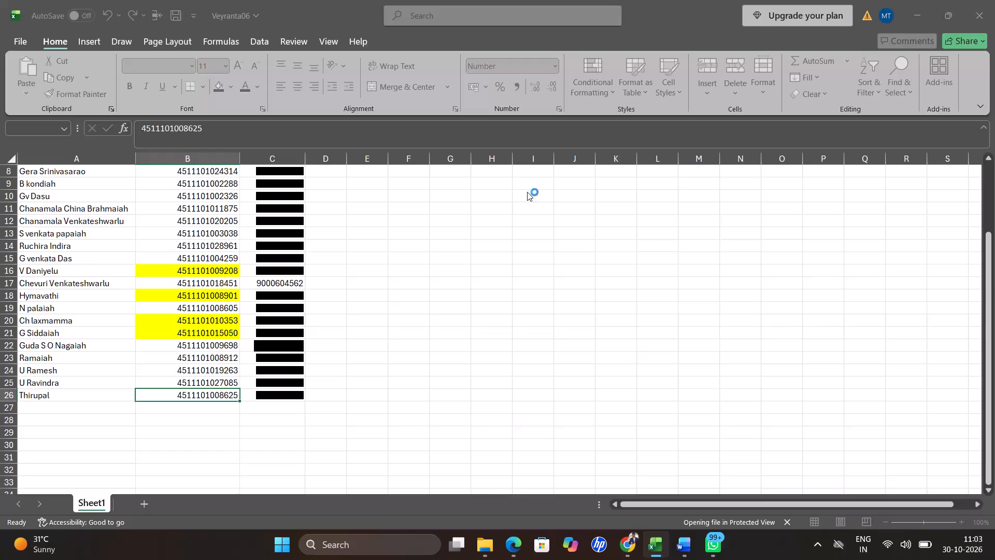
Select the first unhighlighted service number, in row 20 of the INSTALLATIONS sheet in the dcr today workbook.
{"action": "left_click", "coordinate": [536, 61]}
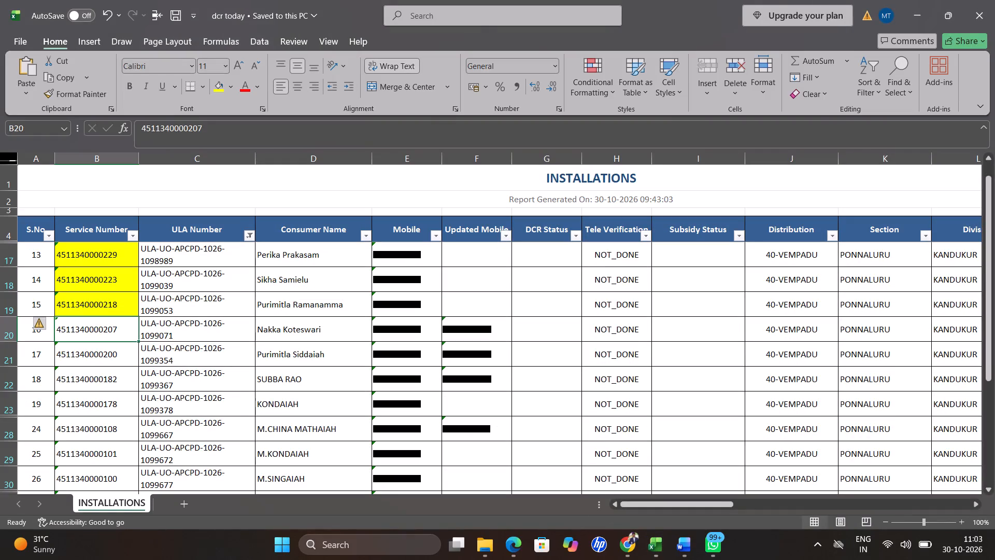
{"action": "left_click", "coordinate": [115, 336]}
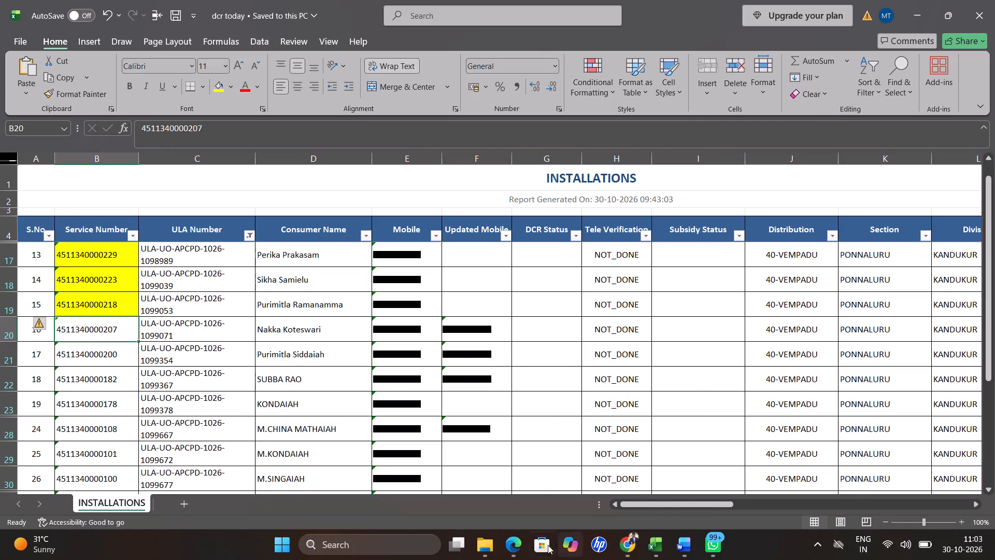
Switch to Microsoft Edge and open the SUNGRACE site, leaving it as the only open tab.
{"action": "left_click", "coordinate": [507, 549]}
{"action": "left_click", "coordinate": [172, 13]}
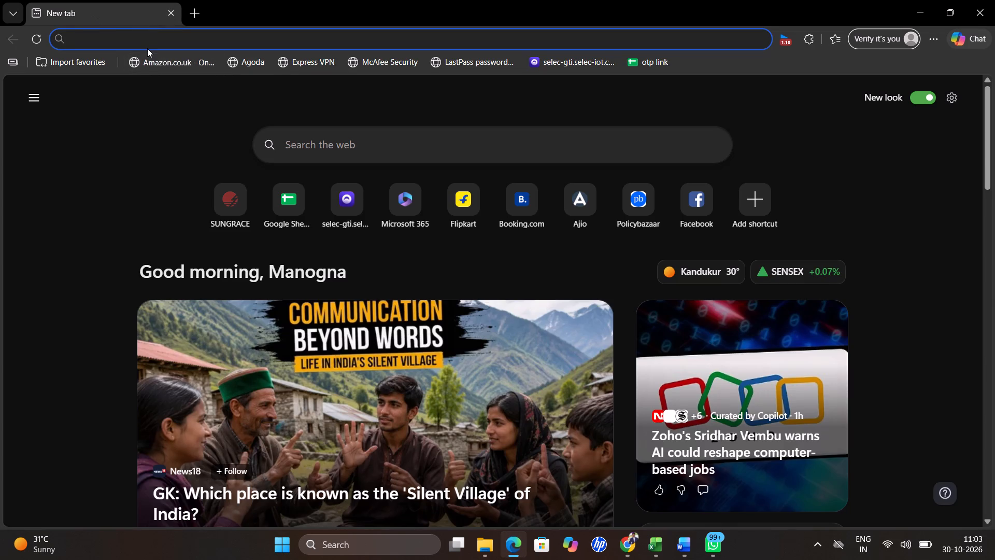
{"action": "left_click", "coordinate": [218, 197]}
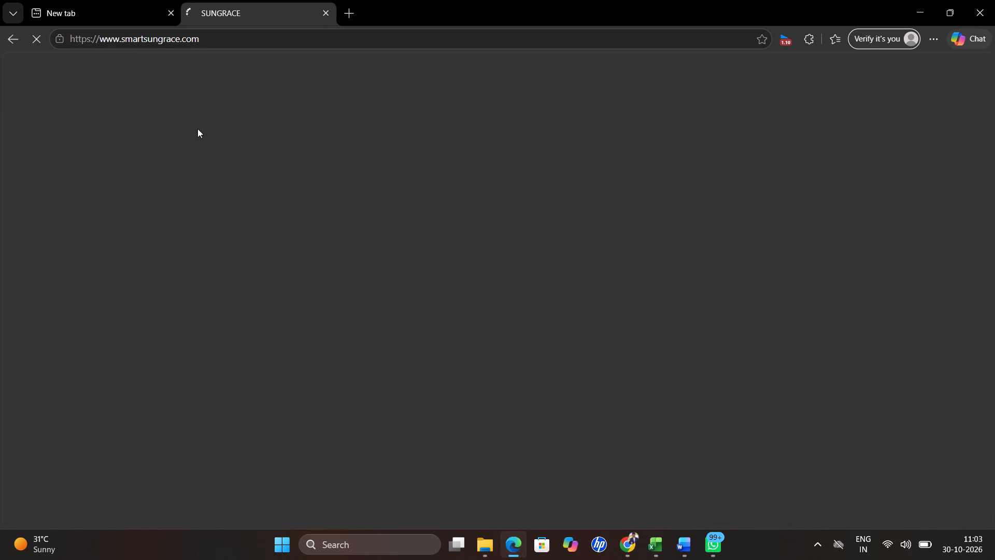
{"action": "left_click", "coordinate": [165, 9]}
{"action": "left_click", "coordinate": [166, 14]}
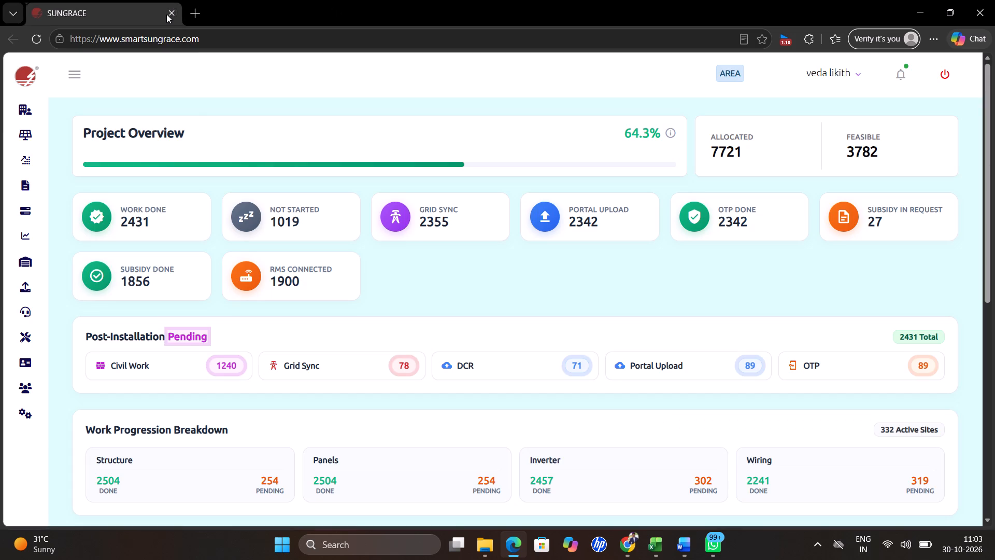
Open a new browser tab alongside the SUNGRACE dashboard.
{"action": "left_click", "coordinate": [185, 14]}
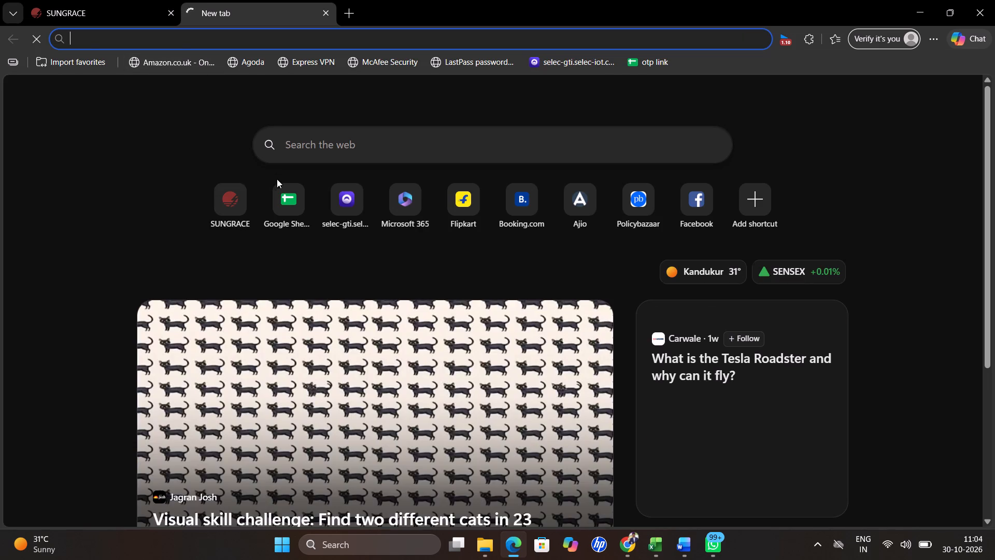
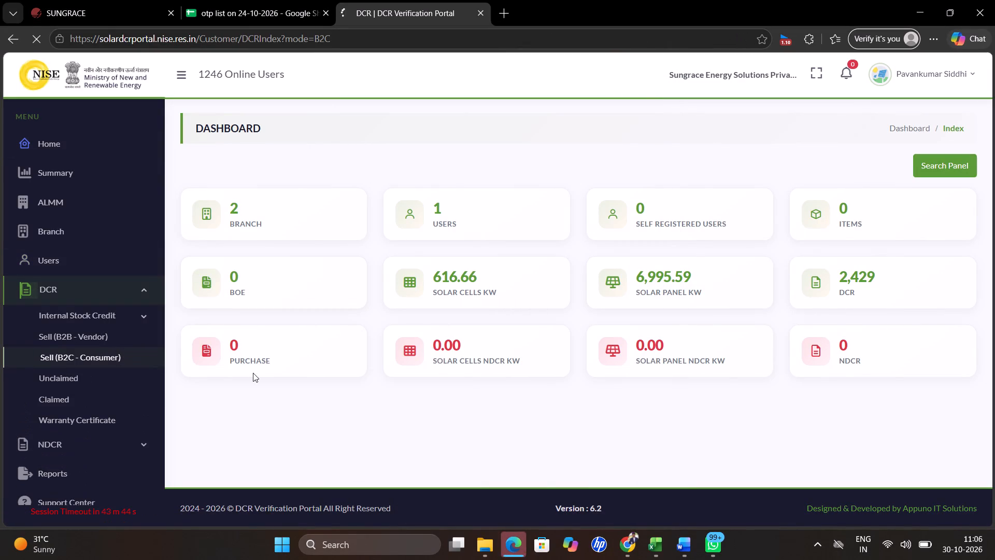
Start a new Issue to Consumer (B2C) entry from the DCR Sales - B2C (Consumer) page.
{"action": "left_click", "coordinate": [847, 161]}
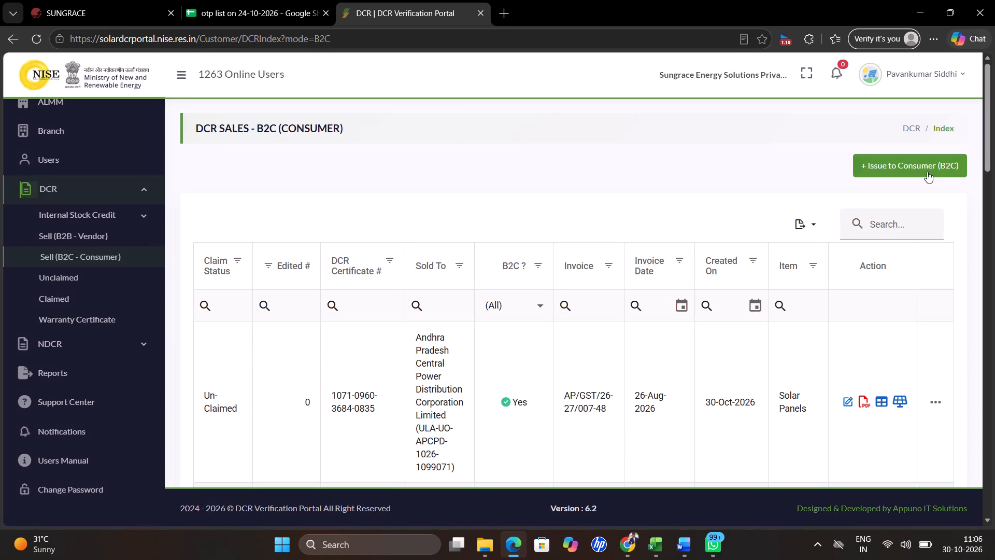
{"action": "left_click", "coordinate": [928, 168]}
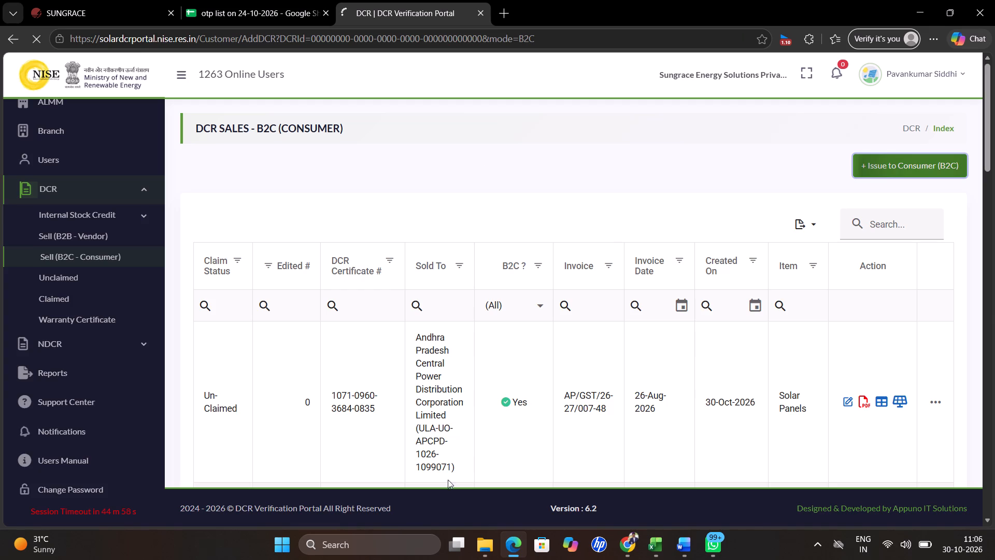
Open the Total installations list in the SUNGRACE portal.
{"action": "left_click", "coordinate": [59, 0]}
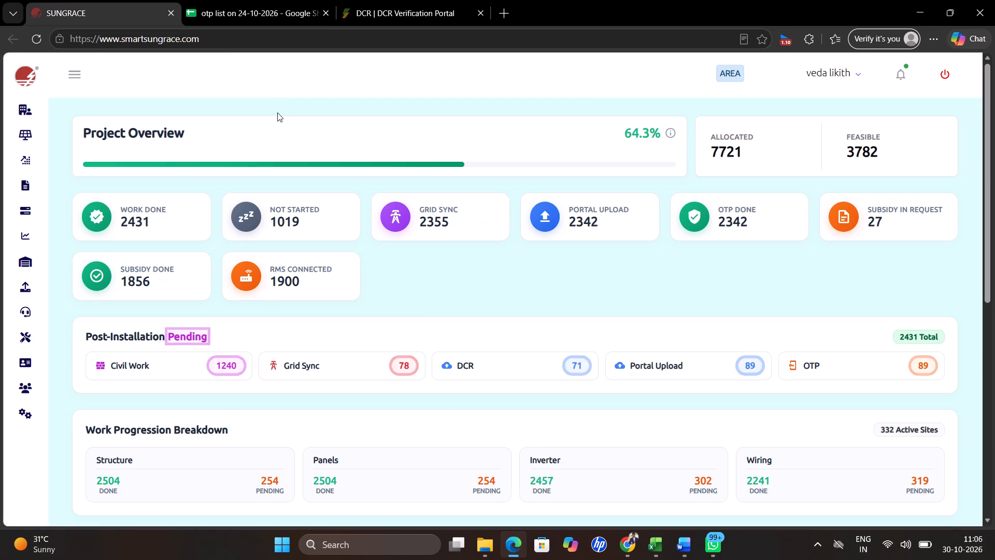
{"action": "left_click", "coordinate": [37, 135]}
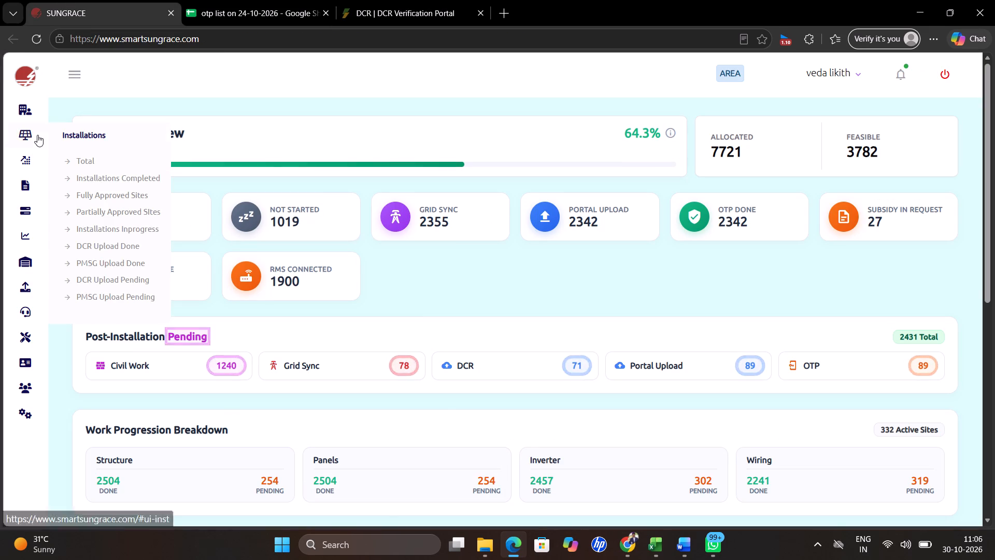
{"action": "left_click", "coordinate": [83, 161]}
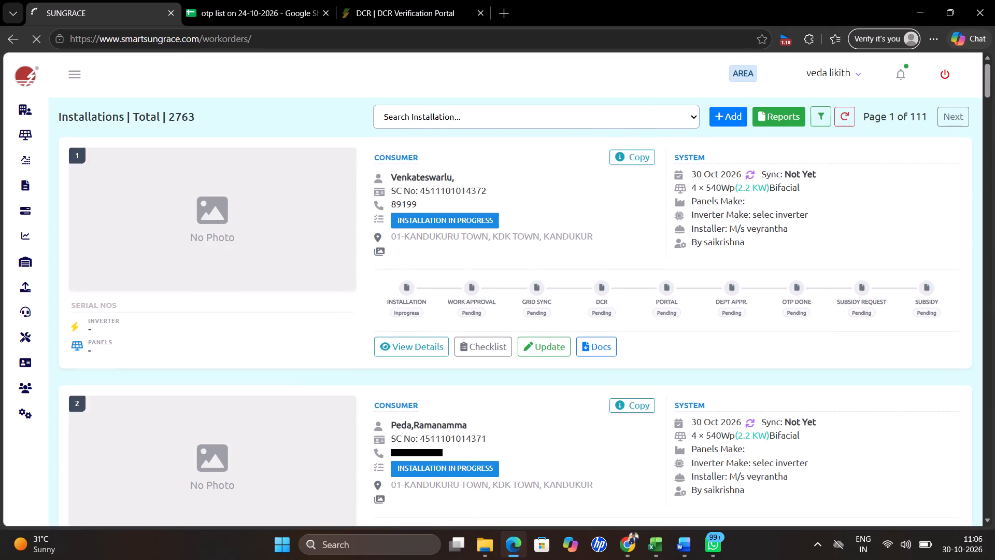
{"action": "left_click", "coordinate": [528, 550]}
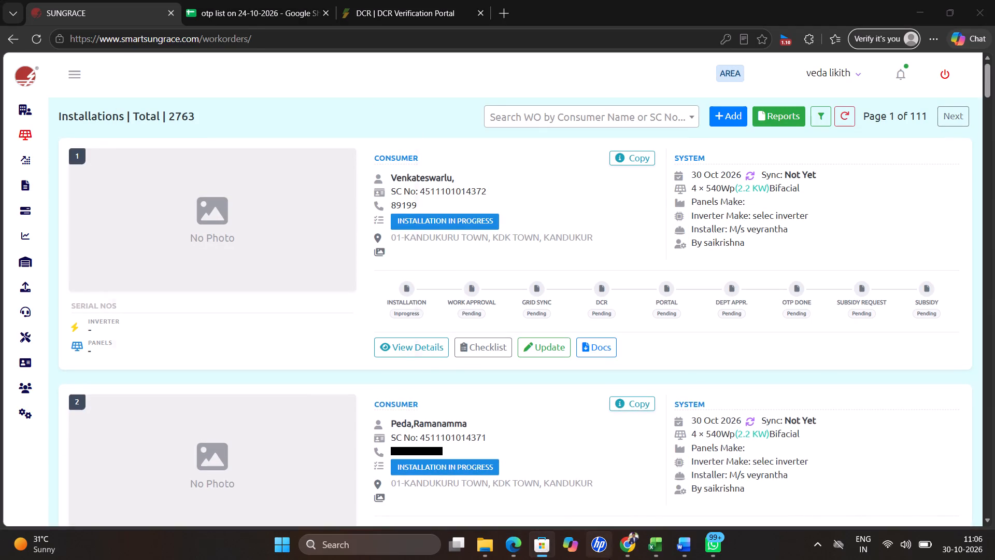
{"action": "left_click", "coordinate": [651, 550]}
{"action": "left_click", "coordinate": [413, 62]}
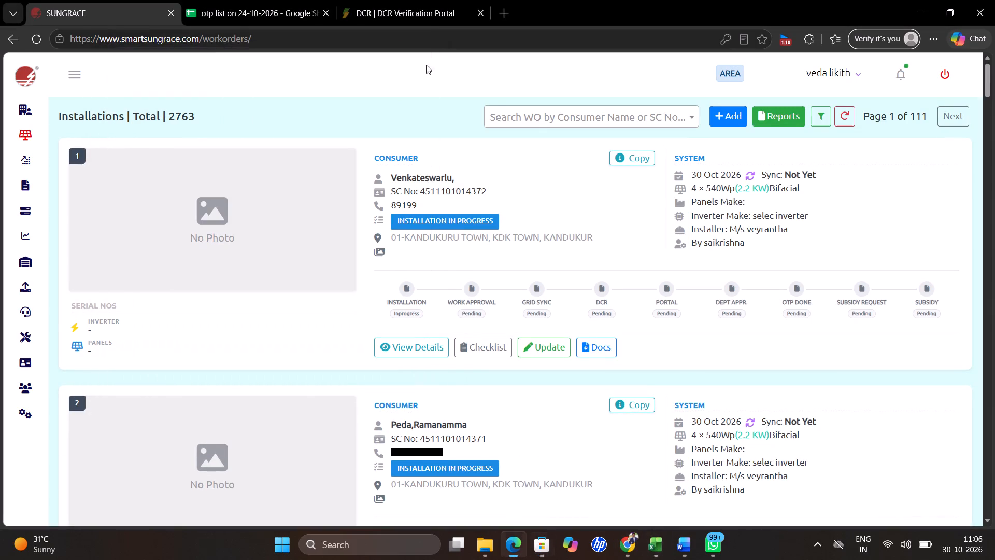
Copy the service number in row 20 of the dcr today workbook in Excel and return to the SUNGRACE installations list in Edge.
{"action": "left_click", "coordinate": [700, 499]}
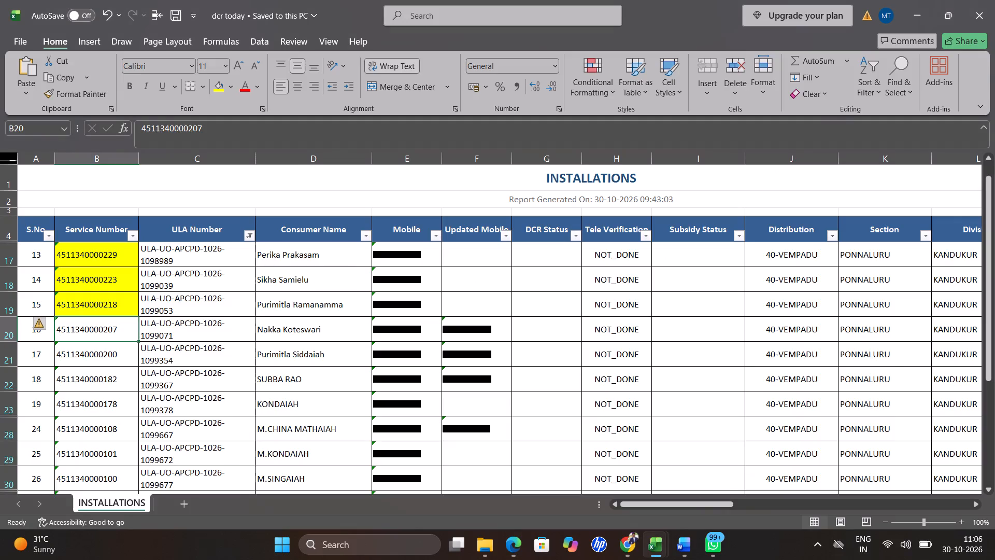
{"action": "left_click", "coordinate": [116, 343]}
{"action": "left_click", "coordinate": [120, 337]}
{"action": "key", "text": "ctrl+c"}
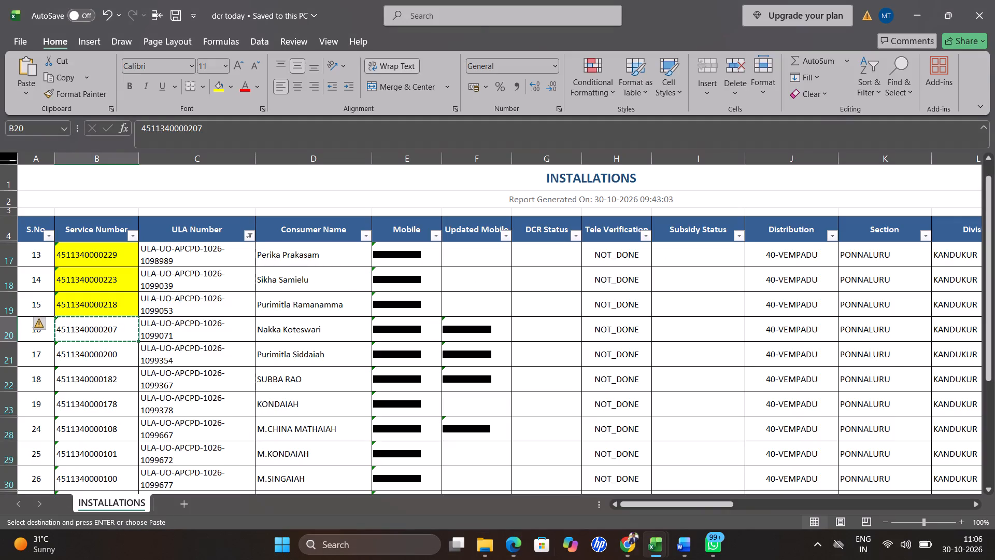
{"action": "left_click", "coordinate": [512, 548]}
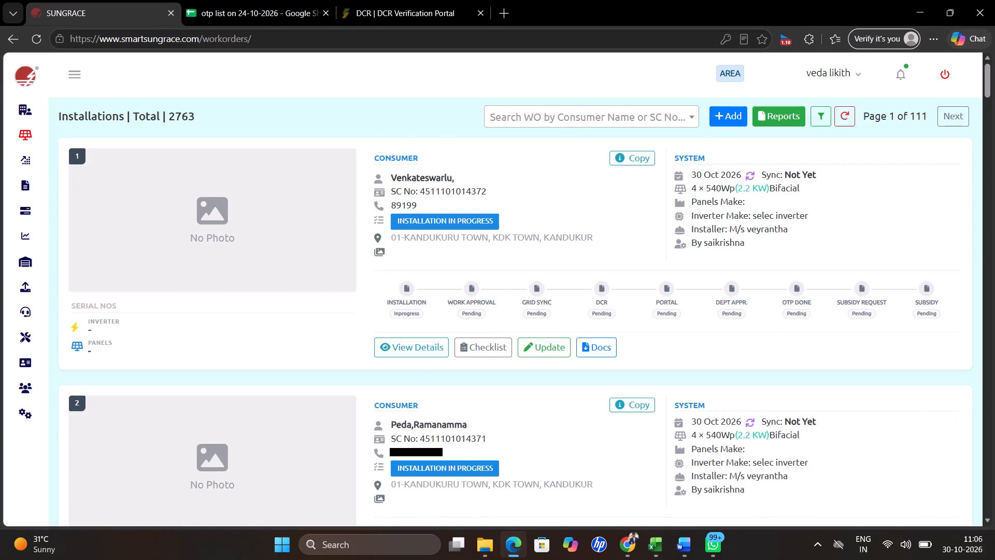
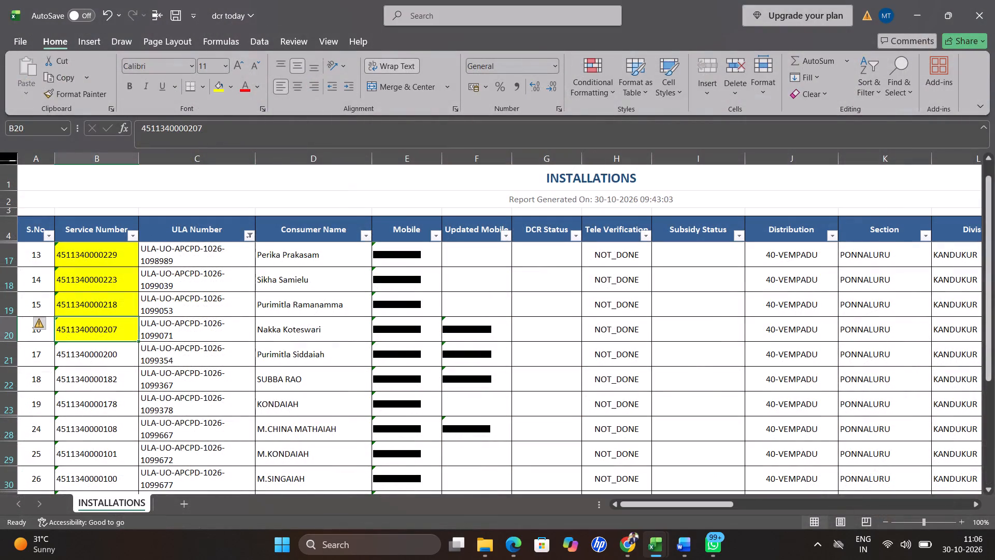
Copy the service number in row 21 of the INSTALLATIONS sheet.
{"action": "left_click", "coordinate": [91, 355]}
{"action": "key", "text": "ctrl+v"}
{"action": "key", "text": "ctrl+c"}
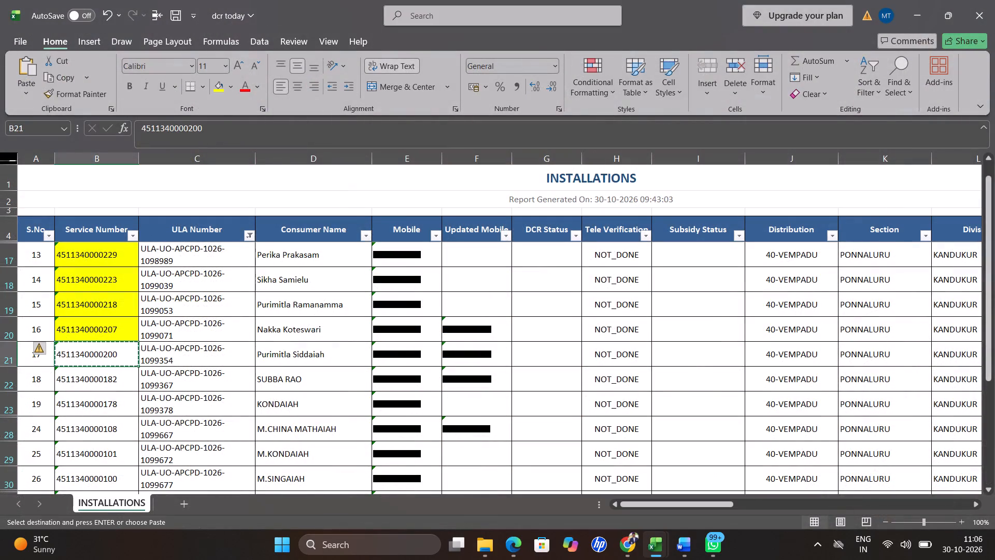
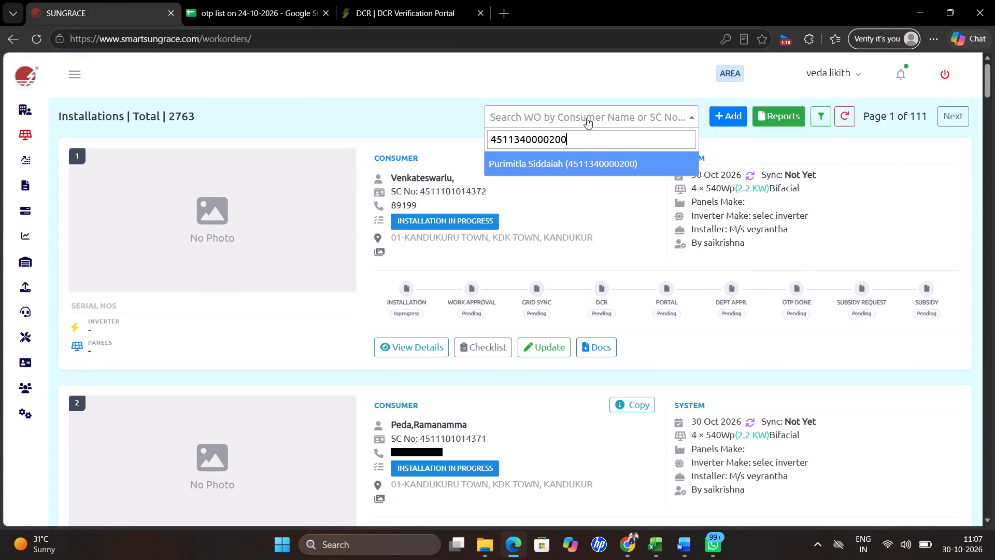
Open the installation found for the copied service number in SUNGRACE and copy its ULA number from the quick copy details.
{"action": "left_click", "coordinate": [634, 157]}
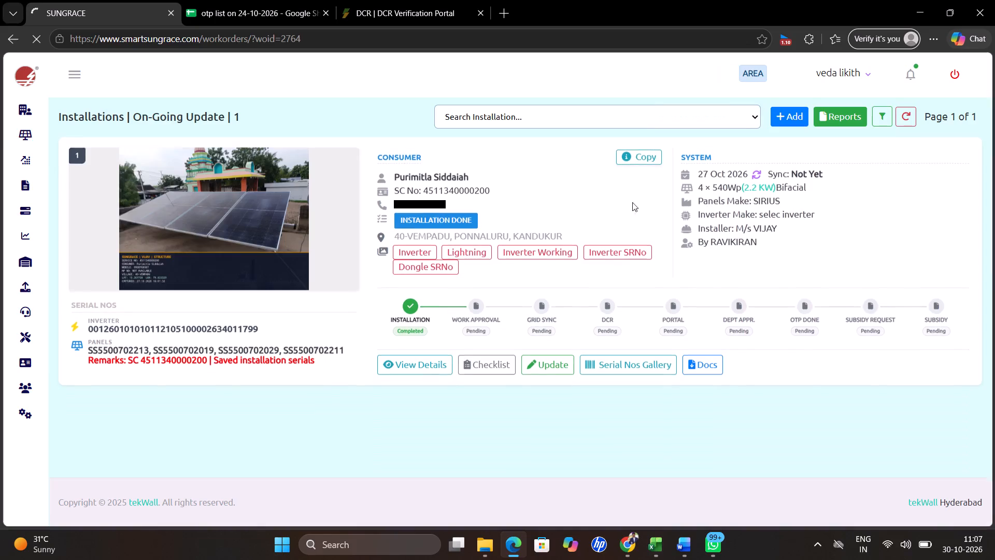
{"action": "left_click", "coordinate": [650, 155]}
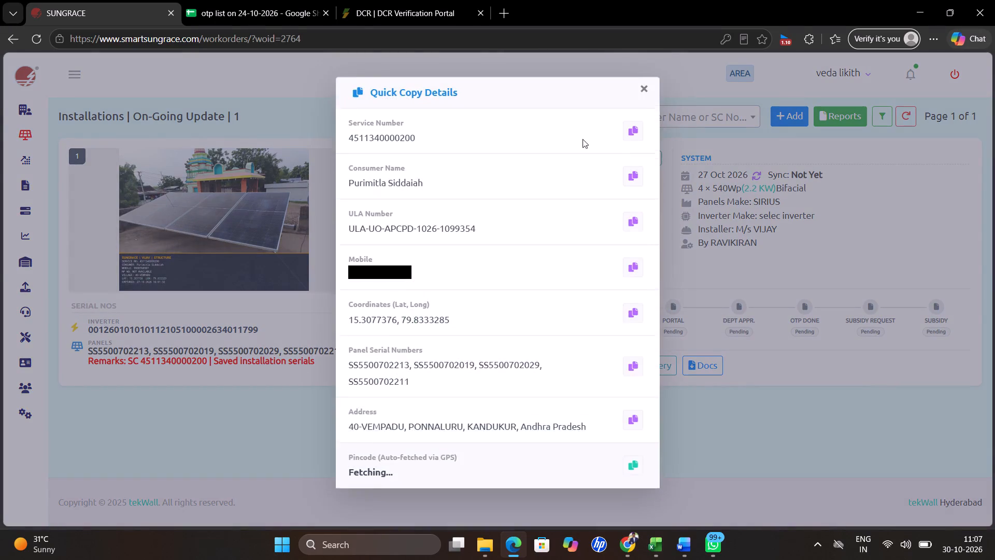
{"action": "left_click", "coordinate": [637, 230]}
{"action": "left_click", "coordinate": [637, 215]}
{"action": "left_click", "coordinate": [621, 127]}
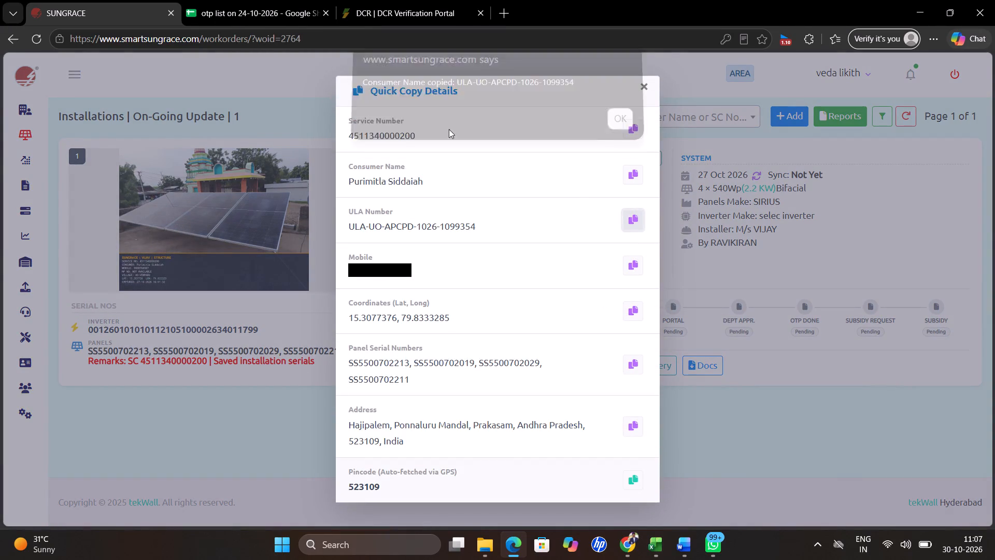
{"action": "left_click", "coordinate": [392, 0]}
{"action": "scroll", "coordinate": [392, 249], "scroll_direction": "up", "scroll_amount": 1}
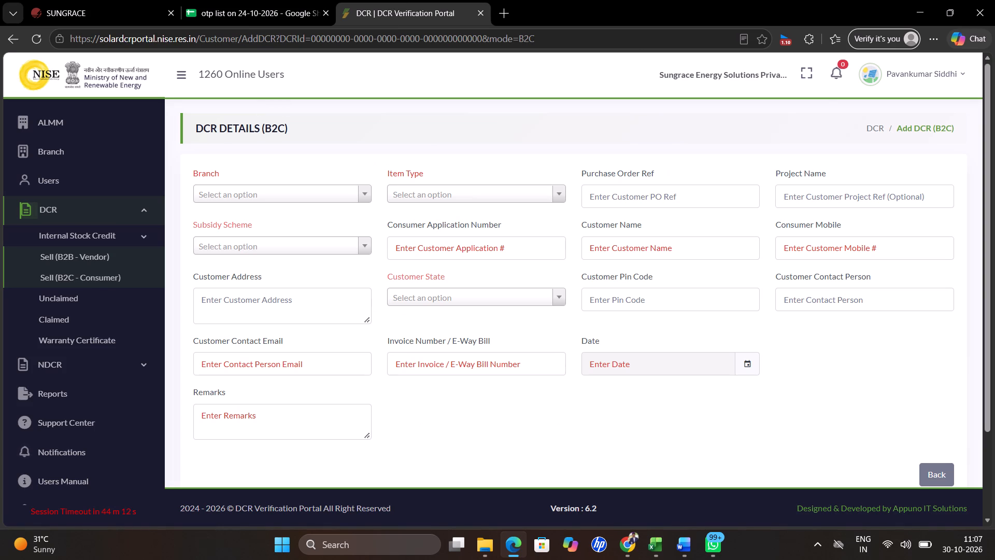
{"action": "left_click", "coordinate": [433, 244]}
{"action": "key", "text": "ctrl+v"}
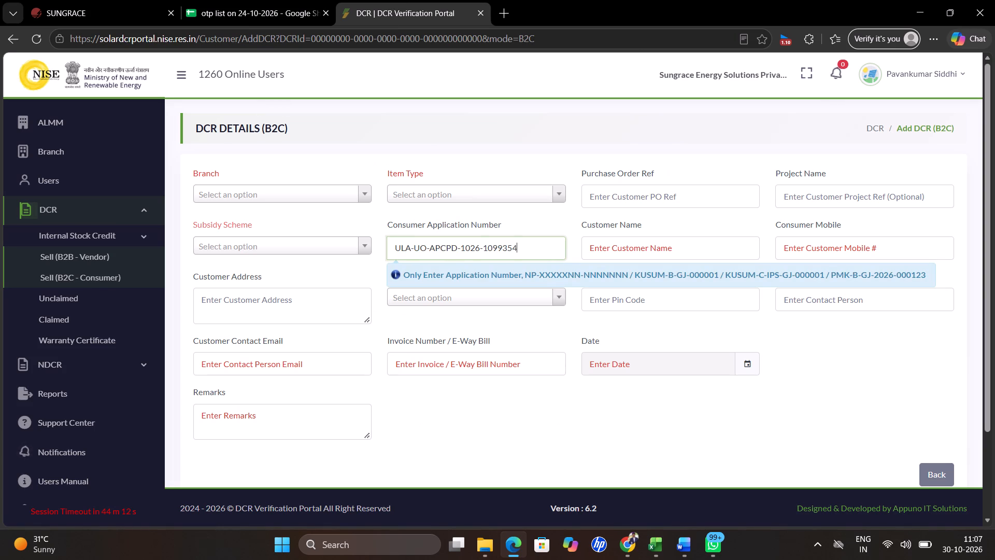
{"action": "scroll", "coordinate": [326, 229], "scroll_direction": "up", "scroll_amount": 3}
Start a new B2C consumer issue in the DCR portal with the Andhra Pradesh branch, Solar Panels and PM Surya Ghar: Muft Bijli Yojana.
{"action": "left_click", "coordinate": [99, 274]}
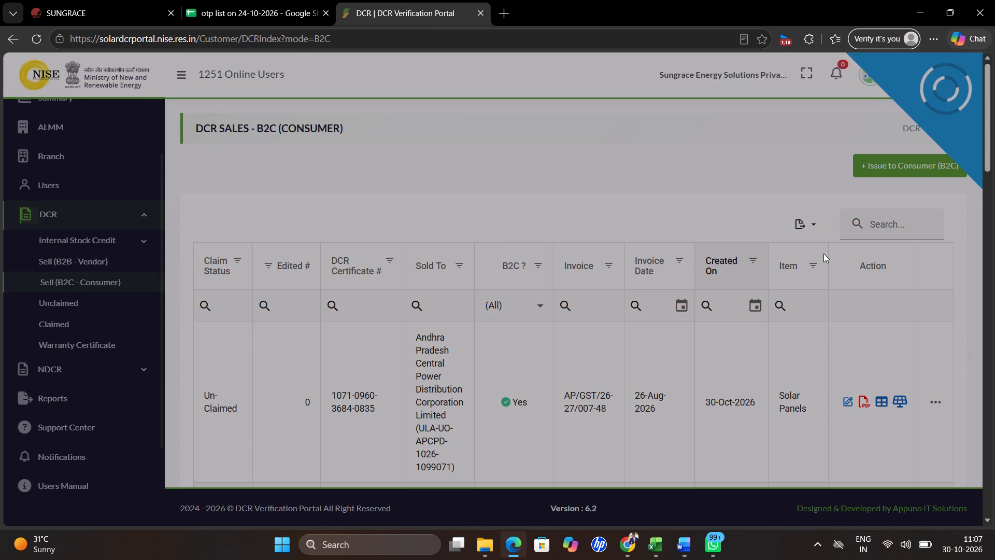
{"action": "left_click", "coordinate": [920, 165]}
{"action": "left_click", "coordinate": [285, 194]}
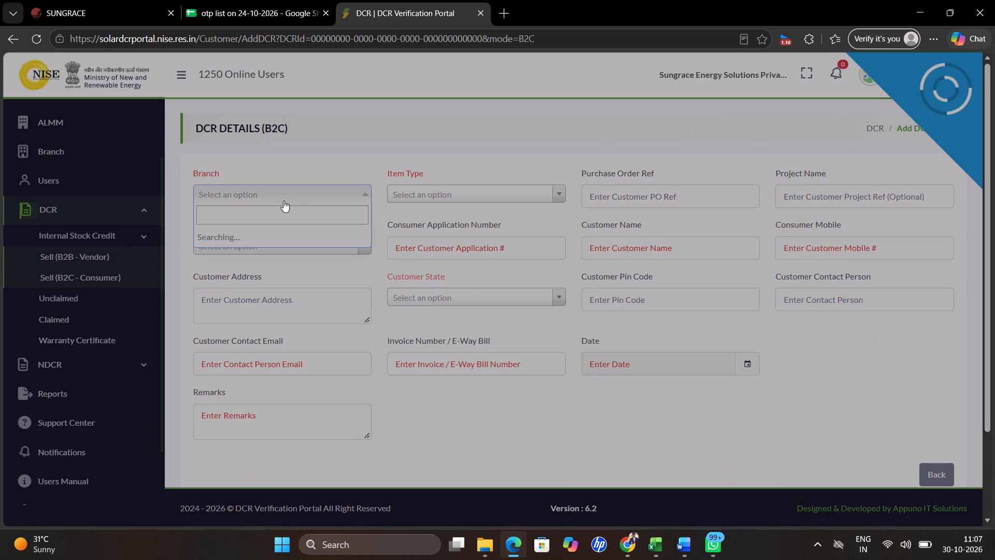
{"action": "left_click", "coordinate": [278, 231]}
{"action": "left_click", "coordinate": [425, 197]}
{"action": "left_click", "coordinate": [422, 233]}
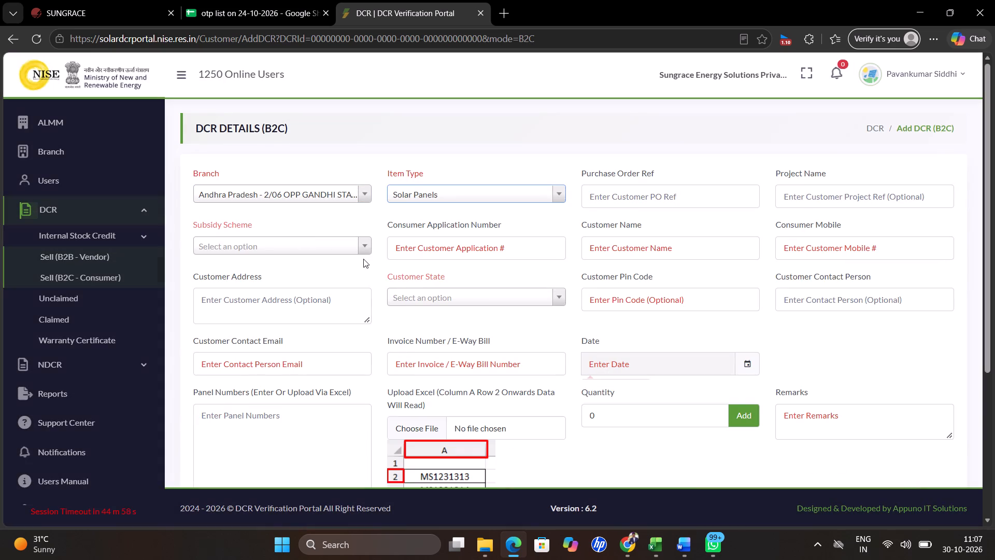
{"action": "left_click", "coordinate": [328, 248]}
{"action": "left_click", "coordinate": [301, 344]}
Enter the copied ULA number as the consumer application number and set the customer state to Andhra Pradesh (37).
{"action": "left_click", "coordinate": [466, 245]}
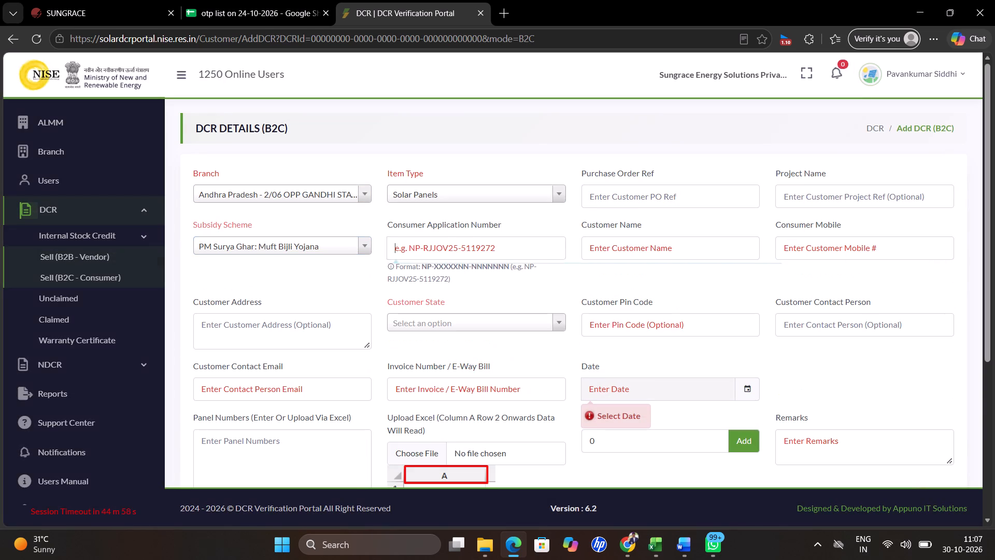
{"action": "key", "text": "ctrl+v"}
{"action": "left_click", "coordinate": [642, 255]}
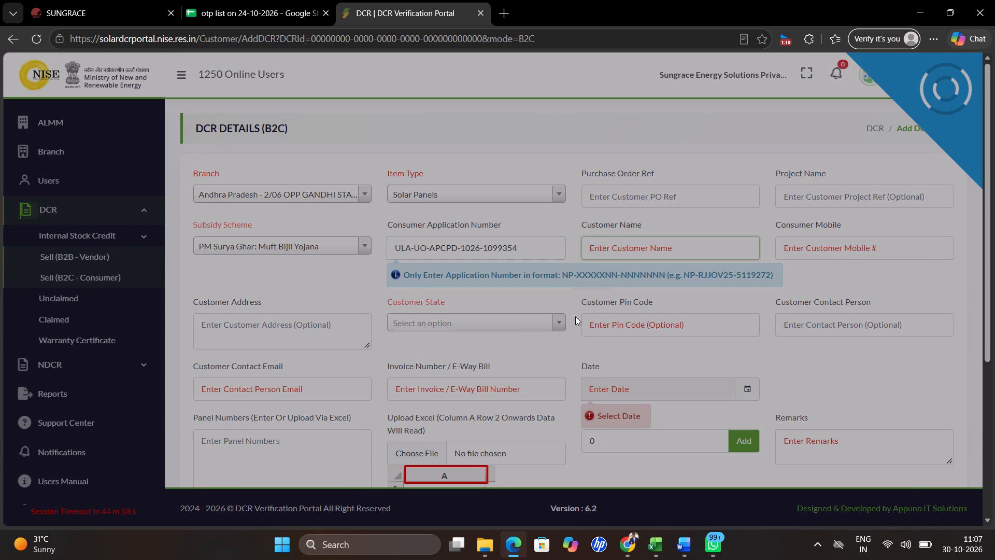
{"action": "left_click", "coordinate": [531, 314]}
{"action": "left_click", "coordinate": [469, 402]}
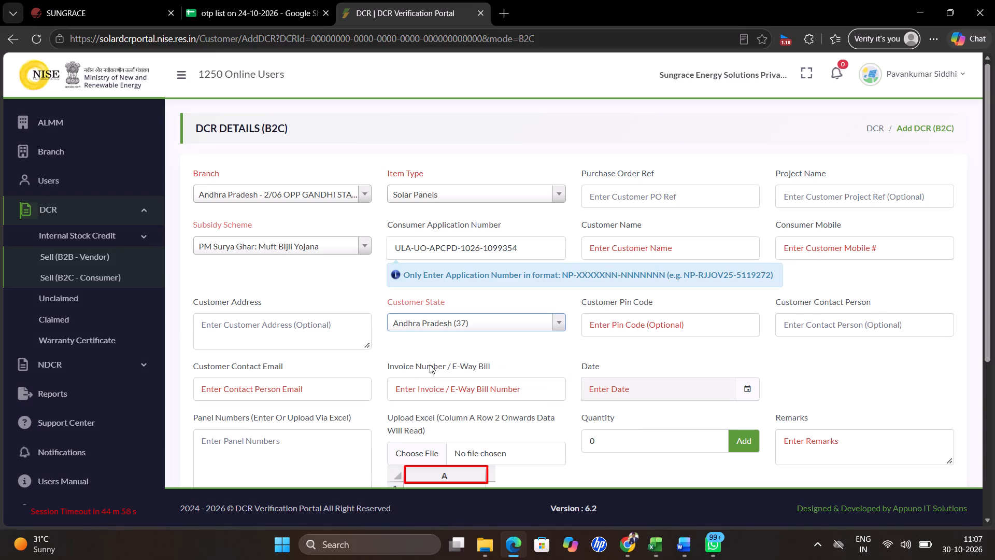
Activate the invoice number / e-way bill entry of the B2C form.
{"action": "left_click", "coordinate": [443, 393]}
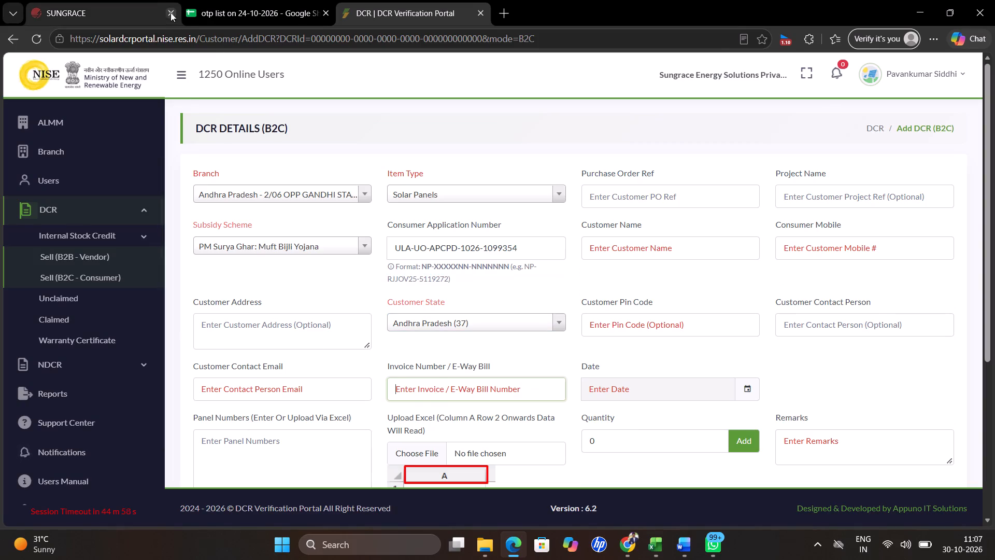
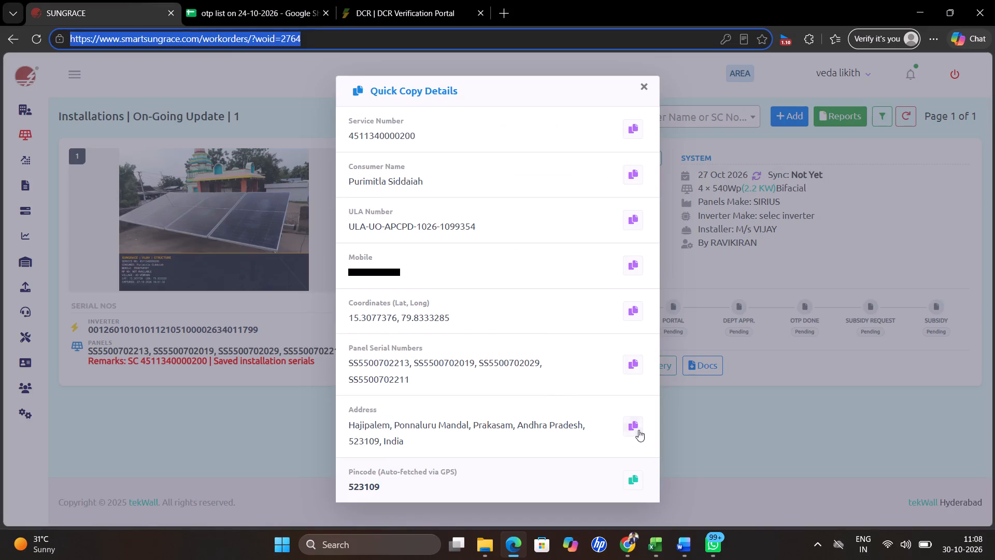
Copy the installation's address from the SUNGRACE quick copy details into the remarks of the B2C form in the DCR portal.
{"action": "left_click", "coordinate": [643, 427]}
{"action": "left_click", "coordinate": [614, 145]}
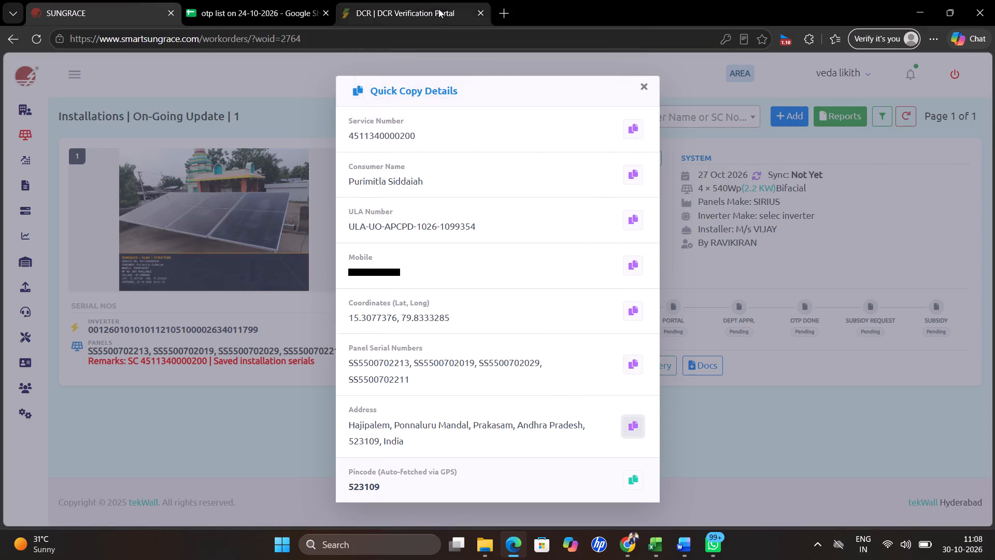
{"action": "left_click", "coordinate": [438, 9]}
{"action": "scroll", "coordinate": [551, 260], "scroll_direction": "down", "scroll_amount": 2}
{"action": "scroll", "coordinate": [607, 324], "scroll_direction": "down", "scroll_amount": 3}
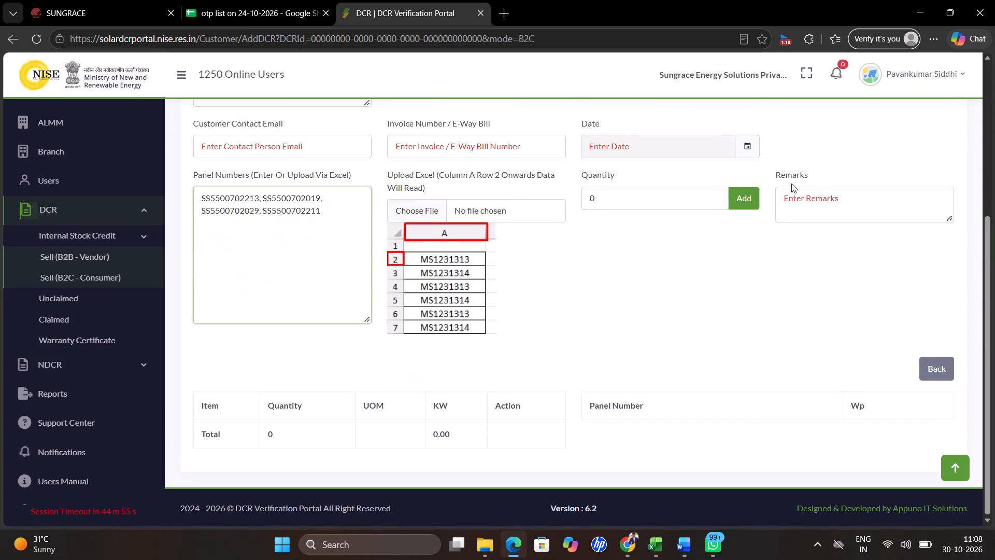
{"action": "left_click", "coordinate": [805, 192]}
{"action": "key", "text": "ctrl+v"}
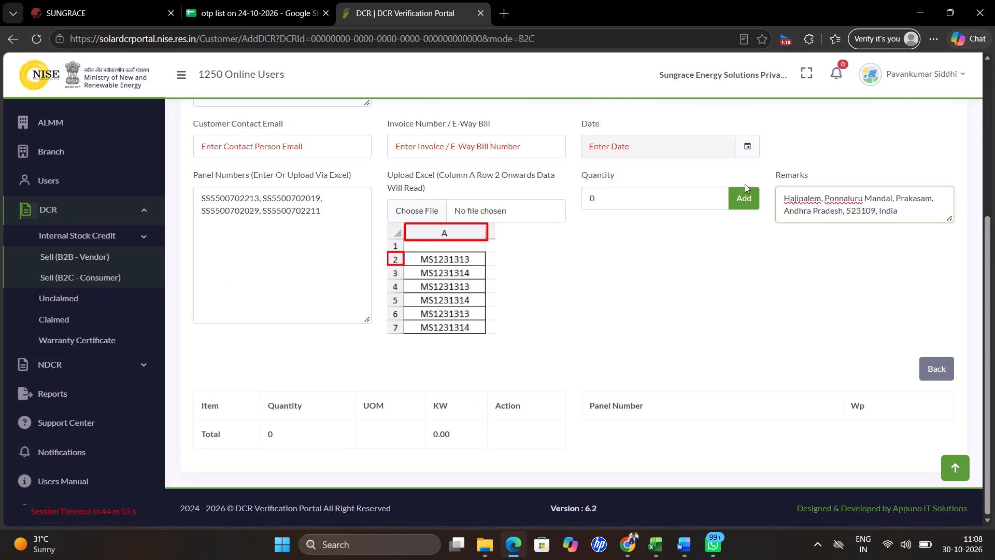
Set the customer pin code of the B2C form to 523109.
{"action": "scroll", "coordinate": [734, 156], "scroll_direction": "up", "scroll_amount": 3}
{"action": "left_click", "coordinate": [646, 277]}
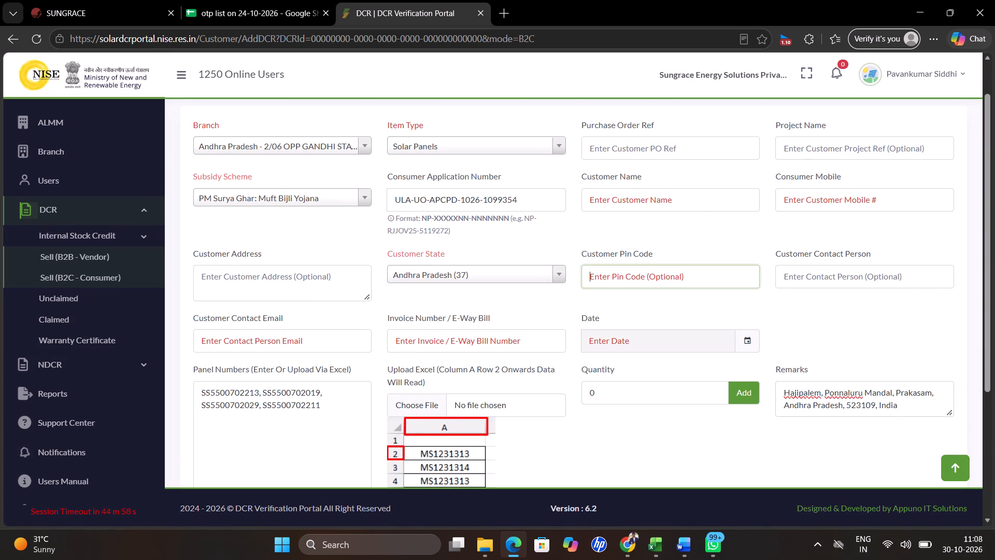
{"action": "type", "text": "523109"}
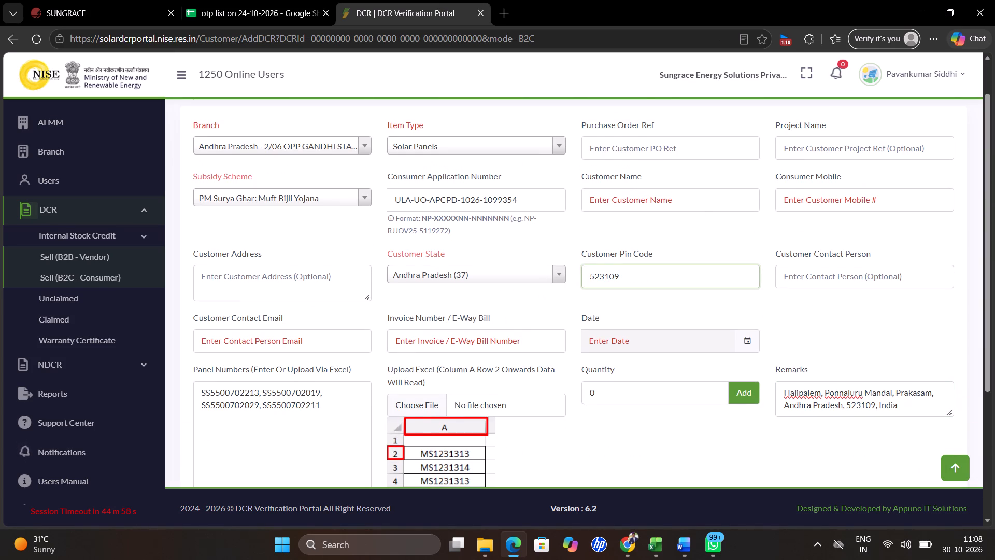
{"action": "left_click", "coordinate": [260, 394]}
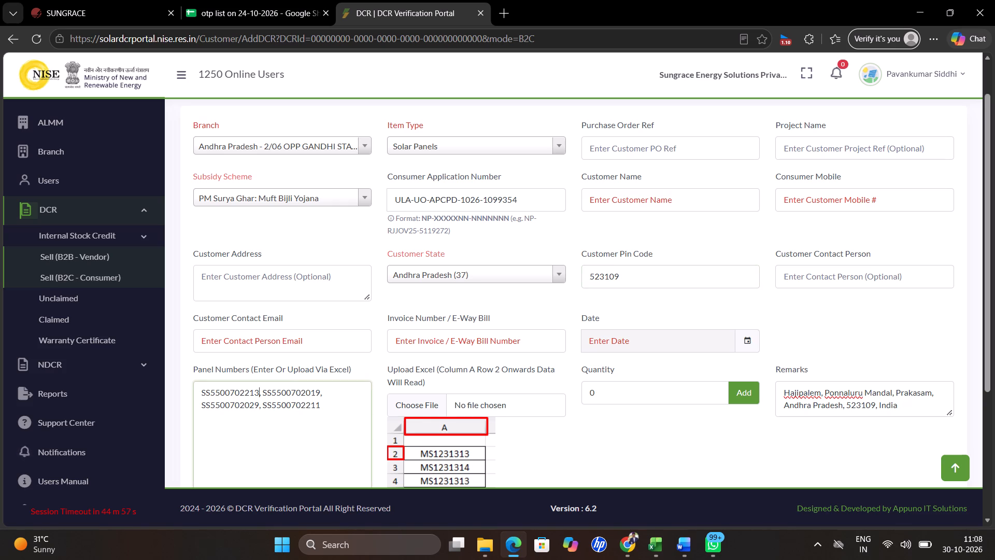
{"action": "key", "text": "Right"}
{"action": "key", "text": "BackSpace"}
{"action": "key", "text": "Return"}
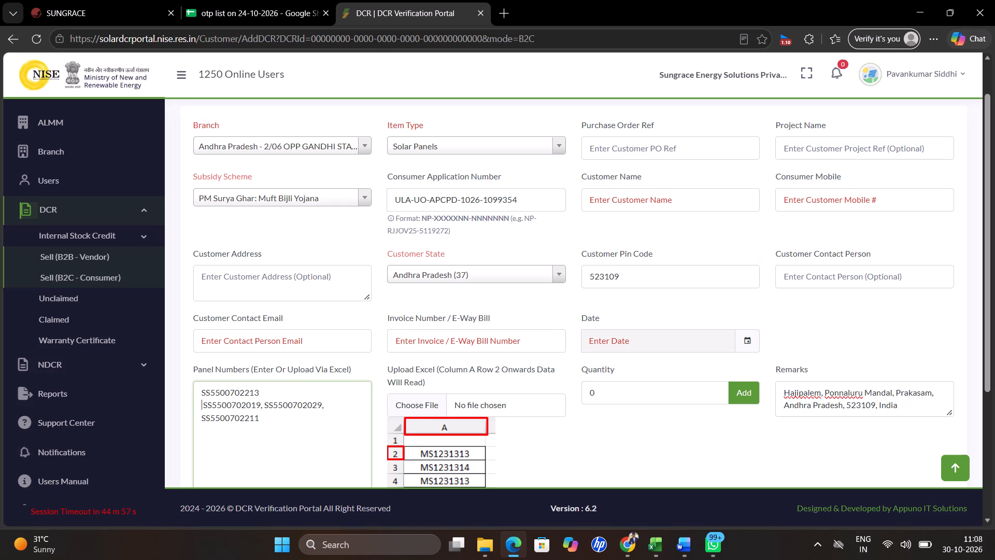
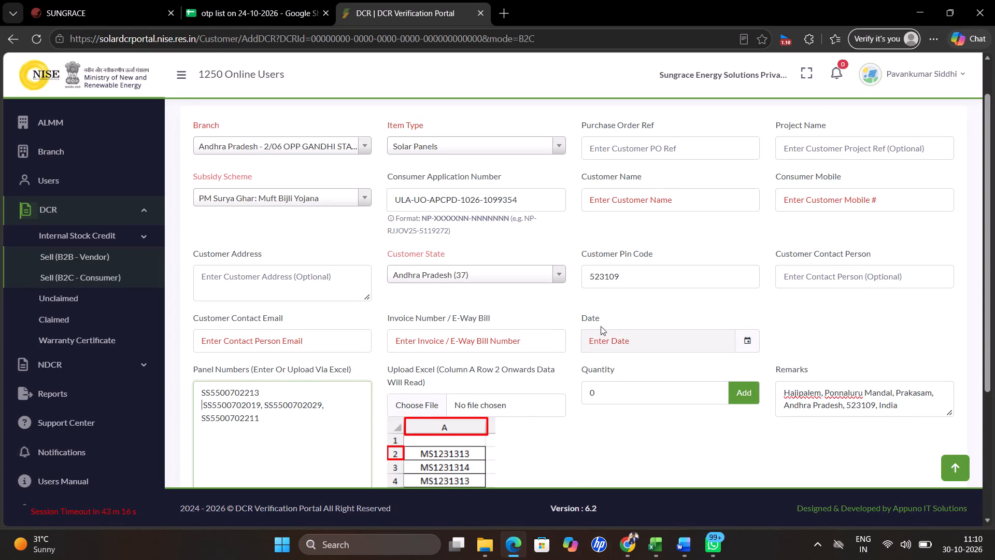
{"action": "left_click", "coordinate": [624, 348]}
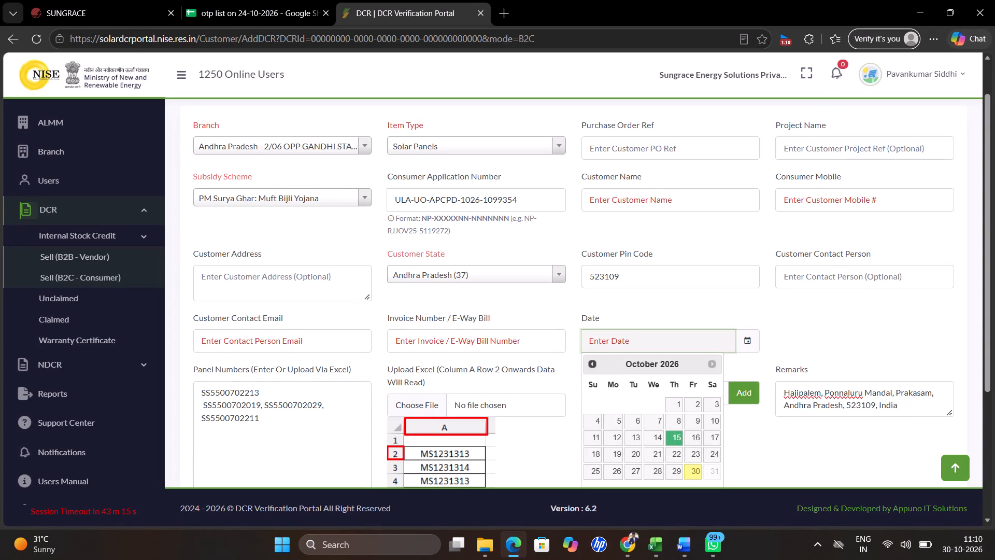
{"action": "left_click", "coordinate": [265, 409]}
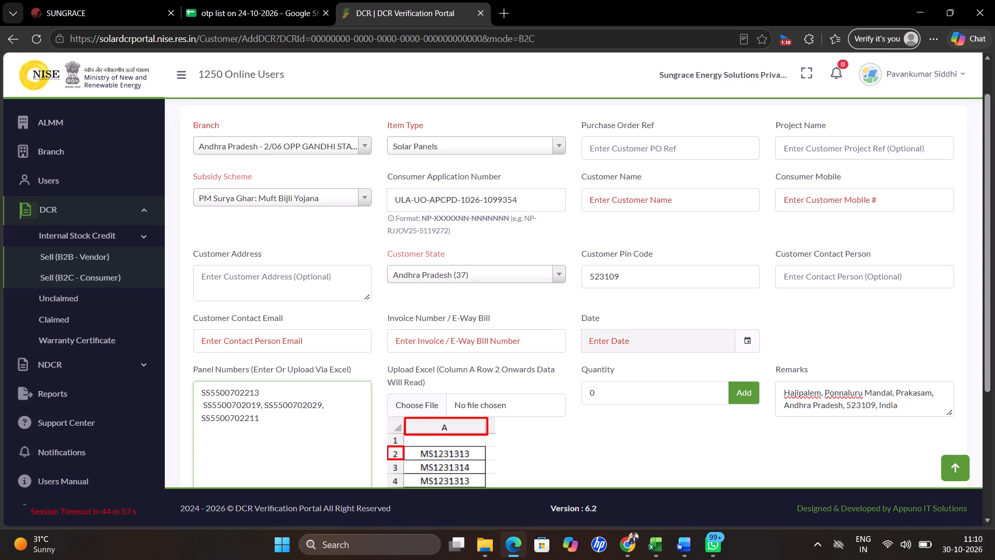
{"action": "key", "text": "BackSpace"}
{"action": "key", "text": "BackSpace"}
{"action": "key", "text": "Return"}
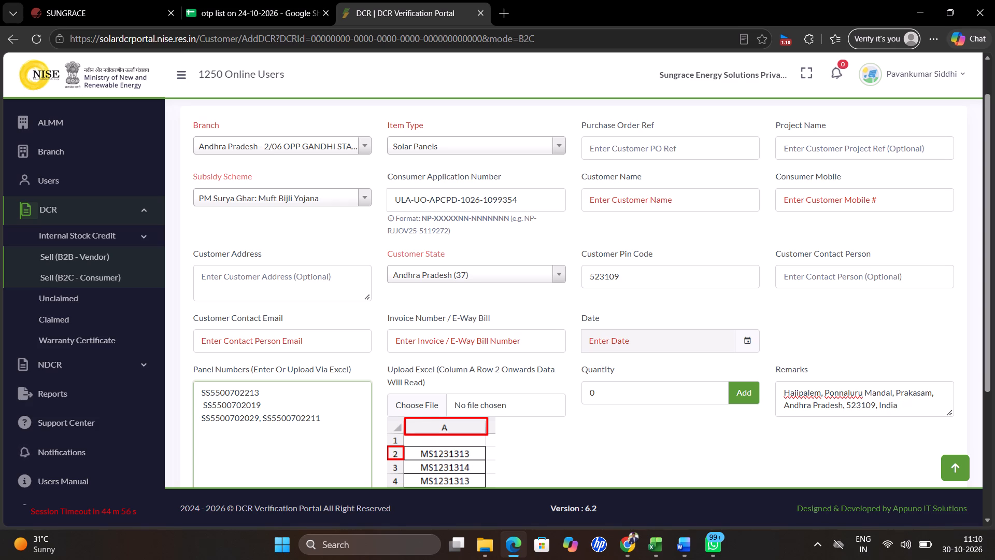
{"action": "key", "text": "Right"}
{"action": "key", "text": "Right"}
{"action": "key", "text": "Right"}
{"action": "key", "text": "Right"}
{"action": "key", "text": "Right"}
{"action": "key", "text": "Right"}
{"action": "key", "text": "Right"}
{"action": "key", "text": "Right"}
{"action": "key", "text": "Right"}
{"action": "key", "text": "Right"}
{"action": "key", "text": "Right"}
{"action": "key", "text": "Right"}
{"action": "key", "text": "Right"}
{"action": "key", "text": "BackSpace"}
{"action": "key", "text": "Return"}
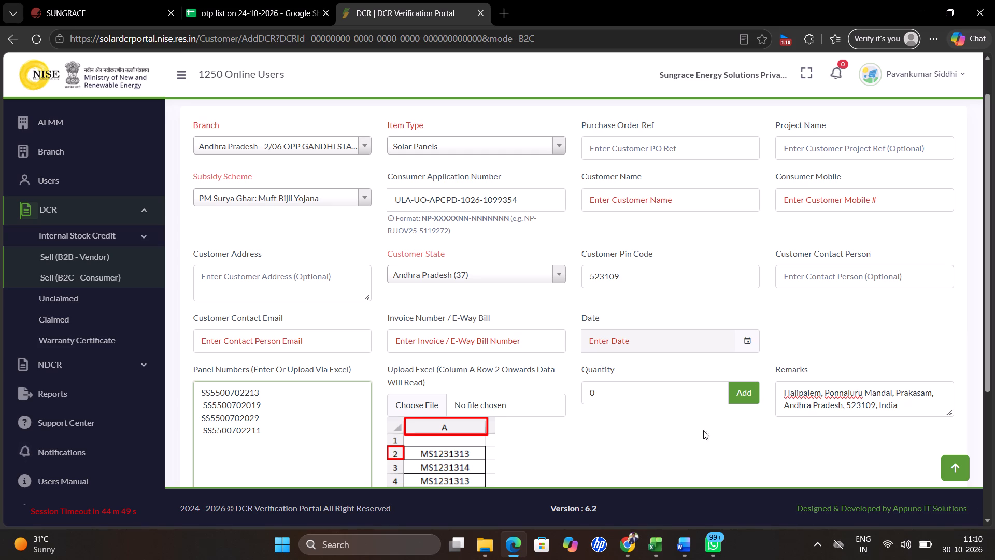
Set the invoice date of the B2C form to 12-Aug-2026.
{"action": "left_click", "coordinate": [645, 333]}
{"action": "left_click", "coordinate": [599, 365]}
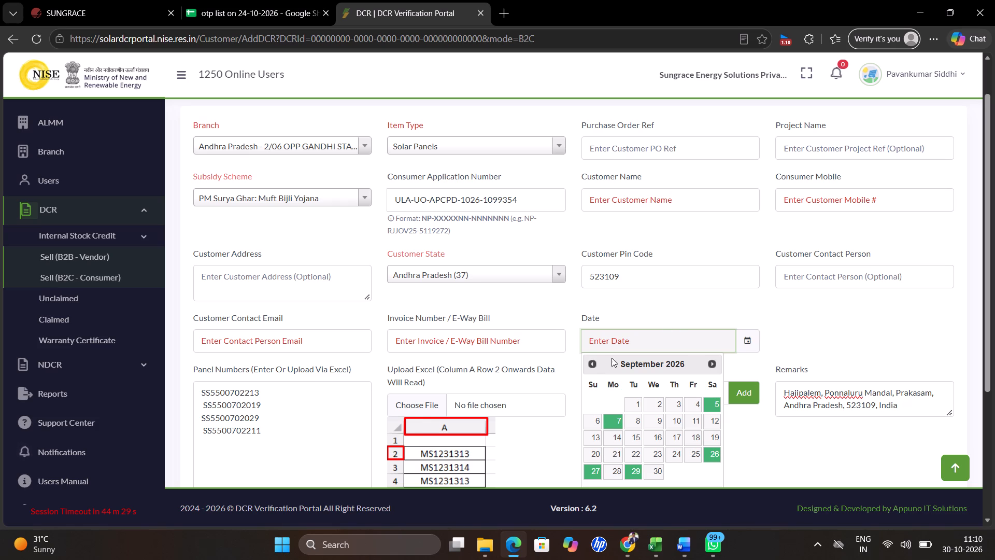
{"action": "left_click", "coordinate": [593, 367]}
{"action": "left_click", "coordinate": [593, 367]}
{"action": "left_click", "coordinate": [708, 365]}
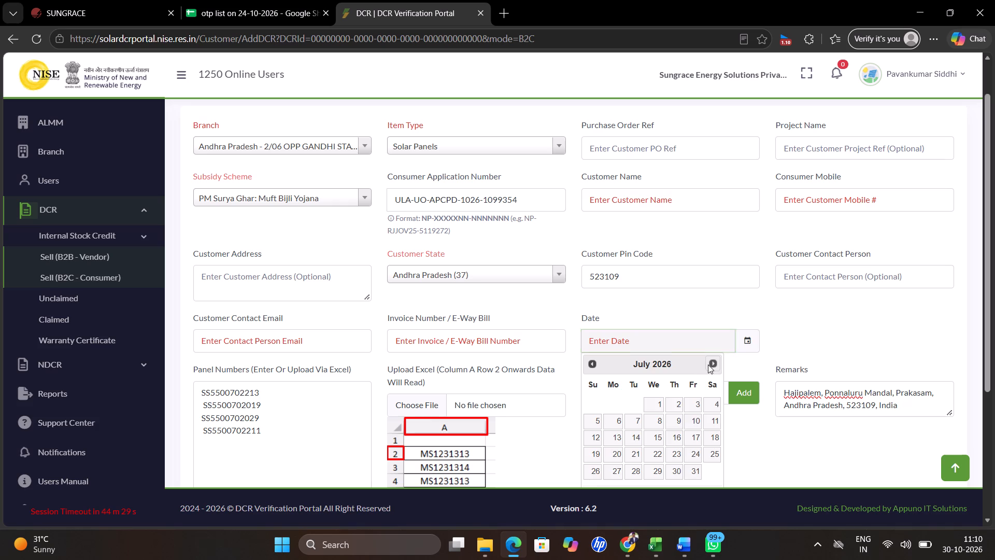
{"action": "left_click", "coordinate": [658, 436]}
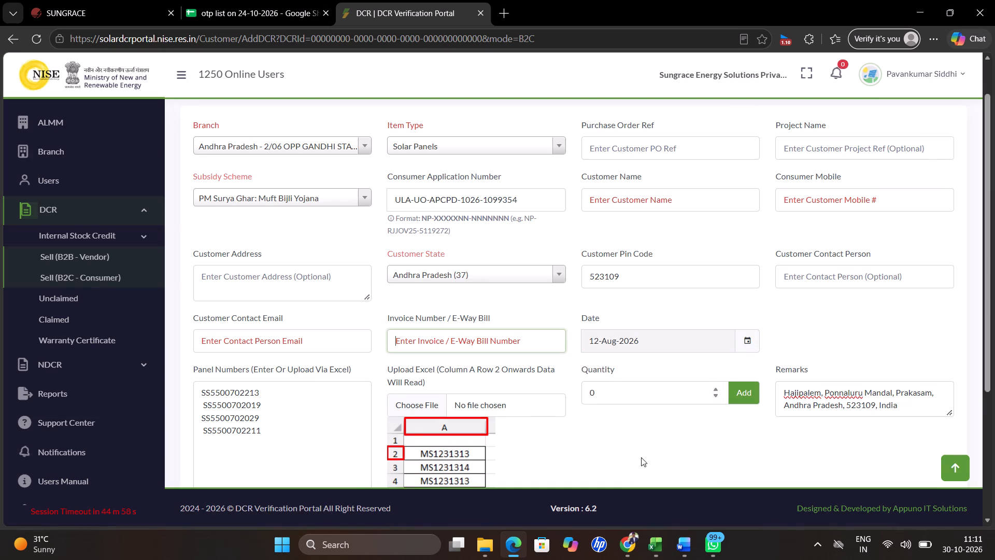
Add the four listed panel numbers to the B2C form.
{"action": "left_click", "coordinate": [679, 396]}
{"action": "scroll", "coordinate": [673, 390], "scroll_direction": "down", "scroll_amount": 2}
{"action": "scroll", "coordinate": [673, 389], "scroll_direction": "up", "scroll_amount": 6}
{"action": "left_click", "coordinate": [747, 397]}
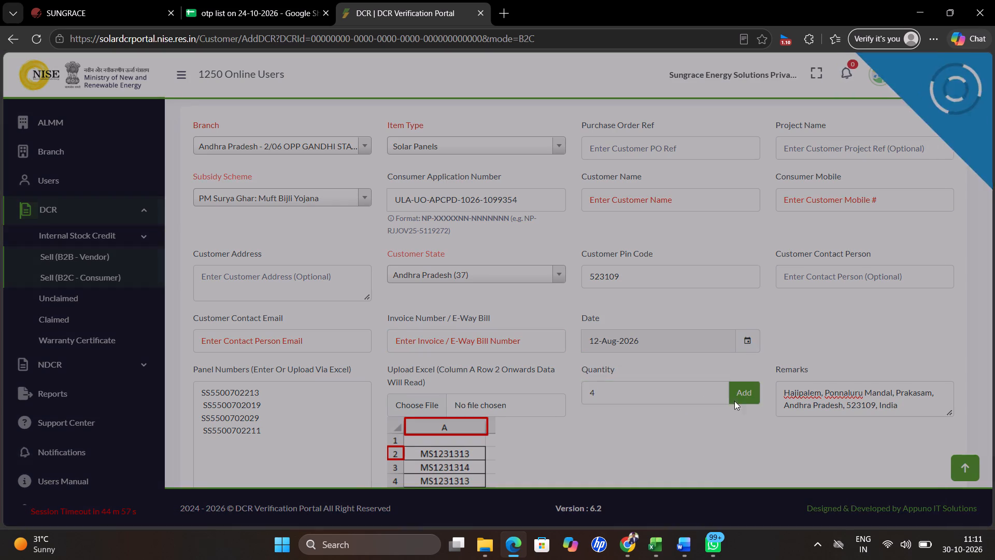
{"action": "left_click", "coordinate": [820, 357]}
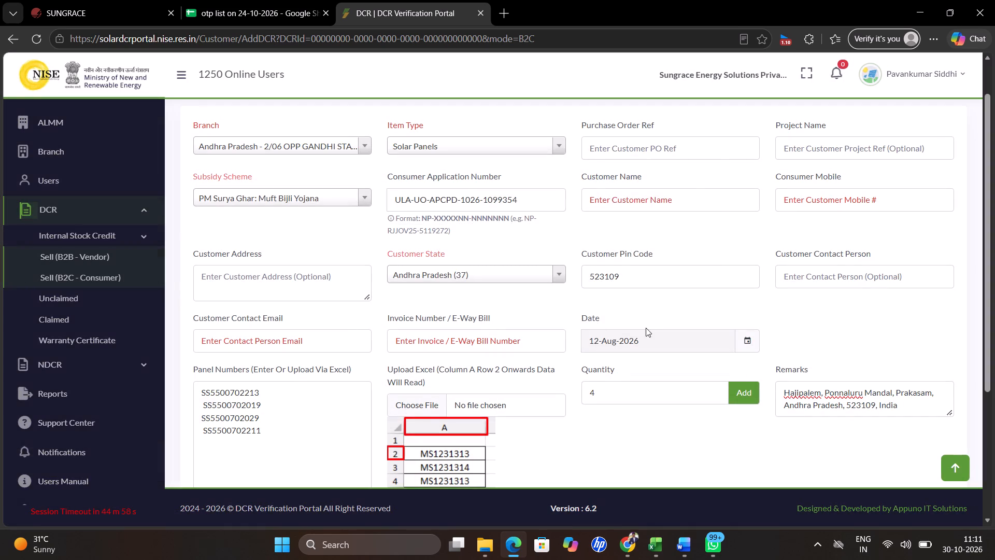
Set the date of the B2C form to 15-Oct-2026.
{"action": "left_click", "coordinate": [650, 329]}
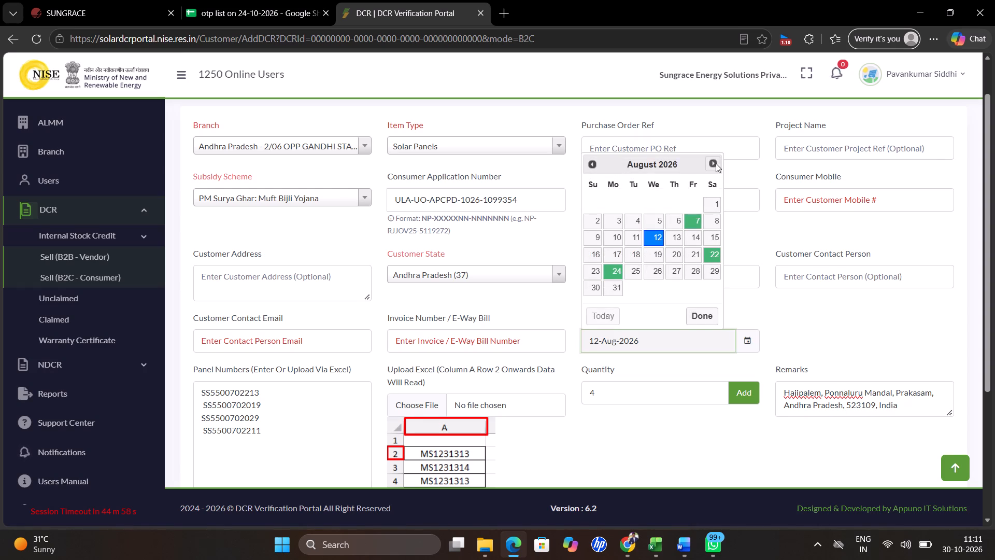
{"action": "double_click", "coordinate": [716, 163]}
{"action": "left_click", "coordinate": [676, 236]}
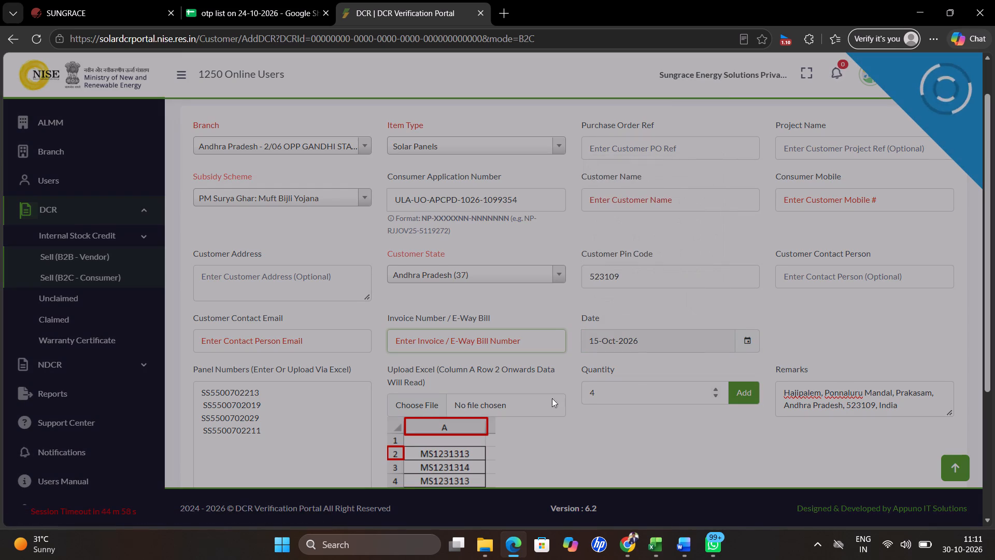
Close the Word document that holds the certificate, without opening it.
{"action": "left_click", "coordinate": [679, 545]}
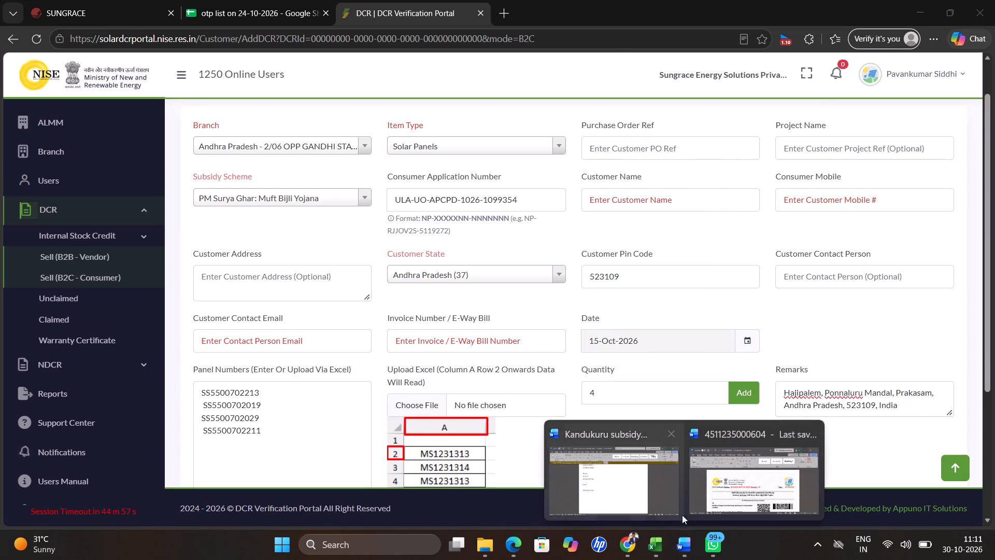
{"action": "left_click", "coordinate": [807, 432]}
Copy the invoice number AP/GST/26-27/010- from the Kandukuru subsidy scheme details document in Word.
{"action": "left_click", "coordinate": [688, 467]}
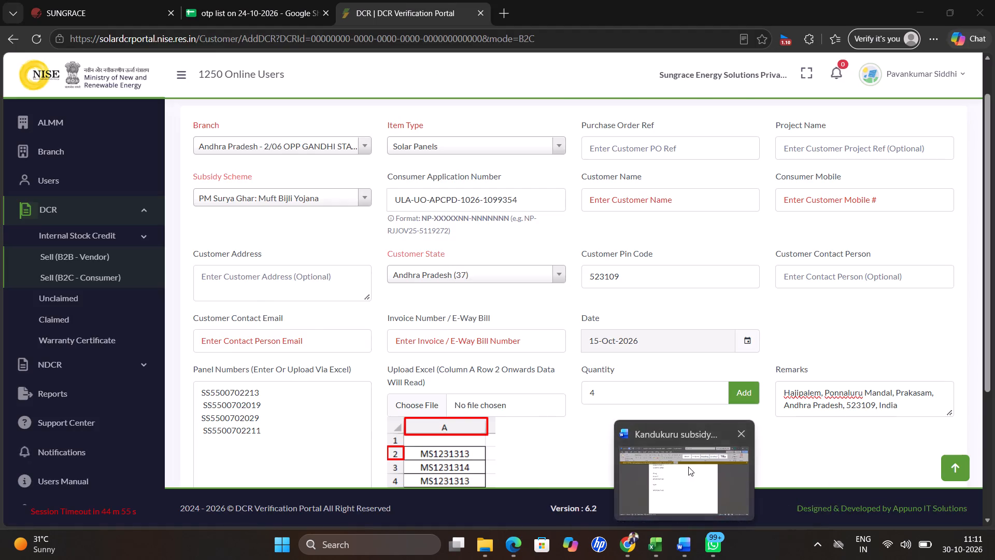
{"action": "scroll", "coordinate": [620, 400], "scroll_direction": "up", "scroll_amount": 10}
{"action": "scroll", "coordinate": [521, 326], "scroll_direction": "down", "scroll_amount": 8}
{"action": "scroll", "coordinate": [437, 365], "scroll_direction": "down", "scroll_amount": 3}
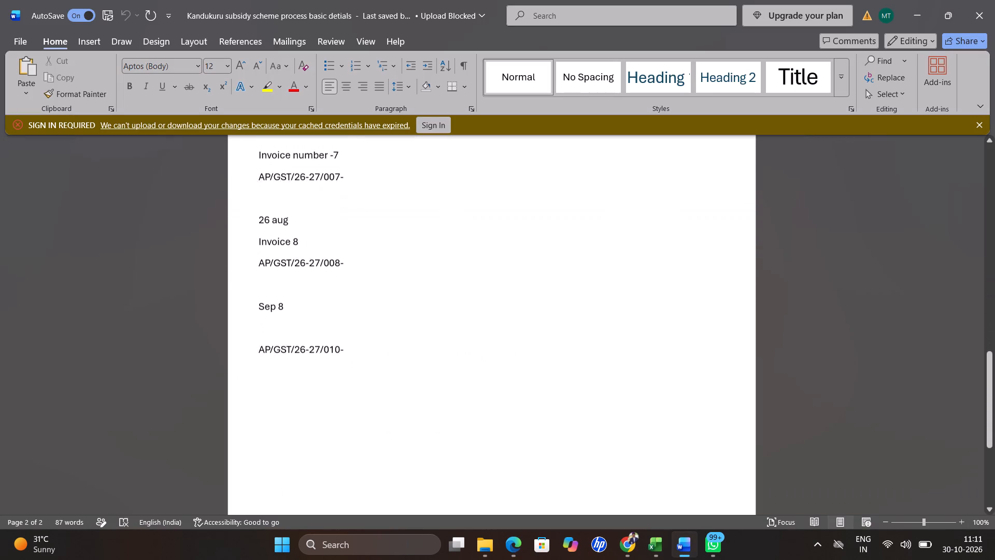
{"action": "left_click_drag", "start_coordinate": [352, 305], "coordinate": [208, 304]}
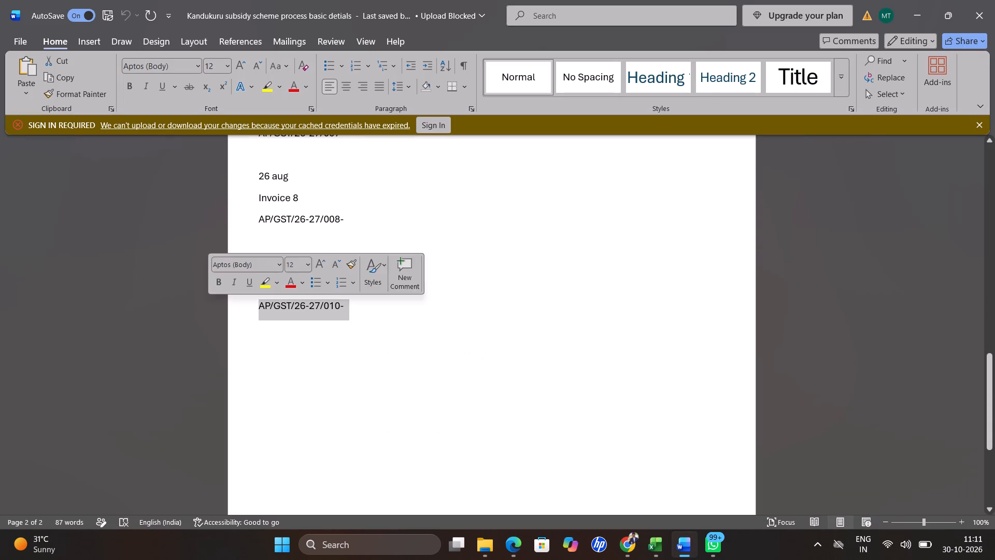
{"action": "key", "text": "ctrl+c"}
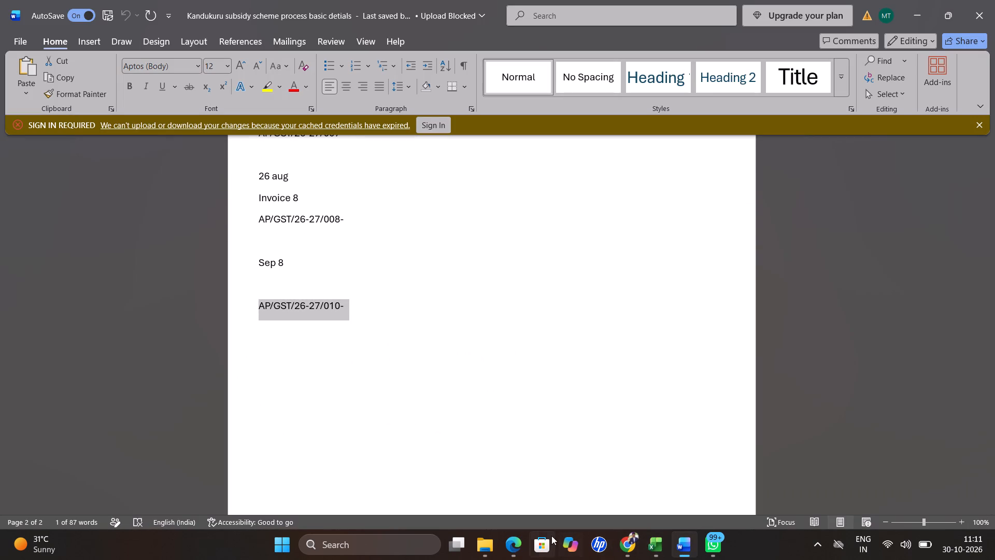
In Microsoft Edge, paste the copied AP/GST/26-27/010- into the B2C form as the invoice number.
{"action": "left_click", "coordinate": [517, 547]}
{"action": "left_click", "coordinate": [507, 544]}
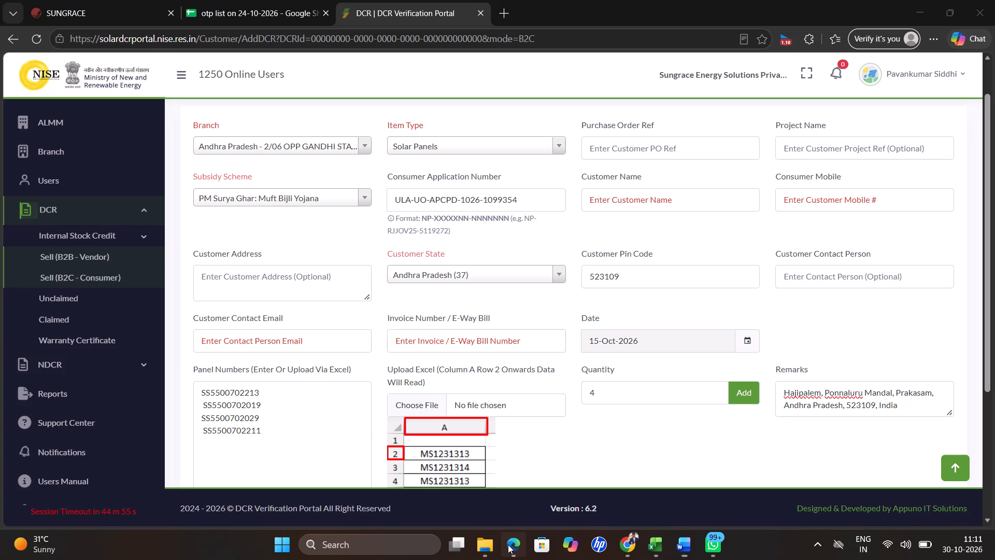
{"action": "left_click", "coordinate": [492, 337]}
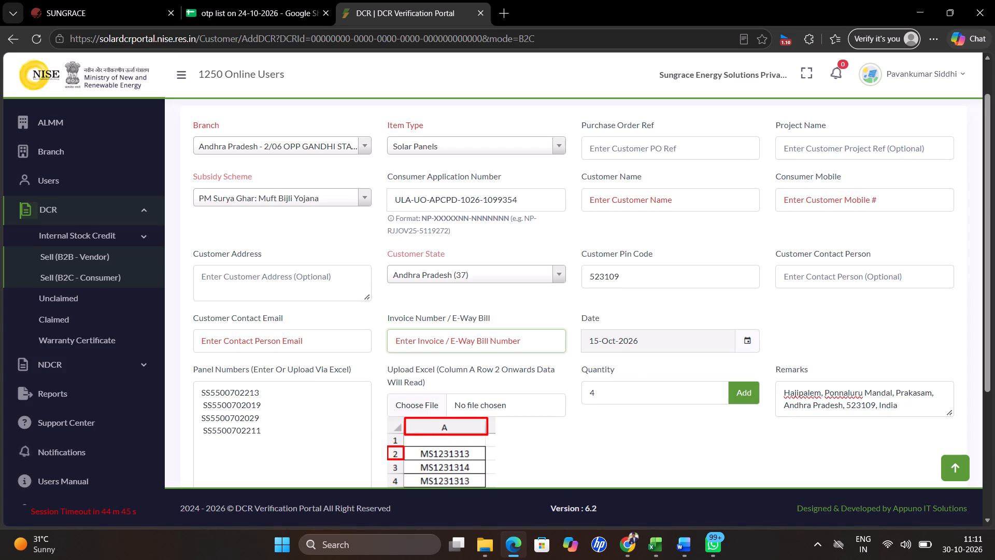
{"action": "key", "text": "ctrl+v"}
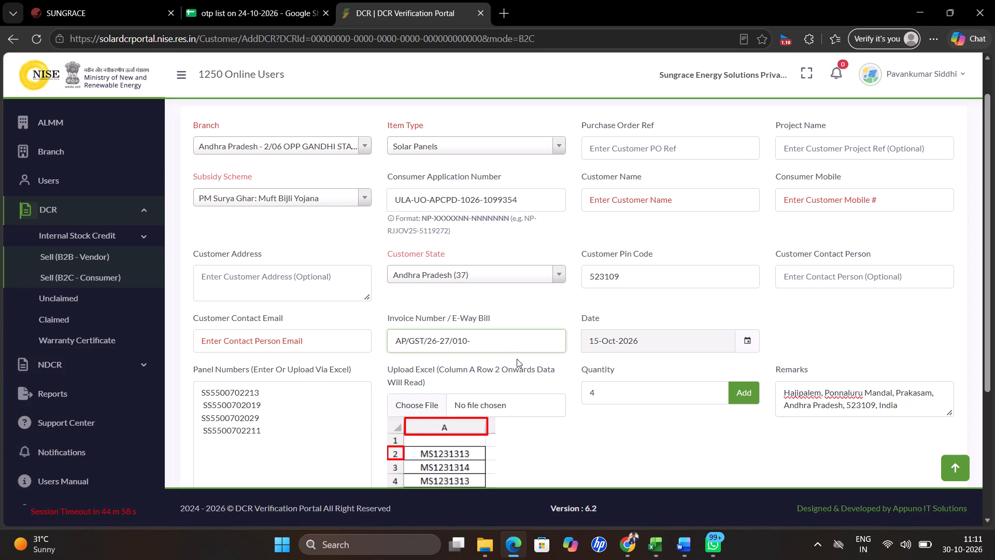
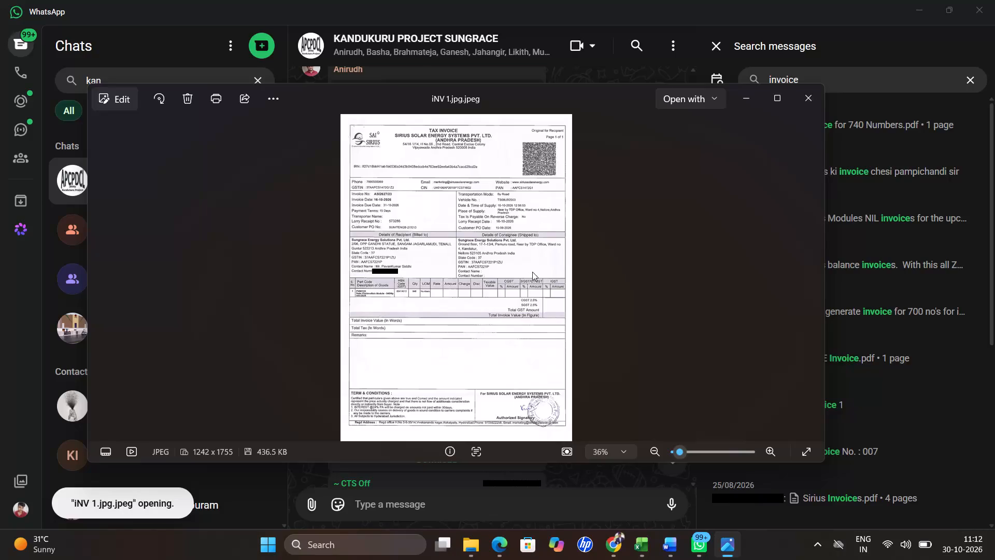
Examine the tax invoice image iNV 1.jpg for its invoice number, dates, supply details, and recipient and consignee details.
{"action": "scroll", "coordinate": [524, 271], "scroll_direction": "up", "scroll_amount": 13}
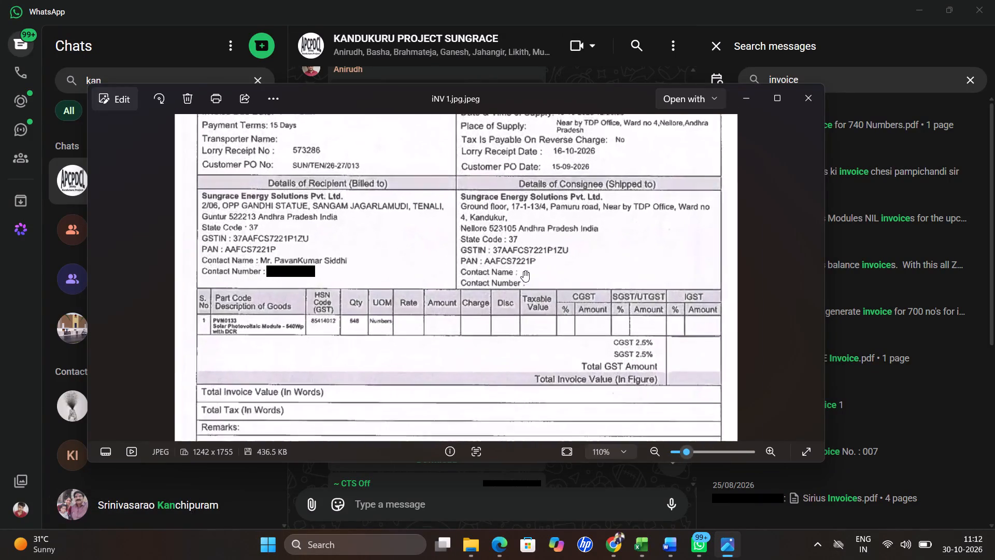
{"action": "scroll", "coordinate": [523, 271], "scroll_direction": "up", "scroll_amount": 8}
{"action": "scroll", "coordinate": [523, 268], "scroll_direction": "down", "scroll_amount": 6}
{"action": "left_click_drag", "start_coordinate": [489, 284], "coordinate": [613, 535]}
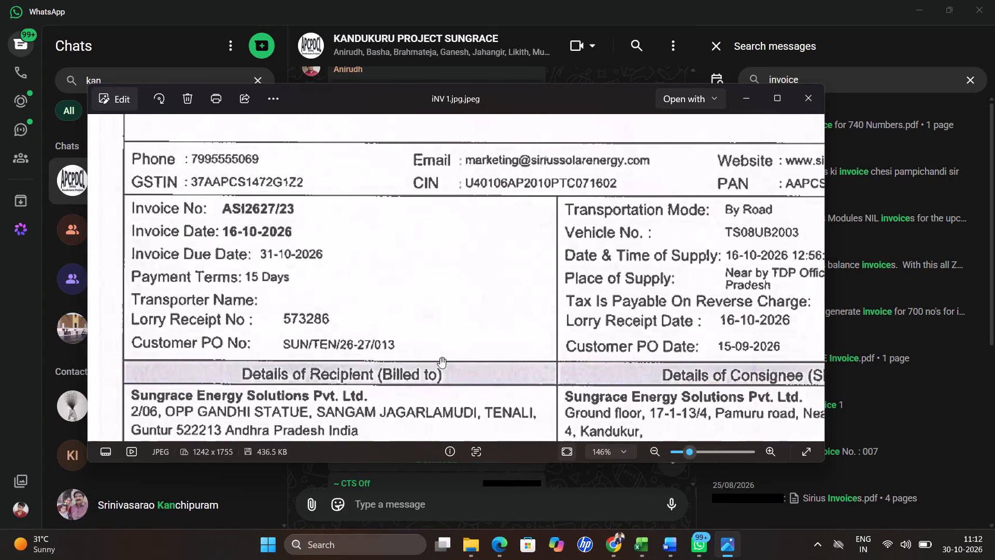
{"action": "left_click_drag", "start_coordinate": [591, 298], "coordinate": [523, 307]}
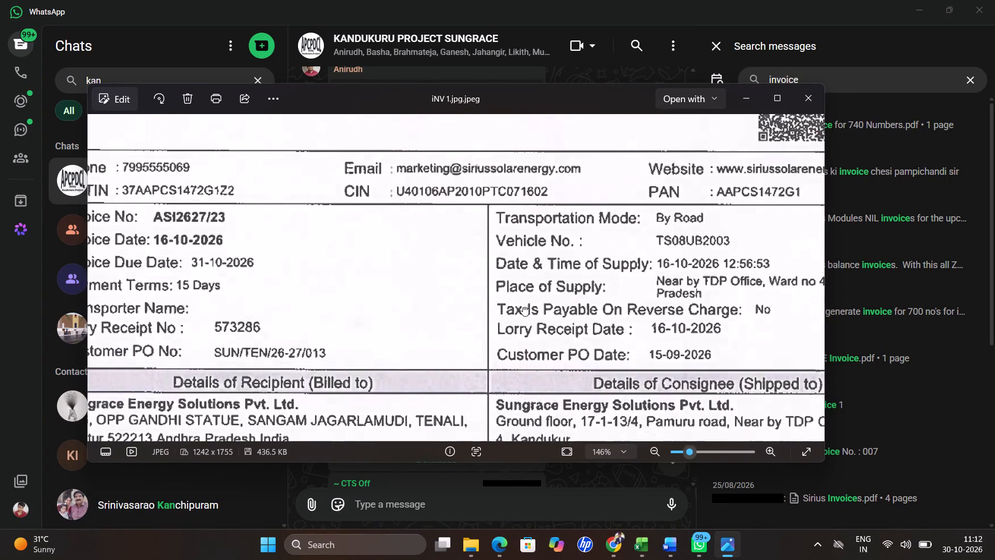
{"action": "left_click_drag", "start_coordinate": [523, 307], "coordinate": [663, 312]}
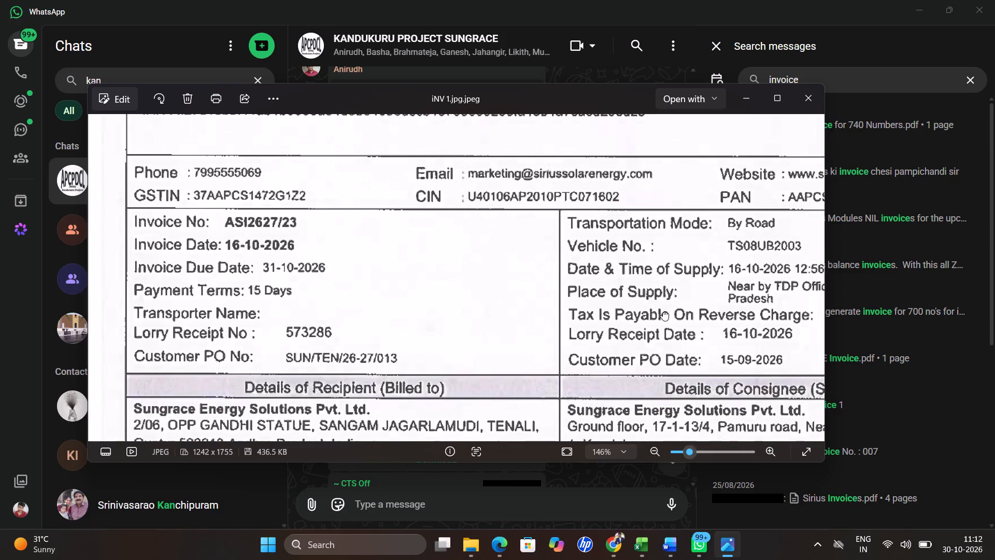
{"action": "left_click_drag", "start_coordinate": [663, 312], "coordinate": [621, 292]}
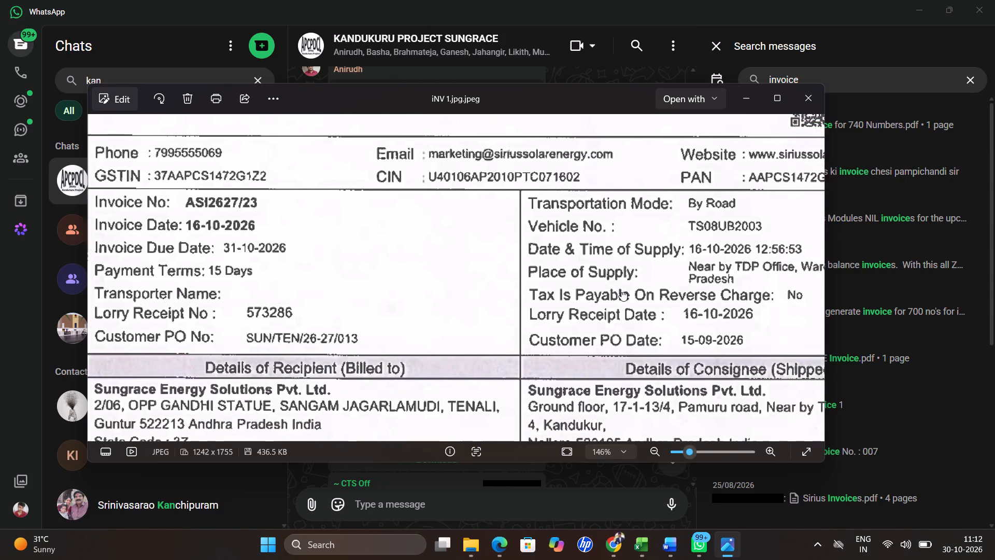
{"action": "left_click_drag", "start_coordinate": [621, 292], "coordinate": [547, 292]}
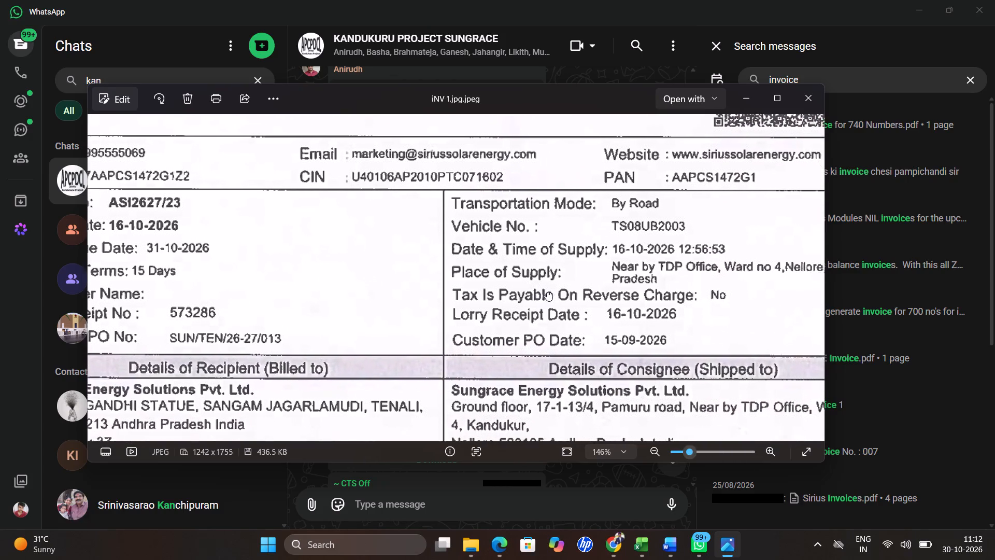
{"action": "left_click_drag", "start_coordinate": [547, 292], "coordinate": [521, 338]}
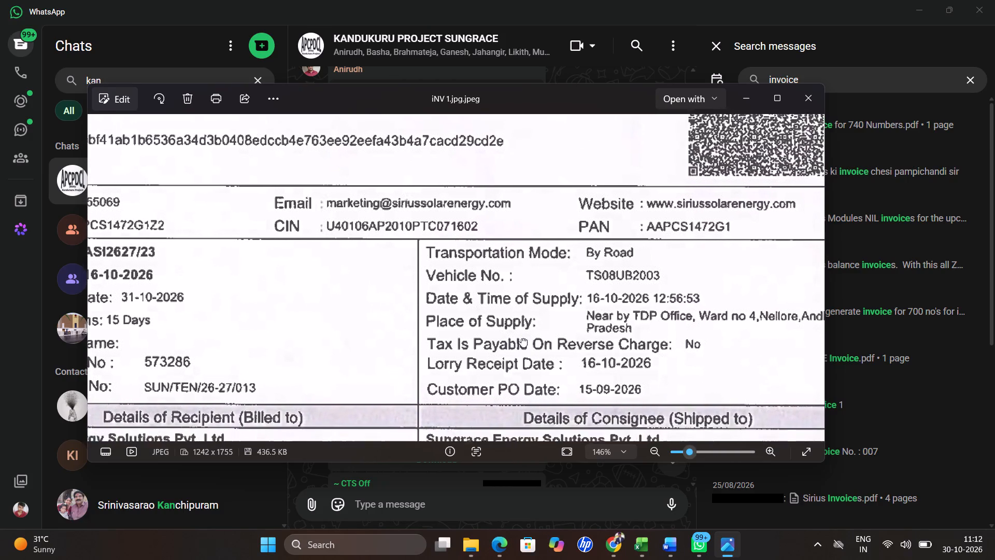
{"action": "left_click_drag", "start_coordinate": [521, 338], "coordinate": [648, 151]}
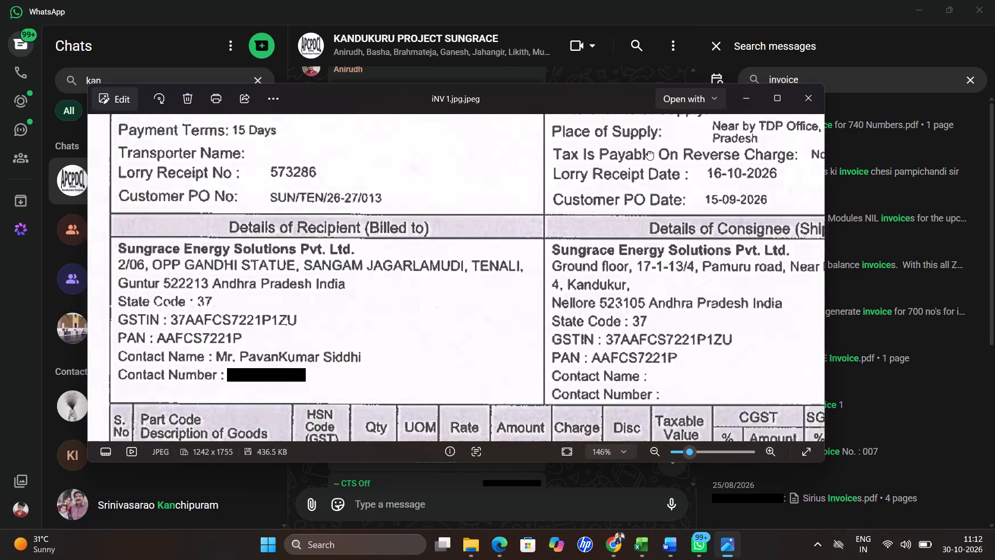
{"action": "left_click_drag", "start_coordinate": [648, 151], "coordinate": [673, 118]}
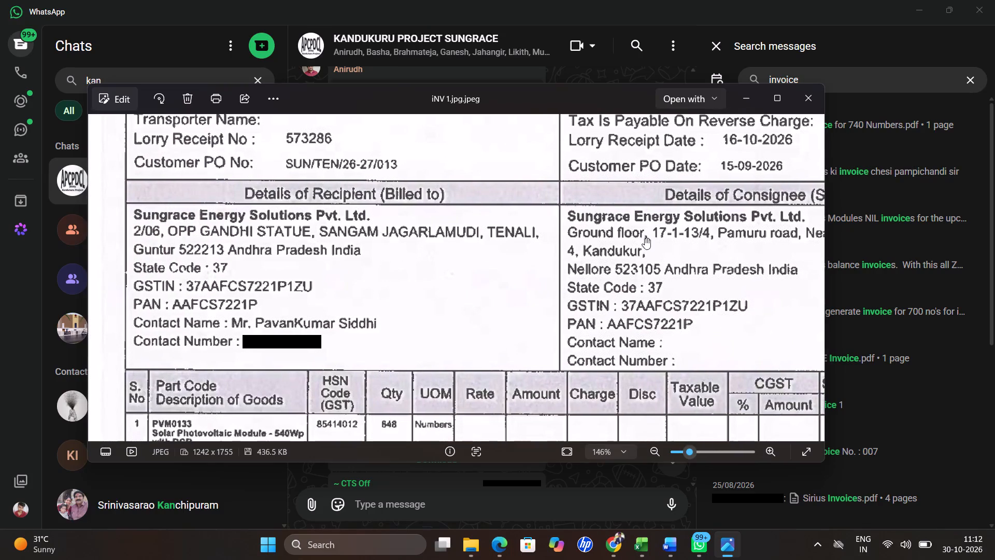
Examine the iNV 1.jpg invoice image, covering the recipient and consignee details, the goods table and the receipt and order dates.
{"action": "left_click_drag", "start_coordinate": [660, 267], "coordinate": [556, 243]}
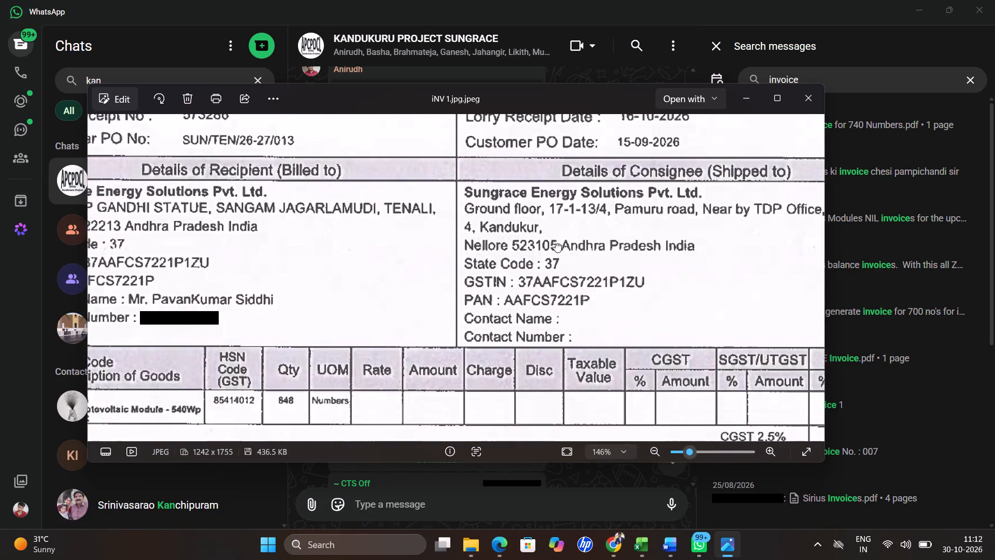
{"action": "left_click_drag", "start_coordinate": [556, 243], "coordinate": [547, 130]}
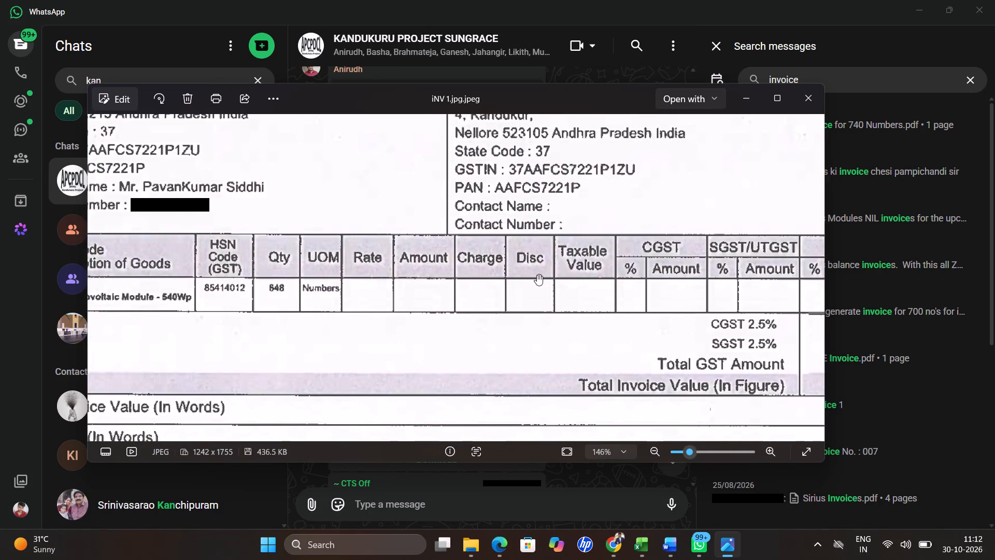
{"action": "left_click_drag", "start_coordinate": [529, 313], "coordinate": [692, 181]}
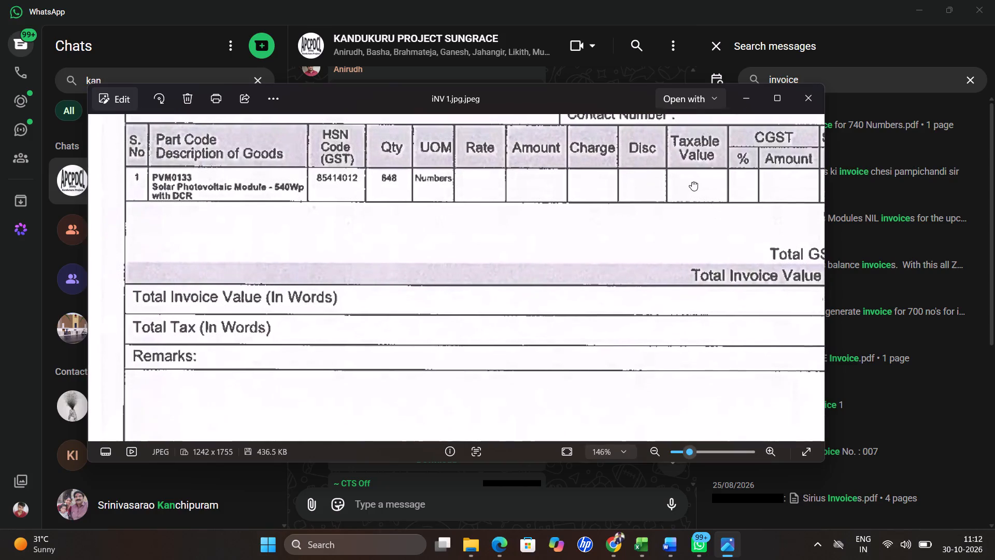
{"action": "left_click_drag", "start_coordinate": [692, 181], "coordinate": [652, 352]}
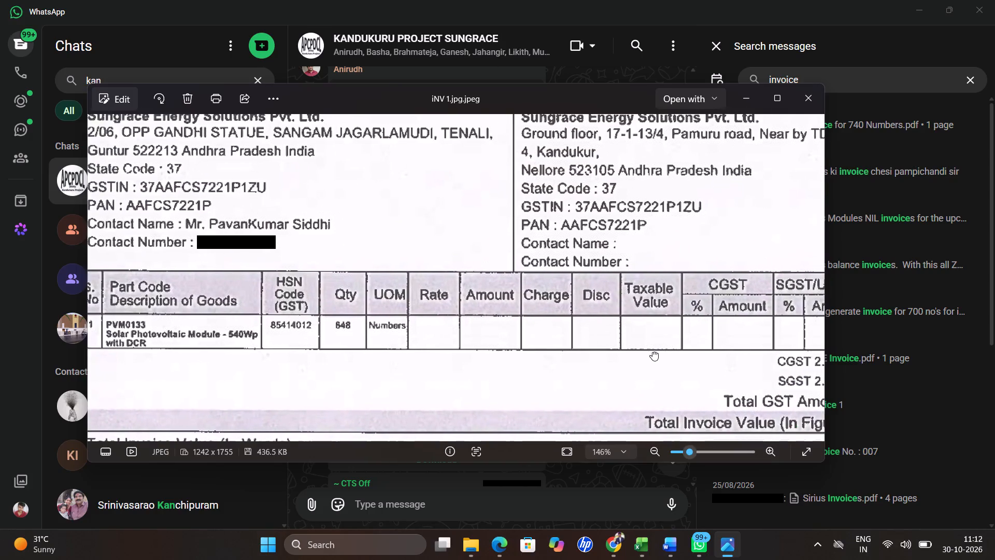
{"action": "left_click_drag", "start_coordinate": [652, 352], "coordinate": [566, 411]}
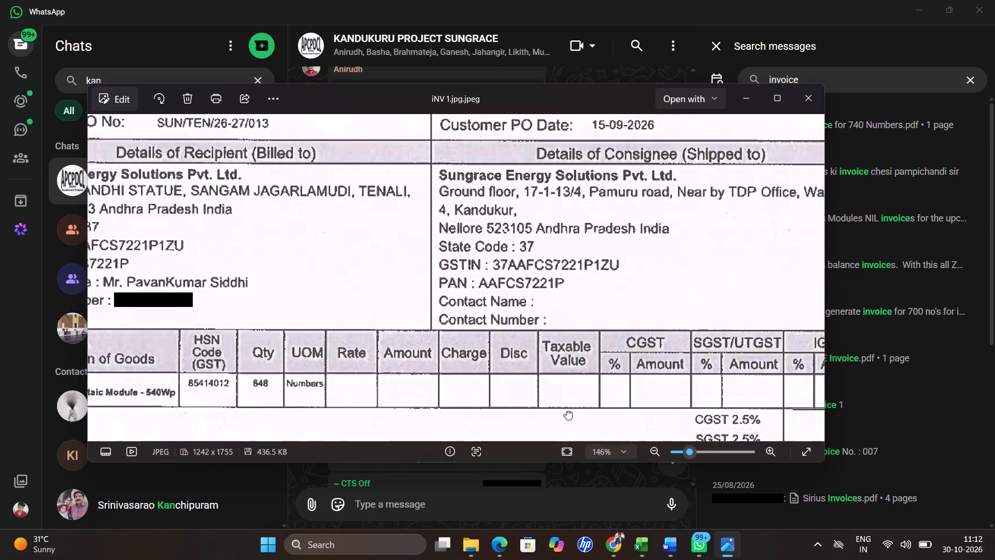
{"action": "left_click_drag", "start_coordinate": [566, 411], "coordinate": [449, 459]}
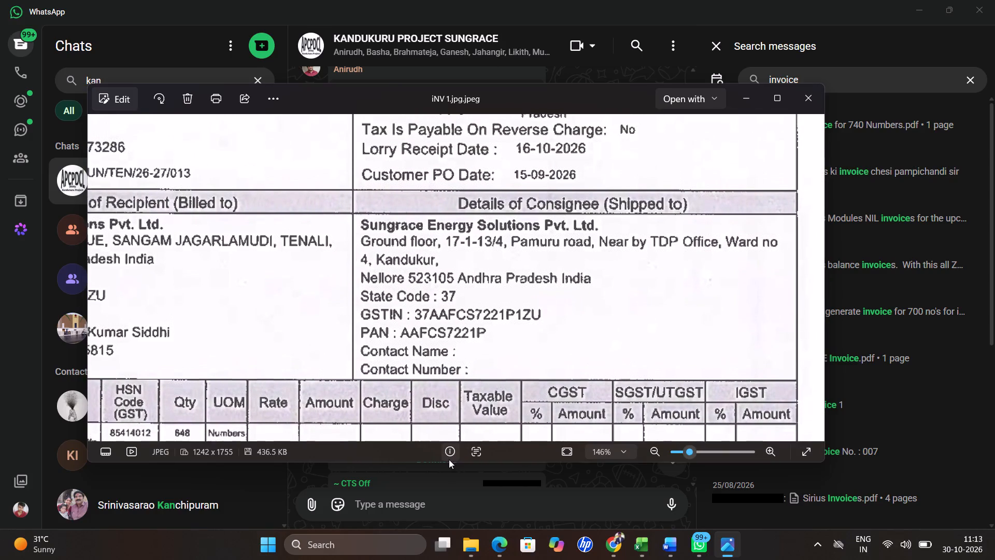
{"action": "left_click_drag", "start_coordinate": [449, 459], "coordinate": [369, 486]}
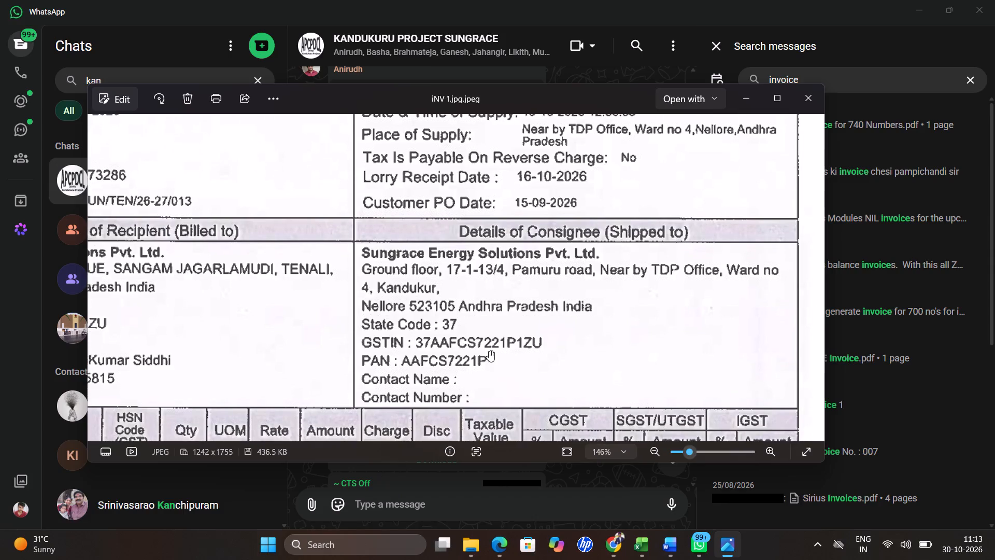
Re-examine the supplier invoice image, from the seller header, invoice number and supply dates through the recipient and consignee details to the goods table and totals.
{"action": "left_click_drag", "start_coordinate": [541, 257], "coordinate": [555, 400]}
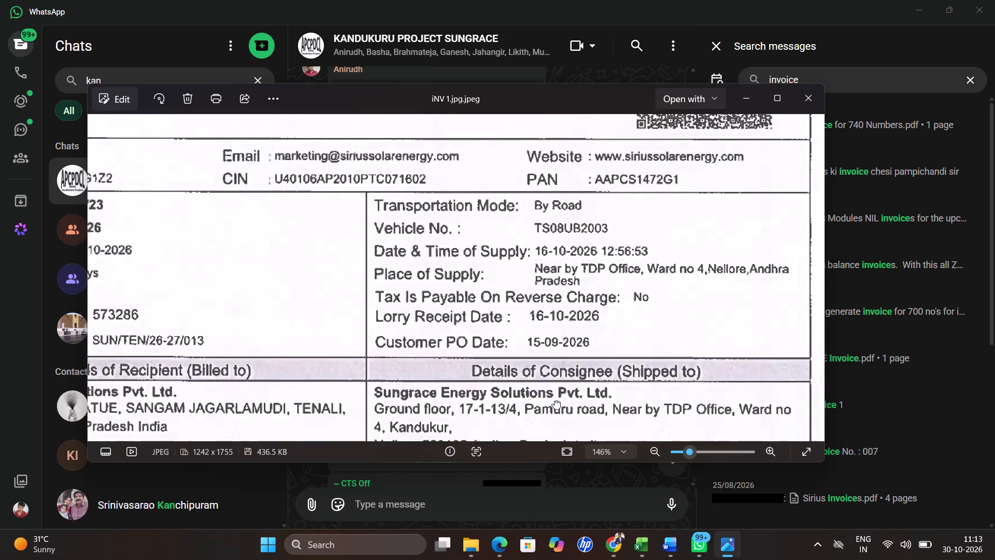
{"action": "left_click_drag", "start_coordinate": [555, 400], "coordinate": [669, 559]}
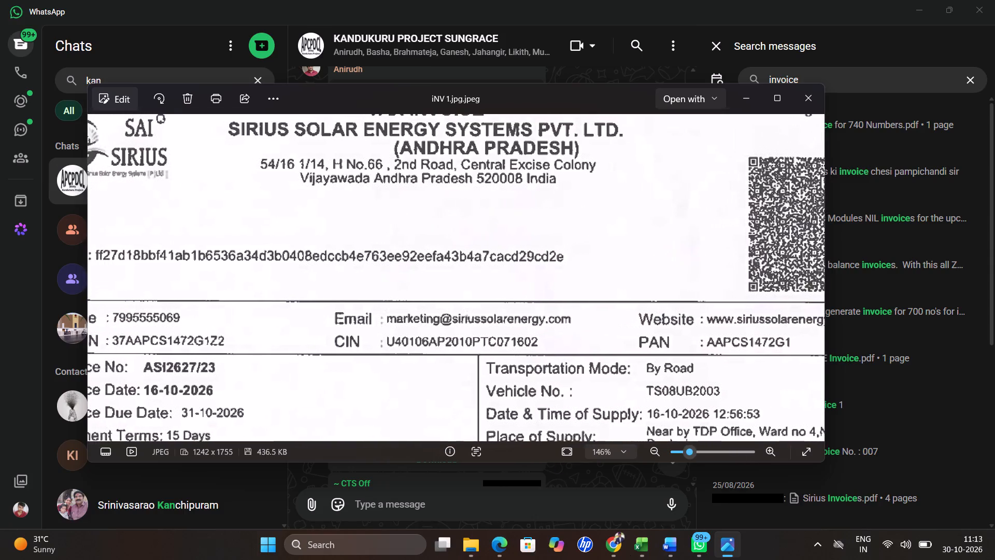
{"action": "left_click_drag", "start_coordinate": [669, 559], "coordinate": [670, 542]}
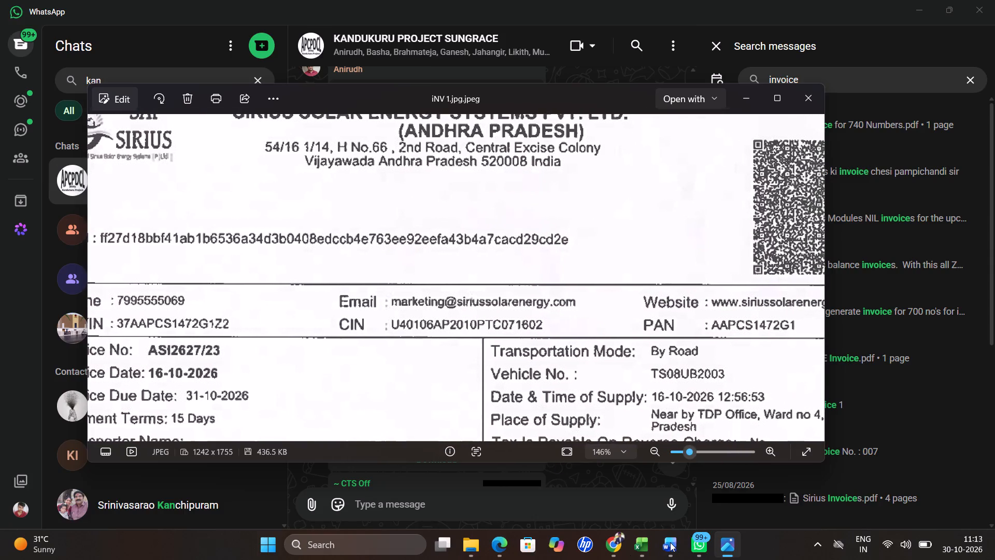
{"action": "left_click_drag", "start_coordinate": [670, 542], "coordinate": [609, 515]}
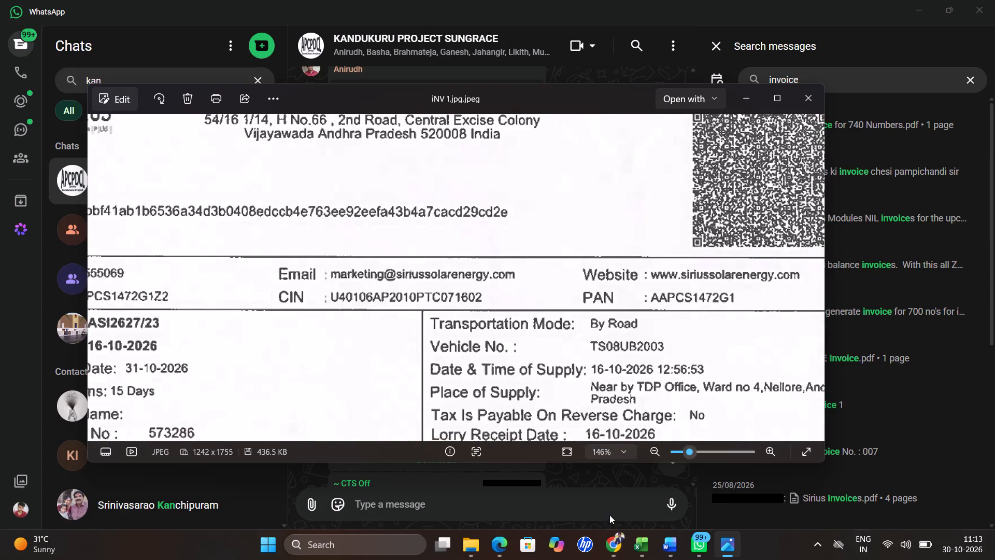
{"action": "left_click_drag", "start_coordinate": [609, 515], "coordinate": [573, 365]}
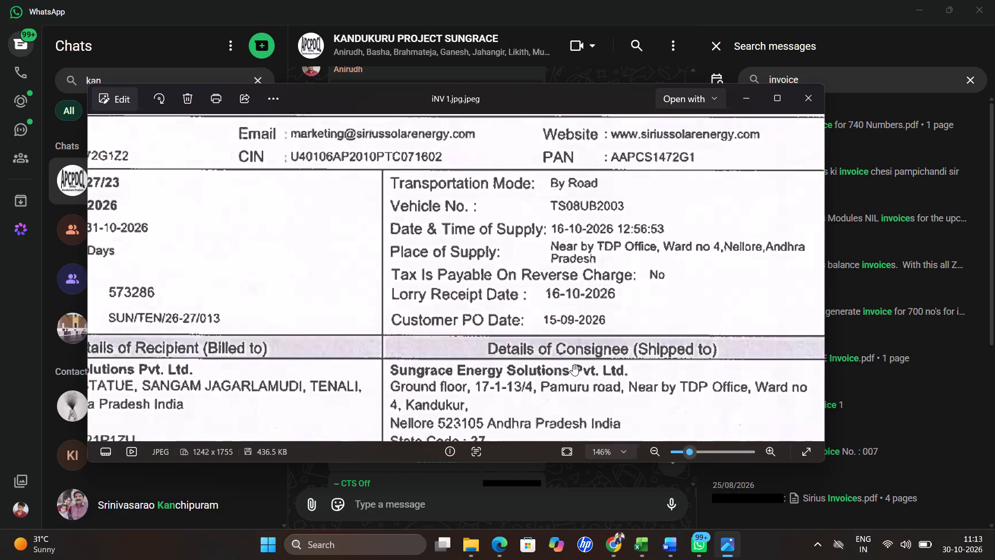
{"action": "left_click_drag", "start_coordinate": [573, 365], "coordinate": [616, 290]}
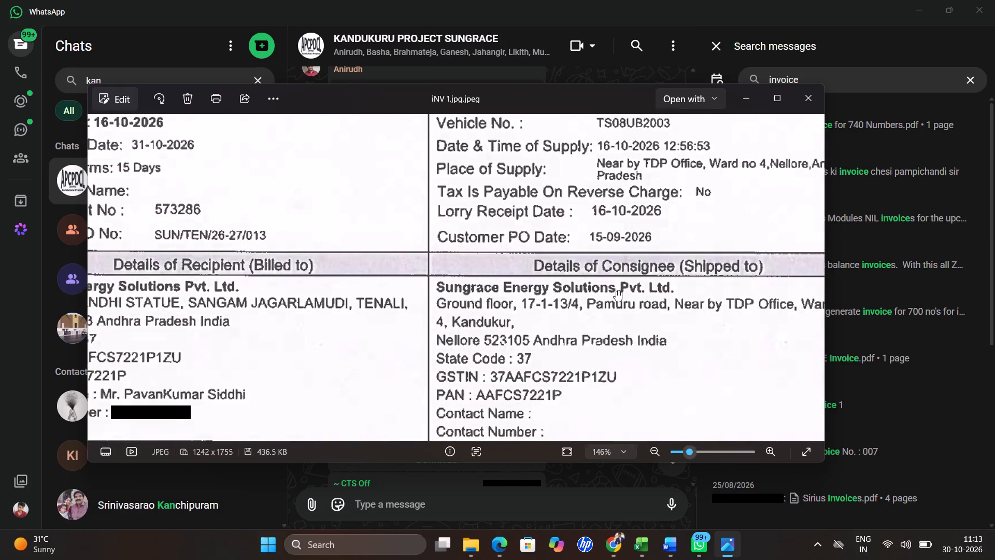
{"action": "left_click_drag", "start_coordinate": [616, 290], "coordinate": [618, 289]}
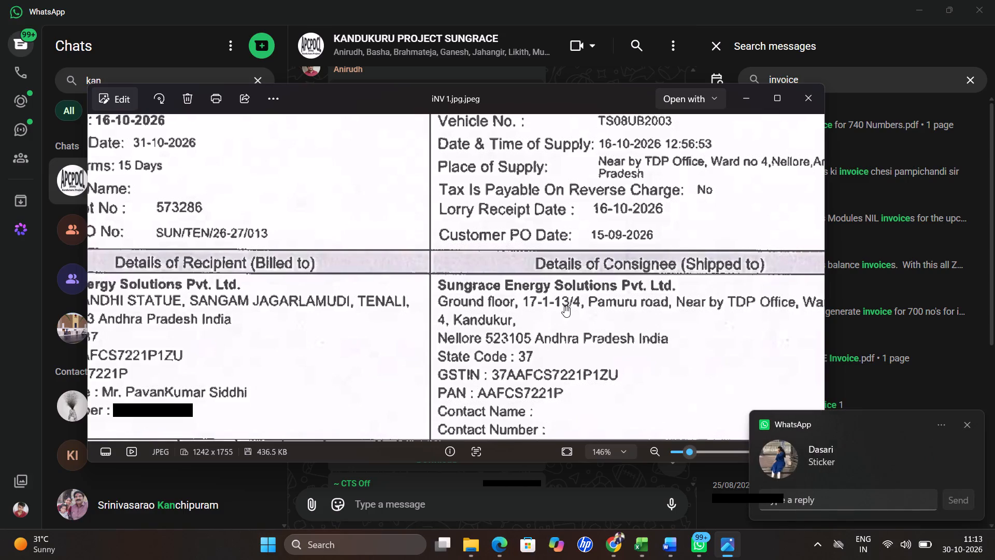
{"action": "scroll", "coordinate": [564, 306], "scroll_direction": "down", "scroll_amount": 3}
{"action": "left_click_drag", "start_coordinate": [560, 304], "coordinate": [531, 263]}
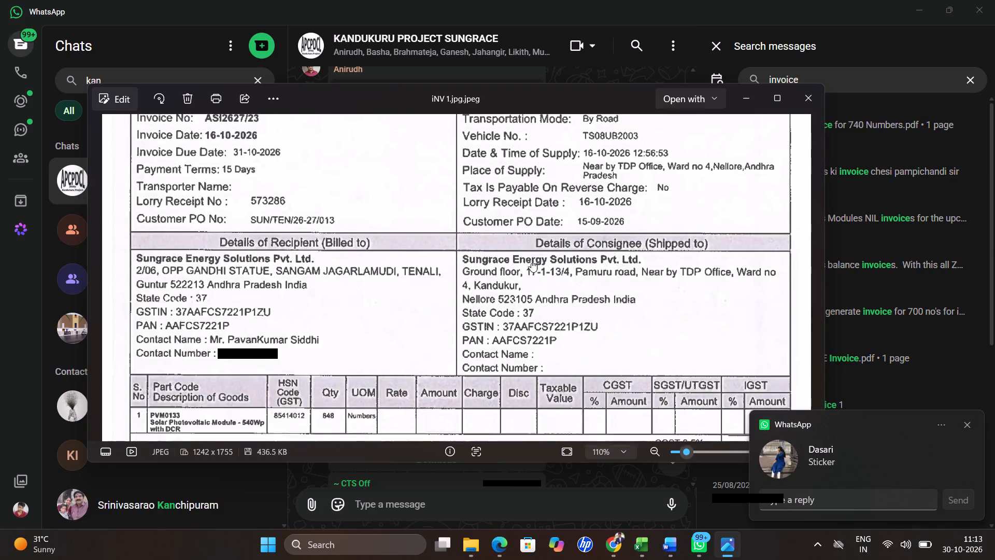
{"action": "left_click_drag", "start_coordinate": [531, 263], "coordinate": [621, 59]}
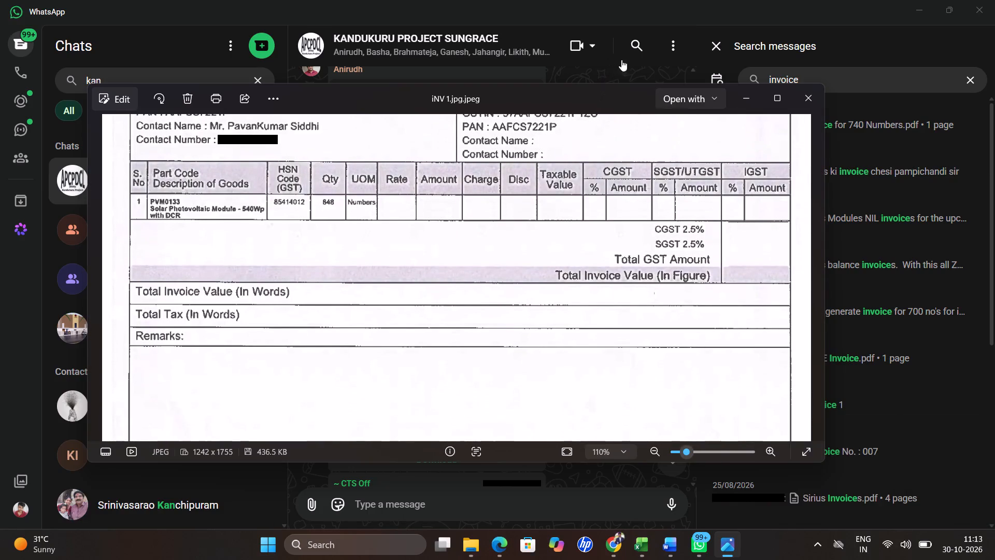
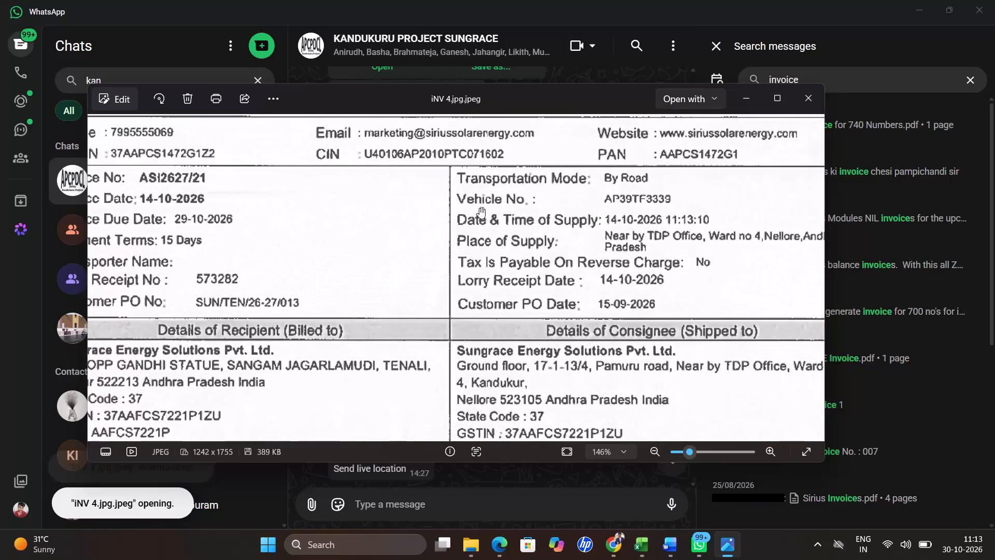
Examine the header of the iNV 4.jpg invoice image, covering the invoice number, invoice dates, transport and supply details.
{"action": "left_click_drag", "start_coordinate": [490, 222], "coordinate": [535, 288]}
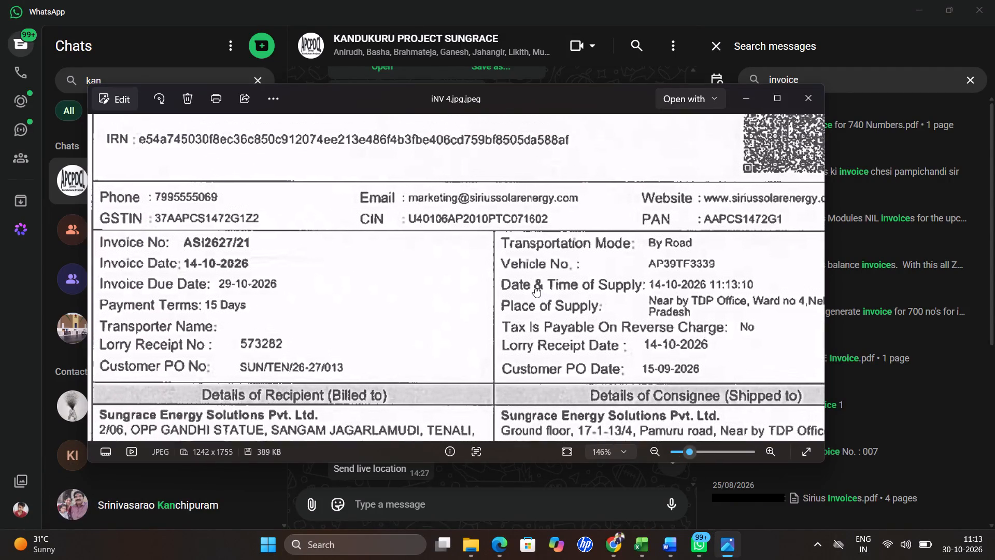
{"action": "left_click_drag", "start_coordinate": [535, 288], "coordinate": [538, 299]}
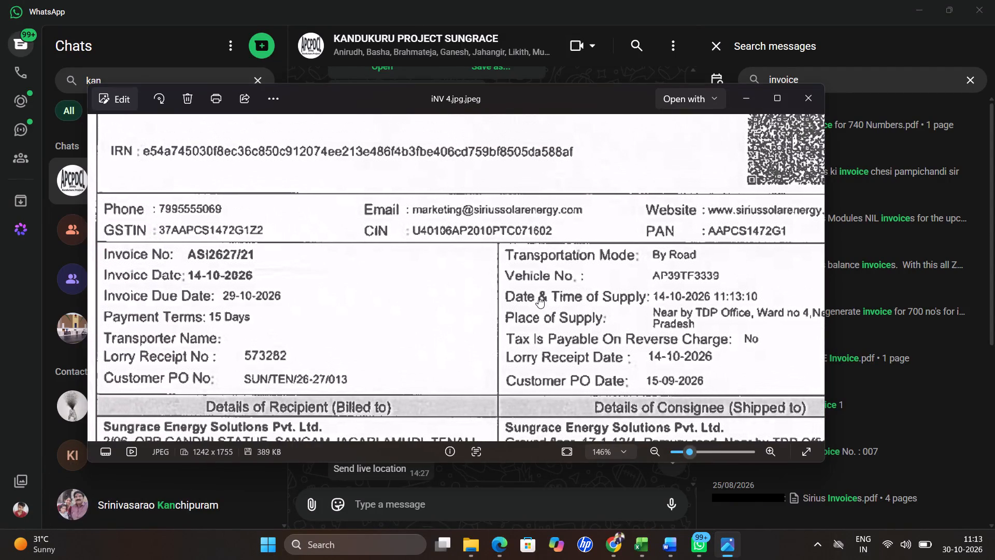
{"action": "left_click_drag", "start_coordinate": [538, 299], "coordinate": [525, 266]}
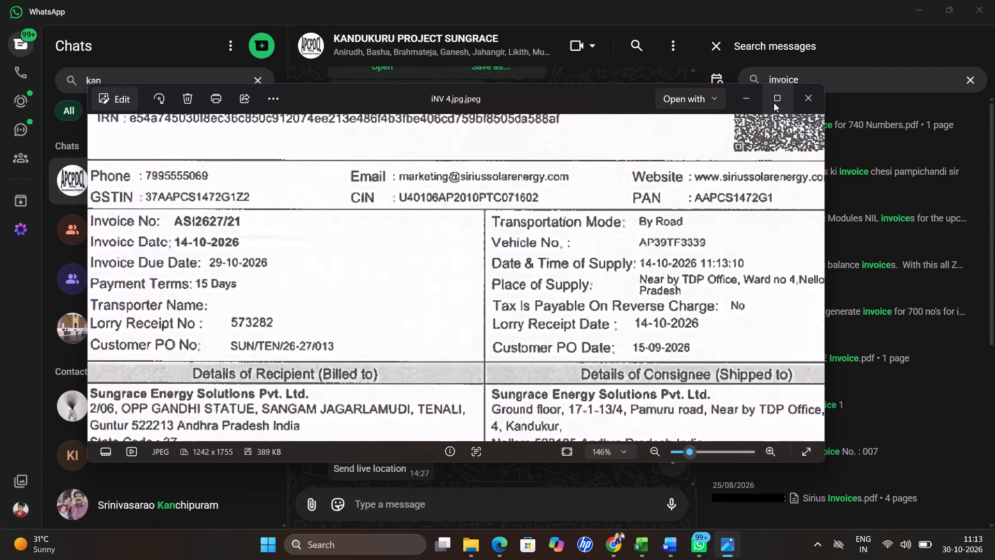
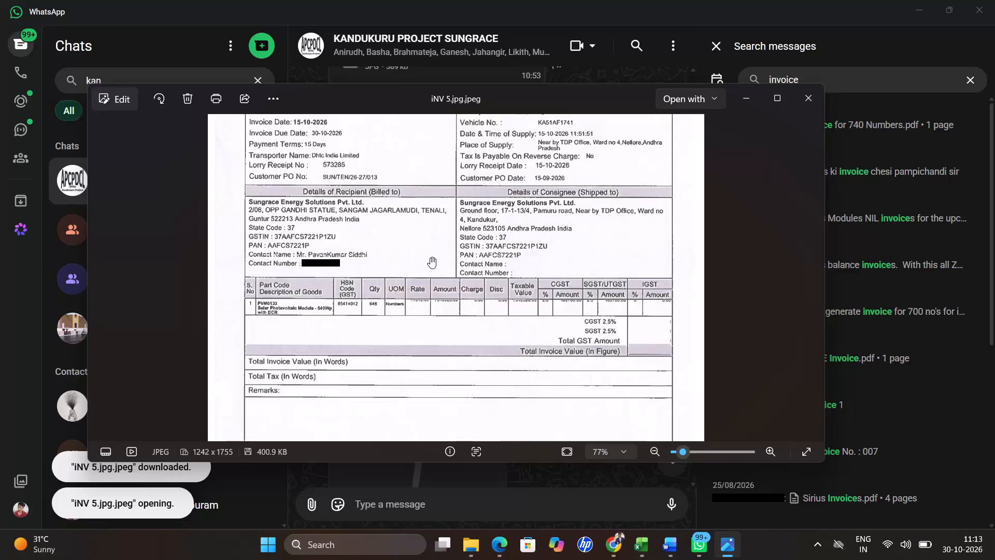
Examine the iNV 5.jpg invoice image, covering the invoice number and dates, transport details, recipient and consignee details, and the goods table.
{"action": "left_click_drag", "start_coordinate": [430, 257], "coordinate": [449, 351]}
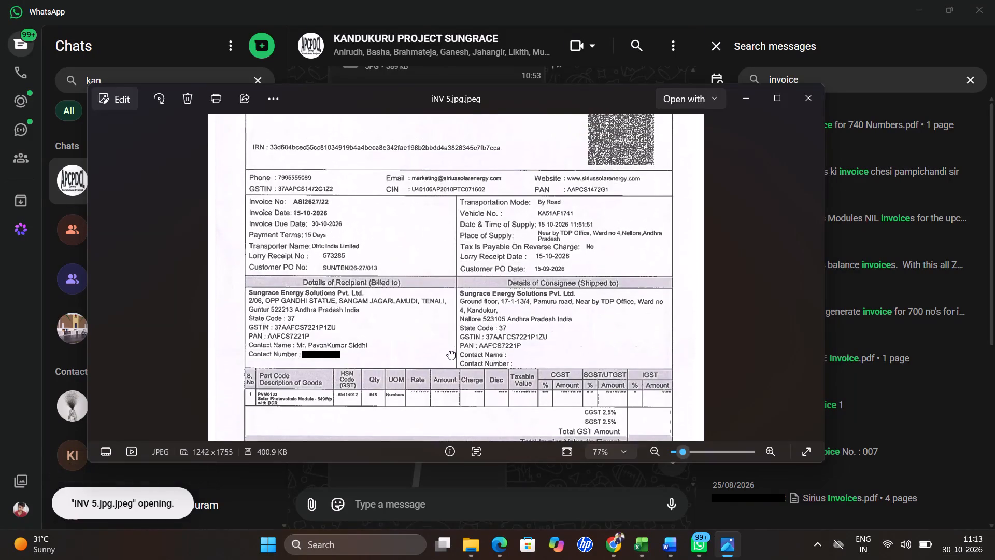
{"action": "left_click_drag", "start_coordinate": [449, 351], "coordinate": [451, 356]}
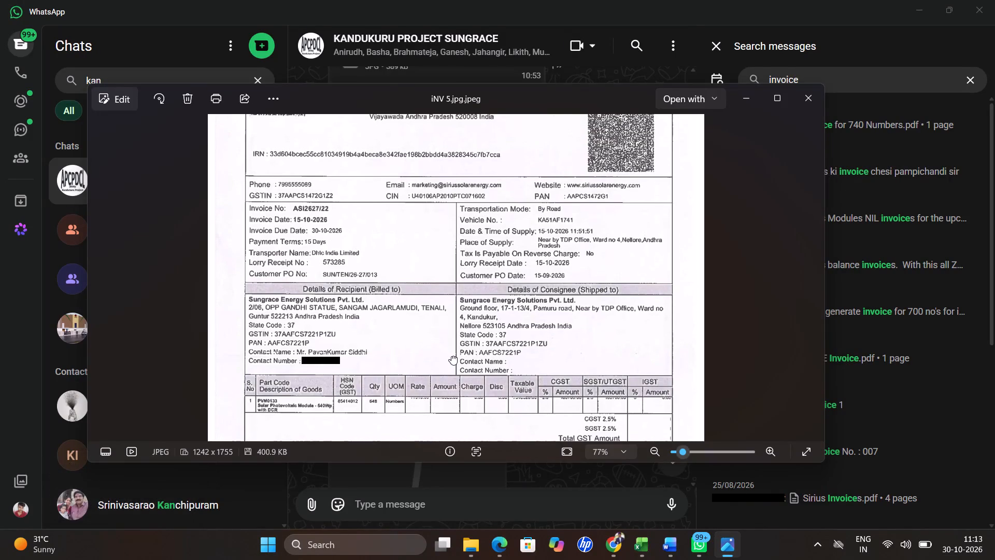
{"action": "left_click_drag", "start_coordinate": [451, 356], "coordinate": [466, 317]}
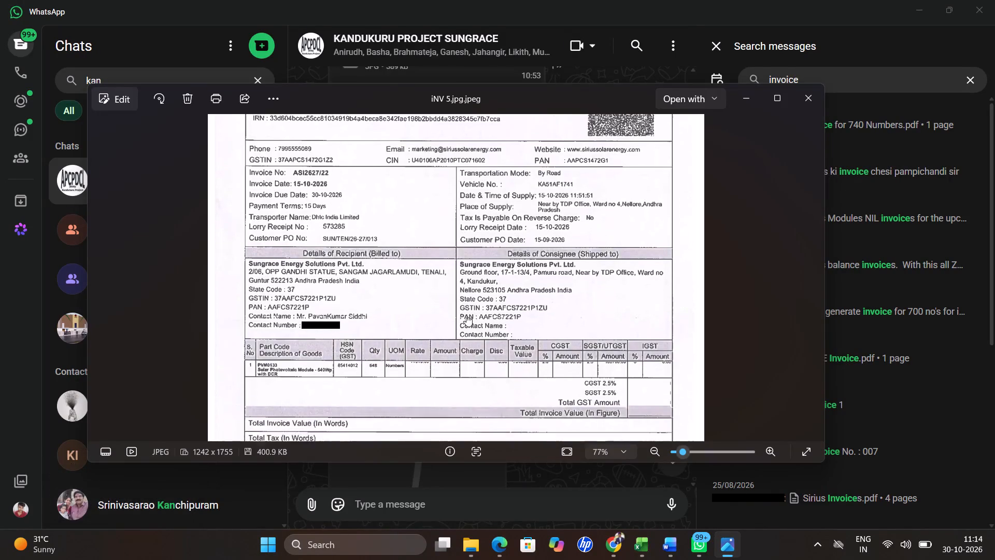
{"action": "left_click_drag", "start_coordinate": [466, 317], "coordinate": [485, 293]}
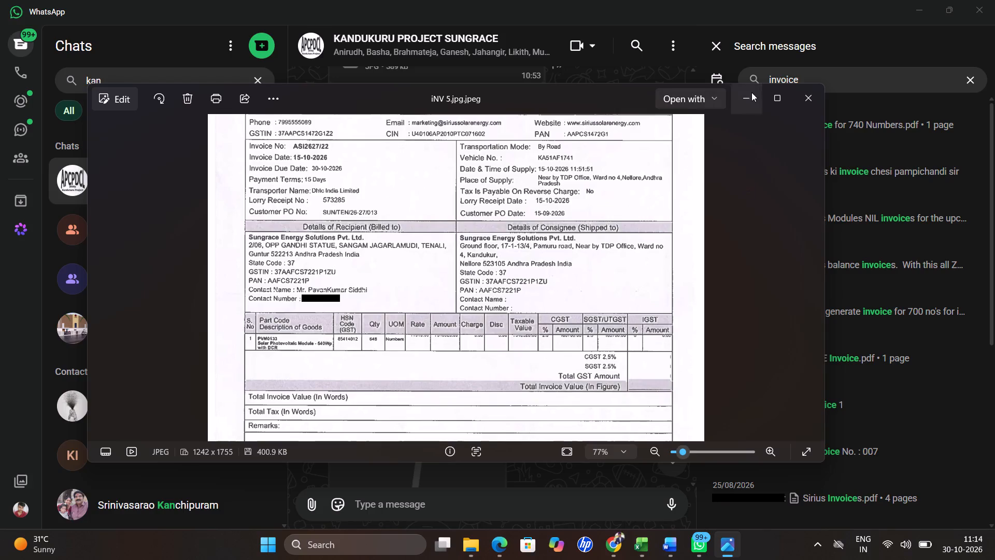
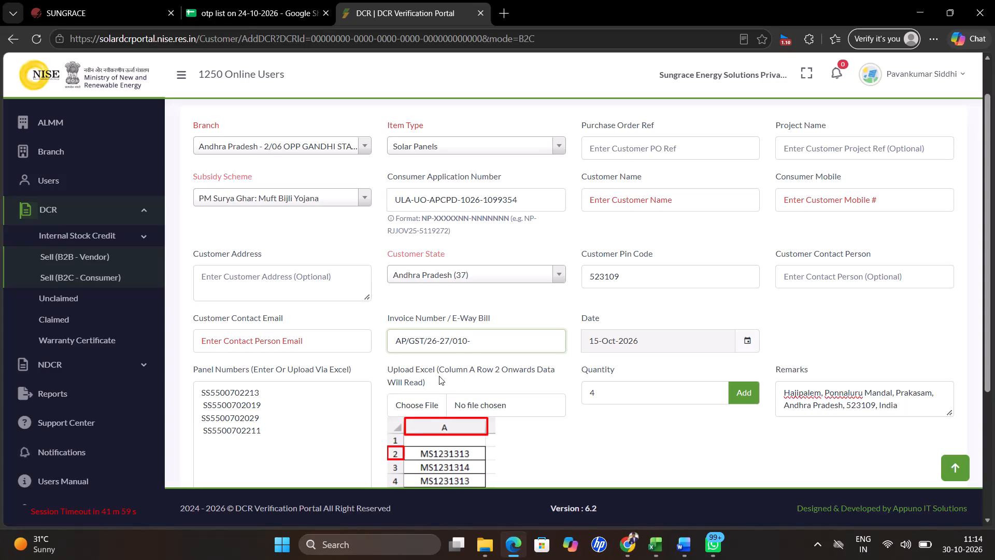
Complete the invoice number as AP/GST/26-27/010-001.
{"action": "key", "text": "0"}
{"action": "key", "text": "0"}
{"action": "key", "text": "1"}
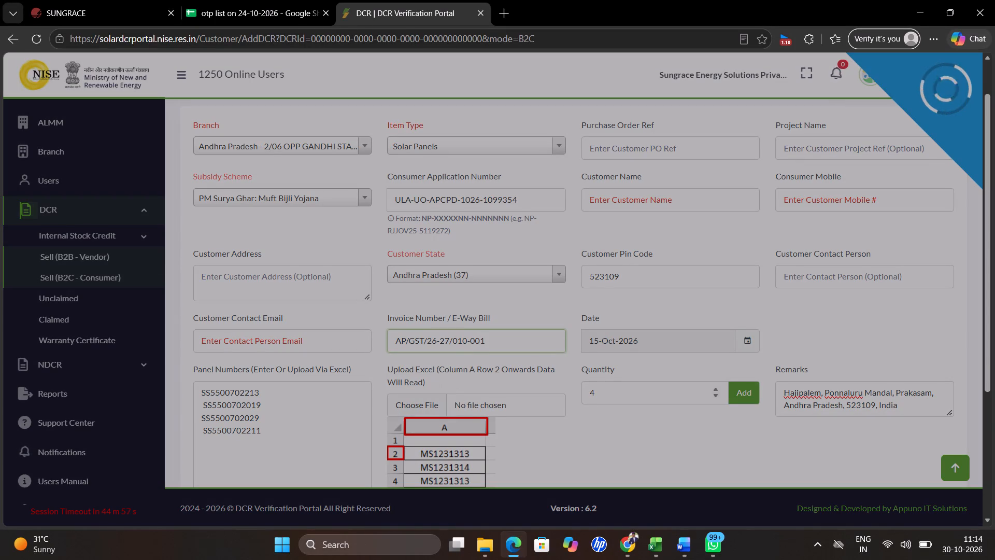
Change the invoice number to AP/GST/26-27/010-1.
{"action": "left_click", "coordinate": [510, 342]}
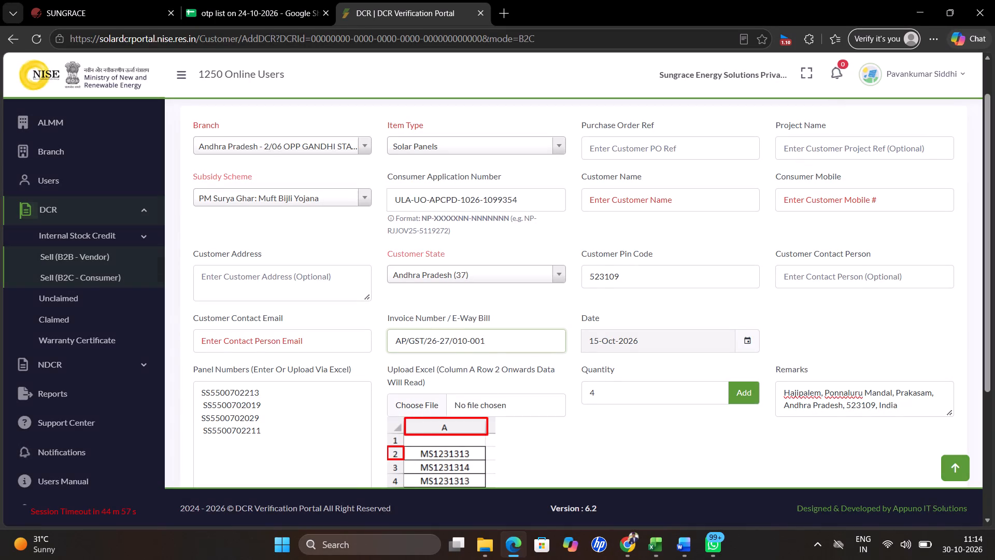
{"action": "key", "text": "BackSpace"}
{"action": "key", "text": "BackSpace"}
{"action": "key", "text": "BackSpace"}
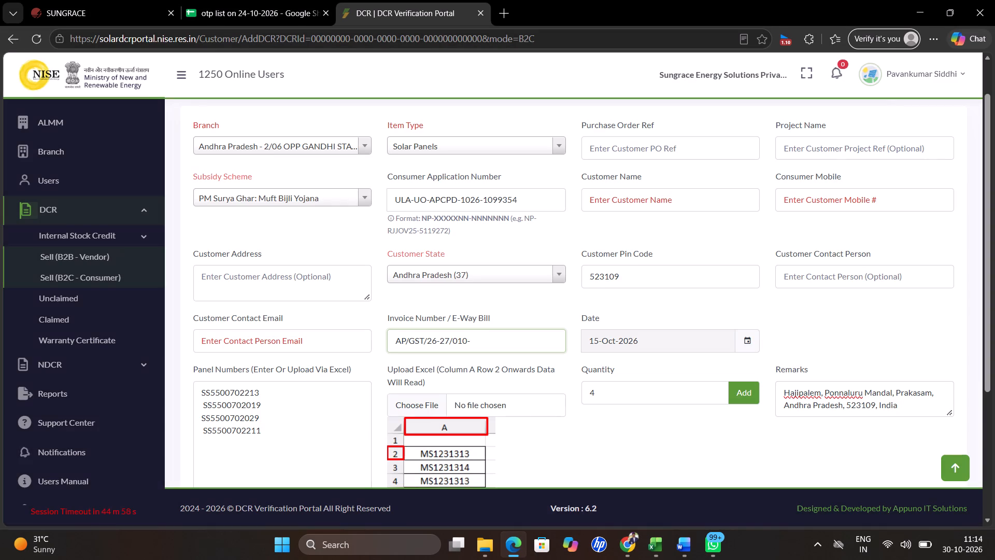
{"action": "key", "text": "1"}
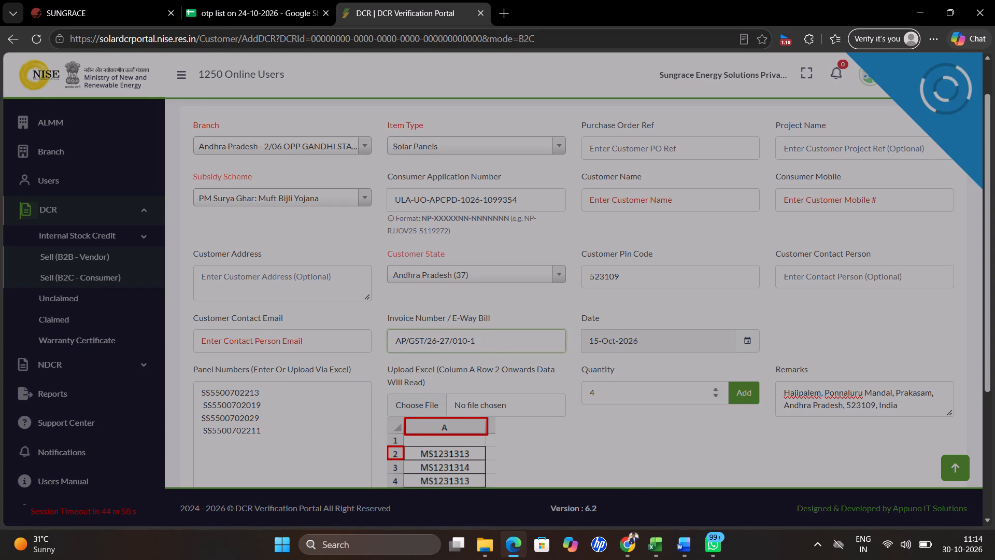
Add the four entered panel numbers to the B2C certificate form.
{"action": "scroll", "coordinate": [601, 394], "scroll_direction": "down", "scroll_amount": 3}
{"action": "scroll", "coordinate": [676, 361], "scroll_direction": "up", "scroll_amount": 2}
{"action": "left_click", "coordinate": [738, 330]}
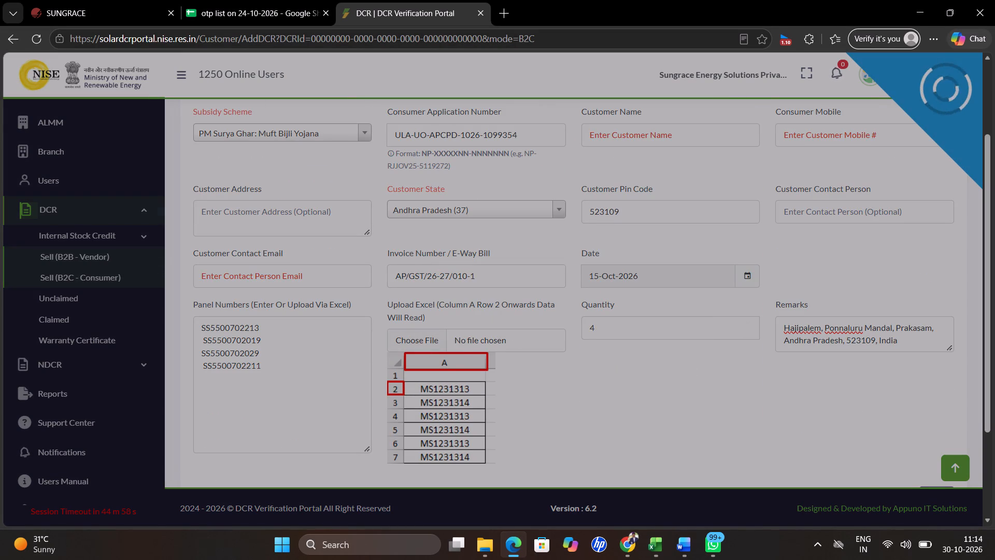
{"action": "scroll", "coordinate": [522, 409], "scroll_direction": "up", "scroll_amount": 4}
{"action": "scroll", "coordinate": [530, 404], "scroll_direction": "down", "scroll_amount": 3}
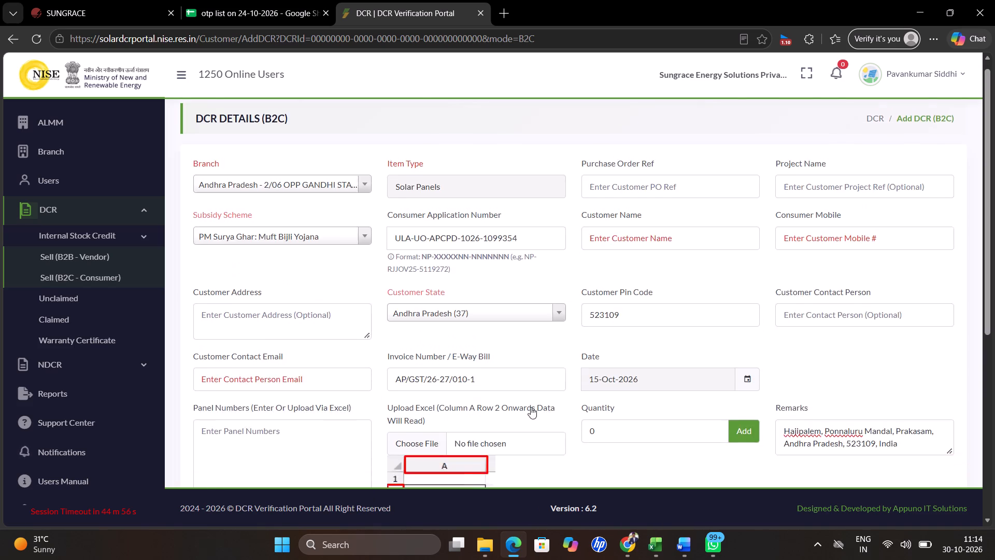
{"action": "scroll", "coordinate": [531, 410], "scroll_direction": "down", "scroll_amount": 4}
{"action": "scroll", "coordinate": [532, 411], "scroll_direction": "up", "scroll_amount": 4}
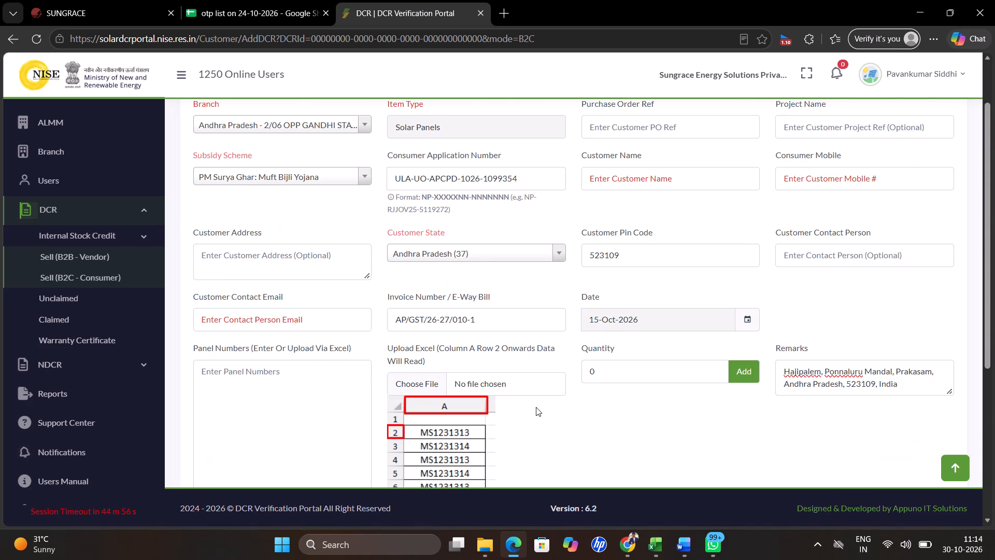
Copy the contact email from the Kandukuru subsidy scheme Word document into the certificate form's Customer Contact Email.
{"action": "left_click", "coordinate": [676, 180]}
{"action": "left_click", "coordinate": [678, 547]}
{"action": "scroll", "coordinate": [424, 315], "scroll_direction": "up", "scroll_amount": 20}
{"action": "scroll", "coordinate": [424, 315], "scroll_direction": "up", "scroll_amount": 9}
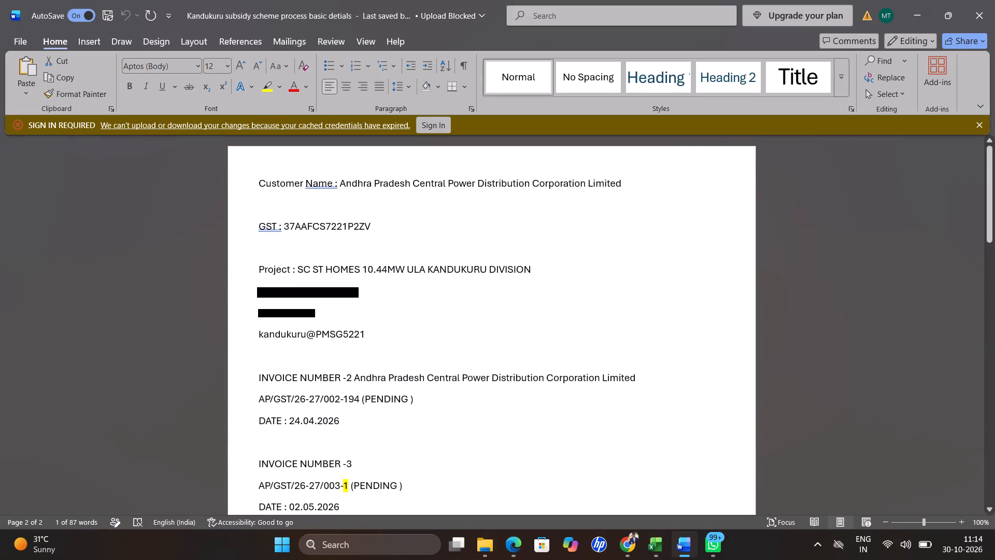
{"action": "left_click_drag", "start_coordinate": [364, 290], "coordinate": [231, 310]}
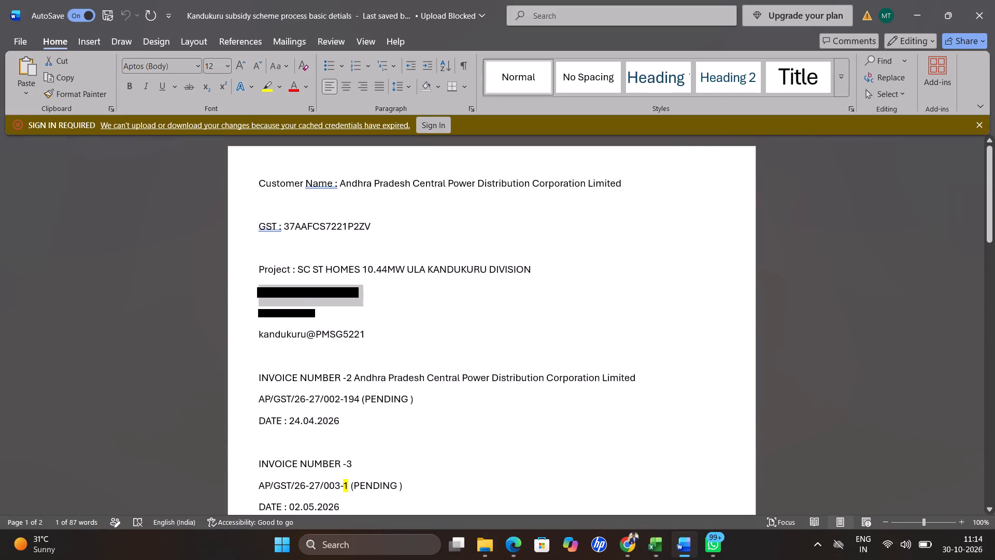
{"action": "left_click_drag", "start_coordinate": [231, 310], "coordinate": [225, 312]}
{"action": "key", "text": "ctrl+c"}
{"action": "left_click_drag", "start_coordinate": [241, 319], "coordinate": [363, 378], "text": "ctrl"}
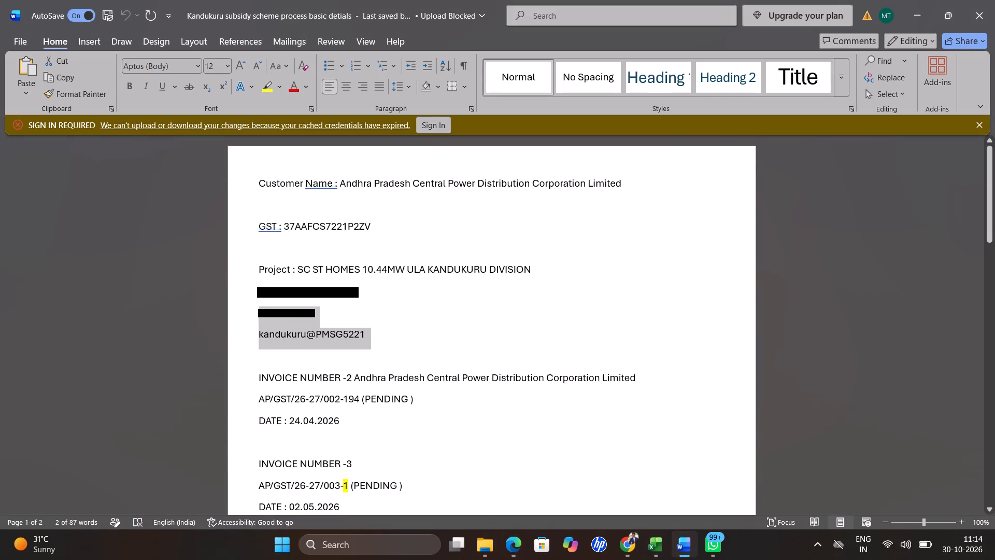
{"action": "left_click", "coordinate": [389, 354]}
{"action": "left_click_drag", "start_coordinate": [366, 293], "coordinate": [229, 309]}
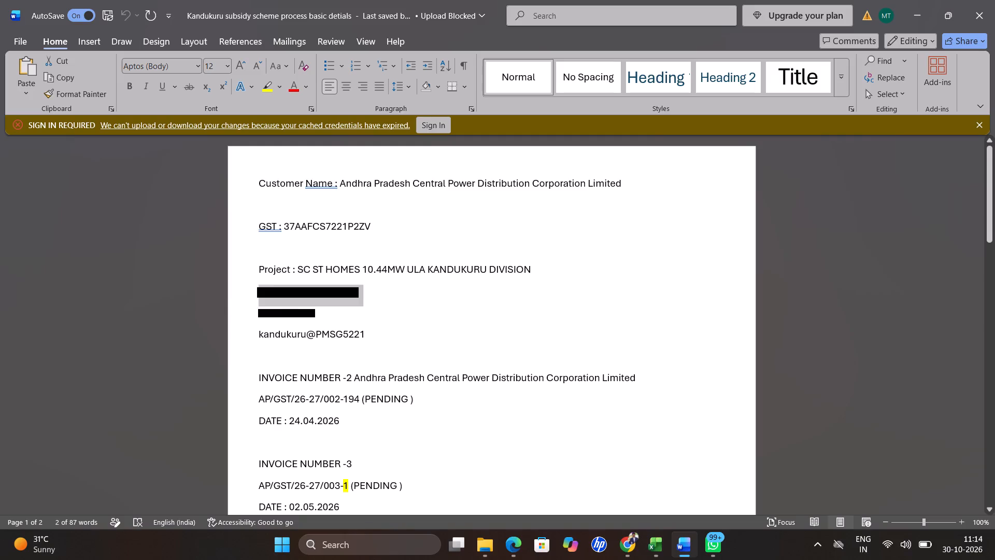
{"action": "key", "text": "ctrl+c"}
{"action": "left_click", "coordinate": [511, 542]}
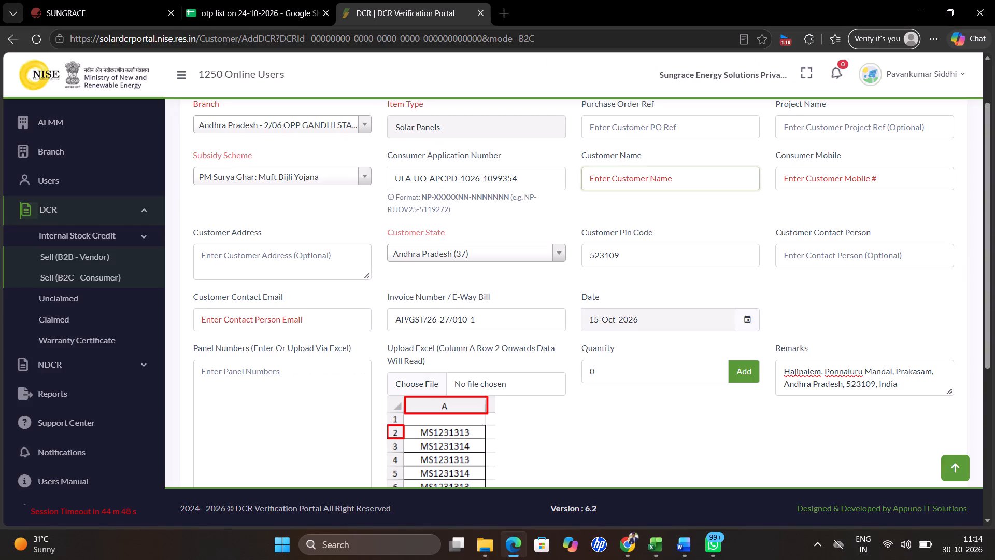
{"action": "left_click", "coordinate": [285, 329]}
{"action": "key", "text": "ctrl+v"}
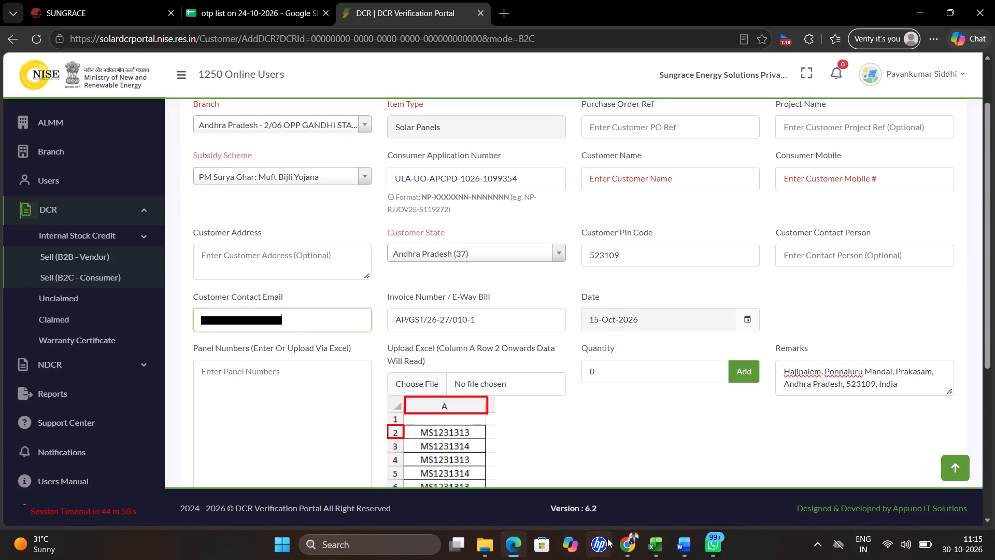
Copy the project name SC ST HOMES 10.44MW ULA KANDUKURU DIVISION from the Word document into the form's Project Name.
{"action": "left_click", "coordinate": [679, 538]}
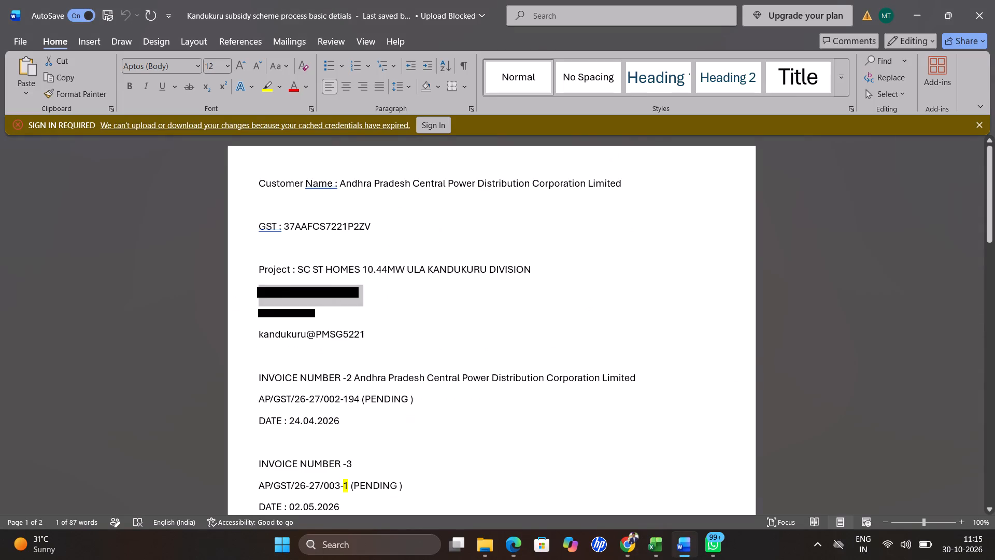
{"action": "left_click_drag", "start_coordinate": [297, 269], "coordinate": [523, 273]}
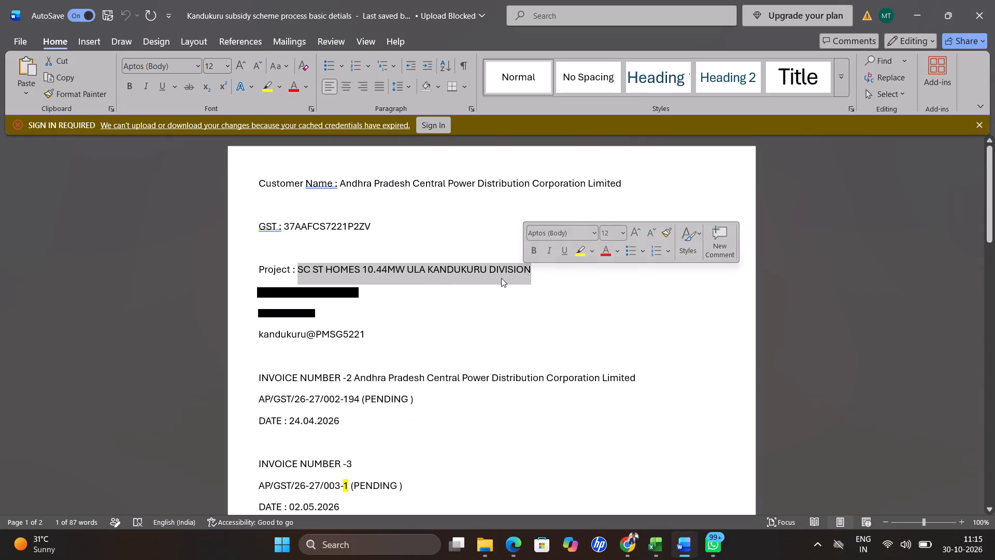
{"action": "key", "text": "ctrl+c"}
{"action": "left_click", "coordinate": [505, 543]}
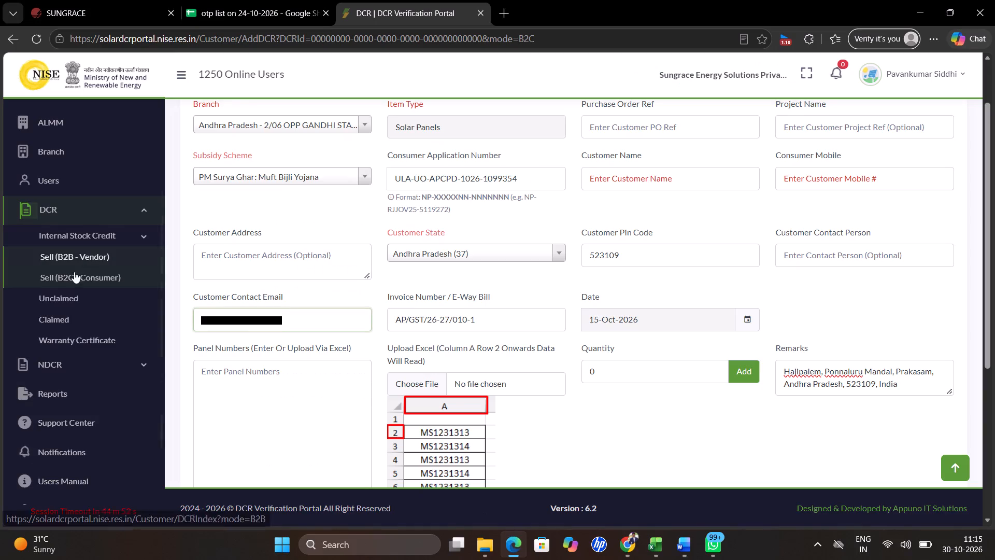
{"action": "scroll", "coordinate": [787, 197], "scroll_direction": "up", "scroll_amount": 3}
{"action": "left_click", "coordinate": [827, 196]}
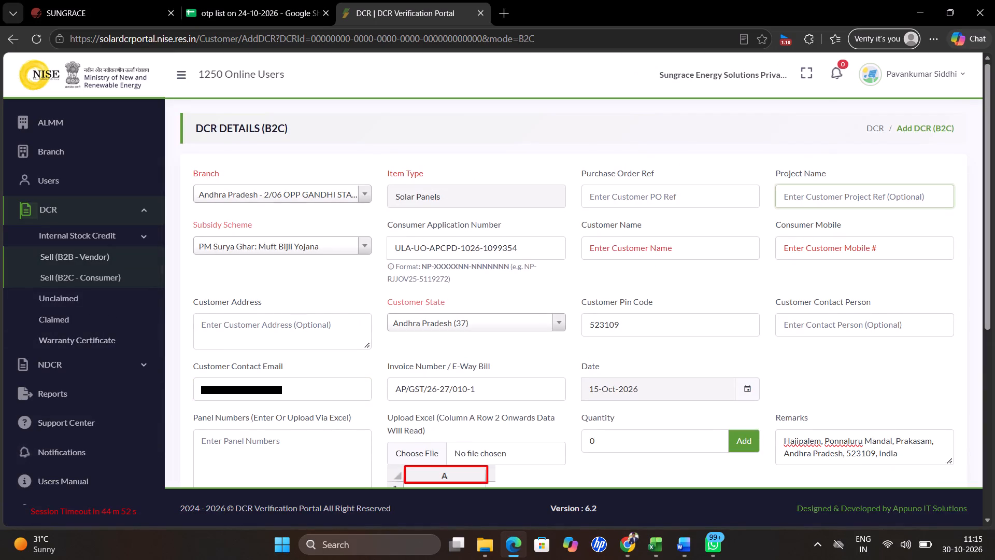
{"action": "left_click", "coordinate": [658, 251]}
{"action": "left_click", "coordinate": [845, 200]}
{"action": "key", "text": "ctrl+v"}
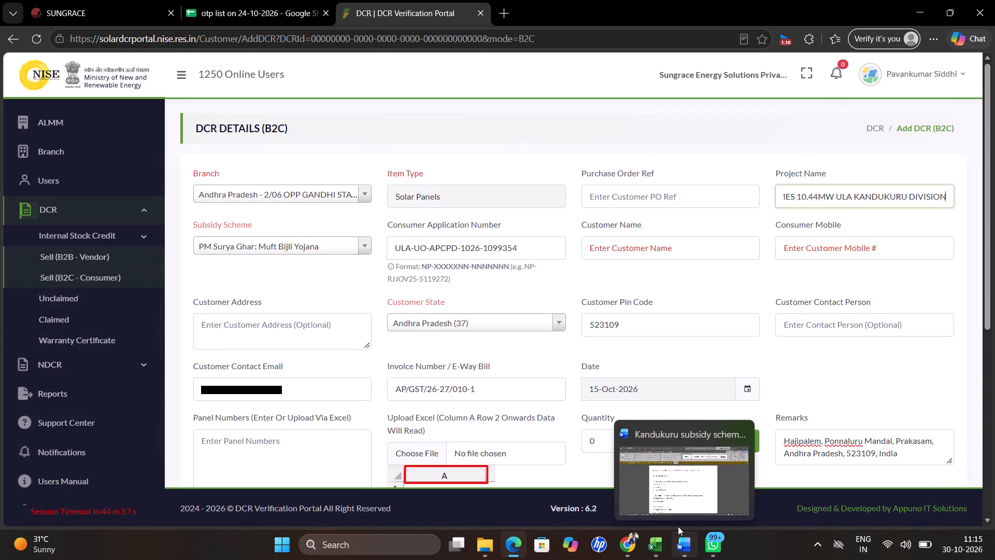
Copy the customer name Andhra Pradesh Central Power Distribution Corporation Limited from the Word document into the form's Customer Name.
{"action": "left_click", "coordinate": [674, 506]}
{"action": "left_click", "coordinate": [387, 293]}
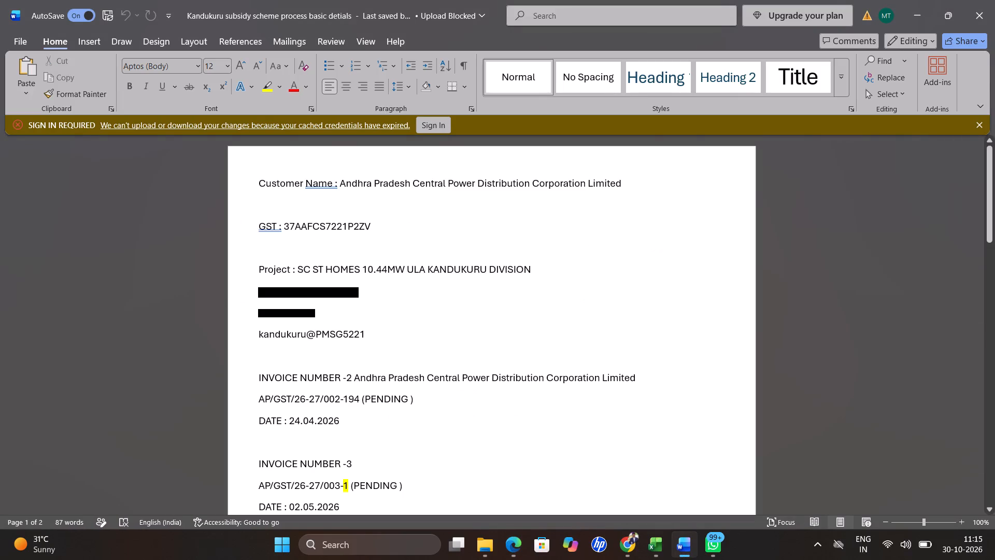
{"action": "left_click_drag", "start_coordinate": [342, 179], "coordinate": [643, 197]}
{"action": "key", "text": "ctrl+c"}
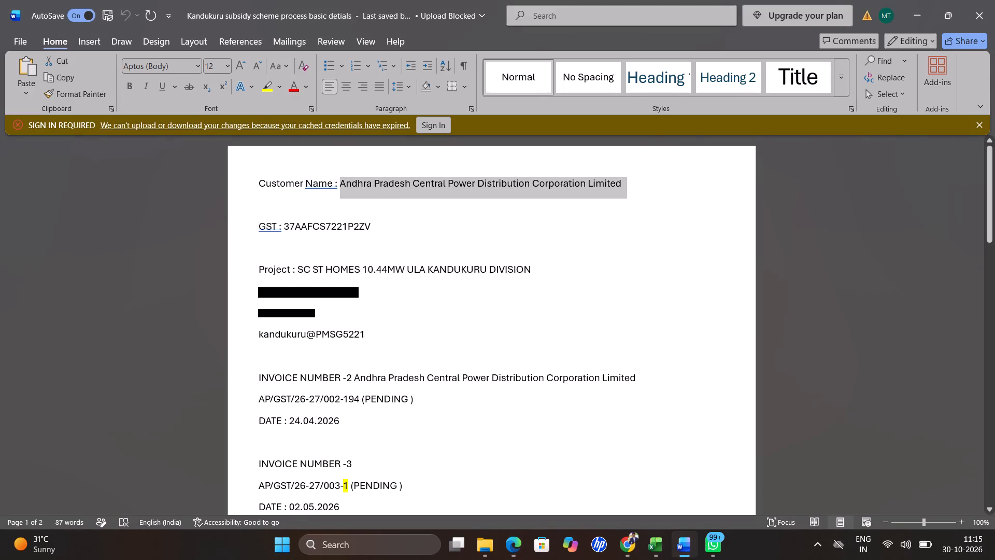
{"action": "left_click", "coordinate": [524, 493]}
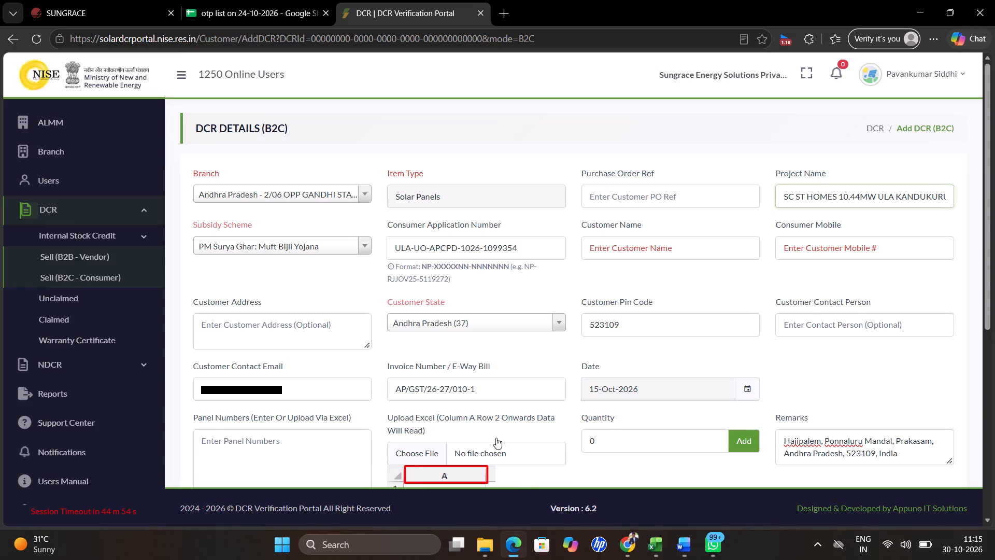
{"action": "left_click", "coordinate": [601, 242]}
{"action": "key", "text": "ctrl+v"}
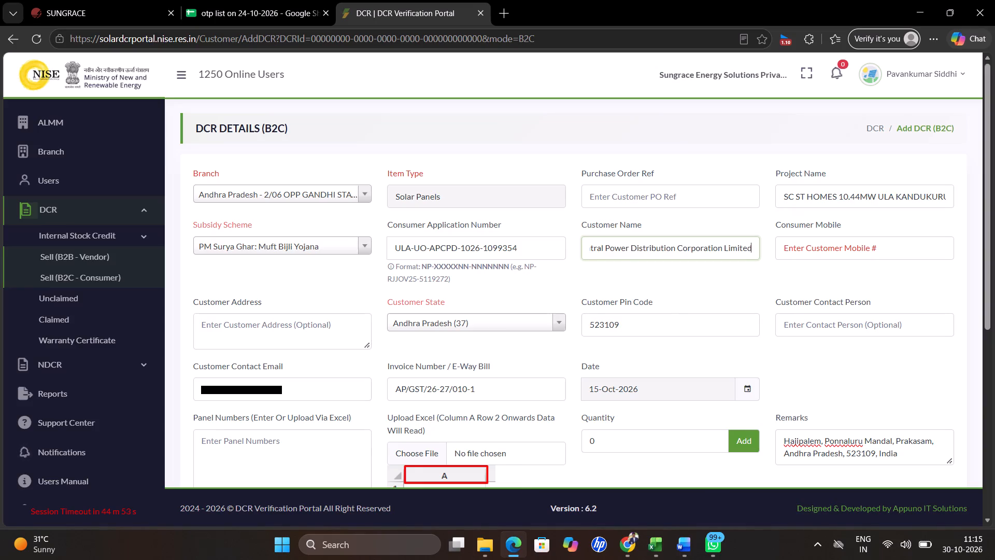
{"action": "scroll", "coordinate": [559, 363], "scroll_direction": "up", "scroll_amount": 2}
{"action": "scroll", "coordinate": [563, 356], "scroll_direction": "down", "scroll_amount": 4}
{"action": "scroll", "coordinate": [575, 346], "scroll_direction": "up", "scroll_amount": 6}
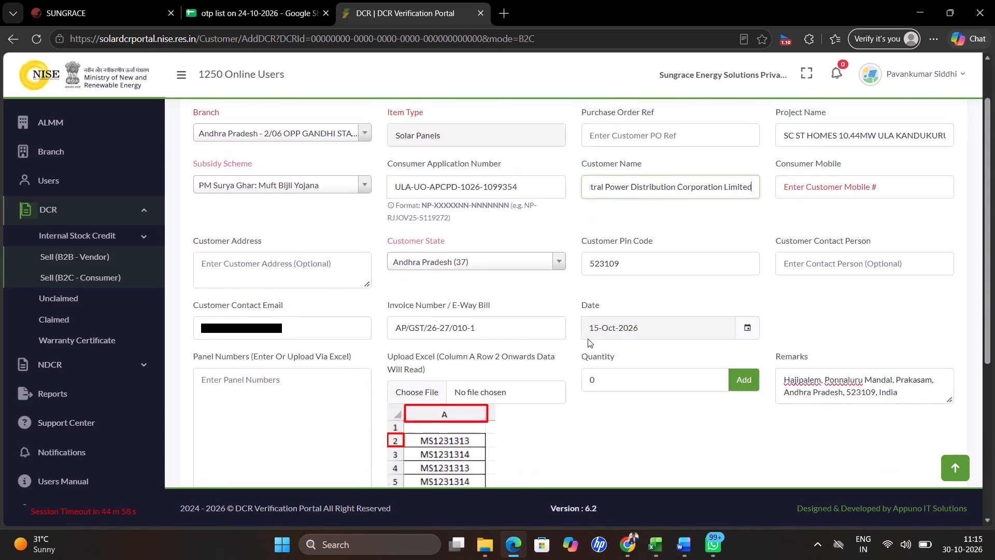
{"action": "scroll", "coordinate": [588, 339], "scroll_direction": "up", "scroll_amount": 2}
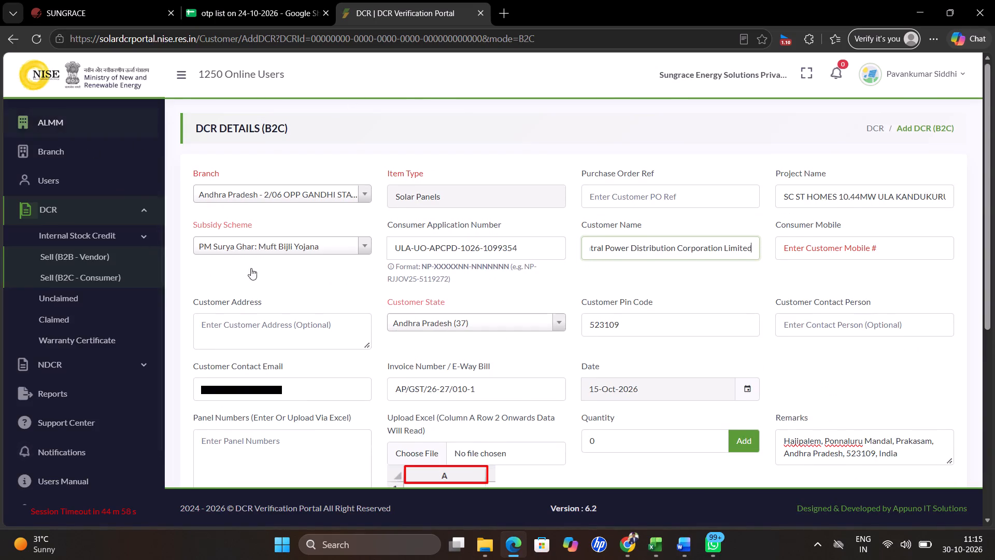
{"action": "left_click", "coordinate": [493, 545]}
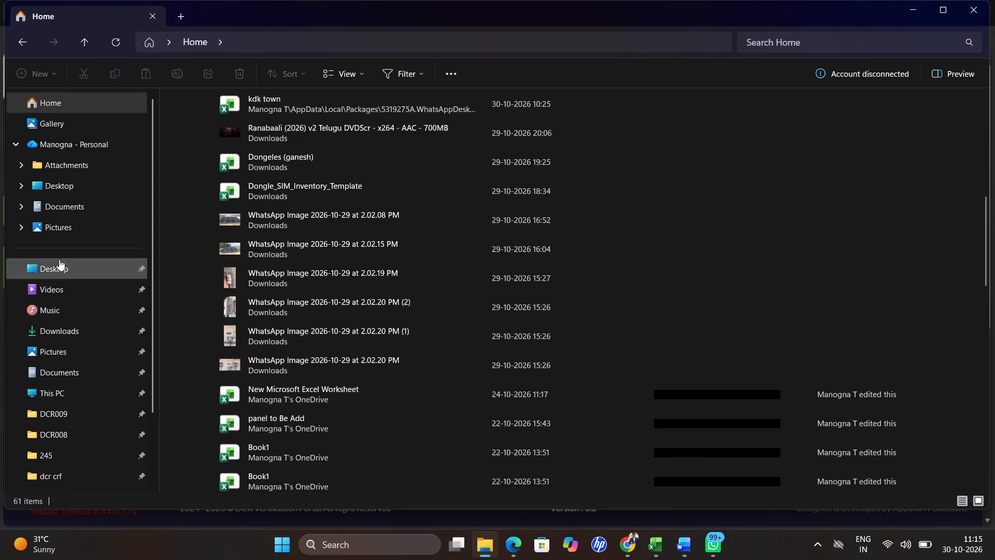
{"action": "scroll", "coordinate": [64, 252], "scroll_direction": "up", "scroll_amount": 4}
{"action": "left_click", "coordinate": [73, 187]}
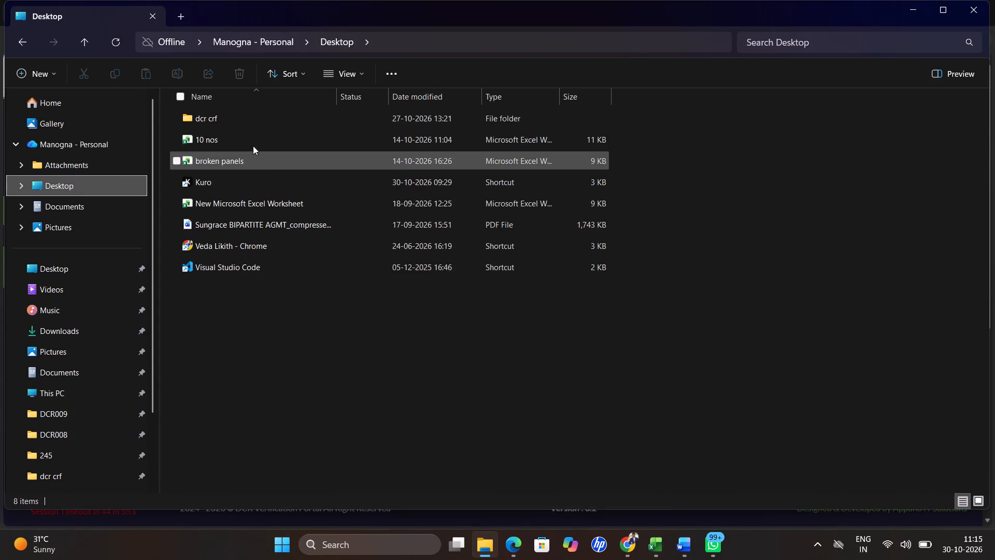
{"action": "double_click", "coordinate": [259, 117]}
{"action": "double_click", "coordinate": [265, 291]}
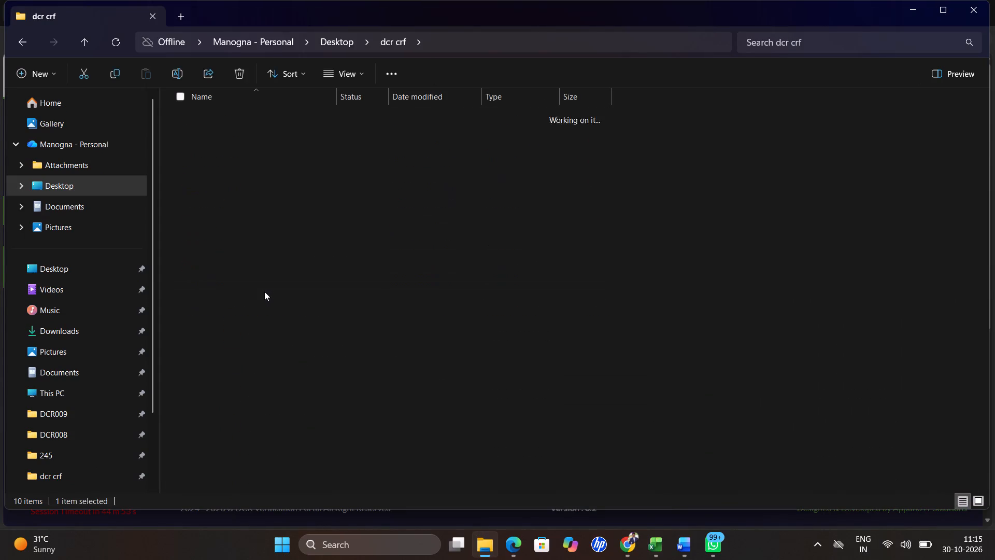
{"action": "double_click", "coordinate": [244, 130]}
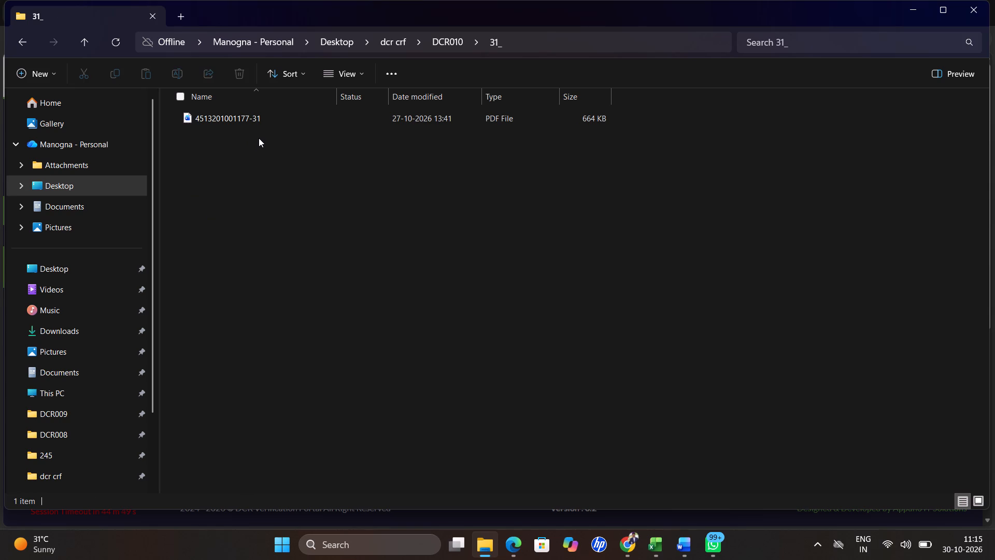
{"action": "double_click", "coordinate": [252, 115]}
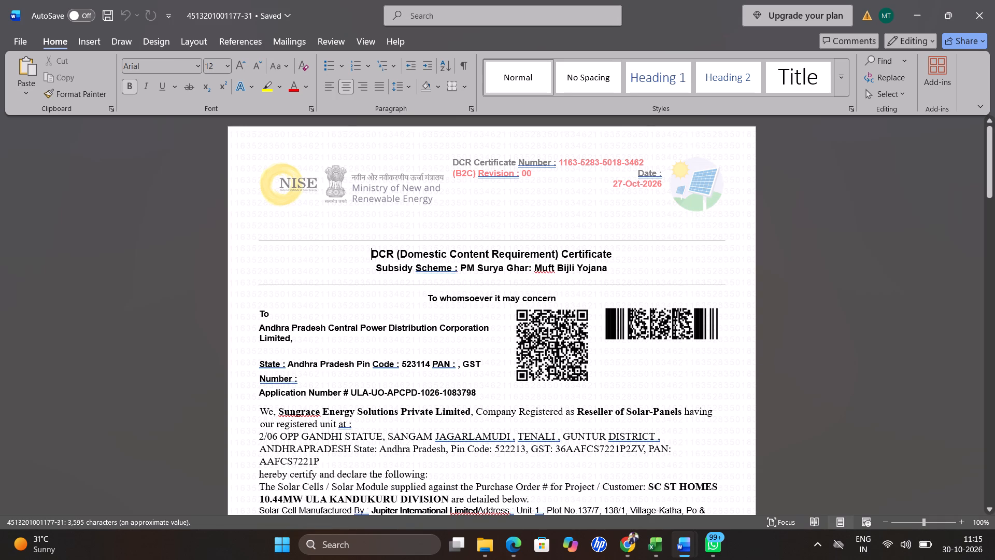
{"action": "scroll", "coordinate": [548, 268], "scroll_direction": "down", "scroll_amount": 3}
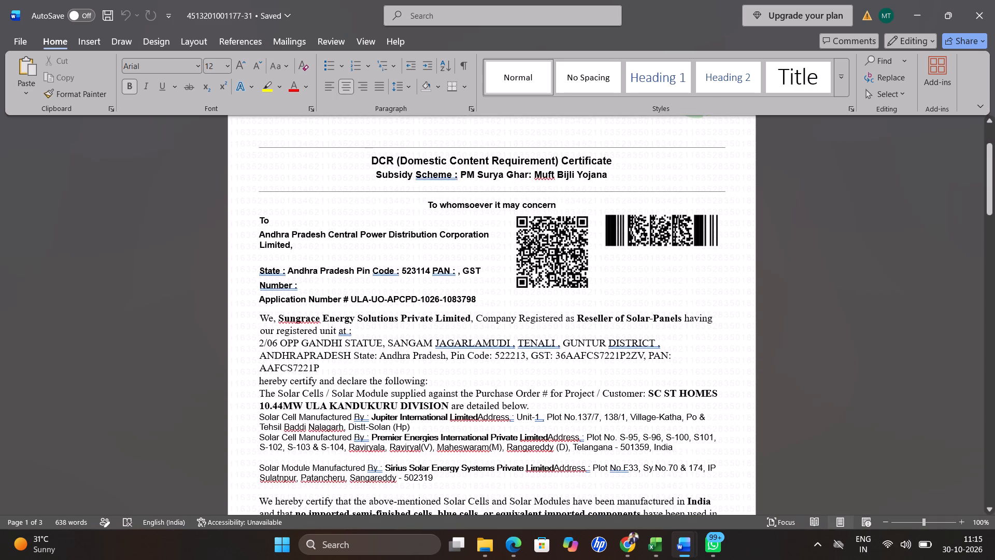
{"action": "scroll", "coordinate": [551, 275], "scroll_direction": "down", "scroll_amount": 12}
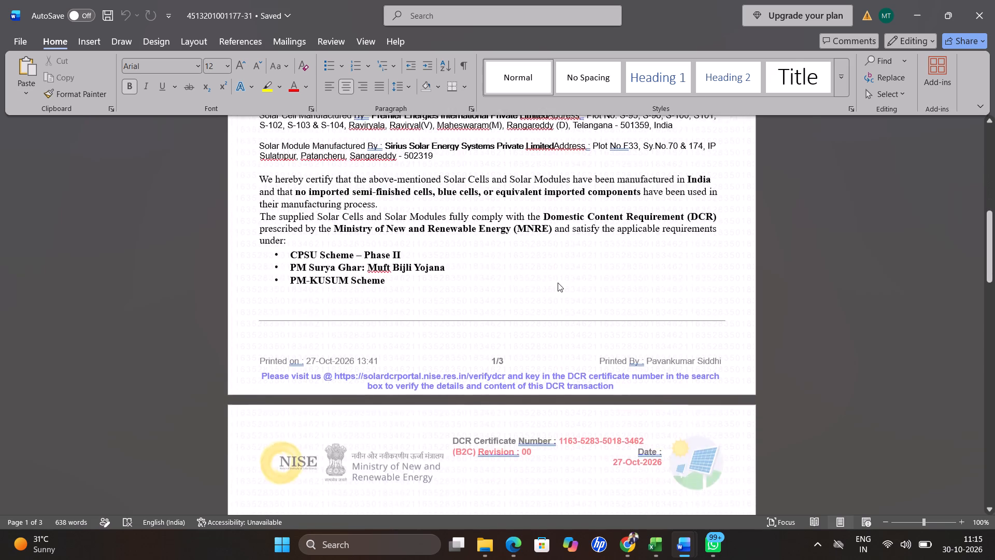
{"action": "scroll", "coordinate": [558, 283], "scroll_direction": "down", "scroll_amount": 12}
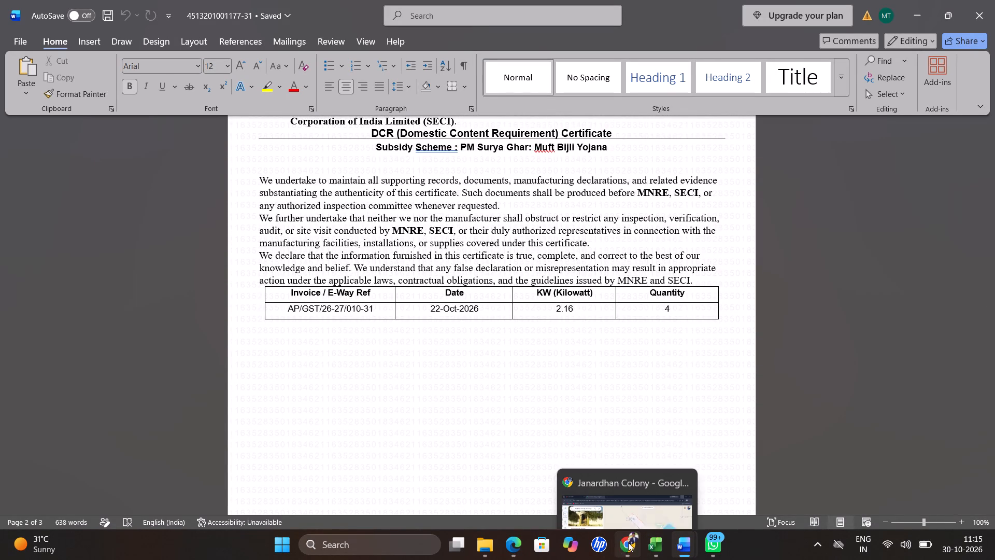
{"action": "scroll", "coordinate": [487, 376], "scroll_direction": "up", "scroll_amount": 4}
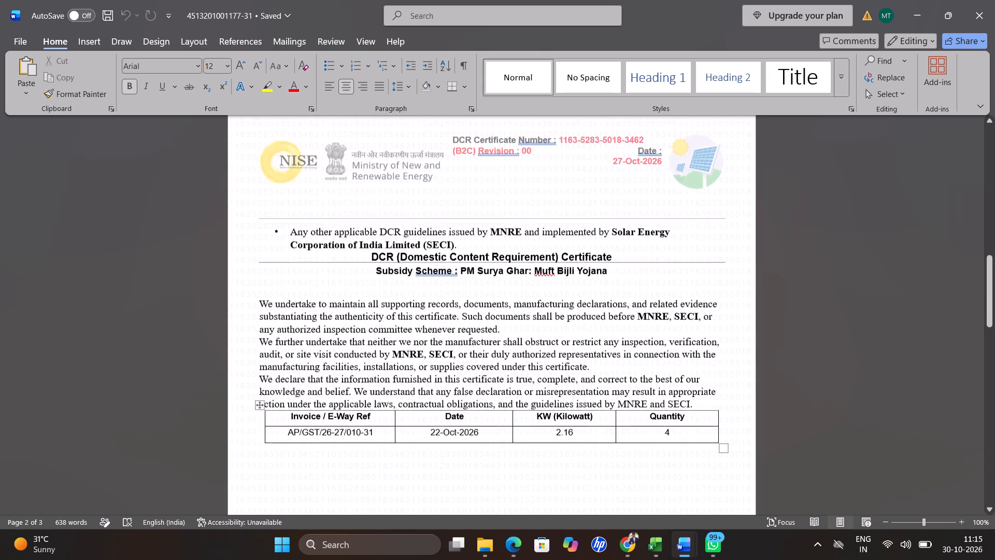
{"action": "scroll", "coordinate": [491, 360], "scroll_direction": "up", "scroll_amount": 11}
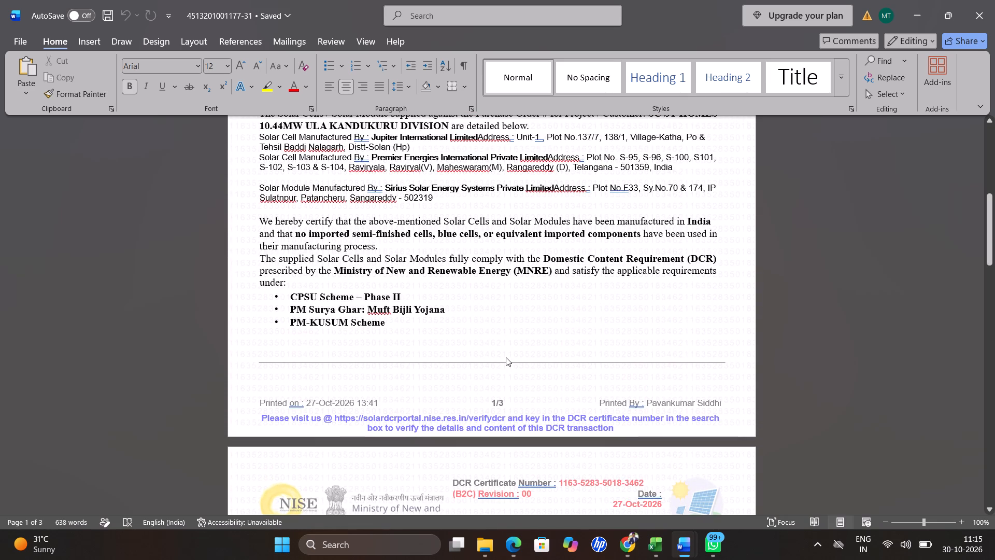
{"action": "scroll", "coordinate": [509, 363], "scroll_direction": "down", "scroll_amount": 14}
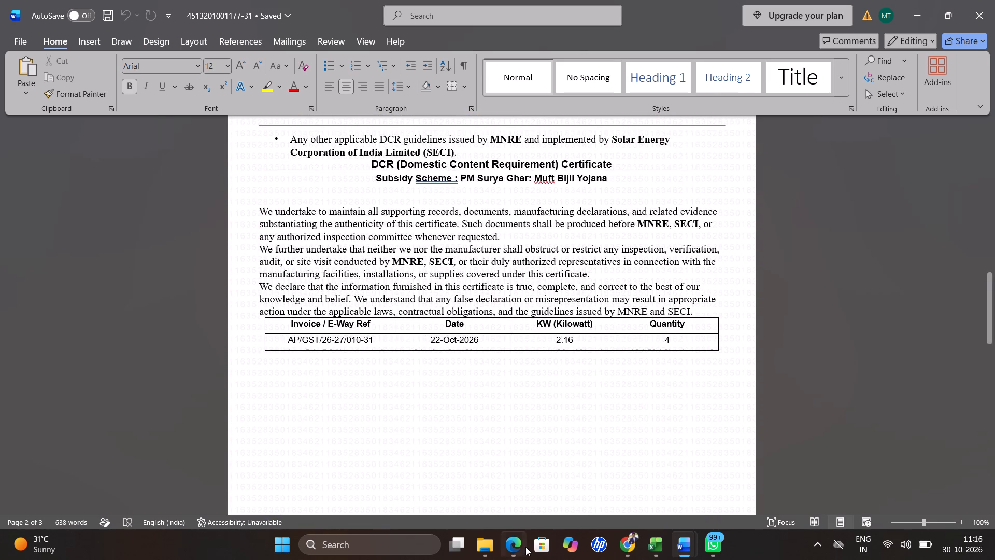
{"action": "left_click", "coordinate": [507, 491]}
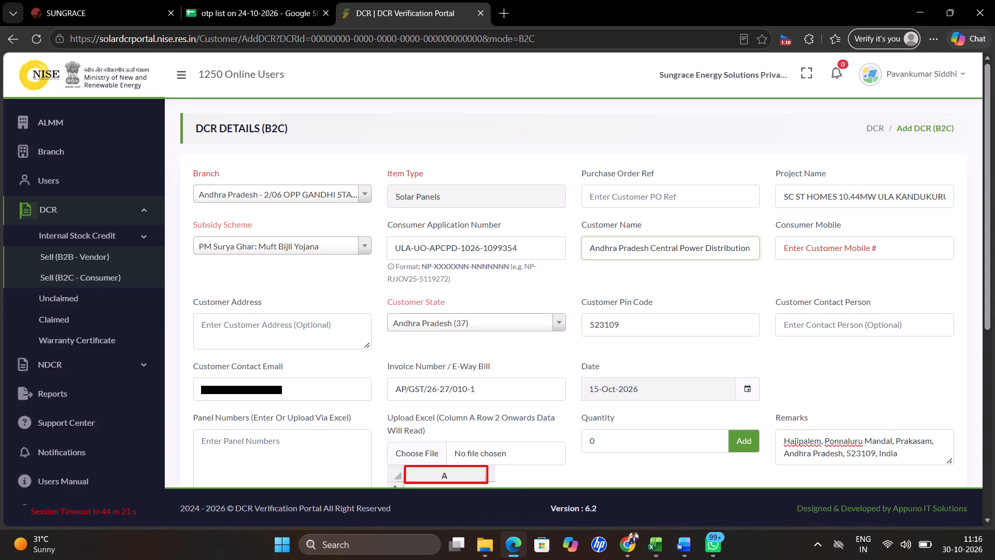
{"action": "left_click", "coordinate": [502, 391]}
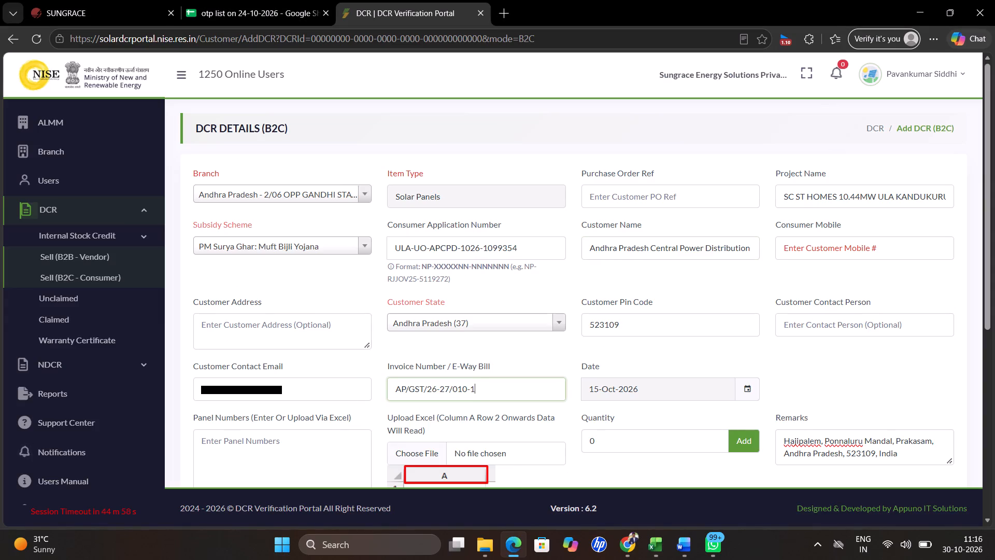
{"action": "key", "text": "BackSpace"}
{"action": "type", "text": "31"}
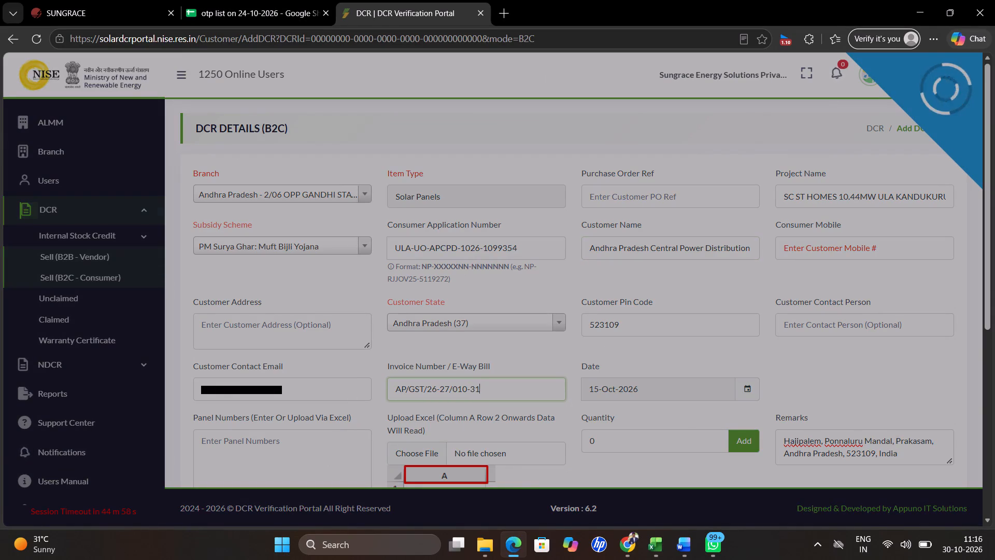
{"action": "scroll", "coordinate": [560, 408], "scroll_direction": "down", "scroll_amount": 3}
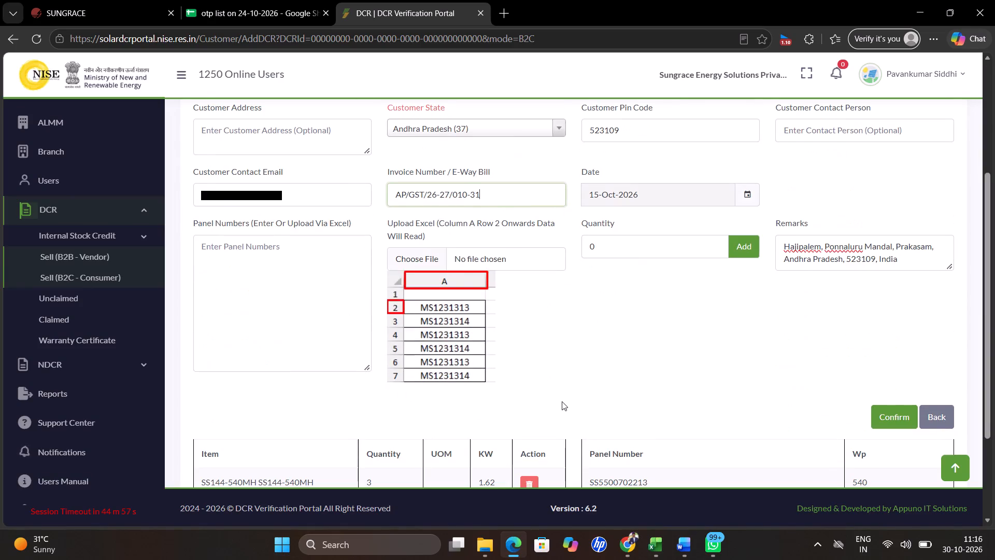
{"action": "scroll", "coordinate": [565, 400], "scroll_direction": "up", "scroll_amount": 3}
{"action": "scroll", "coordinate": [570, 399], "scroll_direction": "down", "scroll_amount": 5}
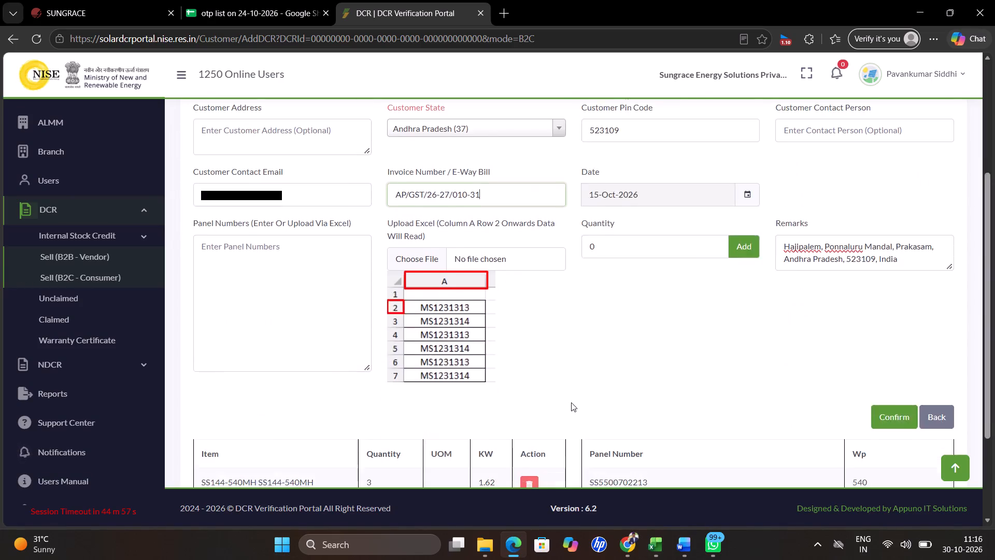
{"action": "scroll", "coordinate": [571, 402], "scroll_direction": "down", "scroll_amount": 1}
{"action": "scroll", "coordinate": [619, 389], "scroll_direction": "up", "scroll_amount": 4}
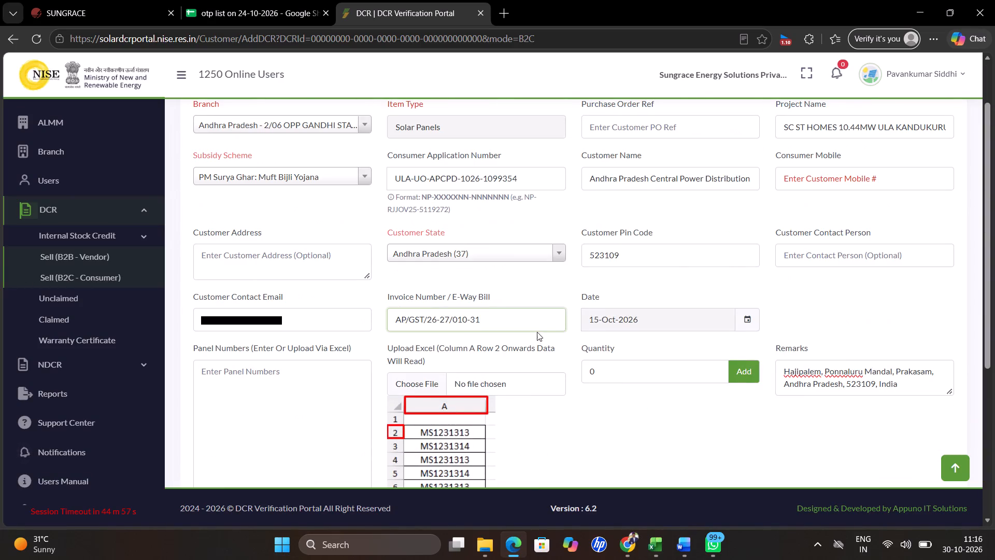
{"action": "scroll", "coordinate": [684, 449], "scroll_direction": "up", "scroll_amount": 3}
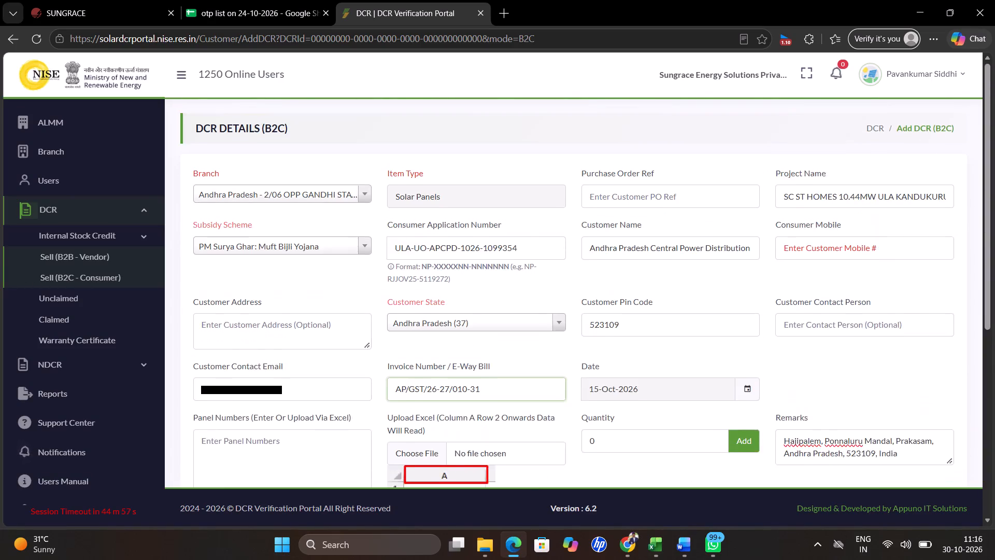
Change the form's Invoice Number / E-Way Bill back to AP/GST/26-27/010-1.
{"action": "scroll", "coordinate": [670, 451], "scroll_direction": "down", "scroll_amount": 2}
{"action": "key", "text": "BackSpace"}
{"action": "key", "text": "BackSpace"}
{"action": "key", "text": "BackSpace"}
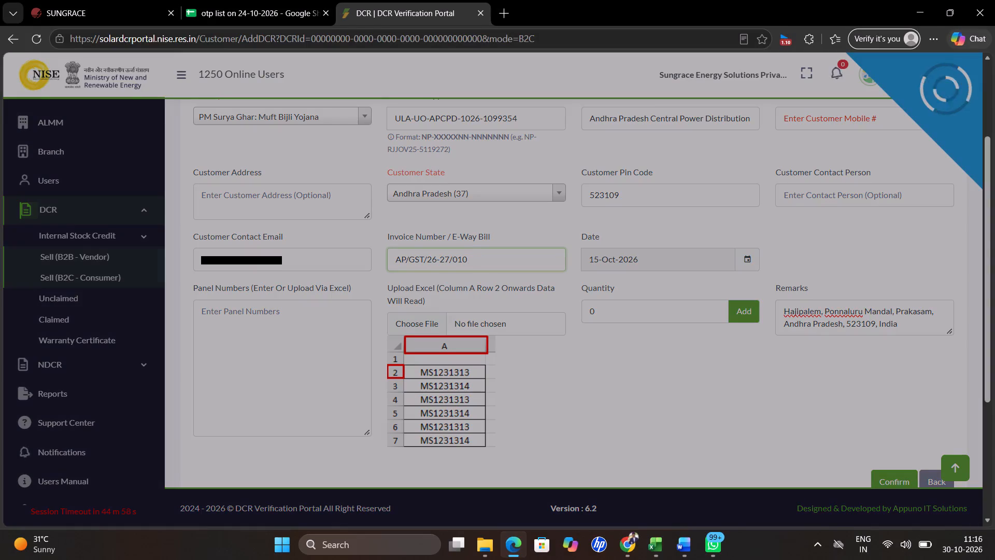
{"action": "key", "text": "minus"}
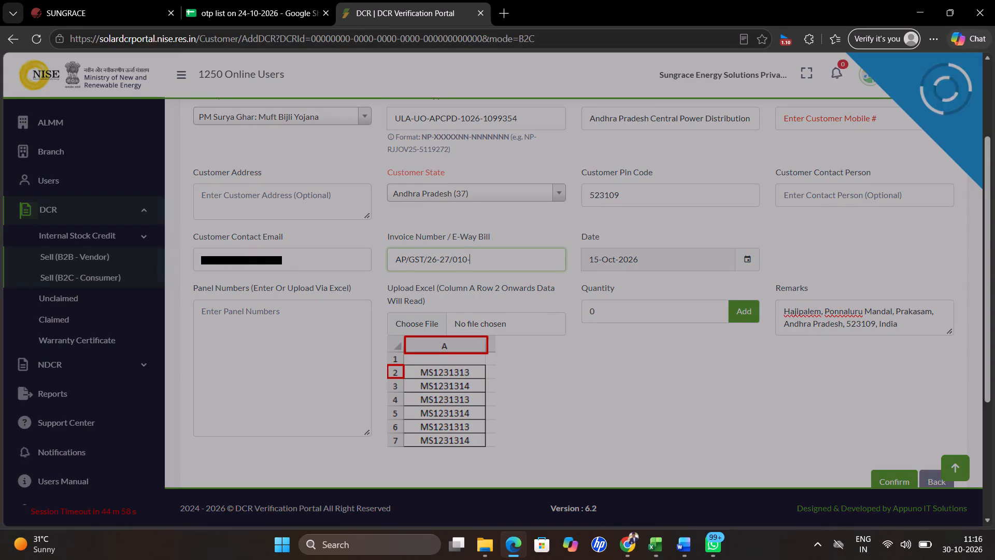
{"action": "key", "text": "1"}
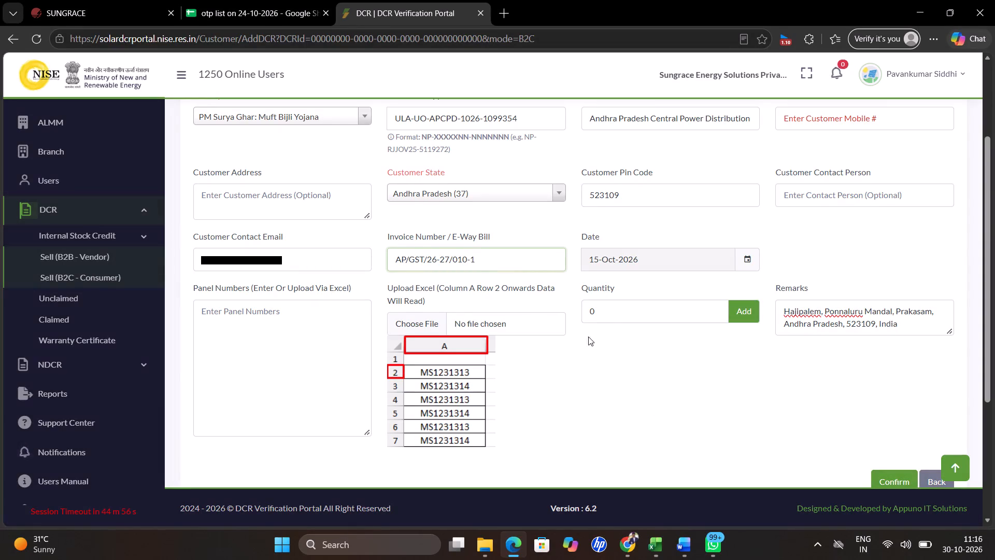
Close the Veyranta06 workbook in Excel, saving its changes.
{"action": "scroll", "coordinate": [597, 405], "scroll_direction": "down", "scroll_amount": 4}
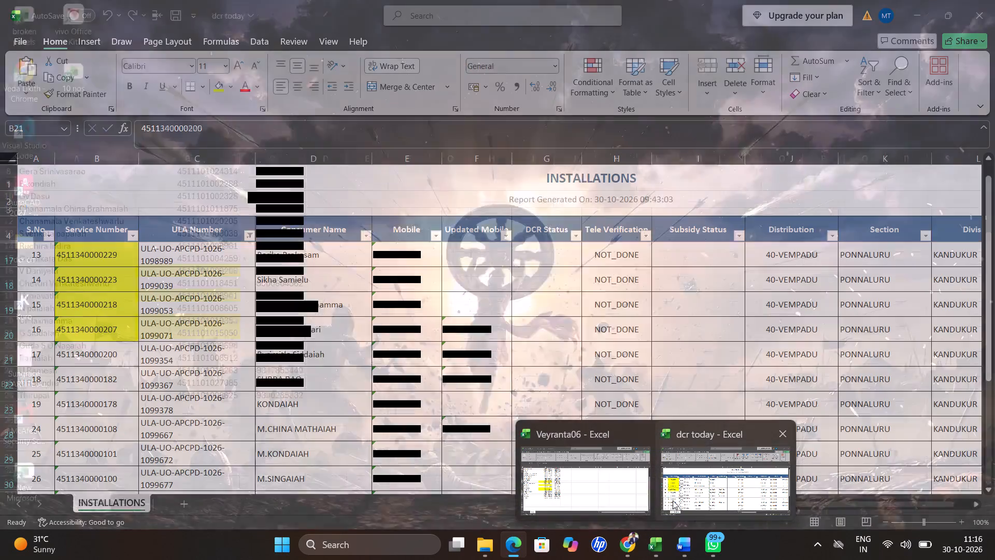
{"action": "left_click", "coordinate": [640, 429]}
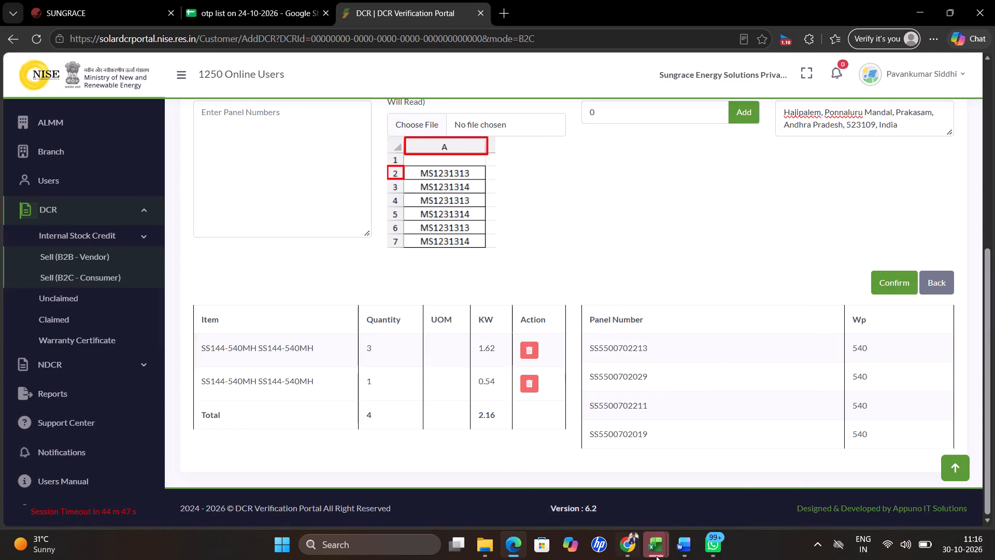
{"action": "left_click", "coordinate": [646, 436]}
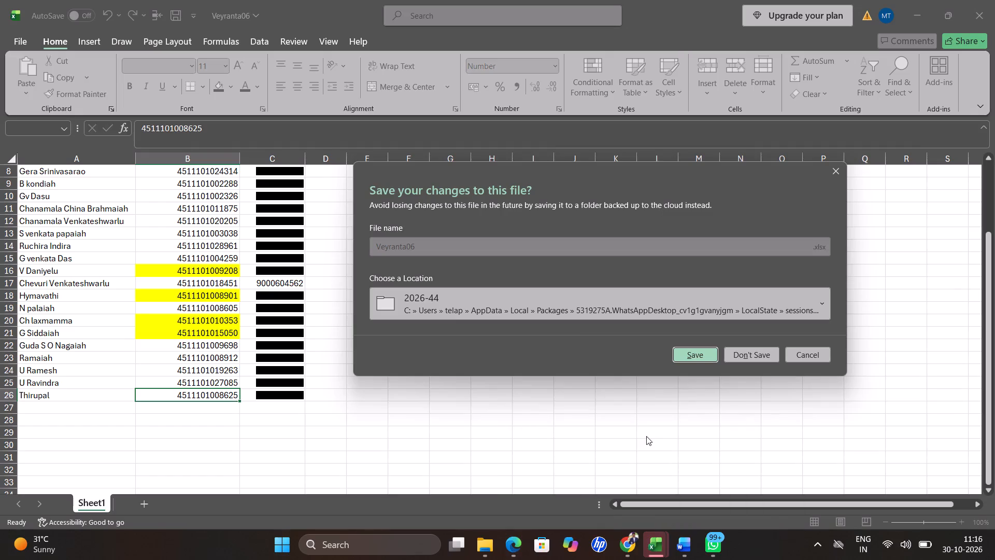
{"action": "left_click", "coordinate": [695, 352]}
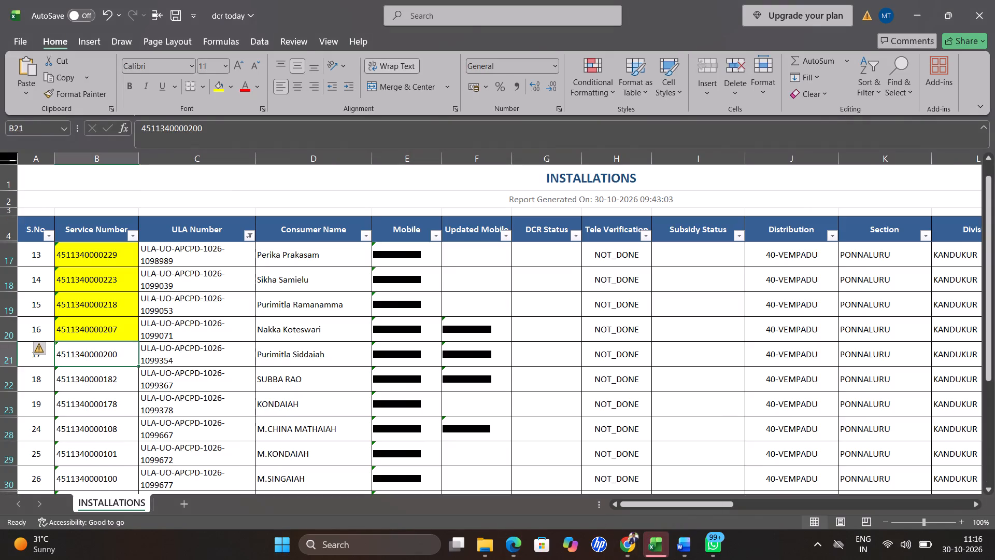
Compare the DCR form's customer, invoice and panel entries with the Quick Copy Details of the SUNGRACE work order.
{"action": "left_click", "coordinate": [511, 548]}
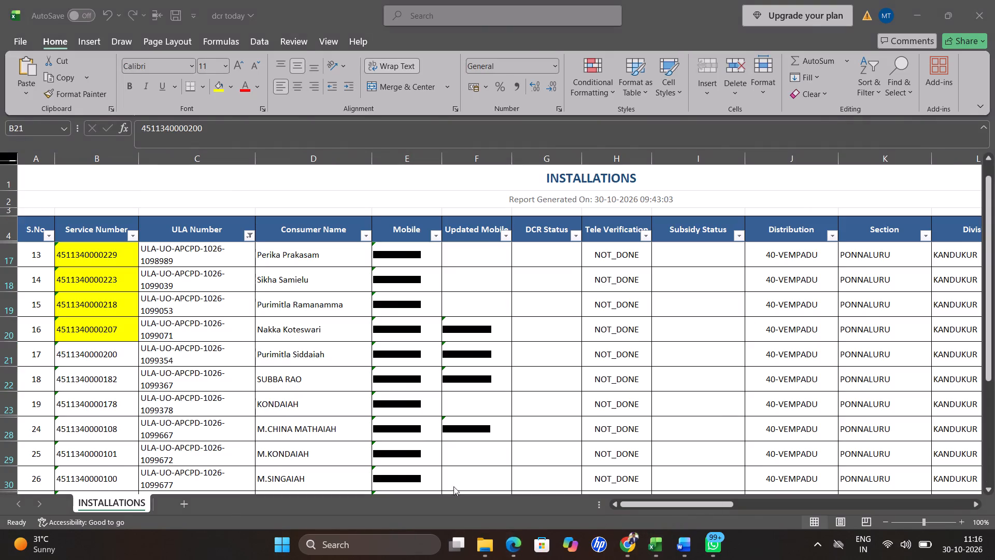
{"action": "double_click", "coordinate": [521, 540]}
{"action": "scroll", "coordinate": [359, 206], "scroll_direction": "up", "scroll_amount": 5}
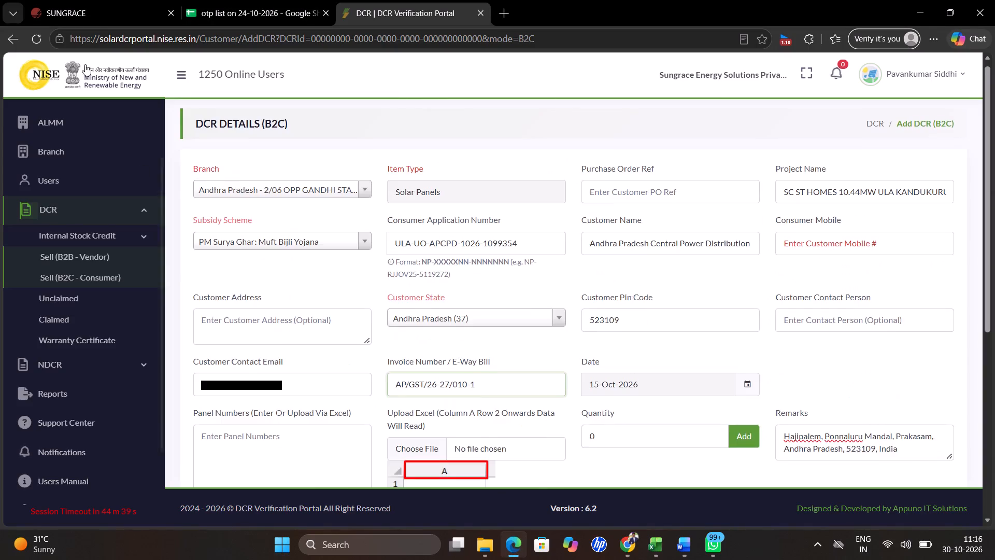
{"action": "left_click", "coordinate": [101, 8]}
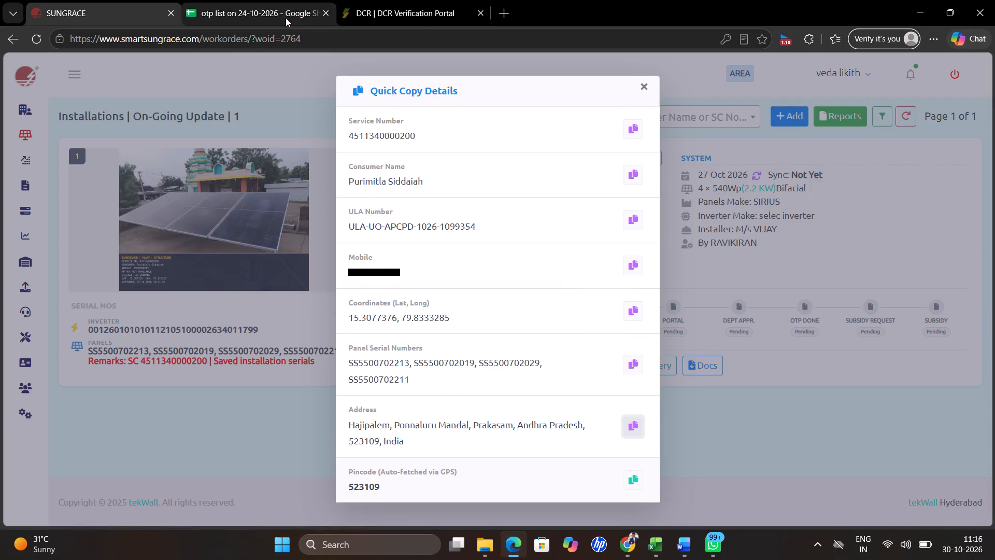
{"action": "left_click", "coordinate": [419, 18]}
{"action": "scroll", "coordinate": [473, 183], "scroll_direction": "down", "scroll_amount": 6}
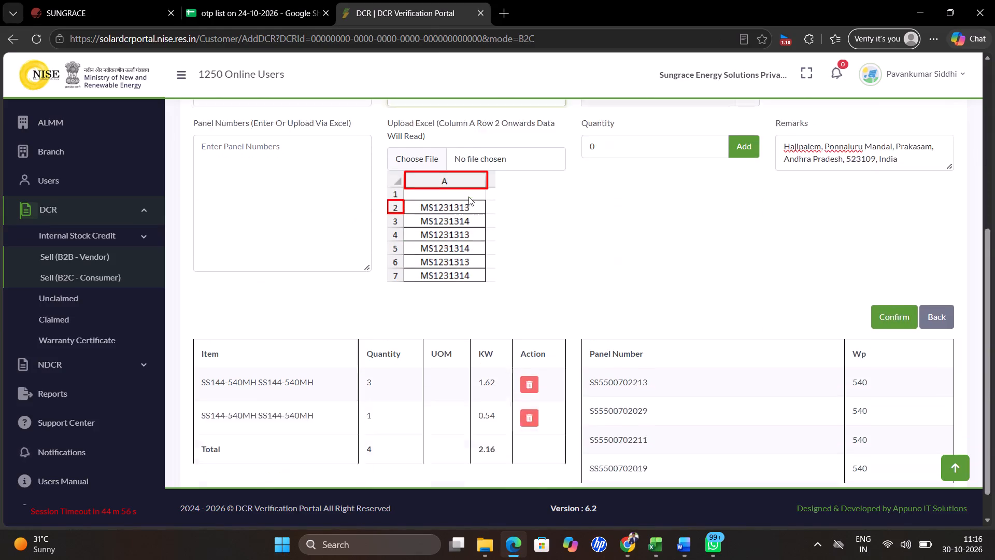
{"action": "scroll", "coordinate": [634, 198], "scroll_direction": "down", "scroll_amount": 2}
{"action": "scroll", "coordinate": [646, 198], "scroll_direction": "up", "scroll_amount": 3}
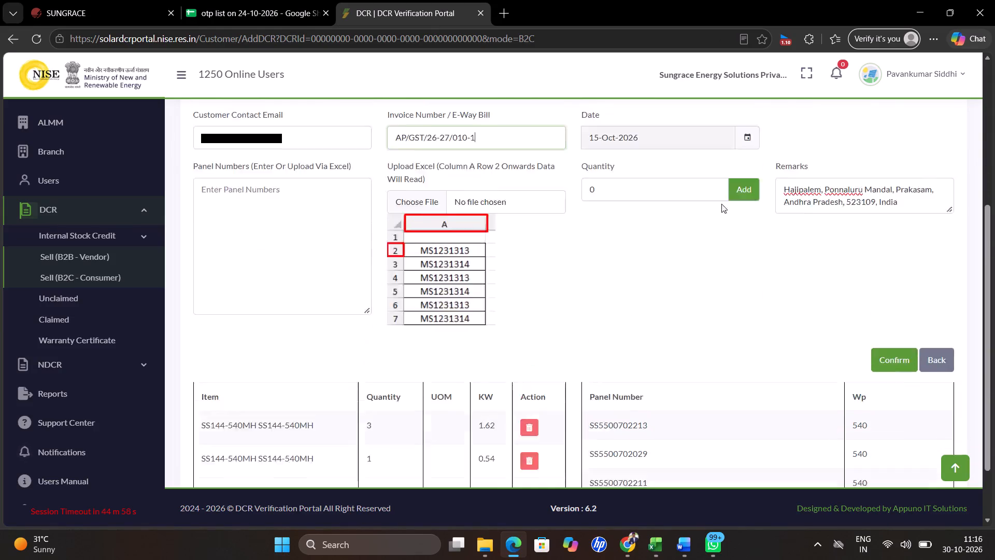
{"action": "scroll", "coordinate": [736, 209], "scroll_direction": "up", "scroll_amount": 3}
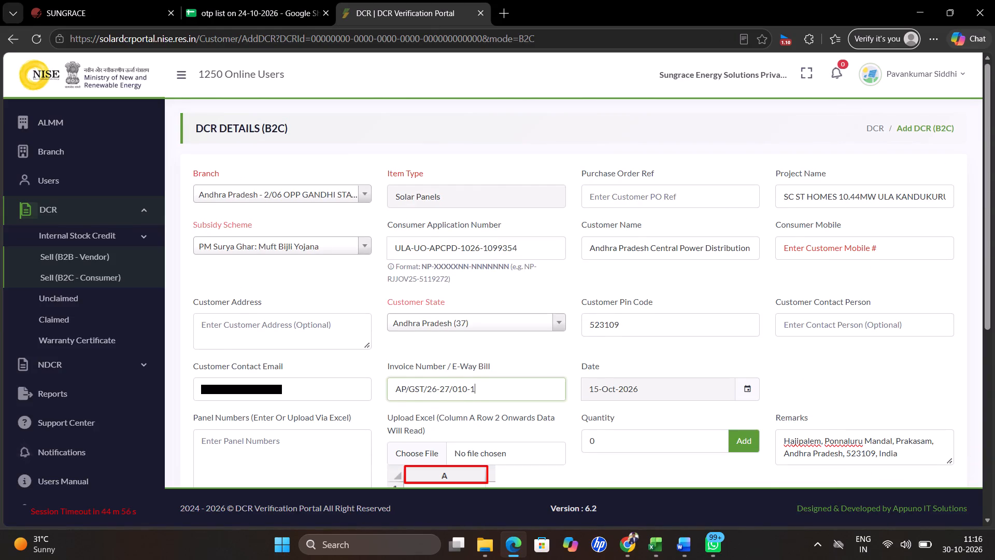
{"action": "scroll", "coordinate": [725, 206], "scroll_direction": "down", "scroll_amount": 4}
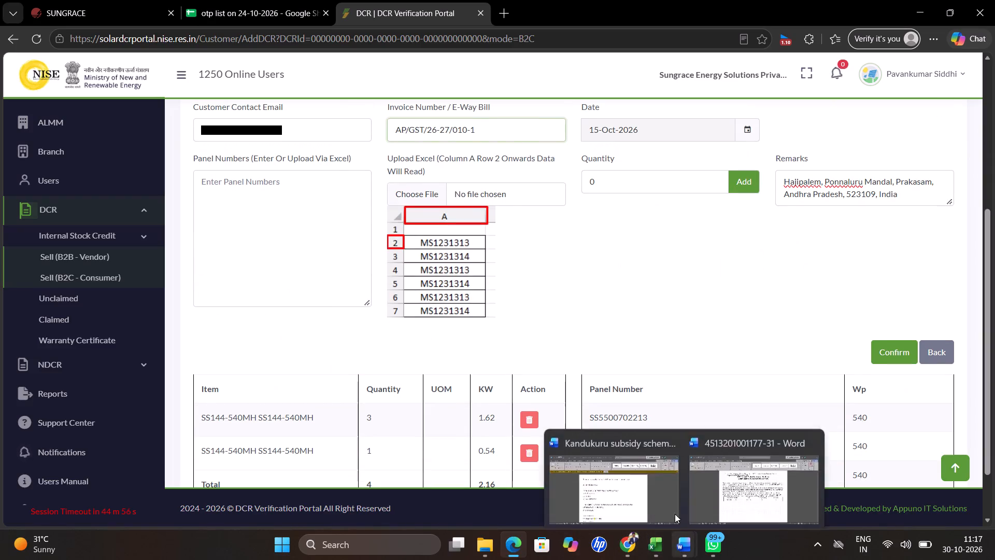
{"action": "left_click", "coordinate": [674, 502]}
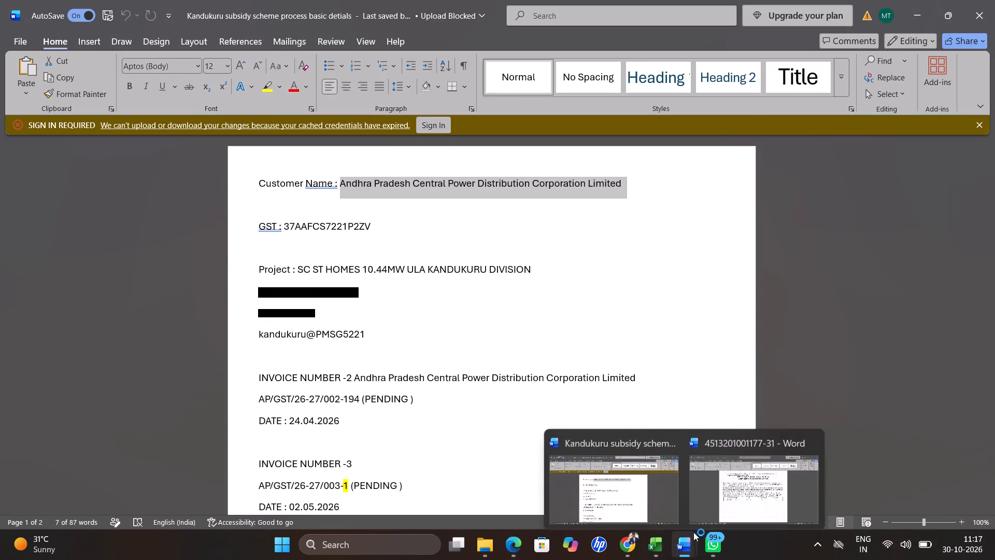
{"action": "left_click", "coordinate": [806, 435]}
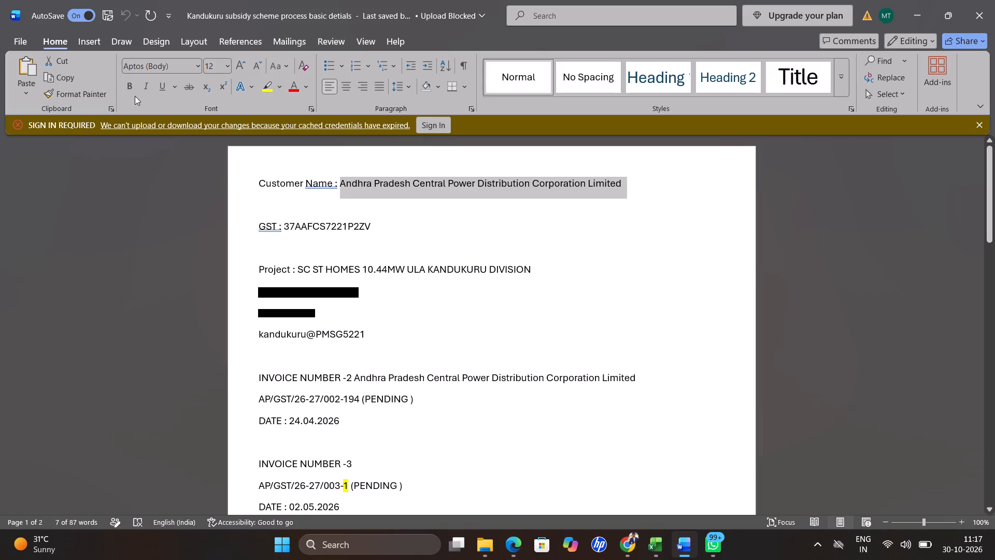
Set the Invoice Number / E-Way Bill in the DCR form in Edge to AP/GST/26-27/010-32.
{"action": "left_click", "coordinate": [502, 472]}
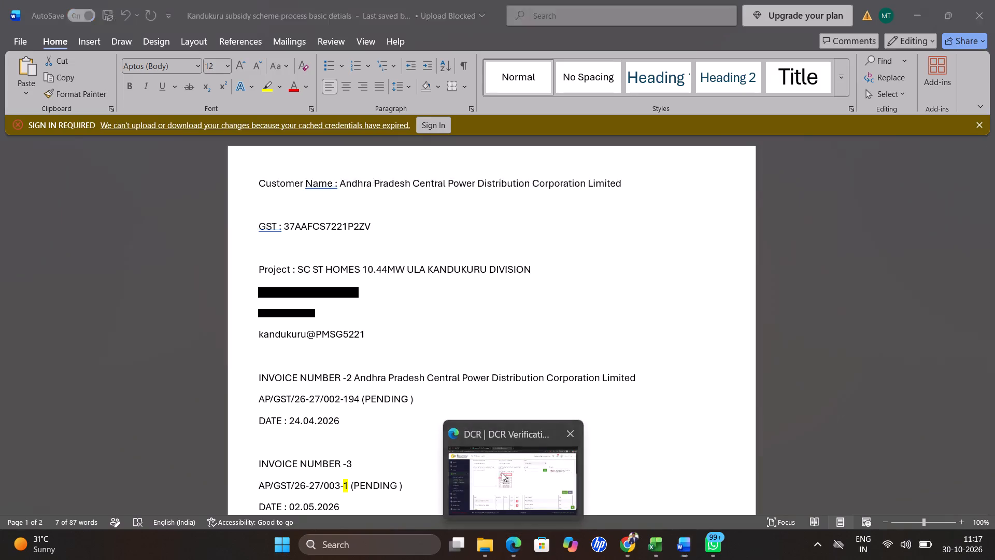
{"action": "scroll", "coordinate": [472, 328], "scroll_direction": "up", "scroll_amount": 2}
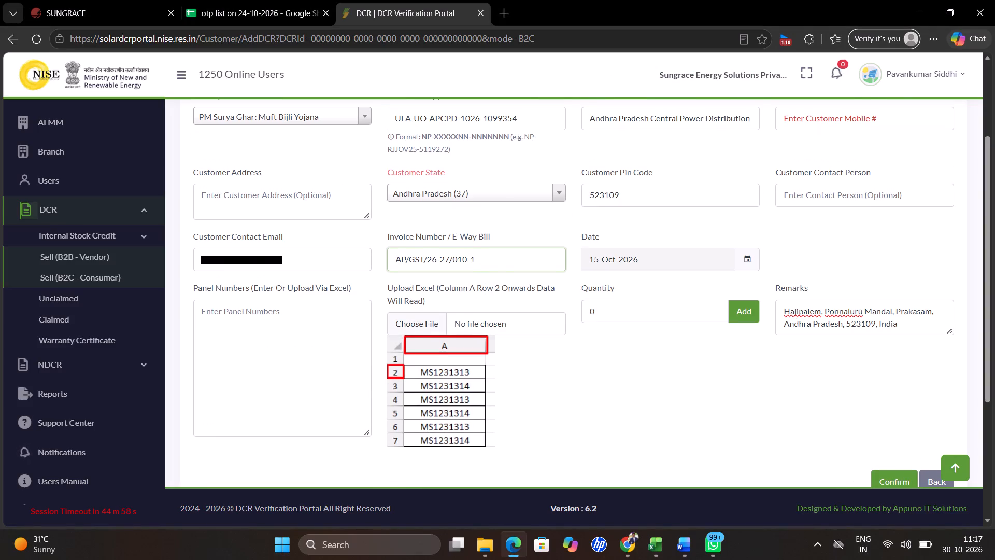
{"action": "key", "text": "BackSpace"}
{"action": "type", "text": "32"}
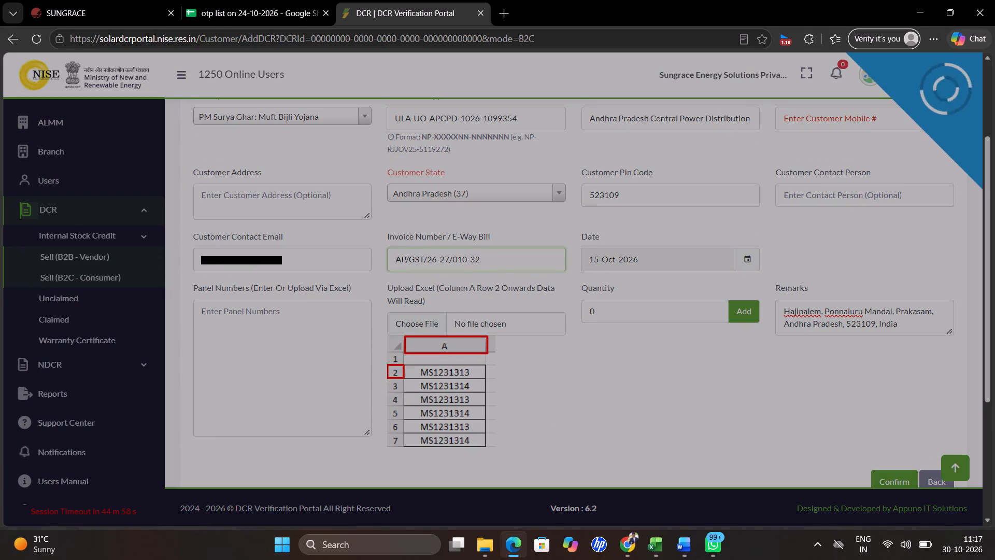
Switch to File Explorer, open at the 31_ folder inside DCR010.
{"action": "left_click", "coordinate": [484, 552]}
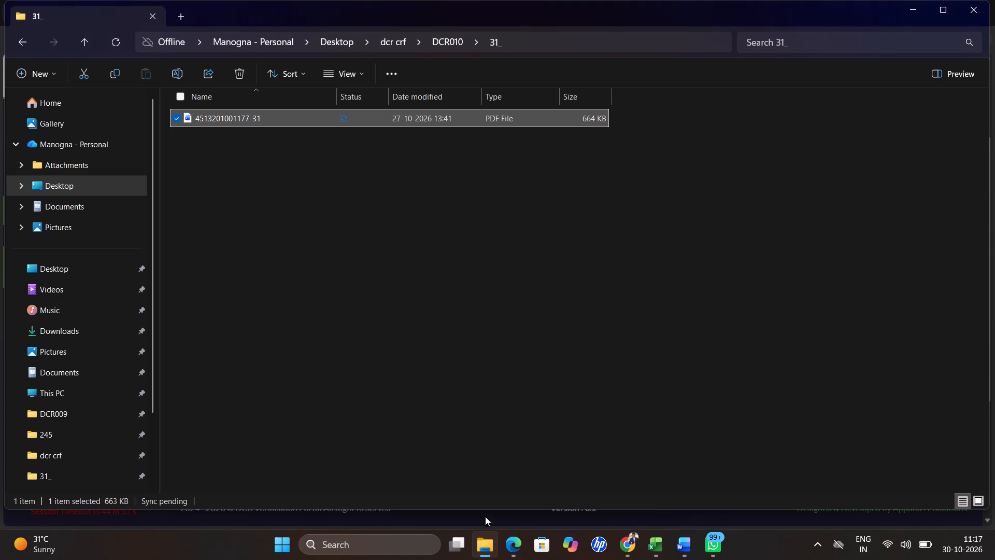
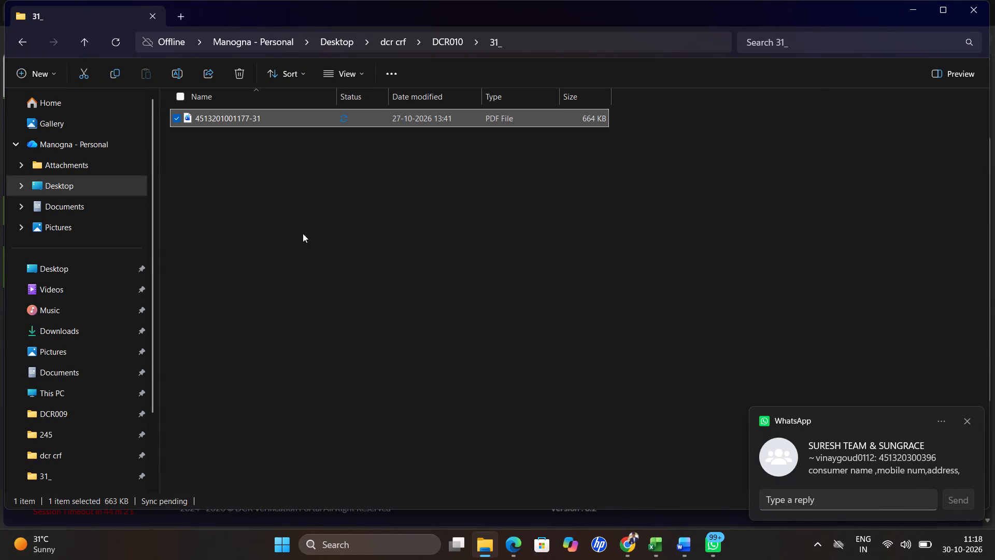
Create a folder named 32 inside the DCR010 folder.
{"action": "left_click", "coordinate": [24, 43]}
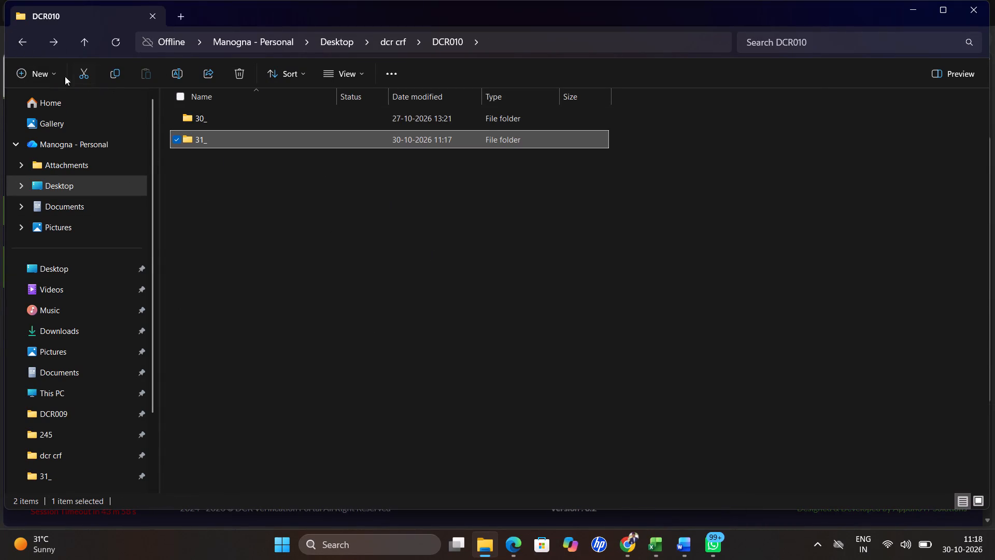
{"action": "left_click", "coordinate": [44, 69]}
{"action": "left_click", "coordinate": [110, 104]}
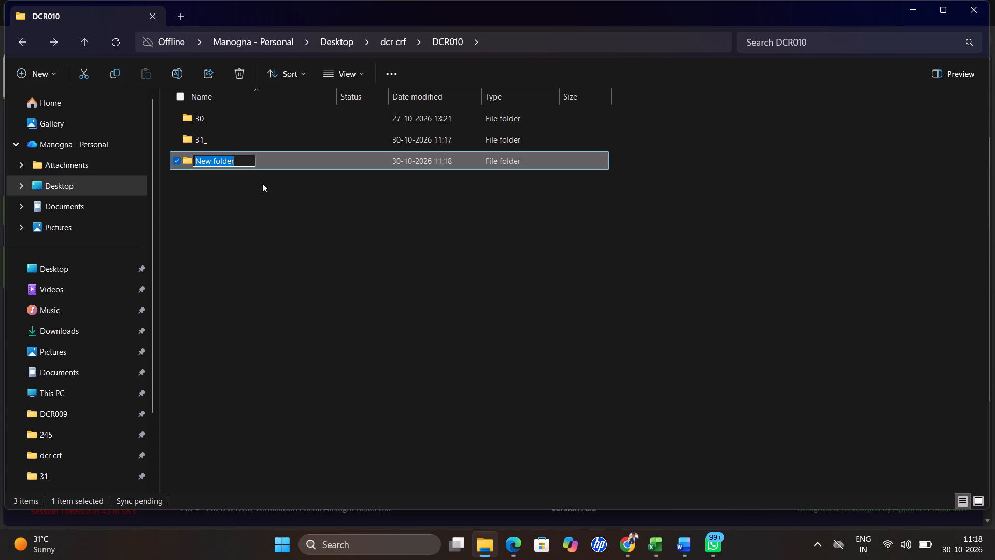
{"action": "key", "text": "BackSpace"}
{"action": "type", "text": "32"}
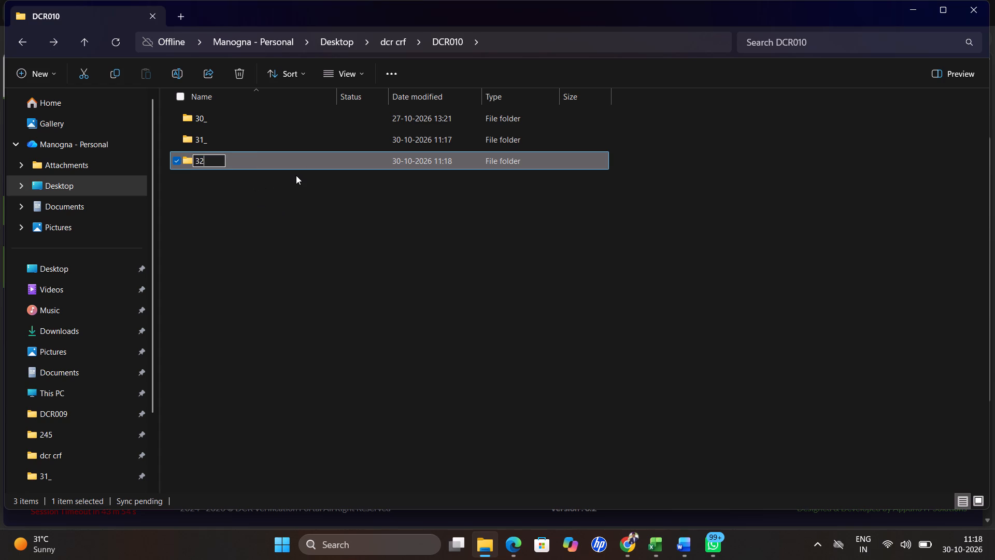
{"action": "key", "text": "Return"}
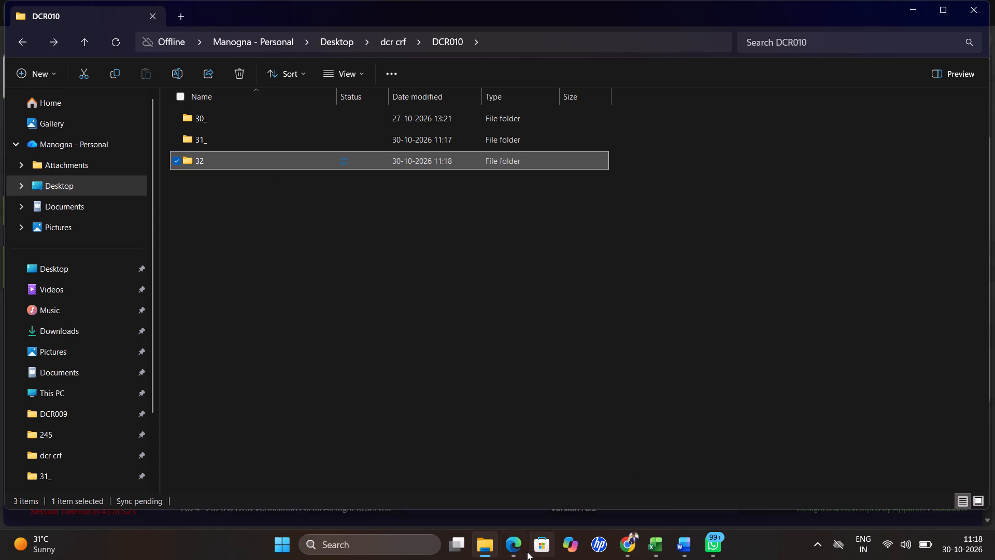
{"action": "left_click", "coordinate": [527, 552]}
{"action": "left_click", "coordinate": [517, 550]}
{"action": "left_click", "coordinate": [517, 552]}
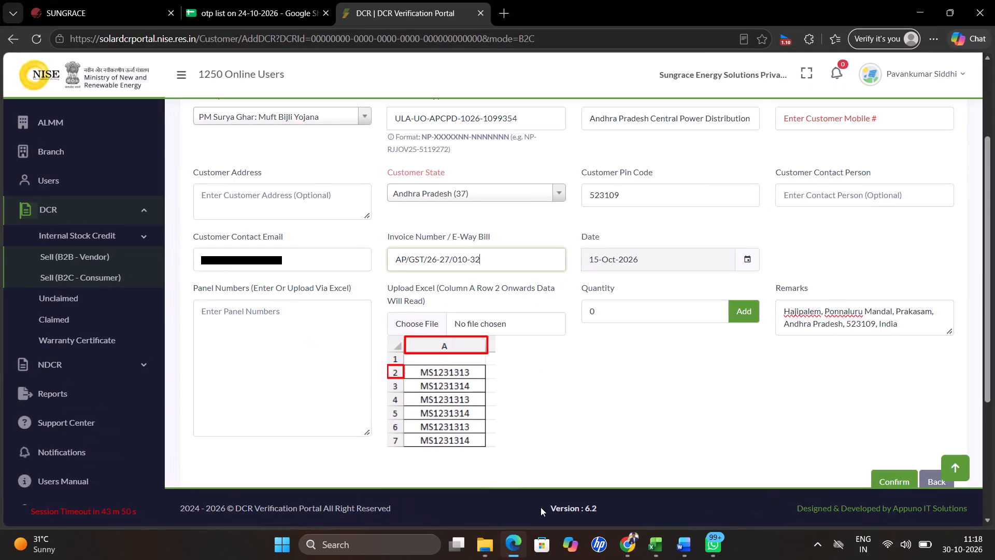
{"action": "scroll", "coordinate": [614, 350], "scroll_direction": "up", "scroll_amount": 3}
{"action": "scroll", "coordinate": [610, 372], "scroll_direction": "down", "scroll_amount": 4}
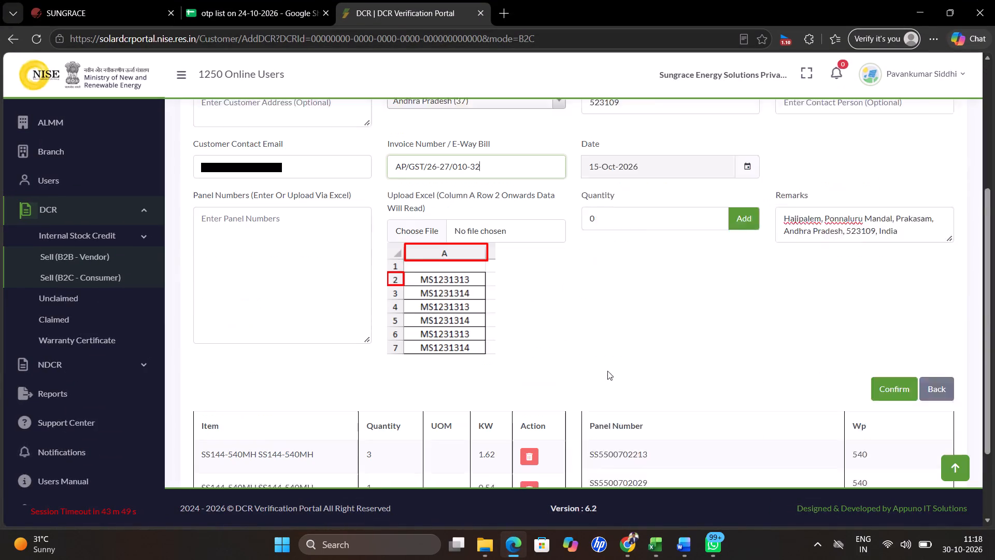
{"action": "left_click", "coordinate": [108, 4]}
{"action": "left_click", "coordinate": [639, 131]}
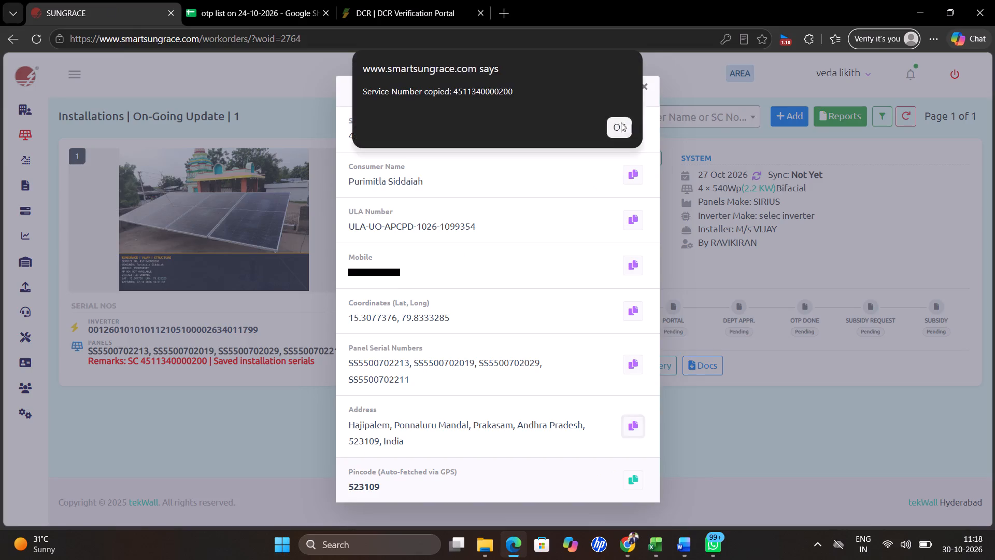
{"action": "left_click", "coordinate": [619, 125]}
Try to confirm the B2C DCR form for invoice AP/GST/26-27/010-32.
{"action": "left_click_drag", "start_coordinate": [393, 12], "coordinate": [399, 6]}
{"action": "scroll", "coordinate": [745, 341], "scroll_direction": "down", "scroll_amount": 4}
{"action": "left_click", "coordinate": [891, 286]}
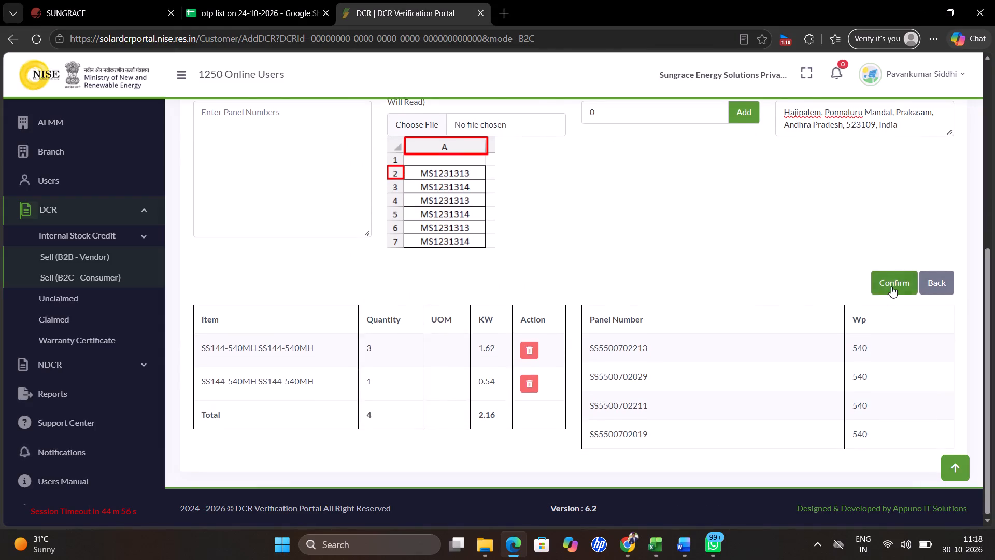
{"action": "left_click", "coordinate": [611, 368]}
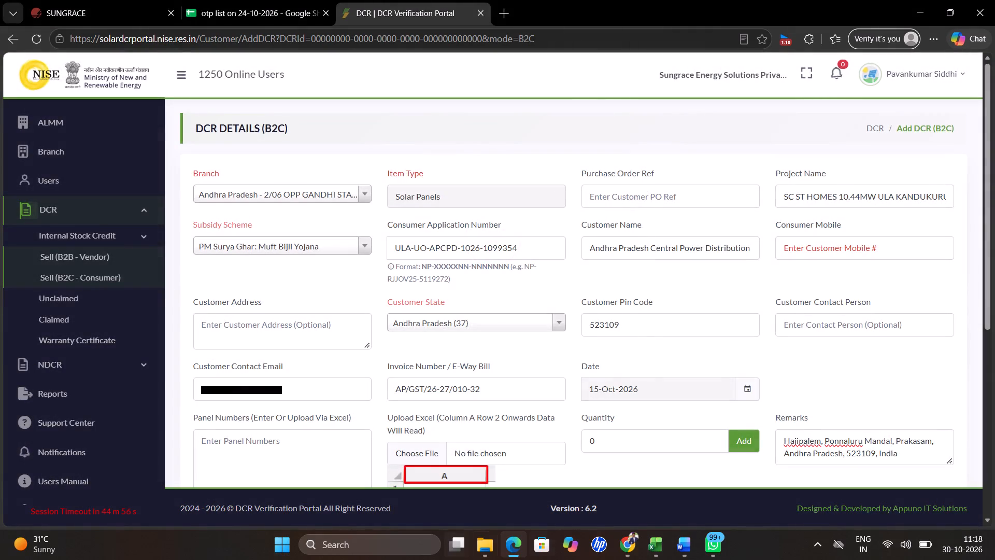
Copy the mobile number from the Kandukuru subsidy scheme details document in Word into the DCR form's Consumer Mobile field in Edge.
{"action": "left_click", "coordinate": [683, 545]}
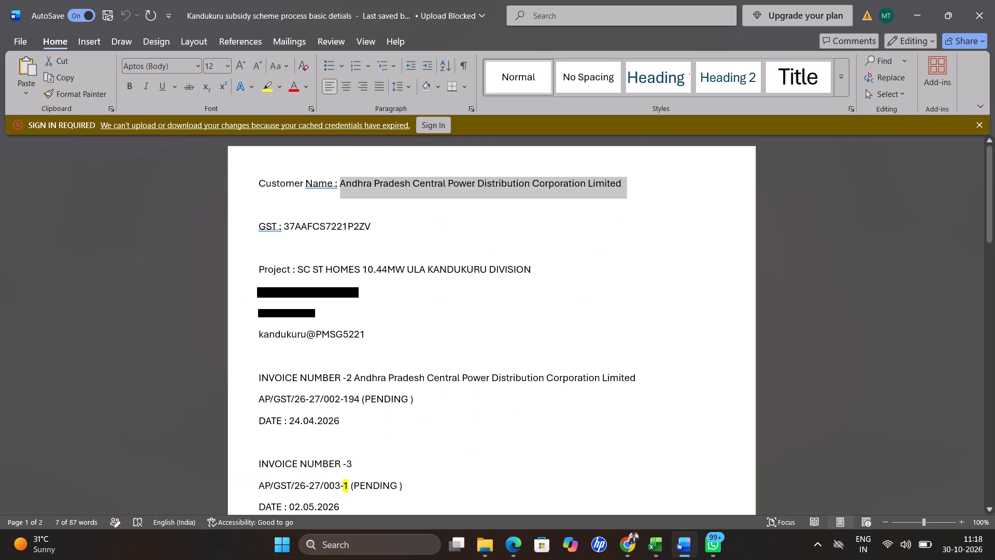
{"action": "left_click_drag", "start_coordinate": [313, 315], "coordinate": [311, 314]}
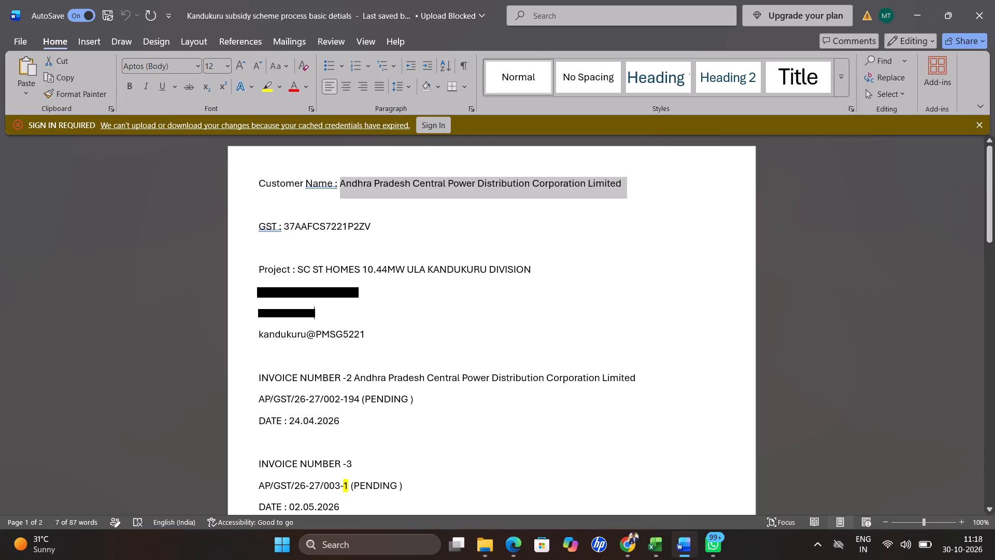
{"action": "left_click_drag", "start_coordinate": [311, 314], "coordinate": [234, 318]}
{"action": "key", "text": "ctrl+c"}
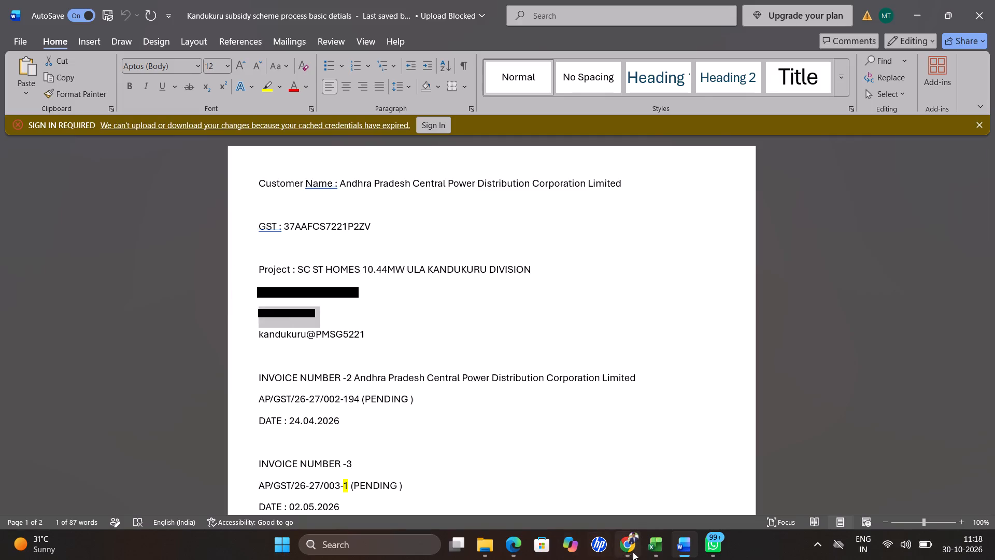
{"action": "left_click", "coordinate": [518, 545]}
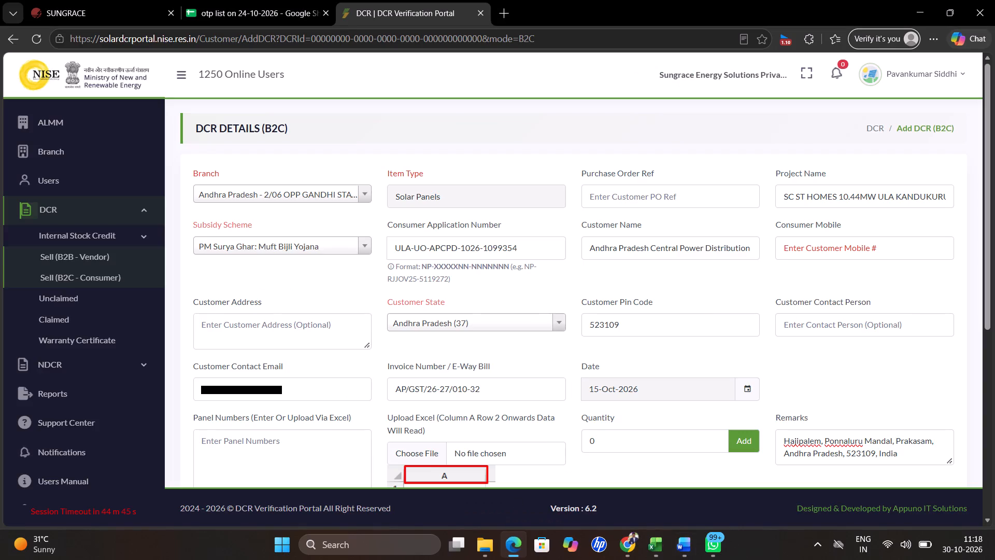
{"action": "left_click", "coordinate": [861, 236]}
{"action": "key", "text": "ctrl+v"}
Confirm the B2C DCR for invoice AP/GST/26-27/010-32, accepting the confirmation request.
{"action": "scroll", "coordinate": [764, 343], "scroll_direction": "down", "scroll_amount": 4}
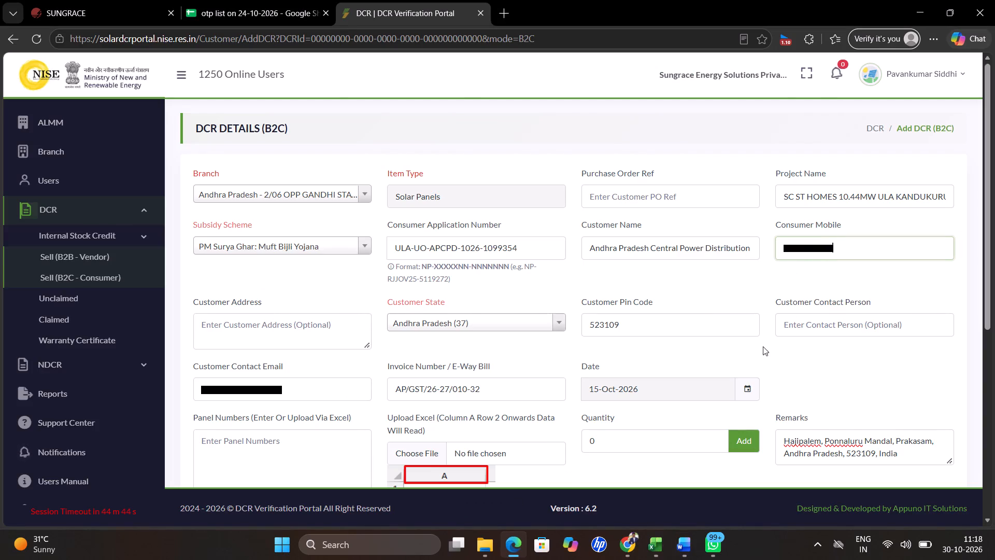
{"action": "left_click", "coordinate": [901, 345]}
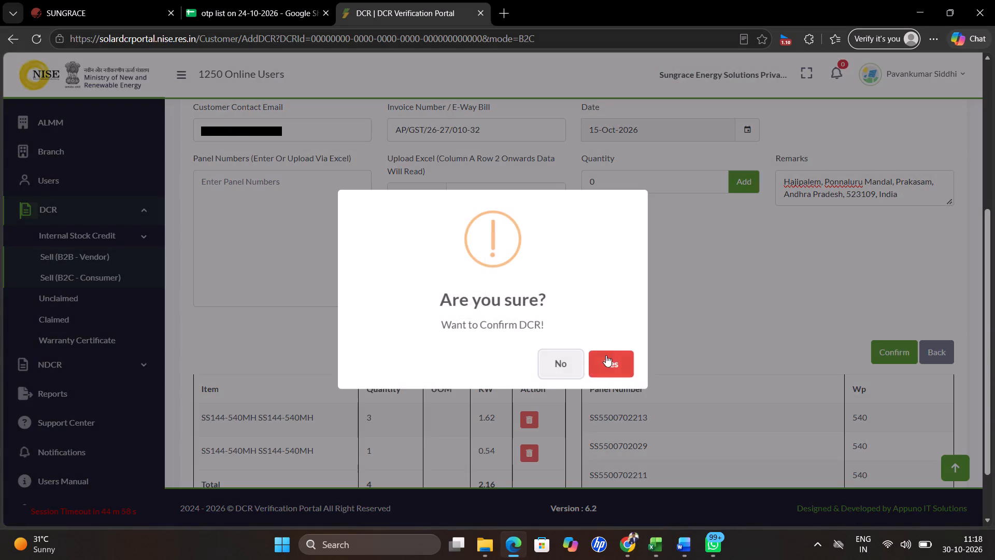
{"action": "left_click", "coordinate": [608, 356]}
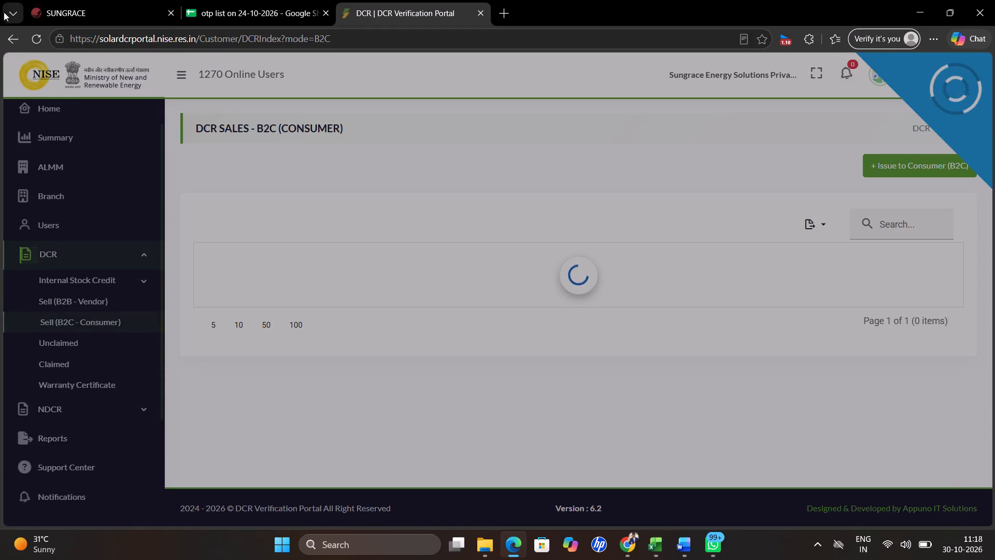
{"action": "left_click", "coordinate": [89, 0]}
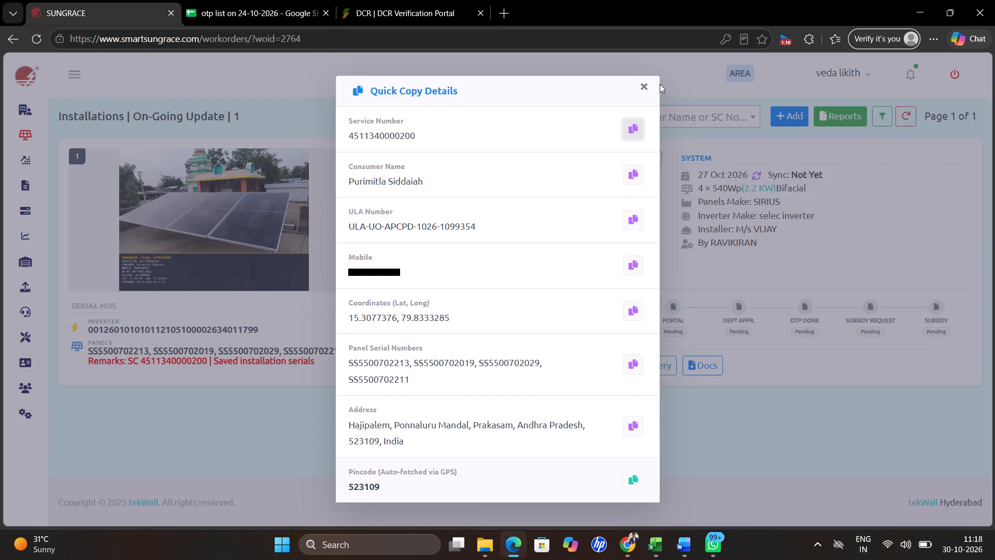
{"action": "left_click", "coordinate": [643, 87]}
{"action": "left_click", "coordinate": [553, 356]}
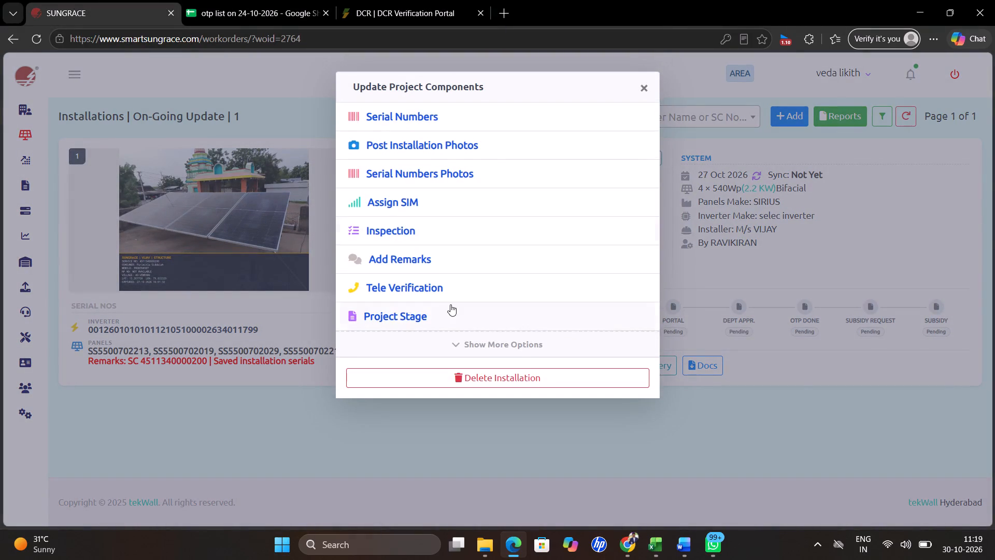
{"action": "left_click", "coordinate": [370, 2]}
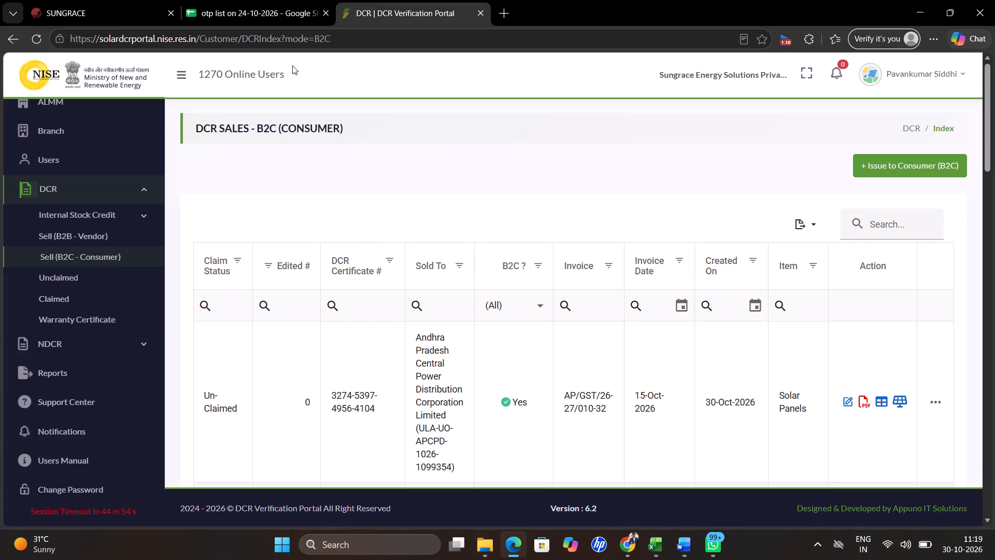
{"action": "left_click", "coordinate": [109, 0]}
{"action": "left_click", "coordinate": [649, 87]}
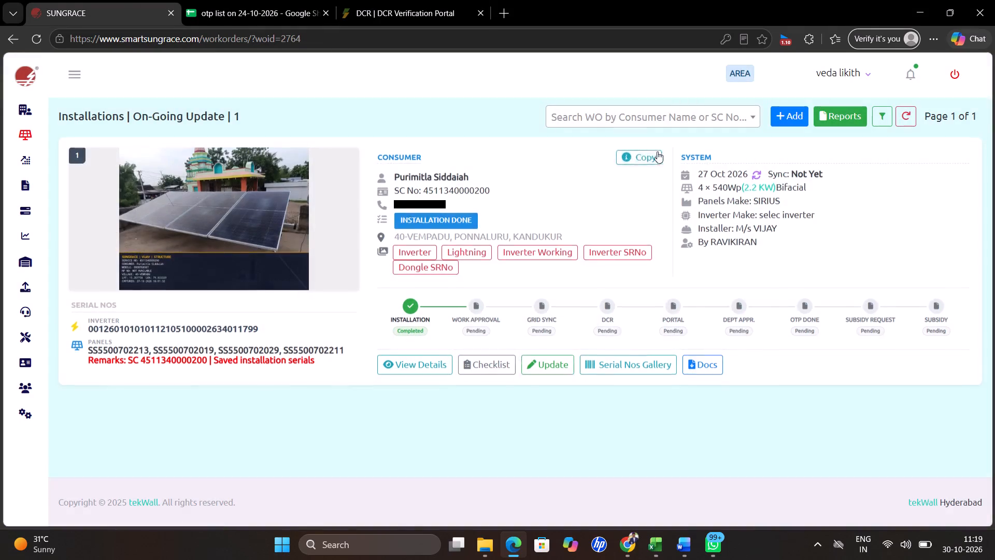
{"action": "left_click", "coordinate": [642, 152]}
{"action": "left_click", "coordinate": [636, 145]}
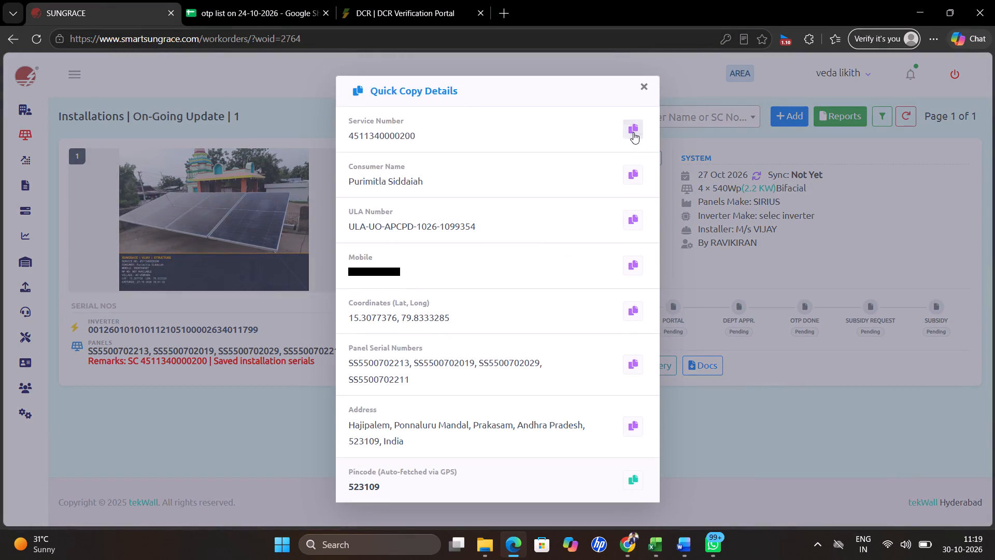
{"action": "left_click", "coordinate": [633, 132]}
{"action": "left_click", "coordinate": [620, 137]}
{"action": "left_click", "coordinate": [361, 5]}
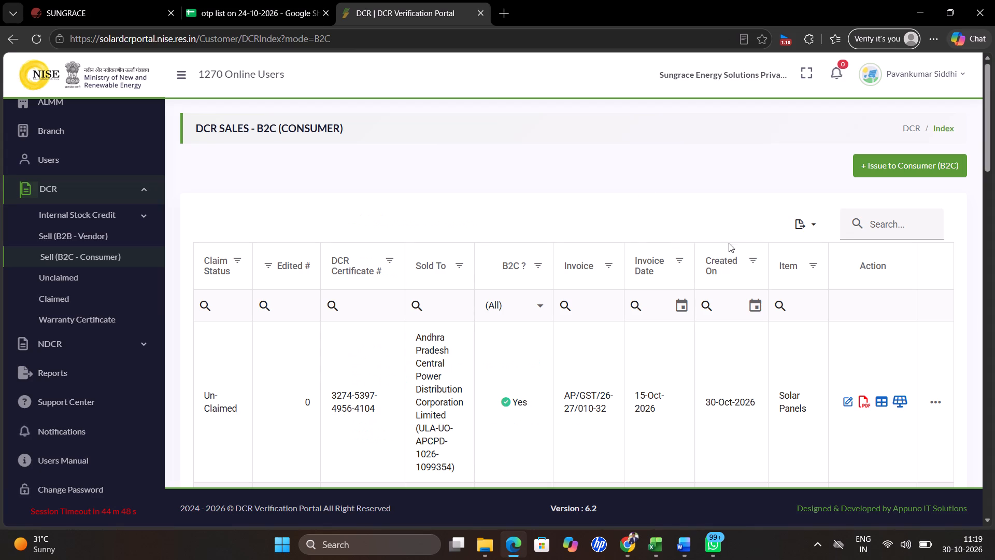
{"action": "left_click", "coordinate": [864, 405]}
{"action": "scroll", "coordinate": [687, 265], "scroll_direction": "down", "scroll_amount": 5}
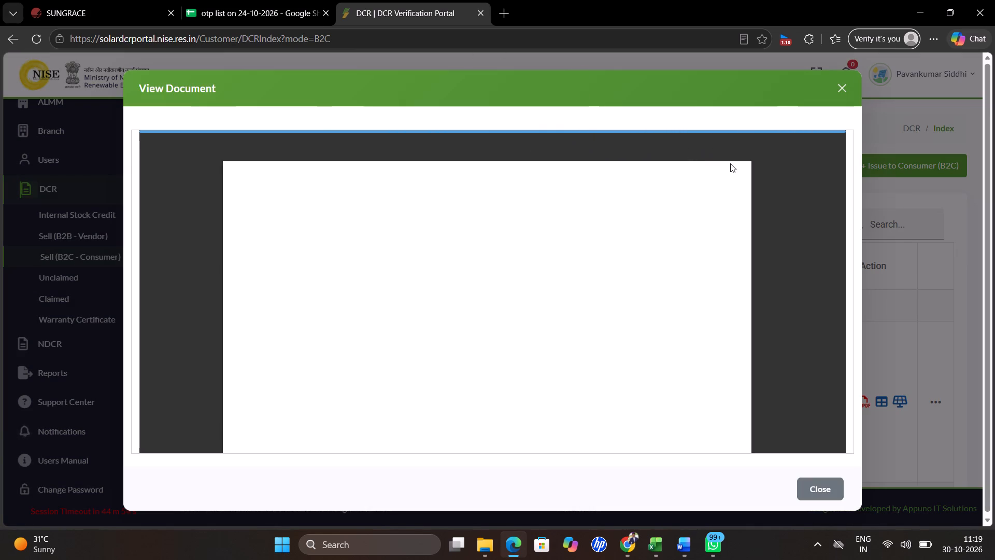
{"action": "left_click", "coordinate": [805, 145]}
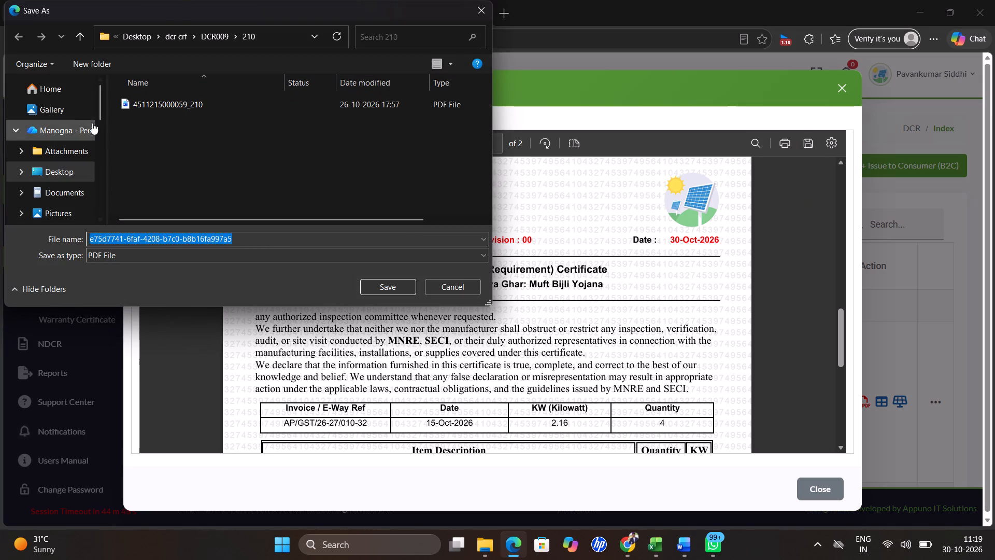
{"action": "left_click", "coordinate": [191, 33]}
{"action": "scroll", "coordinate": [212, 92], "scroll_direction": "down", "scroll_amount": 5}
{"action": "double_click", "coordinate": [212, 157]}
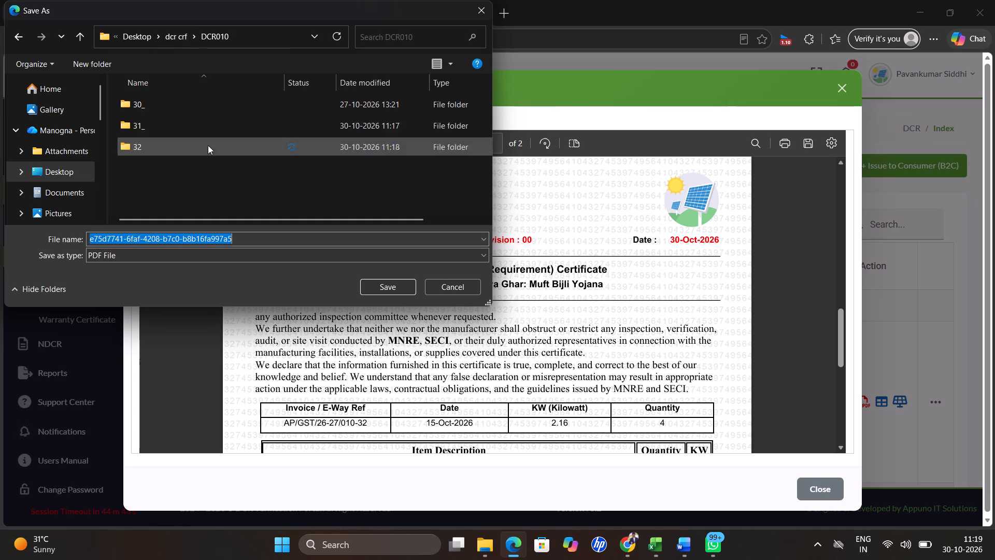
{"action": "left_click", "coordinate": [181, 134]}
{"action": "double_click", "coordinate": [179, 141]}
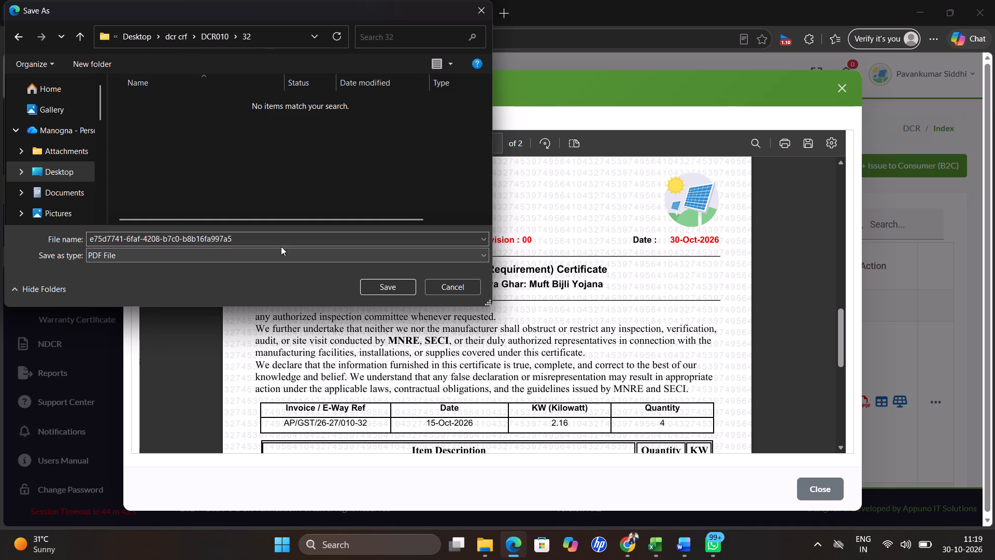
{"action": "left_click", "coordinate": [280, 242]}
{"action": "key", "text": "BackSpace"}
{"action": "key", "text": "ctrl+v"}
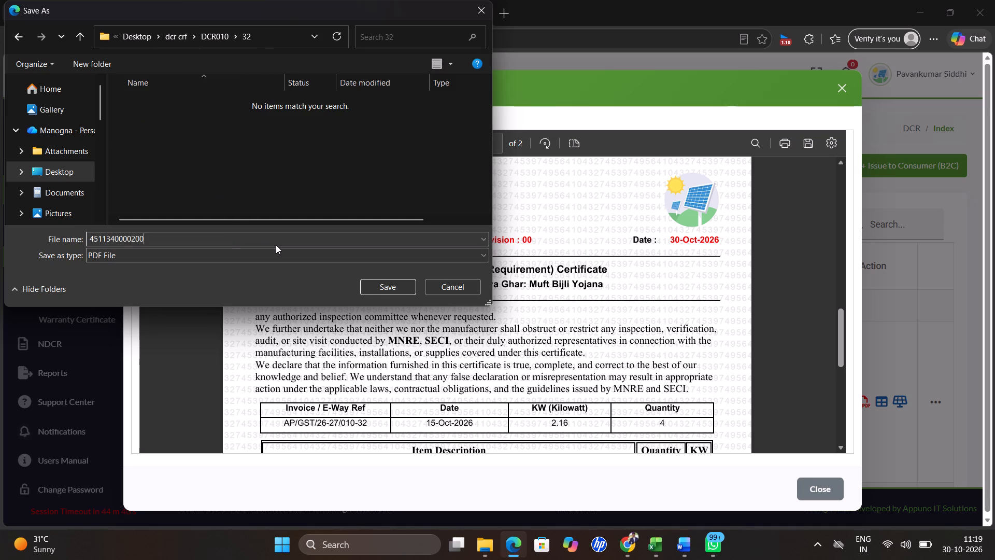
{"action": "key", "text": "Return"}
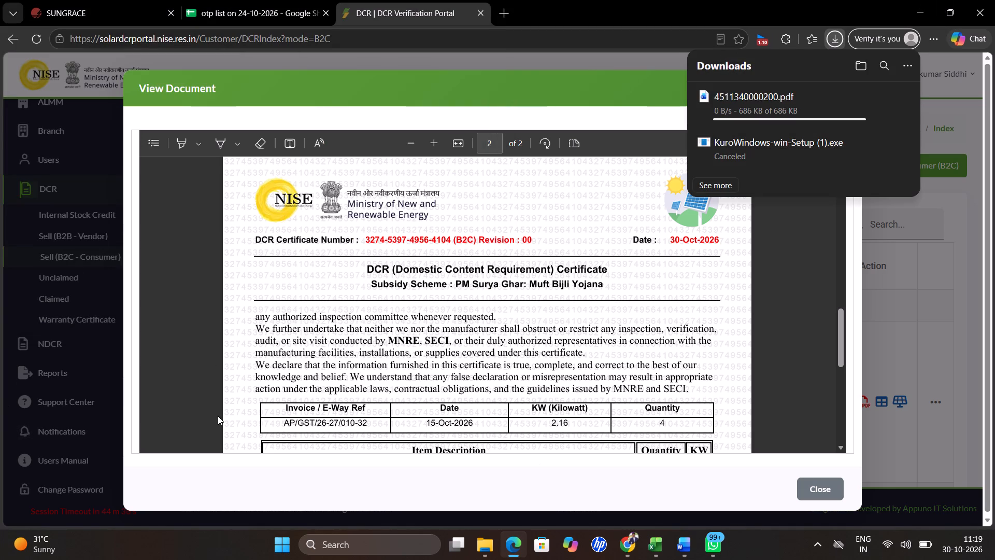
{"action": "left_click", "coordinate": [158, 0]}
{"action": "left_click", "coordinate": [653, 87]}
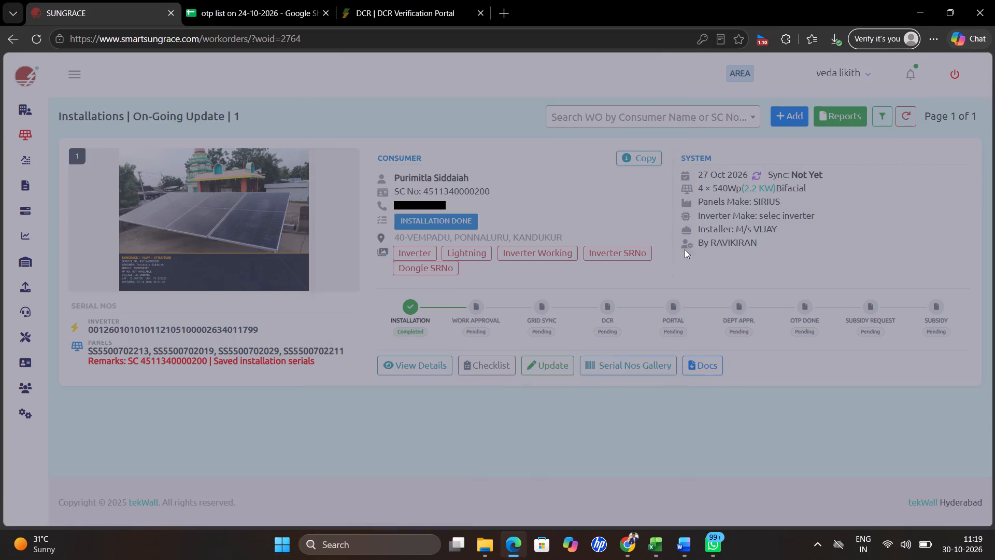
{"action": "left_click", "coordinate": [570, 370]}
{"action": "scroll", "coordinate": [501, 353], "scroll_direction": "down", "scroll_amount": 4}
{"action": "left_click", "coordinate": [442, 323]}
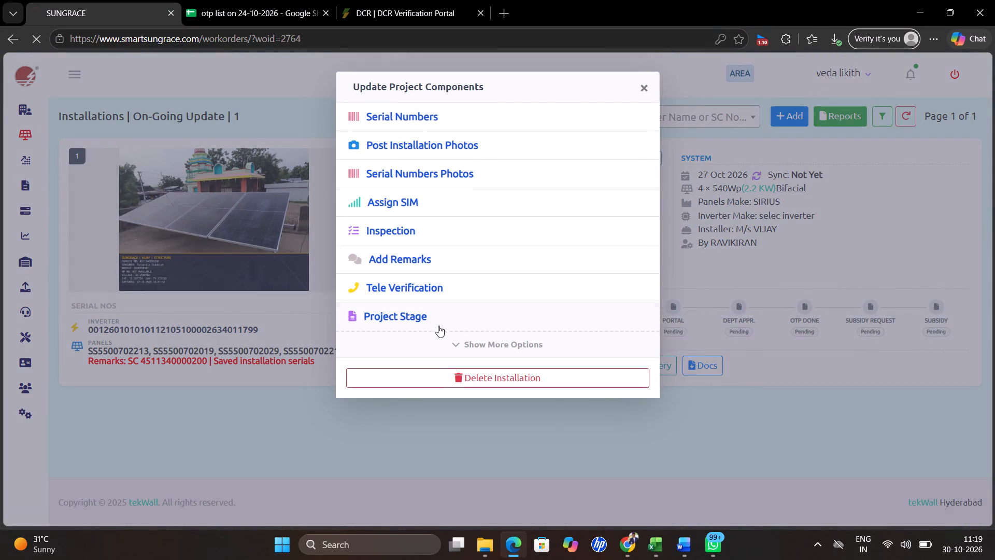
Attach 4511340000200.pdf from folder 32 inside DCR010 as the work order's Dcr upload.
{"action": "scroll", "coordinate": [440, 324], "scroll_direction": "down", "scroll_amount": 16}
{"action": "left_click", "coordinate": [356, 346]}
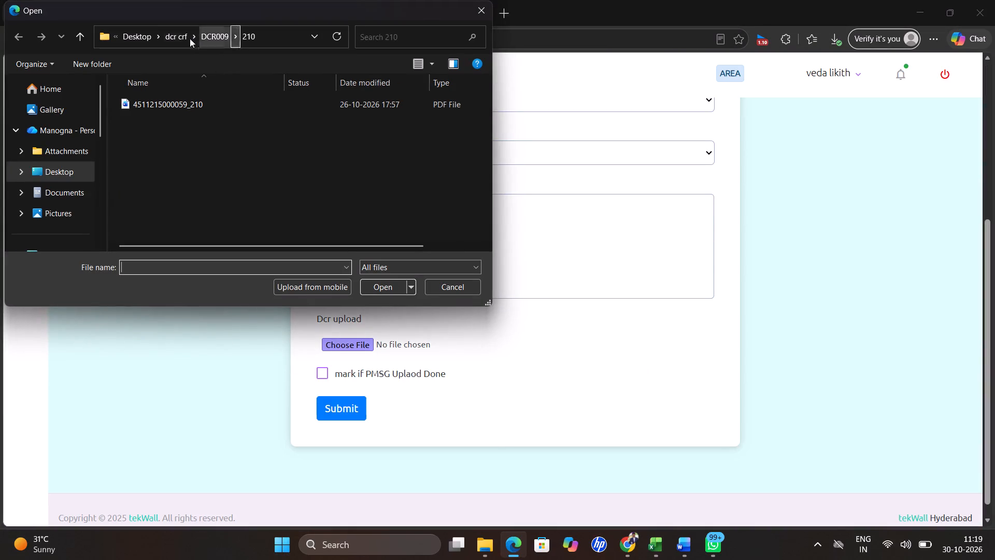
{"action": "left_click", "coordinate": [196, 29]}
{"action": "left_click", "coordinate": [198, 30]}
{"action": "left_click", "coordinate": [194, 35]}
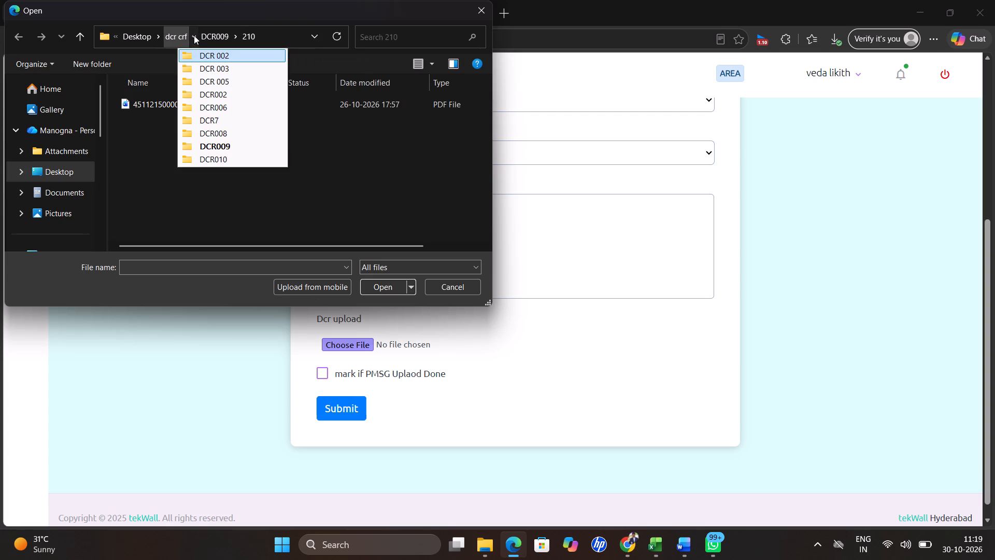
{"action": "left_click", "coordinate": [223, 158]}
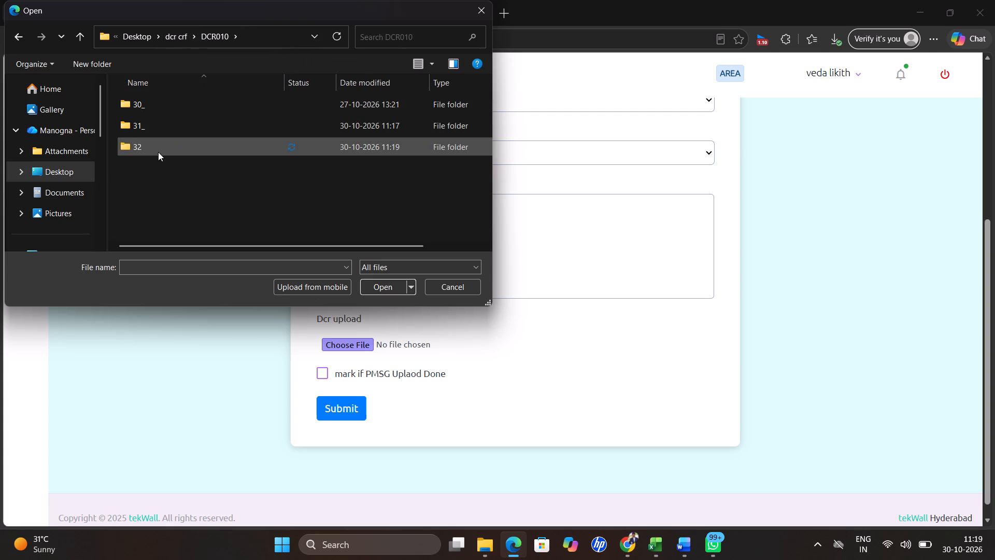
{"action": "double_click", "coordinate": [161, 151]}
{"action": "double_click", "coordinate": [196, 106]}
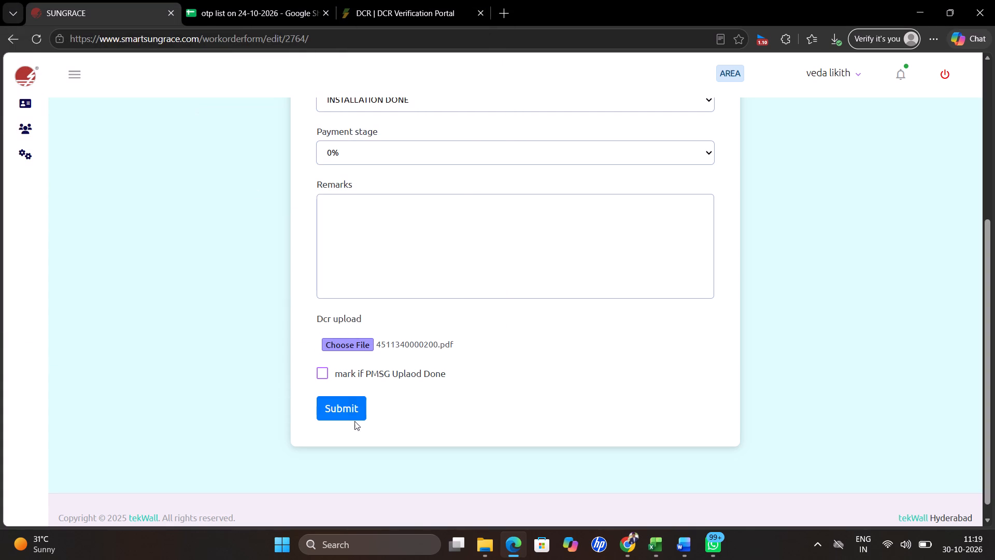
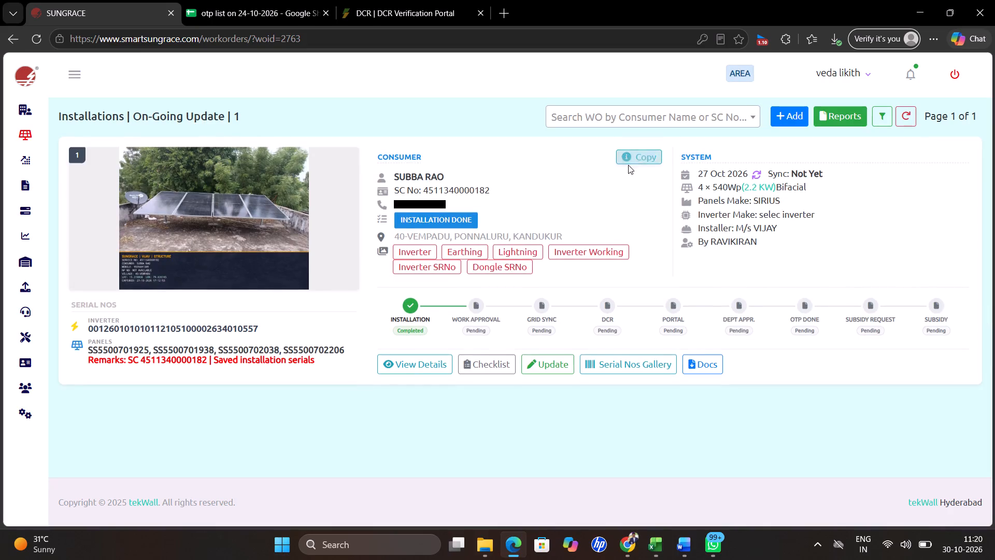
{"action": "left_click", "coordinate": [638, 156]}
{"action": "left_click", "coordinate": [636, 217]}
{"action": "left_click", "coordinate": [625, 117]}
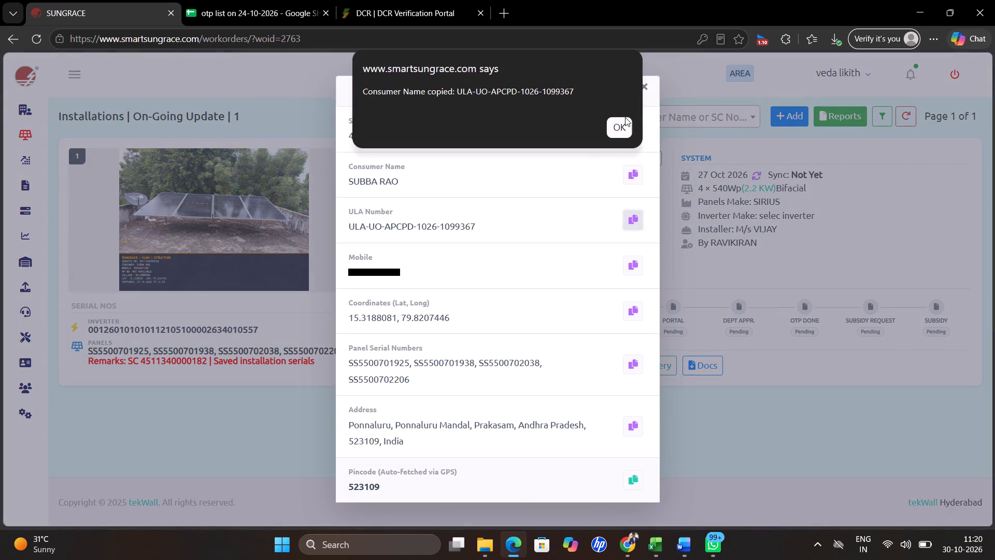
{"action": "left_click", "coordinate": [628, 128]}
On the DCR portal, close the displayed certificate for invoice AP/GST/26-27/010-32 and start a new B2C issue to a consumer.
{"action": "left_click", "coordinate": [407, 9]}
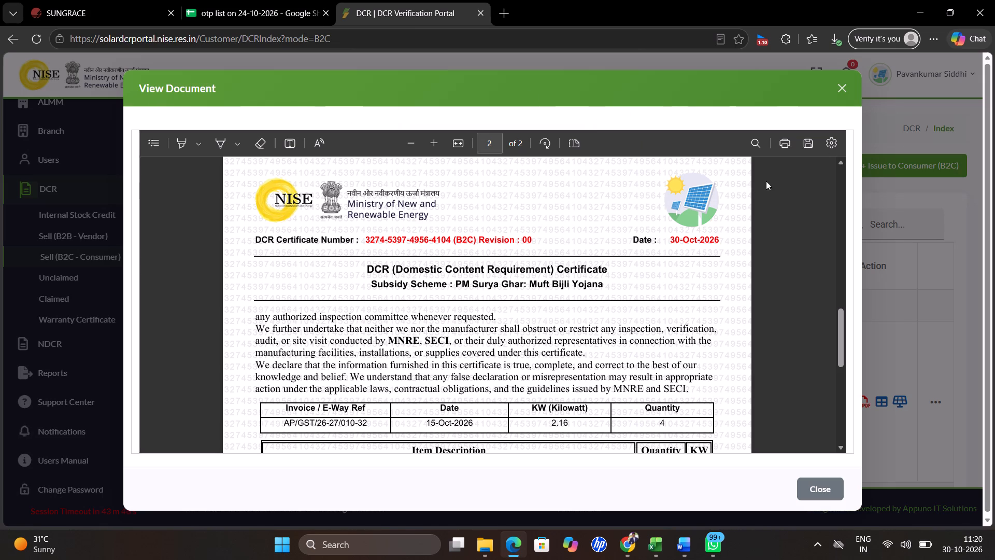
{"action": "left_click", "coordinate": [841, 86]}
{"action": "left_click", "coordinate": [870, 170]}
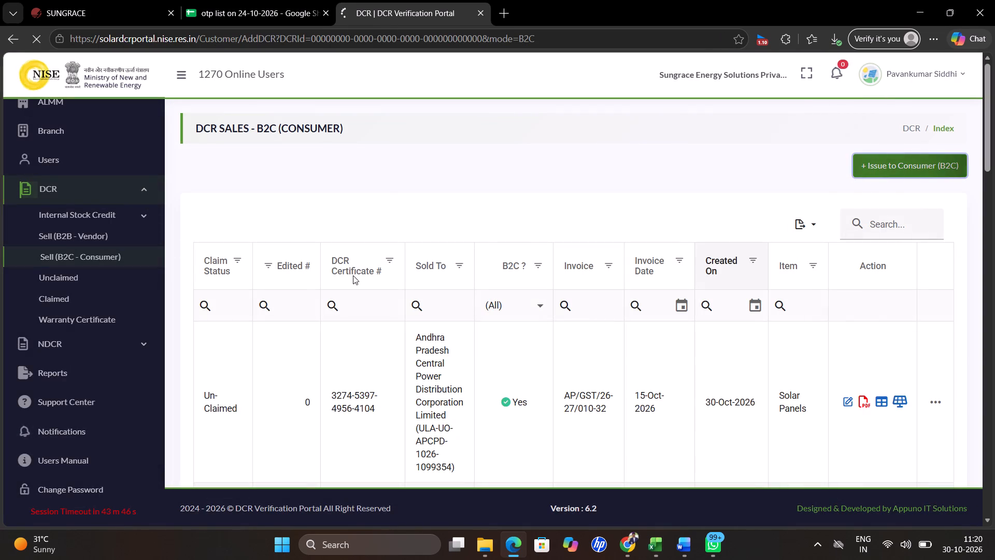
Set the branch to Andhra Pradesh, the item type to Solar Panels and the subsidy scheme to PM Surya Ghar: Muft Bijli Yojana.
{"action": "left_click", "coordinate": [363, 197]}
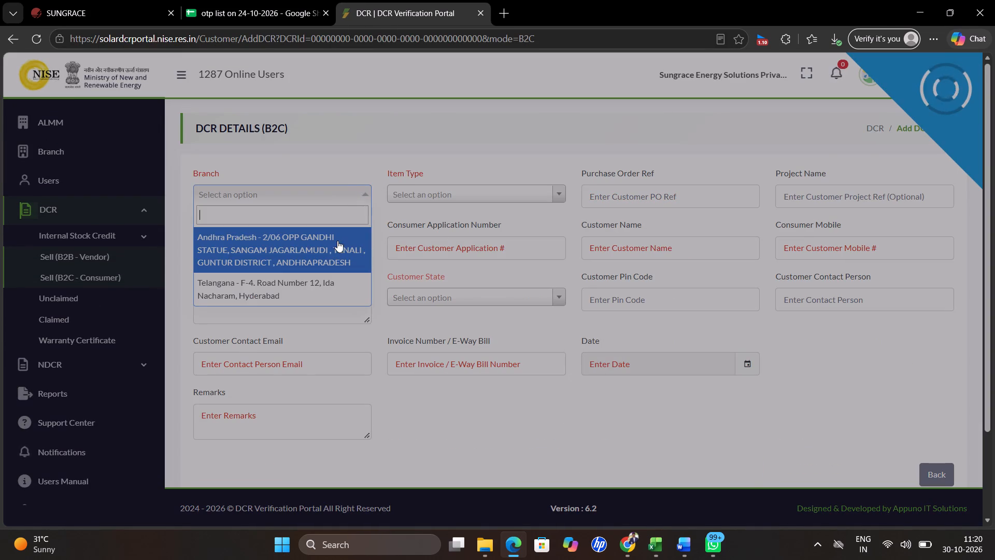
{"action": "left_click", "coordinate": [337, 241]}
{"action": "left_click", "coordinate": [478, 195]}
{"action": "left_click", "coordinate": [454, 233]}
{"action": "left_click", "coordinate": [364, 247]}
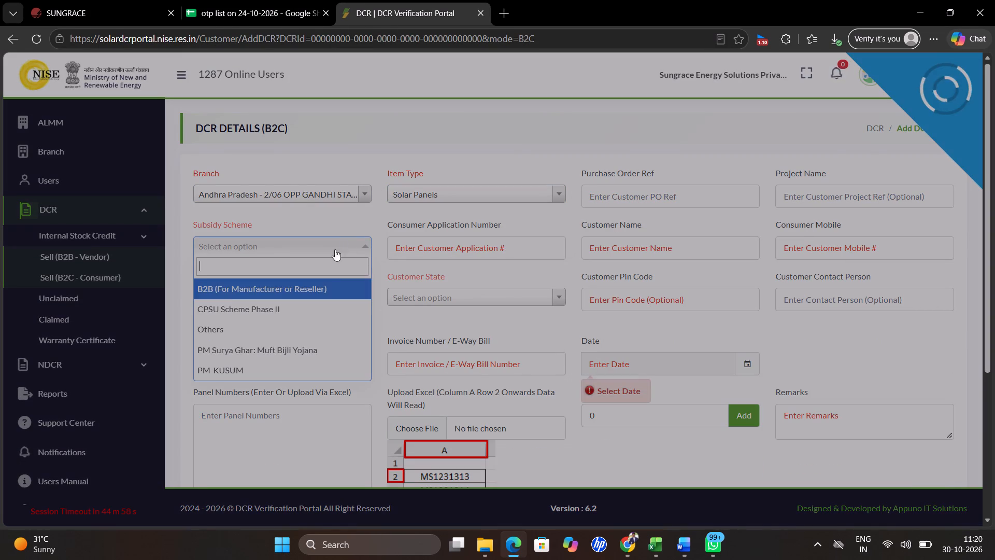
{"action": "left_click", "coordinate": [317, 340]}
{"action": "left_click", "coordinate": [468, 243]}
{"action": "key", "text": "ctrl+v"}
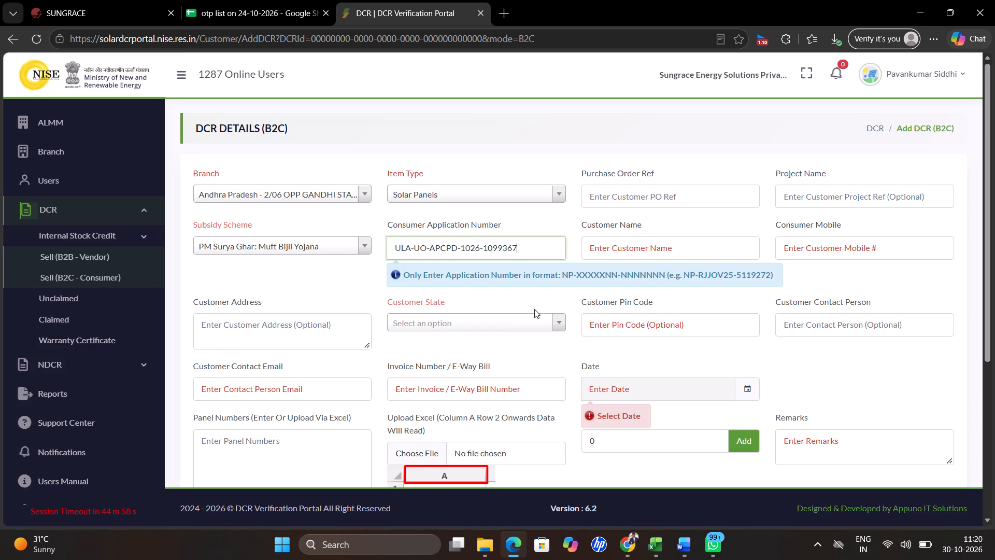
{"action": "left_click", "coordinate": [517, 326]}
{"action": "left_click", "coordinate": [457, 404]}
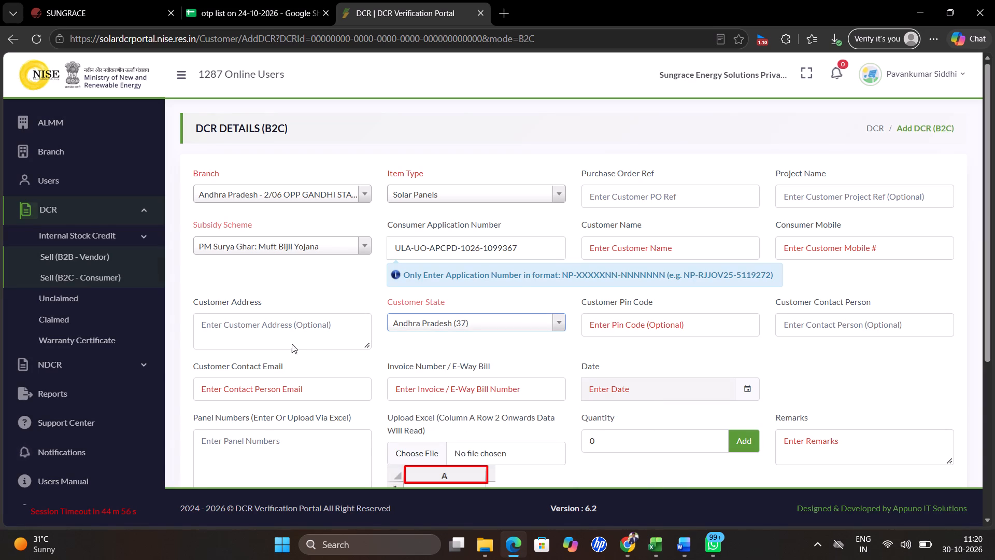
Open the customer contact email for entry in the new B2C certificate form.
{"action": "left_click_drag", "start_coordinate": [300, 394], "coordinate": [303, 399]}
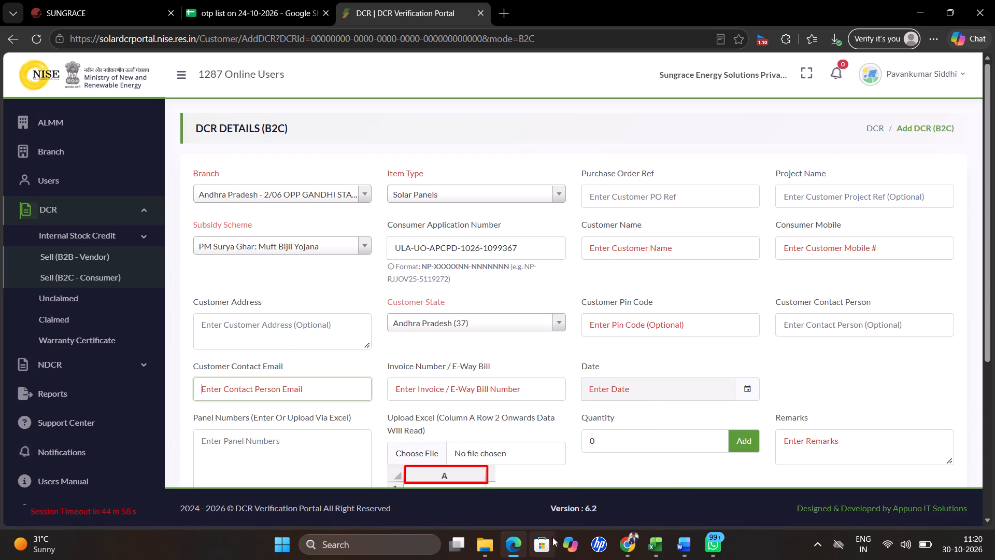
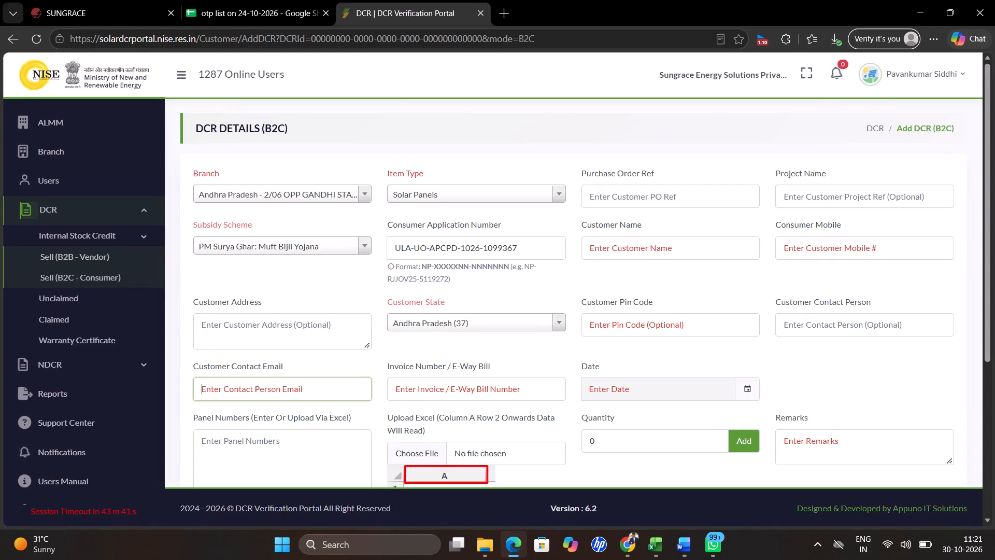
Open the customer pin code, followed by the invoice / e-way bill number, for entry in the B2C certificate form.
{"action": "left_click", "coordinate": [668, 323]}
{"action": "left_click", "coordinate": [524, 389]}
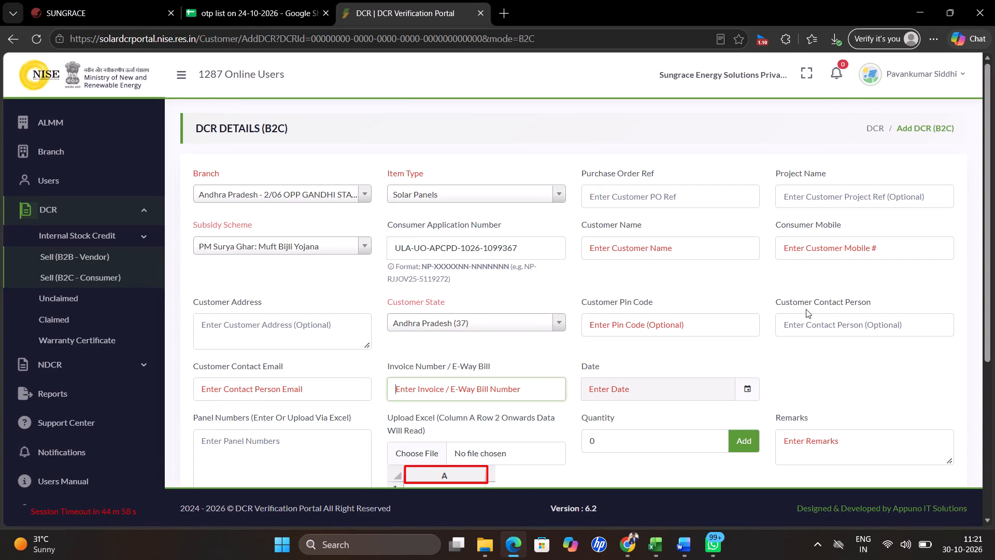
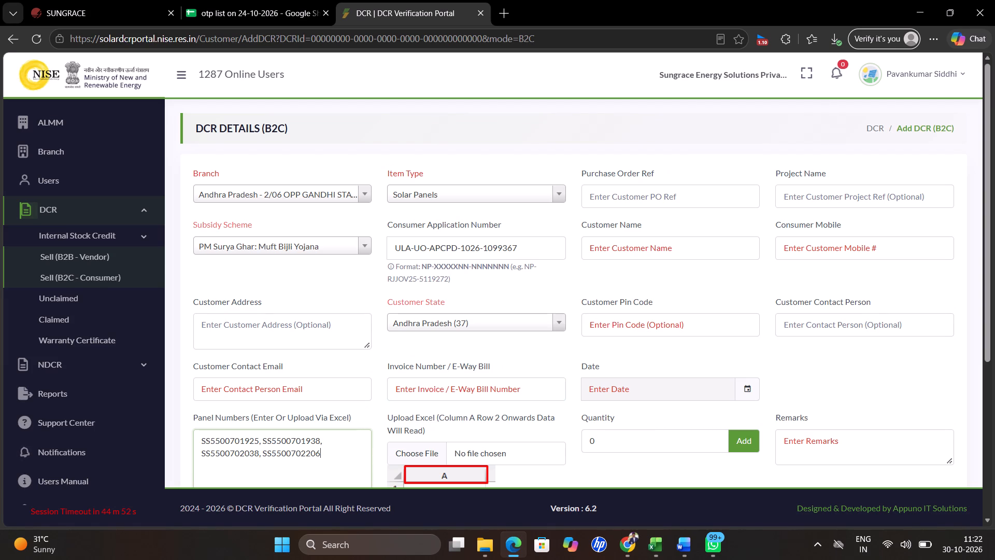
Reformat the four panel numbers in the B2C certificate form onto separate lines, removing the commas between them.
{"action": "left_click", "coordinate": [261, 437]}
{"action": "key", "text": "BackSpace"}
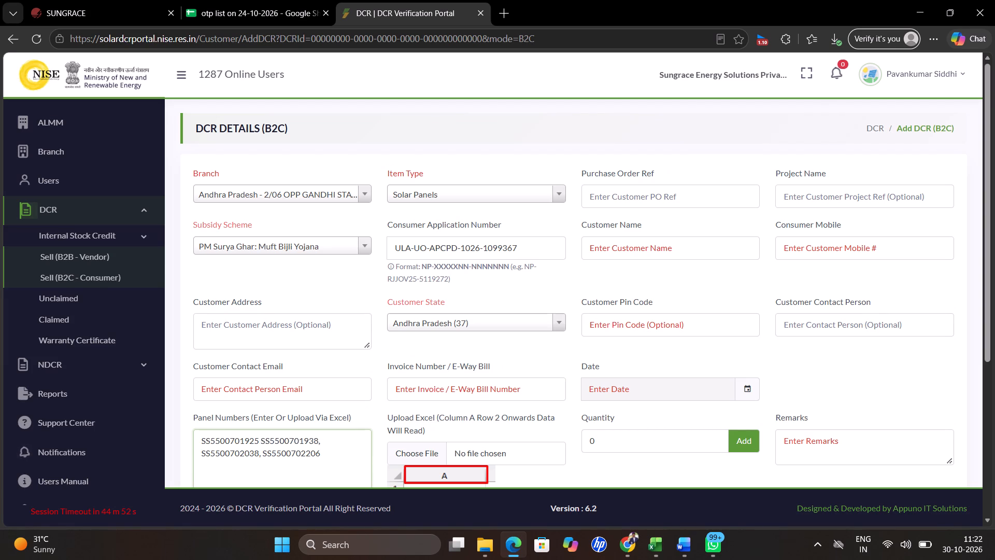
{"action": "key", "text": "Return"}
{"action": "key", "text": "Right"}
{"action": "key", "text": "Right"}
{"action": "key", "text": "Right"}
{"action": "key", "text": "Right"}
{"action": "key", "text": "Right"}
{"action": "key", "text": "Right"}
{"action": "key", "text": "Right"}
{"action": "key", "text": "Right"}
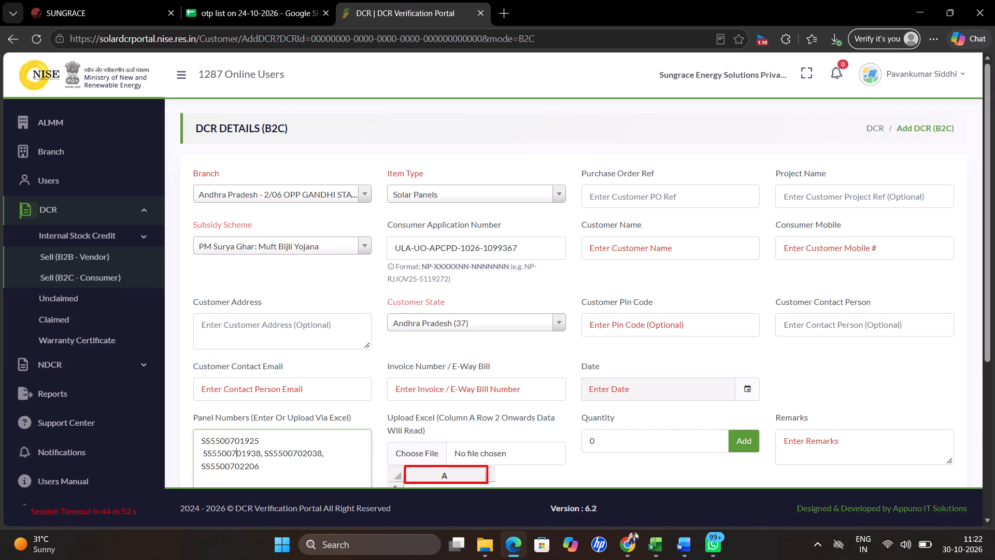
{"action": "key", "text": "Right"}
{"action": "key", "text": "Right"}
{"action": "key", "text": "Right"}
{"action": "key", "text": "Right"}
{"action": "key", "text": "Right"}
{"action": "key", "text": "Right"}
{"action": "key", "text": "BackSpace"}
{"action": "key", "text": "Return"}
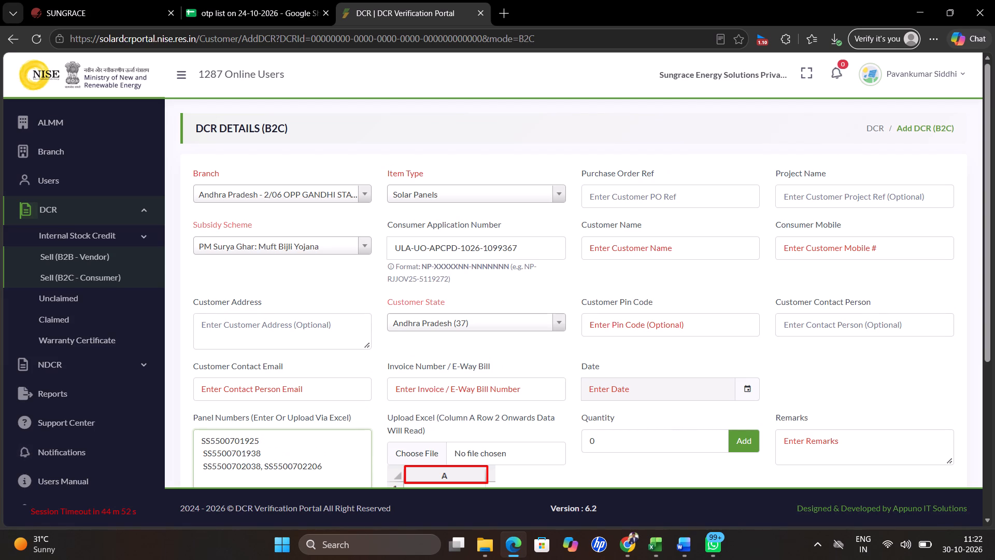
{"action": "key", "text": "Right"}
{"action": "key", "text": "Right"}
{"action": "key", "text": "Right"}
{"action": "key", "text": "Right"}
{"action": "key", "text": "Right"}
{"action": "key", "text": "Right"}
{"action": "key", "text": "Right"}
{"action": "key", "text": "Right"}
{"action": "key", "text": "Right"}
{"action": "key", "text": "Right"}
{"action": "key", "text": "Right"}
{"action": "key", "text": "Right"}
{"action": "key", "text": "Right"}
{"action": "key", "text": "Right"}
{"action": "key", "text": "BackSpace"}
{"action": "key", "text": "Return"}
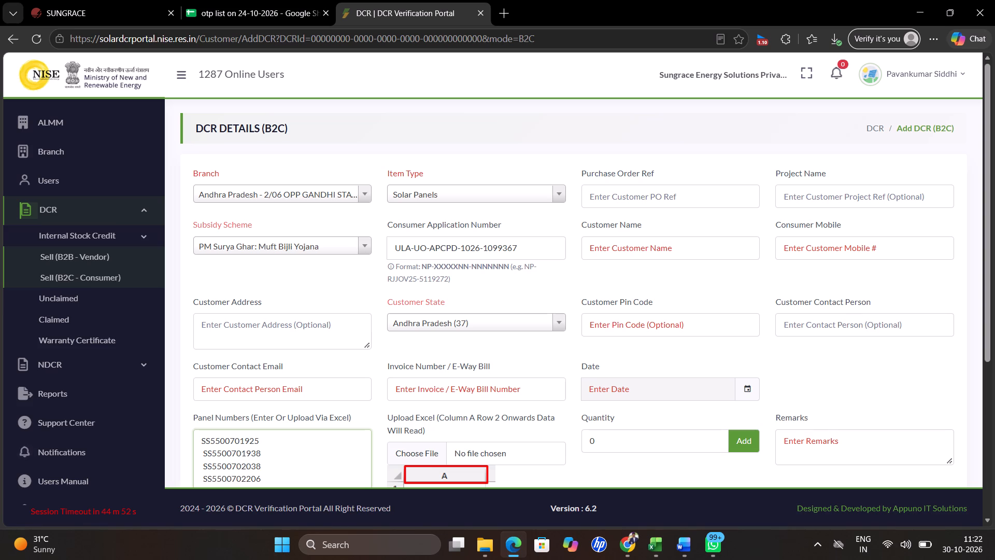
Set the panel quantity to 4.
{"action": "left_click", "coordinate": [612, 452]}
{"action": "key", "text": "BackSpace"}
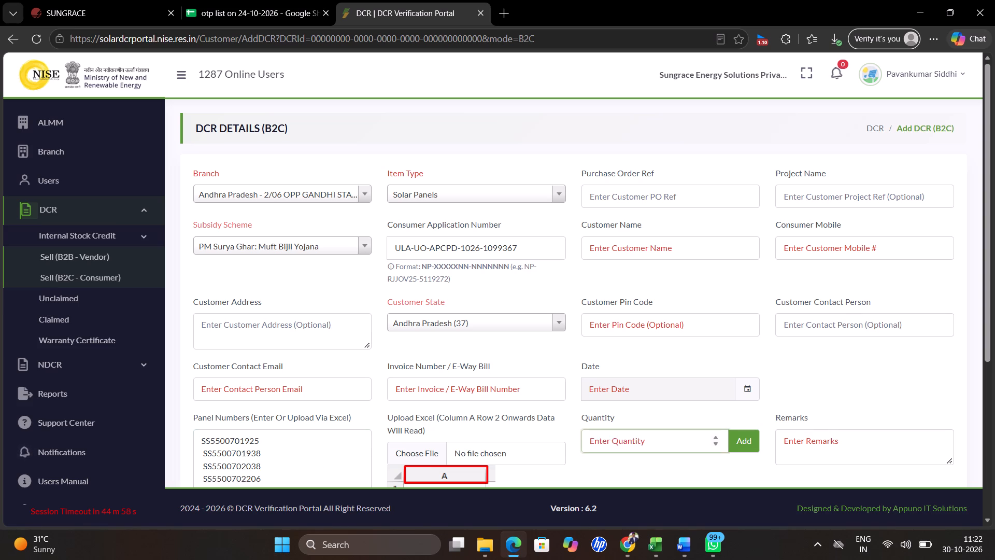
{"action": "key", "text": "4"}
{"action": "left_click", "coordinate": [552, 391]}
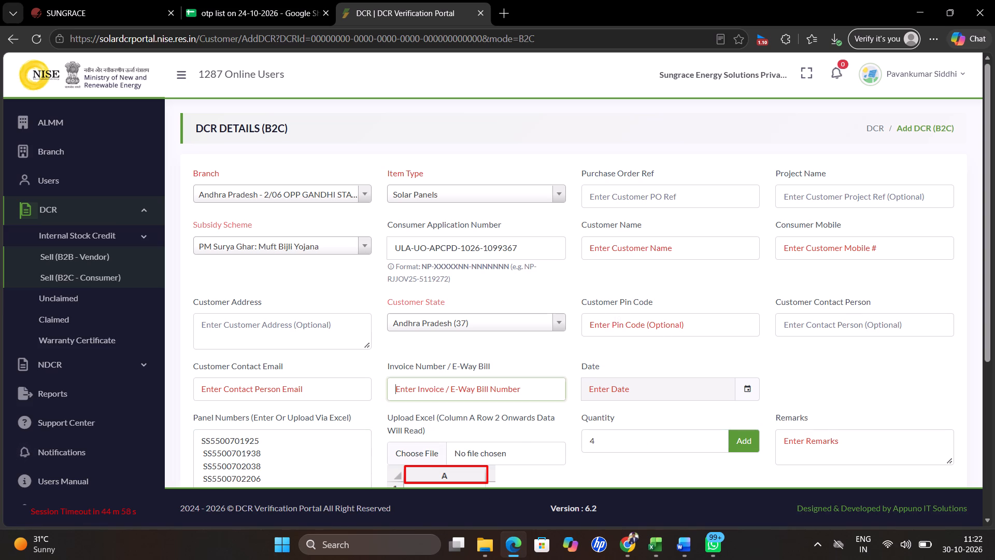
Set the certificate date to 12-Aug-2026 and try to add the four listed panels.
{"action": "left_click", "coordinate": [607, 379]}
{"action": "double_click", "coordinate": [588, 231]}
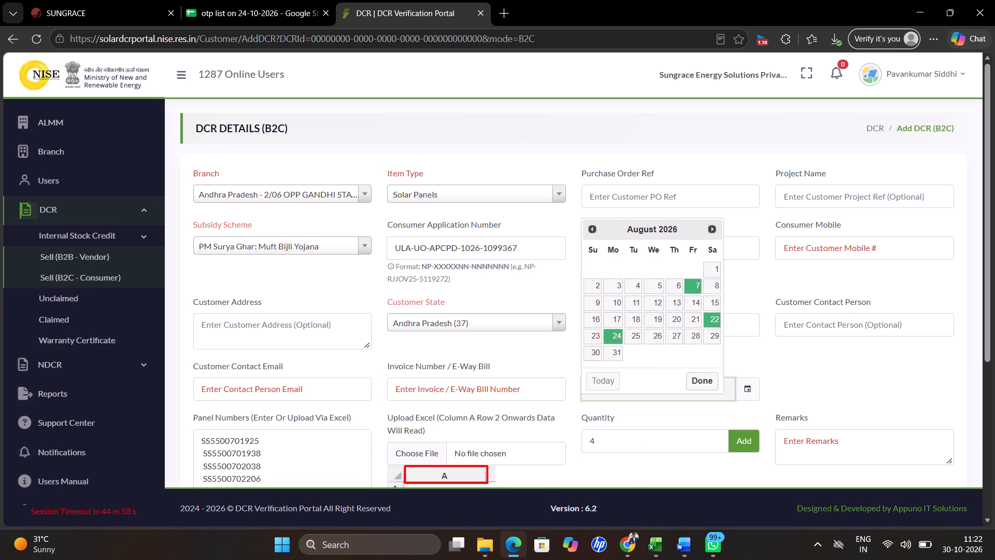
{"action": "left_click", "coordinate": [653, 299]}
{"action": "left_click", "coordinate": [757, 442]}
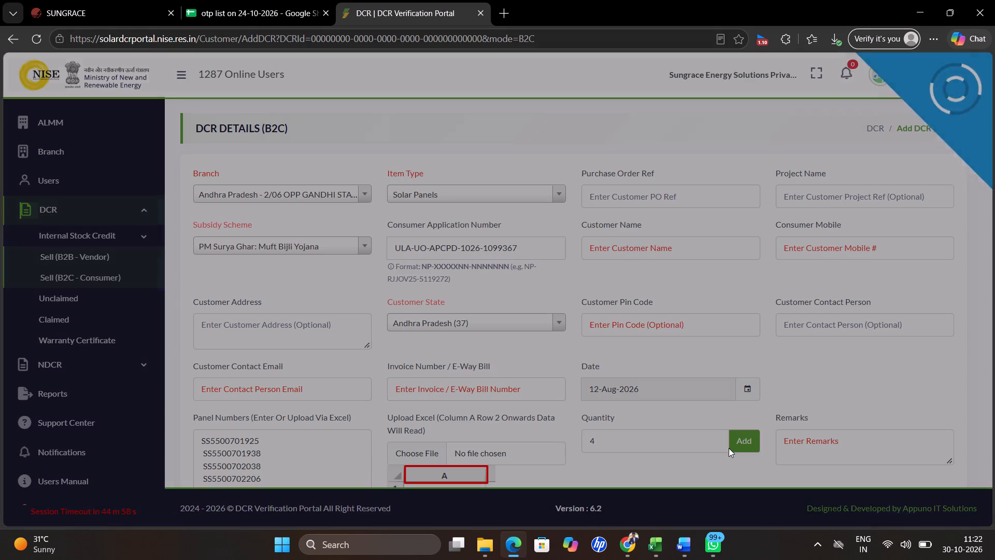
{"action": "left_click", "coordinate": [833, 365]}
Set the certificate date to 15-Oct-2026.
{"action": "left_click", "coordinate": [655, 394]}
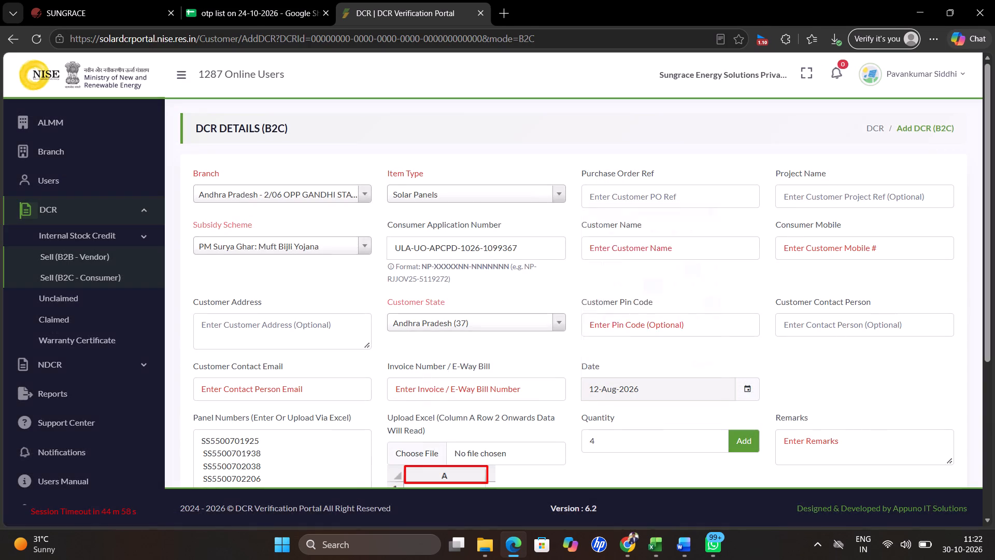
{"action": "double_click", "coordinate": [710, 212]}
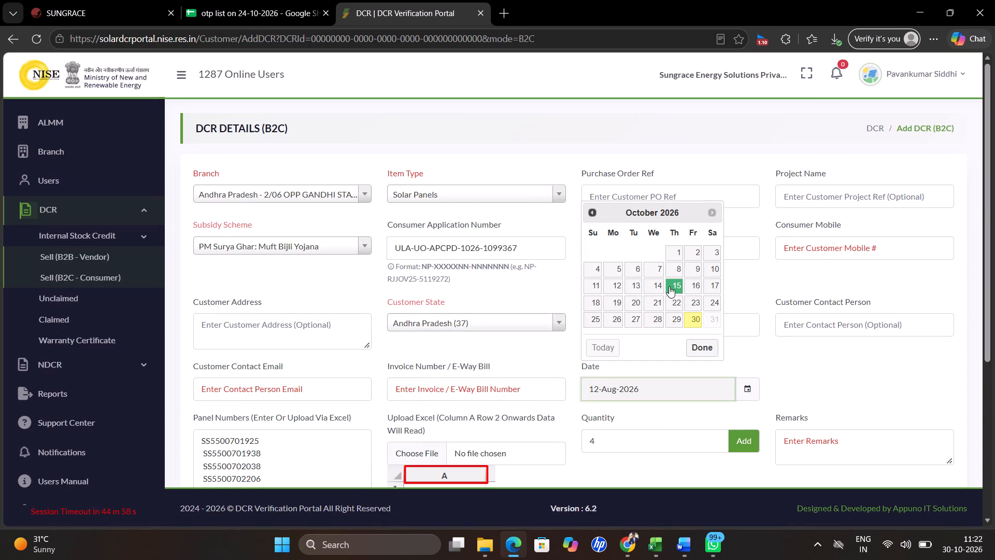
{"action": "left_click", "coordinate": [671, 285]}
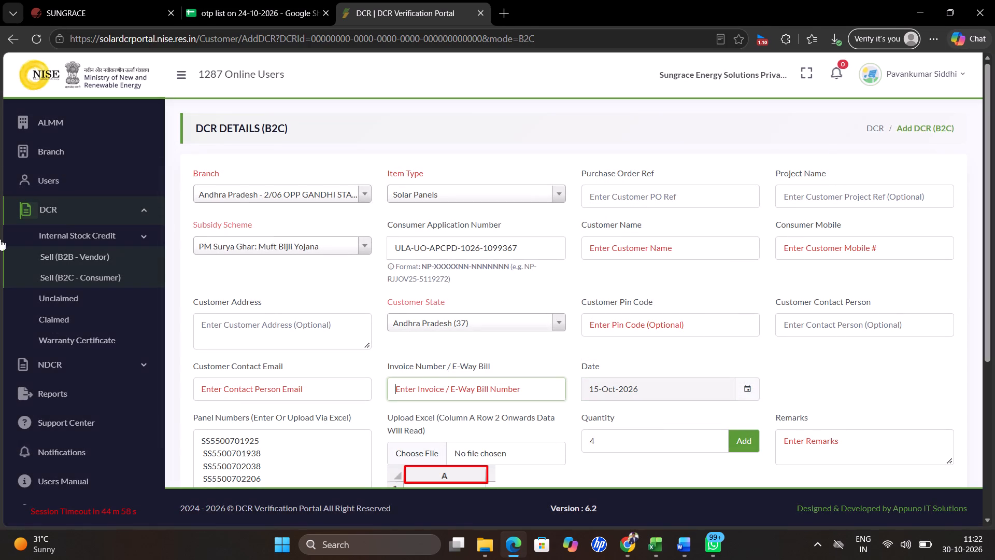
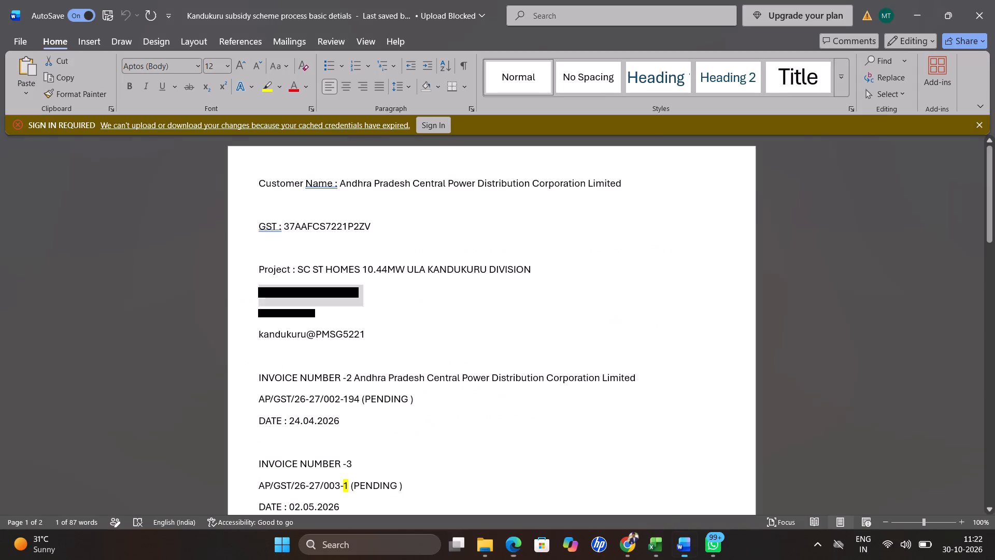
Copy the mobile number from the Word basic details document into the certificate form's Consumer Mobile field.
{"action": "left_click", "coordinate": [341, 317]}
{"action": "left_click_drag", "start_coordinate": [334, 320], "coordinate": [193, 316]}
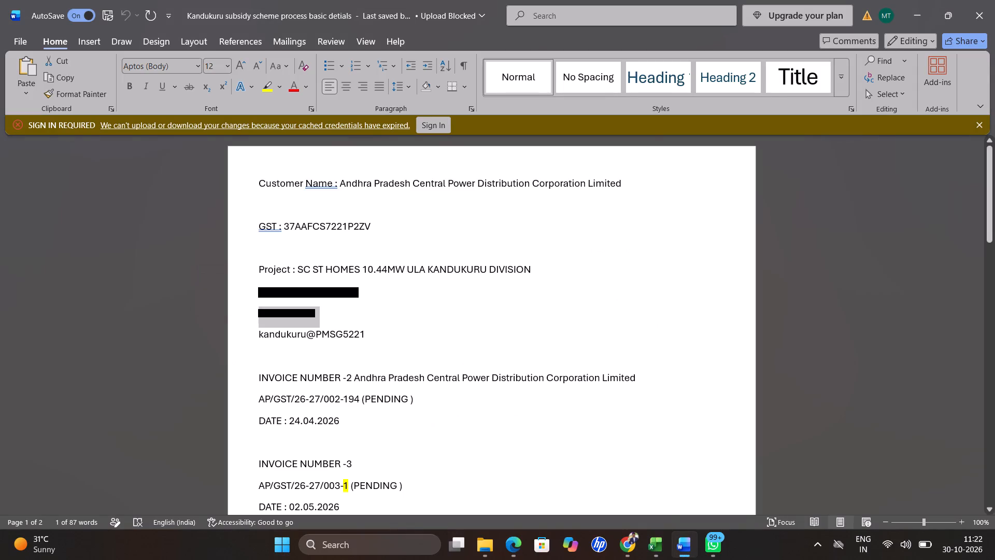
{"action": "key", "text": "ctrl+c"}
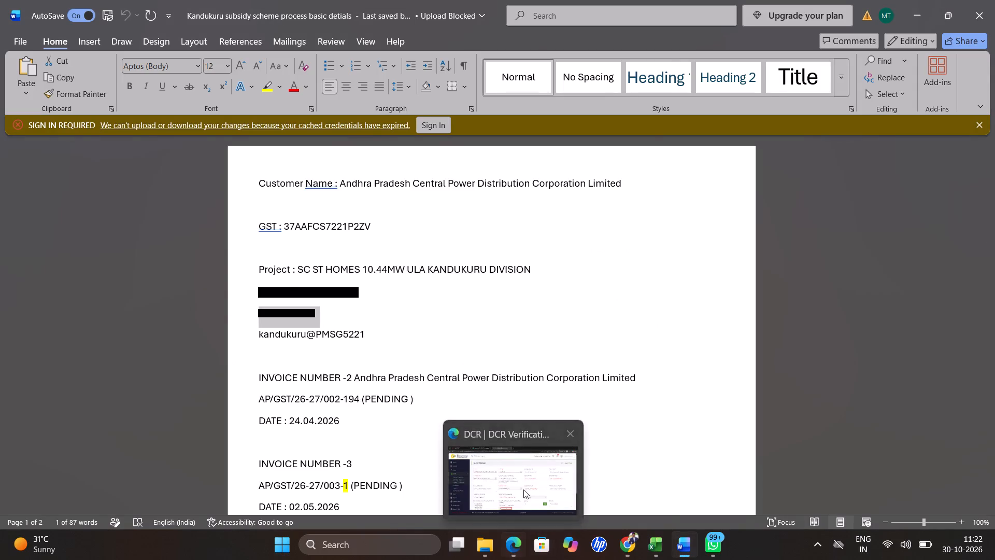
{"action": "left_click", "coordinate": [523, 489]}
{"action": "left_click", "coordinate": [808, 250]}
{"action": "key", "text": "ctrl+v"}
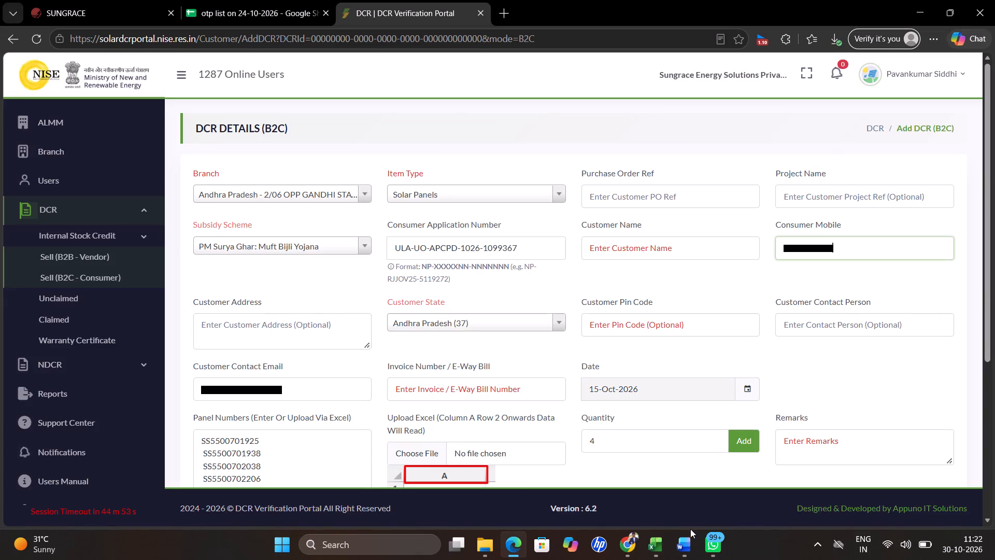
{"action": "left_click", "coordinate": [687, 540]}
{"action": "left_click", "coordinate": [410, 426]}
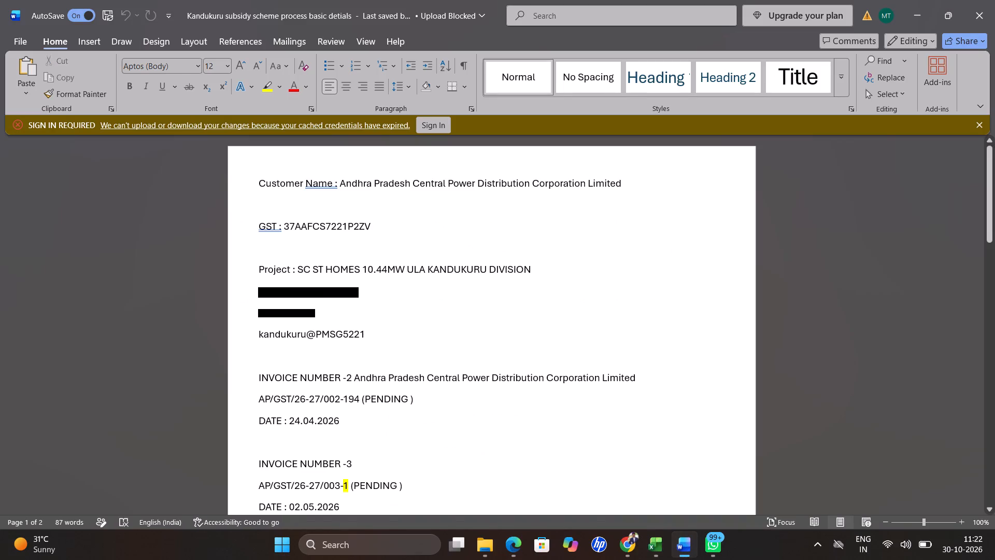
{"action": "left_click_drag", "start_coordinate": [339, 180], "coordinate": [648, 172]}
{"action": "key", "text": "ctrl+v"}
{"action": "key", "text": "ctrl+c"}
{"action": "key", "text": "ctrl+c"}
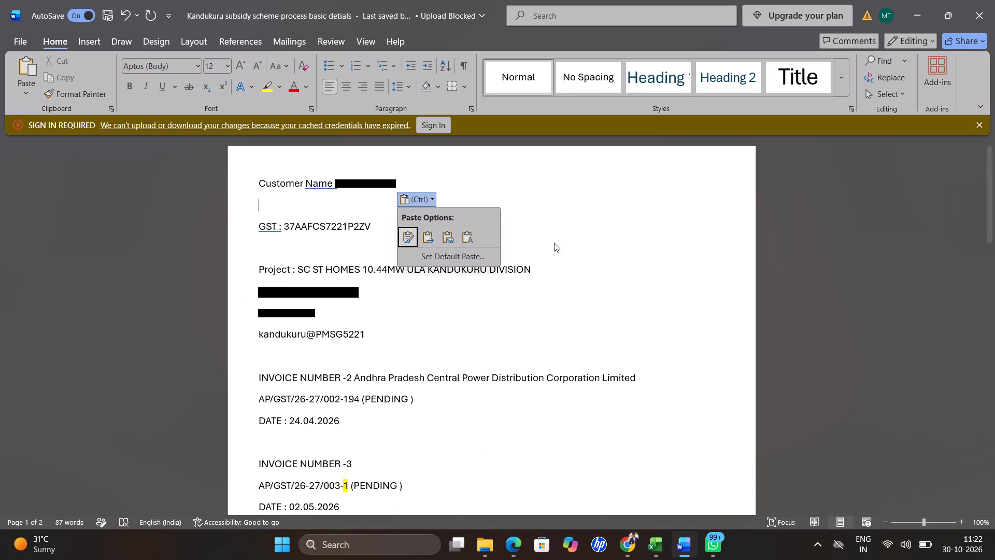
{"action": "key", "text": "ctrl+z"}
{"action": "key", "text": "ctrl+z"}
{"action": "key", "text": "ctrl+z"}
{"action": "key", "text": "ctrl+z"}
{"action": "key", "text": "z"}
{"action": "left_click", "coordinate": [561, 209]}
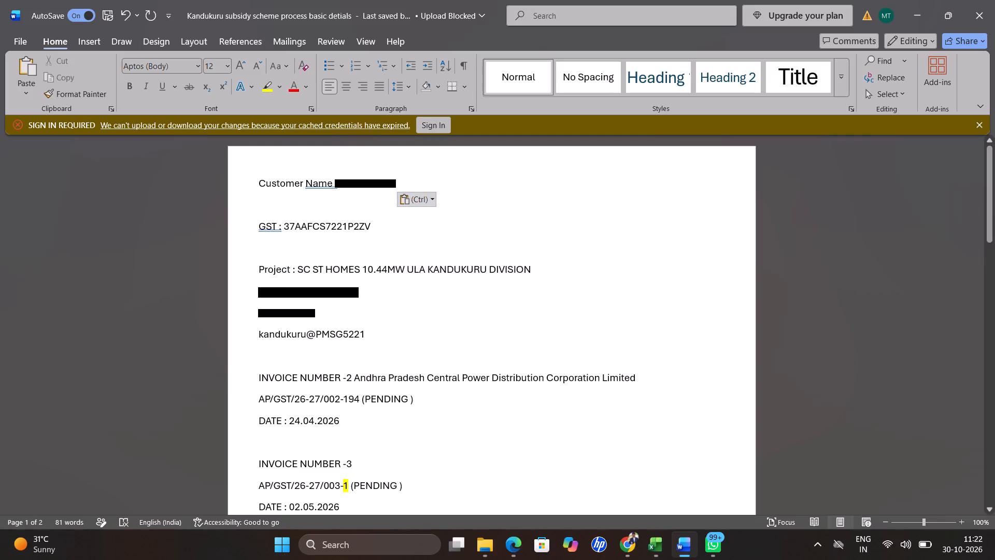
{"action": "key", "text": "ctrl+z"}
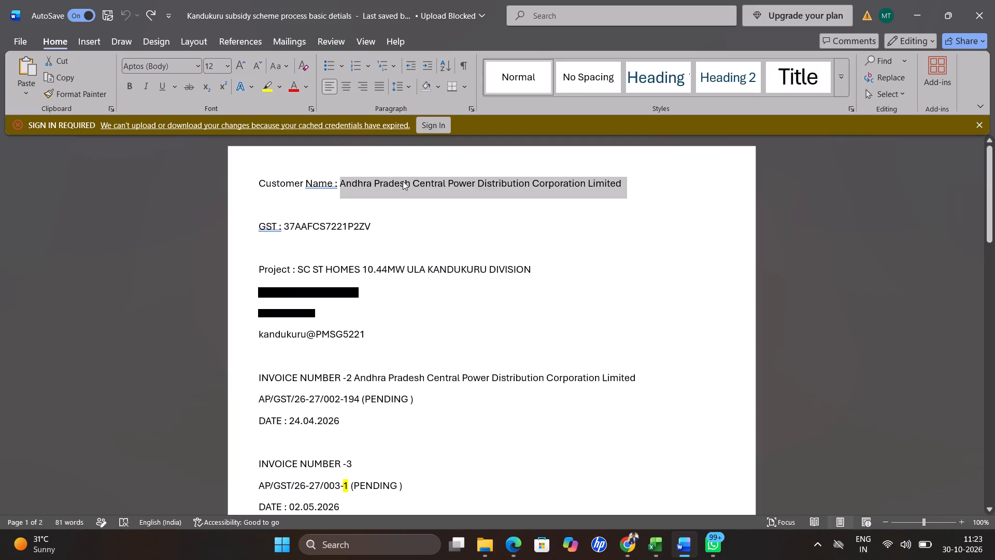
Set the certificate form's customer name to Andhra Pradesh Central Power Distribution Corporation Limited, copied from the Word details document.
{"action": "key", "text": "ctrl+c"}
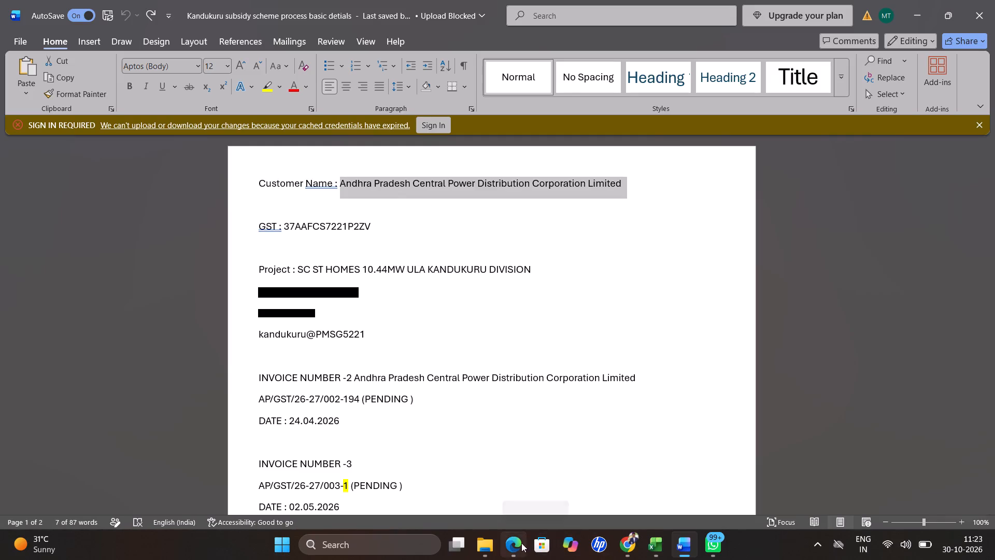
{"action": "left_click", "coordinate": [521, 543]}
{"action": "left_click", "coordinate": [812, 201]}
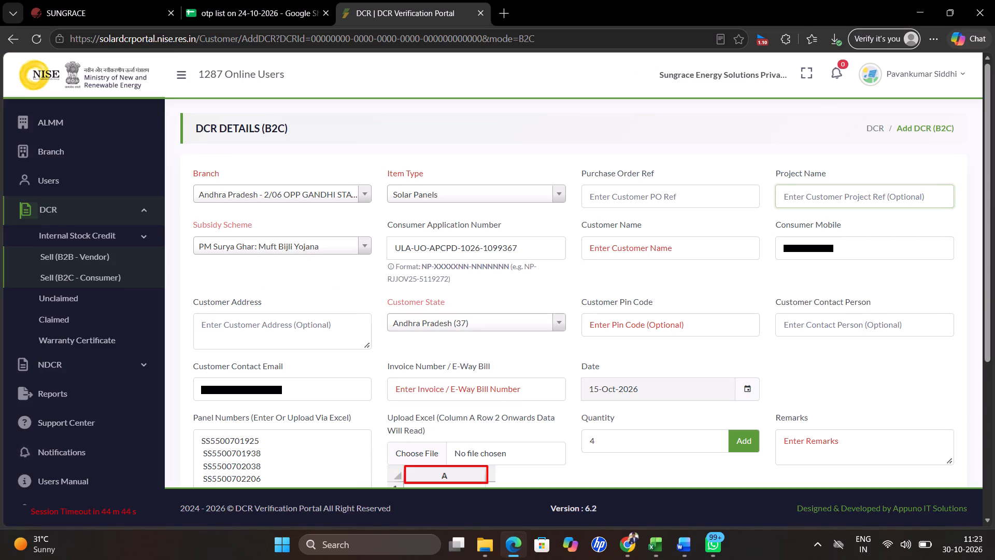
{"action": "left_click", "coordinate": [670, 253]}
{"action": "key", "text": "ctrl+v"}
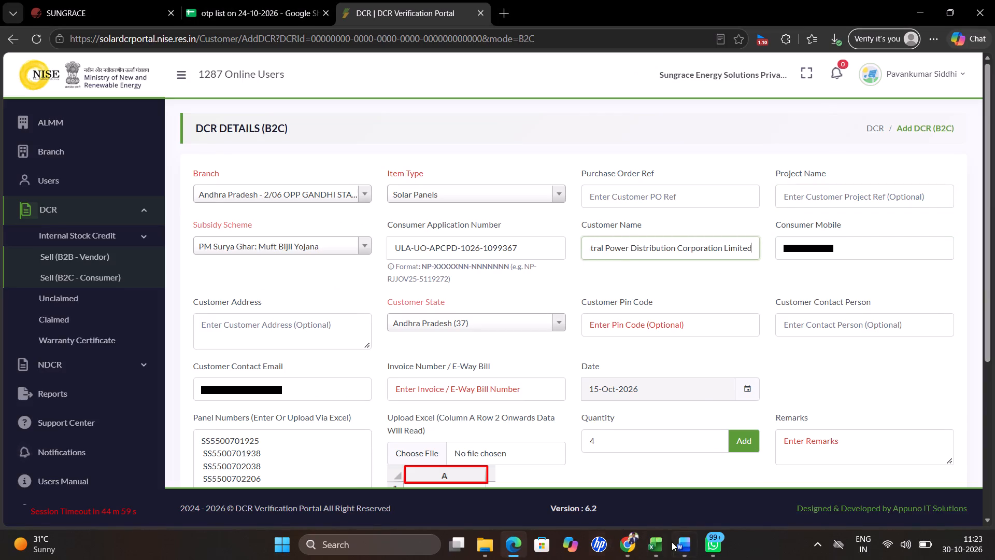
Set the project name to SC ST HOMES 10.44MW ULA KANDUKURU DIVISION, copied from the Word details document.
{"action": "left_click", "coordinate": [677, 540]}
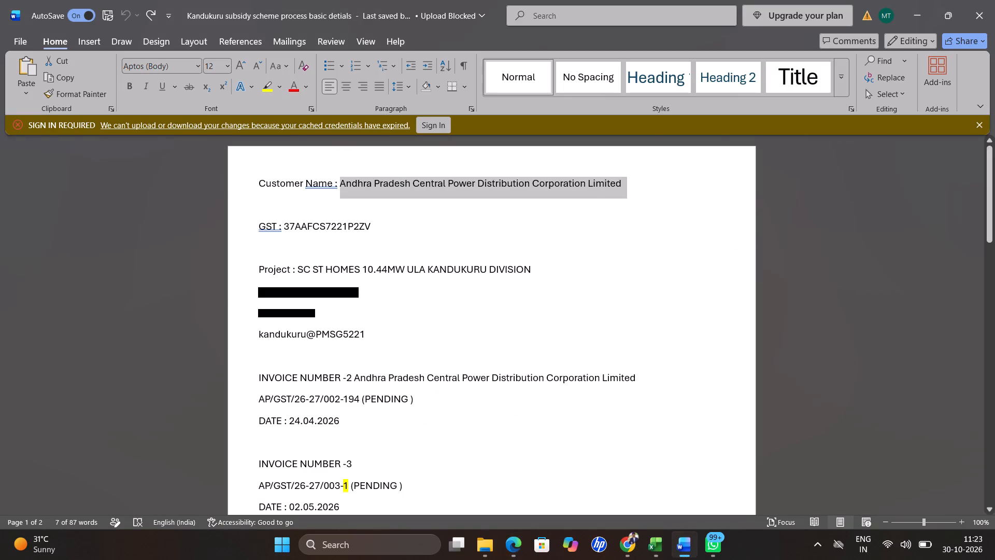
{"action": "left_click_drag", "start_coordinate": [303, 272], "coordinate": [548, 281]}
{"action": "key", "text": "ctrl+c"}
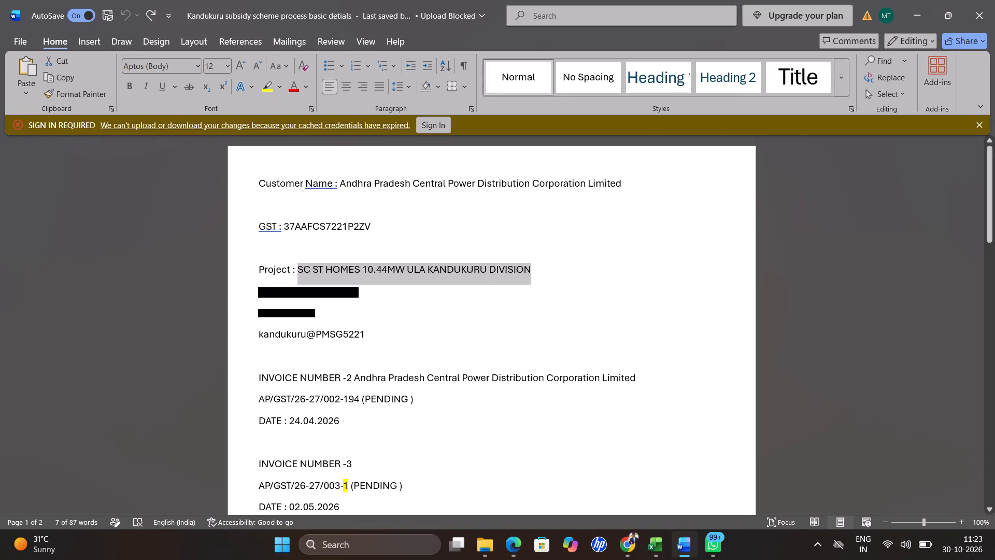
{"action": "left_click", "coordinate": [525, 547]}
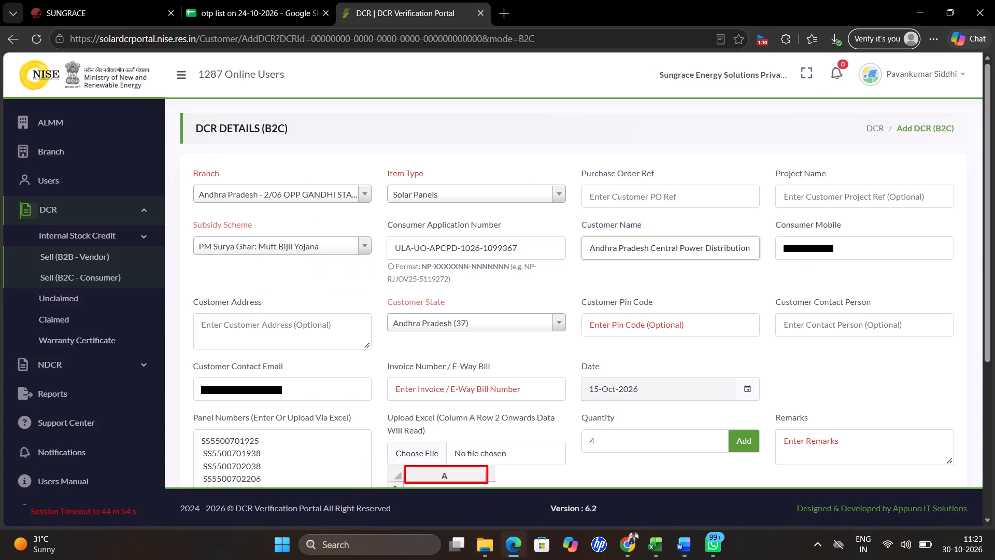
{"action": "left_click", "coordinate": [829, 198]}
{"action": "key", "text": "ctrl+v"}
Copy the address from the SUNGRACE work order's quick copy details into the certificate form's Remarks.
{"action": "scroll", "coordinate": [633, 352], "scroll_direction": "down", "scroll_amount": 2}
{"action": "left_click_drag", "start_coordinate": [670, 209], "coordinate": [670, 203]}
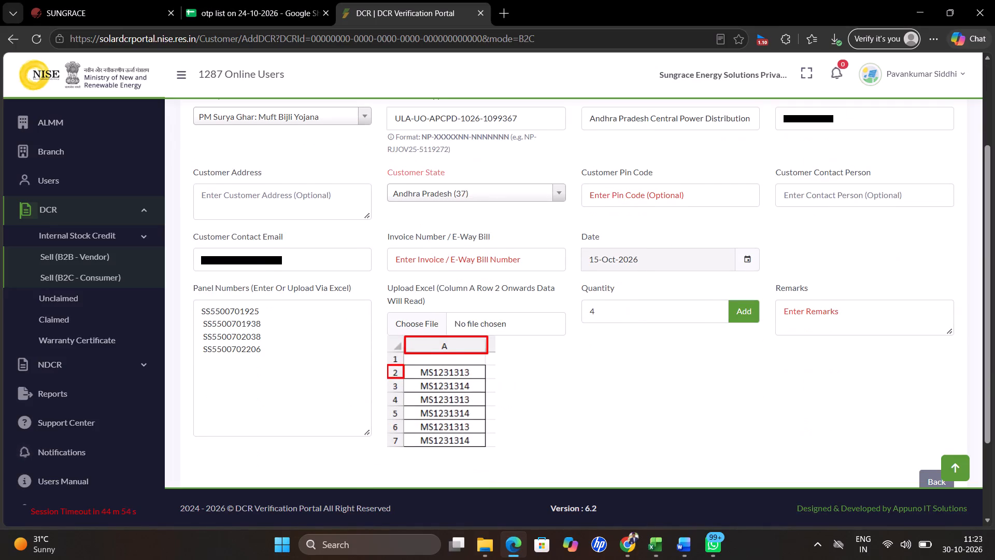
{"action": "left_click", "coordinate": [68, 0]}
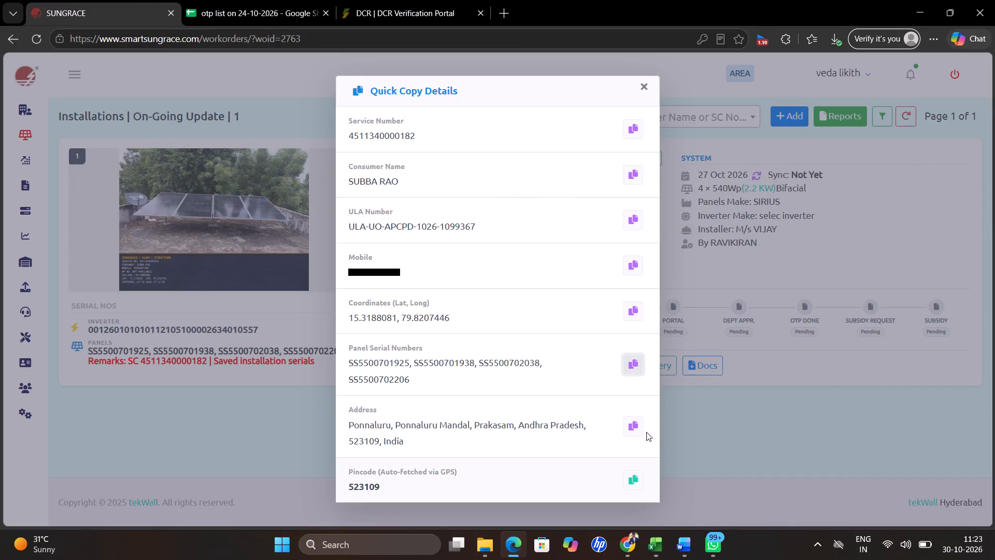
{"action": "left_click", "coordinate": [629, 423]}
{"action": "left_click", "coordinate": [618, 134]}
{"action": "left_click", "coordinate": [394, 1]}
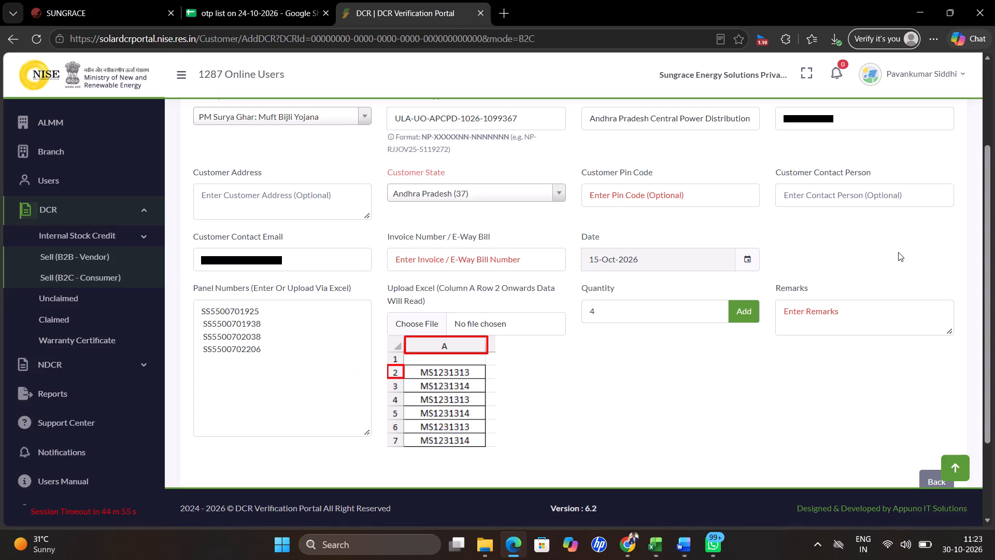
{"action": "left_click", "coordinate": [929, 331]}
{"action": "key", "text": "ctrl+v"}
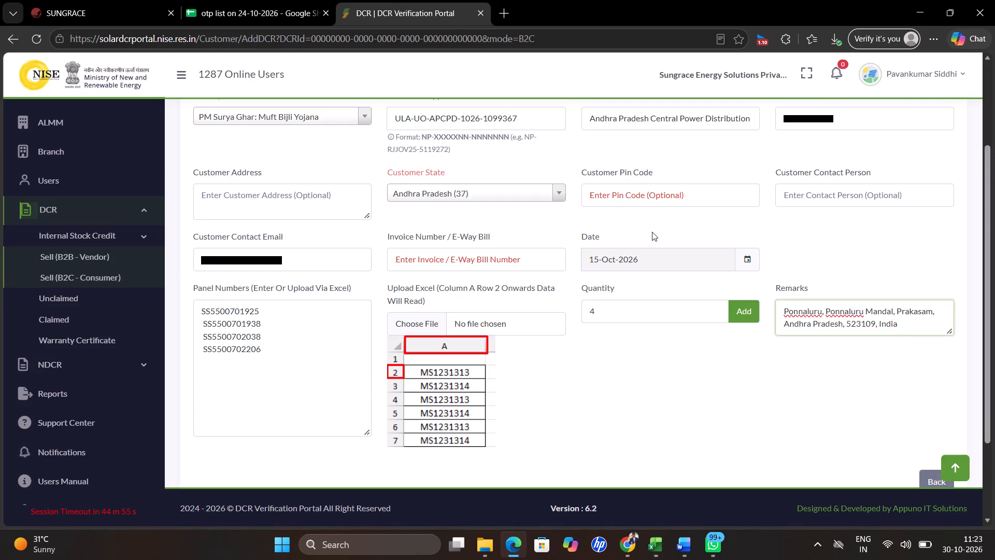
Enter the customer's pin code from the work order address in the certificate form.
{"action": "left_click", "coordinate": [667, 194]}
{"action": "type", "text": "52309"}
{"action": "key", "text": "BackSpace"}
{"action": "key", "text": "BackSpace"}
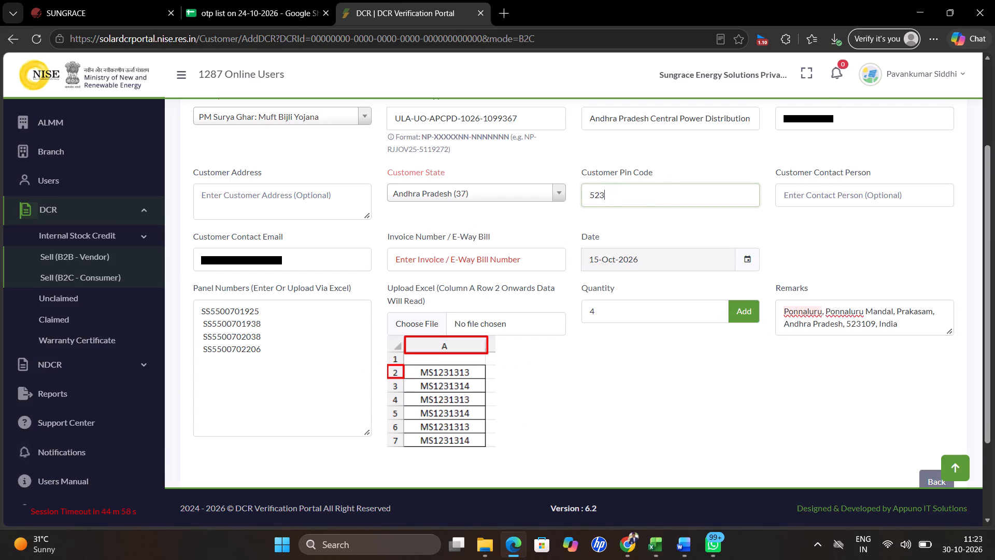
{"action": "type", "text": "109"}
Add the four listed panel numbers to the certificate.
{"action": "scroll", "coordinate": [669, 194], "scroll_direction": "down", "scroll_amount": 3}
{"action": "left_click", "coordinate": [739, 198]}
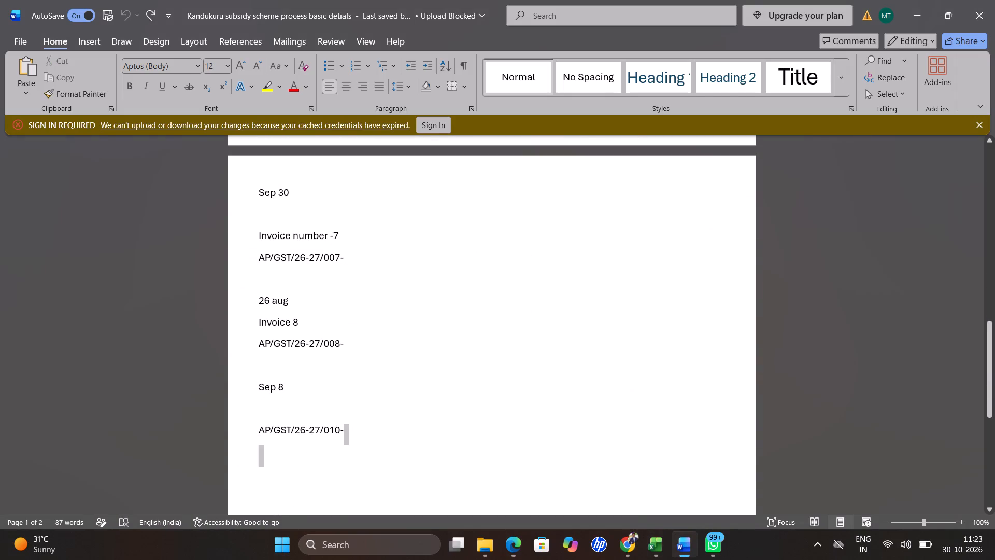
{"action": "left_click_drag", "start_coordinate": [257, 445], "coordinate": [245, 440]}
{"action": "key", "text": "ctrl+c"}
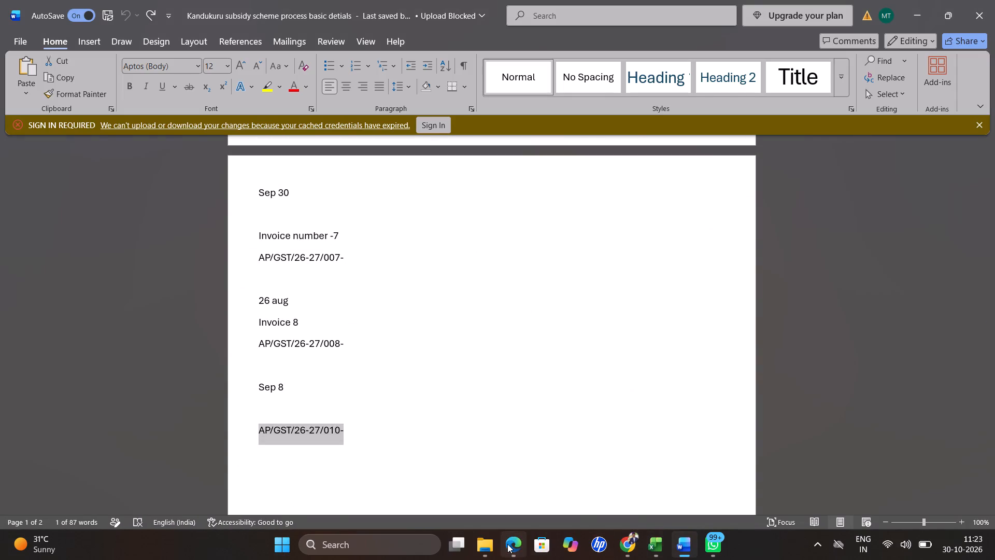
{"action": "left_click", "coordinate": [513, 543]}
{"action": "scroll", "coordinate": [541, 200], "scroll_direction": "up", "scroll_amount": 2}
{"action": "left_click", "coordinate": [523, 281]}
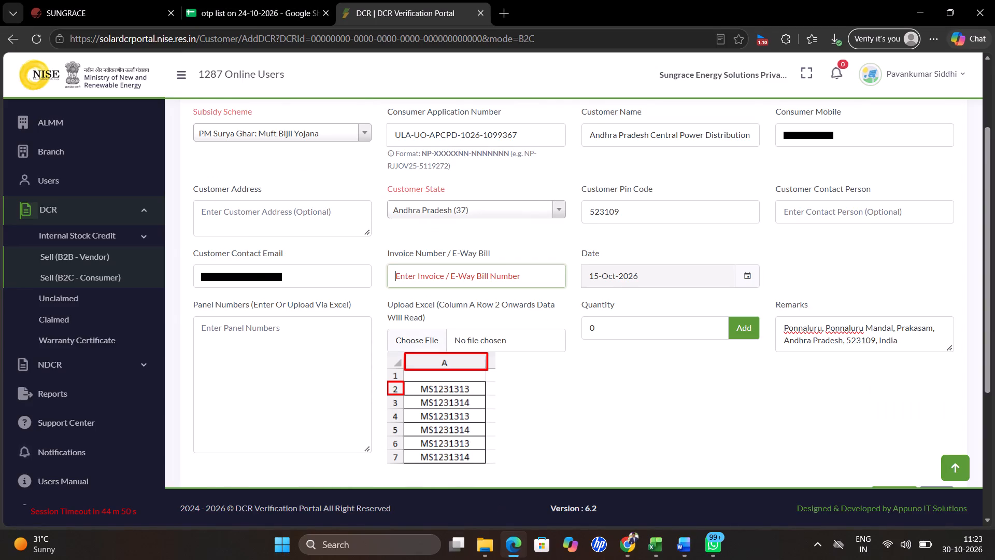
{"action": "key", "text": "ctrl+v"}
{"action": "key", "text": "3"}
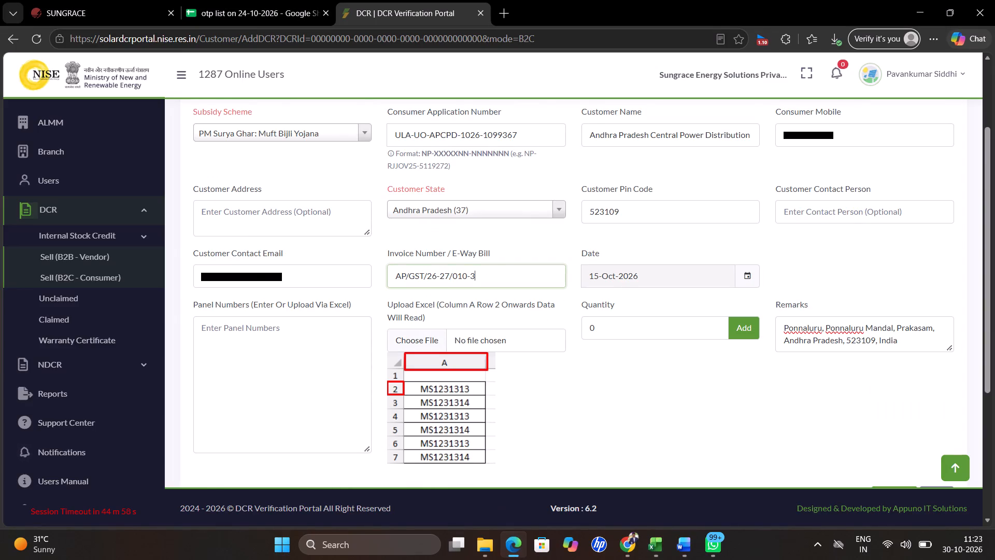
{"action": "key", "text": "3"}
Create a folder named 33 inside the DCR010 folder in File Explorer and return to the certificate form in Edge.
{"action": "left_click", "coordinate": [475, 545]}
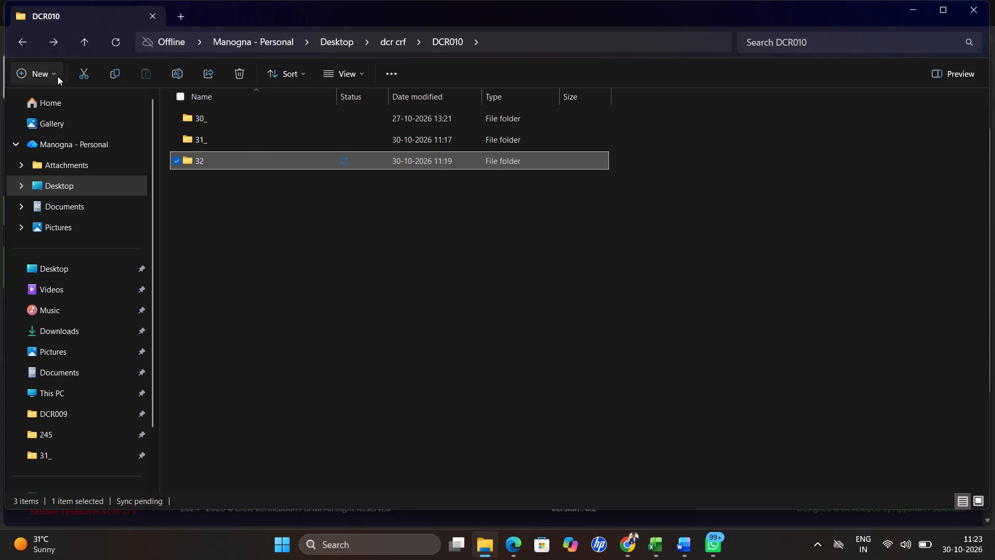
{"action": "left_click", "coordinate": [37, 69]}
{"action": "left_click", "coordinate": [109, 107]}
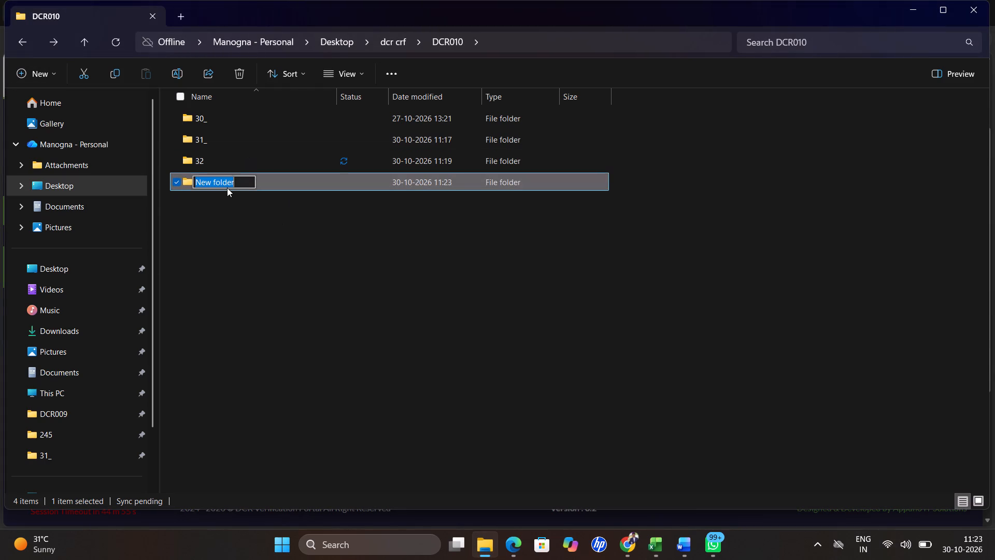
{"action": "key", "text": "BackSpace"}
{"action": "type", "text": "363"}
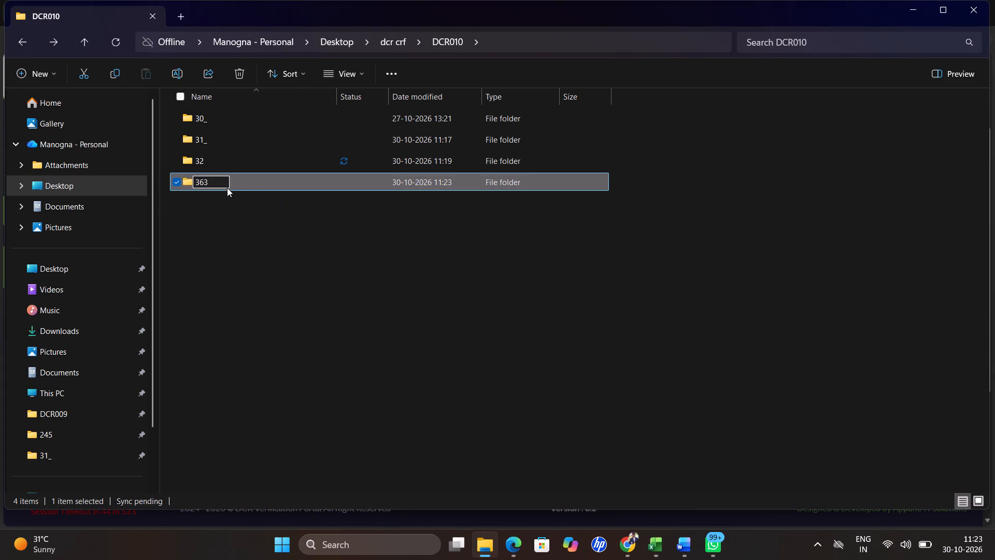
{"action": "key", "text": "BackSpace"}
{"action": "key", "text": "BackSpace"}
{"action": "key", "text": "3"}
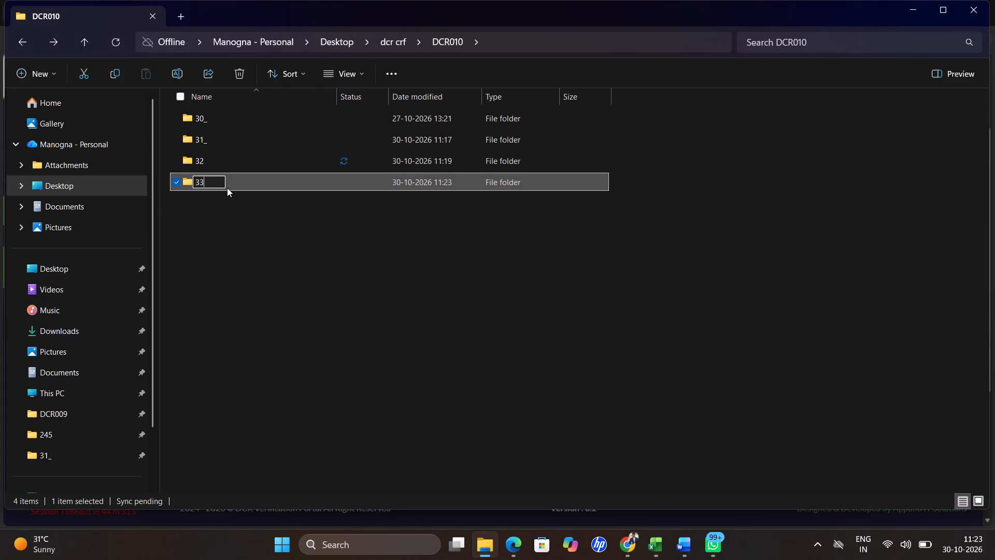
{"action": "key", "text": "Return"}
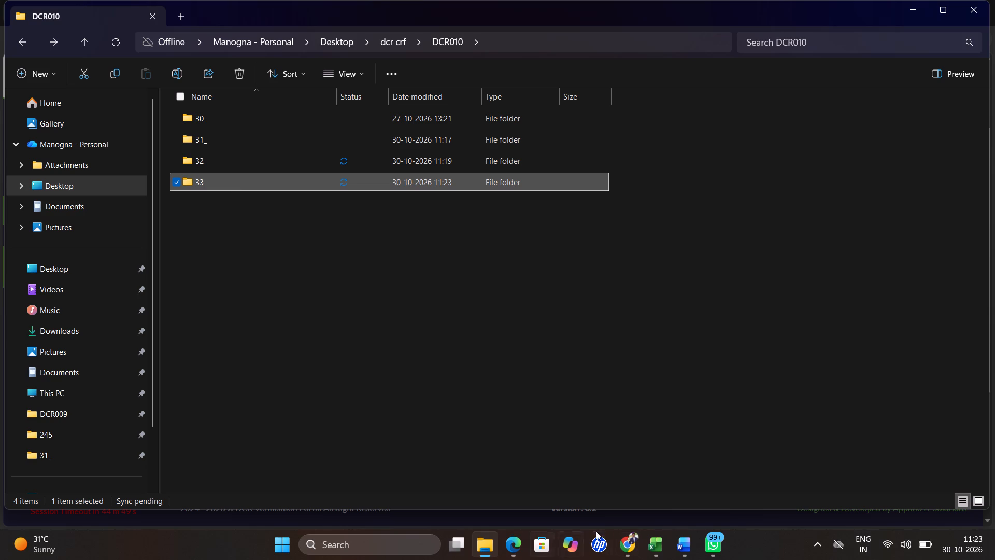
{"action": "left_click", "coordinate": [504, 554]}
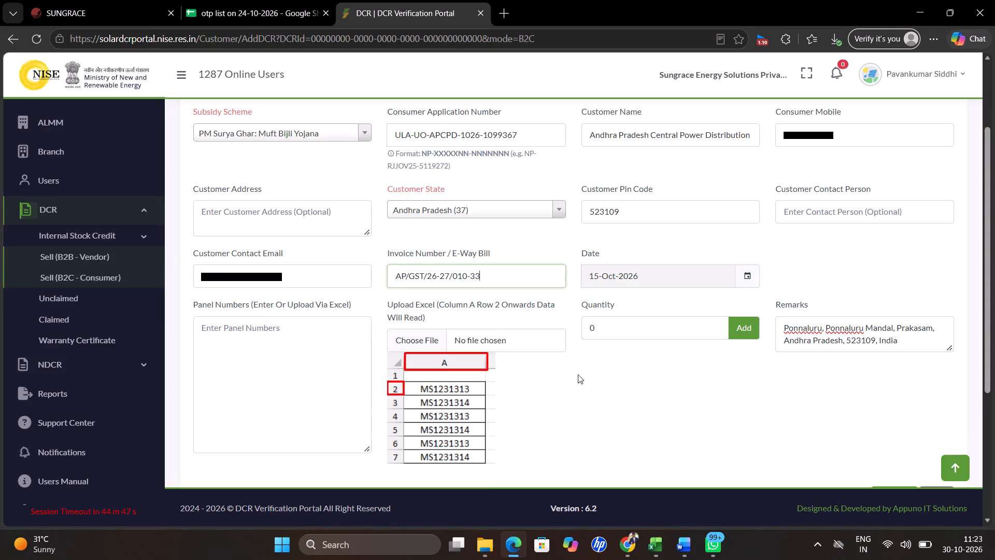
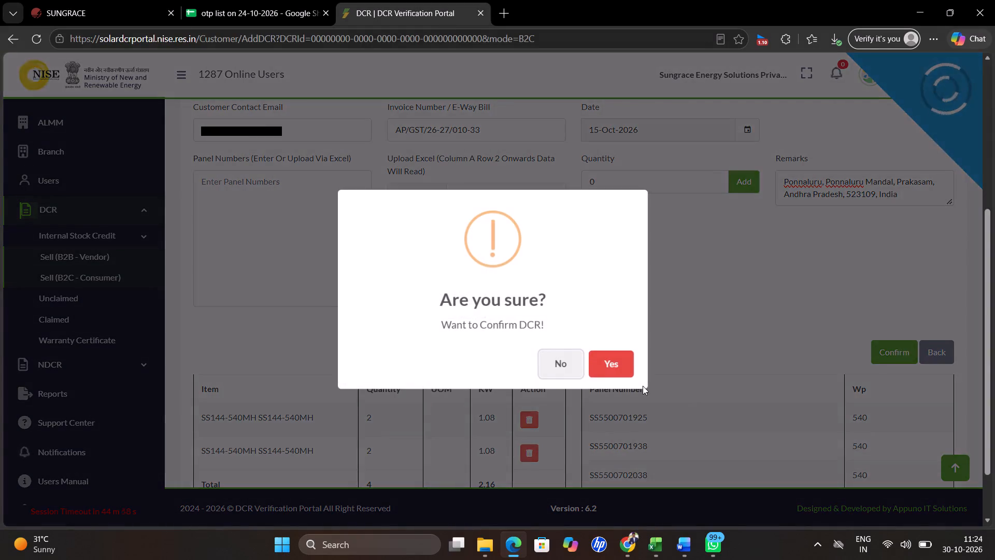
Confirm issuing the B2C DCR certificate for invoice AP/GST/26-27/010-33.
{"action": "left_click", "coordinate": [627, 359]}
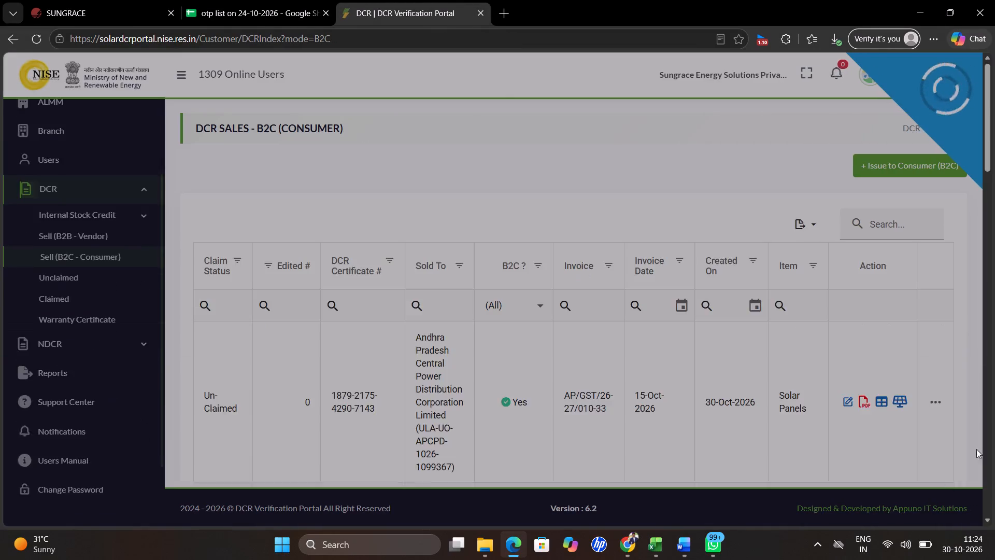
Open the PDF of the AP/GST/26-27/010-33 certificate and save it in folder 33 of DCR010, named with the copied service number.
{"action": "left_click", "coordinate": [868, 407]}
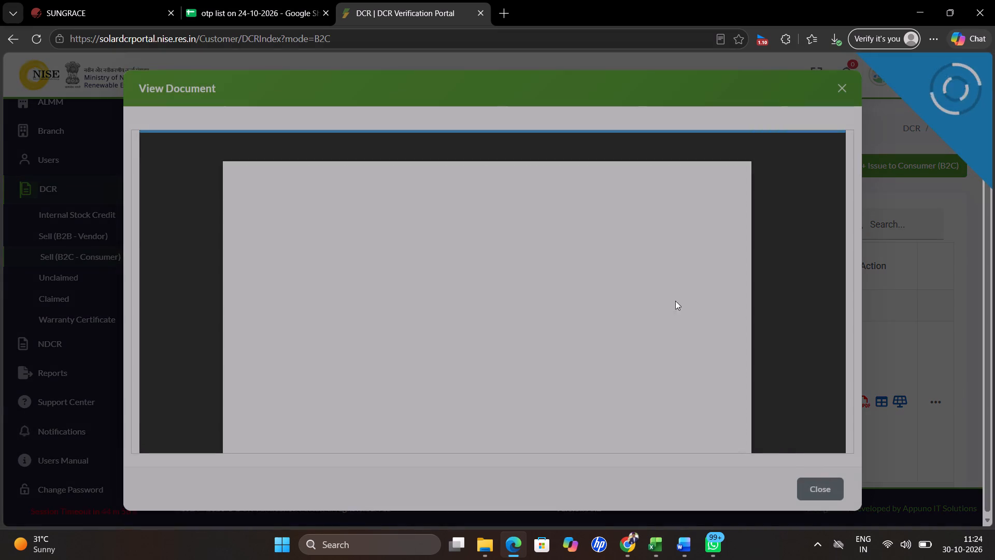
{"action": "left_click", "coordinate": [805, 137]}
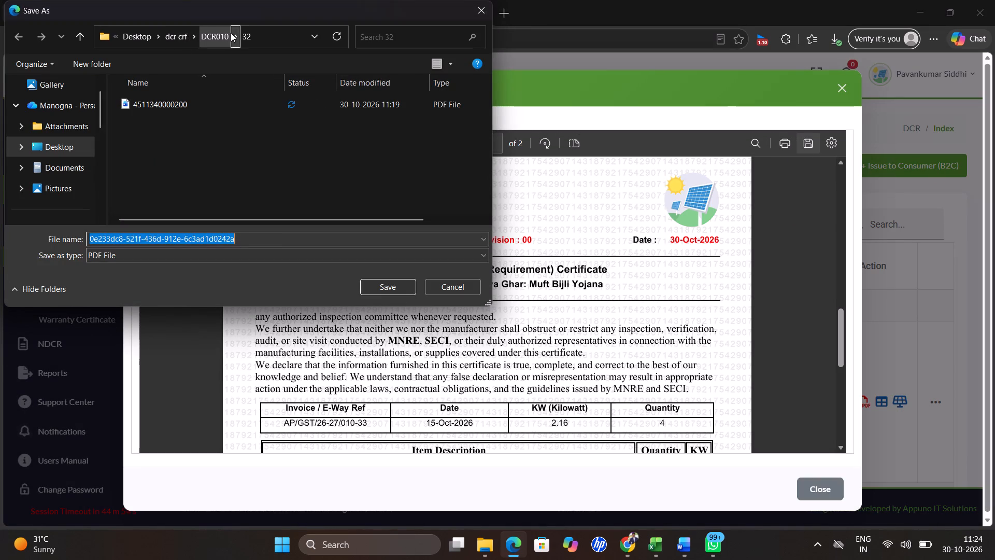
{"action": "left_click", "coordinate": [233, 33]}
{"action": "left_click", "coordinate": [243, 91]}
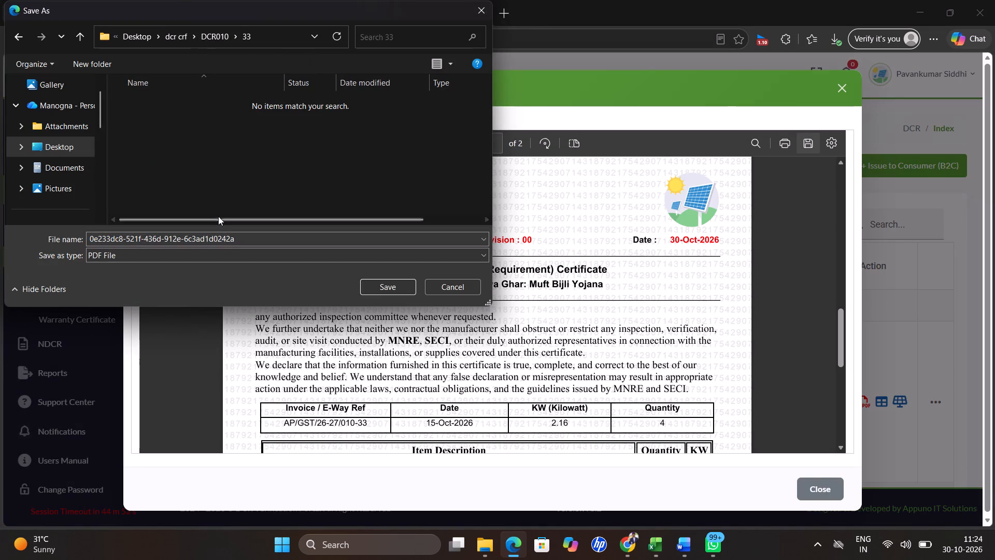
{"action": "left_click", "coordinate": [226, 234]}
{"action": "key", "text": "BackSpace"}
{"action": "key", "text": "Delete"}
{"action": "key", "text": "ctrl+v"}
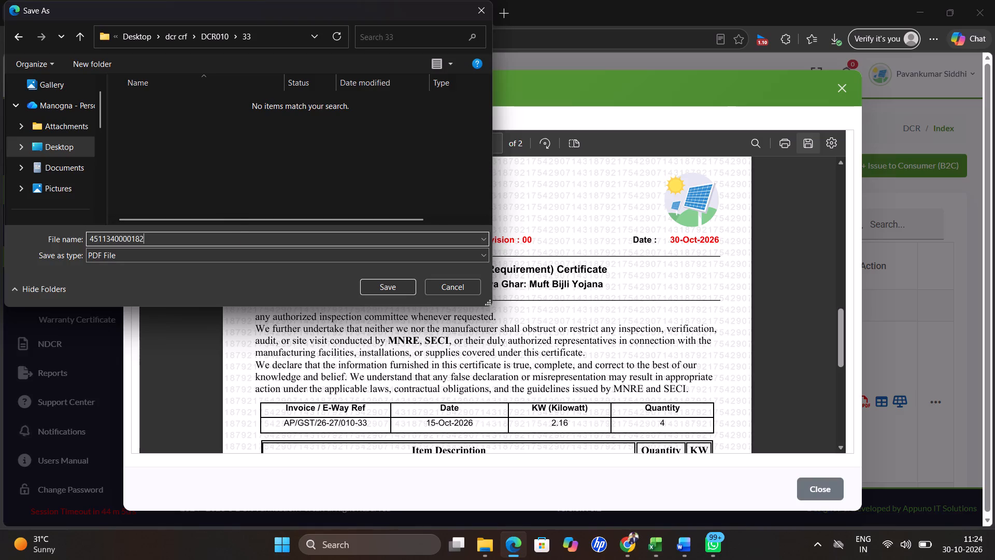
{"action": "key", "text": "Return"}
In the customer's SUNGRACE work order, attach the certificate PDF from folder 33 as the DCR upload under Project Stage and submit it.
{"action": "left_click", "coordinate": [132, 0]}
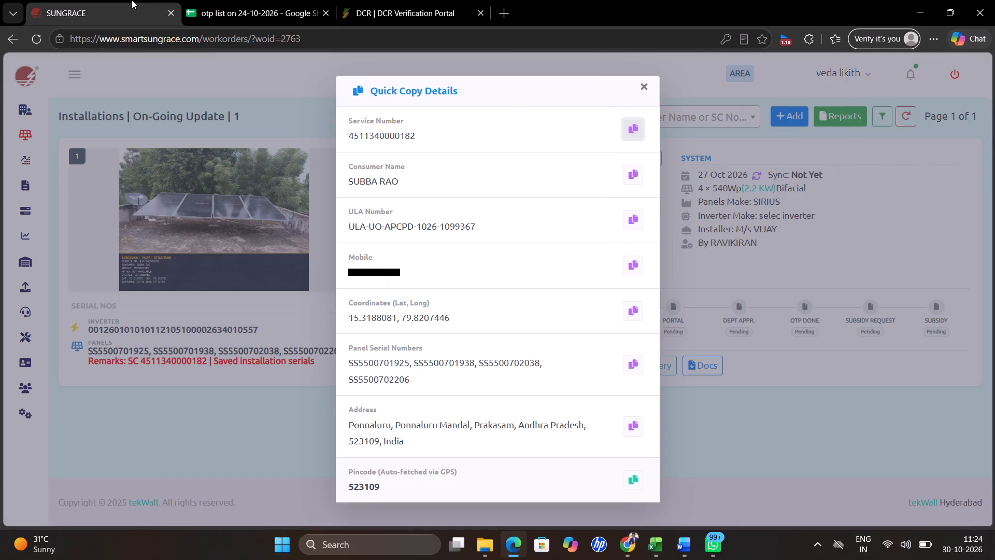
{"action": "left_click", "coordinate": [641, 87]}
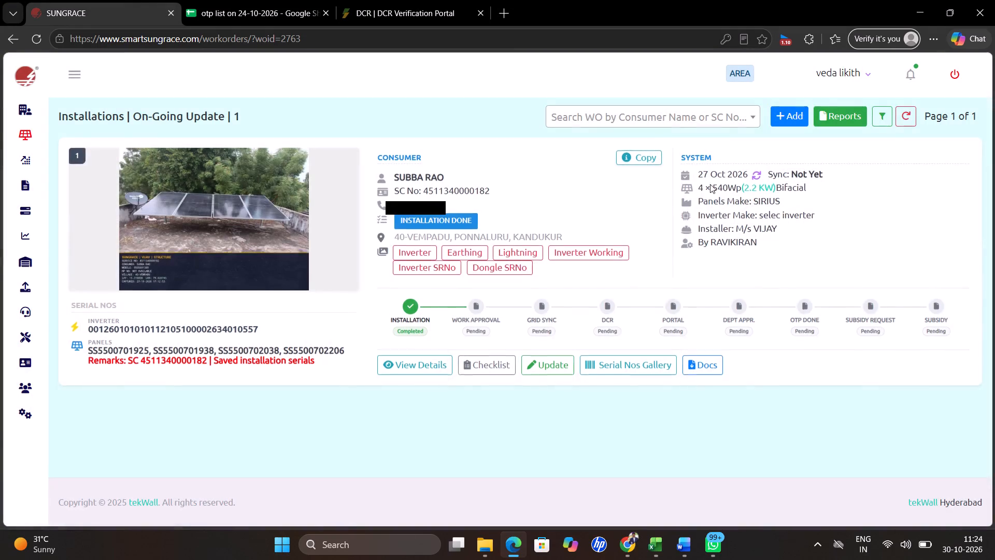
{"action": "left_click", "coordinate": [553, 360]}
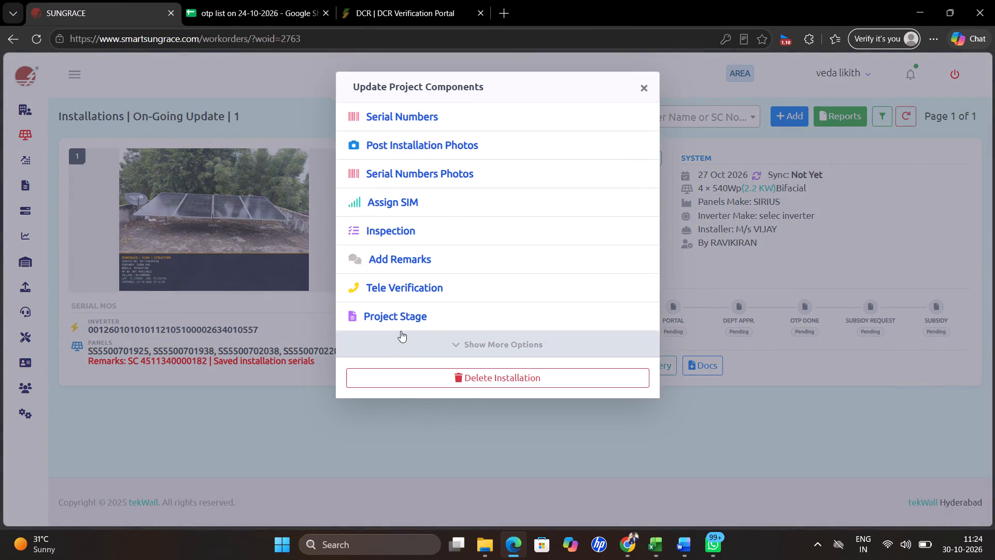
{"action": "left_click", "coordinate": [411, 322]}
{"action": "scroll", "coordinate": [414, 329], "scroll_direction": "down", "scroll_amount": 12}
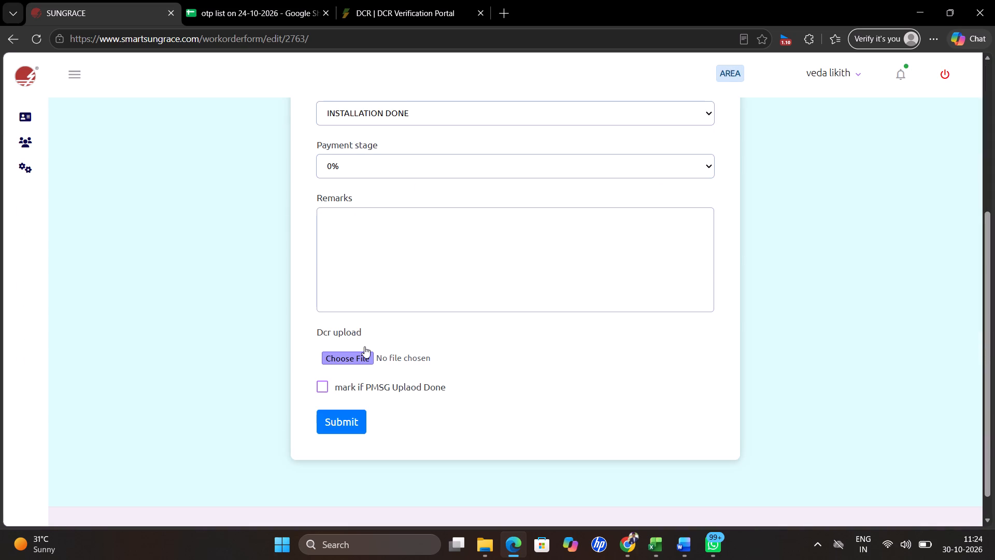
{"action": "left_click", "coordinate": [364, 346]}
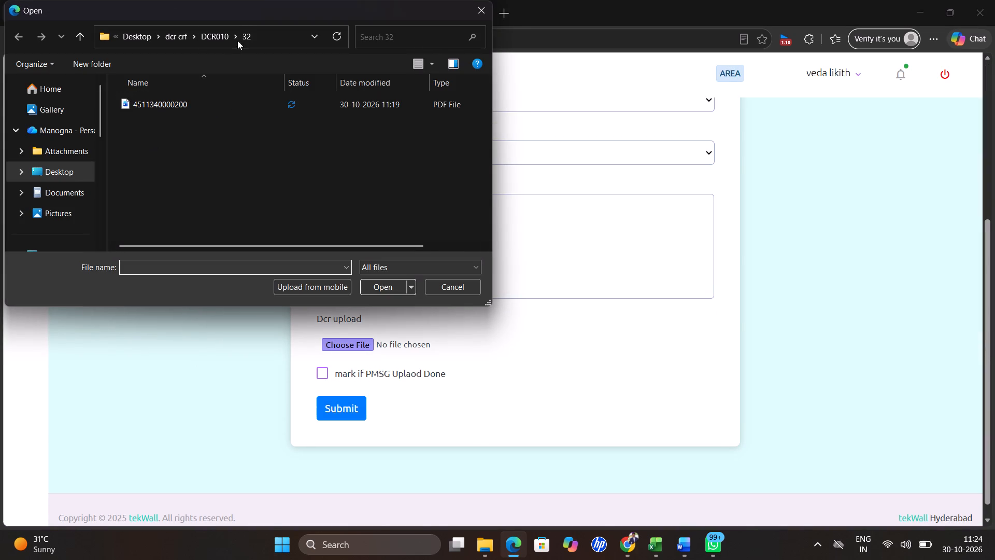
{"action": "left_click", "coordinate": [235, 33]}
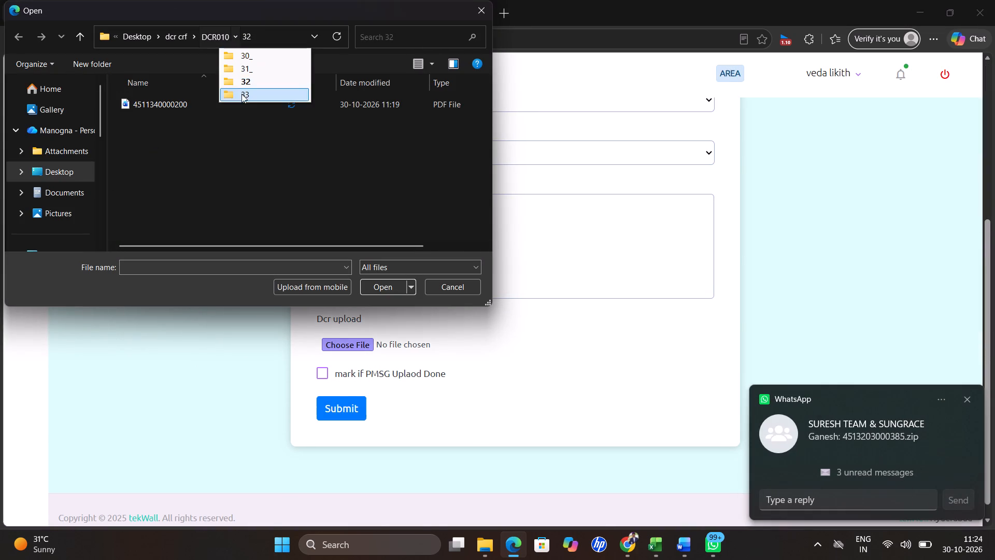
{"action": "left_click", "coordinate": [243, 99]}
{"action": "triple_click", "coordinate": [173, 100]}
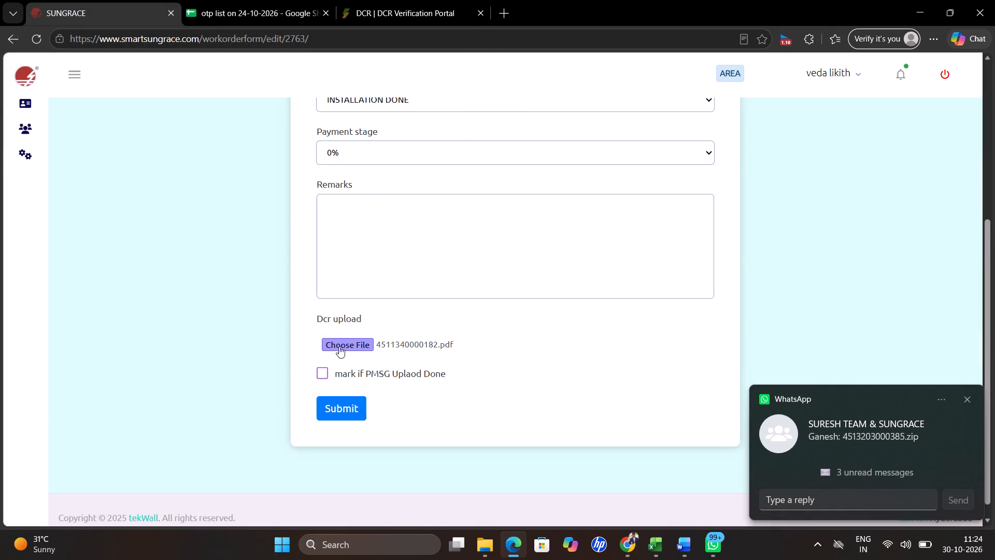
{"action": "left_click", "coordinate": [338, 397]}
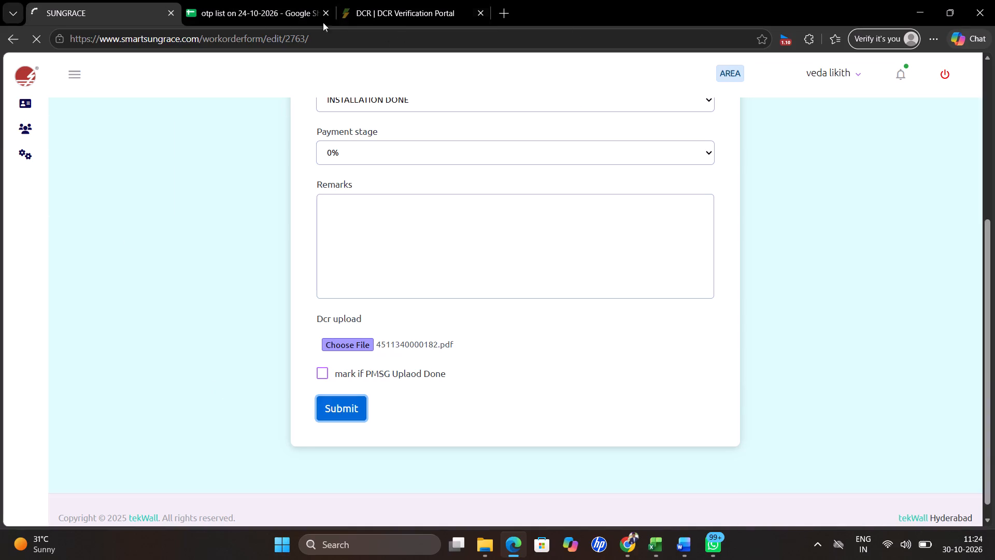
Return to the DCR portal and close the certificate preview.
{"action": "left_click", "coordinate": [412, 1]}
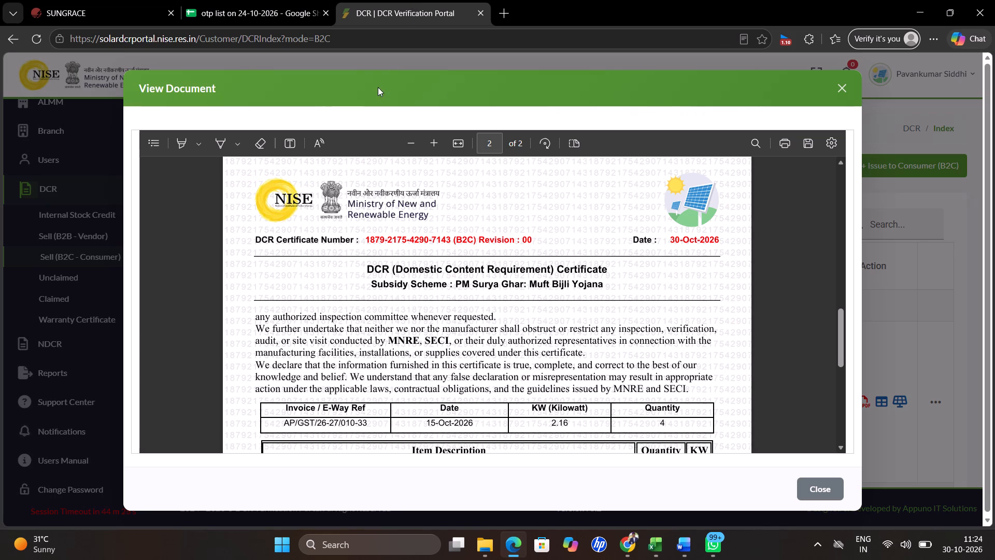
{"action": "left_click", "coordinate": [842, 88]}
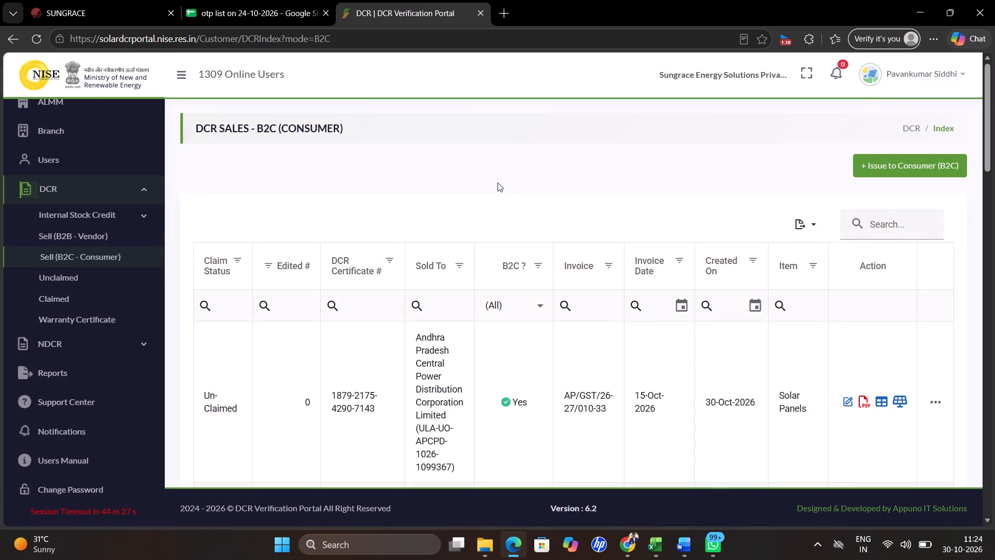
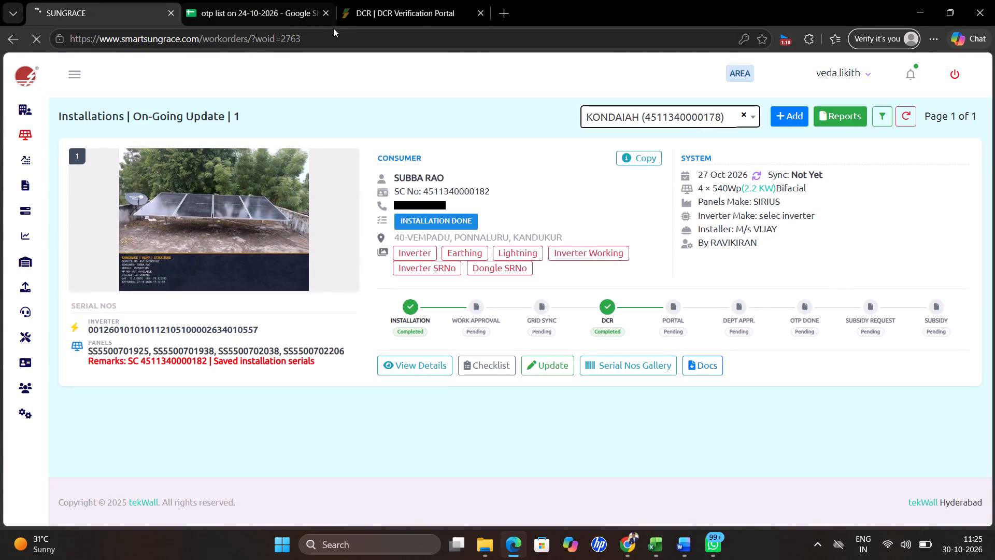
Start a new B2C consumer issue in the DCR portal, using the ULA number from the open SUNGRACE work order as Consumer Application Number.
{"action": "left_click", "coordinate": [390, 6]}
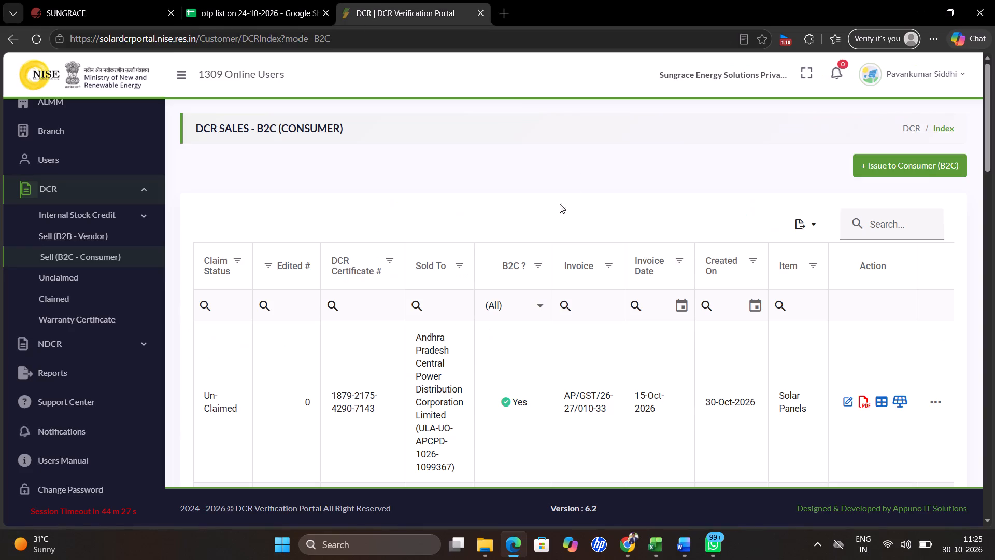
{"action": "left_click", "coordinate": [926, 163]}
{"action": "left_click", "coordinate": [70, 7]}
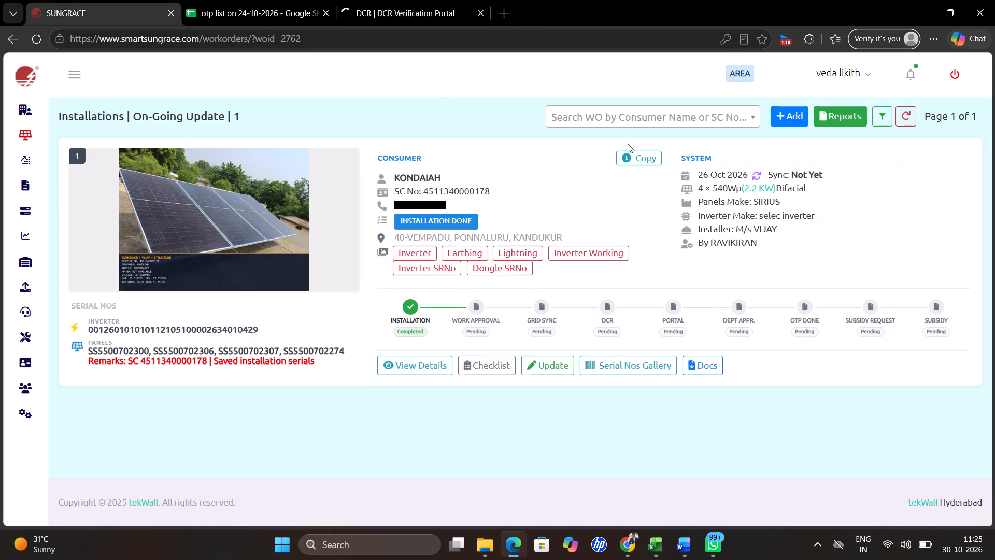
{"action": "left_click", "coordinate": [627, 153]}
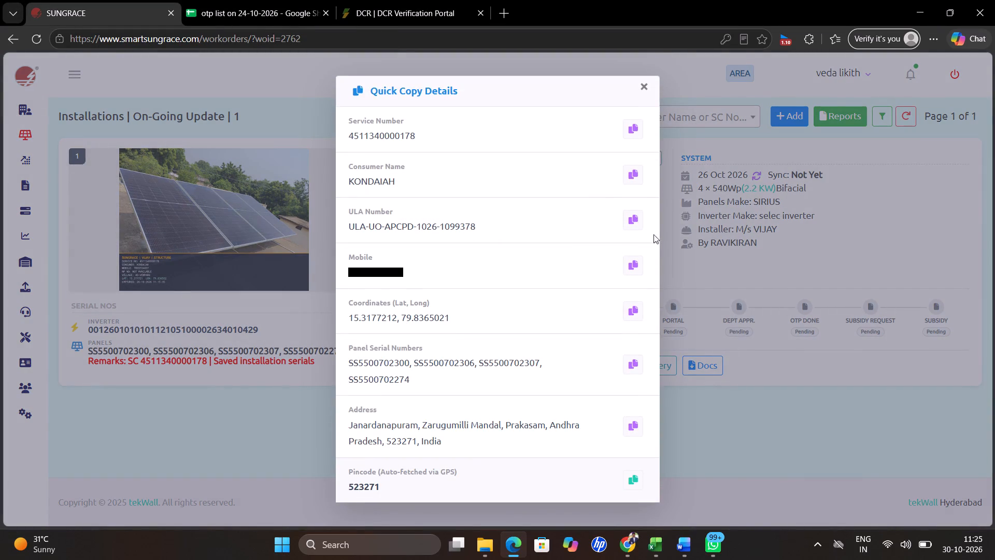
{"action": "left_click", "coordinate": [637, 222]}
{"action": "left_click", "coordinate": [617, 134]}
{"action": "left_click", "coordinate": [428, 12]}
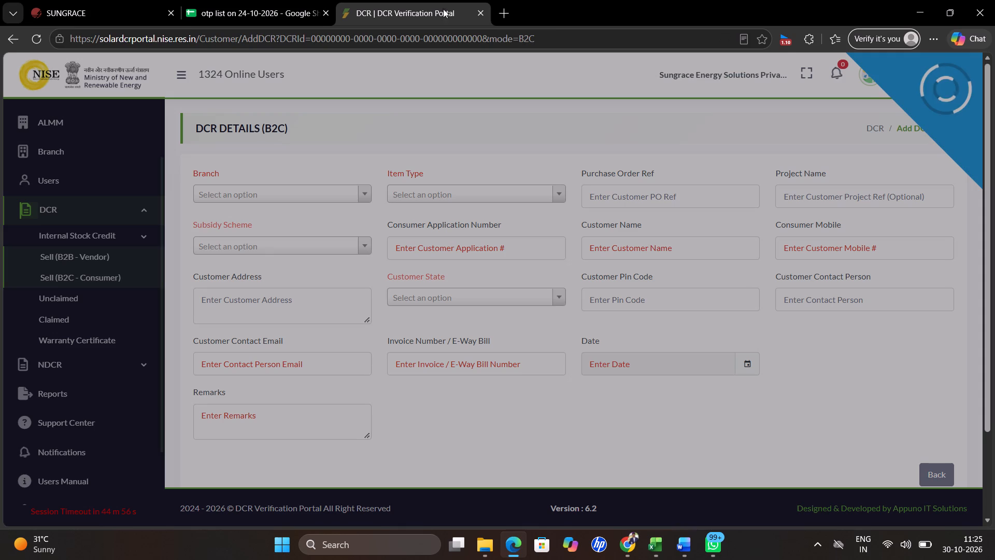
{"action": "left_click_drag", "start_coordinate": [532, 258], "coordinate": [533, 254]}
{"action": "key", "text": "ctrl+v"}
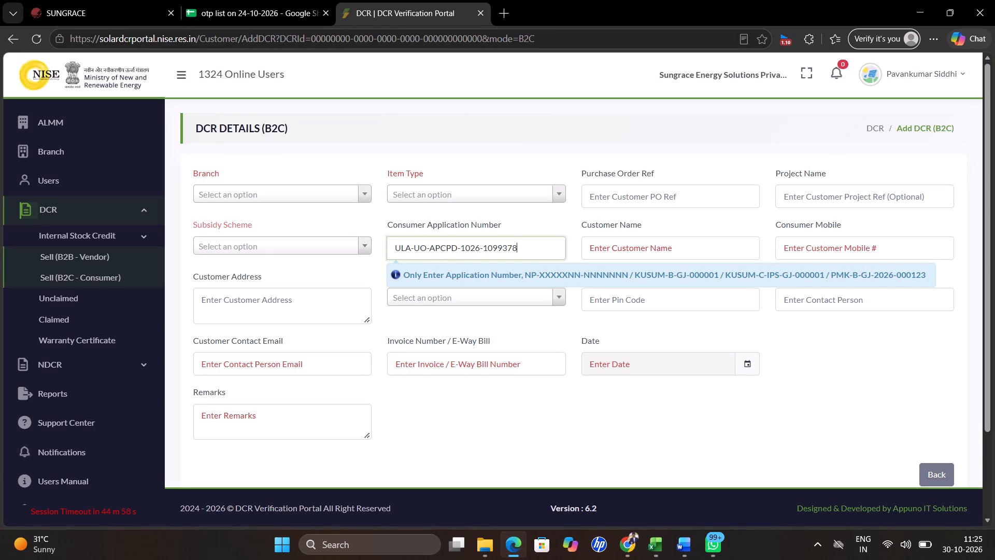
Set the Andhra Pradesh branch, item type Solar Panels, subsidy scheme PM Surya Ghar: Muft Bijli Yojana and customer state Andhra Pradesh (37).
{"action": "left_click", "coordinate": [349, 197]}
{"action": "left_click", "coordinate": [345, 237]}
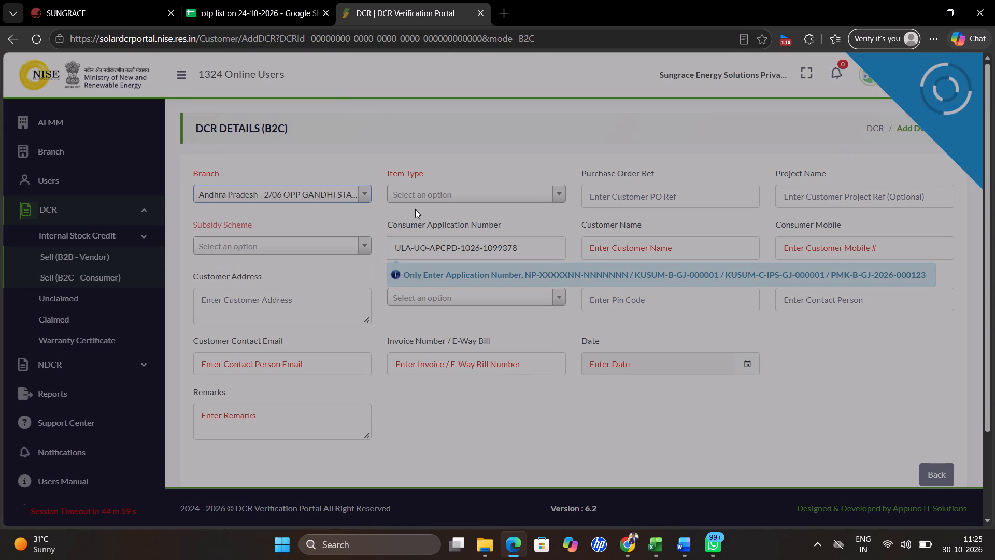
{"action": "left_click", "coordinate": [437, 187]}
{"action": "left_click", "coordinate": [432, 243]}
{"action": "left_click", "coordinate": [302, 264]}
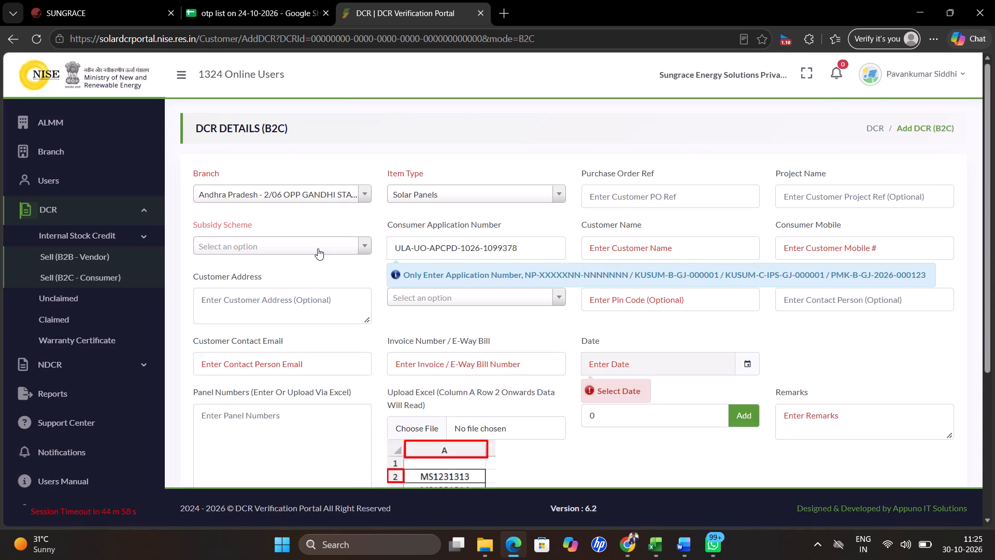
{"action": "left_click", "coordinate": [318, 248]}
{"action": "left_click", "coordinate": [308, 348]}
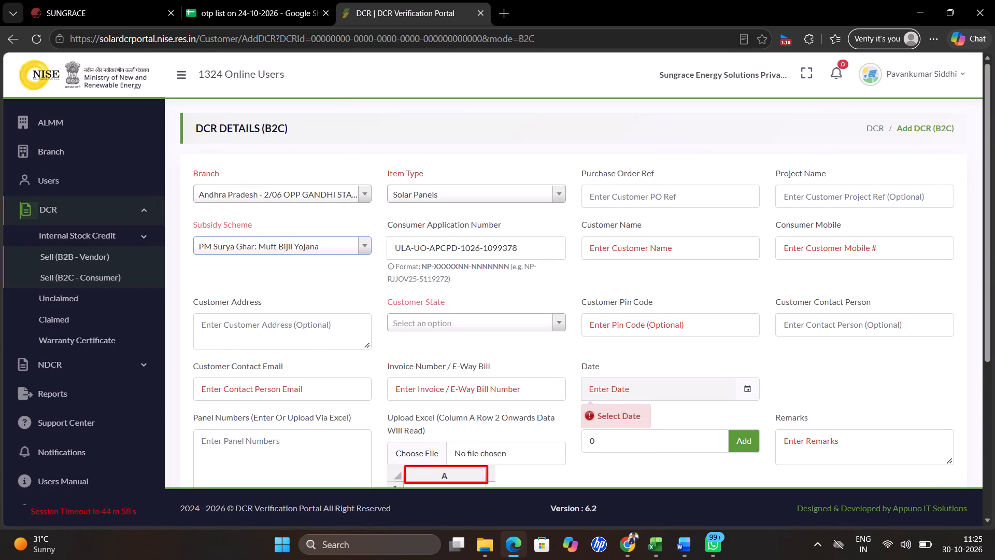
{"action": "left_click", "coordinate": [339, 330]}
{"action": "left_click", "coordinate": [517, 311]}
{"action": "left_click", "coordinate": [518, 322]}
{"action": "left_click", "coordinate": [431, 405]}
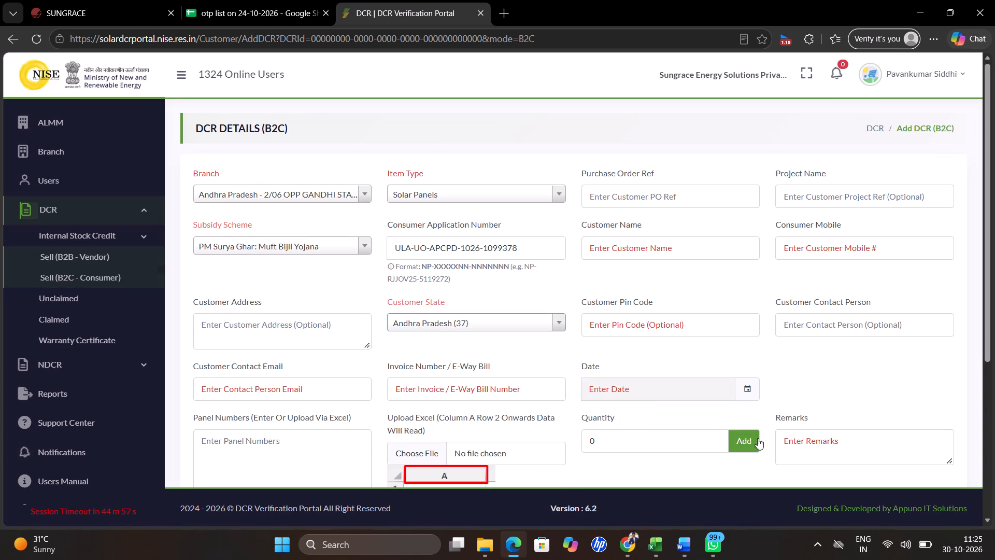
Return to the customer's Quick Copy Details in SUNGRACE to fetch the panel serial numbers for the DCR form.
{"action": "scroll", "coordinate": [542, 404], "scroll_direction": "down", "scroll_amount": 3}
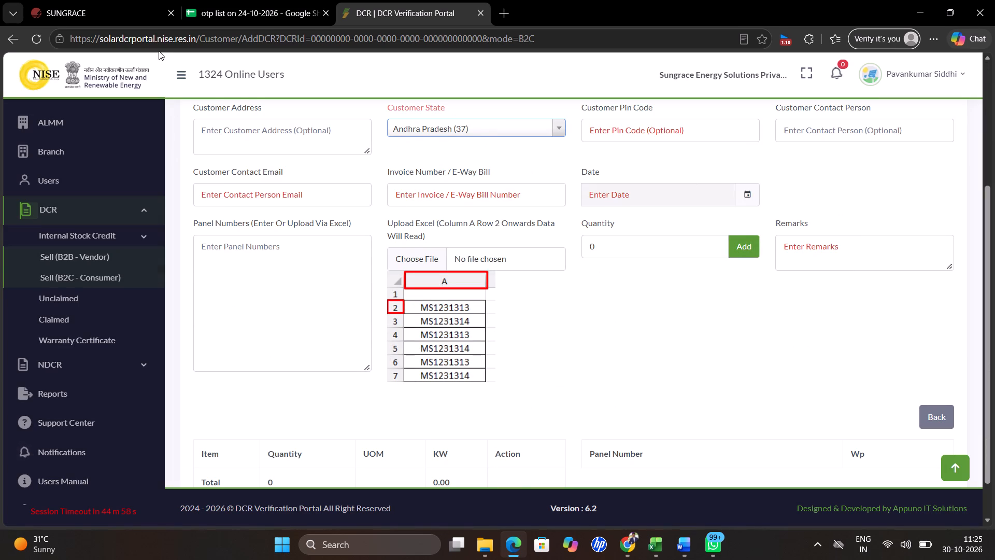
{"action": "left_click", "coordinate": [101, 10]}
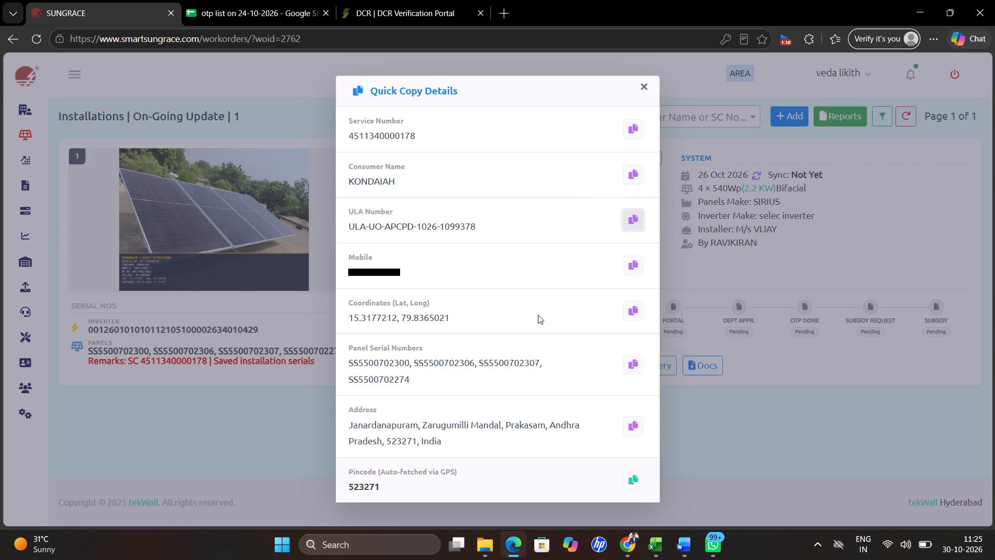
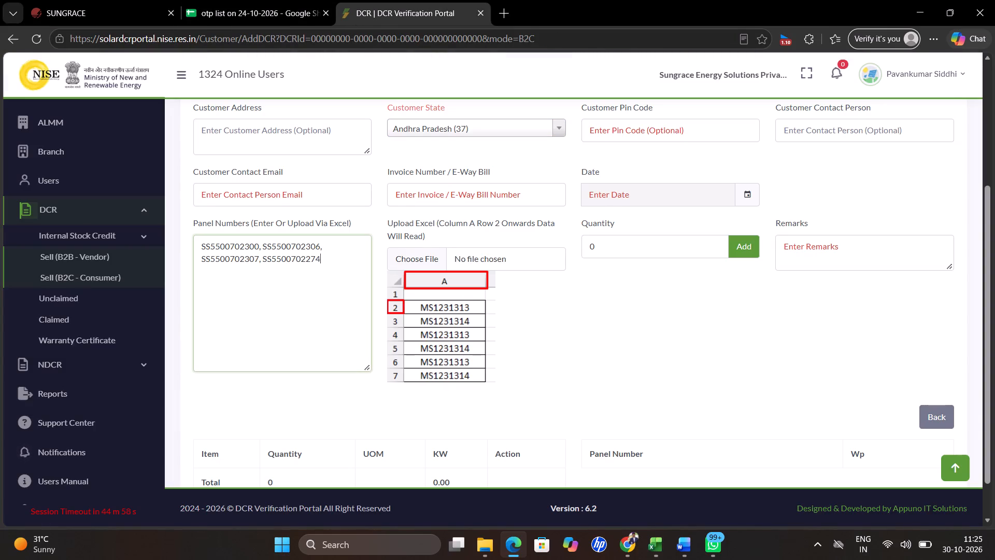
Reformat the four pasted panel serial numbers in Panel Numbers to one per line, without commas.
{"action": "key", "text": "Up"}
{"action": "key", "text": "Up"}
{"action": "key", "text": "Right"}
{"action": "key", "text": "Right"}
{"action": "key", "text": "Right"}
{"action": "key", "text": "Right"}
{"action": "key", "text": "Right"}
{"action": "key", "text": "Right"}
{"action": "key", "text": "Right"}
{"action": "key", "text": "Right"}
{"action": "key", "text": "Right"}
{"action": "key", "text": "Right"}
{"action": "key", "text": "Right"}
{"action": "key", "text": "Right"}
{"action": "key", "text": "Right"}
{"action": "key", "text": "Right"}
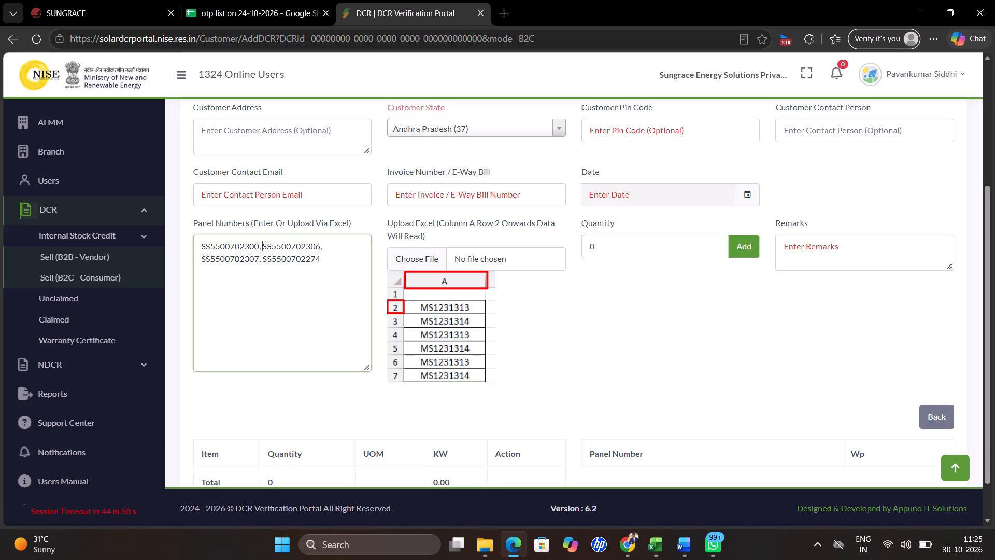
{"action": "key", "text": "Left"}
{"action": "key", "text": "BackSpace"}
{"action": "key", "text": "Return"}
{"action": "key", "text": "Right"}
{"action": "key", "text": "Right"}
{"action": "key", "text": "Right"}
{"action": "key", "text": "Right"}
{"action": "key", "text": "Right"}
{"action": "key", "text": "Right"}
{"action": "key", "text": "Right"}
{"action": "key", "text": "Right"}
{"action": "key", "text": "Right"}
{"action": "key", "text": "Right"}
{"action": "key", "text": "Right"}
{"action": "key", "text": "Right"}
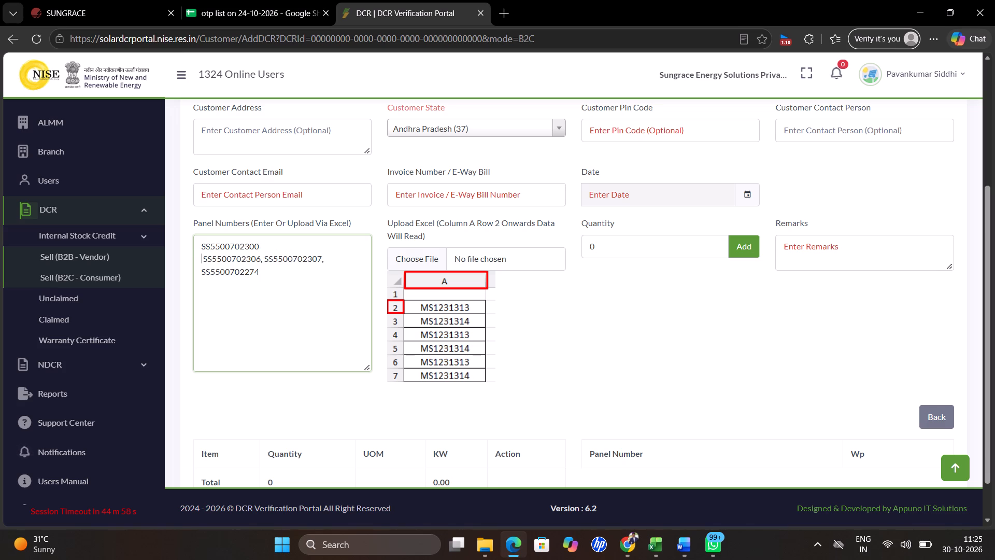
{"action": "key", "text": "Right"}
{"action": "key", "text": "Right"}
{"action": "key", "text": "BackSpace"}
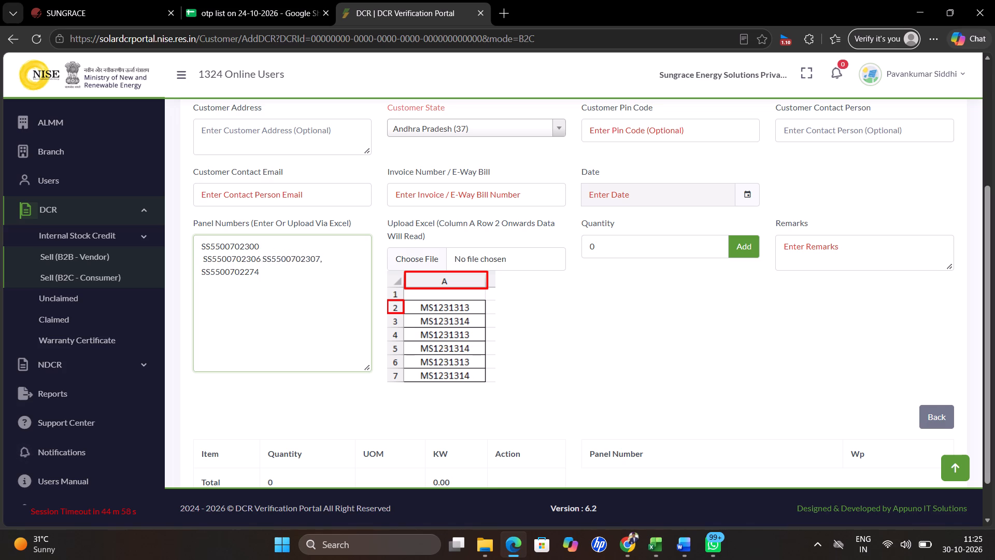
{"action": "key", "text": "Return"}
{"action": "key", "text": "Right"}
{"action": "key", "text": "Right"}
{"action": "key", "text": "Right"}
{"action": "key", "text": "Right"}
{"action": "key", "text": "Right"}
{"action": "key", "text": "Right"}
{"action": "key", "text": "Right"}
{"action": "key", "text": "Right"}
{"action": "key", "text": "Right"}
{"action": "key", "text": "Right"}
{"action": "key", "text": "Right"}
{"action": "key", "text": "Right"}
{"action": "key", "text": "Right"}
{"action": "key", "text": "Right"}
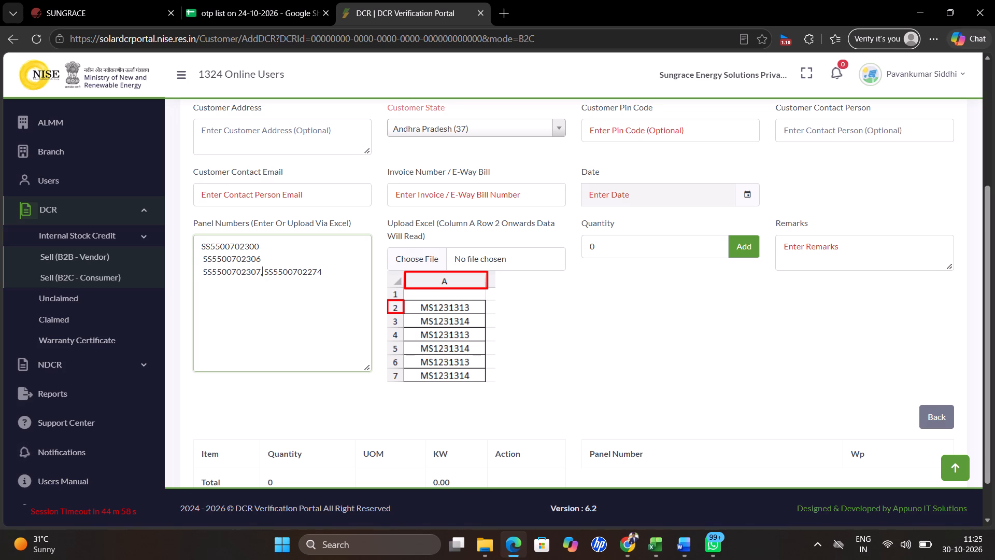
{"action": "key", "text": "BackSpace"}
{"action": "key", "text": "Return"}
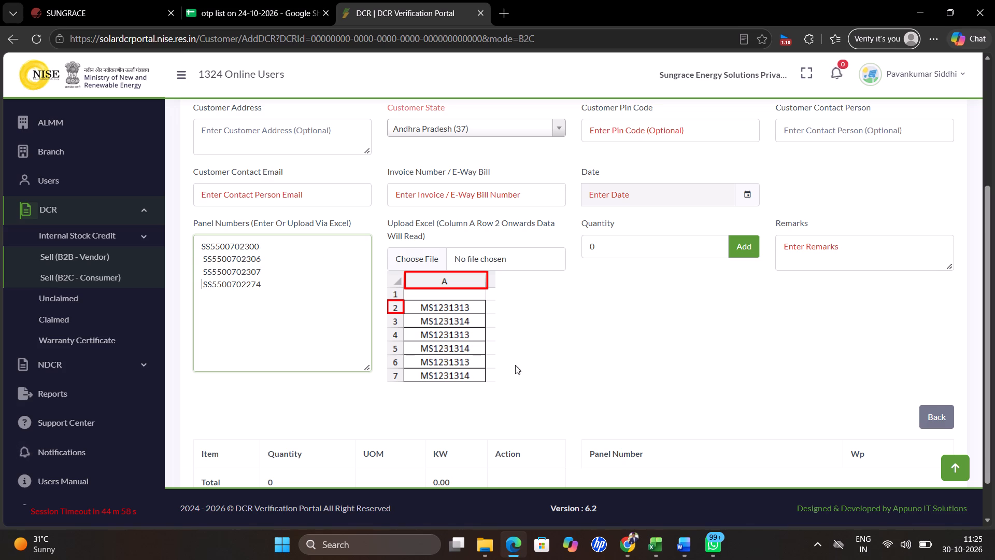
Set the panel quantity to 4.
{"action": "left_click", "coordinate": [630, 247]}
{"action": "key", "text": "BackSpace"}
{"action": "key", "text": "4"}
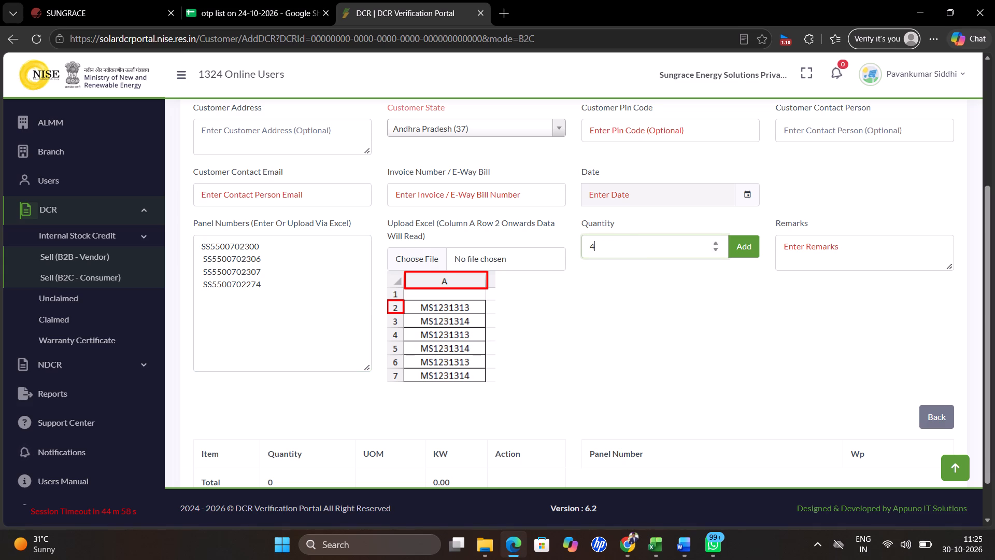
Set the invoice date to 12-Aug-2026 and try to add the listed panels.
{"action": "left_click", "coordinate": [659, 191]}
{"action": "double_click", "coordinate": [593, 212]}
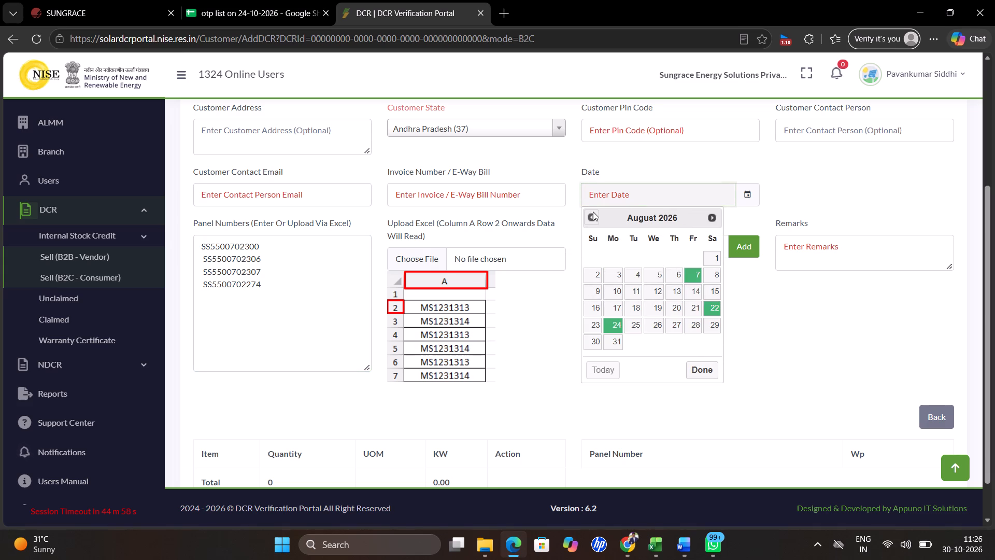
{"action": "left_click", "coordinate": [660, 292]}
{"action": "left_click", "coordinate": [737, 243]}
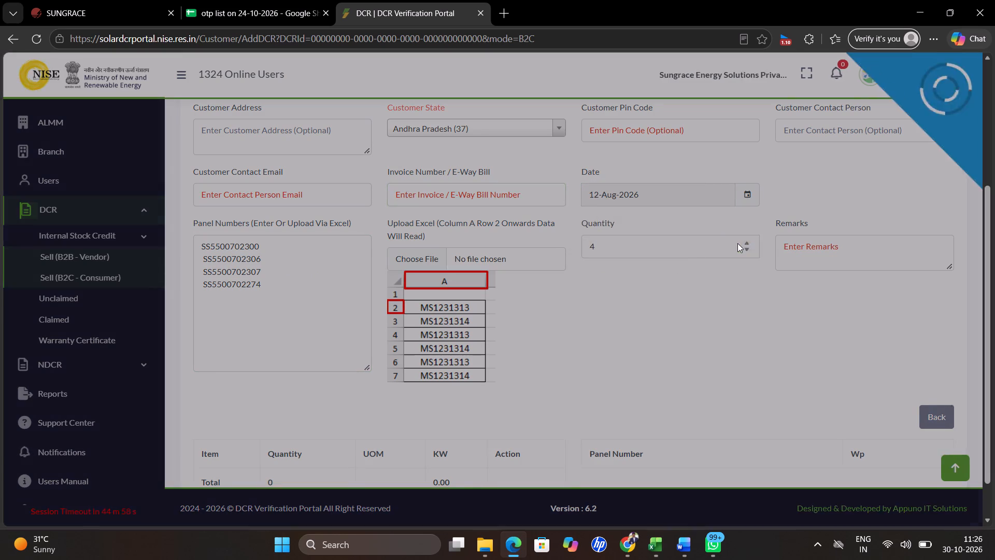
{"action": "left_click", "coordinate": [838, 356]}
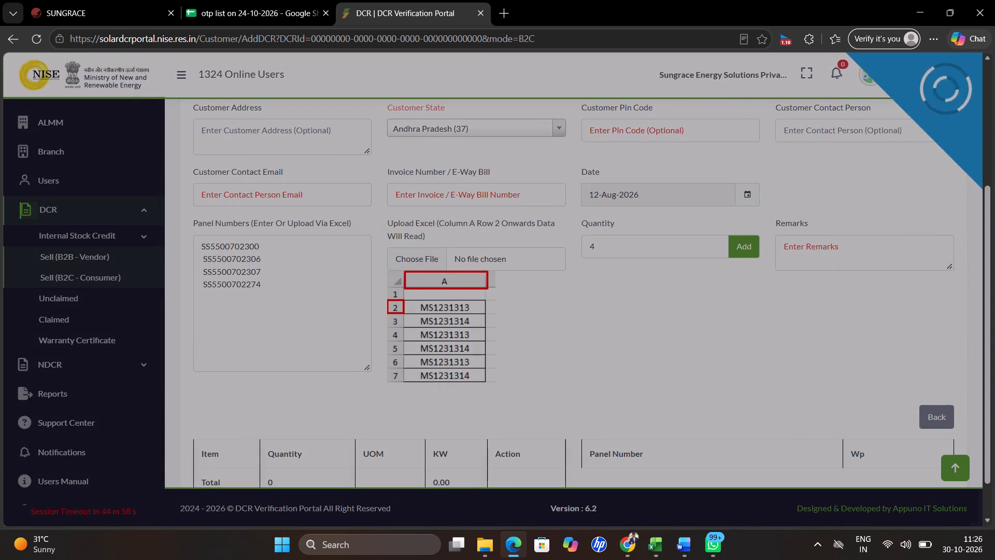
Set the invoice date to 15-Oct-2026 and add the listed panels to the issue.
{"action": "left_click", "coordinate": [734, 188]}
{"action": "double_click", "coordinate": [713, 218]}
{"action": "left_click", "coordinate": [669, 289]}
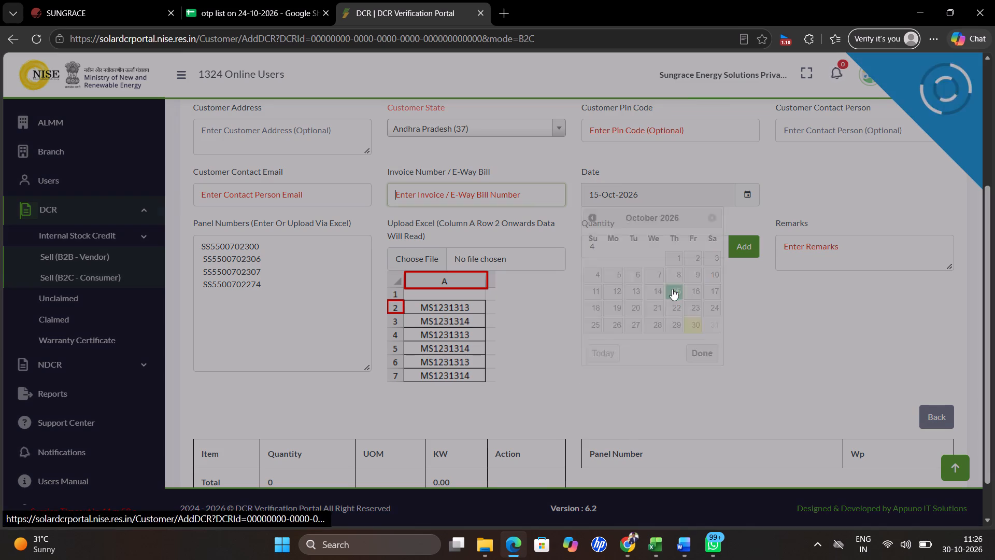
{"action": "left_click", "coordinate": [738, 246]}
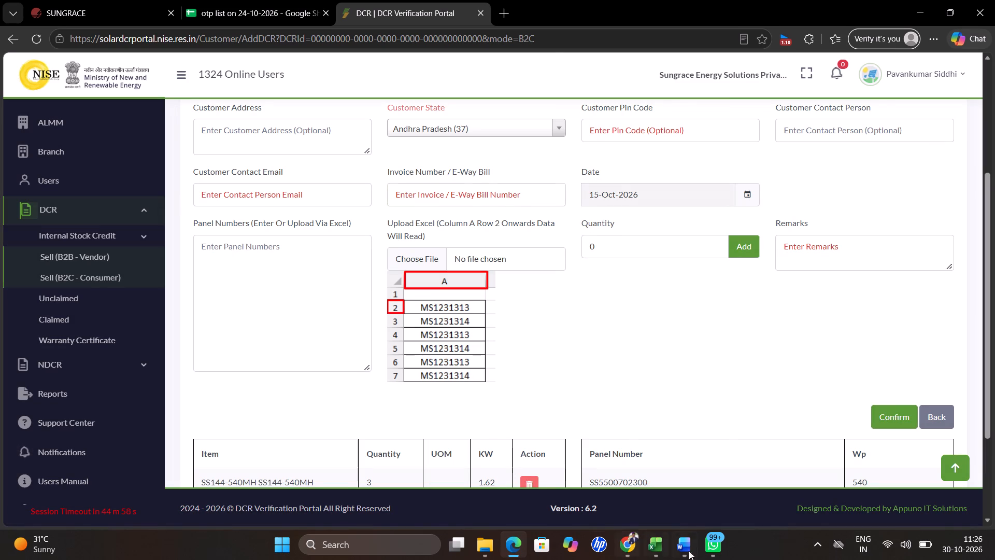
Enter invoice number AP/GST/26-27/010-34, copying the prefix AP/GST/26-27/010- from the Word details document.
{"action": "left_click", "coordinate": [679, 550]}
{"action": "key", "text": "ctrl+c"}
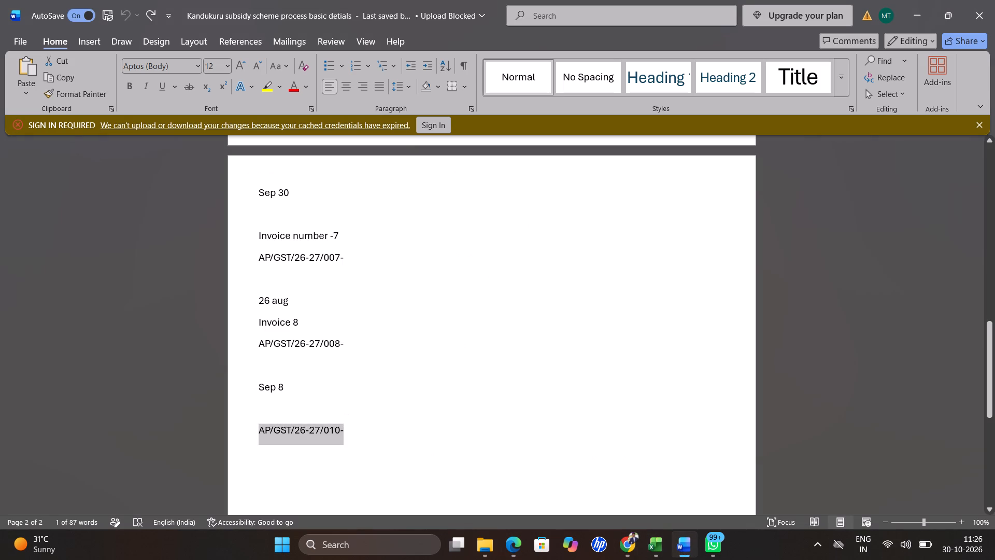
{"action": "left_click", "coordinate": [504, 551]}
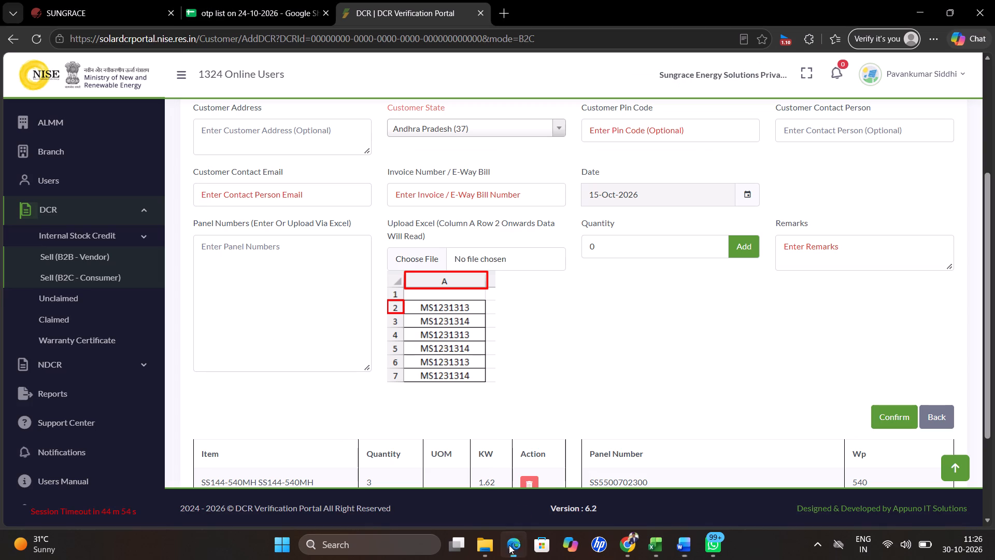
{"action": "left_click", "coordinate": [479, 203]}
{"action": "key", "text": "ctrl+b"}
{"action": "key", "text": "ctrl+v"}
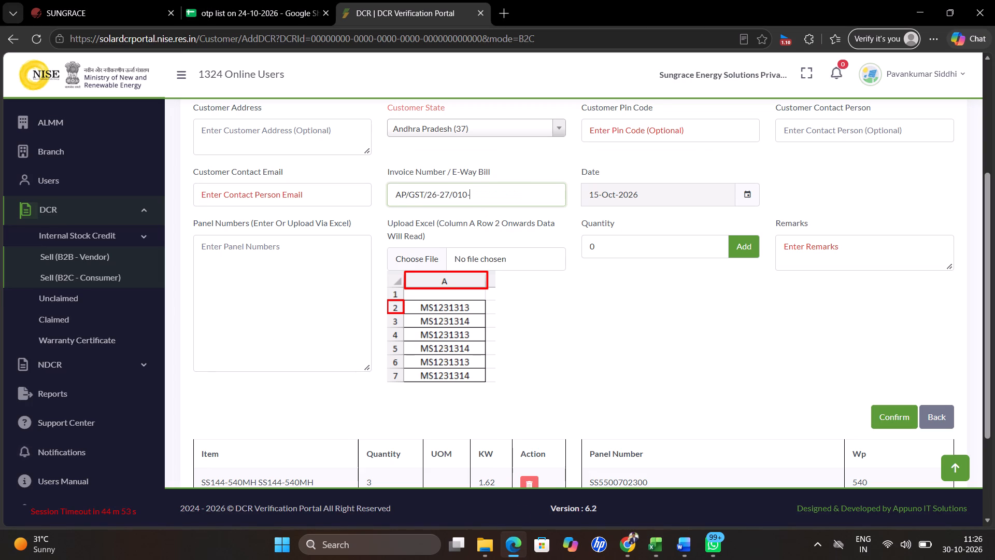
{"action": "type", "text": "34"}
Copy the customer's address from SUNGRACE Quick Copy Details into Remarks on the DCR form, and enter the matching Customer Pin Code.
{"action": "scroll", "coordinate": [485, 199], "scroll_direction": "up", "scroll_amount": 2}
{"action": "left_click", "coordinate": [51, 1]}
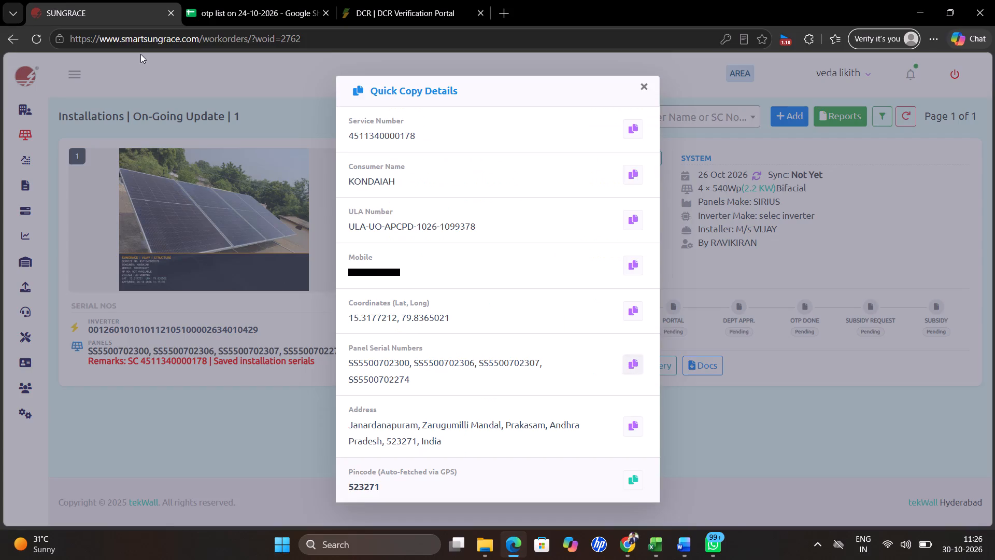
{"action": "left_click", "coordinate": [641, 419]}
{"action": "left_click", "coordinate": [629, 135]}
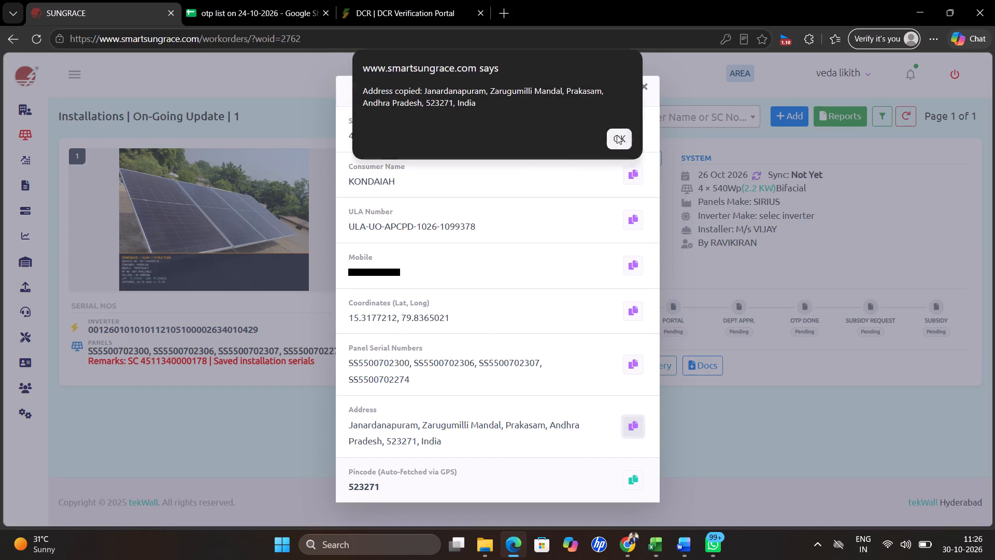
{"action": "left_click", "coordinate": [390, 6]}
{"action": "left_click", "coordinate": [865, 372]}
{"action": "key", "text": "ctrl+v"}
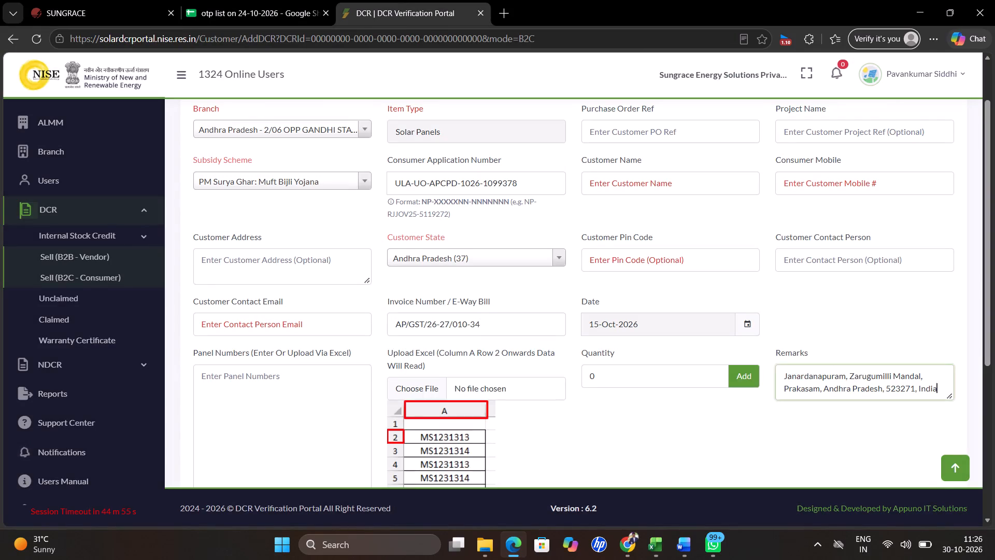
{"action": "left_click", "coordinate": [666, 261]}
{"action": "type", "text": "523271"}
Copy the contact email from the Word details document into Customer Contact Email on the DCR form.
{"action": "scroll", "coordinate": [668, 261], "scroll_direction": "up", "scroll_amount": 2}
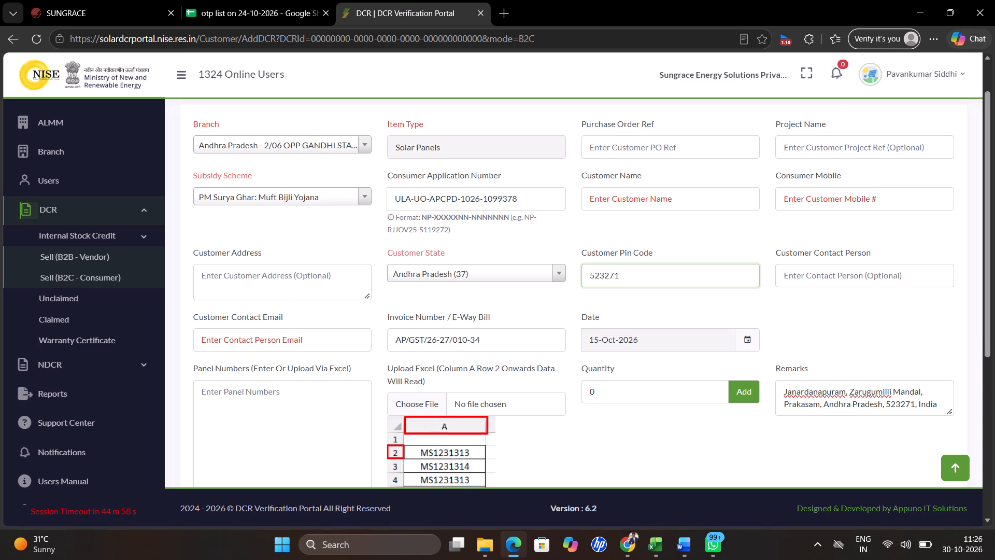
{"action": "left_click", "coordinate": [677, 542]}
{"action": "scroll", "coordinate": [283, 363], "scroll_direction": "up", "scroll_amount": 13}
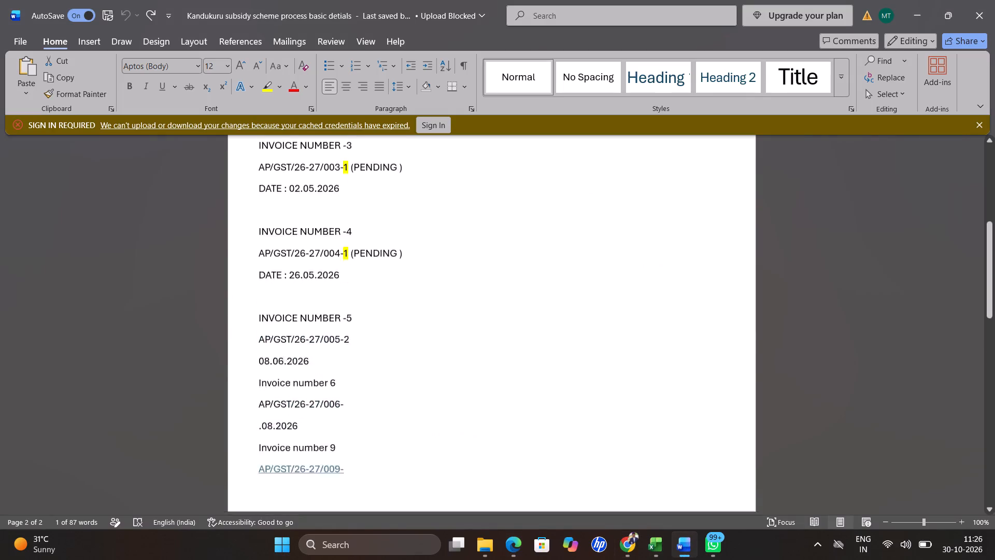
{"action": "scroll", "coordinate": [339, 340], "scroll_direction": "up", "scroll_amount": 9}
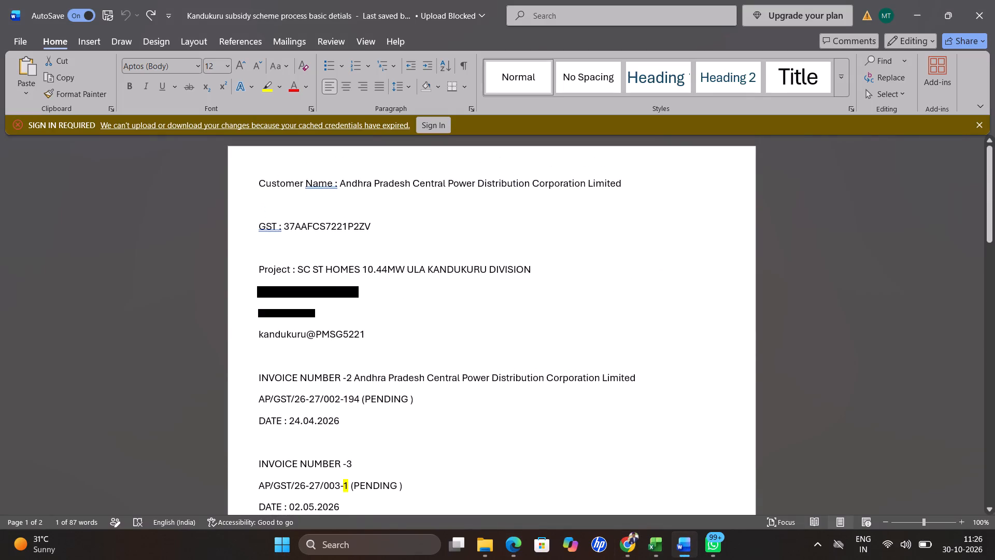
{"action": "left_click_drag", "start_coordinate": [365, 287], "coordinate": [244, 290]}
{"action": "key", "text": "ctrl+c"}
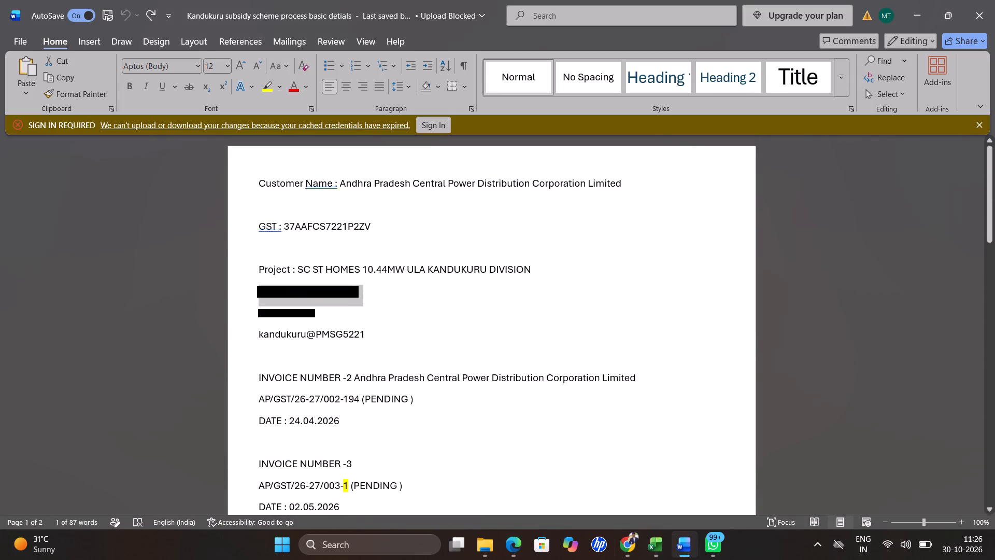
{"action": "left_click", "coordinate": [521, 547]}
{"action": "left_click", "coordinate": [507, 548]}
{"action": "scroll", "coordinate": [521, 468], "scroll_direction": "up", "scroll_amount": 3}
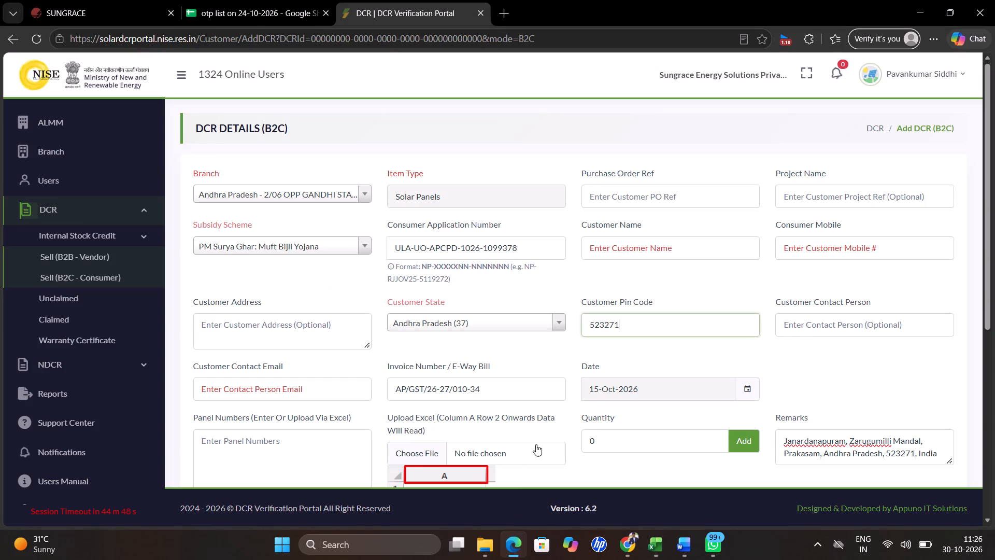
{"action": "scroll", "coordinate": [536, 444], "scroll_direction": "up", "scroll_amount": 1}
{"action": "left_click", "coordinate": [829, 181]}
{"action": "left_click", "coordinate": [833, 194], "text": "ctrl"}
{"action": "key", "text": "ctrl+v"}
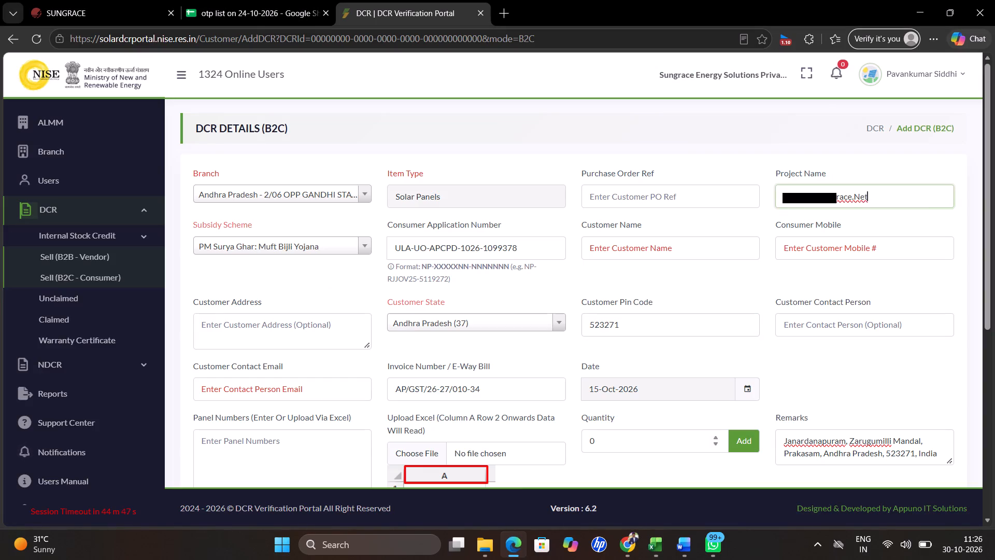
{"action": "left_click", "coordinate": [336, 372]}
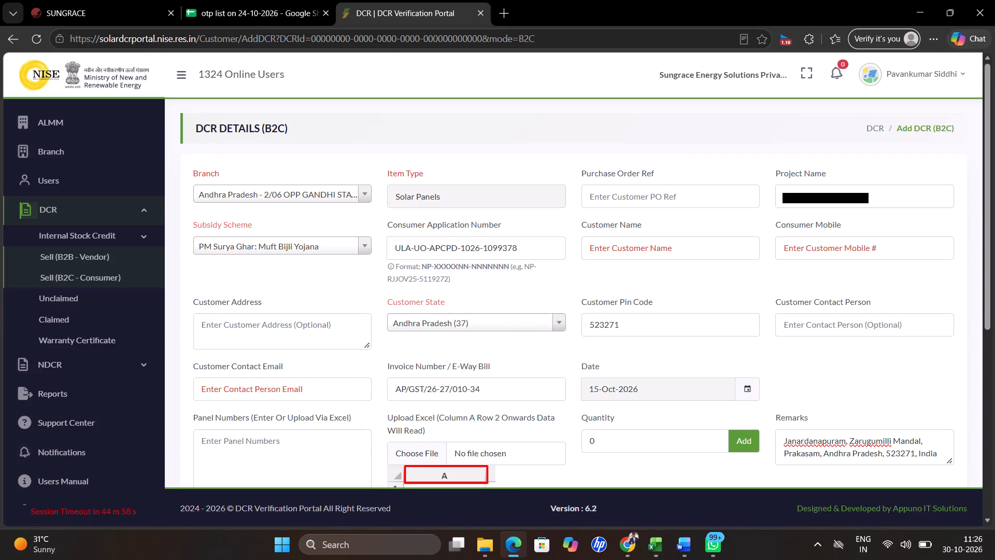
{"action": "left_click", "coordinate": [333, 382]}
{"action": "key", "text": "ctrl+v"}
Replace the misplaced email in Project Name with SC ST HOMES 10.44MW ULA KANDUKURU DIVISION, copied from the Word details document.
{"action": "left_click_drag", "start_coordinate": [881, 193], "coordinate": [789, 216]}
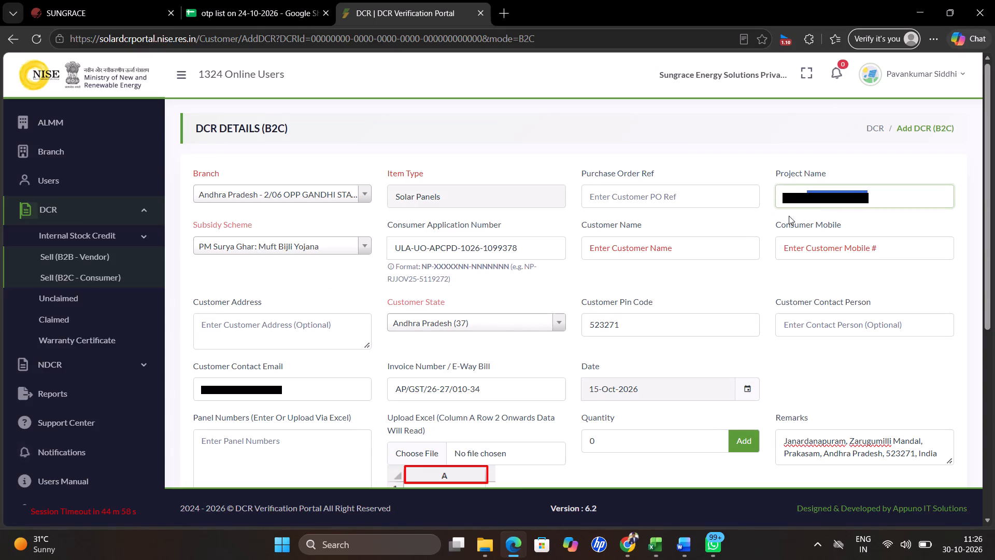
{"action": "left_click_drag", "start_coordinate": [789, 216], "coordinate": [738, 229]}
{"action": "key", "text": "BackSpace"}
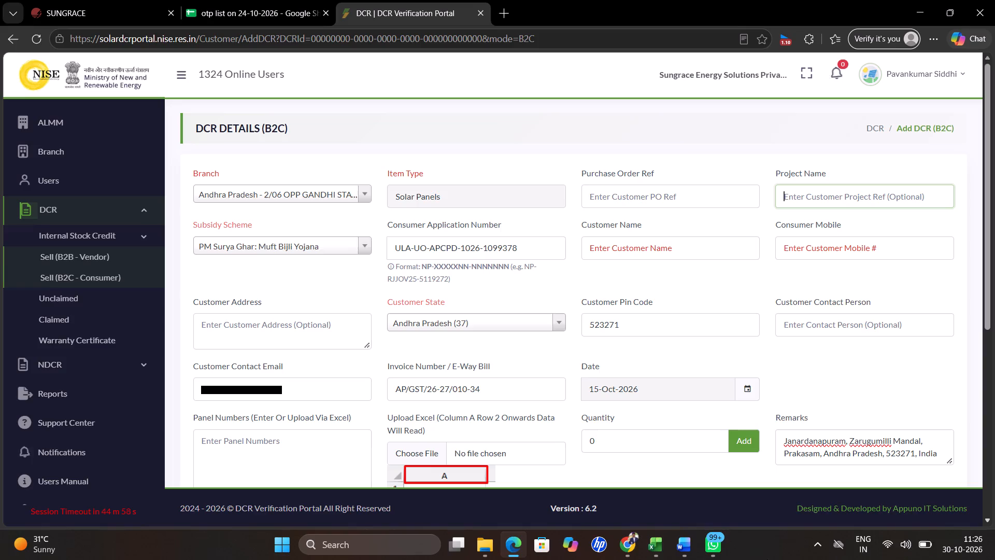
{"action": "left_click", "coordinate": [678, 544]}
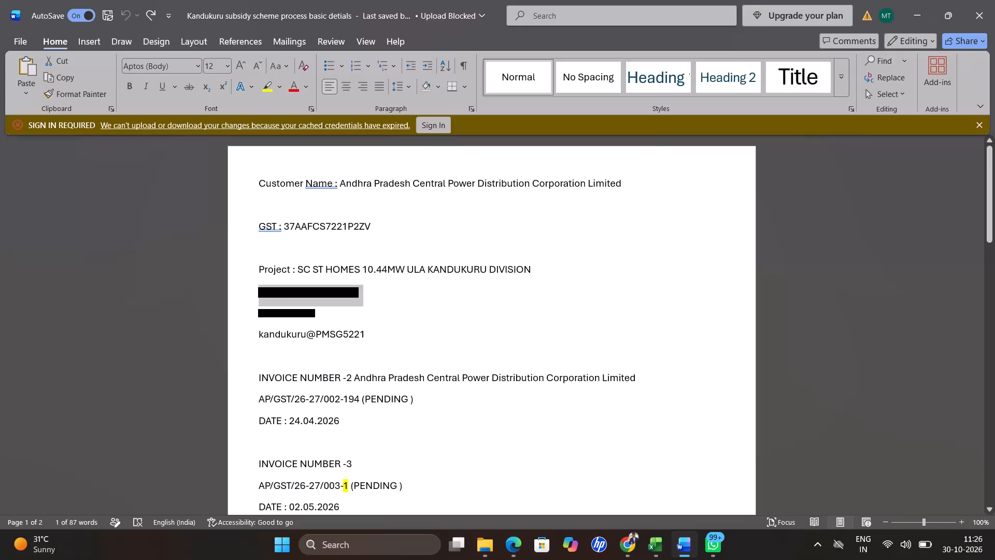
{"action": "left_click_drag", "start_coordinate": [300, 267], "coordinate": [515, 260]}
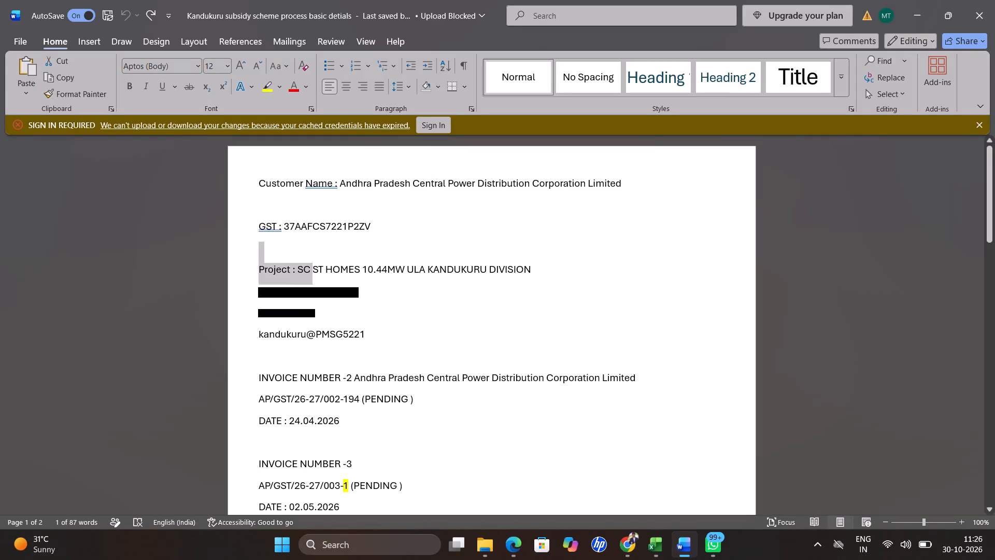
{"action": "left_click_drag", "start_coordinate": [515, 260], "coordinate": [552, 269]}
{"action": "key", "text": "ctrl+c"}
{"action": "left_click", "coordinate": [514, 547]}
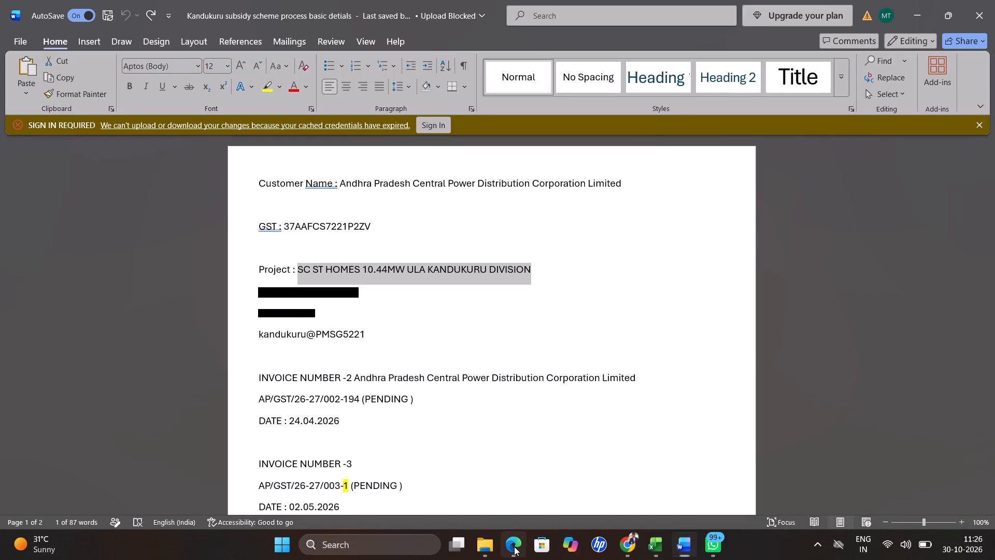
{"action": "key", "text": "ctrl+v"}
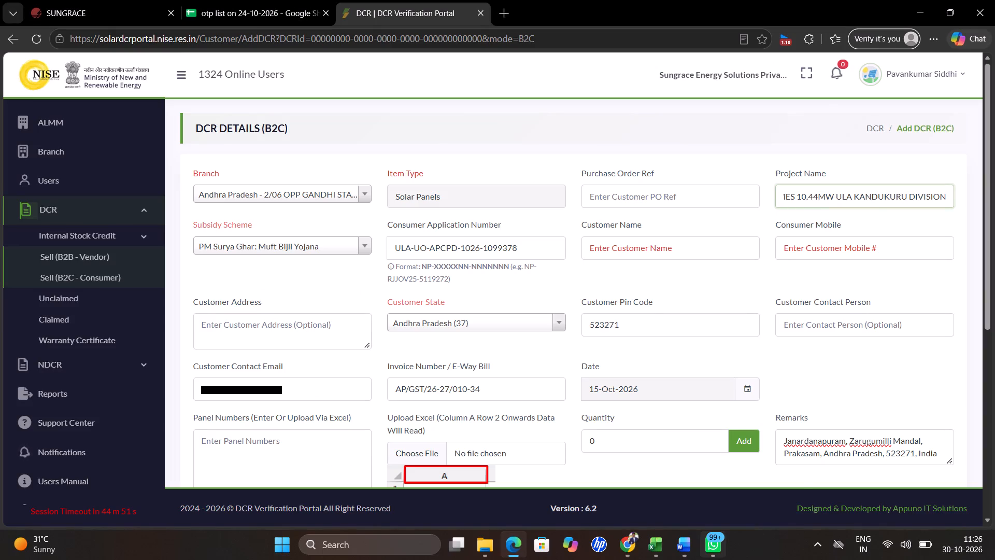
Copy the contact mobile number from the Word details document into Consumer Mobile on the DCR form.
{"action": "left_click", "coordinate": [689, 551]}
{"action": "left_click", "coordinate": [410, 281]}
{"action": "left_click_drag", "start_coordinate": [388, 296], "coordinate": [259, 288]}
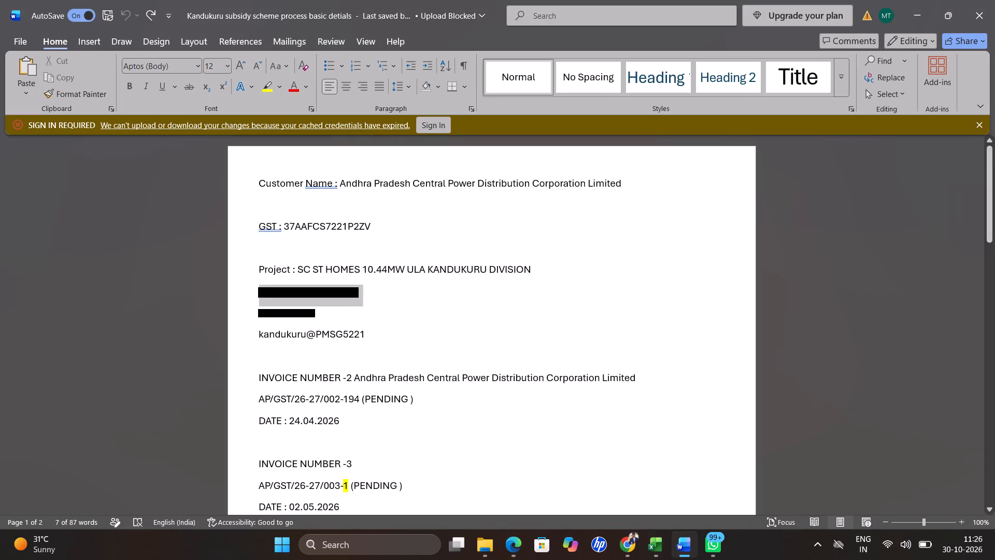
{"action": "left_click_drag", "start_coordinate": [259, 288], "coordinate": [254, 296]}
{"action": "left_click", "coordinate": [344, 312]}
{"action": "left_click_drag", "start_coordinate": [342, 317], "coordinate": [158, 311]}
{"action": "key", "text": "ctrl+c"}
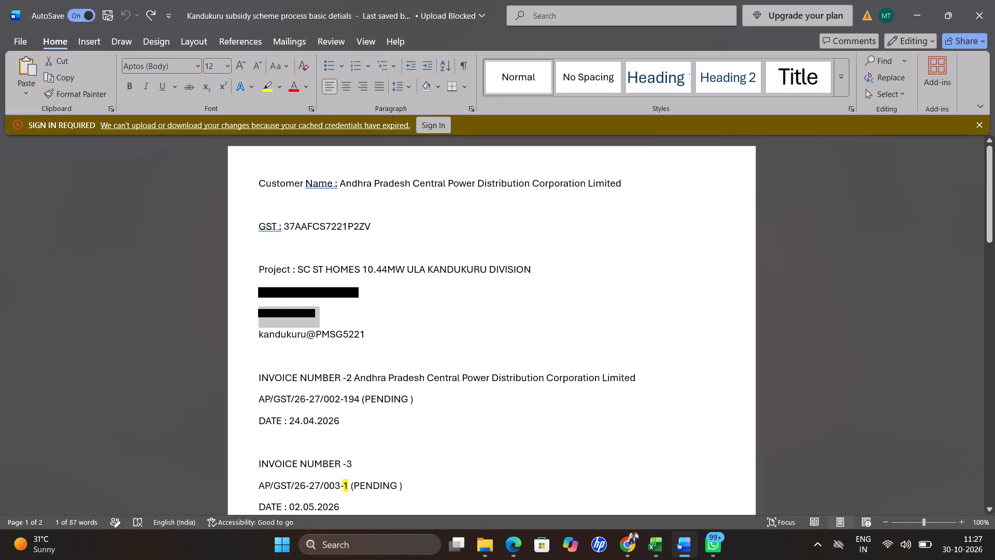
{"action": "left_click", "coordinate": [506, 546]}
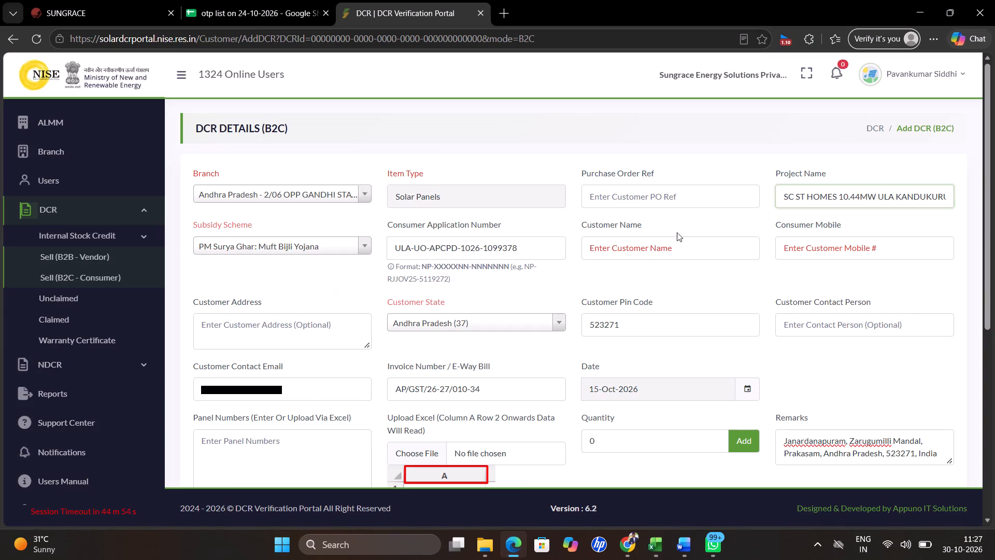
{"action": "left_click", "coordinate": [851, 230]}
{"action": "left_click", "coordinate": [854, 234]}
{"action": "left_click_drag", "start_coordinate": [851, 246], "coordinate": [848, 250]}
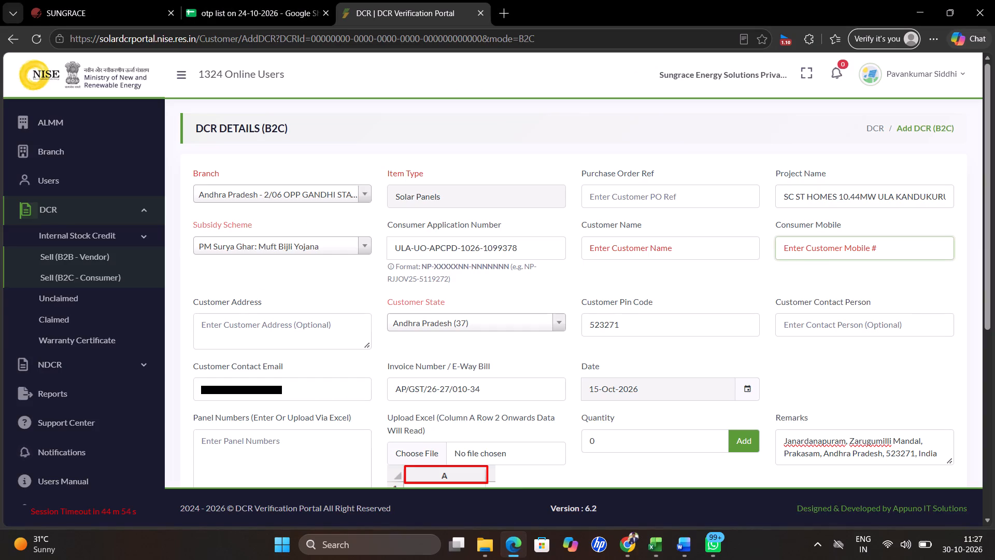
{"action": "key", "text": "ctrl+v"}
Copy Andhra Pradesh Central Power Distribution Corporation Limited from the Word details document into Customer Name on the DCR form.
{"action": "left_click", "coordinate": [675, 484]}
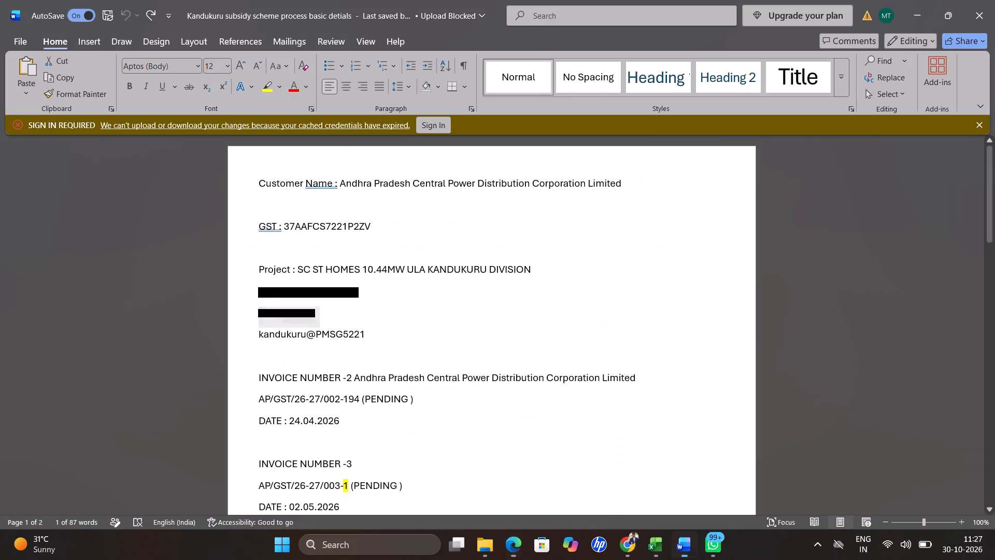
{"action": "left_click", "coordinate": [398, 275]}
{"action": "left_click_drag", "start_coordinate": [343, 181], "coordinate": [507, 176]}
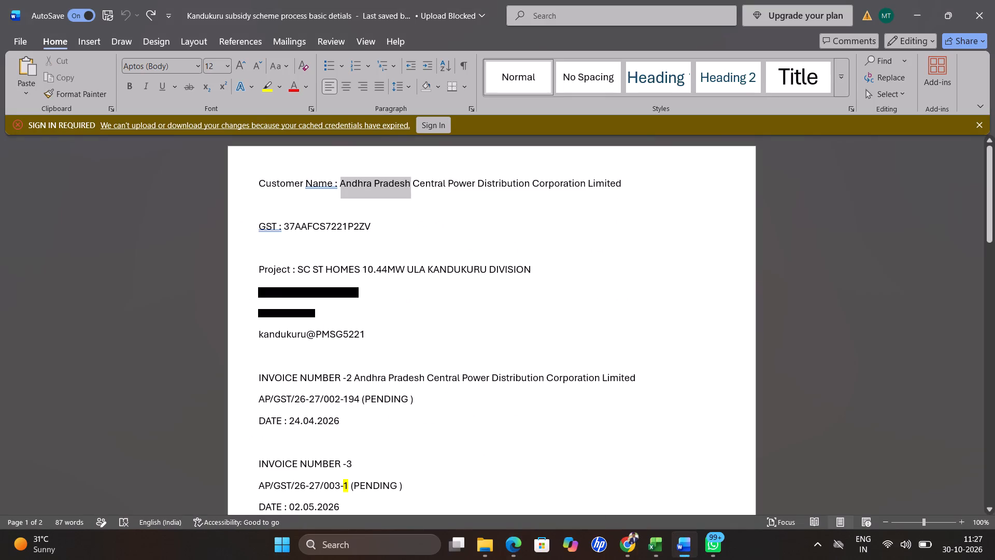
{"action": "left_click_drag", "start_coordinate": [507, 176], "coordinate": [631, 174]}
{"action": "key", "text": "ctrl+c"}
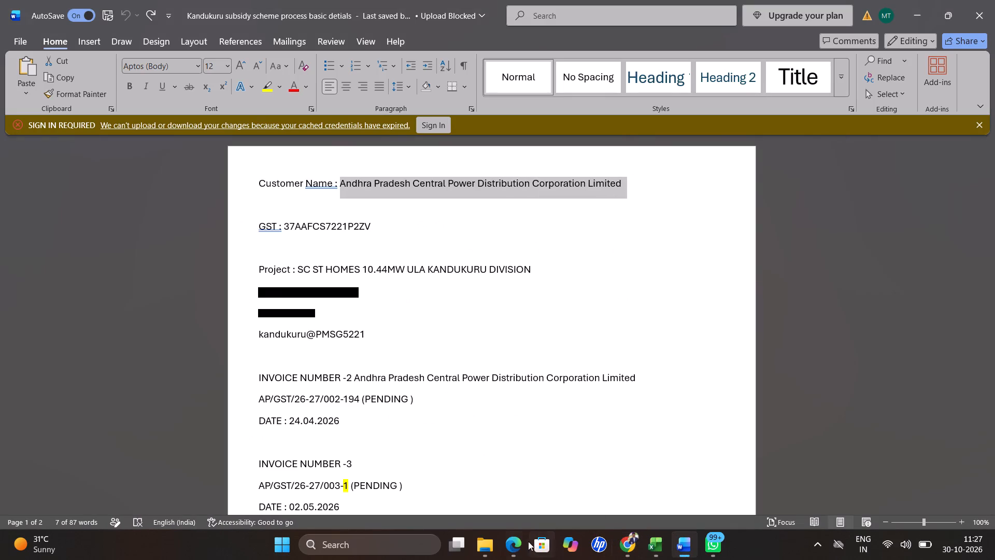
{"action": "left_click", "coordinate": [515, 545]}
{"action": "left_click", "coordinate": [623, 202]}
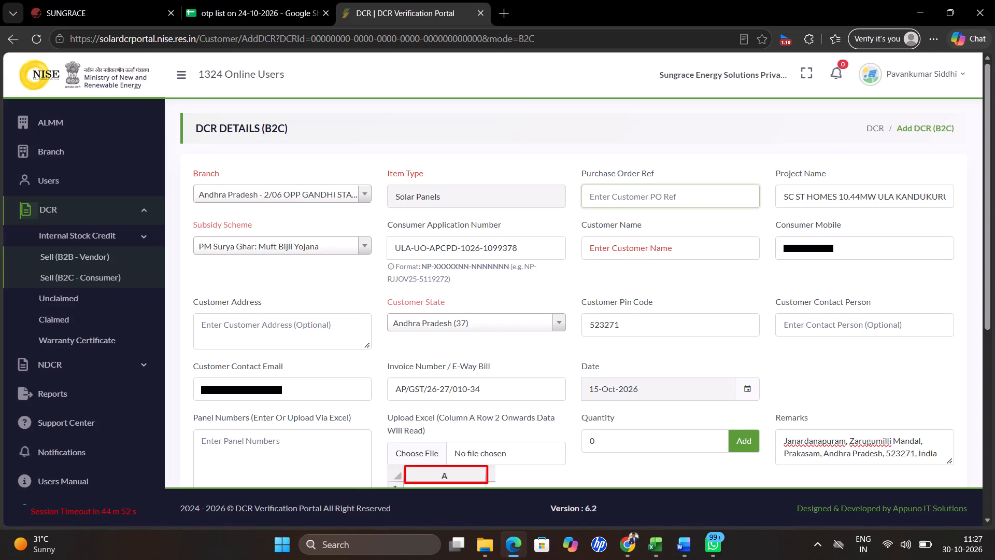
{"action": "left_click", "coordinate": [618, 251]}
{"action": "key", "text": "ctrl+v"}
{"action": "left_click_drag", "start_coordinate": [593, 259], "coordinate": [641, 299], "text": "ctrl"}
{"action": "left_click", "coordinate": [636, 276]}
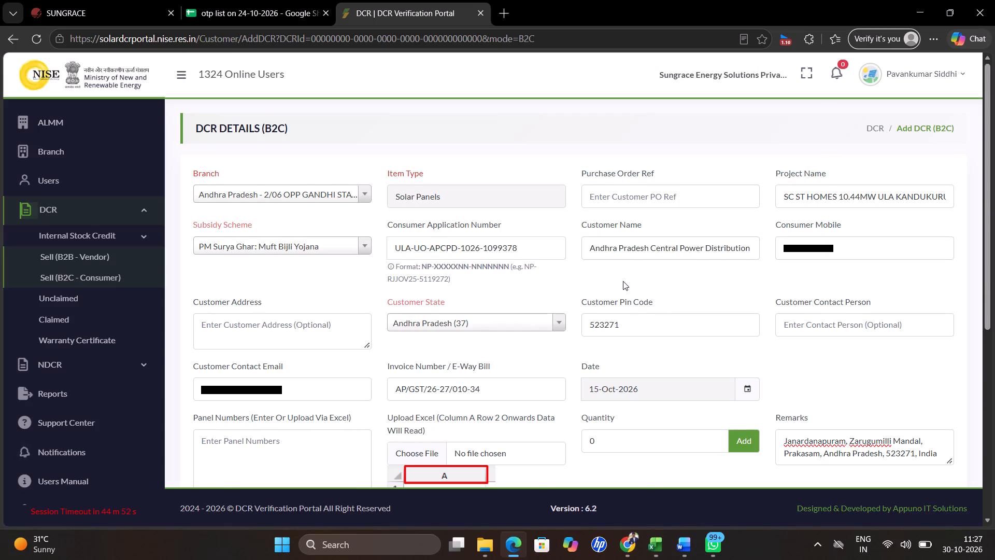
Copy the customer's Service Number from Quick Copy Details in SUNGRACE.
{"action": "scroll", "coordinate": [568, 304], "scroll_direction": "down", "scroll_amount": 3}
{"action": "scroll", "coordinate": [751, 298], "scroll_direction": "down", "scroll_amount": 2}
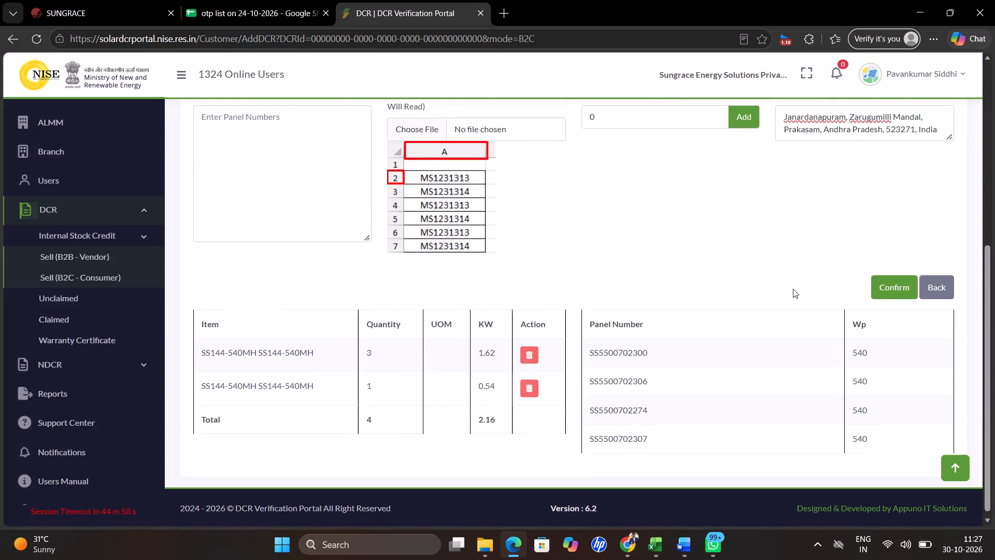
{"action": "scroll", "coordinate": [754, 282], "scroll_direction": "up", "scroll_amount": 9}
{"action": "left_click", "coordinate": [64, 0]}
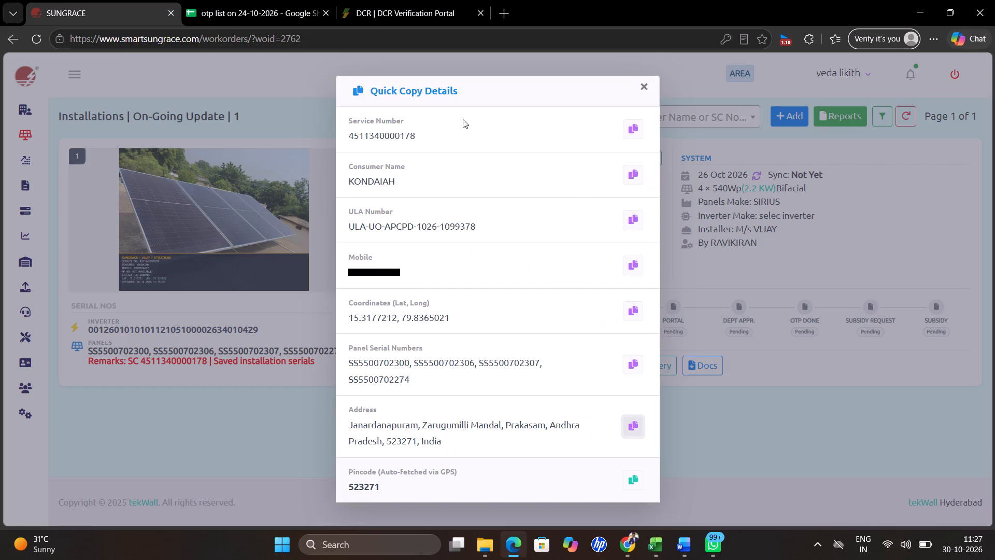
{"action": "left_click", "coordinate": [631, 124]}
{"action": "left_click", "coordinate": [606, 117]}
{"action": "left_click", "coordinate": [614, 121]}
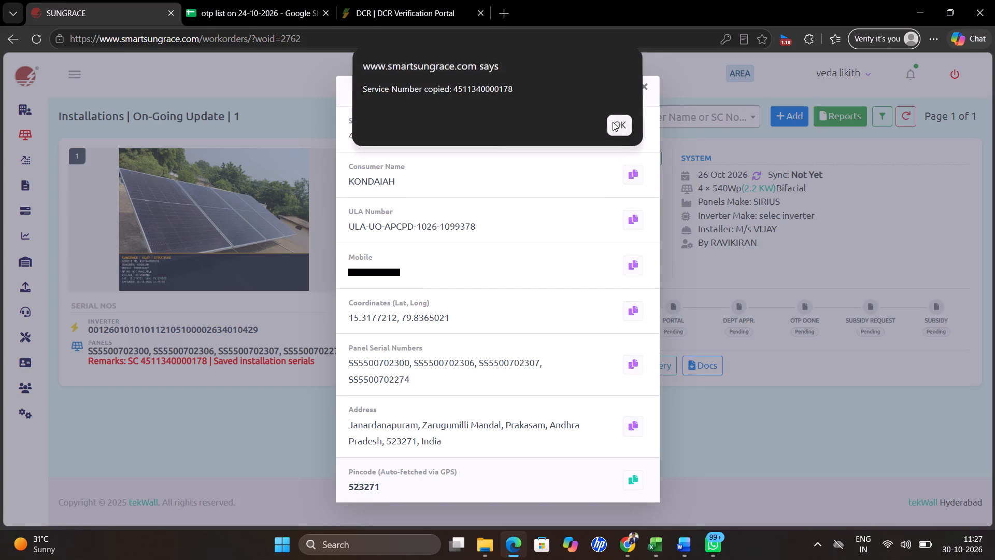
Return to the DCR portal, confirm the completed B2C DCR form and approve its submission.
{"action": "left_click", "coordinate": [410, 10]}
{"action": "scroll", "coordinate": [586, 136], "scroll_direction": "down", "scroll_amount": 5}
{"action": "left_click", "coordinate": [893, 285]}
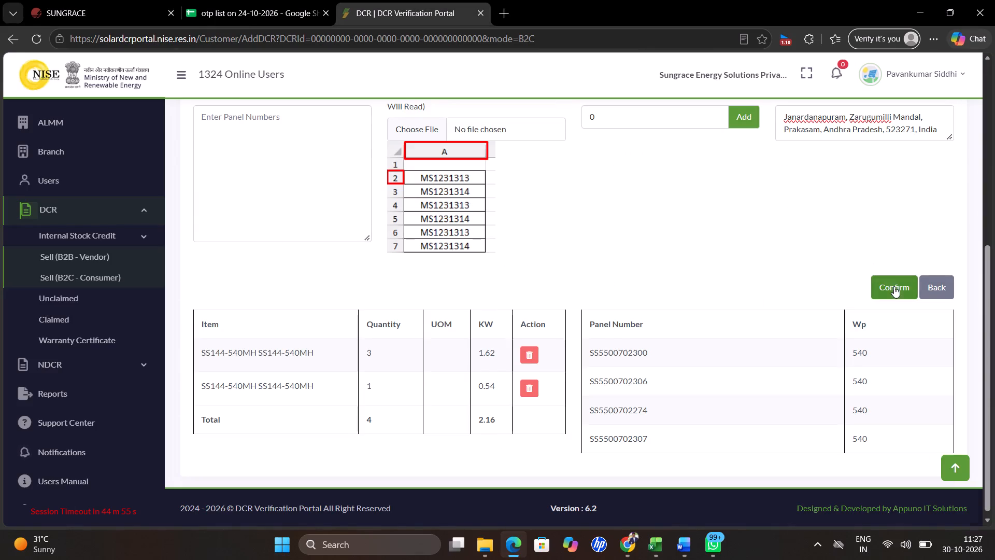
{"action": "left_click", "coordinate": [610, 356]}
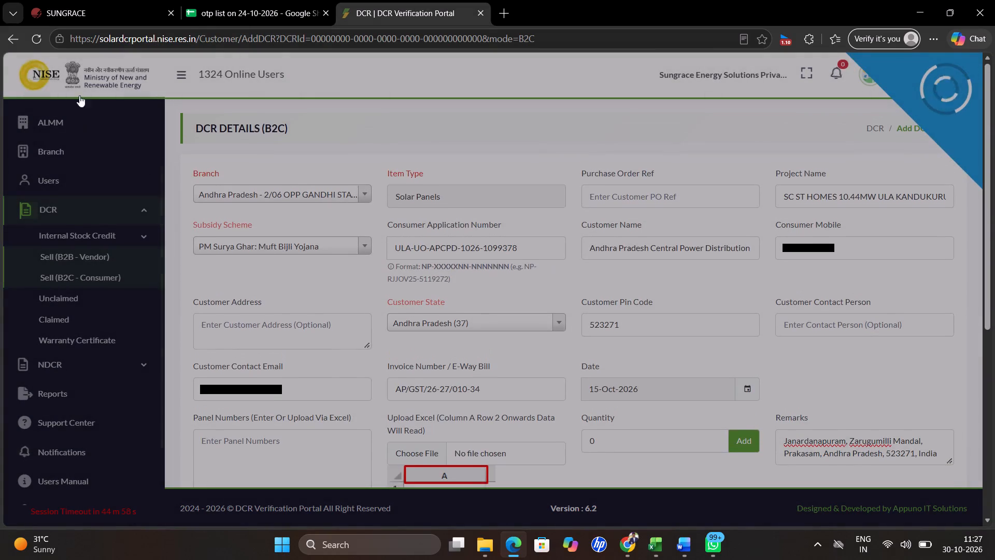
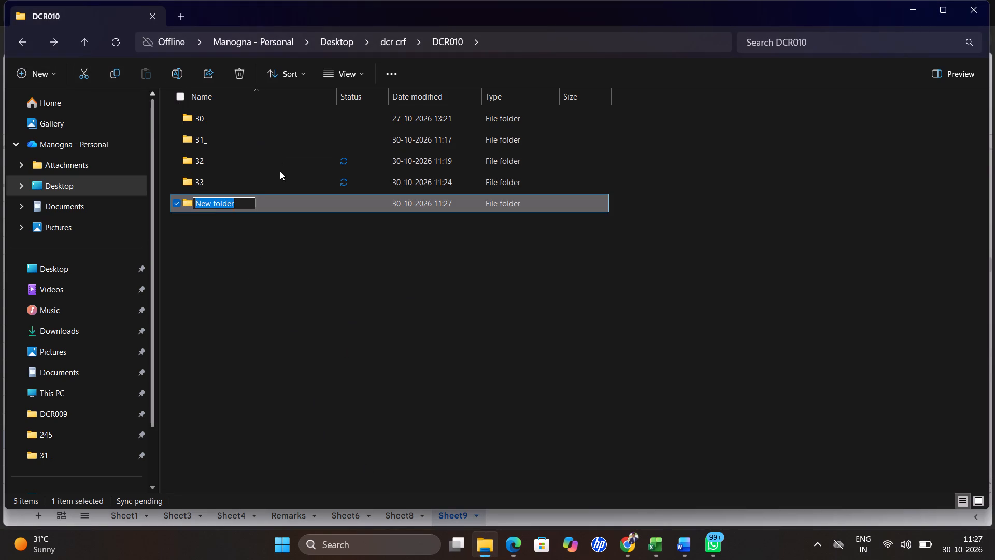
Name the new folder inside DCR010 as 34 and open it.
{"action": "type", "text": "34"}
{"action": "key", "text": "Return"}
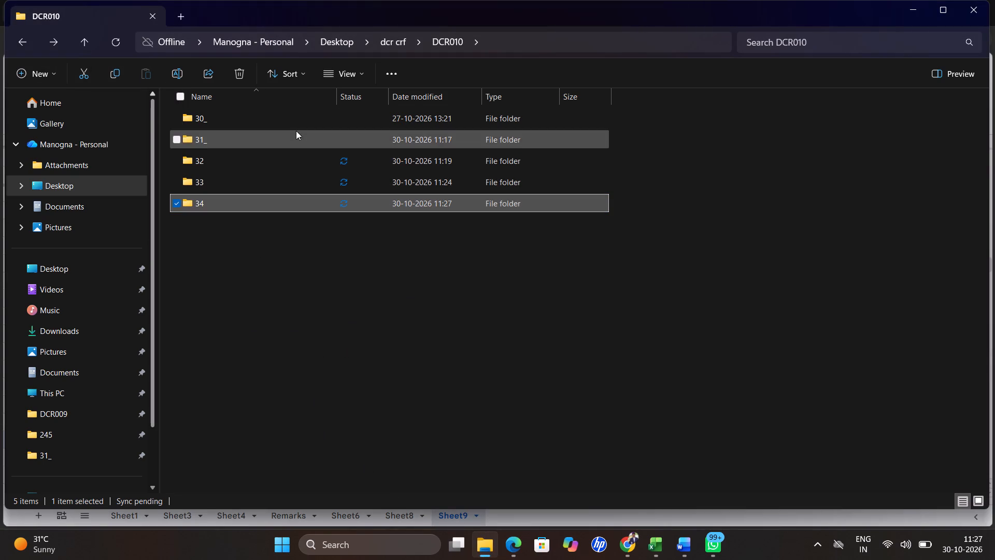
{"action": "double_click", "coordinate": [204, 205]}
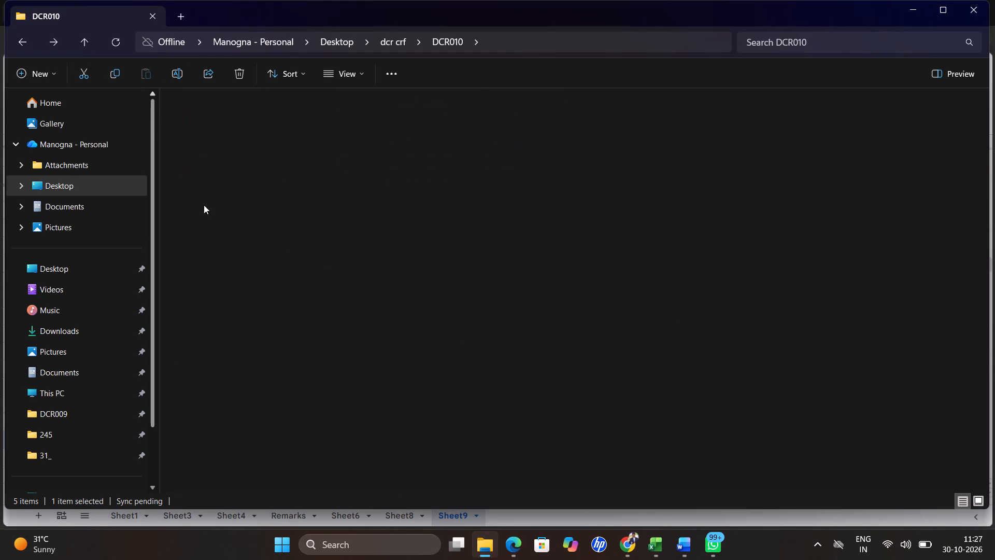
Switch to the Excel INSTALLATIONS sheet, highlight the service number in B23 yellow and select the next visible one, B28.
{"action": "left_click", "coordinate": [659, 538]}
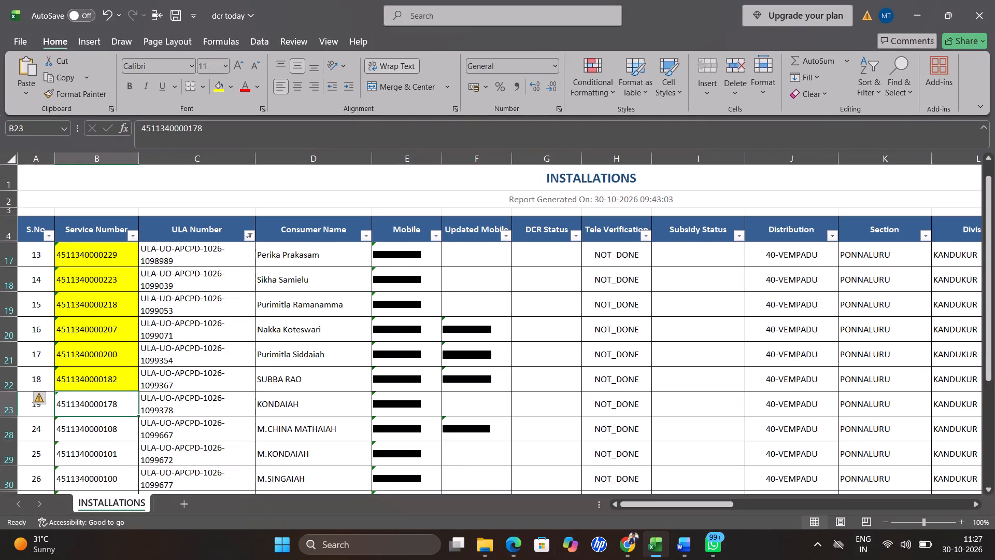
{"action": "left_click", "coordinate": [216, 82]}
{"action": "left_click", "coordinate": [113, 432]}
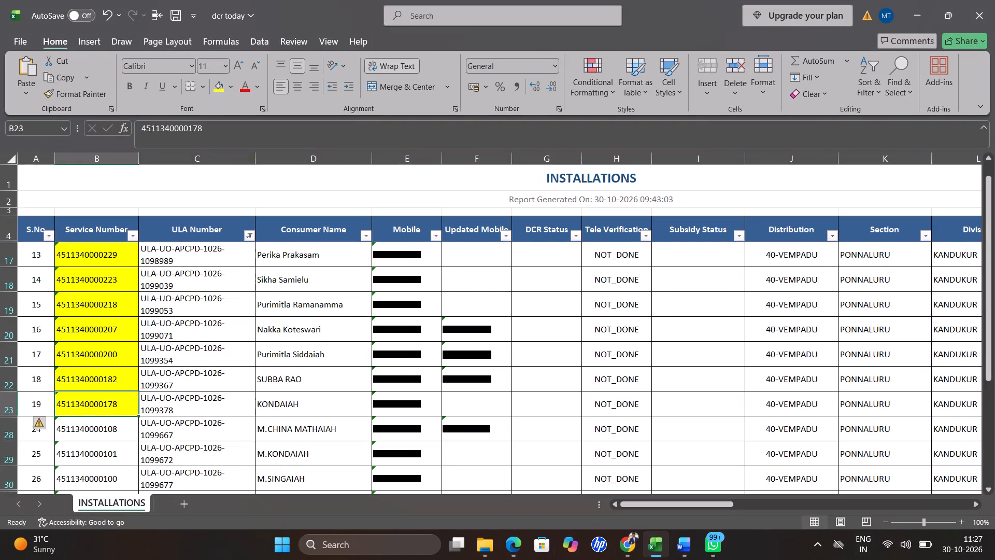
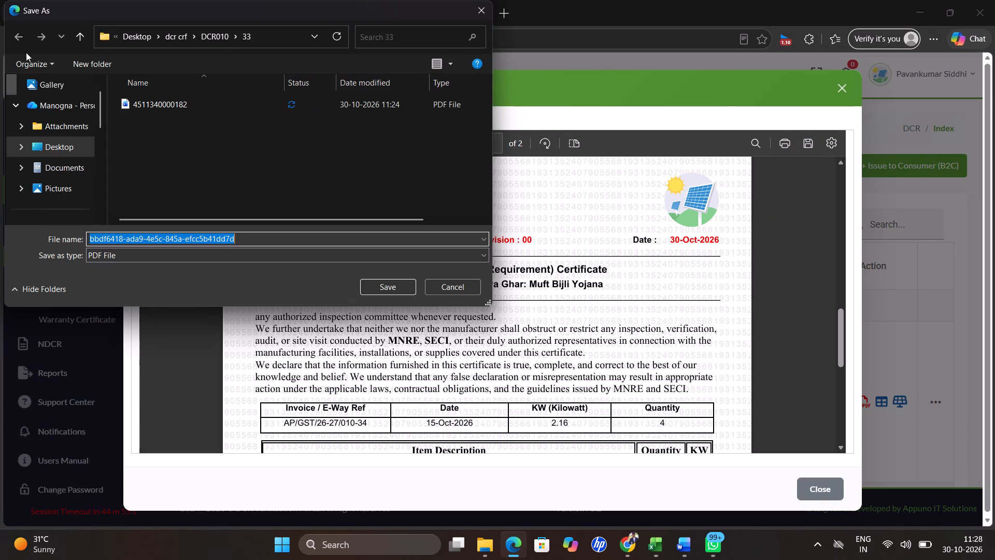
Save the certificate PDF in folder 34 inside DCR010, named with the copied service number.
{"action": "left_click", "coordinate": [230, 36]}
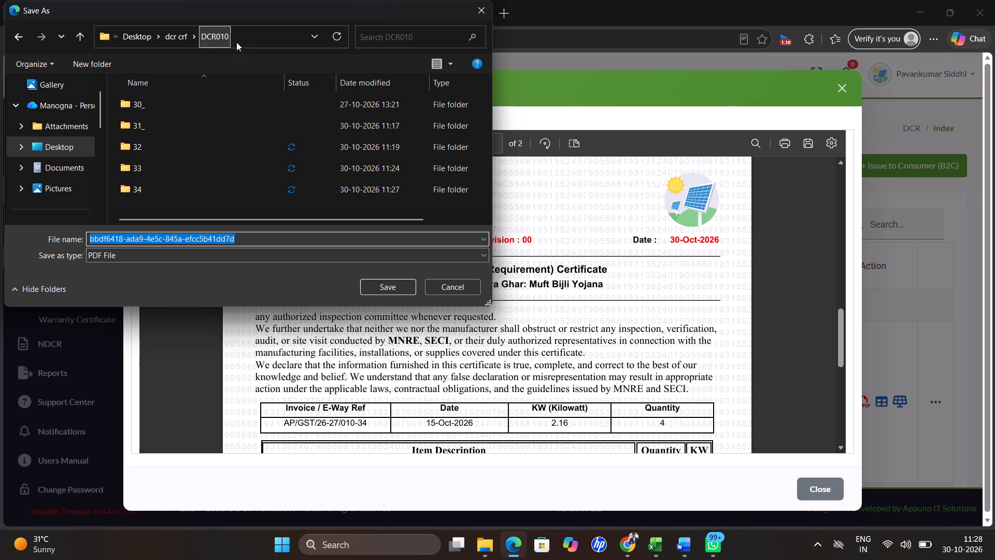
{"action": "left_click", "coordinate": [179, 184]}
{"action": "left_click", "coordinate": [271, 234]}
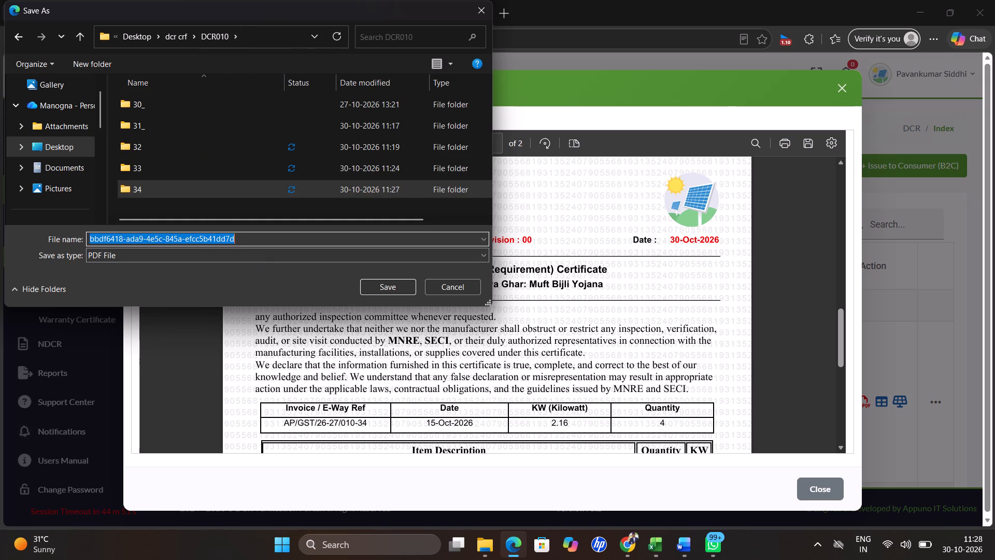
{"action": "key", "text": "BackSpace"}
{"action": "key", "text": "ctrl+v"}
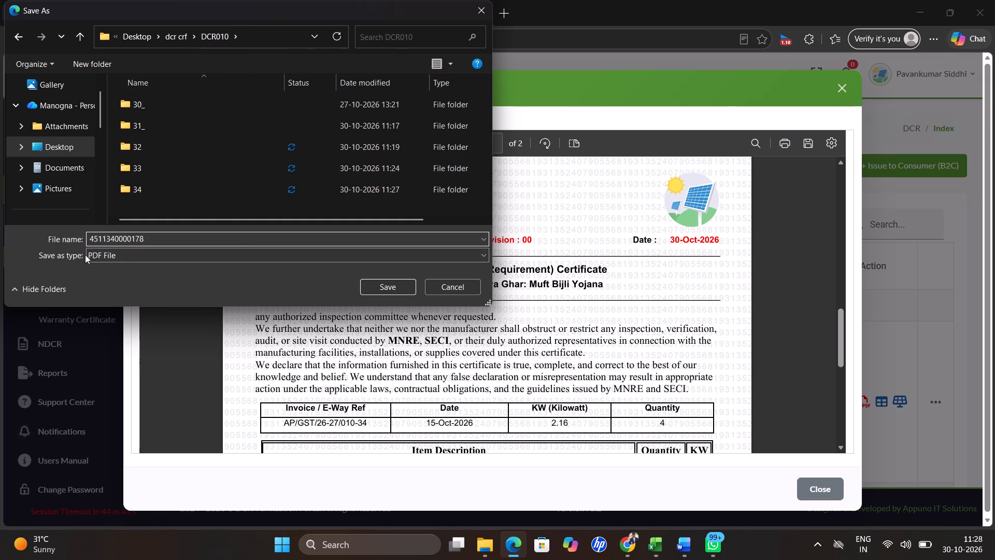
{"action": "double_click", "coordinate": [151, 194]}
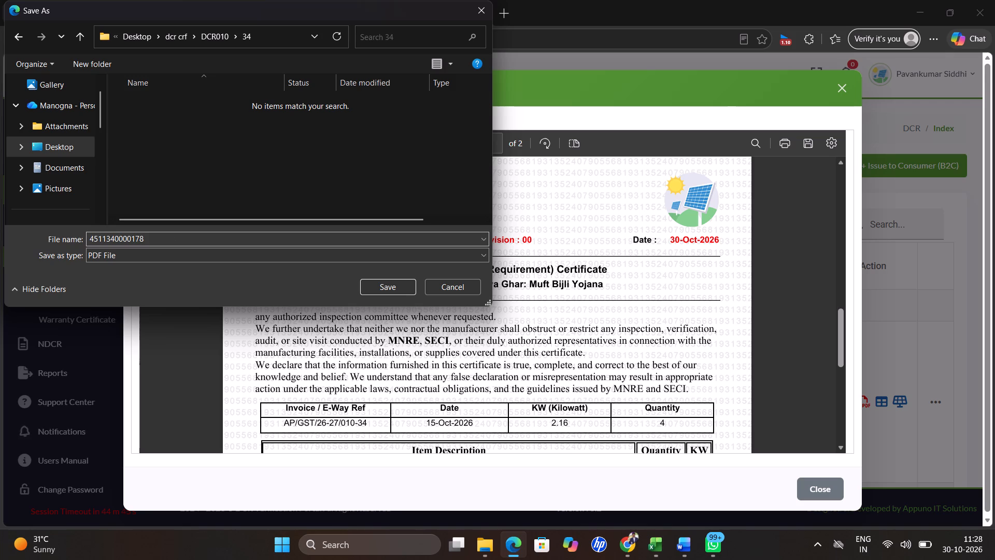
{"action": "key", "text": "Return"}
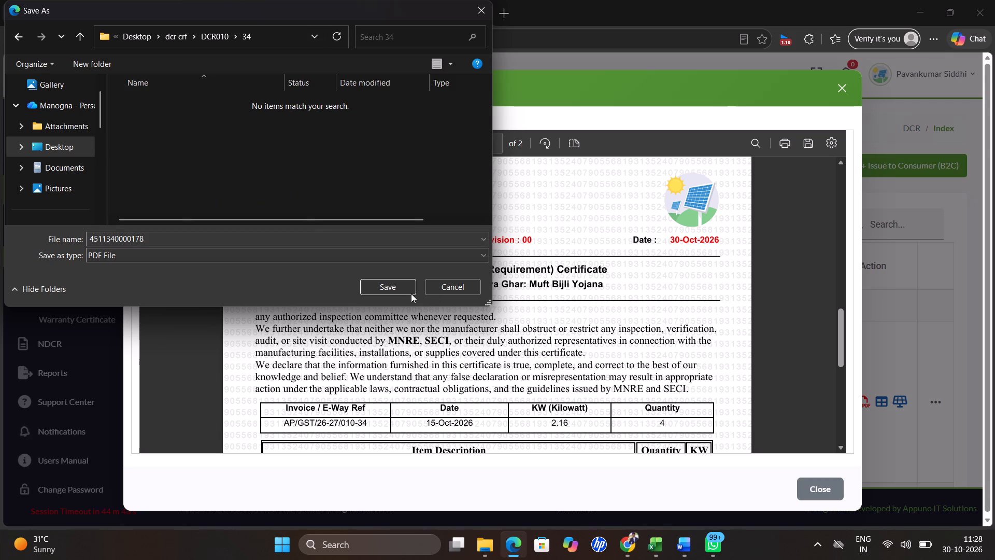
{"action": "left_click", "coordinate": [393, 284]}
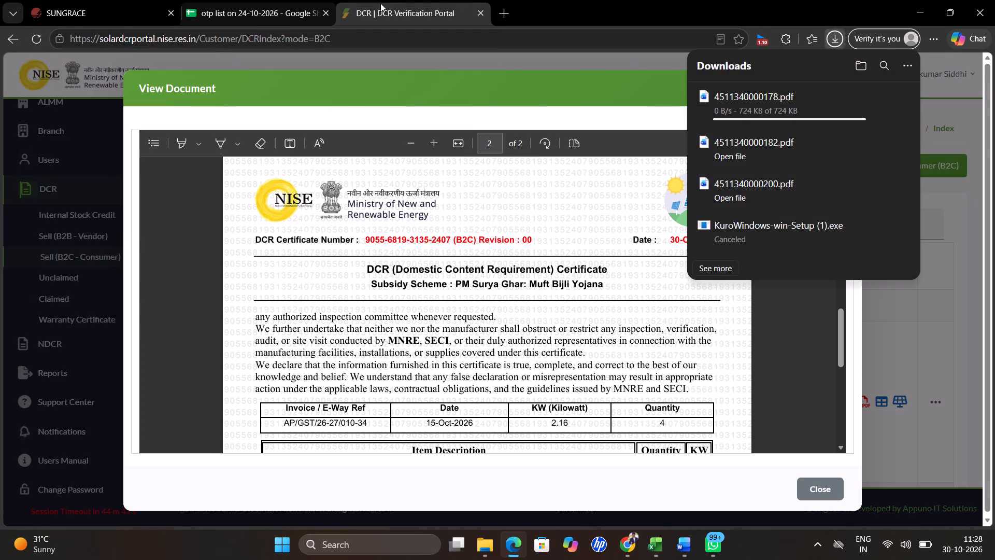
Switch to the SUNGRACE work order and open its Project Stage update form at the DCR upload field.
{"action": "left_click", "coordinate": [389, 4]}
{"action": "double_click", "coordinate": [88, 0]}
{"action": "left_click", "coordinate": [869, 468]}
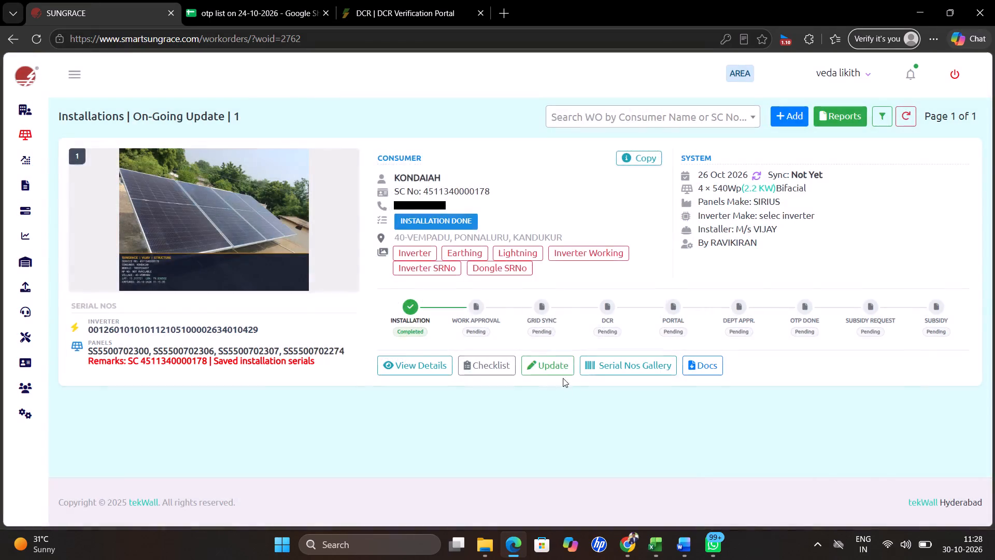
{"action": "left_click", "coordinate": [559, 370]}
{"action": "scroll", "coordinate": [552, 369], "scroll_direction": "down", "scroll_amount": 4}
{"action": "left_click", "coordinate": [471, 316]}
{"action": "scroll", "coordinate": [466, 322], "scroll_direction": "down", "scroll_amount": 4}
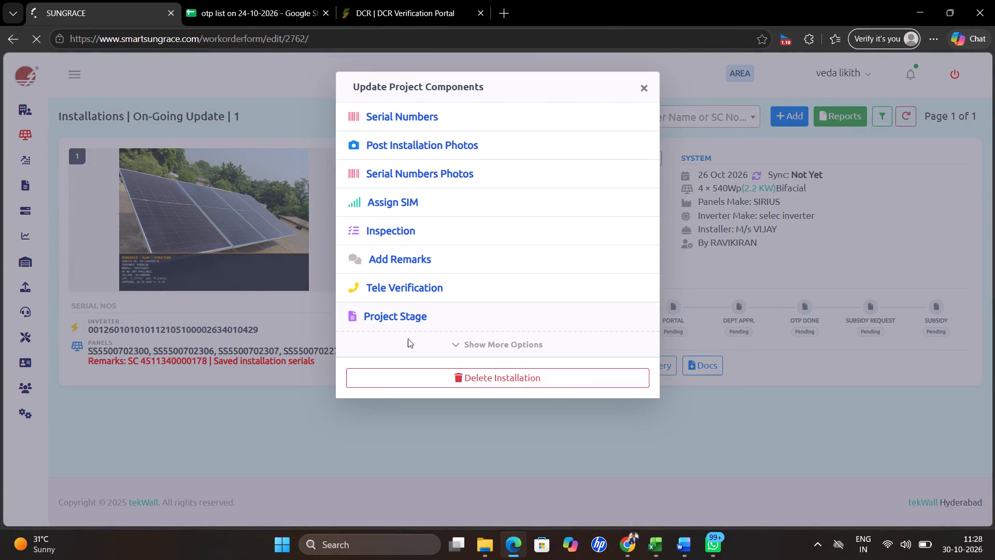
{"action": "scroll", "coordinate": [375, 333], "scroll_direction": "down", "scroll_amount": 7}
Attach the certificate PDF from DCR010 folder 34 as the DCR upload and submit the form.
{"action": "left_click", "coordinate": [358, 327]}
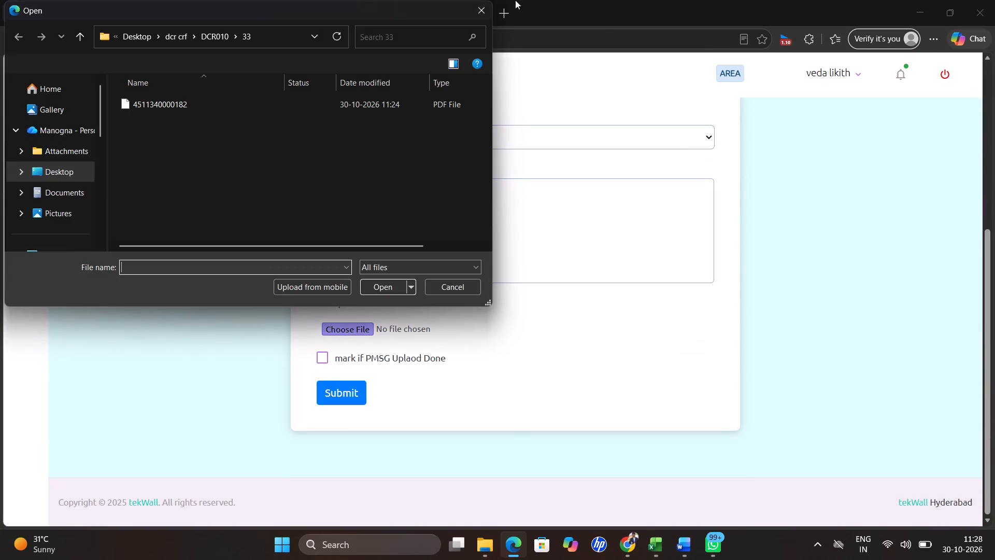
{"action": "left_click", "coordinate": [233, 33]}
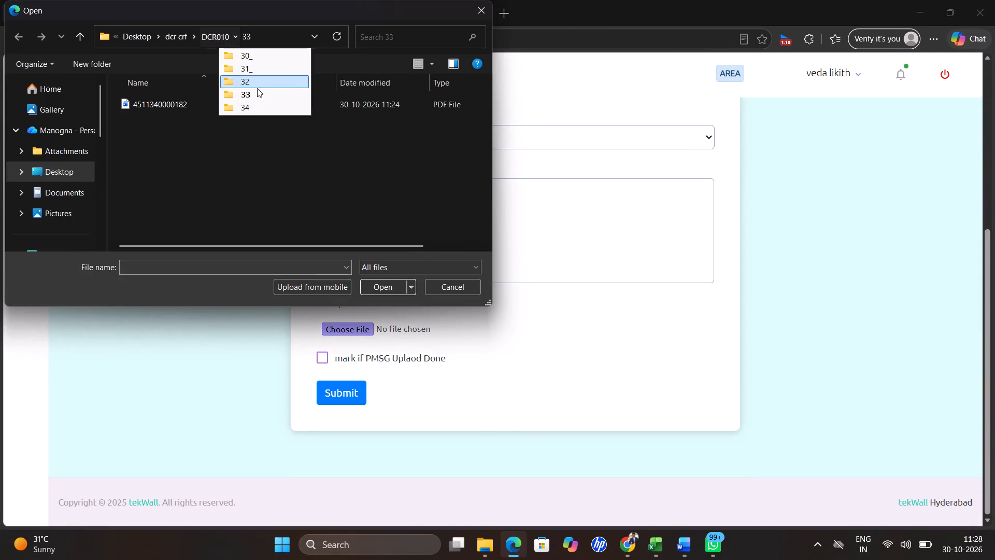
{"action": "left_click", "coordinate": [258, 100]}
{"action": "left_click", "coordinate": [234, 35]}
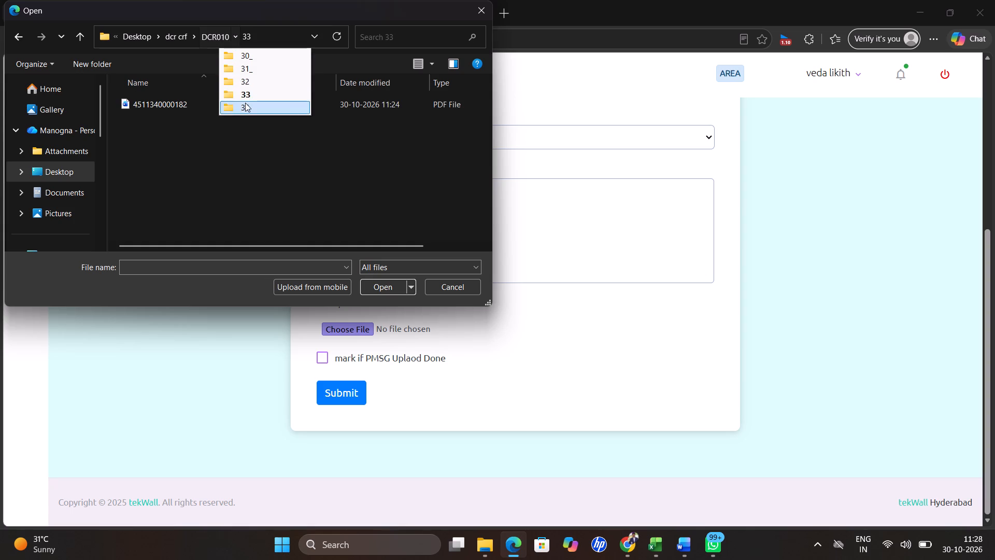
{"action": "left_click", "coordinate": [245, 103]}
{"action": "double_click", "coordinate": [159, 103]}
{"action": "left_click", "coordinate": [324, 388]}
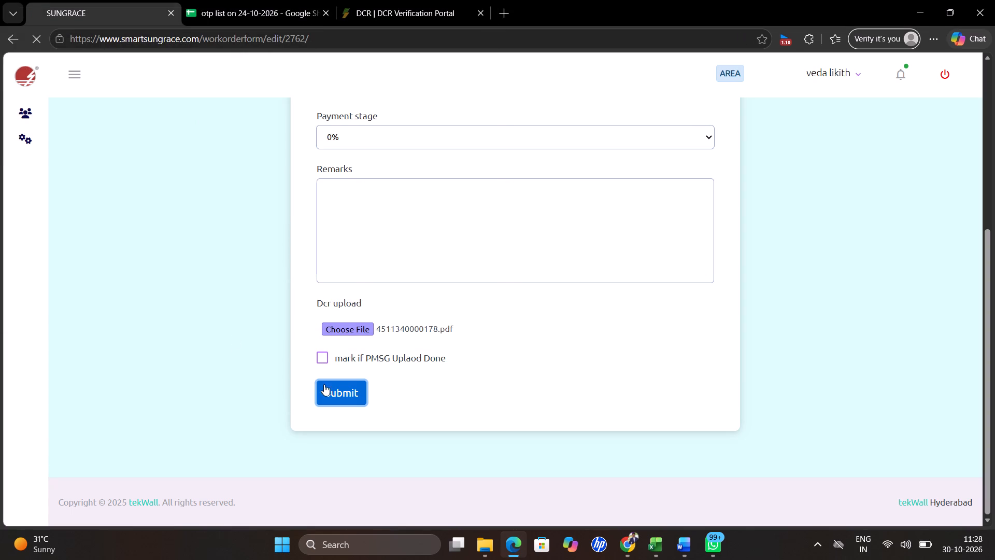
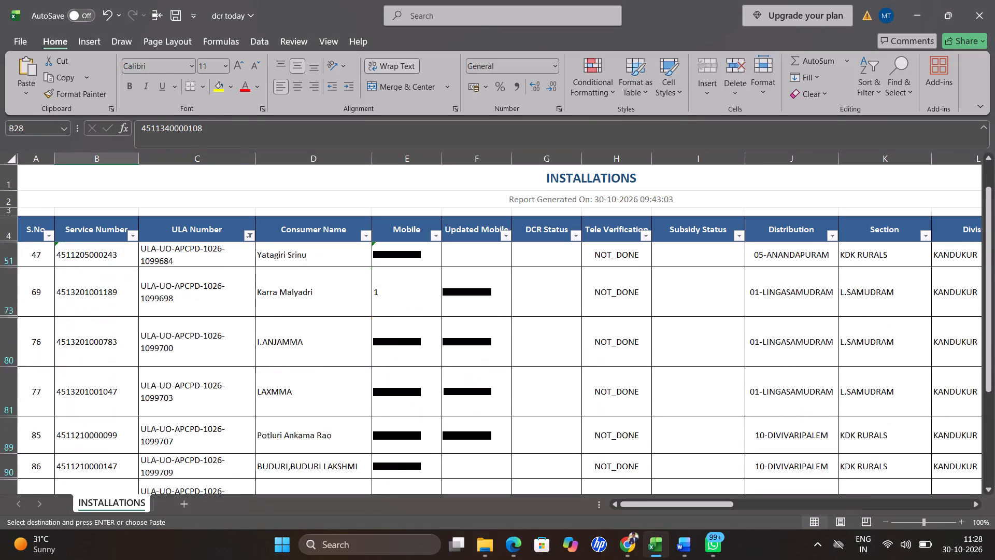
Look through the filtered INSTALLATIONS list for the next pending service number to process.
{"action": "scroll", "coordinate": [275, 300], "scroll_direction": "down", "scroll_amount": 7}
{"action": "scroll", "coordinate": [275, 486], "scroll_direction": "up", "scroll_amount": 6}
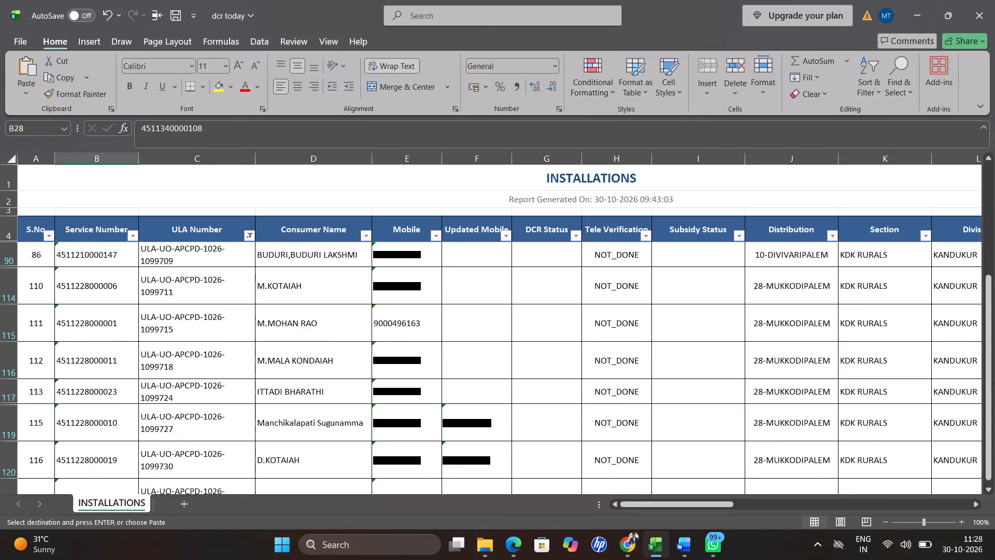
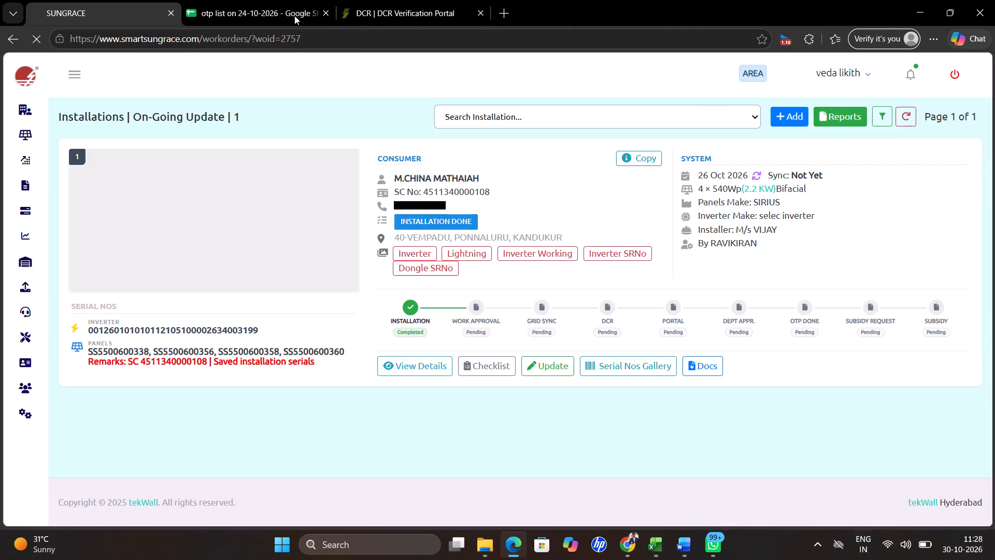
Switch to the DCR Verification Portal, close the viewed certificate and start a new B2C consumer issue entry.
{"action": "left_click", "coordinate": [391, 2]}
{"action": "left_click", "coordinate": [845, 86]}
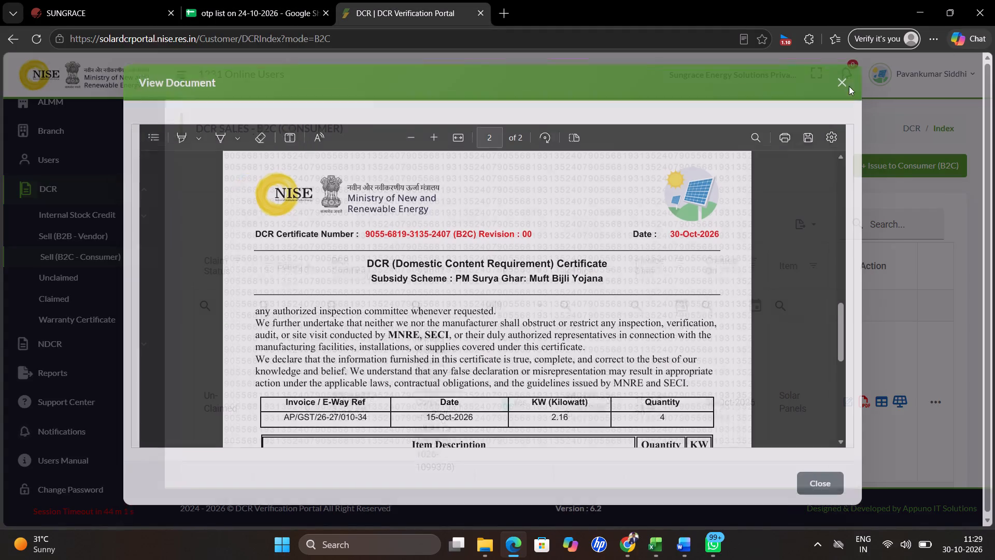
{"action": "left_click", "coordinate": [886, 159]}
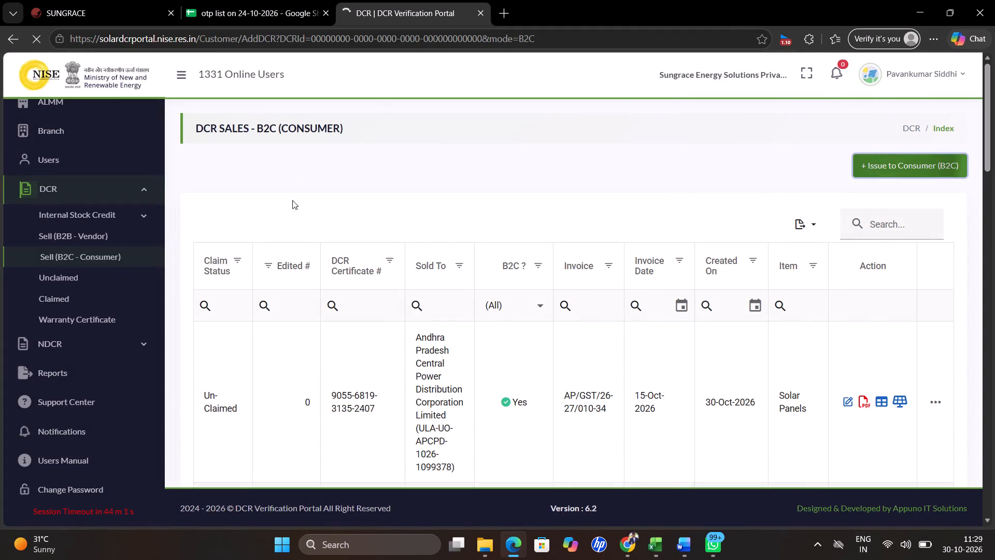
Set the new DCR entry's branch to Andhra Pradesh, item type to Solar Panels and subsidy scheme to PM Surya Ghar: Muft Bijli Yojana.
{"action": "left_click", "coordinate": [280, 199]}
{"action": "left_click", "coordinate": [281, 240]}
{"action": "left_click", "coordinate": [411, 193]}
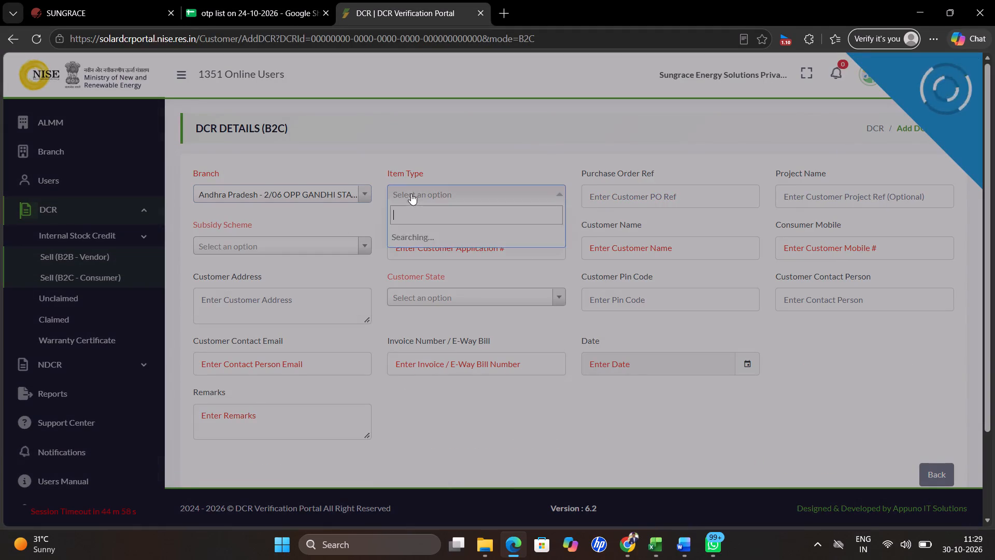
{"action": "left_click", "coordinate": [410, 236]}
{"action": "left_click", "coordinate": [452, 254]}
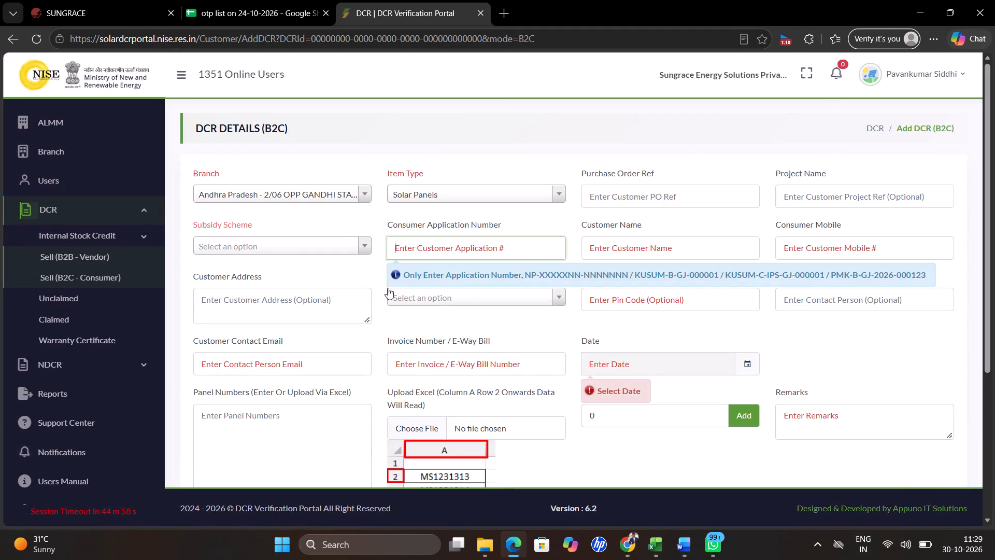
{"action": "left_click", "coordinate": [355, 249]}
{"action": "left_click", "coordinate": [280, 347]}
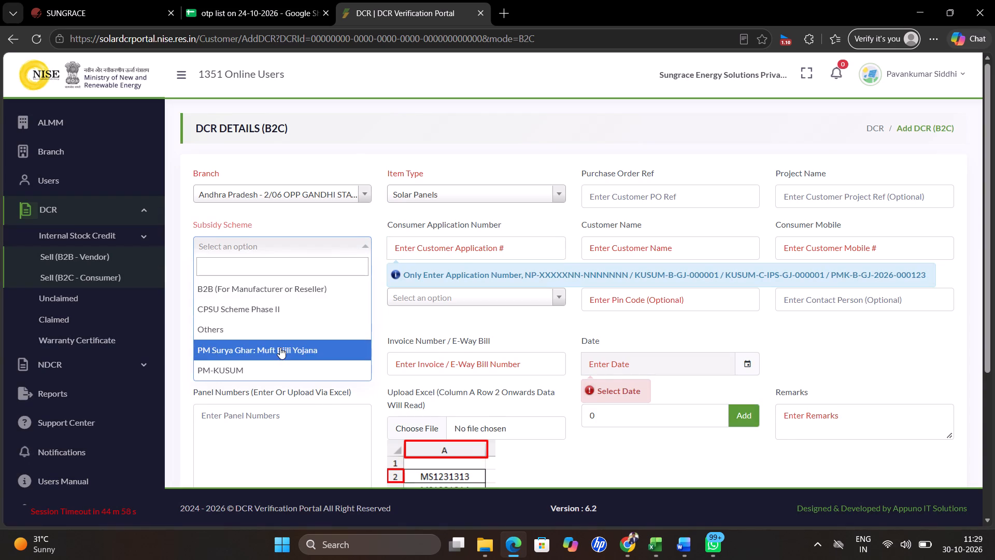
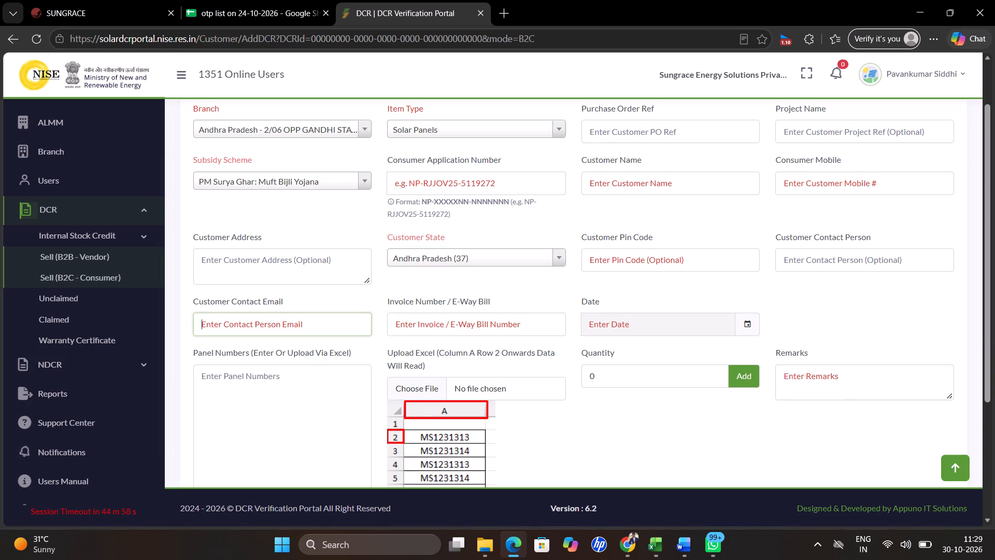
Copy the ULA number from the open SUNGRACE work order into the DCR entry's consumer application number.
{"action": "left_click", "coordinate": [446, 186]}
{"action": "left_click", "coordinate": [131, 0]}
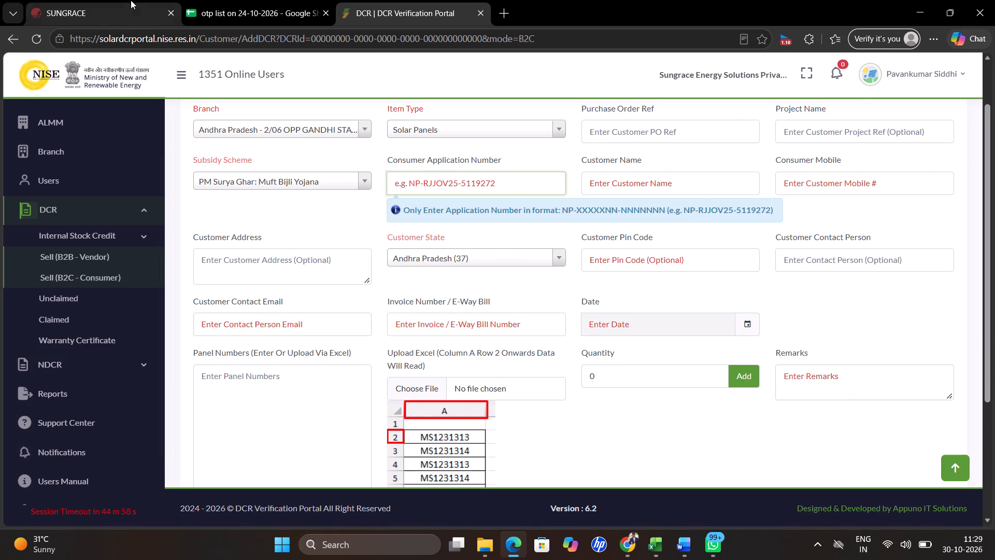
{"action": "left_click", "coordinate": [629, 152]}
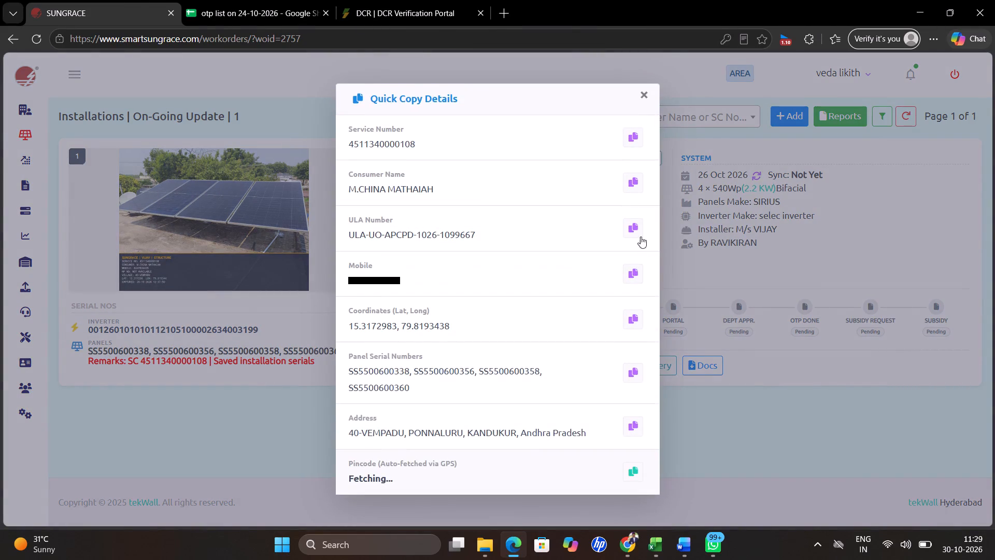
{"action": "left_click", "coordinate": [641, 237]}
{"action": "left_click", "coordinate": [630, 225]}
{"action": "left_click", "coordinate": [615, 127]}
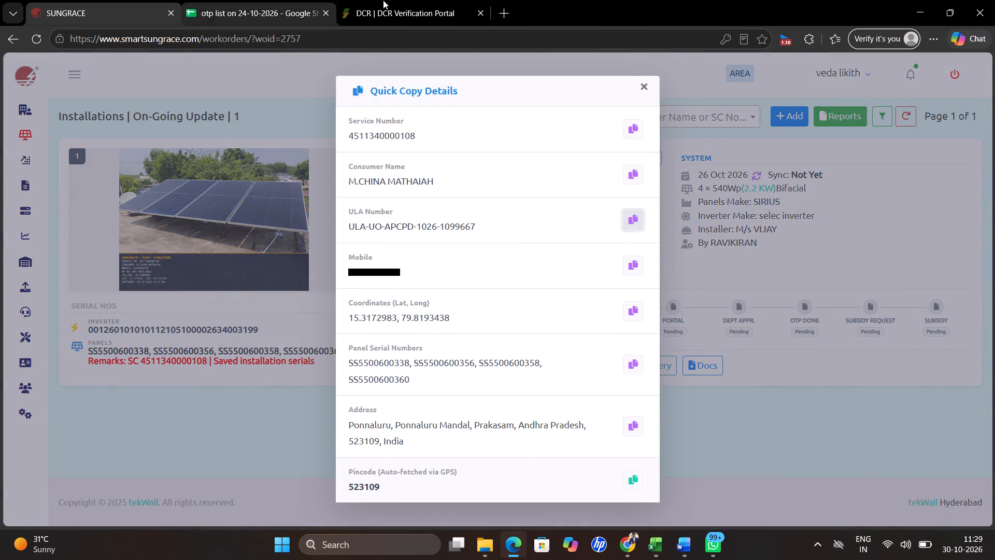
{"action": "left_click", "coordinate": [397, 0]}
{"action": "key", "text": "ctrl+v"}
{"action": "left_click_drag", "start_coordinate": [506, 161], "coordinate": [617, 188], "text": "ctrl"}
{"action": "scroll", "coordinate": [679, 178], "scroll_direction": "up", "scroll_amount": 1}
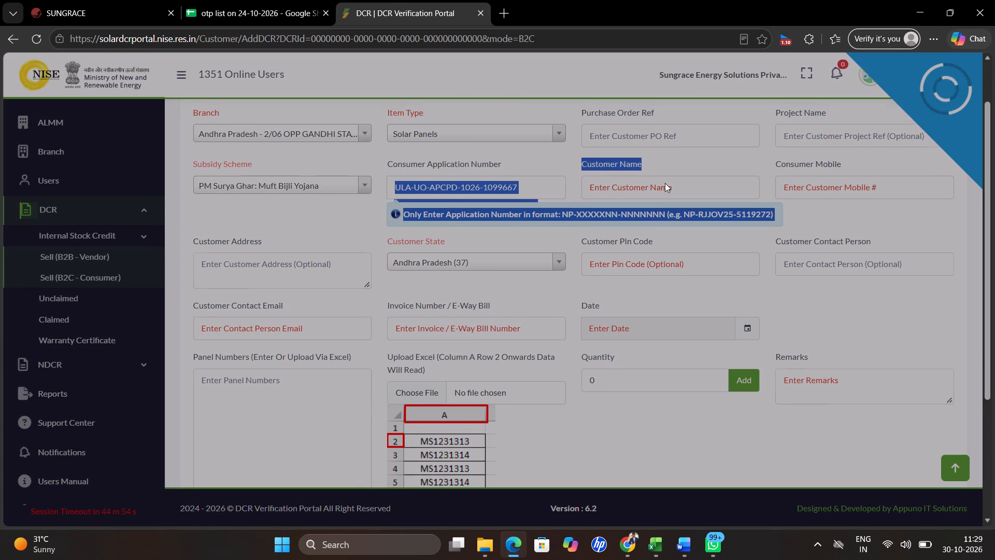
{"action": "left_click", "coordinate": [639, 205]}
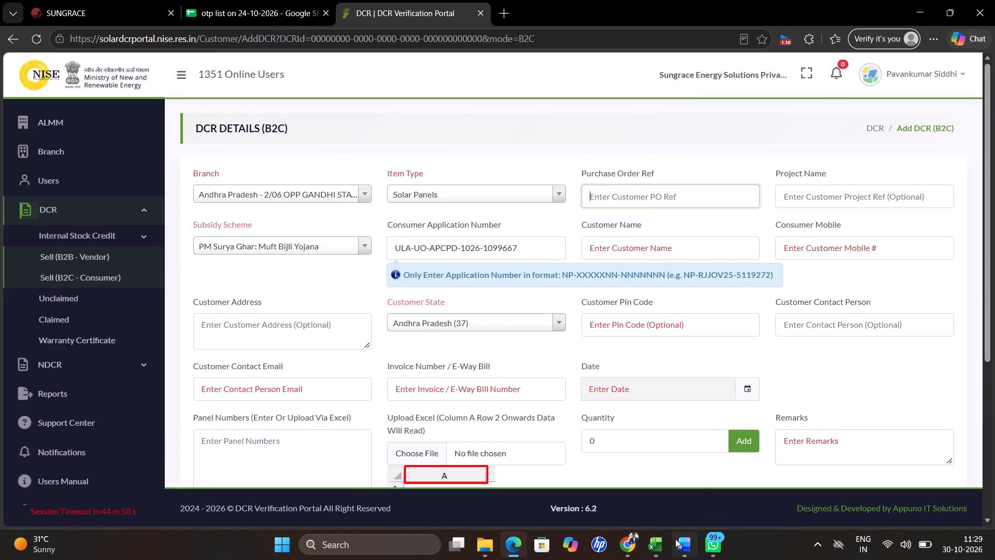
Copy the customer name Andhra Pradesh Central Power Distribution Corporation Limited from the Word details document into the DCR entry.
{"action": "left_click", "coordinate": [679, 545]}
{"action": "key", "text": "ctrl+c"}
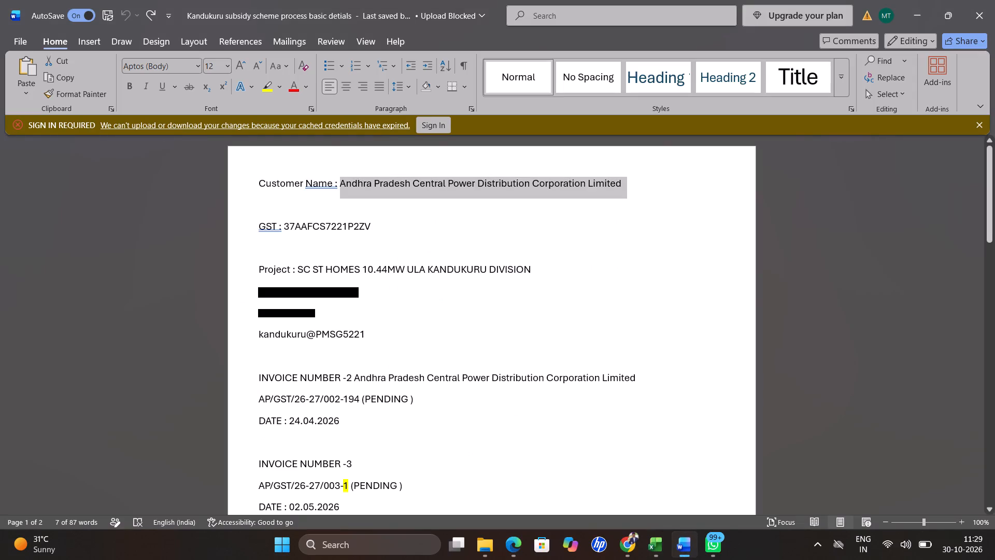
{"action": "left_click", "coordinate": [523, 543]}
{"action": "left_click", "coordinate": [660, 243]}
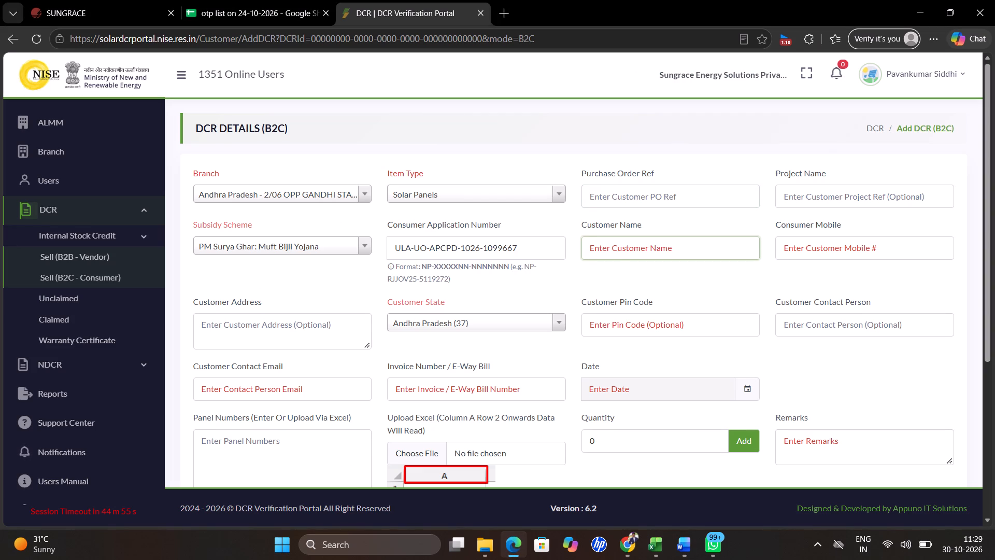
{"action": "key", "text": "ctrl+v"}
Copy the project name SC ST HOMES 10.44MW ULA KANDUKURU DIVISION from the Word document into the DCR entry.
{"action": "left_click", "coordinate": [687, 550]}
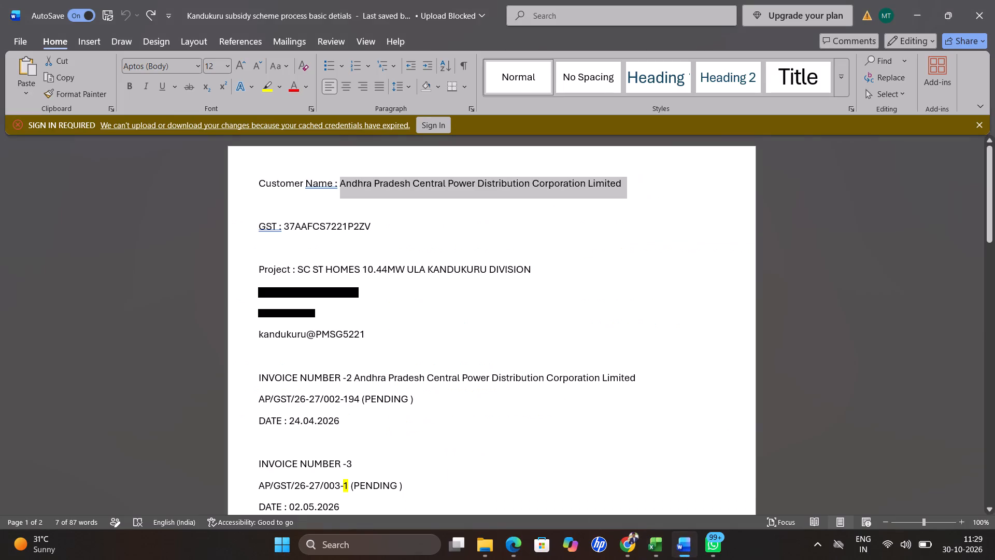
{"action": "left_click_drag", "start_coordinate": [309, 269], "coordinate": [523, 278]}
{"action": "key", "text": "ctrl+c"}
{"action": "left_click", "coordinate": [525, 533]}
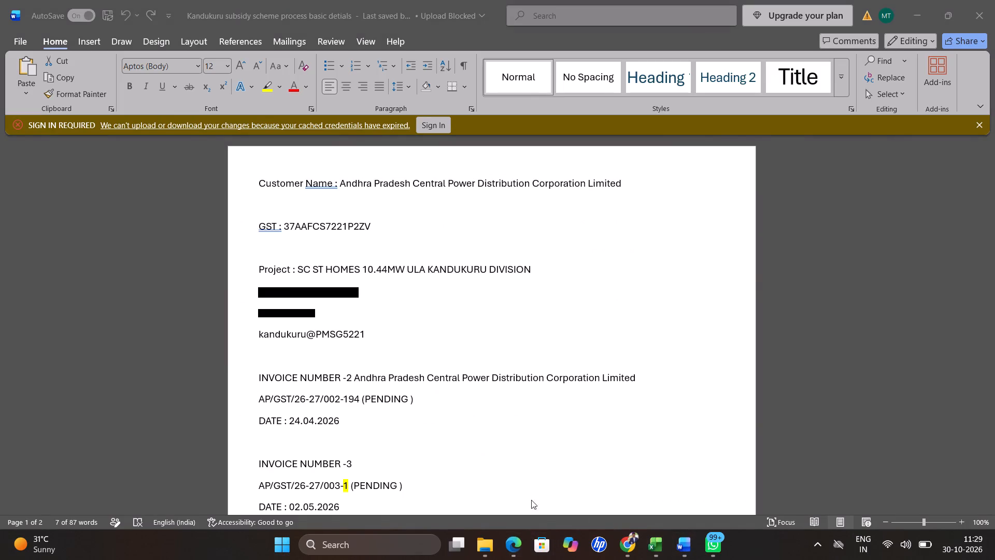
{"action": "left_click", "coordinate": [520, 533]}
{"action": "left_click", "coordinate": [805, 204]}
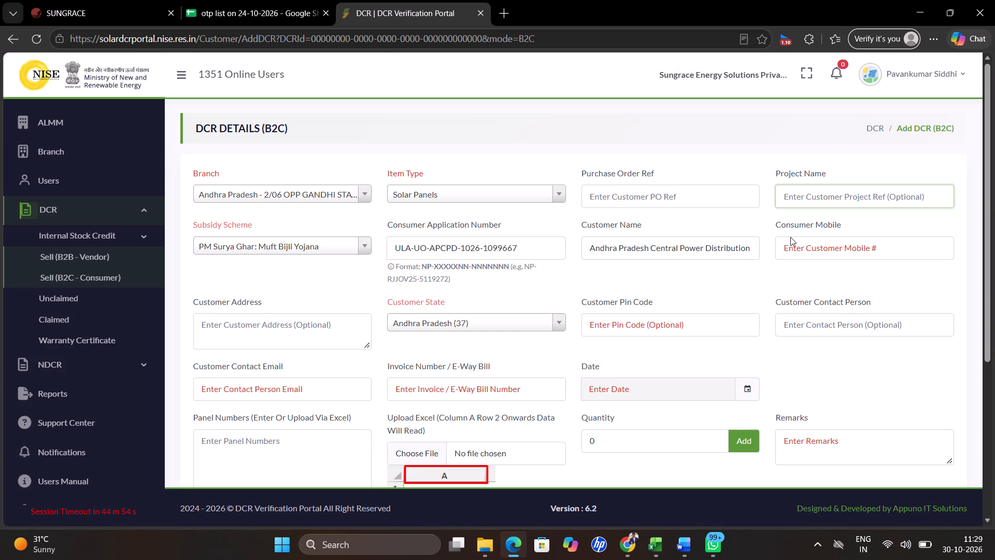
{"action": "key", "text": "ctrl+v"}
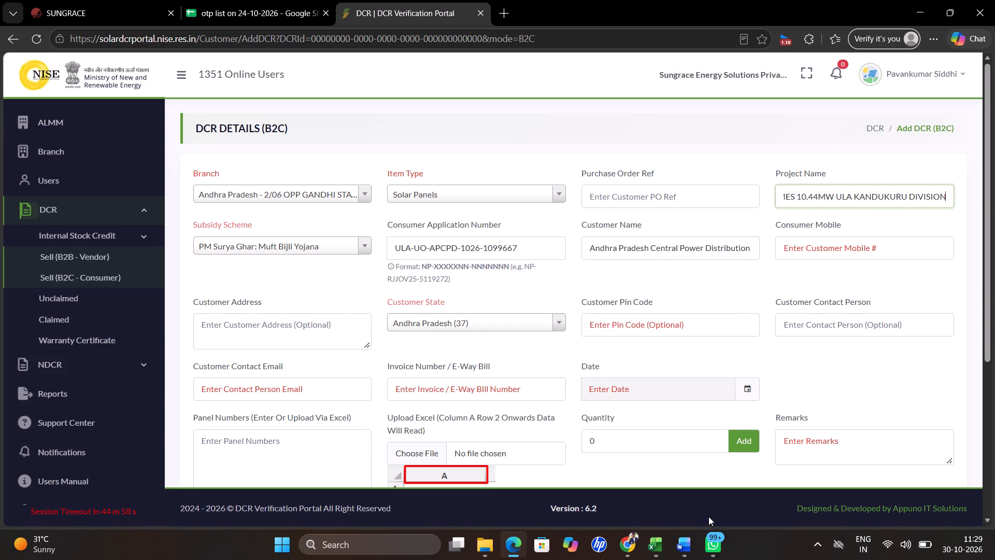
Copy the contact mobile number from the Word document into the DCR entry's consumer mobile.
{"action": "left_click", "coordinate": [685, 530]}
{"action": "left_click_drag", "start_coordinate": [331, 316], "coordinate": [224, 312]}
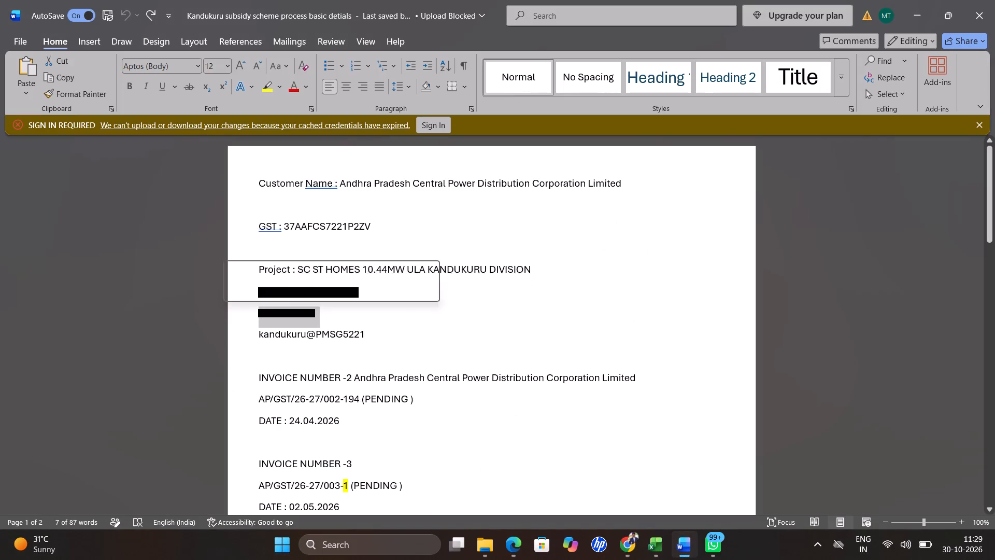
{"action": "key", "text": "ctrl+c"}
{"action": "left_click", "coordinate": [500, 545]}
{"action": "left_click", "coordinate": [799, 240]}
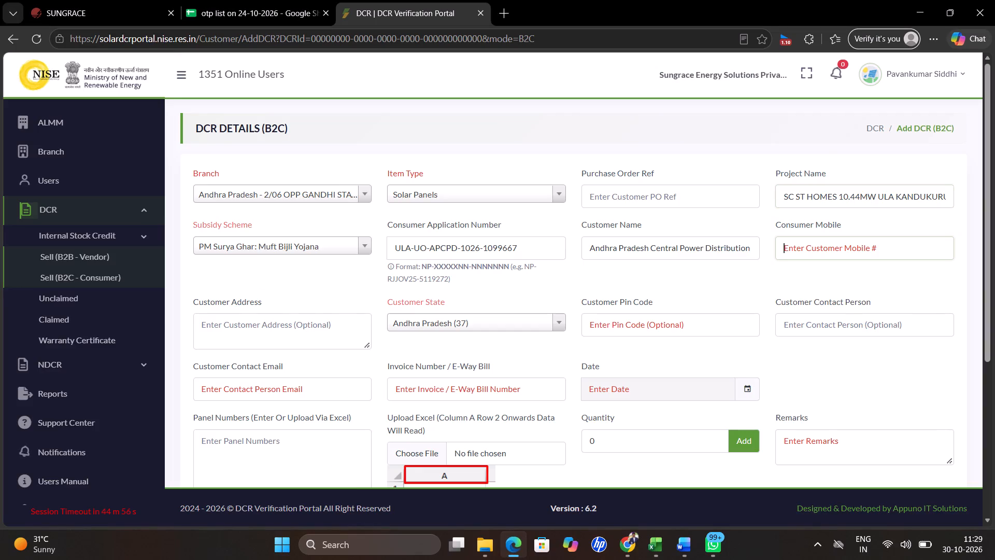
{"action": "key", "text": "ctrl+v"}
Copy the contact email address from the Word document into the DCR entry's customer contact email.
{"action": "left_click", "coordinate": [659, 536]}
{"action": "left_click", "coordinate": [674, 540]}
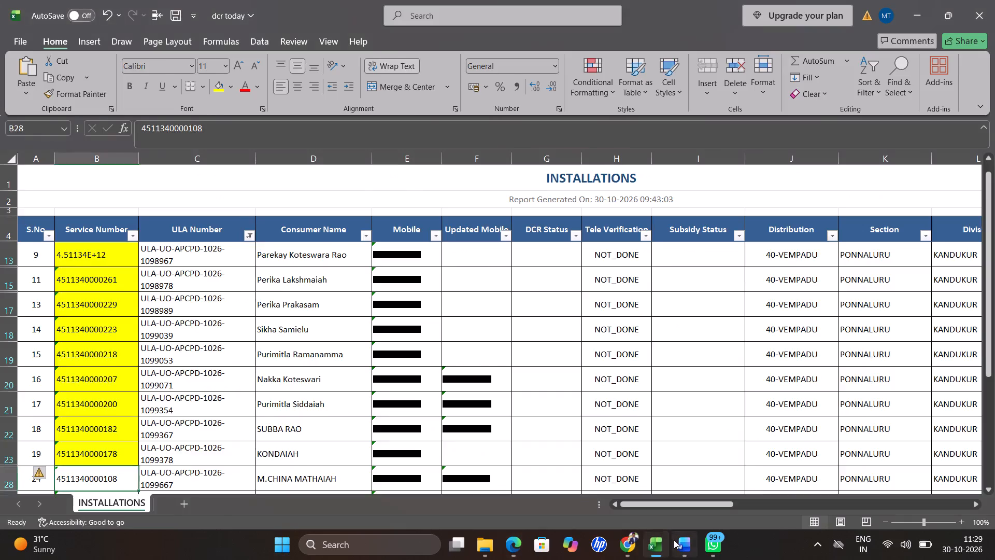
{"action": "left_click_drag", "start_coordinate": [408, 339], "coordinate": [405, 333]}
{"action": "left_click_drag", "start_coordinate": [385, 300], "coordinate": [209, 271]}
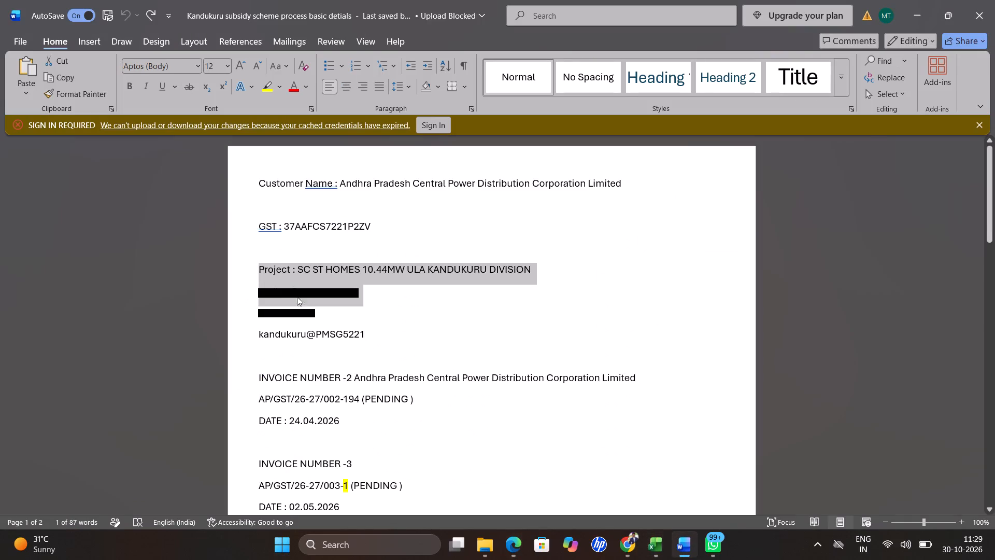
{"action": "left_click", "coordinate": [412, 320]}
{"action": "left_click_drag", "start_coordinate": [386, 302], "coordinate": [236, 299]}
{"action": "key", "text": "ctrl+c"}
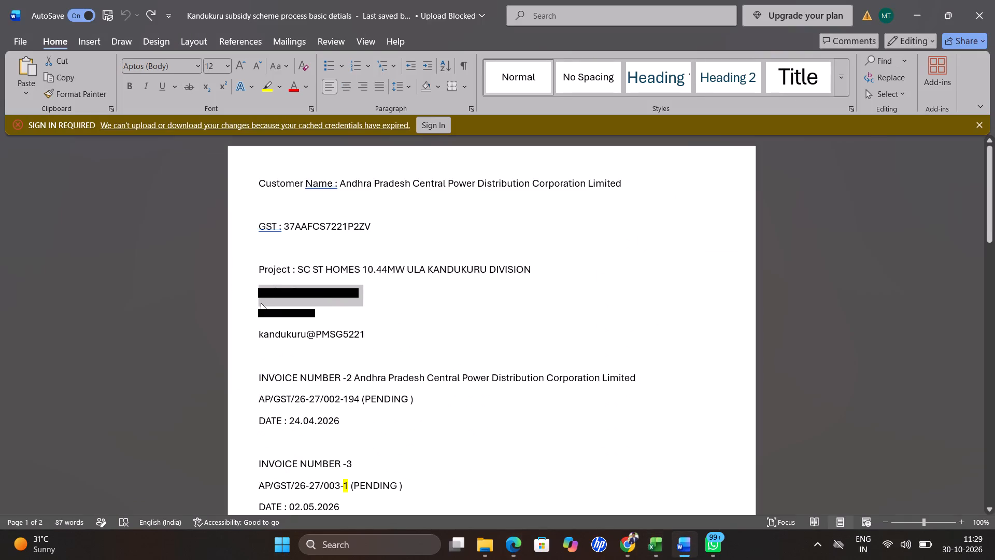
{"action": "left_click", "coordinate": [516, 547]}
{"action": "left_click", "coordinate": [320, 385]}
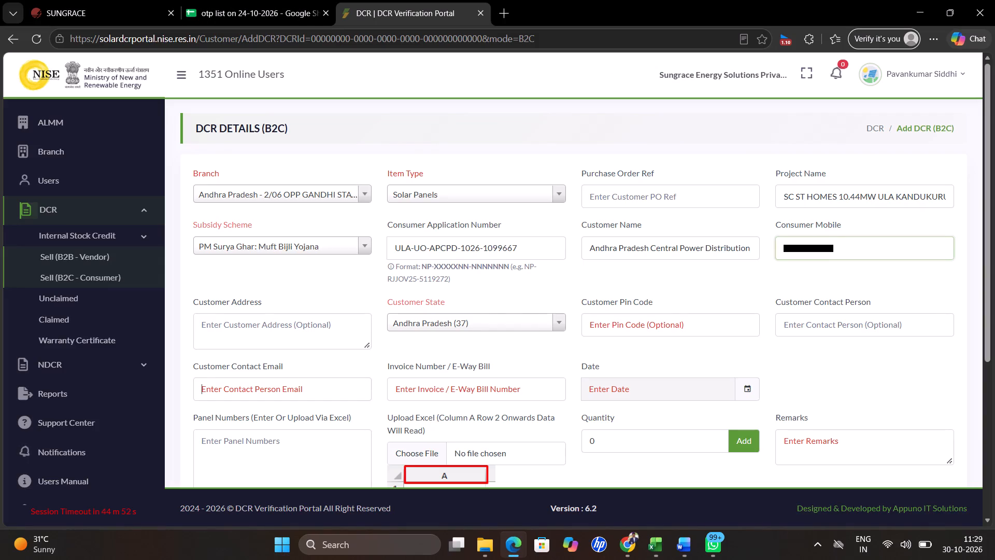
{"action": "key", "text": "ctrl+v"}
Review the invoice number prefixes and their dates in the Word details document.
{"action": "scroll", "coordinate": [502, 379], "scroll_direction": "down", "scroll_amount": 2}
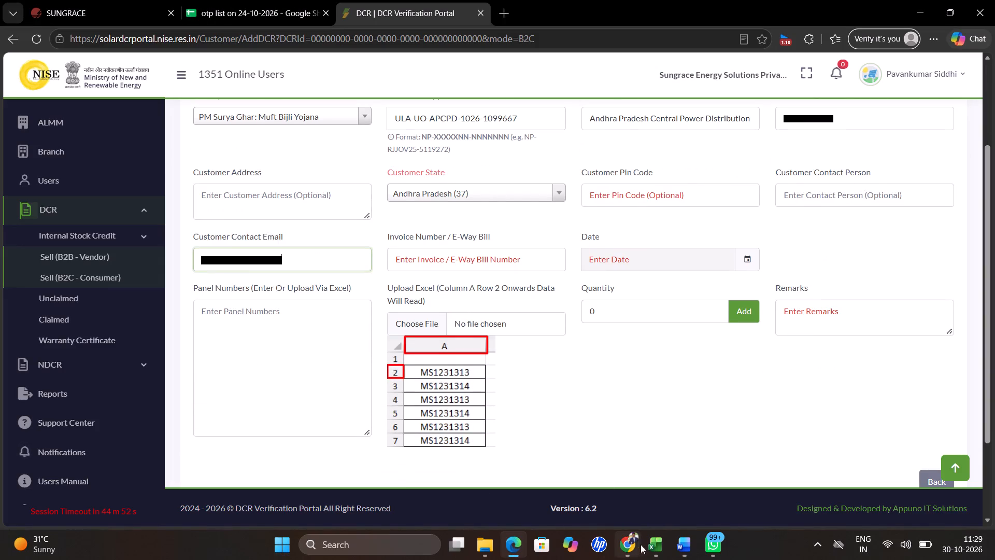
{"action": "left_click", "coordinate": [683, 543]}
{"action": "left_click", "coordinate": [397, 305]}
{"action": "scroll", "coordinate": [383, 348], "scroll_direction": "down", "scroll_amount": 1}
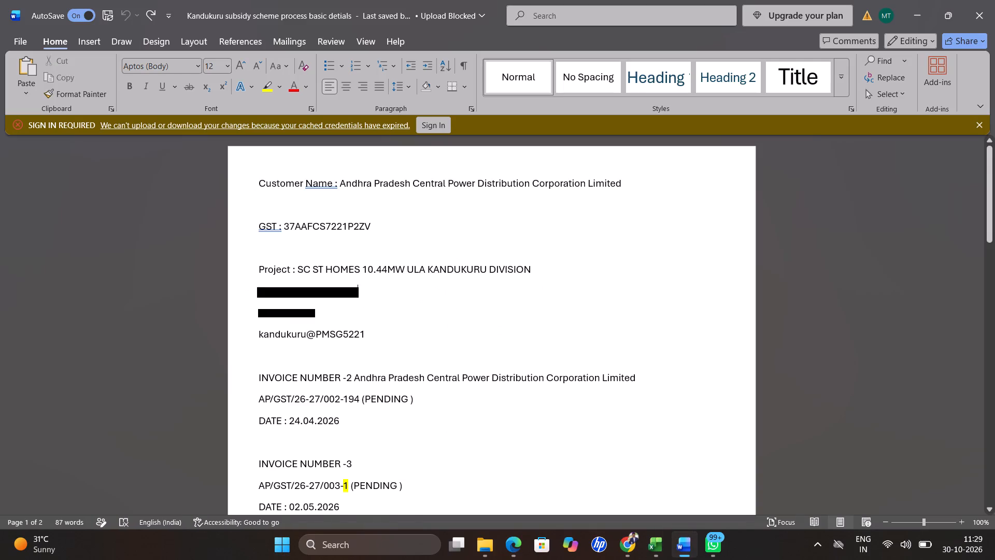
{"action": "scroll", "coordinate": [383, 348], "scroll_direction": "down", "scroll_amount": 1}
{"action": "scroll", "coordinate": [375, 269], "scroll_direction": "up", "scroll_amount": 1}
{"action": "scroll", "coordinate": [376, 270], "scroll_direction": "down", "scroll_amount": 19}
{"action": "scroll", "coordinate": [359, 314], "scroll_direction": "down", "scroll_amount": 4}
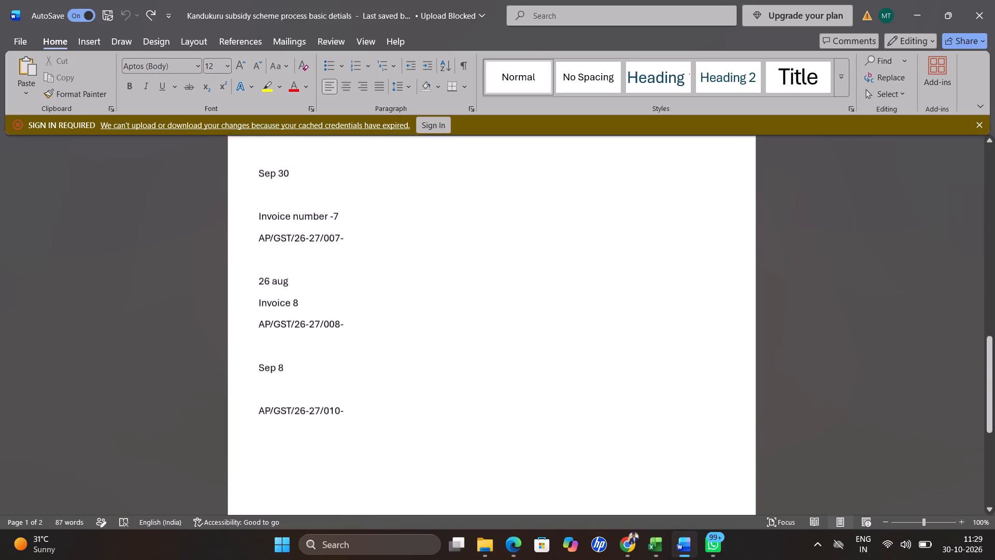
{"action": "left_click_drag", "start_coordinate": [354, 366], "coordinate": [207, 363]}
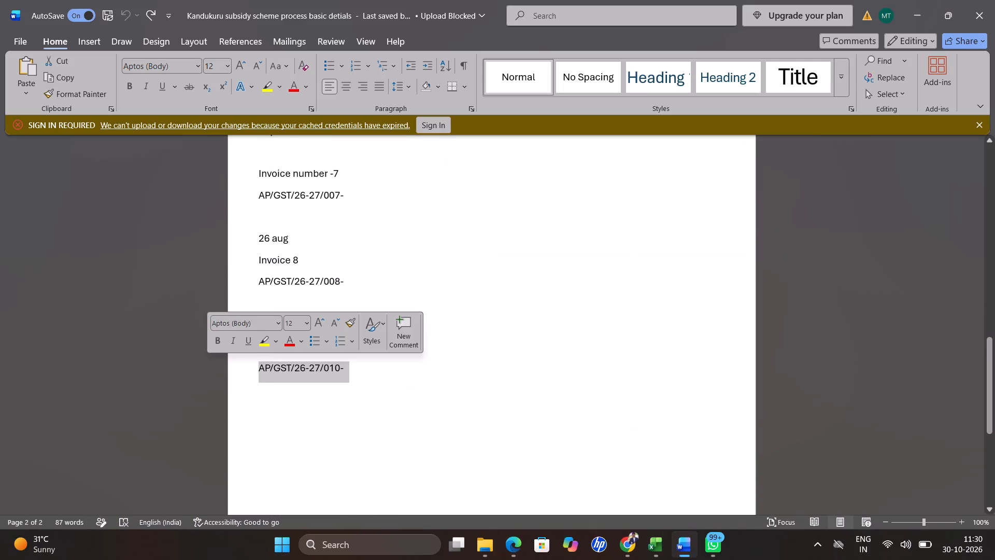
{"action": "left_click", "coordinate": [564, 367]}
{"action": "left_click", "coordinate": [523, 537]}
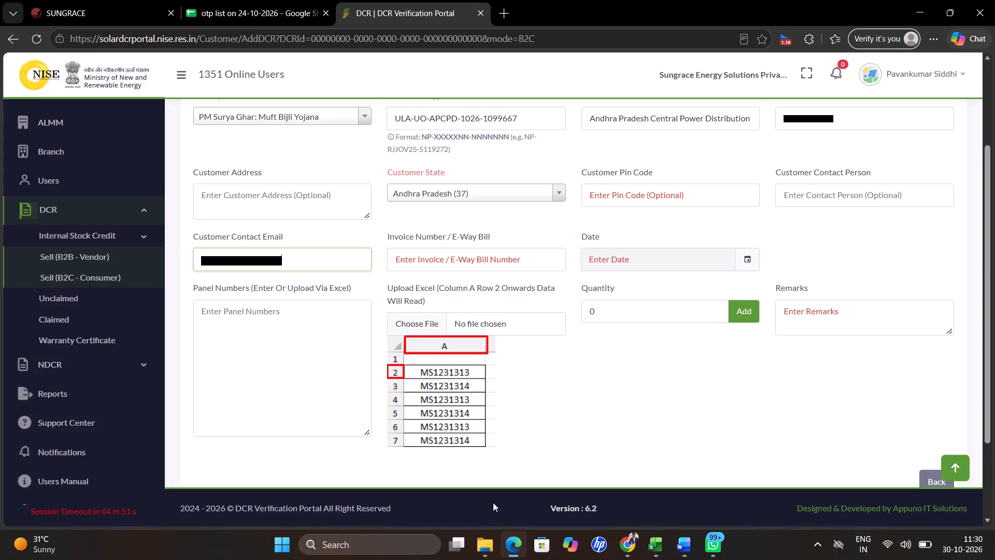
{"action": "left_click", "coordinate": [104, 1]}
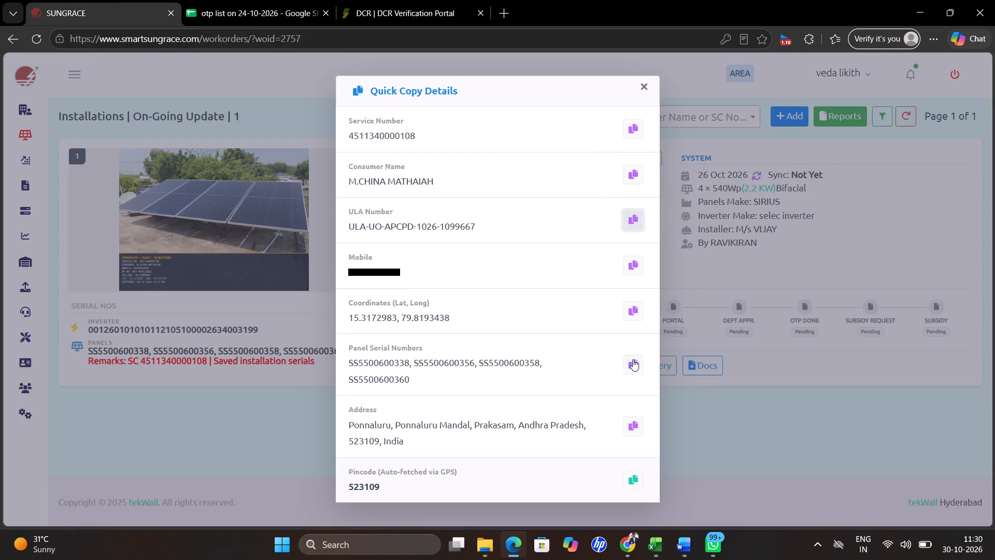
{"action": "left_click", "coordinate": [634, 357]}
{"action": "left_click", "coordinate": [625, 134]}
{"action": "left_click", "coordinate": [380, 4]}
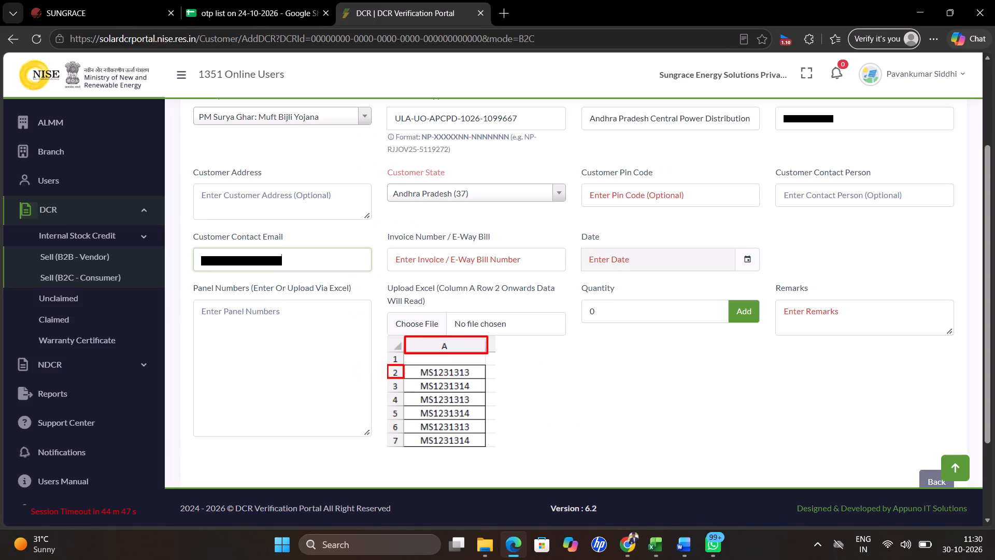
{"action": "left_click_drag", "start_coordinate": [320, 314], "coordinate": [317, 320]}
{"action": "key", "text": "ctrl+v"}
Remove the commas between the four panel serial numbers and put each serial on its own line.
{"action": "left_click_drag", "start_coordinate": [359, 303], "coordinate": [367, 335], "text": "ctrl"}
{"action": "left_click", "coordinate": [263, 307]}
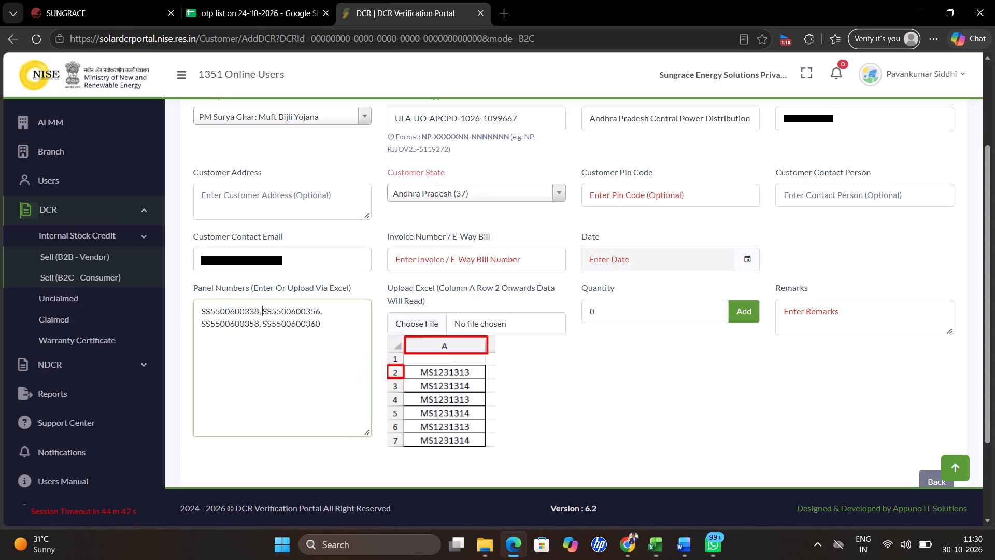
{"action": "left_click", "coordinate": [261, 313]}
{"action": "key", "text": "BackSpace"}
{"action": "key", "text": "Return"}
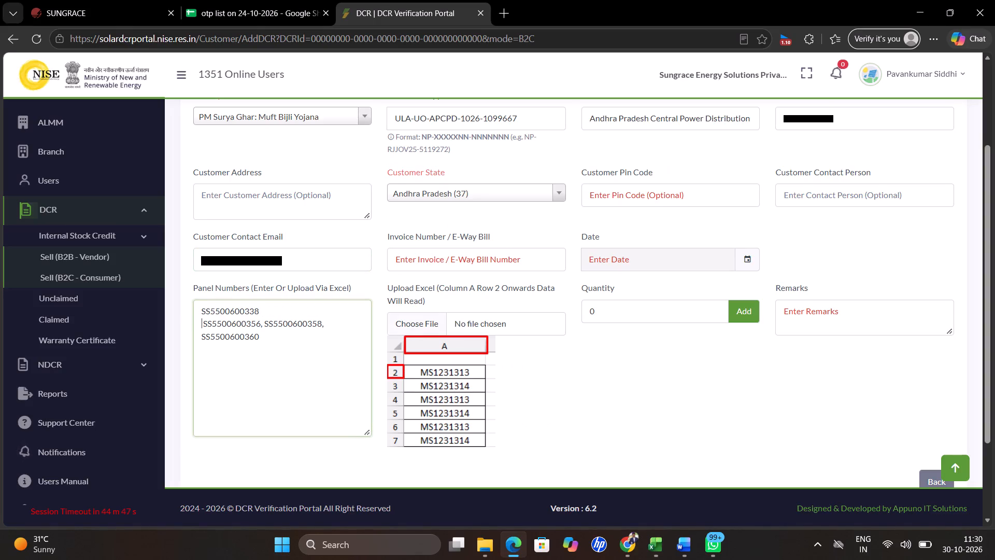
{"action": "key", "text": "Right"}
{"action": "key", "text": "Right"}
{"action": "key", "text": "Right"}
{"action": "key", "text": "Right"}
{"action": "key", "text": "Right"}
{"action": "key", "text": "Right"}
{"action": "key", "text": "Right"}
{"action": "key", "text": "Right"}
{"action": "key", "text": "Right"}
{"action": "key", "text": "Right"}
{"action": "key", "text": "Right"}
{"action": "key", "text": "Right"}
{"action": "key", "text": "Right"}
{"action": "key", "text": "Right"}
{"action": "key", "text": "BackSpace"}
{"action": "key", "text": "Return"}
{"action": "key", "text": "Right"}
{"action": "key", "text": "Right"}
{"action": "key", "text": "Right"}
{"action": "key", "text": "Right"}
{"action": "key", "text": "Right"}
{"action": "key", "text": "Right"}
{"action": "key", "text": "Right"}
{"action": "key", "text": "Right"}
{"action": "key", "text": "Right"}
{"action": "key", "text": "Right"}
{"action": "key", "text": "Right"}
{"action": "key", "text": "Right"}
{"action": "key", "text": "Right"}
{"action": "key", "text": "Right"}
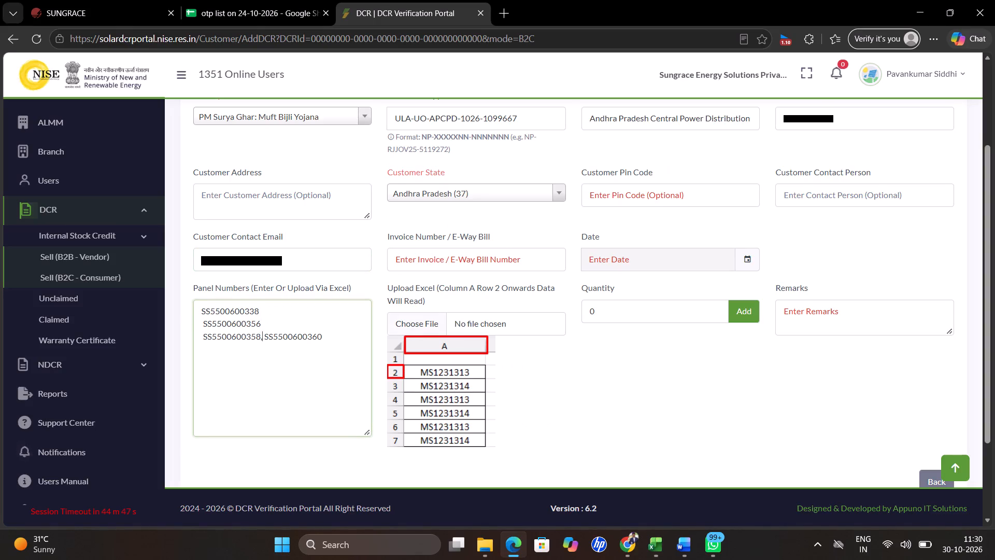
{"action": "key", "text": "BackSpace"}
{"action": "key", "text": "Return"}
Set the DCR entry's quantity to 4.
{"action": "left_click", "coordinate": [602, 320]}
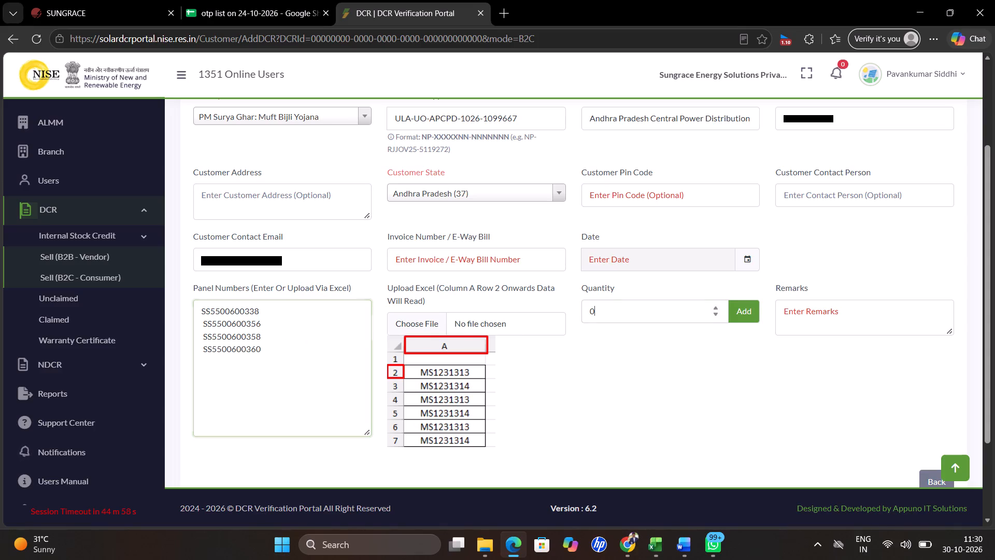
{"action": "key", "text": "BackSpace"}
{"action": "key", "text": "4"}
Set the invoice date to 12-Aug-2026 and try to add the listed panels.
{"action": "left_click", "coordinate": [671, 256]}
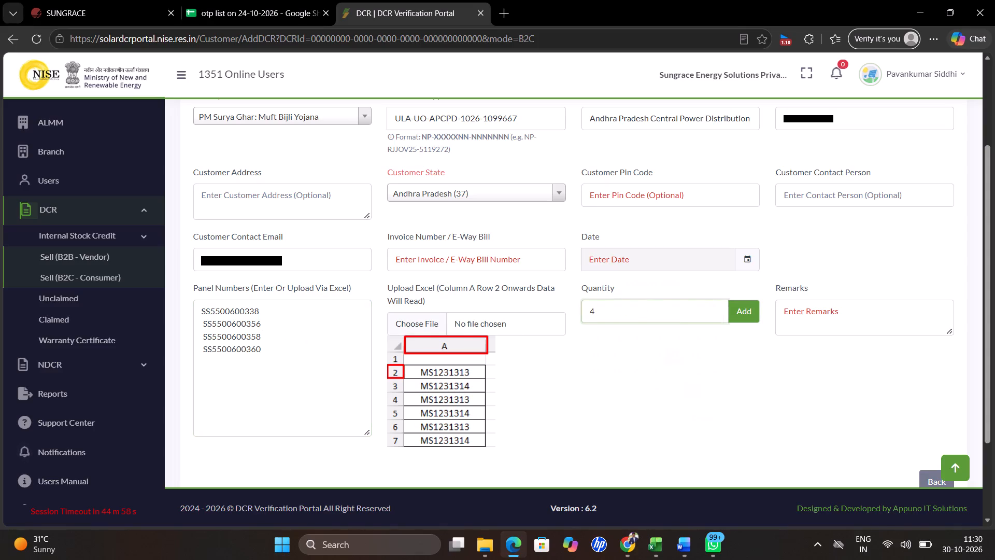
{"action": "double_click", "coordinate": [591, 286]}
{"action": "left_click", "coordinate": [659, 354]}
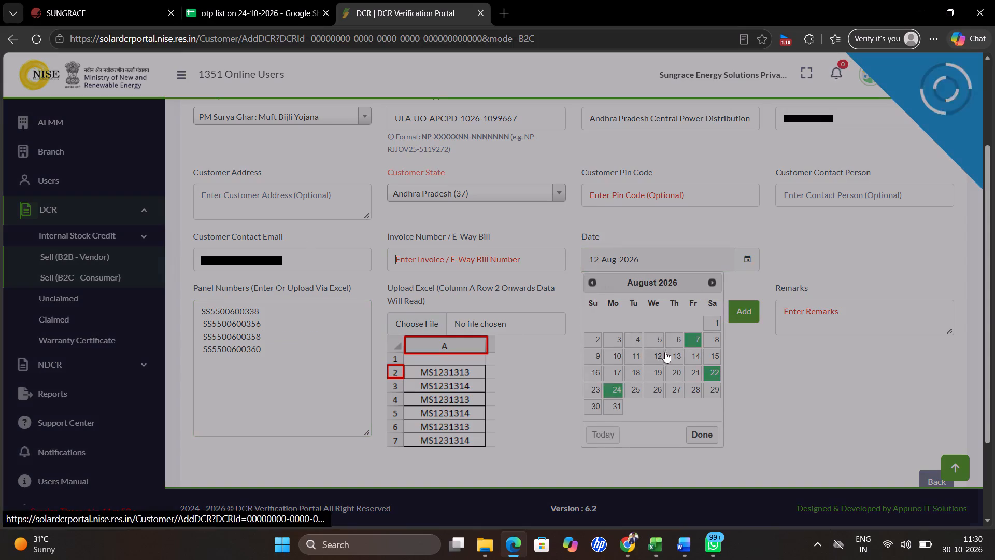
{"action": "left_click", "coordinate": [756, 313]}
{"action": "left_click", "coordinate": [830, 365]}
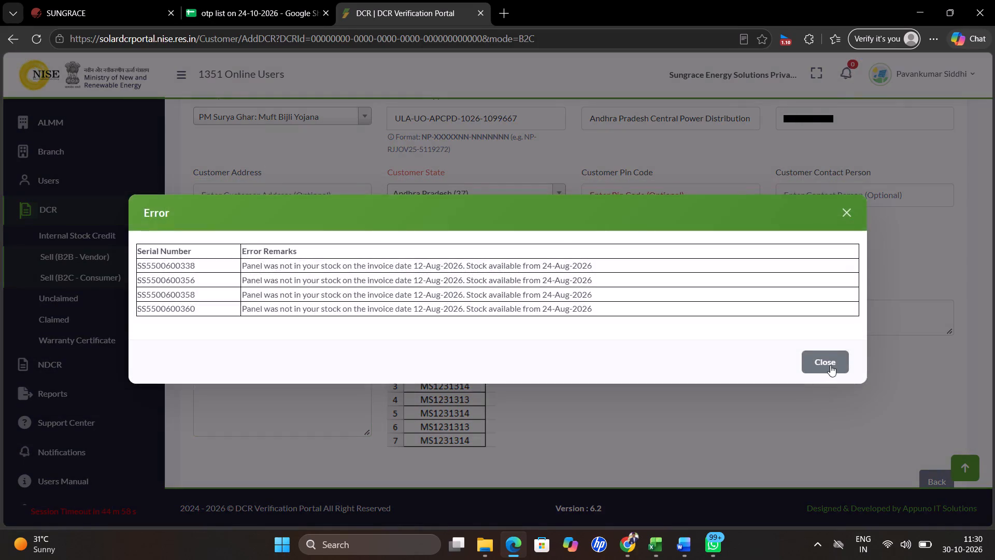
Set the invoice date to 26-Aug-2026 and add the four listed panels to the DCR entry.
{"action": "left_click", "coordinate": [668, 261]}
{"action": "left_click", "coordinate": [661, 395]}
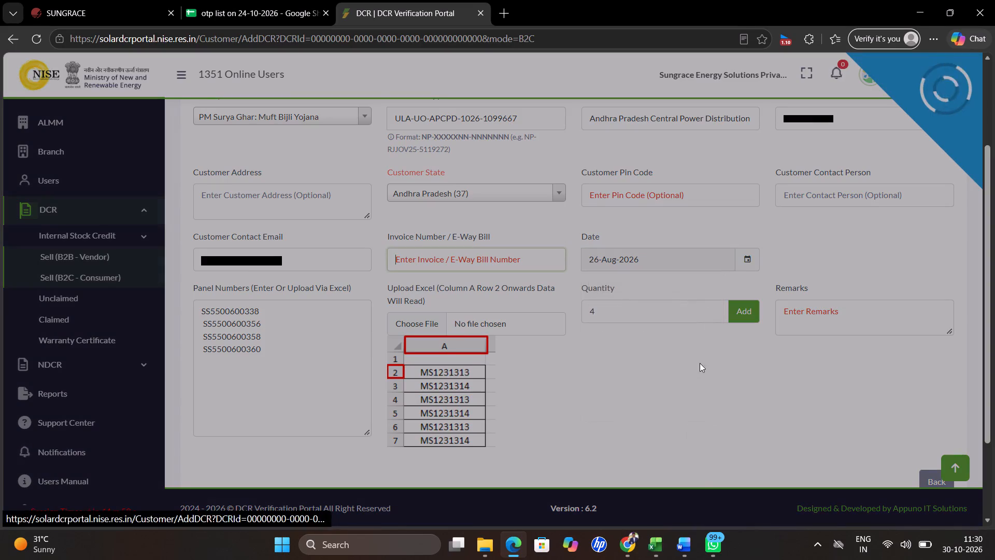
{"action": "left_click", "coordinate": [747, 325]}
{"action": "left_click", "coordinate": [743, 312]}
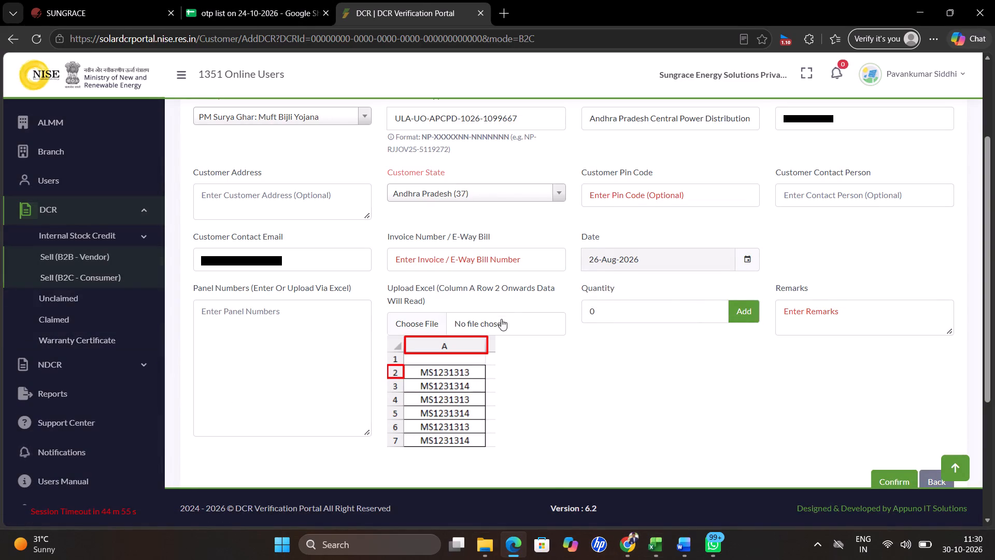
Copy the invoice 7 prefix from the Kandukuru Word document and enter AP/GST/26-27/007-48 as the DCR form's invoice number.
{"action": "left_click", "coordinate": [672, 536]}
{"action": "scroll", "coordinate": [337, 266], "scroll_direction": "up", "scroll_amount": 4}
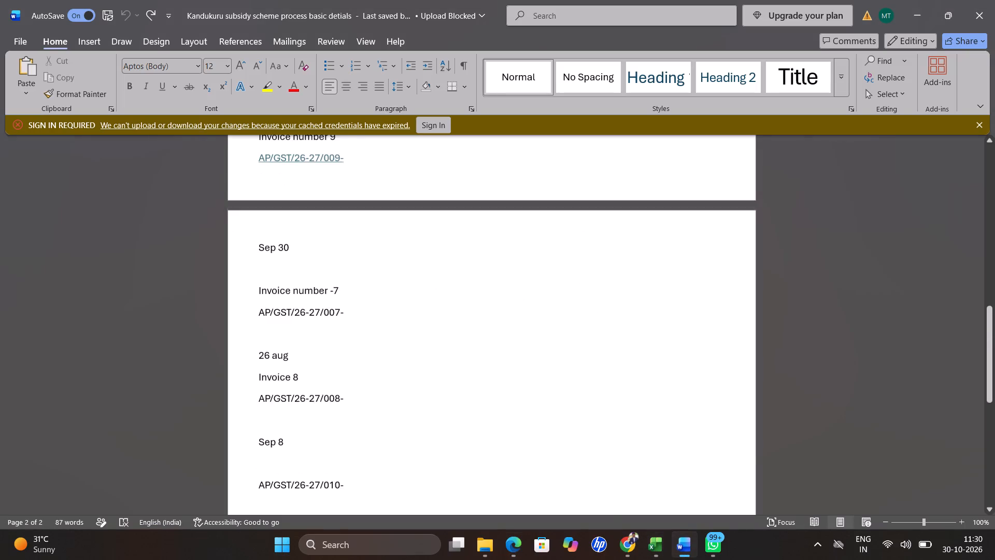
{"action": "left_click_drag", "start_coordinate": [358, 317], "coordinate": [191, 322]}
{"action": "key", "text": "ctrl+c"}
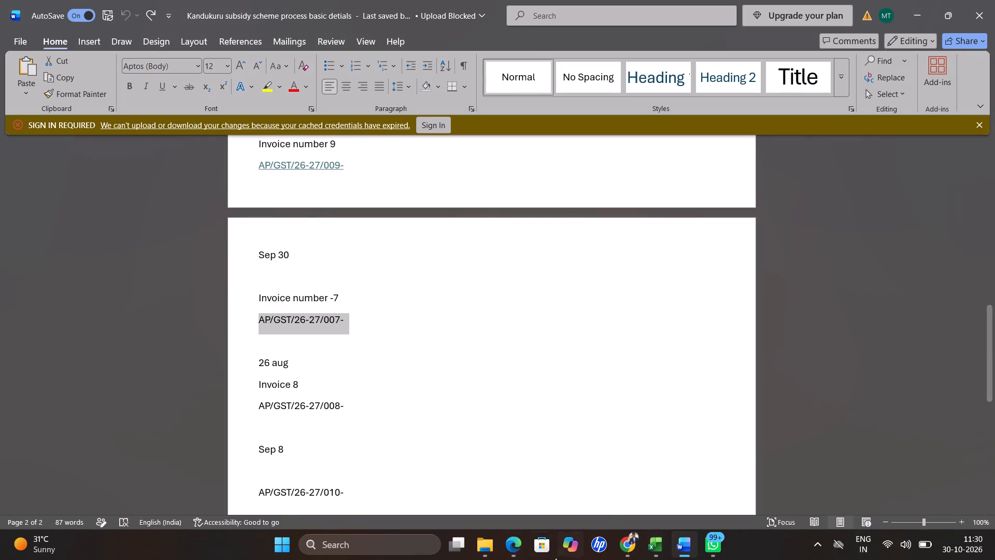
{"action": "left_click", "coordinate": [516, 544]}
{"action": "left_click", "coordinate": [445, 255]}
{"action": "key", "text": "ctrl+v"}
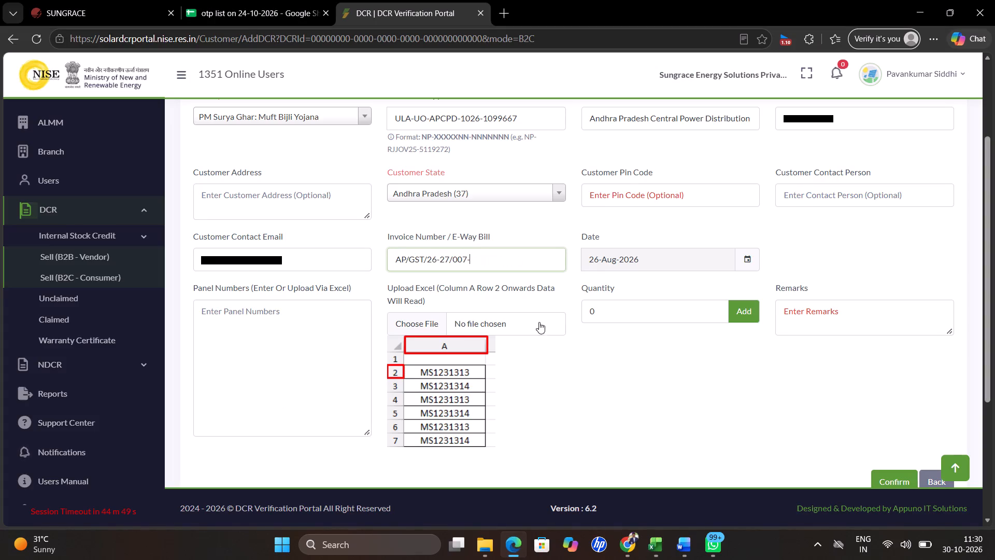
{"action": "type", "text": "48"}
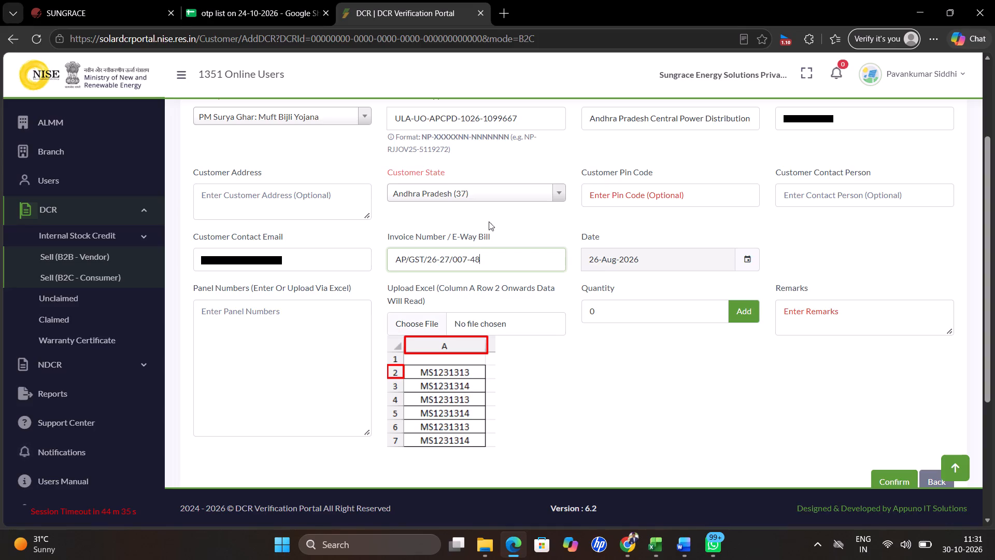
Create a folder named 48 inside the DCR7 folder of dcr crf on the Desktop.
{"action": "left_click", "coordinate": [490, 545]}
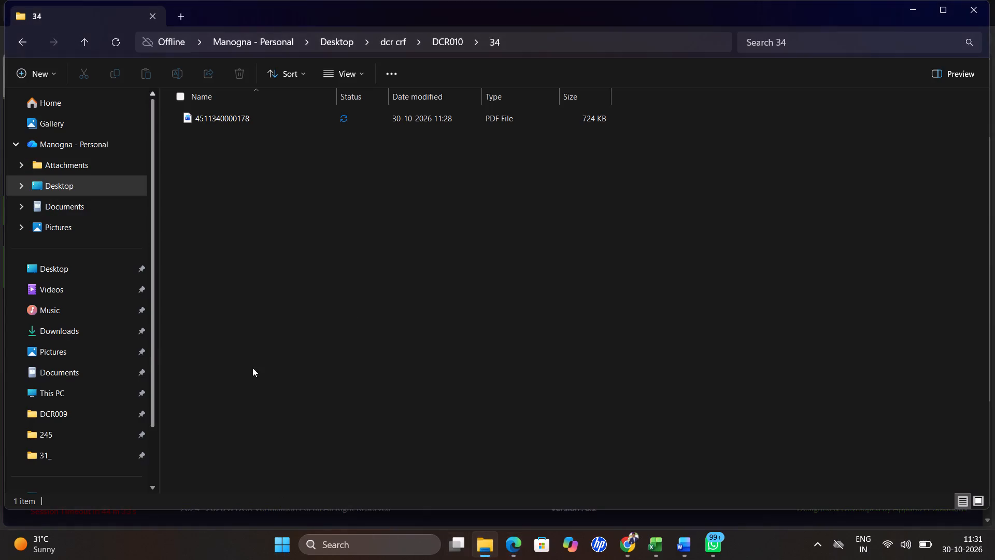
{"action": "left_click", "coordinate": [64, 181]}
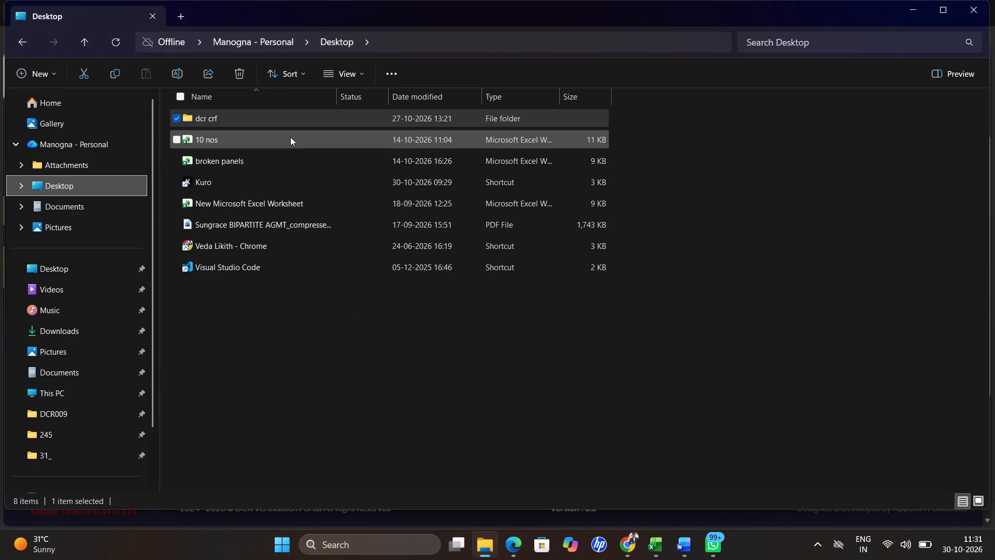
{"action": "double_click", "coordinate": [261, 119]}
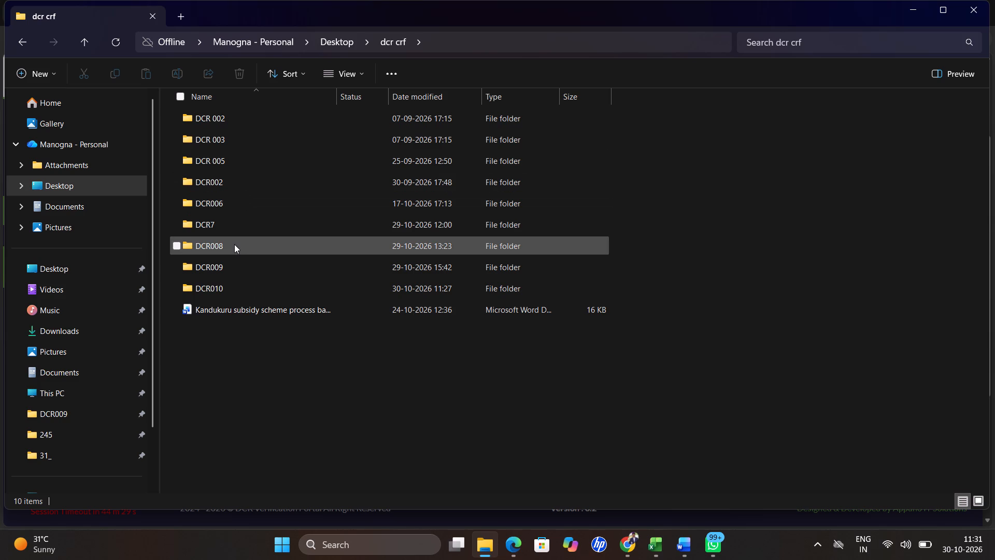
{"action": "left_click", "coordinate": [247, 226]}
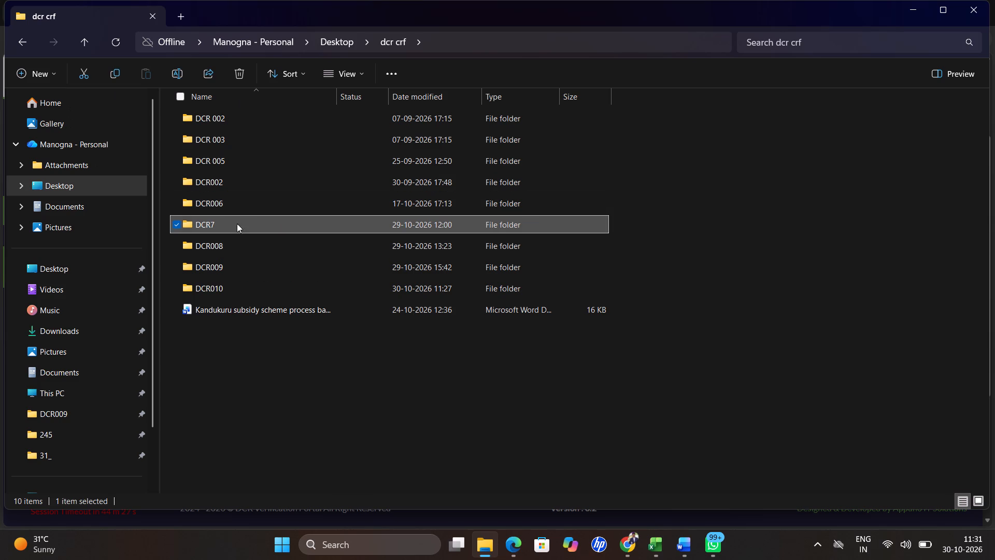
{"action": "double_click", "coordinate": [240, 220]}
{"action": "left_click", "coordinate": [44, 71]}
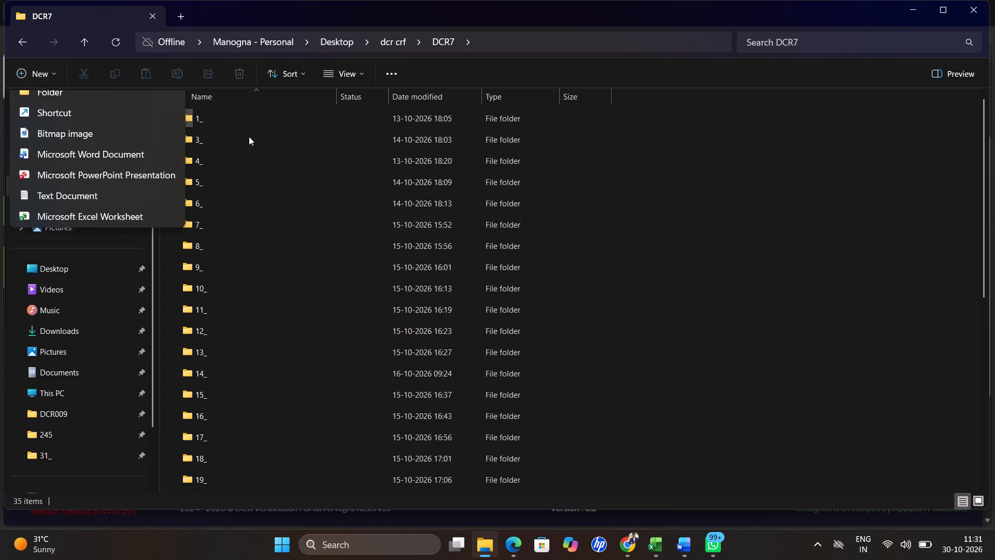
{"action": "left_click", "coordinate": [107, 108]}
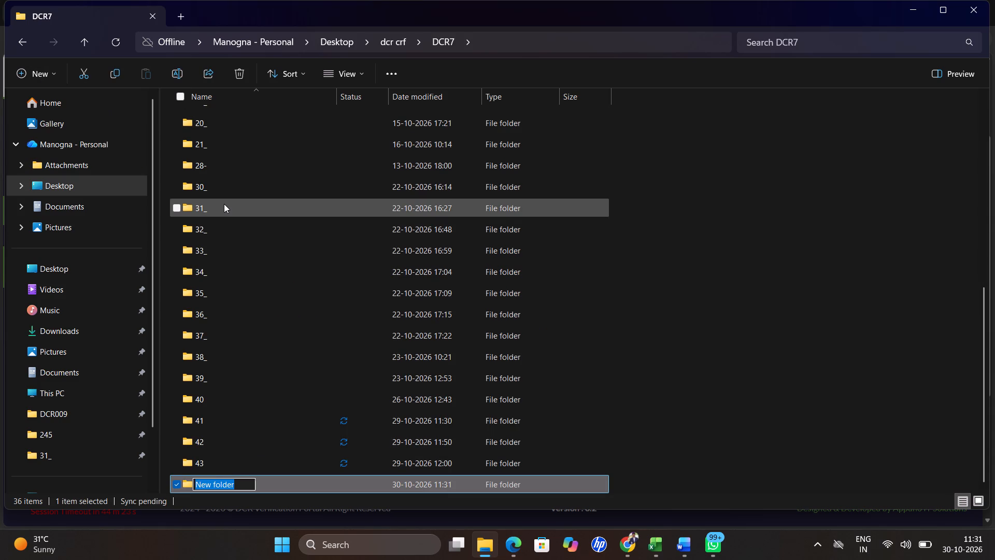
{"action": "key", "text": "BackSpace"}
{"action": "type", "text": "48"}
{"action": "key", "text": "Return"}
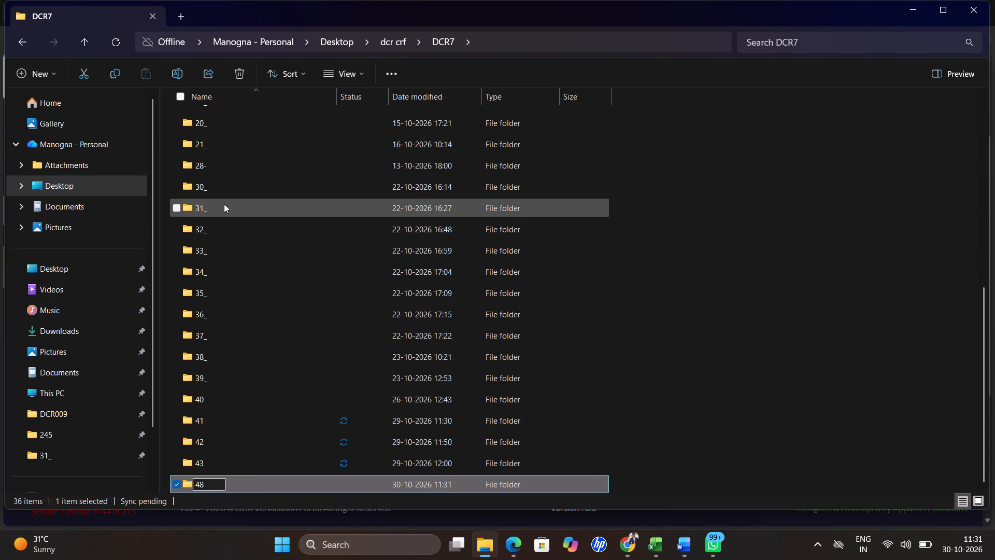
Change the DCR form's invoice number to AP/GST/26-27/007-49.
{"action": "left_click", "coordinate": [508, 544]}
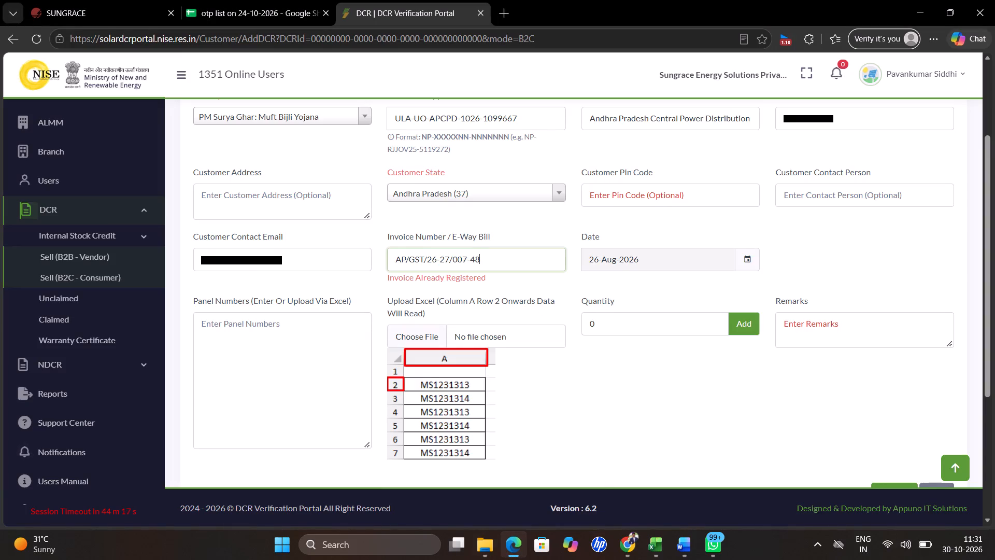
{"action": "key", "text": "BackSpace"}
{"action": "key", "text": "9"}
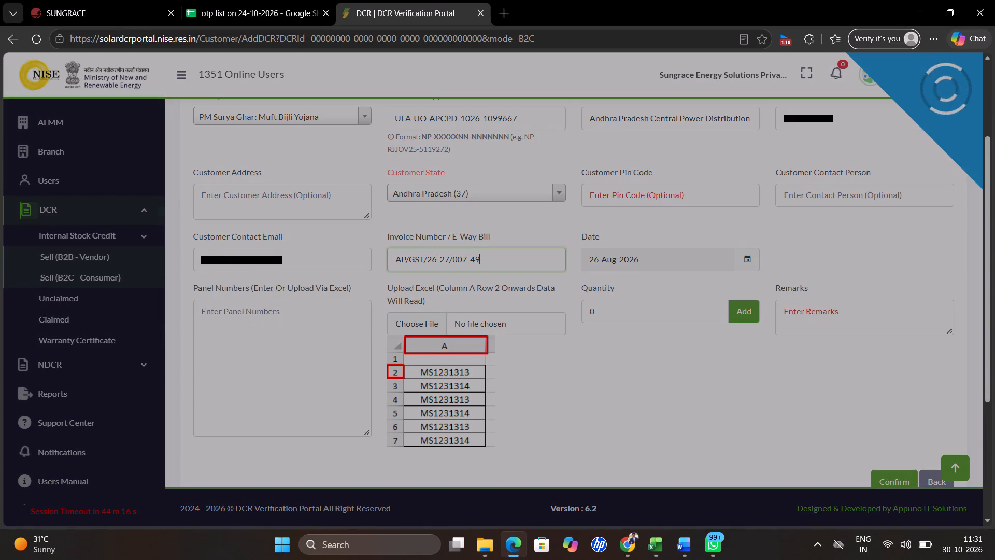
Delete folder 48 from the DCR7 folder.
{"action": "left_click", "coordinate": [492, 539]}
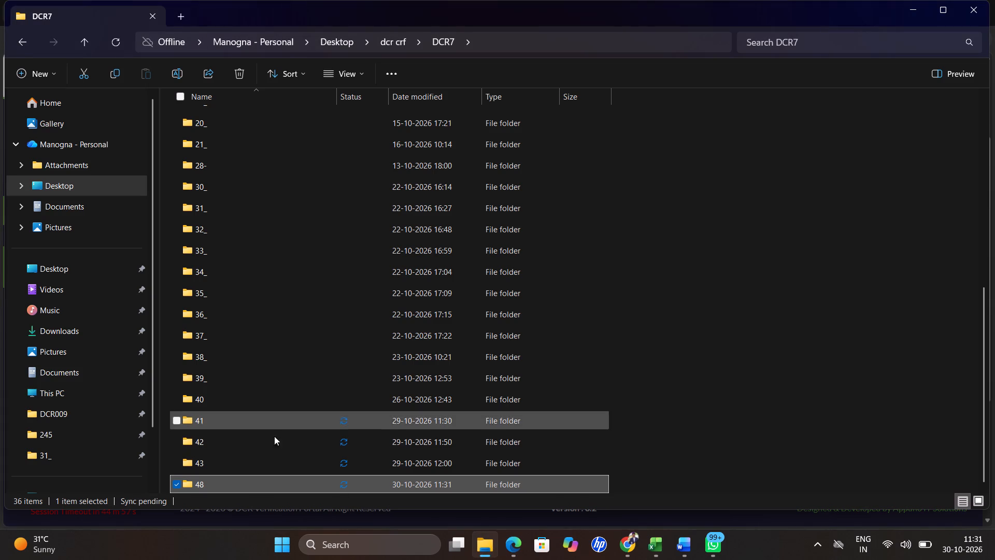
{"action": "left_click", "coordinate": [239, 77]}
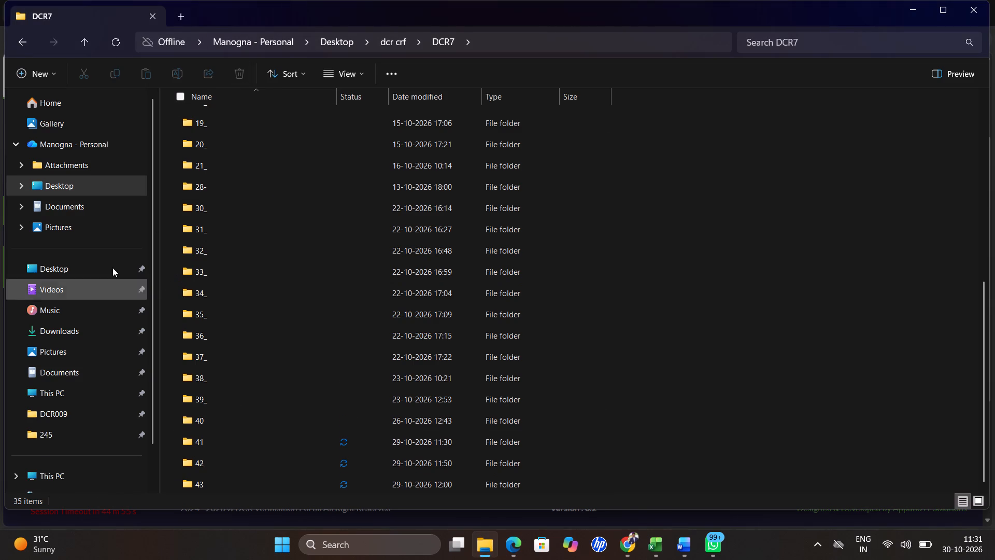
Create a folder named 49 inside the DCR7 folder.
{"action": "left_click", "coordinate": [35, 72]}
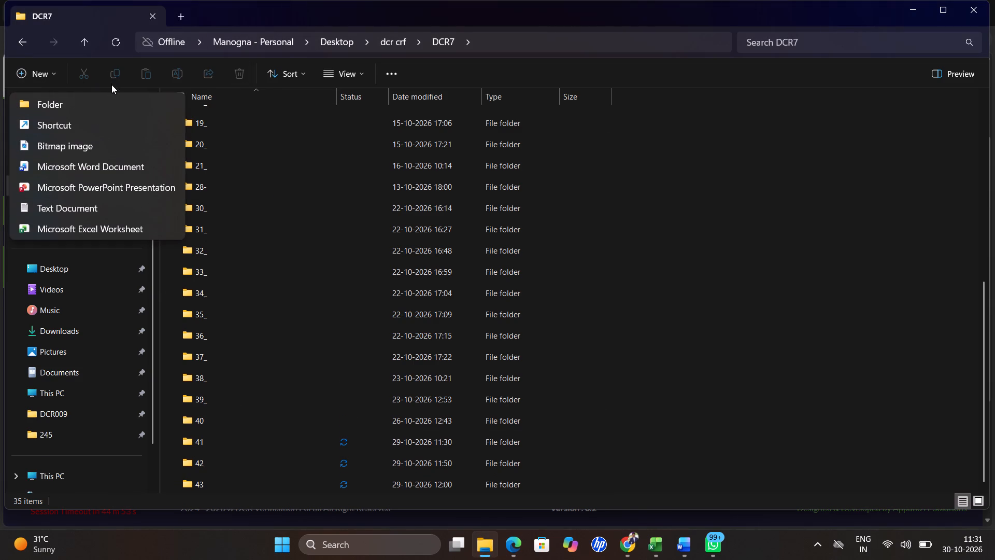
{"action": "left_click", "coordinate": [67, 101]}
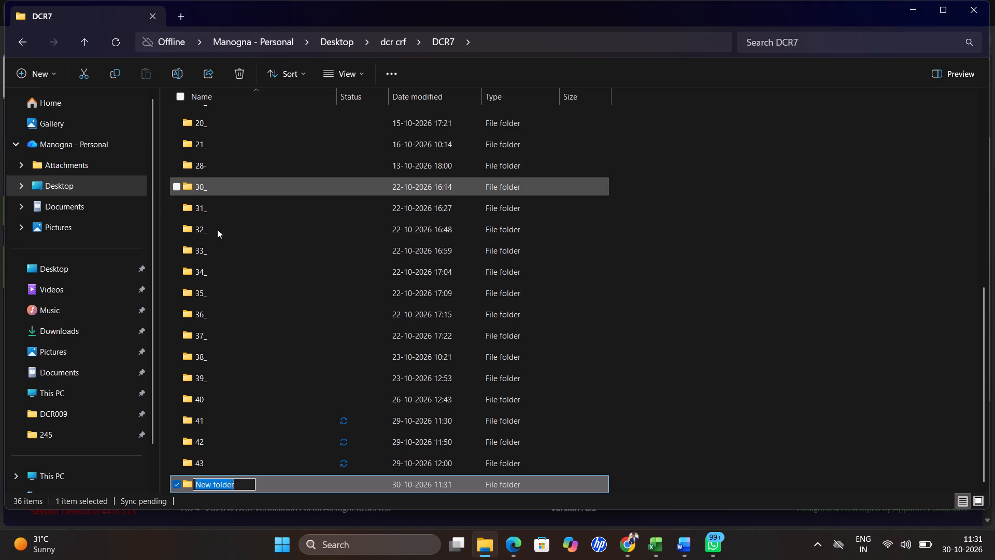
{"action": "key", "text": "BackSpace"}
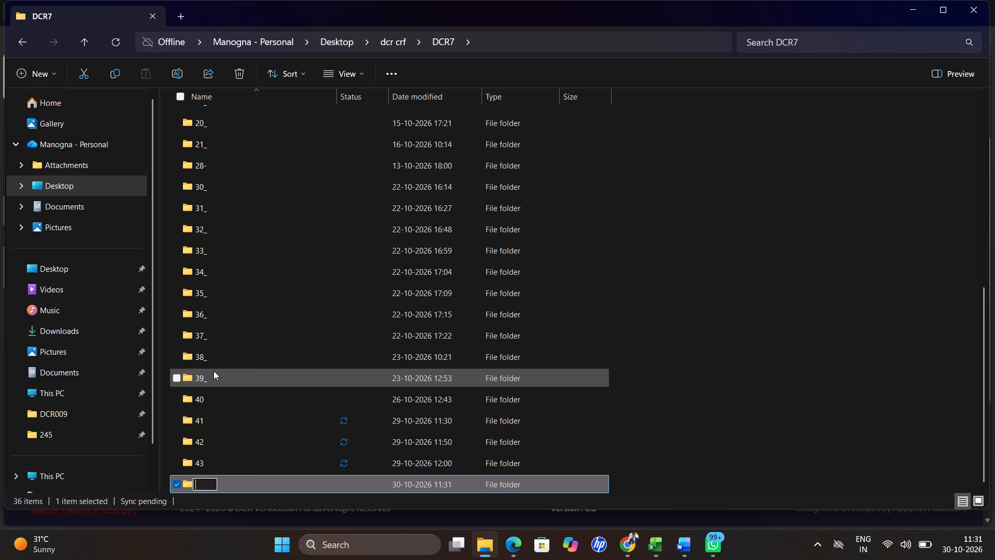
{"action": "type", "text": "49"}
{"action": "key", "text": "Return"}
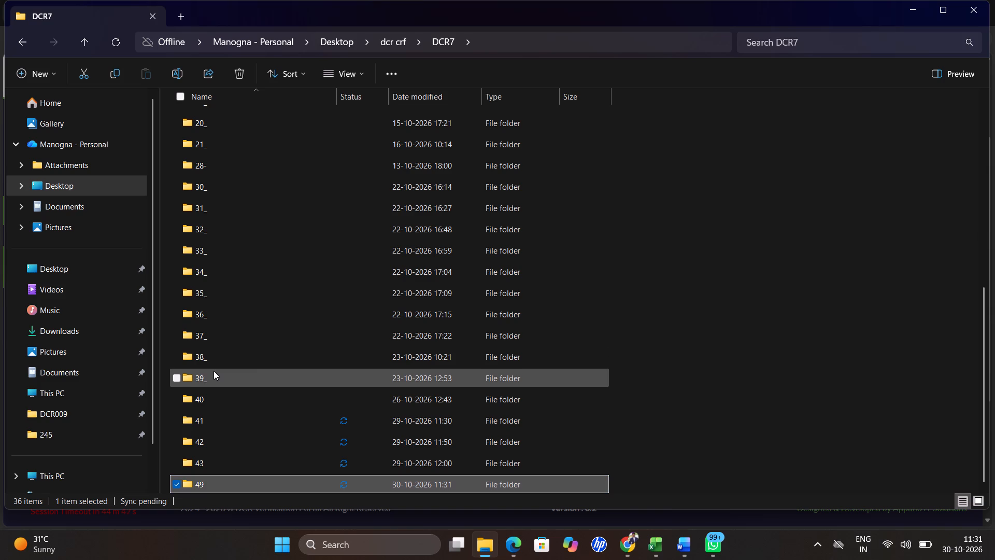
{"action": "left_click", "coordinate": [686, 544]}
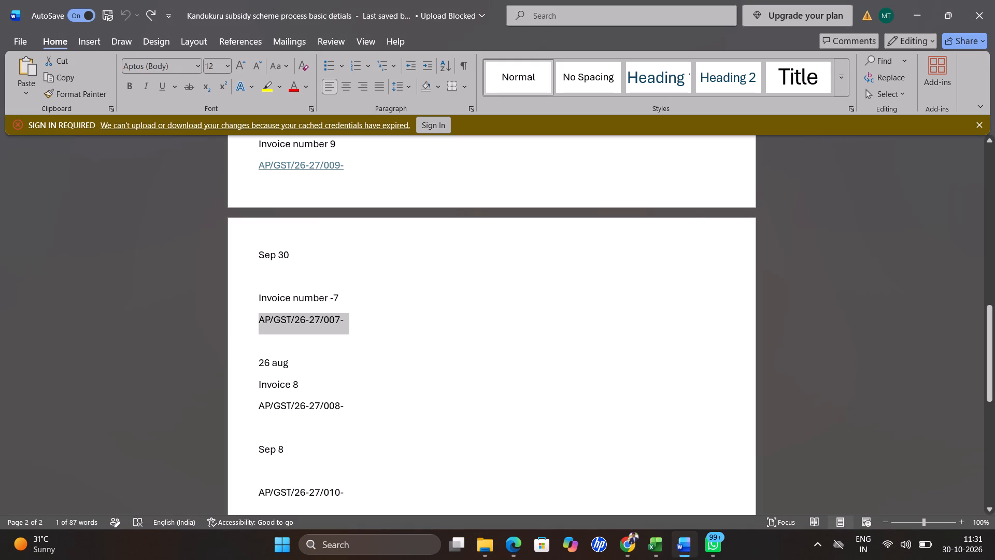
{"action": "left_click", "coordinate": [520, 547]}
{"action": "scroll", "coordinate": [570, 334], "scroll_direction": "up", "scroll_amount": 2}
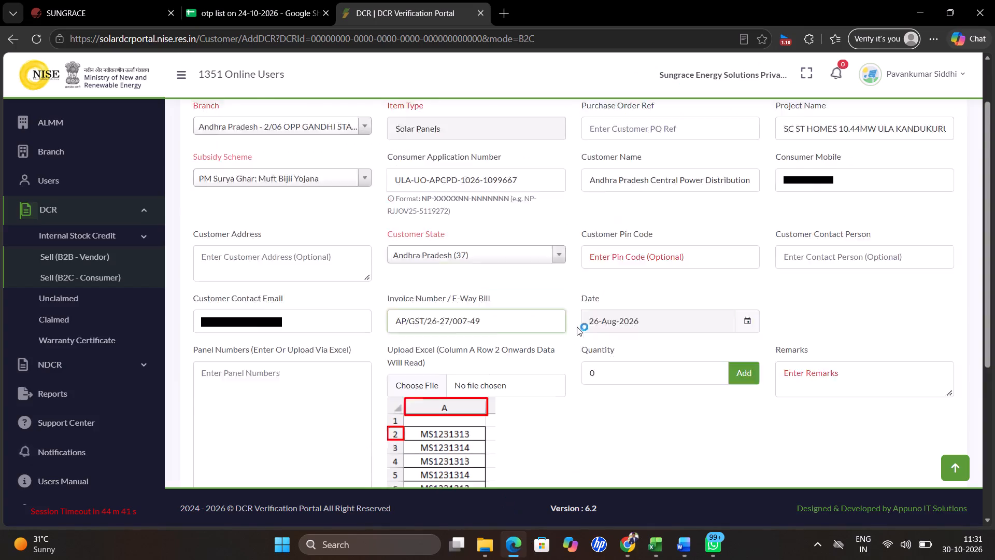
Switch from the DCR form to the SUNGRACE page.
{"action": "left_click", "coordinate": [110, 0]}
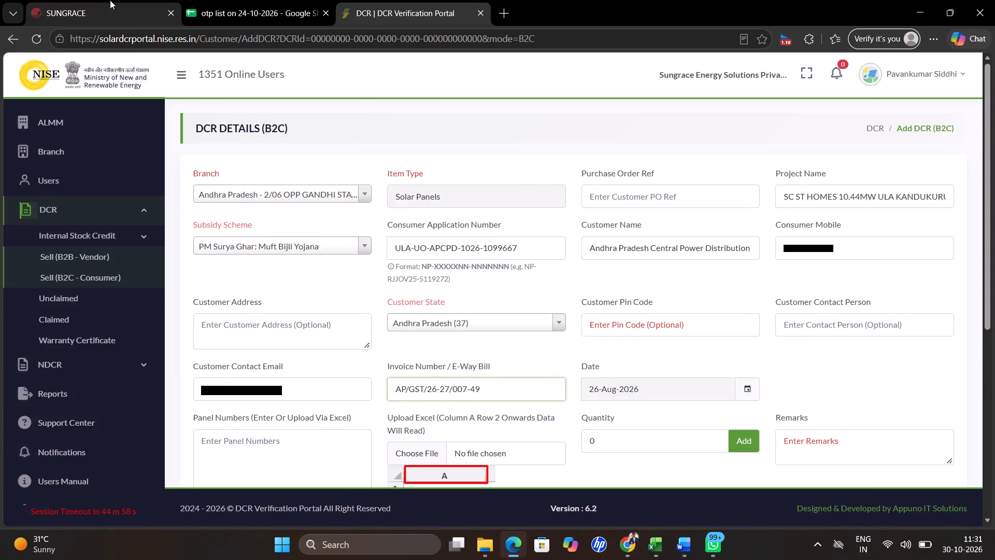
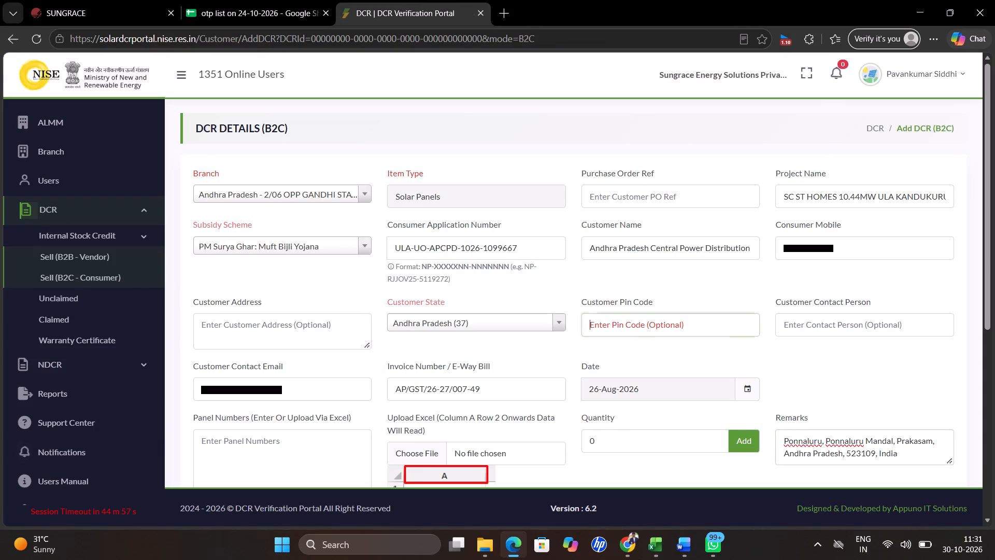
Enter 523109 as the customer pin code in the DCR form.
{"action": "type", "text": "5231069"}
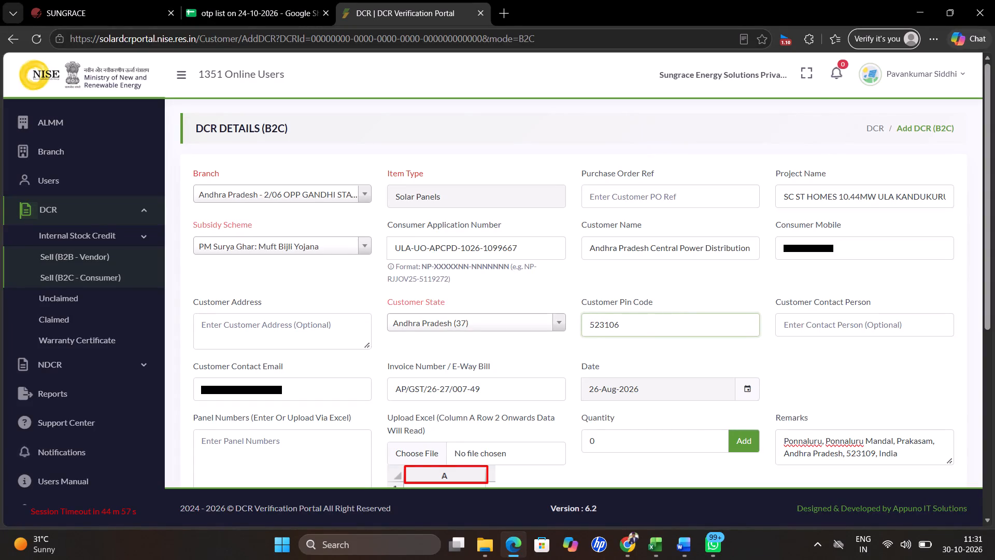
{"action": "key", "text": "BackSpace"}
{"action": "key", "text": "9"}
Submit the completed B2C DCR and confirm it.
{"action": "scroll", "coordinate": [685, 321], "scroll_direction": "up", "scroll_amount": 3}
{"action": "scroll", "coordinate": [689, 317], "scroll_direction": "down", "scroll_amount": 4}
{"action": "left_click", "coordinate": [889, 353]}
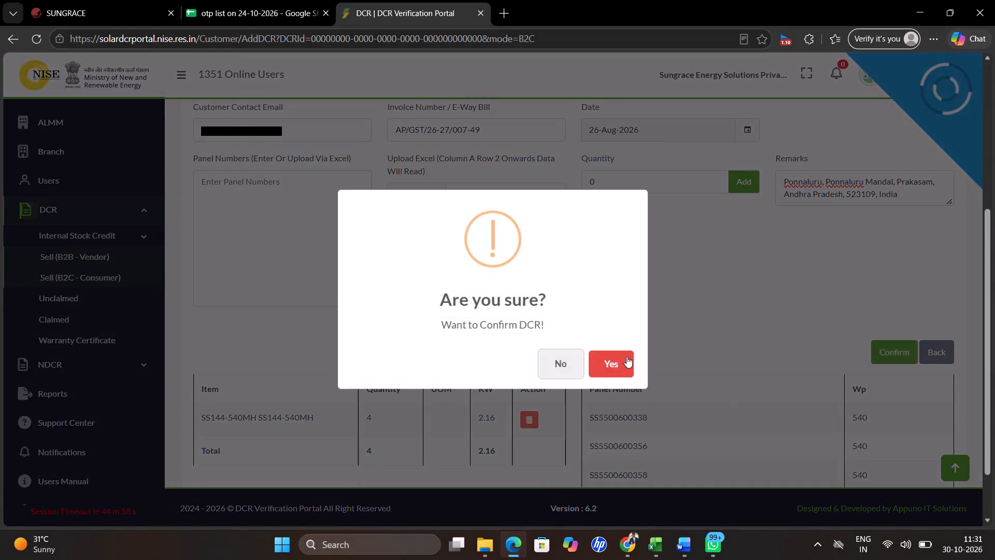
{"action": "left_click", "coordinate": [616, 361]}
Copy the service number from the SUNGRACE work order's Quick Copy Details and close the details.
{"action": "left_click", "coordinate": [101, 5]}
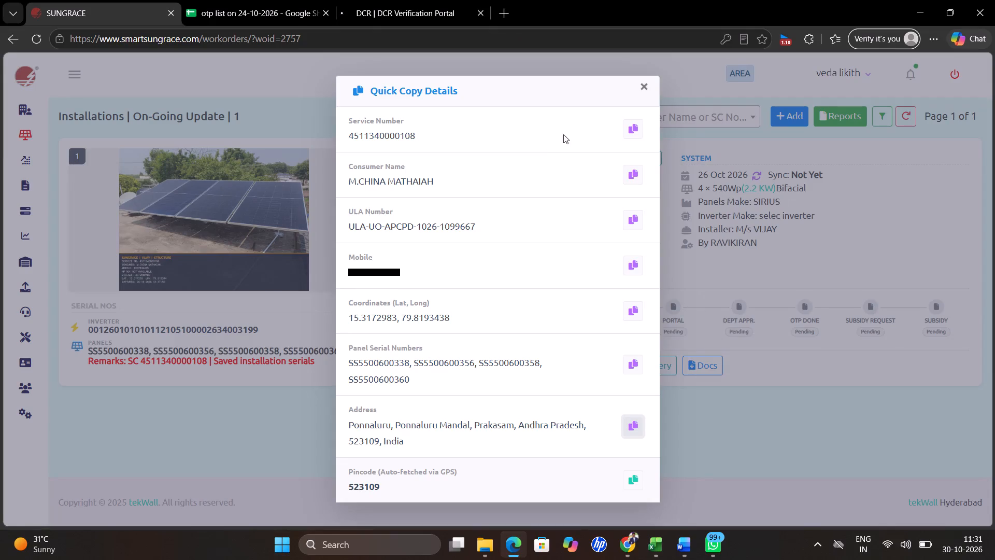
{"action": "left_click", "coordinate": [636, 128]}
{"action": "left_click", "coordinate": [615, 124]}
{"action": "left_click", "coordinate": [396, 0]}
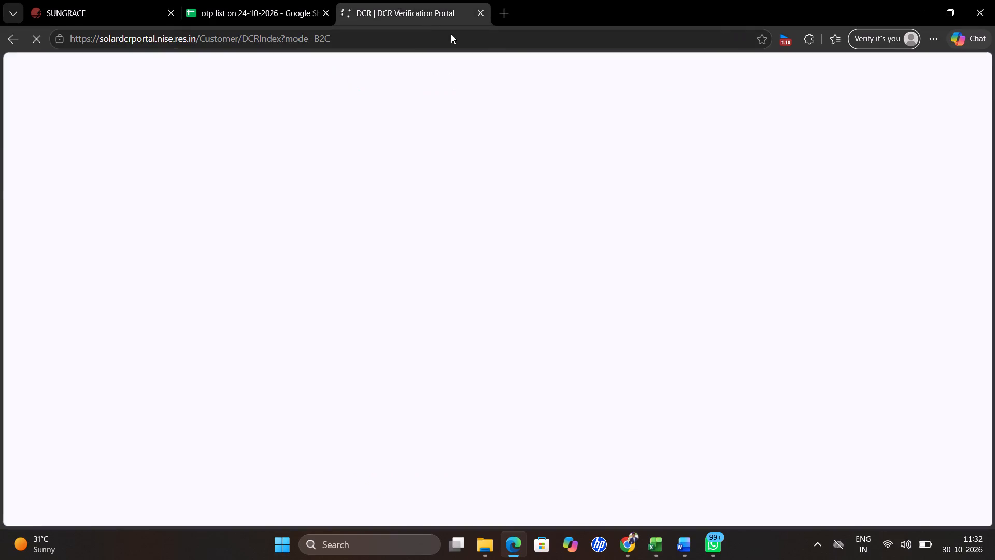
{"action": "left_click", "coordinate": [54, 4]}
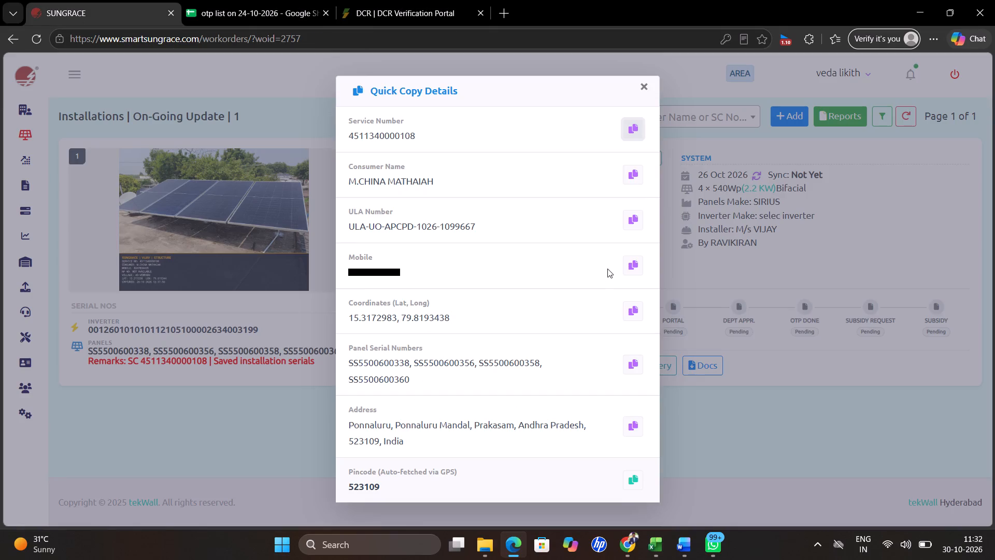
{"action": "left_click", "coordinate": [637, 89]}
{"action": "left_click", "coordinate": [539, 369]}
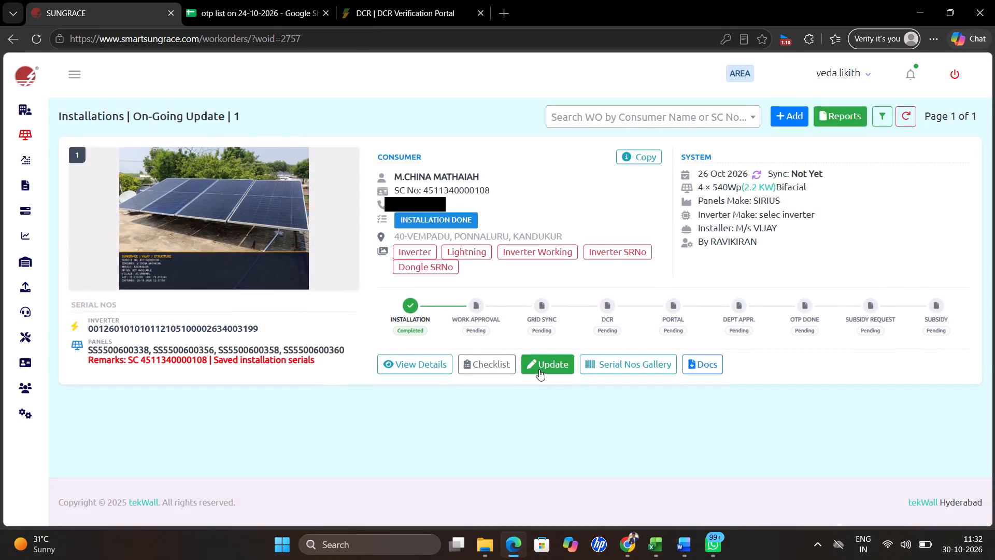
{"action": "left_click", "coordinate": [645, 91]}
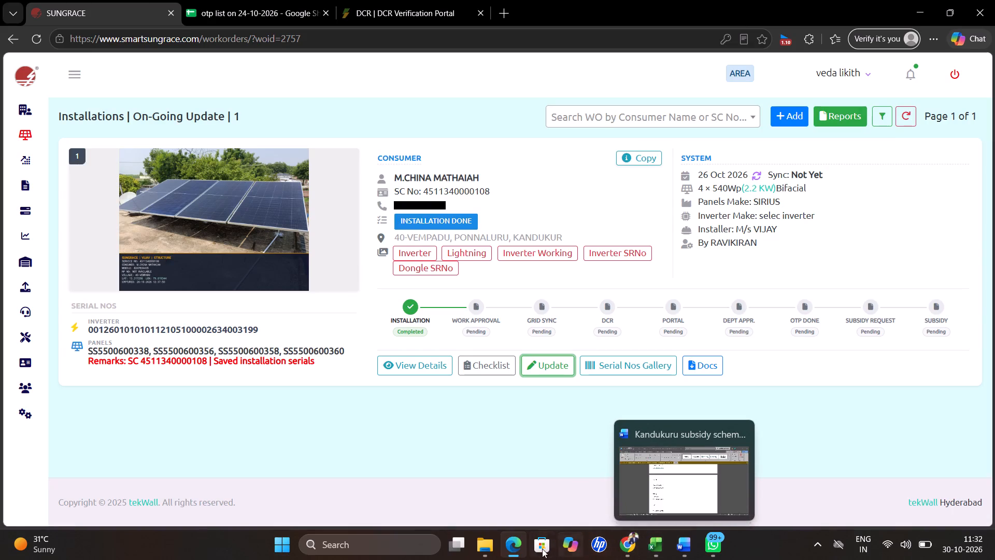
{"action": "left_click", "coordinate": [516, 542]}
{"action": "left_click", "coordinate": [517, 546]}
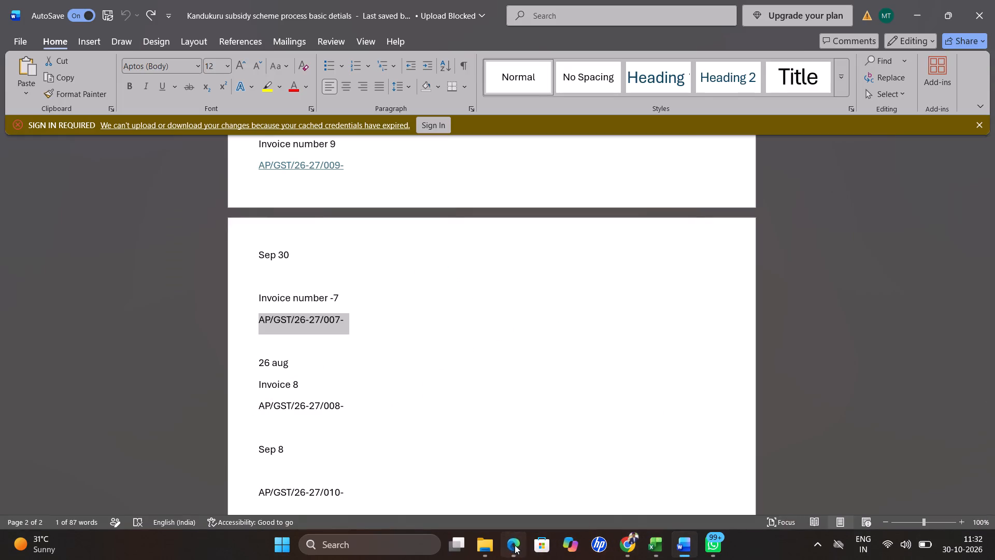
{"action": "left_click", "coordinate": [388, 11]}
{"action": "scroll", "coordinate": [505, 152], "scroll_direction": "down", "scroll_amount": 4}
{"action": "scroll", "coordinate": [788, 192], "scroll_direction": "up", "scroll_amount": 2}
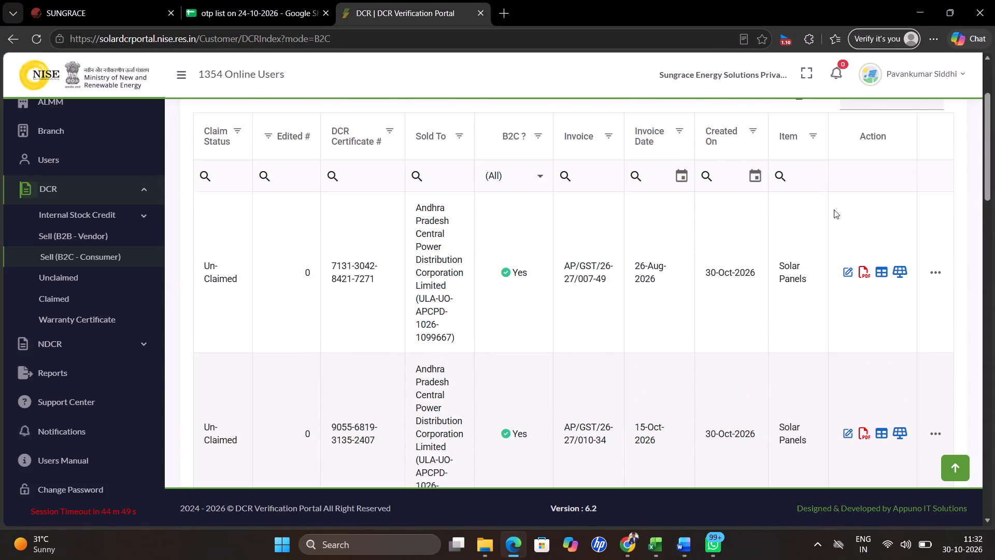
{"action": "left_click", "coordinate": [858, 272]}
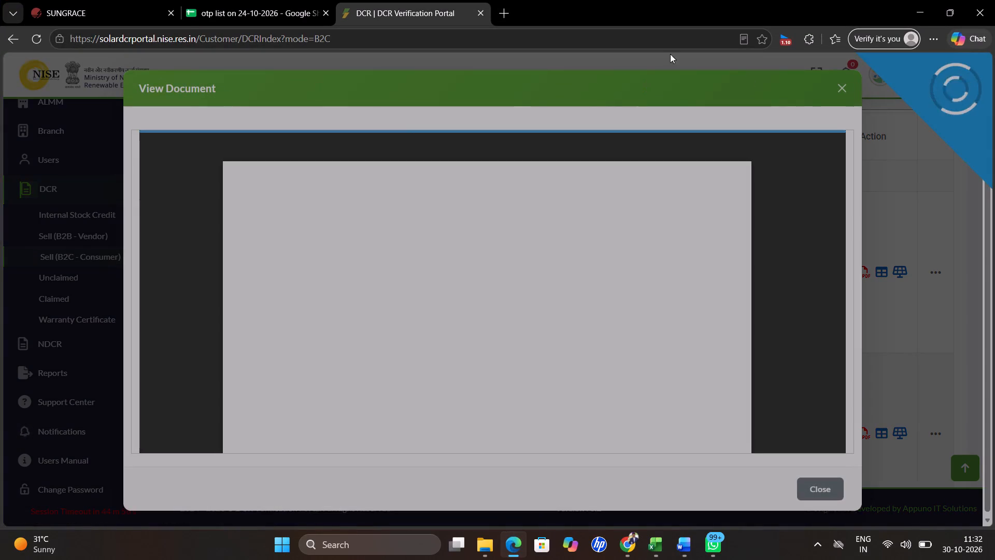
Save the certificate PDF in Desktop > dcr crf > DCR7 > 49, using the copied service number as file name.
{"action": "left_click", "coordinate": [812, 140]}
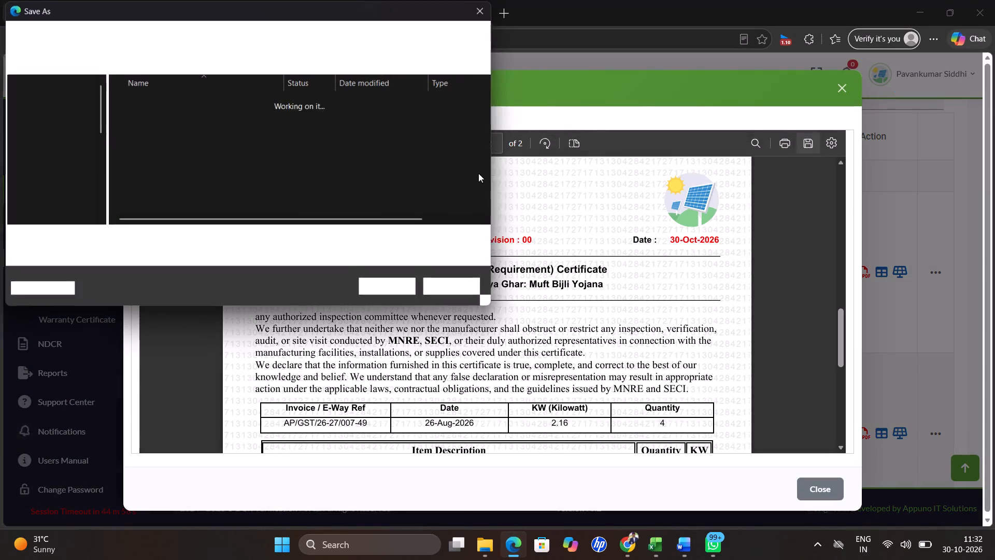
{"action": "left_click", "coordinate": [51, 136]}
{"action": "left_click", "coordinate": [51, 145]}
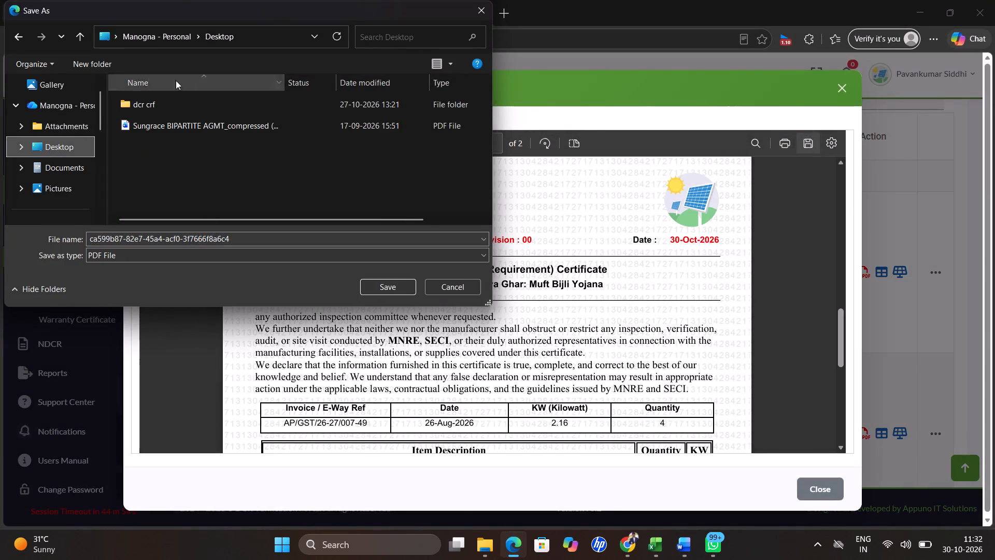
{"action": "double_click", "coordinate": [166, 106]}
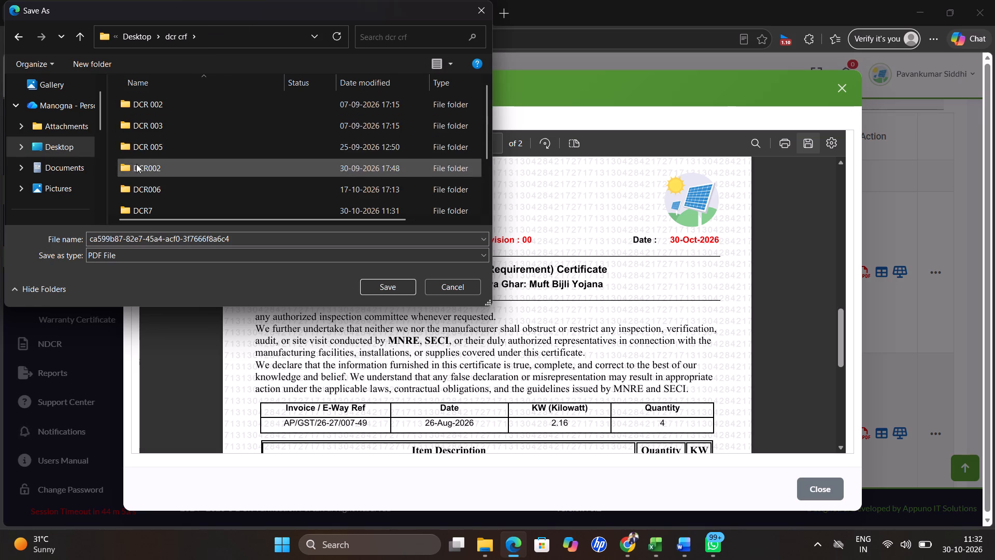
{"action": "scroll", "coordinate": [143, 157], "scroll_direction": "down", "scroll_amount": 1}
{"action": "double_click", "coordinate": [150, 155]}
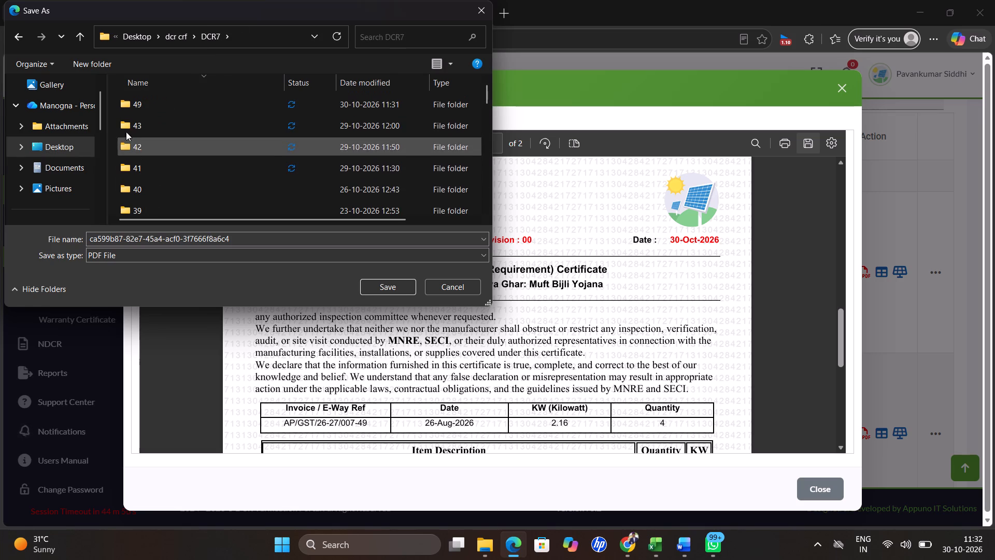
{"action": "scroll", "coordinate": [162, 141], "scroll_direction": "down", "scroll_amount": 4}
{"action": "scroll", "coordinate": [173, 143], "scroll_direction": "up", "scroll_amount": 3}
{"action": "scroll", "coordinate": [148, 95], "scroll_direction": "up", "scroll_amount": 3}
{"action": "scroll", "coordinate": [175, 144], "scroll_direction": "up", "scroll_amount": 1}
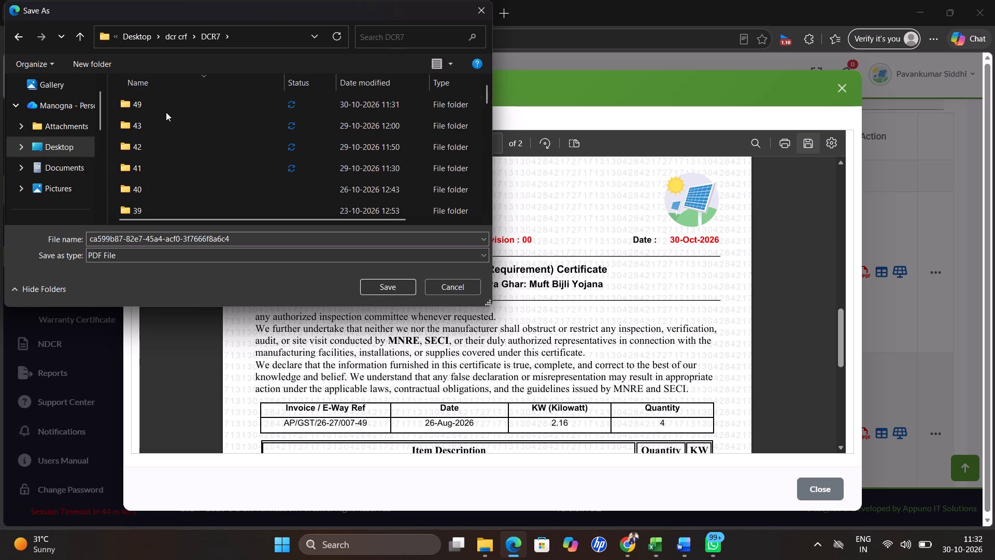
{"action": "double_click", "coordinate": [166, 108]}
{"action": "left_click", "coordinate": [238, 235]}
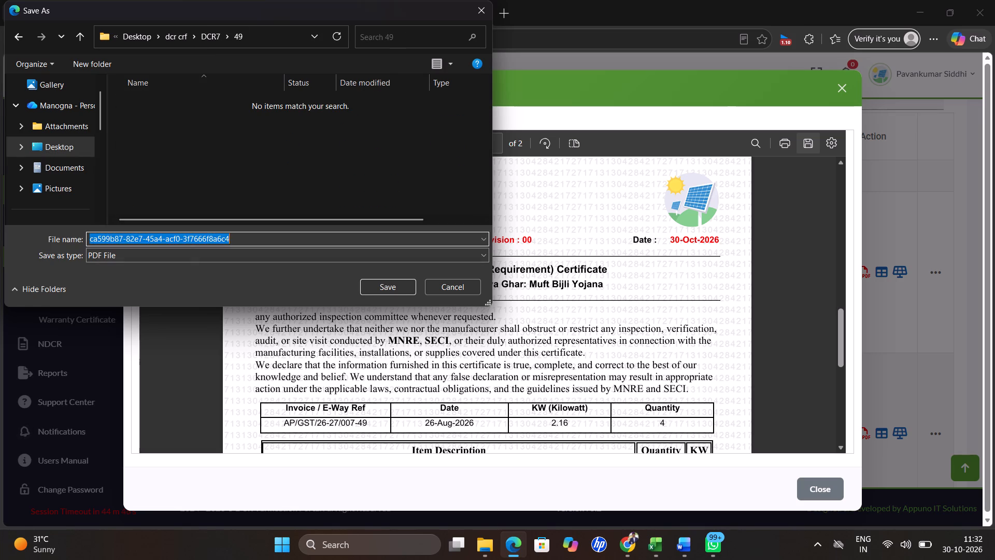
{"action": "key", "text": "BackSpace"}
{"action": "key", "text": "ctrl+v"}
{"action": "key", "text": "Return"}
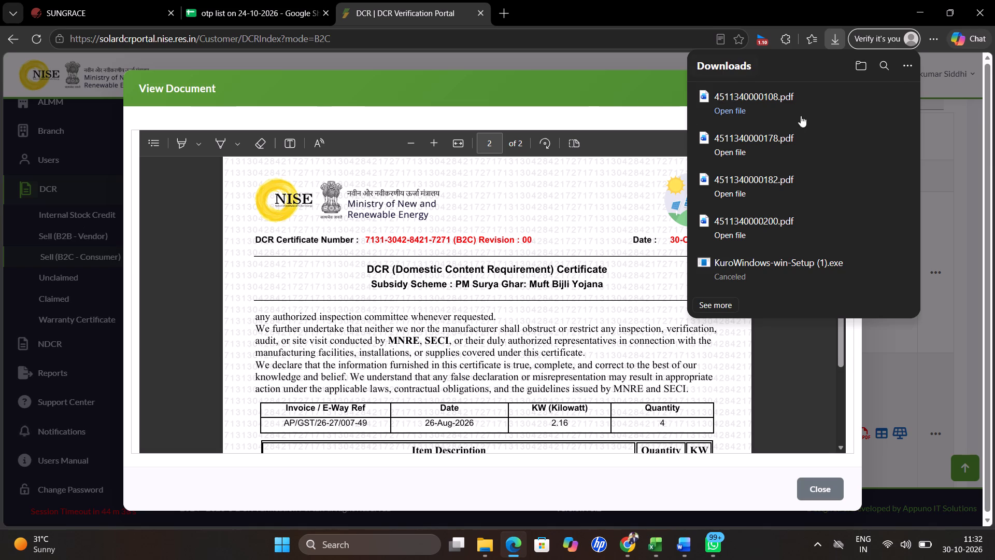
Open the update form of the same consumer's work order in SUNGRACE.
{"action": "left_click", "coordinate": [61, 12]}
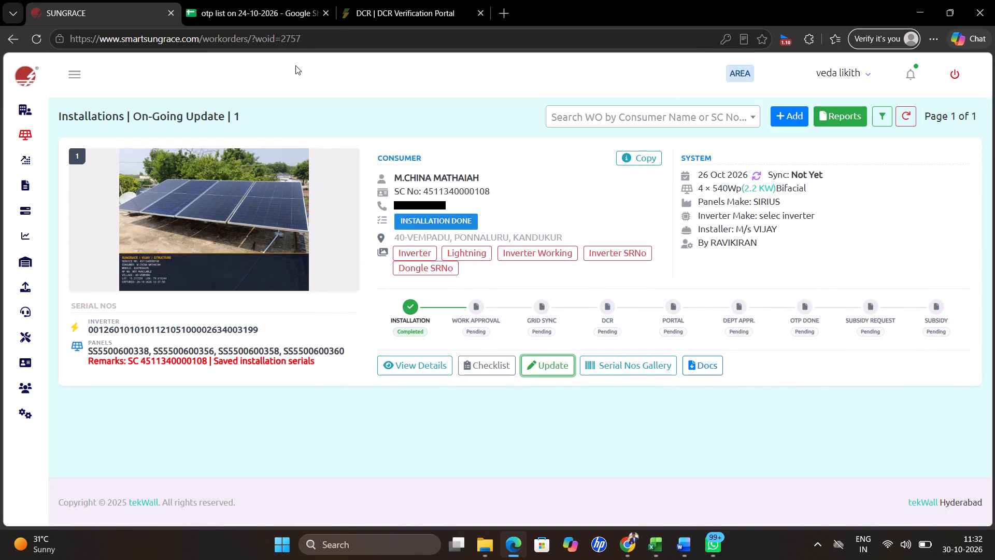
{"action": "left_click", "coordinate": [561, 372]}
{"action": "scroll", "coordinate": [504, 335], "scroll_direction": "down", "scroll_amount": 3}
{"action": "left_click", "coordinate": [454, 307]}
Start choosing the upload file in the work order form, browsing the dcr crf folders for the saved DCR certificate.
{"action": "scroll", "coordinate": [451, 312], "scroll_direction": "down", "scroll_amount": 9}
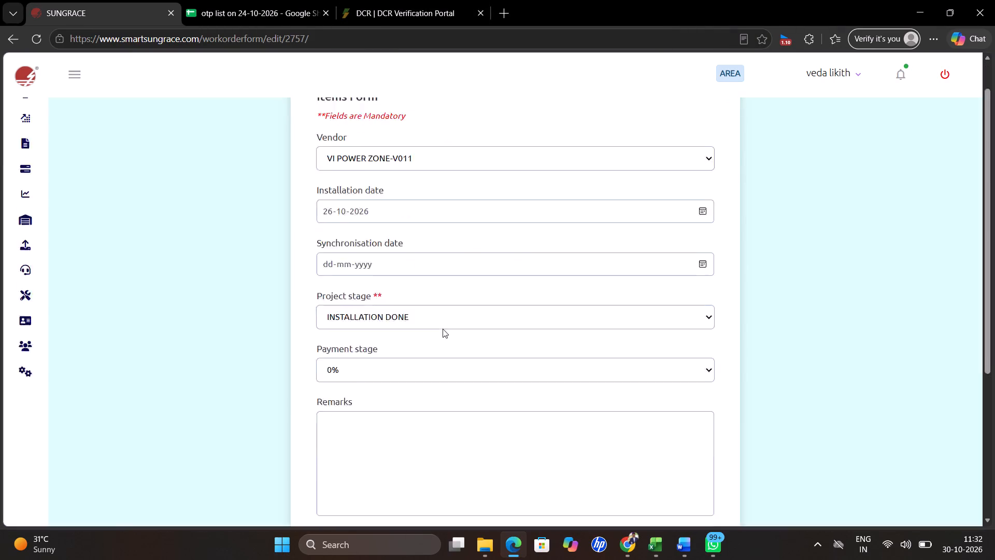
{"action": "scroll", "coordinate": [443, 329], "scroll_direction": "down", "scroll_amount": 1}
{"action": "left_click", "coordinate": [357, 334]}
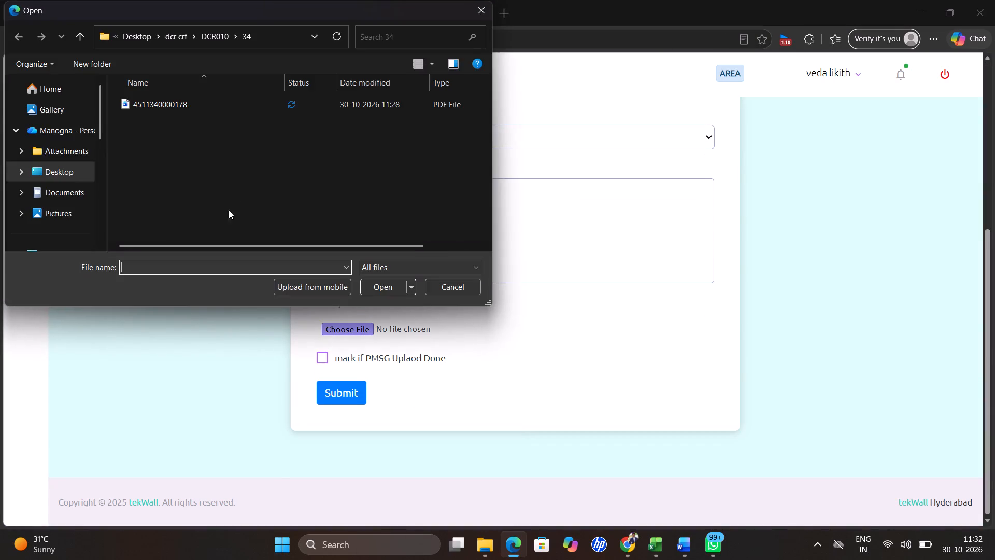
{"action": "left_click", "coordinate": [237, 39]}
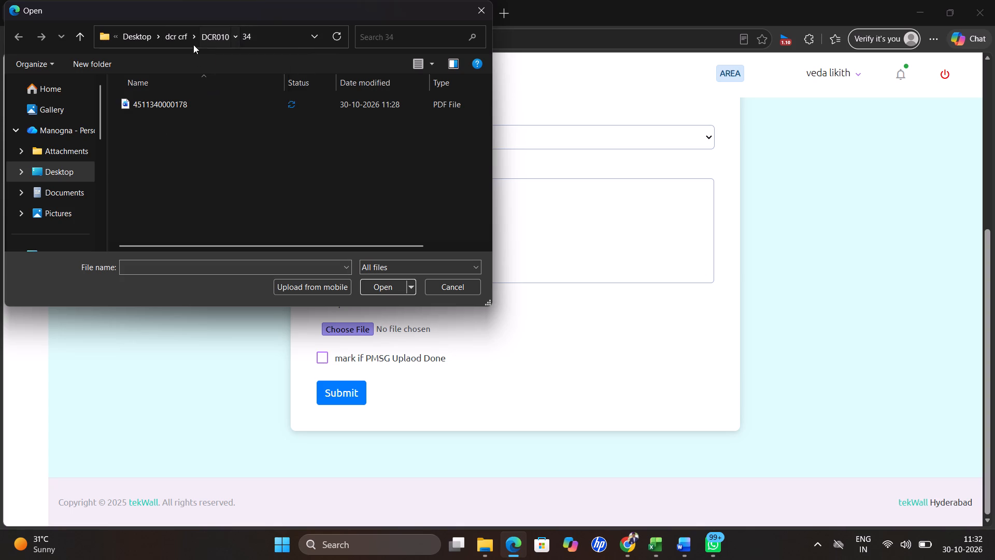
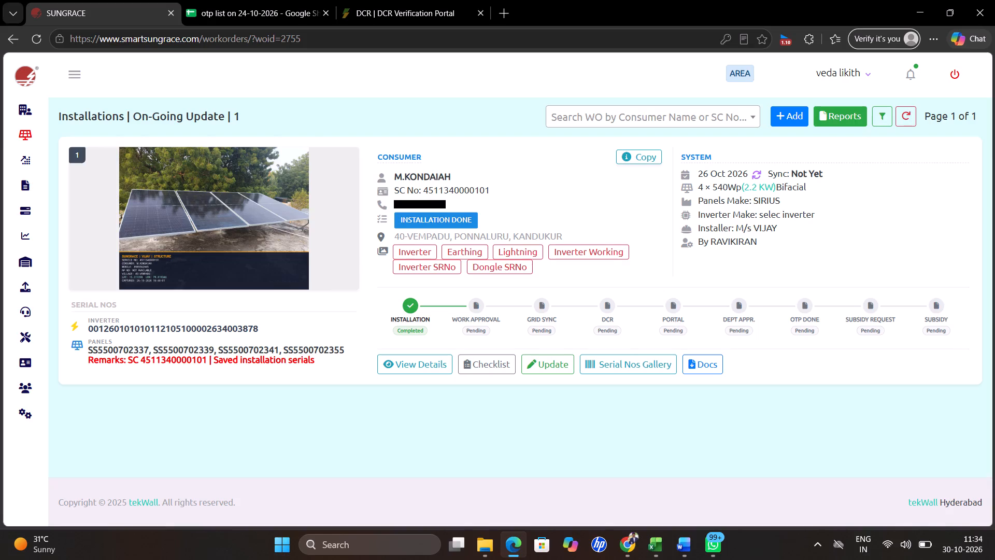
Copy the ULA number from the quick copy details of the open SUNGRACE work order.
{"action": "left_click", "coordinate": [240, 4]}
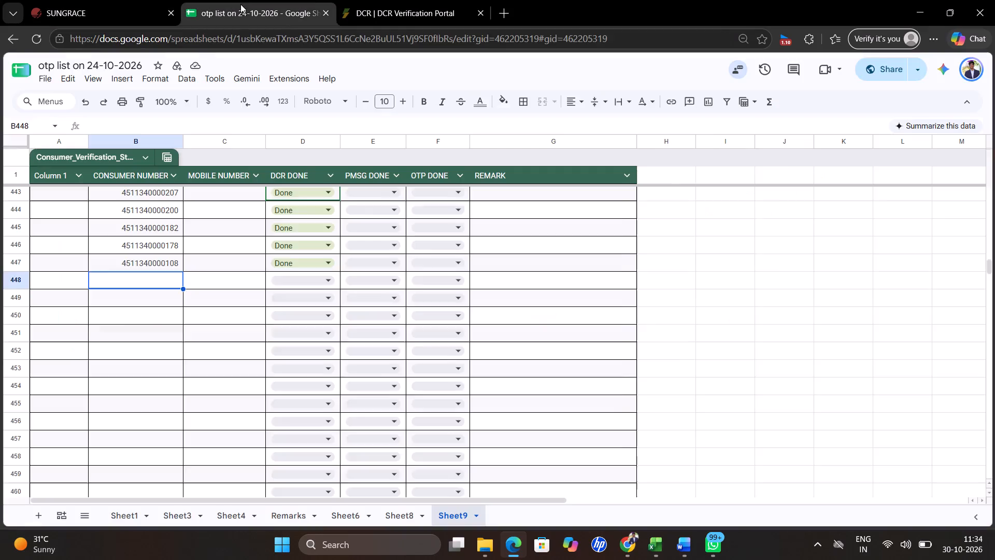
{"action": "left_click", "coordinate": [447, 0]}
{"action": "left_click", "coordinate": [131, 23]}
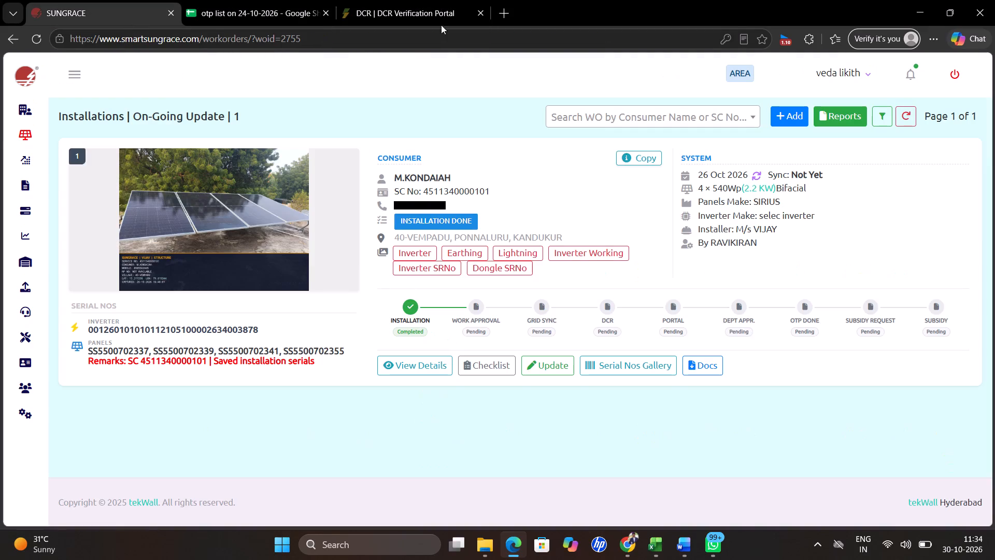
{"action": "left_click", "coordinate": [632, 157]}
{"action": "left_click", "coordinate": [631, 218]}
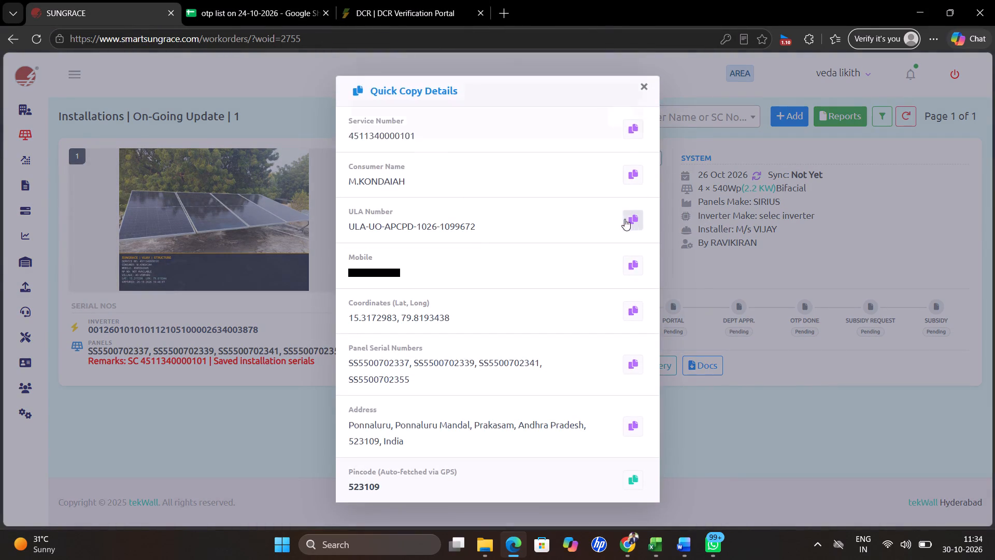
{"action": "left_click", "coordinate": [620, 120]}
Start a new B2C DCR entry from the consumer list in the DCR Verification Portal.
{"action": "left_click", "coordinate": [423, 30]}
{"action": "left_click", "coordinate": [423, 15]}
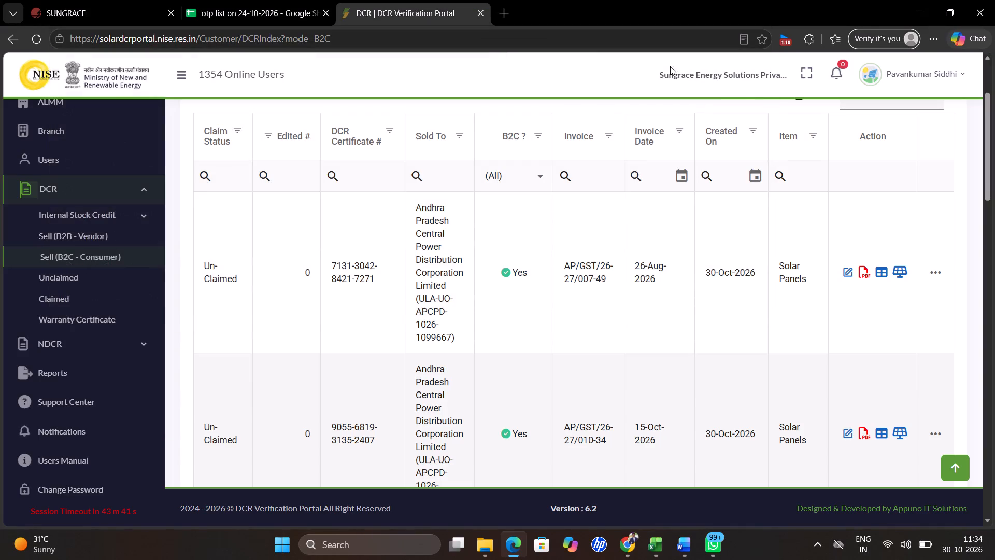
{"action": "scroll", "coordinate": [893, 257], "scroll_direction": "up", "scroll_amount": 4}
{"action": "left_click", "coordinate": [913, 148]}
{"action": "left_click", "coordinate": [927, 165]}
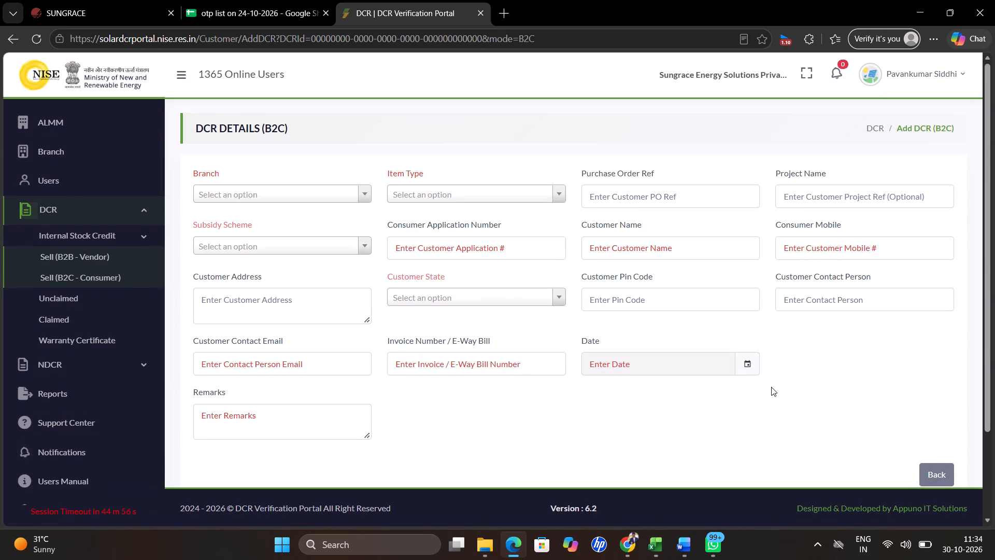
Set the Andhra Pradesh branch, item type Solar Panels, subsidy scheme PM Surya Ghar: Muft Bijli Yojana and customer state Andhra Pradesh (37).
{"action": "left_click", "coordinate": [364, 192]}
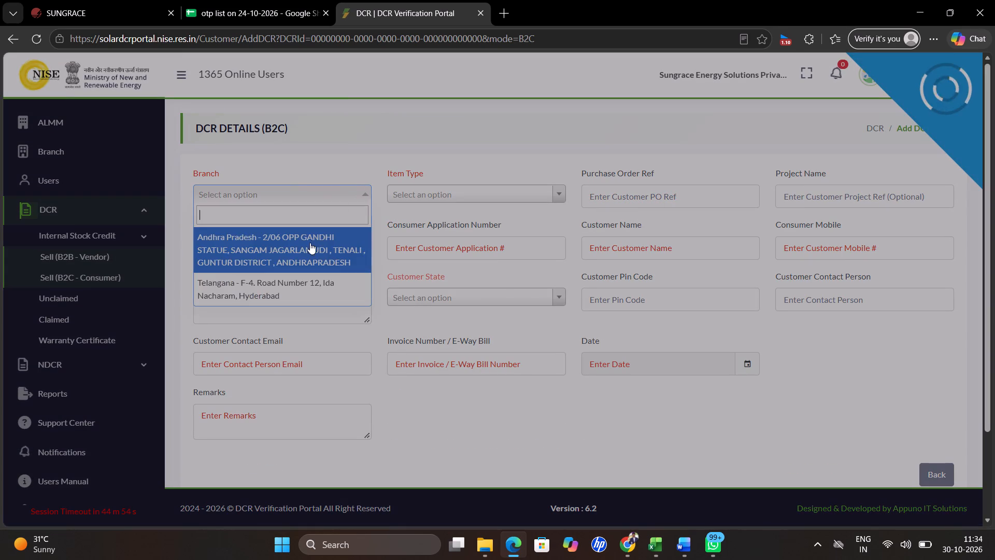
{"action": "left_click", "coordinate": [310, 243]}
{"action": "left_click", "coordinate": [442, 208]}
{"action": "left_click", "coordinate": [458, 199]}
{"action": "left_click", "coordinate": [447, 229]}
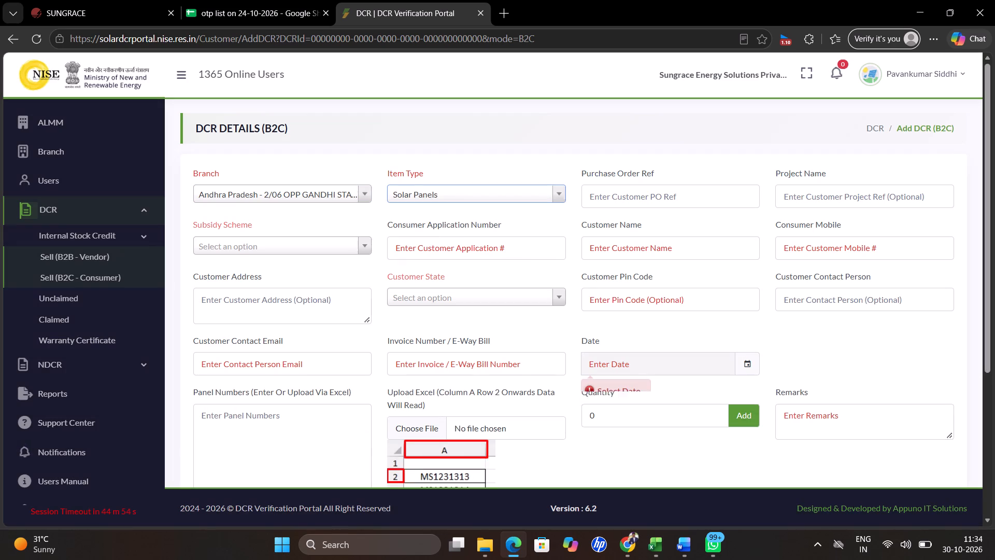
{"action": "left_click", "coordinate": [338, 256]}
{"action": "left_click", "coordinate": [329, 253]}
{"action": "left_click", "coordinate": [304, 348]}
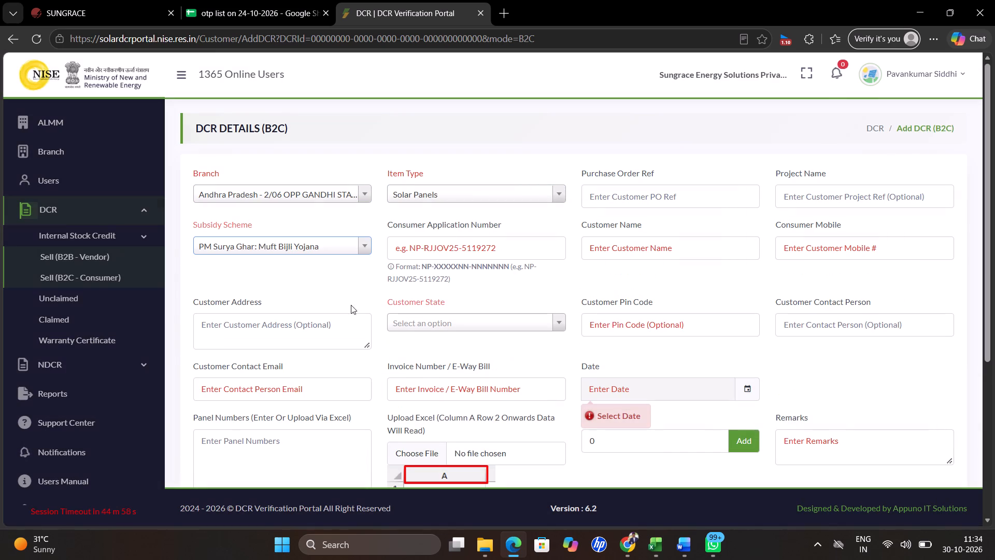
{"action": "left_click", "coordinate": [469, 320]}
{"action": "left_click", "coordinate": [448, 414]}
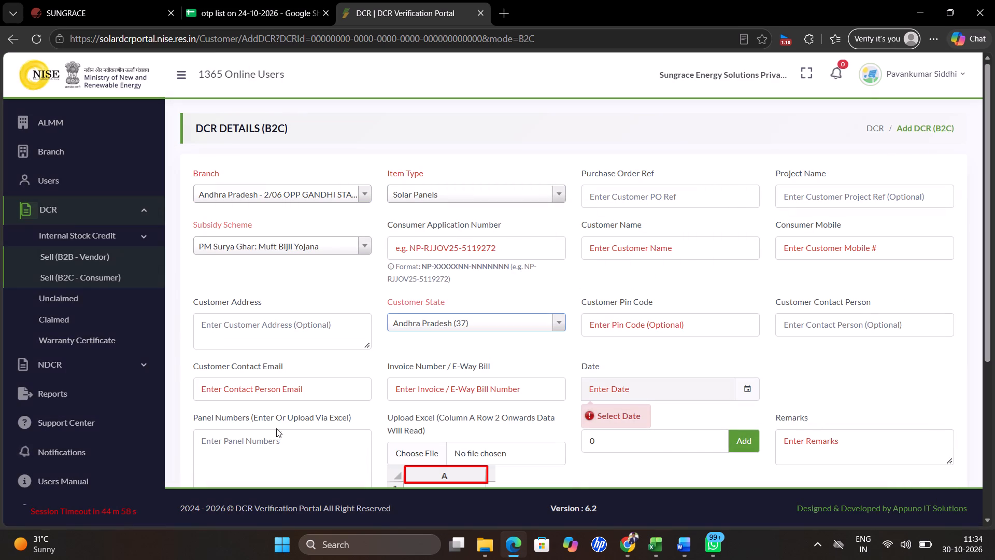
Enter the copied ULA number as the consumer application number in the B2C DCR form.
{"action": "left_click", "coordinate": [478, 244]}
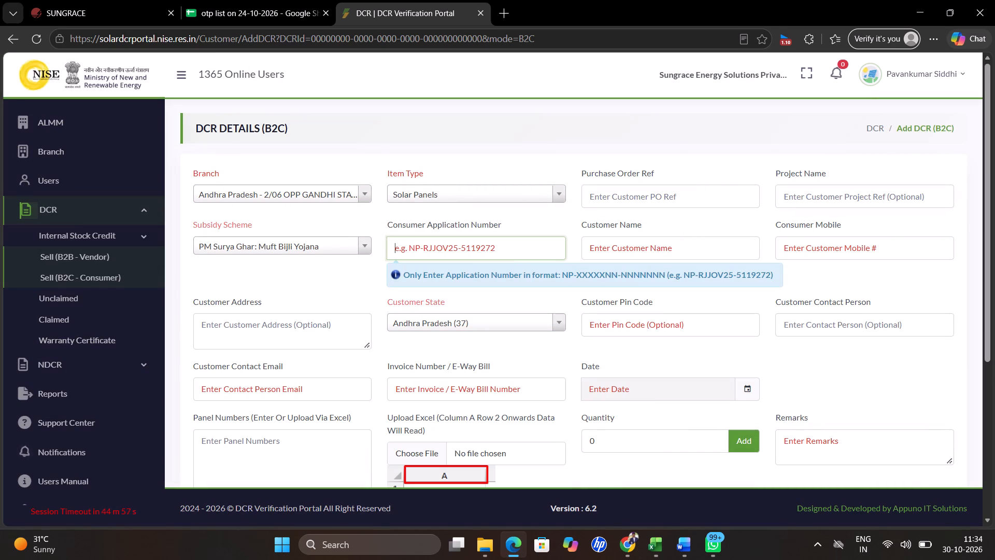
{"action": "key", "text": "ctrl+v"}
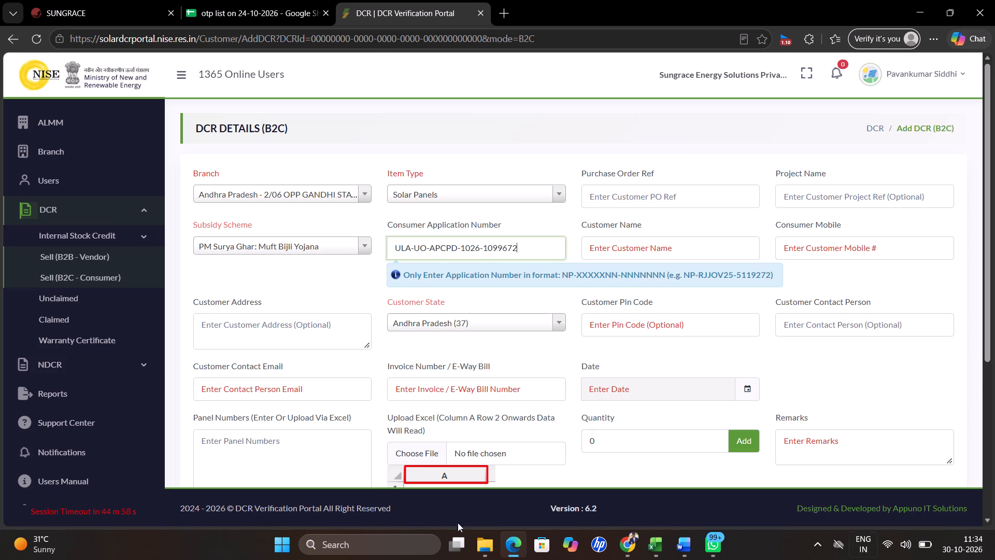
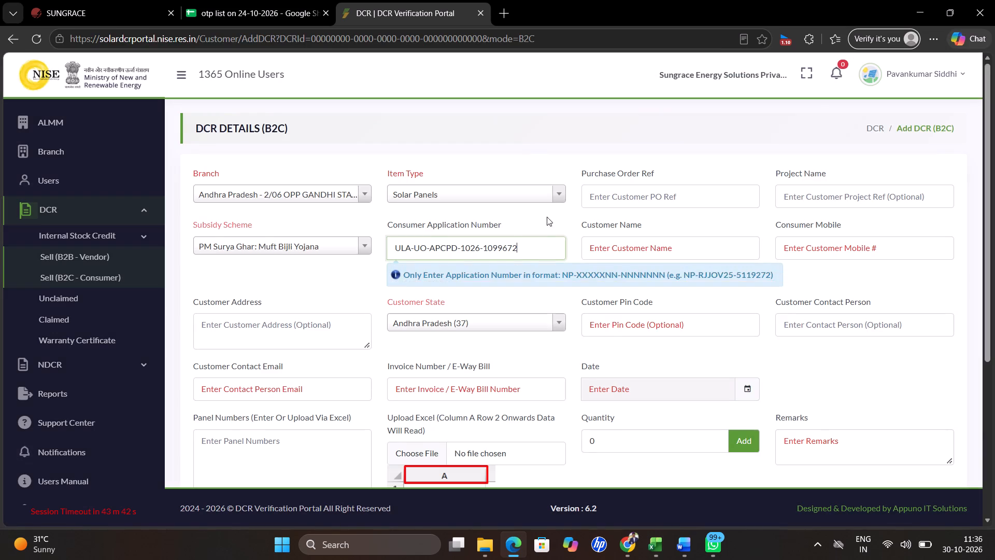
Copy the panel serial numbers from the quick copy details of the open SUNGRACE work order.
{"action": "scroll", "coordinate": [540, 236], "scroll_direction": "down", "scroll_amount": 13}
{"action": "scroll", "coordinate": [519, 232], "scroll_direction": "up", "scroll_amount": 10}
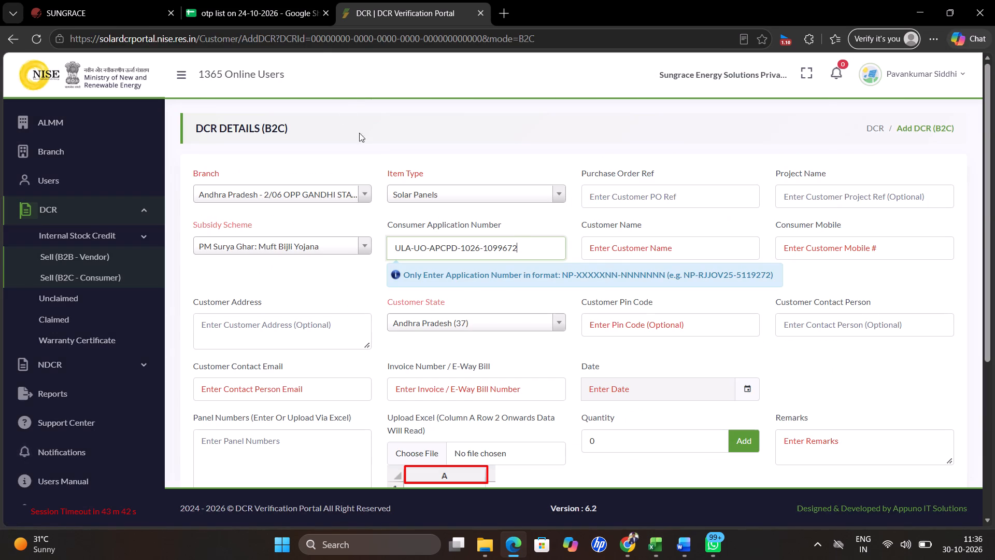
{"action": "left_click", "coordinate": [56, 0]}
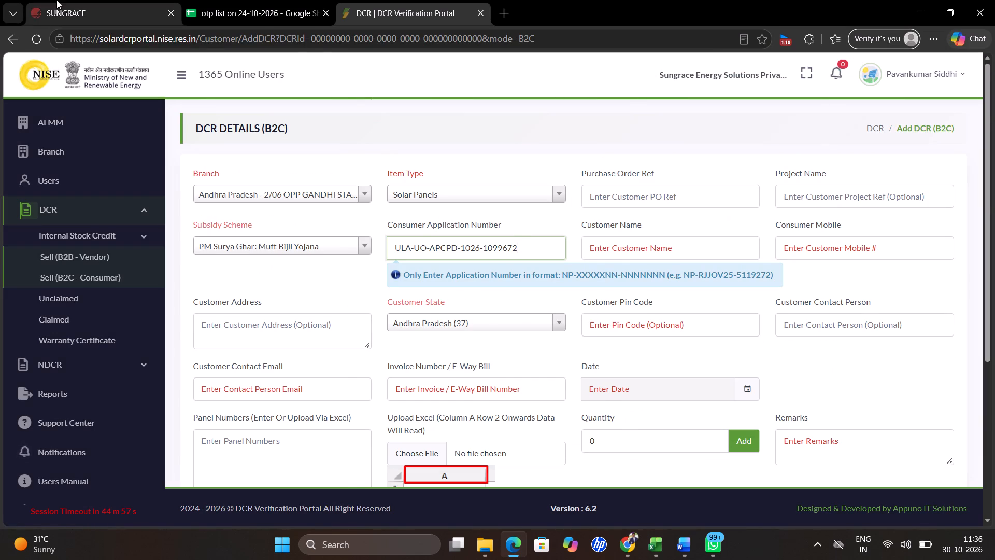
{"action": "left_click", "coordinate": [646, 366]}
{"action": "left_click", "coordinate": [634, 367]}
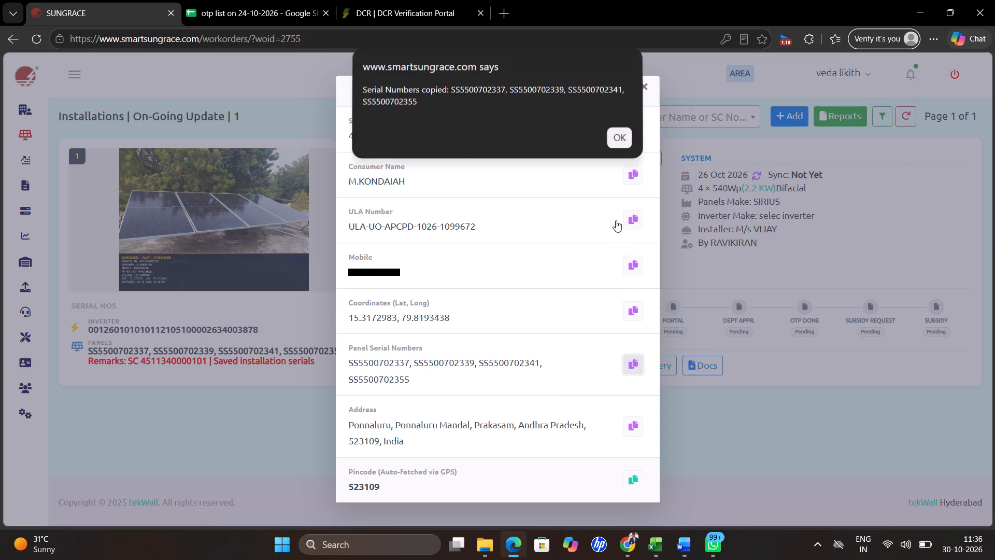
{"action": "left_click", "coordinate": [624, 141]}
{"action": "left_click", "coordinate": [444, 16]}
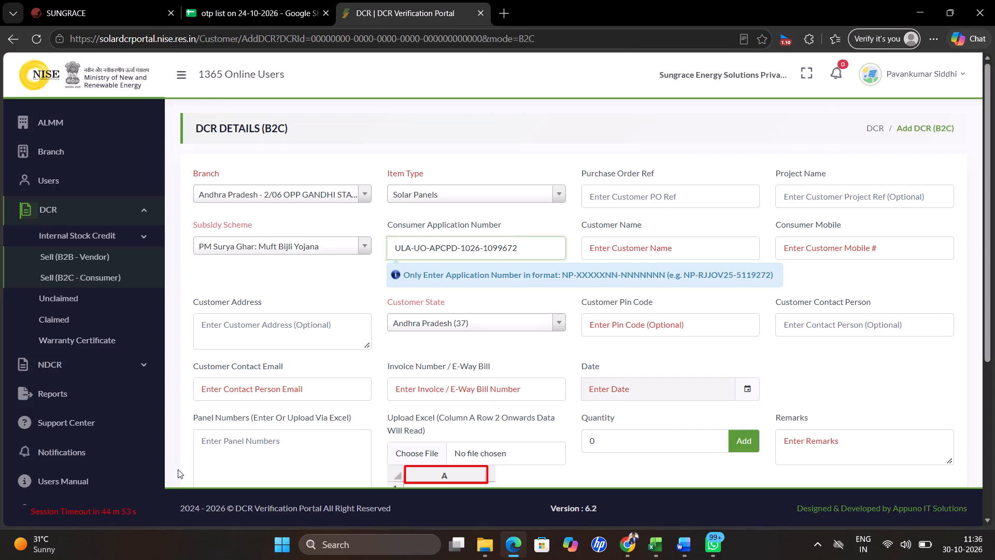
{"action": "left_click", "coordinate": [182, 471]}
{"action": "left_click", "coordinate": [215, 454]}
{"action": "key", "text": "ctrl+c"}
{"action": "key", "text": "ctrl+v"}
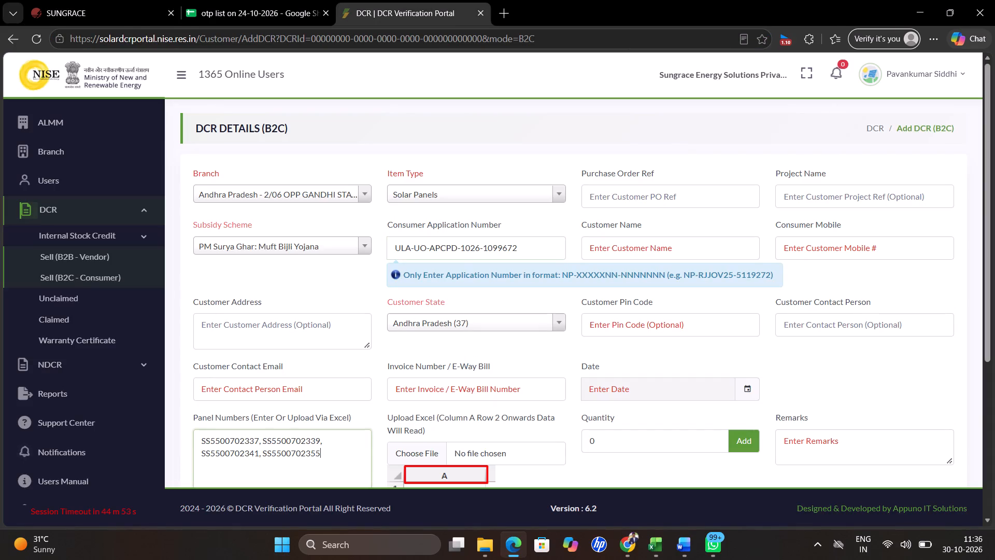
Replace the commas between the four panel serial numbers with line breaks so each number is on its own line.
{"action": "left_click", "coordinate": [257, 443]}
{"action": "key", "text": "Right"}
{"action": "key", "text": "BackSpace"}
{"action": "key", "text": "Return"}
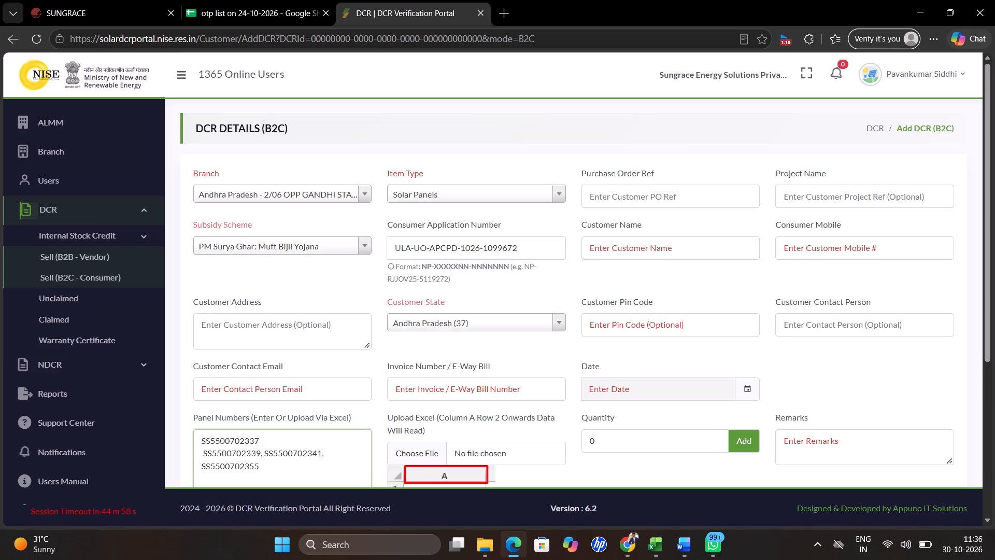
{"action": "key", "text": "Right"}
{"action": "key", "text": "Right"}
{"action": "key", "text": "Right"}
{"action": "key", "text": "Right"}
{"action": "key", "text": "Right"}
{"action": "key", "text": "Right"}
{"action": "key", "text": "Right"}
{"action": "key", "text": "Right"}
{"action": "key", "text": "Right"}
{"action": "key", "text": "Right"}
{"action": "key", "text": "Right"}
{"action": "key", "text": "Right"}
{"action": "key", "text": "Right"}
{"action": "key", "text": "Right"}
{"action": "key", "text": "BackSpace"}
{"action": "key", "text": "Return"}
{"action": "key", "text": "Right"}
{"action": "key", "text": "Right"}
{"action": "key", "text": "Right"}
{"action": "key", "text": "Right"}
{"action": "key", "text": "Right"}
{"action": "key", "text": "Right"}
{"action": "key", "text": "Right"}
{"action": "key", "text": "Right"}
{"action": "key", "text": "Right"}
{"action": "key", "text": "Right"}
{"action": "key", "text": "Right"}
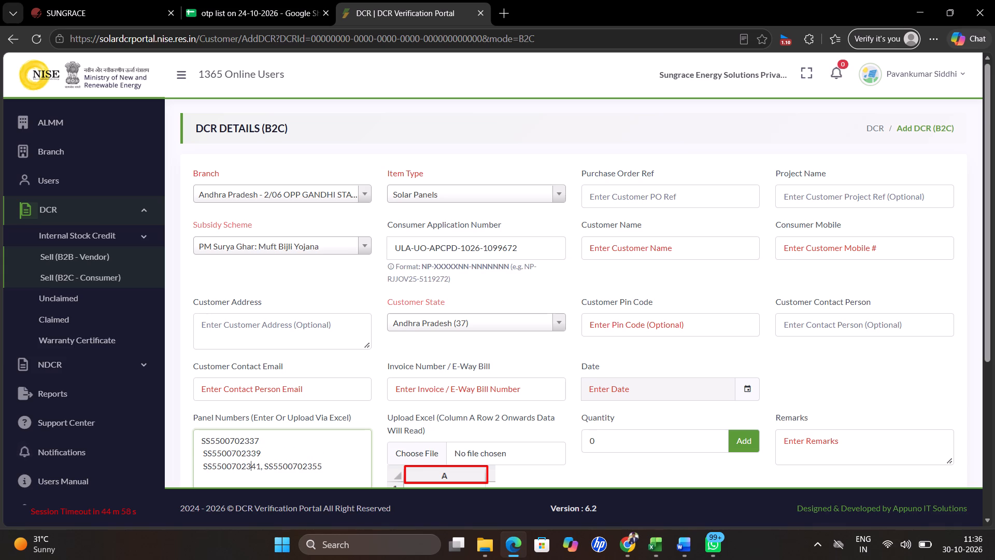
{"action": "key", "text": "Right"}
{"action": "key", "text": "Right"}
{"action": "key", "text": "Right"}
{"action": "key", "text": "BackSpace"}
{"action": "key", "text": "Return"}
Set the panel quantity to 4.
{"action": "left_click", "coordinate": [598, 443]}
{"action": "key", "text": "BackSpace"}
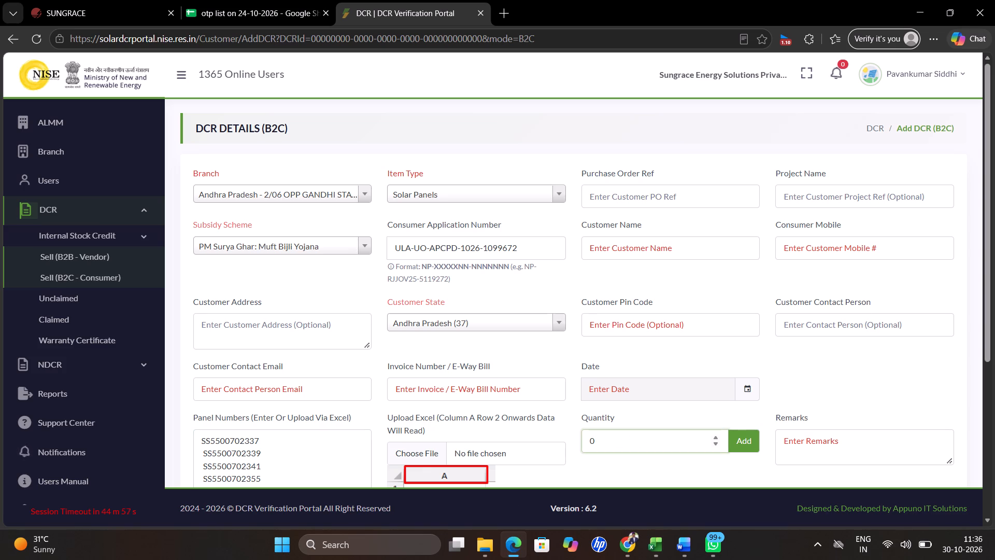
{"action": "key", "text": "4"}
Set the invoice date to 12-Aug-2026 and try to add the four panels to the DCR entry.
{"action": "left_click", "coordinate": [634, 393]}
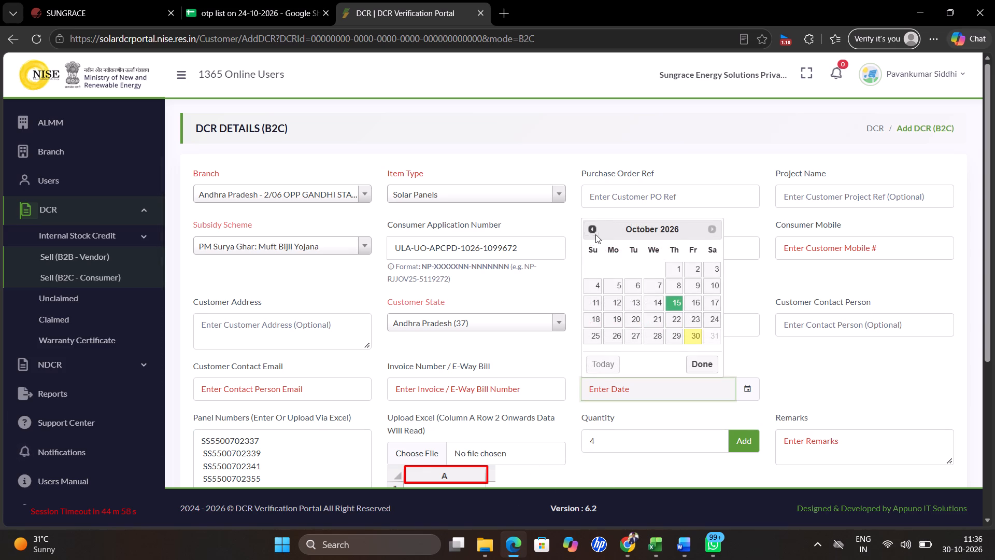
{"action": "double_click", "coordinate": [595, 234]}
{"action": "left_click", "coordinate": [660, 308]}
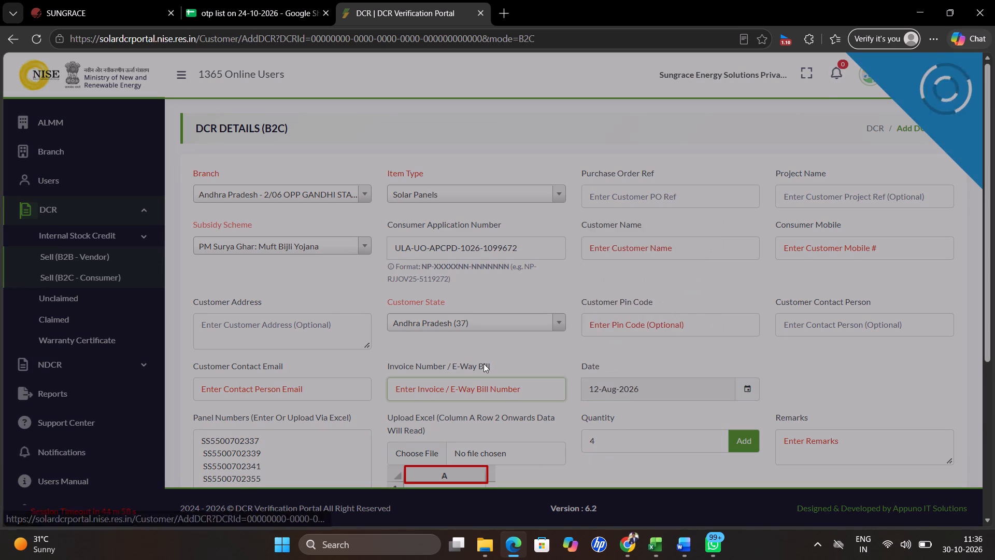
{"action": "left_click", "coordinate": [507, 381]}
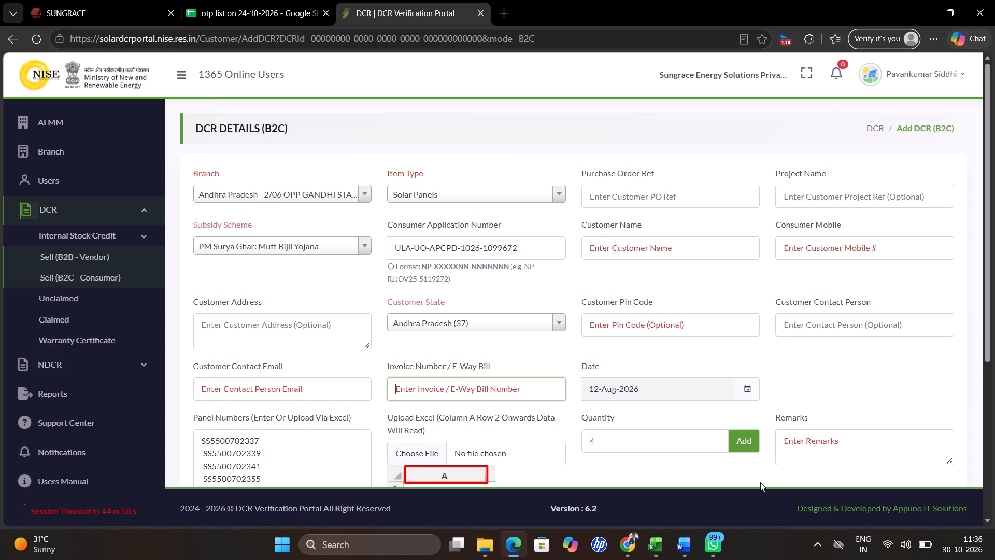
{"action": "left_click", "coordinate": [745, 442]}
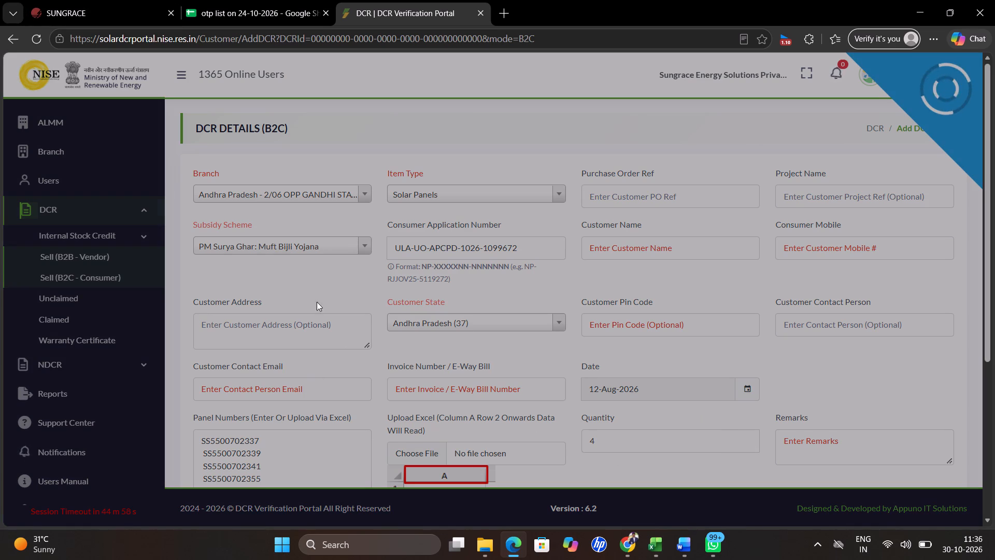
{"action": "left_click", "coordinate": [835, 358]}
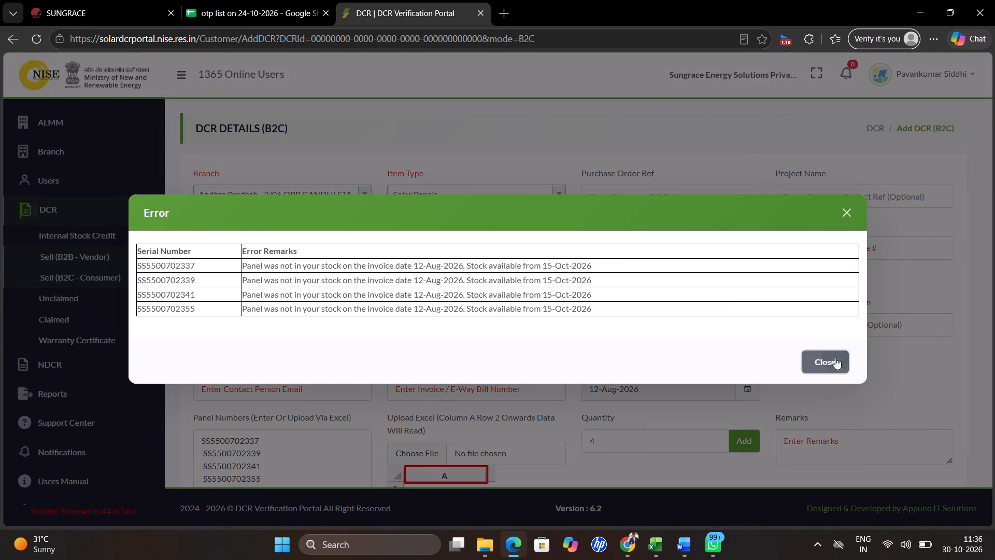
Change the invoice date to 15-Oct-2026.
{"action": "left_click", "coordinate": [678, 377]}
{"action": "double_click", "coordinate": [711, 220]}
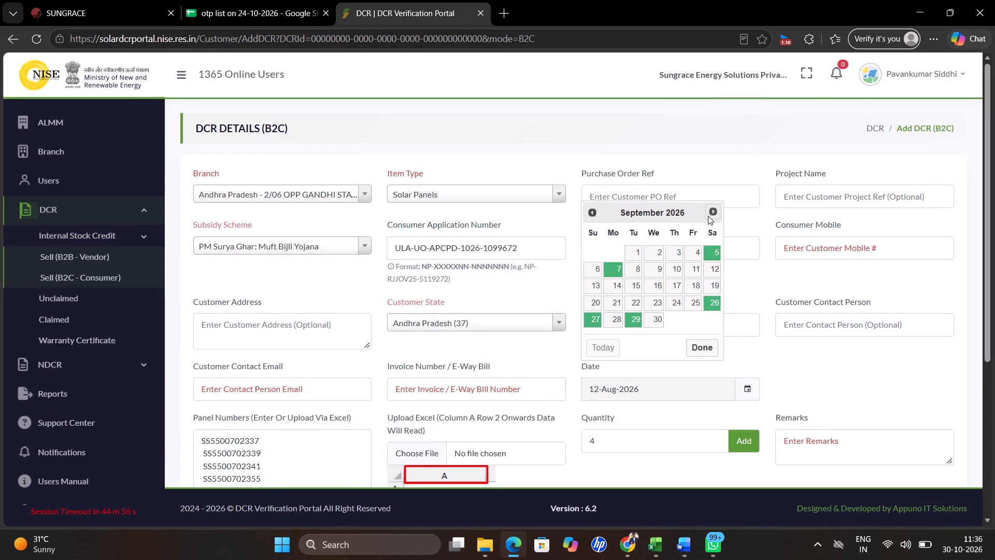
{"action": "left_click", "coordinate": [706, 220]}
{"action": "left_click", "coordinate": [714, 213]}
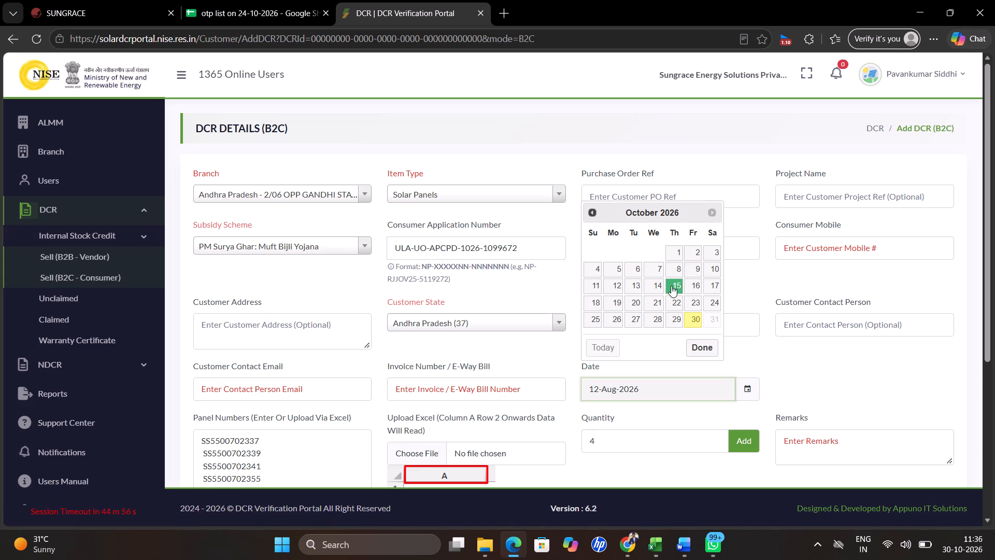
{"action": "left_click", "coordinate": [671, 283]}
Set the invoice date to 22-Oct-2026.
{"action": "left_click", "coordinate": [674, 379]}
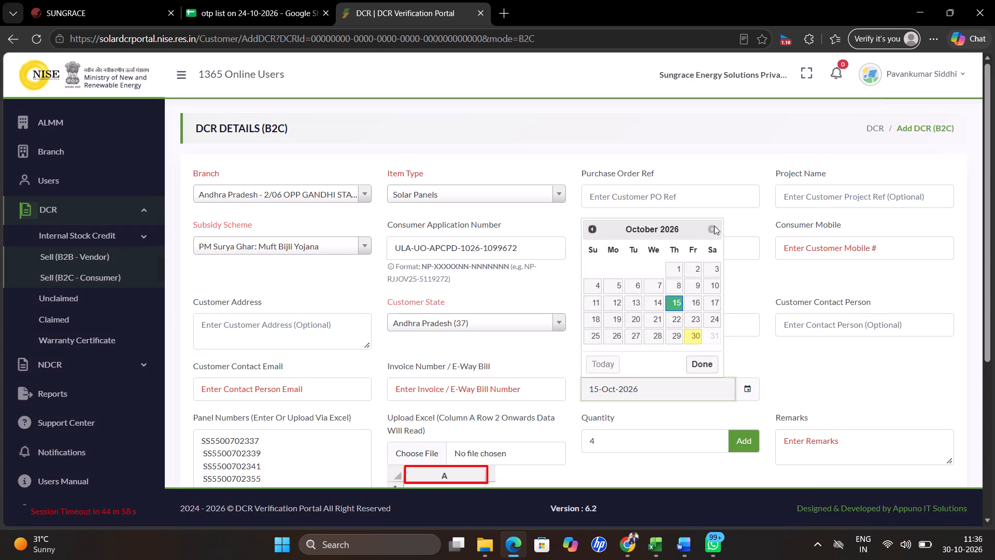
{"action": "left_click", "coordinate": [678, 319]}
{"action": "scroll", "coordinate": [716, 270], "scroll_direction": "down", "scroll_amount": 3}
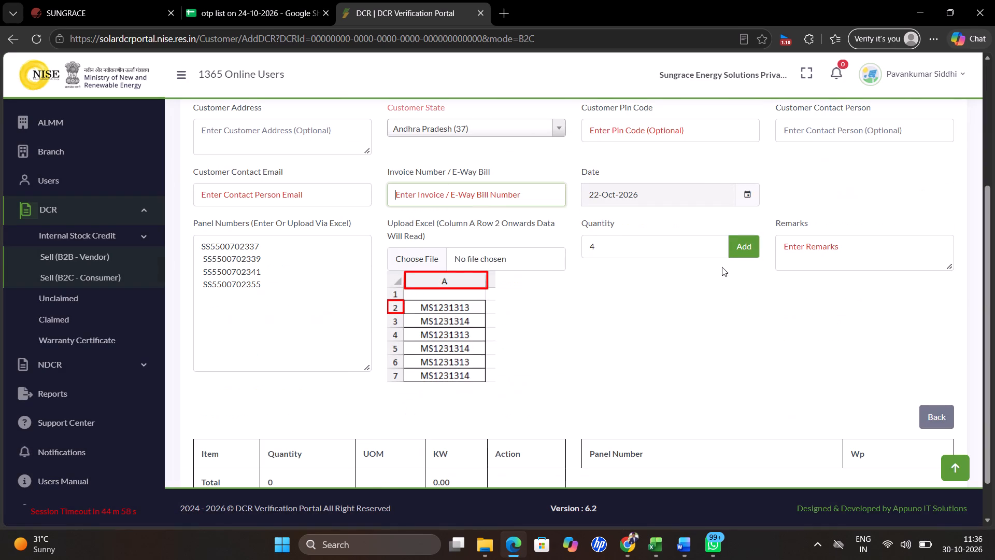
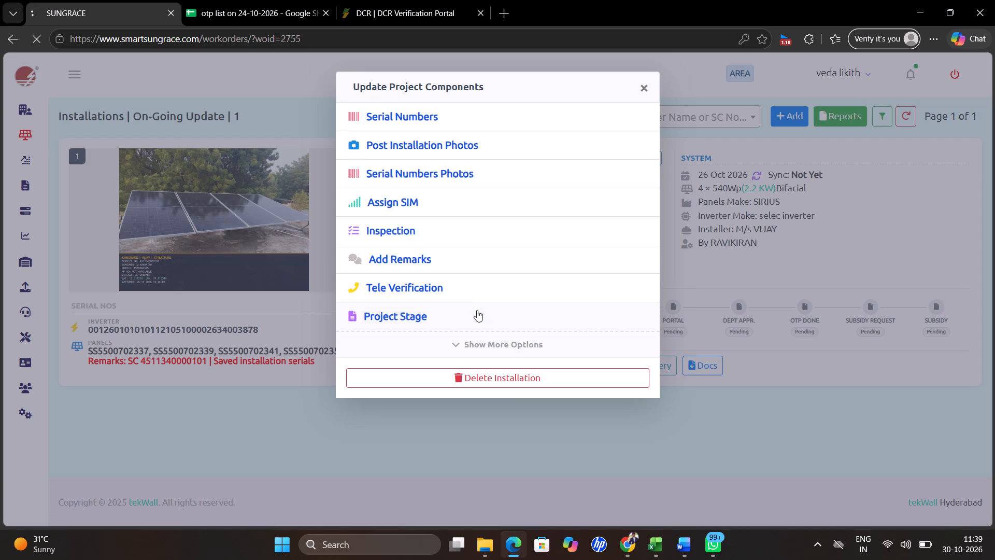
Upload the certificate PDF from dcr crf > DCR010 > 35 as the work order's DCR file and submit the form.
{"action": "scroll", "coordinate": [473, 312], "scroll_direction": "down", "scroll_amount": 4}
{"action": "left_click", "coordinate": [348, 345]}
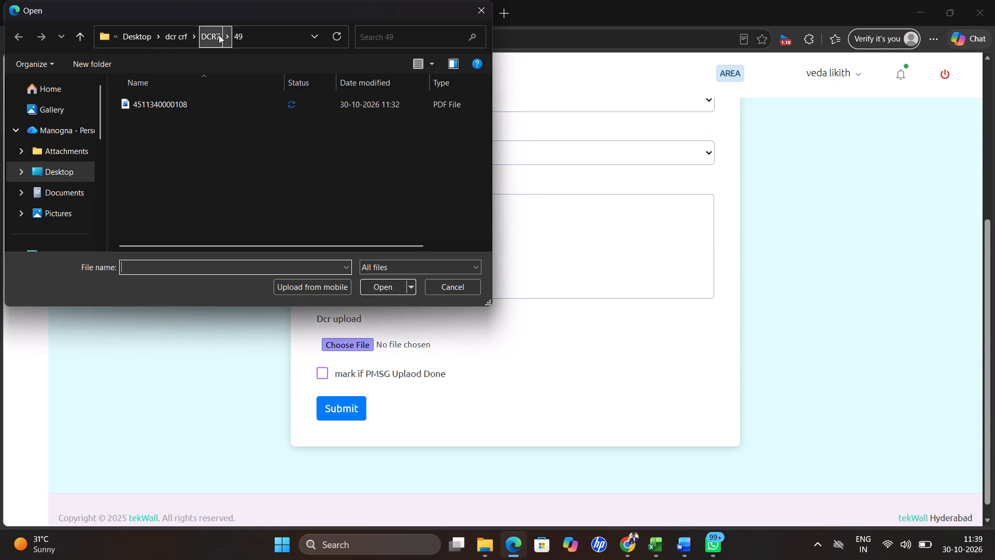
{"action": "left_click", "coordinate": [224, 33]}
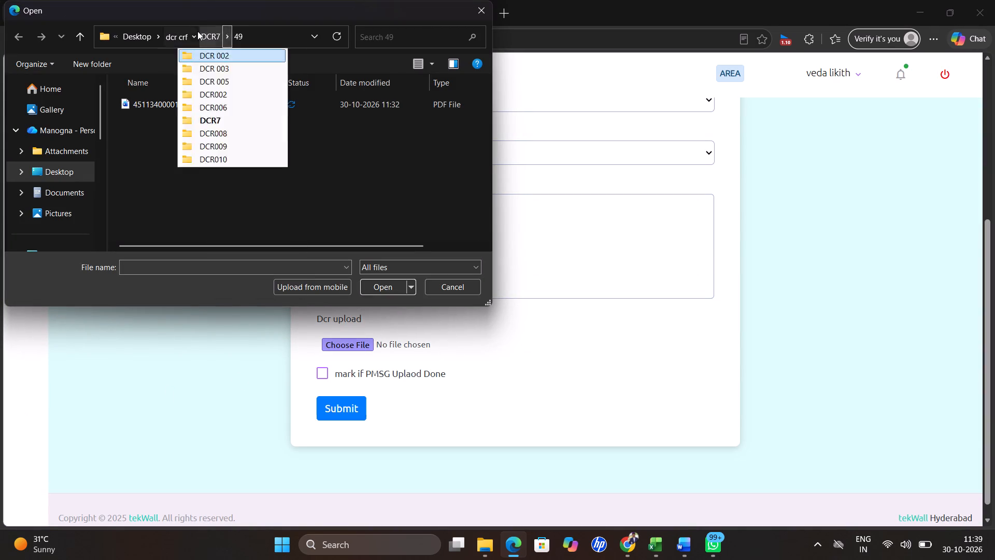
{"action": "left_click", "coordinate": [197, 31]}
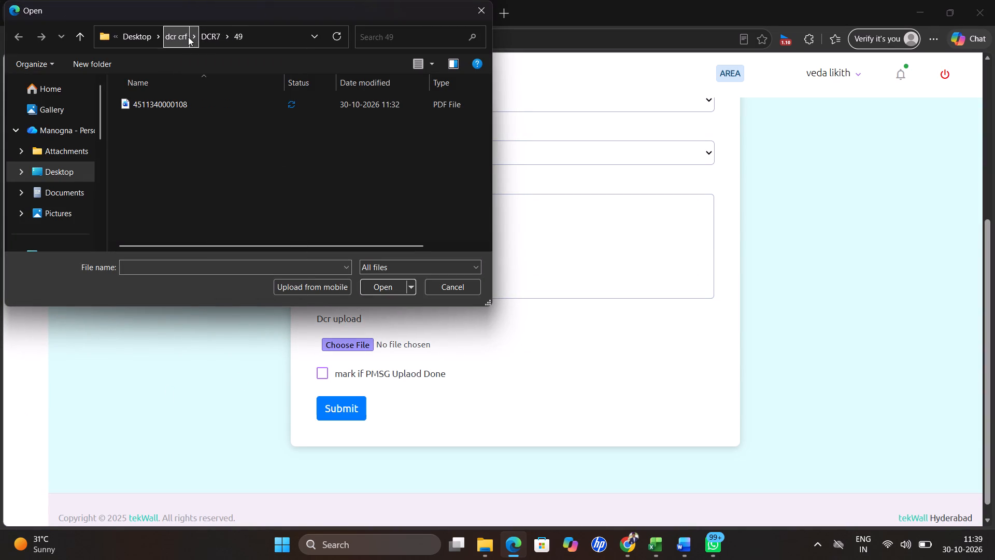
{"action": "left_click", "coordinate": [188, 37]}
{"action": "scroll", "coordinate": [201, 139], "scroll_direction": "down", "scroll_amount": 4}
{"action": "double_click", "coordinate": [145, 202]}
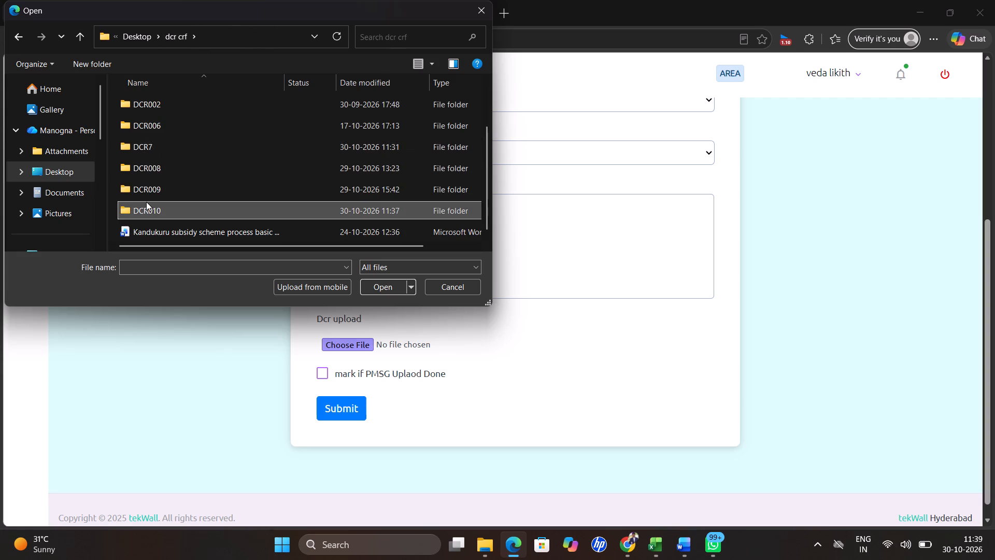
{"action": "double_click", "coordinate": [161, 206]}
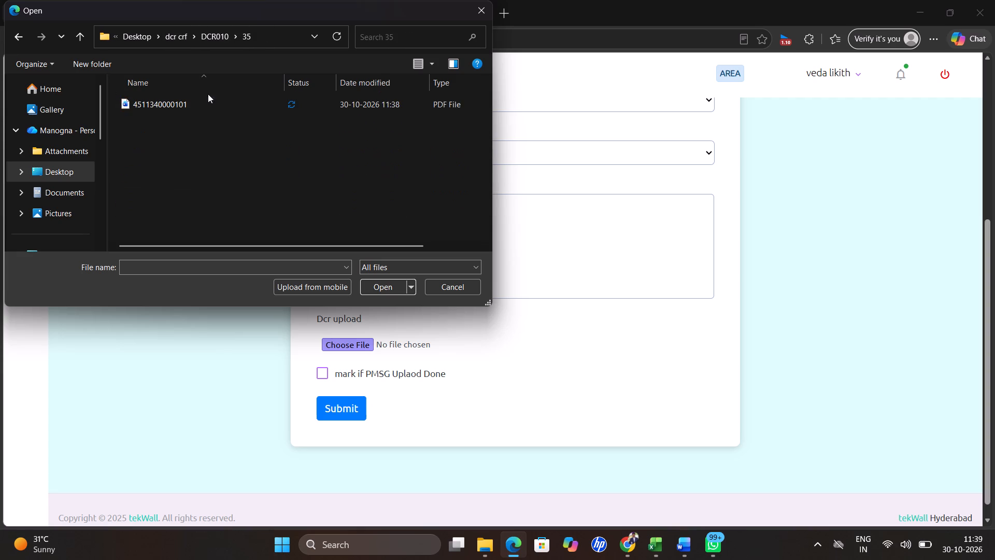
{"action": "double_click", "coordinate": [208, 101]}
{"action": "left_click", "coordinate": [357, 421]}
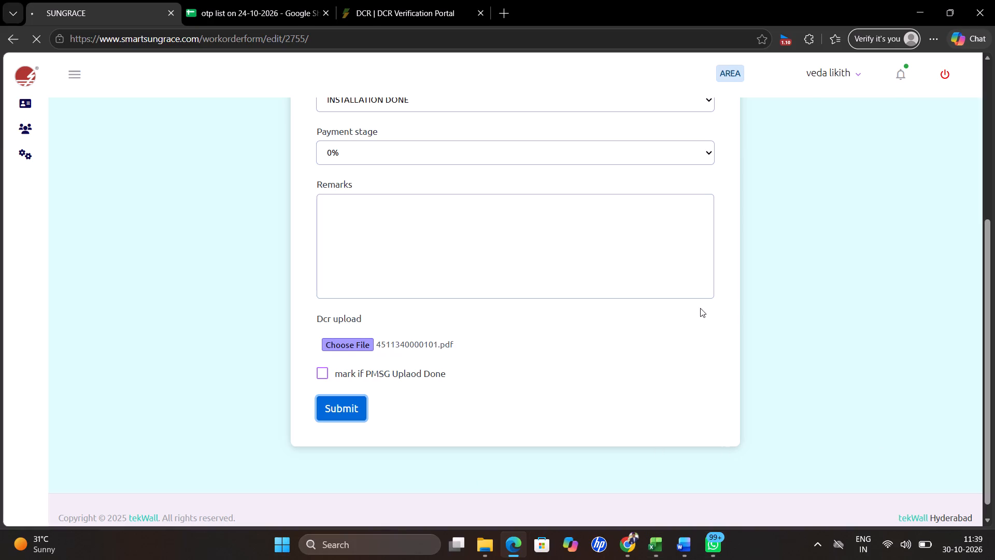
Switch to the dcr today workbook in Excel and highlight the processed service number in cell B29 yellow.
{"action": "left_click", "coordinate": [664, 547]}
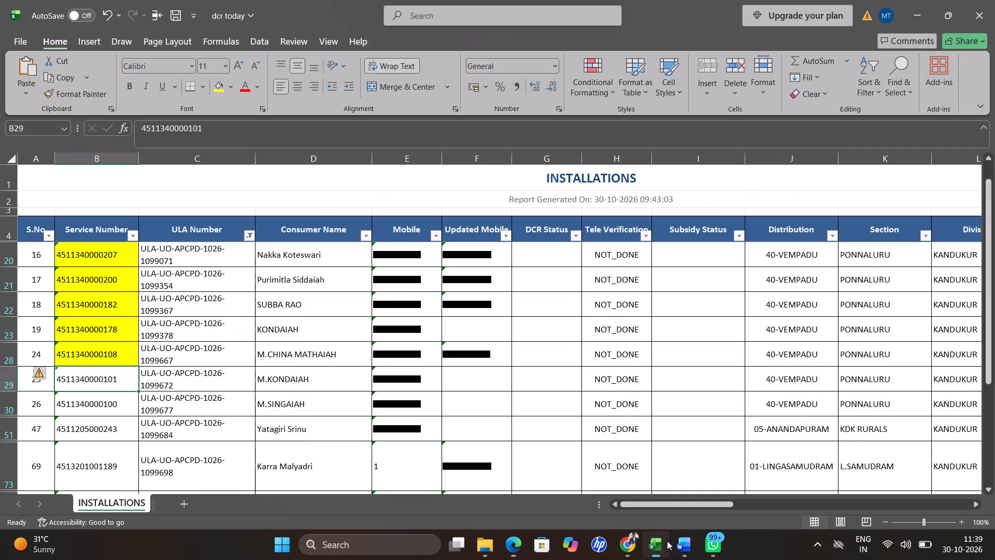
{"action": "left_click", "coordinate": [215, 92]}
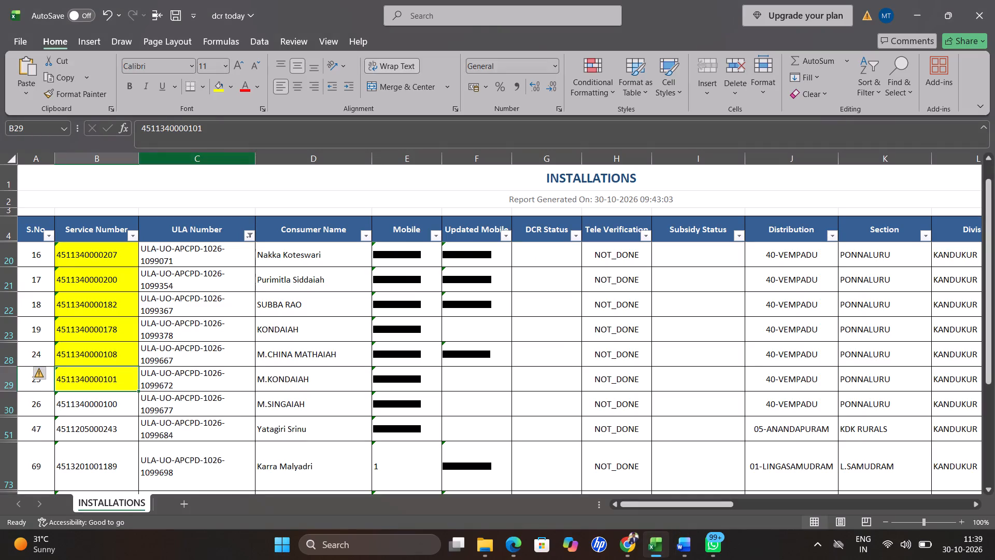
Copy the service number in cell B30, switch to SUNGRACE in Edge and open the matching work order.
{"action": "left_click", "coordinate": [108, 402]}
{"action": "key", "text": "ctrl+c"}
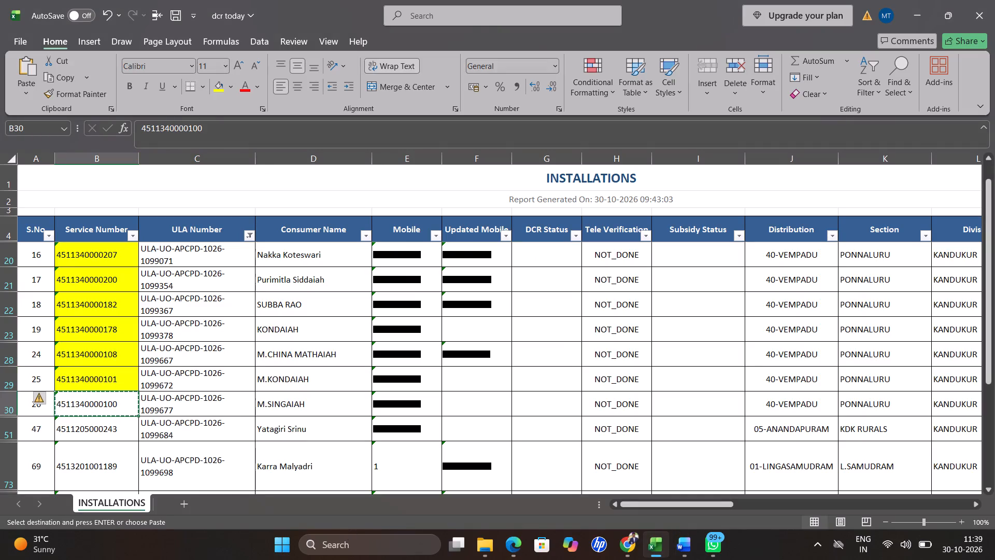
{"action": "left_click", "coordinate": [503, 545]}
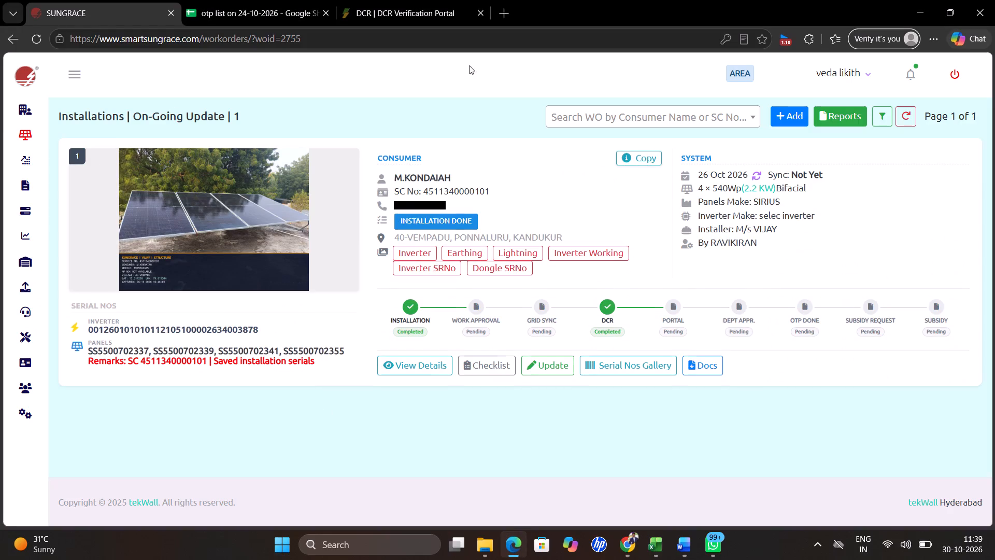
{"action": "left_click", "coordinate": [606, 113]}
{"action": "key", "text": "ctrl+v"}
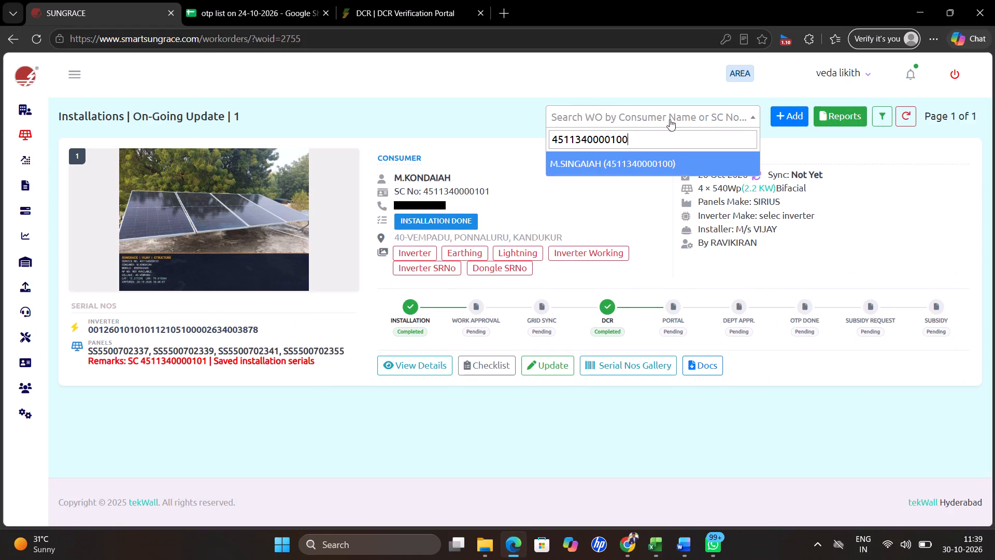
{"action": "key", "text": "Return"}
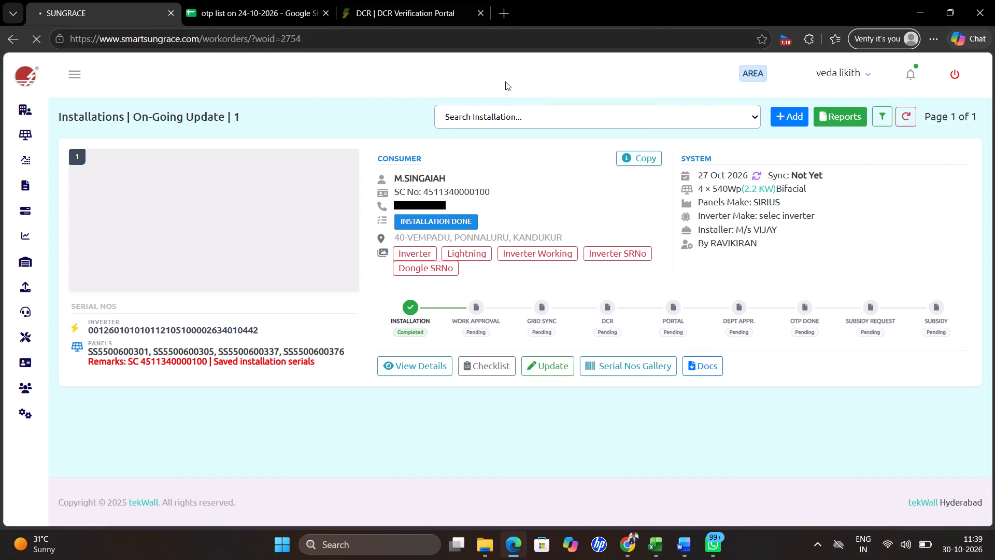
Copy the work order's ULA number from Quick Copy Details.
{"action": "left_click", "coordinate": [658, 156]}
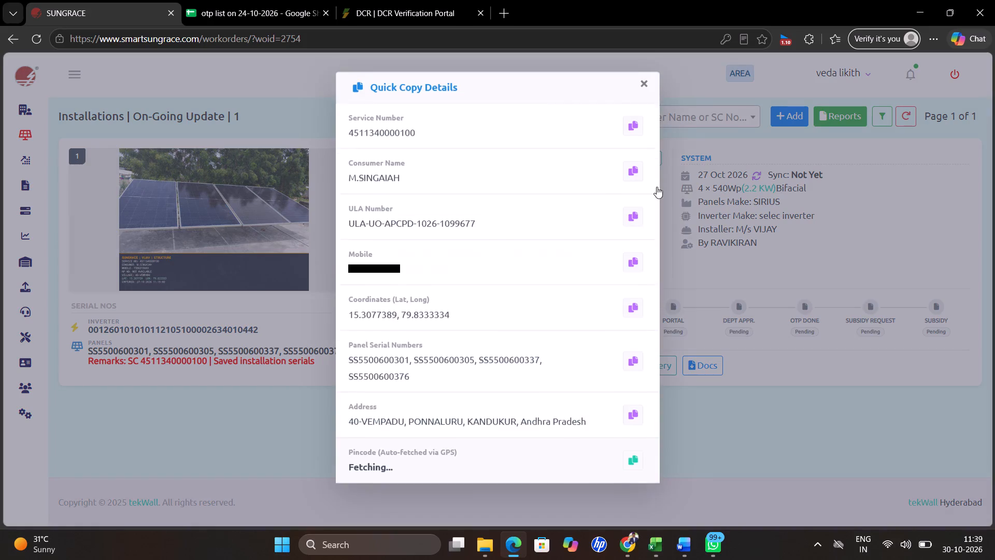
{"action": "left_click", "coordinate": [632, 220]}
{"action": "left_click", "coordinate": [626, 130]}
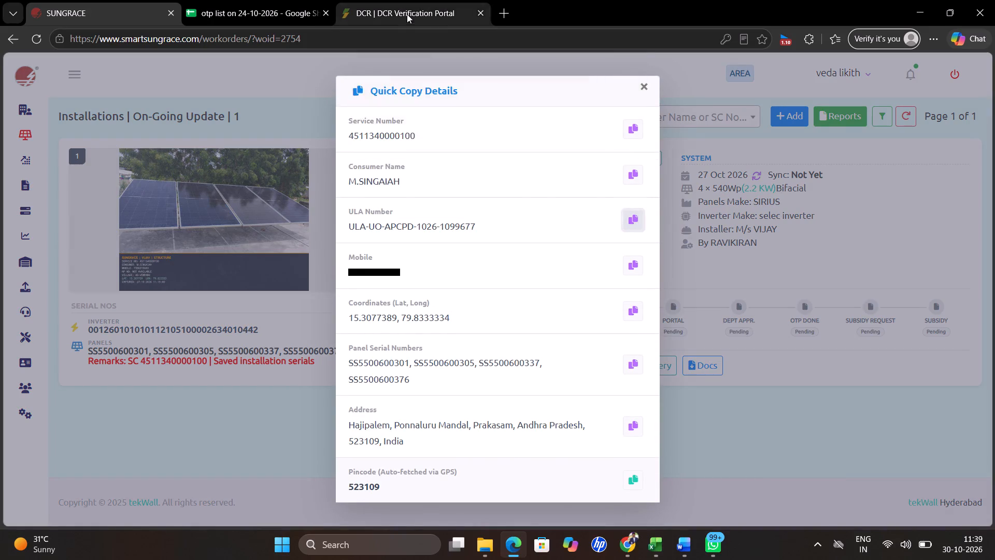
In the DCR portal, start a B2C consumer issue with the Andhra Pradesh branch, Solar Panels and the copied ULA number as application number.
{"action": "left_click", "coordinate": [407, 15]}
{"action": "left_click", "coordinate": [842, 85]}
{"action": "scroll", "coordinate": [831, 145], "scroll_direction": "up", "scroll_amount": 4}
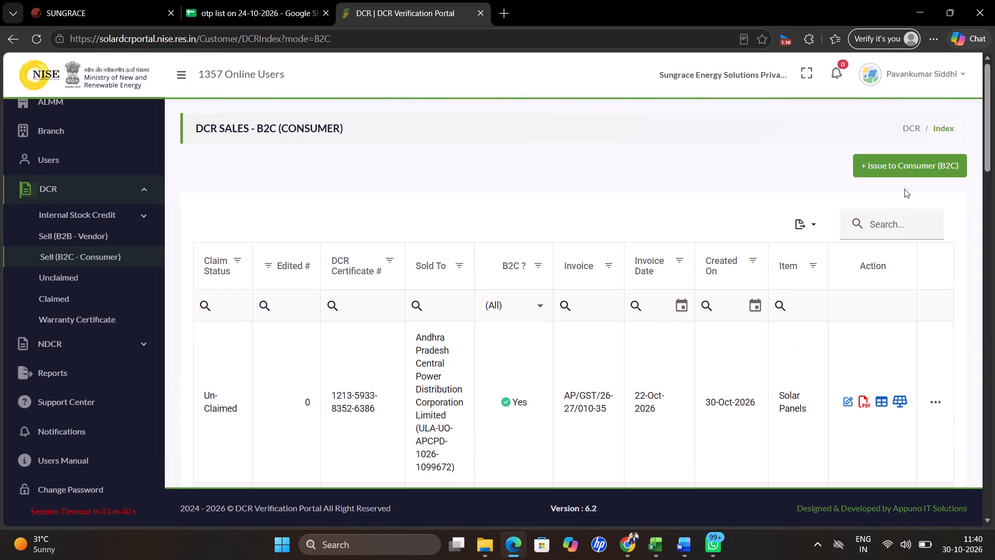
{"action": "left_click", "coordinate": [910, 173]}
{"action": "left_click", "coordinate": [275, 190]}
{"action": "left_click", "coordinate": [291, 241]}
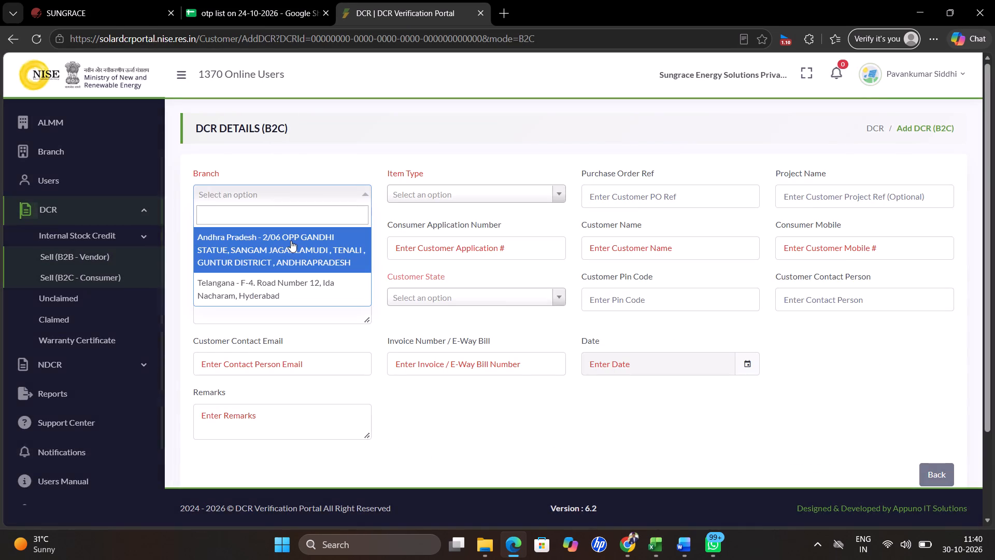
{"action": "left_click", "coordinate": [428, 204]}
{"action": "left_click", "coordinate": [440, 197]}
{"action": "left_click", "coordinate": [417, 243]}
{"action": "left_click", "coordinate": [435, 236]}
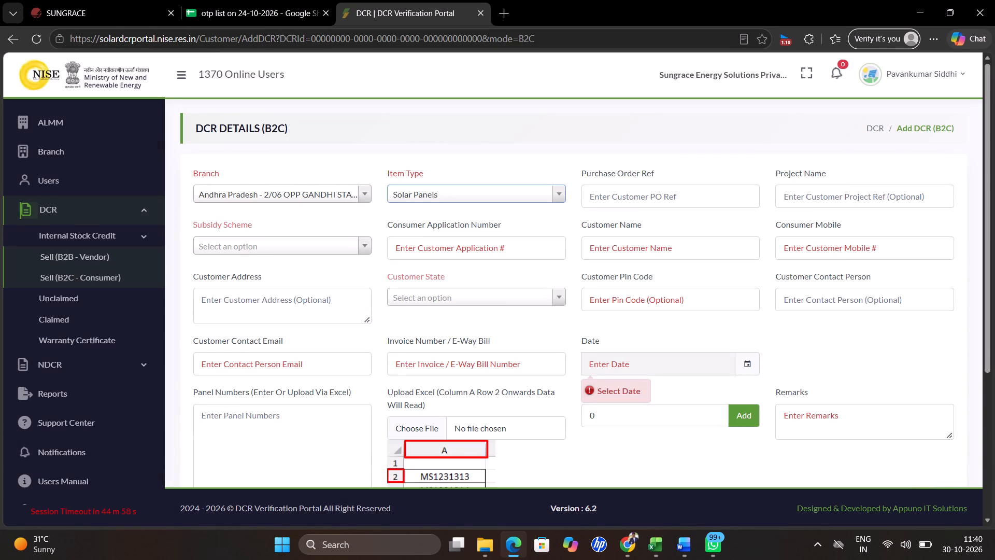
{"action": "key", "text": "ctrl+v"}
Set the subsidy scheme to PM Surya Ghar: Muft Bijli Yojana and the customer state to Andhra Pradesh (37).
{"action": "left_click", "coordinate": [368, 242]}
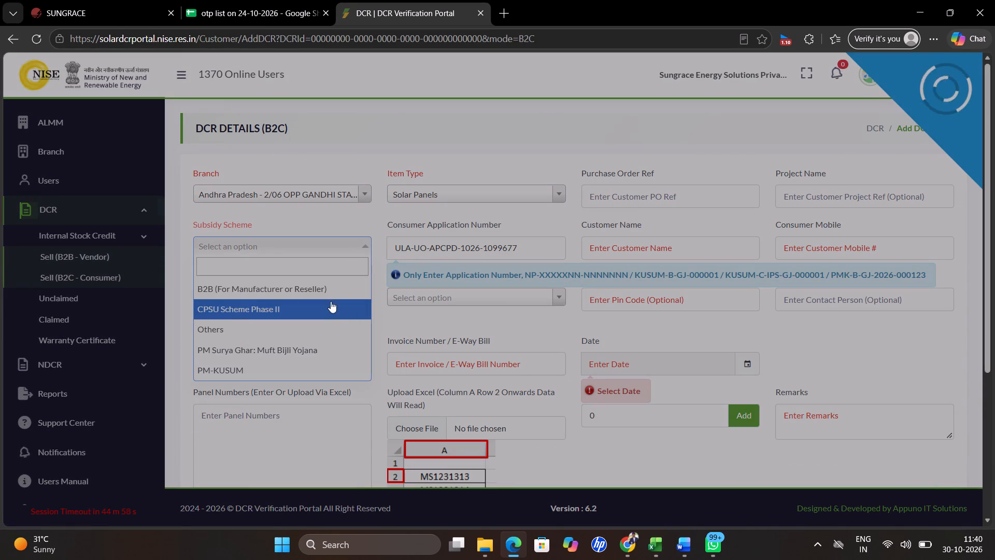
{"action": "left_click_drag", "start_coordinate": [300, 341], "coordinate": [304, 348]}
{"action": "scroll", "coordinate": [604, 116], "scroll_direction": "down", "scroll_amount": 3}
{"action": "scroll", "coordinate": [702, 160], "scroll_direction": "up", "scroll_amount": 3}
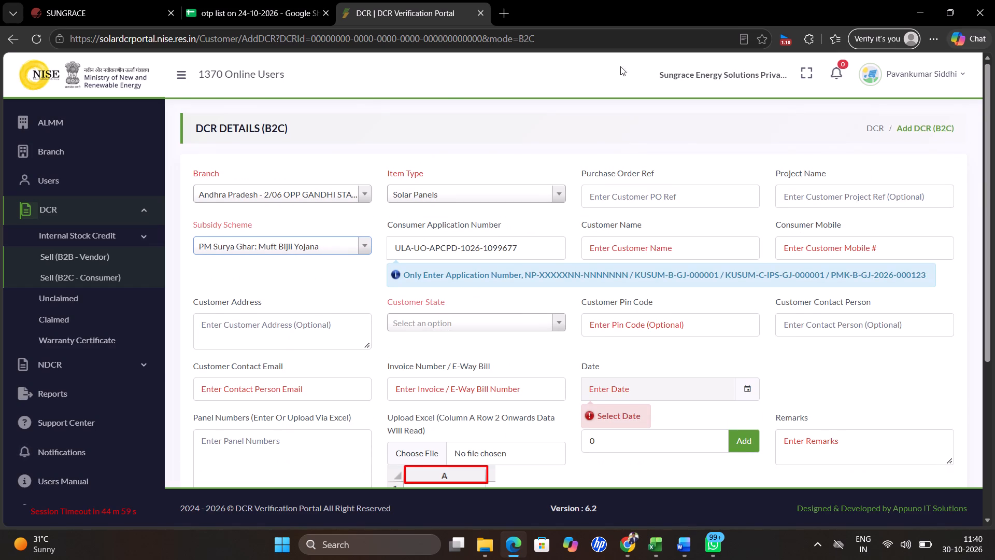
{"action": "left_click", "coordinate": [519, 318]}
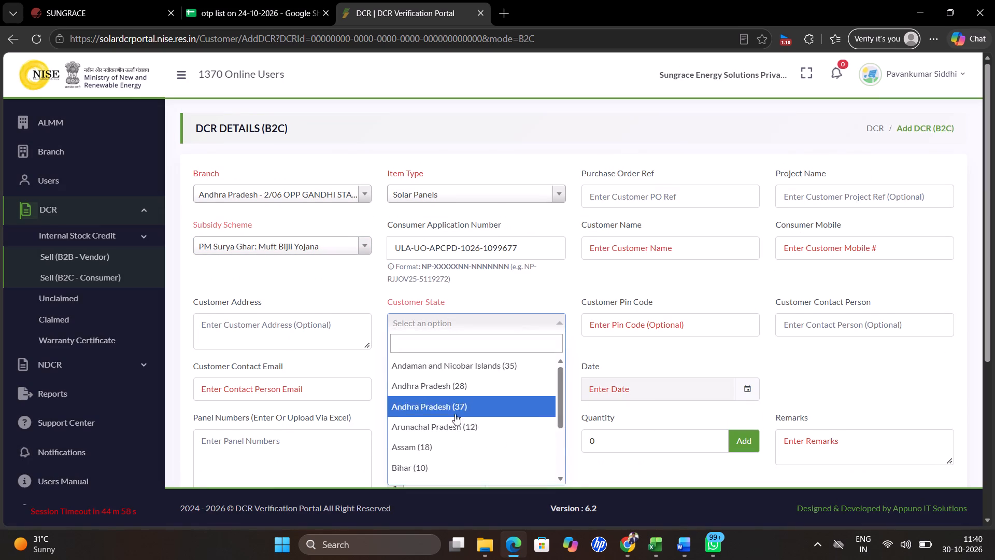
{"action": "left_click", "coordinate": [455, 414]}
{"action": "scroll", "coordinate": [258, 311], "scroll_direction": "up", "scroll_amount": 1}
Return to the SUNGRACE work order's Quick Copy Details.
{"action": "left_click", "coordinate": [98, 3]}
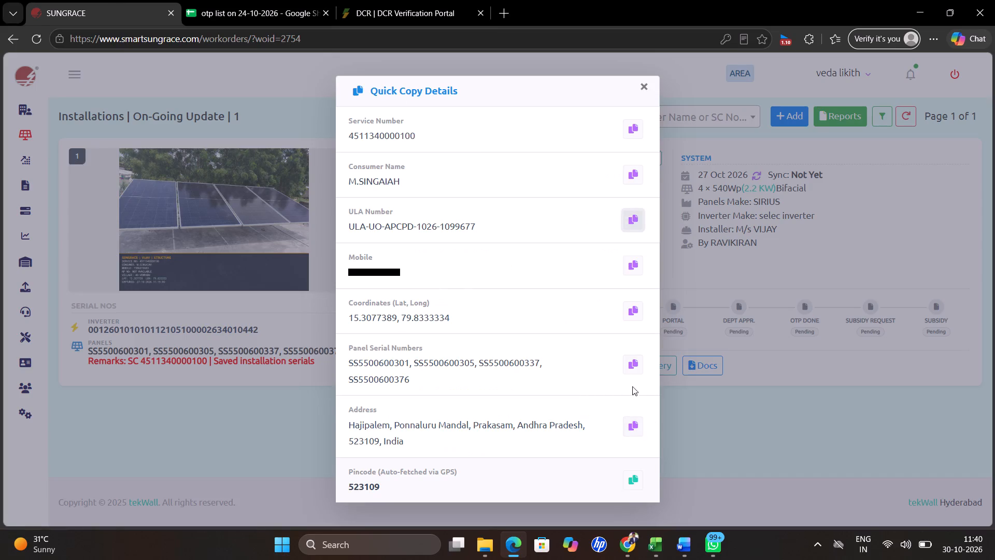
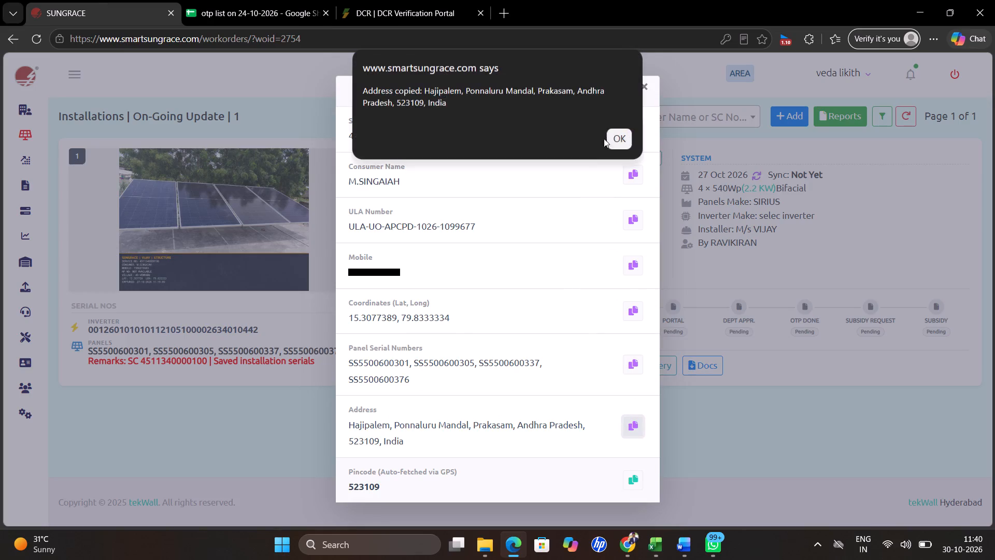
Paste the work order's copied address into the DCR form's Remarks and reuse its pin code as the Customer Pin Code.
{"action": "left_click", "coordinate": [626, 144]}
{"action": "left_click", "coordinate": [436, 0]}
{"action": "left_click", "coordinate": [878, 446]}
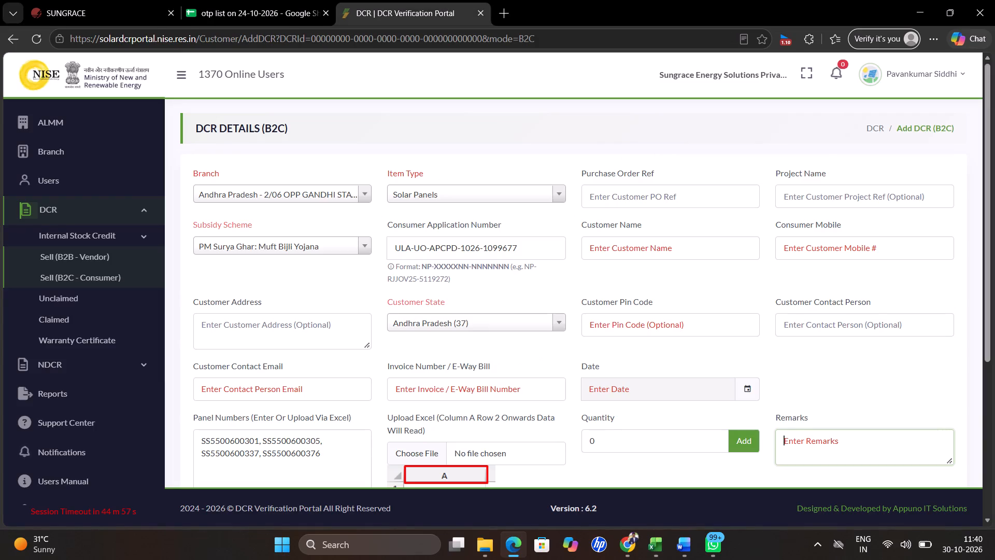
{"action": "key", "text": "ctrl+v"}
{"action": "double_click", "coordinate": [860, 457]}
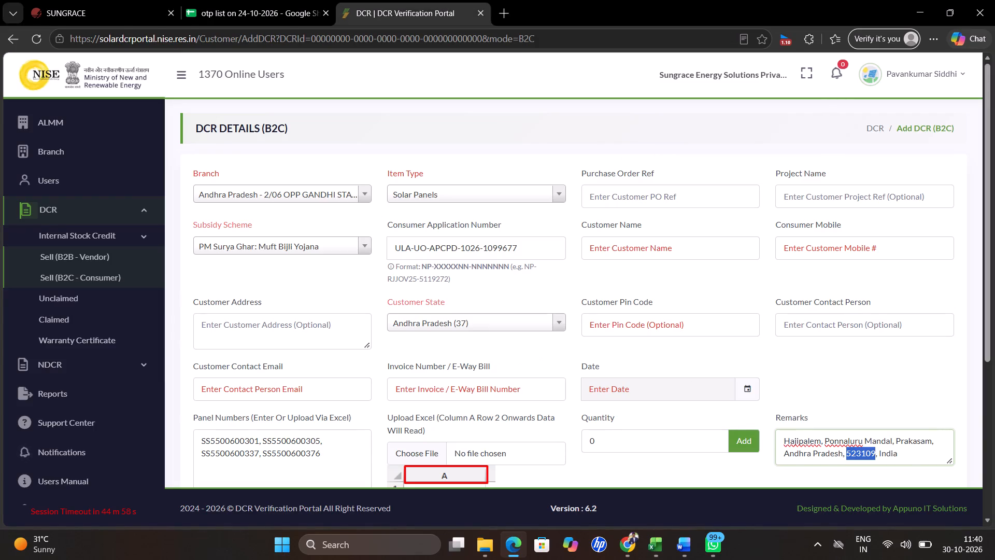
{"action": "key", "text": "ctrl+c"}
{"action": "left_click", "coordinate": [656, 321]}
{"action": "key", "text": "ctrl+v"}
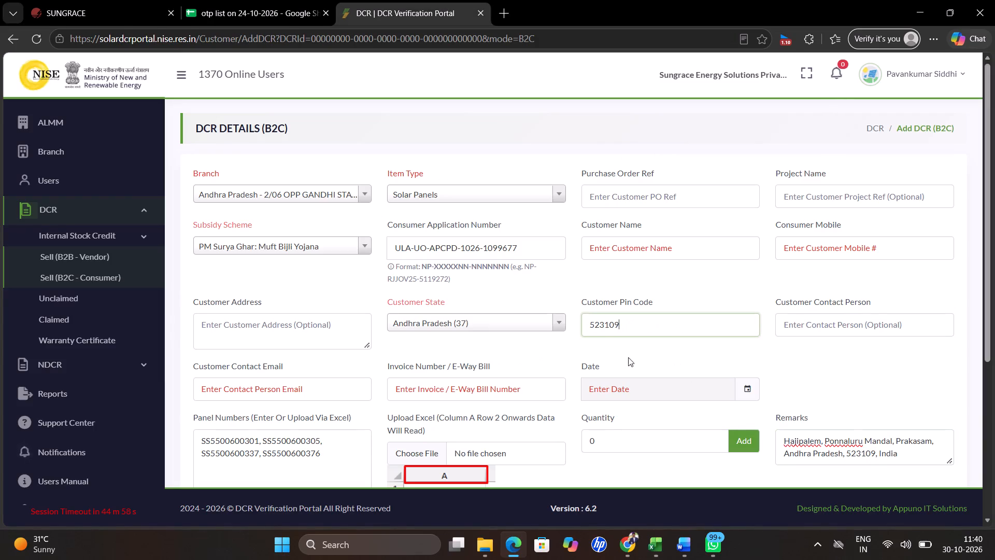
Copy the project name SC ST HOMES 10.44MW ULA KANDUKURU DIVISION from the Word details document into the DCR form's Project Name.
{"action": "scroll", "coordinate": [616, 288], "scroll_direction": "up", "scroll_amount": 2}
{"action": "left_click", "coordinate": [681, 538]}
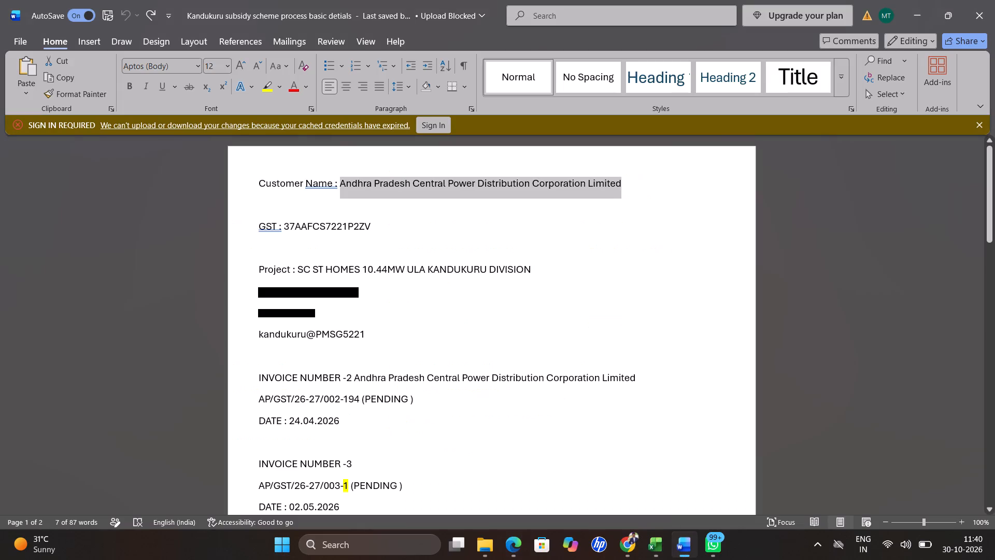
{"action": "scroll", "coordinate": [562, 416], "scroll_direction": "up", "scroll_amount": 3}
{"action": "left_click_drag", "start_coordinate": [307, 272], "coordinate": [534, 284]}
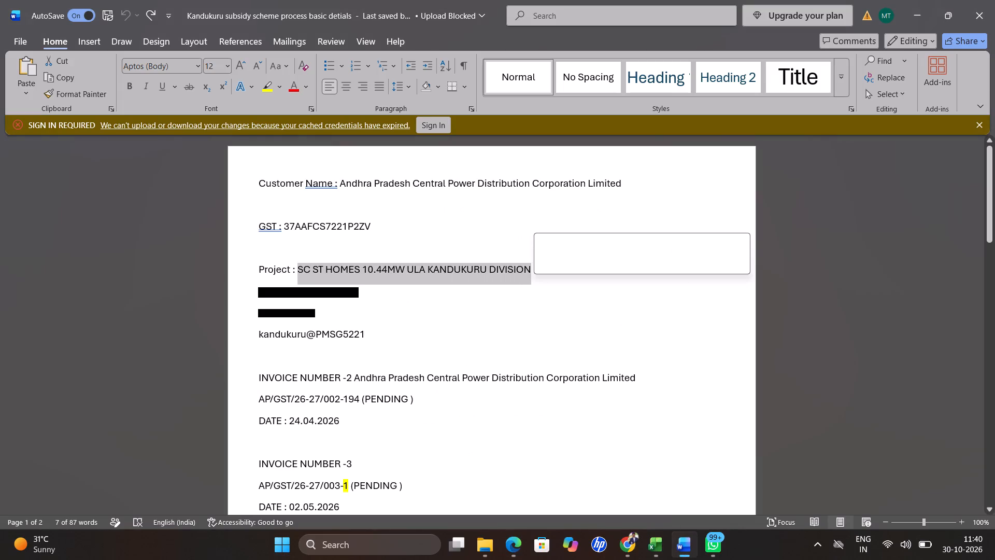
{"action": "key", "text": "ctrl+c"}
{"action": "left_click_drag", "start_coordinate": [514, 547], "coordinate": [515, 539]}
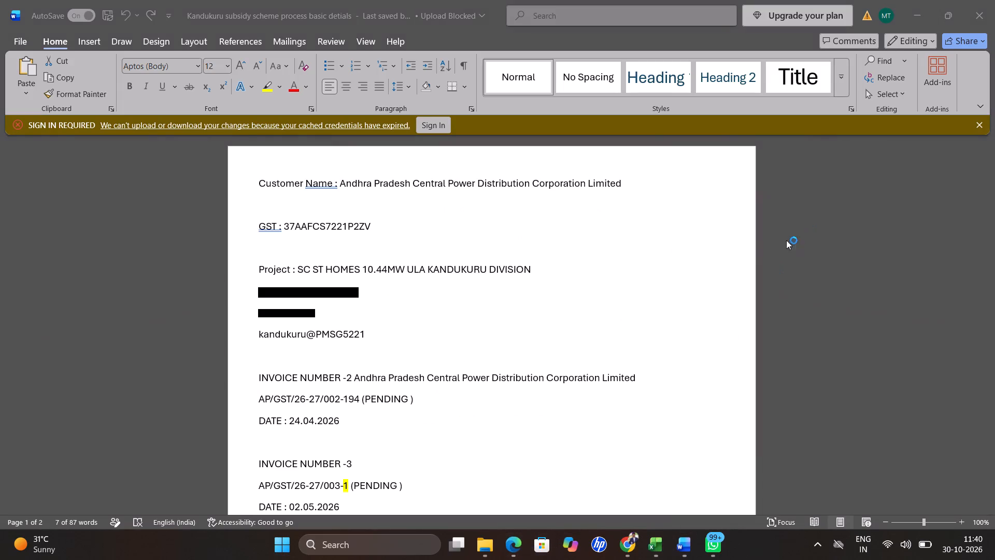
{"action": "left_click", "coordinate": [508, 541]}
{"action": "left_click", "coordinate": [807, 202]}
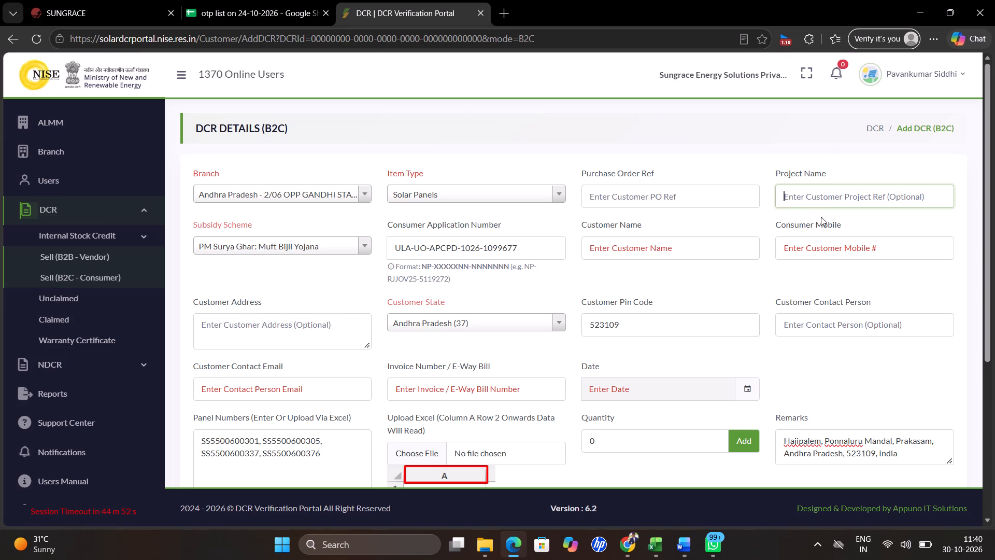
{"action": "key", "text": "ctrl+v"}
{"action": "left_click", "coordinate": [677, 544]}
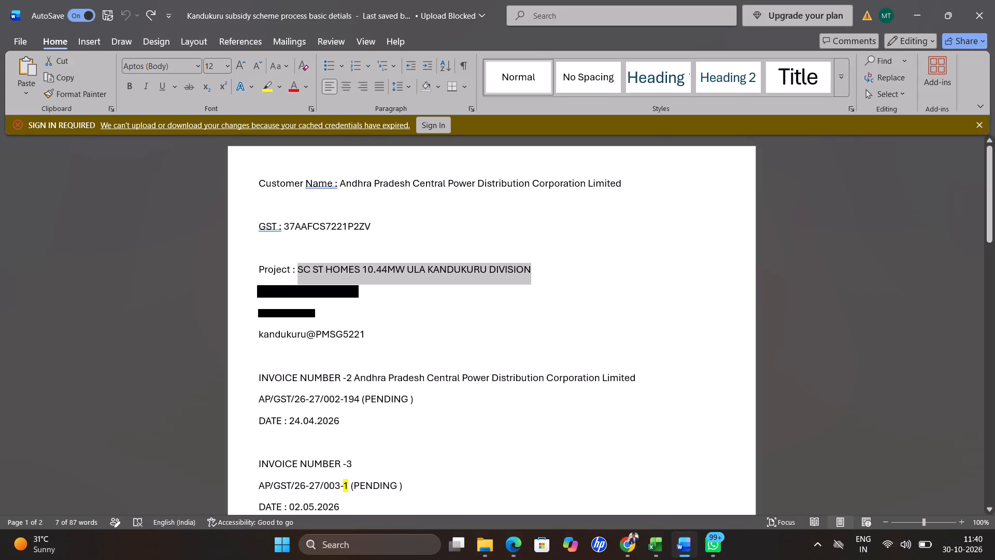
{"action": "left_click", "coordinate": [371, 304]}
{"action": "left_click_drag", "start_coordinate": [370, 292], "coordinate": [276, 282]}
{"action": "left_click", "coordinate": [392, 295]}
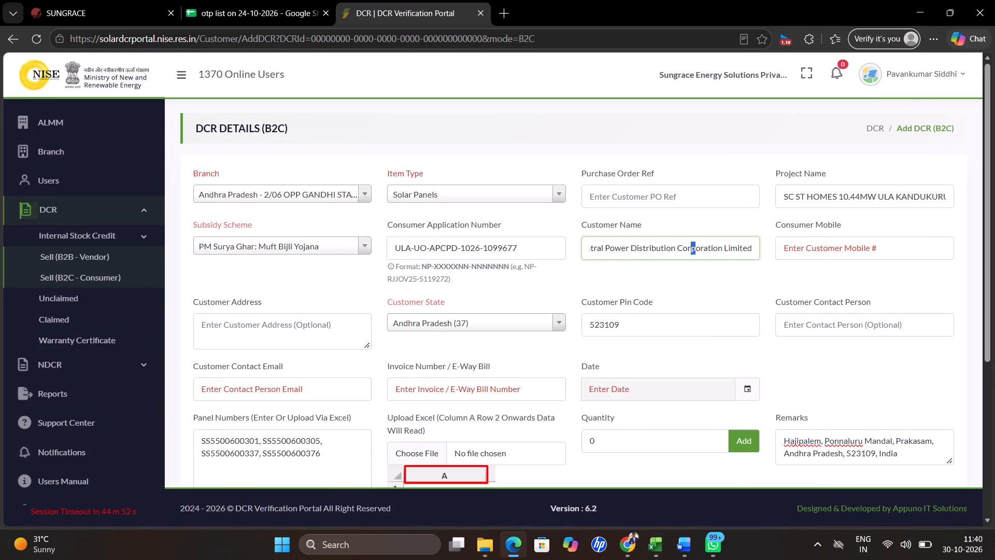
{"action": "left_click", "coordinate": [726, 290]}
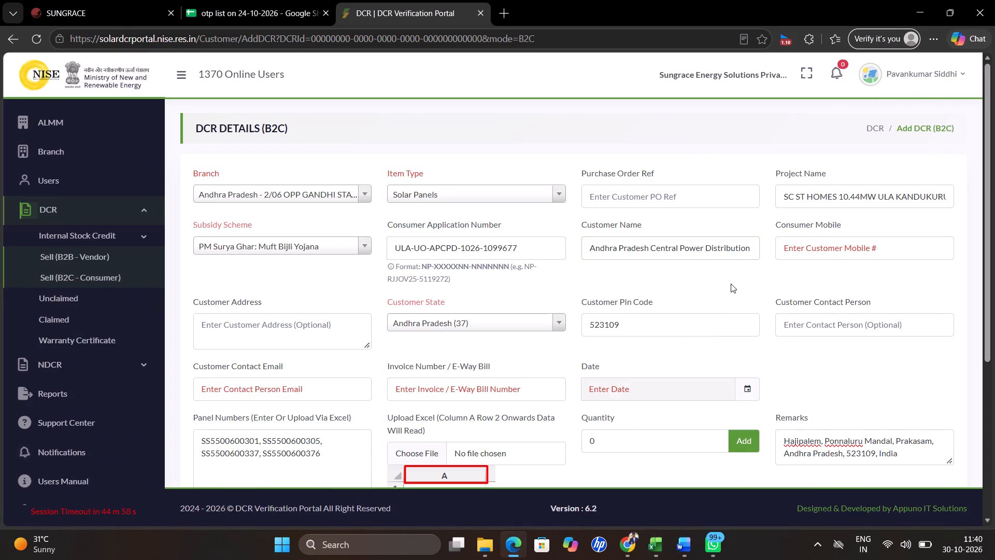
Copy the mobile number from the Word document into the DCR form's Consumer Mobile.
{"action": "left_click", "coordinate": [808, 257]}
{"action": "left_click", "coordinate": [696, 539]}
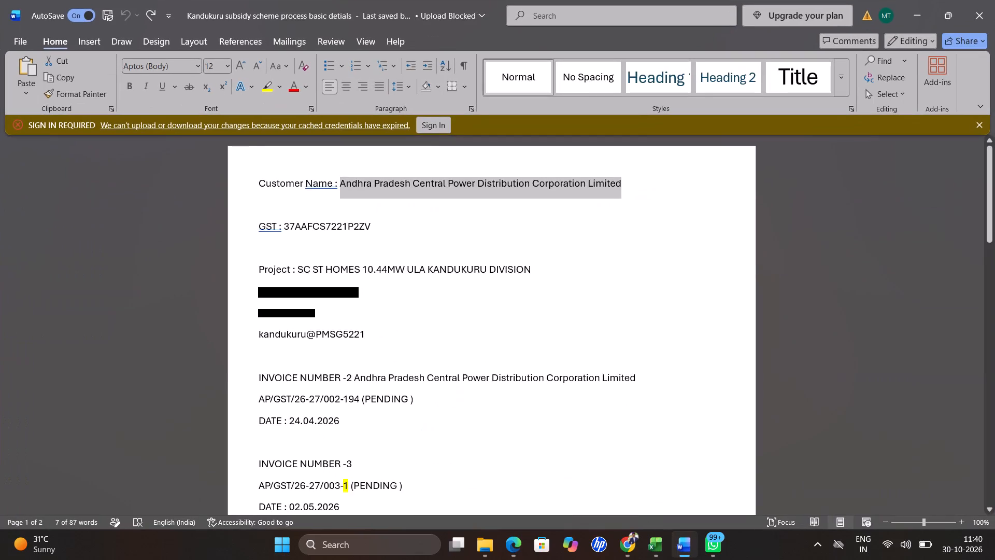
{"action": "left_click", "coordinate": [369, 275]}
{"action": "left_click_drag", "start_coordinate": [353, 312], "coordinate": [242, 318]}
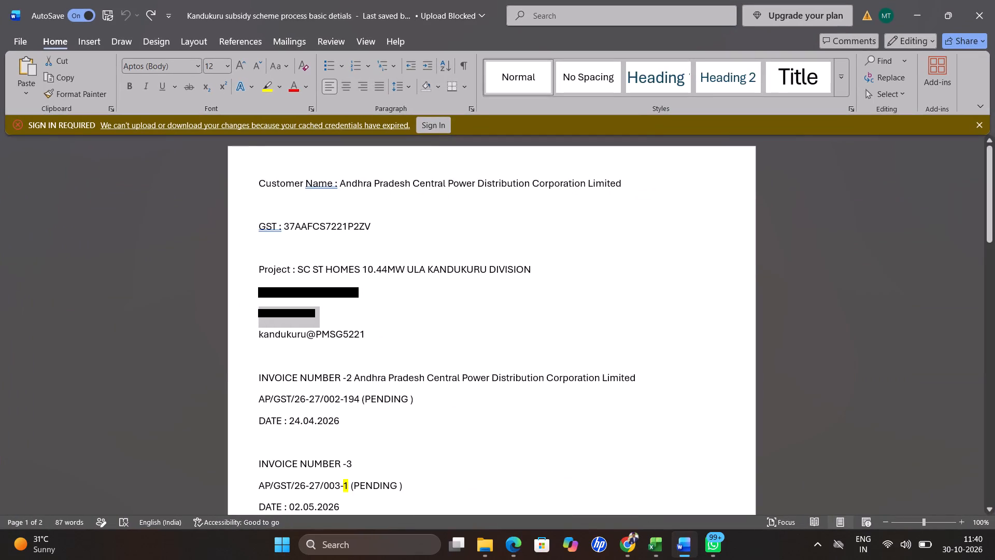
{"action": "key", "text": "ctrl+c"}
{"action": "left_click", "coordinate": [662, 534]}
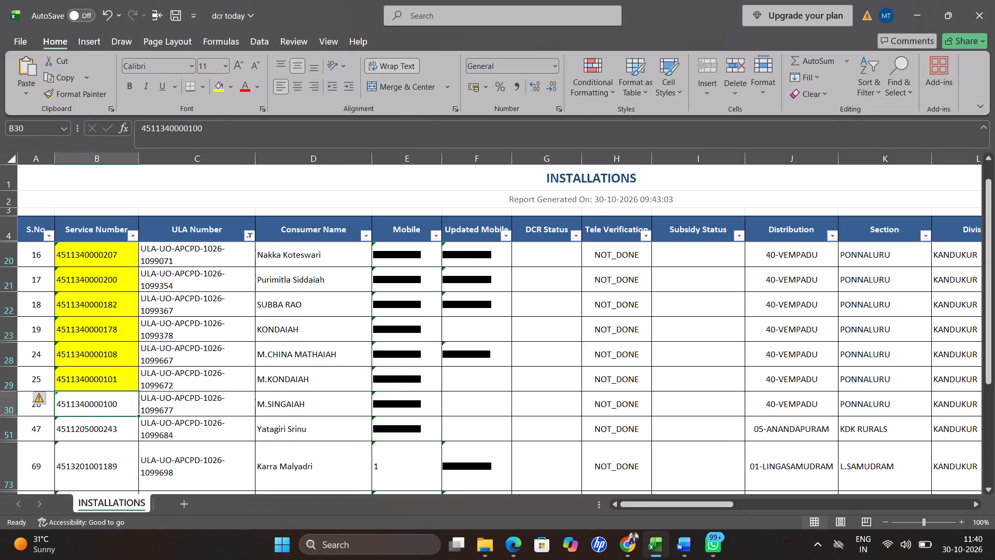
{"action": "left_click", "coordinate": [687, 532]}
{"action": "left_click", "coordinate": [511, 556]}
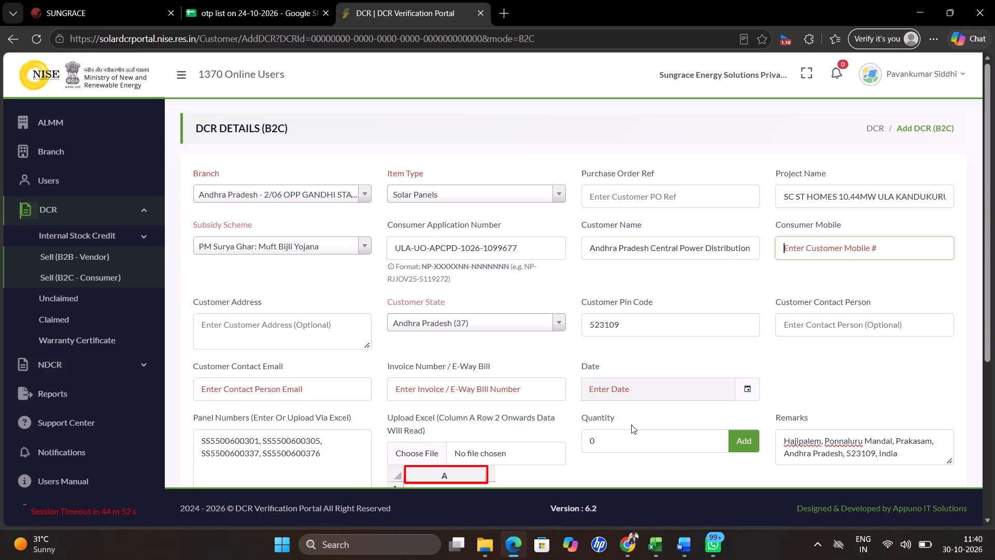
{"action": "key", "text": "ctrl+v"}
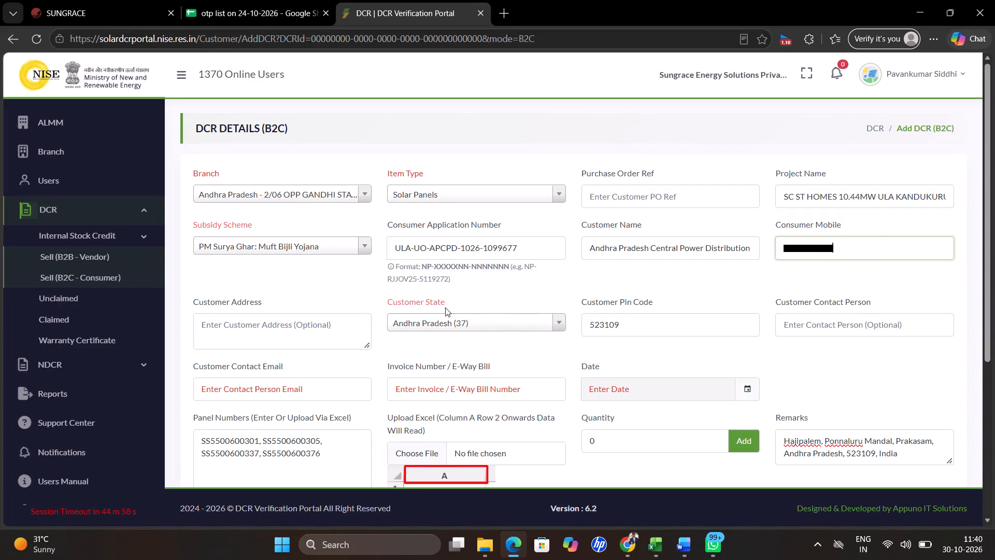
Replace the commas between the four panel serial numbers with line breaks so each number has its own line.
{"action": "left_click", "coordinate": [337, 385]}
{"action": "left_click", "coordinate": [327, 446]}
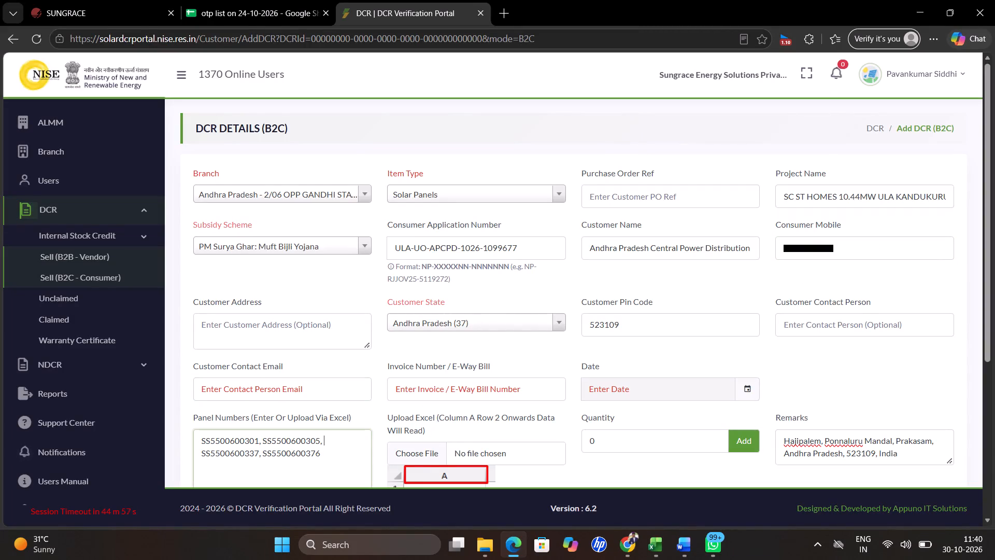
{"action": "key", "text": "Left"}
{"action": "key", "text": "Left"}
{"action": "key", "text": "Left"}
{"action": "key", "text": "Left"}
{"action": "key", "text": "Left"}
{"action": "key", "text": "Left"}
{"action": "key", "text": "Left"}
{"action": "key", "text": "Left"}
{"action": "key", "text": "Left"}
{"action": "key", "text": "Left"}
{"action": "key", "text": "Left"}
{"action": "key", "text": "Left"}
{"action": "key", "text": "Left"}
{"action": "key", "text": "Left"}
{"action": "key", "text": "Left"}
{"action": "key", "text": "Left"}
{"action": "key", "text": "Right"}
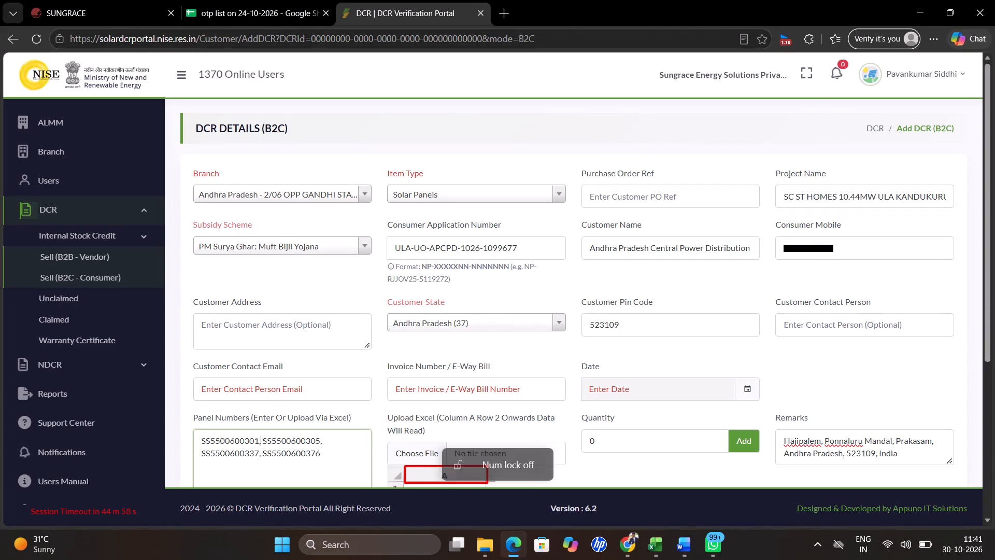
{"action": "key", "text": "BackSpace"}
{"action": "key", "text": "Return"}
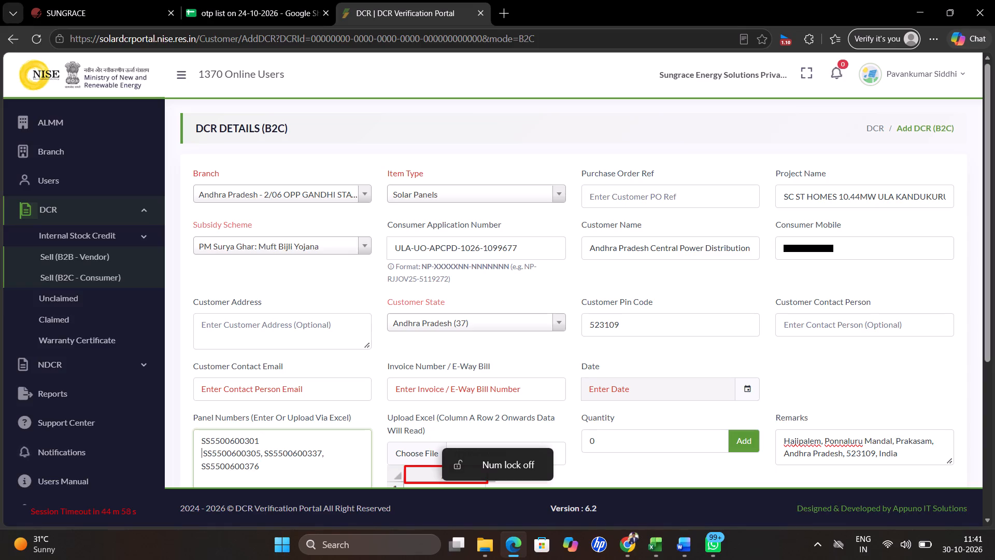
{"action": "key", "text": "Right"}
{"action": "key", "text": "Right"}
{"action": "key", "text": "Right"}
{"action": "key", "text": "Right"}
{"action": "key", "text": "Right"}
{"action": "key", "text": "Right"}
{"action": "key", "text": "Right"}
{"action": "key", "text": "Right"}
{"action": "key", "text": "Right"}
{"action": "key", "text": "Right"}
{"action": "key", "text": "Right"}
{"action": "key", "text": "Right"}
{"action": "key", "text": "Right"}
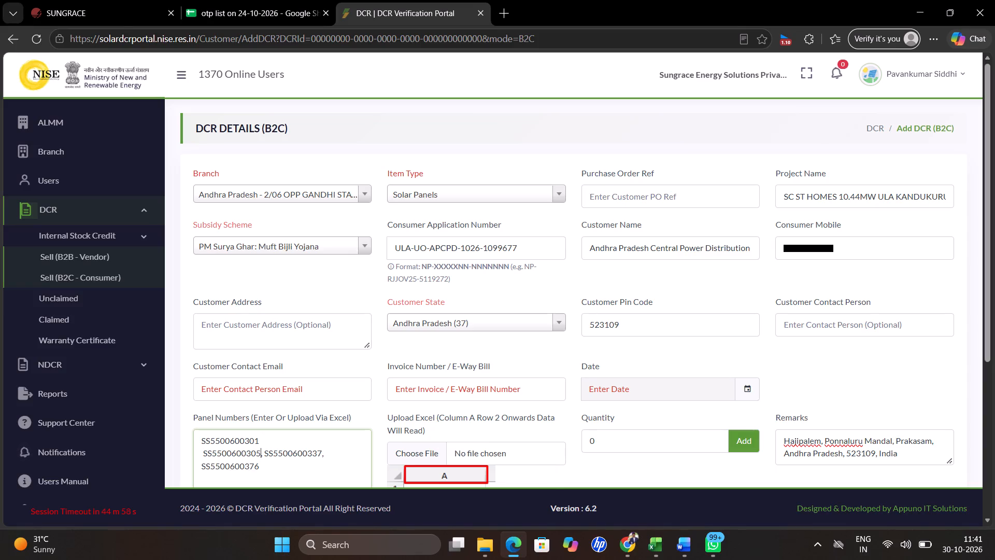
{"action": "key", "text": "Right"}
{"action": "key", "text": "BackSpace"}
{"action": "key", "text": "Return"}
{"action": "key", "text": "Right"}
{"action": "key", "text": "Right"}
{"action": "key", "text": "Right"}
{"action": "key", "text": "Right"}
{"action": "key", "text": "Right"}
{"action": "key", "text": "Right"}
{"action": "key", "text": "Right"}
{"action": "key", "text": "Right"}
{"action": "key", "text": "Right"}
{"action": "key", "text": "Right"}
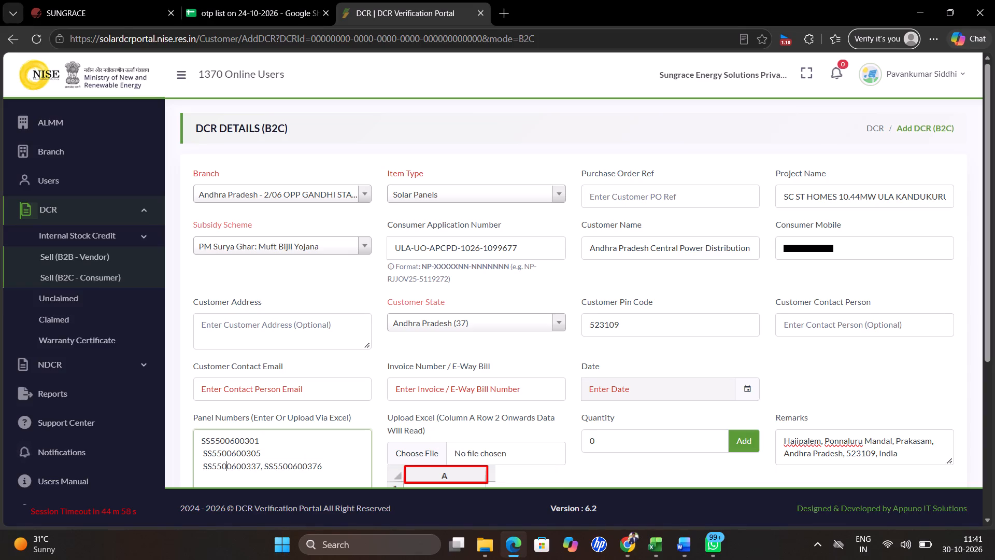
{"action": "key", "text": "Right"}
{"action": "key", "text": "Right"}
{"action": "key", "text": "Right"}
{"action": "key", "text": "Right"}
{"action": "key", "text": "BackSpace"}
{"action": "key", "text": "Return"}
{"action": "key", "text": "Right"}
{"action": "key", "text": "Right"}
{"action": "key", "text": "Right"}
{"action": "key", "text": "Right"}
{"action": "key", "text": "Right"}
{"action": "key", "text": "Right"}
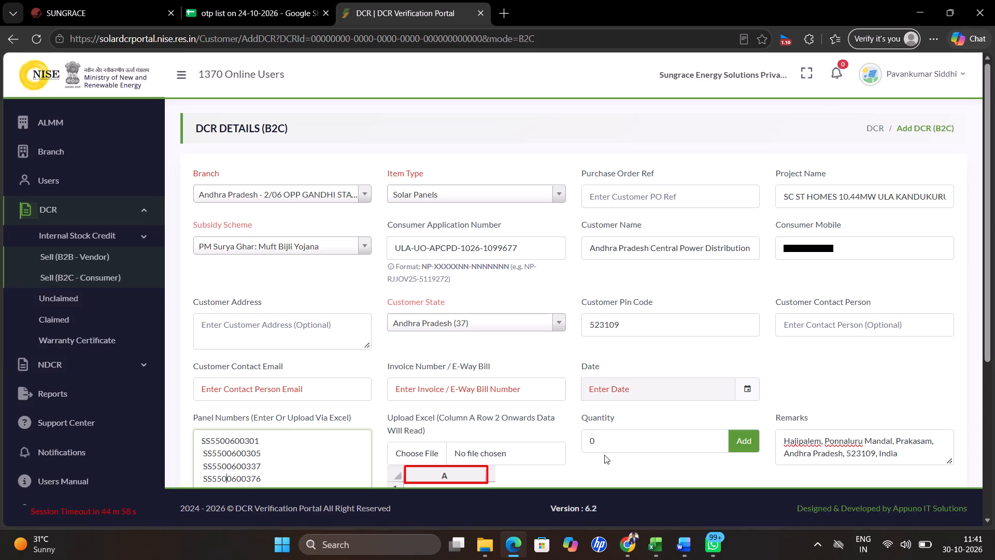
Set the Quantity to 4 for the entered solar panels.
{"action": "left_click", "coordinate": [613, 443]}
{"action": "key", "text": "BackSpace"}
{"action": "key", "text": "Left"}
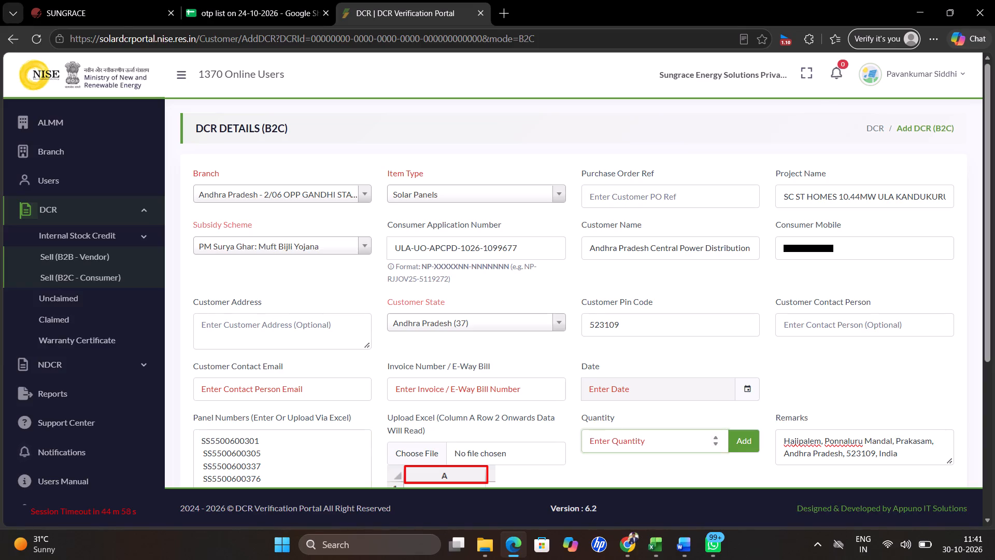
{"action": "key", "text": "Left"}
{"action": "left_click", "coordinate": [661, 446]}
{"action": "scroll", "coordinate": [660, 446], "scroll_direction": "up", "scroll_amount": 5}
{"action": "scroll", "coordinate": [670, 449], "scroll_direction": "down", "scroll_amount": 2}
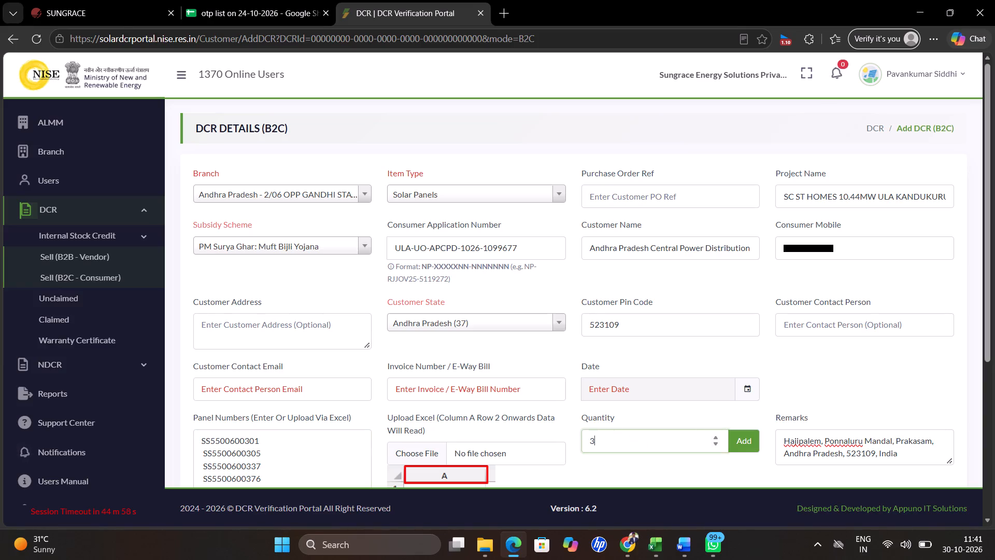
{"action": "scroll", "coordinate": [672, 449], "scroll_direction": "up", "scroll_amount": 1}
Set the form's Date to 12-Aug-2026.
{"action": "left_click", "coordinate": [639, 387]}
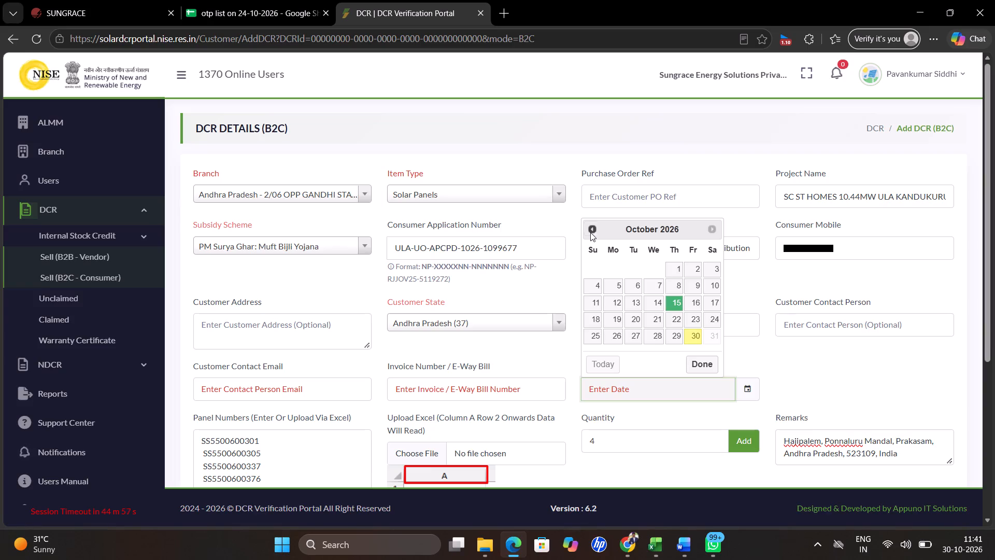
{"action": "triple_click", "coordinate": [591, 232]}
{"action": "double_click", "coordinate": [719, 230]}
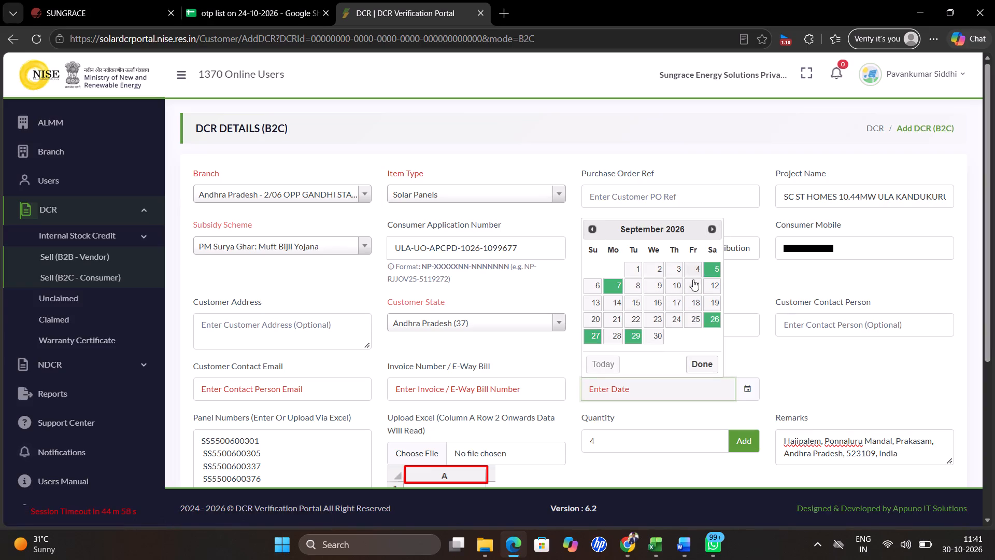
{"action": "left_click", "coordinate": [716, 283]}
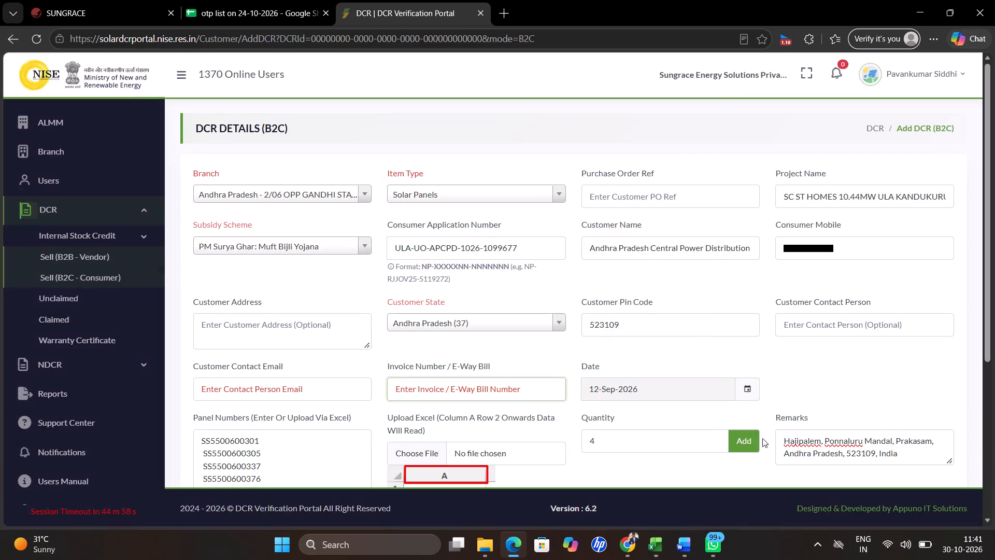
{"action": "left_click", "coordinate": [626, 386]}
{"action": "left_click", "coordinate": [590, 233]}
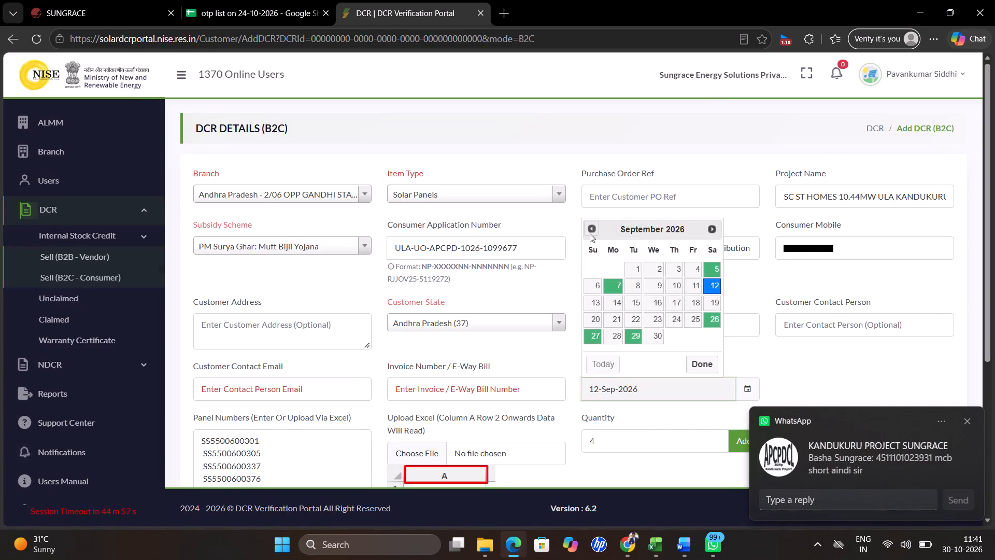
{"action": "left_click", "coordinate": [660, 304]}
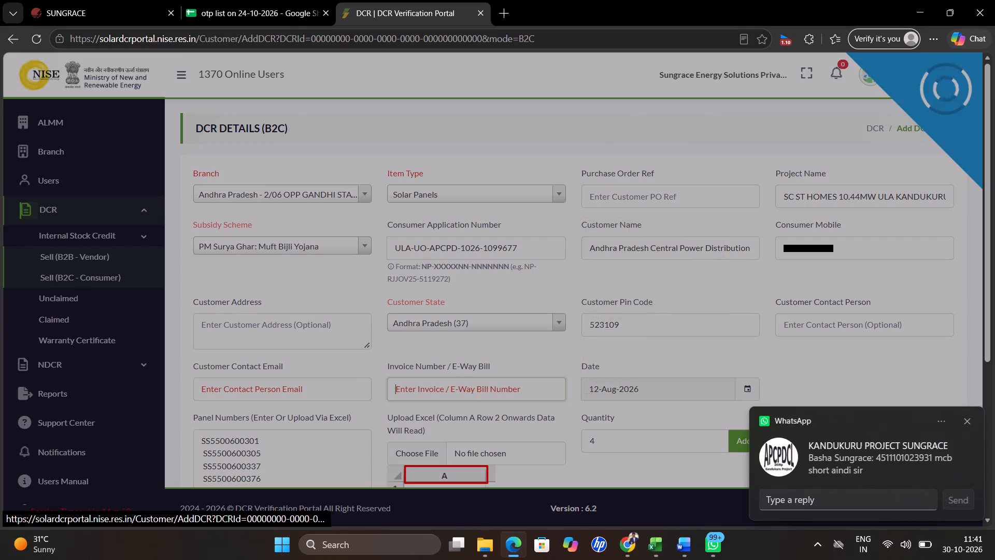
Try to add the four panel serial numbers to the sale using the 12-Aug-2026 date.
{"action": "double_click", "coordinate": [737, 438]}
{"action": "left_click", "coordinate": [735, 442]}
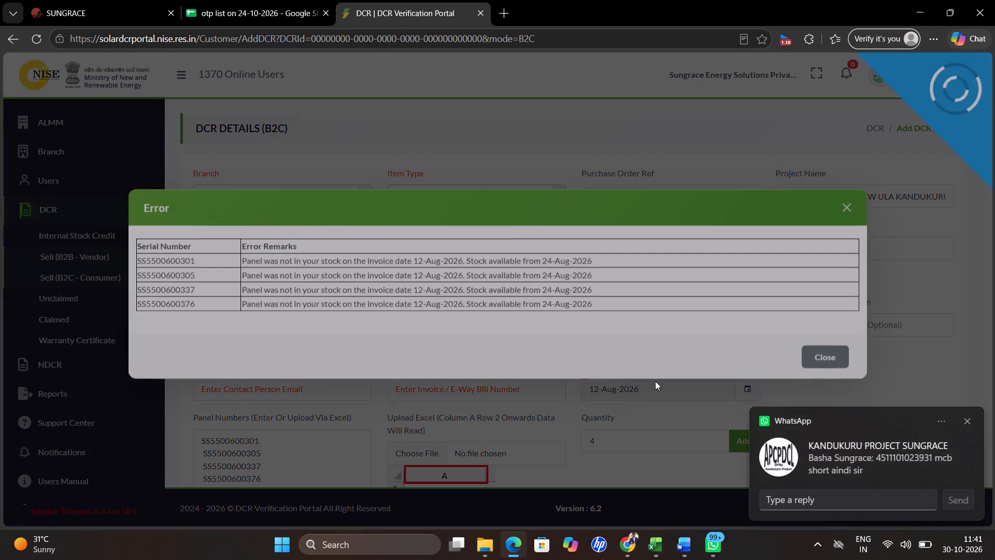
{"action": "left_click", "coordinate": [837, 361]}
Change the Date to 26-Aug-2026 and add the four panel serial numbers to the sale.
{"action": "left_click", "coordinate": [698, 384]}
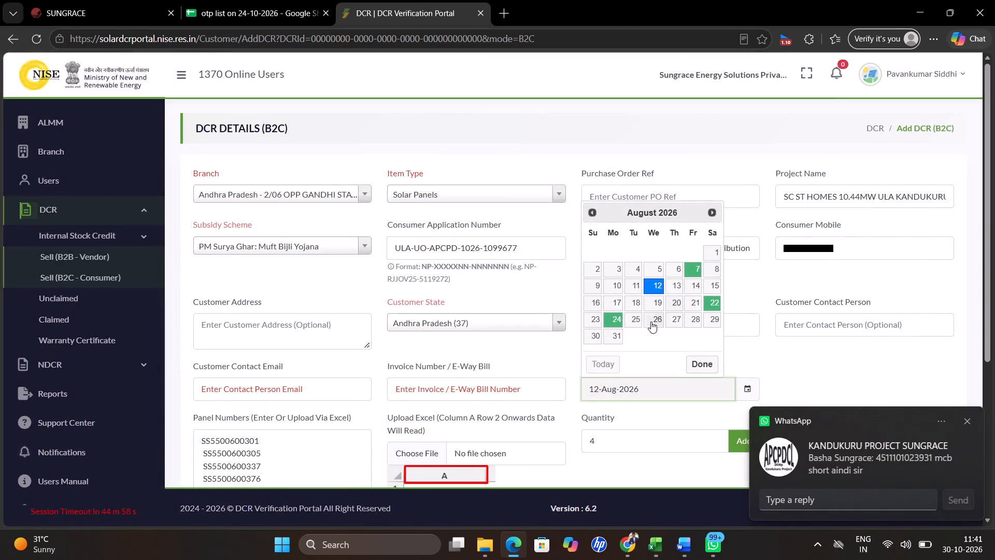
{"action": "left_click", "coordinate": [659, 317]}
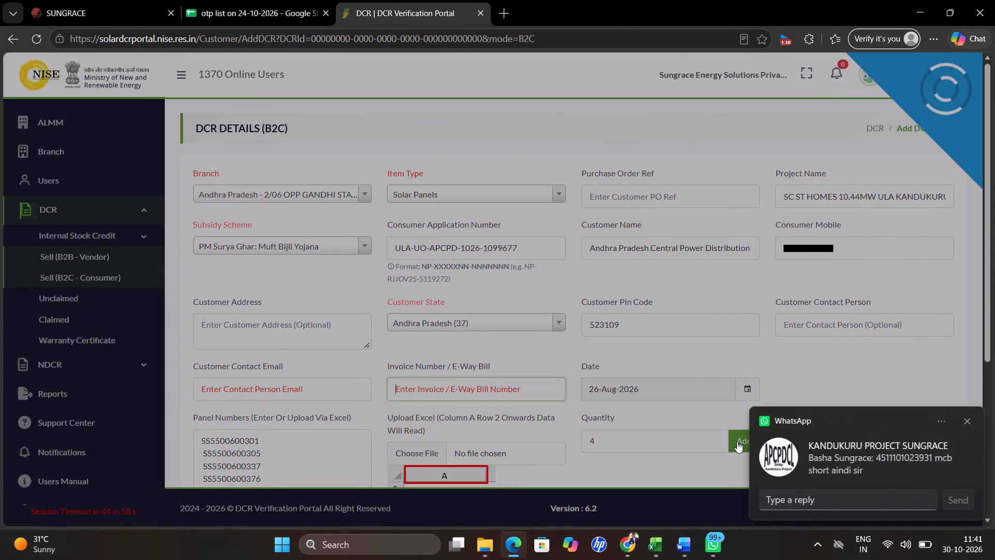
{"action": "left_click", "coordinate": [737, 441]}
{"action": "scroll", "coordinate": [659, 339], "scroll_direction": "up", "scroll_amount": 3}
Copy invoice number AP/GST/26-27/007- from the Word details document into the DCR form's Invoice Number / E-Way Bill.
{"action": "left_click", "coordinate": [681, 546]}
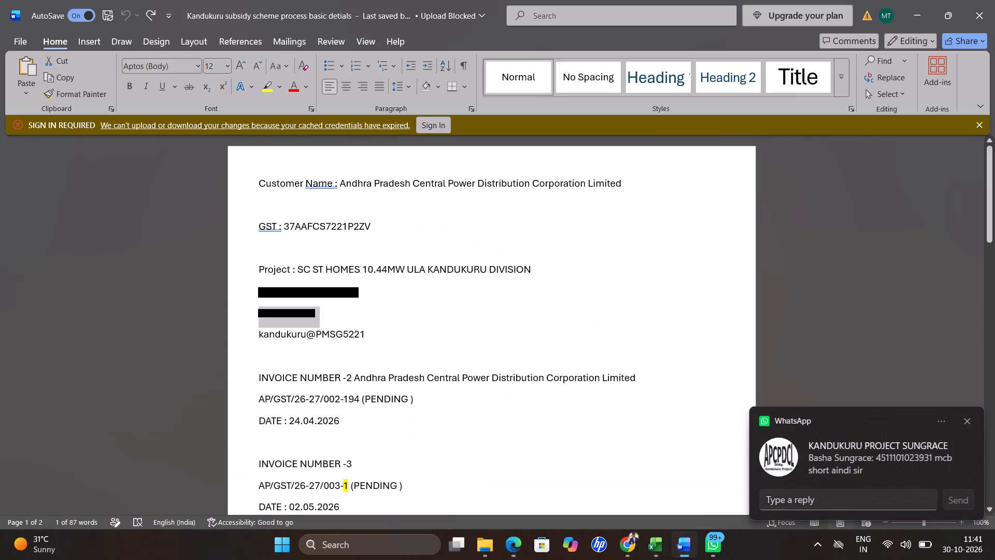
{"action": "left_click", "coordinate": [363, 357]}
{"action": "scroll", "coordinate": [388, 391], "scroll_direction": "down", "scroll_amount": 4}
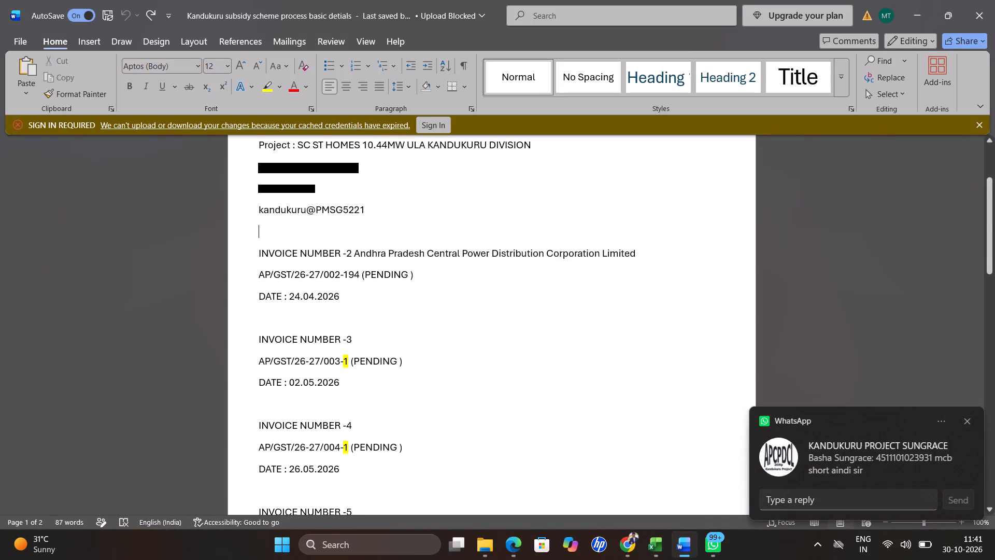
{"action": "scroll", "coordinate": [401, 383], "scroll_direction": "down", "scroll_amount": 14}
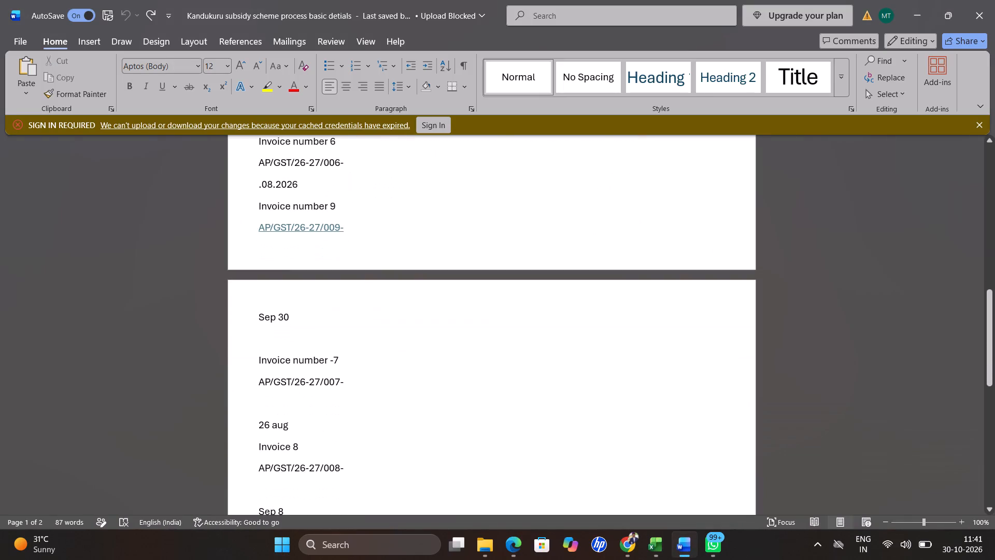
{"action": "left_click_drag", "start_coordinate": [355, 374], "coordinate": [250, 394]}
{"action": "left_click", "coordinate": [348, 395]}
{"action": "left_click_drag", "start_coordinate": [355, 389], "coordinate": [286, 389]}
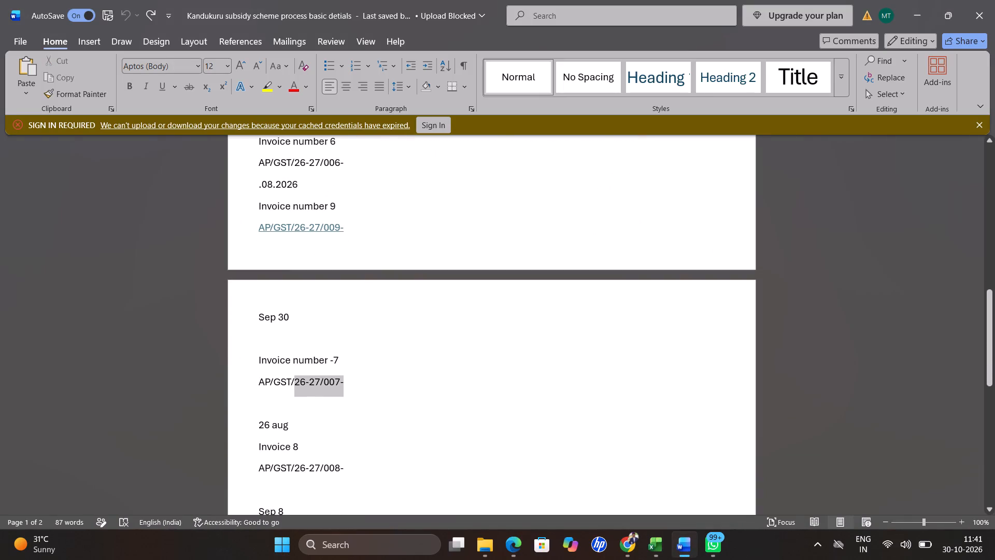
{"action": "left_click_drag", "start_coordinate": [286, 389], "coordinate": [256, 391]}
{"action": "key", "text": "ctrl+c"}
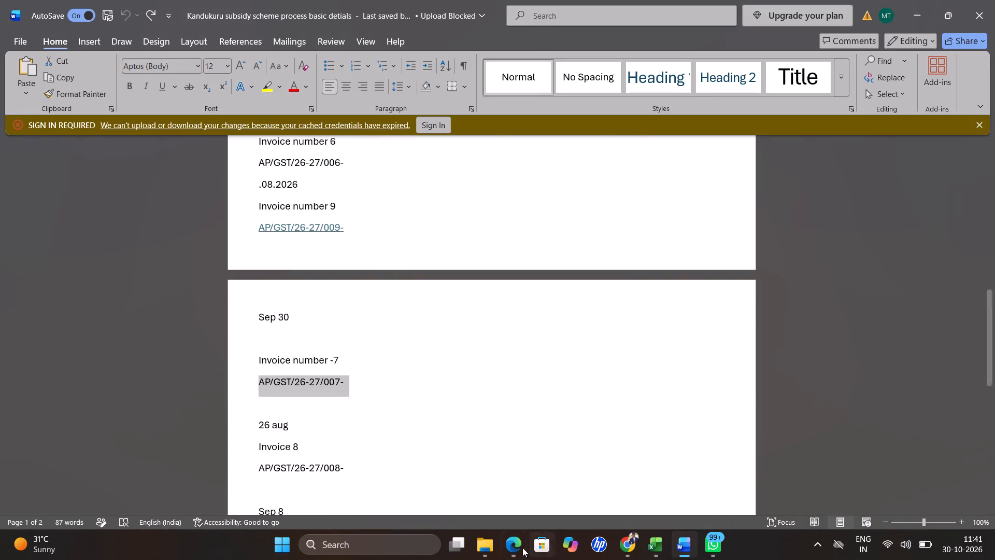
{"action": "left_click", "coordinate": [521, 549]}
{"action": "left_click", "coordinate": [515, 398]}
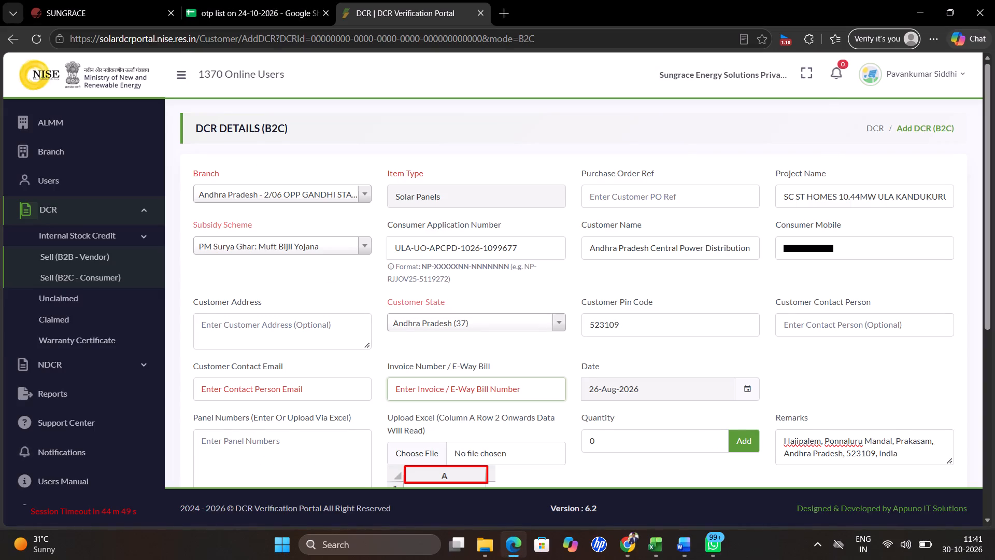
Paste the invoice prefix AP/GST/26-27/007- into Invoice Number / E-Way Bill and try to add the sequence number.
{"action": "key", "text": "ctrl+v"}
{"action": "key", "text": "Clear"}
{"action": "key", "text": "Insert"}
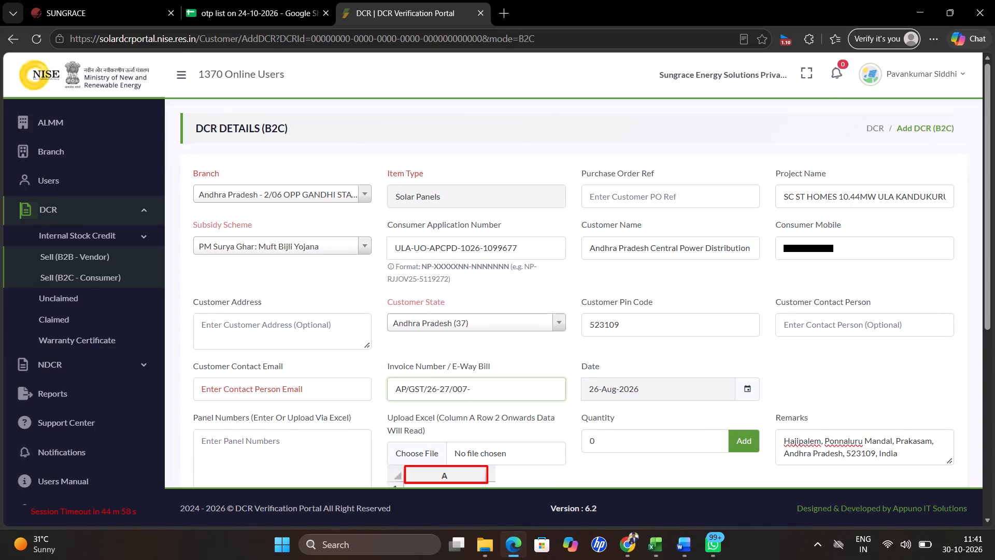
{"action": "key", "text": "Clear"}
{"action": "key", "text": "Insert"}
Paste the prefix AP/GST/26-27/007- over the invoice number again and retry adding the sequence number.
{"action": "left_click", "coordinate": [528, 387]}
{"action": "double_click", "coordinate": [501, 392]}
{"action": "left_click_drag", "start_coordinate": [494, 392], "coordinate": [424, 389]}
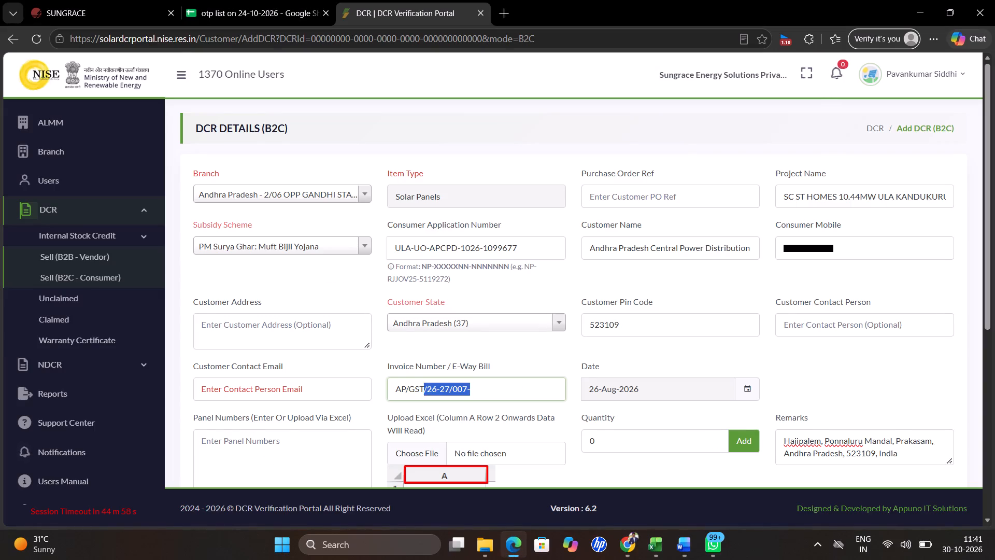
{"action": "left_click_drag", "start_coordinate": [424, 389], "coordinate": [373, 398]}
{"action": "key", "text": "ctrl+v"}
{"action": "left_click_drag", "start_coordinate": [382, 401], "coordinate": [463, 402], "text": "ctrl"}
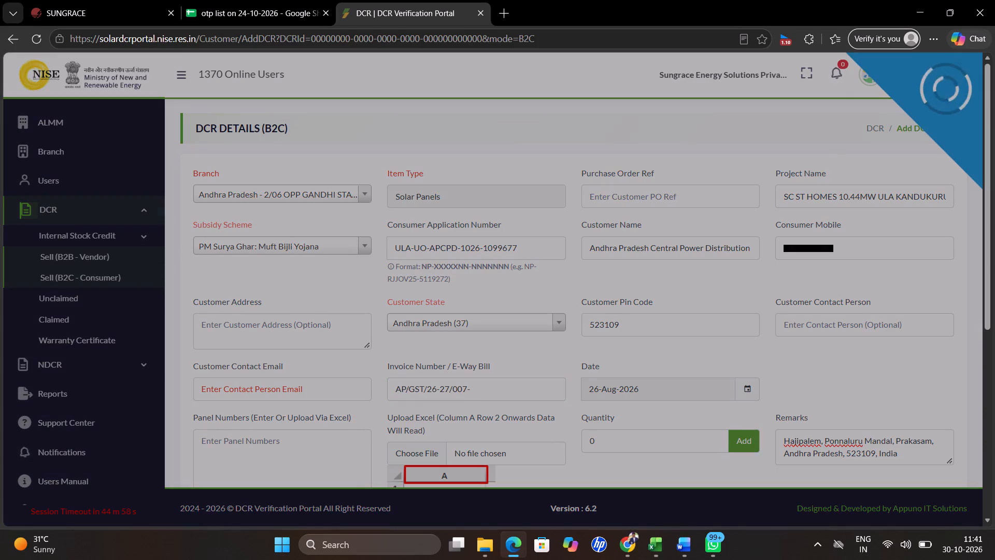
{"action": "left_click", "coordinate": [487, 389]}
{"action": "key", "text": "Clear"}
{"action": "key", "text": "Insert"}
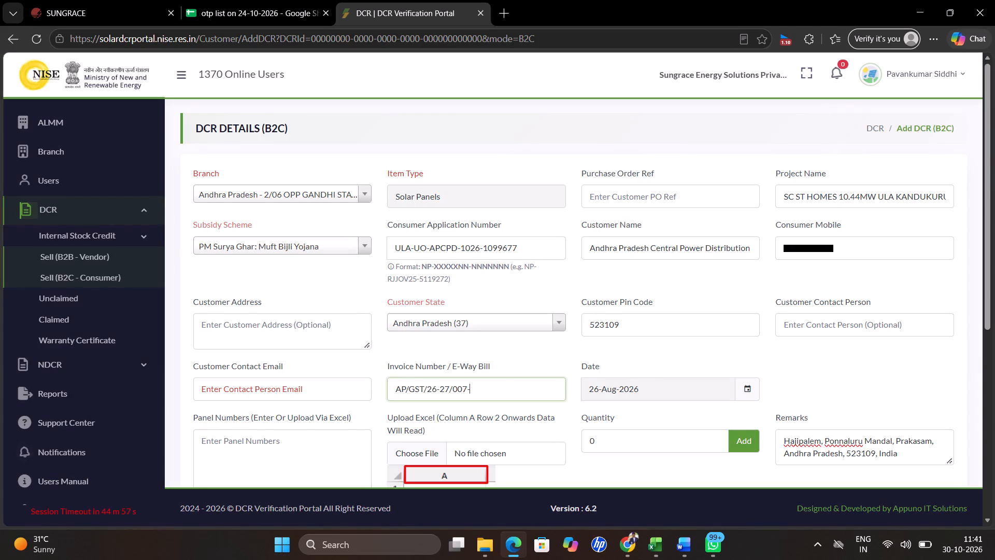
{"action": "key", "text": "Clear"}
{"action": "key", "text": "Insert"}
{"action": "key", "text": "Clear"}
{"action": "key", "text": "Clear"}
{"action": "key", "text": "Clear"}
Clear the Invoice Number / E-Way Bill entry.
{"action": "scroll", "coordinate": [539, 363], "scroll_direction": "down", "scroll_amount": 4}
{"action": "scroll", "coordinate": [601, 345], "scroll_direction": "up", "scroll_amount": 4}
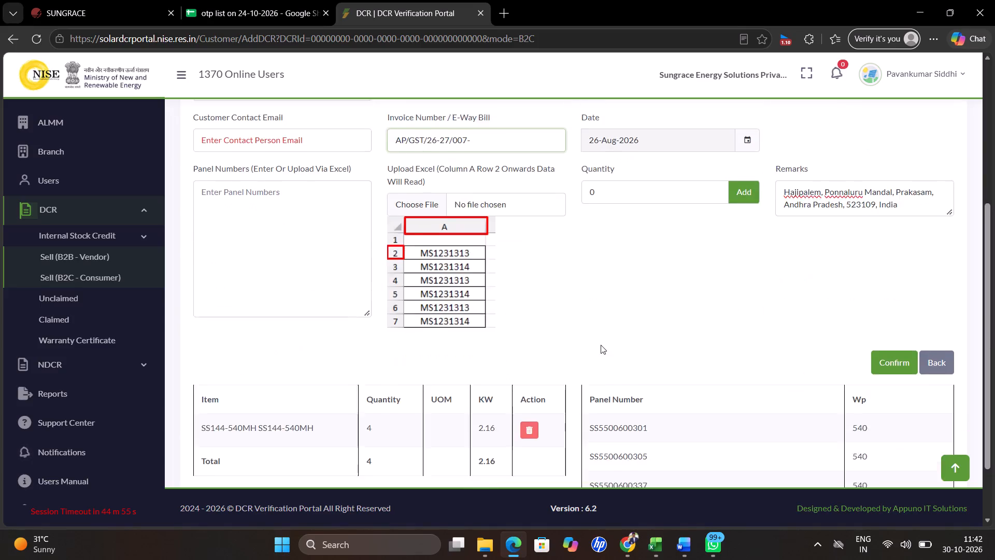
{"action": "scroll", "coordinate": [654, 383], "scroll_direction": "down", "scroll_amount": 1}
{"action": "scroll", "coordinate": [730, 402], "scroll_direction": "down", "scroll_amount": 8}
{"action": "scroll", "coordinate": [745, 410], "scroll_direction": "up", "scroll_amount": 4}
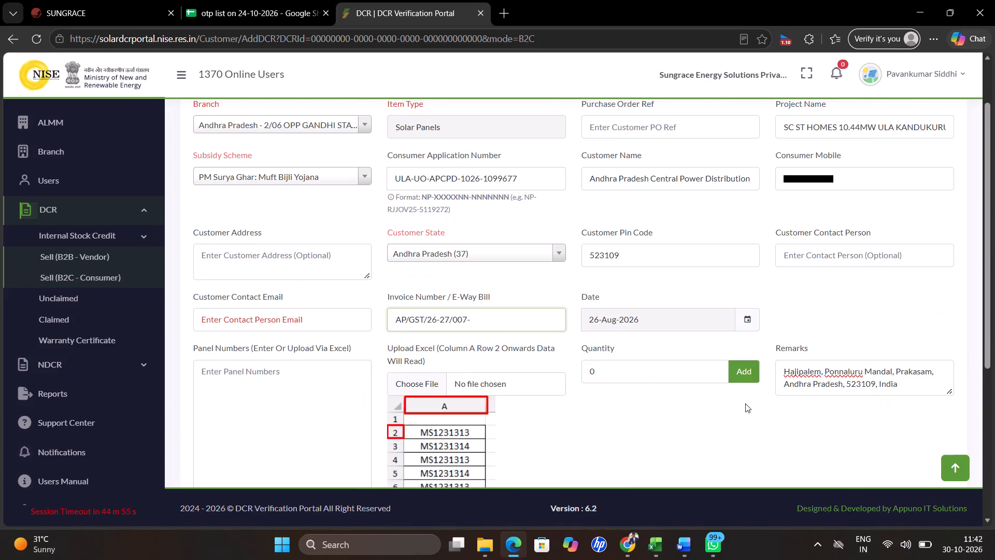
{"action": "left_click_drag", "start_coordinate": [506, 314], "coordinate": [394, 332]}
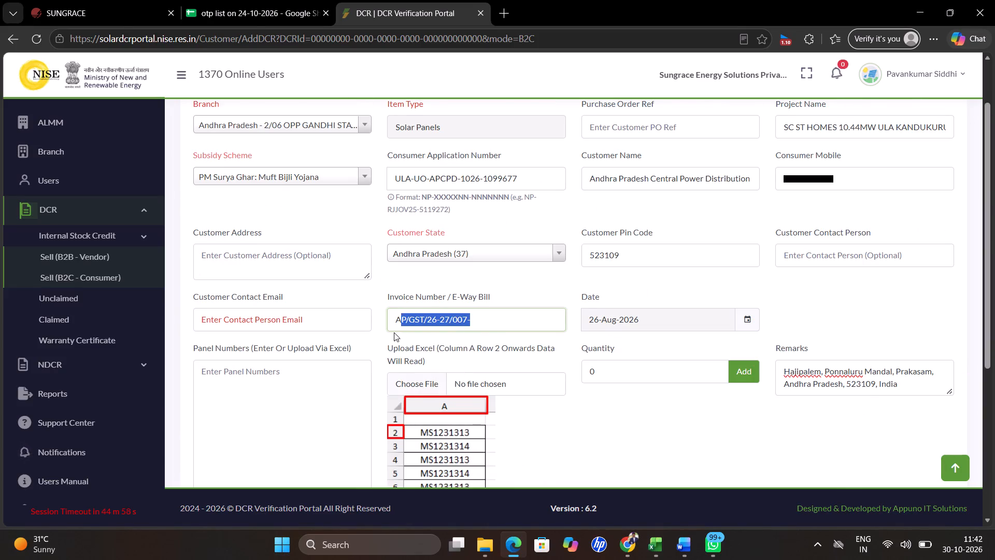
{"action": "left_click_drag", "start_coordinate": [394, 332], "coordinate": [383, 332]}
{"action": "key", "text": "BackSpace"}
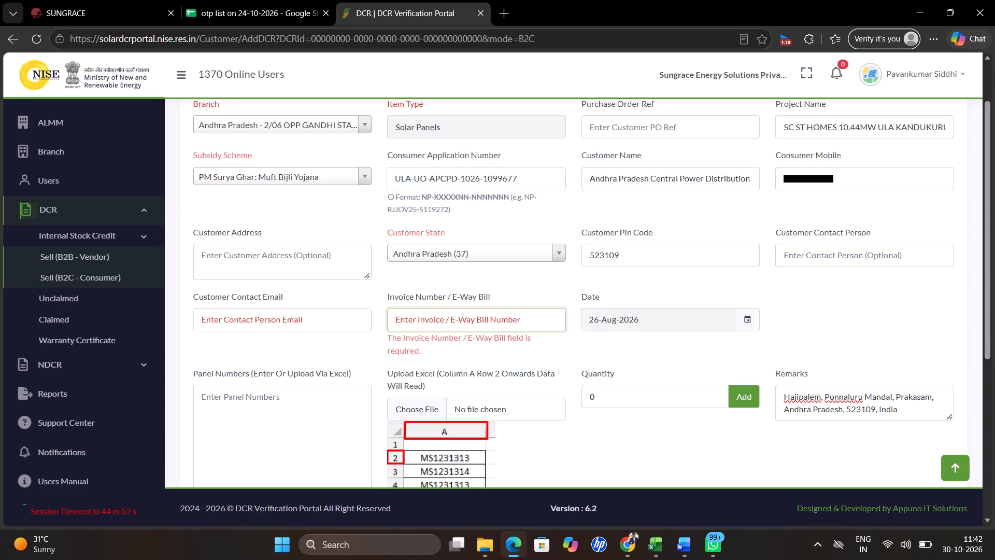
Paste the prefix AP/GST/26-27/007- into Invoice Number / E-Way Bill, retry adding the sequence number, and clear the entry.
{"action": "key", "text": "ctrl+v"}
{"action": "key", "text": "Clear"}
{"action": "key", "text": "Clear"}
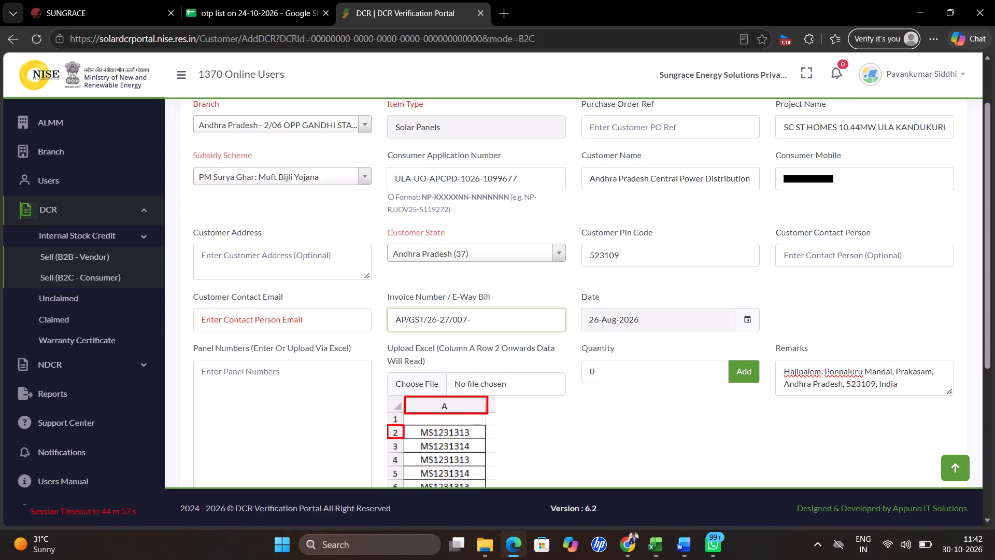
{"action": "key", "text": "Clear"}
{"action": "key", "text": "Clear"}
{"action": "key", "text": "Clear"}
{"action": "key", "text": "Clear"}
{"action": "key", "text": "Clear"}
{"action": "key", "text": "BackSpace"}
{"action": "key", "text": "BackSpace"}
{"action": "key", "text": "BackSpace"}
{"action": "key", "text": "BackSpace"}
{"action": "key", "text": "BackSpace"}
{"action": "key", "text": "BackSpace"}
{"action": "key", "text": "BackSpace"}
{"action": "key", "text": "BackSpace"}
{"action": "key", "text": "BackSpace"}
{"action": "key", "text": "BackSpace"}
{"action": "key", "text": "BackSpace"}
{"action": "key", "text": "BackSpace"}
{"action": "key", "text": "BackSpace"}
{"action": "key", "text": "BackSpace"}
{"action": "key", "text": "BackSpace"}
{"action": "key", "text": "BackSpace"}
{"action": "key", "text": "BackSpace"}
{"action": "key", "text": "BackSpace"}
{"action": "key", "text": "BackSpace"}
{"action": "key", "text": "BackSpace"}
Enter AP/GST/26-27/007-50 as the Invoice Number / E-Way Bill.
{"action": "key", "text": "Clear"}
{"action": "key", "text": "Clear"}
{"action": "key", "text": "Clear"}
{"action": "key", "text": "Clear"}
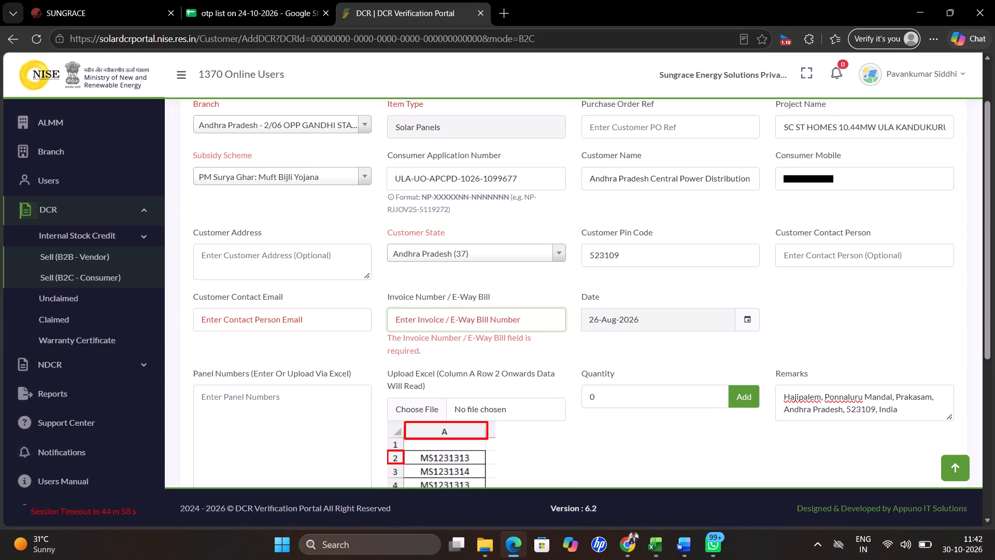
{"action": "key", "text": "Clear"}
{"action": "key", "text": "Clear"}
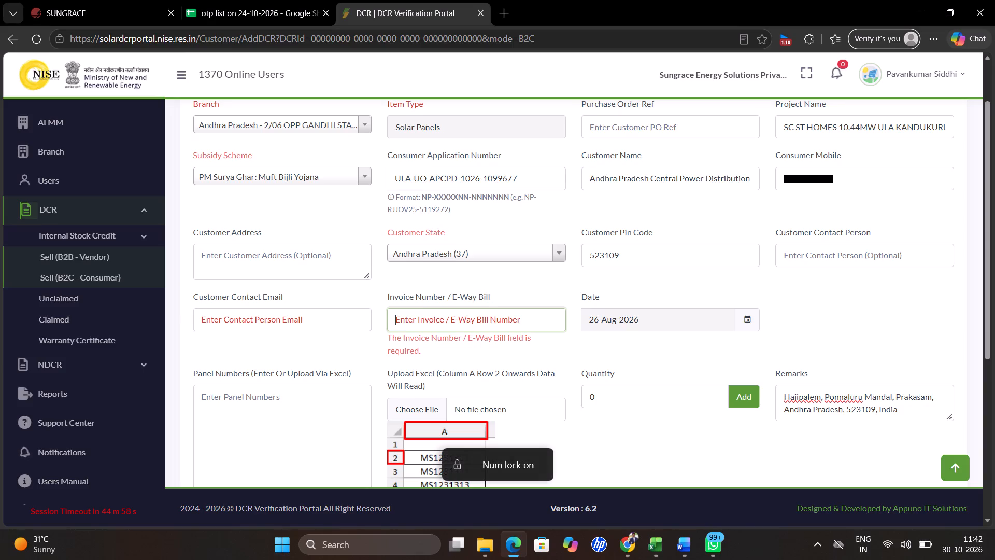
{"action": "key", "text": "ctrl+v"}
{"action": "type", "text": "50"}
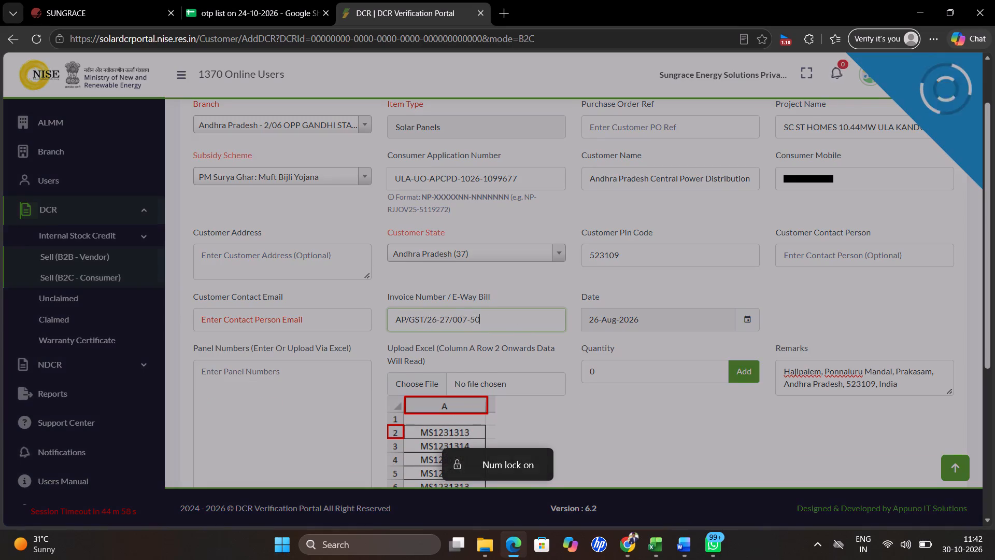
Switch to File Explorer and create a folder named 50 in the DCR7 folder under dcr crf.
{"action": "left_click", "coordinate": [511, 539]}
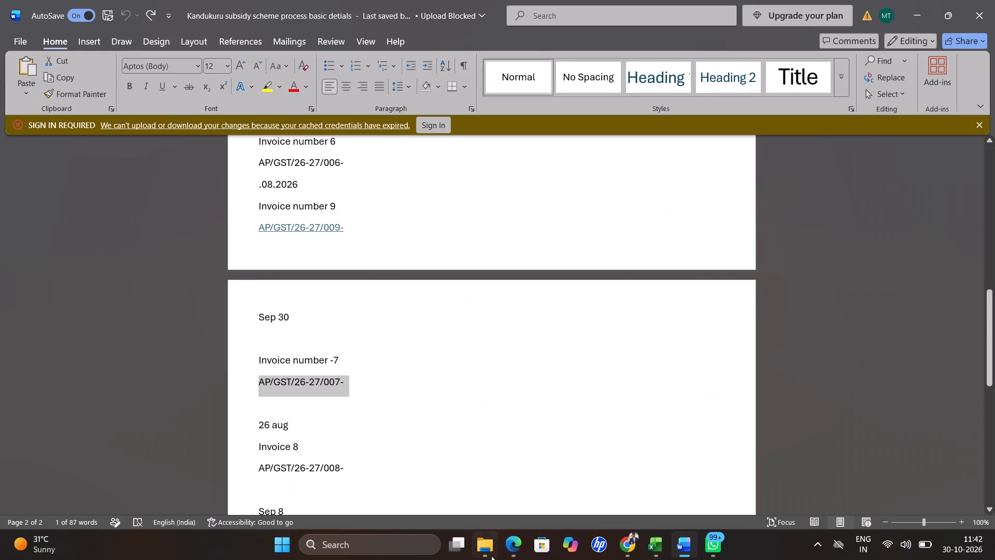
{"action": "left_click", "coordinate": [491, 556]}
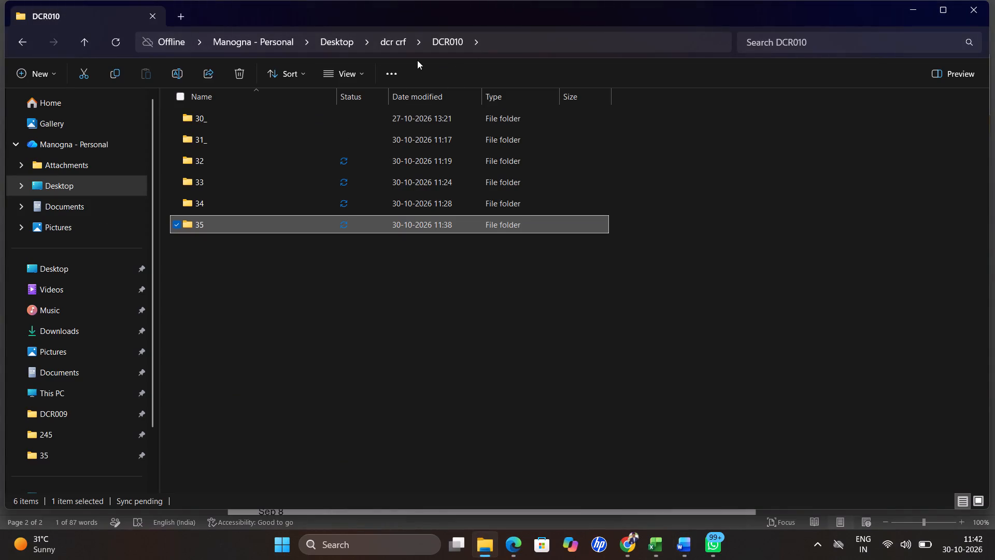
{"action": "left_click", "coordinate": [412, 40]}
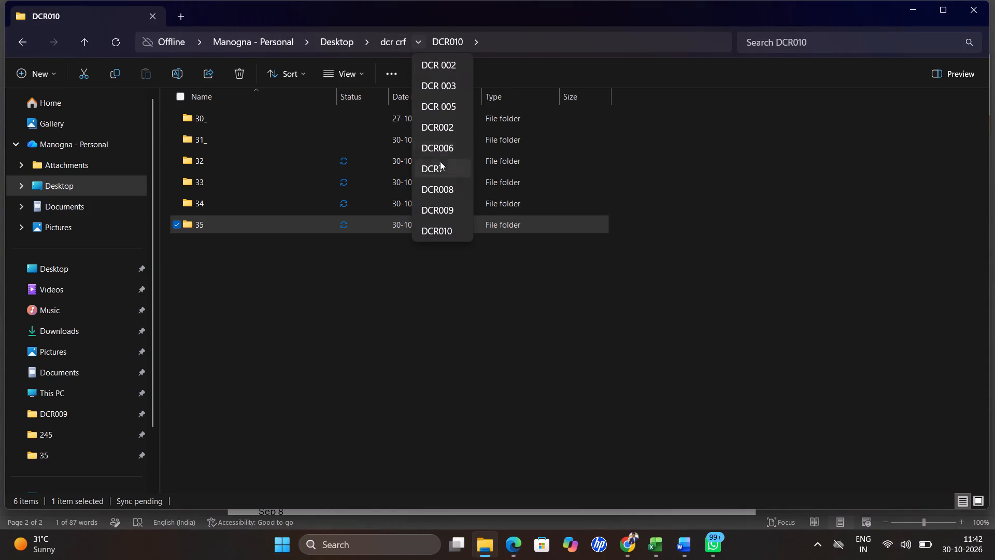
{"action": "left_click", "coordinate": [440, 161]}
{"action": "scroll", "coordinate": [316, 124], "scroll_direction": "down", "scroll_amount": 20}
{"action": "scroll", "coordinate": [316, 124], "scroll_direction": "down", "scroll_amount": 9}
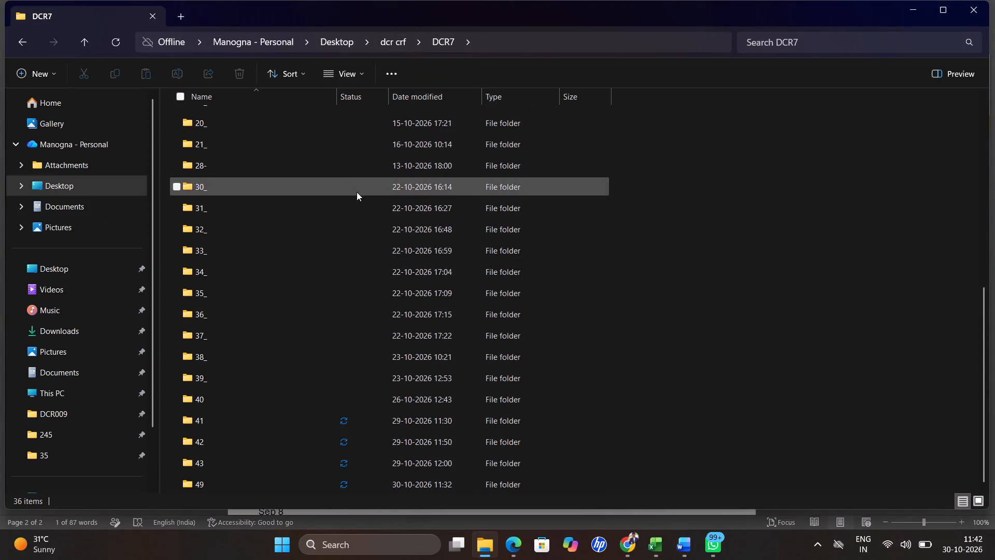
{"action": "scroll", "coordinate": [357, 192], "scroll_direction": "down", "scroll_amount": 6}
{"action": "left_click", "coordinate": [504, 547]}
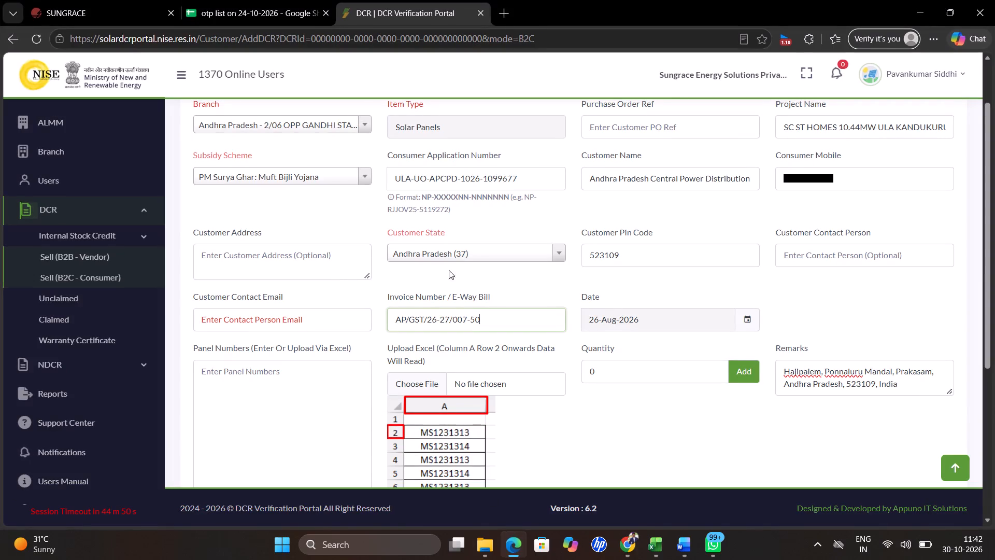
{"action": "left_click", "coordinate": [499, 542]}
{"action": "left_click", "coordinate": [21, 80]}
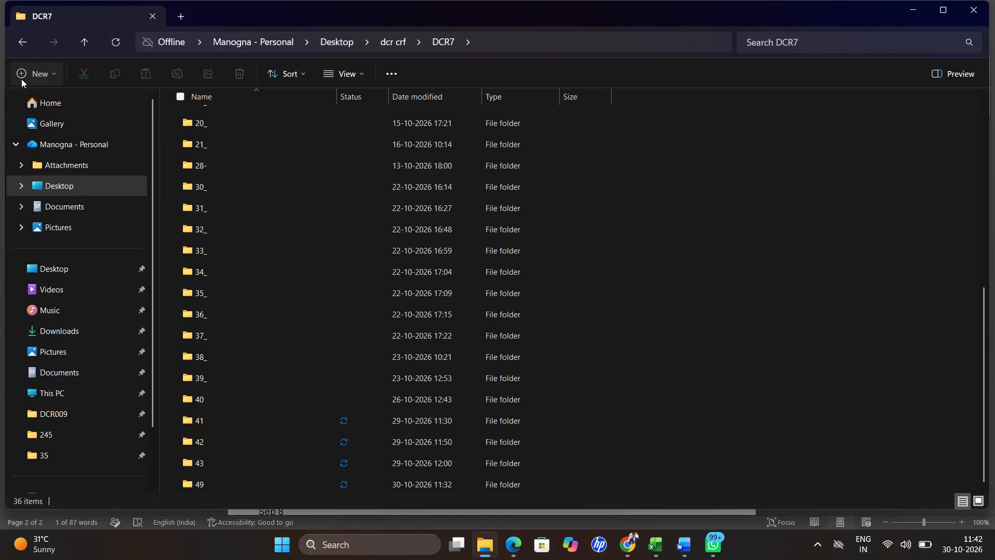
{"action": "left_click", "coordinate": [71, 107]}
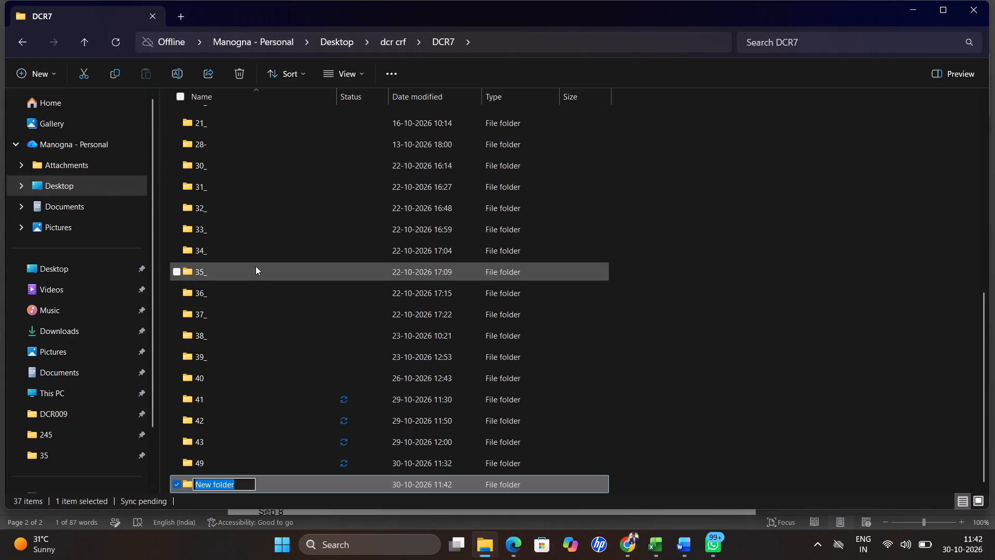
{"action": "key", "text": "BackSpace"}
{"action": "type", "text": "50"}
{"action": "key", "text": "Return"}
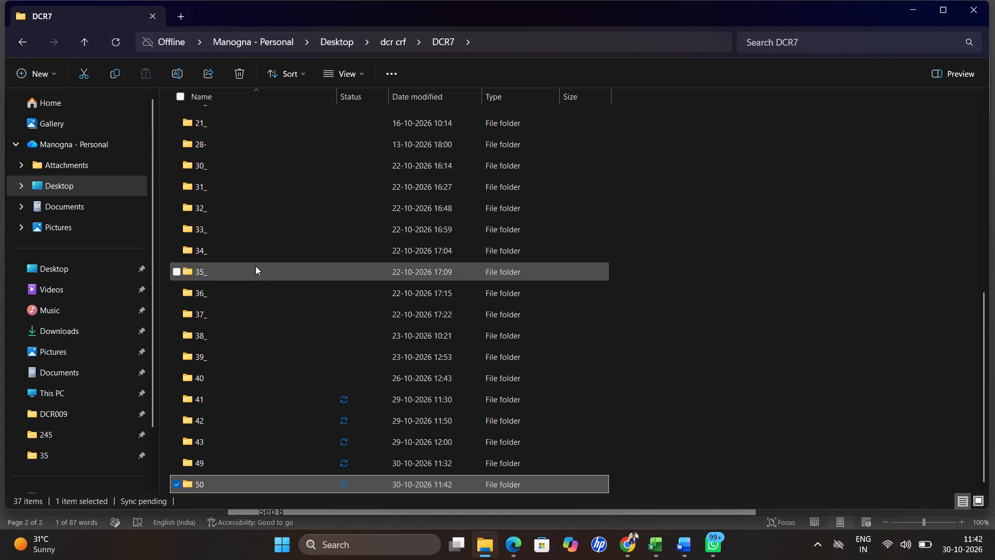
Copy the contact email from the Kandukuru basic details Word document into Customer Contact Email on the B2C DCR form.
{"action": "left_click", "coordinate": [515, 541]}
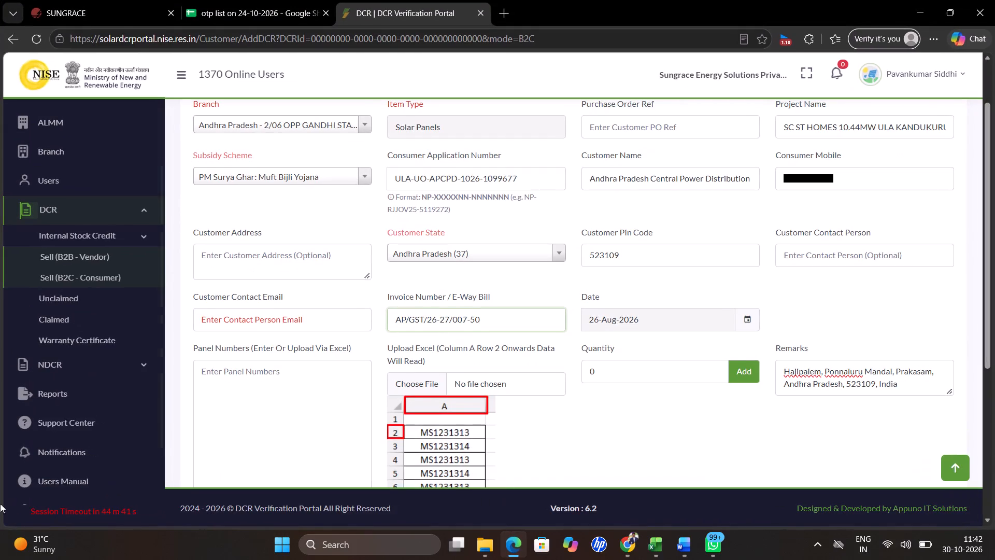
{"action": "scroll", "coordinate": [602, 289], "scroll_direction": "up", "scroll_amount": 2}
{"action": "scroll", "coordinate": [687, 288], "scroll_direction": "up", "scroll_amount": 1}
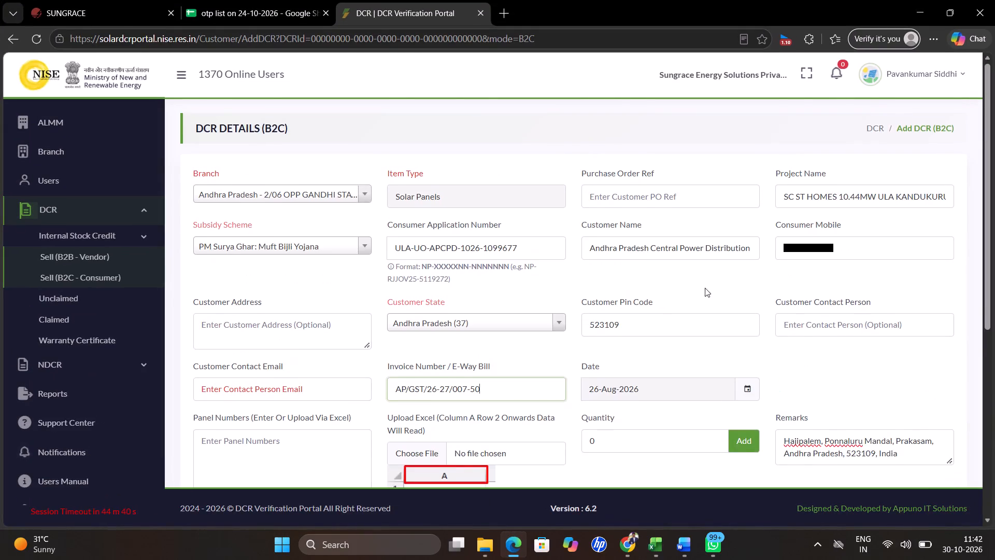
{"action": "scroll", "coordinate": [608, 356], "scroll_direction": "down", "scroll_amount": 2}
{"action": "left_click", "coordinate": [692, 536]}
{"action": "scroll", "coordinate": [616, 361], "scroll_direction": "up", "scroll_amount": 2}
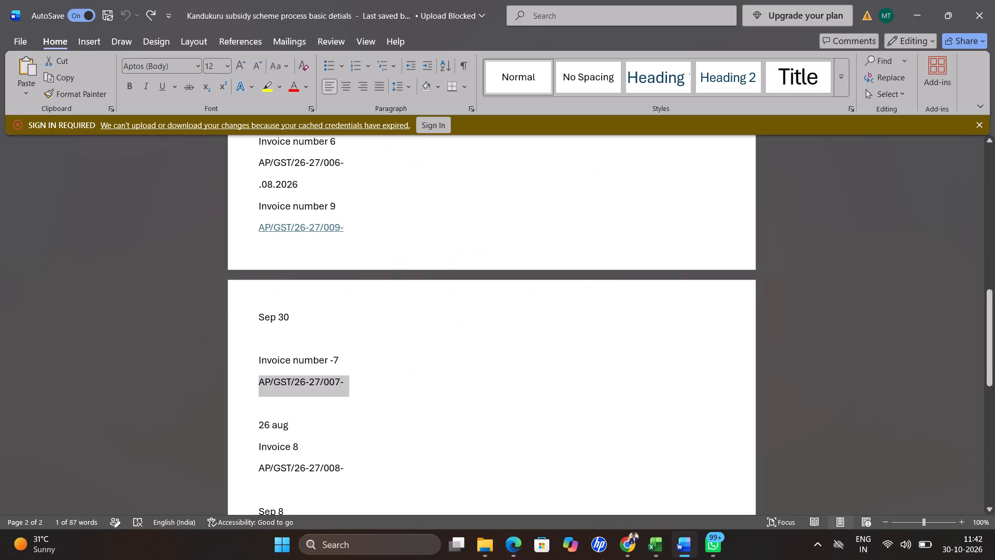
{"action": "scroll", "coordinate": [583, 359], "scroll_direction": "up", "scroll_amount": 15}
{"action": "left_click_drag", "start_coordinate": [374, 256], "coordinate": [373, 257]}
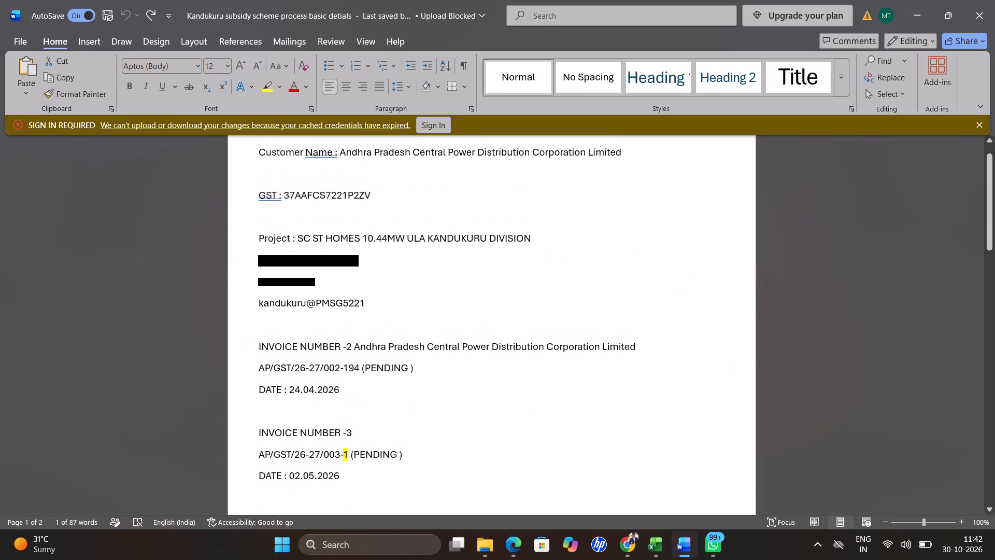
{"action": "left_click_drag", "start_coordinate": [373, 257], "coordinate": [228, 258]}
{"action": "key", "text": "ctrl+c"}
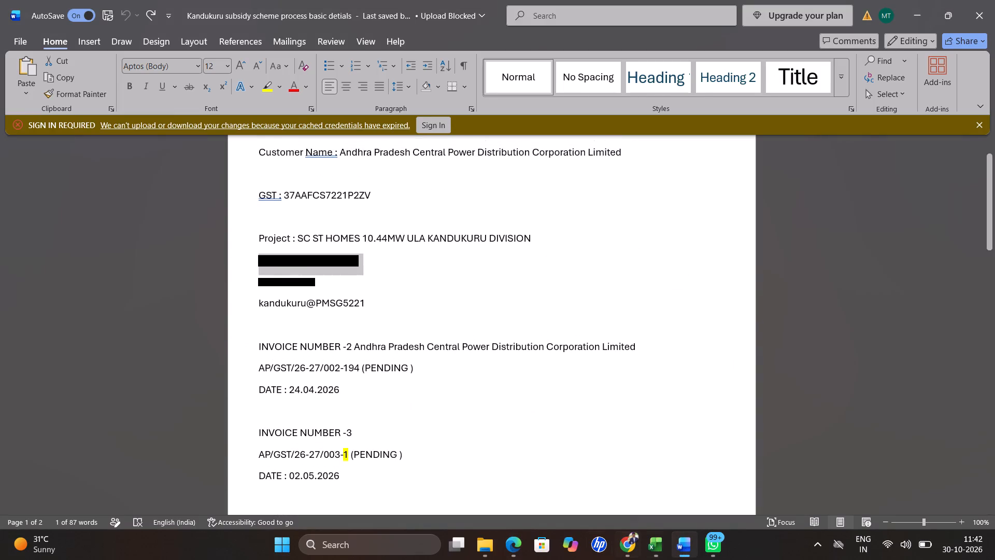
{"action": "left_click", "coordinate": [513, 543]}
{"action": "left_click", "coordinate": [253, 254]}
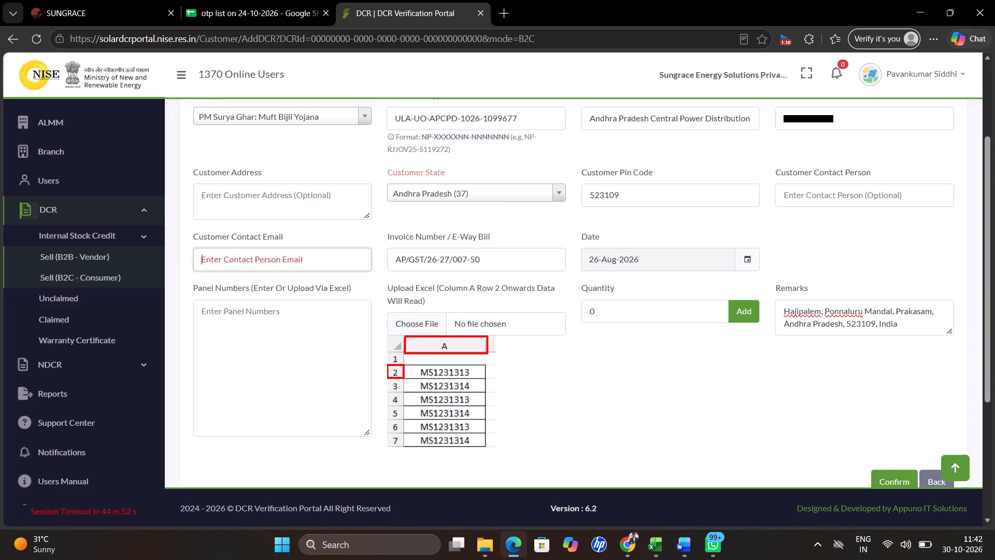
{"action": "key", "text": "ctrl+v"}
Submit the B2C DCR form and approve the DCR confirmation.
{"action": "scroll", "coordinate": [633, 272], "scroll_direction": "up", "scroll_amount": 9}
{"action": "scroll", "coordinate": [655, 272], "scroll_direction": "down", "scroll_amount": 9}
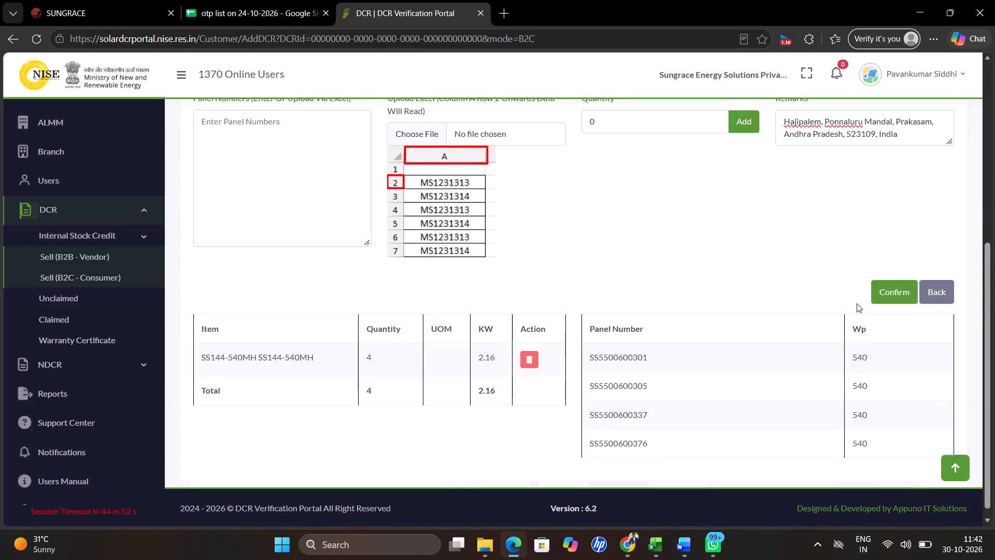
{"action": "left_click", "coordinate": [880, 283]}
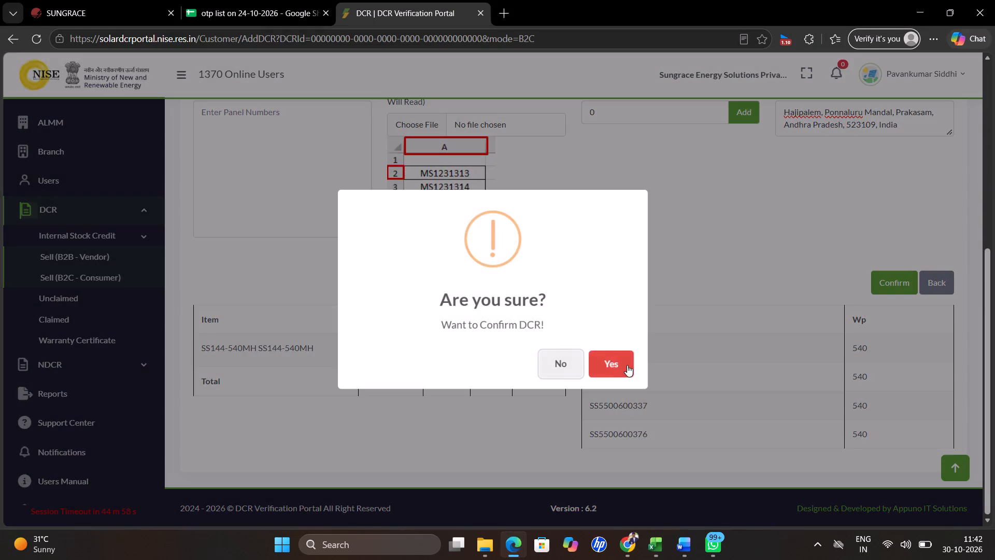
{"action": "left_click", "coordinate": [627, 365]}
Copy the consumer's service number from Quick Copy Details in SUNGRACE.
{"action": "left_click", "coordinate": [81, 26]}
{"action": "left_click", "coordinate": [631, 129]}
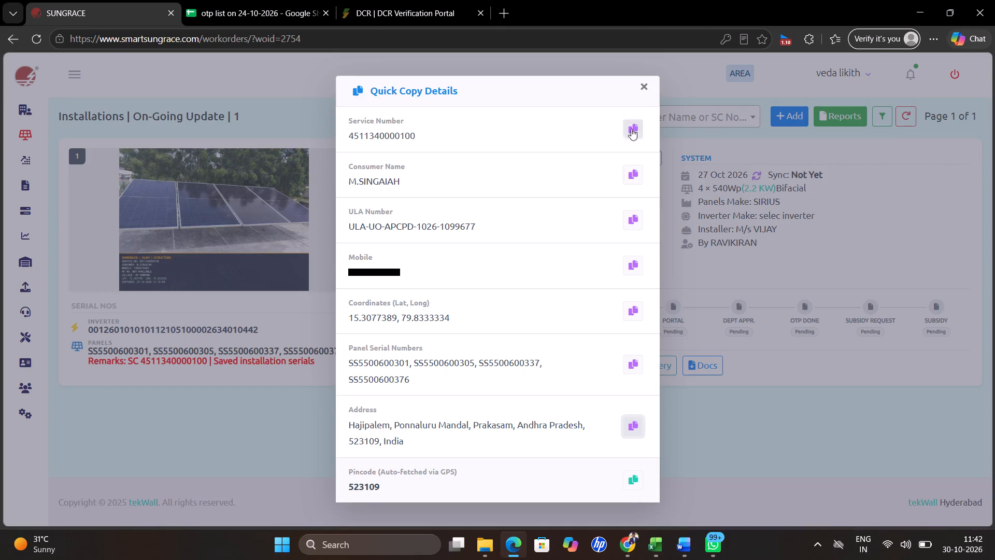
{"action": "left_click", "coordinate": [627, 127]}
{"action": "left_click", "coordinate": [428, 8]}
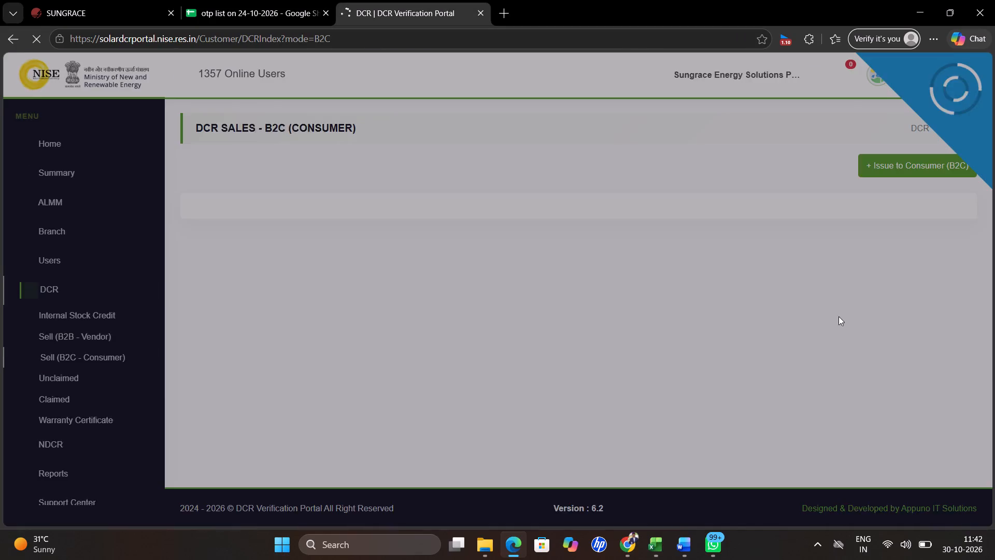
{"action": "scroll", "coordinate": [868, 308], "scroll_direction": "down", "scroll_amount": 2}
{"action": "left_click", "coordinate": [859, 278]}
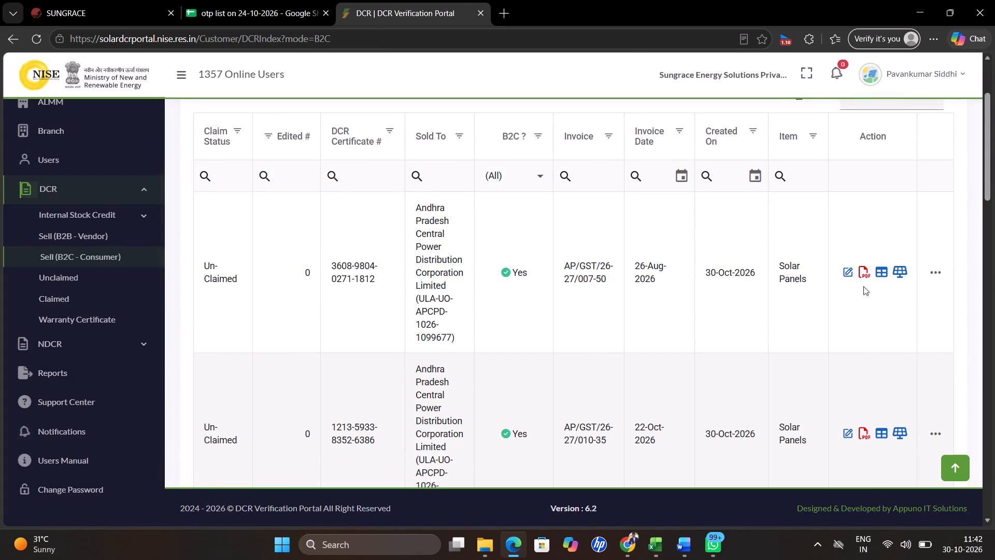
{"action": "left_click", "coordinate": [870, 269]}
{"action": "left_click", "coordinate": [805, 141]}
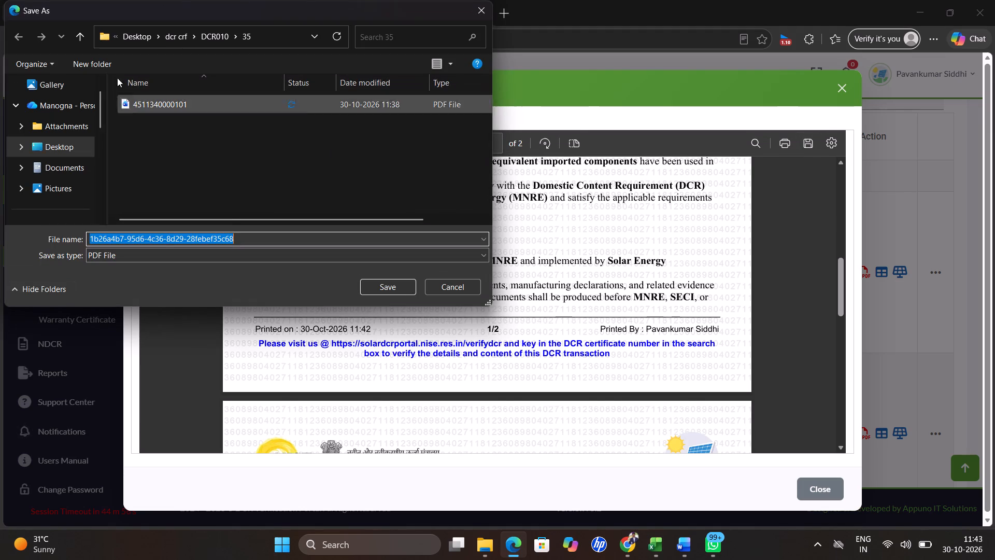
{"action": "left_click", "coordinate": [47, 147]}
{"action": "double_click", "coordinate": [163, 102]}
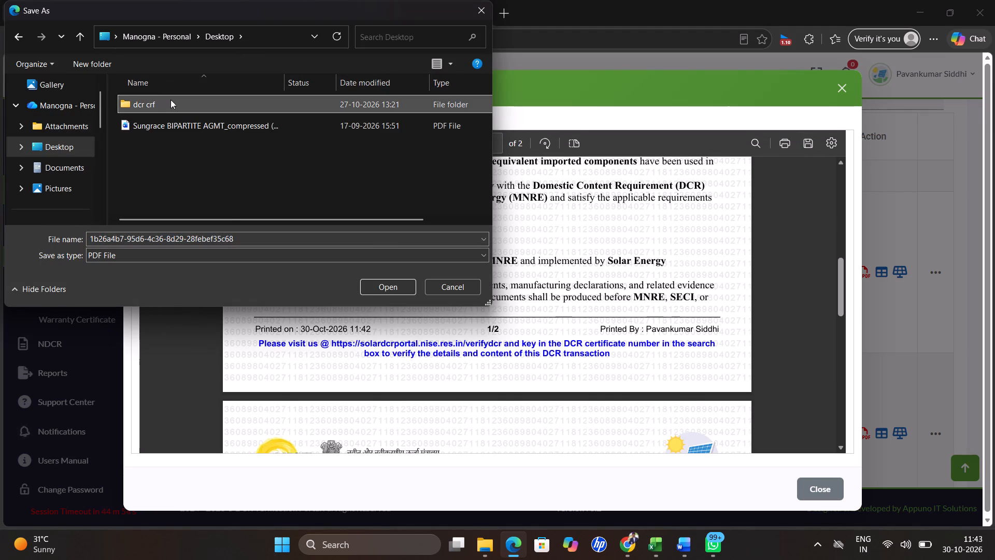
{"action": "scroll", "coordinate": [187, 165], "scroll_direction": "down", "scroll_amount": 3}
{"action": "double_click", "coordinate": [161, 142]}
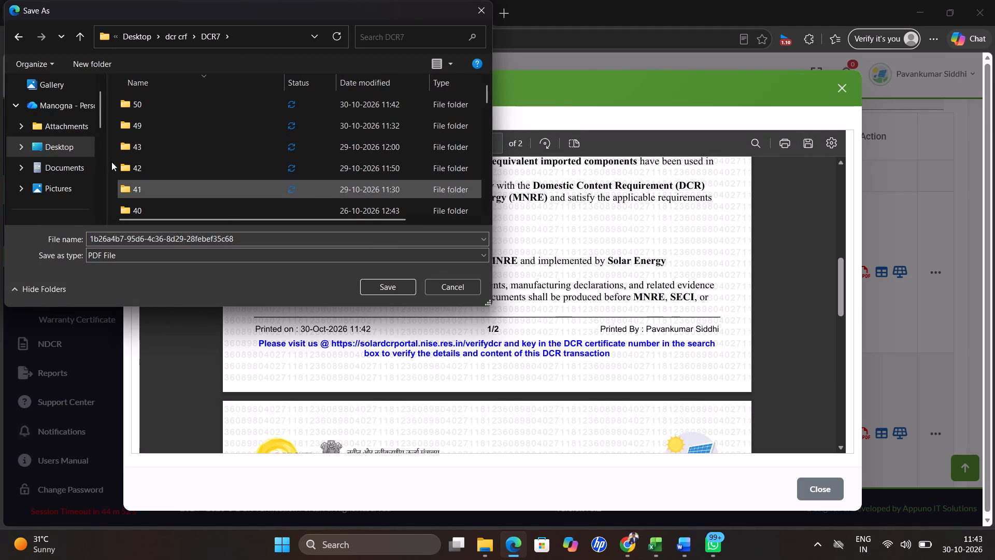
{"action": "double_click", "coordinate": [195, 101]}
{"action": "left_click", "coordinate": [271, 242]}
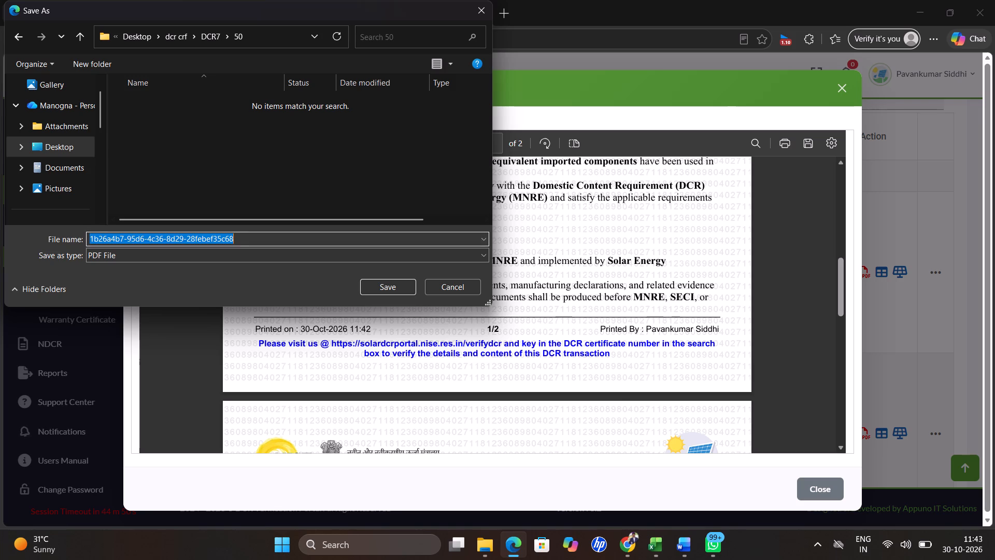
{"action": "key", "text": "BackSpace"}
{"action": "key", "text": "ctrl+v"}
{"action": "key", "text": "Return"}
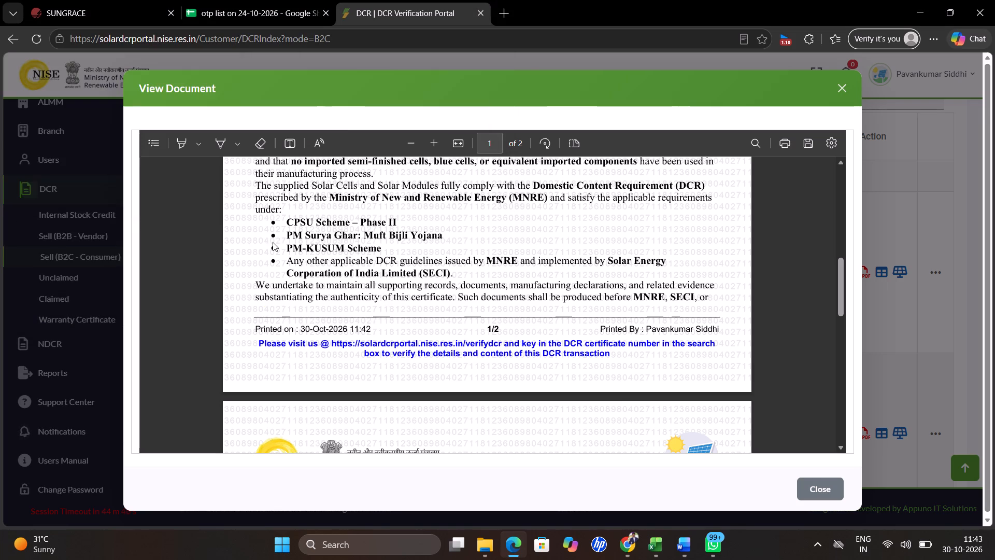
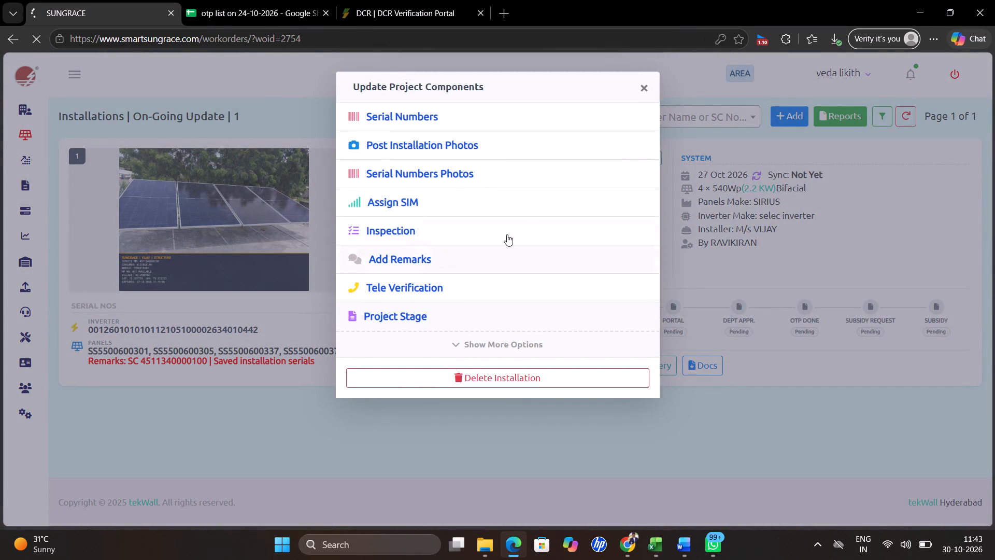
Attach the certificate PDF named with the copied service number from dcr crf > DCR7 > 50 as the installation's Dcr upload.
{"action": "scroll", "coordinate": [406, 438], "scroll_direction": "down", "scroll_amount": 5}
{"action": "left_click", "coordinate": [360, 325]}
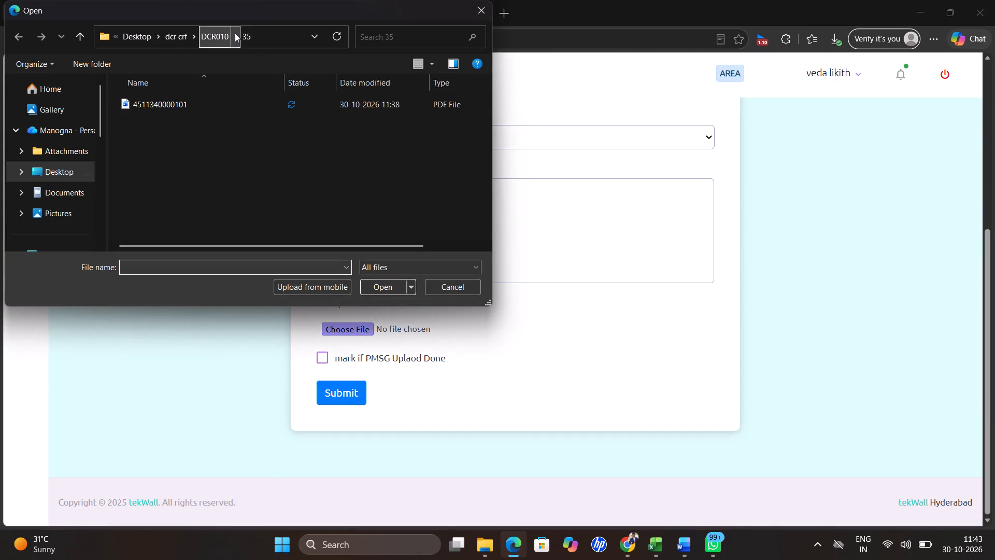
{"action": "left_click", "coordinate": [235, 33]}
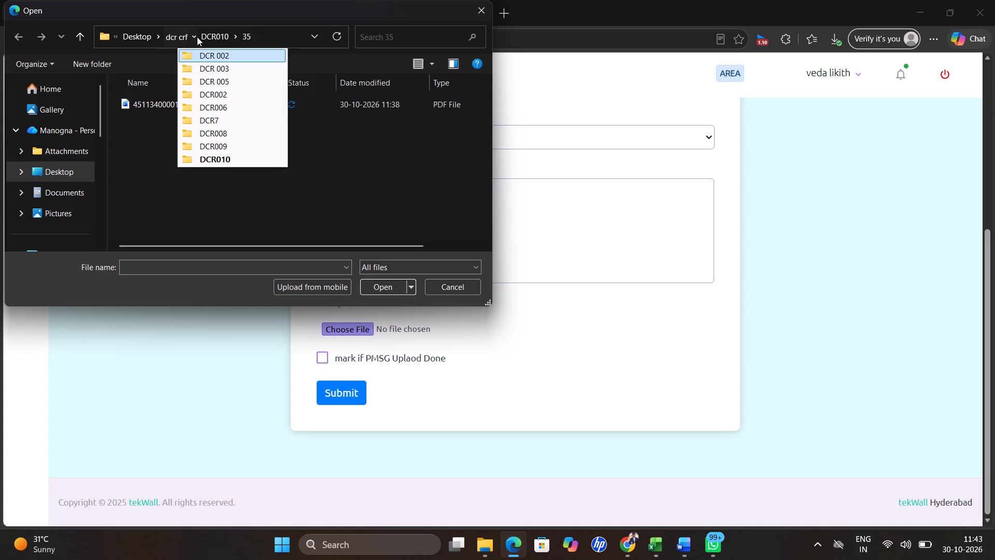
{"action": "left_click", "coordinate": [197, 37]}
{"action": "left_click", "coordinate": [198, 31]}
{"action": "left_click", "coordinate": [228, 117]}
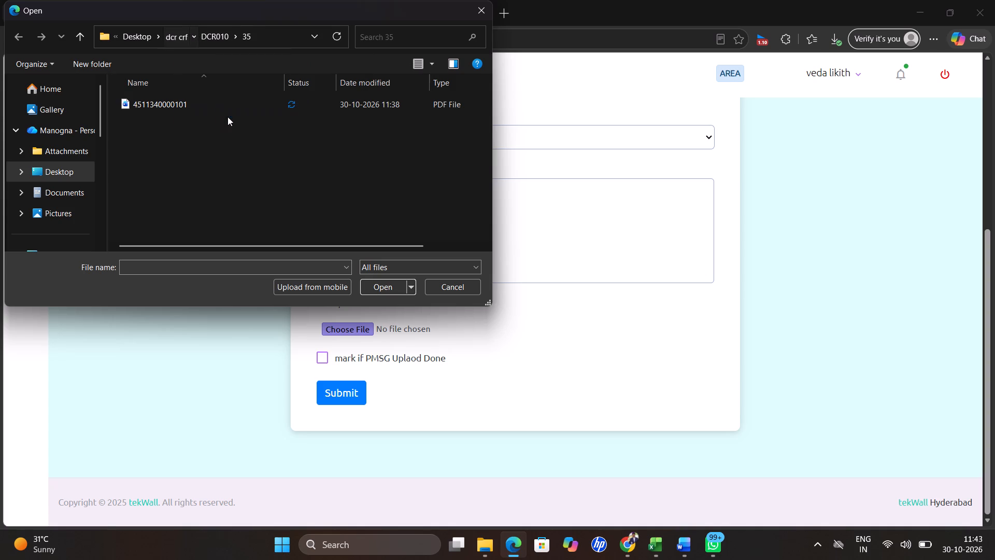
{"action": "double_click", "coordinate": [183, 109]}
{"action": "double_click", "coordinate": [186, 105]}
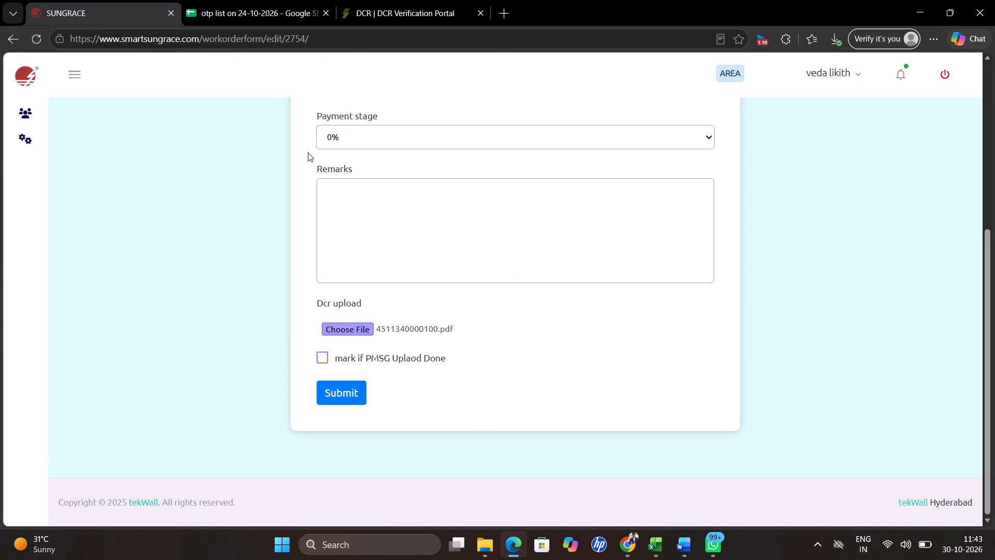
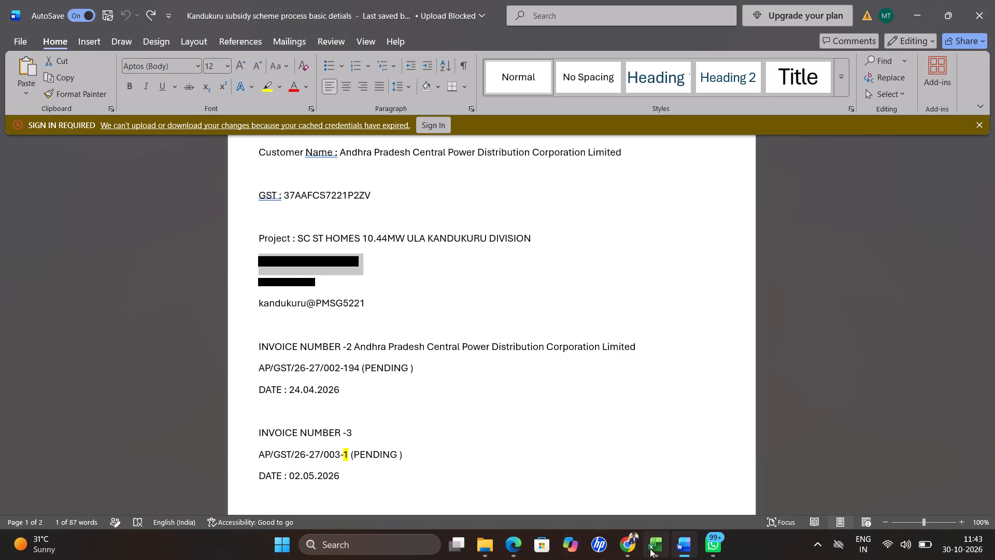
Highlight the just-processed service number in cell B30 yellow.
{"action": "left_click", "coordinate": [226, 81]}
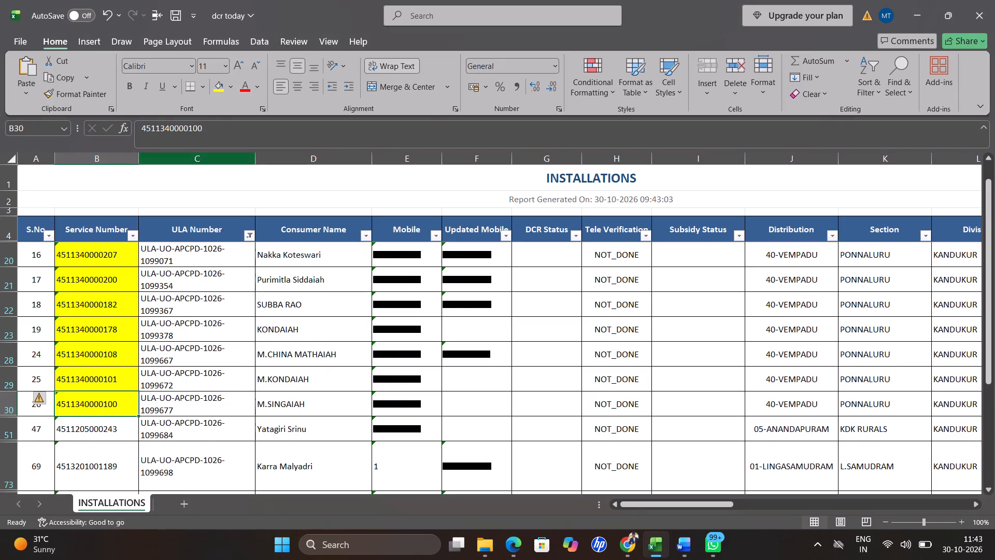
Copy the next unhighlighted service number from cell B51 and open the matching installation in SUNGRACE.
{"action": "left_click", "coordinate": [107, 438]}
{"action": "key", "text": "ctrl+c"}
{"action": "left_click_drag", "start_coordinate": [135, 454], "coordinate": [162, 471], "text": "ctrl"}
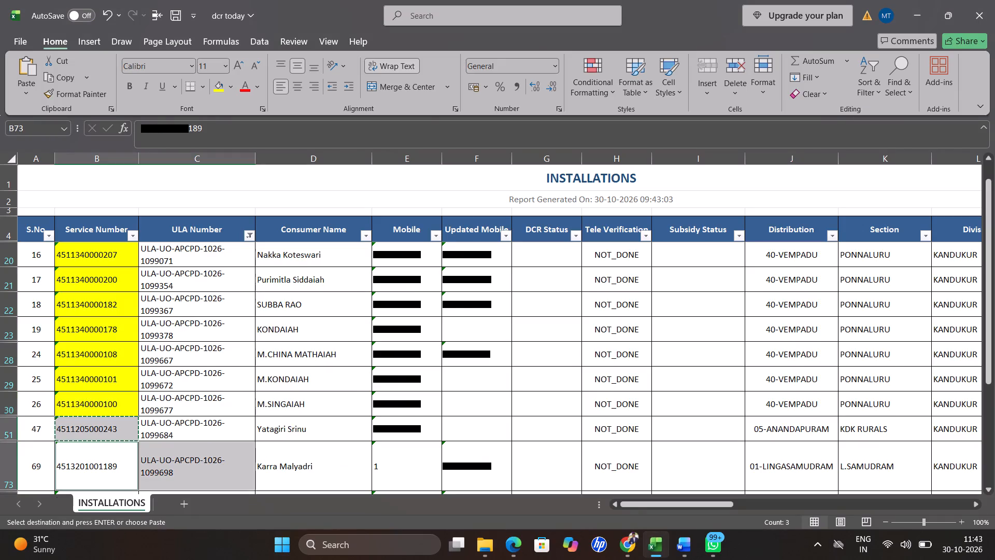
{"action": "left_click", "coordinate": [120, 469]}
{"action": "left_click", "coordinate": [119, 431]}
{"action": "key", "text": "ctrl+x"}
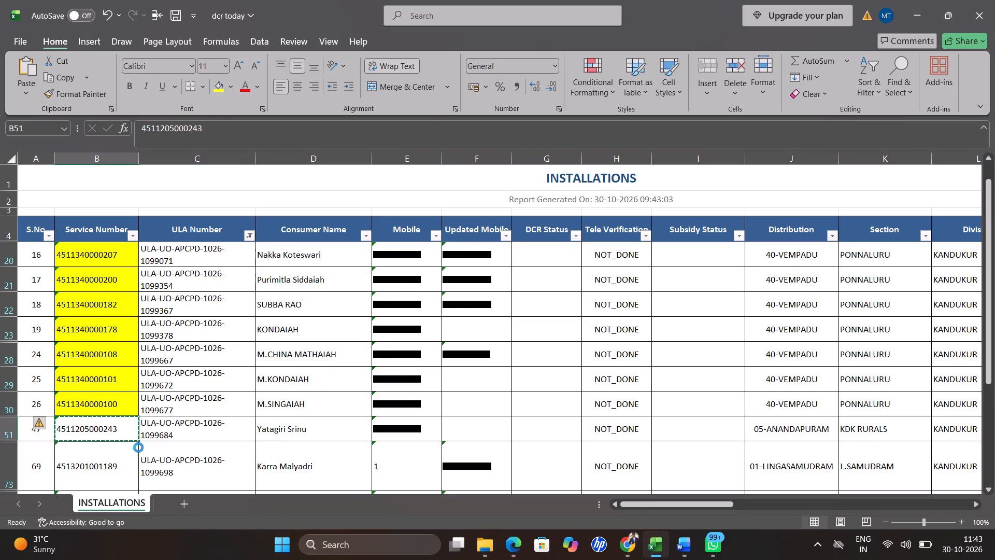
{"action": "key", "text": "ctrl+c"}
{"action": "left_click", "coordinate": [505, 545]}
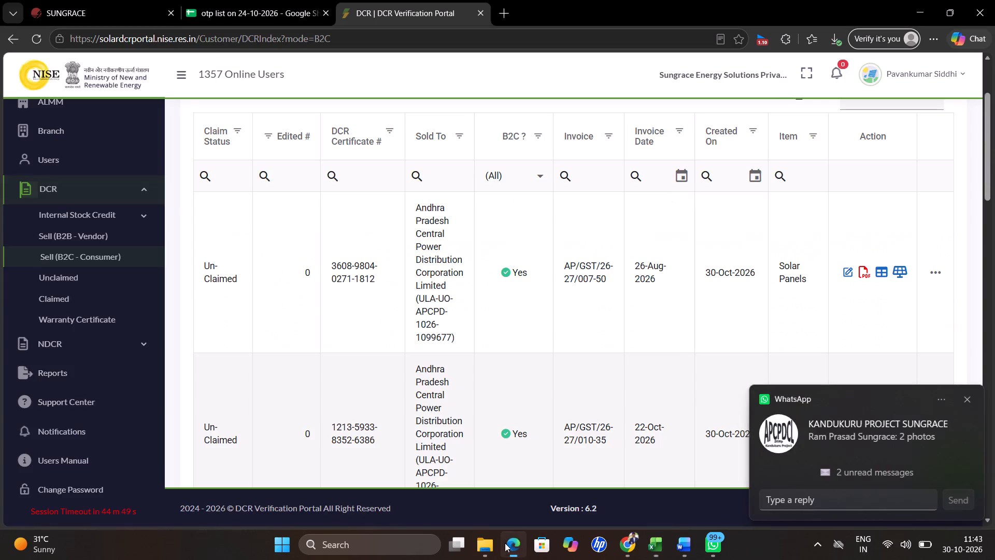
{"action": "left_click", "coordinate": [56, 0]}
{"action": "left_click", "coordinate": [657, 113]}
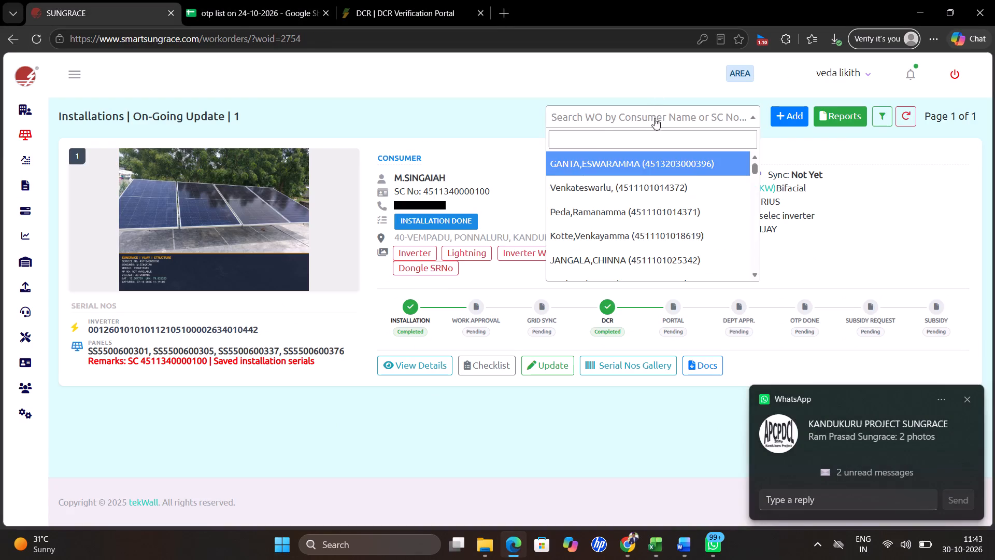
{"action": "key", "text": "ctrl+v"}
{"action": "left_click", "coordinate": [632, 169]}
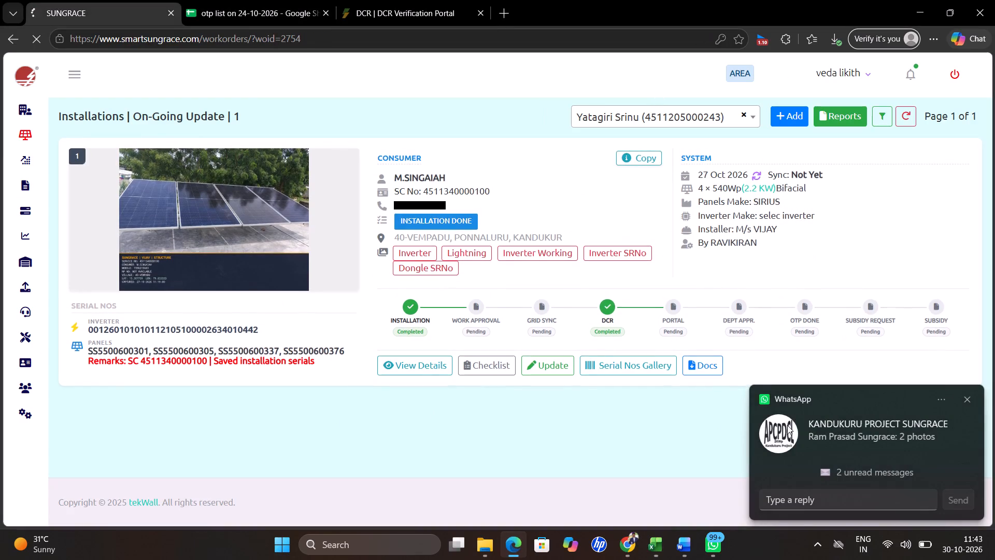
{"action": "left_click", "coordinate": [970, 403]}
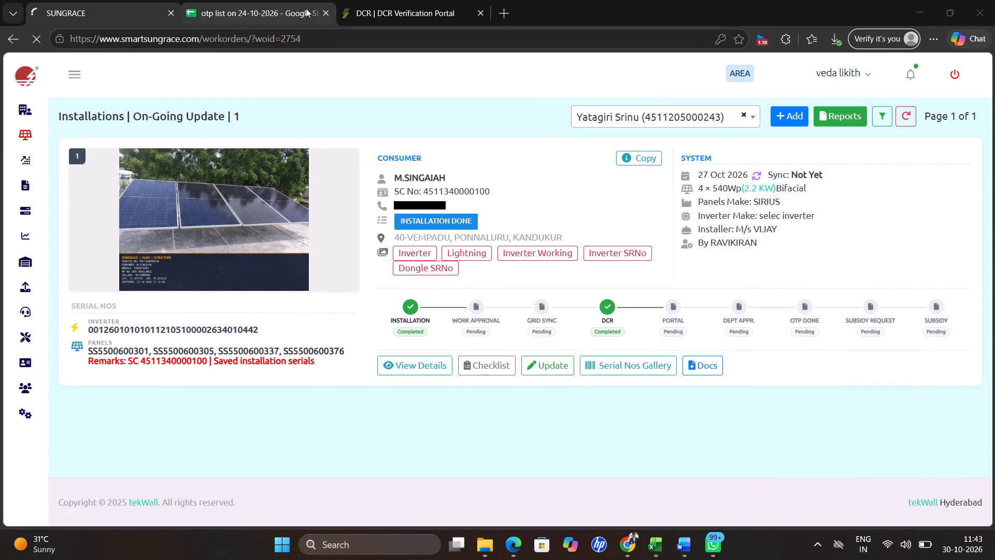
Start a B2C consumer issue with the Andhra Pradesh branch, PM Surya Ghar: Muft Bijli Yojana, Solar Panels and state Andhra Pradesh (37).
{"action": "left_click", "coordinate": [363, 0]}
{"action": "scroll", "coordinate": [906, 145], "scroll_direction": "down", "scroll_amount": 1}
{"action": "scroll", "coordinate": [909, 147], "scroll_direction": "up", "scroll_amount": 4}
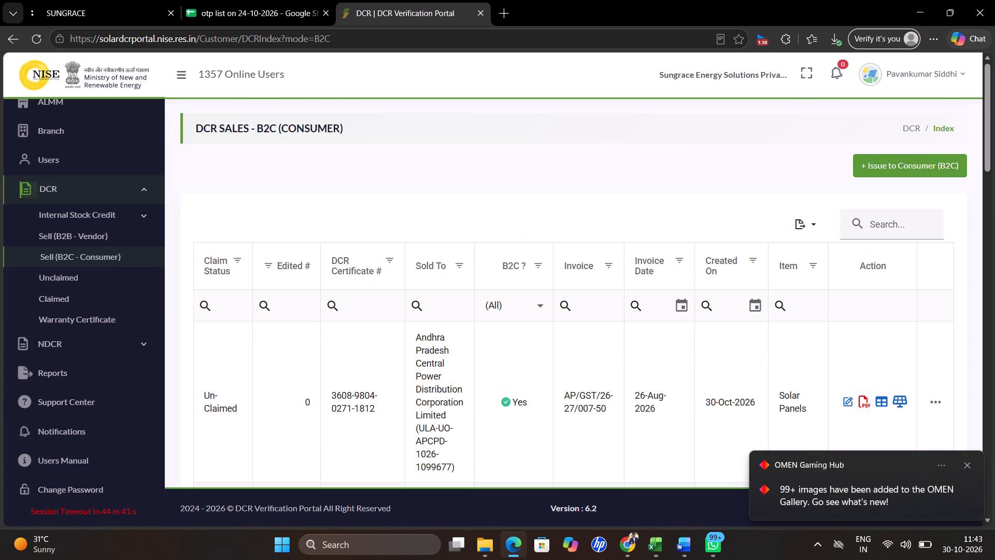
{"action": "left_click", "coordinate": [904, 156]}
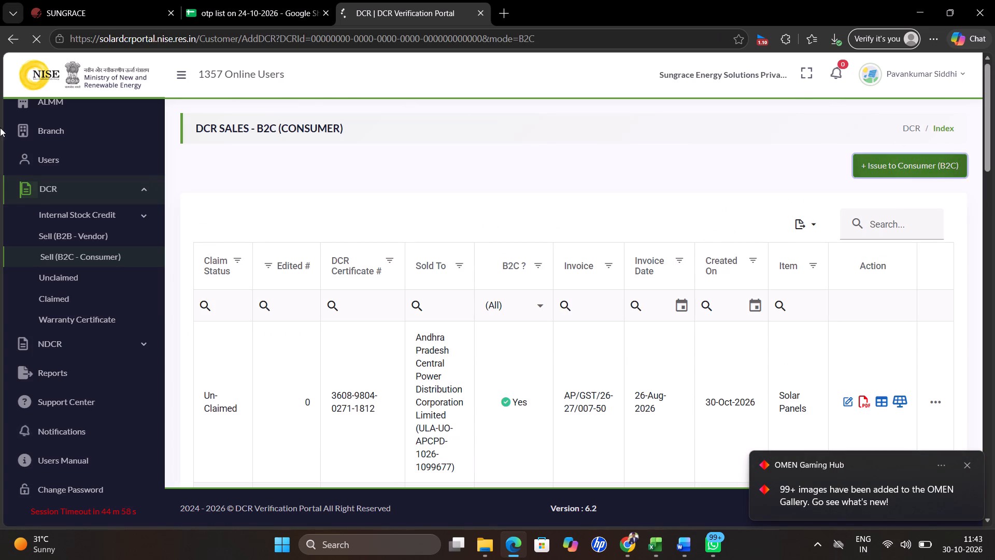
{"action": "left_click", "coordinate": [249, 185]}
{"action": "left_click", "coordinate": [240, 245]}
{"action": "left_click", "coordinate": [308, 243]}
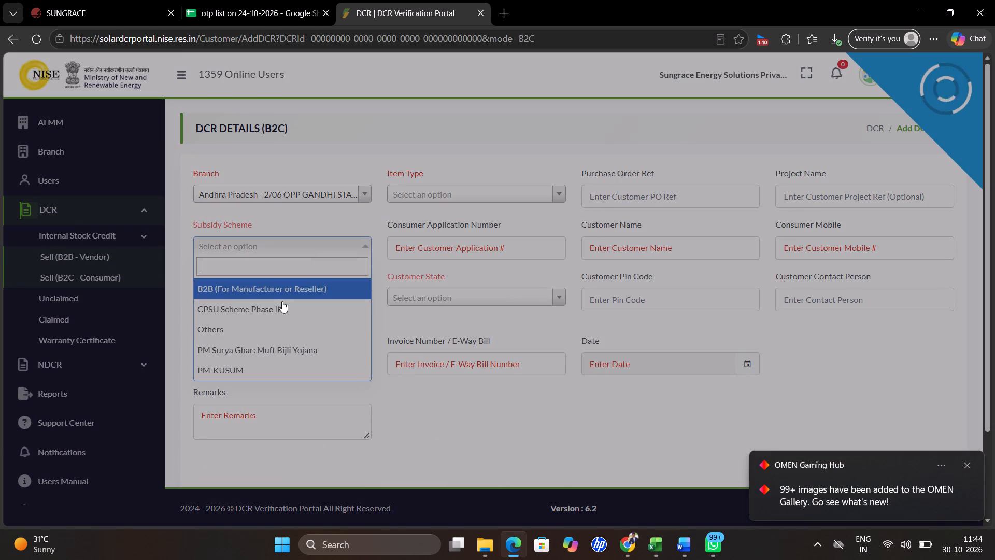
{"action": "left_click", "coordinate": [280, 348]}
{"action": "left_click", "coordinate": [437, 206]}
{"action": "left_click", "coordinate": [448, 194]}
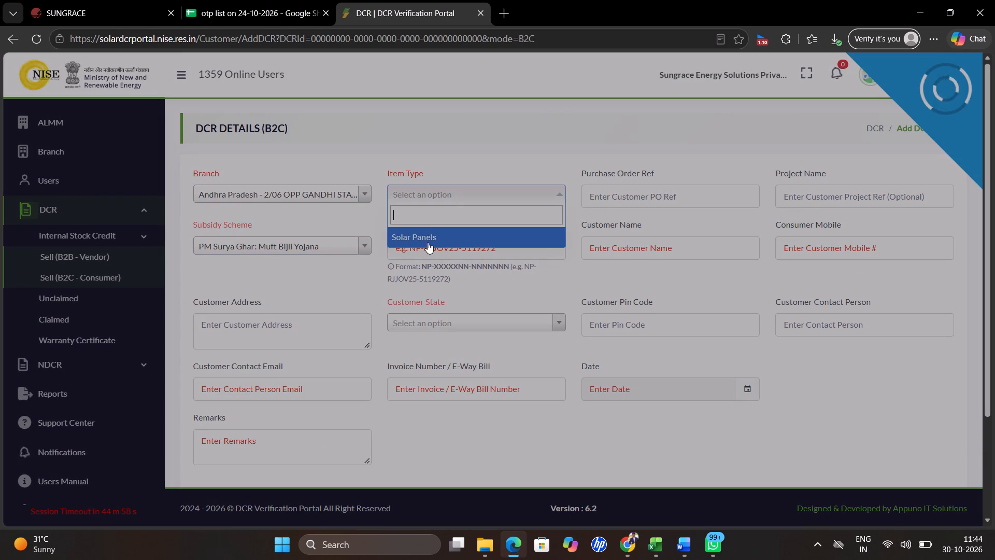
{"action": "left_click", "coordinate": [430, 240]}
{"action": "left_click", "coordinate": [526, 313]}
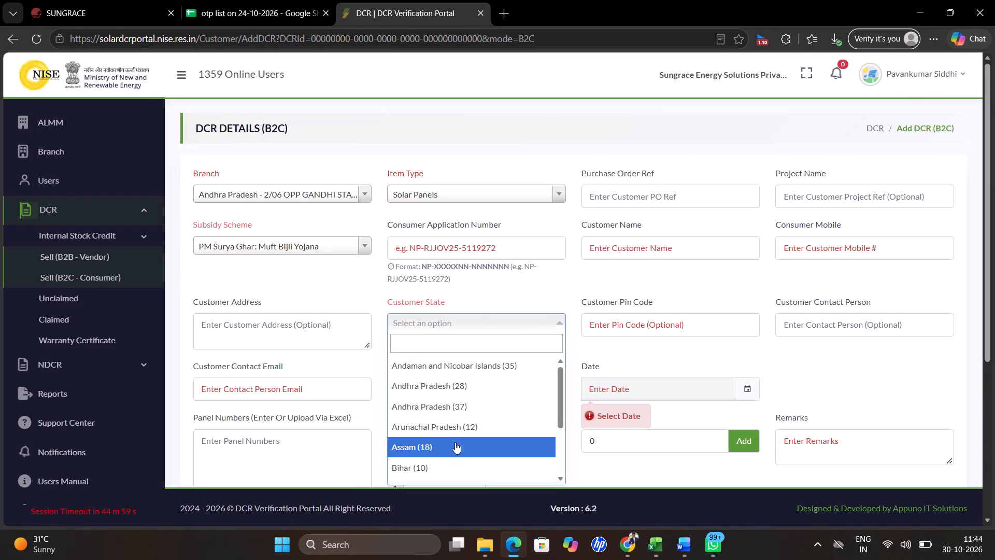
{"action": "left_click", "coordinate": [465, 410]}
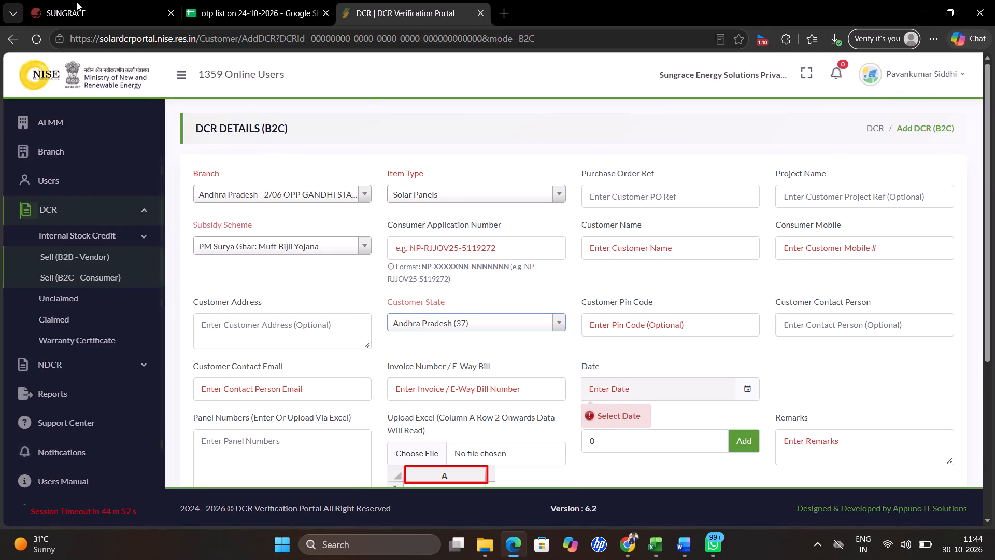
Open the installation's Quick Copy Details in SUNGRACE.
{"action": "left_click", "coordinate": [116, 1]}
{"action": "left_click", "coordinate": [643, 157]}
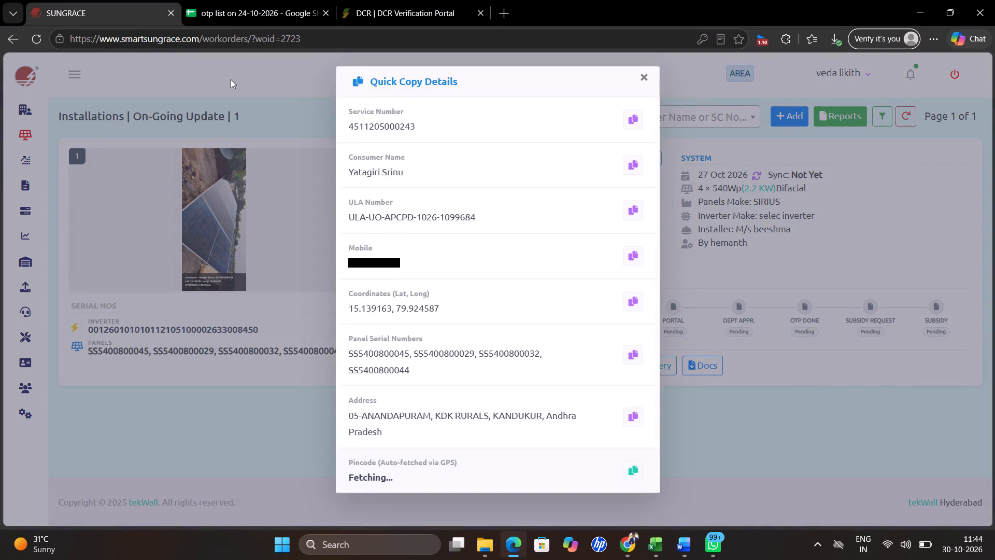
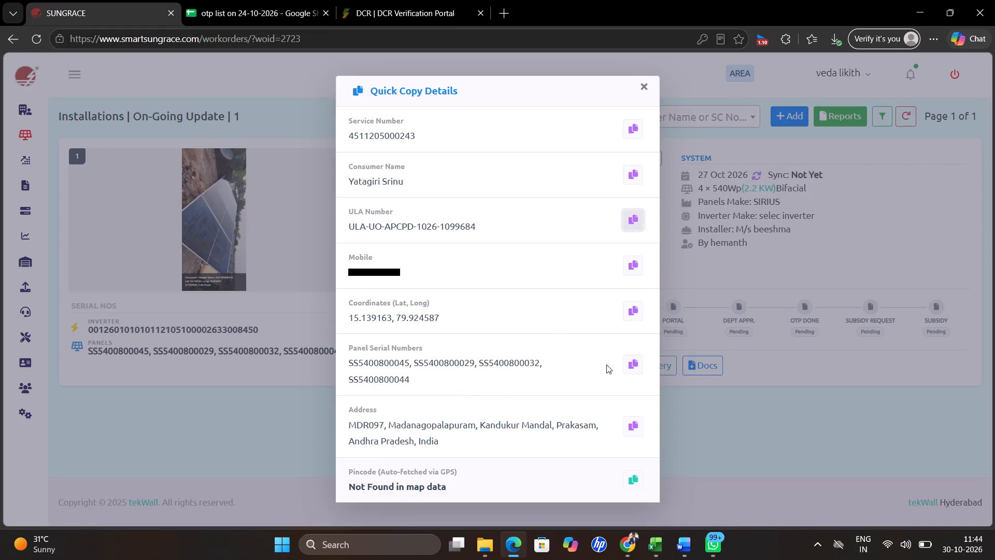
{"action": "left_click", "coordinate": [629, 360]}
{"action": "left_click", "coordinate": [614, 139]}
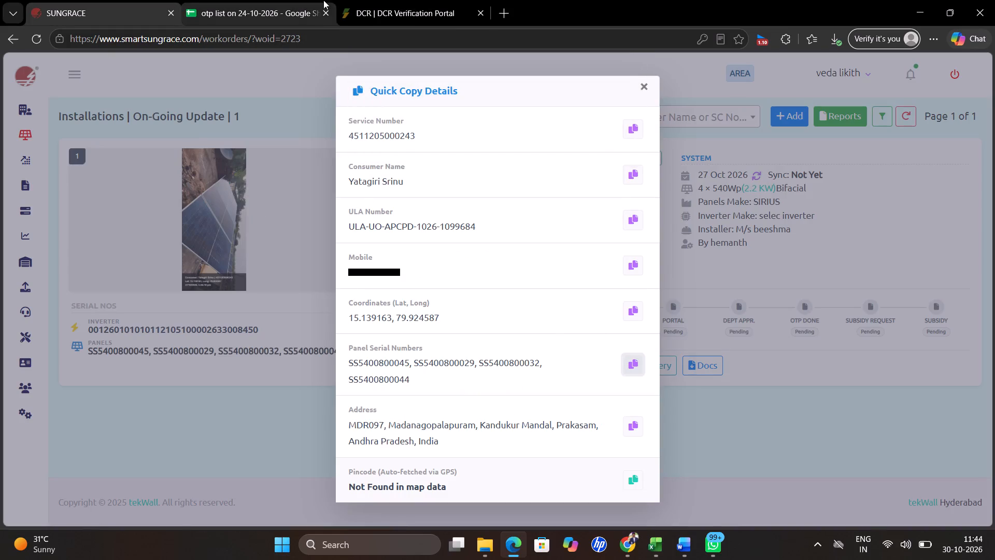
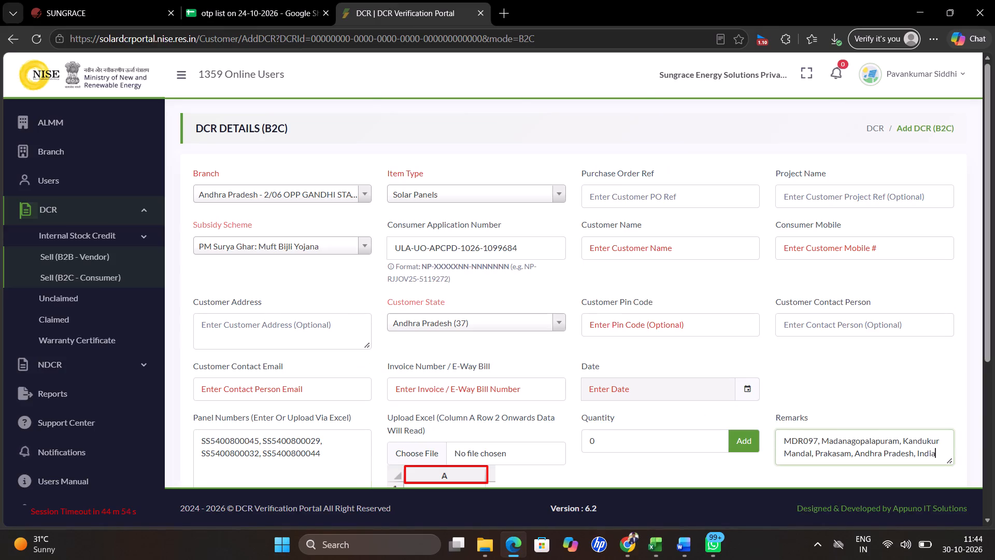
Check the installation's pincode in its SUNGRACE Quick Copy Details and enter 523105 as the Customer Pin Code on the DCR form.
{"action": "left_click", "coordinate": [130, 0]}
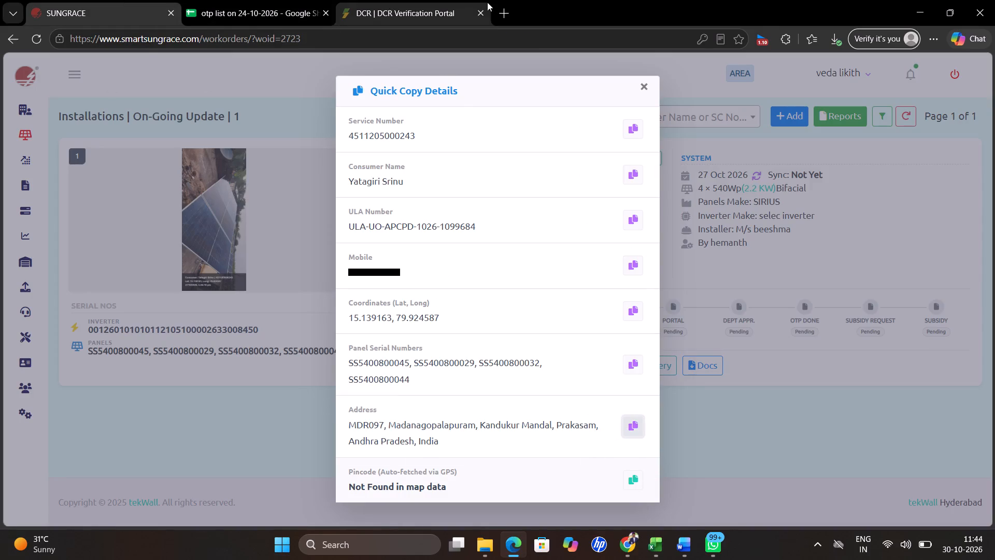
{"action": "left_click", "coordinate": [345, 0]}
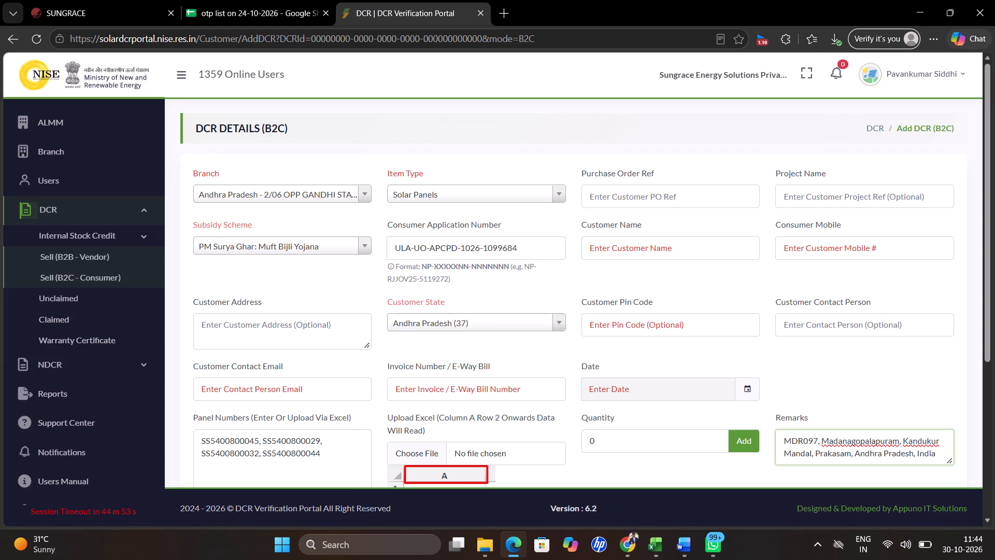
{"action": "left_click", "coordinate": [661, 323]}
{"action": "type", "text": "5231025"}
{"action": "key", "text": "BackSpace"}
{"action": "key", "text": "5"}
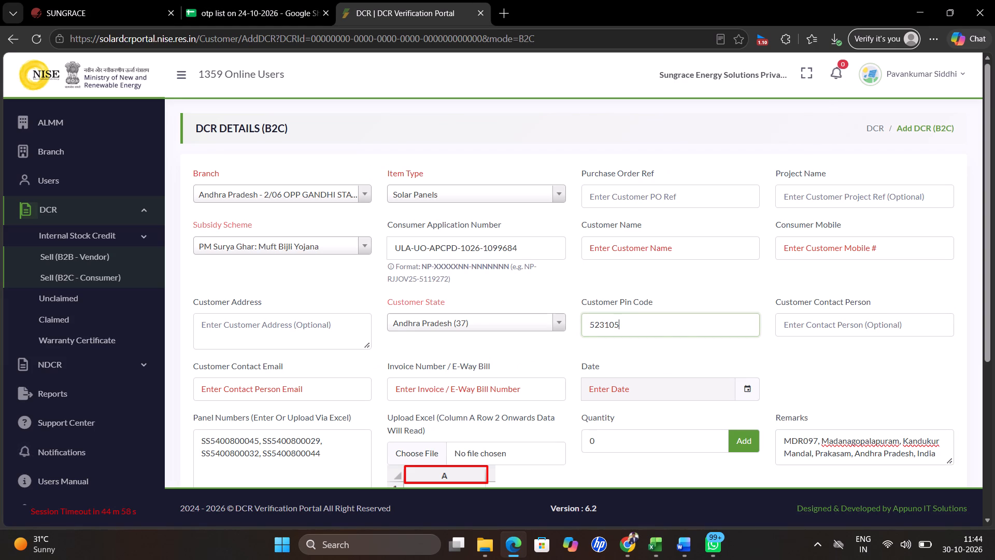
Split the four comma-separated panel numbers onto separate lines, removing the commas between them.
{"action": "left_click", "coordinate": [264, 440]}
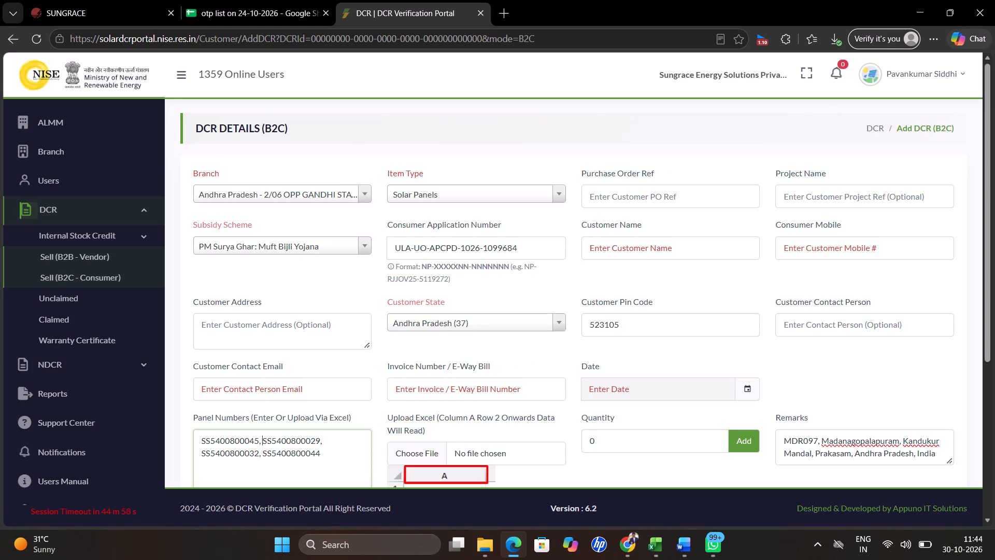
{"action": "key", "text": "Left"}
{"action": "key", "text": "Left"}
{"action": "key", "text": "Right"}
{"action": "key", "text": "BackSpace"}
{"action": "key", "text": "Return"}
{"action": "key", "text": "Right"}
{"action": "key", "text": "Right"}
{"action": "key", "text": "Right"}
{"action": "key", "text": "Right"}
{"action": "key", "text": "Right"}
{"action": "key", "text": "Right"}
{"action": "key", "text": "Right"}
{"action": "key", "text": "Right"}
{"action": "key", "text": "Right"}
{"action": "key", "text": "Right"}
{"action": "key", "text": "Right"}
{"action": "key", "text": "Right"}
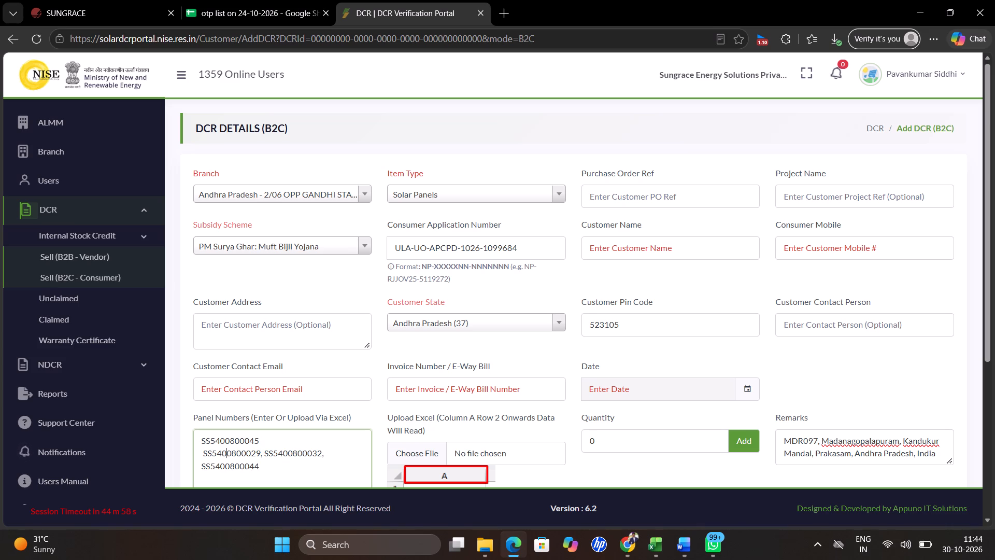
{"action": "key", "text": "Right"}
{"action": "key", "text": "Right"}
{"action": "key", "text": "BackSpace"}
{"action": "key", "text": "Return"}
{"action": "key", "text": "Right"}
{"action": "key", "text": "Right"}
{"action": "key", "text": "Right"}
{"action": "key", "text": "Right"}
{"action": "key", "text": "Right"}
{"action": "key", "text": "Right"}
{"action": "key", "text": "Right"}
{"action": "key", "text": "Right"}
{"action": "key", "text": "Right"}
{"action": "key", "text": "Right"}
{"action": "key", "text": "Right"}
{"action": "key", "text": "Right"}
{"action": "key", "text": "Right"}
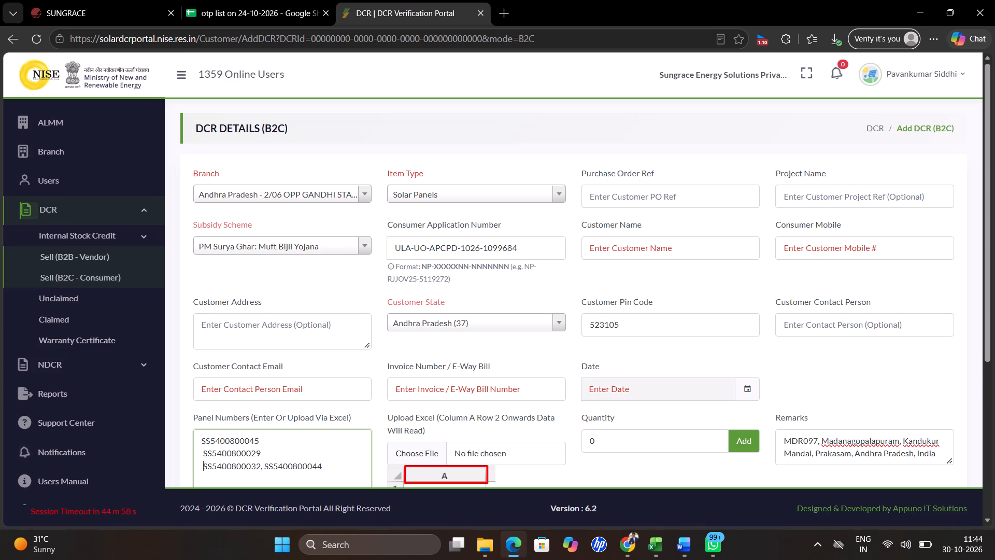
{"action": "key", "text": "Right"}
{"action": "key", "text": "BackSpace"}
{"action": "key", "text": "Return"}
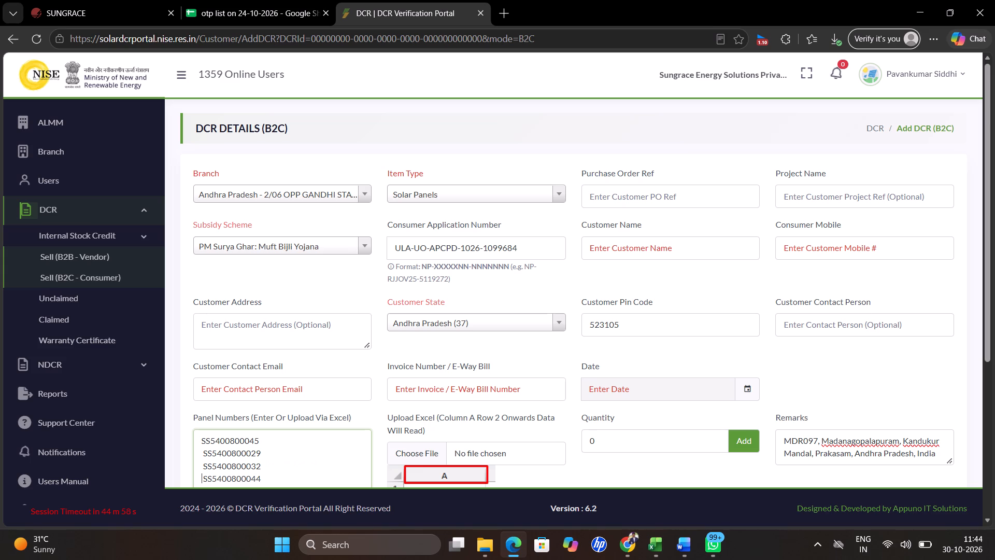
Set the panel quantity to 4.
{"action": "left_click", "coordinate": [658, 432]}
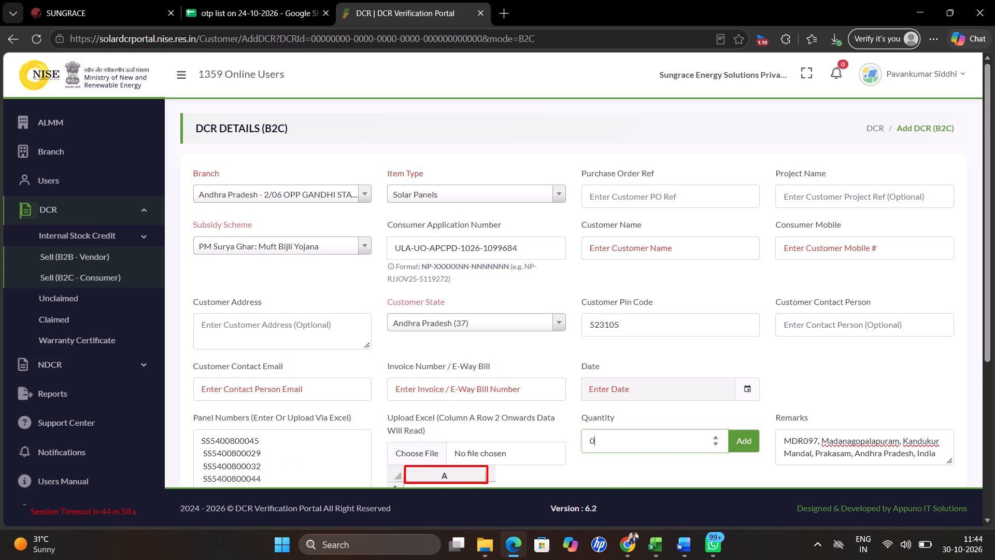
{"action": "key", "text": "BackSpace"}
{"action": "key", "text": "4"}
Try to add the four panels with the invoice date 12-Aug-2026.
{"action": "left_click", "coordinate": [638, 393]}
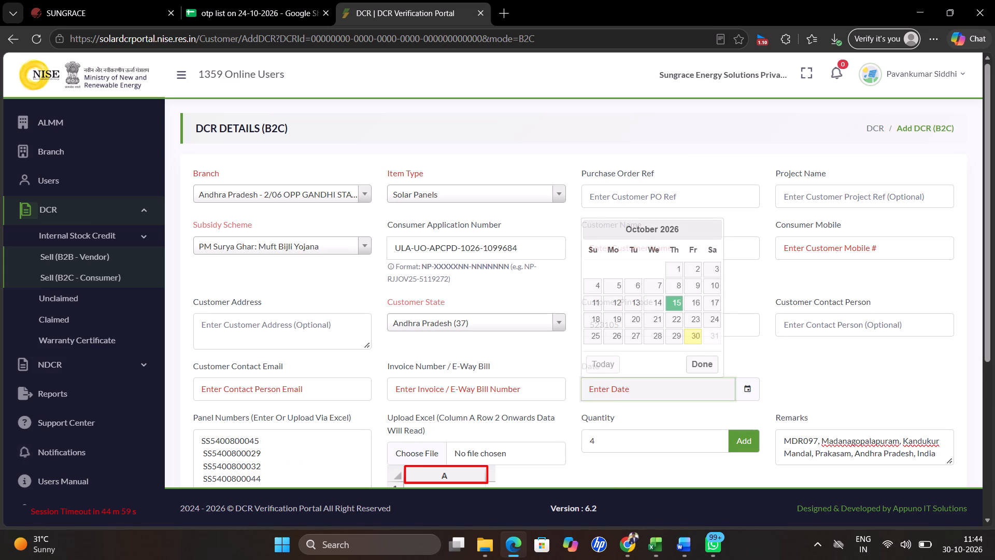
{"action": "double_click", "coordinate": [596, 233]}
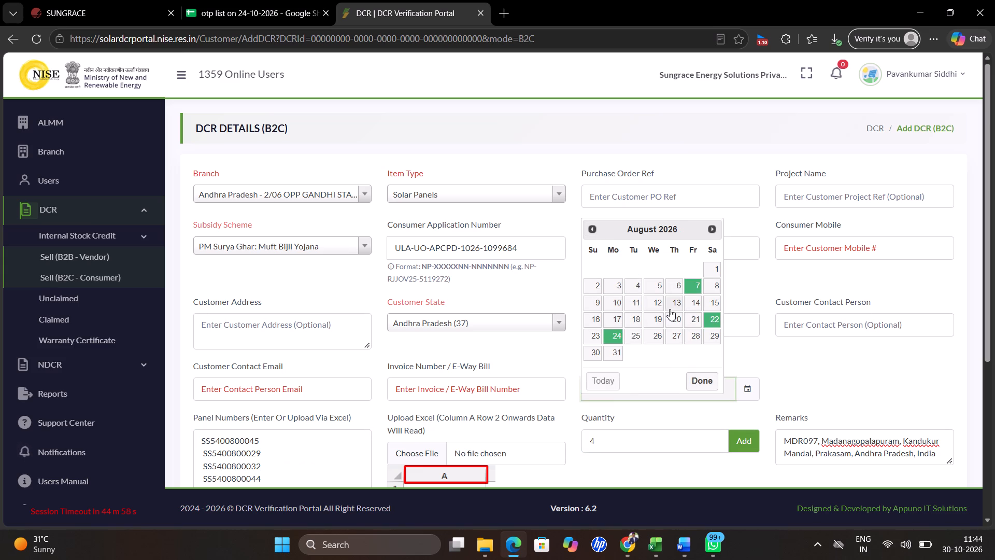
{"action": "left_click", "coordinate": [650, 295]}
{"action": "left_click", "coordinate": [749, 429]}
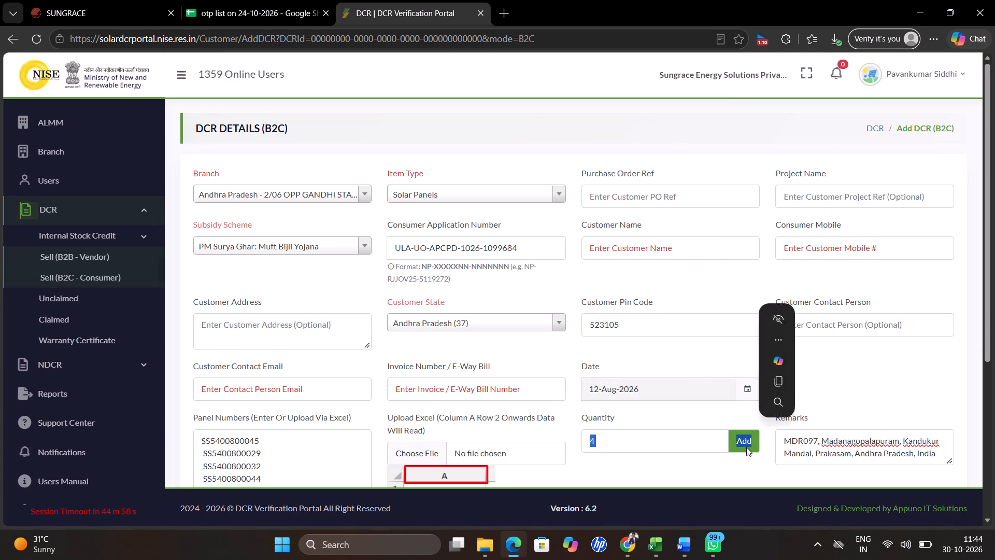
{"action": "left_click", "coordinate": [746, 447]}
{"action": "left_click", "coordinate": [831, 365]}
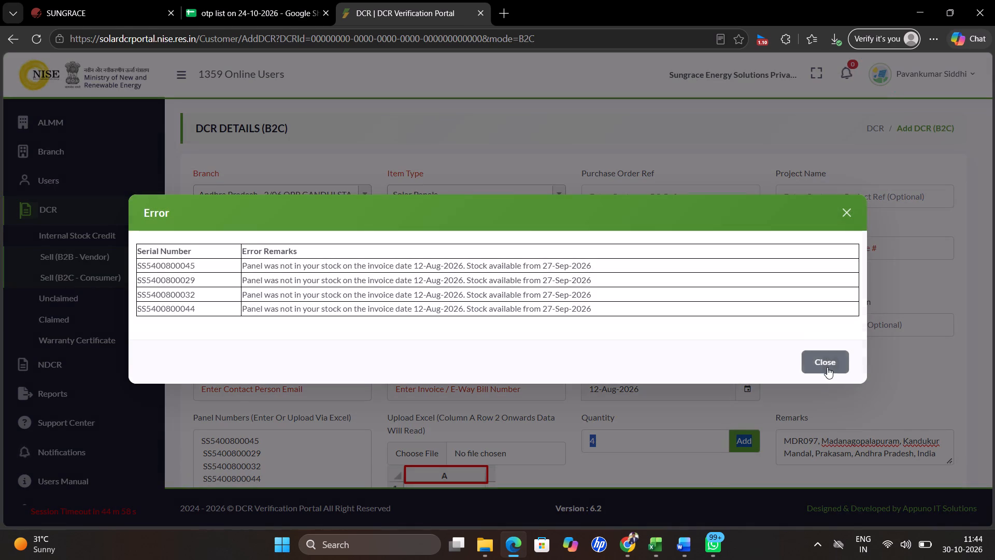
Set the invoice date to 30-Sep-2026 and add the four panels.
{"action": "left_click", "coordinate": [708, 389]}
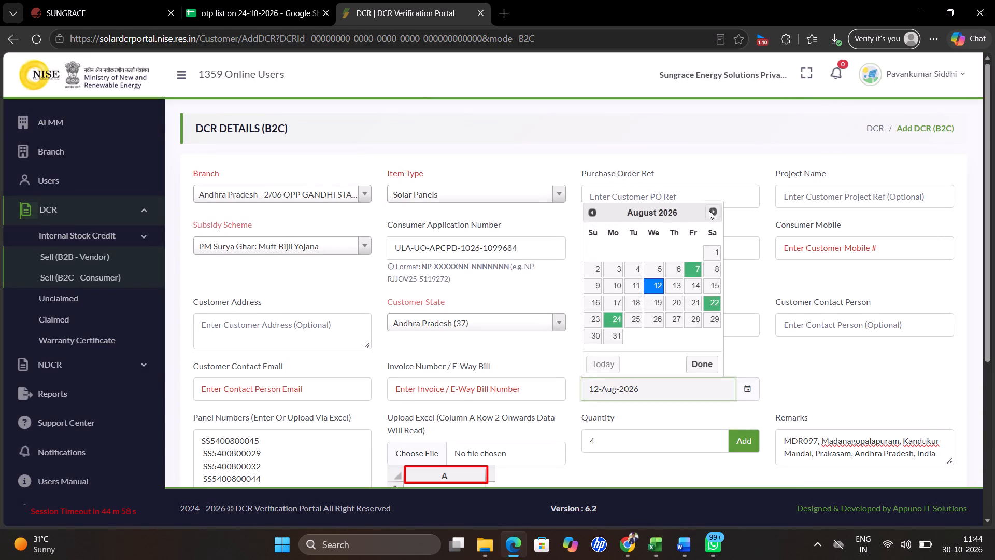
{"action": "left_click", "coordinate": [709, 211]}
{"action": "left_click", "coordinate": [667, 316]}
{"action": "left_click", "coordinate": [660, 322]}
{"action": "left_click", "coordinate": [750, 437]}
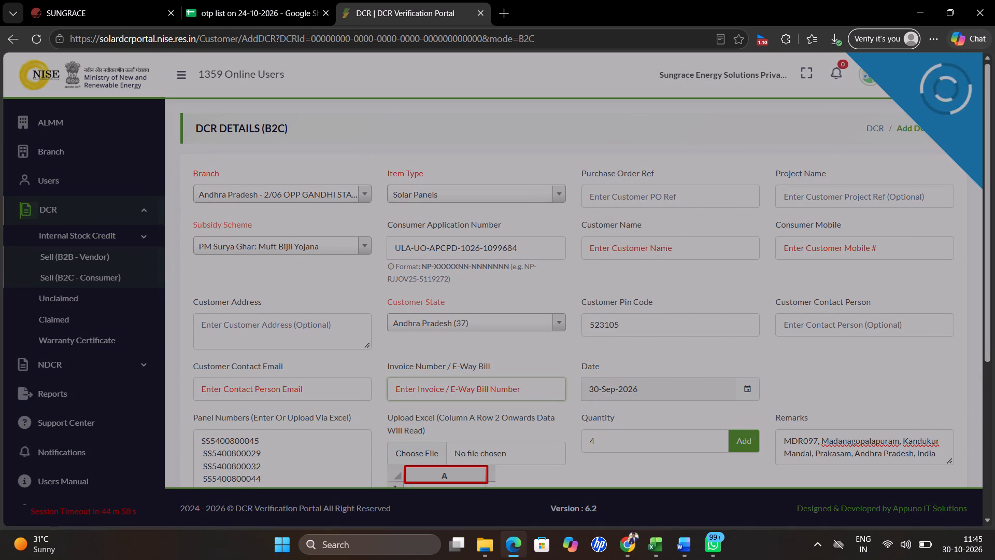
{"action": "left_click", "coordinate": [678, 542]}
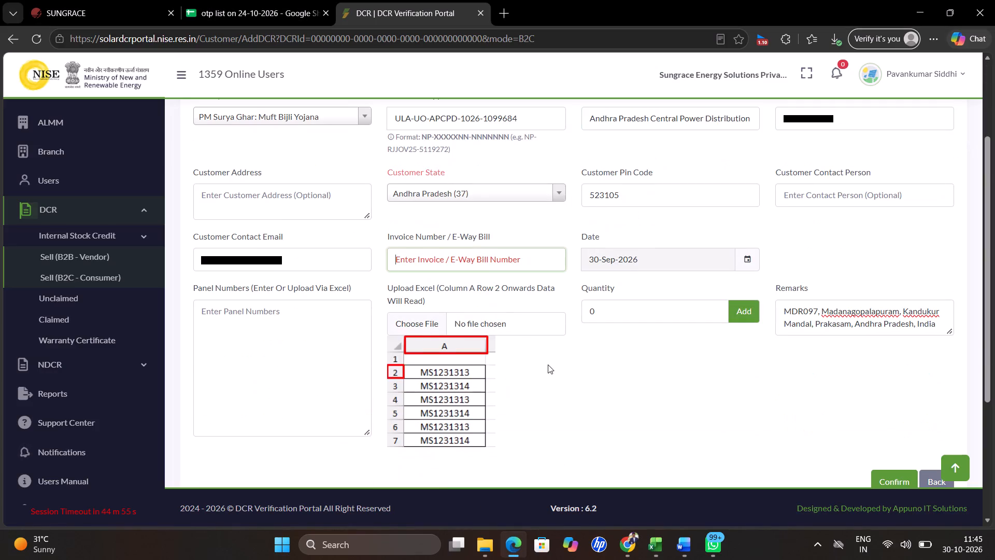
{"action": "left_click", "coordinate": [685, 533]}
{"action": "scroll", "coordinate": [450, 382], "scroll_direction": "down", "scroll_amount": 16}
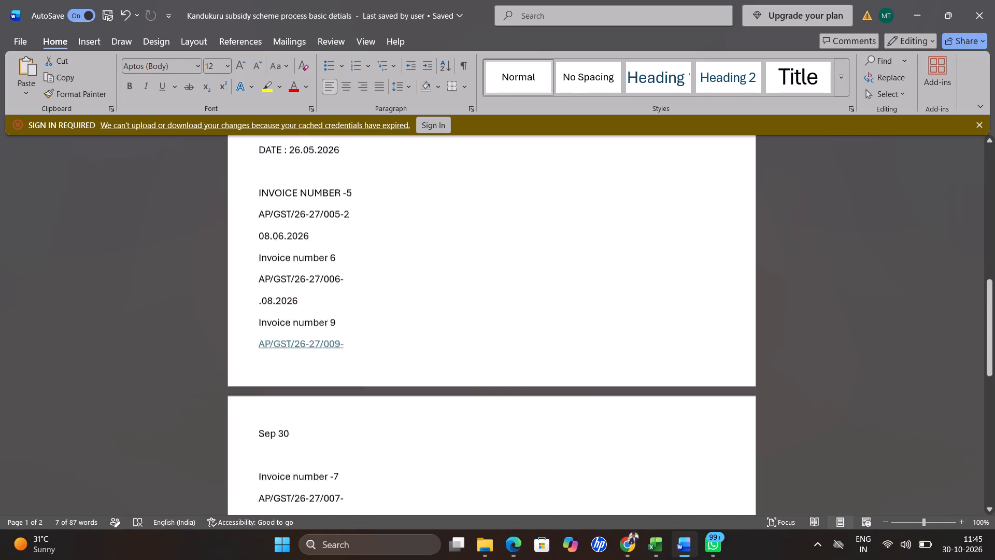
{"action": "scroll", "coordinate": [391, 346], "scroll_direction": "down", "scroll_amount": 3}
{"action": "left_click_drag", "start_coordinate": [362, 169], "coordinate": [216, 167]}
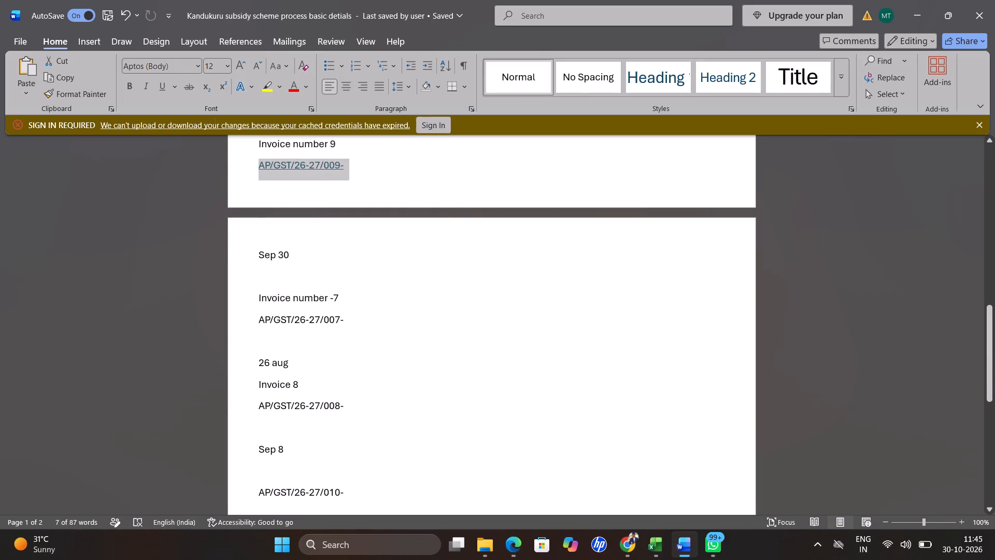
{"action": "key", "text": "ctrl+c"}
{"action": "left_click", "coordinate": [520, 536]}
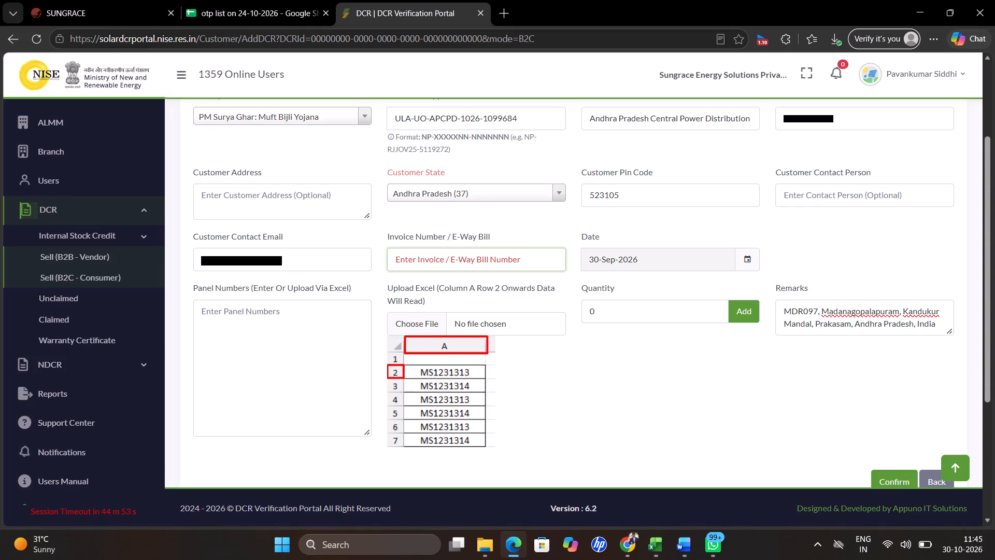
{"action": "key", "text": "ctrl+v"}
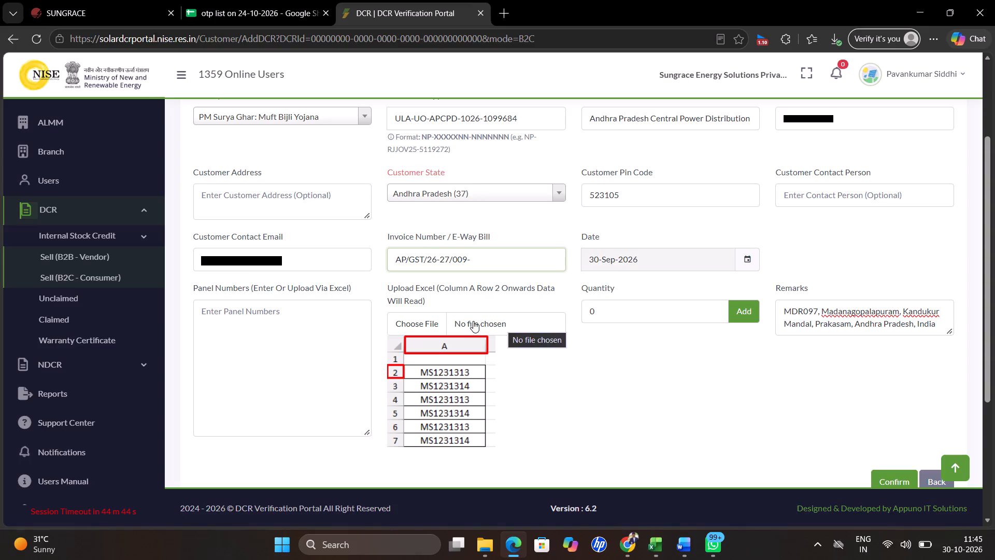
{"action": "type", "text": "267"}
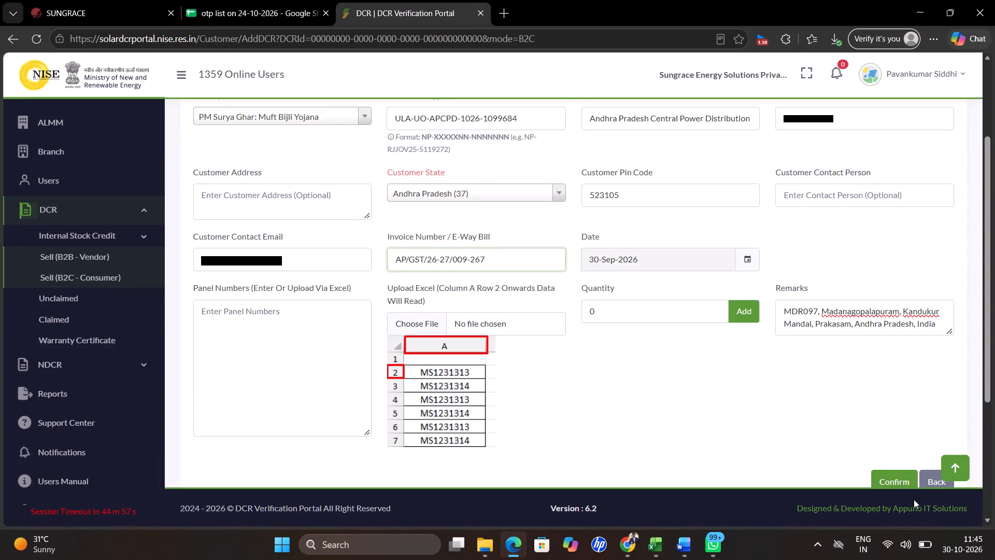
Submit the completed B2C DCR form and confirm issuing the certificate.
{"action": "left_click", "coordinate": [900, 484]}
{"action": "left_click", "coordinate": [624, 357]}
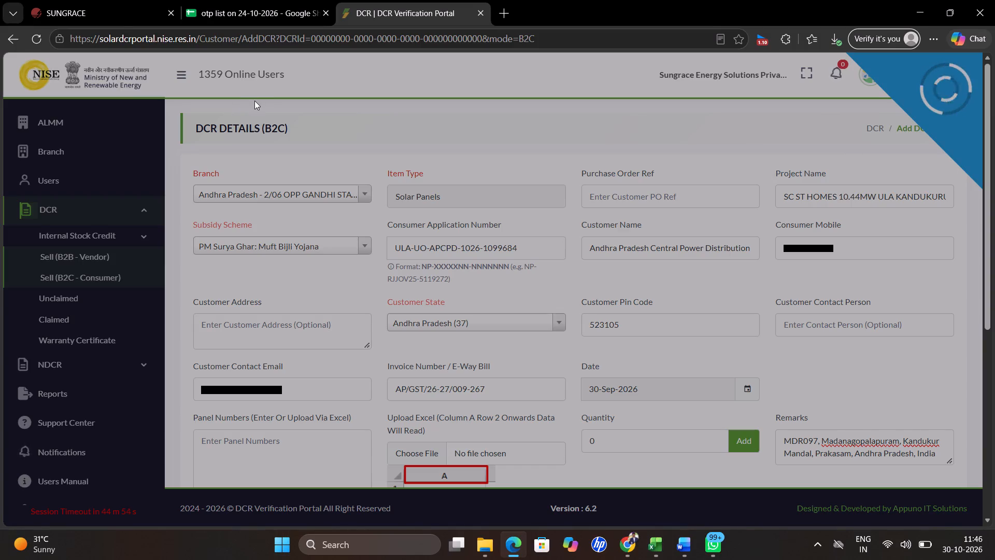
Copy the consumer's service number from the Quick Copy Details in SUNGRACE.
{"action": "left_click", "coordinate": [90, 1]}
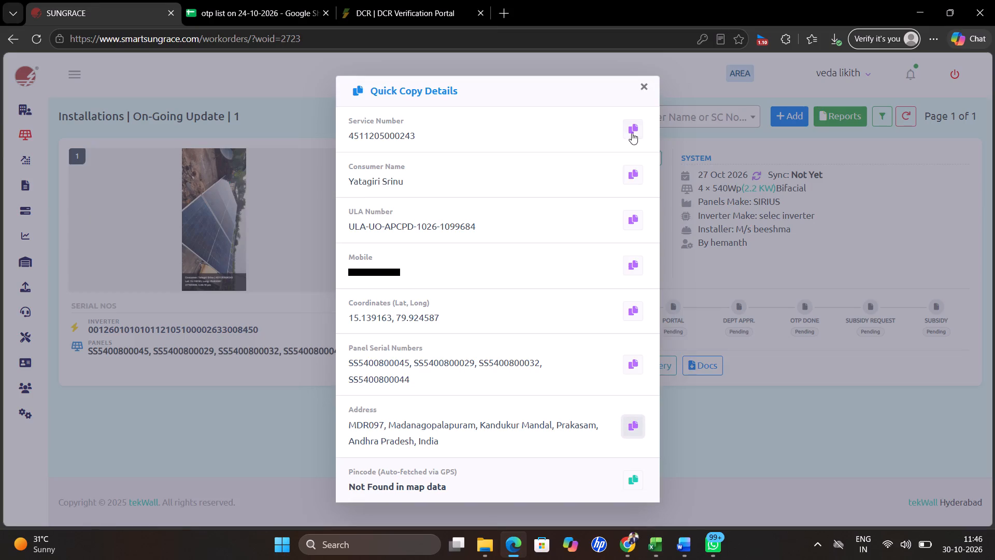
{"action": "left_click", "coordinate": [632, 133]}
{"action": "left_click", "coordinate": [618, 129]}
Switch to File Explorer and create a folder named 267 inside the DCR009 folder of dcr crf.
{"action": "left_click", "coordinate": [490, 541]}
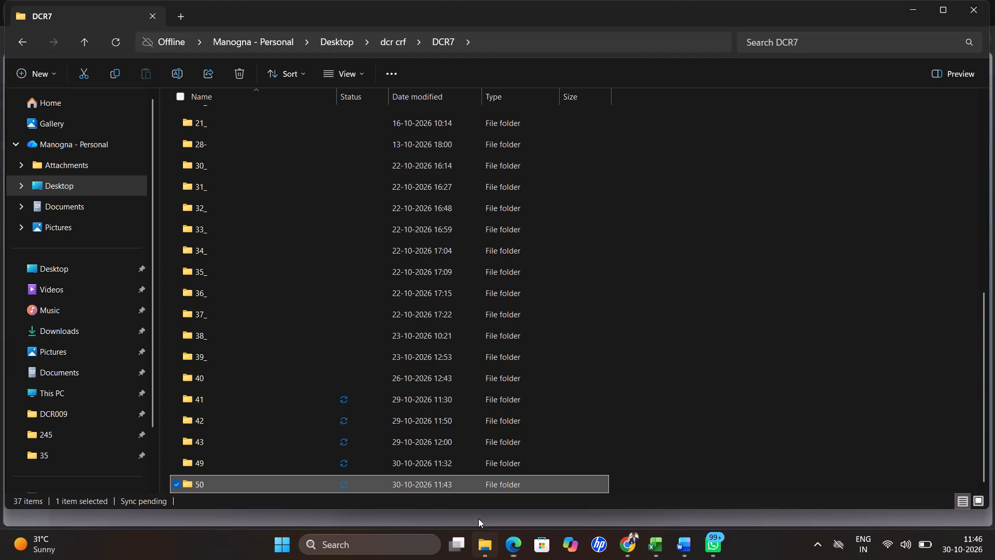
{"action": "left_click", "coordinate": [420, 41]}
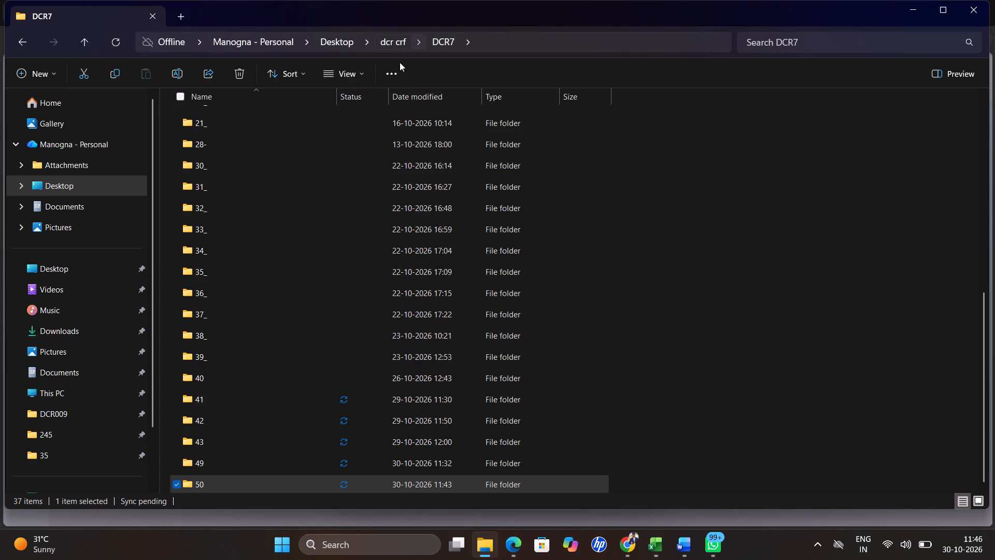
{"action": "left_click", "coordinate": [429, 202]}
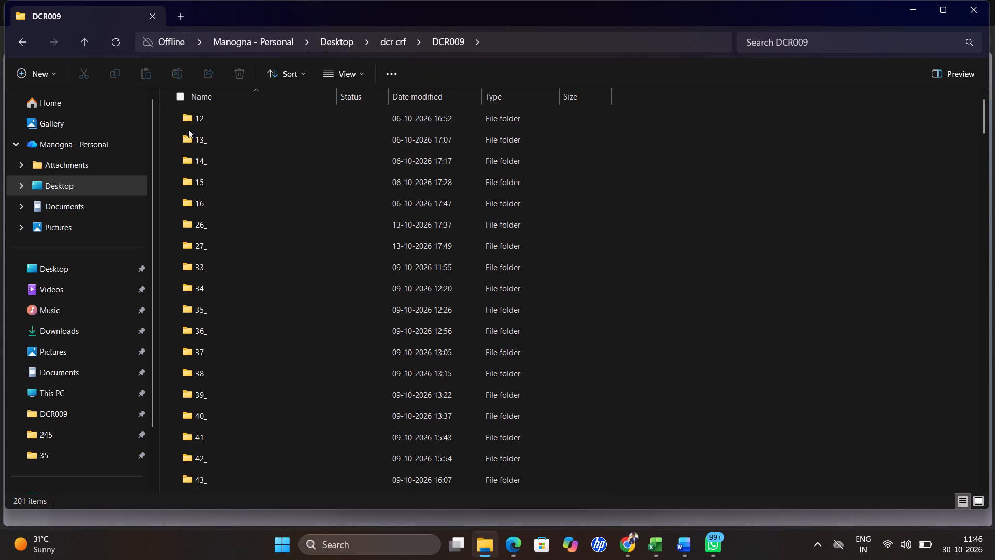
{"action": "left_click", "coordinate": [33, 64]}
{"action": "left_click", "coordinate": [76, 108]}
{"action": "key", "text": "BackSpace"}
{"action": "type", "text": "267"}
{"action": "key", "text": "Return"}
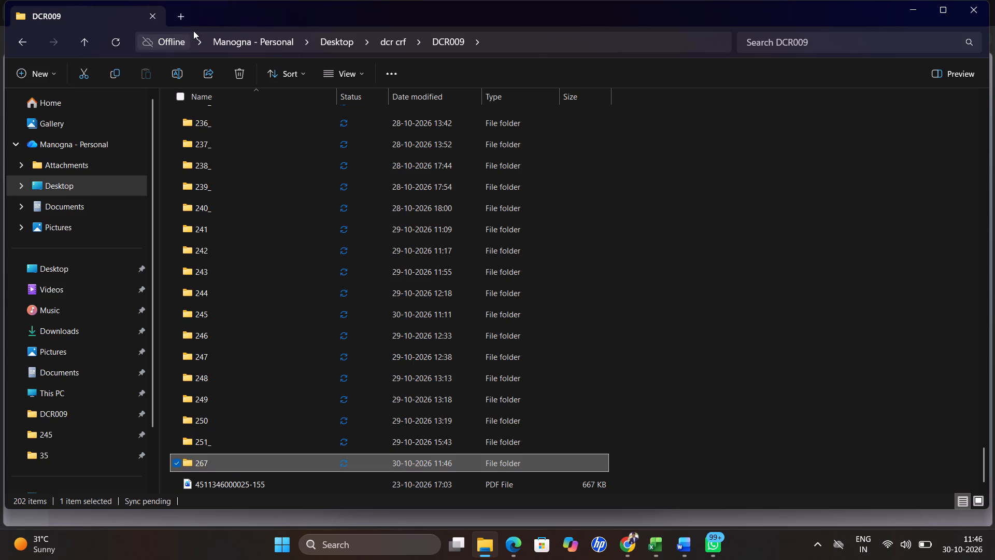
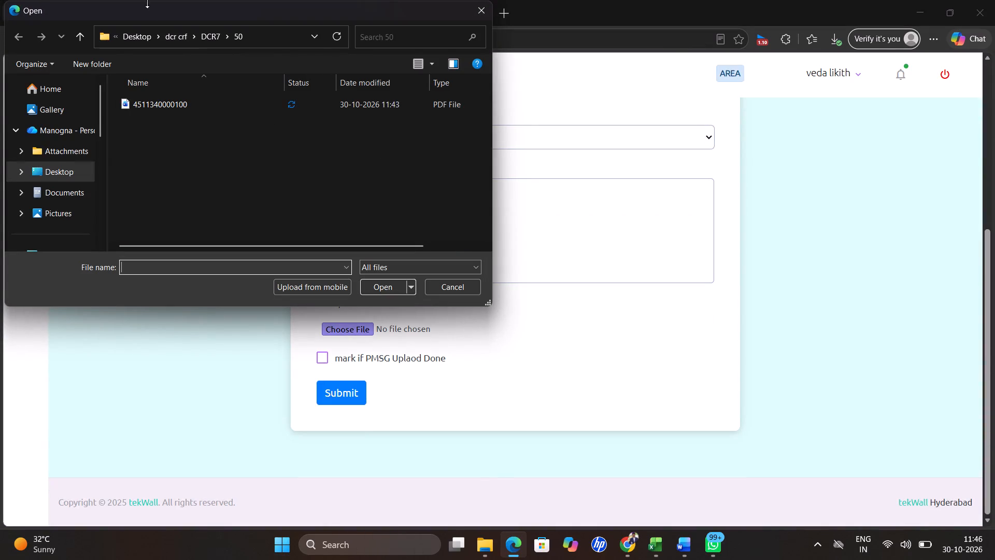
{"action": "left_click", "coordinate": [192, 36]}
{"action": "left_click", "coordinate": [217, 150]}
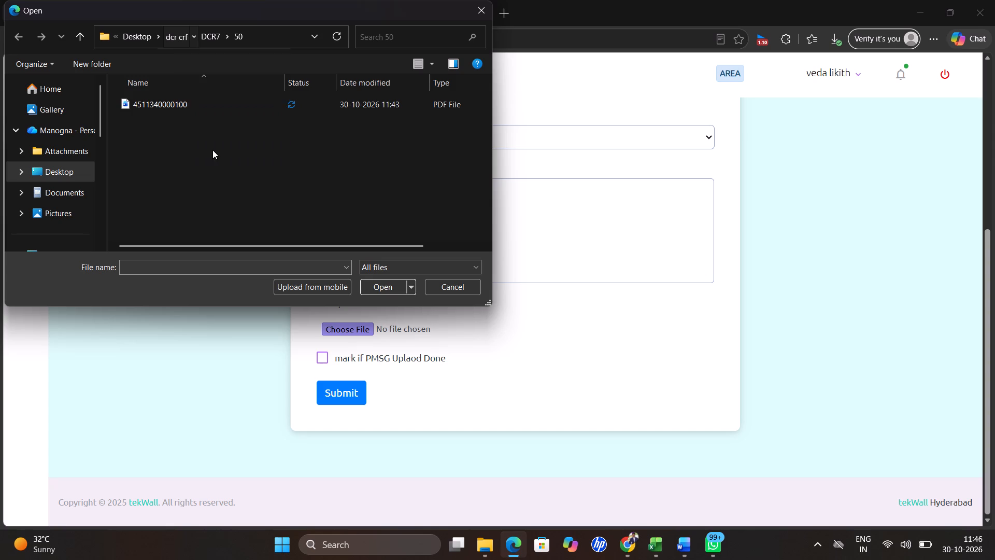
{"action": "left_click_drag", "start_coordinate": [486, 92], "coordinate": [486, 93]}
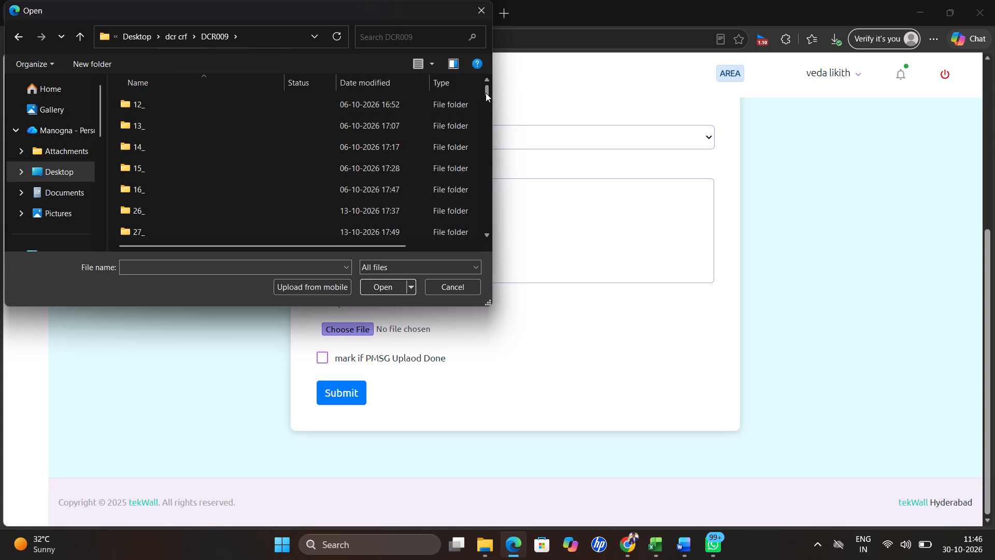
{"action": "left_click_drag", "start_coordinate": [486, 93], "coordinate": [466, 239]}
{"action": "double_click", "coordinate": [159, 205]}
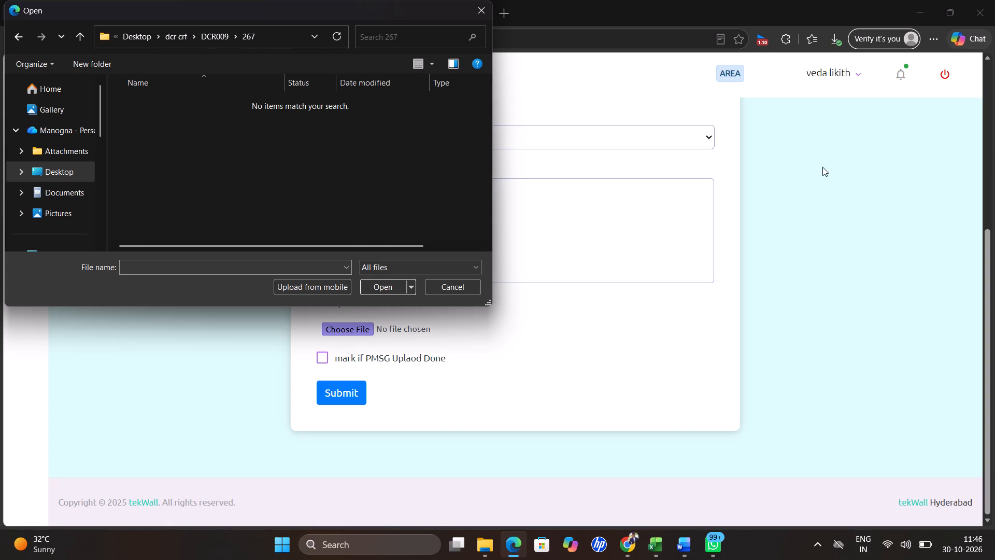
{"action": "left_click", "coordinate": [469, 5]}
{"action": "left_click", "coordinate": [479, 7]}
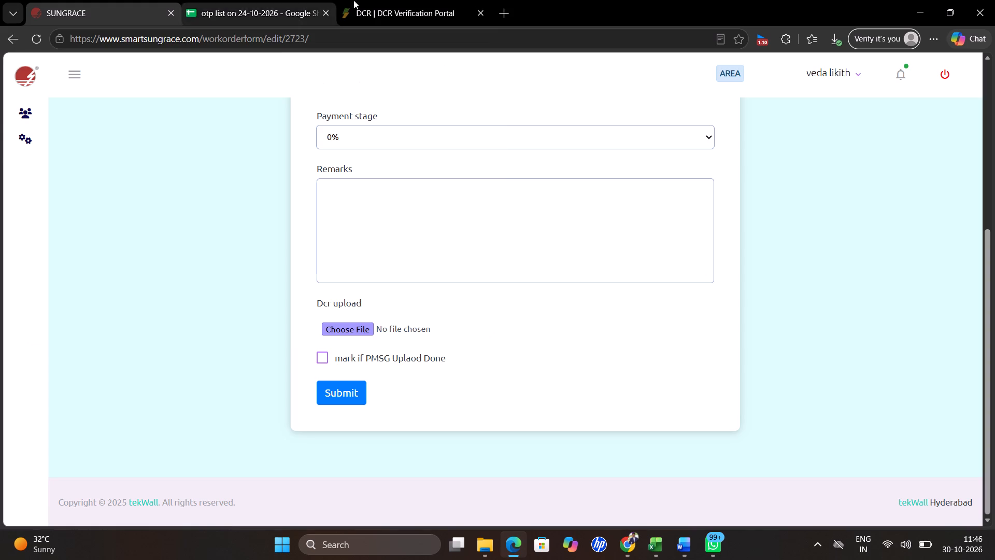
{"action": "left_click", "coordinate": [409, 1]}
{"action": "left_click", "coordinate": [863, 397]}
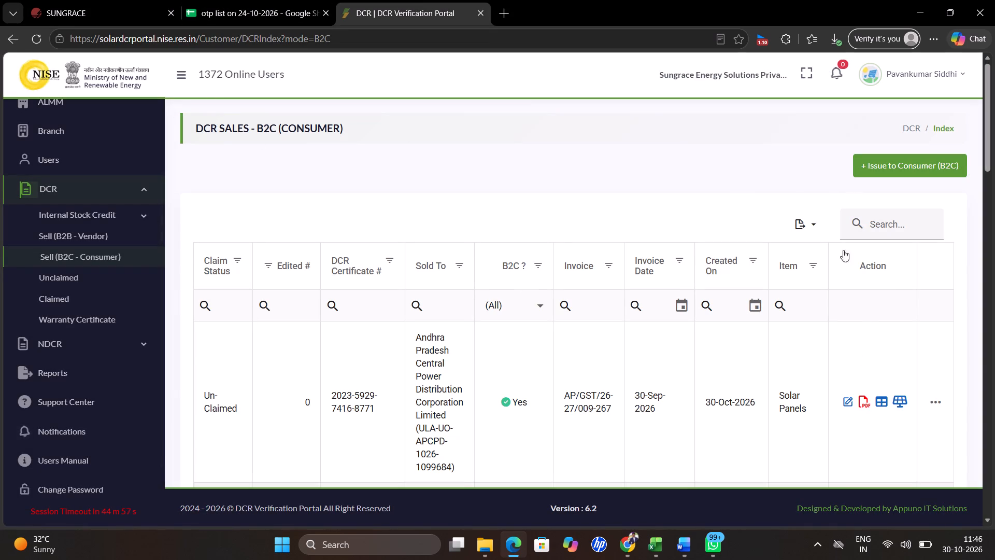
{"action": "left_click", "coordinate": [860, 401]}
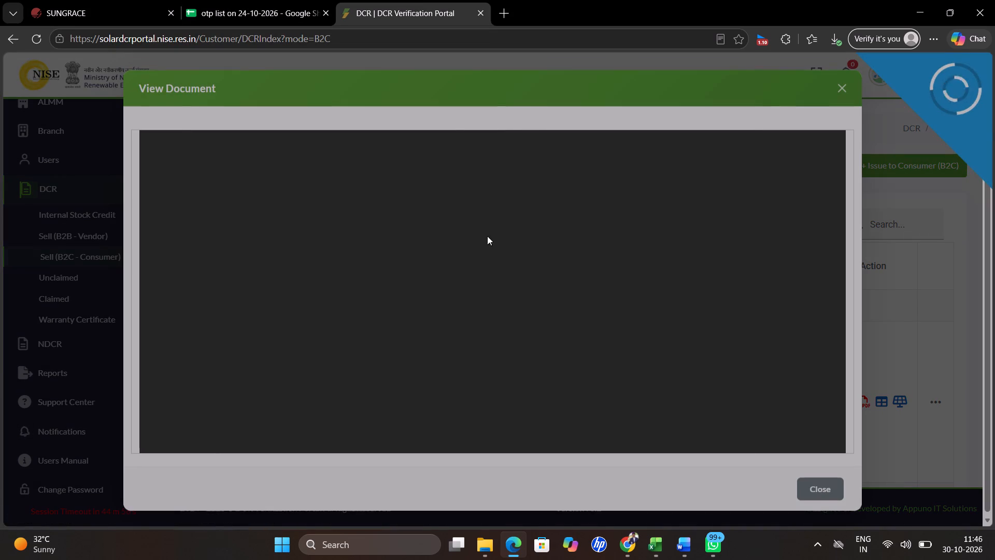
Save the certificate PDF in folder 267 of DCR009 inside dcr crf, named with the copied consumer service number.
{"action": "left_click", "coordinate": [817, 147]}
{"action": "left_click", "coordinate": [810, 147]}
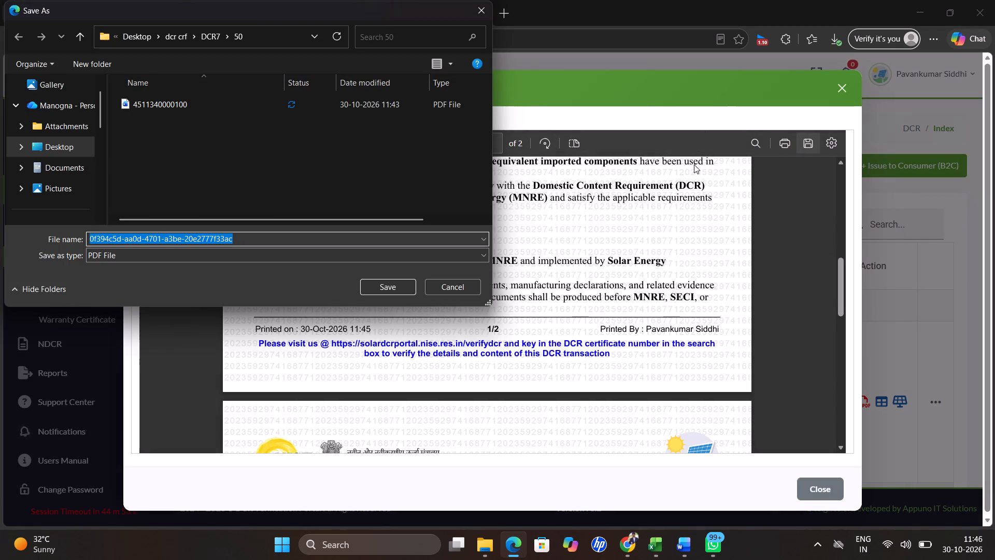
{"action": "left_click", "coordinate": [197, 38]}
{"action": "left_click", "coordinate": [231, 147]}
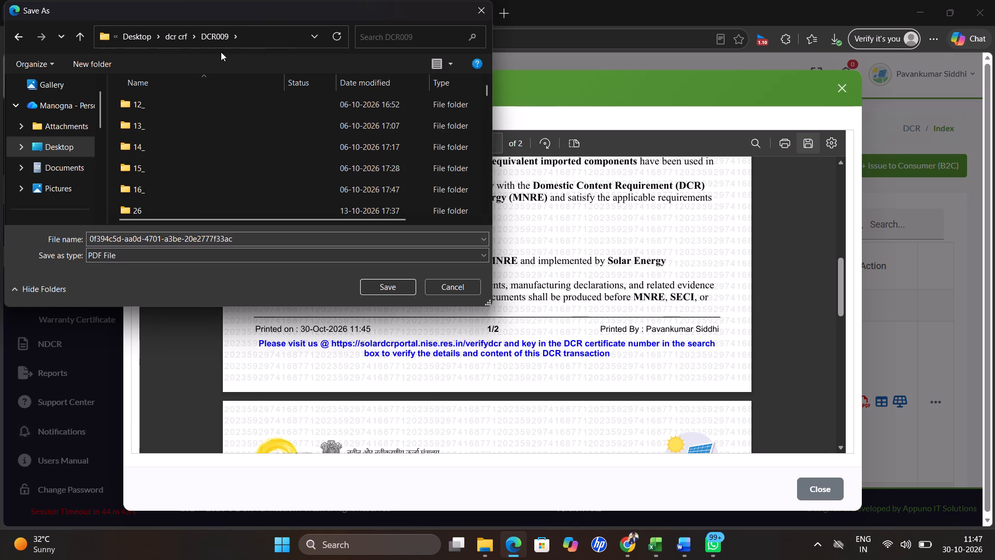
{"action": "scroll", "coordinate": [230, 120], "scroll_direction": "down", "scroll_amount": 4}
{"action": "left_click_drag", "start_coordinate": [486, 95], "coordinate": [489, 117]}
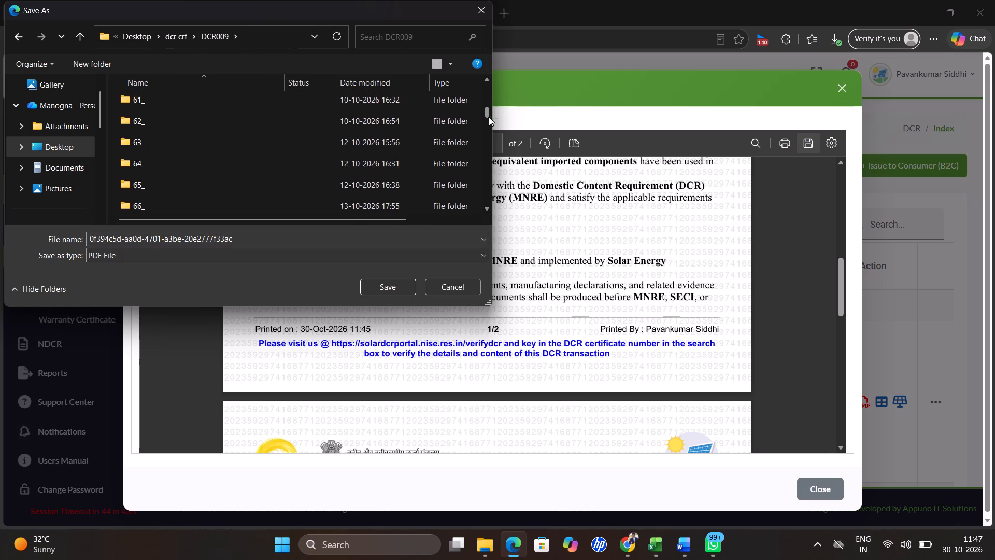
{"action": "left_click_drag", "start_coordinate": [489, 117], "coordinate": [479, 211]}
{"action": "left_click", "coordinate": [268, 177]}
{"action": "left_click", "coordinate": [268, 177]}
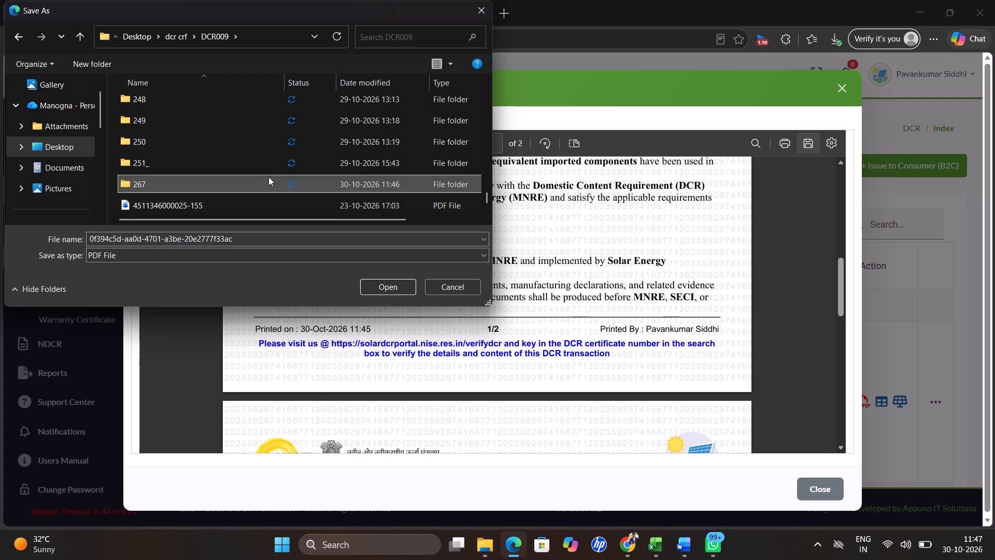
{"action": "left_click", "coordinate": [269, 237]}
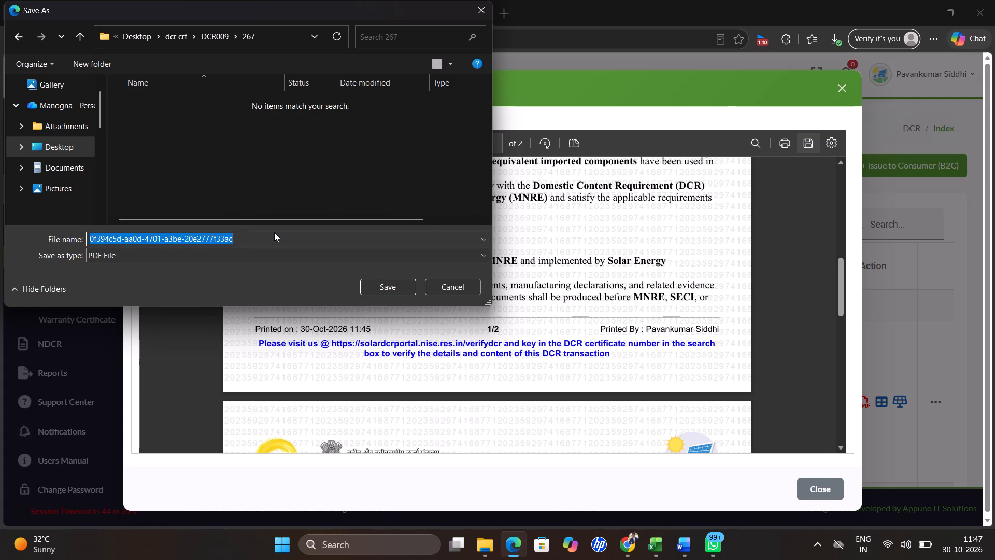
{"action": "key", "text": "BackSpace"}
{"action": "key", "text": "ctrl+v"}
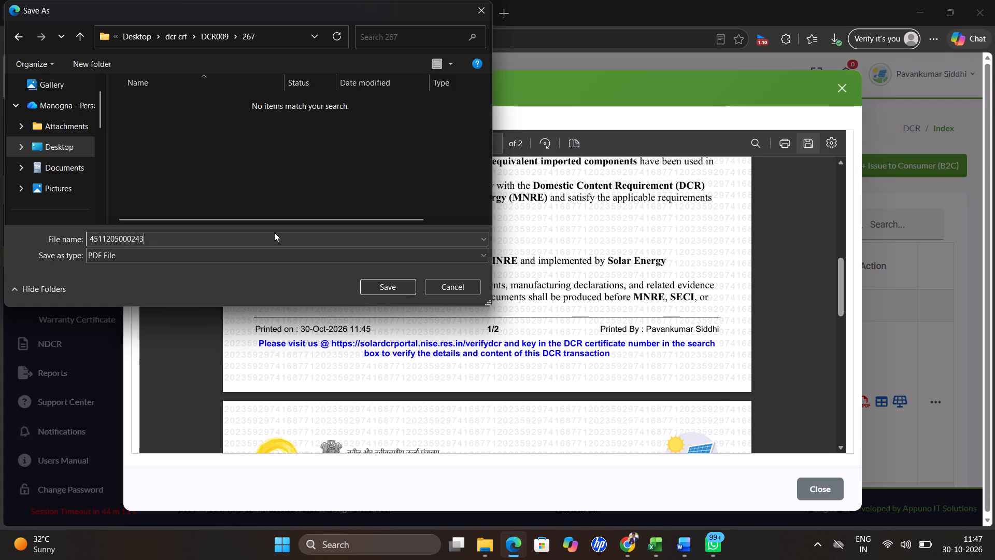
{"action": "left_click", "coordinate": [380, 287]}
Return to SUNGRACE and choose the certificate PDF in folder 267 of DCR009 as the Dcr upload file.
{"action": "left_click", "coordinate": [59, 11]}
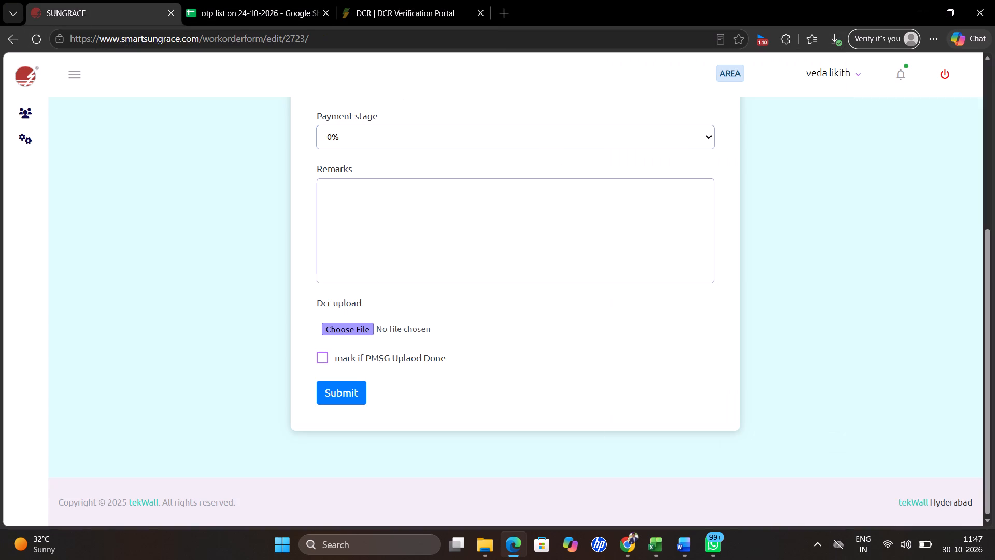
{"action": "left_click", "coordinate": [369, 330]}
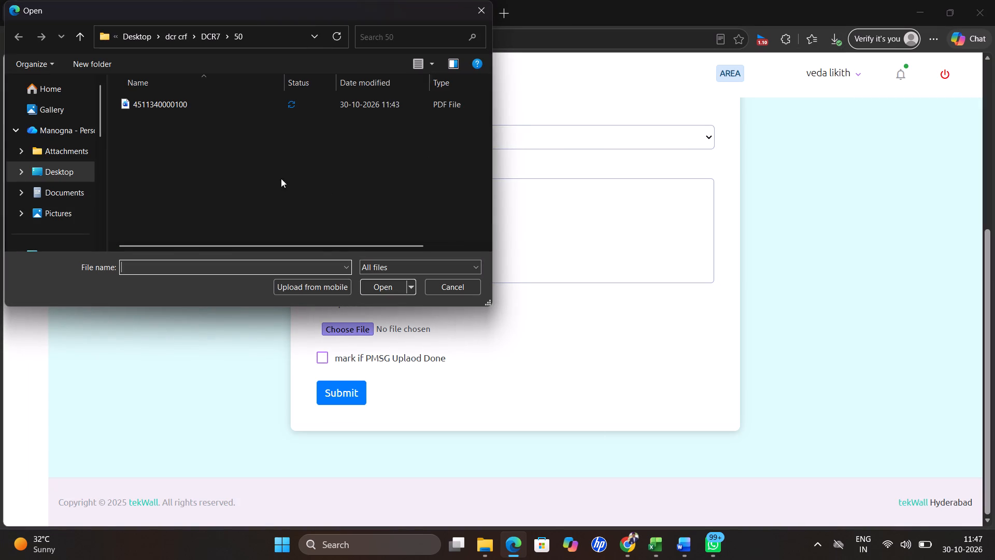
{"action": "left_click", "coordinate": [222, 35]}
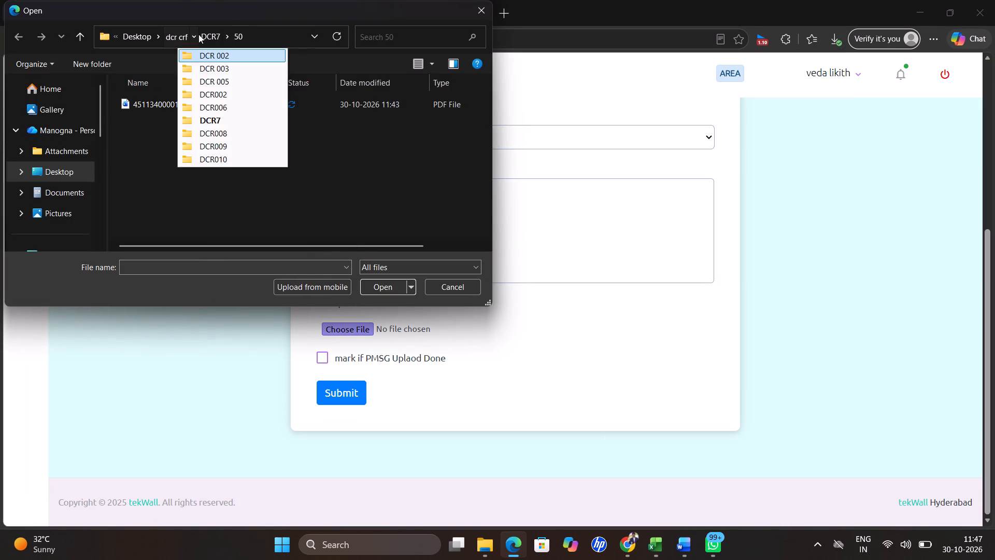
{"action": "left_click", "coordinate": [196, 36]}
{"action": "left_click", "coordinate": [193, 34]}
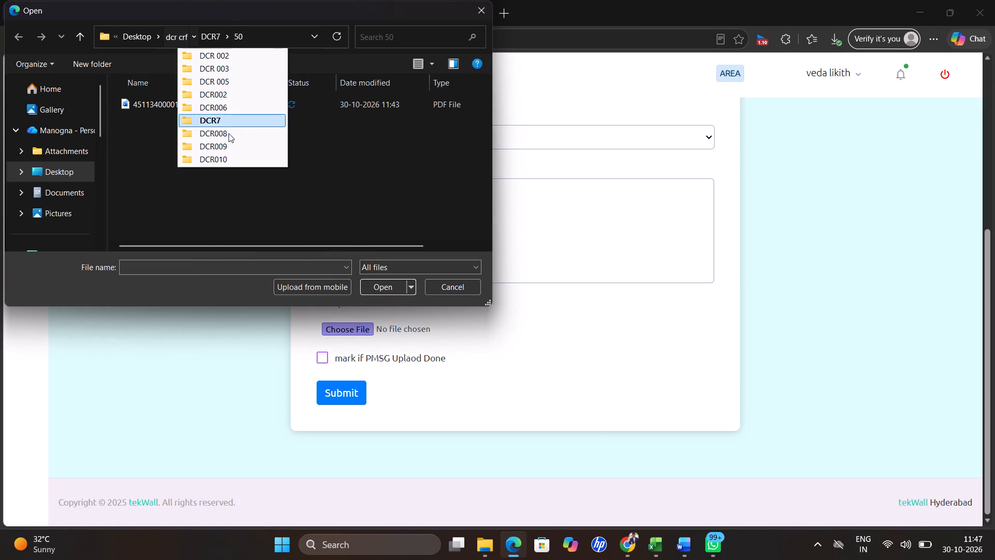
{"action": "left_click", "coordinate": [223, 141]}
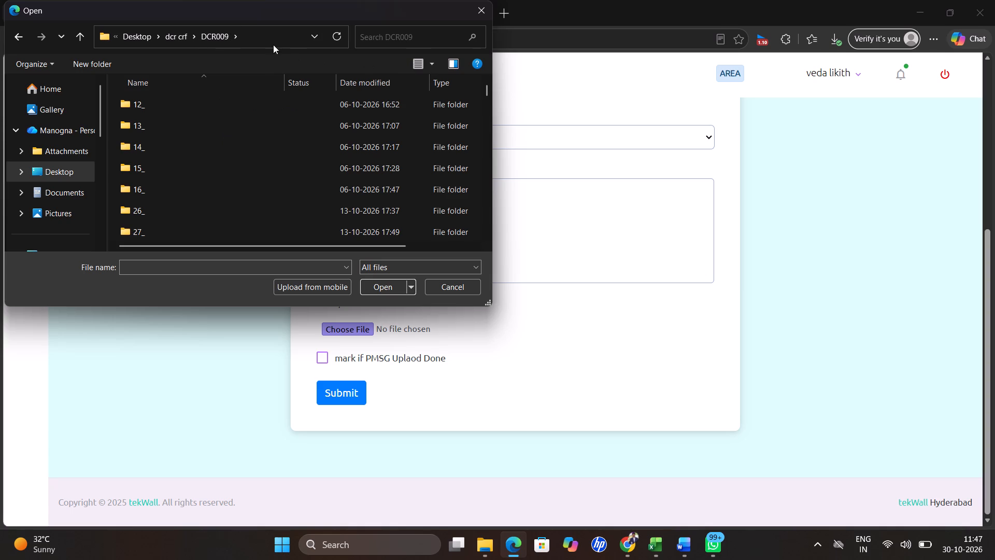
{"action": "left_click", "coordinate": [232, 36]}
{"action": "left_click_drag", "start_coordinate": [310, 68], "coordinate": [315, 104]}
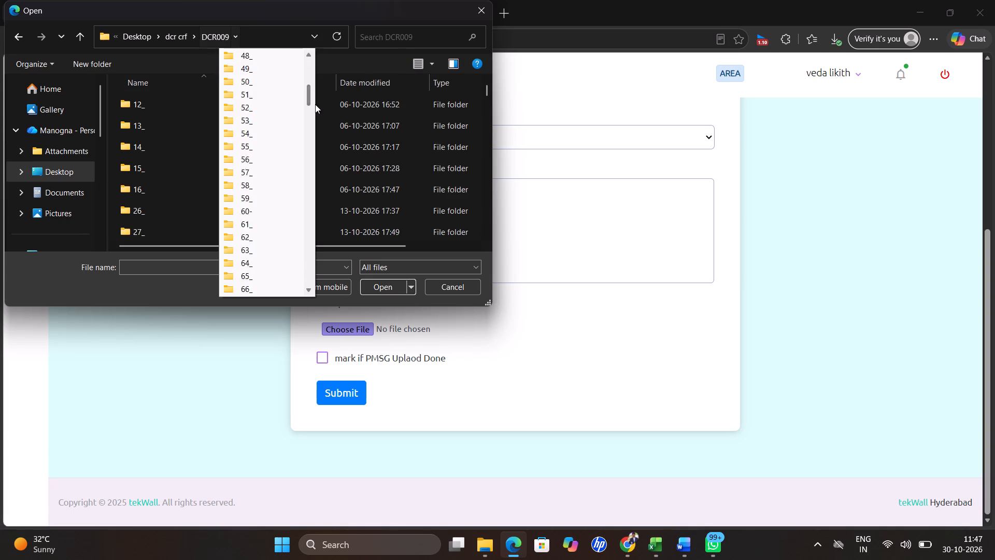
{"action": "left_click_drag", "start_coordinate": [315, 104], "coordinate": [281, 302]}
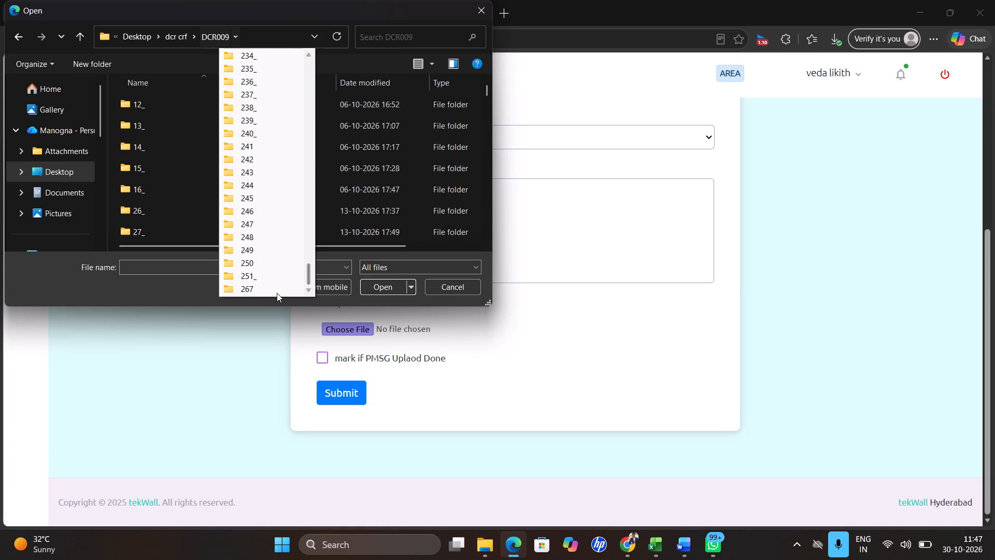
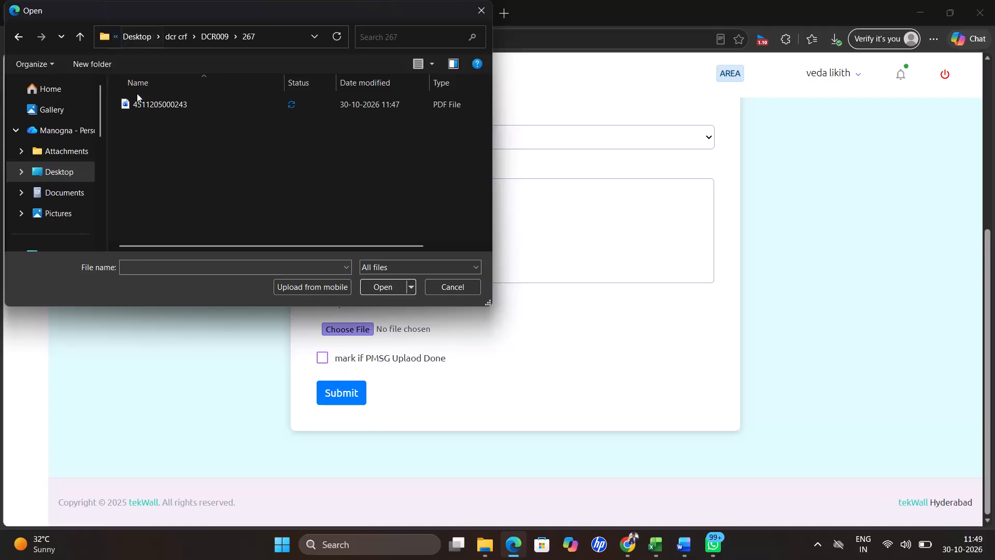
Attach the certificate PDF from folder 267 as the Dcr upload and submit the work order form.
{"action": "double_click", "coordinate": [150, 109]}
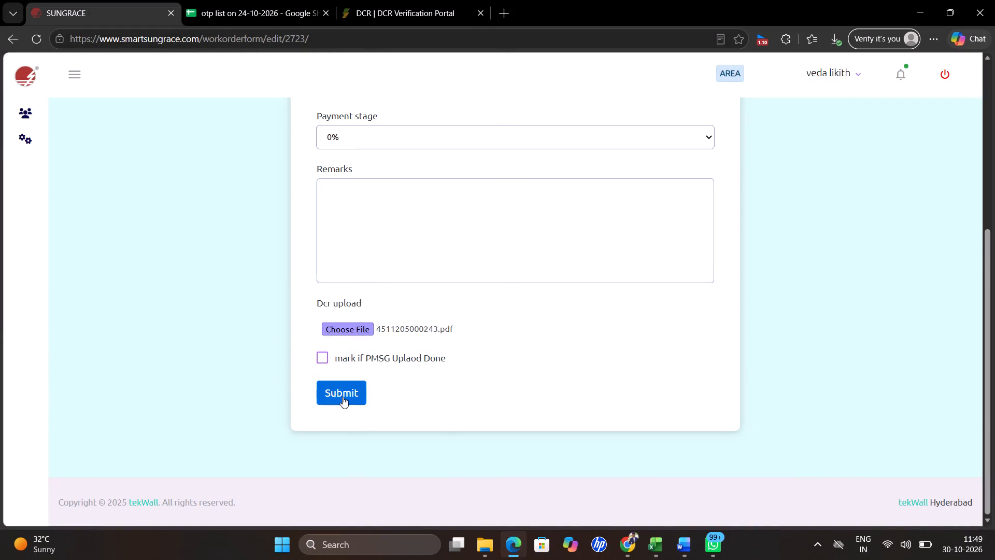
{"action": "left_click", "coordinate": [345, 396]}
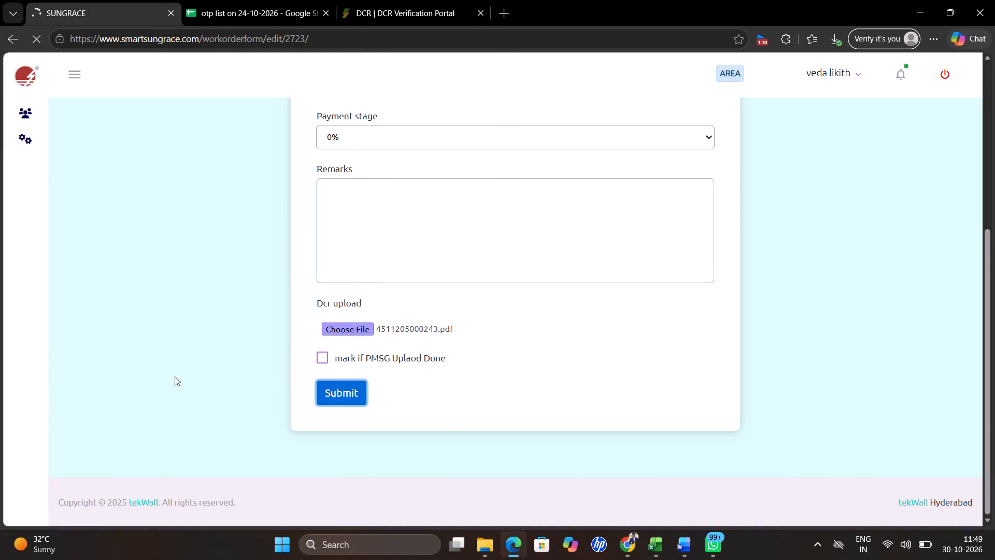
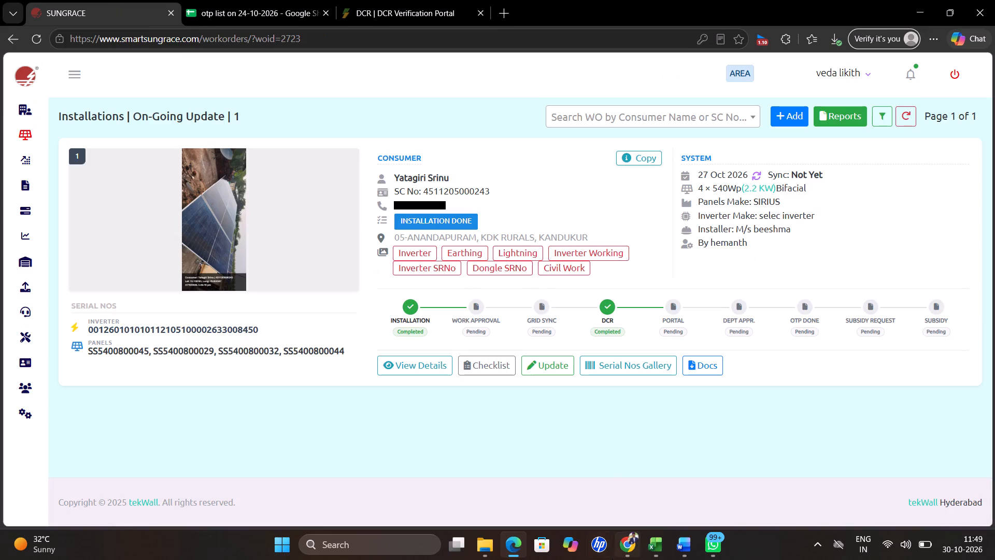
{"action": "left_click", "coordinate": [655, 545]}
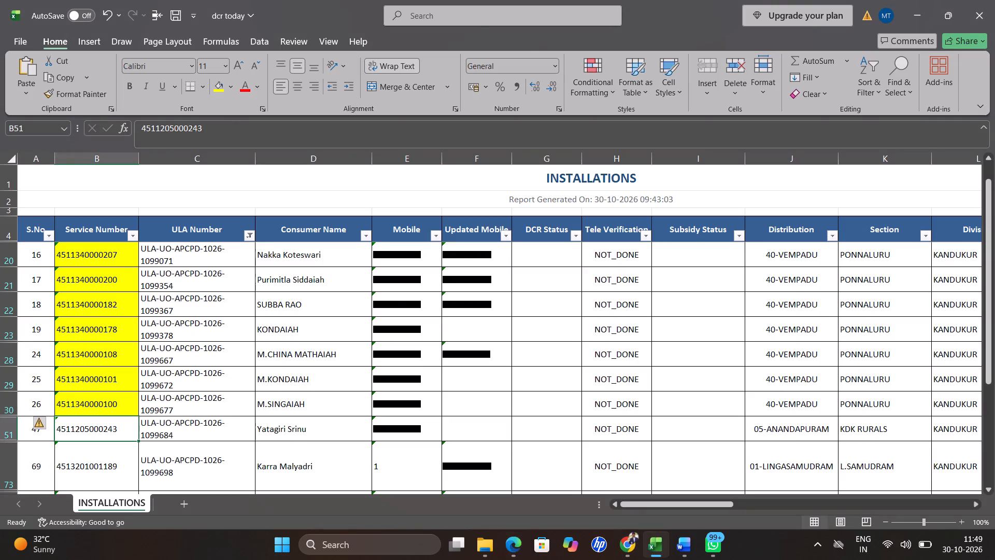
{"action": "left_click", "coordinate": [221, 90]}
Review the remaining unhighlighted service numbers down to the end of the INSTALLATIONS list and back up.
{"action": "scroll", "coordinate": [167, 414], "scroll_direction": "down", "scroll_amount": 1}
{"action": "left_click", "coordinate": [120, 399]}
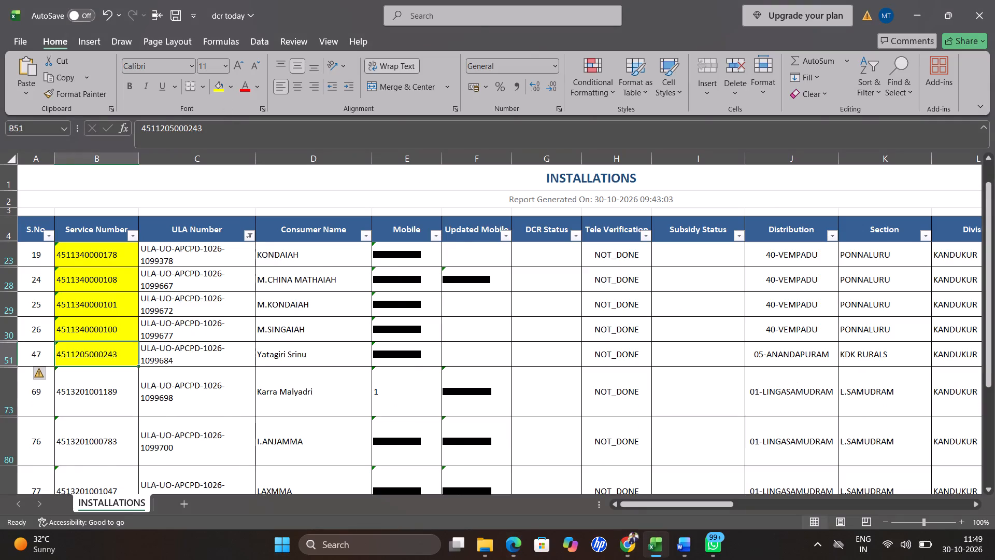
{"action": "key", "text": "Down"}
{"action": "key", "text": "Down"}
{"action": "key", "text": "Down"}
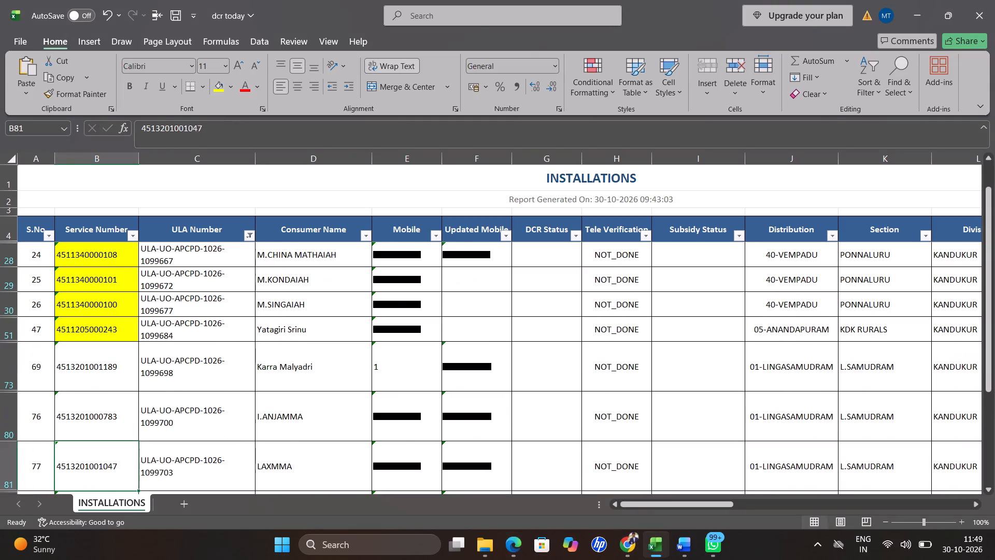
{"action": "key", "text": "Down"}
{"action": "key", "text": "Down"}
{"action": "key", "text": "Down"}
{"action": "key", "text": "Down"}
{"action": "key", "text": "Down"}
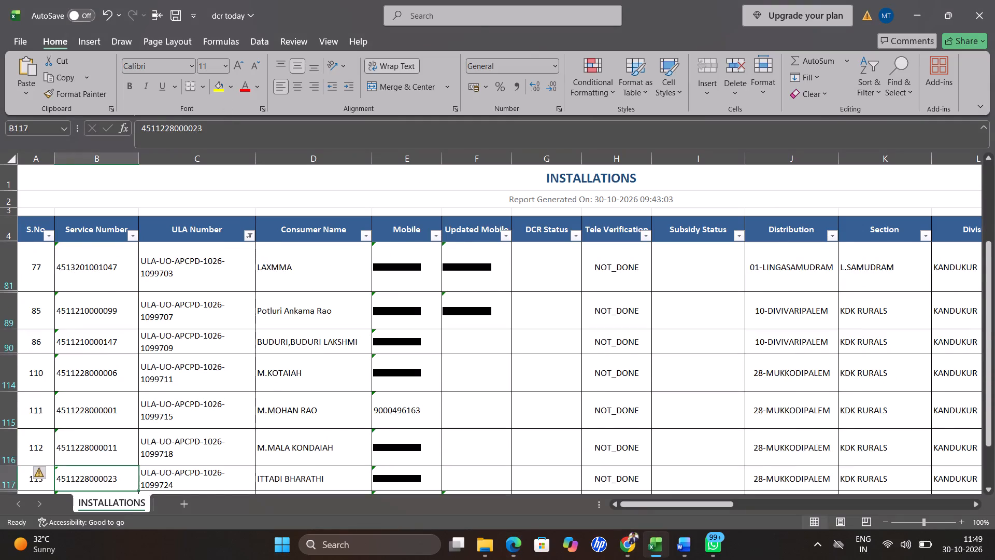
{"action": "key", "text": "Down"}
{"action": "key", "text": "Down"}
{"action": "key", "text": "Down"}
{"action": "key", "text": "Down"}
{"action": "key", "text": "Down"}
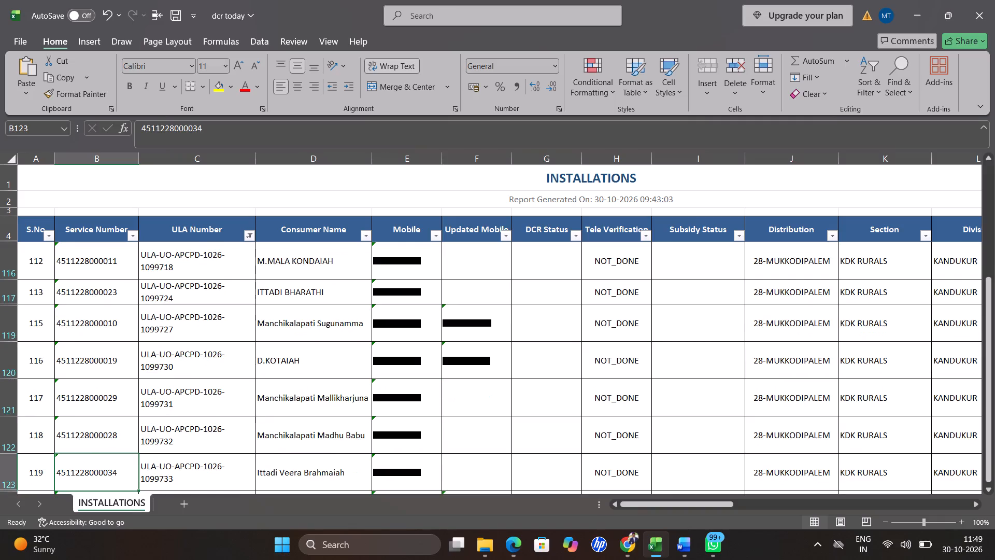
{"action": "key", "text": "Down"}
{"action": "key", "text": "Down"}
{"action": "key", "text": "Down"}
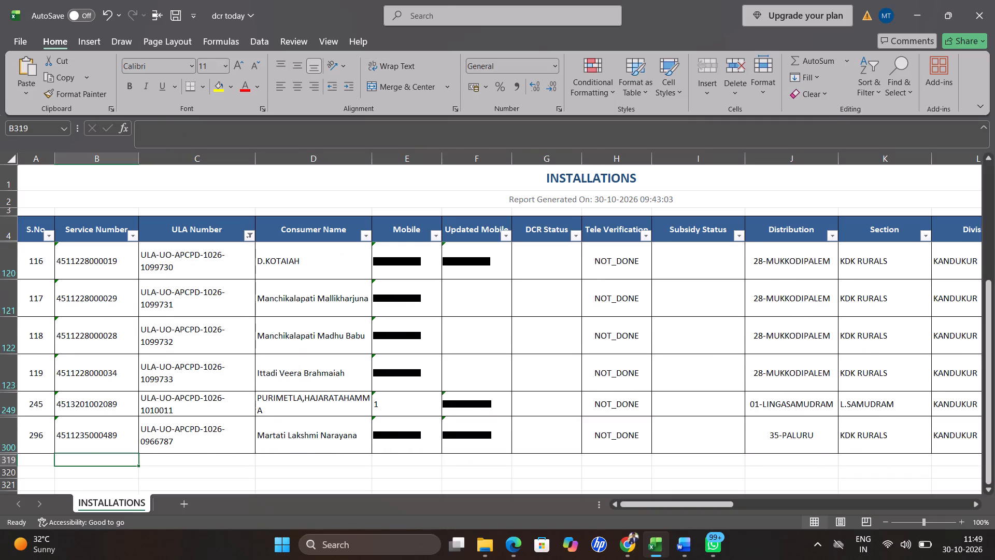
{"action": "key", "text": "Up"}
{"action": "key", "text": "Up"}
{"action": "key", "text": "Up"}
{"action": "key", "text": "Up"}
{"action": "key", "text": "Up"}
{"action": "key", "text": "Up"}
{"action": "key", "text": "Up"}
{"action": "key", "text": "Up"}
{"action": "key", "text": "Up"}
{"action": "key", "text": "Up"}
{"action": "key", "text": "Up"}
{"action": "key", "text": "Up"}
{"action": "key", "text": "Up"}
{"action": "key", "text": "Up"}
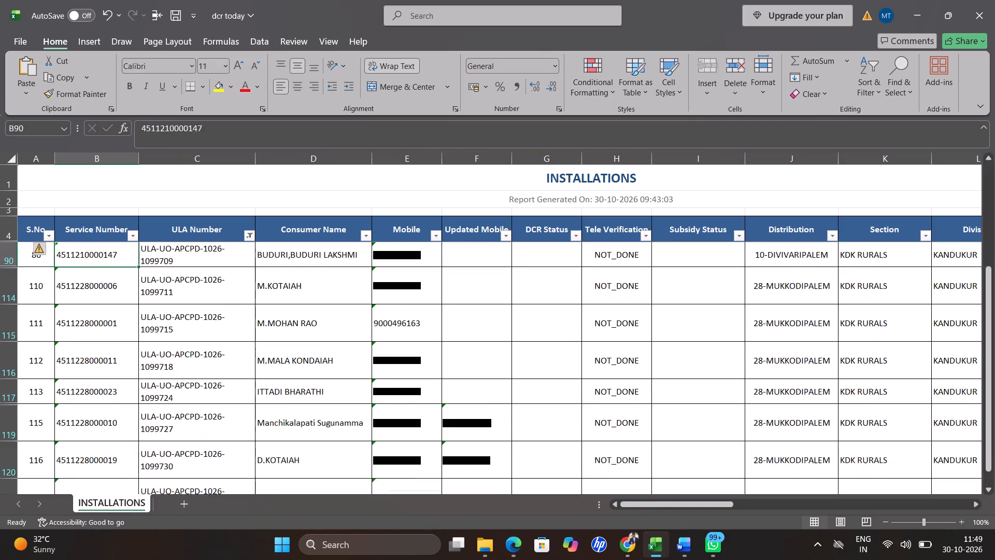
{"action": "key", "text": "Up"}
{"action": "key", "text": "Up"}
{"action": "key", "text": "Up"}
{"action": "key", "text": "Up"}
{"action": "key", "text": "Up"}
{"action": "key", "text": "Up"}
{"action": "key", "text": "Down"}
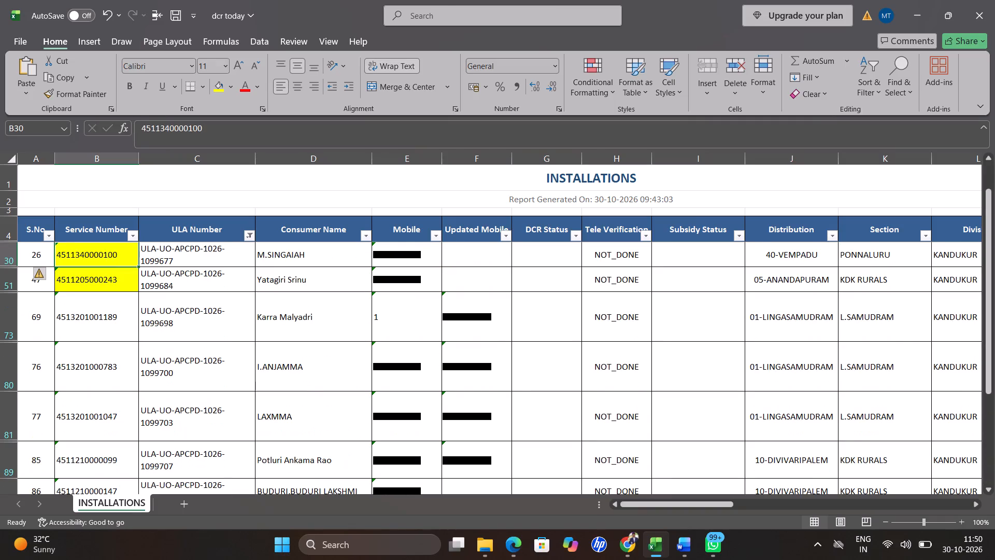
{"action": "key", "text": "Down"}
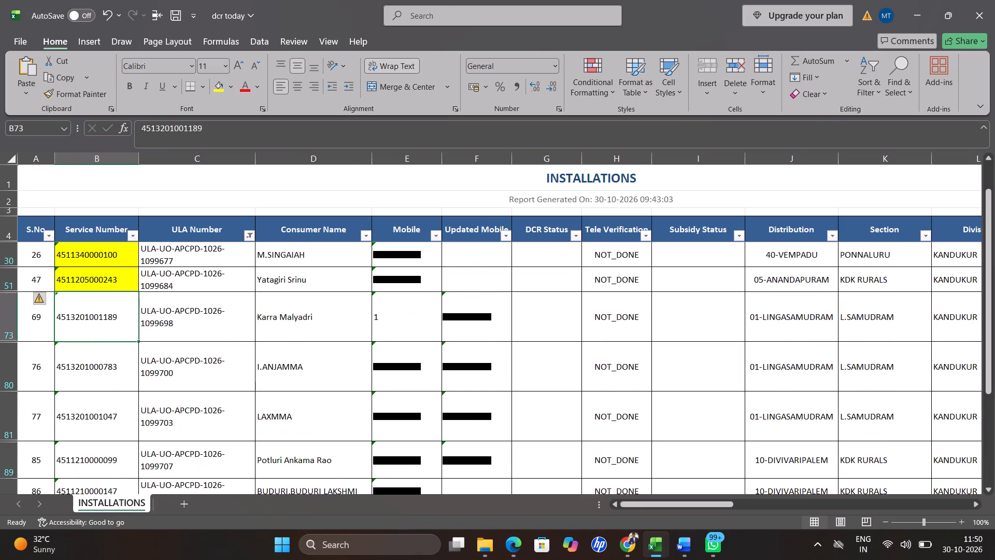
{"action": "key", "text": "ctrl+c"}
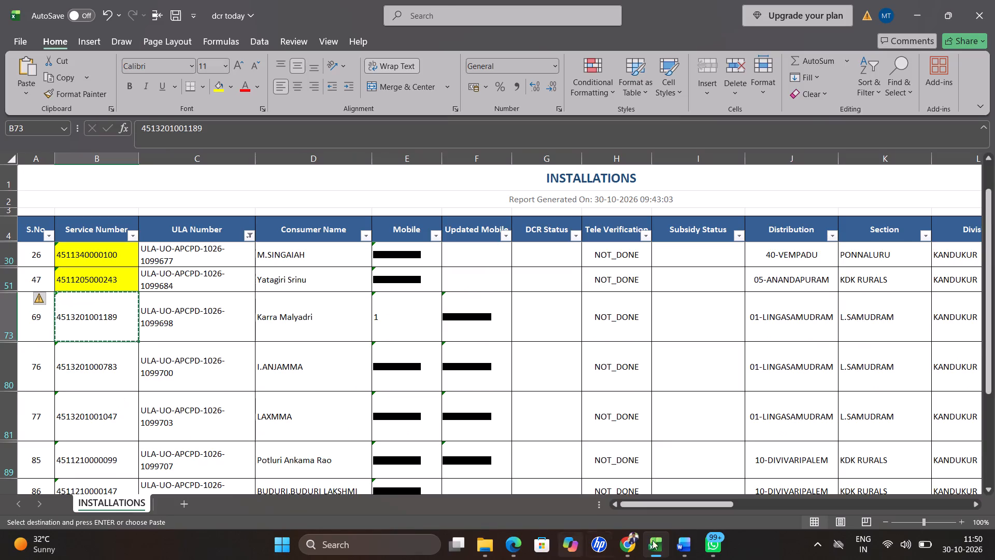
{"action": "left_click", "coordinate": [509, 536]}
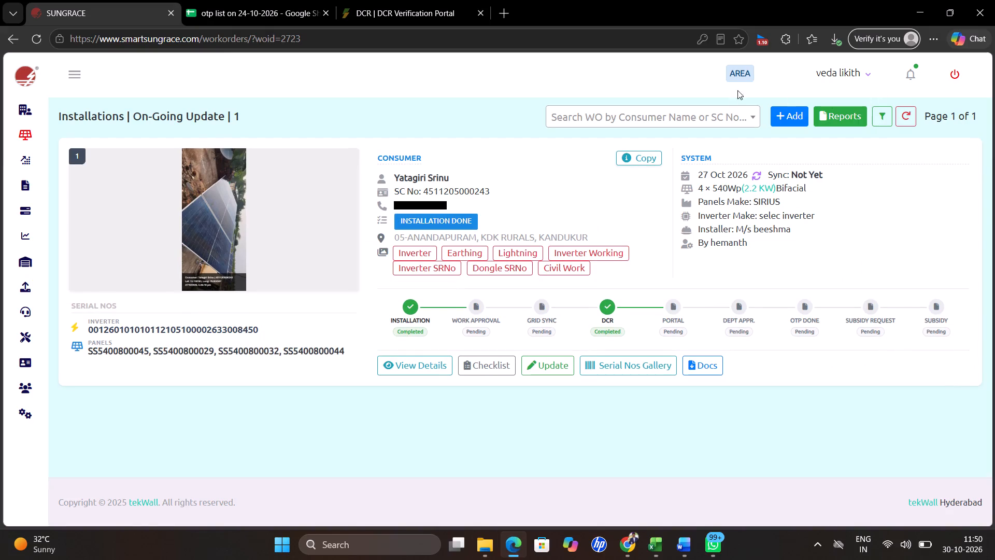
{"action": "left_click", "coordinate": [704, 120]}
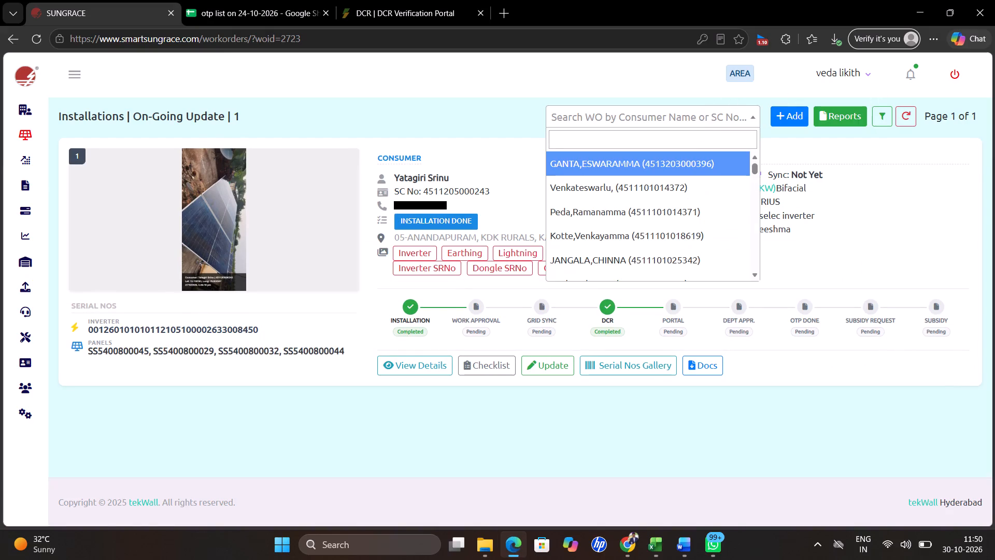
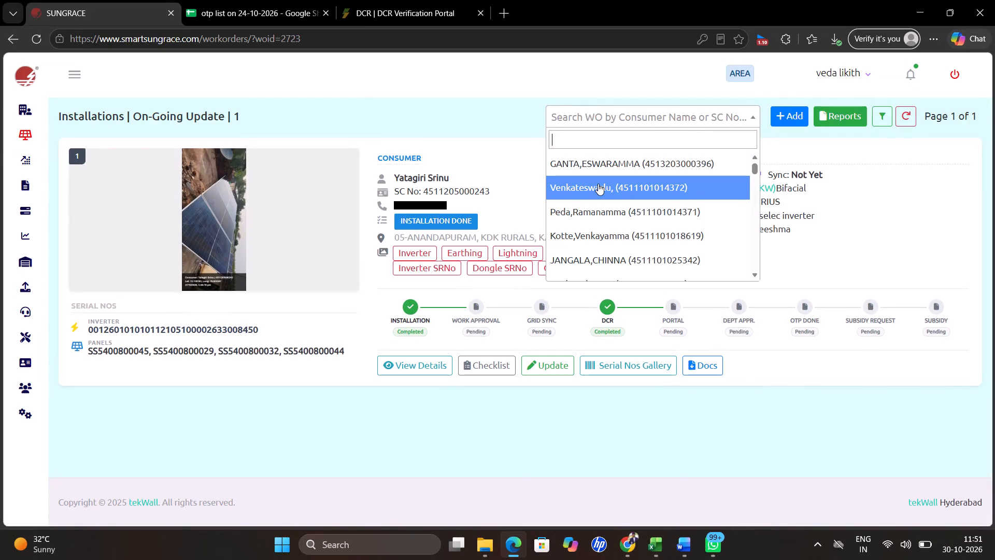
Find the work order for the copied service number and copy its ULA number from the quick copy details.
{"action": "key", "text": "ctrl+v"}
{"action": "left_click", "coordinate": [607, 158]}
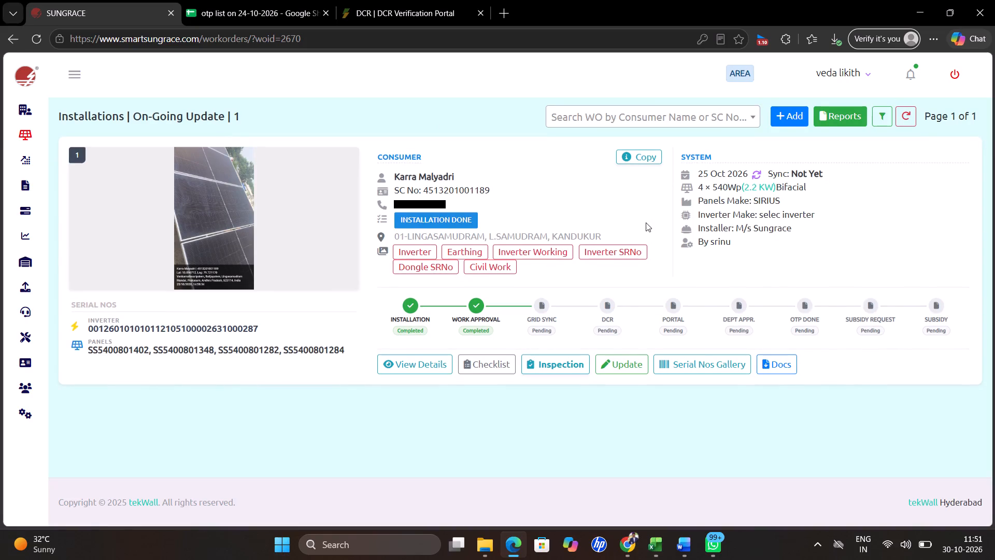
{"action": "double_click", "coordinate": [635, 161]}
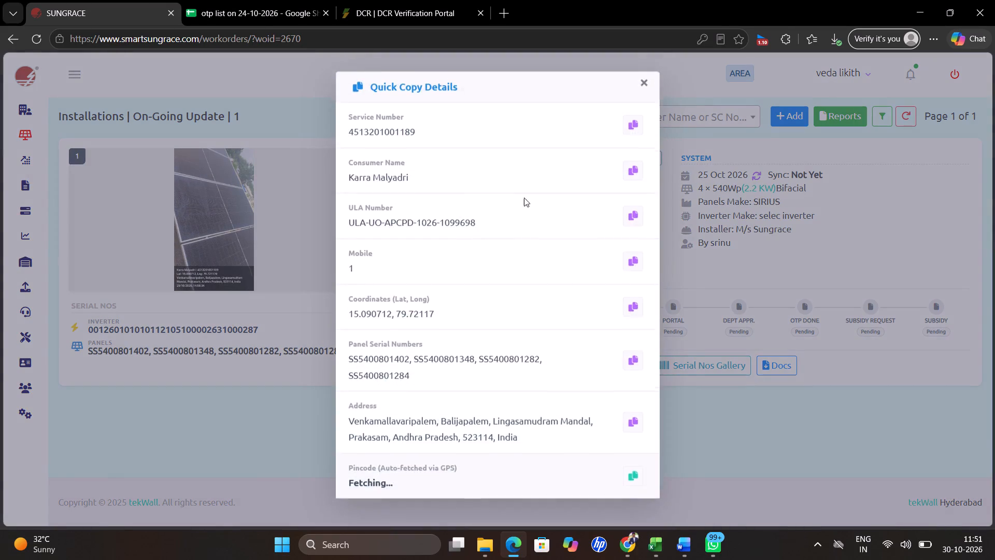
{"action": "left_click", "coordinate": [631, 219]}
{"action": "left_click", "coordinate": [623, 127]}
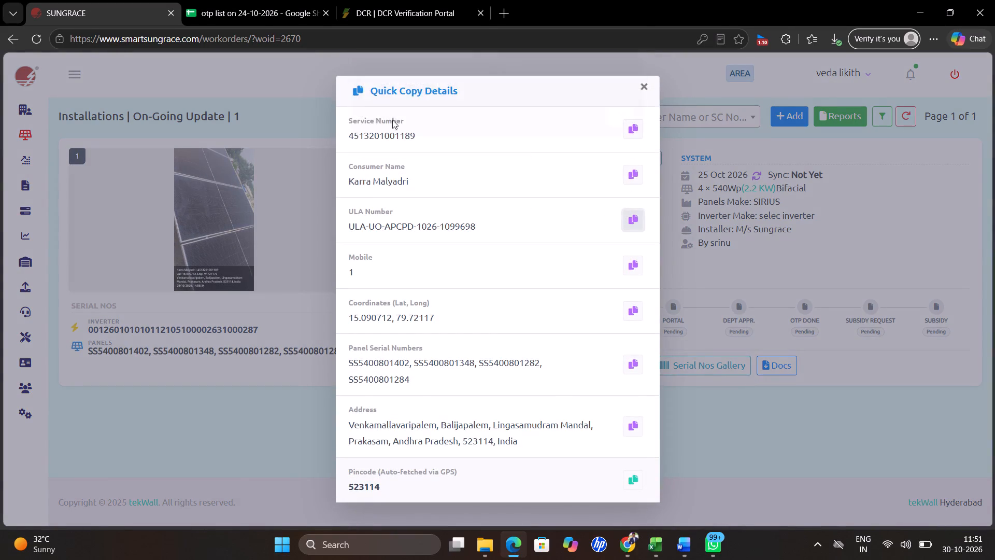
In the DCR Verification Portal, start a B2C DCR with the Andhra Pradesh branch, Solar Panels and PM Surya Ghar: Muft Bijli Yojana.
{"action": "left_click", "coordinate": [397, 0]}
{"action": "left_click", "coordinate": [887, 160]}
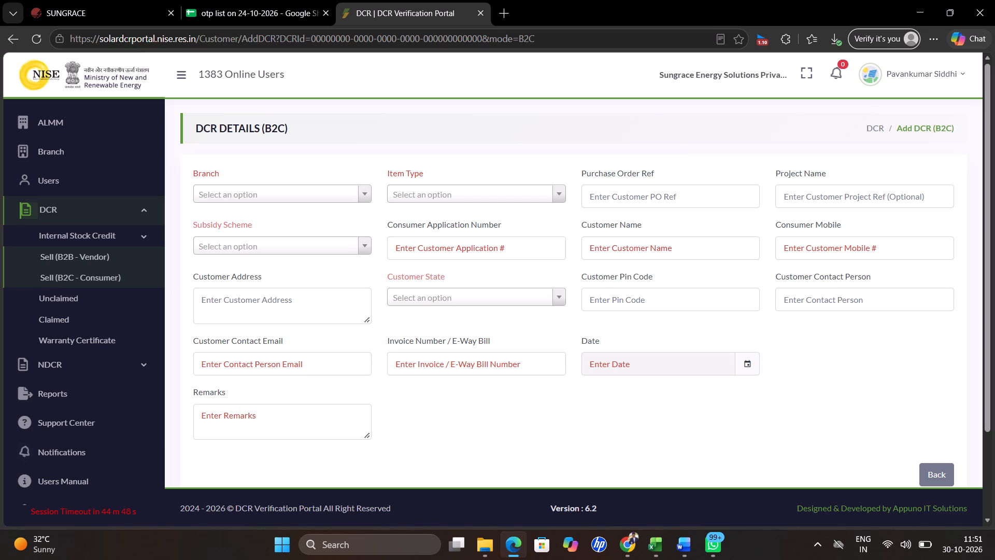
{"action": "left_click", "coordinate": [287, 205]}
{"action": "left_click", "coordinate": [315, 186]}
{"action": "left_click", "coordinate": [327, 247]}
{"action": "left_click", "coordinate": [503, 196]}
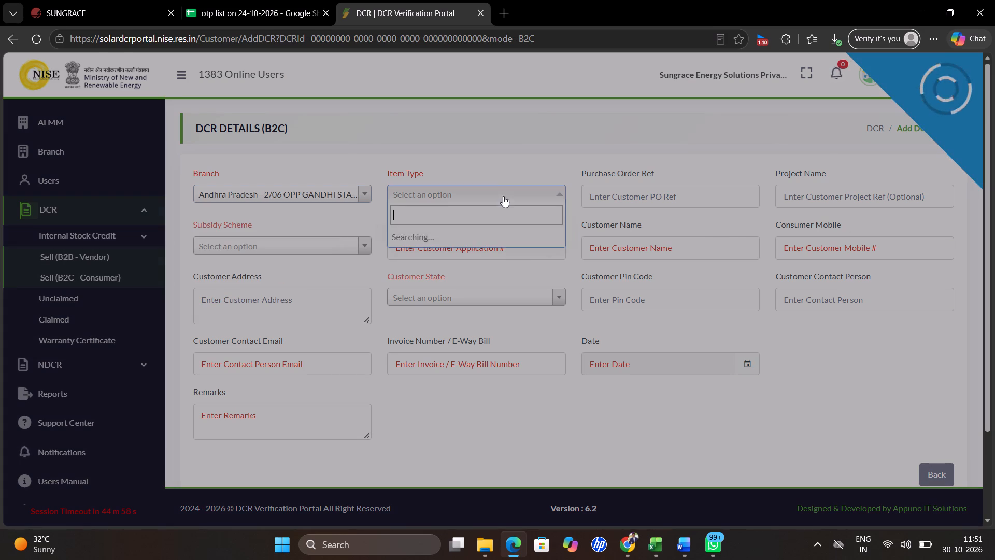
{"action": "left_click", "coordinate": [475, 239]}
{"action": "left_click", "coordinate": [277, 242]}
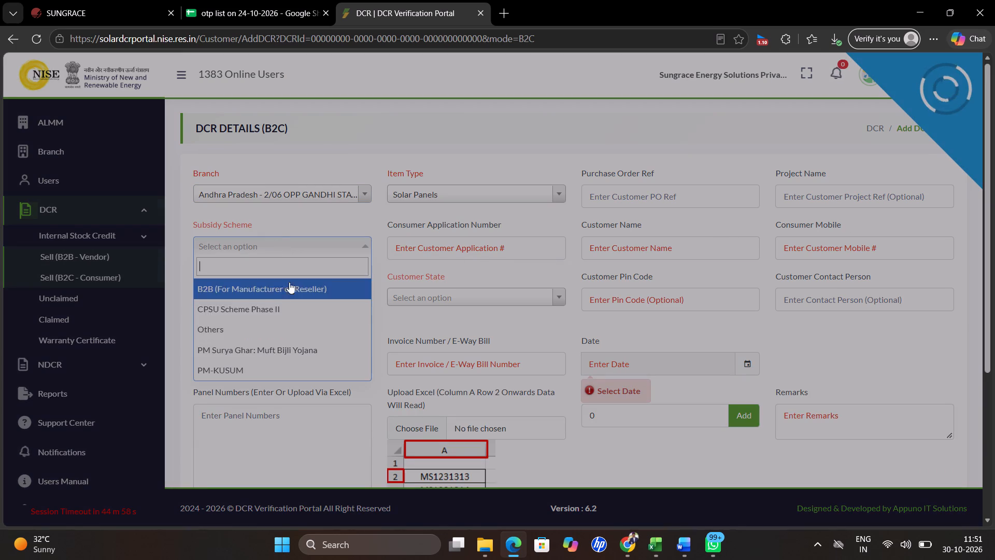
{"action": "left_click", "coordinate": [217, 341]}
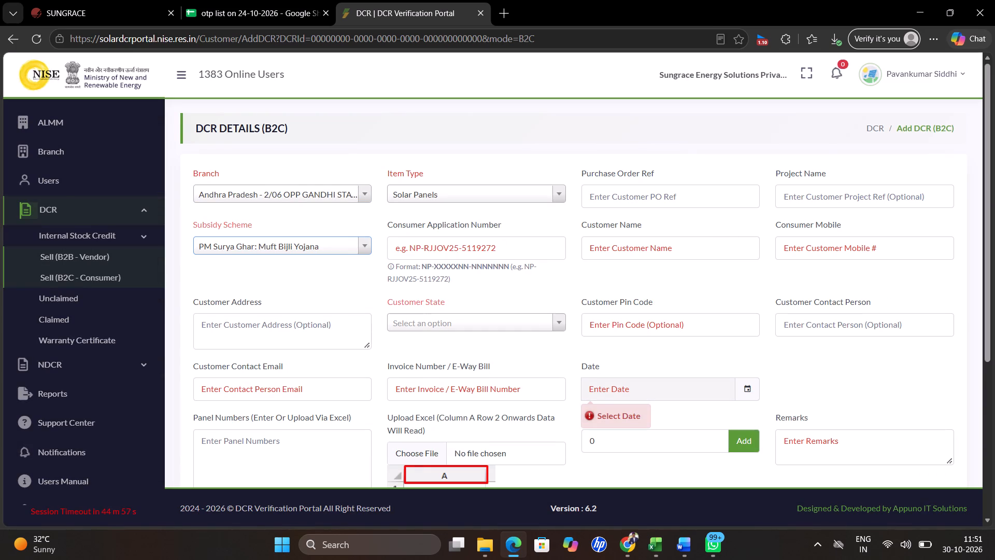
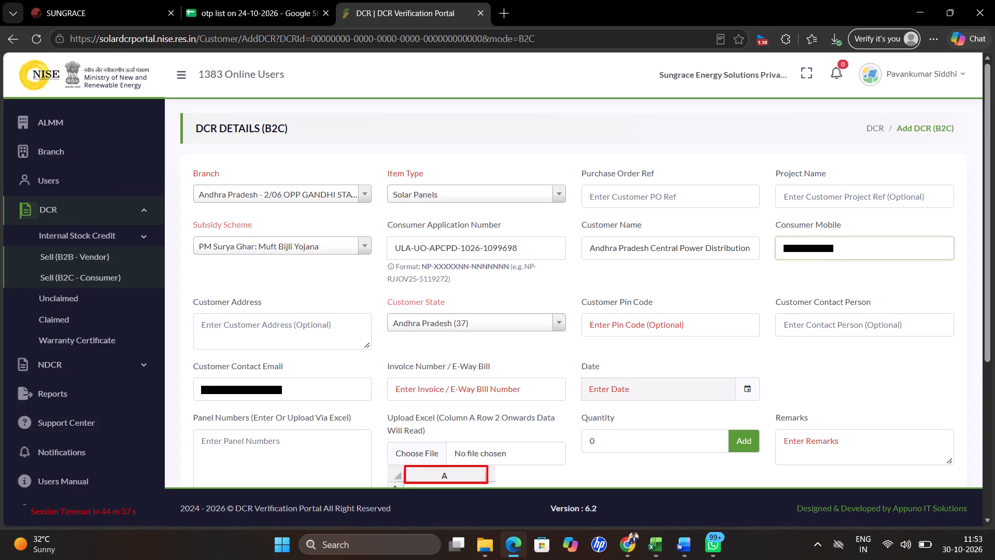
{"action": "left_click", "coordinate": [814, 204]}
{"action": "key", "text": "ctrl+v"}
{"action": "left_click", "coordinate": [593, 324]}
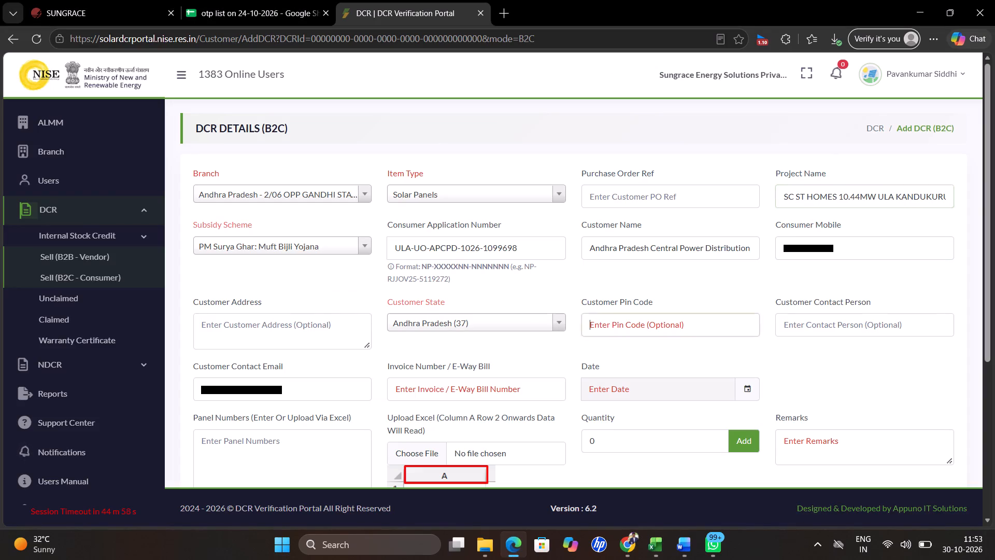
Copy the panel serial numbers from the SUNGRACE quick copy details into the panel numbers of the DCR form.
{"action": "scroll", "coordinate": [508, 379], "scroll_direction": "down", "scroll_amount": 4}
{"action": "scroll", "coordinate": [372, 345], "scroll_direction": "down", "scroll_amount": 5}
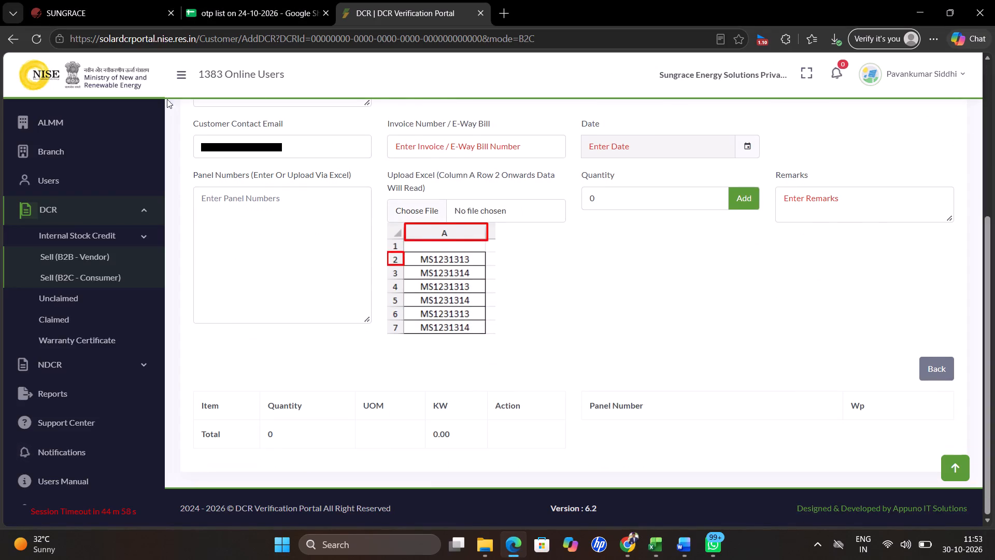
{"action": "left_click", "coordinate": [115, 0]}
{"action": "left_click", "coordinate": [634, 367]}
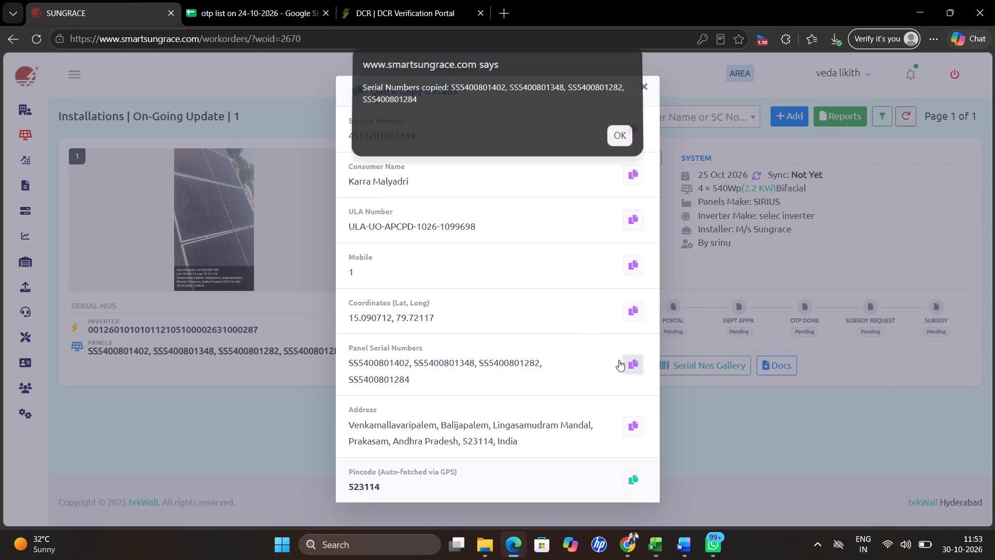
{"action": "left_click", "coordinate": [610, 135]}
{"action": "left_click", "coordinate": [366, 1]}
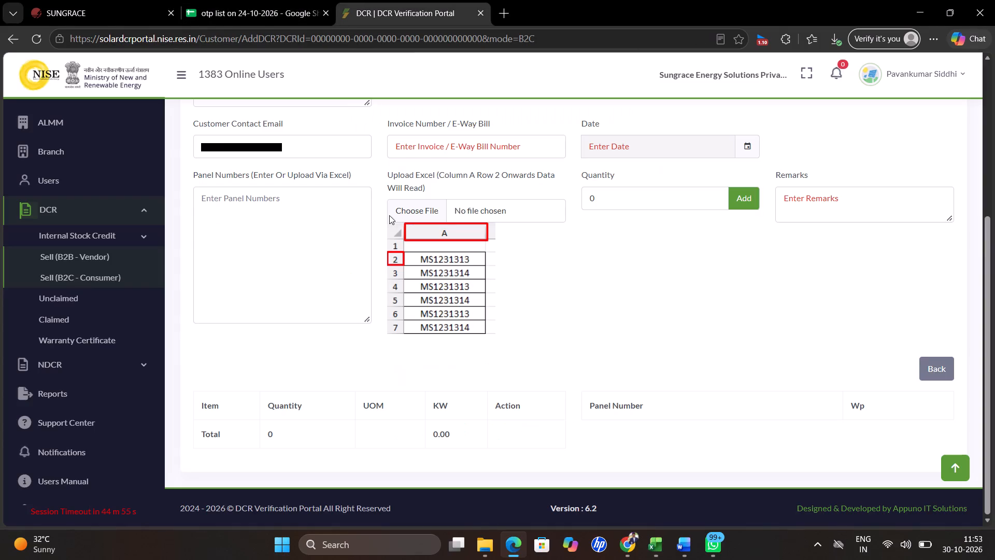
{"action": "left_click", "coordinate": [308, 237]}
{"action": "key", "text": "ctrl+v"}
Replace the commas between the four panel numbers with line breaks so each serial is on its own line.
{"action": "left_click", "coordinate": [259, 200]}
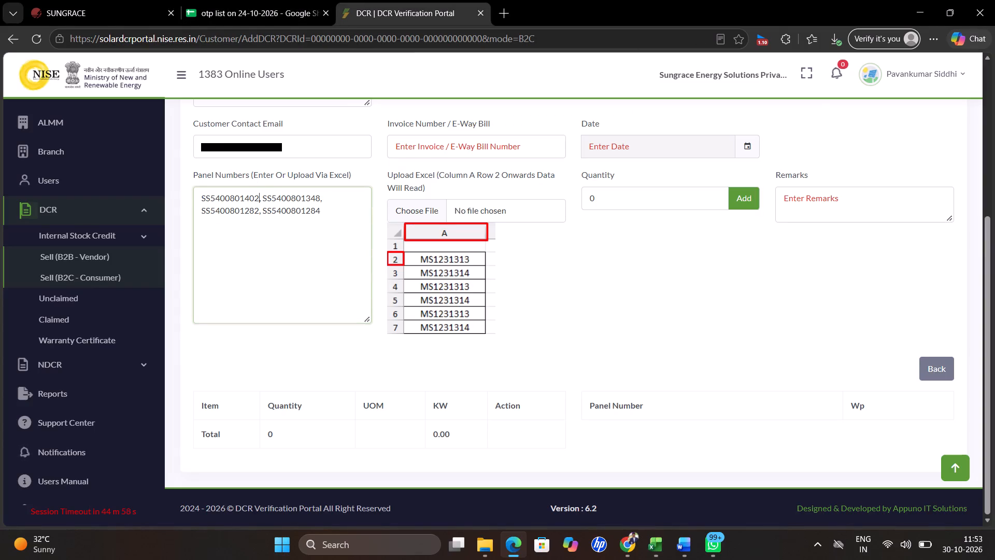
{"action": "key", "text": "Right"}
{"action": "key", "text": "BackSpace"}
{"action": "key", "text": "Return"}
{"action": "key", "text": "Right"}
{"action": "key", "text": "Right"}
{"action": "key", "text": "Right"}
{"action": "key", "text": "Right"}
{"action": "key", "text": "Right"}
{"action": "key", "text": "Right"}
{"action": "key", "text": "Right"}
{"action": "key", "text": "Right"}
{"action": "key", "text": "Right"}
{"action": "key", "text": "Right"}
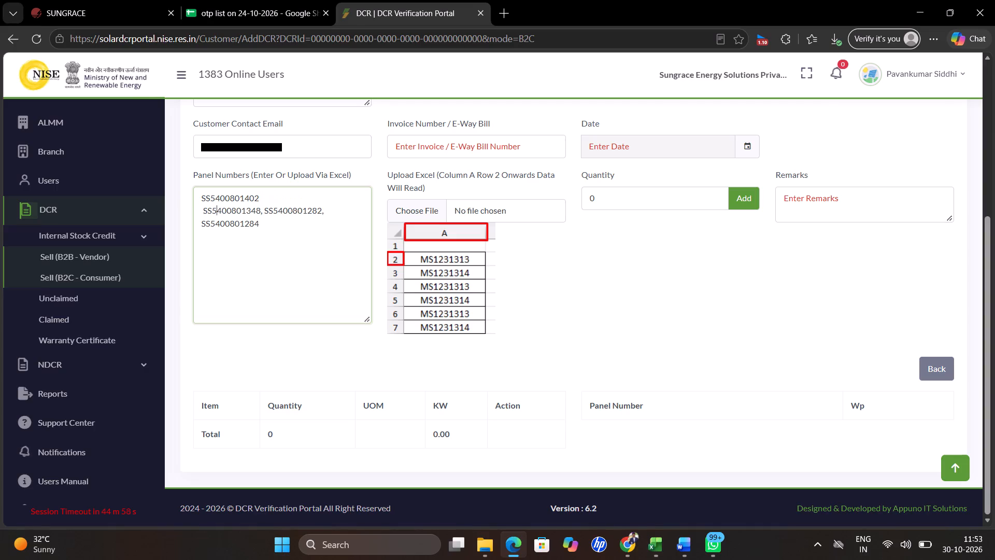
{"action": "key", "text": "Right"}
{"action": "key", "text": "Right"}
{"action": "key", "text": "Right"}
{"action": "key", "text": "Right"}
{"action": "key", "text": "BackSpace"}
{"action": "key", "text": "Return"}
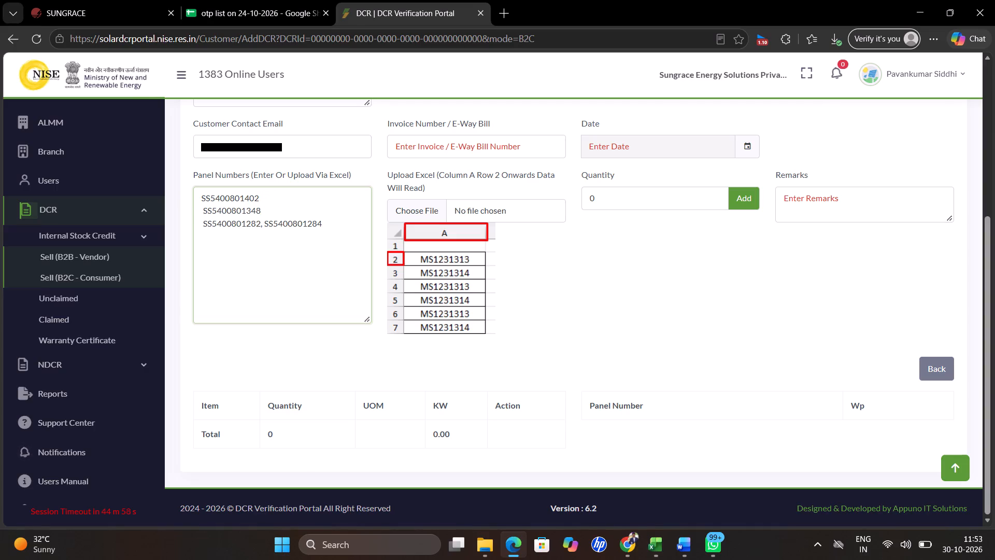
{"action": "key", "text": "Right"}
{"action": "key", "text": "Right"}
{"action": "key", "text": "Right"}
{"action": "key", "text": "Right"}
{"action": "key", "text": "Right"}
{"action": "key", "text": "Right"}
{"action": "key", "text": "Right"}
{"action": "key", "text": "Right"}
{"action": "key", "text": "Right"}
{"action": "key", "text": "Right"}
{"action": "key", "text": "Right"}
{"action": "key", "text": "Right"}
{"action": "key", "text": "Right"}
{"action": "key", "text": "Right"}
{"action": "key", "text": "BackSpace"}
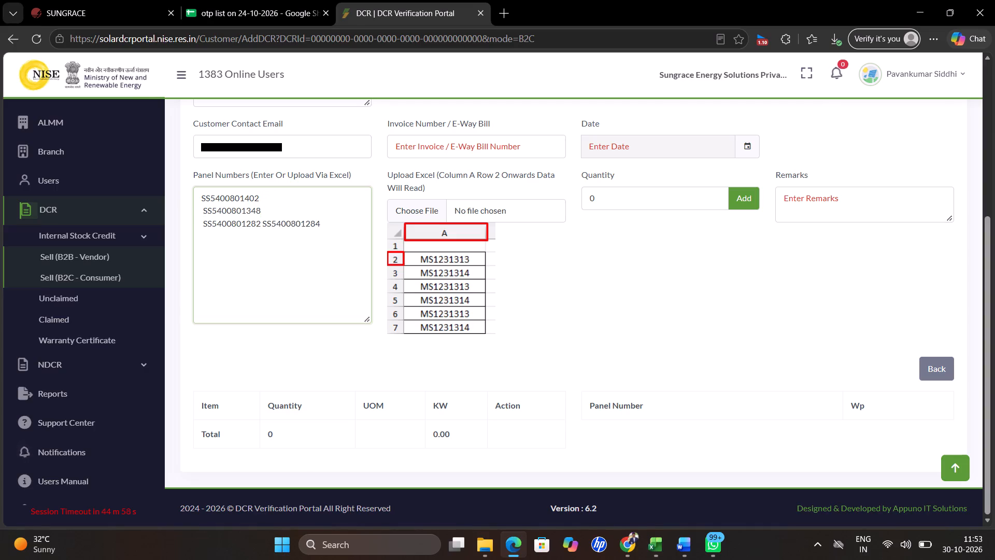
{"action": "key", "text": "Return"}
Set the panel quantity to 4.
{"action": "left_click", "coordinate": [624, 197]}
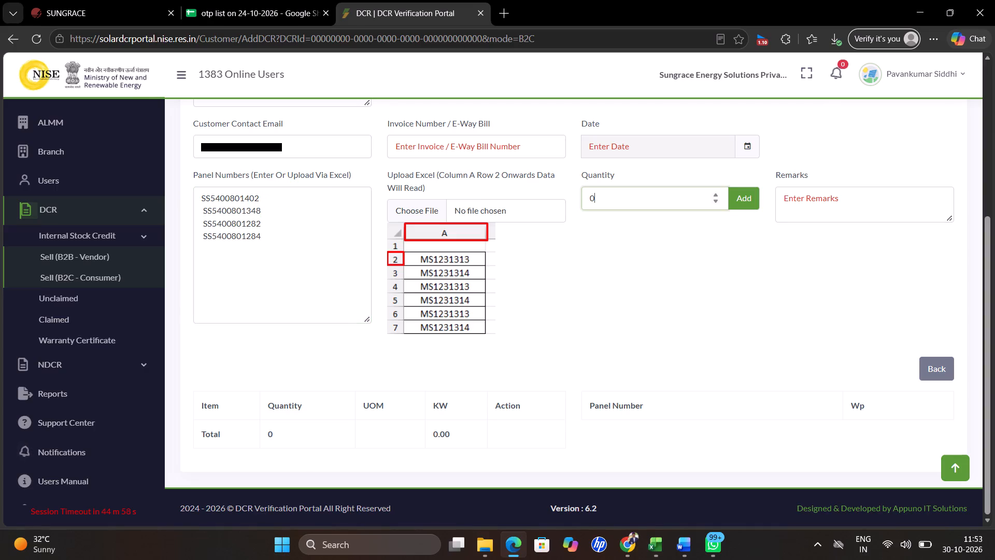
{"action": "key", "text": "BackSpace"}
{"action": "key", "text": "4"}
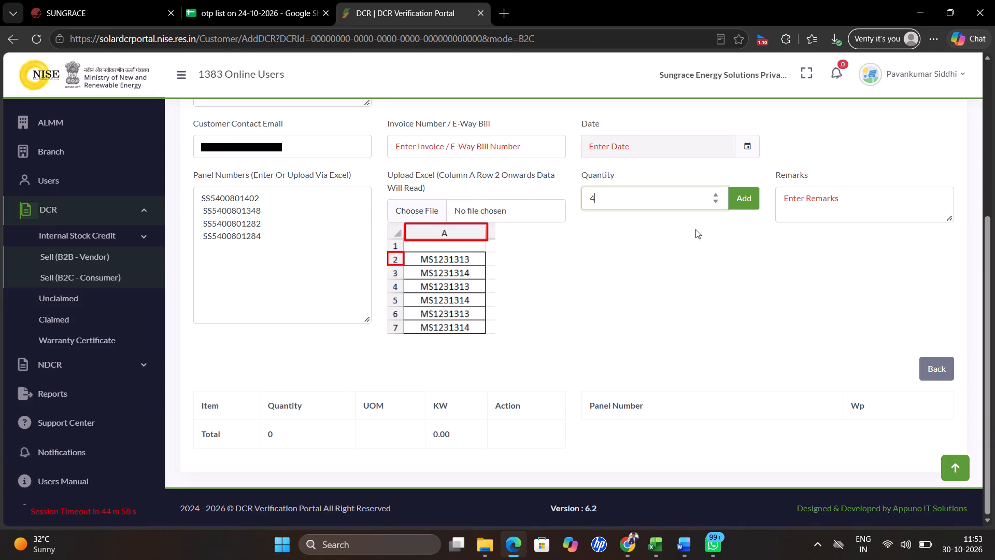
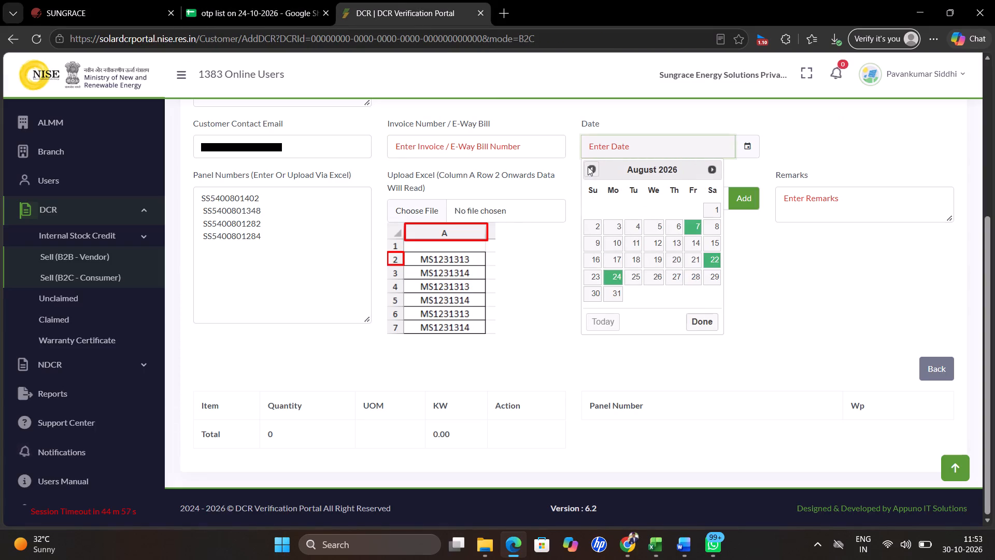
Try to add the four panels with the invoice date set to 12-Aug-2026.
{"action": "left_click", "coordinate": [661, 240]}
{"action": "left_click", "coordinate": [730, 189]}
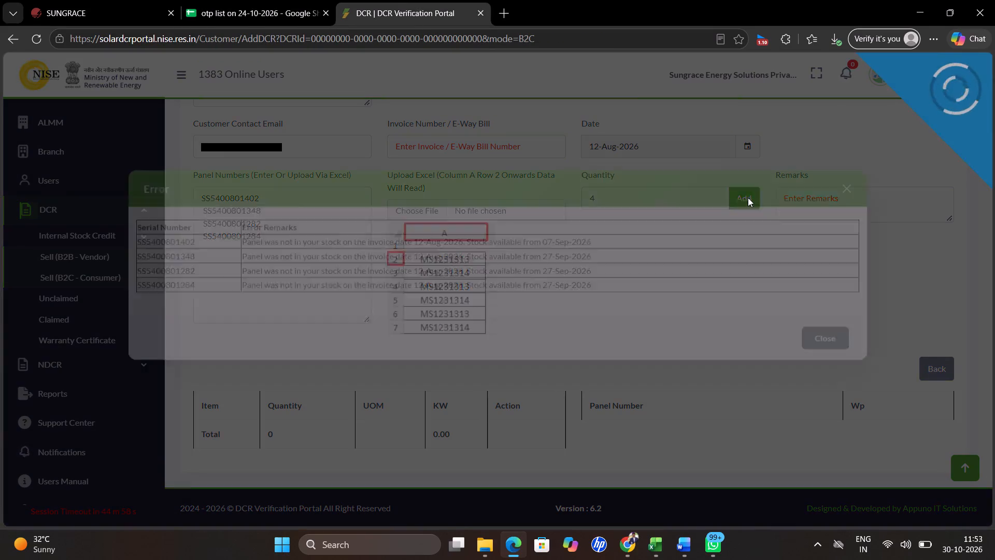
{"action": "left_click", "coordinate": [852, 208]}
Set the invoice date to 30-Sep-2026 and add the four panels to the DCR form.
{"action": "left_click", "coordinate": [733, 147]}
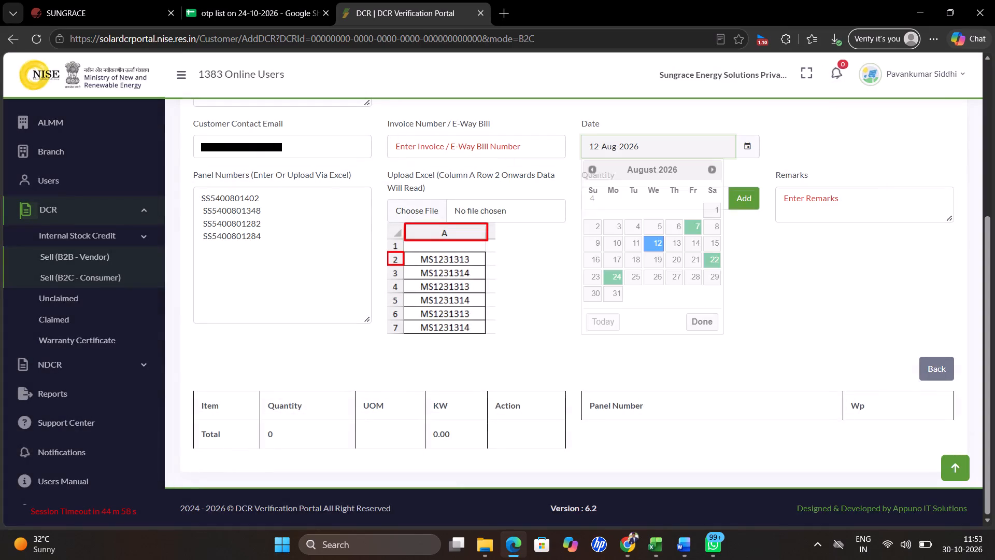
{"action": "left_click", "coordinate": [710, 165]}
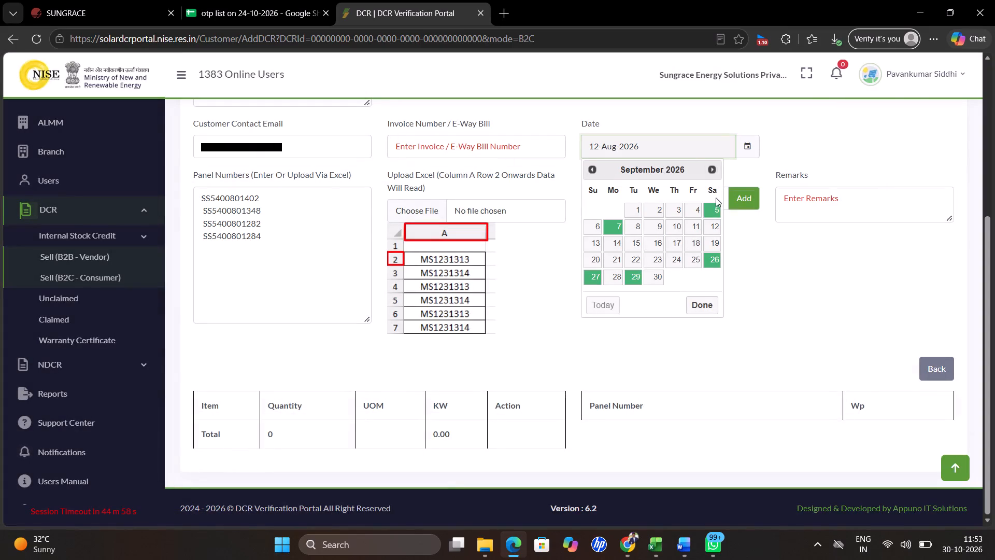
{"action": "left_click", "coordinate": [659, 275]}
{"action": "left_click", "coordinate": [742, 194]}
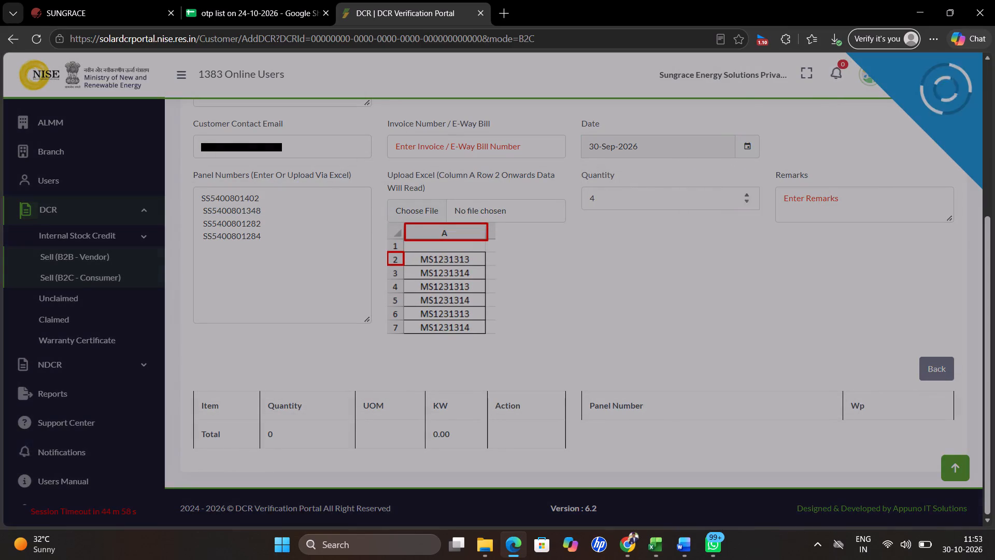
Enter invoice number AP/GST/26-27/009-268 in the DCR form, copying the AP/GST/26-27/009- prefix from the Word document.
{"action": "left_click", "coordinate": [673, 544]}
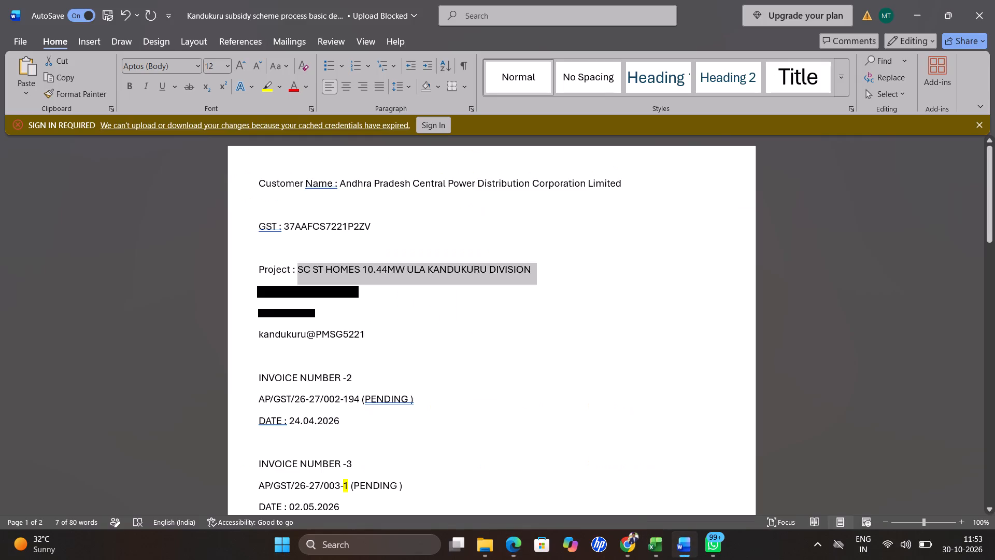
{"action": "left_click", "coordinate": [362, 303]}
{"action": "scroll", "coordinate": [388, 362], "scroll_direction": "down", "scroll_amount": 11}
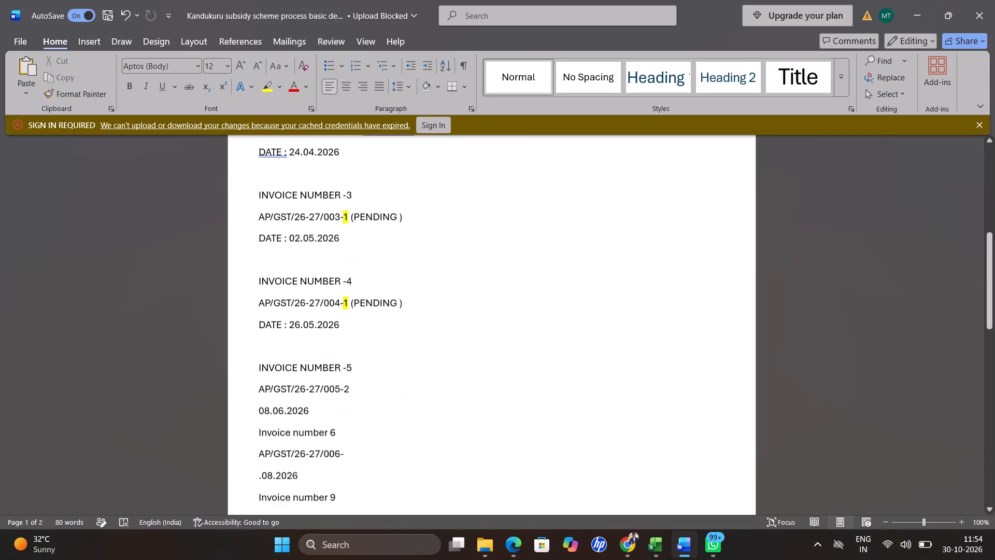
{"action": "scroll", "coordinate": [391, 369], "scroll_direction": "down", "scroll_amount": 5}
{"action": "left_click_drag", "start_coordinate": [356, 287], "coordinate": [235, 292]}
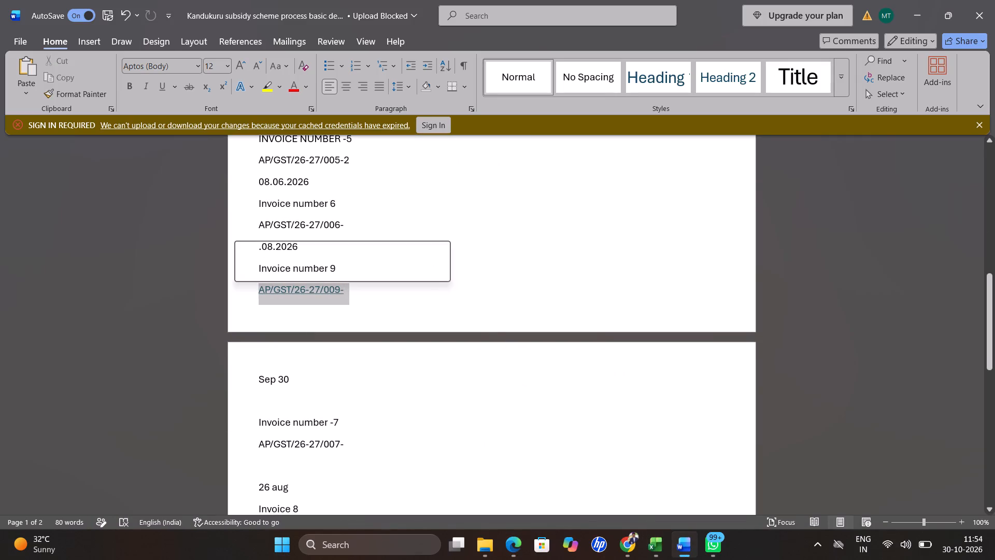
{"action": "key", "text": "ctrl+c"}
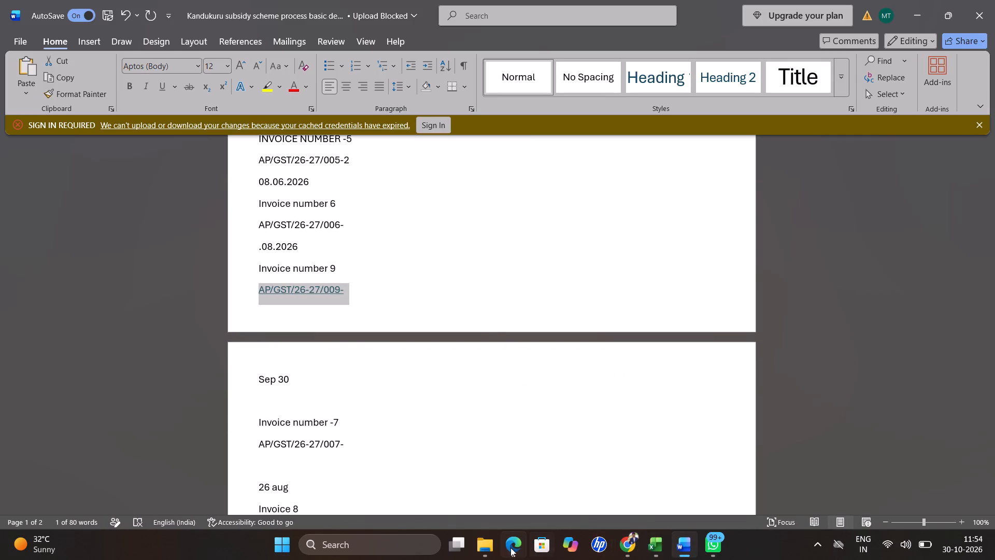
{"action": "left_click", "coordinate": [515, 545]}
{"action": "scroll", "coordinate": [546, 173], "scroll_direction": "up", "scroll_amount": 1}
{"action": "left_click", "coordinate": [517, 217]}
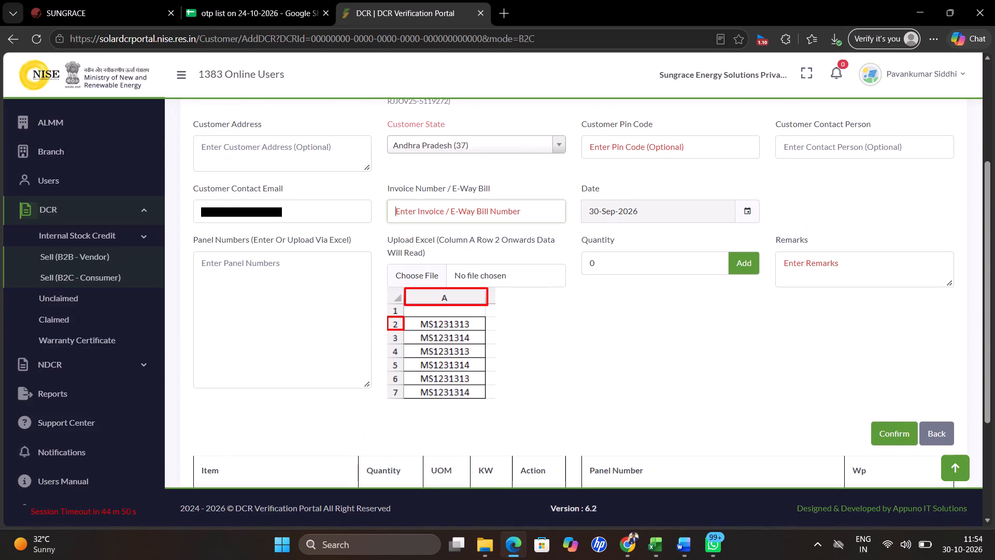
{"action": "key", "text": "ctrl+v"}
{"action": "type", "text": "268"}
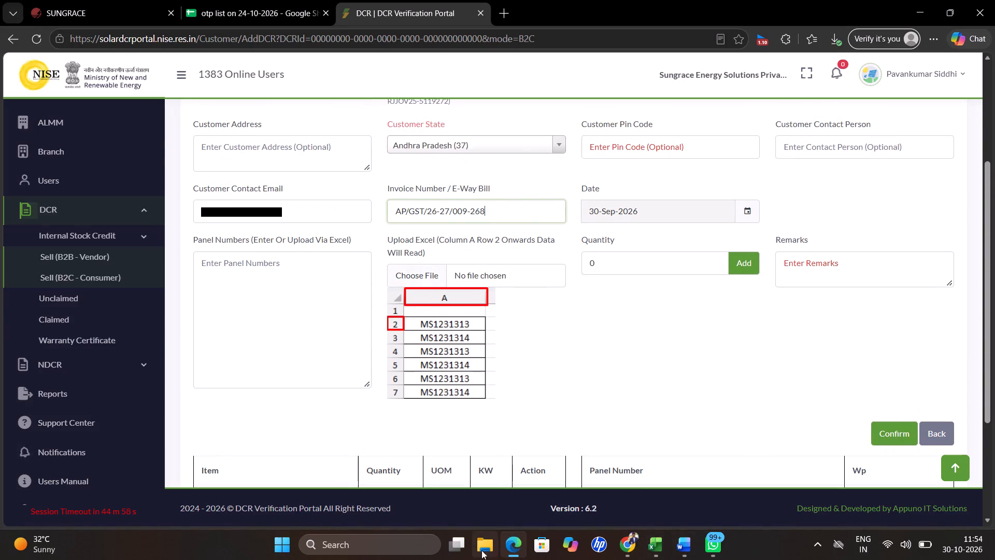
Create a new folder named 268 inside the DCR009 folder in File Explorer.
{"action": "left_click", "coordinate": [481, 551]}
{"action": "left_click", "coordinate": [411, 47]}
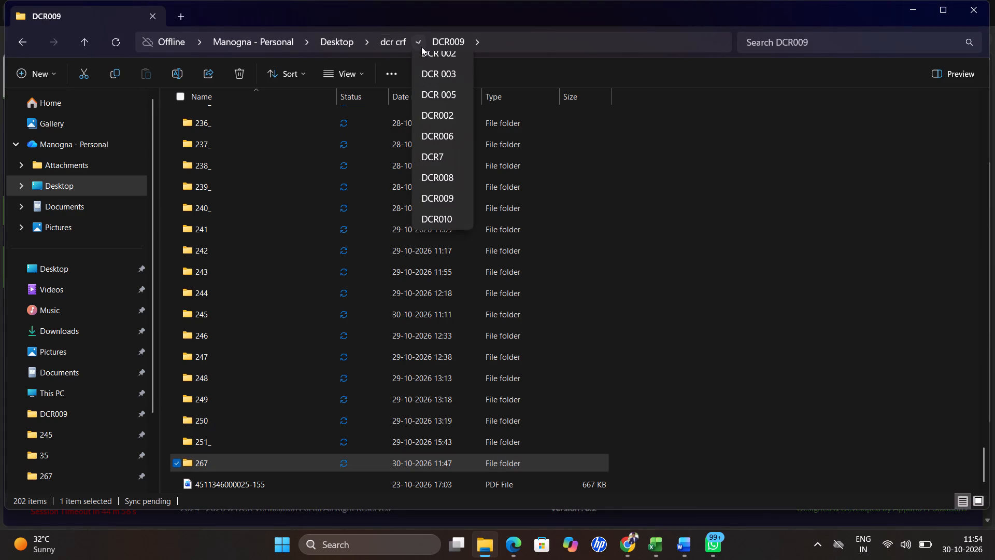
{"action": "scroll", "coordinate": [348, 240], "scroll_direction": "down", "scroll_amount": 4}
{"action": "left_click", "coordinate": [55, 79]}
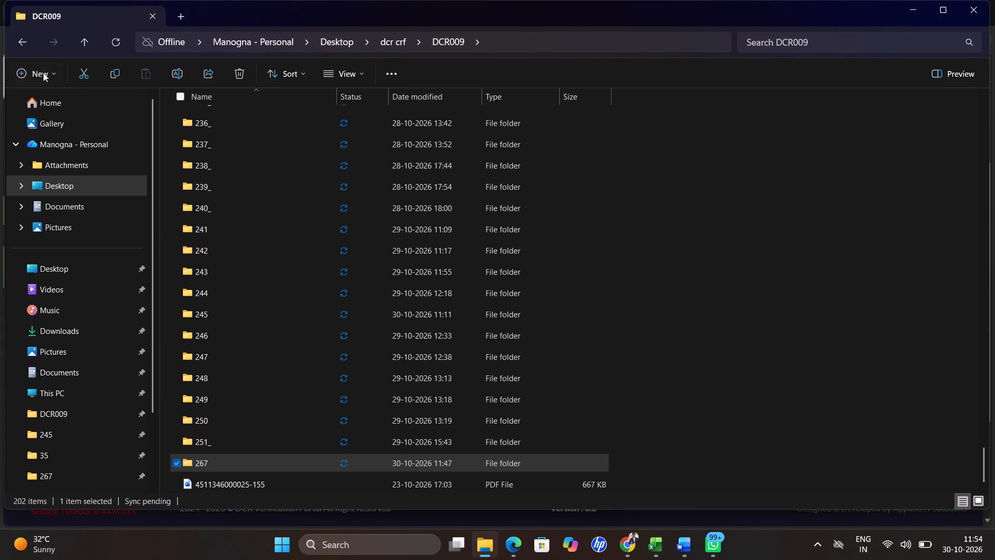
{"action": "left_click", "coordinate": [31, 73]}
{"action": "left_click", "coordinate": [122, 101]}
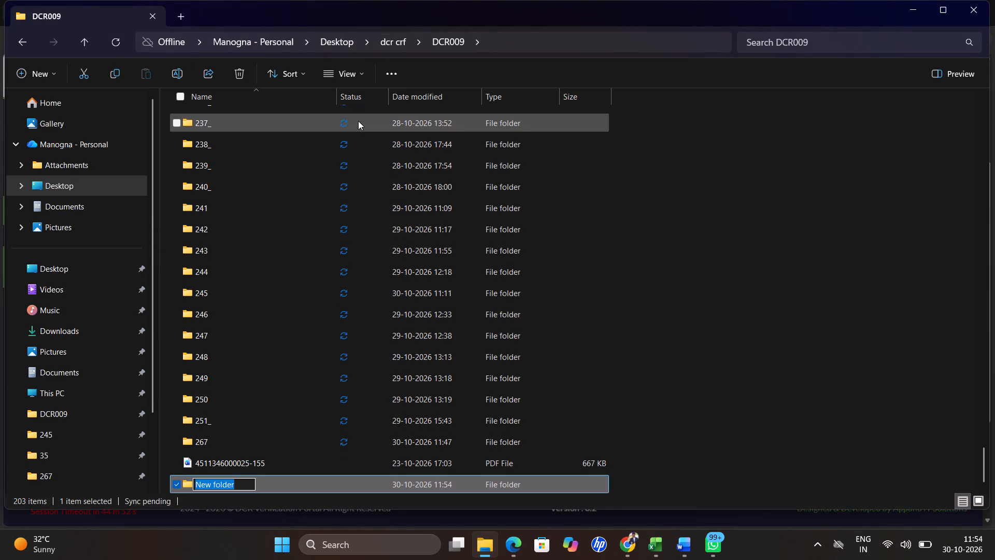
{"action": "key", "text": "BackSpace"}
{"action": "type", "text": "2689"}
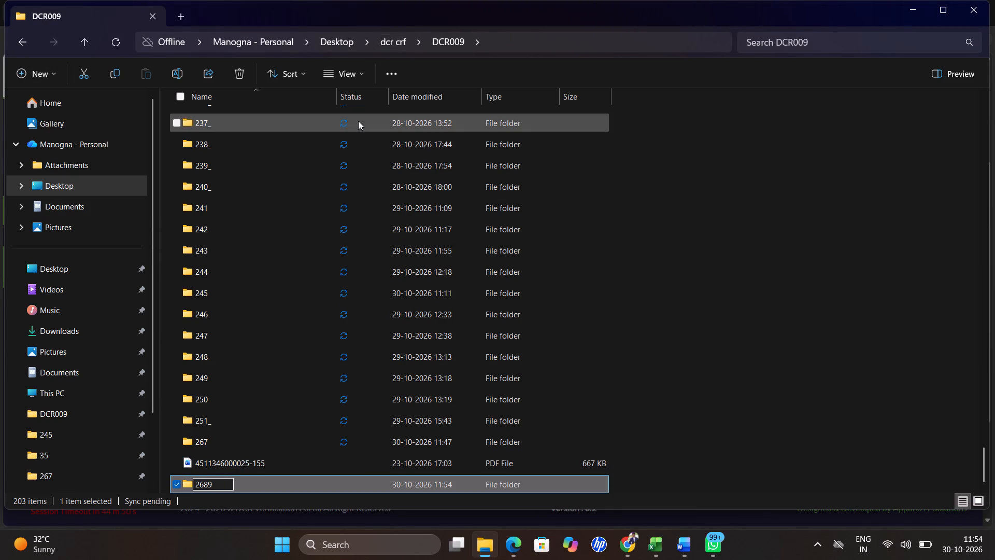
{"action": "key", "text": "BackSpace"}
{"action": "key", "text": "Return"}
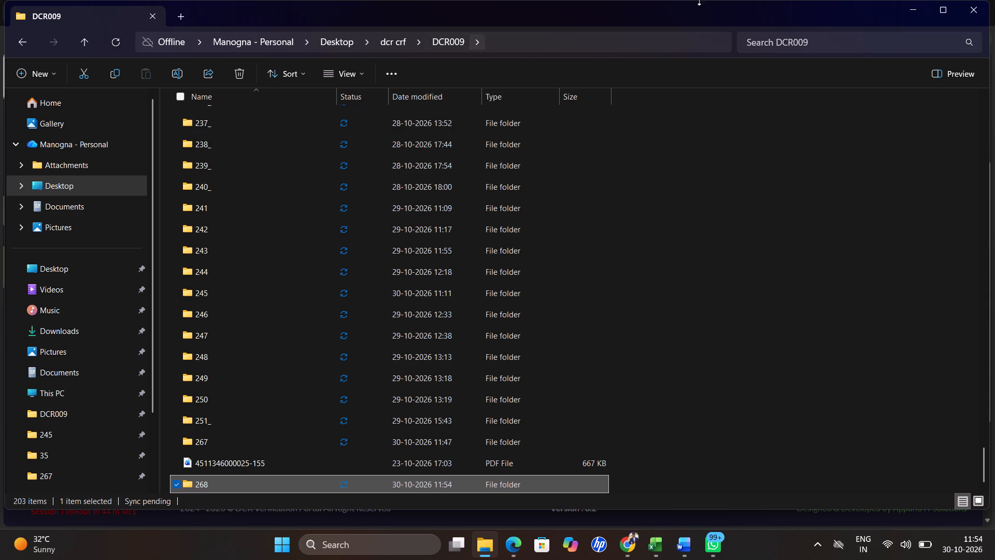
Copy the customer's address from the SUNGRACE quick copy details in Edge into the remarks of the DCR form.
{"action": "left_click", "coordinate": [511, 552]}
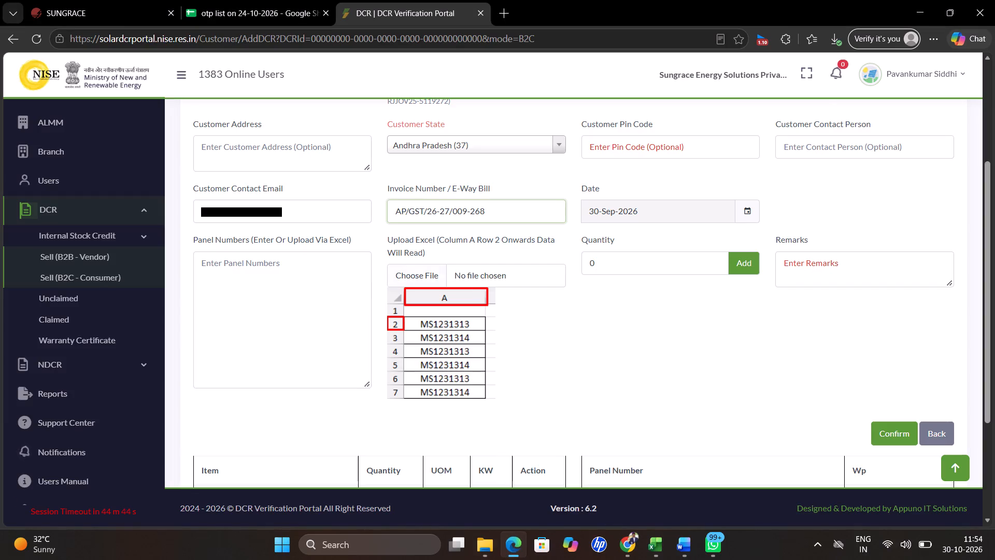
{"action": "left_click", "coordinate": [291, 279]}
{"action": "left_click", "coordinate": [39, 5]}
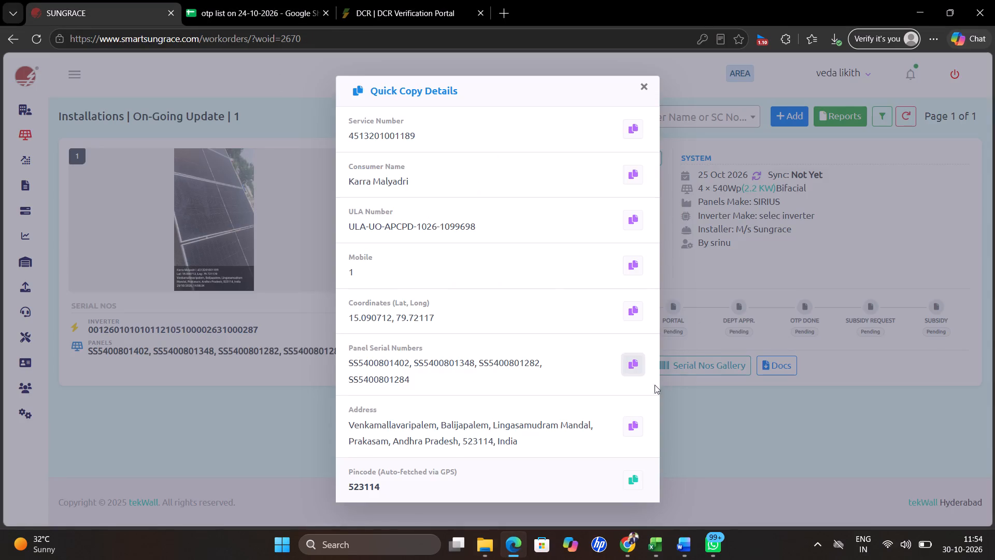
{"action": "left_click", "coordinate": [394, 0]}
{"action": "scroll", "coordinate": [615, 256], "scroll_direction": "down", "scroll_amount": 5}
{"action": "scroll", "coordinate": [631, 272], "scroll_direction": "up", "scroll_amount": 5}
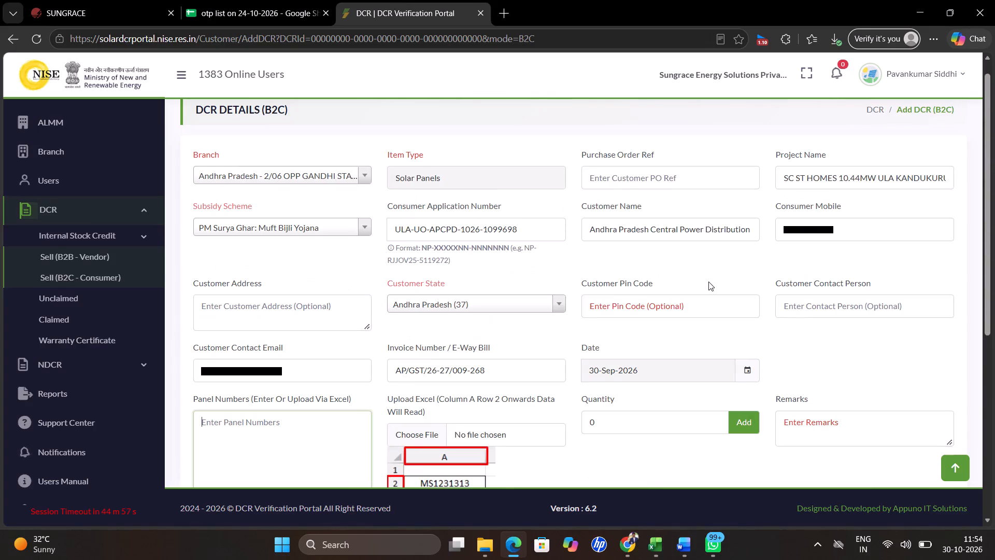
{"action": "left_click", "coordinate": [154, 12]}
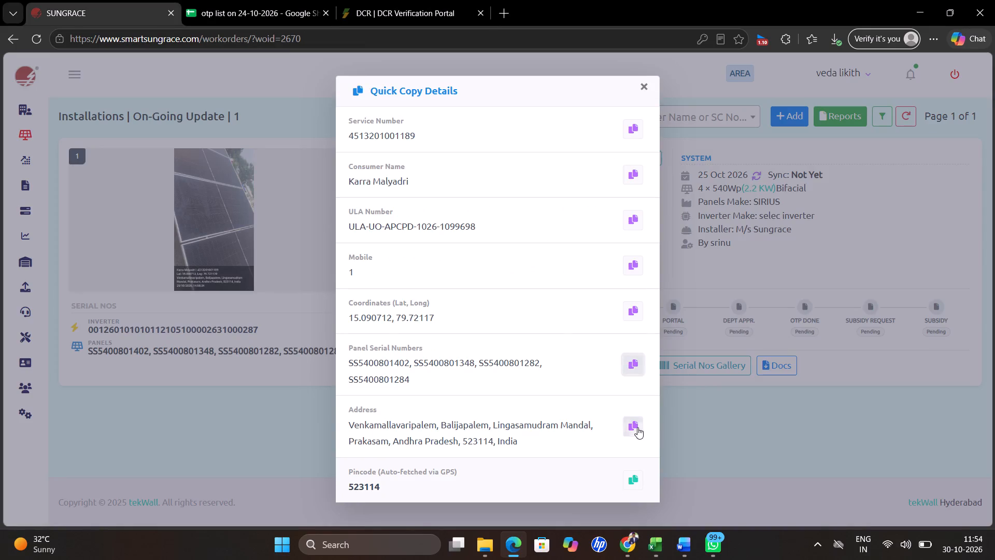
{"action": "left_click", "coordinate": [637, 427]}
{"action": "left_click", "coordinate": [615, 150]}
{"action": "left_click", "coordinate": [387, 0]}
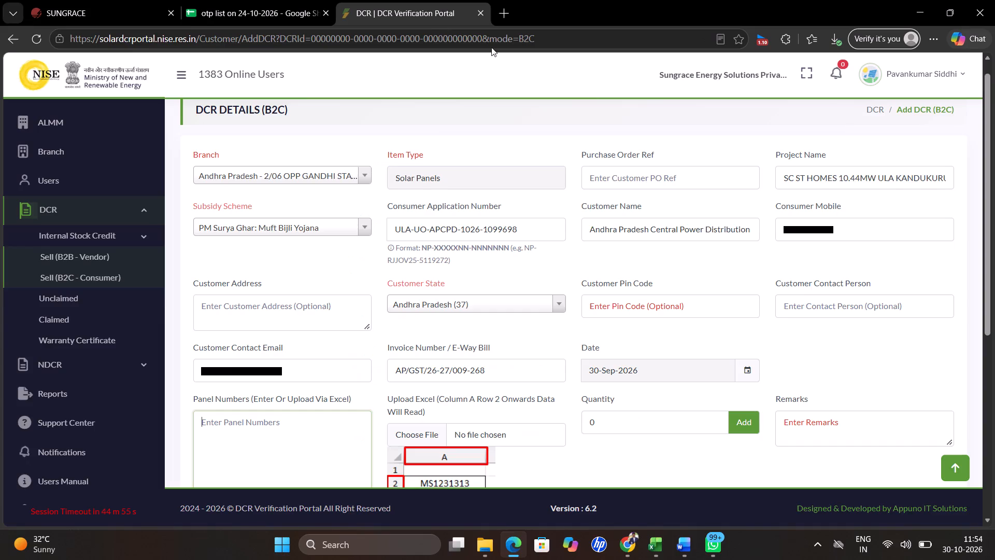
{"action": "left_click", "coordinate": [898, 431]}
{"action": "key", "text": "ctrl+v"}
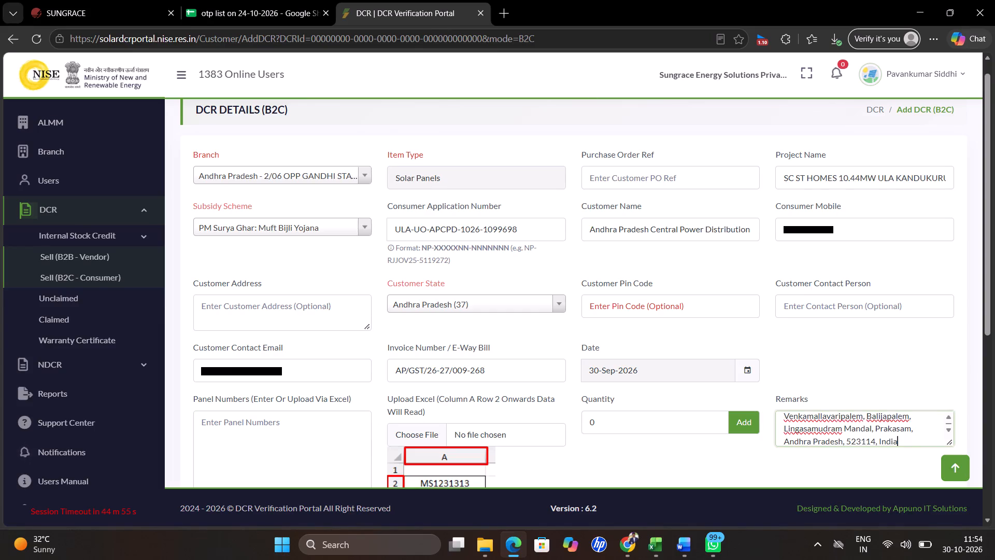
Copy the postal code from the address in the remarks into the customer pin code.
{"action": "double_click", "coordinate": [863, 440]}
{"action": "key", "text": "ctrl+c"}
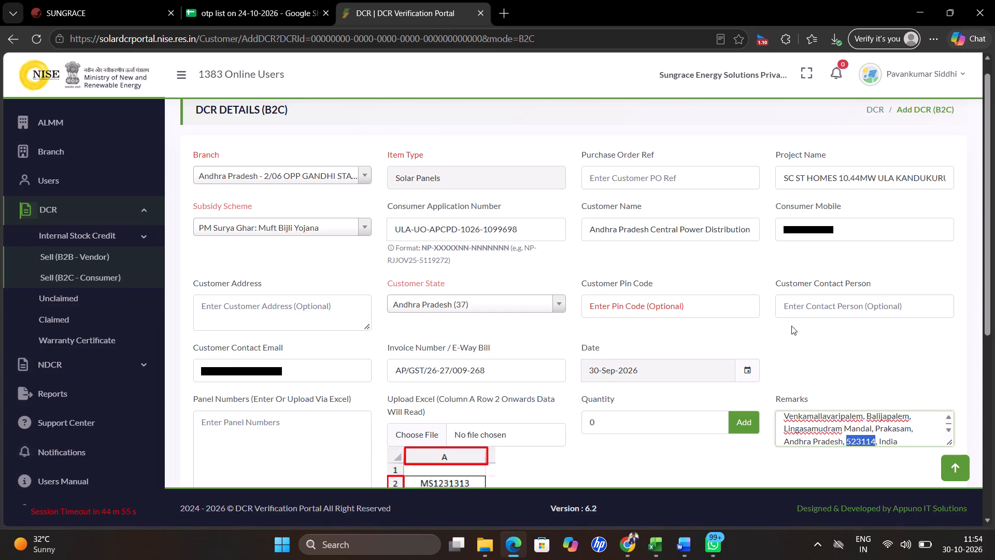
{"action": "left_click", "coordinate": [745, 310]}
{"action": "key", "text": "ctrl+v"}
Submit the completed B2C DCR form and accept the confirmation.
{"action": "scroll", "coordinate": [842, 328], "scroll_direction": "up", "scroll_amount": 3}
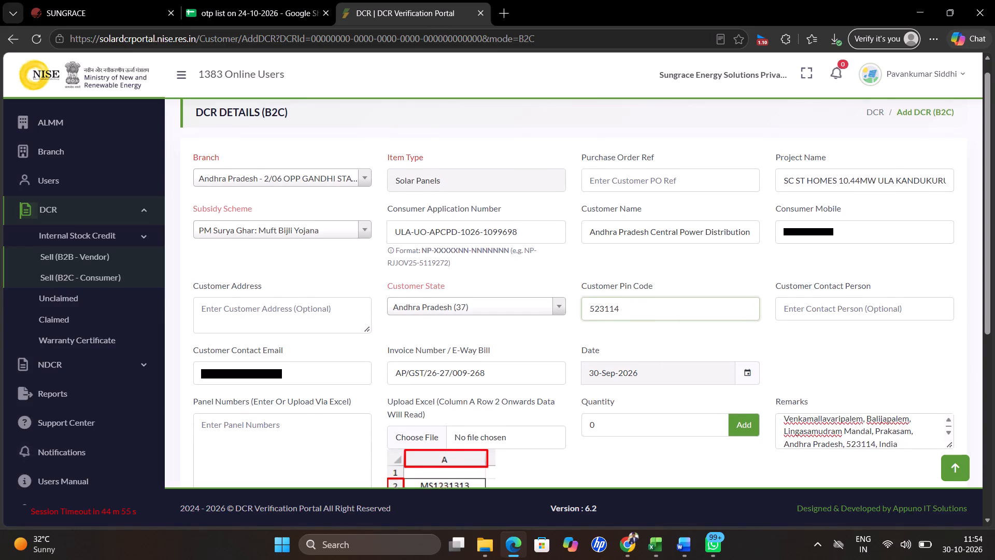
{"action": "scroll", "coordinate": [842, 328], "scroll_direction": "up", "scroll_amount": 1}
{"action": "scroll", "coordinate": [844, 330], "scroll_direction": "down", "scroll_amount": 11}
{"action": "left_click", "coordinate": [895, 278]}
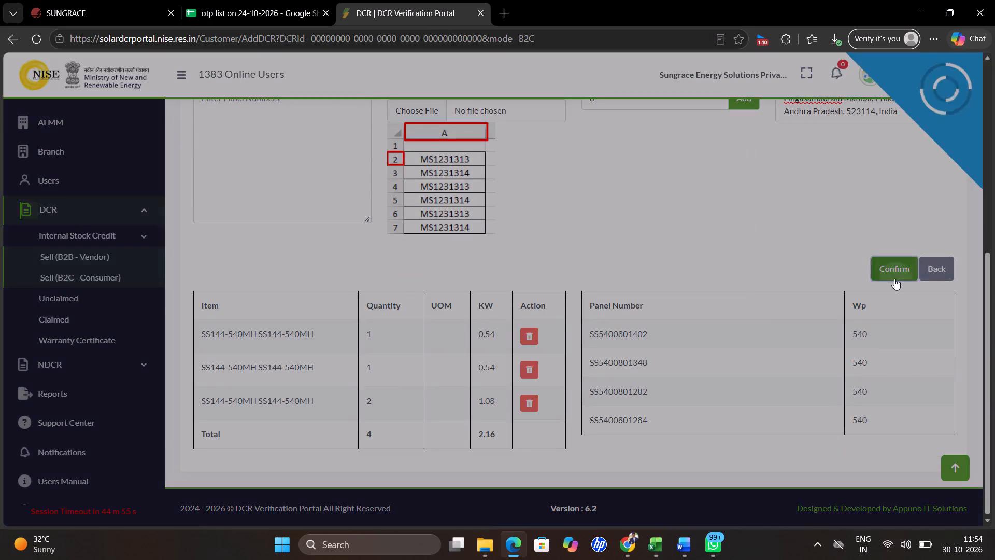
{"action": "left_click", "coordinate": [619, 363]}
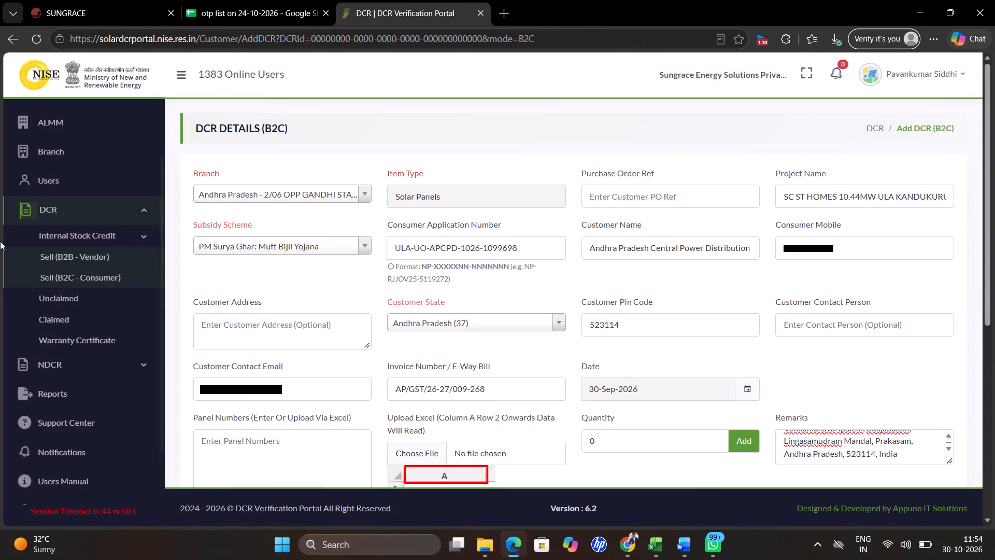
Save the PDF of the certificate for invoice AP/GST/26-27/009-268 in folder 268, named with the service number copied from SUNGRACE.
{"action": "left_click", "coordinate": [125, 0]}
{"action": "left_click", "coordinate": [622, 123]}
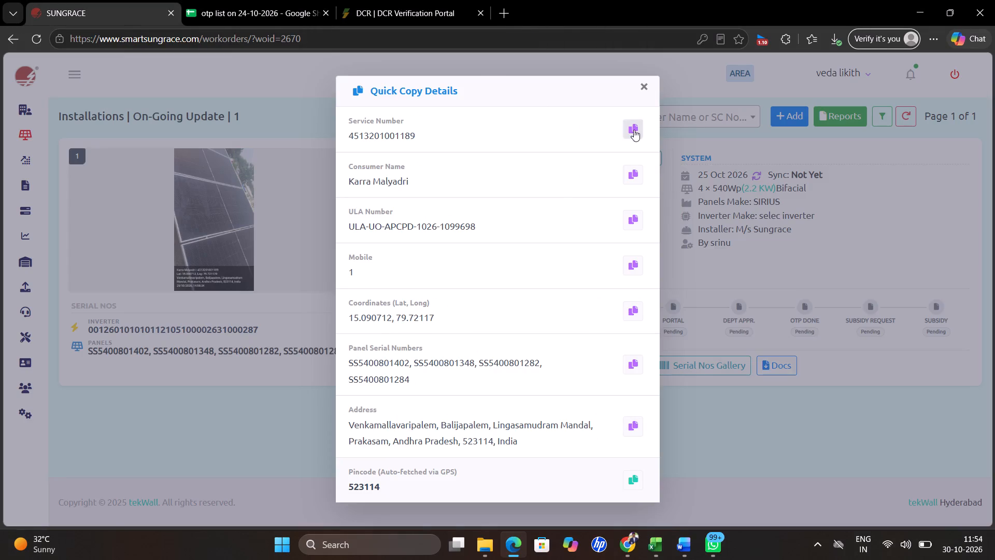
{"action": "left_click", "coordinate": [634, 130]}
{"action": "left_click", "coordinate": [625, 128]}
{"action": "left_click", "coordinate": [390, 16]}
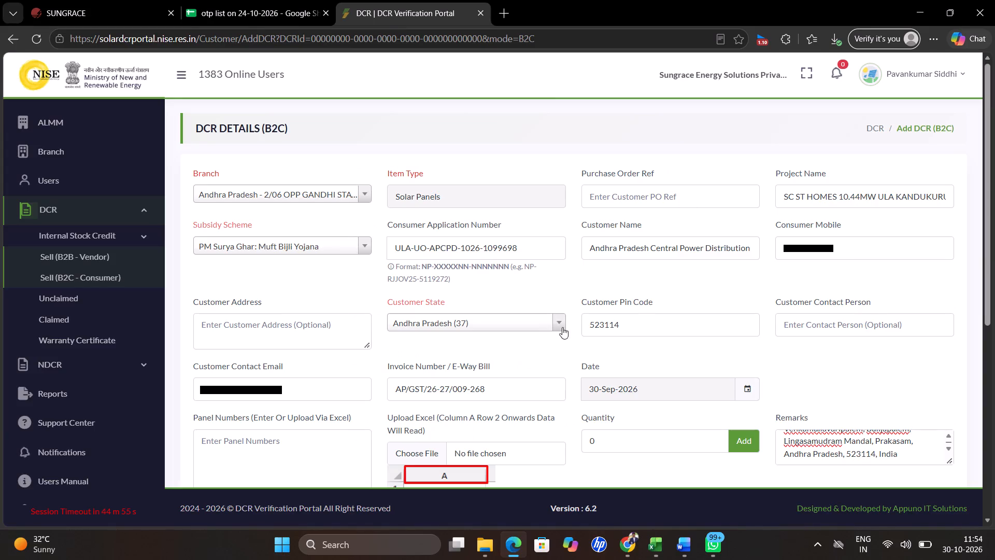
{"action": "scroll", "coordinate": [519, 275], "scroll_direction": "down", "scroll_amount": 4}
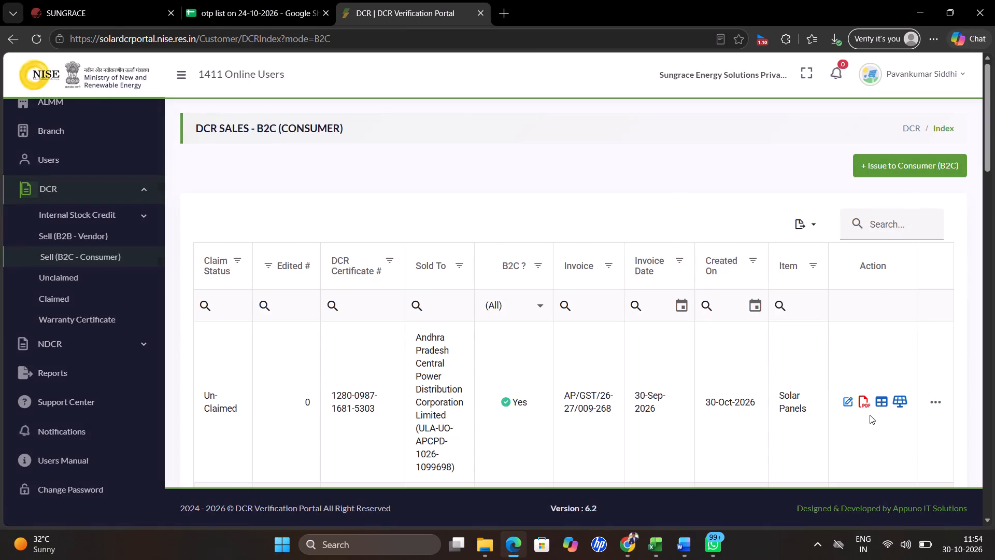
{"action": "left_click", "coordinate": [863, 400]}
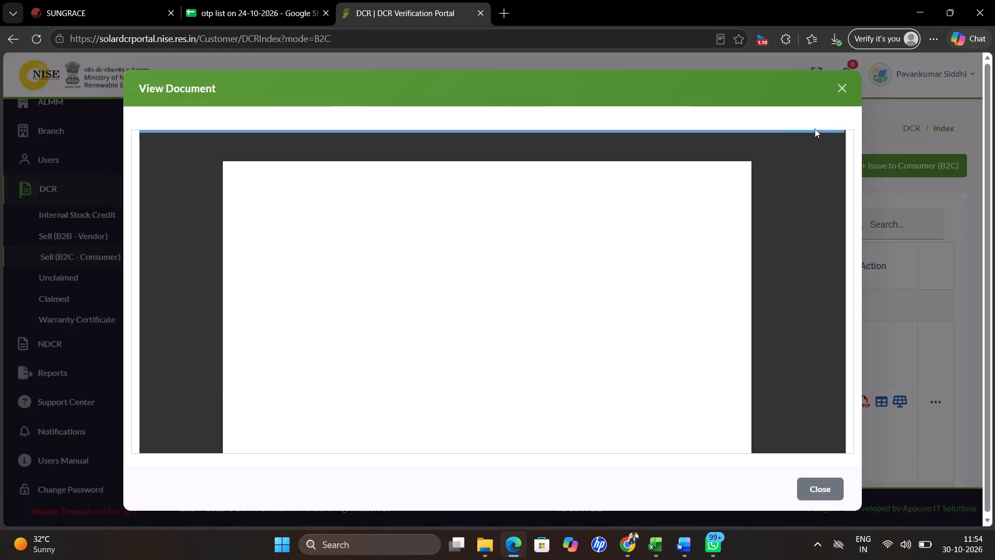
{"action": "left_click", "coordinate": [812, 141]}
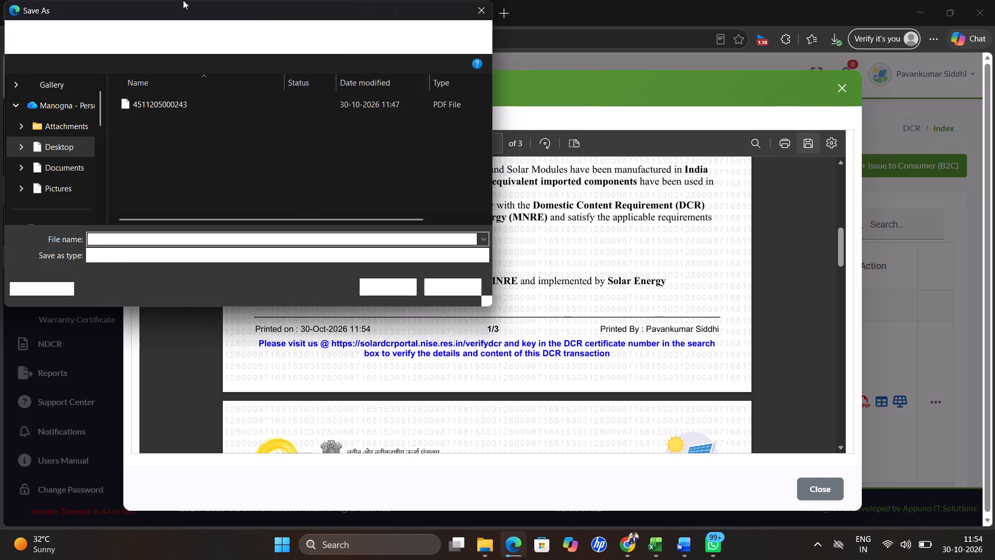
{"action": "left_click", "coordinate": [233, 38]}
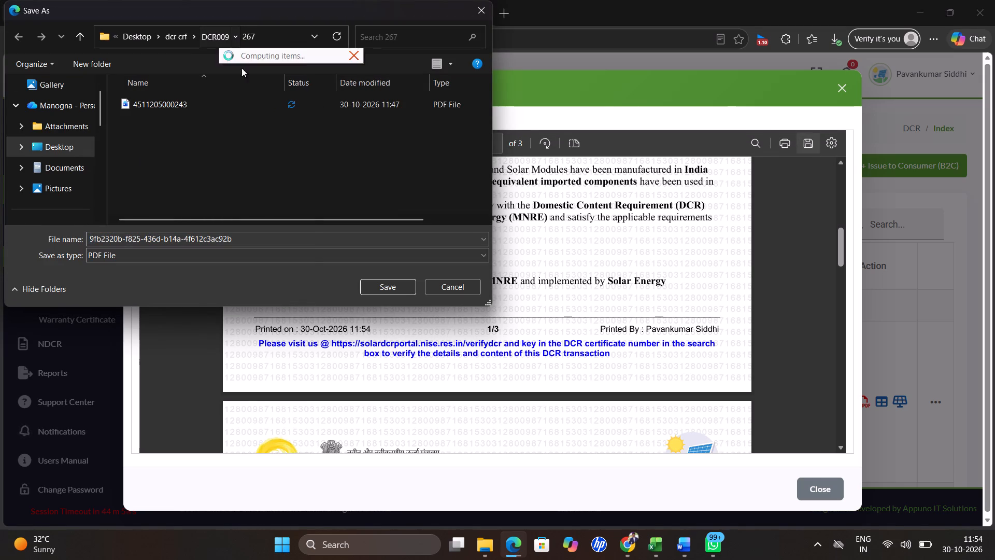
{"action": "left_click_drag", "start_coordinate": [309, 65], "coordinate": [301, 314]}
{"action": "left_click", "coordinate": [249, 295]}
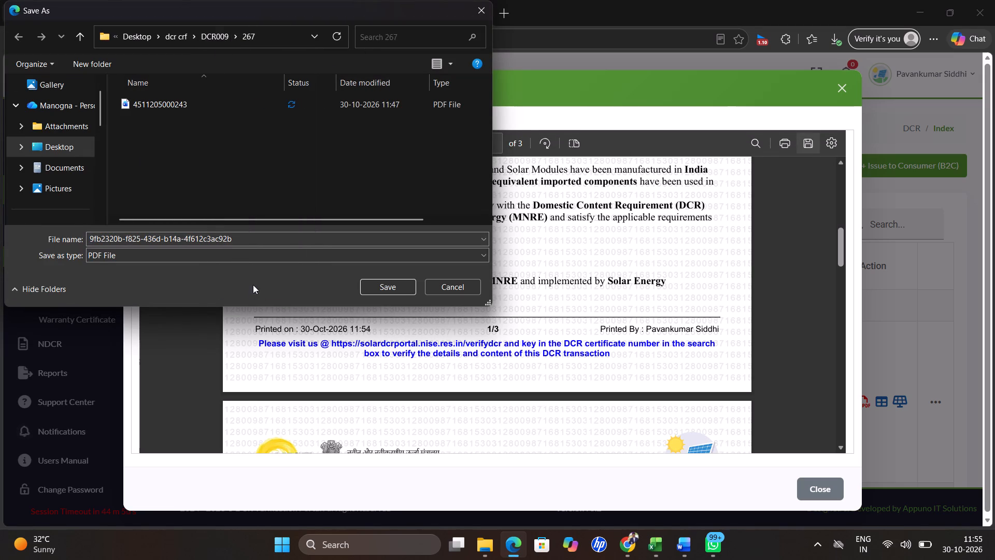
{"action": "left_click", "coordinate": [319, 242]}
{"action": "key", "text": "BackSpace"}
{"action": "key", "text": "ctrl+v"}
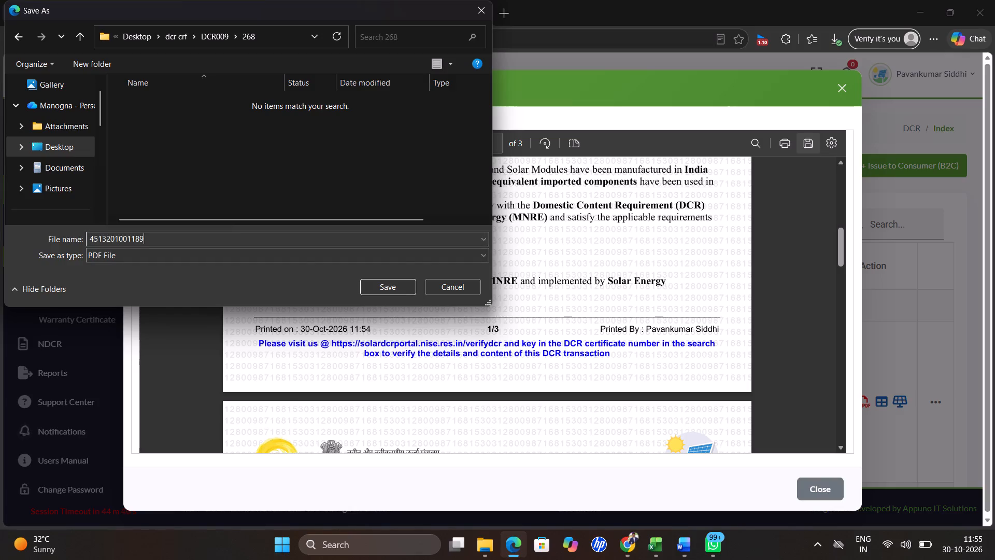
{"action": "key", "text": "Return"}
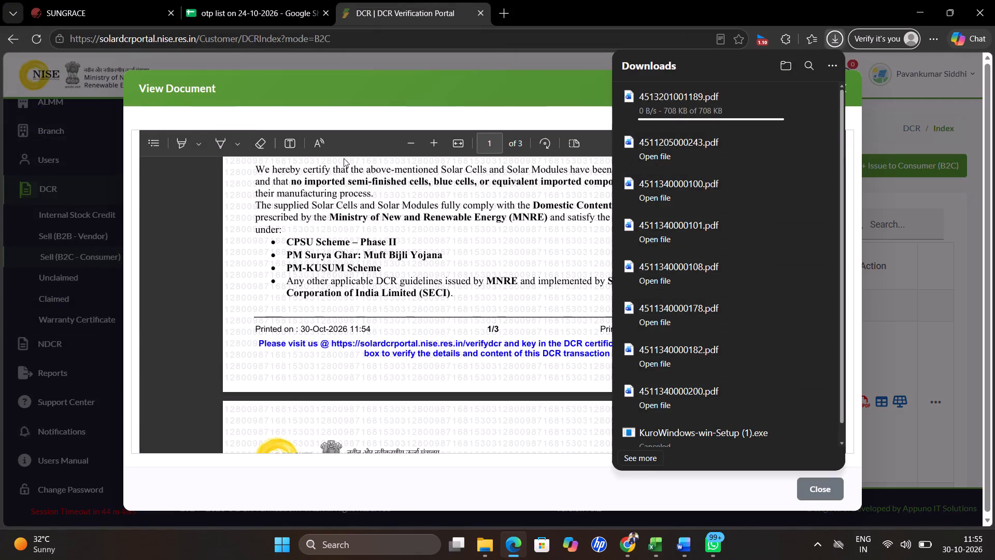
Switch to SUNGRACE and, in the customer's Project Stage update, attach the certificate PDF from folder 268 as the DCR upload and submit it.
{"action": "left_click", "coordinate": [98, 4]}
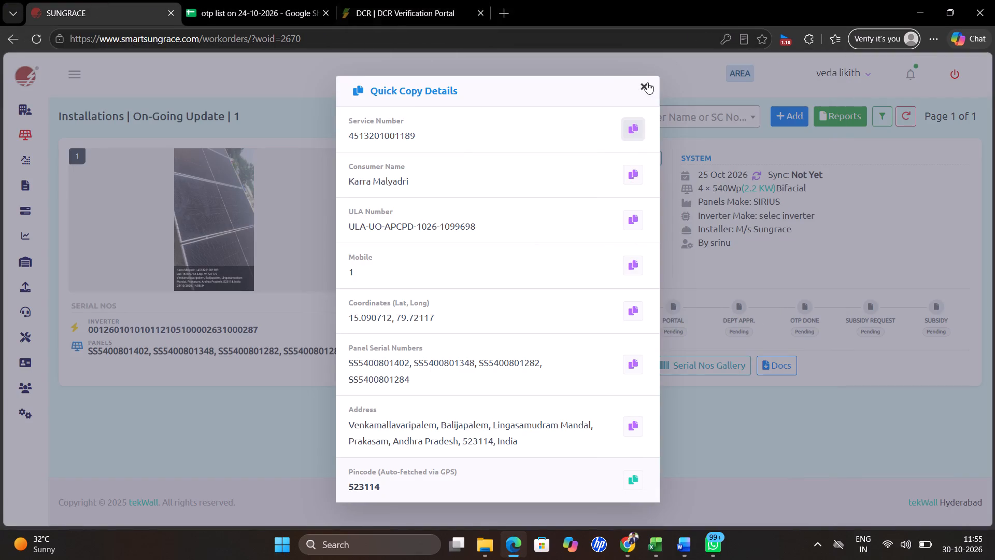
{"action": "left_click", "coordinate": [651, 87]}
{"action": "left_click", "coordinate": [600, 366]}
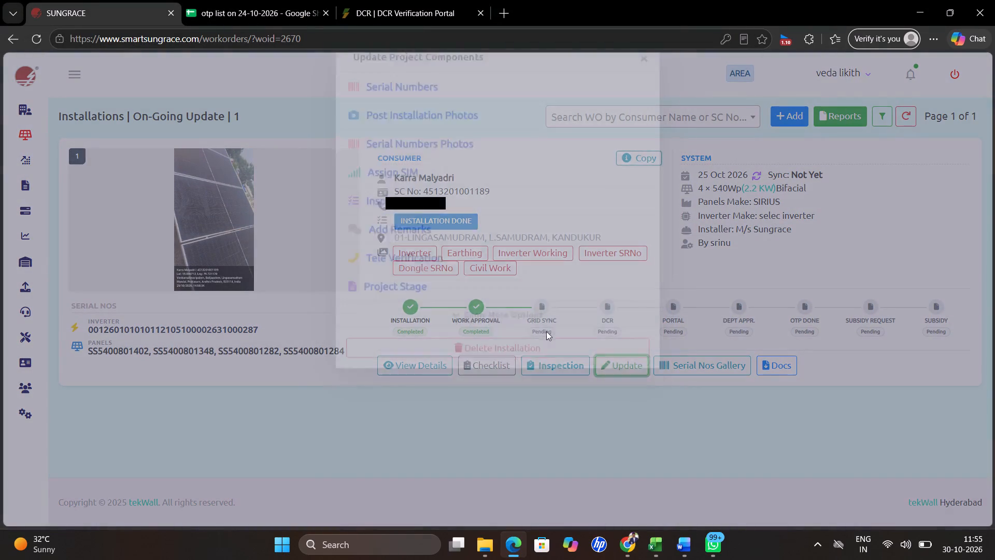
{"action": "left_click", "coordinate": [437, 317]}
{"action": "scroll", "coordinate": [378, 300], "scroll_direction": "down", "scroll_amount": 11}
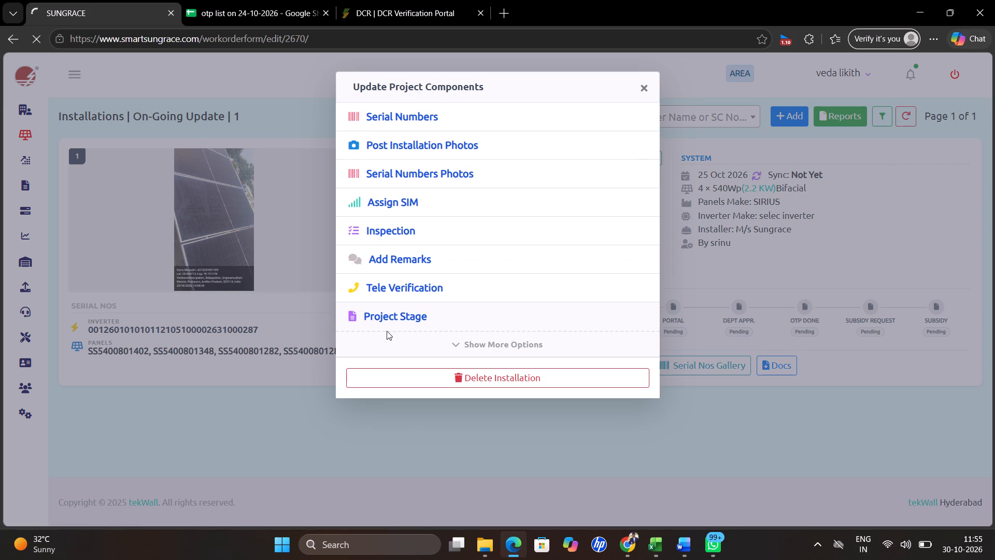
{"action": "scroll", "coordinate": [381, 341], "scroll_direction": "down", "scroll_amount": 5}
{"action": "left_click", "coordinate": [351, 333]}
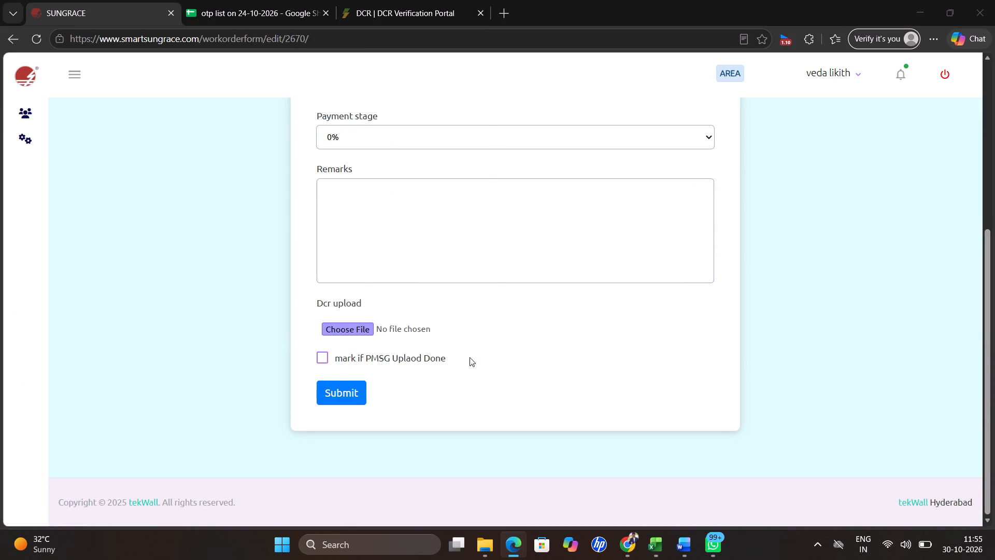
{"action": "left_click", "coordinate": [235, 35]}
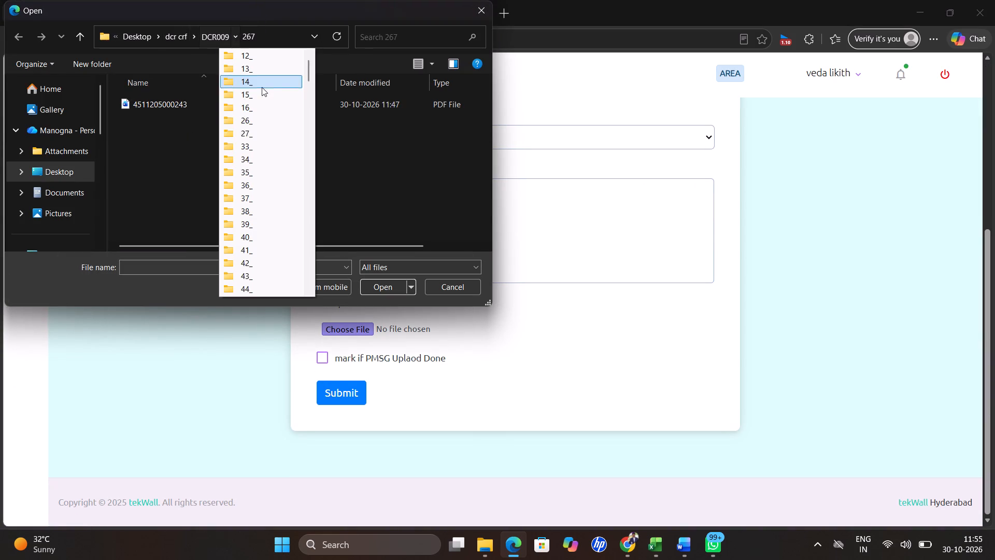
{"action": "scroll", "coordinate": [264, 96], "scroll_direction": "down", "scroll_amount": 6}
{"action": "left_click_drag", "start_coordinate": [310, 91], "coordinate": [325, 290]}
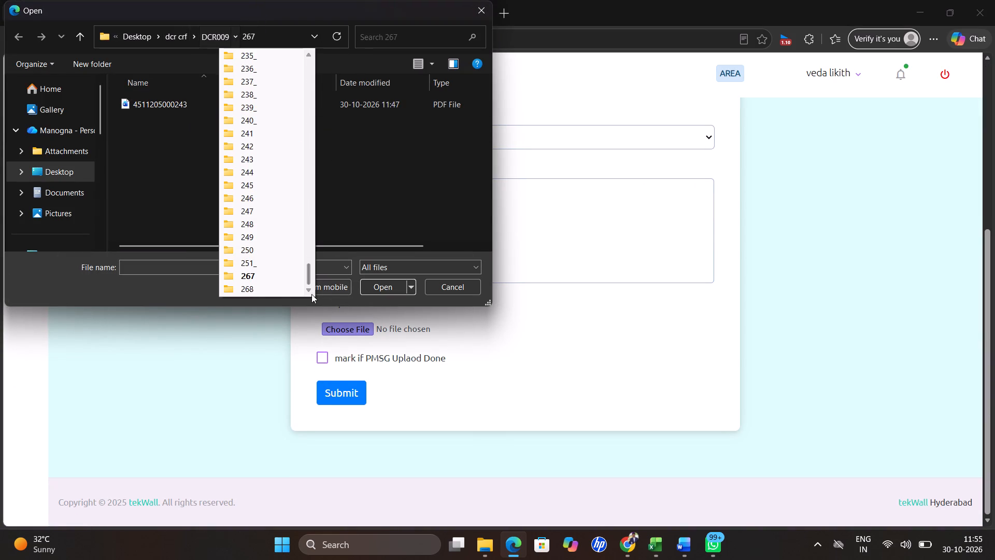
{"action": "left_click", "coordinate": [272, 291]}
{"action": "double_click", "coordinate": [194, 100]}
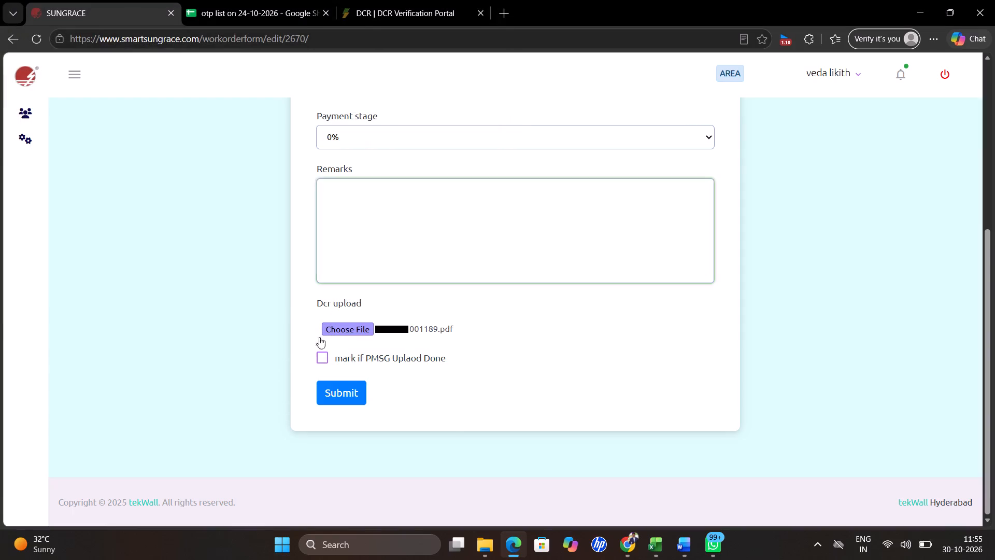
{"action": "left_click", "coordinate": [347, 395]}
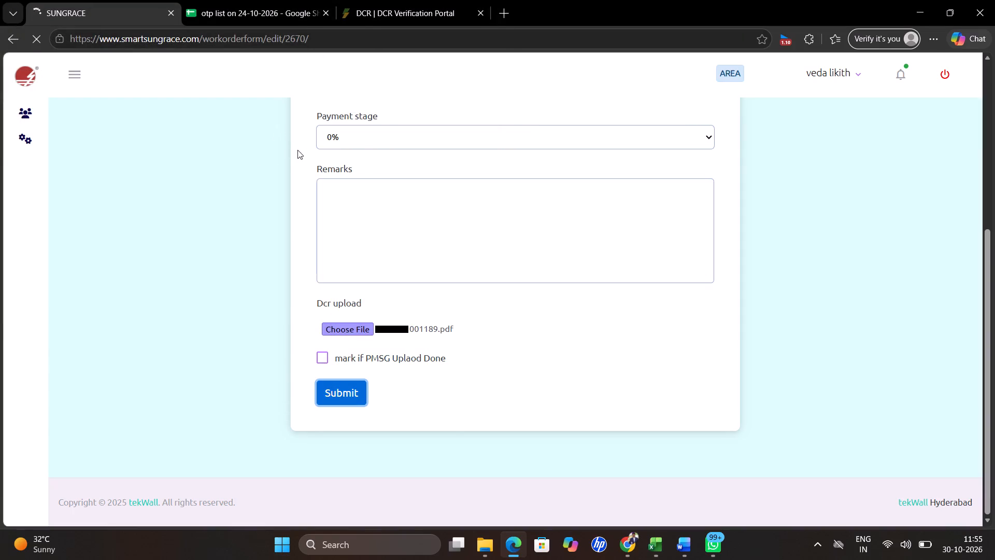
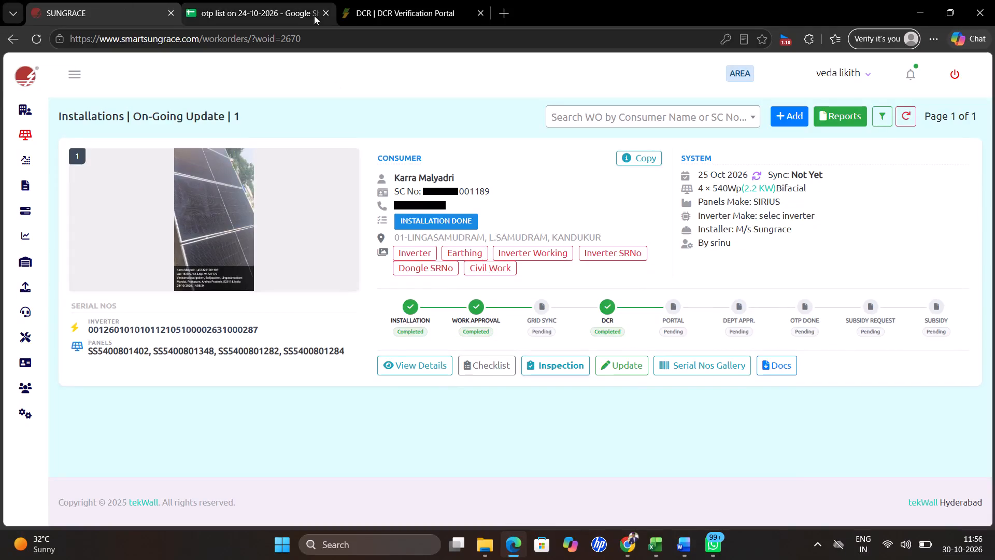
Close the certificate document preview in the DCR Verification Portal and return to SUNGRACE.
{"action": "left_click", "coordinate": [362, 8]}
{"action": "left_click", "coordinate": [837, 76]}
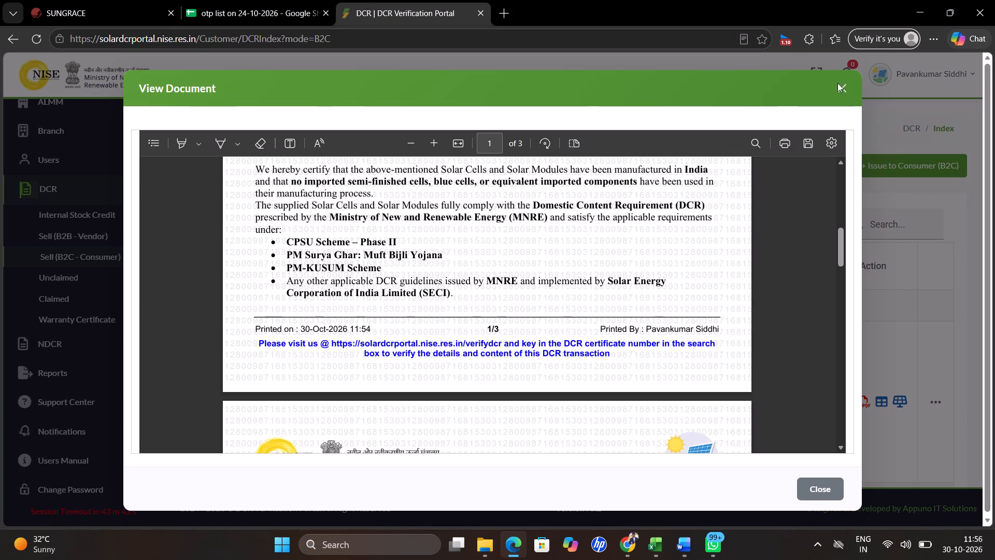
{"action": "left_click", "coordinate": [845, 79]}
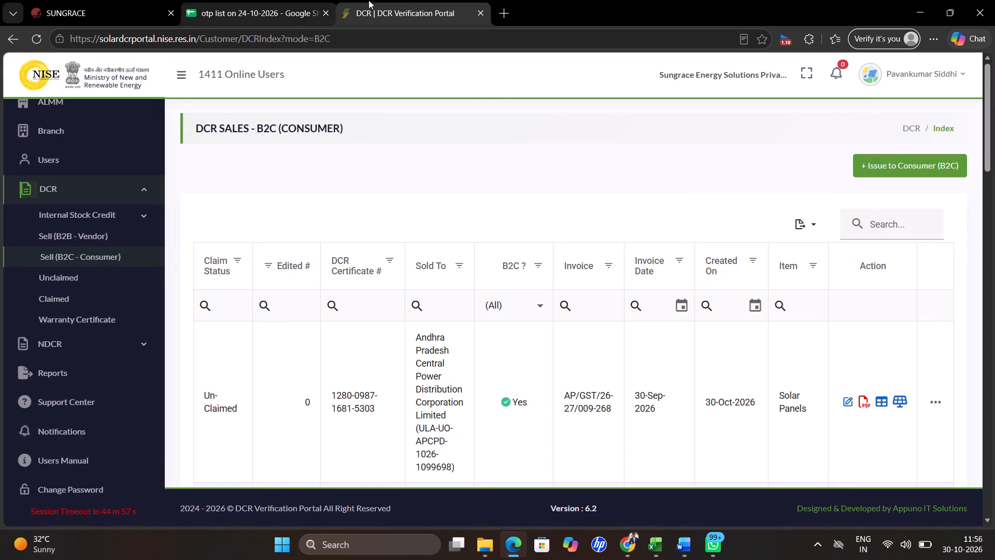
{"action": "left_click", "coordinate": [118, 16]}
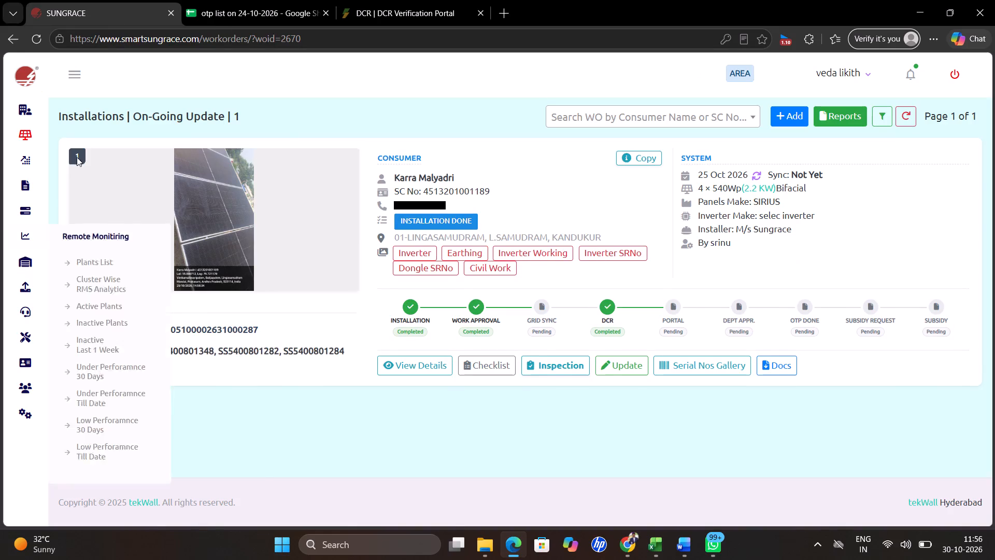
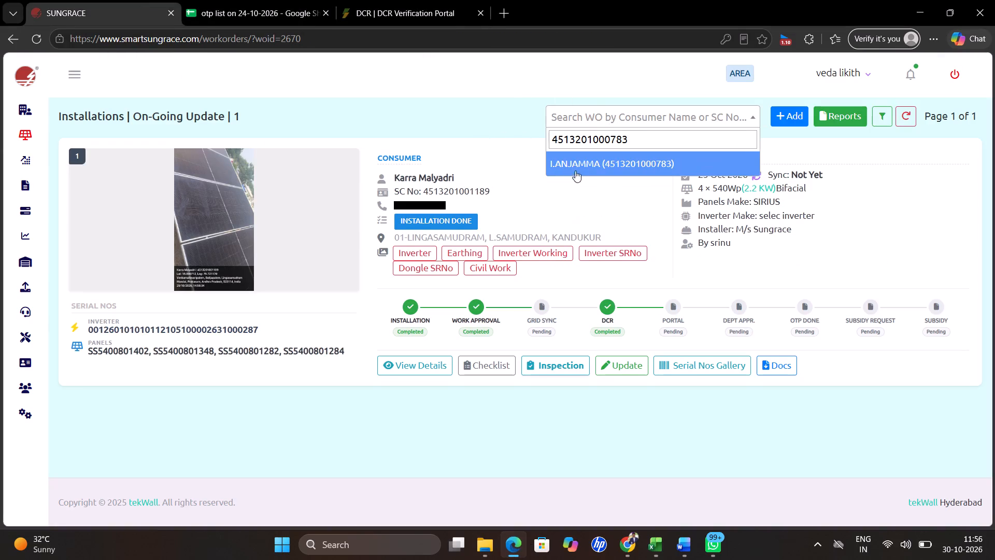
Open the installation work order of the consumer matching the service number entered in the work order search.
{"action": "key", "text": "Return"}
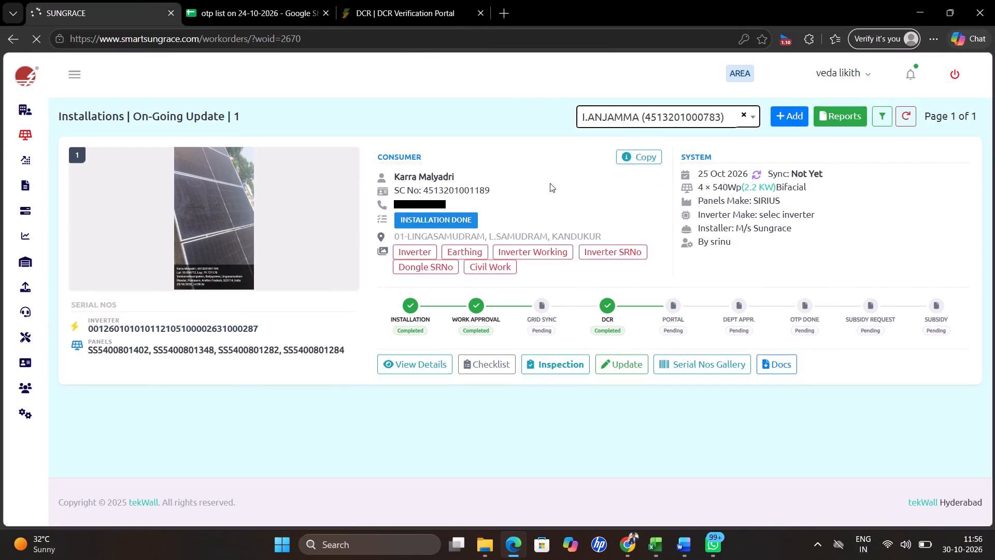
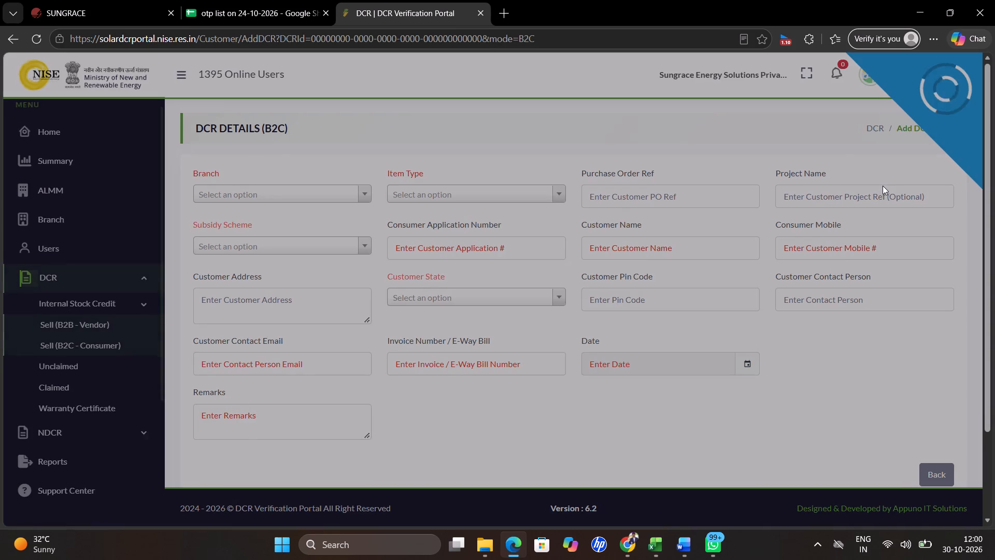
Set the B2C DCR form to the Andhra Pradesh branch, Solar Panels item type and PM Surya Ghar: Muft Bijli Yojana subsidy scheme.
{"action": "left_click", "coordinate": [322, 191]}
{"action": "left_click", "coordinate": [333, 249]}
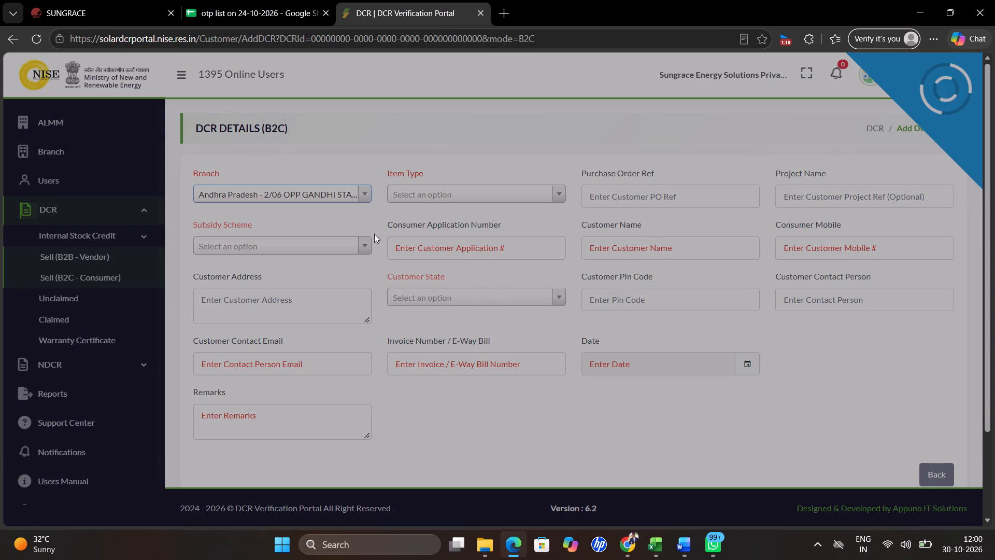
{"action": "left_click_drag", "start_coordinate": [448, 203], "coordinate": [452, 198]}
{"action": "left_click", "coordinate": [438, 239]}
{"action": "left_click", "coordinate": [358, 247]}
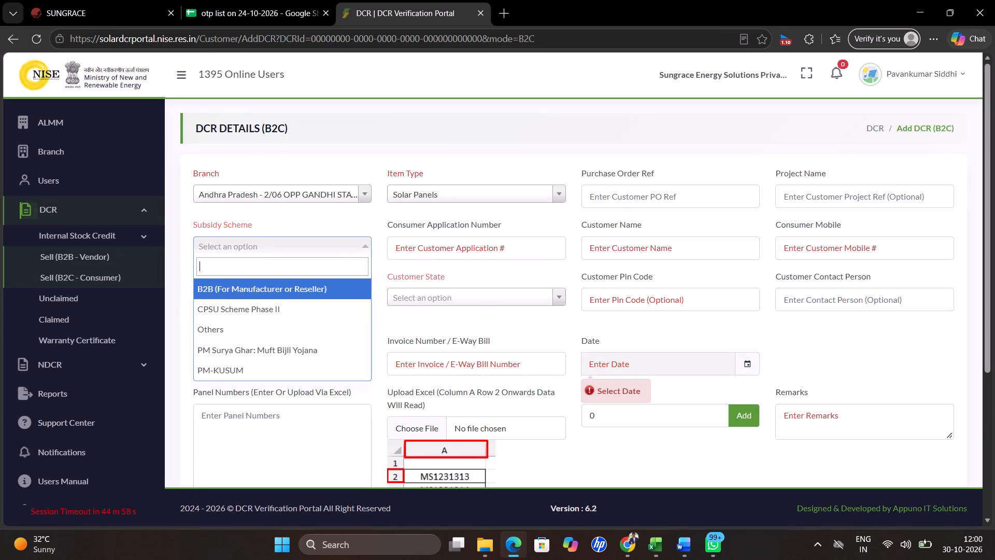
{"action": "left_click", "coordinate": [248, 351]}
Copy the consumer's ULA number from the SUNGRACE work order for the DCR form's Consumer Application Number.
{"action": "left_click", "coordinate": [468, 254]}
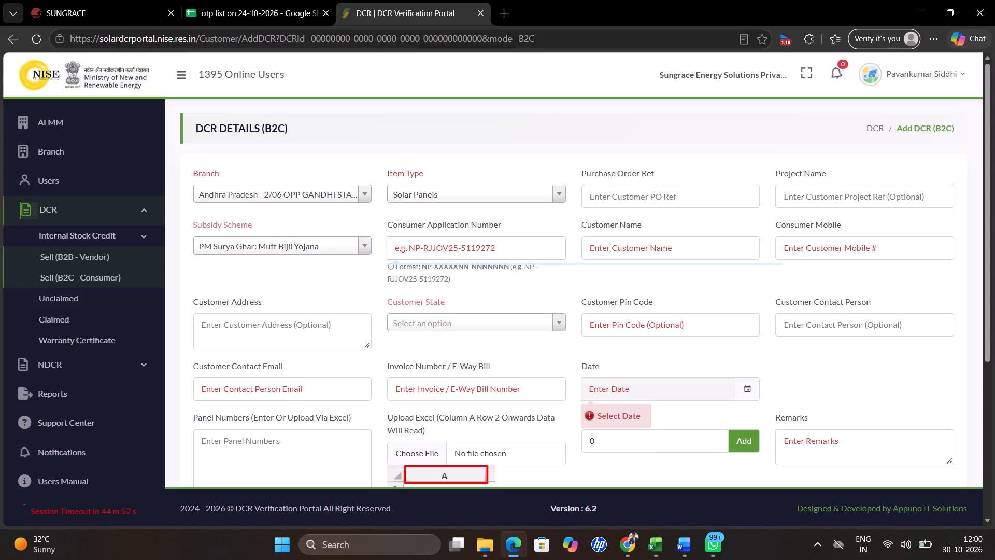
{"action": "left_click", "coordinate": [134, 7]}
{"action": "left_click", "coordinate": [619, 153]}
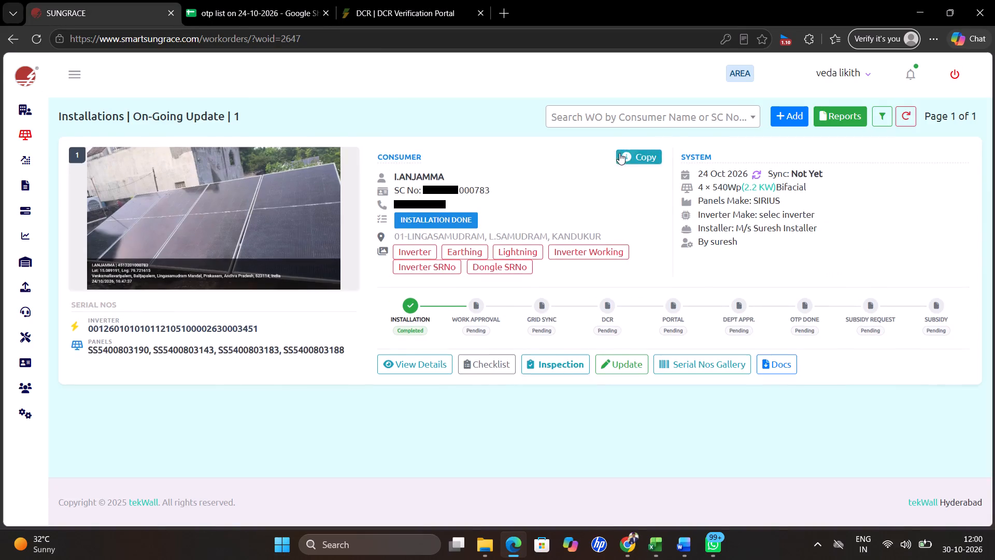
{"action": "left_click", "coordinate": [638, 219]}
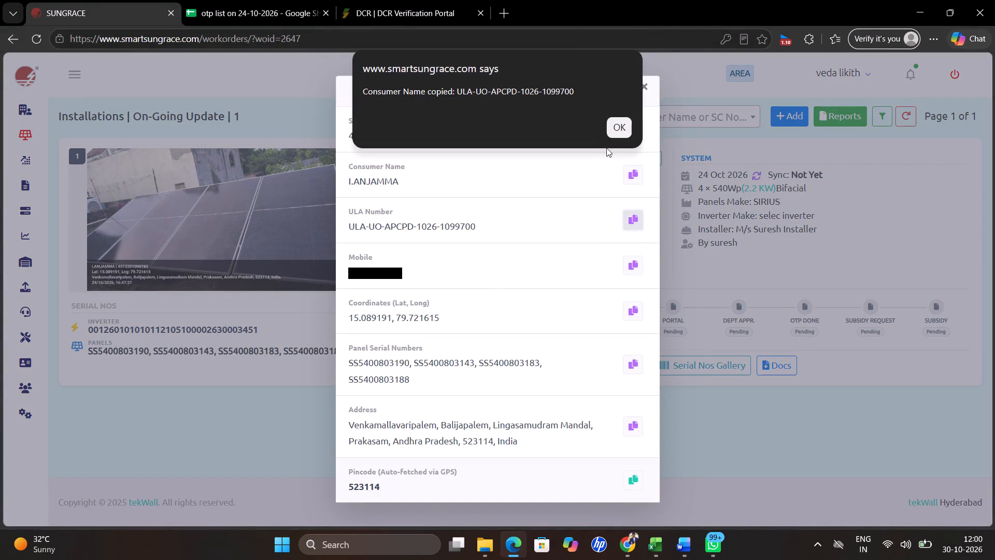
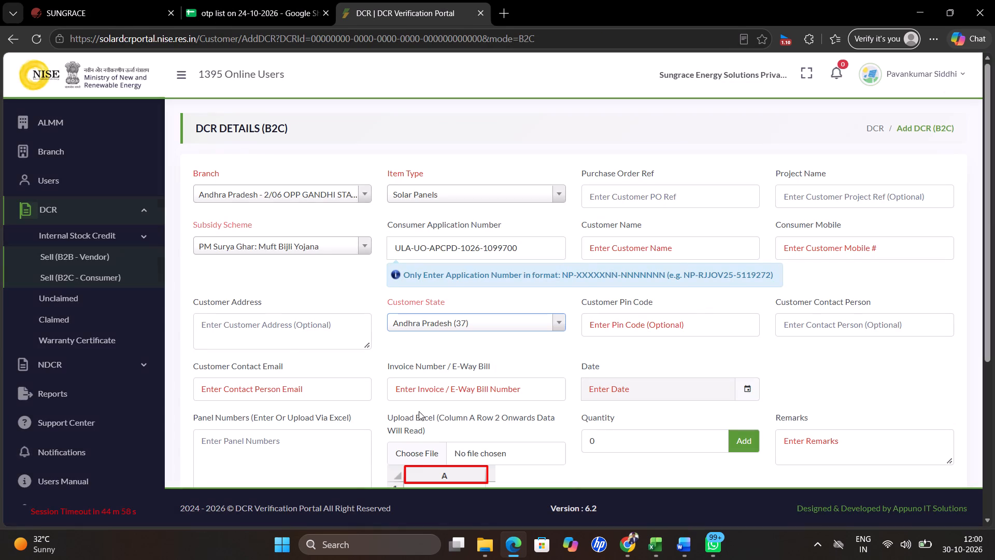
Copy the panel serial numbers from the SUNGRACE work order into the DCR form's Panel Numbers field.
{"action": "left_click", "coordinate": [469, 390]}
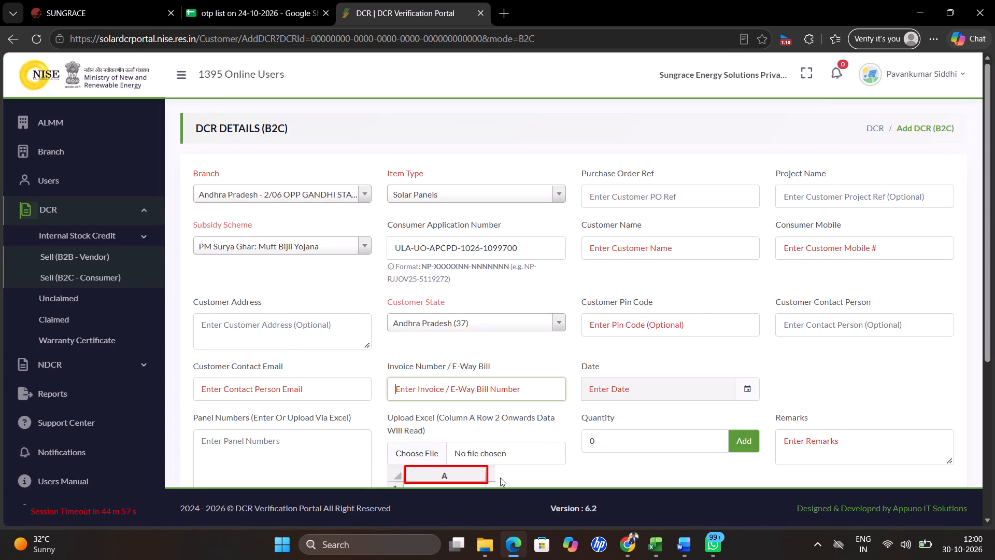
{"action": "left_click", "coordinate": [87, 0]}
{"action": "scroll", "coordinate": [437, 160], "scroll_direction": "down", "scroll_amount": 4}
{"action": "left_click", "coordinate": [626, 358]}
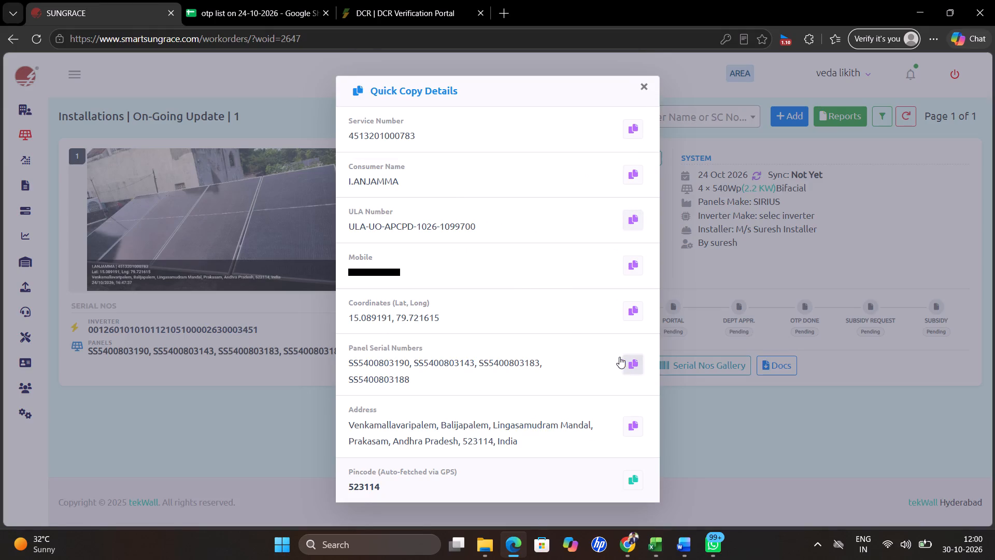
{"action": "left_click", "coordinate": [620, 136]}
{"action": "left_click", "coordinate": [393, 0]}
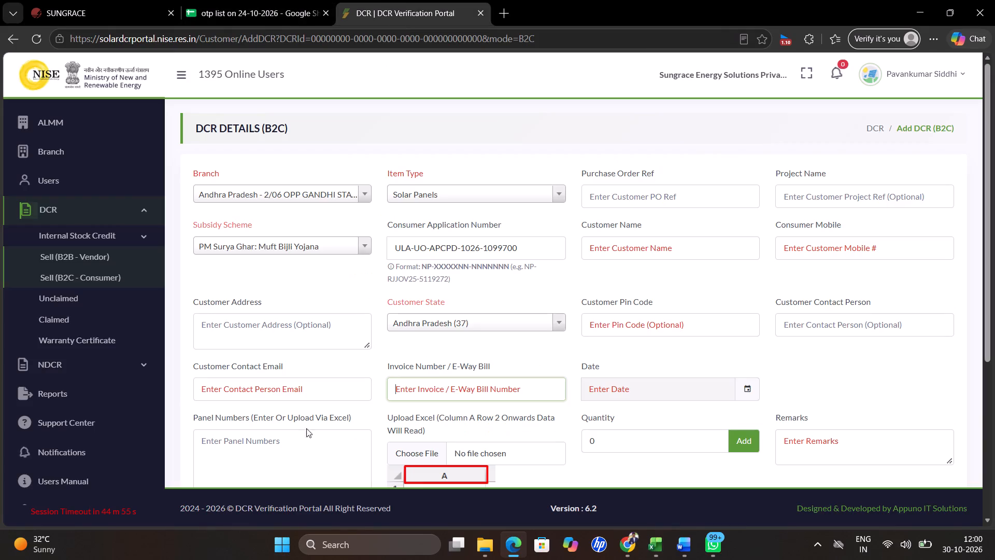
{"action": "left_click", "coordinate": [302, 456]}
{"action": "key", "text": "ctrl+v"}
Remove the commas between the four panel serial numbers and place each serial on its own line.
{"action": "left_click", "coordinate": [263, 441]}
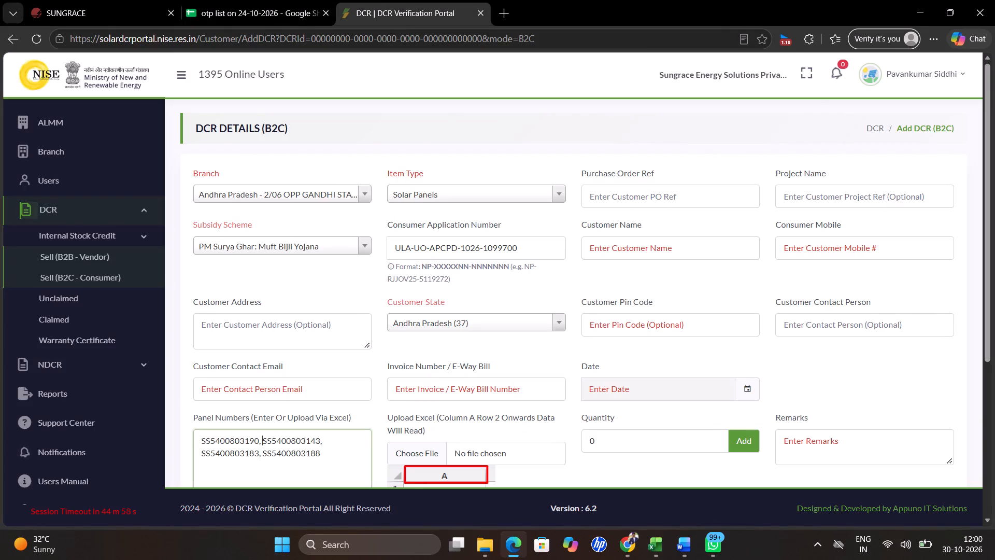
{"action": "key", "text": "Left"}
{"action": "key", "text": "BackSpace"}
{"action": "key", "text": "Return"}
{"action": "key", "text": "Right"}
{"action": "key", "text": "Right"}
{"action": "key", "text": "Right"}
{"action": "key", "text": "Right"}
{"action": "key", "text": "Right"}
{"action": "key", "text": "Right"}
{"action": "key", "text": "Right"}
{"action": "key", "text": "Right"}
{"action": "key", "text": "Right"}
{"action": "key", "text": "Right"}
{"action": "key", "text": "Right"}
{"action": "key", "text": "Right"}
{"action": "key", "text": "Right"}
{"action": "key", "text": "Right"}
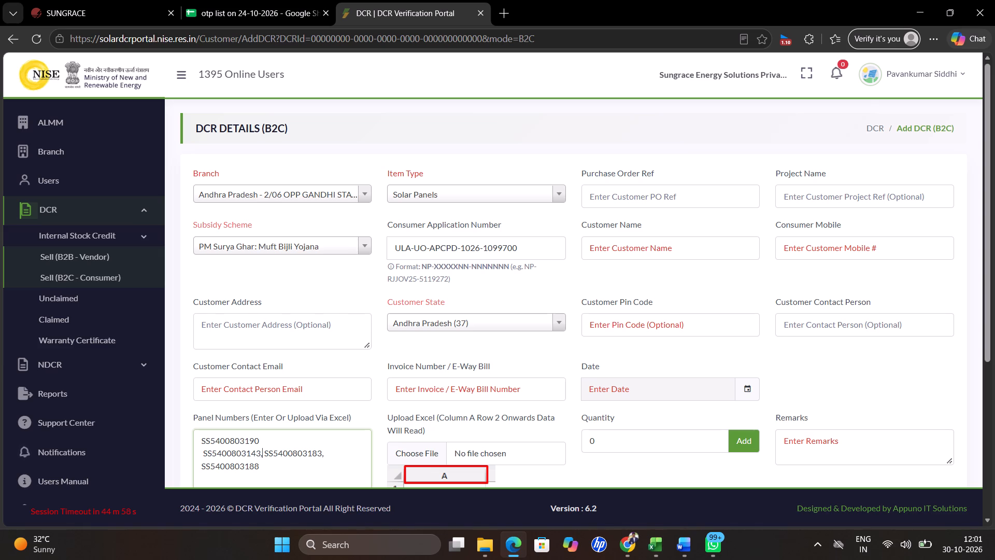
{"action": "key", "text": "BackSpace"}
{"action": "key", "text": "Return"}
{"action": "key", "text": "Right"}
{"action": "key", "text": "Right"}
{"action": "key", "text": "Right"}
{"action": "key", "text": "Right"}
{"action": "key", "text": "Right"}
{"action": "key", "text": "Right"}
{"action": "key", "text": "Right"}
{"action": "key", "text": "Right"}
{"action": "key", "text": "Right"}
{"action": "key", "text": "Right"}
{"action": "key", "text": "Right"}
{"action": "key", "text": "Right"}
{"action": "key", "text": "Right"}
{"action": "key", "text": "Right"}
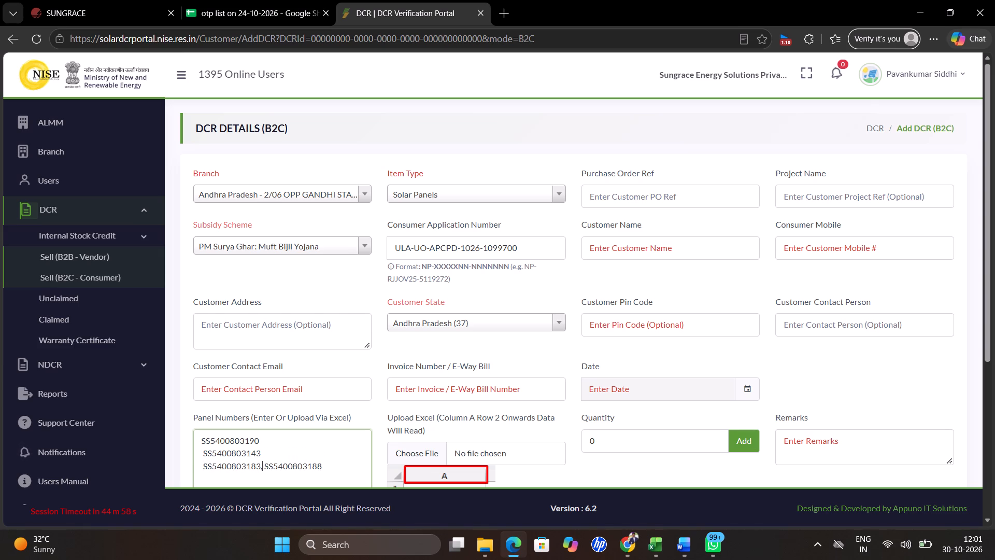
{"action": "key", "text": "BackSpace"}
{"action": "key", "text": "Return"}
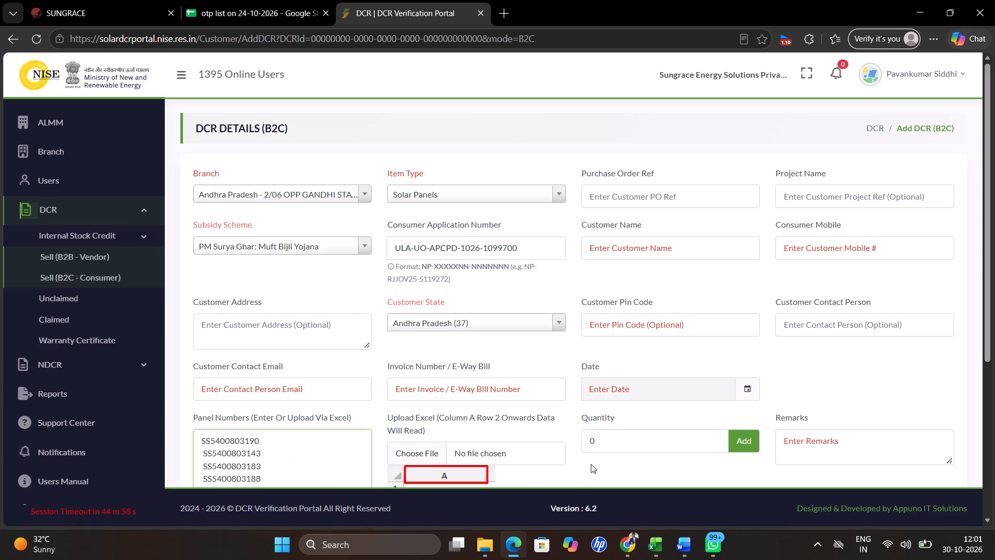
Set the panel quantity to 4.
{"action": "left_click", "coordinate": [609, 440]}
{"action": "key", "text": "BackSpace"}
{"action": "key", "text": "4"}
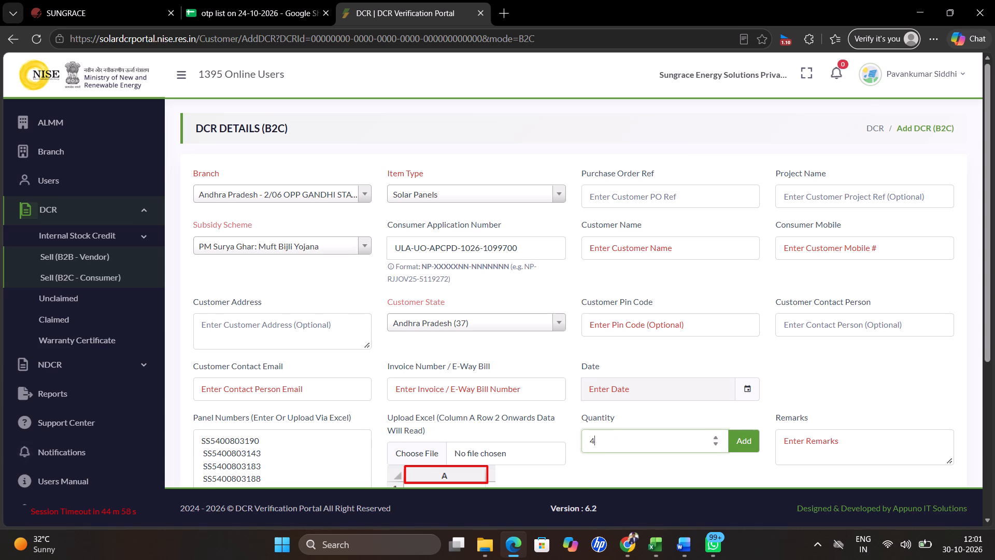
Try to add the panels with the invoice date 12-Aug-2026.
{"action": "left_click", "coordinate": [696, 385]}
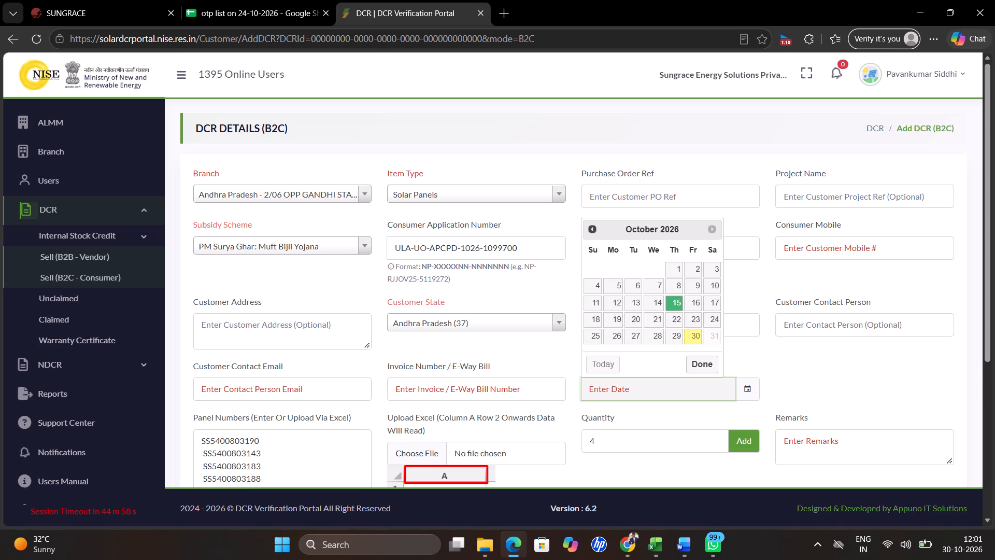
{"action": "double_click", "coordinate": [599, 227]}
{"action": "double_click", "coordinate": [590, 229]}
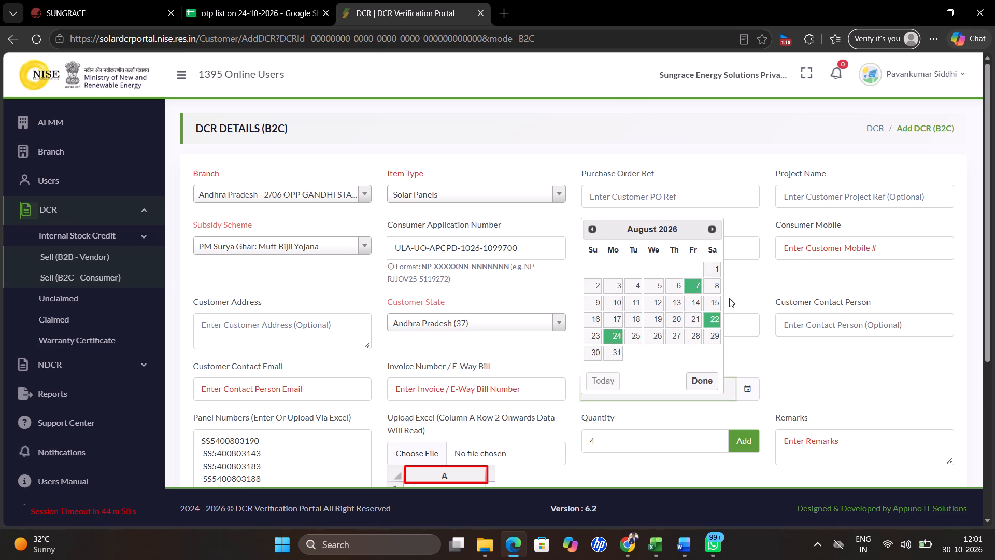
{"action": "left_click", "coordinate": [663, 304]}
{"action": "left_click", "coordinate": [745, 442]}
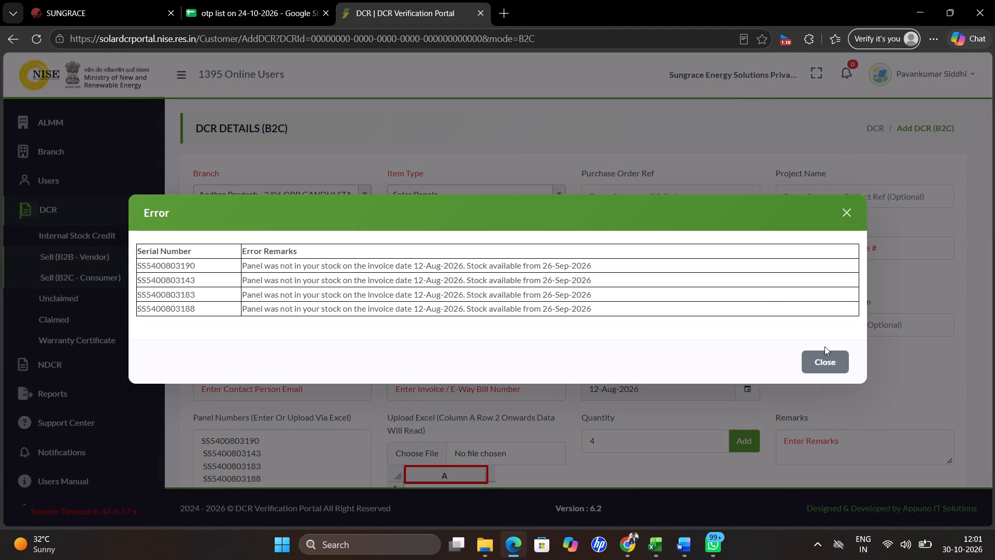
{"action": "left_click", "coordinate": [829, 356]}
Set the invoice date to 30-Sep-2026 and add the four panels to the DCR.
{"action": "left_click", "coordinate": [693, 391]}
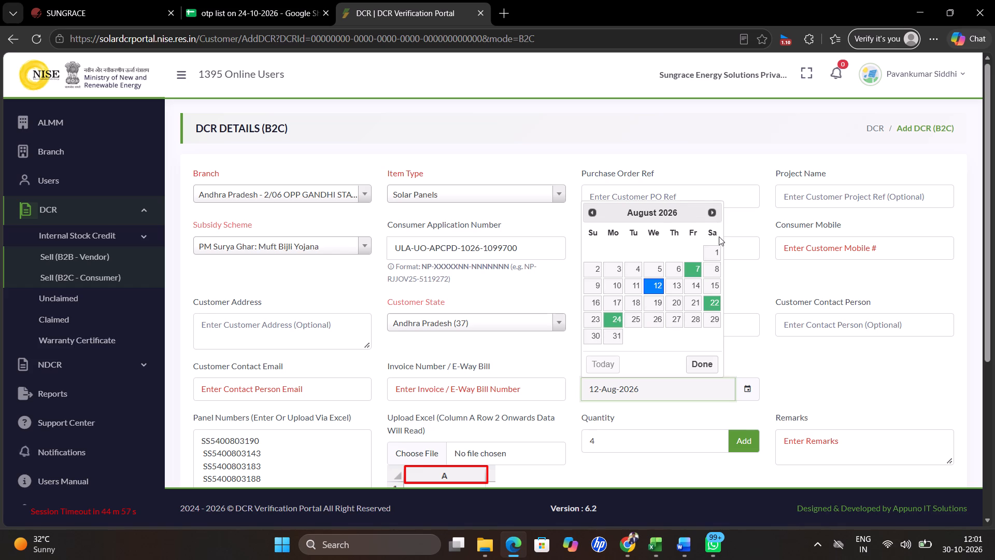
{"action": "left_click", "coordinate": [710, 216]}
{"action": "left_click", "coordinate": [656, 326]}
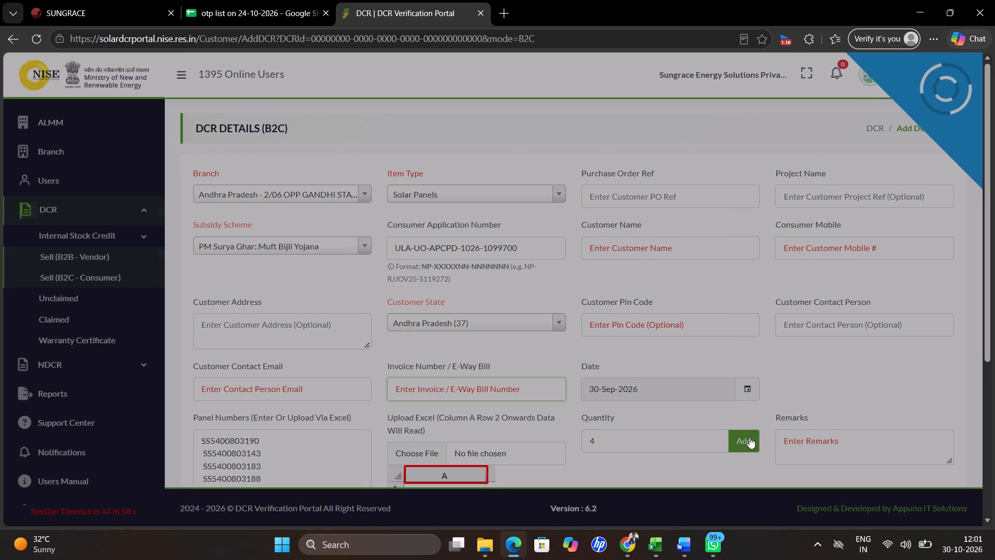
{"action": "left_click", "coordinate": [749, 438]}
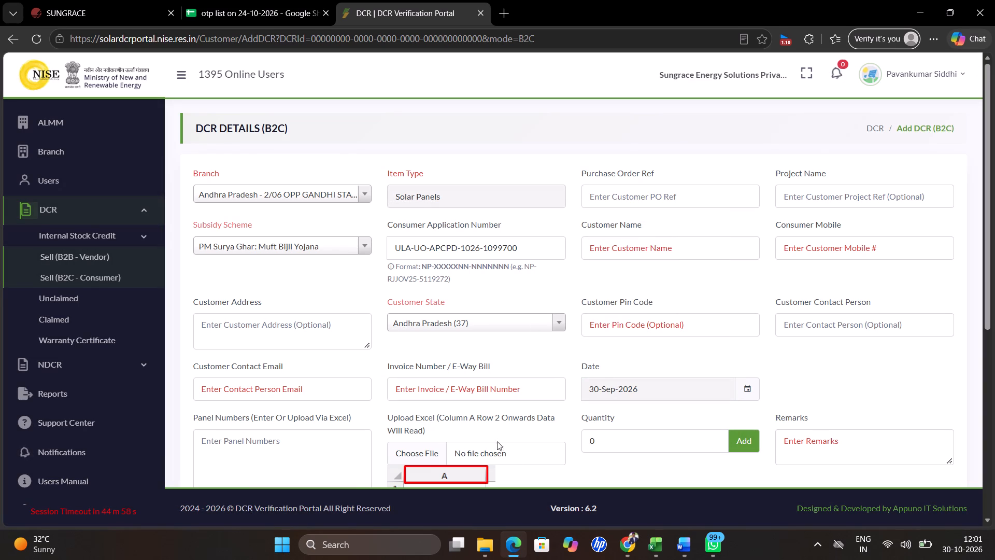
Copy the invoice 9 prefix from the Word reference document and enter the invoice number as AP/GST/26-27/009-269.
{"action": "left_click", "coordinate": [664, 544]}
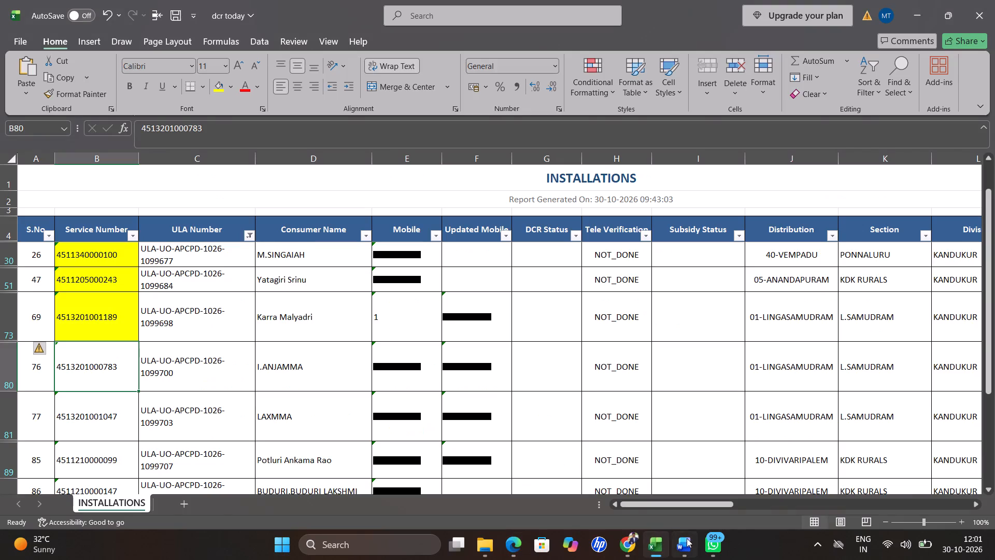
{"action": "left_click", "coordinate": [687, 538]}
{"action": "scroll", "coordinate": [402, 281], "scroll_direction": "up", "scroll_amount": 10}
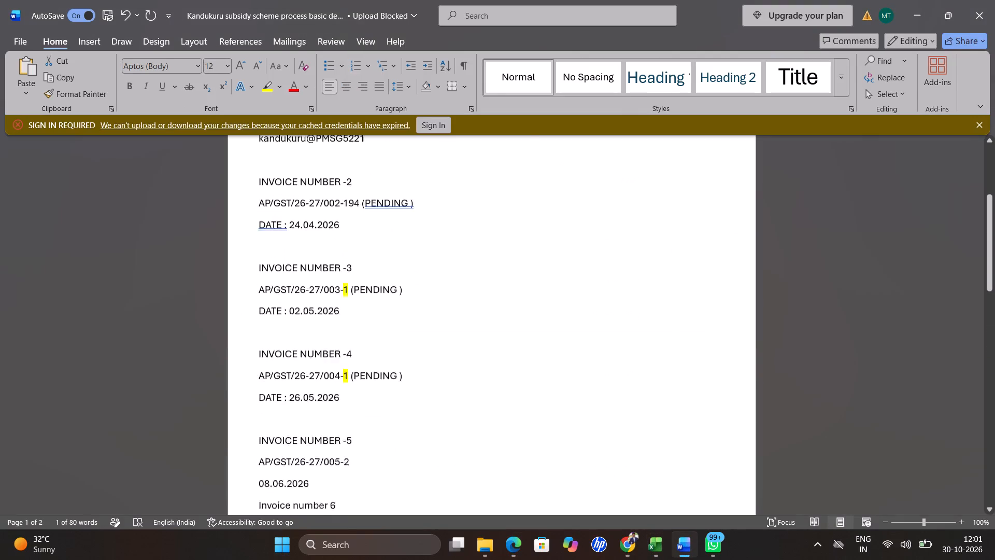
{"action": "scroll", "coordinate": [354, 257], "scroll_direction": "up", "scroll_amount": 4}
{"action": "scroll", "coordinate": [364, 268], "scroll_direction": "down", "scroll_amount": 13}
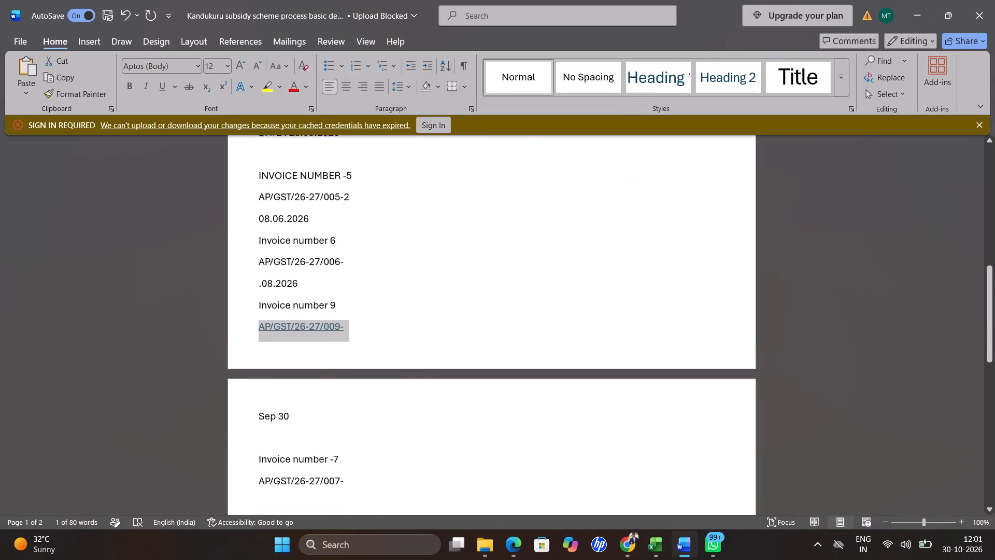
{"action": "key", "text": "ctrl+c"}
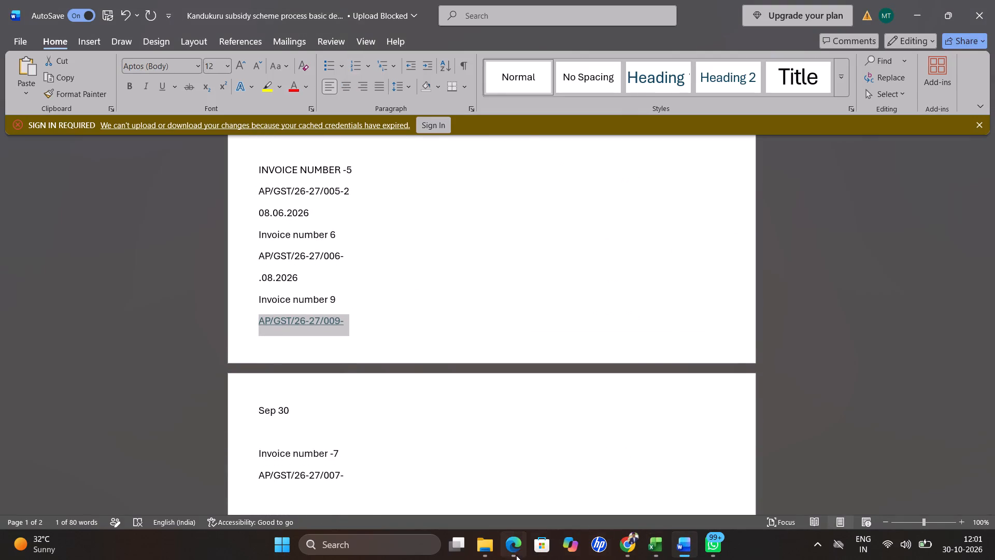
{"action": "left_click", "coordinate": [516, 555]}
{"action": "left_click", "coordinate": [500, 373]}
{"action": "left_click", "coordinate": [503, 380]}
{"action": "key", "text": "ctrl+v"}
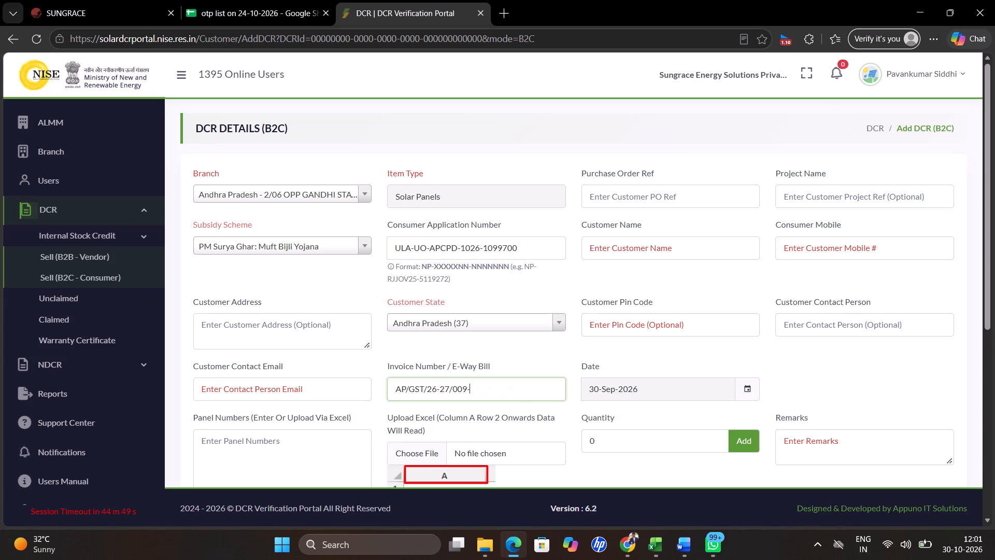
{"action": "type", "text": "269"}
Copy the consumer's address from the SUNGRACE work order into the DCR form's Remarks.
{"action": "scroll", "coordinate": [513, 386], "scroll_direction": "up", "scroll_amount": 1}
{"action": "left_click", "coordinate": [83, 1]}
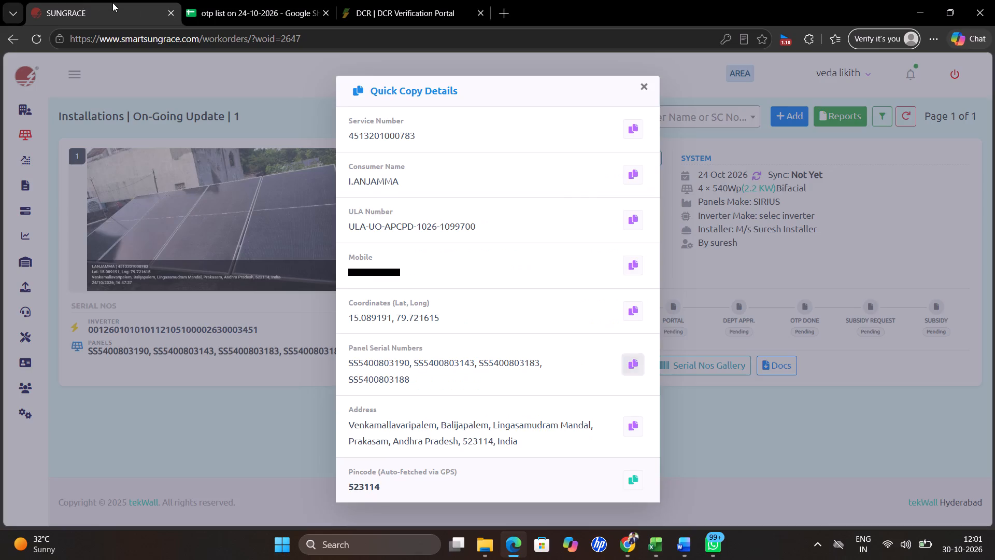
{"action": "left_click", "coordinate": [640, 428]}
{"action": "left_click", "coordinate": [614, 151]}
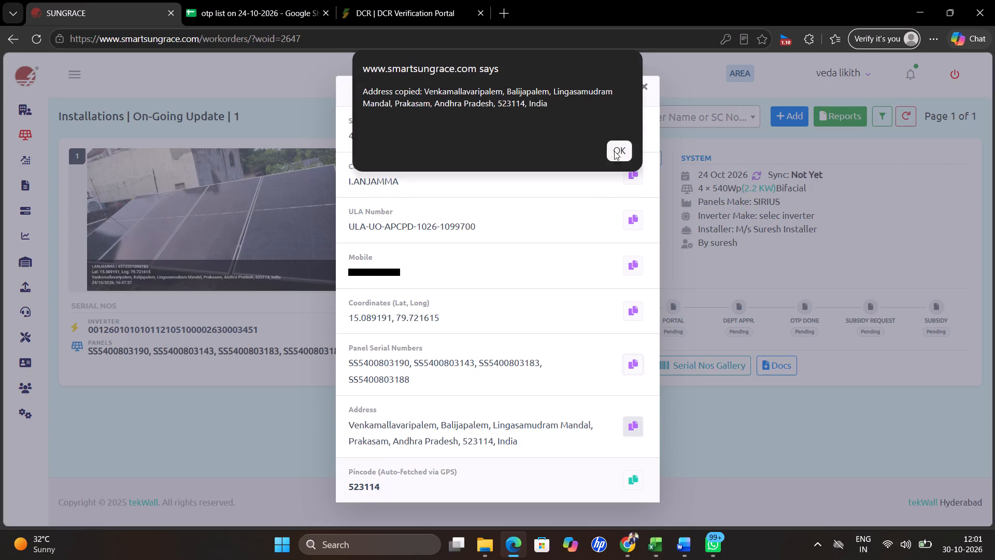
{"action": "left_click", "coordinate": [419, 6]}
{"action": "left_click", "coordinate": [830, 456]}
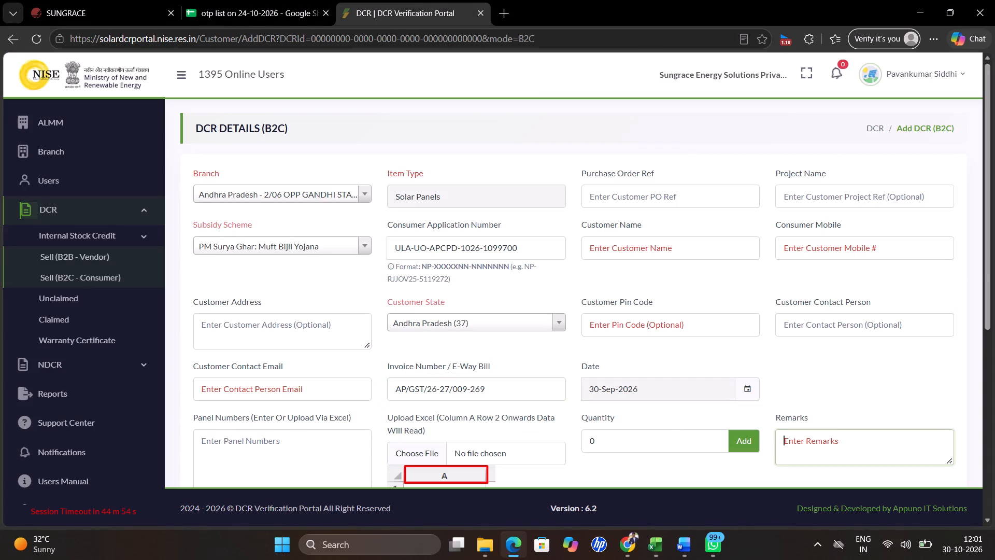
{"action": "key", "text": "ctrl+v"}
Enter the customer pin code shown in the work order's address.
{"action": "left_click", "coordinate": [718, 324]}
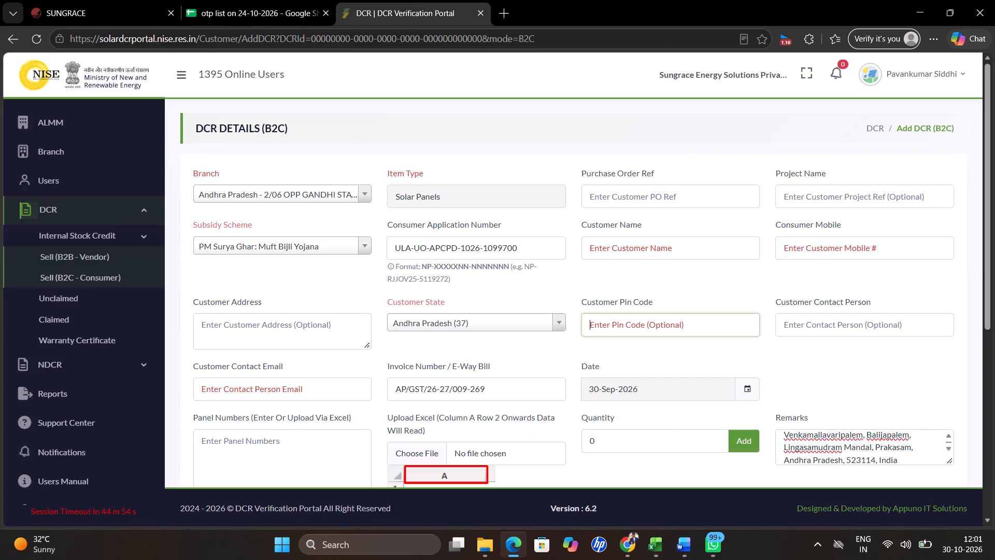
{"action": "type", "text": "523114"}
Copy the project name SC ST HOMES 10.44MW ULA KANDUKURU DIVISION from the Word document into the DCR form's Project Name.
{"action": "scroll", "coordinate": [718, 323], "scroll_direction": "up", "scroll_amount": 2}
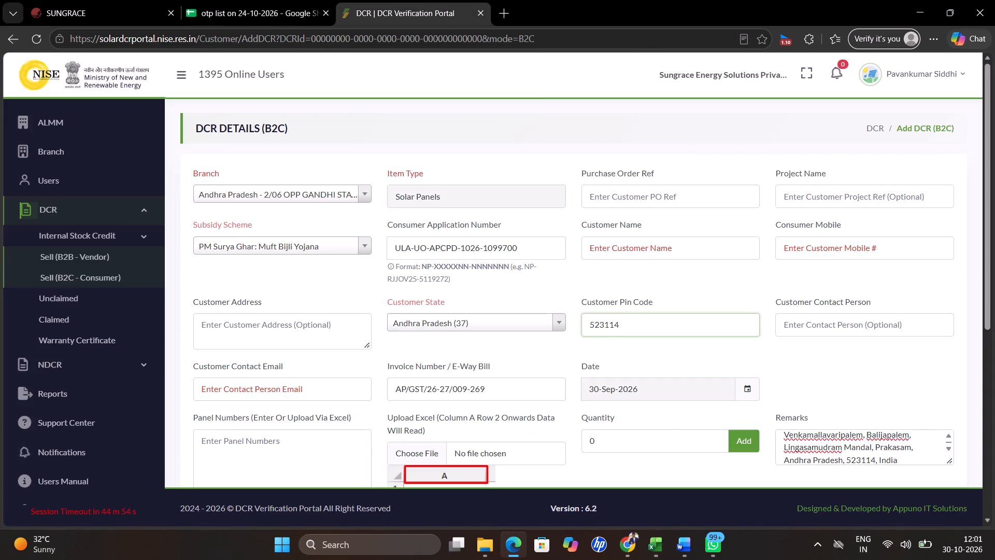
{"action": "scroll", "coordinate": [718, 323], "scroll_direction": "up", "scroll_amount": 1}
{"action": "left_click", "coordinate": [685, 544]}
{"action": "scroll", "coordinate": [433, 389], "scroll_direction": "up", "scroll_amount": 10}
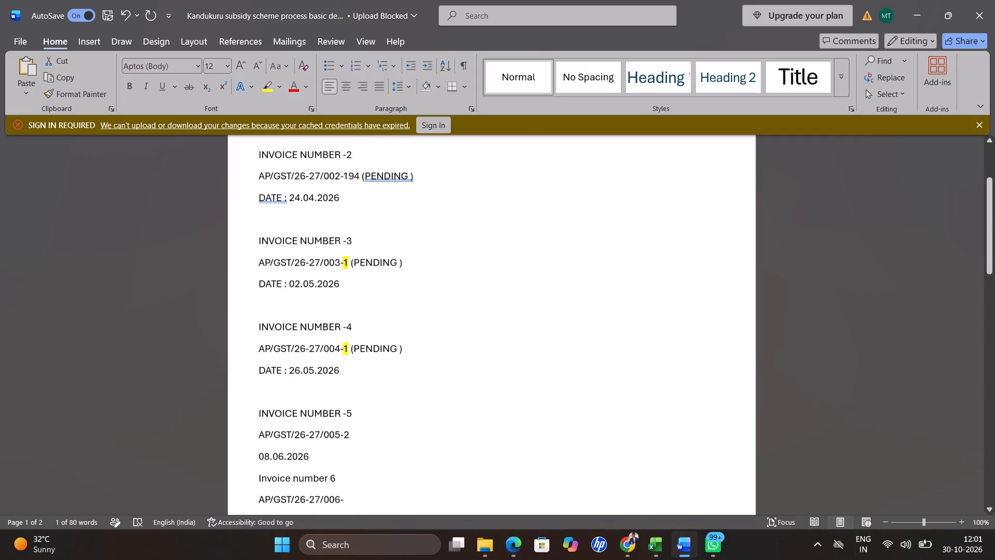
{"action": "scroll", "coordinate": [372, 245], "scroll_direction": "up", "scroll_amount": 6}
{"action": "left_click_drag", "start_coordinate": [305, 267], "coordinate": [523, 286]}
{"action": "left_click", "coordinate": [521, 291]}
{"action": "left_click_drag", "start_coordinate": [304, 266], "coordinate": [525, 263]}
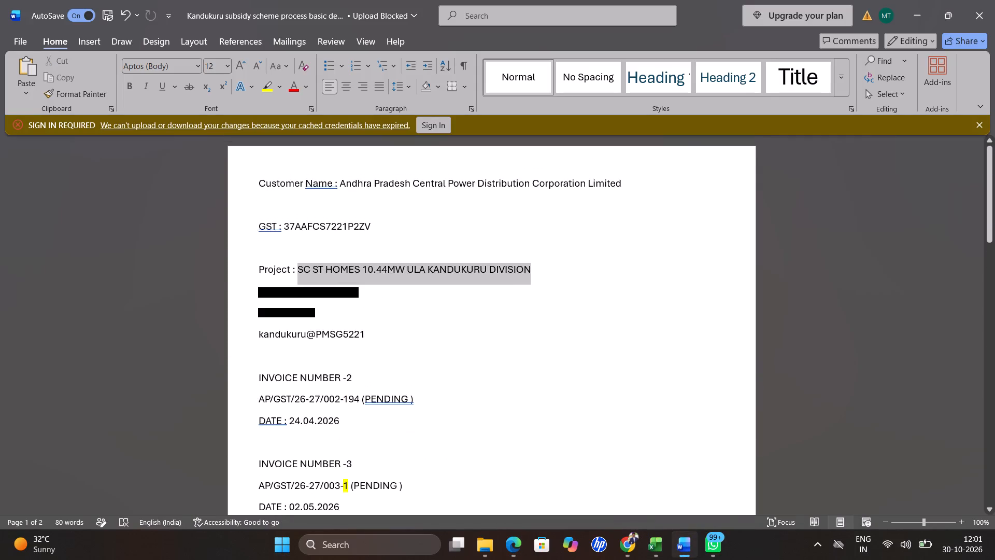
{"action": "left_click_drag", "start_coordinate": [525, 263], "coordinate": [539, 265]}
{"action": "key", "text": "ctrl+c"}
{"action": "left_click", "coordinate": [518, 551]}
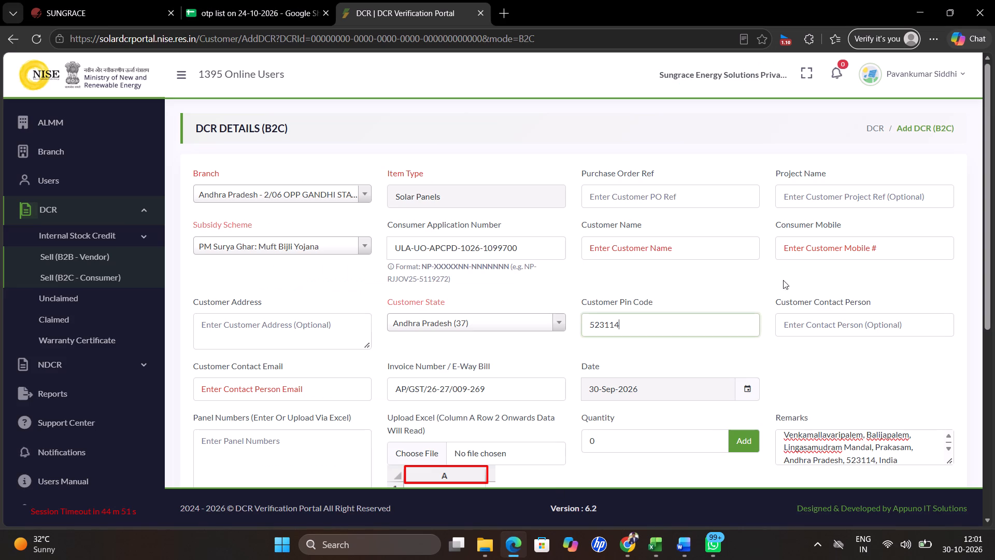
{"action": "left_click", "coordinate": [843, 193]}
{"action": "key", "text": "ctrl+v"}
Copy the contact e-mail from the Word reference document into the DCR form's Customer Contact Email.
{"action": "left_click", "coordinate": [661, 551]}
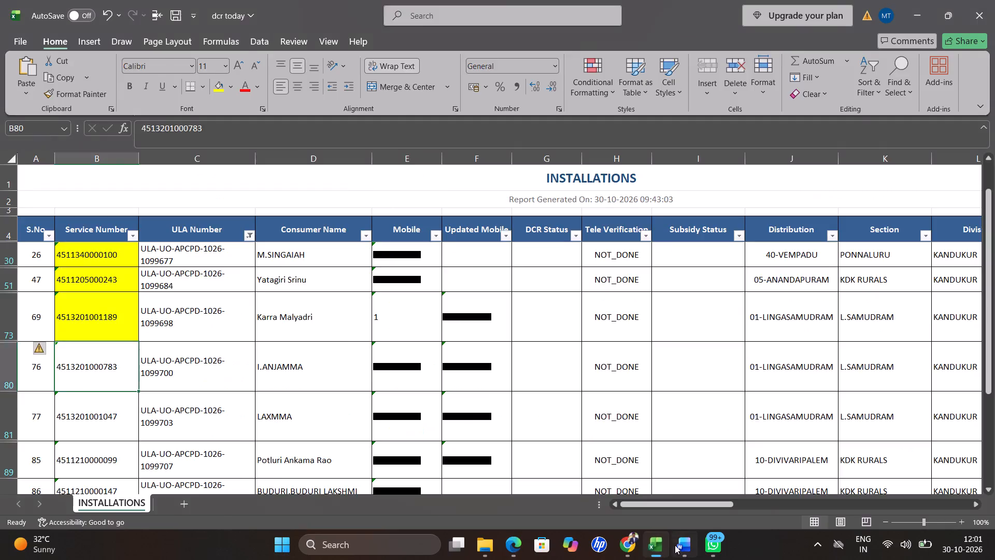
{"action": "left_click", "coordinate": [675, 545]}
{"action": "left_click", "coordinate": [425, 348]}
{"action": "left_click_drag", "start_coordinate": [362, 282], "coordinate": [291, 292]}
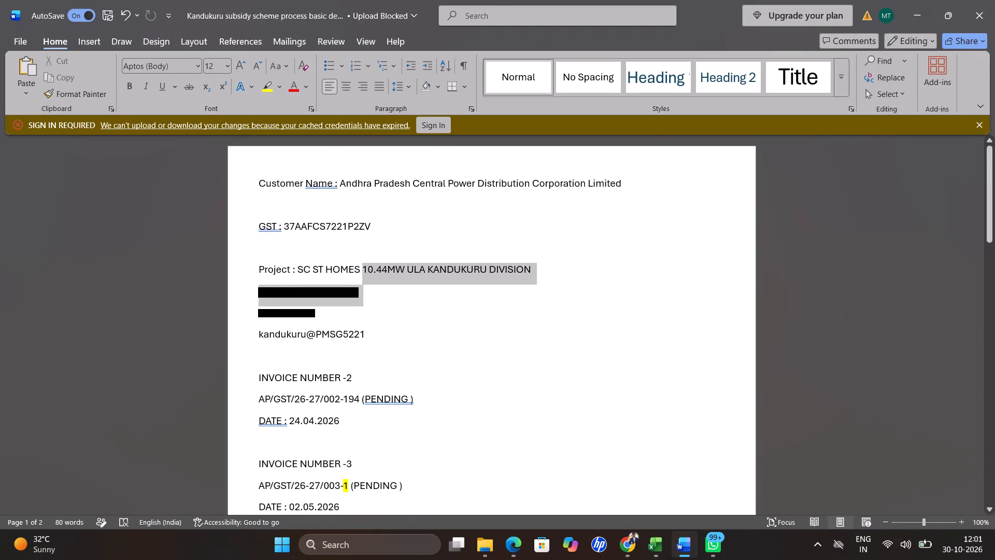
{"action": "left_click_drag", "start_coordinate": [291, 292], "coordinate": [283, 291]}
{"action": "left_click", "coordinate": [416, 321]}
{"action": "left_click_drag", "start_coordinate": [367, 302], "coordinate": [247, 289]}
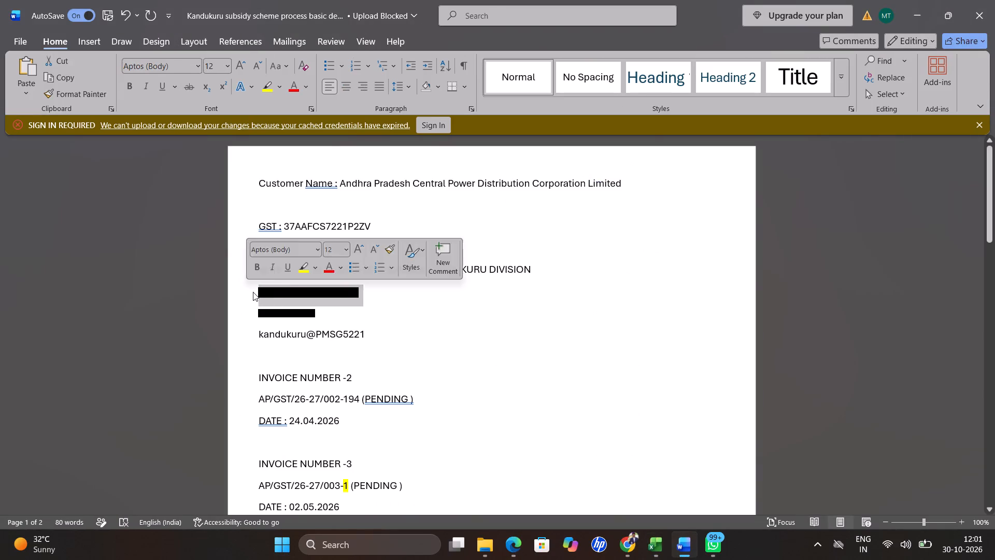
{"action": "key", "text": "ctrl+c"}
{"action": "left_click", "coordinate": [514, 548]}
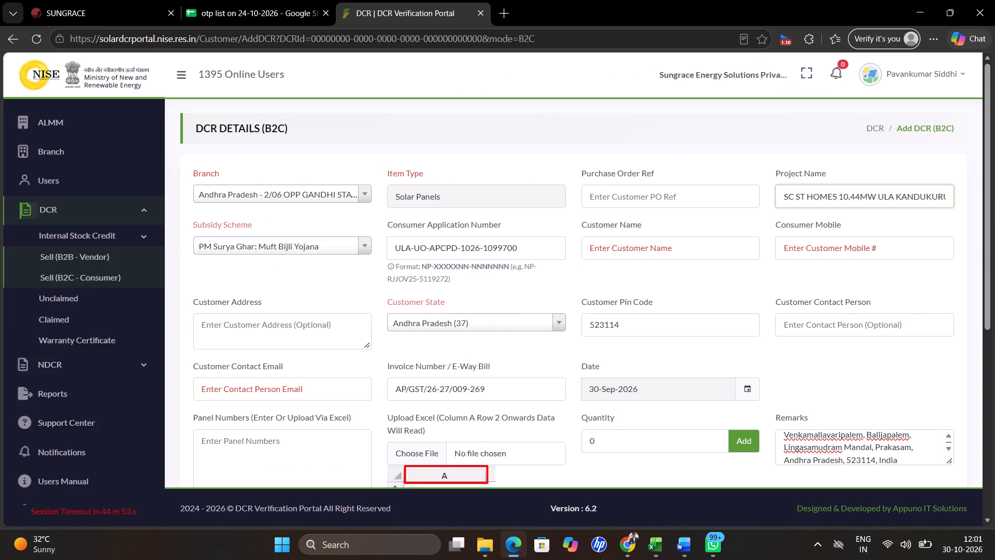
{"action": "left_click", "coordinate": [333, 399]}
{"action": "key", "text": "ctrl+v"}
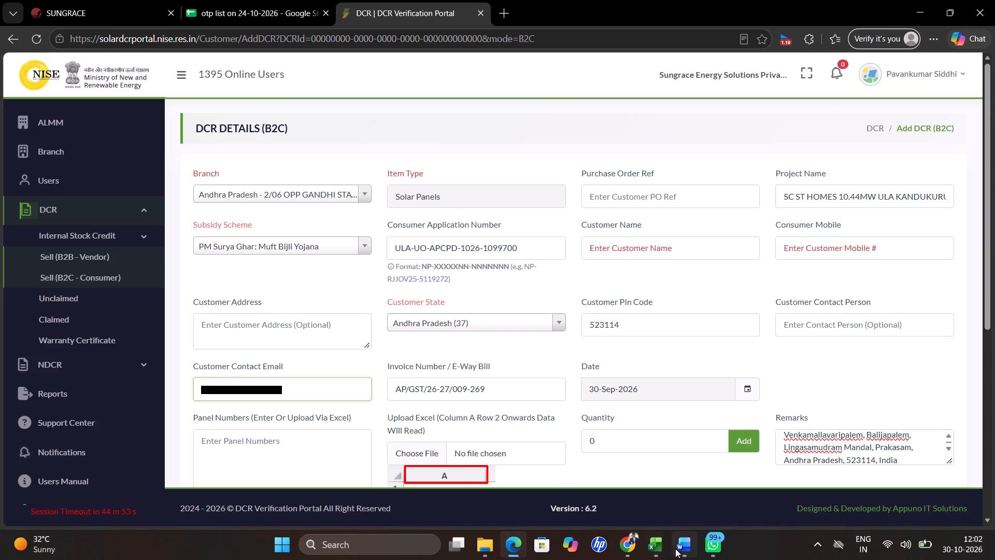
Copy the contact mobile number from the Word reference document into the DCR form's Consumer Mobile.
{"action": "left_click", "coordinate": [680, 545]}
{"action": "left_click", "coordinate": [377, 351]}
{"action": "left_click_drag", "start_coordinate": [334, 310], "coordinate": [229, 307]}
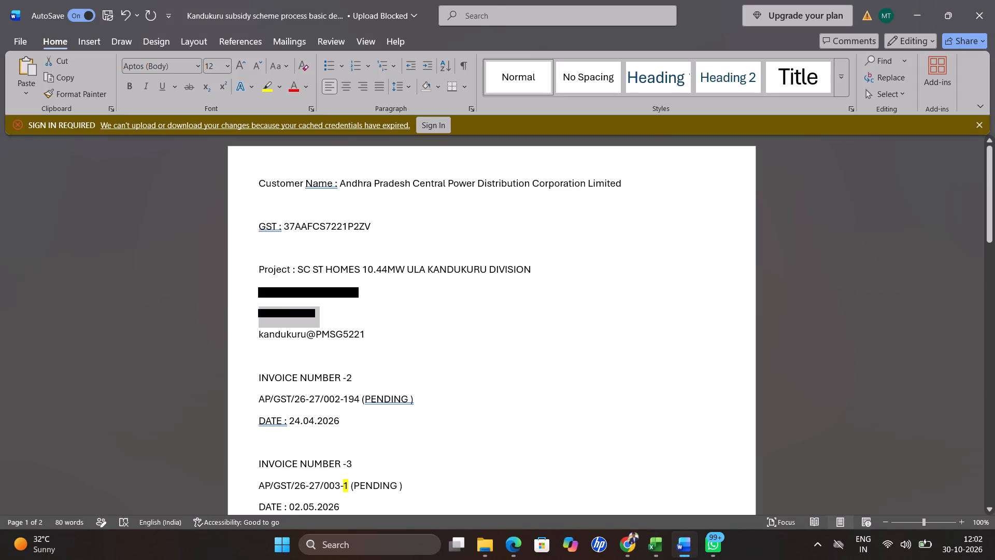
{"action": "key", "text": "ctrl+c"}
{"action": "left_click", "coordinate": [519, 539]}
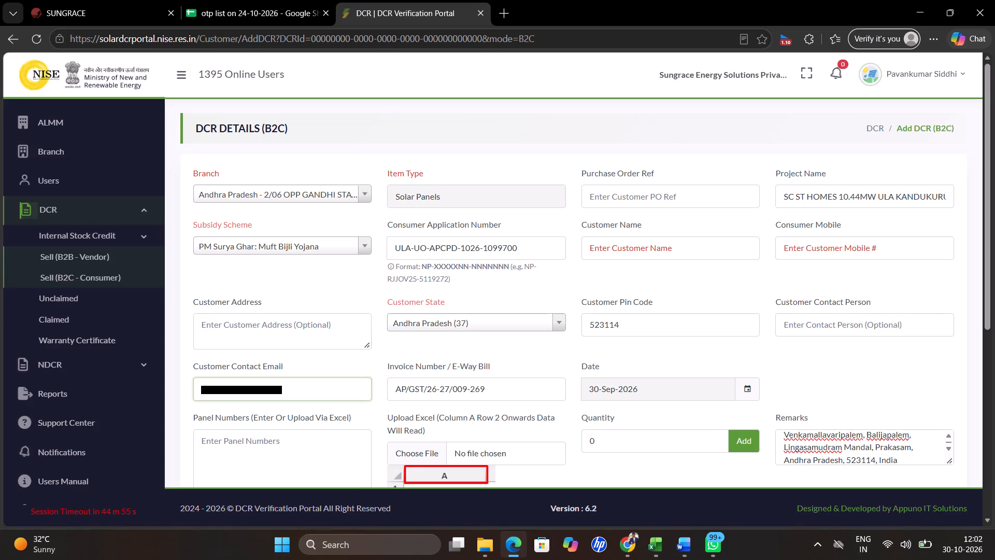
{"action": "left_click", "coordinate": [824, 253]}
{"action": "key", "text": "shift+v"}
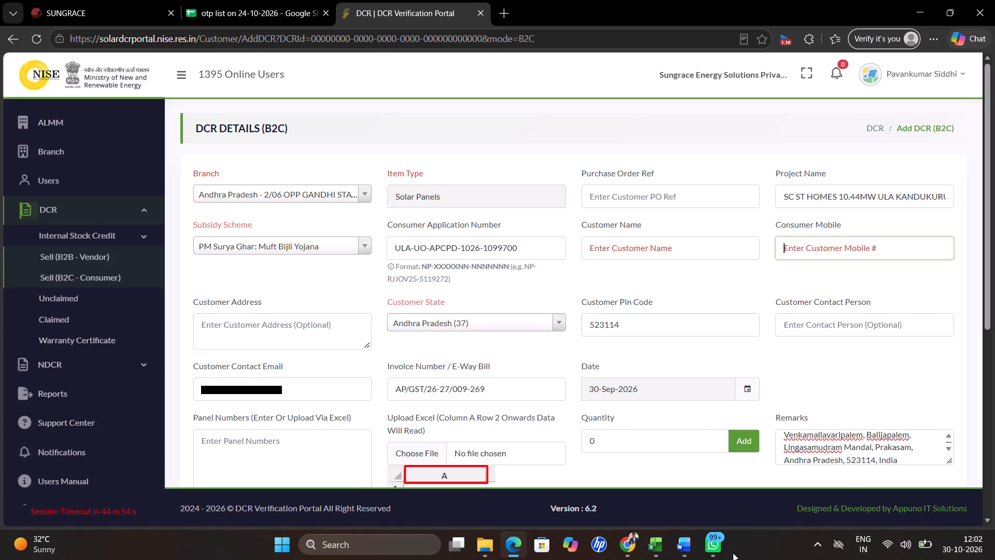
{"action": "key", "text": "ctrl+v"}
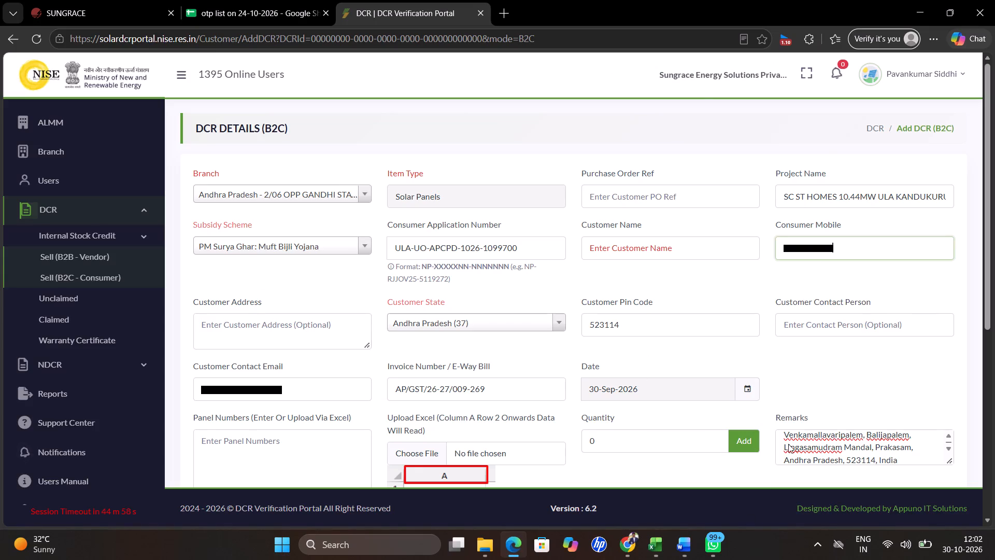
Copy the customer name Andhra Pradesh Central Power Distribution Corporation Limited from the Word document into the DCR form's Customer Name.
{"action": "left_click", "coordinate": [679, 550]}
{"action": "left_click", "coordinate": [473, 321]}
{"action": "scroll", "coordinate": [488, 320], "scroll_direction": "up", "scroll_amount": 3}
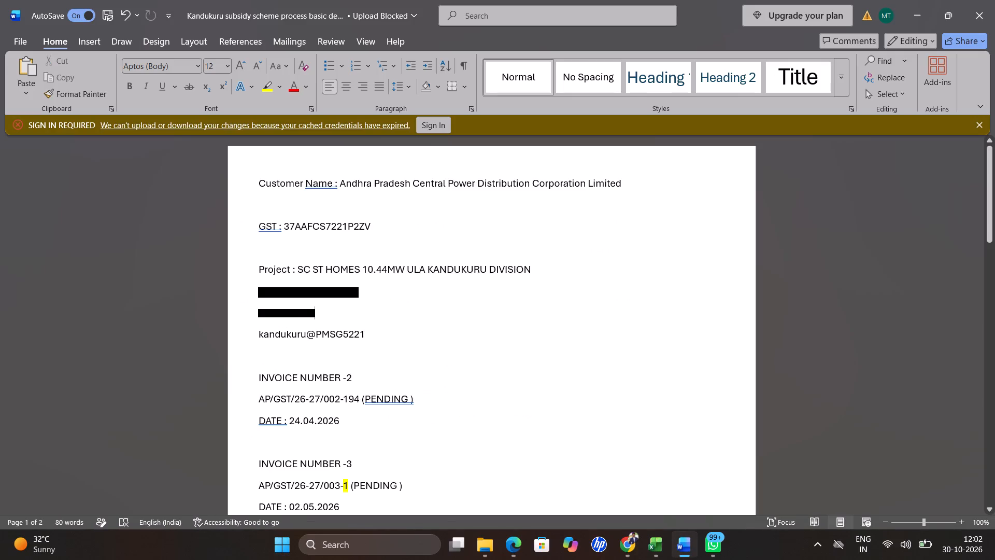
{"action": "left_click", "coordinate": [516, 542]}
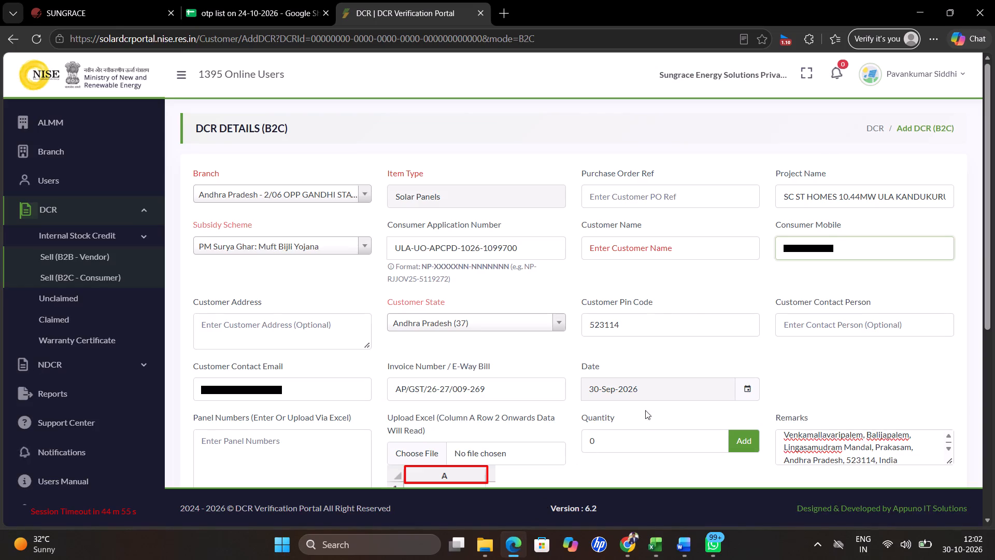
{"action": "left_click", "coordinate": [658, 251]}
{"action": "left_click", "coordinate": [685, 539]}
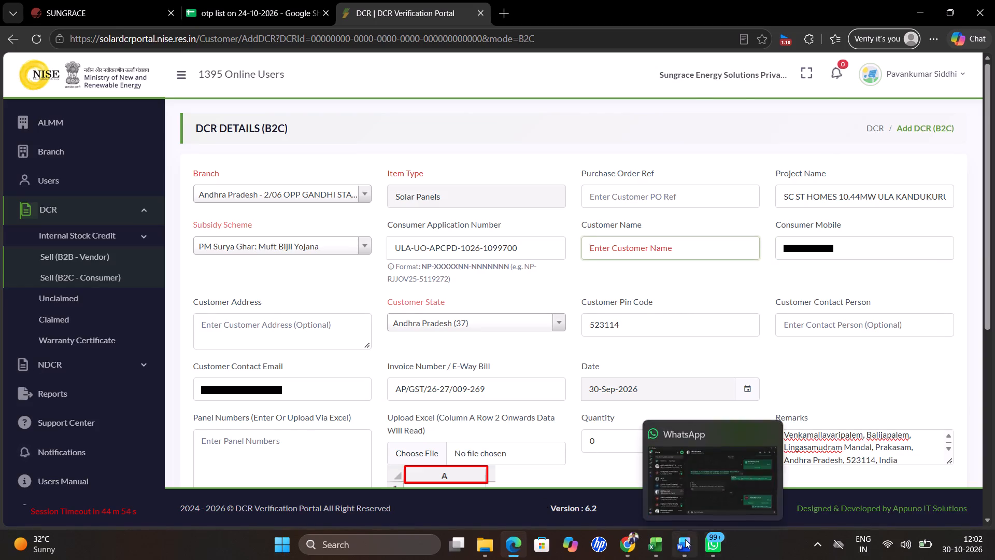
{"action": "left_click", "coordinate": [523, 550]}
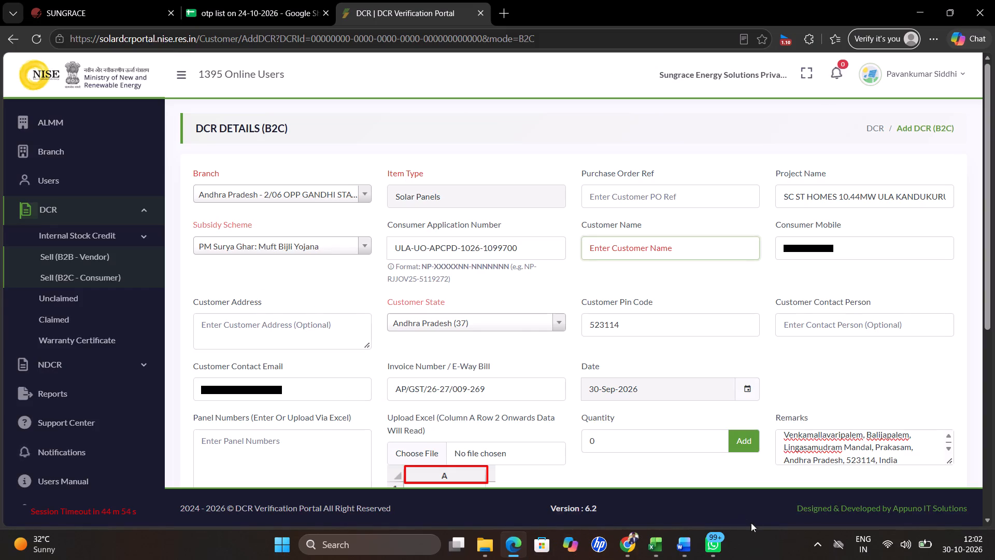
{"action": "left_click", "coordinate": [678, 541]}
{"action": "left_click", "coordinate": [493, 327]}
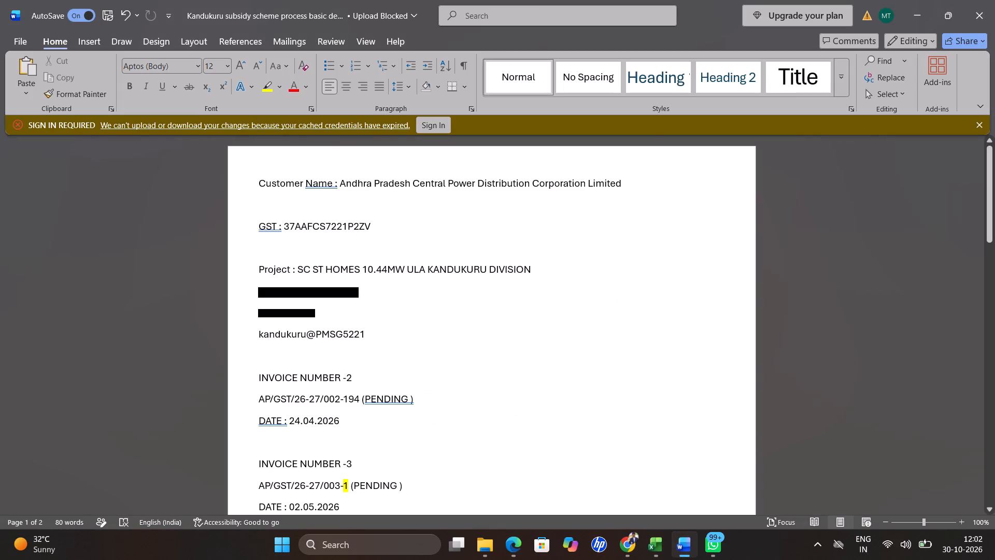
{"action": "left_click_drag", "start_coordinate": [343, 185], "coordinate": [620, 187]}
{"action": "key", "text": "ctrl+c"}
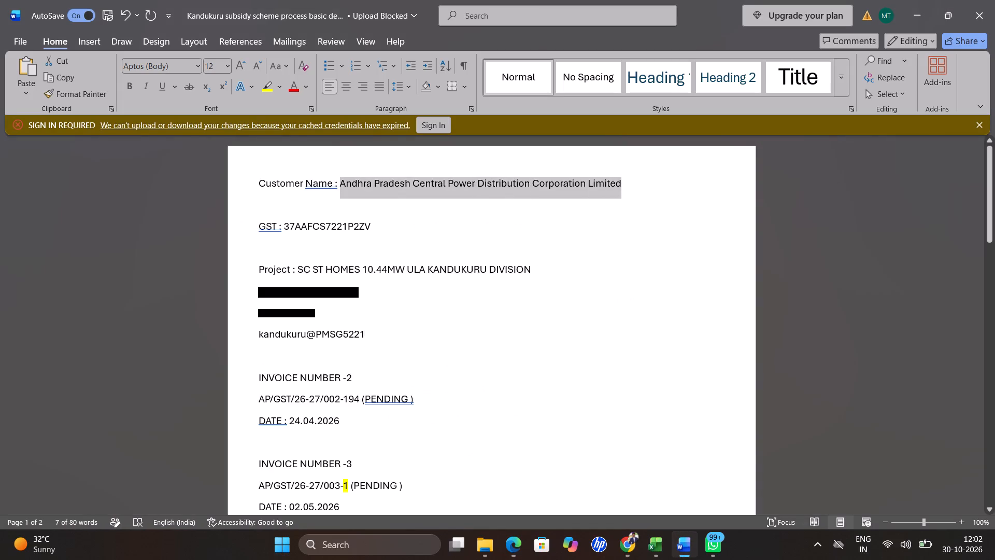
{"action": "left_click", "coordinate": [516, 547]}
{"action": "left_click", "coordinate": [626, 250]}
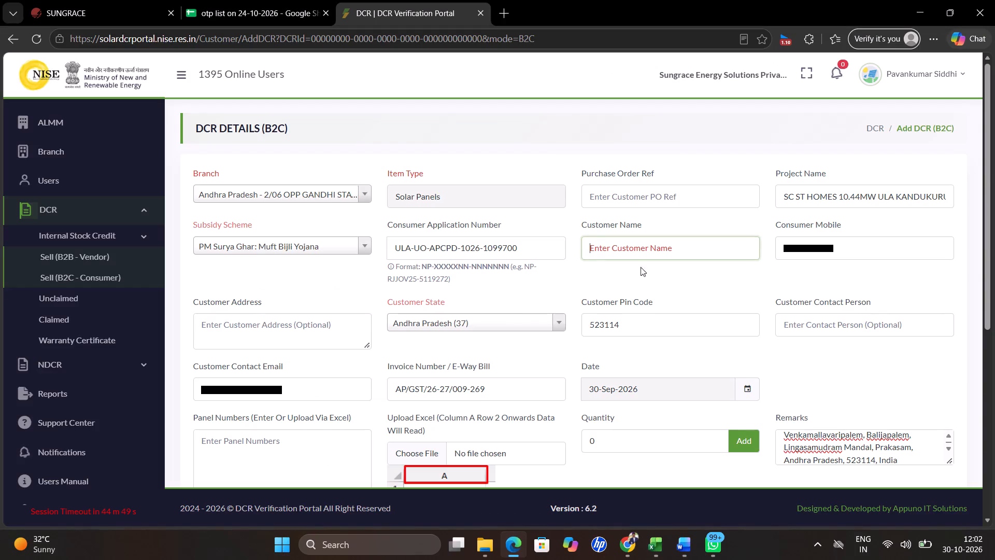
{"action": "key", "text": "ctrl+v"}
Submit the completed B2C DCR form and confirm the submission.
{"action": "scroll", "coordinate": [651, 358], "scroll_direction": "down", "scroll_amount": 5}
{"action": "scroll", "coordinate": [690, 341], "scroll_direction": "up", "scroll_amount": 4}
{"action": "scroll", "coordinate": [847, 438], "scroll_direction": "down", "scroll_amount": 3}
{"action": "left_click", "coordinate": [887, 345]}
{"action": "left_click", "coordinate": [621, 368]}
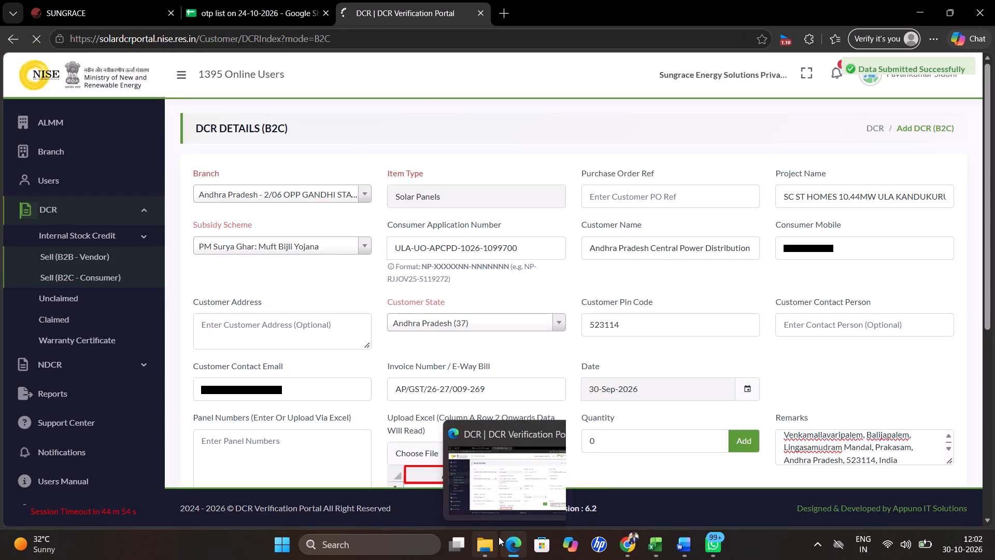
Create a new folder named 269 inside the DCR009 folder in File Explorer.
{"action": "left_click", "coordinate": [499, 537]}
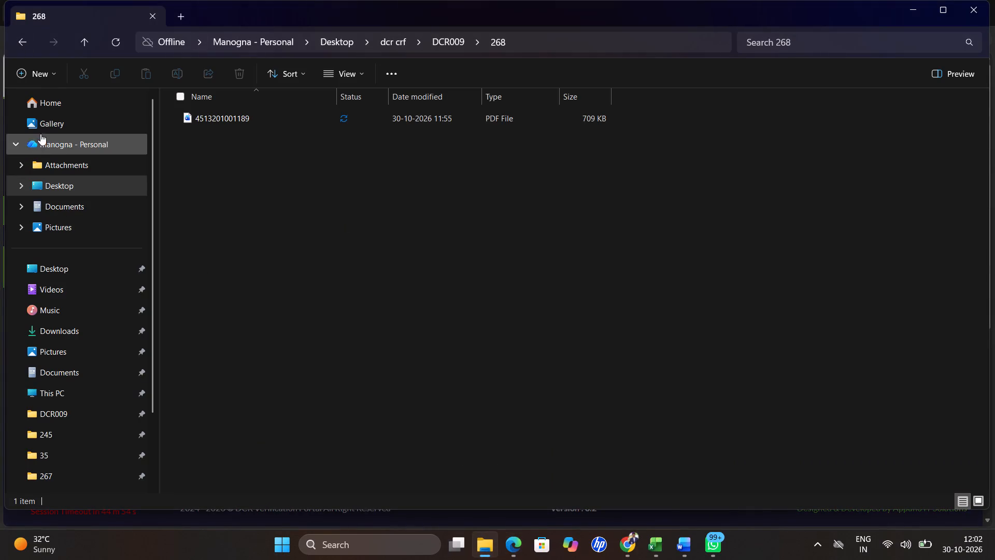
{"action": "scroll", "coordinate": [67, 141], "scroll_direction": "up", "scroll_amount": 3}
{"action": "left_click", "coordinate": [24, 41]}
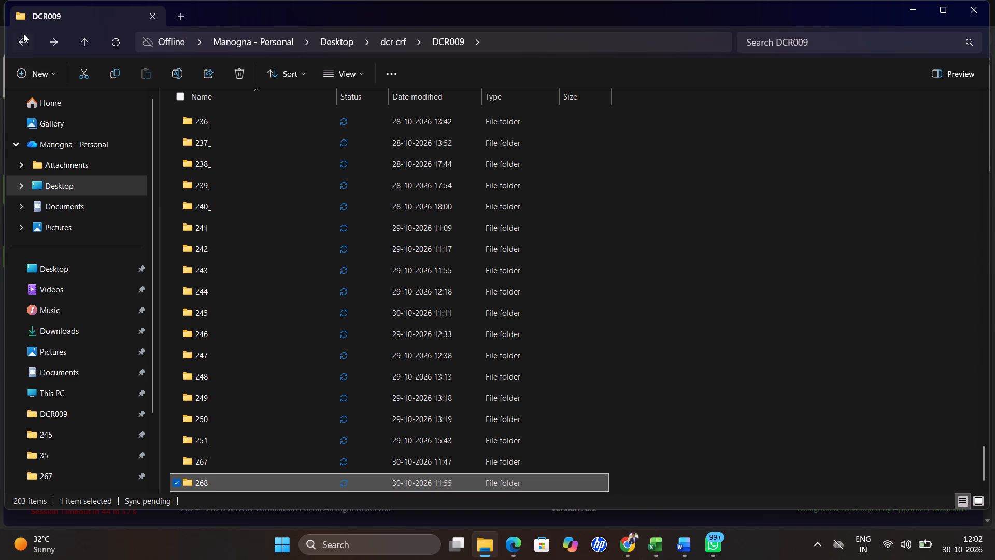
{"action": "left_click", "coordinate": [27, 78]}
{"action": "left_click", "coordinate": [112, 105]}
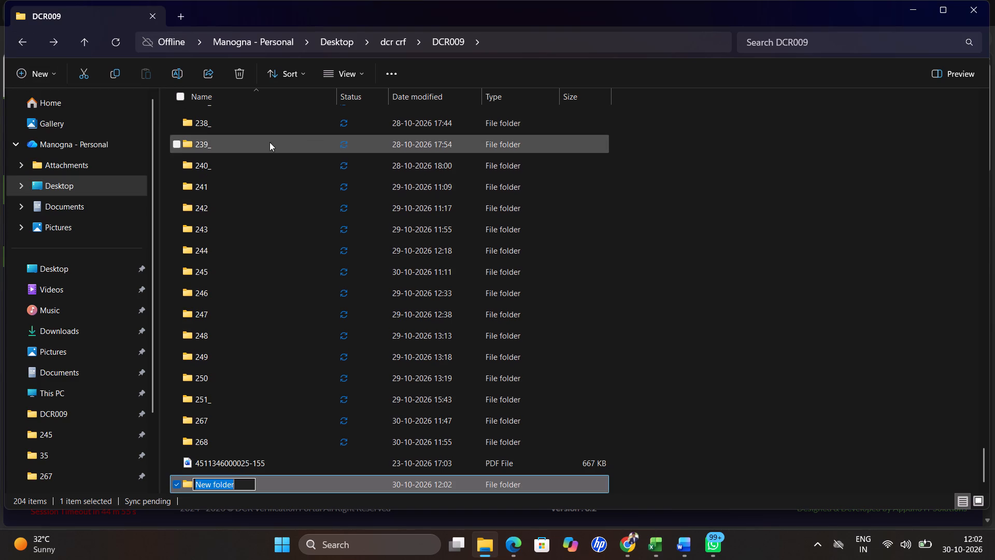
{"action": "key", "text": "BackSpace"}
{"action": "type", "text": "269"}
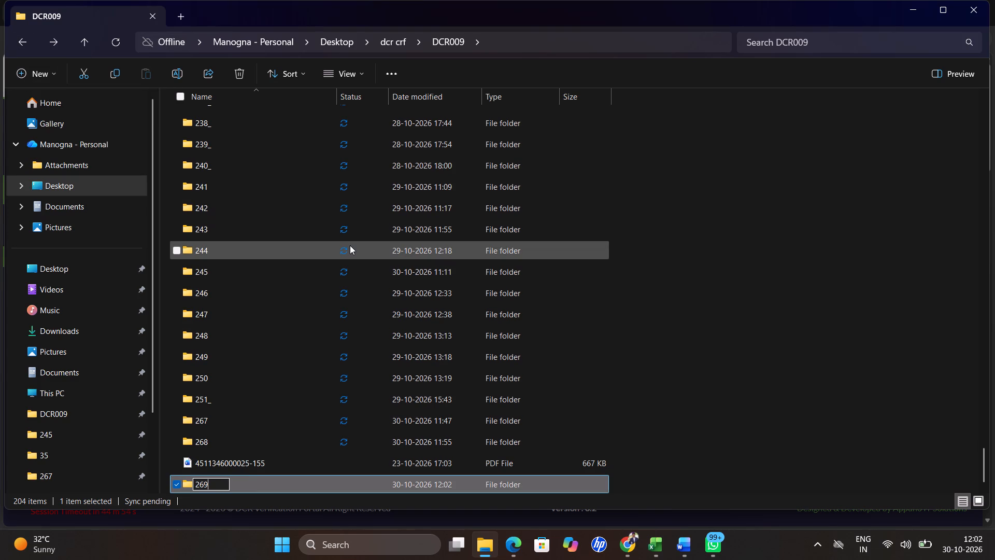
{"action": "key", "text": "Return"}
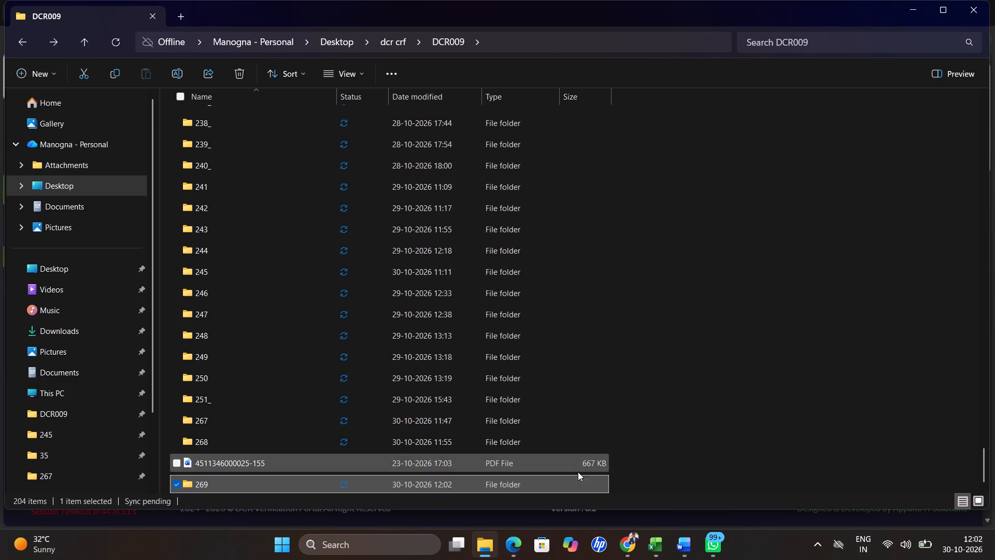
Close the work order's copy details in SUNGRACE and open the DCR certificate PDF for invoice AP/GST/26-27/009-269 in the DCR portal.
{"action": "left_click", "coordinate": [522, 536]}
{"action": "left_click", "coordinate": [149, 0]}
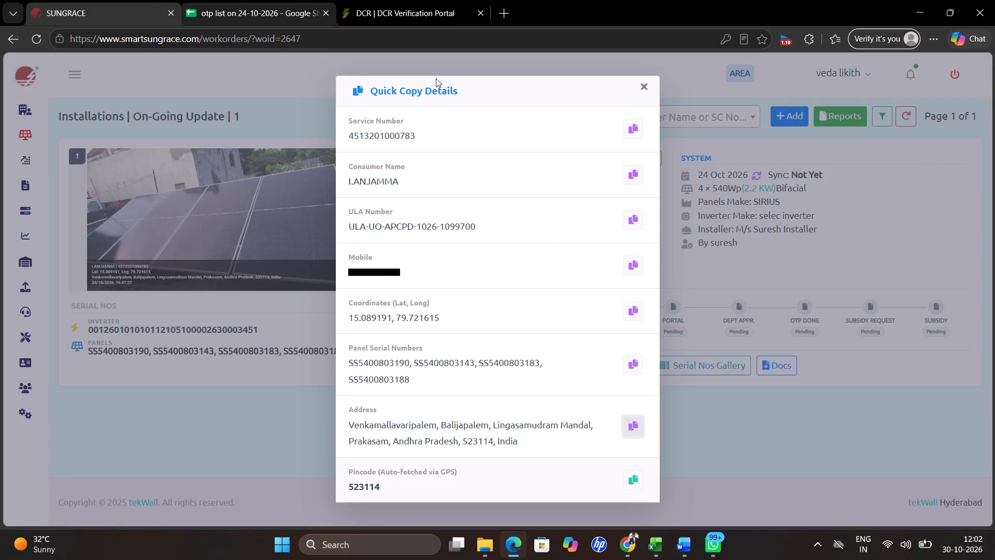
{"action": "left_click", "coordinate": [647, 82]}
{"action": "left_click", "coordinate": [399, 14]}
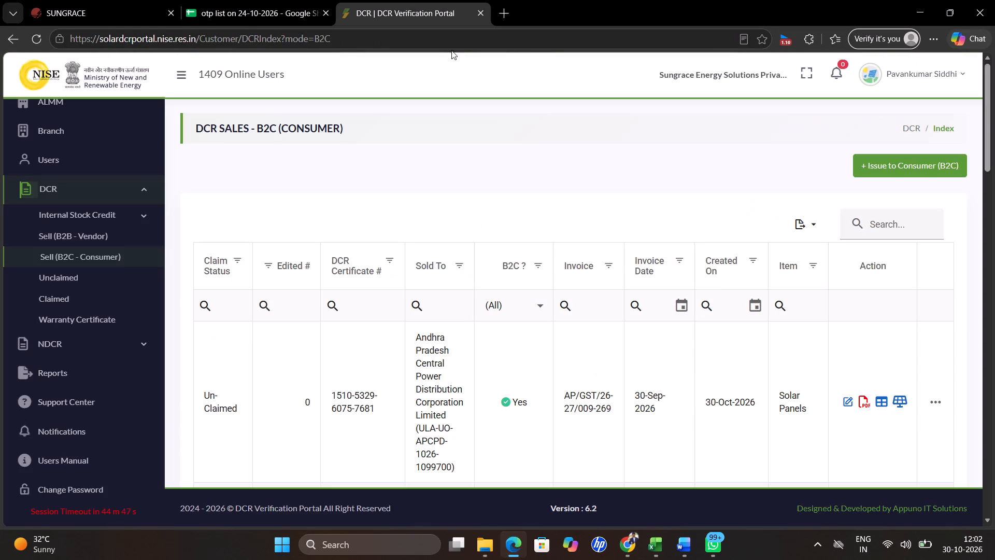
{"action": "left_click", "coordinate": [857, 396]}
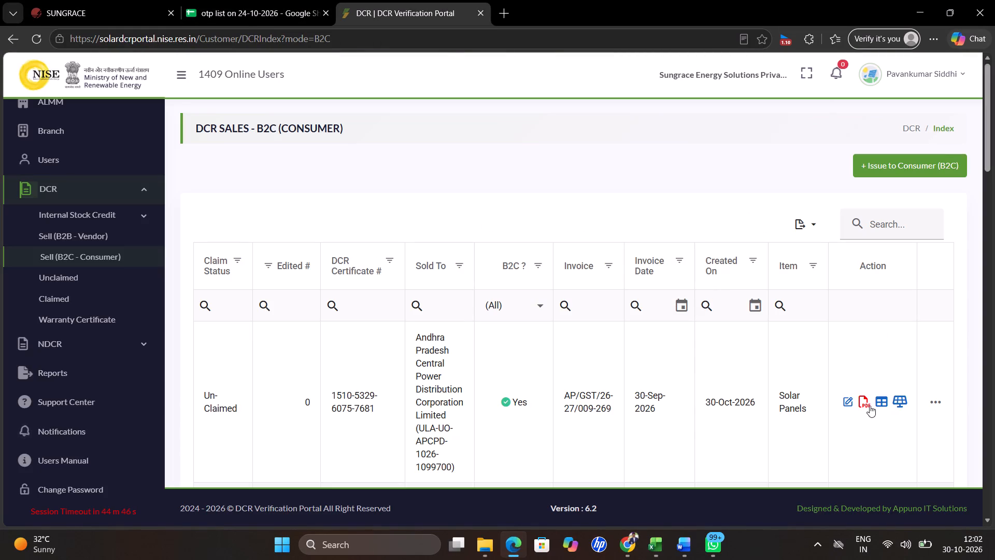
{"action": "left_click", "coordinate": [866, 405]}
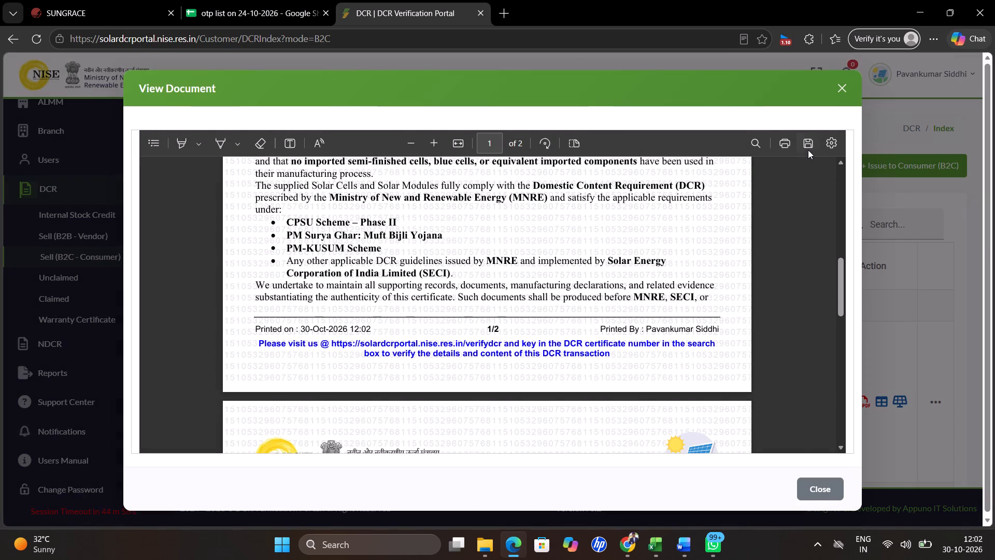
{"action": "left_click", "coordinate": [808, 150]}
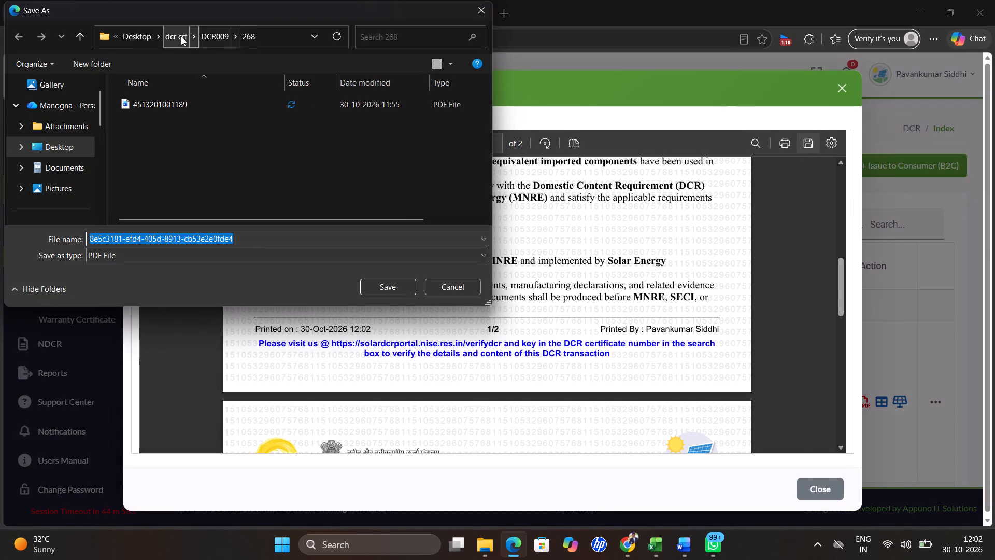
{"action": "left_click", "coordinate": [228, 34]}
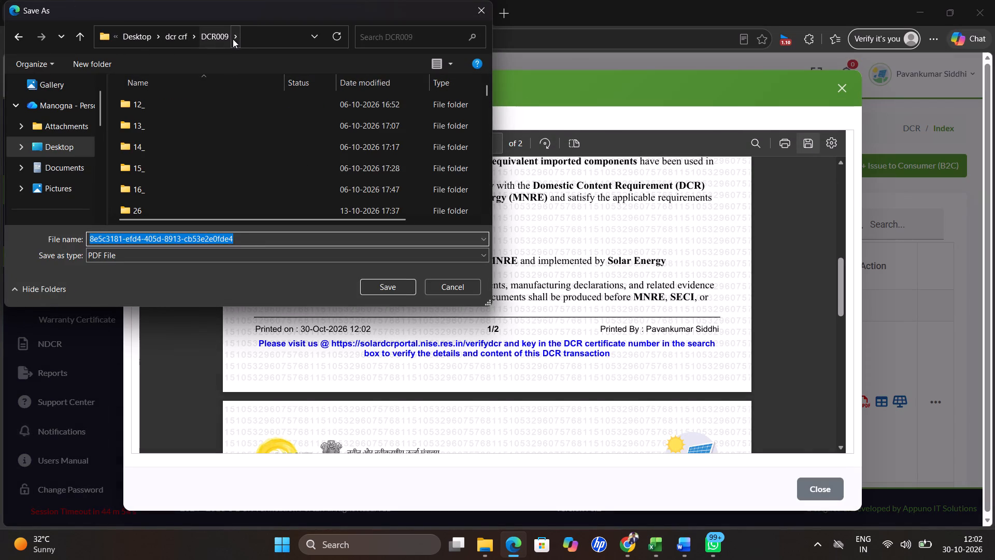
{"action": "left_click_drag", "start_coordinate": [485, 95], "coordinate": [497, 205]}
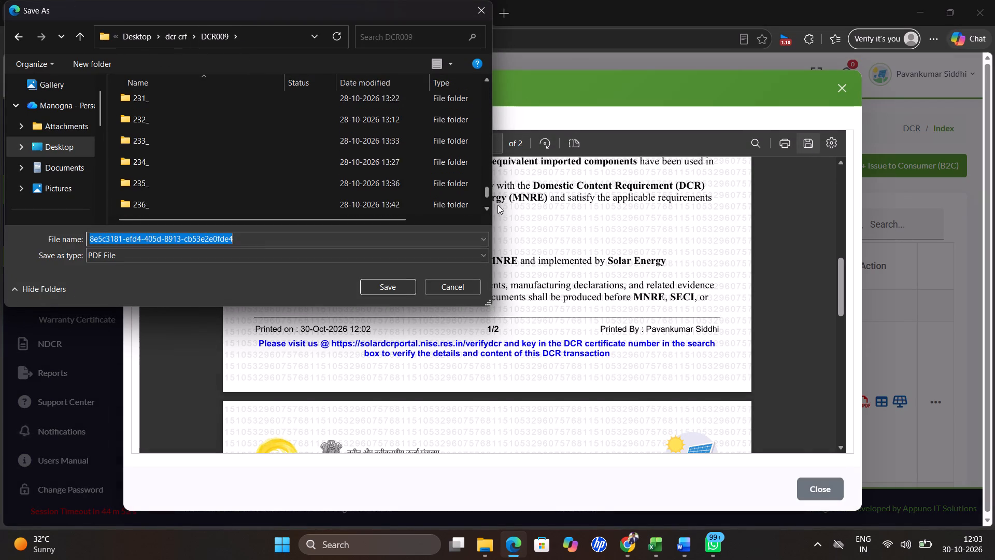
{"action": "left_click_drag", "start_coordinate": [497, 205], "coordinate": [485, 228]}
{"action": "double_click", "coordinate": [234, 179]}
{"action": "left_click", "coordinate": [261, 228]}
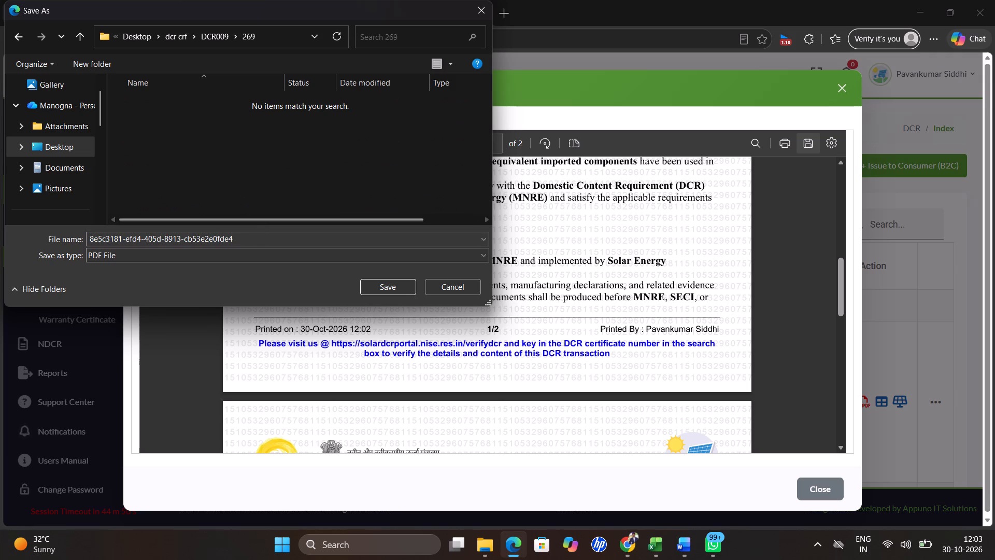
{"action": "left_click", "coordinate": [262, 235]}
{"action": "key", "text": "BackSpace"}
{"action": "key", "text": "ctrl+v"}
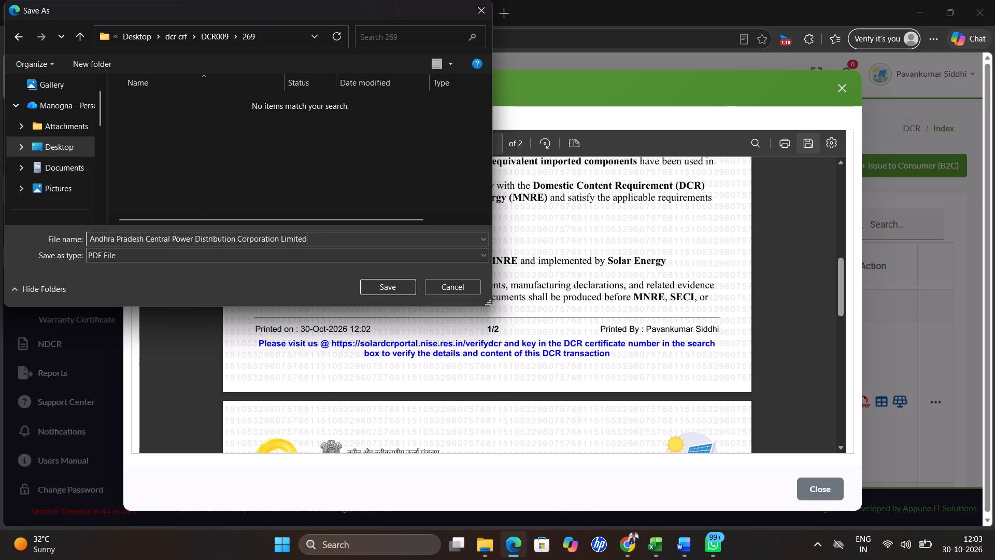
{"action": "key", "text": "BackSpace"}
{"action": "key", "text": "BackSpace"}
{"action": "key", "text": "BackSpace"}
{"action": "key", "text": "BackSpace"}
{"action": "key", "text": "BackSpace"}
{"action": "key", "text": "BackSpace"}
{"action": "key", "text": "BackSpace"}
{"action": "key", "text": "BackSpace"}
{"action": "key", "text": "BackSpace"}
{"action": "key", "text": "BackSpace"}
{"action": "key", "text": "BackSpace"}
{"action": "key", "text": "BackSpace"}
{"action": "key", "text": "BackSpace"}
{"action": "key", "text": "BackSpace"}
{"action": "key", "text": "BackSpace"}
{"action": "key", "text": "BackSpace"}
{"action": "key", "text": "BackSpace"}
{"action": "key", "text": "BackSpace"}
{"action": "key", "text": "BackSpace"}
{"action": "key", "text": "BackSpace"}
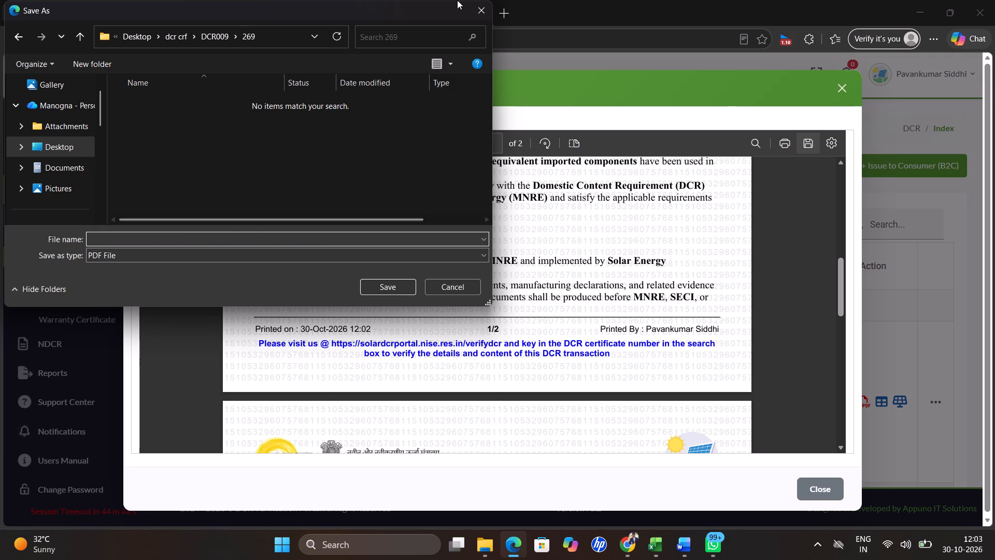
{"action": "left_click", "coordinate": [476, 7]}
Copy the consumer's service number from the SUNGRACE work order and return to the open DCR certificate.
{"action": "left_click", "coordinate": [78, 6]}
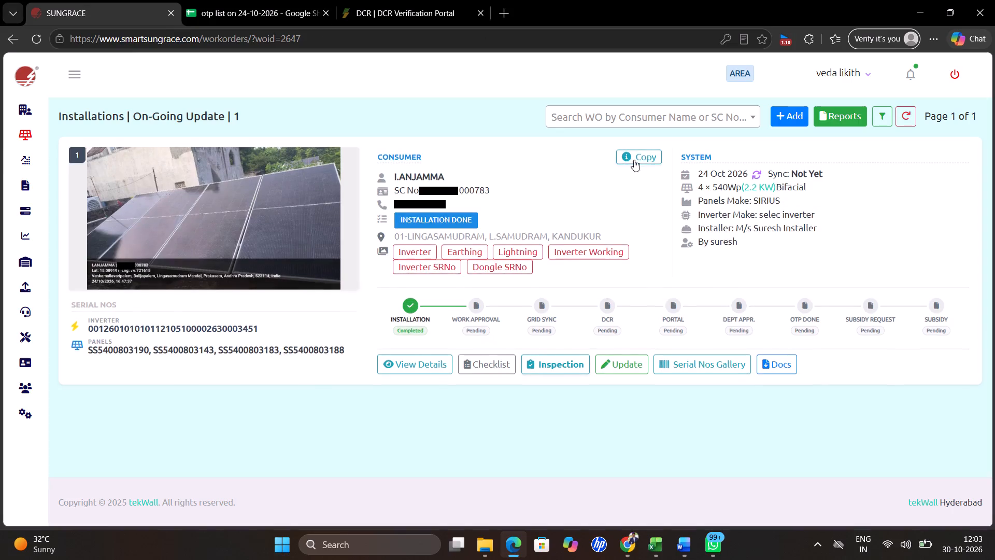
{"action": "left_click", "coordinate": [635, 159]}
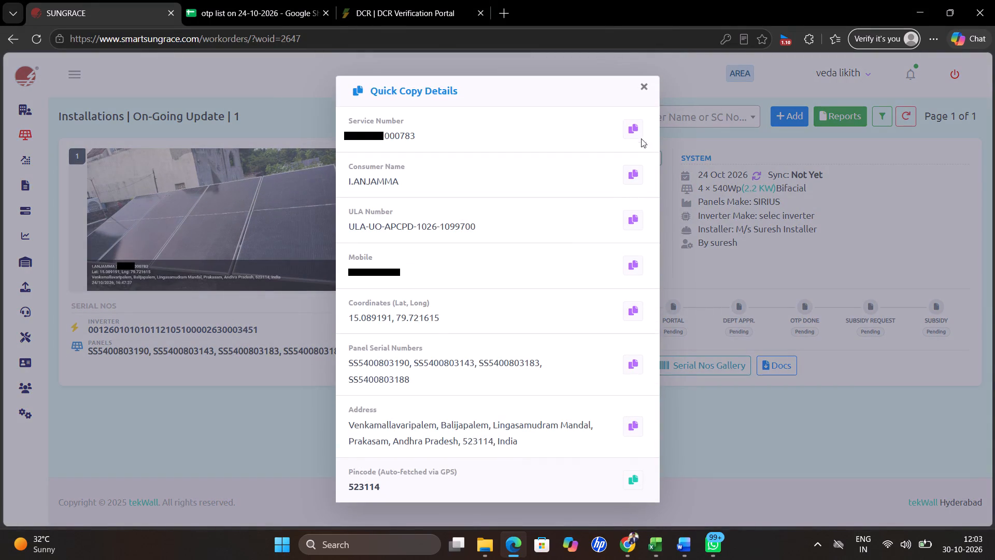
{"action": "left_click", "coordinate": [636, 132]}
{"action": "left_click", "coordinate": [618, 125]}
{"action": "left_click", "coordinate": [377, 0]}
Save the open DCR certificate PDF in the DCR009 subfolder 269, using the copied service number as the file name.
{"action": "scroll", "coordinate": [699, 183], "scroll_direction": "down", "scroll_amount": 2}
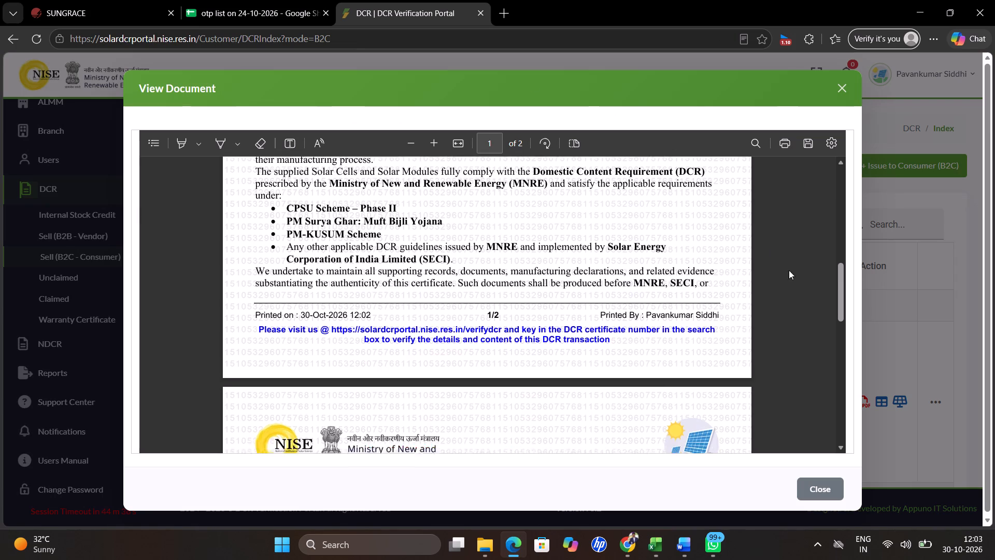
{"action": "left_click", "coordinate": [810, 139]}
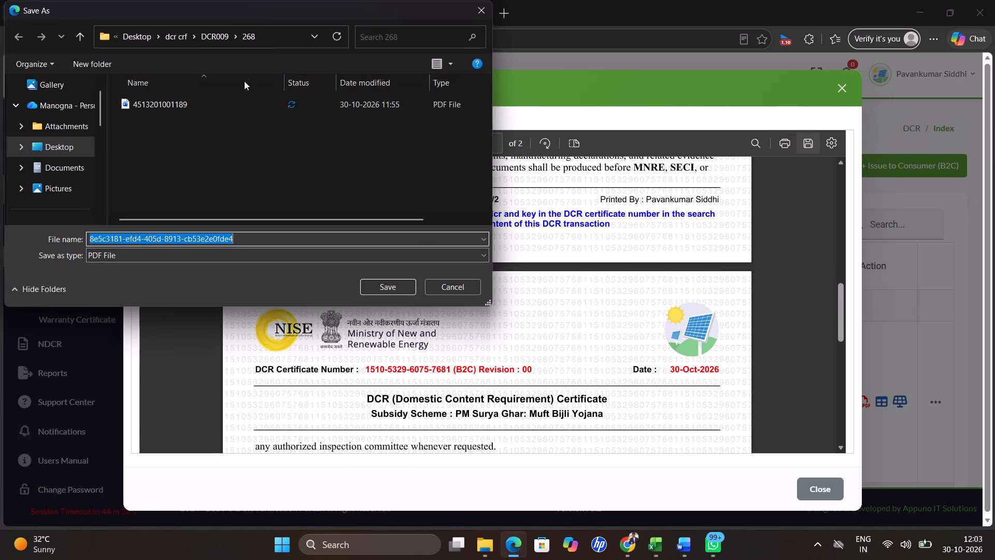
{"action": "left_click", "coordinate": [238, 38]}
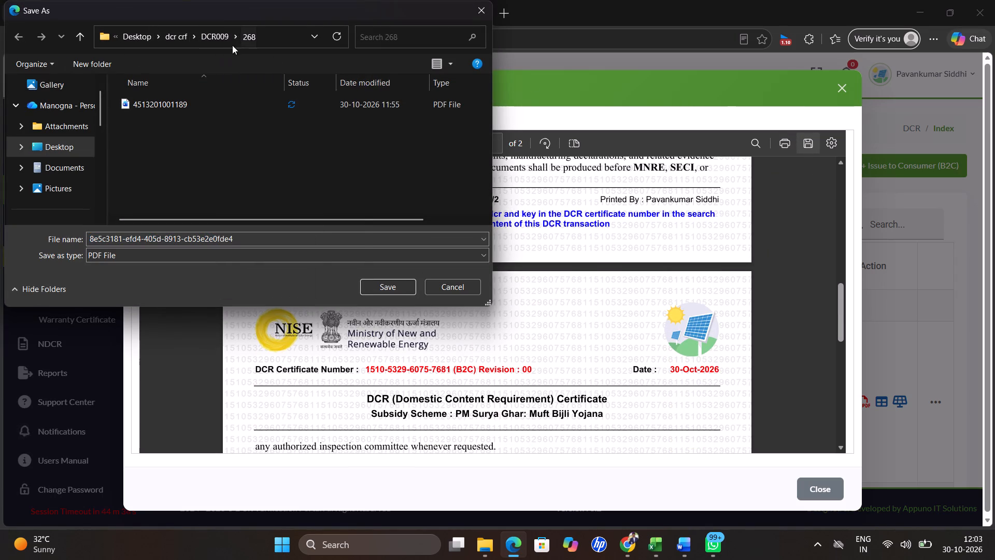
{"action": "left_click_drag", "start_coordinate": [308, 69], "coordinate": [326, 231]}
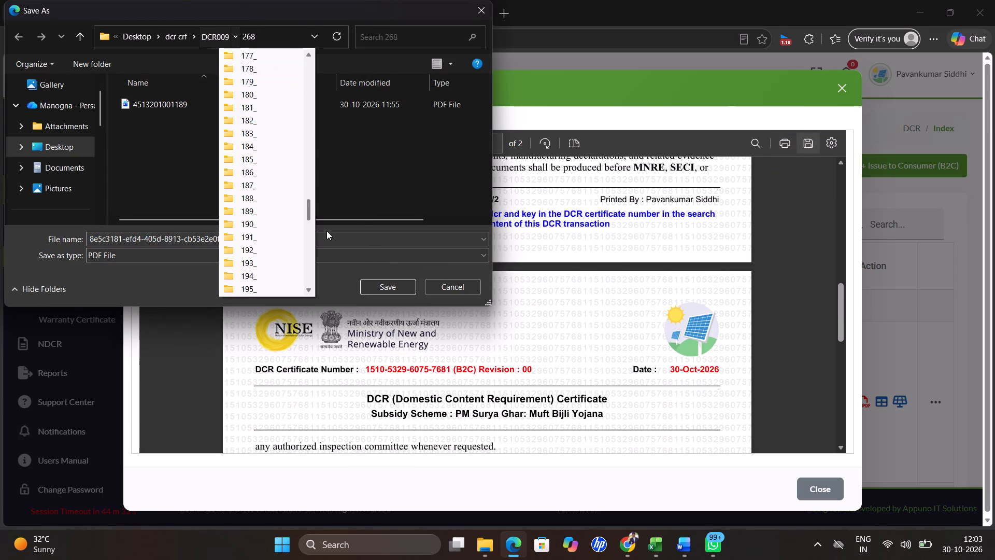
{"action": "left_click_drag", "start_coordinate": [326, 231], "coordinate": [325, 286]}
{"action": "left_click", "coordinate": [325, 286]}
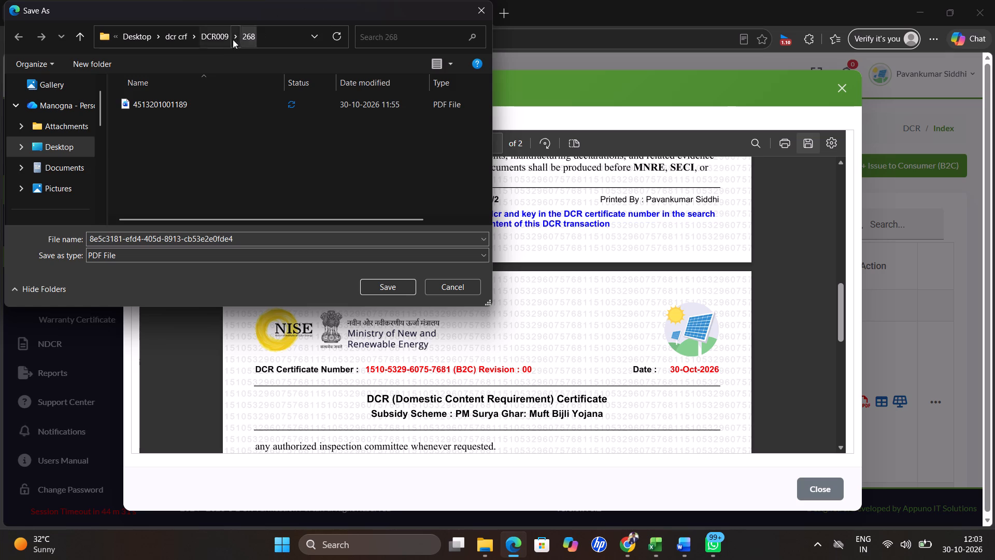
{"action": "left_click", "coordinate": [236, 36]}
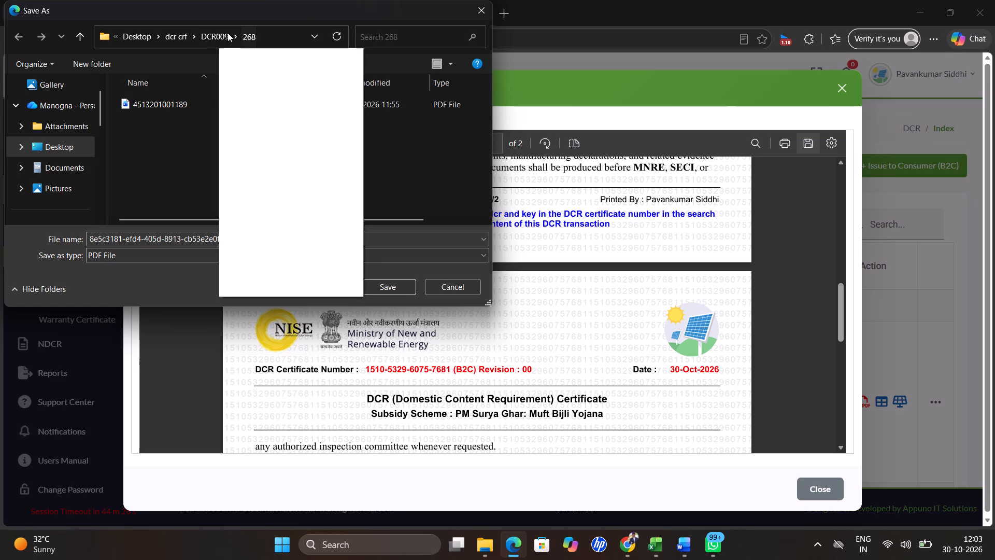
{"action": "left_click_drag", "start_coordinate": [311, 76], "coordinate": [310, 101]}
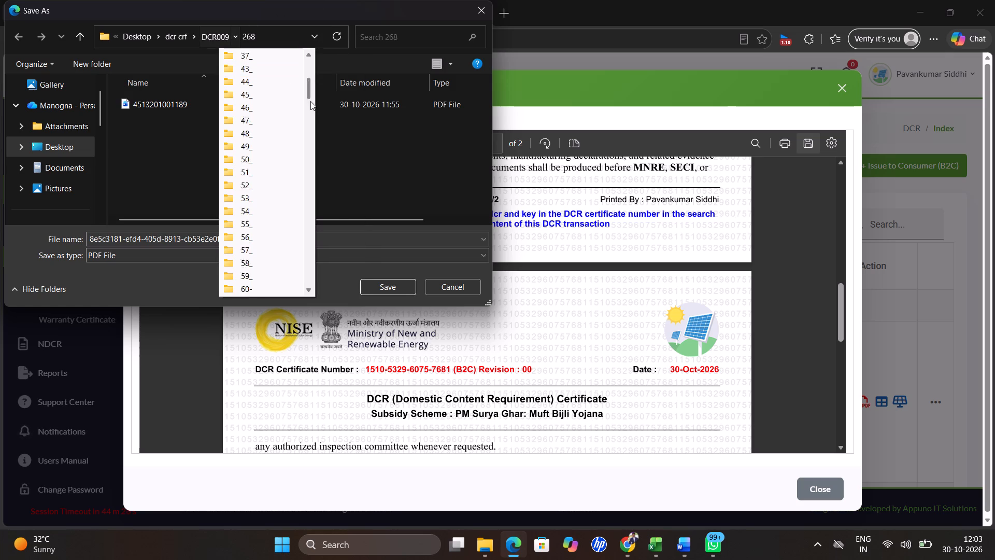
{"action": "left_click_drag", "start_coordinate": [310, 101], "coordinate": [318, 290]}
{"action": "left_click", "coordinate": [250, 288]}
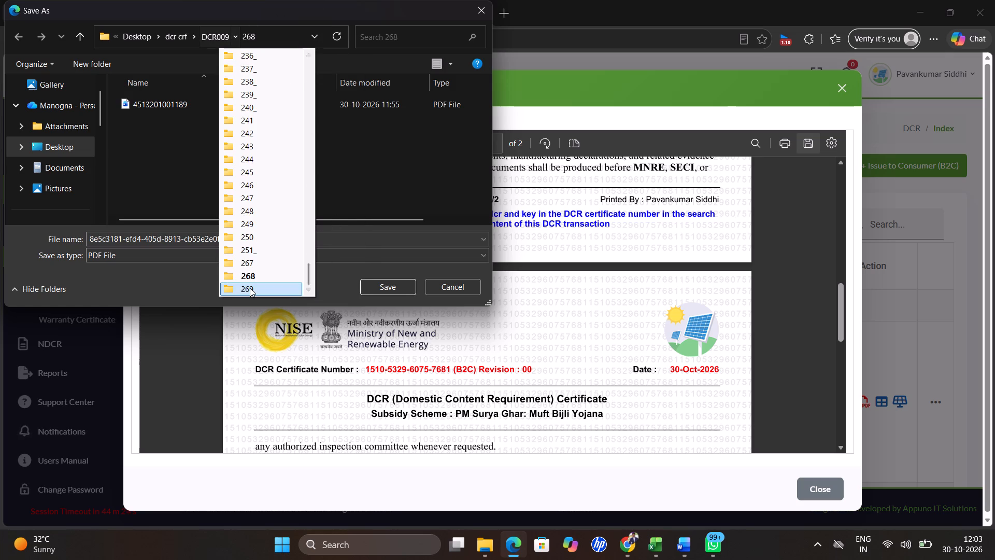
{"action": "left_click", "coordinate": [248, 228]}
{"action": "left_click", "coordinate": [249, 234]}
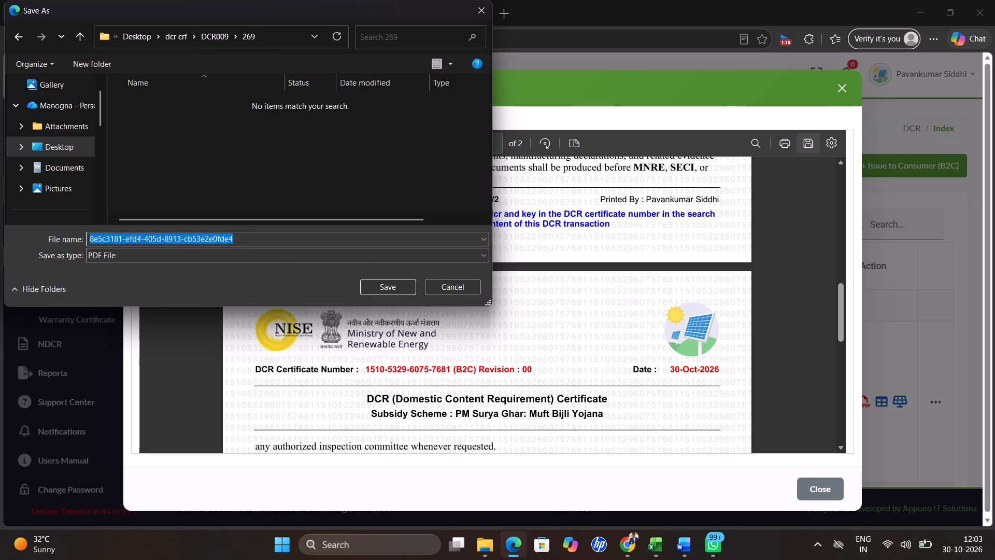
{"action": "key", "text": "BackSpace"}
{"action": "key", "text": "ctrl+v"}
{"action": "key", "text": "Return"}
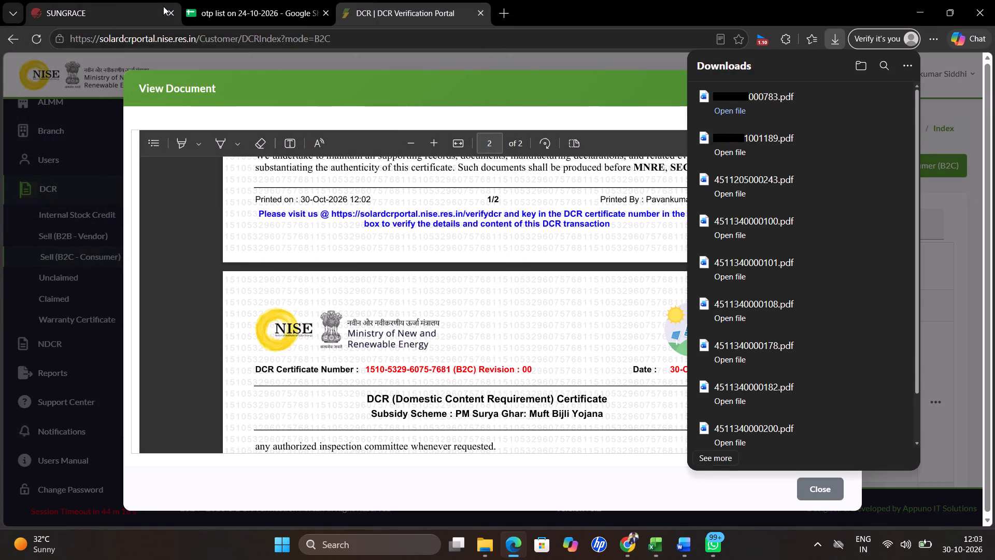
Return to the SUNGRACE work order, close its copy details and open its Project Stage update form.
{"action": "left_click", "coordinate": [98, 15]}
{"action": "left_click", "coordinate": [644, 85]}
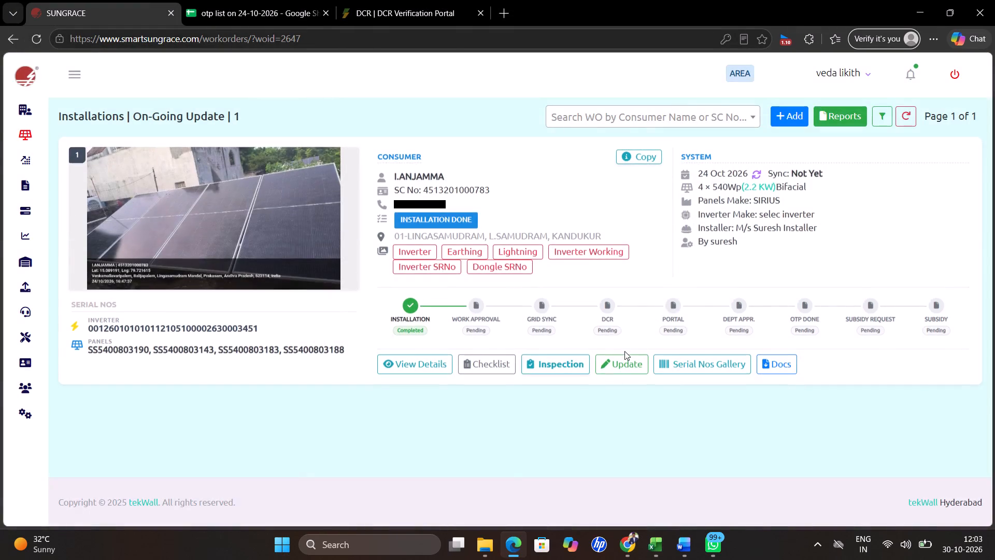
{"action": "left_click", "coordinate": [624, 351]}
{"action": "left_click", "coordinate": [626, 362]}
{"action": "left_click", "coordinate": [440, 322]}
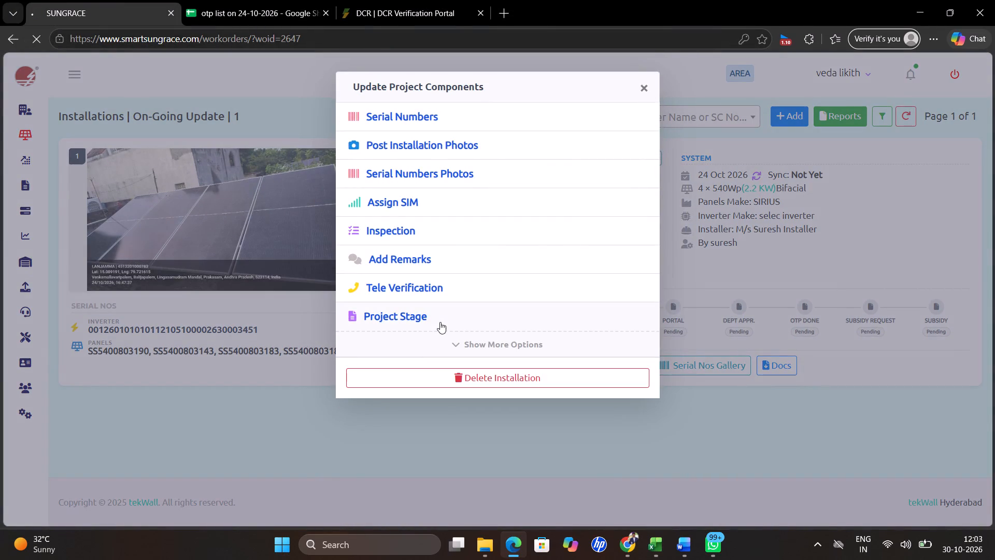
Attach the certificate PDF from the DCR009 subfolder 269 as the Dcr upload and submit the project stage form.
{"action": "scroll", "coordinate": [440, 322], "scroll_direction": "down", "scroll_amount": 5}
{"action": "left_click", "coordinate": [354, 327]}
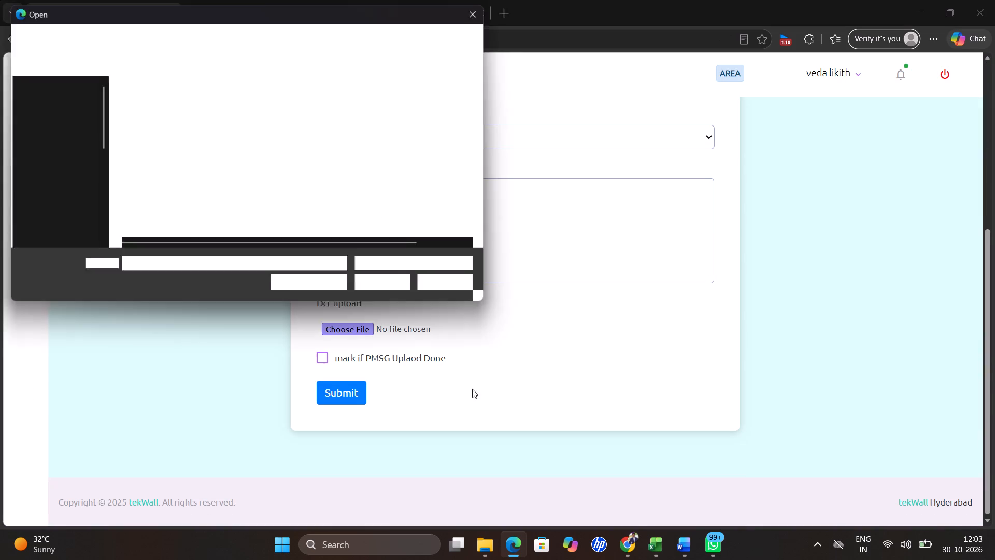
{"action": "left_click", "coordinate": [230, 34]}
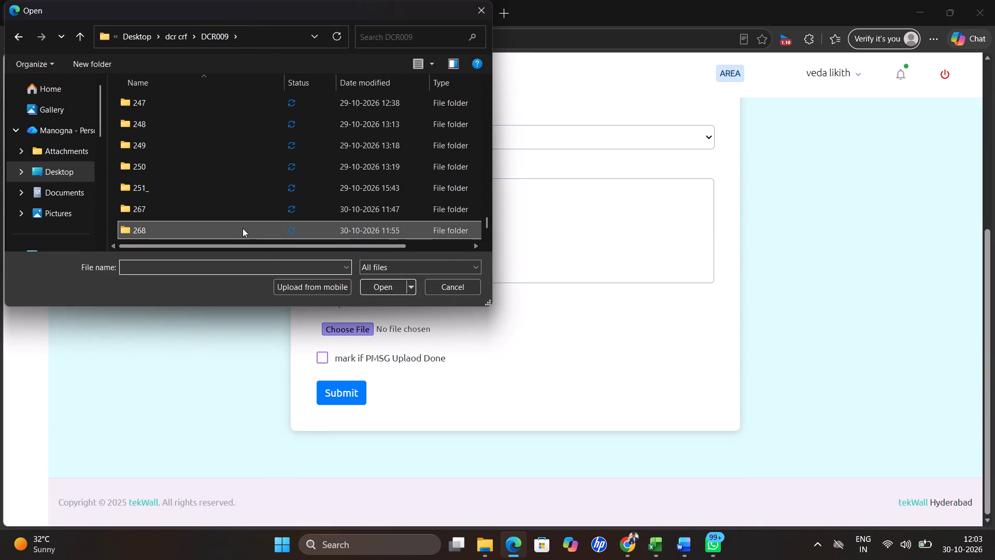
{"action": "scroll", "coordinate": [243, 224], "scroll_direction": "down", "scroll_amount": 5}
{"action": "left_click", "coordinate": [182, 220]}
{"action": "double_click", "coordinate": [183, 216]}
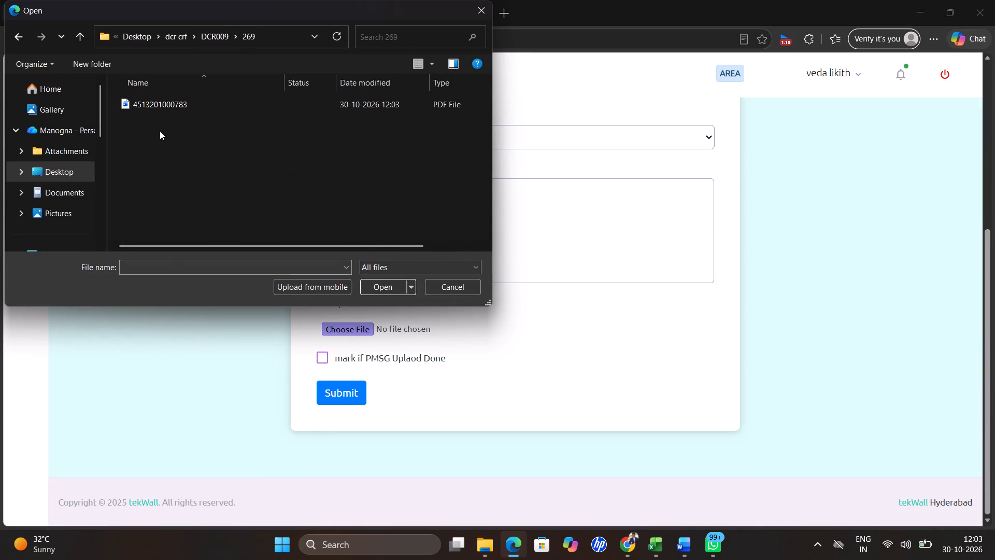
{"action": "double_click", "coordinate": [178, 99]}
{"action": "left_click", "coordinate": [339, 396]}
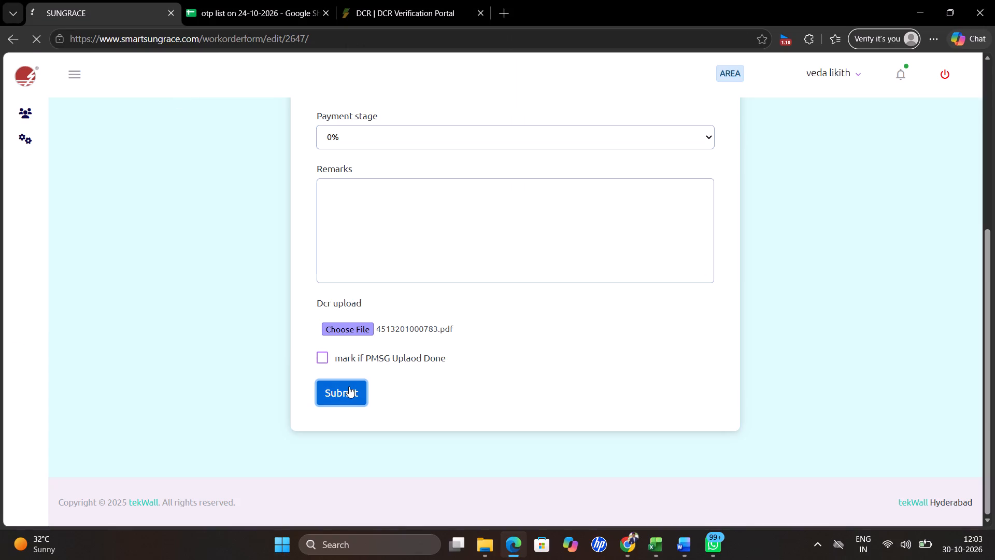
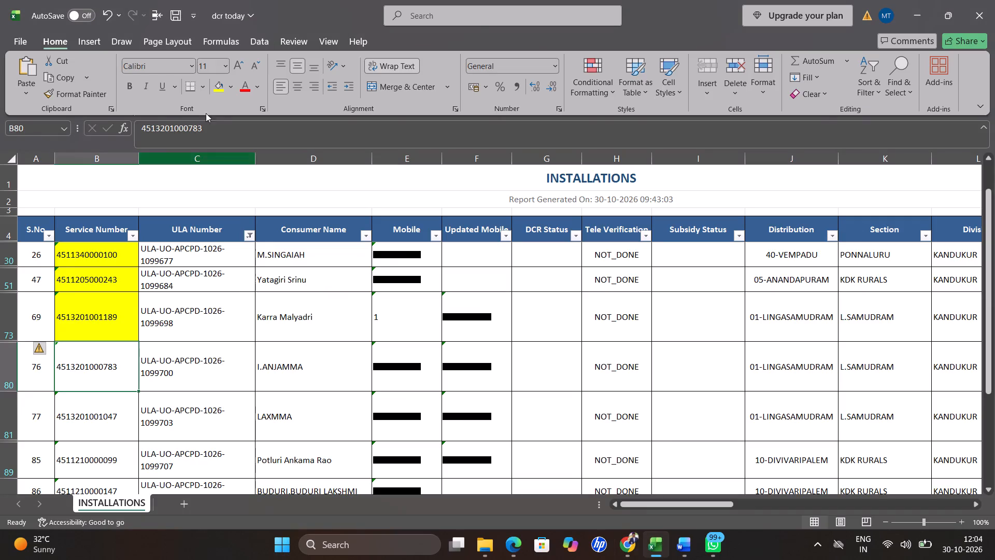
Fill the Service Number cell of the S.No 76 row with yellow.
{"action": "left_click", "coordinate": [220, 90]}
Select the Service Number cell of the S.No 77 row and look through the filtered installation rows below it.
{"action": "left_click", "coordinate": [107, 427]}
{"action": "scroll", "coordinate": [118, 433], "scroll_direction": "down", "scroll_amount": 6}
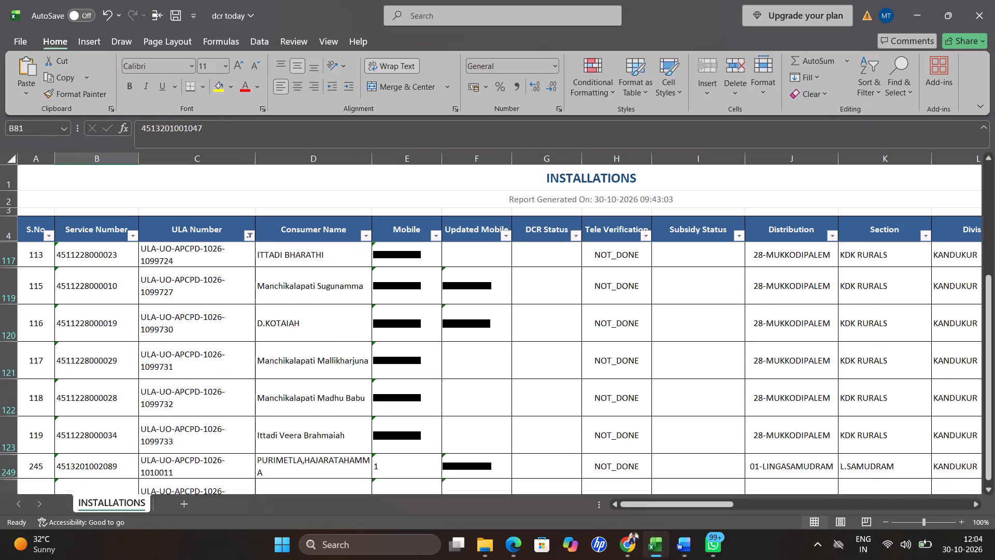
{"action": "scroll", "coordinate": [135, 413], "scroll_direction": "down", "scroll_amount": 3}
{"action": "scroll", "coordinate": [135, 409], "scroll_direction": "up", "scroll_amount": 7}
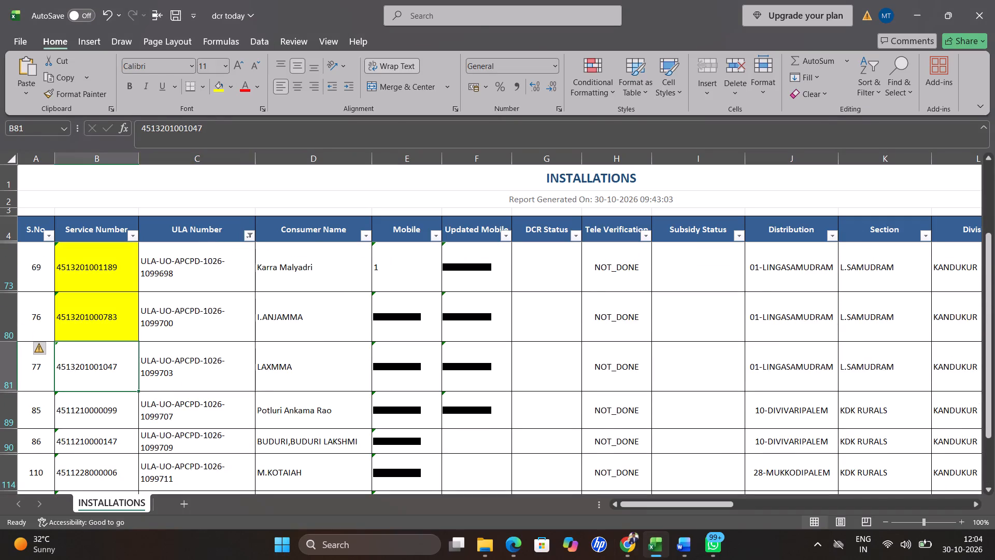
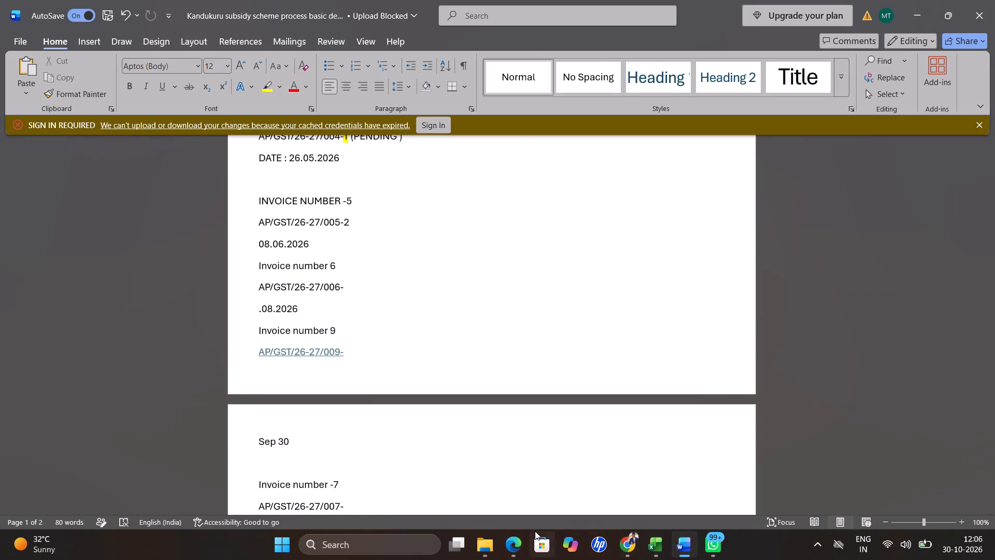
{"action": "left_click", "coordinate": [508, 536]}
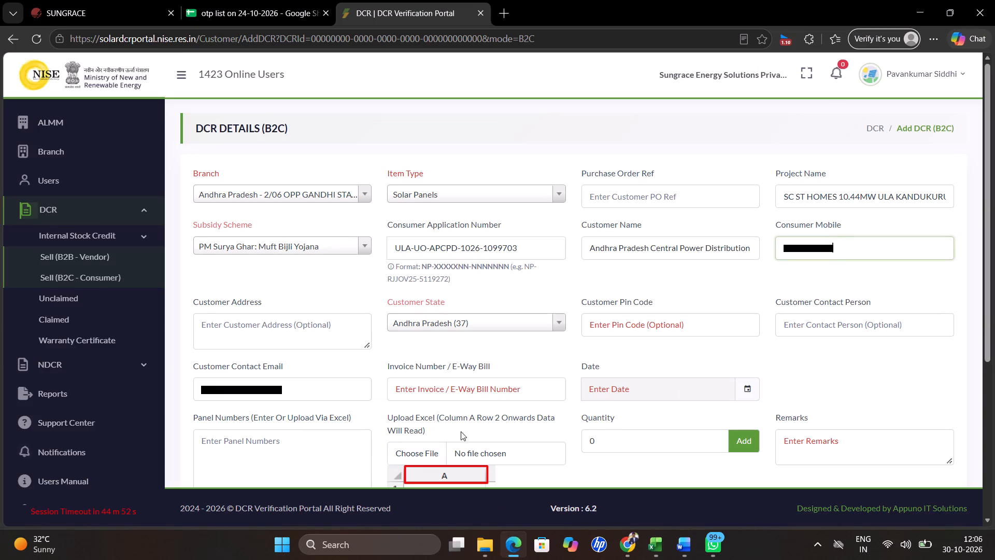
Copy the panel serial numbers from the Sungrace work order's Quick Copy Details into the DCR form's Panel Numbers.
{"action": "left_click", "coordinate": [100, 10]}
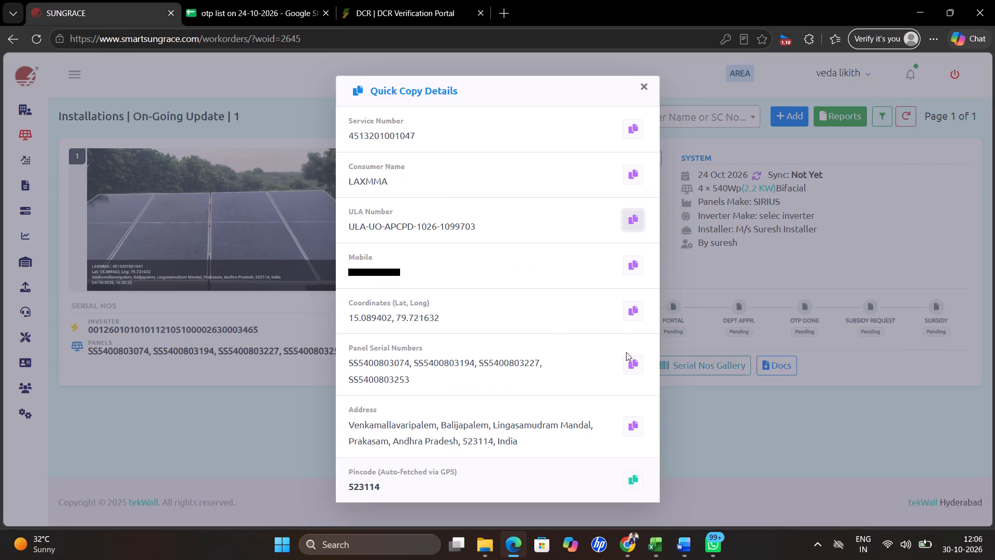
{"action": "left_click", "coordinate": [629, 365]}
{"action": "left_click", "coordinate": [609, 135]}
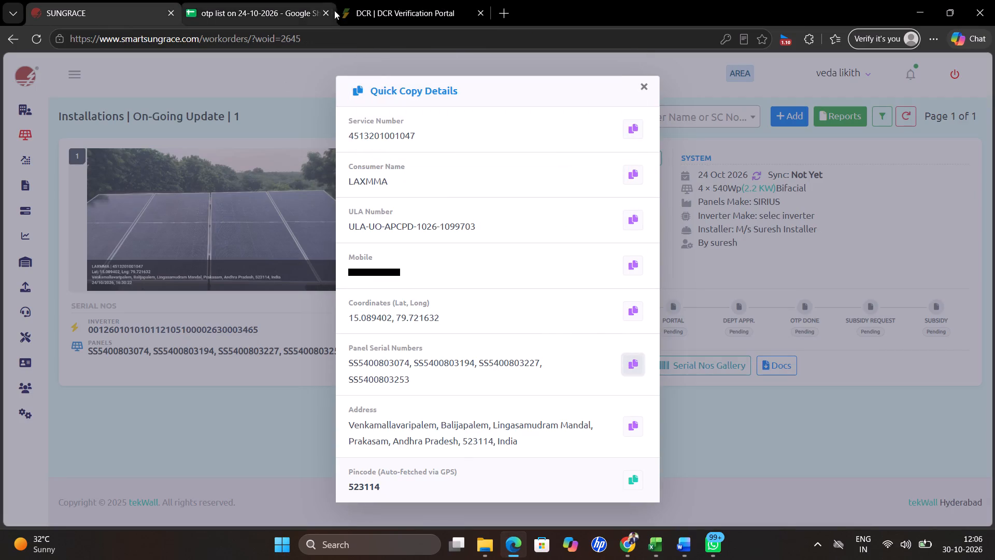
{"action": "left_click", "coordinate": [337, 9]}
{"action": "left_click", "coordinate": [365, 7]}
{"action": "left_click", "coordinate": [280, 442]}
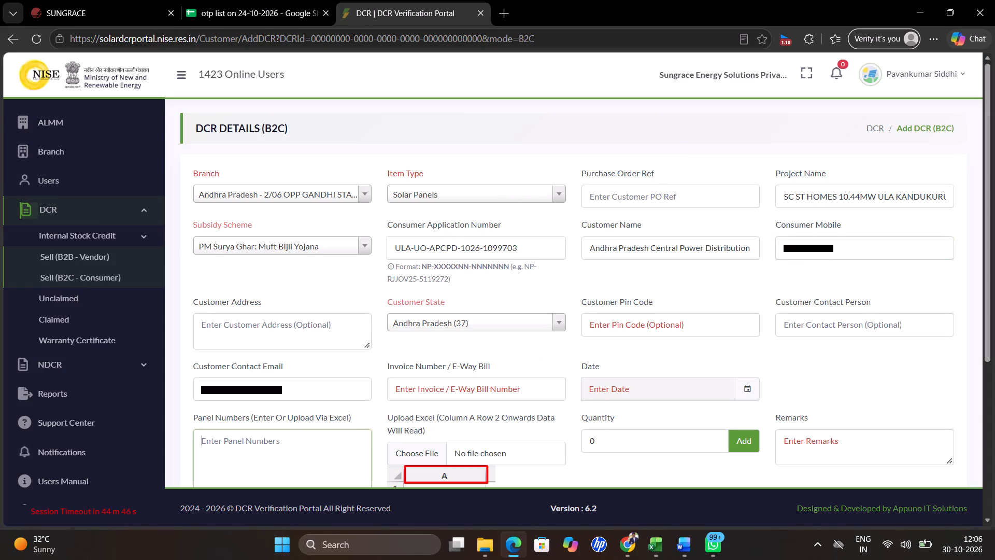
{"action": "key", "text": "ctrl+v"}
{"action": "left_click", "coordinate": [263, 444]}
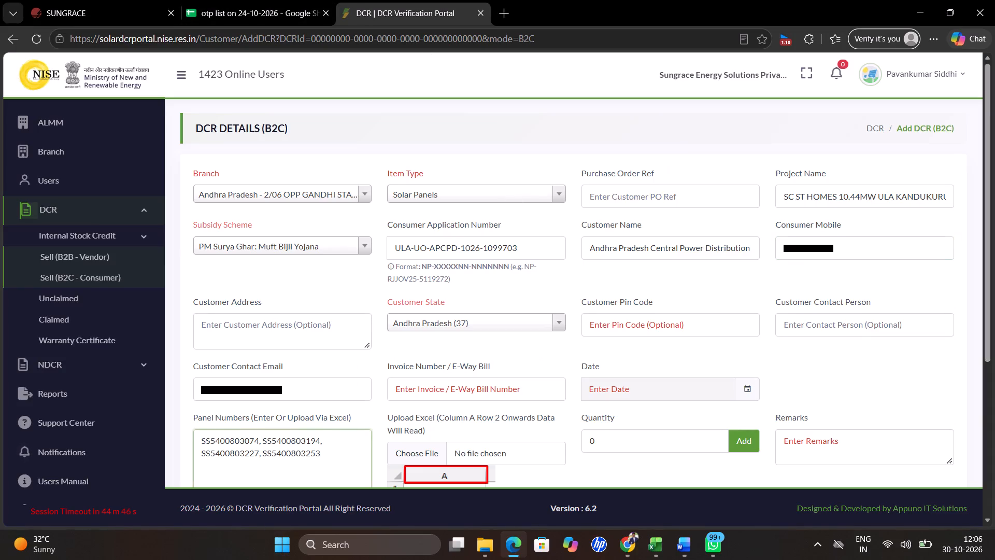
{"action": "key", "text": "Left"}
{"action": "key", "text": "BackSpace"}
{"action": "key", "text": "Return"}
{"action": "key", "text": "Right"}
{"action": "key", "text": "Right"}
{"action": "key", "text": "Right"}
{"action": "key", "text": "Right"}
{"action": "key", "text": "Right"}
{"action": "key", "text": "Right"}
{"action": "key", "text": "Right"}
{"action": "key", "text": "Right"}
{"action": "key", "text": "Right"}
{"action": "key", "text": "Right"}
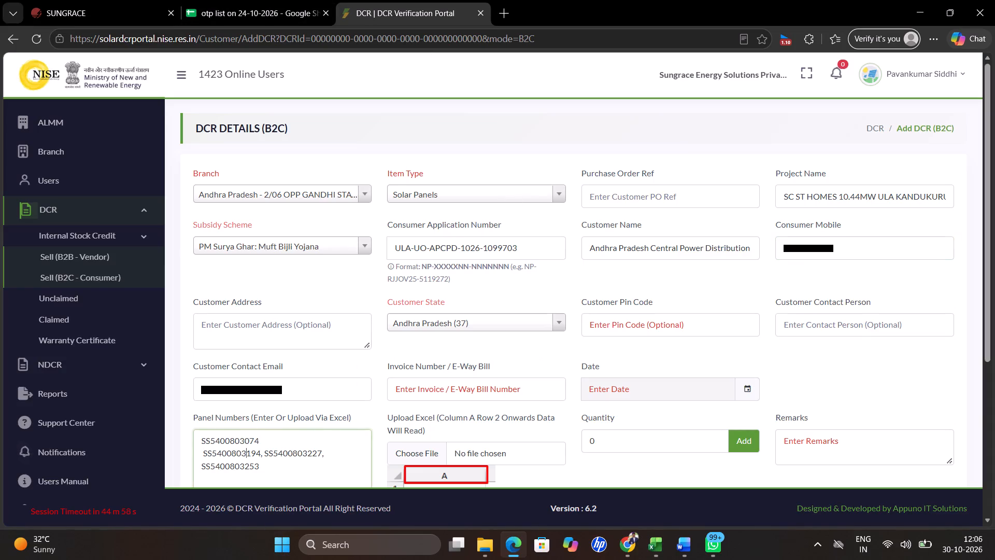
{"action": "key", "text": "Right"}
{"action": "key", "text": "Right"}
{"action": "key", "text": "Right"}
{"action": "key", "text": "Right"}
{"action": "key", "text": "BackSpace"}
{"action": "key", "text": "Return"}
{"action": "key", "text": "Right"}
{"action": "key", "text": "Right"}
{"action": "key", "text": "Right"}
{"action": "key", "text": "Right"}
{"action": "key", "text": "Right"}
{"action": "key", "text": "Right"}
{"action": "key", "text": "Right"}
{"action": "key", "text": "Right"}
{"action": "key", "text": "Right"}
{"action": "key", "text": "Right"}
{"action": "key", "text": "Right"}
{"action": "key", "text": "Right"}
{"action": "key", "text": "Right"}
{"action": "key", "text": "Right"}
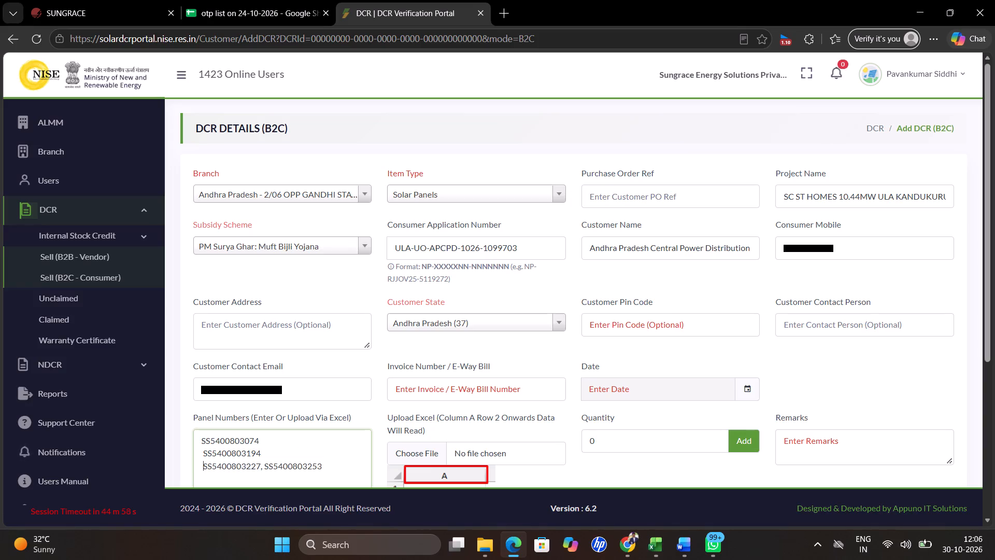
{"action": "key", "text": "Right"}
{"action": "key", "text": "Left"}
{"action": "key", "text": "BackSpace"}
{"action": "key", "text": "Return"}
{"action": "key", "text": "Right"}
{"action": "key", "text": "Right"}
{"action": "key", "text": "Right"}
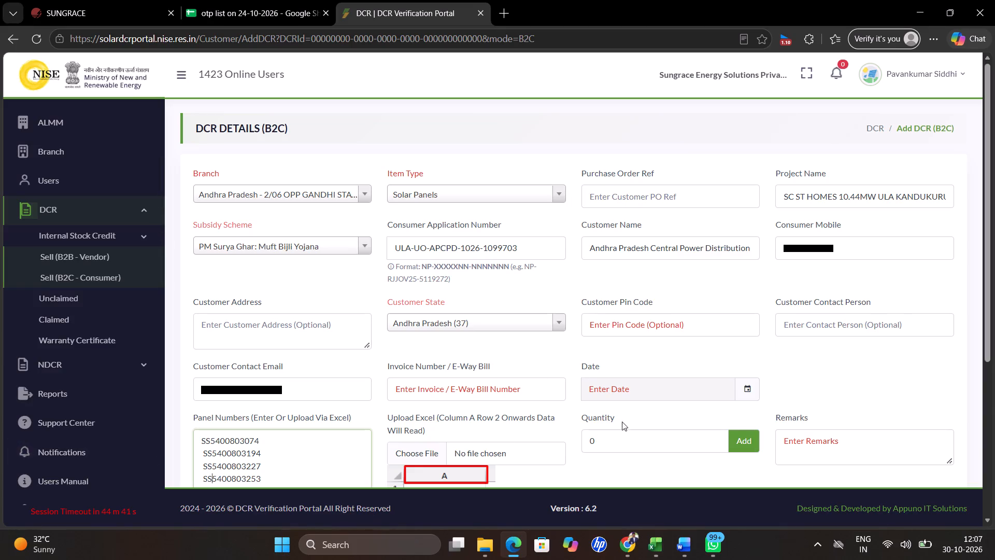
Set the panel quantity to 4.
{"action": "left_click", "coordinate": [629, 440]}
{"action": "scroll", "coordinate": [629, 440], "scroll_direction": "up", "scroll_amount": 4}
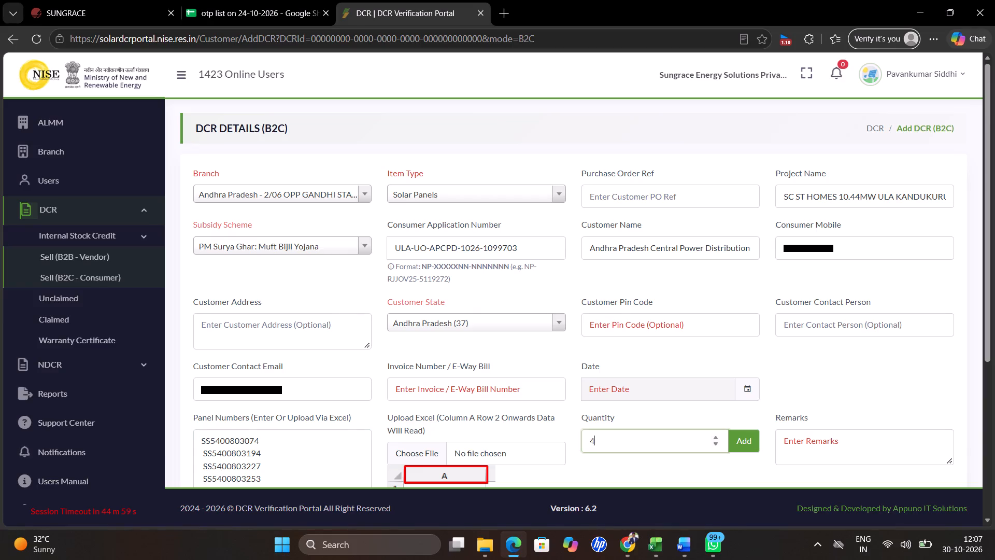
Set the invoice date to 12-Aug-2026 and try to add the four panels to the DCR entry.
{"action": "left_click", "coordinate": [646, 387]}
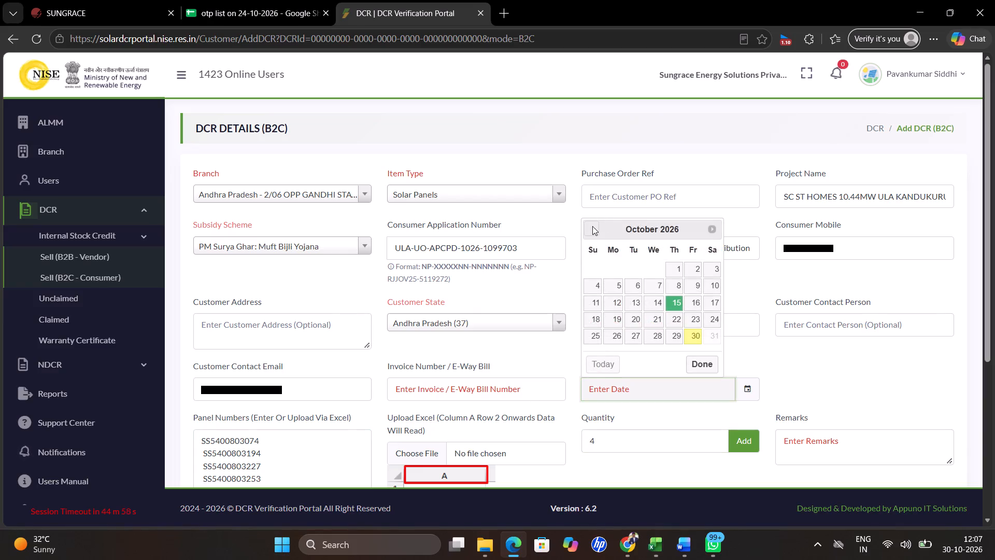
{"action": "double_click", "coordinate": [592, 226]}
{"action": "left_click", "coordinate": [659, 302]}
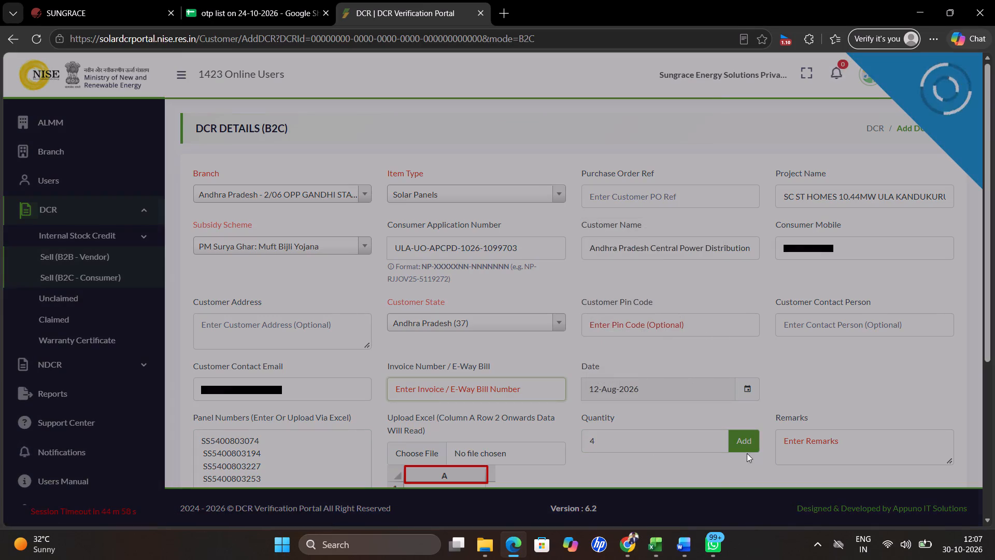
{"action": "left_click", "coordinate": [726, 445]}
{"action": "left_click", "coordinate": [752, 440]}
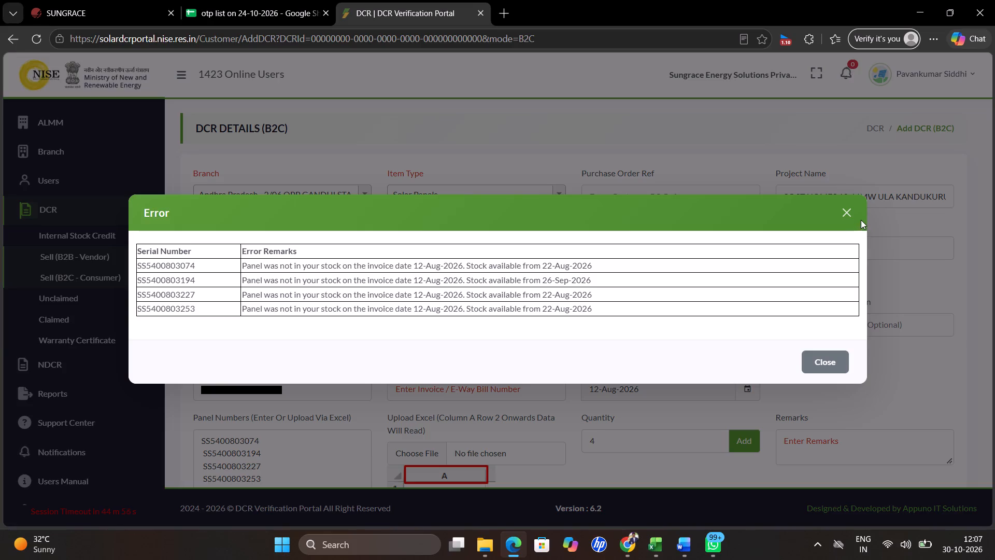
{"action": "left_click", "coordinate": [843, 209]}
Set the invoice date to 30-Sep-2026 and add the four panels to the DCR entry.
{"action": "left_click", "coordinate": [694, 380]}
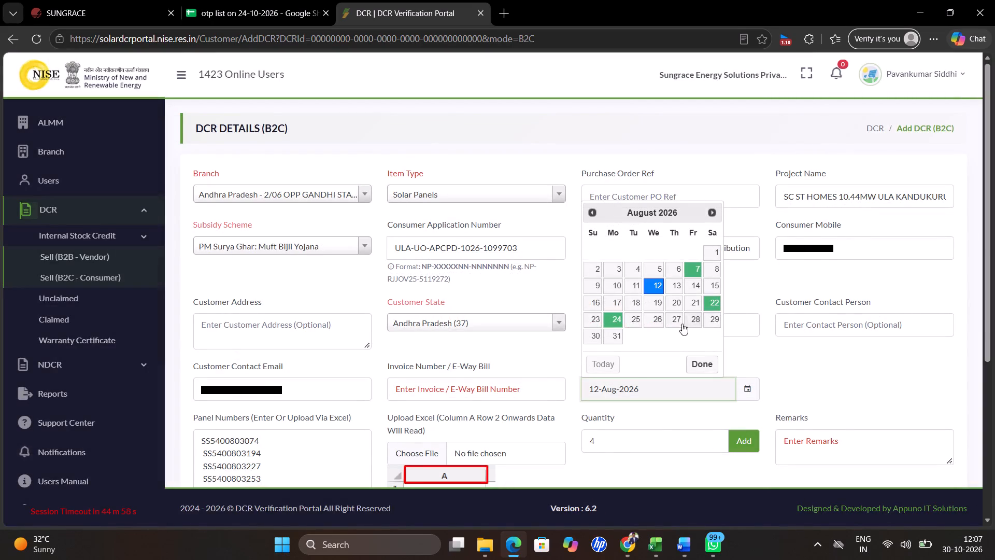
{"action": "left_click", "coordinate": [710, 217]}
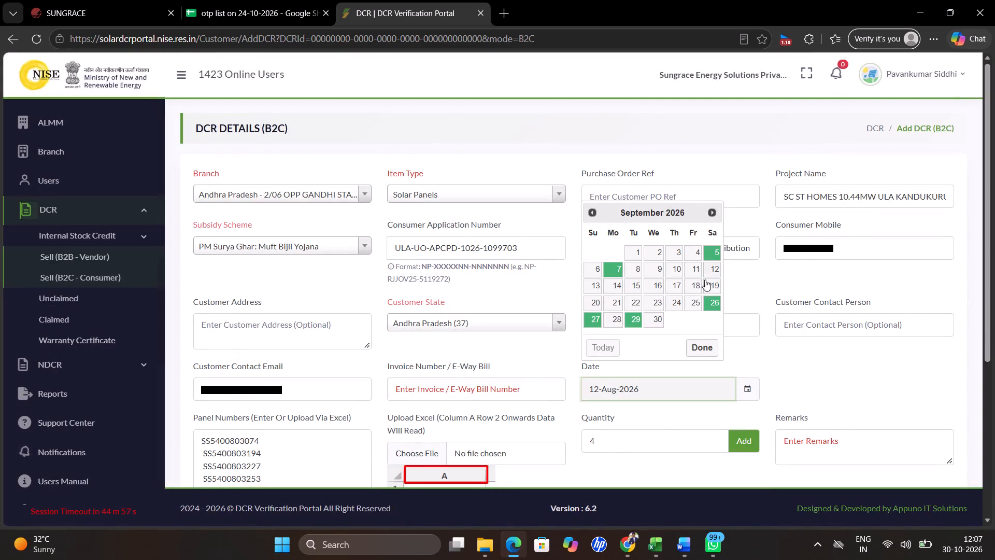
{"action": "left_click", "coordinate": [655, 327]}
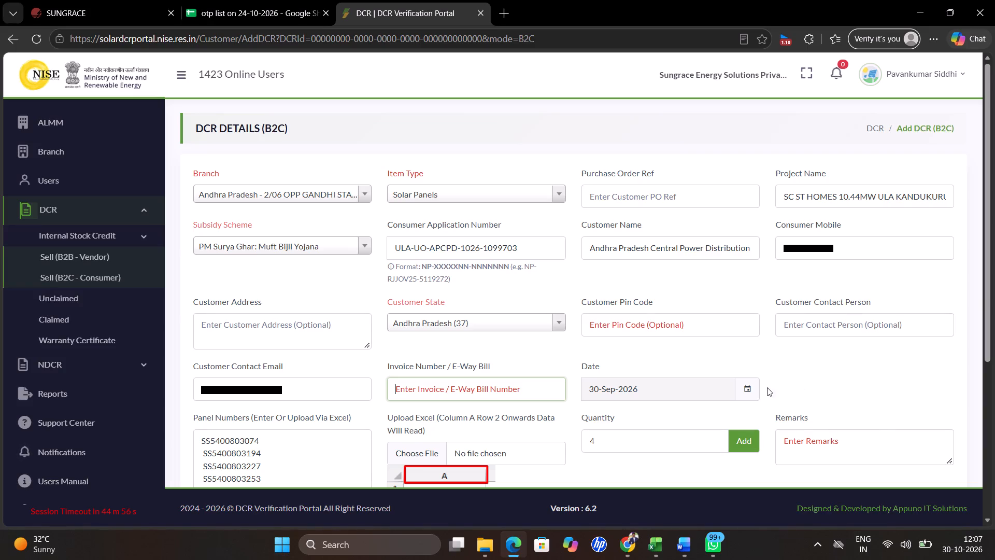
{"action": "left_click", "coordinate": [757, 437]}
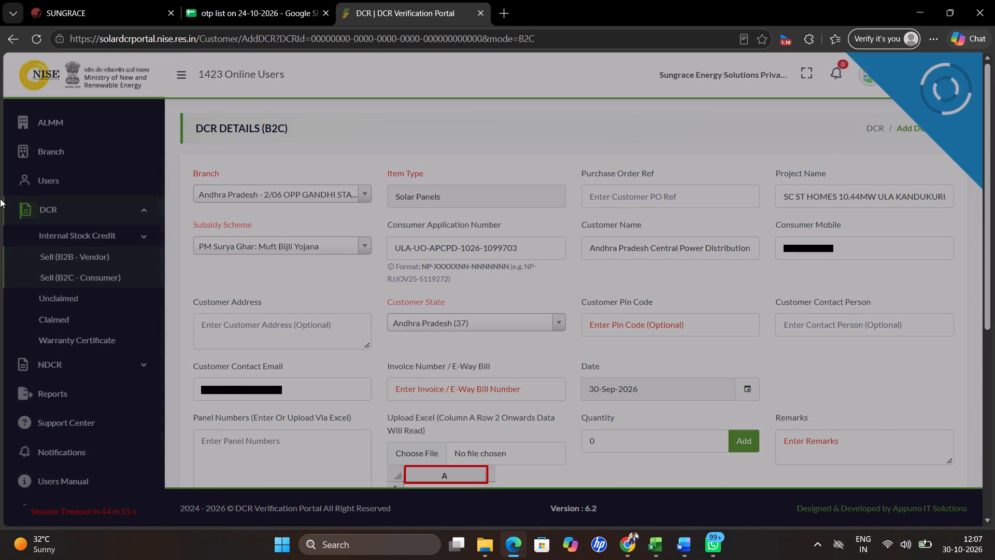
Copy the installation address from the Sungrace work order's Quick Copy Details into the DCR form's Remarks.
{"action": "left_click", "coordinate": [60, 10]}
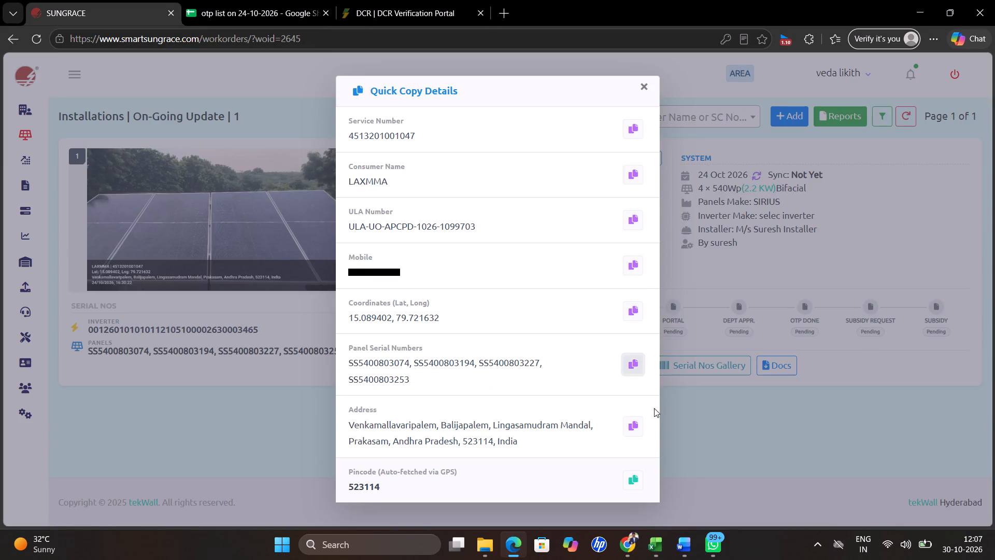
{"action": "left_click", "coordinate": [639, 417]}
{"action": "left_click", "coordinate": [624, 149]}
{"action": "left_click", "coordinate": [409, 0]}
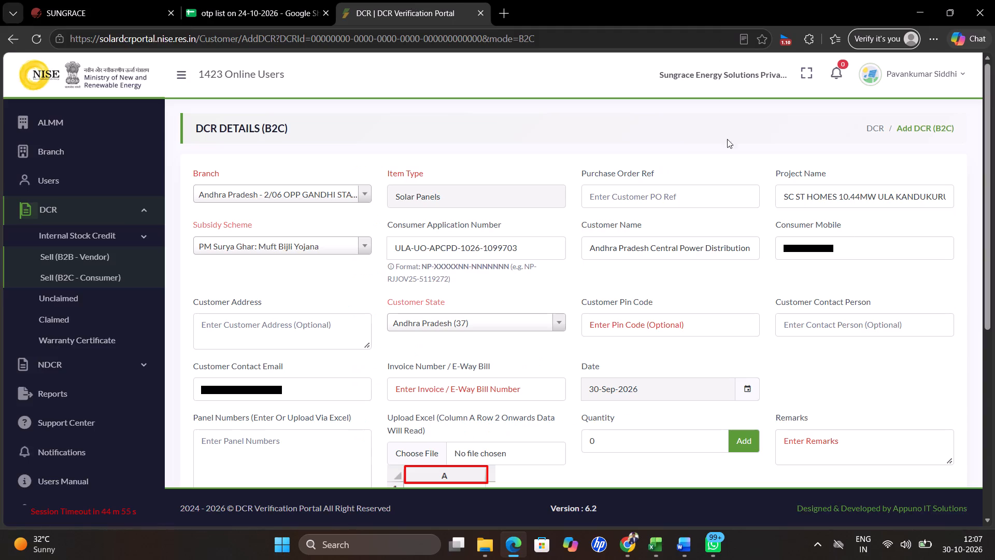
{"action": "left_click", "coordinate": [889, 435]}
{"action": "key", "text": "ctrl+v"}
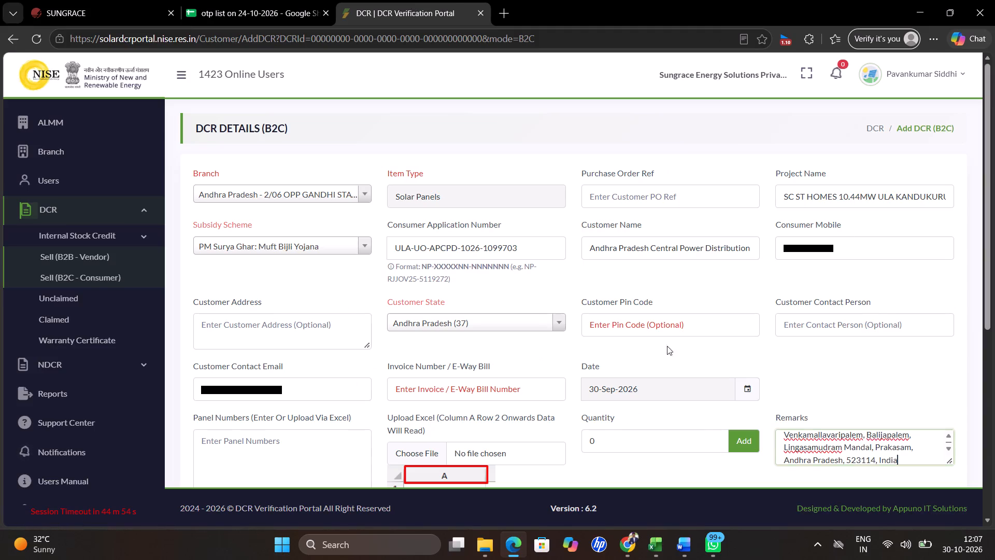
Copy the pin code out of the address in Remarks into the Customer Pin Code field.
{"action": "double_click", "coordinate": [863, 456]}
{"action": "key", "text": "ctrl+c"}
{"action": "left_click", "coordinate": [750, 324]}
{"action": "key", "text": "ctrl+v"}
Copy the invoice 9 prefix from the Word document into the DCR form and complete the invoice number as AP/GST/26-27/009-269.
{"action": "scroll", "coordinate": [631, 386], "scroll_direction": "down", "scroll_amount": 3}
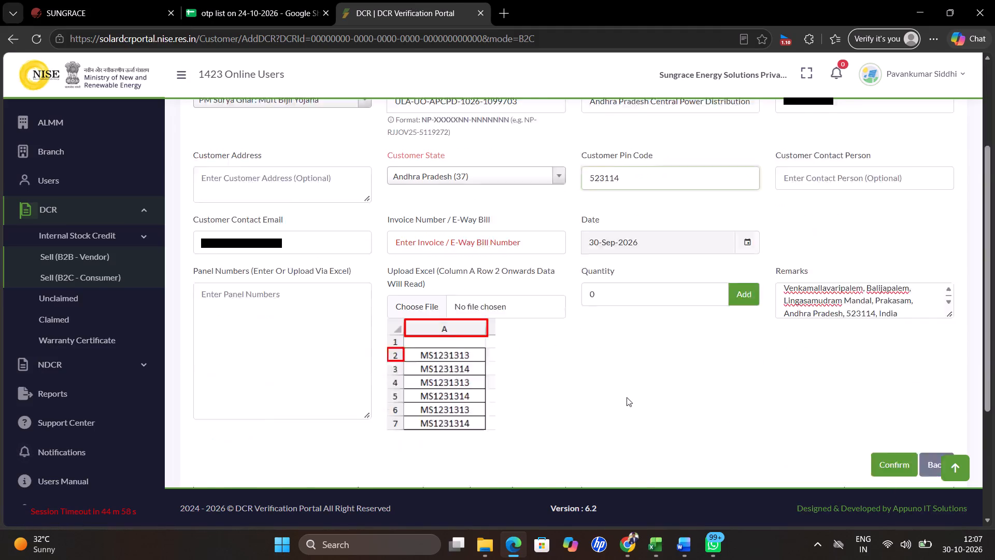
{"action": "scroll", "coordinate": [643, 379], "scroll_direction": "down", "scroll_amount": 4}
{"action": "scroll", "coordinate": [658, 371], "scroll_direction": "up", "scroll_amount": 8}
{"action": "scroll", "coordinate": [672, 359], "scroll_direction": "down", "scroll_amount": 3}
{"action": "scroll", "coordinate": [671, 363], "scroll_direction": "up", "scroll_amount": 2}
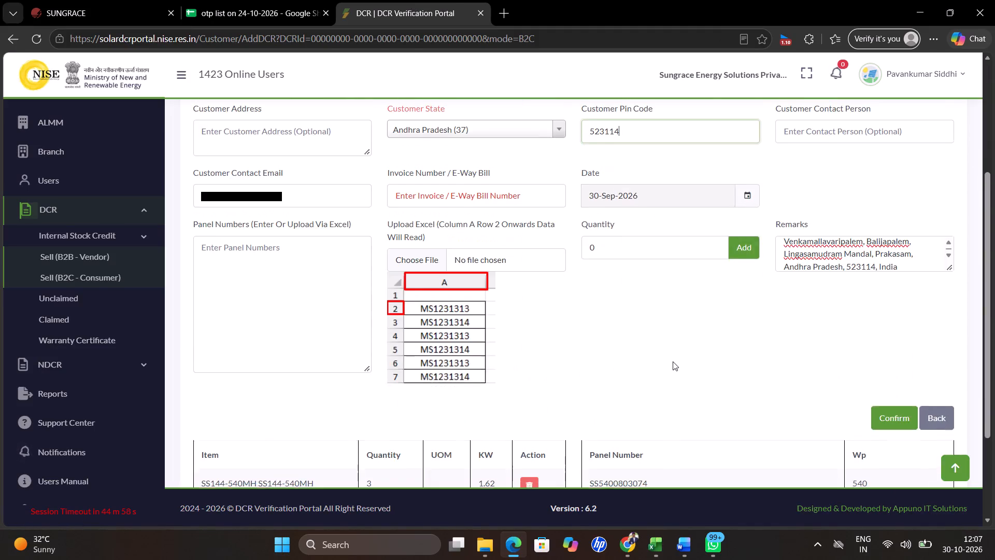
{"action": "left_click", "coordinate": [440, 320]}
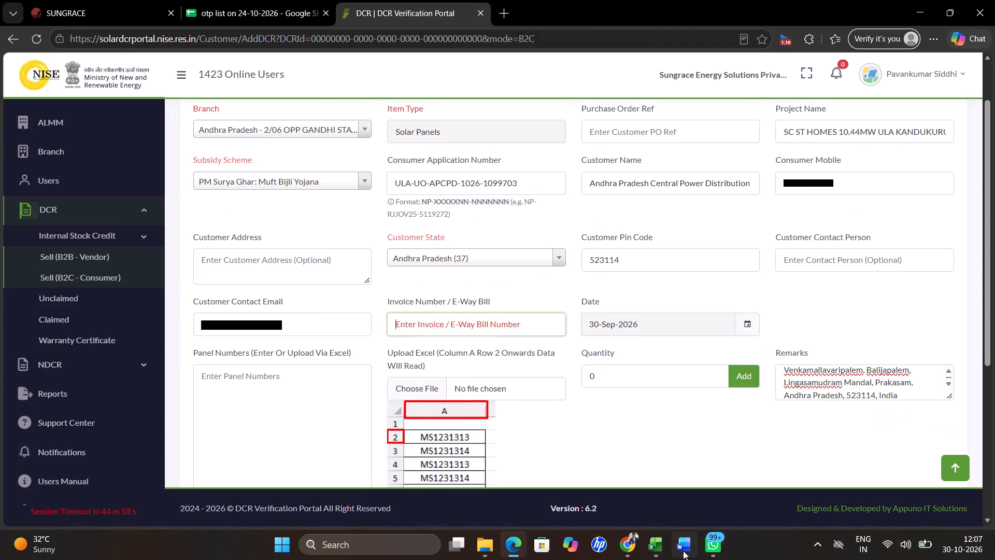
{"action": "left_click", "coordinate": [683, 551]}
{"action": "scroll", "coordinate": [438, 311], "scroll_direction": "up", "scroll_amount": 16}
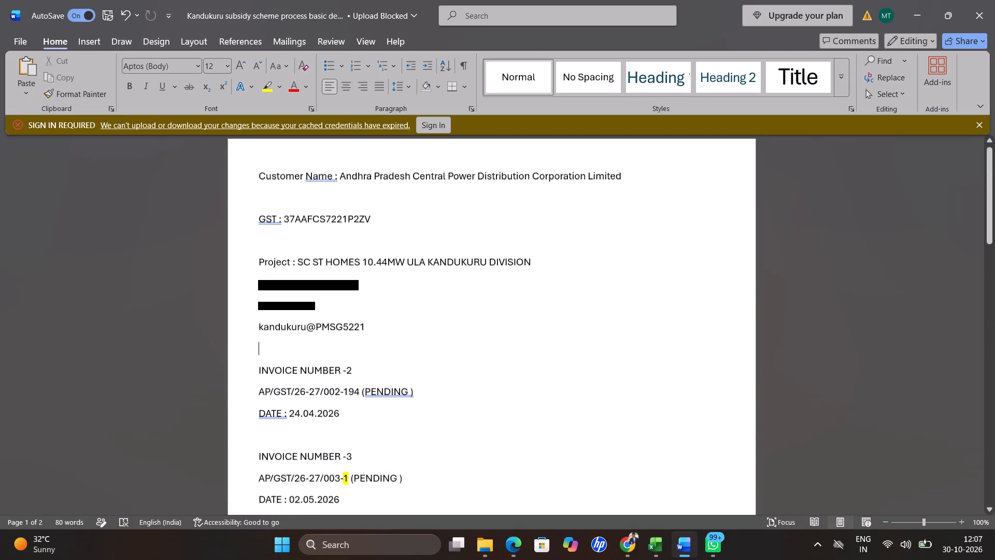
{"action": "left_click", "coordinate": [522, 549]}
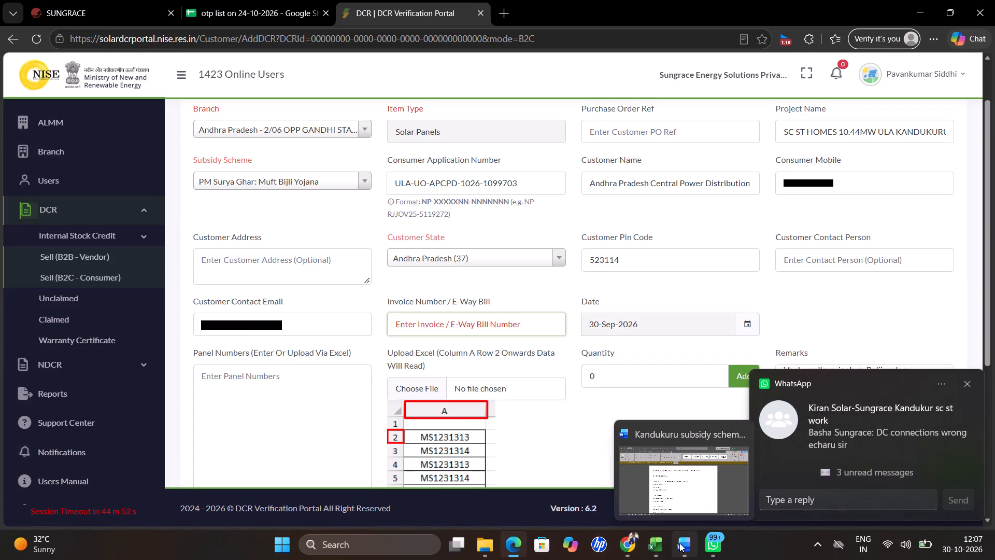
{"action": "left_click", "coordinate": [675, 510]}
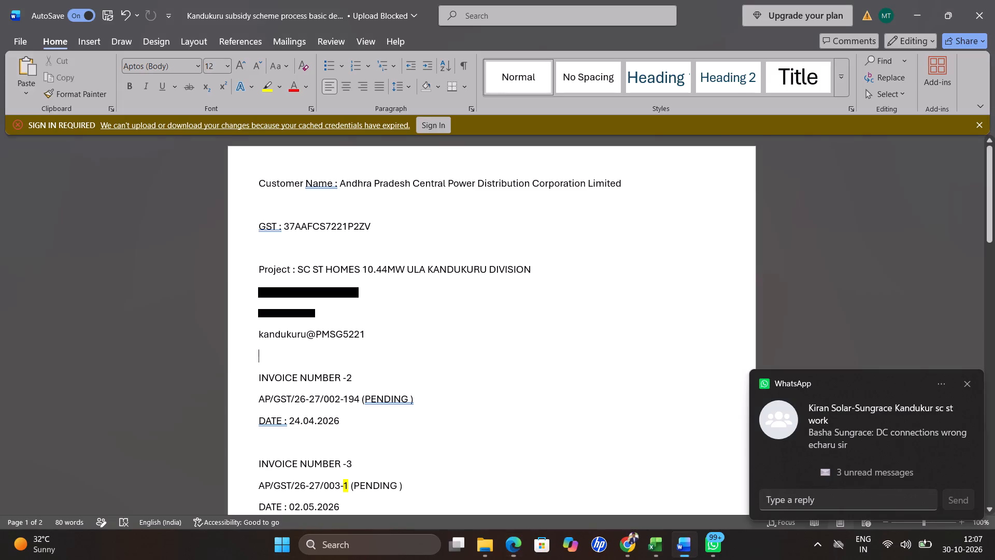
{"action": "scroll", "coordinate": [388, 366], "scroll_direction": "down", "scroll_amount": 20}
{"action": "scroll", "coordinate": [408, 390], "scroll_direction": "down", "scroll_amount": 3}
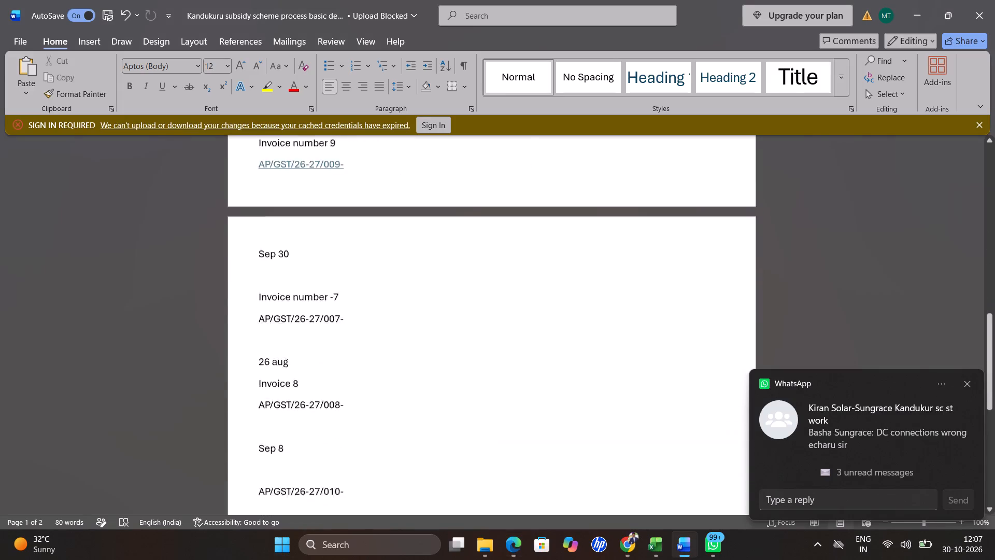
{"action": "scroll", "coordinate": [379, 340], "scroll_direction": "up", "scroll_amount": 7}
{"action": "left_click_drag", "start_coordinate": [353, 293], "coordinate": [273, 290]}
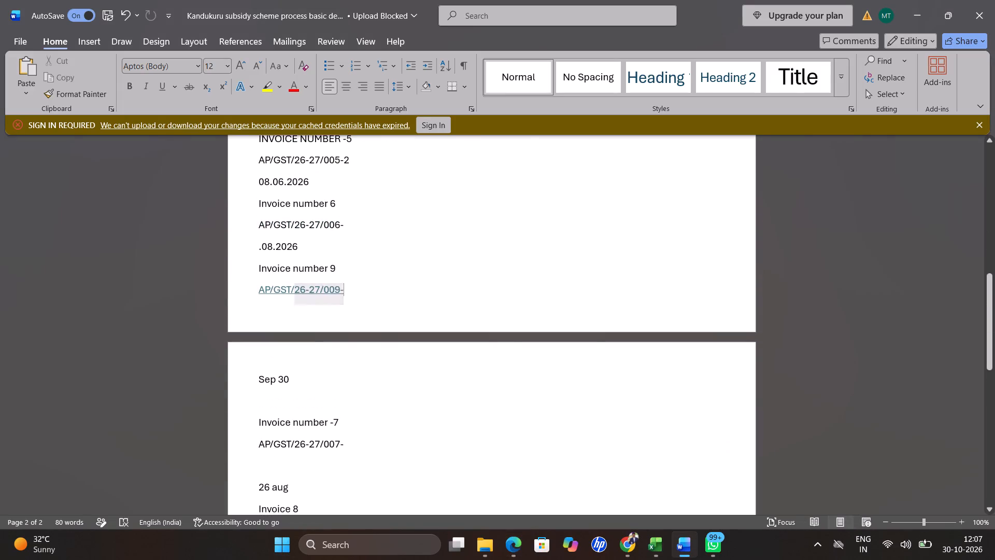
{"action": "left_click_drag", "start_coordinate": [273, 290], "coordinate": [219, 301]}
{"action": "key", "text": "ctrl+c"}
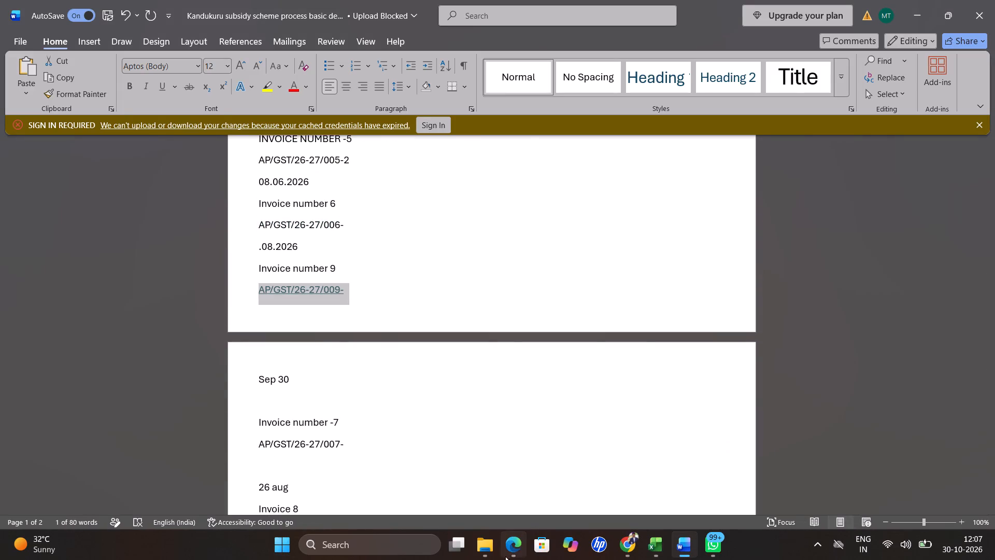
{"action": "left_click", "coordinate": [507, 552]}
{"action": "key", "text": "ctrl+v"}
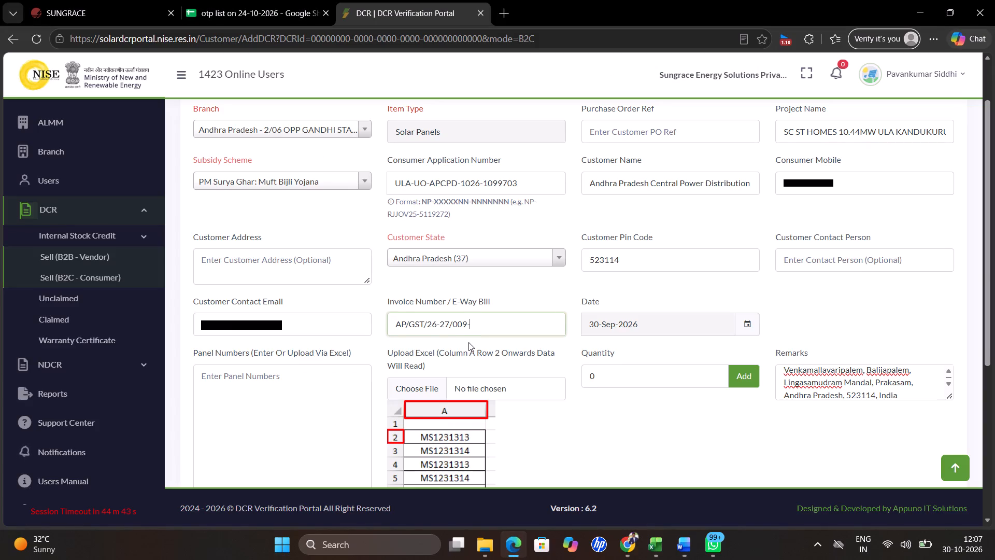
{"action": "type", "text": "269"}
Check the PDF in folder 269 of DCR009 against the service number in the Sungrace work order's Quick Copy Details.
{"action": "scroll", "coordinate": [612, 262], "scroll_direction": "up", "scroll_amount": 5}
{"action": "scroll", "coordinate": [620, 301], "scroll_direction": "down", "scroll_amount": 9}
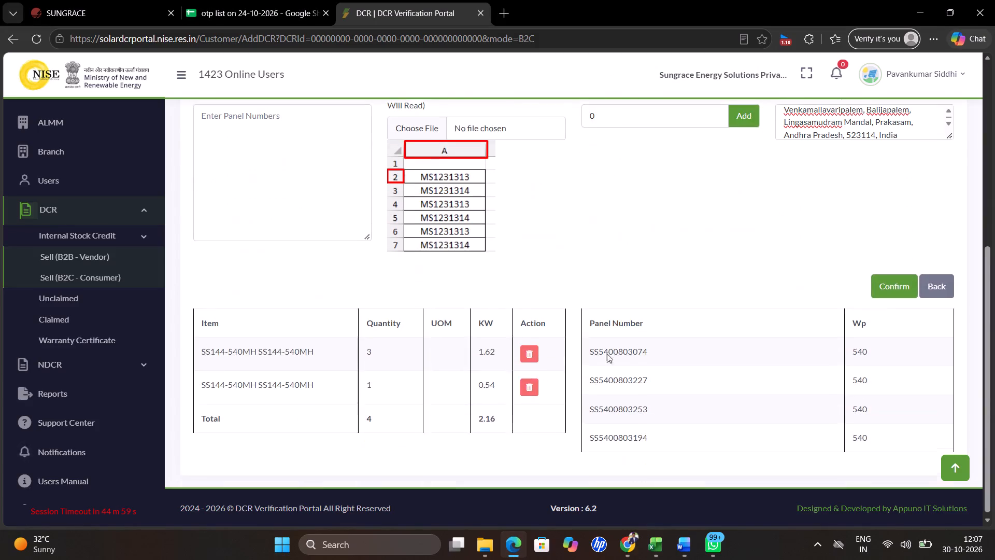
{"action": "left_click", "coordinate": [119, 7]}
{"action": "left_click", "coordinate": [487, 551]}
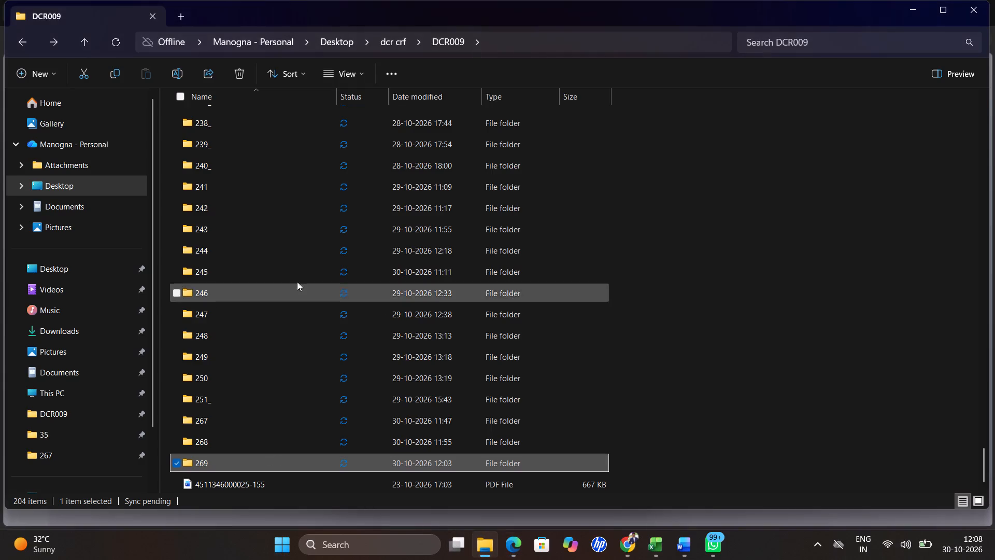
{"action": "double_click", "coordinate": [321, 462]}
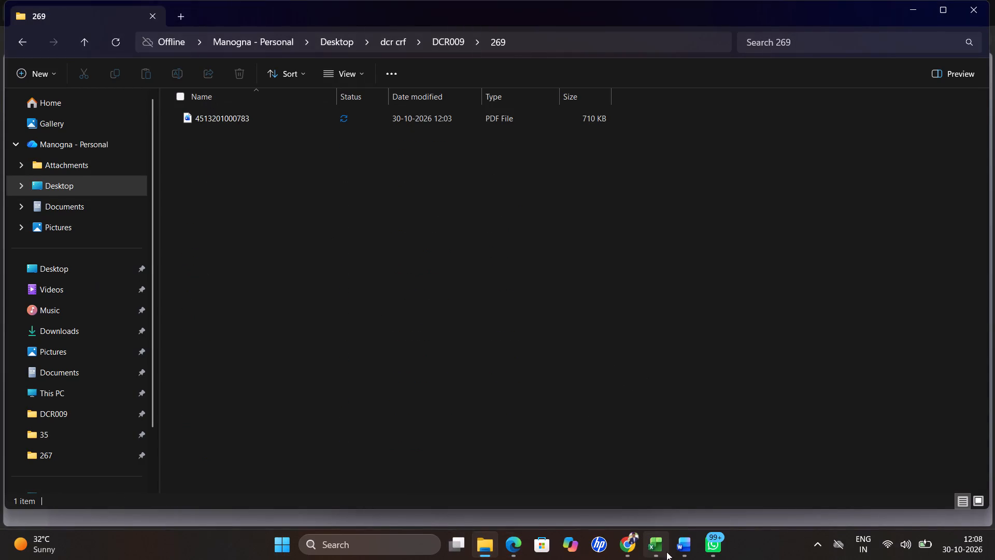
{"action": "left_click", "coordinate": [508, 542]}
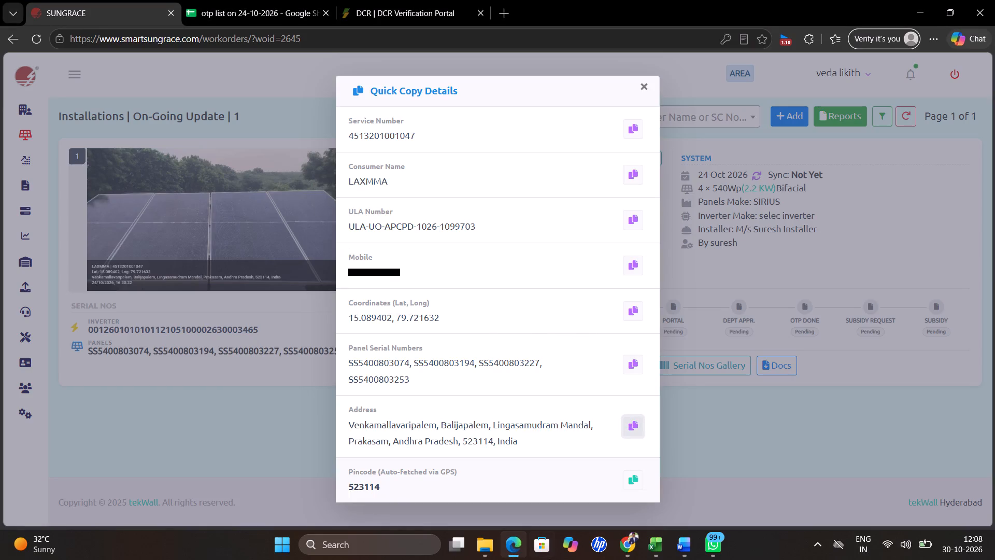
{"action": "left_click", "coordinate": [506, 543]}
{"action": "left_click", "coordinate": [481, 549]}
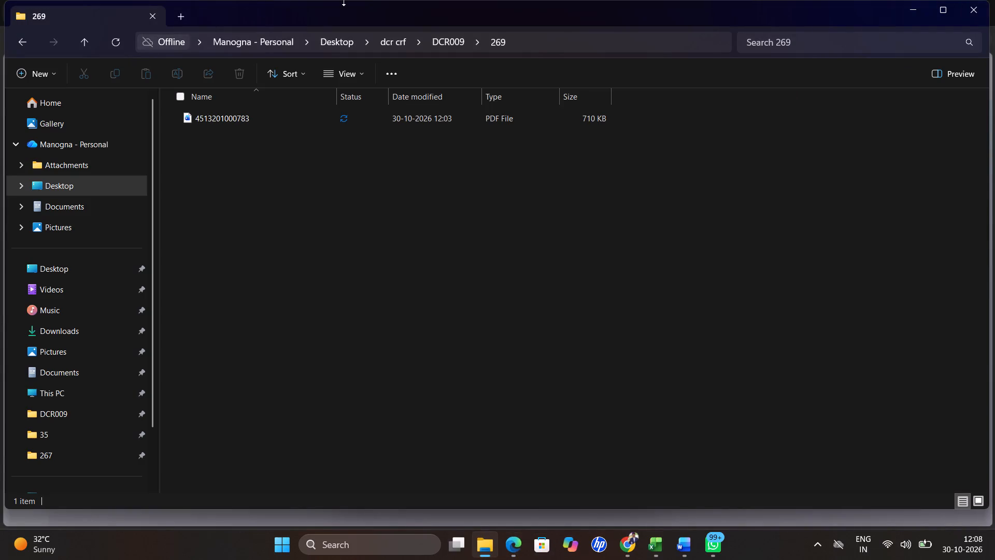
Create a new folder named 270 in the DCR009 folder and return to the Sungrace work order in Edge.
{"action": "left_click", "coordinate": [20, 45]}
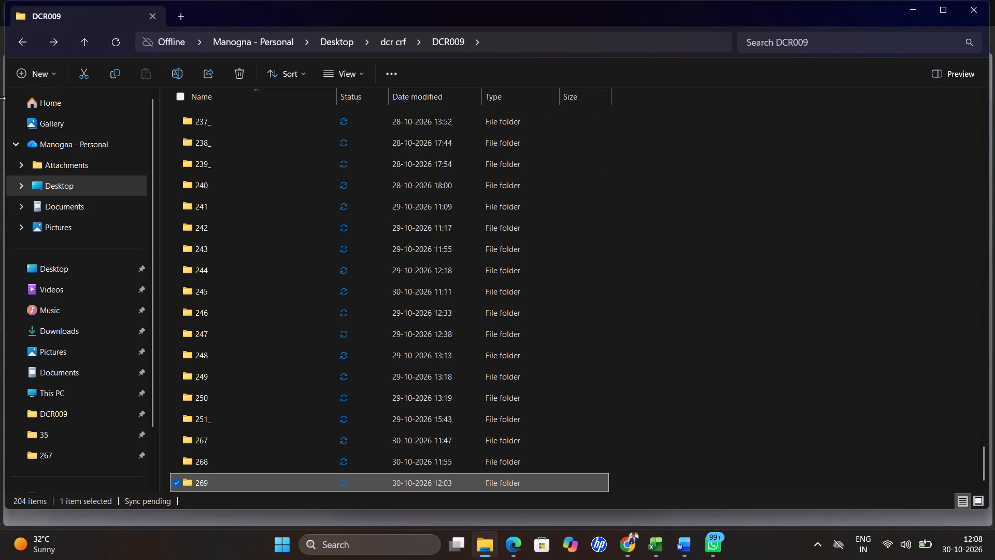
{"action": "left_click", "coordinate": [21, 74]}
{"action": "left_click", "coordinate": [97, 100]}
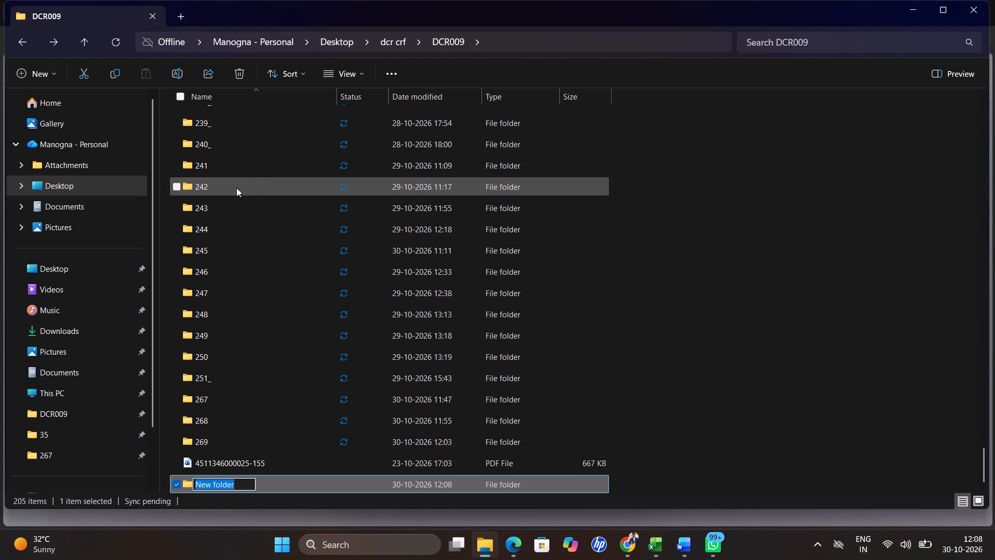
{"action": "key", "text": "BackSpace"}
{"action": "type", "text": "270"}
{"action": "key", "text": "Return"}
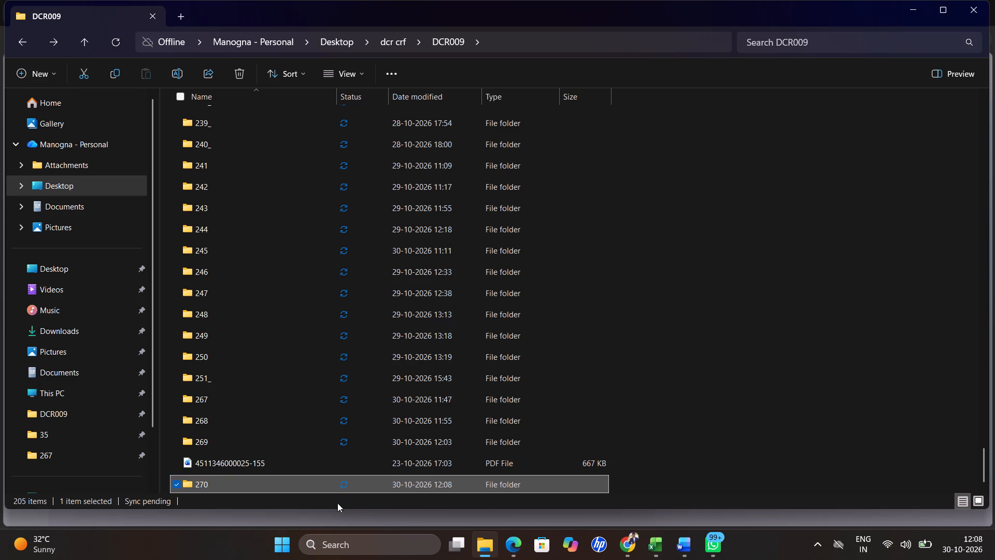
{"action": "left_click", "coordinate": [517, 536]}
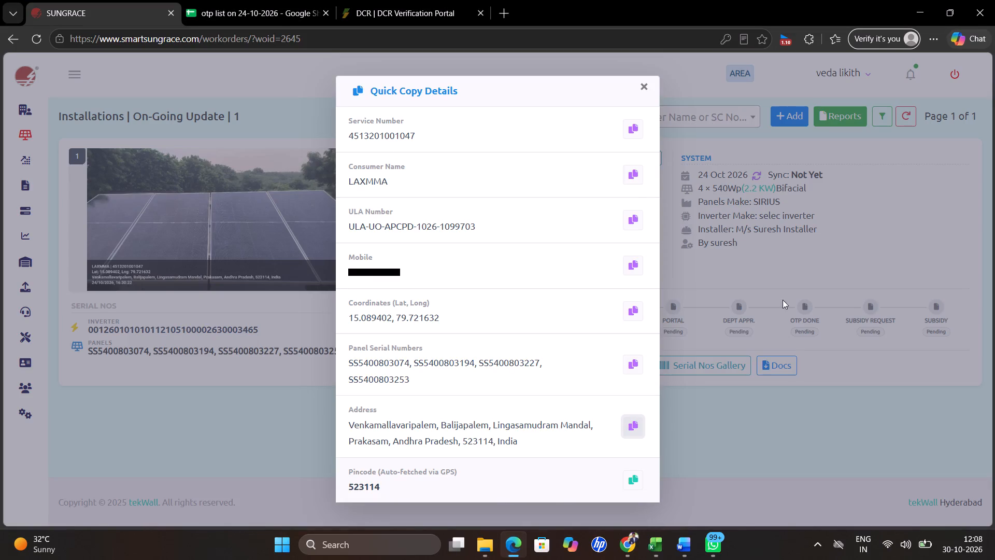
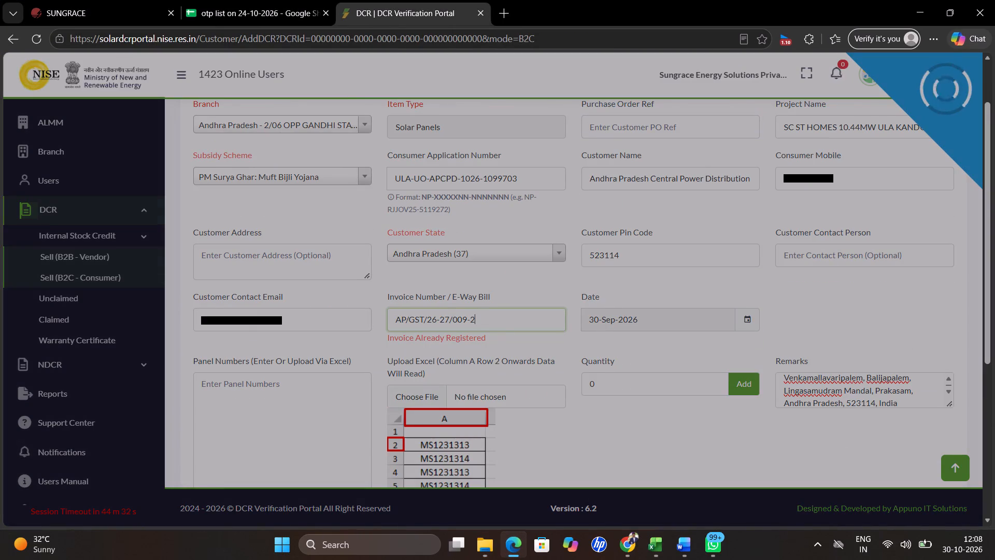
Complete the DCR form's invoice number as AP/GST/26-27/009-270.
{"action": "type", "text": "70"}
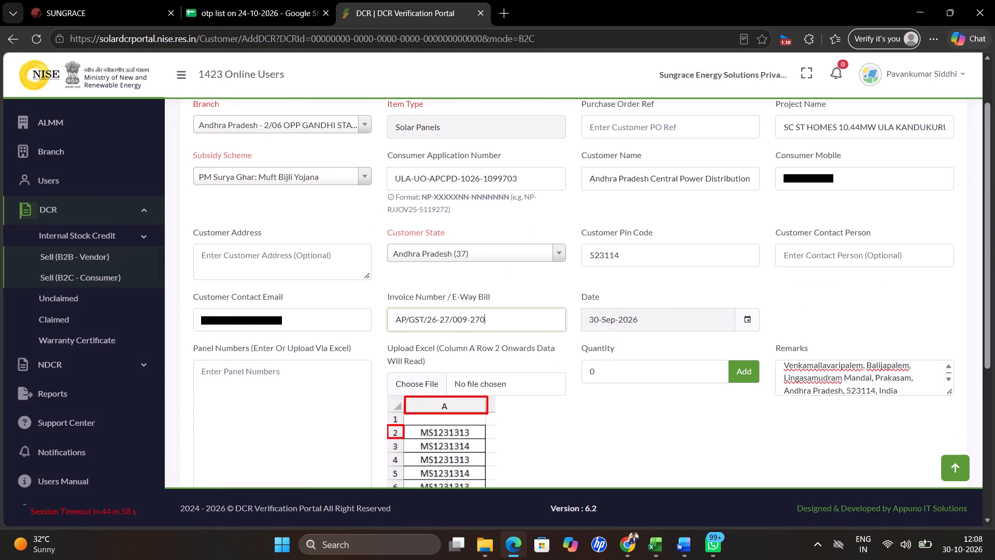
{"action": "scroll", "coordinate": [563, 290], "scroll_direction": "up", "scroll_amount": 4}
{"action": "scroll", "coordinate": [563, 290], "scroll_direction": "down", "scroll_amount": 6}
Copy the service number from the Sungrace work order's Quick Copy Details.
{"action": "left_click", "coordinate": [66, 8]}
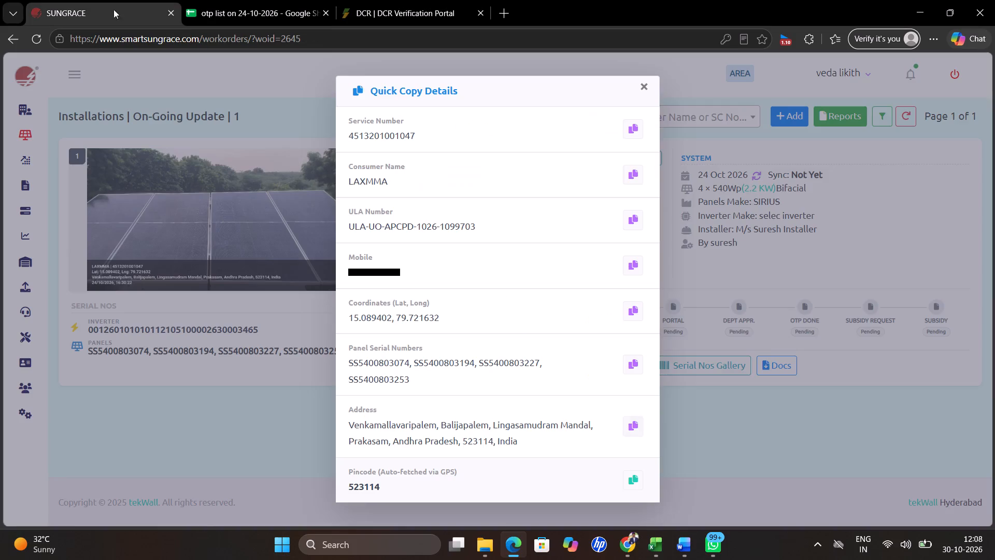
{"action": "left_click", "coordinate": [622, 131]}
{"action": "left_click", "coordinate": [628, 129]}
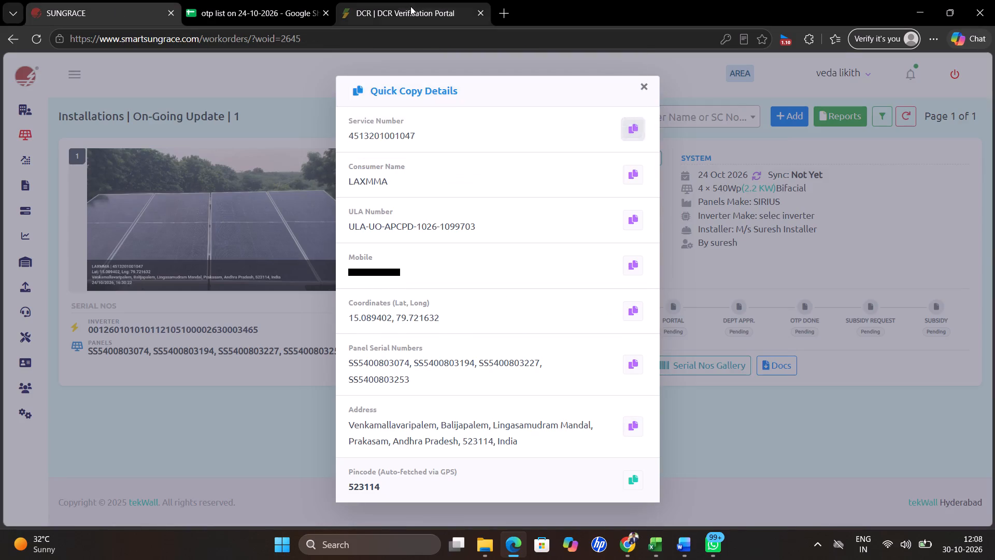
Submit the completed DCR entry in the DCR portal and approve its confirmation.
{"action": "left_click", "coordinate": [410, 6]}
{"action": "left_click", "coordinate": [879, 283]}
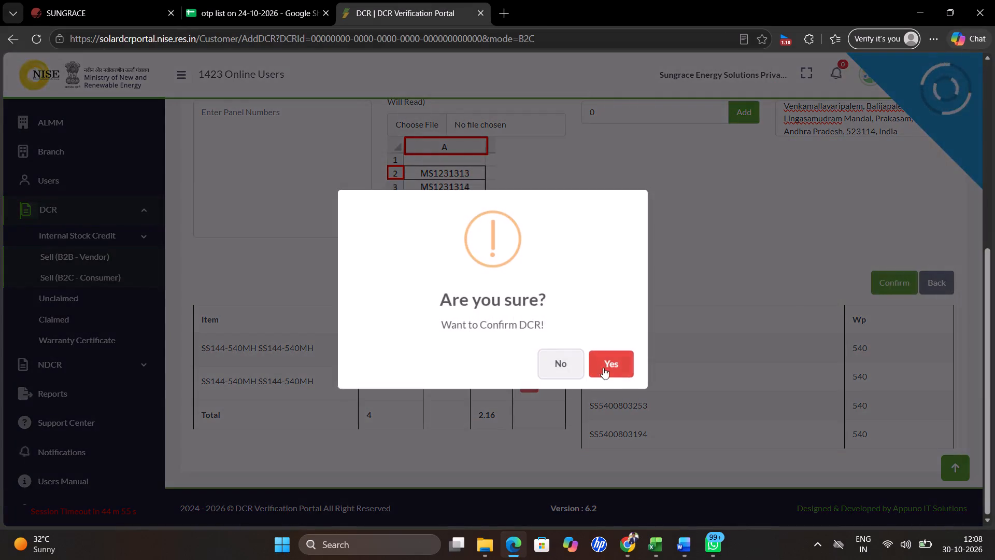
{"action": "left_click", "coordinate": [605, 367]}
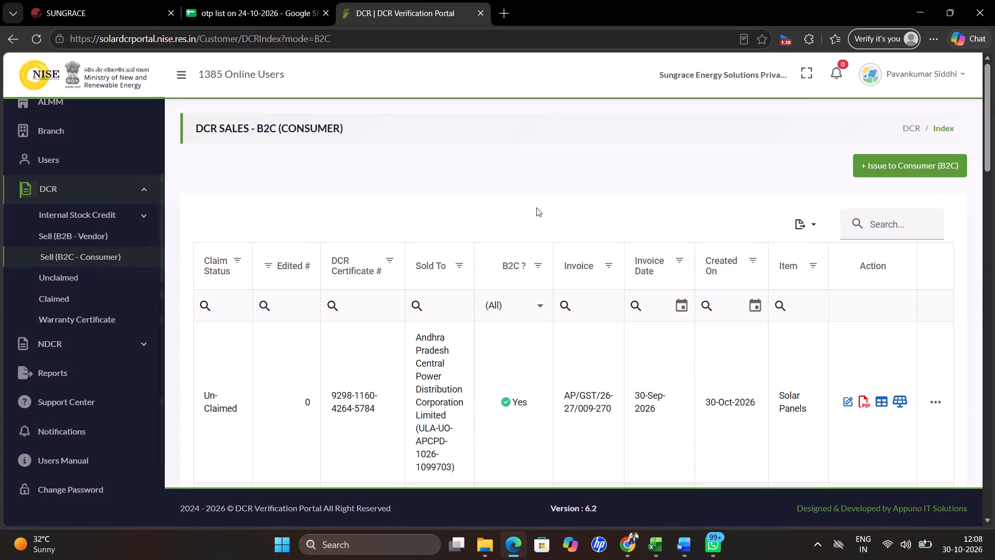
Open the DCR certificate PDF for invoice AP/GST/26-27/009-270 and save it in DCR009 folder 270, named with the copied service number.
{"action": "left_click", "coordinate": [860, 403]}
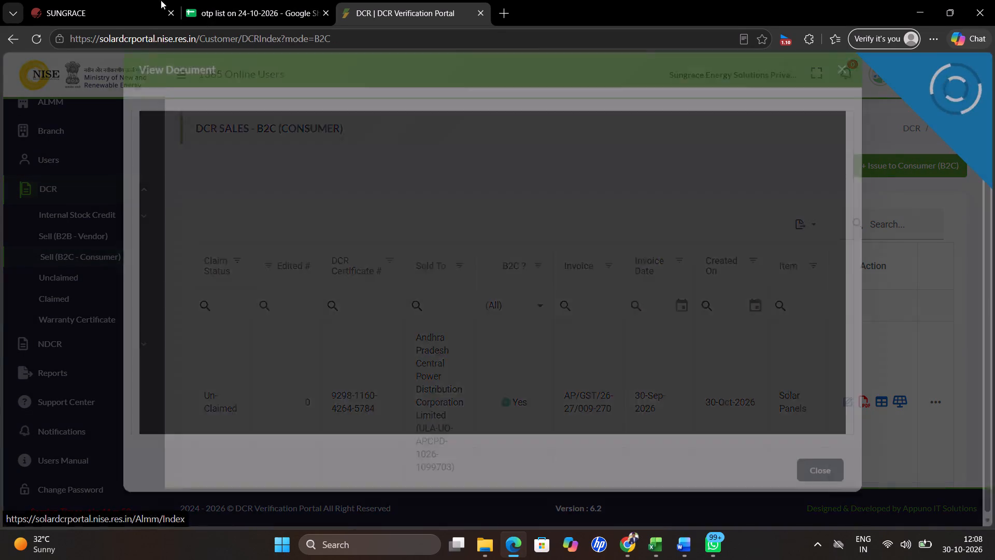
{"action": "left_click", "coordinate": [812, 142]}
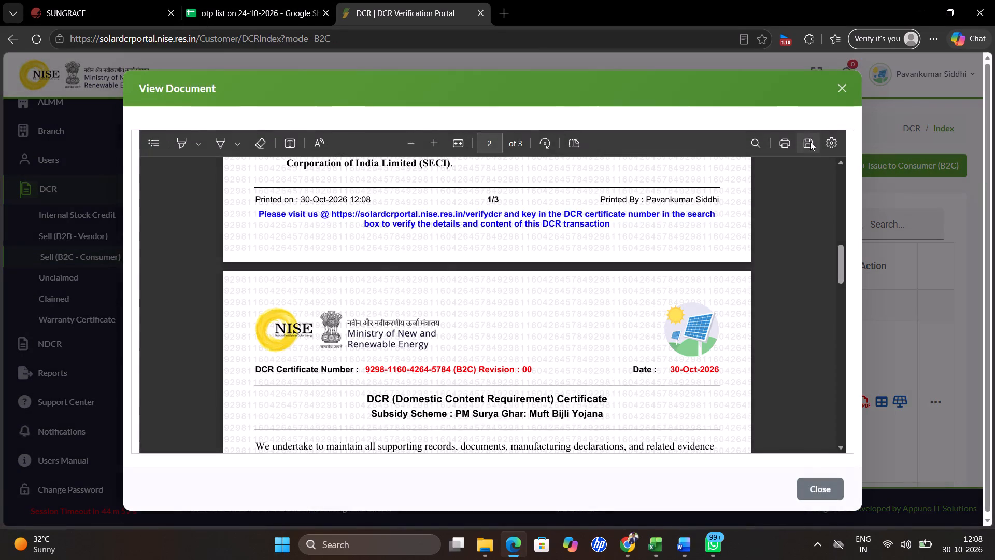
{"action": "left_click", "coordinate": [236, 33]}
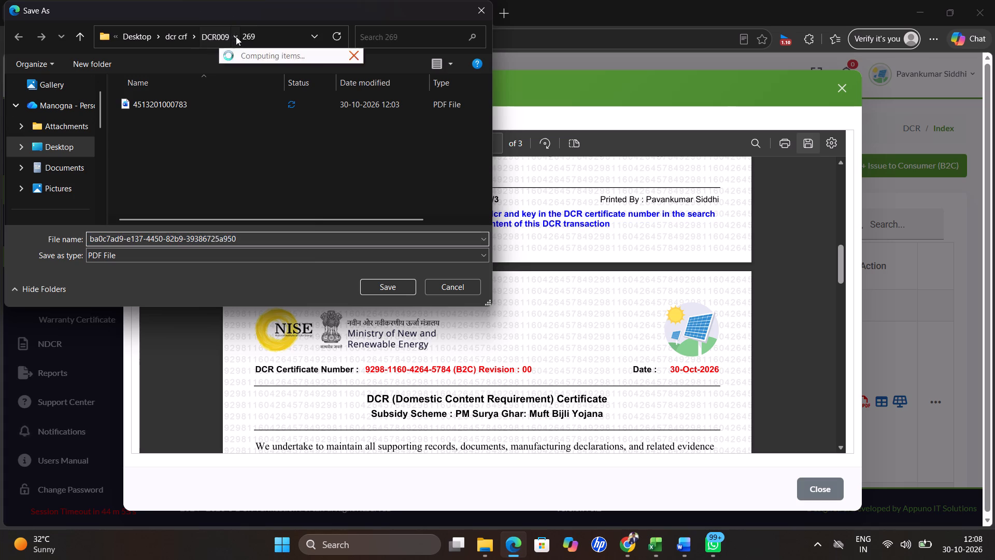
{"action": "scroll", "coordinate": [236, 61], "scroll_direction": "down", "scroll_amount": 8}
{"action": "scroll", "coordinate": [253, 125], "scroll_direction": "up", "scroll_amount": 1}
{"action": "scroll", "coordinate": [251, 129], "scroll_direction": "down", "scroll_amount": 2}
{"action": "left_click_drag", "start_coordinate": [309, 107], "coordinate": [316, 154]}
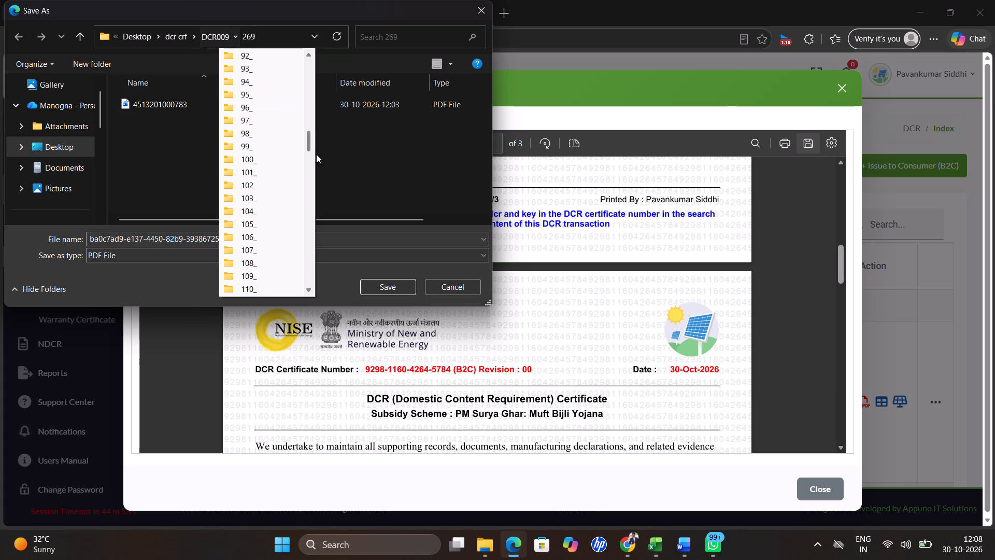
{"action": "left_click_drag", "start_coordinate": [316, 154], "coordinate": [311, 299]}
{"action": "double_click", "coordinate": [263, 286]}
{"action": "left_click", "coordinate": [250, 230]}
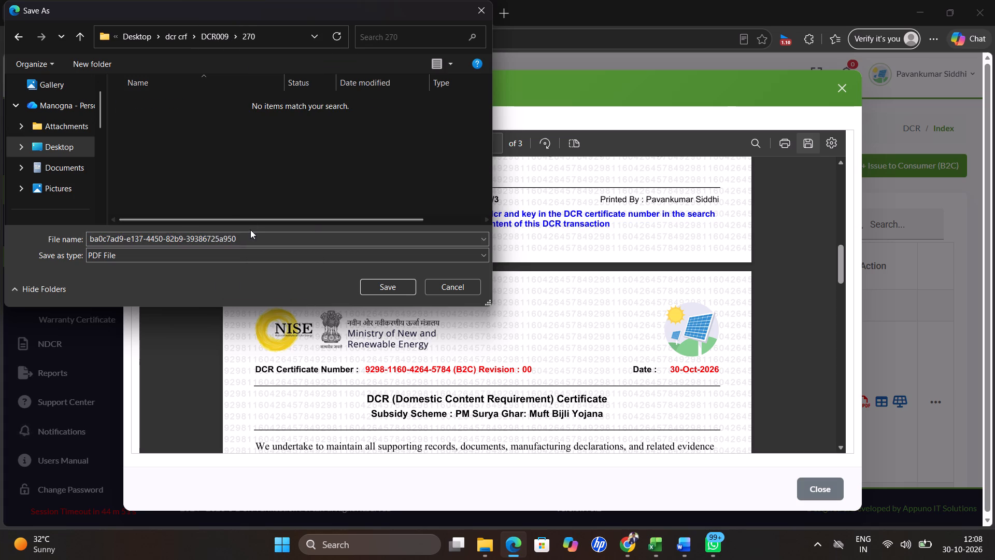
{"action": "left_click", "coordinate": [251, 234]}
{"action": "key", "text": "BackSpace"}
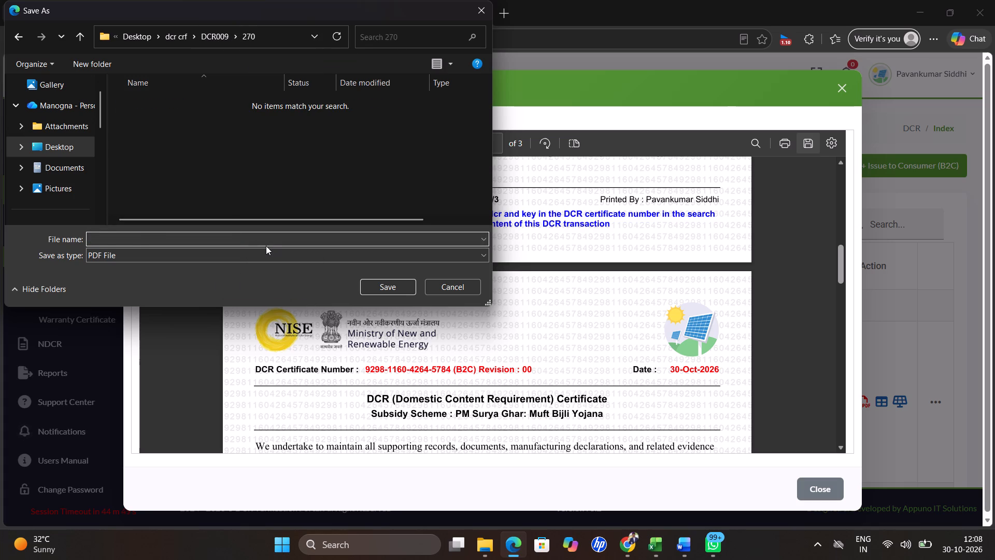
{"action": "key", "text": "ctrl+v"}
{"action": "key", "text": "Return"}
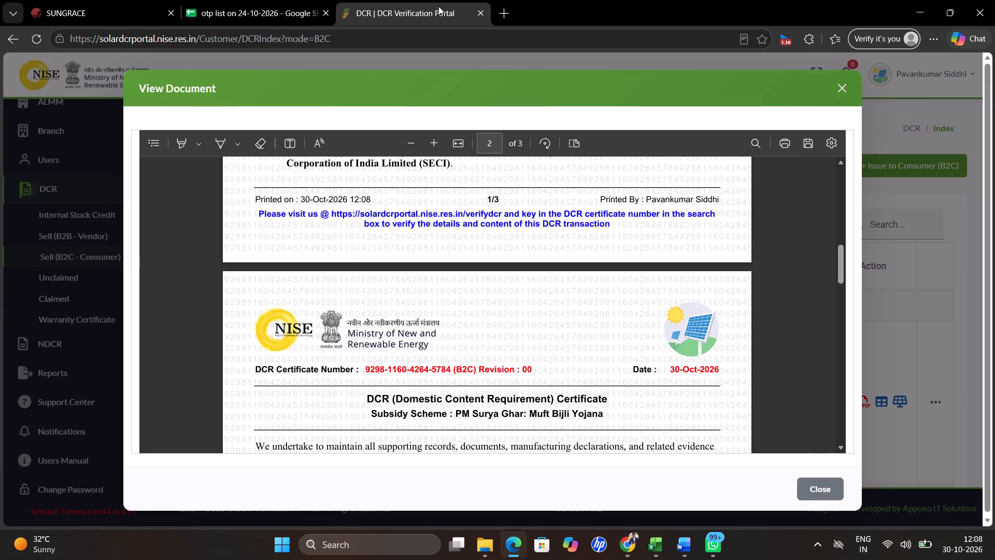
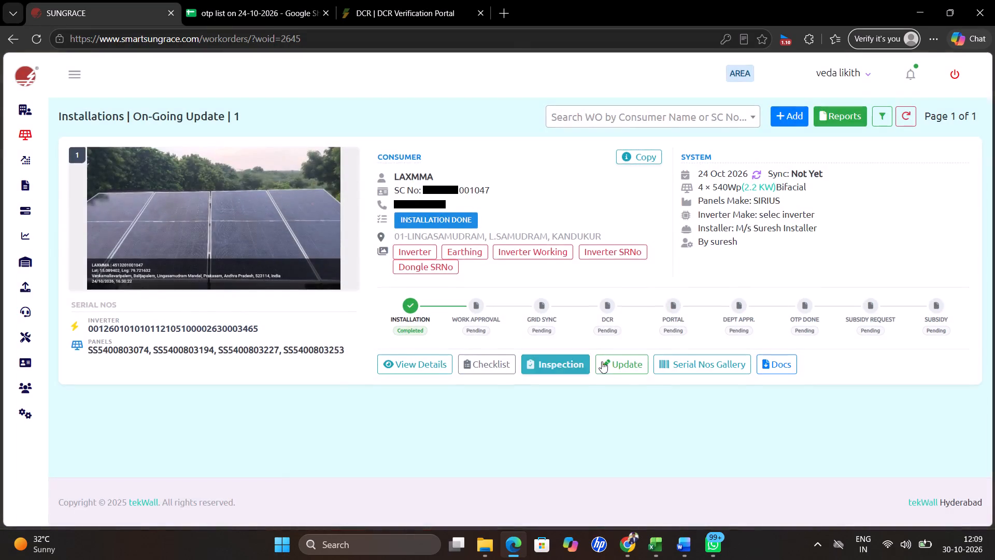
Open the Project Stage update form for the current Sungrace work order and start choosing the file for its DCR upload.
{"action": "left_click", "coordinate": [607, 362]}
{"action": "scroll", "coordinate": [567, 354], "scroll_direction": "down", "scroll_amount": 6}
{"action": "left_click_drag", "start_coordinate": [451, 313], "coordinate": [454, 322]}
{"action": "scroll", "coordinate": [429, 310], "scroll_direction": "down", "scroll_amount": 5}
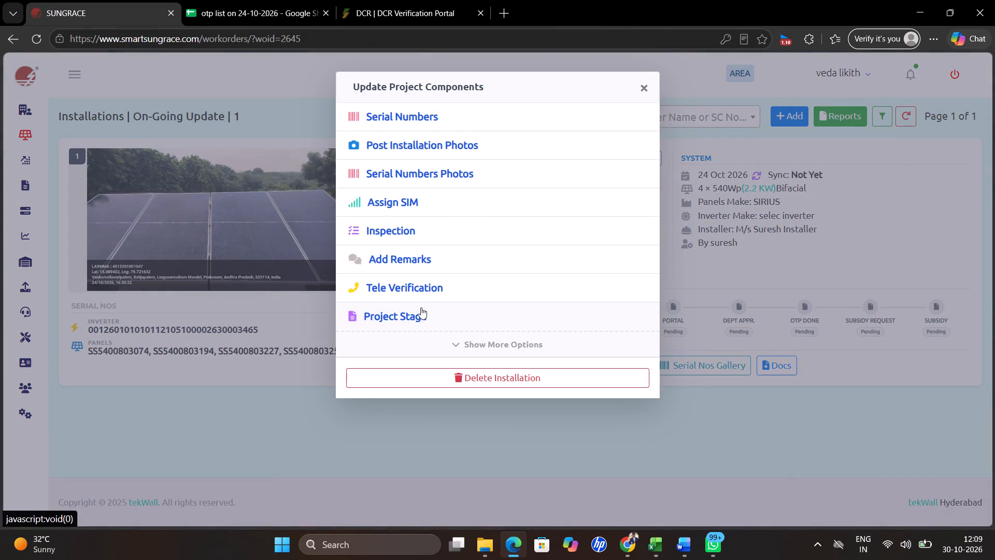
{"action": "left_click", "coordinate": [411, 319]}
{"action": "scroll", "coordinate": [400, 306], "scroll_direction": "down", "scroll_amount": 10}
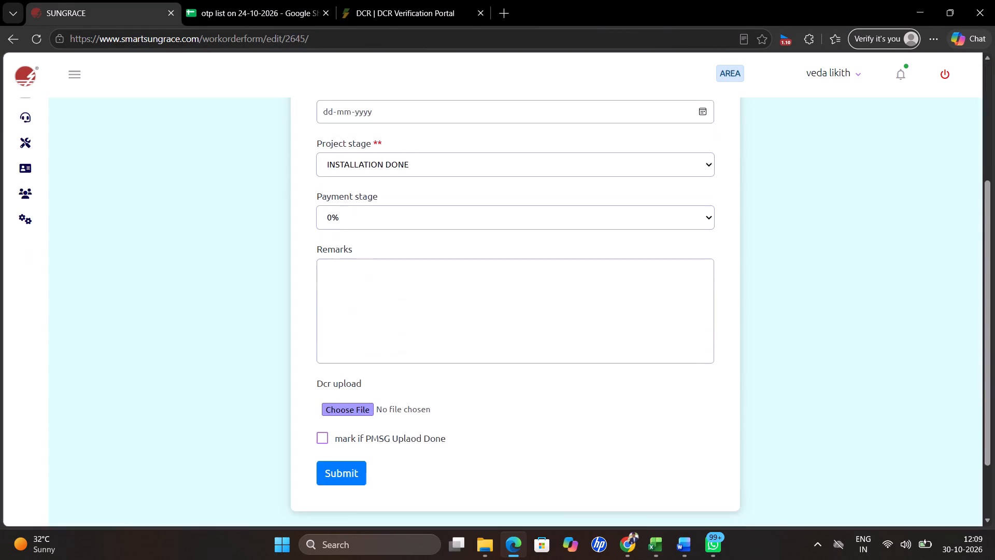
{"action": "scroll", "coordinate": [397, 297], "scroll_direction": "down", "scroll_amount": 3}
{"action": "left_click", "coordinate": [359, 328]}
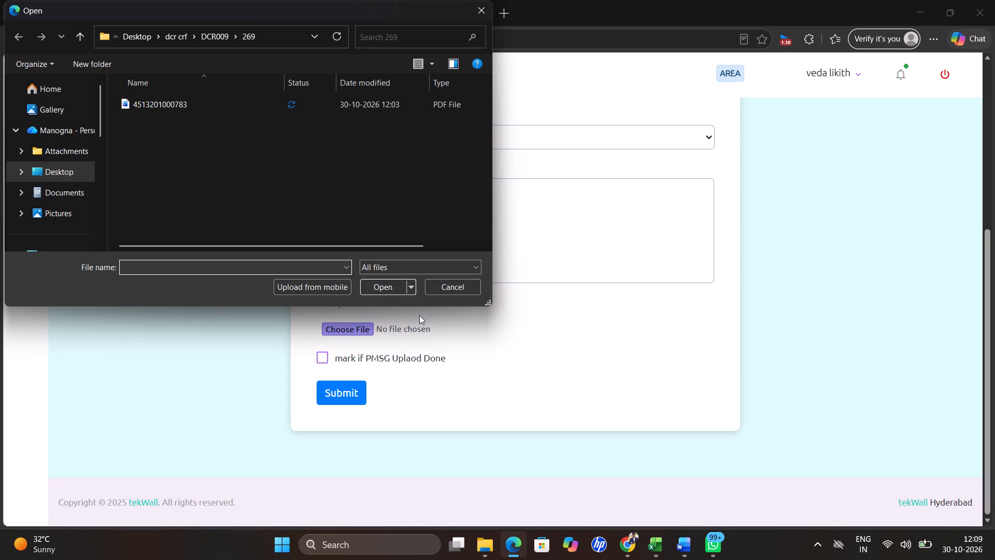
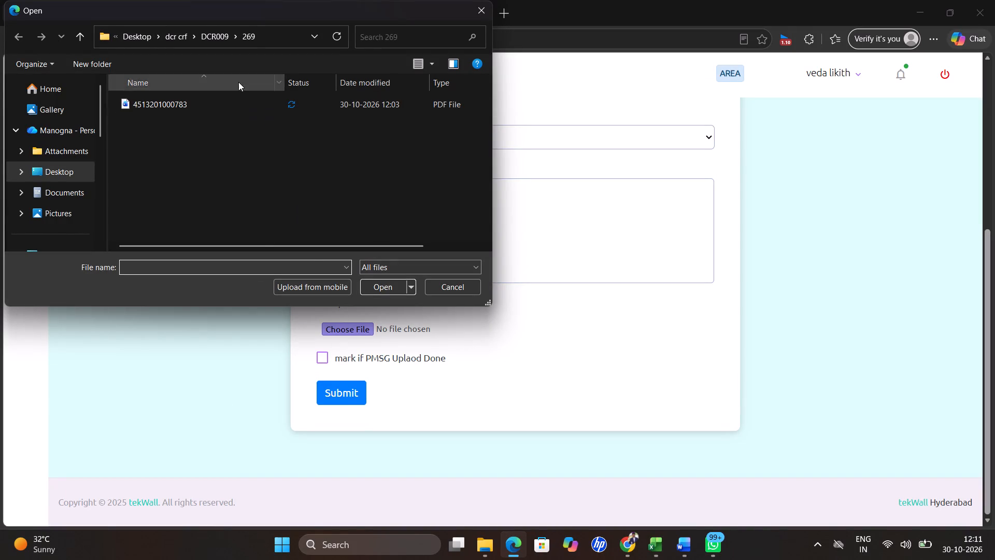
Attach the PDF certificate from folder 270 in DCR009 as the work order's DCR upload and submit the form.
{"action": "left_click", "coordinate": [233, 37]}
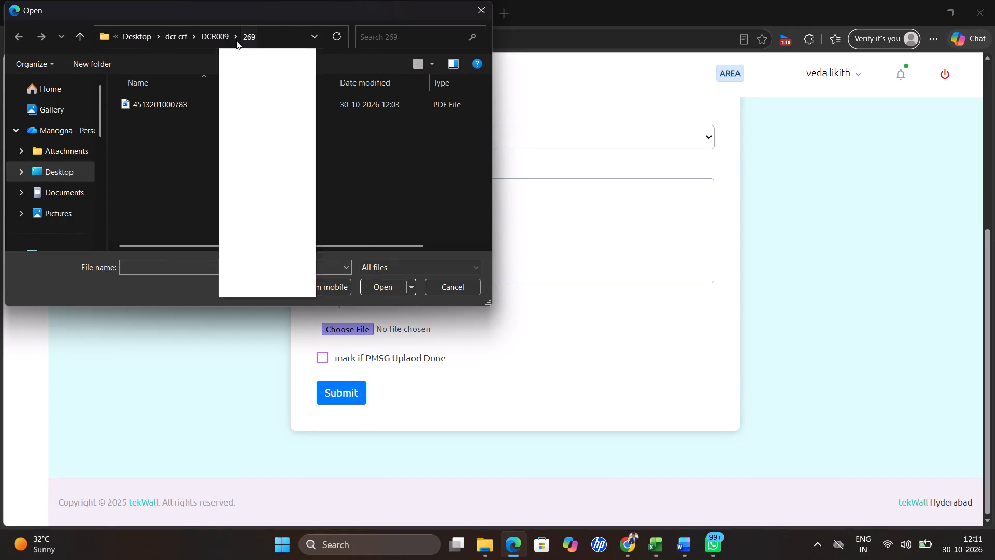
{"action": "left_click", "coordinate": [236, 40]}
{"action": "left_click", "coordinate": [236, 40]}
{"action": "scroll", "coordinate": [237, 39], "scroll_direction": "down", "scroll_amount": 11}
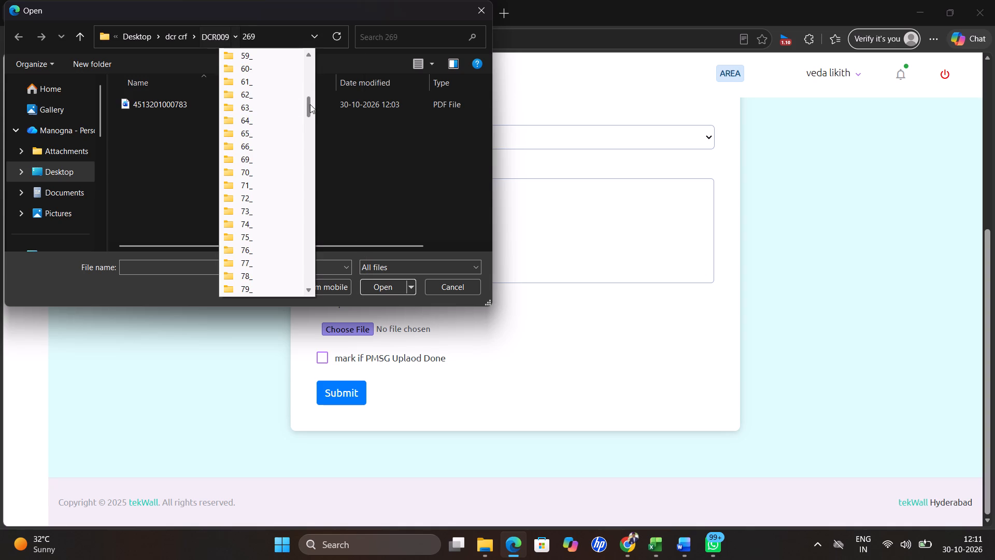
{"action": "left_click_drag", "start_coordinate": [310, 104], "coordinate": [317, 290]}
{"action": "left_click", "coordinate": [268, 278]}
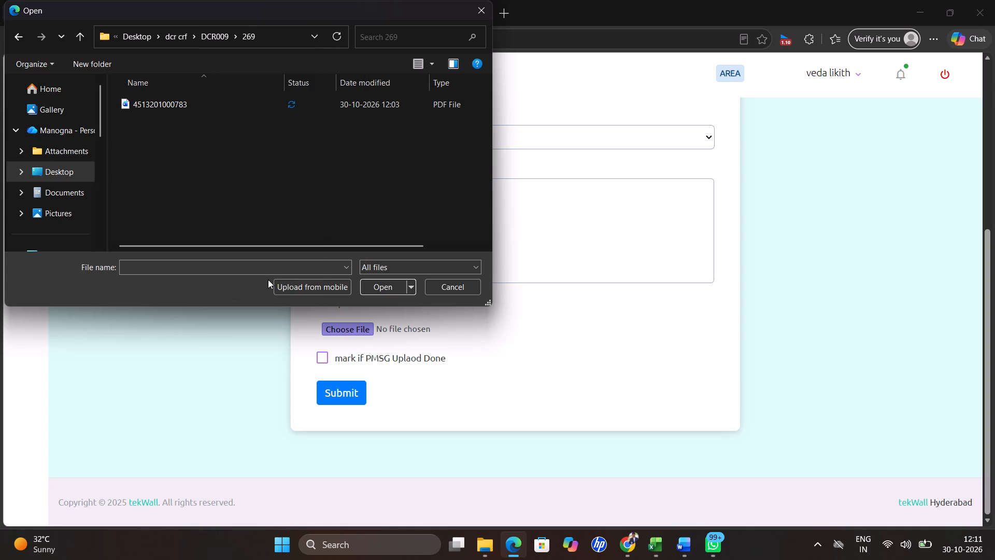
{"action": "left_click", "coordinate": [234, 39]}
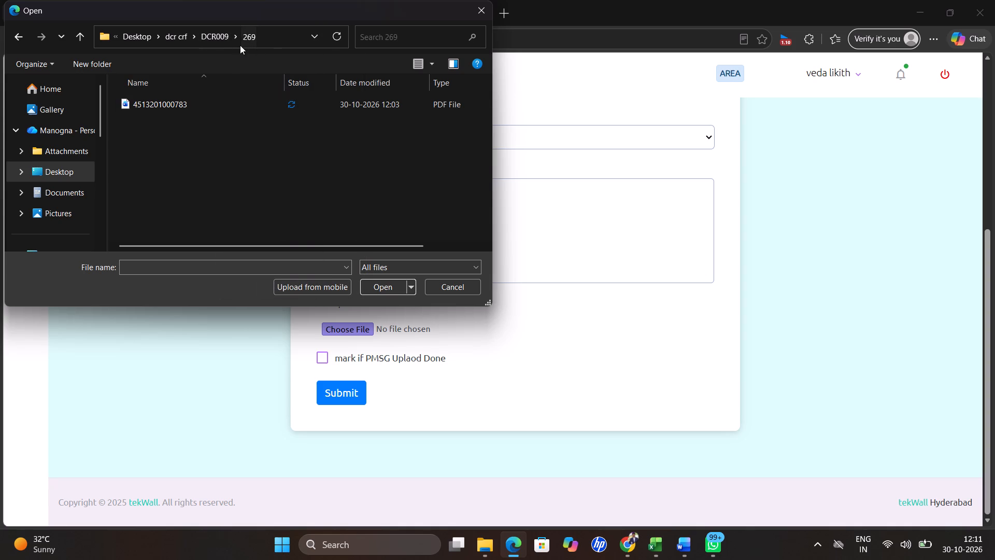
{"action": "left_click", "coordinate": [233, 42]}
{"action": "left_click", "coordinate": [229, 41]}
{"action": "left_click", "coordinate": [233, 39]}
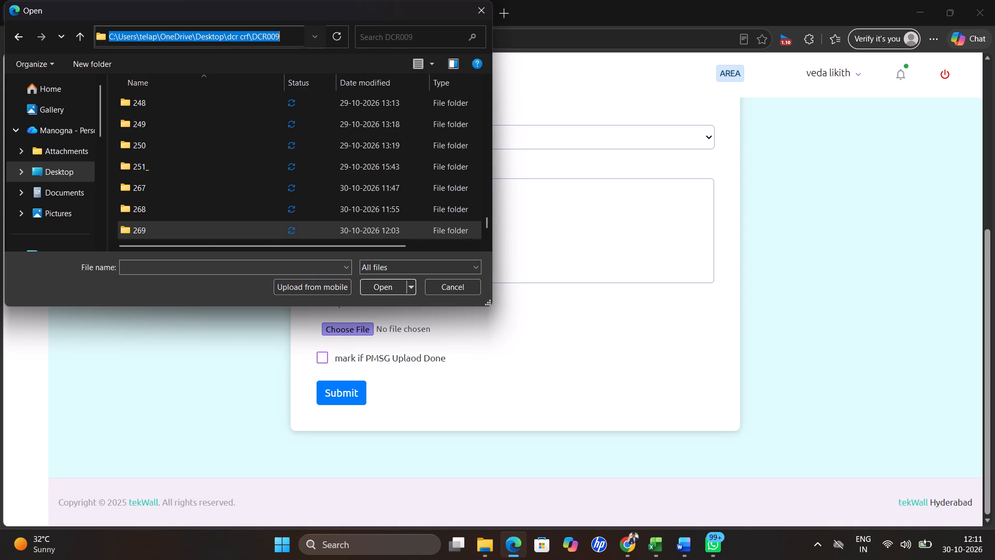
{"action": "scroll", "coordinate": [257, 197], "scroll_direction": "down", "scroll_amount": 6}
{"action": "double_click", "coordinate": [229, 209]}
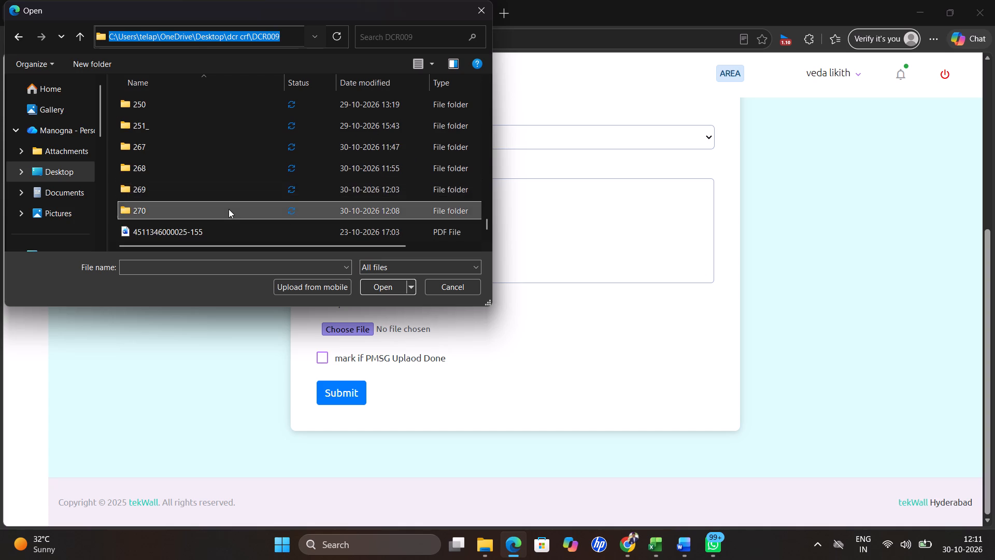
{"action": "double_click", "coordinate": [164, 108]}
{"action": "left_click", "coordinate": [334, 403]}
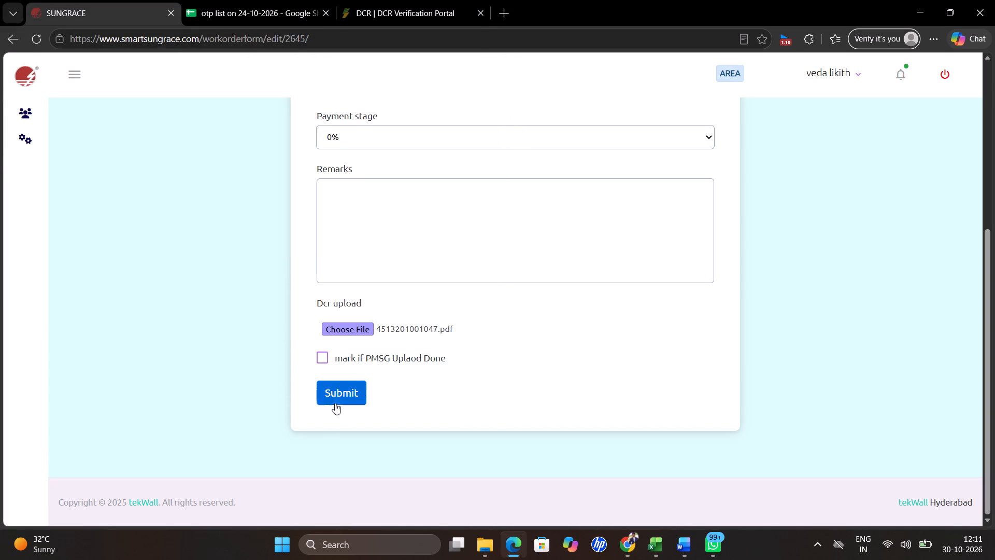
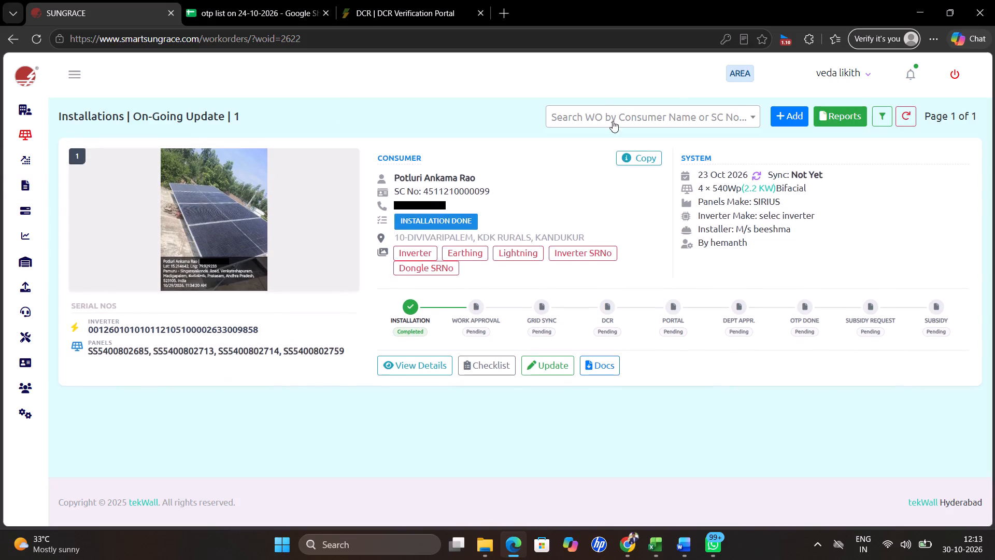
Copy the consumer's ULA number from the quick copy details of the displayed work order.
{"action": "left_click_drag", "start_coordinate": [641, 162], "coordinate": [645, 152]}
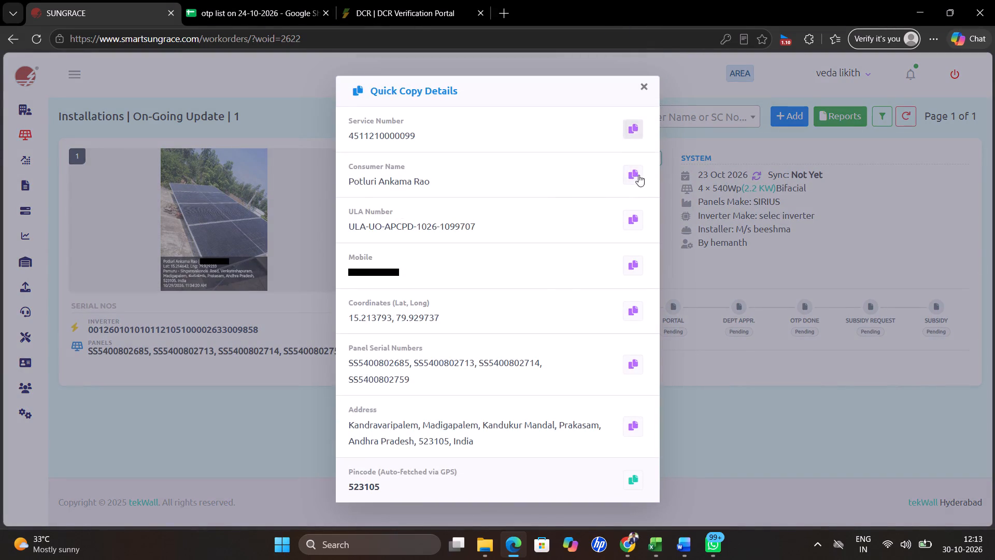
{"action": "left_click", "coordinate": [631, 224]}
{"action": "left_click", "coordinate": [622, 129]}
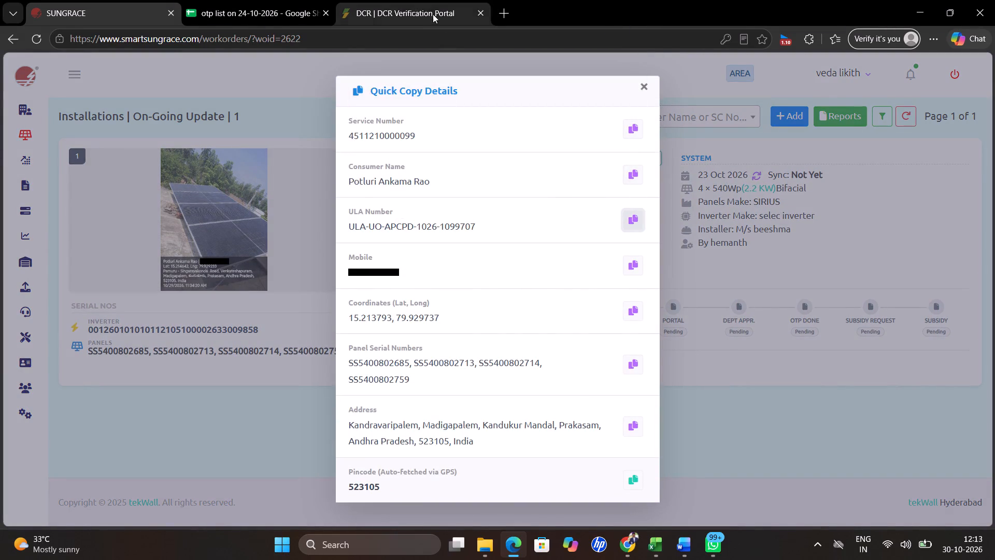
In the DCR Verification Portal, start a new B2C DCR entry with the Andhra Pradesh branch and item type Solar Panels.
{"action": "left_click", "coordinate": [433, 15]}
{"action": "left_click", "coordinate": [834, 88]}
{"action": "left_click", "coordinate": [909, 170]}
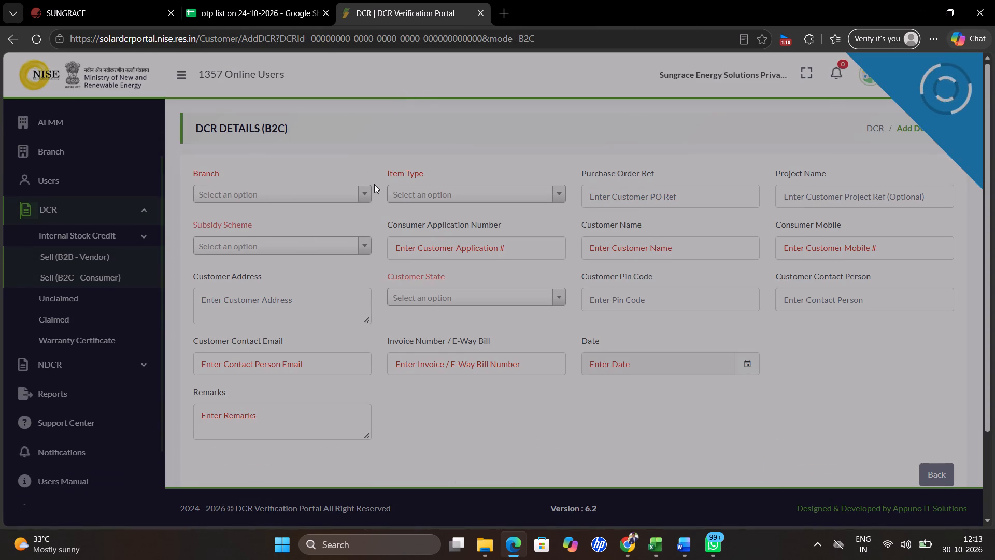
{"action": "left_click", "coordinate": [310, 183]}
{"action": "left_click", "coordinate": [335, 191]}
{"action": "left_click", "coordinate": [307, 241]}
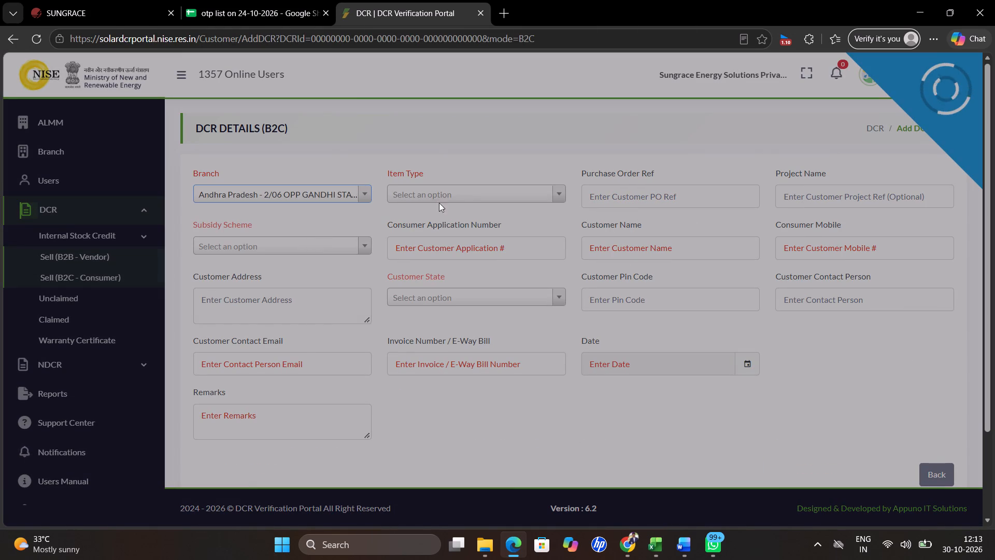
{"action": "left_click", "coordinate": [467, 194]}
{"action": "left_click", "coordinate": [449, 238]}
Enter the copied ULA number as application number, set the subsidy scheme to PM Surya Ghar: Muft Bijli Yojana, and open the customer state choices.
{"action": "left_click", "coordinate": [428, 257]}
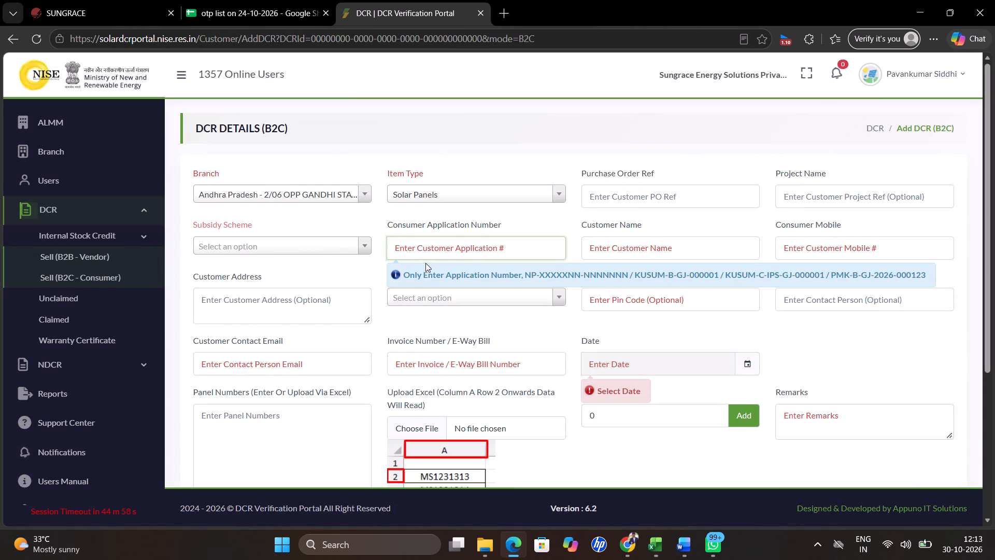
{"action": "key", "text": "ctrl+v"}
{"action": "left_click", "coordinate": [316, 243]}
{"action": "left_click_drag", "start_coordinate": [295, 340], "coordinate": [300, 347]}
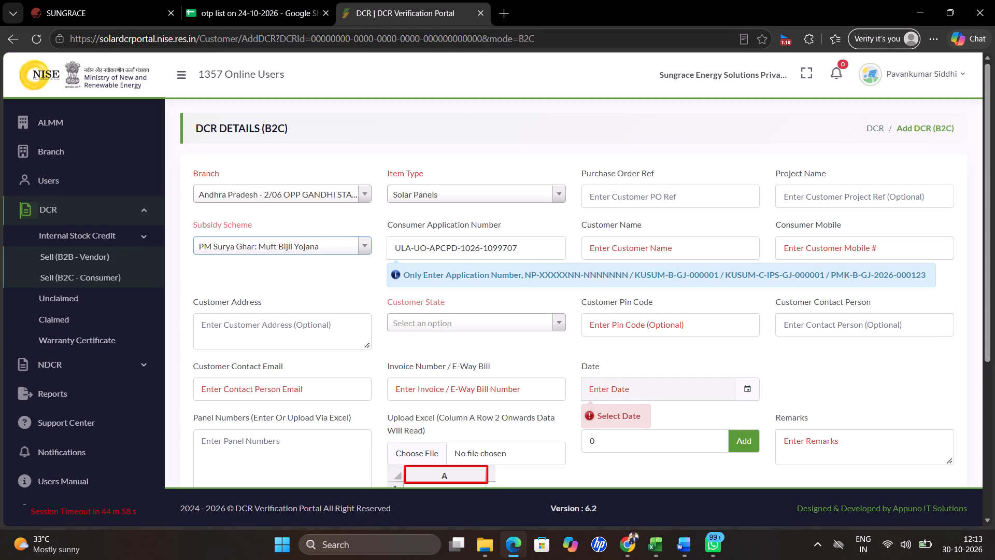
{"action": "left_click", "coordinate": [477, 316]}
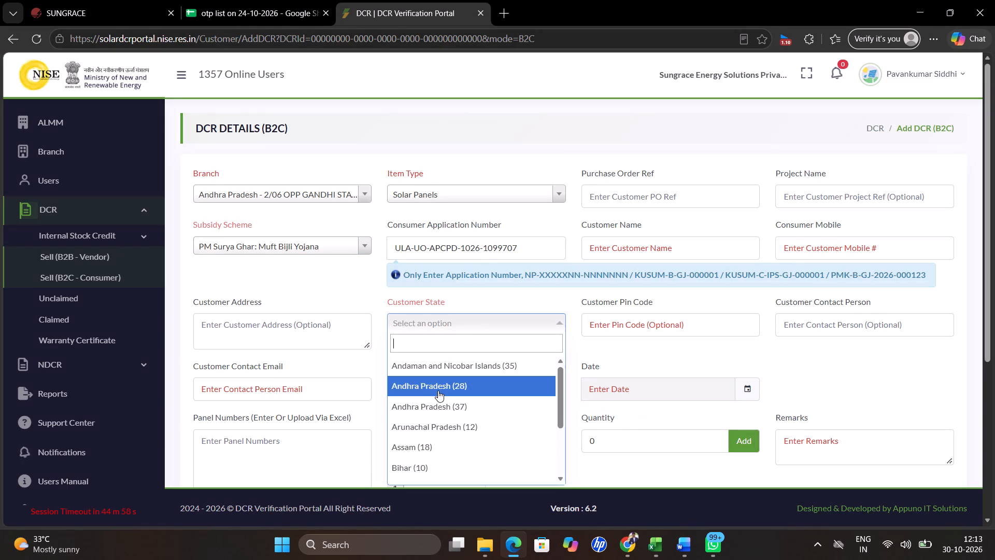
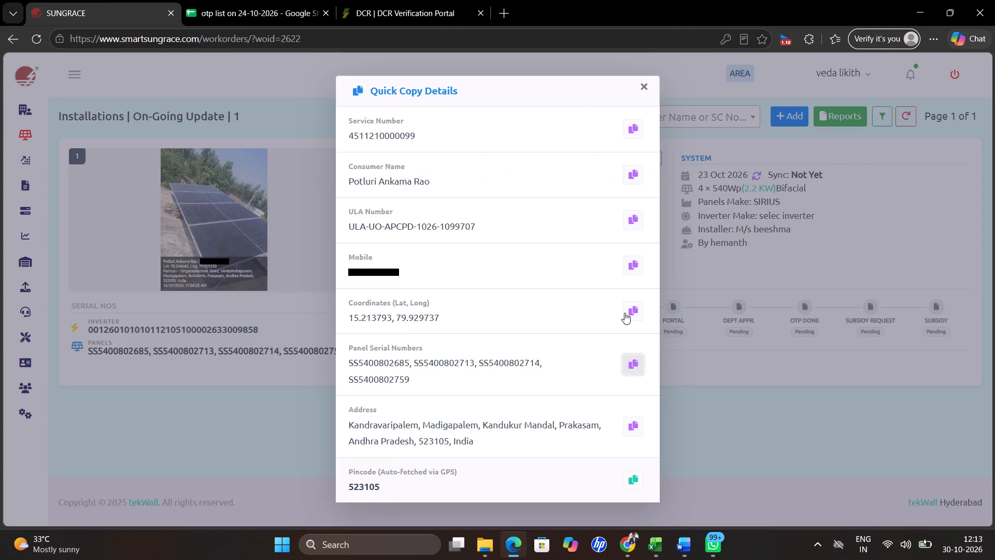
Copy the consumer's address from the work order's quick copy details and switch back to the DCR Verification Portal.
{"action": "left_click", "coordinate": [626, 429]}
{"action": "left_click", "coordinate": [630, 142]}
{"action": "left_click", "coordinate": [434, 6]}
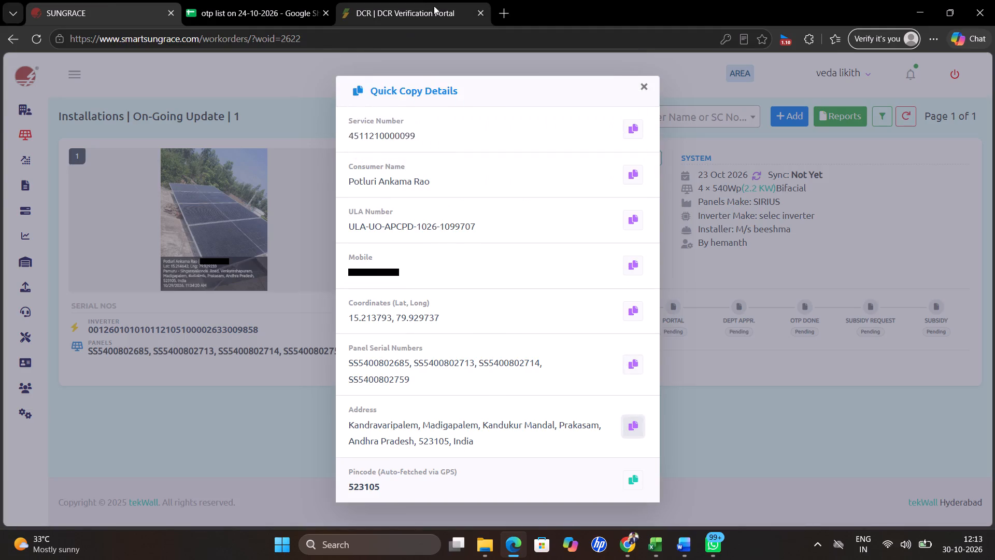
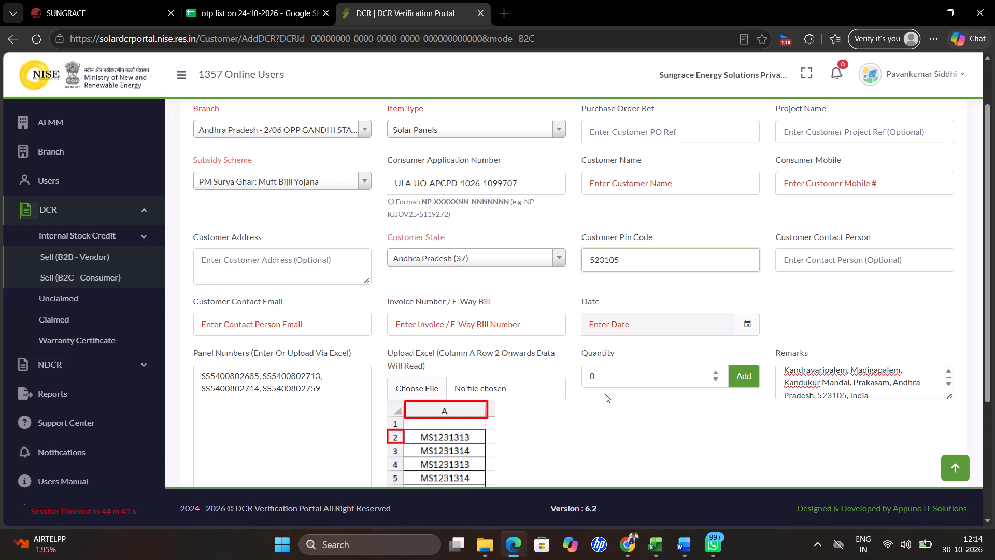
Set the panel quantity to 4 in the DCR entry.
{"action": "left_click", "coordinate": [631, 372]}
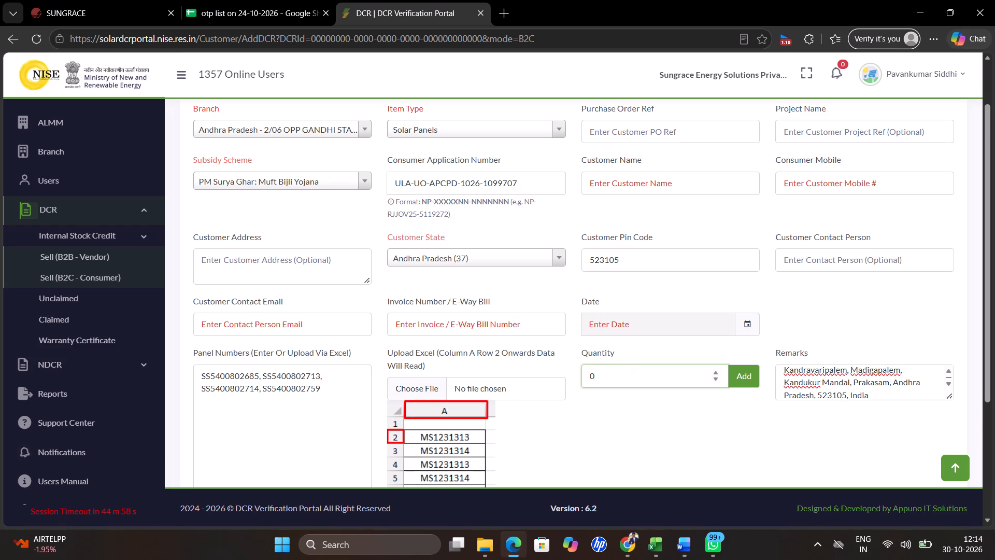
{"action": "scroll", "coordinate": [625, 378], "scroll_direction": "up", "scroll_amount": 3}
{"action": "scroll", "coordinate": [638, 440], "scroll_direction": "up", "scroll_amount": 3}
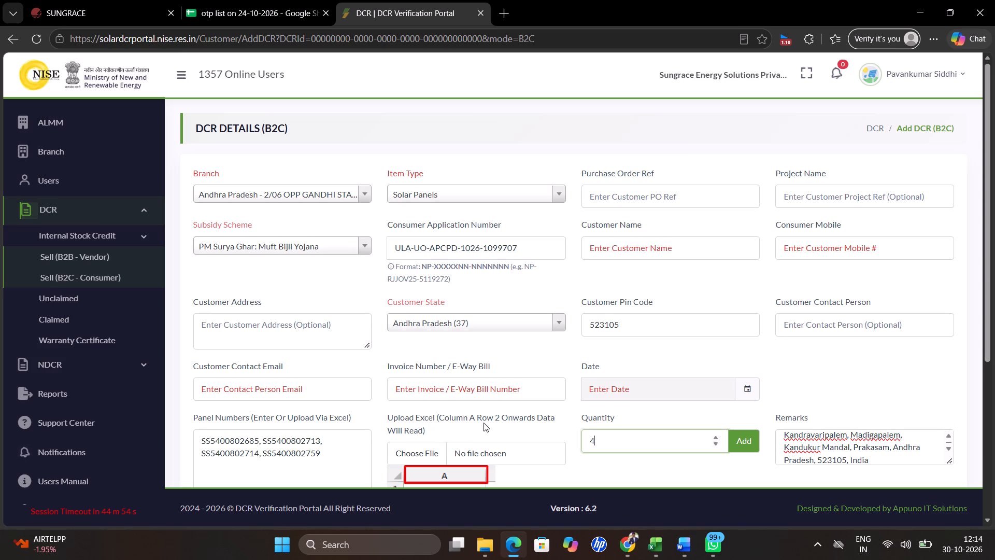
{"action": "scroll", "coordinate": [486, 410], "scroll_direction": "down", "scroll_amount": 2}
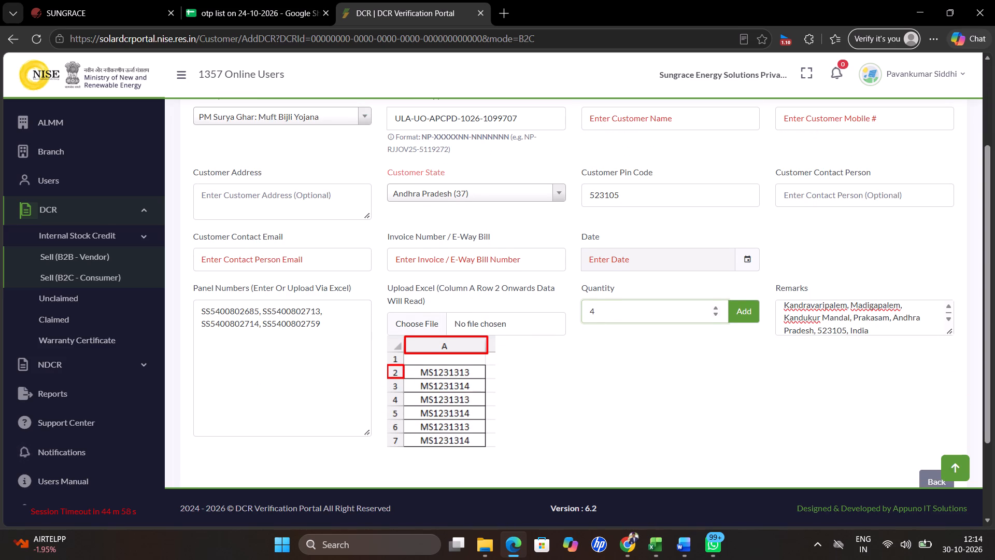
Put each of the four panel serial numbers on its own line, replacing the separating commas with line breaks.
{"action": "left_click", "coordinate": [264, 317]}
{"action": "key", "text": "Left"}
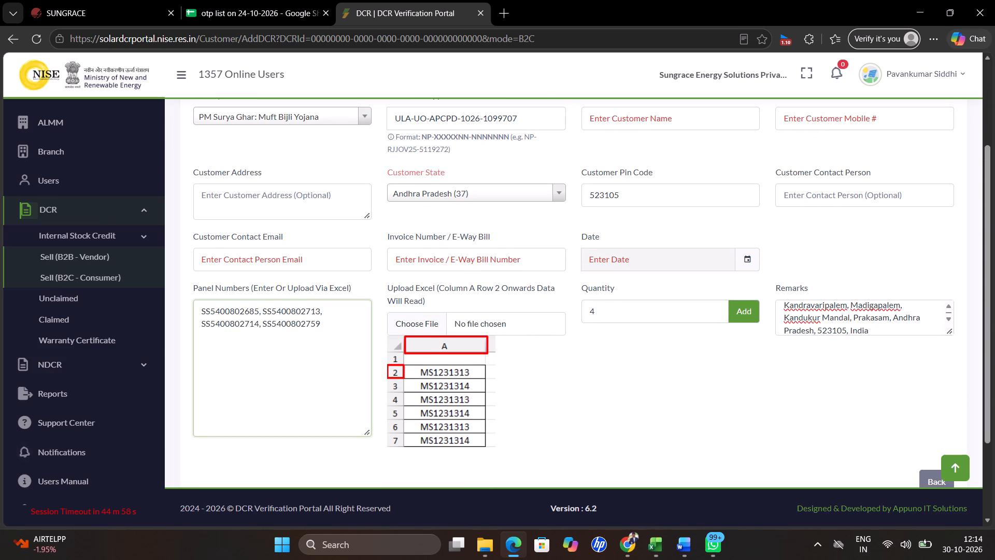
{"action": "key", "text": "BackSpace"}
{"action": "key", "text": "Return"}
{"action": "key", "text": "Right"}
{"action": "key", "text": "Right"}
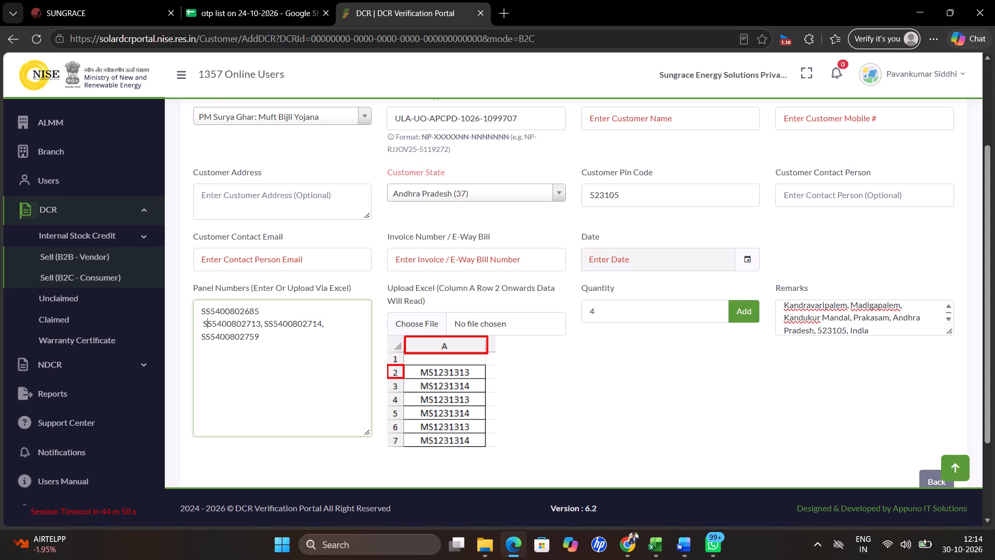
{"action": "key", "text": "Right"}
{"action": "key", "text": "Right"}
{"action": "key", "text": "Right"}
{"action": "key", "text": "Right"}
{"action": "key", "text": "Right"}
{"action": "key", "text": "Right"}
{"action": "key", "text": "Right"}
{"action": "key", "text": "Right"}
{"action": "key", "text": "Right"}
{"action": "key", "text": "Right"}
{"action": "key", "text": "Right"}
{"action": "key", "text": "Right"}
{"action": "key", "text": "Right"}
{"action": "key", "text": "Left"}
{"action": "key", "text": "BackSpace"}
{"action": "key", "text": "Return"}
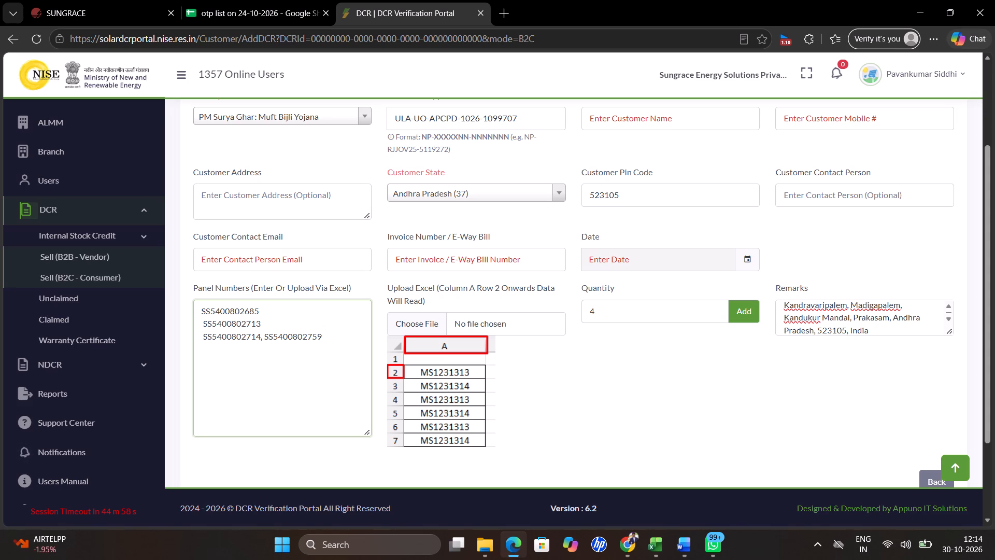
{"action": "key", "text": "Right"}
{"action": "key", "text": "Right"}
{"action": "key", "text": "Right"}
{"action": "key", "text": "Right"}
{"action": "key", "text": "Right"}
{"action": "key", "text": "Right"}
{"action": "key", "text": "Right"}
{"action": "key", "text": "Right"}
{"action": "key", "text": "Right"}
{"action": "key", "text": "Right"}
{"action": "key", "text": "Right"}
{"action": "key", "text": "Right"}
{"action": "key", "text": "Right"}
{"action": "key", "text": "Right"}
{"action": "key", "text": "BackSpace"}
{"action": "key", "text": "Return"}
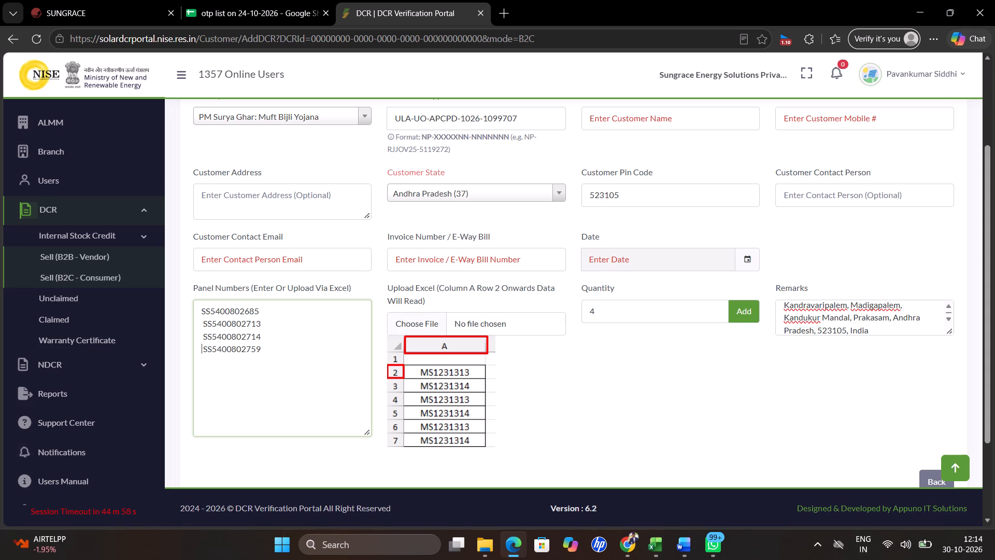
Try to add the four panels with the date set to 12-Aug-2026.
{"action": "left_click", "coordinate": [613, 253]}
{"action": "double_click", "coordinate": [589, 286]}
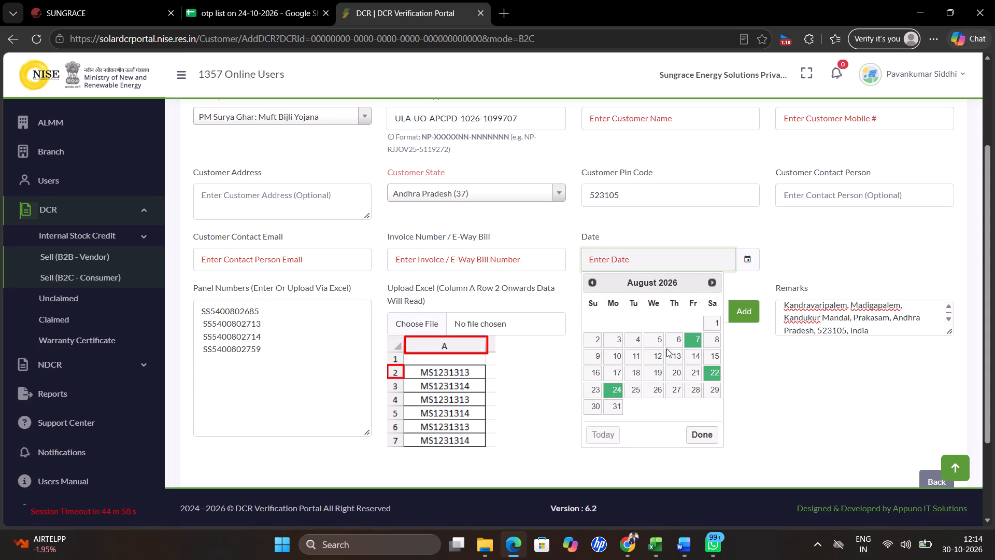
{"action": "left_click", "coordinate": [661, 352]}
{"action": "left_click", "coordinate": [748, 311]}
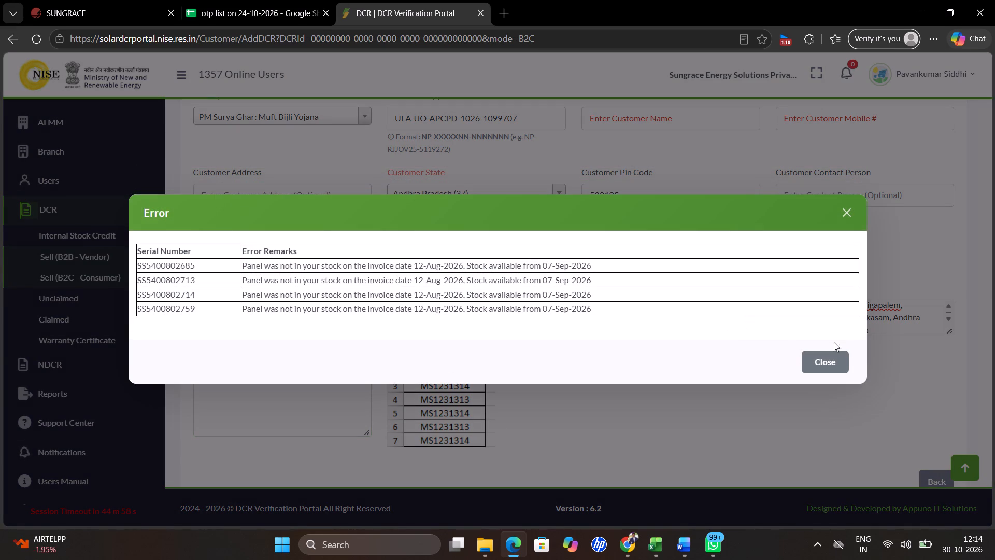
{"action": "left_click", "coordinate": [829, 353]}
Set the date to 08-Sep-2026 and add the four panels to the DCR entry.
{"action": "left_click", "coordinate": [735, 257]}
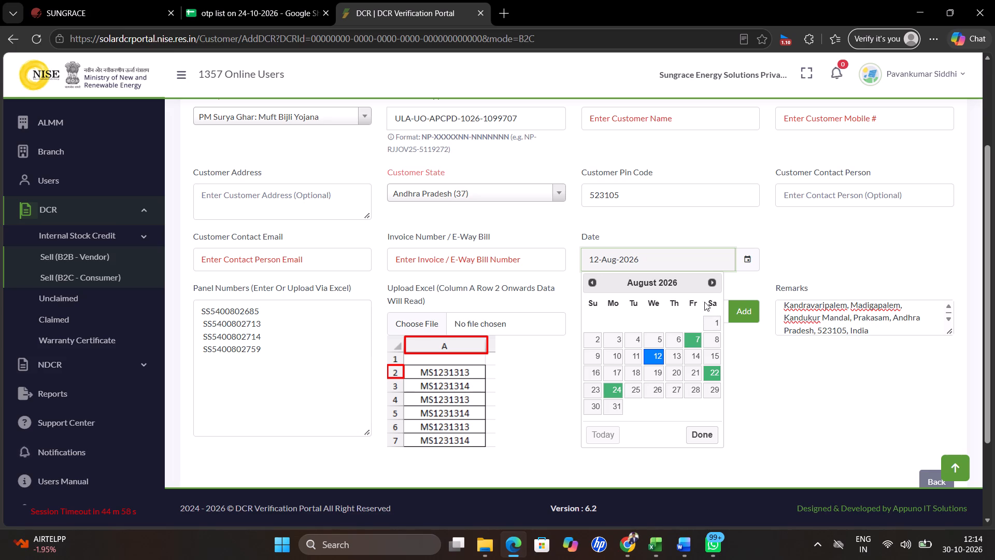
{"action": "left_click", "coordinate": [716, 286]}
{"action": "left_click", "coordinate": [644, 346]}
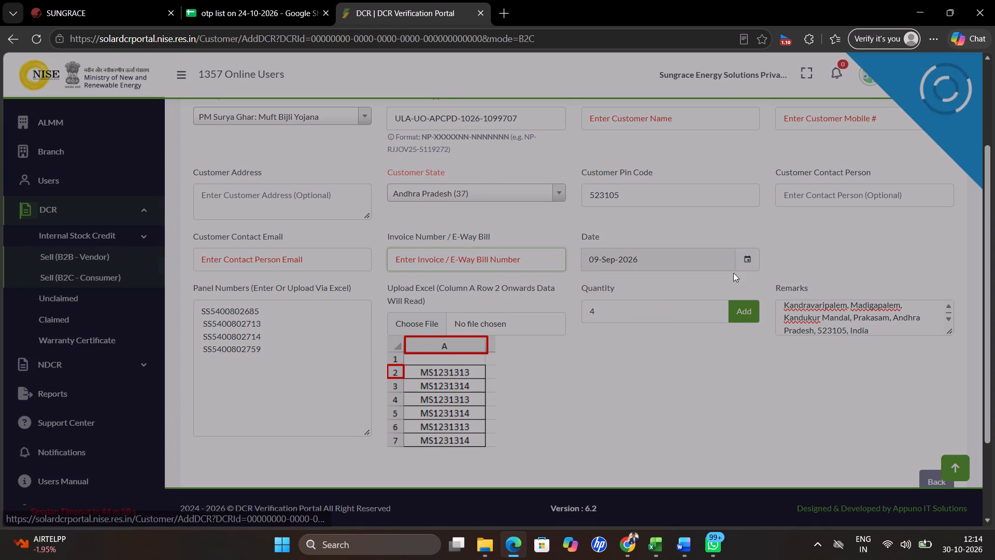
{"action": "left_click", "coordinate": [747, 248]}
{"action": "left_click", "coordinate": [715, 266]}
{"action": "left_click", "coordinate": [642, 342]}
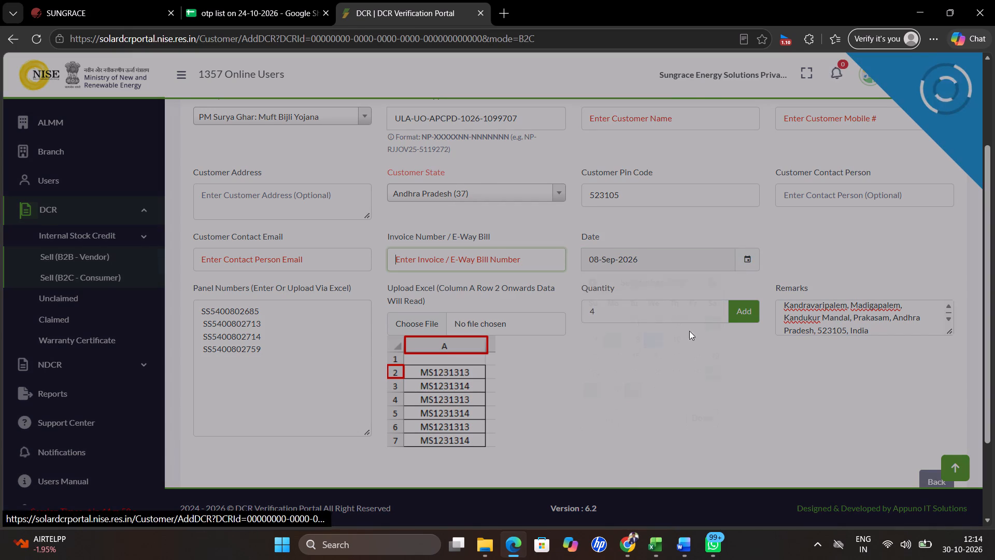
{"action": "left_click", "coordinate": [741, 310]}
Enter invoice number AP/GST/26-27/008-107, copying the prefix AP/GST/26-27/008- from the Invoice 8 entry in the Word document.
{"action": "scroll", "coordinate": [722, 318], "scroll_direction": "up", "scroll_amount": 4}
{"action": "left_click", "coordinate": [500, 407]}
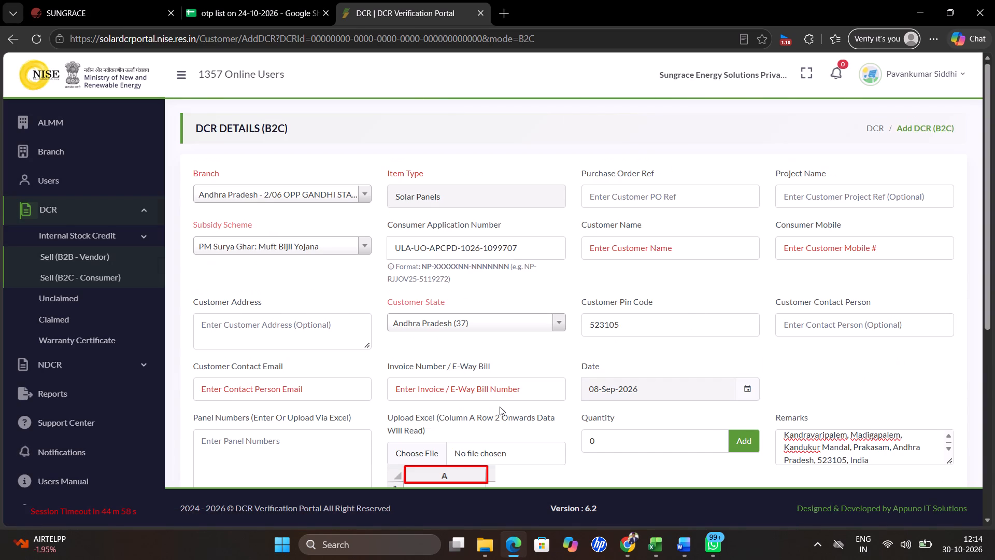
{"action": "left_click", "coordinate": [512, 393]}
{"action": "double_click", "coordinate": [671, 541]}
{"action": "scroll", "coordinate": [496, 456], "scroll_direction": "up", "scroll_amount": 2}
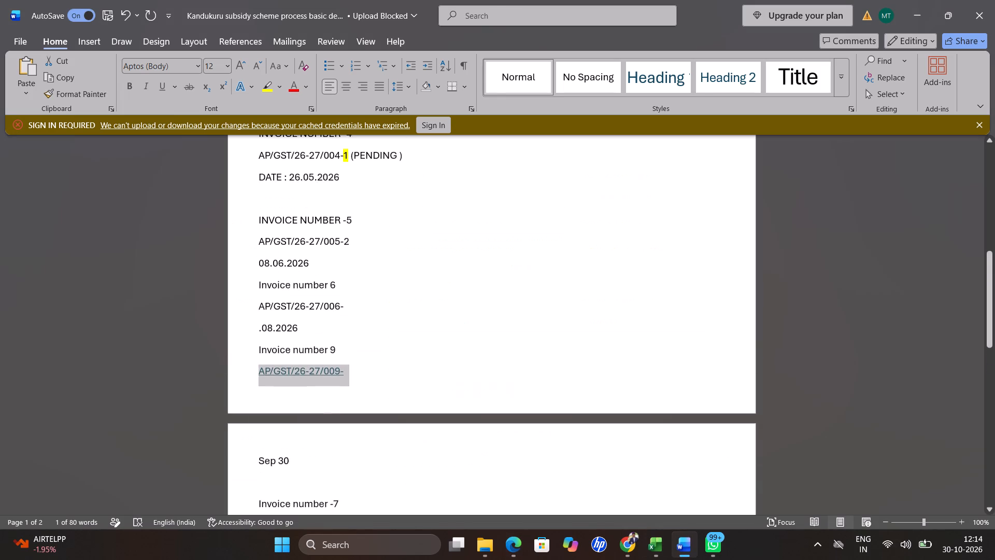
{"action": "scroll", "coordinate": [474, 424], "scroll_direction": "up", "scroll_amount": 3}
{"action": "scroll", "coordinate": [403, 423], "scroll_direction": "down", "scroll_amount": 7}
{"action": "scroll", "coordinate": [321, 452], "scroll_direction": "down", "scroll_amount": 1}
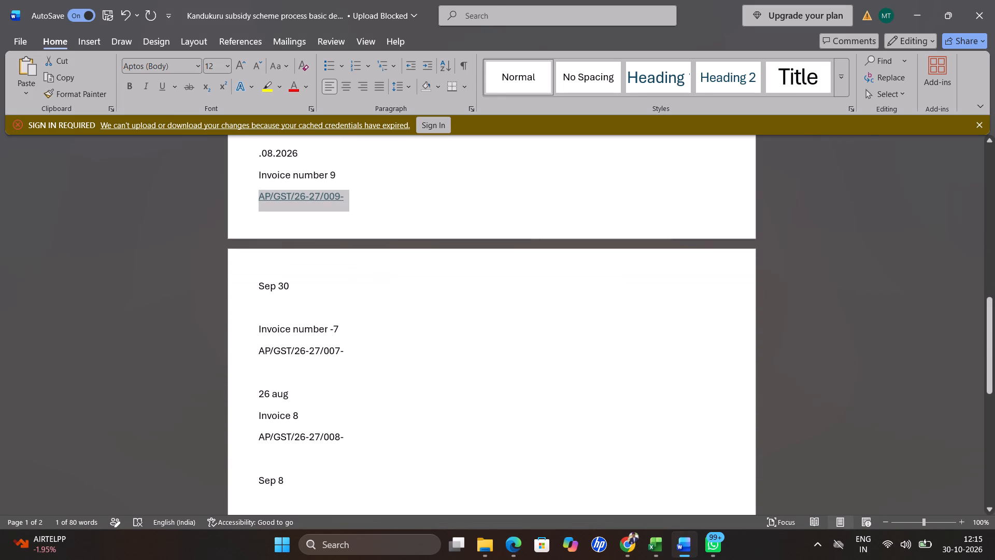
{"action": "left_click_drag", "start_coordinate": [348, 435], "coordinate": [250, 433]}
{"action": "key", "text": "ctrl+c"}
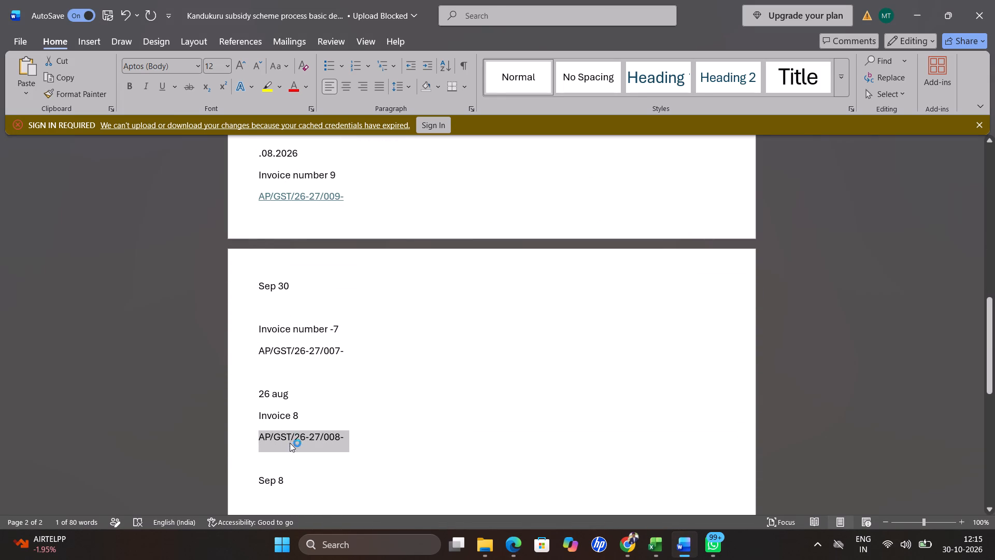
{"action": "left_click", "coordinate": [511, 545]}
{"action": "left_click", "coordinate": [472, 379]}
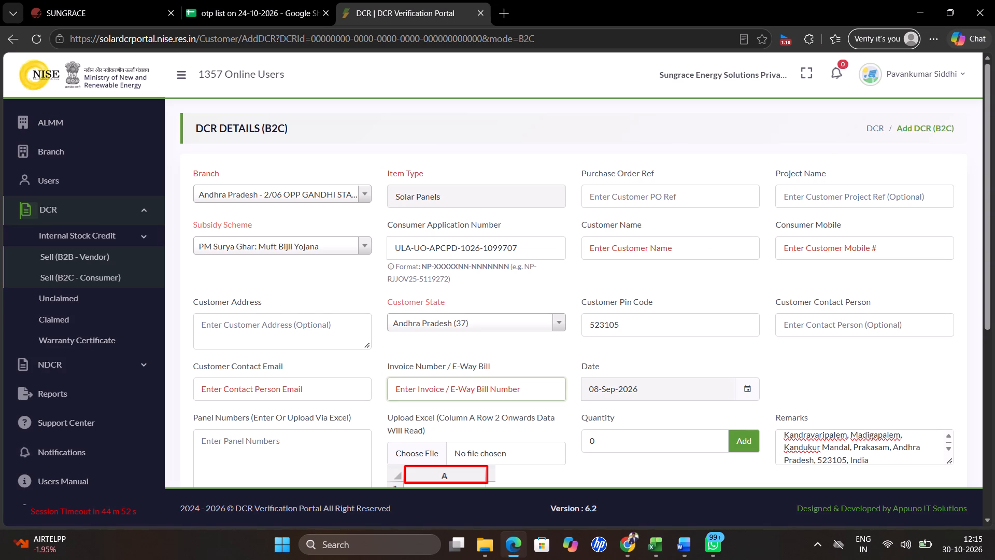
{"action": "key", "text": "ctrl+v"}
{"action": "key", "text": "1"}
{"action": "key", "text": "0"}
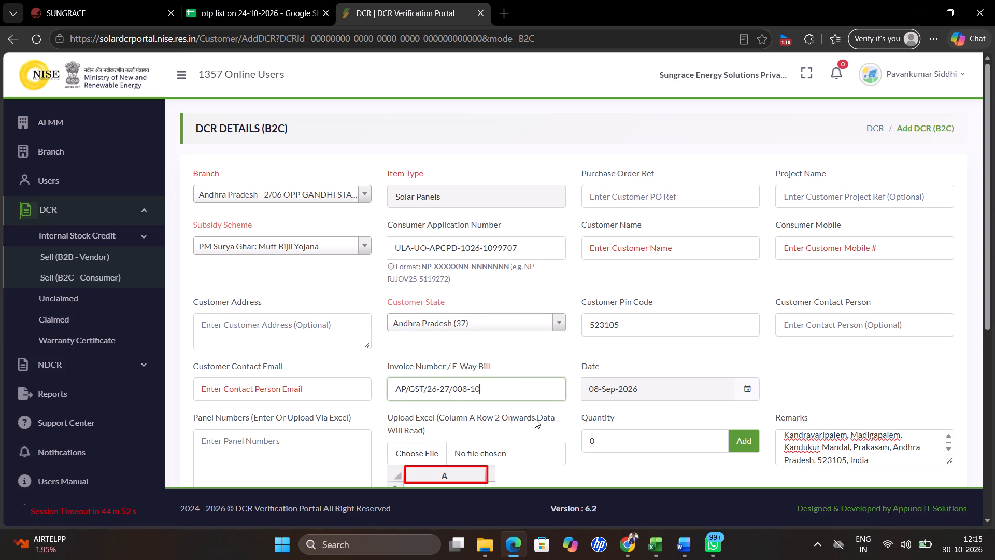
{"action": "key", "text": "7"}
{"action": "left_click", "coordinate": [680, 254]}
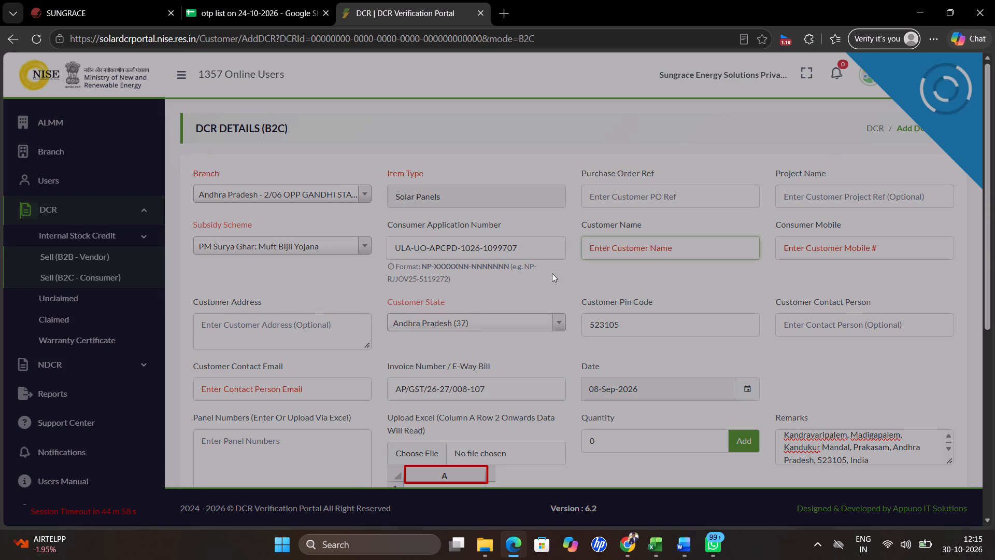
{"action": "left_click", "coordinate": [680, 547]}
{"action": "scroll", "coordinate": [642, 507], "scroll_direction": "up", "scroll_amount": 2}
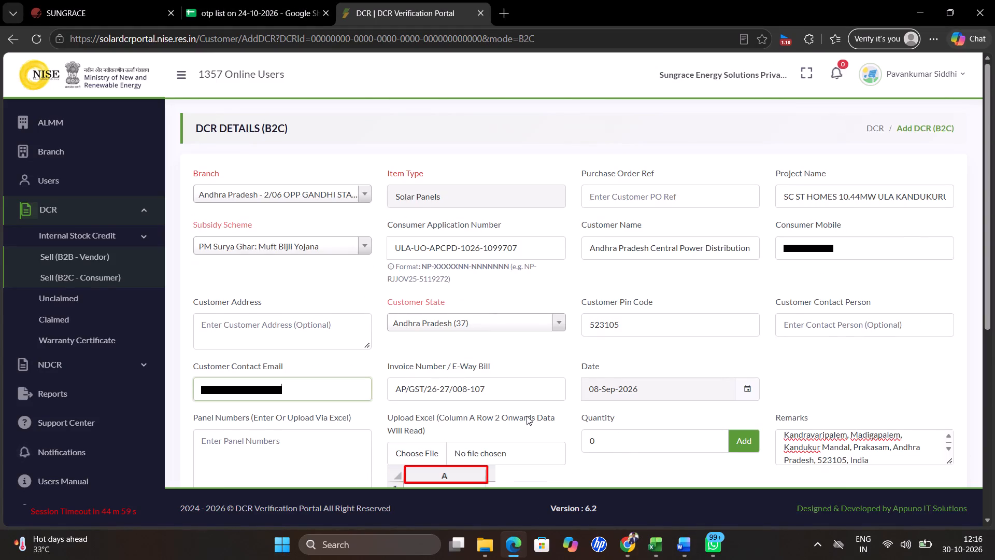
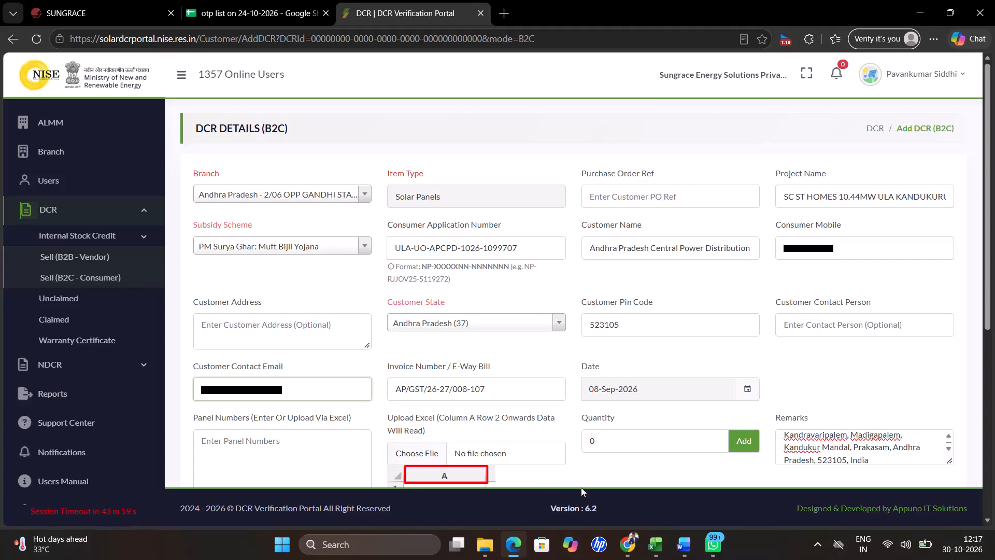
Submit the completed B2C DCR entry with its four added solar panels for confirmation.
{"action": "scroll", "coordinate": [493, 348], "scroll_direction": "down", "scroll_amount": 4}
{"action": "scroll", "coordinate": [505, 356], "scroll_direction": "up", "scroll_amount": 3}
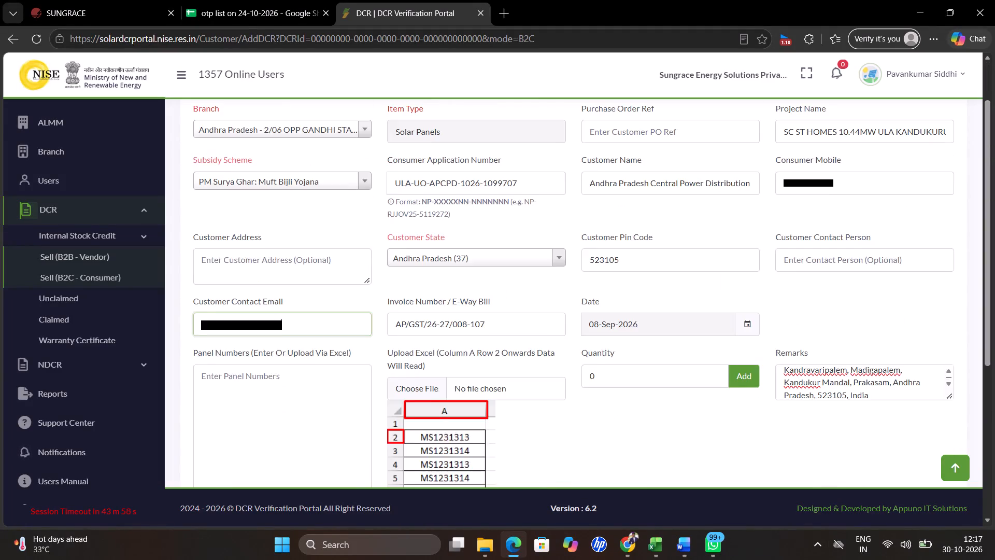
{"action": "scroll", "coordinate": [778, 340], "scroll_direction": "down", "scroll_amount": 4}
{"action": "left_click", "coordinate": [891, 296]}
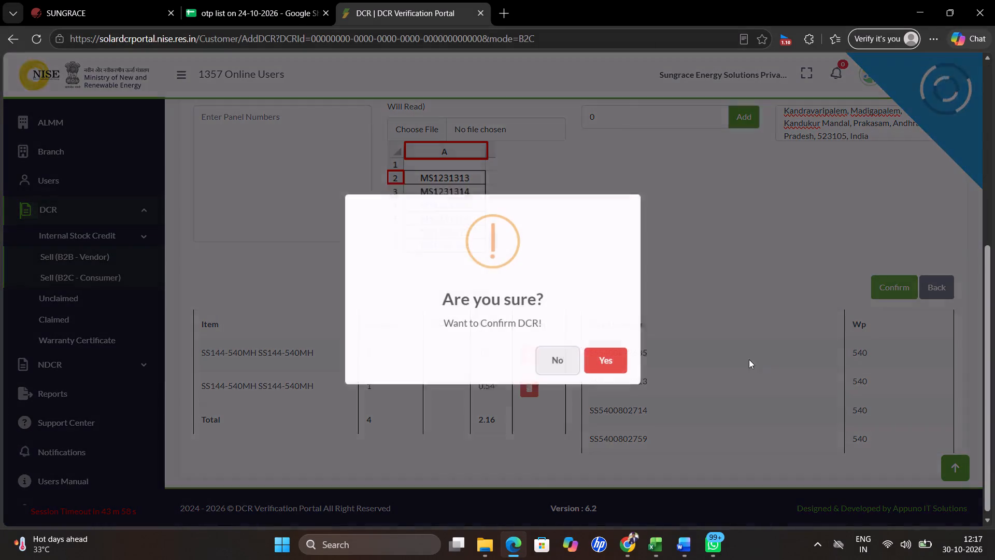
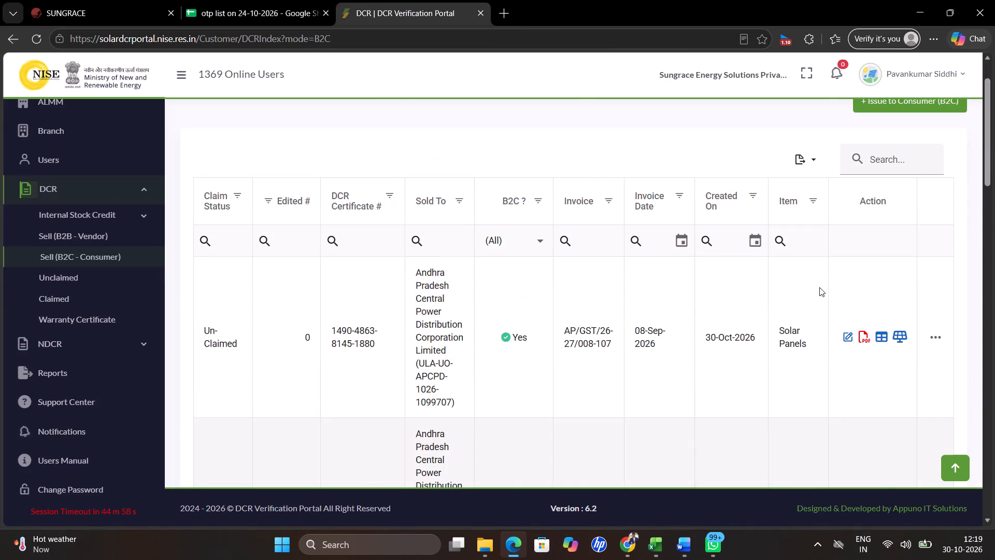
In File Explorer, create a folder named 106 inside the DCR008 folder of dcr crf and open it.
{"action": "scroll", "coordinate": [649, 344], "scroll_direction": "up", "scroll_amount": 2}
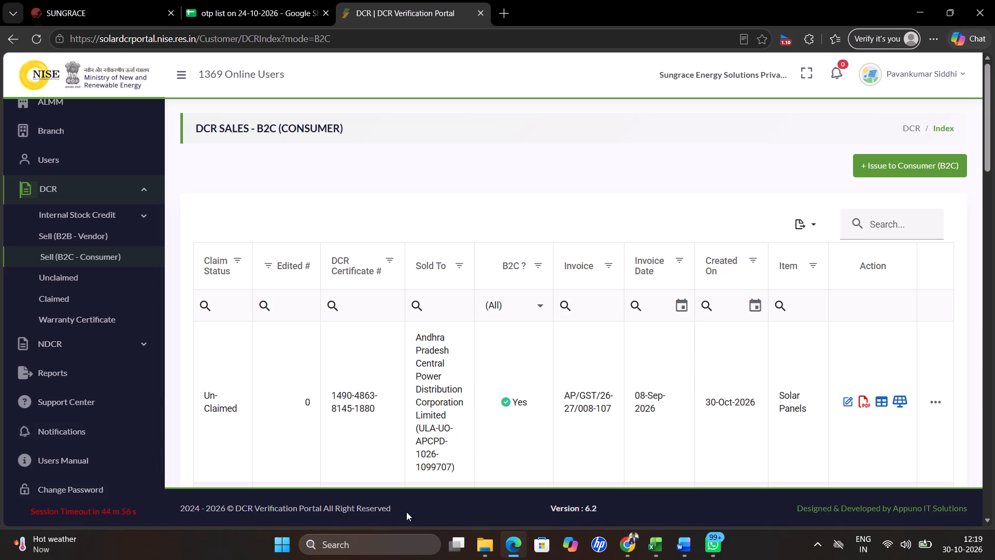
{"action": "left_click", "coordinate": [486, 539]}
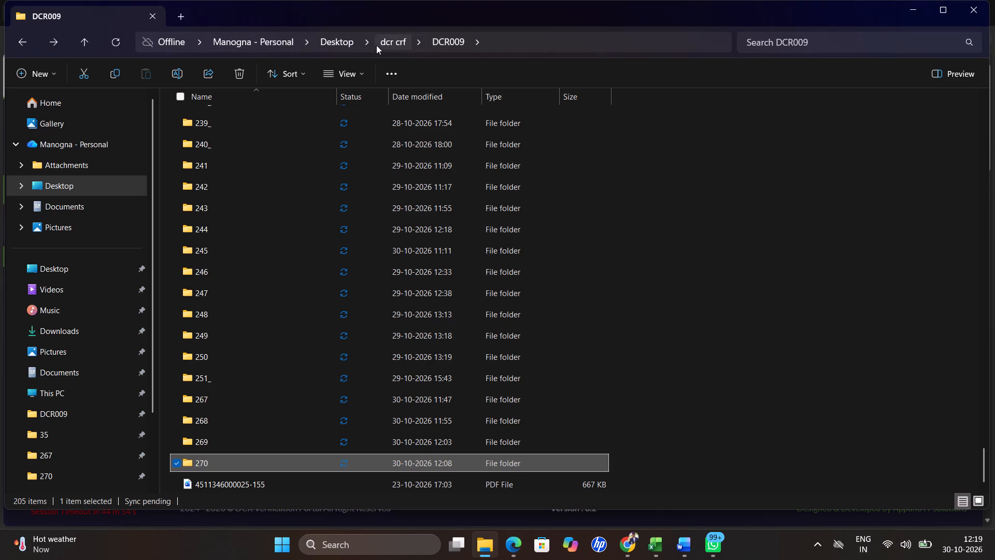
{"action": "left_click", "coordinate": [415, 39]}
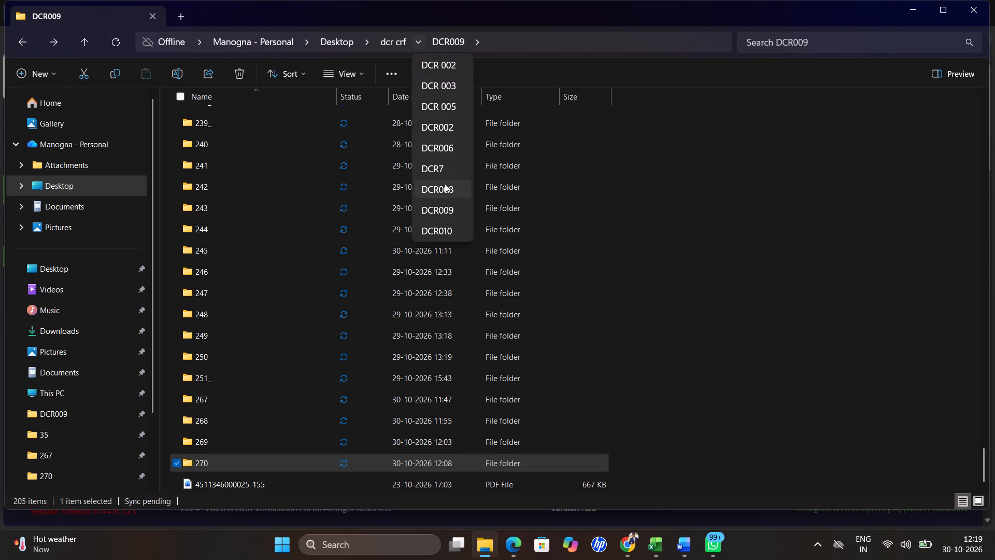
{"action": "left_click", "coordinate": [445, 184]}
{"action": "left_click", "coordinate": [27, 69]}
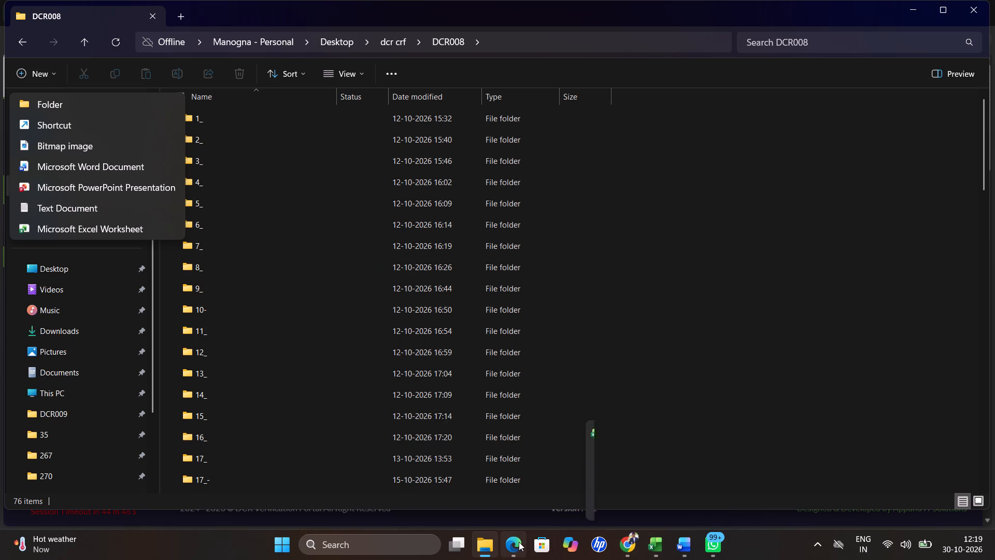
{"action": "left_click", "coordinate": [520, 499]}
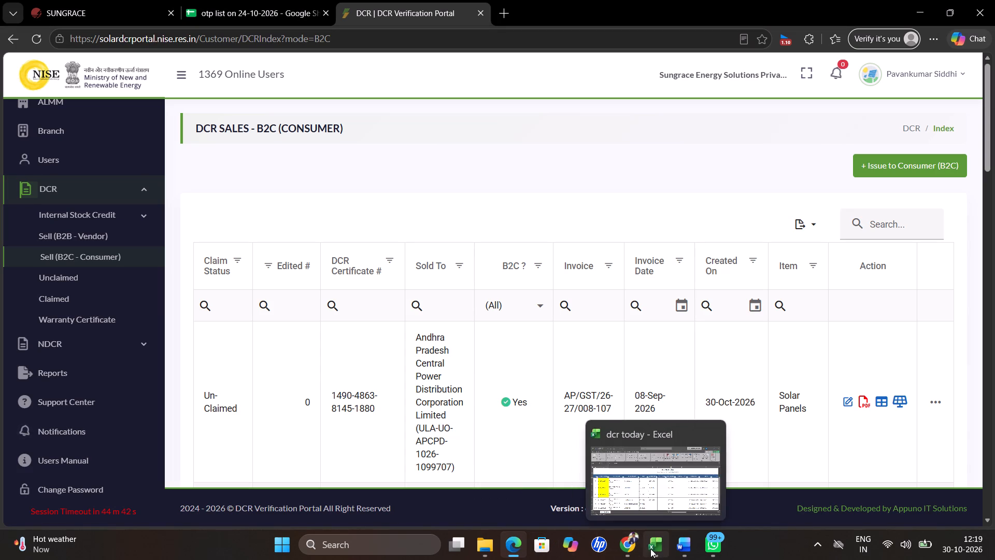
{"action": "left_click", "coordinate": [503, 485]}
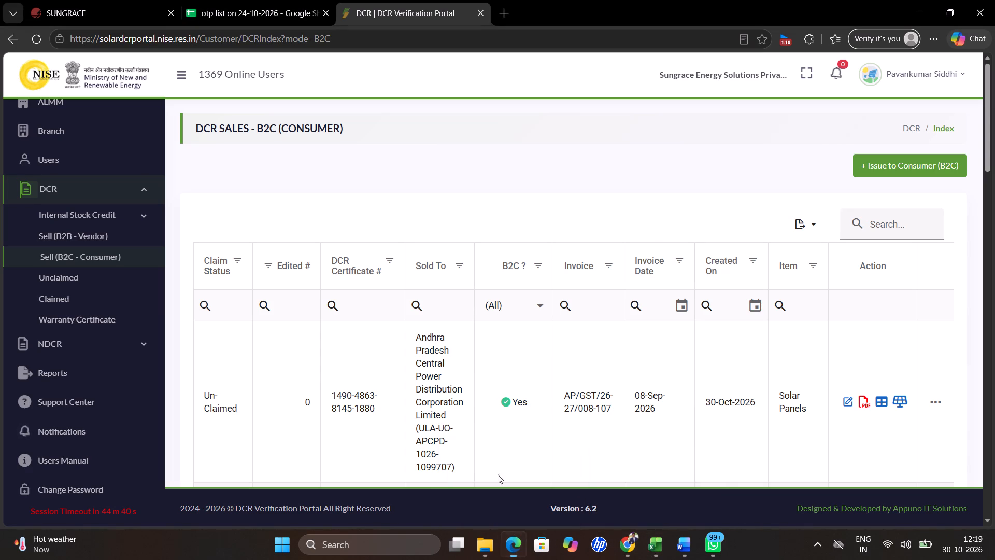
{"action": "left_click", "coordinate": [478, 550]}
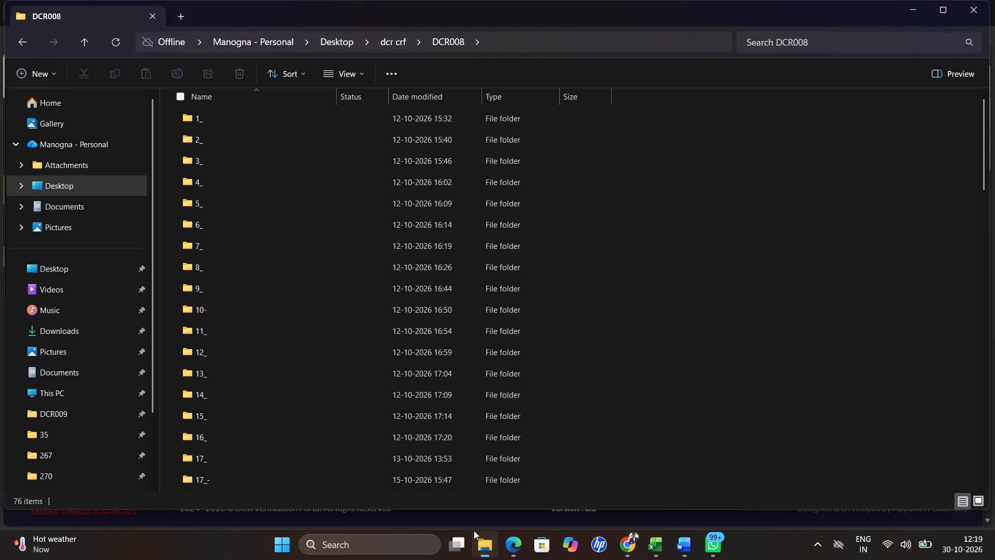
{"action": "scroll", "coordinate": [349, 240], "scroll_direction": "down", "scroll_amount": 5}
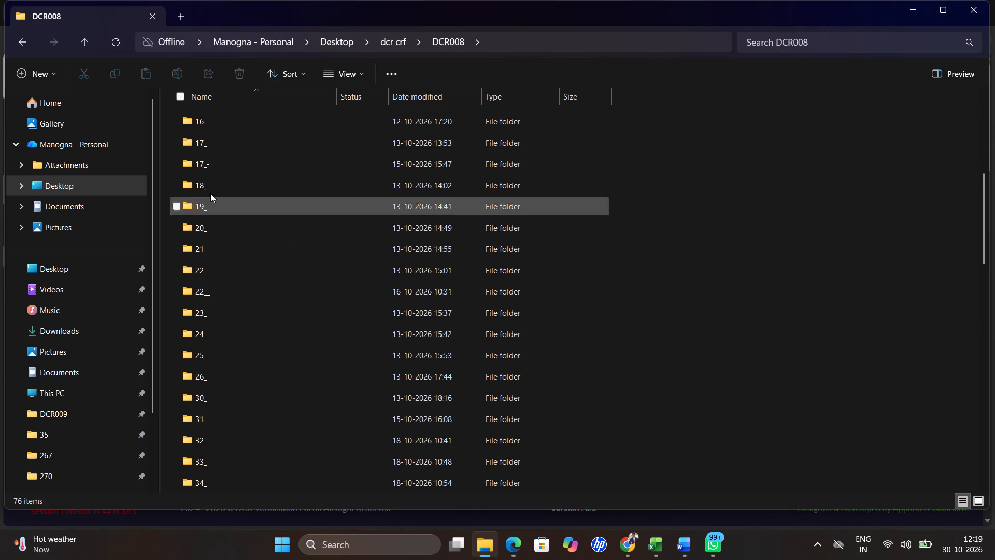
{"action": "left_click", "coordinate": [47, 69]}
{"action": "left_click", "coordinate": [108, 105]}
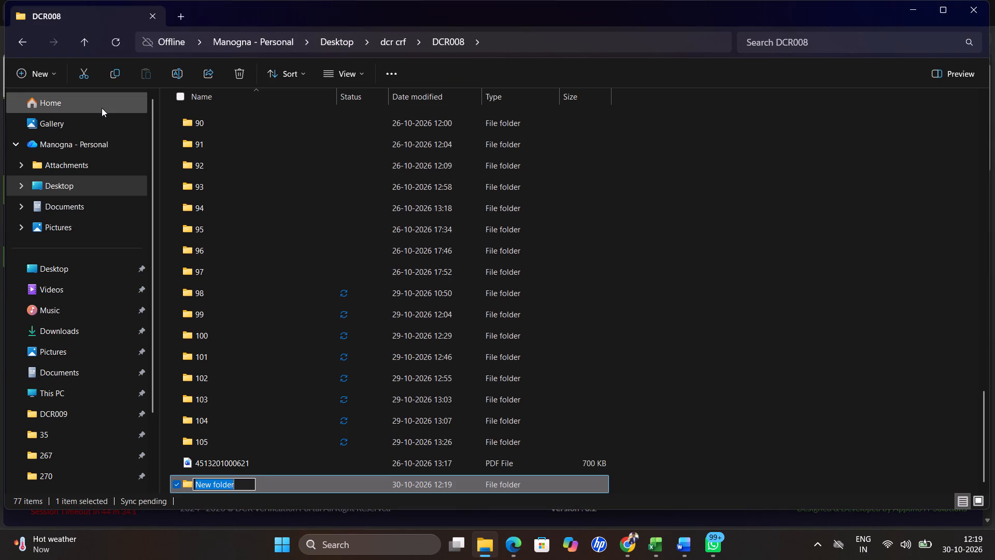
{"action": "key", "text": "BackSpace"}
{"action": "type", "text": "106"}
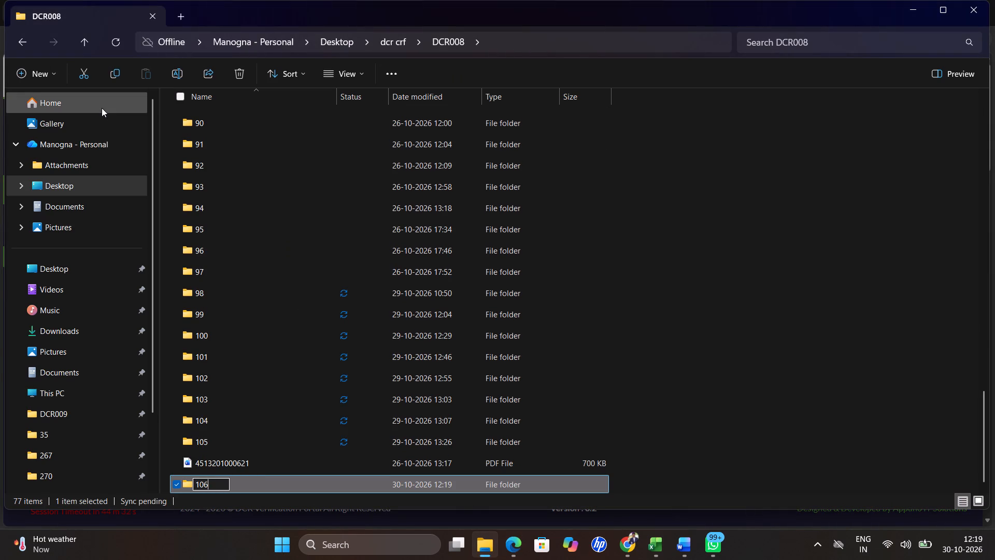
{"action": "key", "text": "Return"}
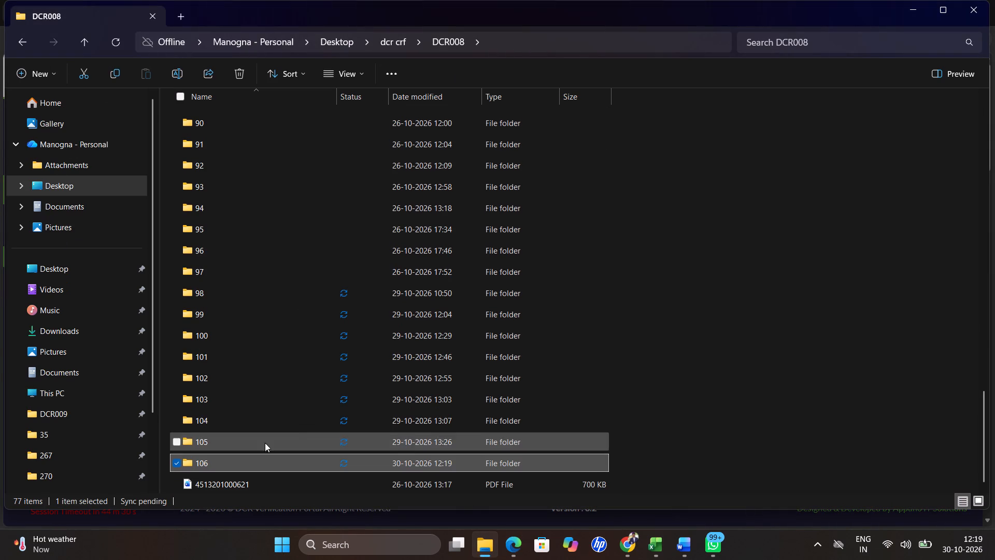
{"action": "double_click", "coordinate": [278, 465]}
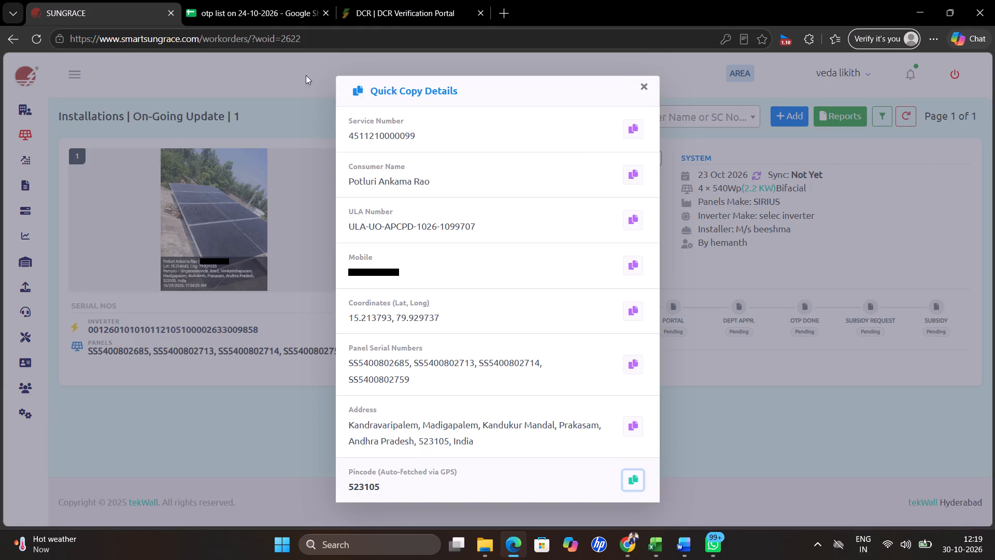
{"action": "left_click", "coordinate": [634, 126]}
{"action": "left_click", "coordinate": [621, 123]}
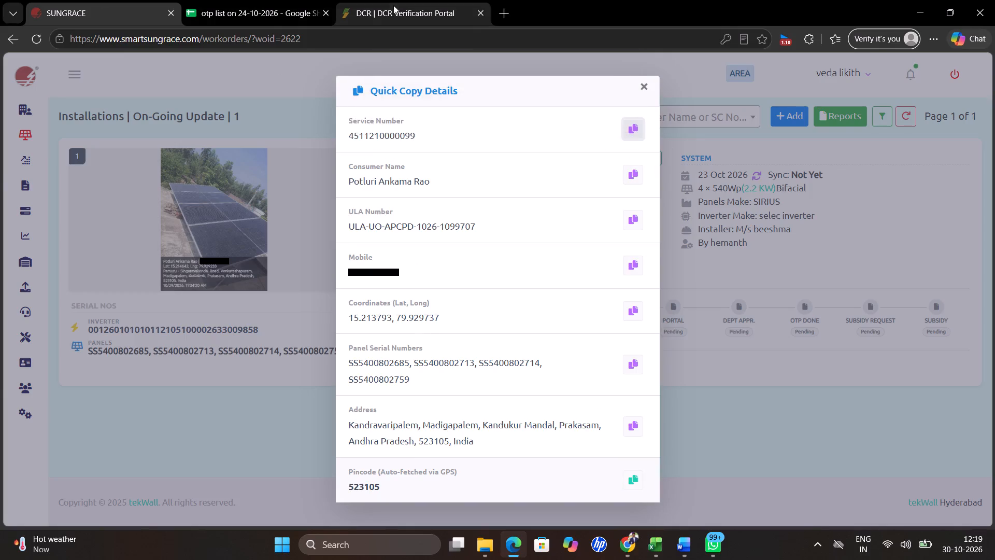
Open the newest DCR certificate's PDF and save it in DCR008 folder 106, named with the copied service number.
{"action": "left_click", "coordinate": [394, 5]}
{"action": "left_click", "coordinate": [866, 399]}
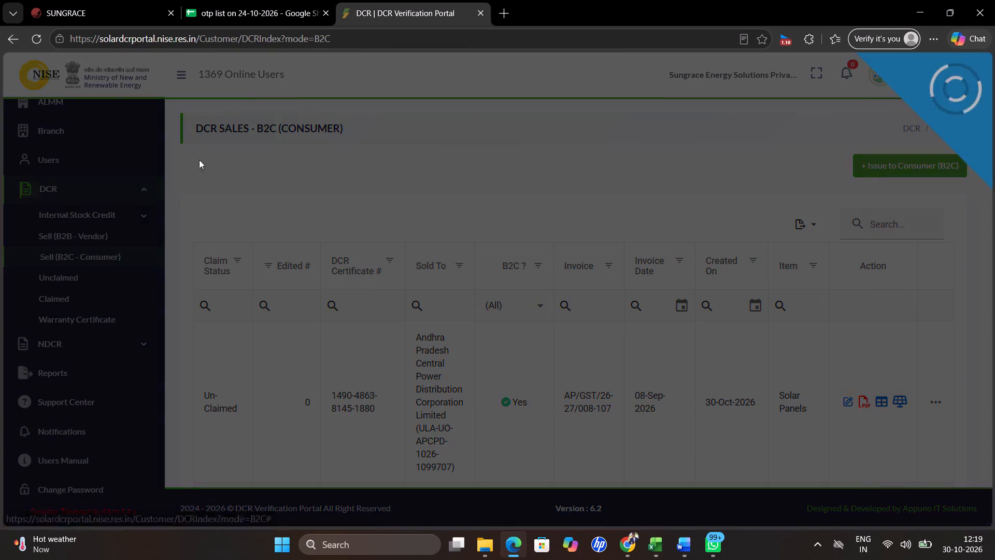
{"action": "left_click", "coordinate": [804, 146]}
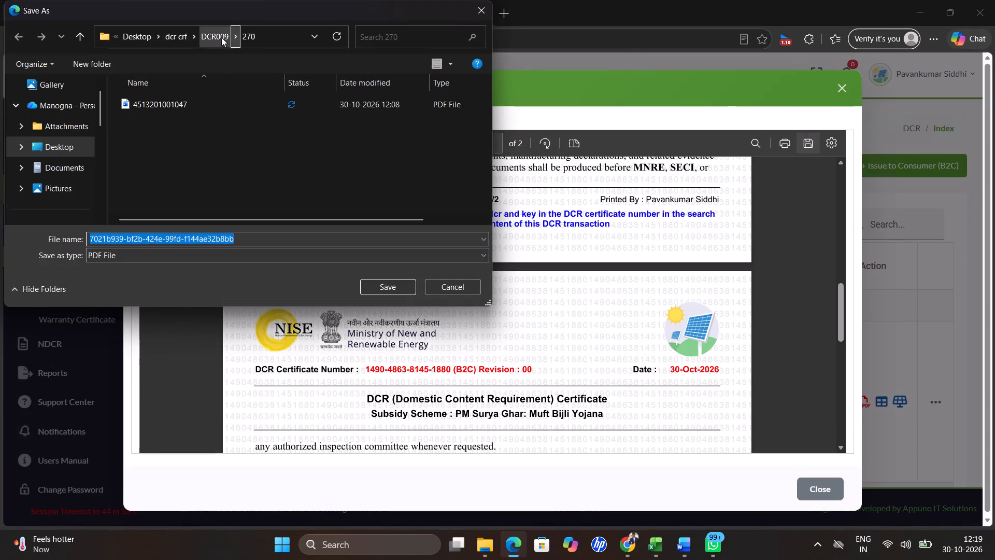
{"action": "left_click", "coordinate": [197, 31]}
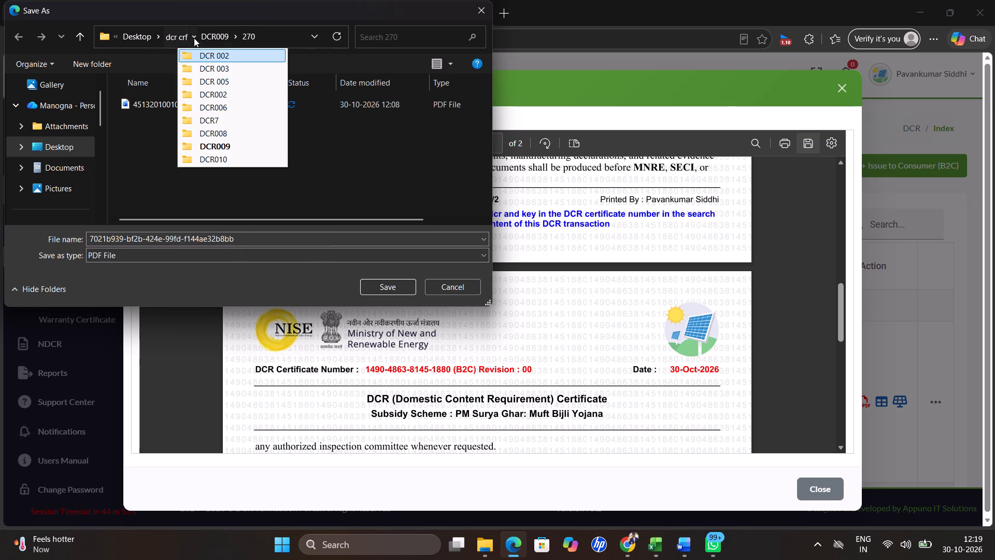
{"action": "left_click", "coordinate": [215, 135]}
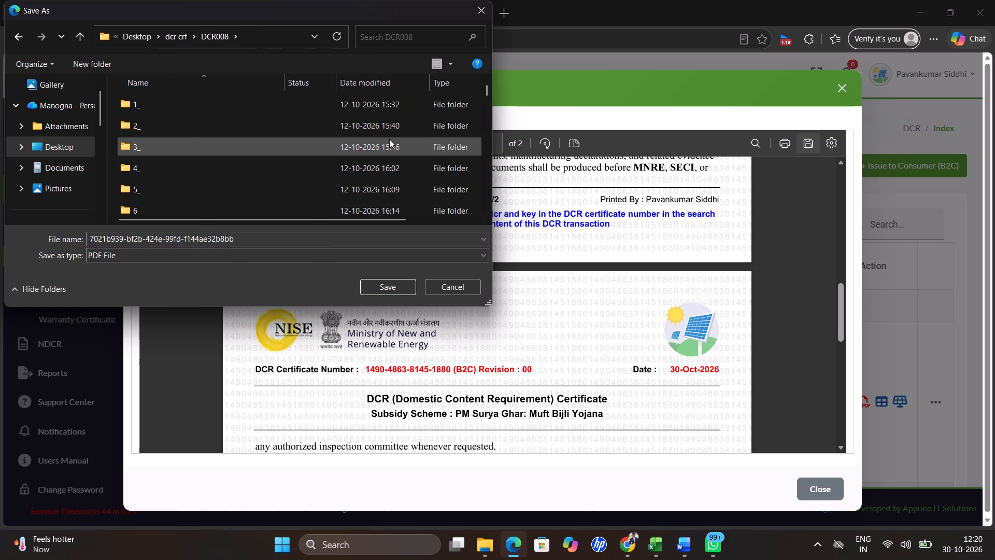
{"action": "left_click_drag", "start_coordinate": [486, 92], "coordinate": [480, 219]}
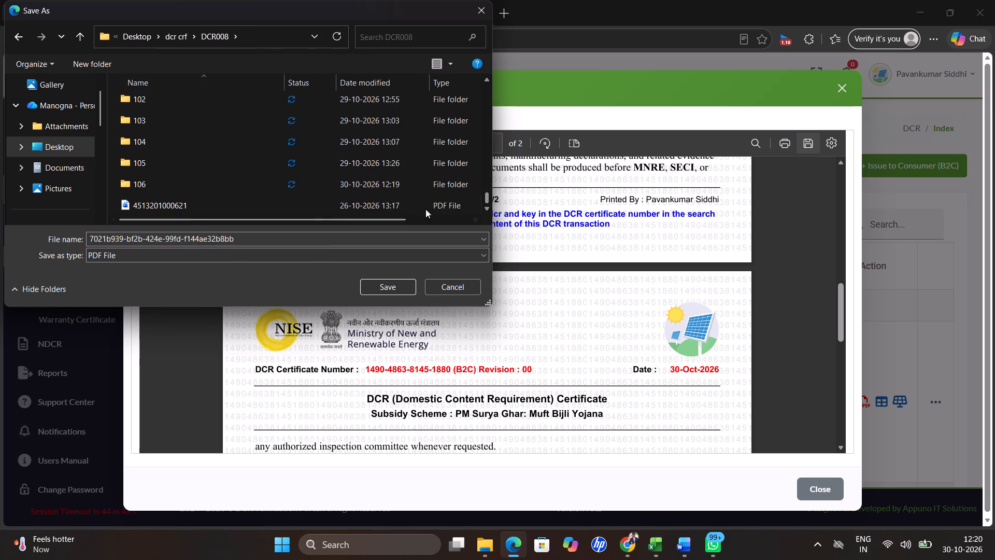
{"action": "double_click", "coordinate": [245, 176]}
{"action": "left_click_drag", "start_coordinate": [262, 236], "coordinate": [264, 243]}
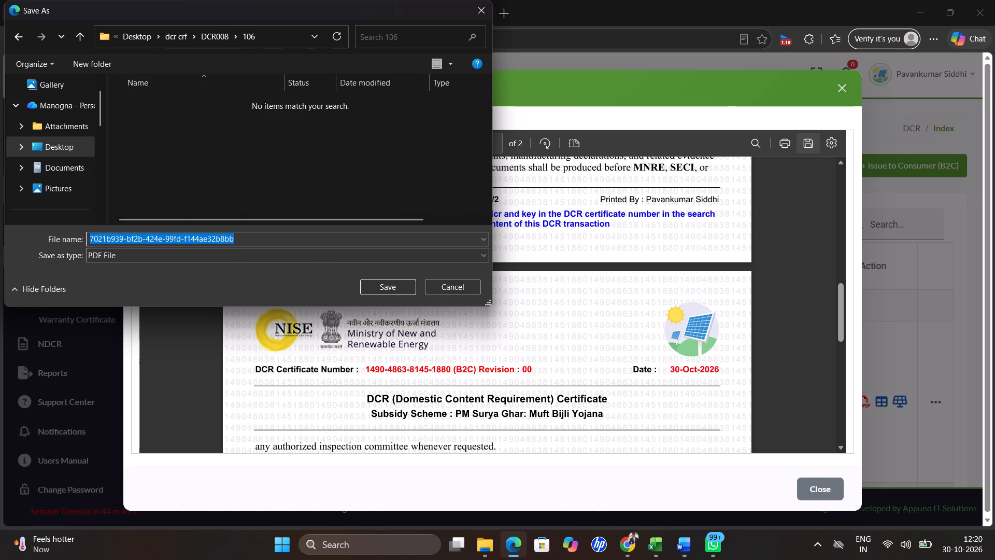
{"action": "key", "text": "BackSpace"}
{"action": "key", "text": "ctrl+v"}
{"action": "key", "text": "Return"}
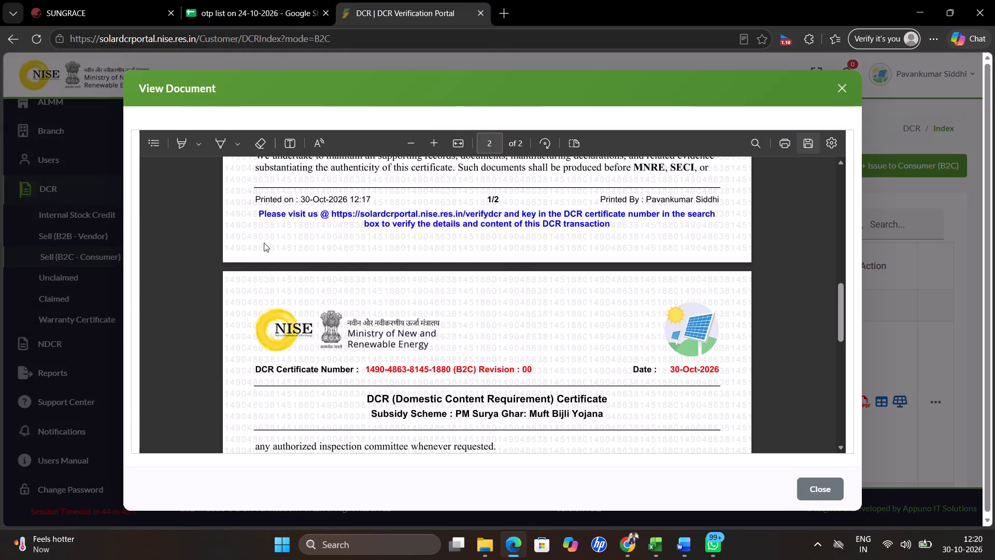
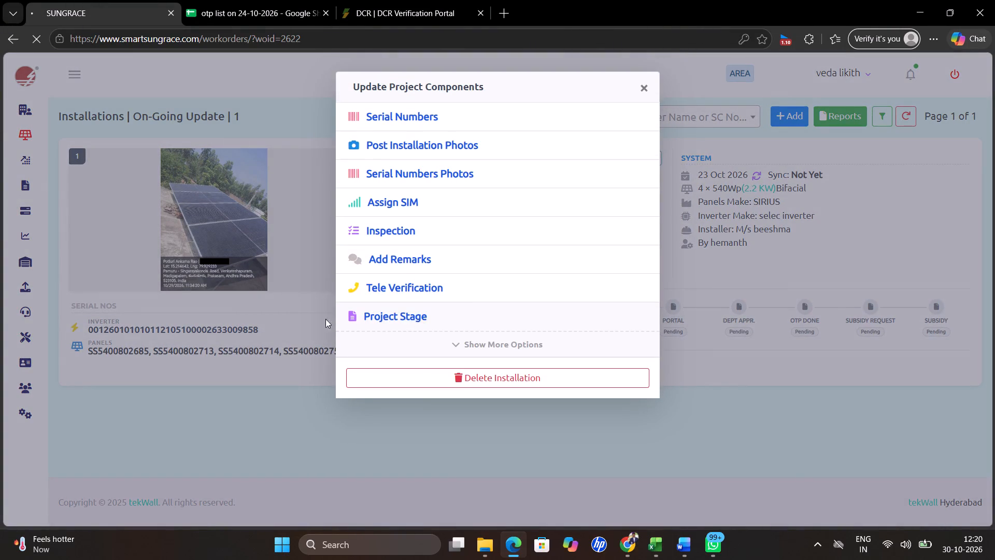
Attach the certificate PDF from DCR008 folder 106 as the work order's Dcr upload and submit the form.
{"action": "scroll", "coordinate": [422, 281], "scroll_direction": "down", "scroll_amount": 9}
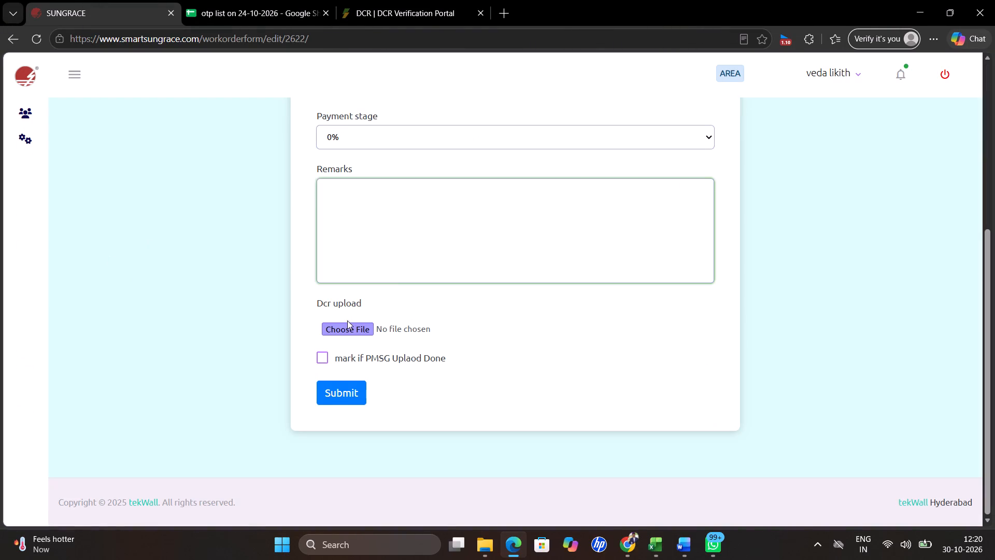
{"action": "left_click", "coordinate": [346, 321]}
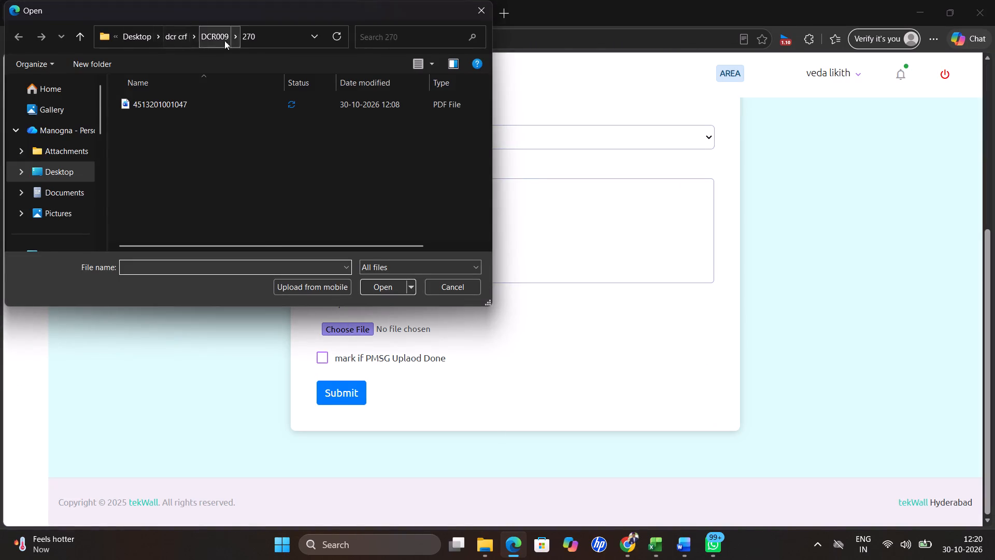
{"action": "left_click", "coordinate": [236, 38]}
{"action": "left_click", "coordinate": [199, 32]}
{"action": "left_click", "coordinate": [194, 38]}
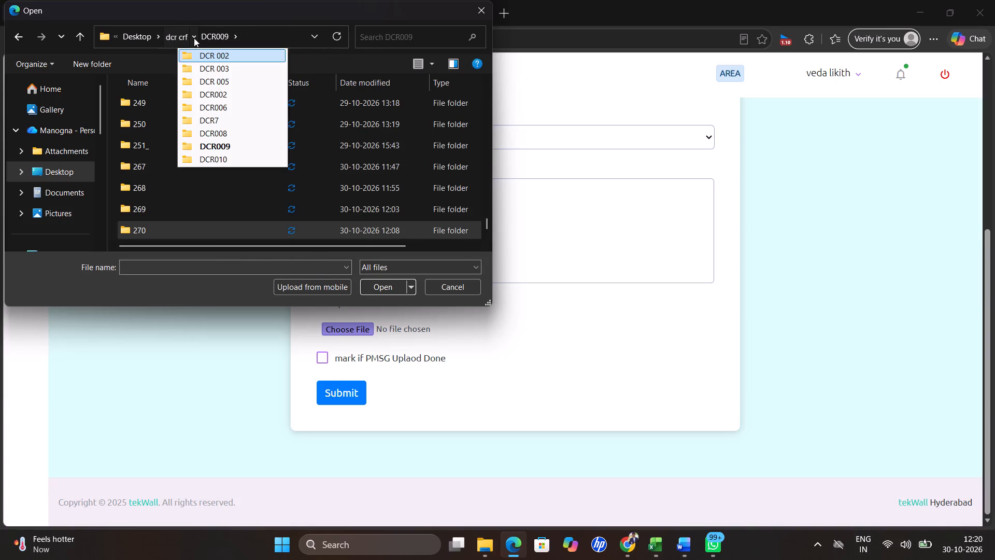
{"action": "left_click", "coordinate": [234, 129]}
{"action": "scroll", "coordinate": [241, 155], "scroll_direction": "down", "scroll_amount": 2}
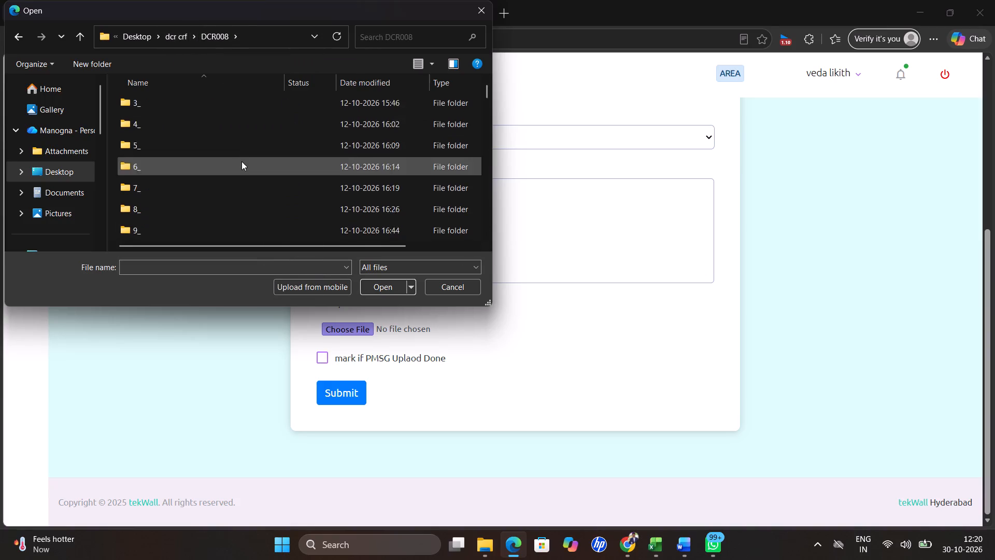
{"action": "scroll", "coordinate": [241, 161], "scroll_direction": "down", "scroll_amount": 20}
{"action": "scroll", "coordinate": [241, 161], "scroll_direction": "down", "scroll_amount": 7}
{"action": "double_click", "coordinate": [212, 212]}
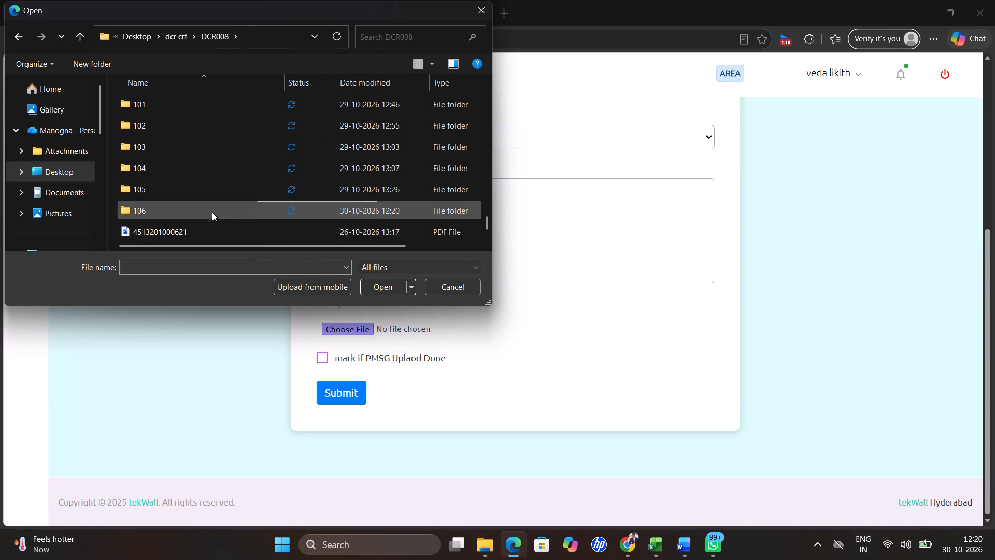
{"action": "double_click", "coordinate": [194, 102]}
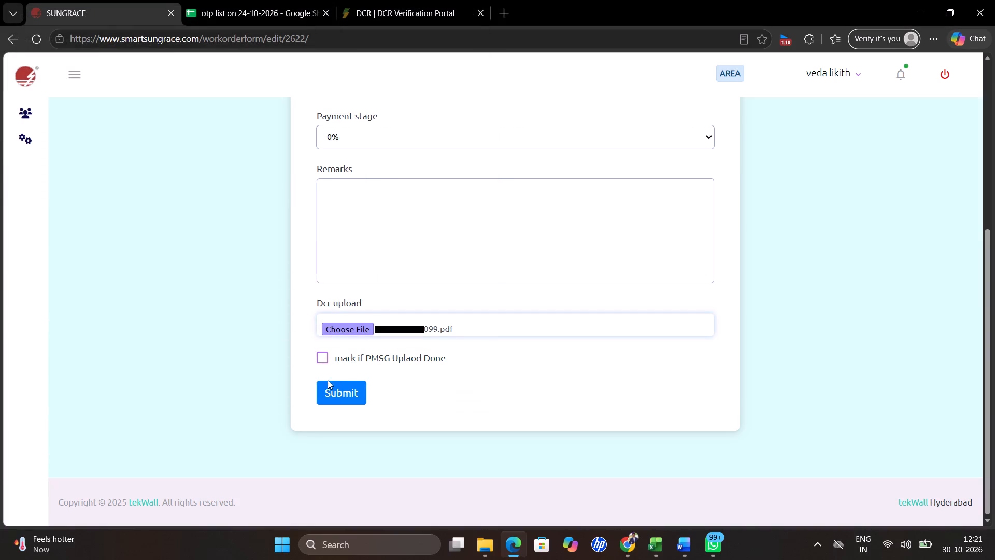
{"action": "left_click", "coordinate": [338, 390]}
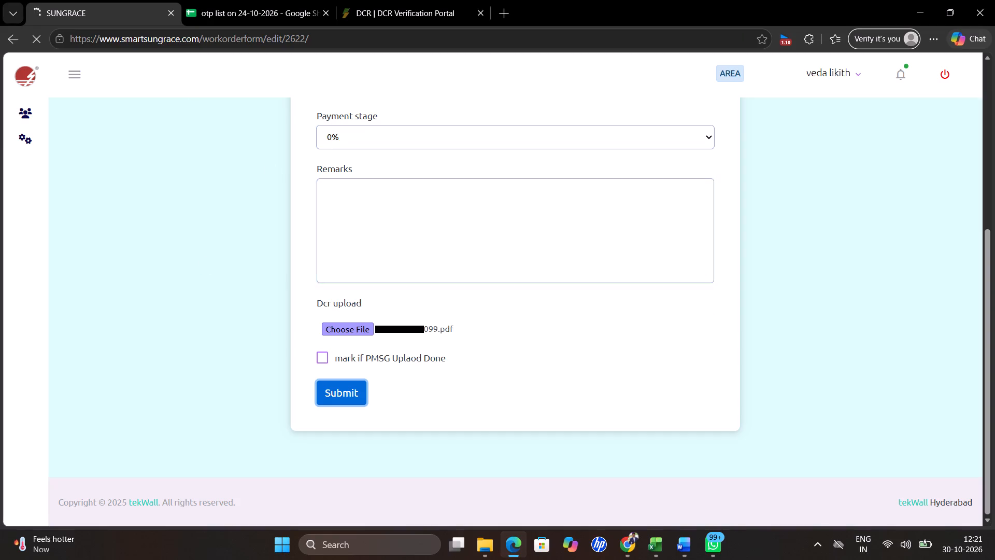
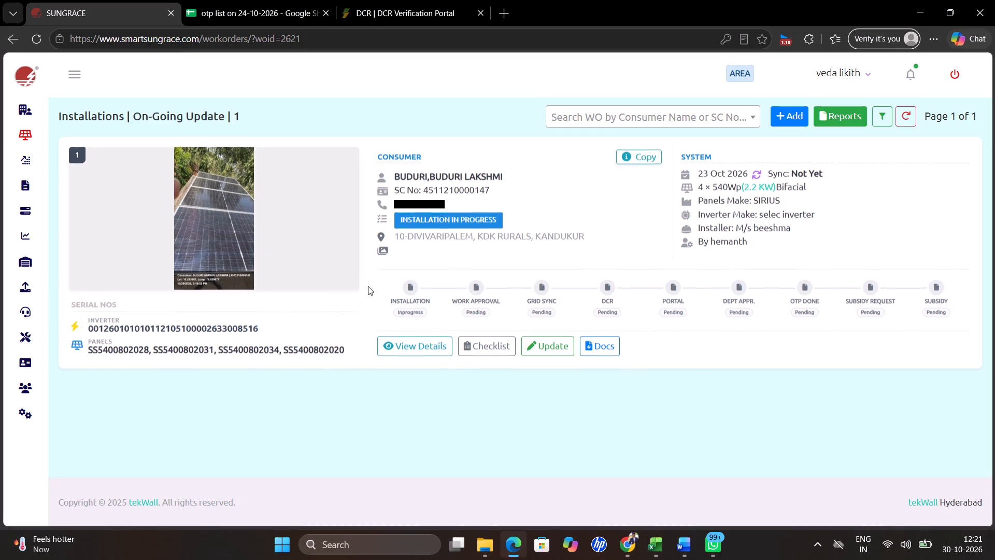
{"action": "left_click", "coordinate": [651, 153]}
{"action": "left_click", "coordinate": [640, 218]}
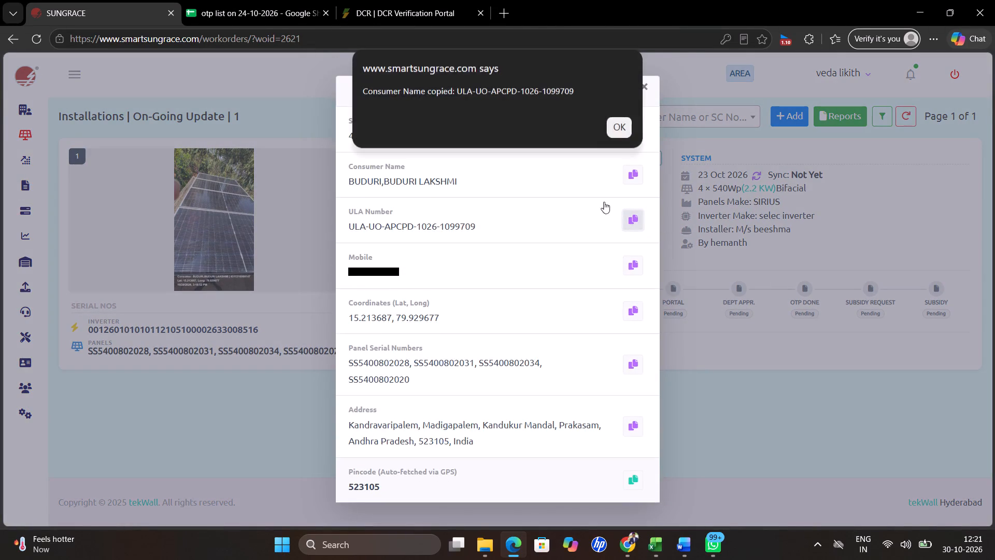
{"action": "left_click", "coordinate": [621, 132]}
Start a new B2C consumer DCR entry with the Andhra Pradesh branch, PM Surya Ghar: Muft Bijli Yojana scheme and Solar Panels item type.
{"action": "left_click", "coordinate": [373, 8]}
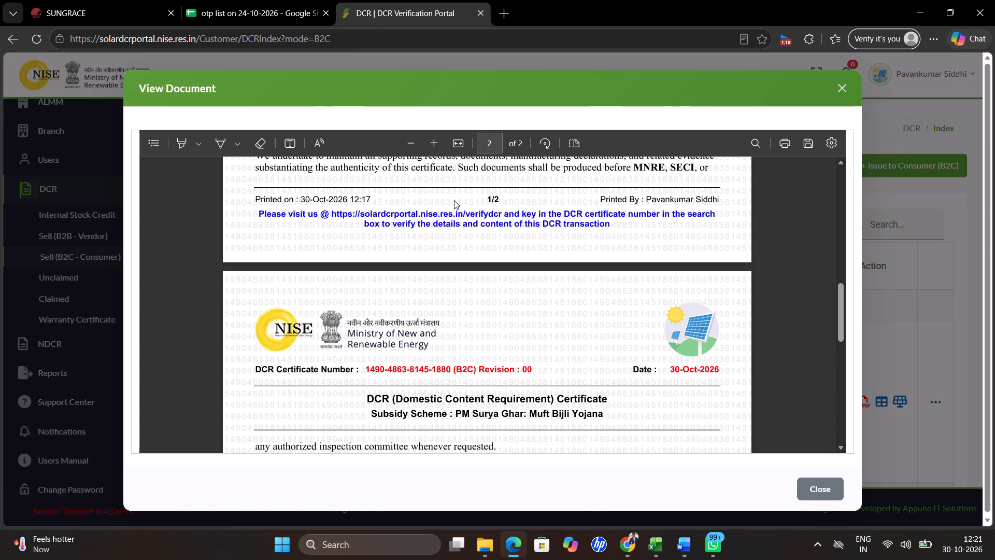
{"action": "left_click", "coordinate": [831, 79]}
{"action": "left_click", "coordinate": [840, 87]}
{"action": "left_click", "coordinate": [936, 167]}
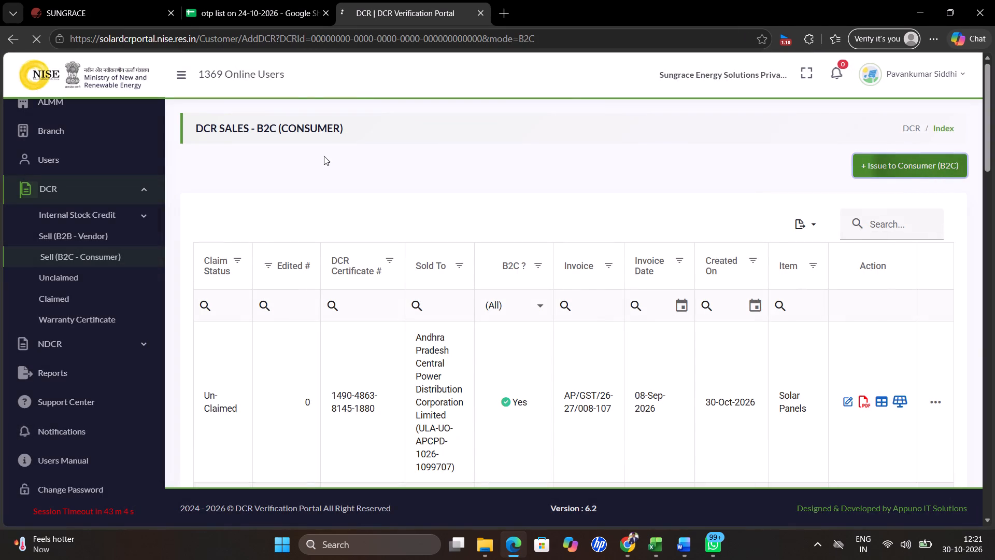
{"action": "left_click_drag", "start_coordinate": [371, 195], "coordinate": [365, 195]}
{"action": "left_click", "coordinate": [320, 241]}
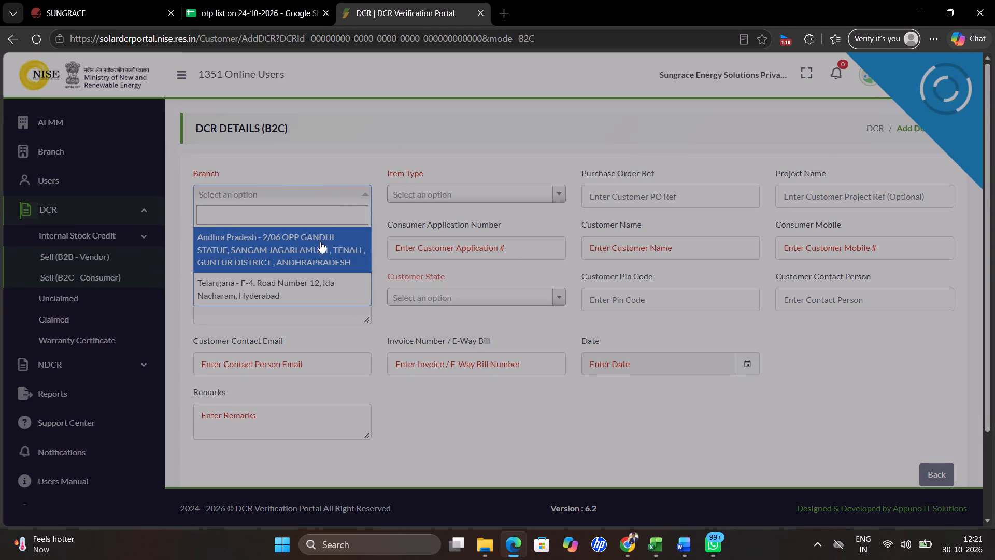
{"action": "left_click", "coordinate": [318, 252]}
{"action": "left_click", "coordinate": [290, 346]}
{"action": "left_click", "coordinate": [459, 181]}
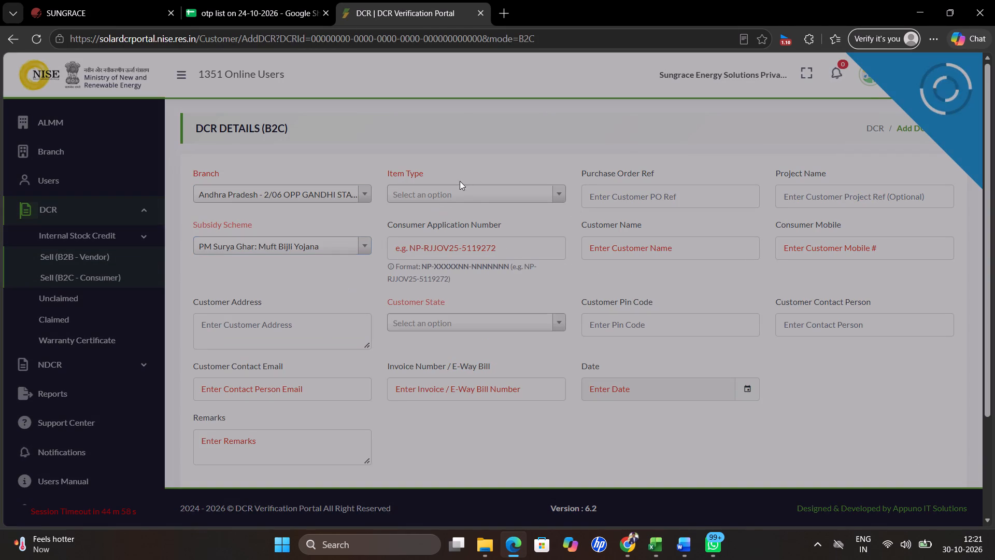
{"action": "left_click", "coordinate": [475, 197]}
{"action": "left_click", "coordinate": [460, 236]}
Enter the copied ULA number as the consumer application number and set the customer state to Andhra Pradesh (37).
{"action": "left_click", "coordinate": [461, 247]}
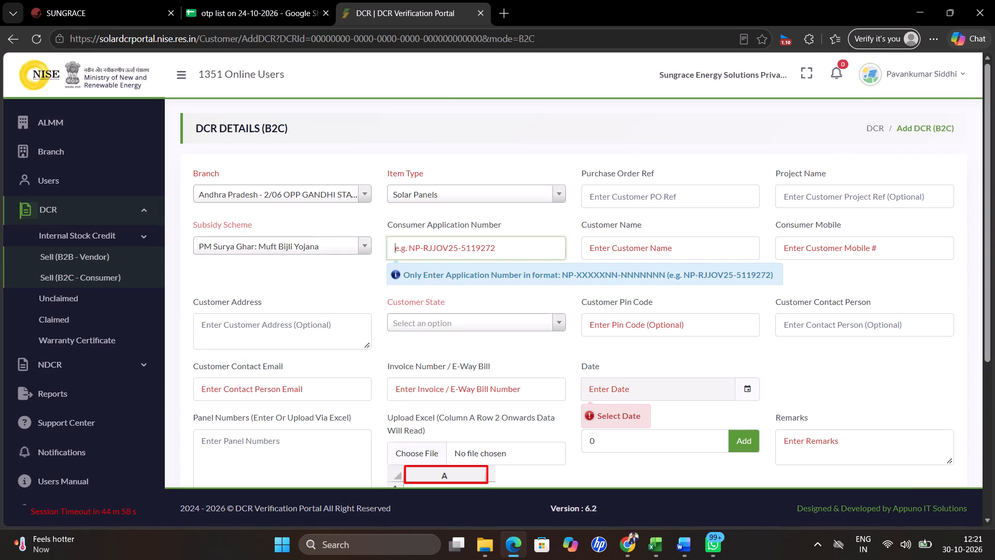
{"action": "key", "text": "ctrl+v"}
{"action": "left_click", "coordinate": [459, 317]}
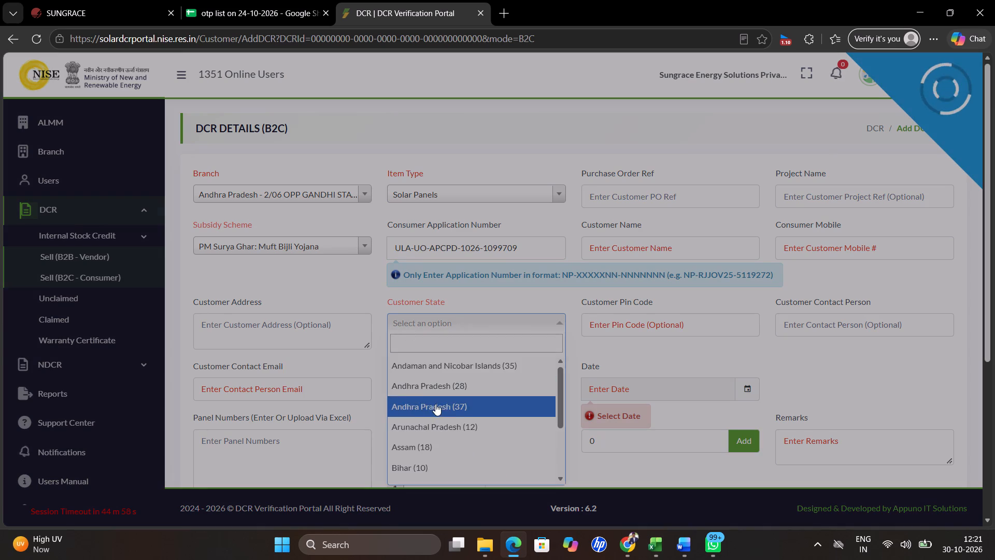
{"action": "left_click", "coordinate": [435, 404]}
{"action": "left_click", "coordinate": [308, 342]}
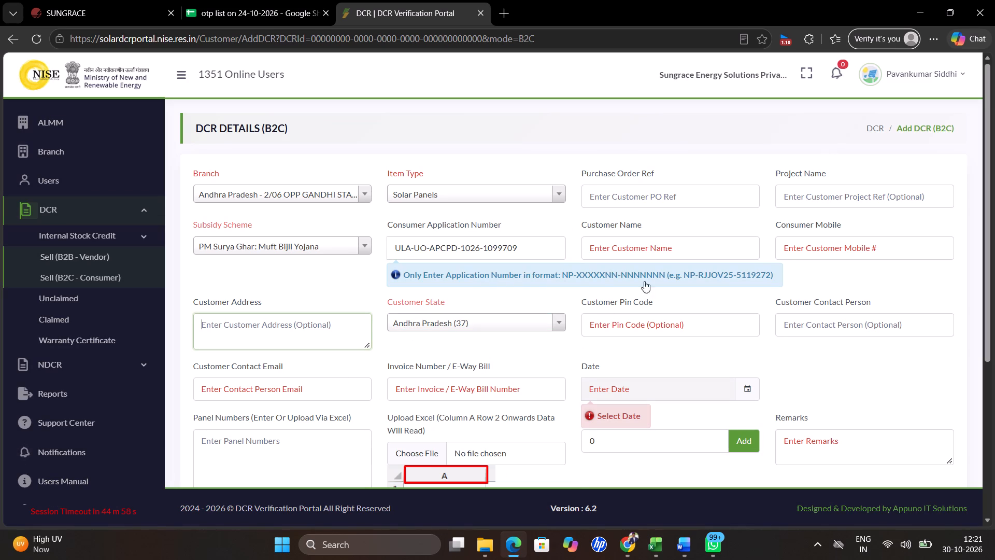
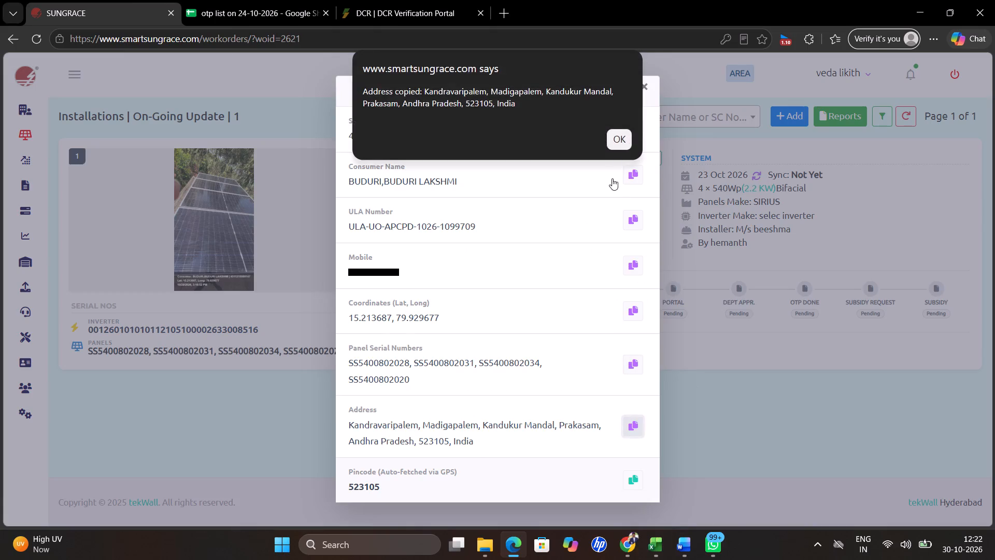
Paste the consumer address copied from the work order into the Remarks of the DCR entry.
{"action": "left_click", "coordinate": [617, 136]}
{"action": "left_click", "coordinate": [413, 5]}
{"action": "scroll", "coordinate": [579, 425], "scroll_direction": "down", "scroll_amount": 3}
{"action": "left_click", "coordinate": [834, 213]}
{"action": "left_click", "coordinate": [829, 249]}
{"action": "key", "text": "ctrl+v"}
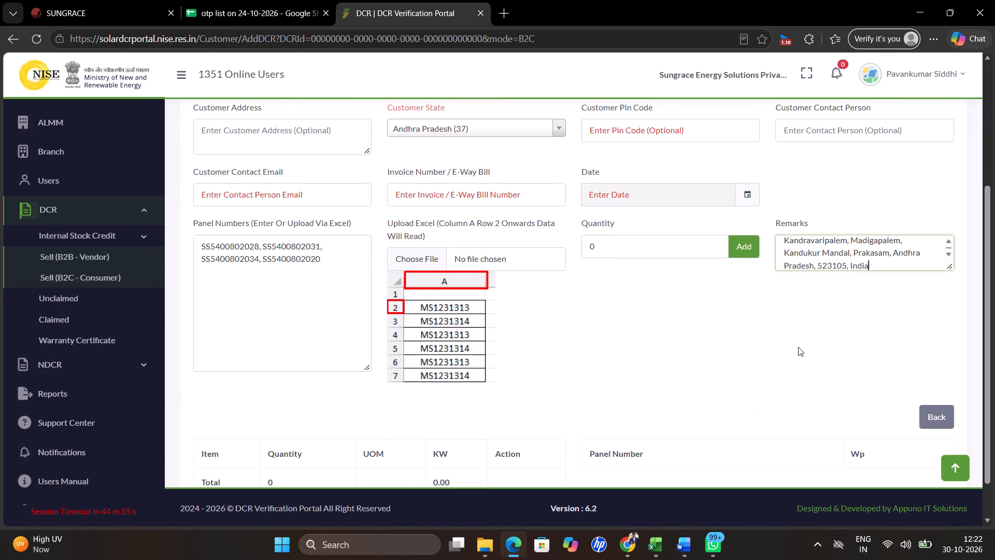
Copy the postal code from the address in Remarks into the Customer Pin Code.
{"action": "left_click", "coordinate": [836, 262]}
{"action": "left_click", "coordinate": [835, 265]}
{"action": "double_click", "coordinate": [834, 267]}
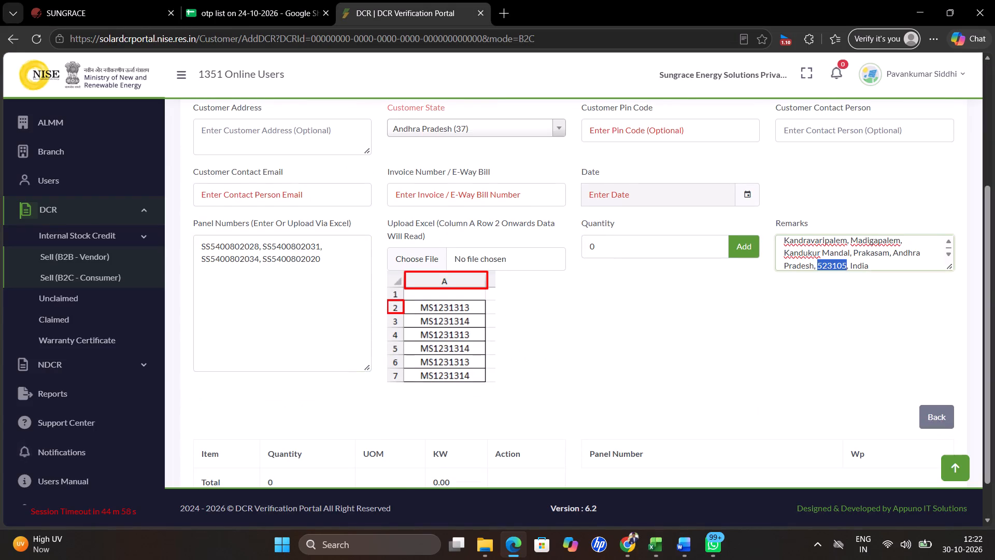
{"action": "key", "text": "ctrl+c"}
{"action": "left_click", "coordinate": [711, 127]}
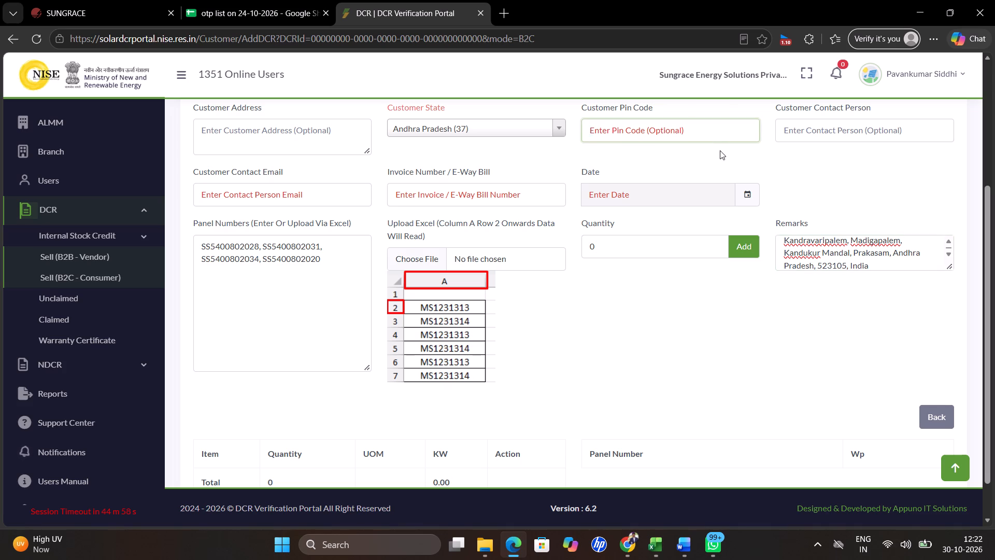
{"action": "key", "text": "ctrl+v"}
{"action": "left_click", "coordinate": [258, 254]}
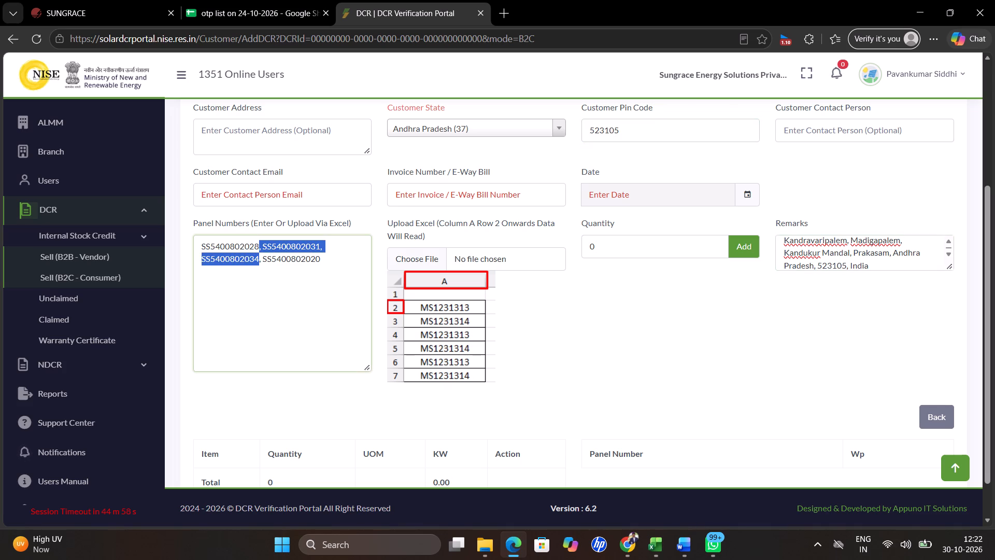
{"action": "left_click", "coordinate": [312, 272]}
{"action": "double_click", "coordinate": [264, 250]}
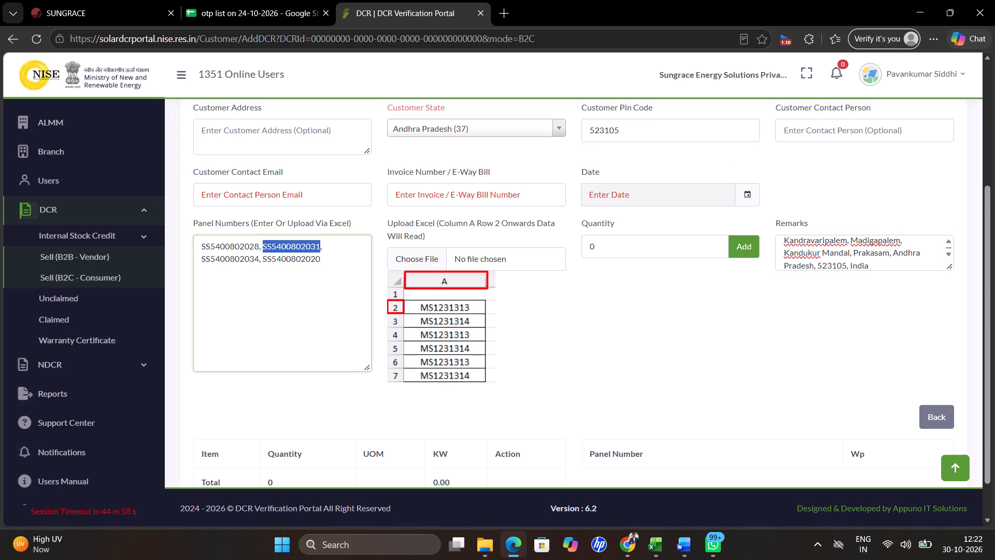
{"action": "key", "text": "Left"}
{"action": "key", "text": "Left"}
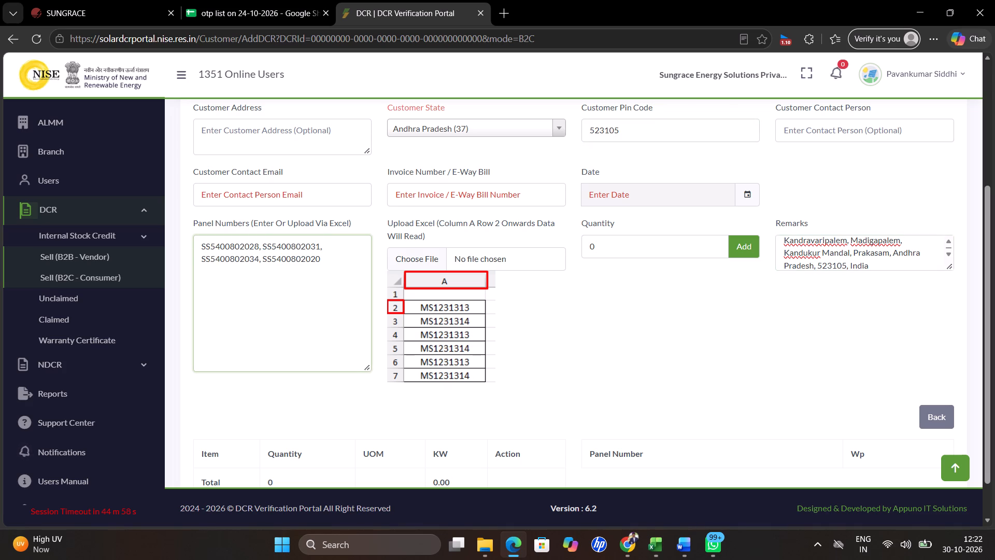
{"action": "key", "text": "BackSpace"}
{"action": "key", "text": "Return"}
{"action": "key", "text": "Right"}
{"action": "key", "text": "Right"}
{"action": "key", "text": "Right"}
{"action": "key", "text": "Right"}
{"action": "key", "text": "Right"}
{"action": "key", "text": "Right"}
{"action": "key", "text": "Right"}
{"action": "key", "text": "Right"}
{"action": "key", "text": "Right"}
{"action": "key", "text": "Right"}
{"action": "key", "text": "Right"}
{"action": "key", "text": "Right"}
{"action": "key", "text": "Right"}
{"action": "key", "text": "Right"}
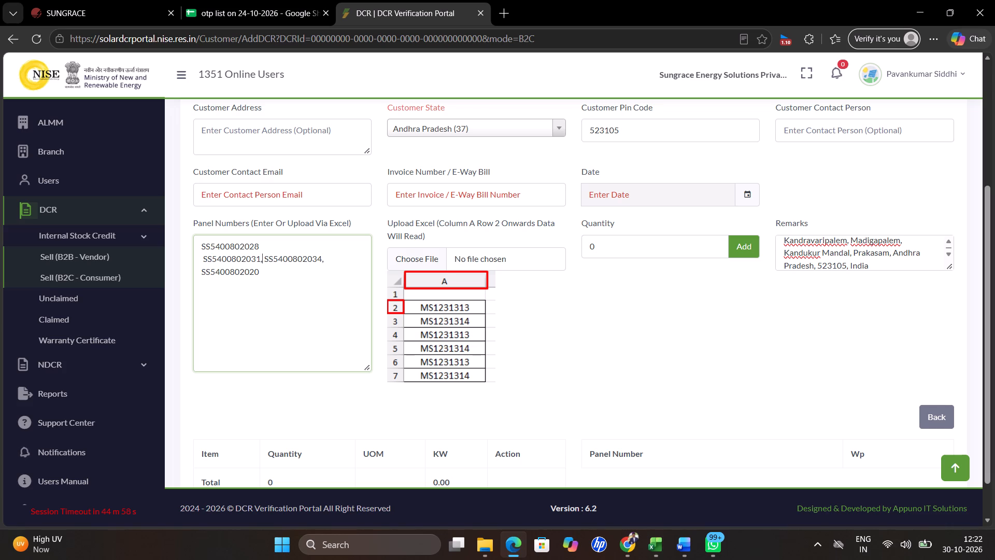
{"action": "key", "text": "BackSpace"}
{"action": "key", "text": "Return"}
{"action": "key", "text": "Right"}
{"action": "key", "text": "Right"}
{"action": "key", "text": "Right"}
{"action": "key", "text": "Right"}
{"action": "key", "text": "Right"}
{"action": "key", "text": "Right"}
{"action": "key", "text": "Right"}
{"action": "key", "text": "Right"}
{"action": "key", "text": "Right"}
{"action": "key", "text": "Right"}
{"action": "key", "text": "Right"}
{"action": "key", "text": "Right"}
{"action": "key", "text": "Right"}
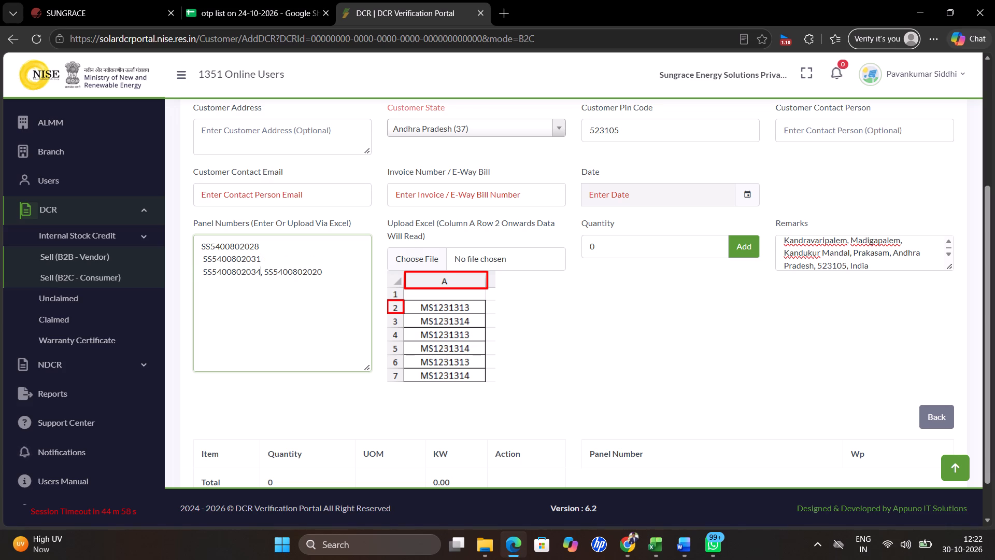
{"action": "key", "text": "Right"}
{"action": "key", "text": "BackSpace"}
{"action": "key", "text": "Return"}
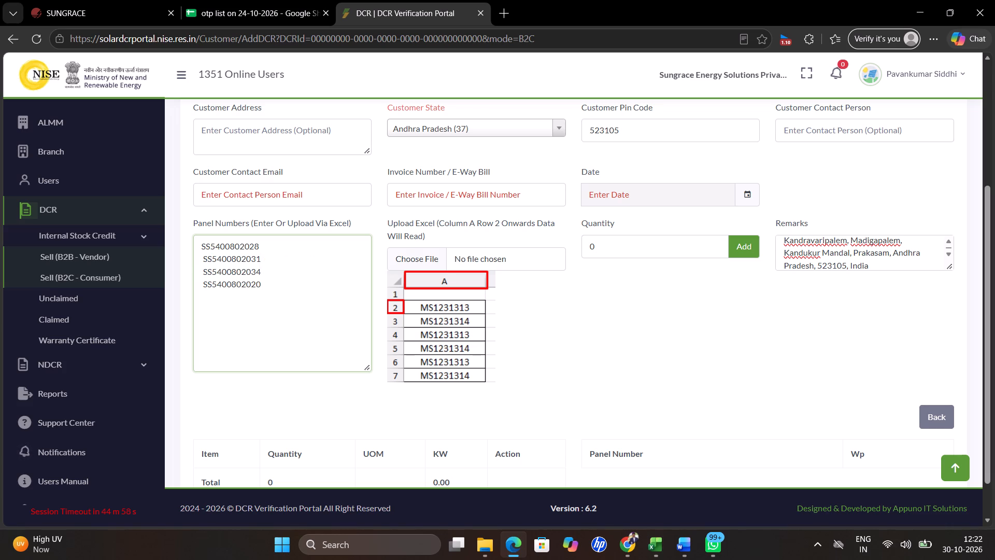
Set the panel quantity to 4.
{"action": "left_click", "coordinate": [625, 256]}
{"action": "key", "text": "BackSpace"}
{"action": "key", "text": "4"}
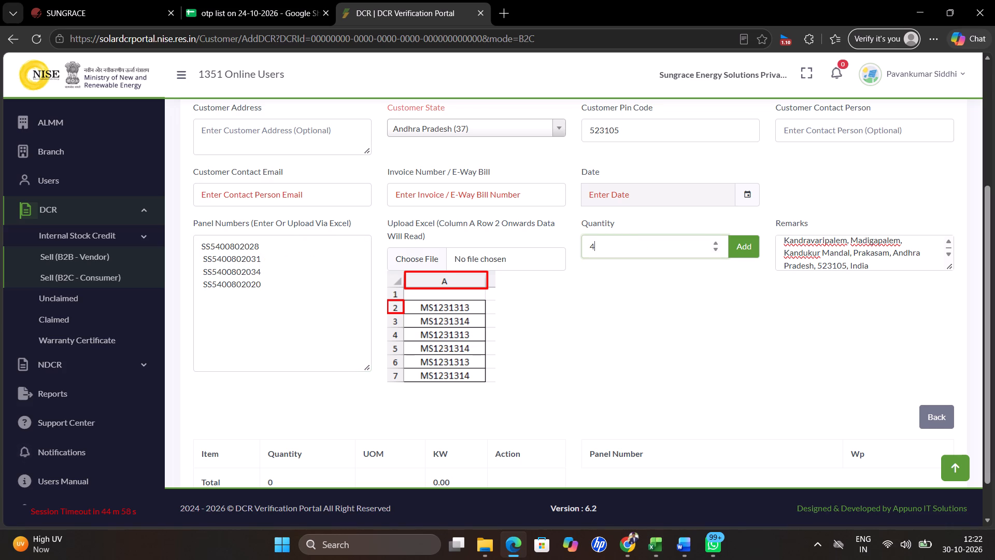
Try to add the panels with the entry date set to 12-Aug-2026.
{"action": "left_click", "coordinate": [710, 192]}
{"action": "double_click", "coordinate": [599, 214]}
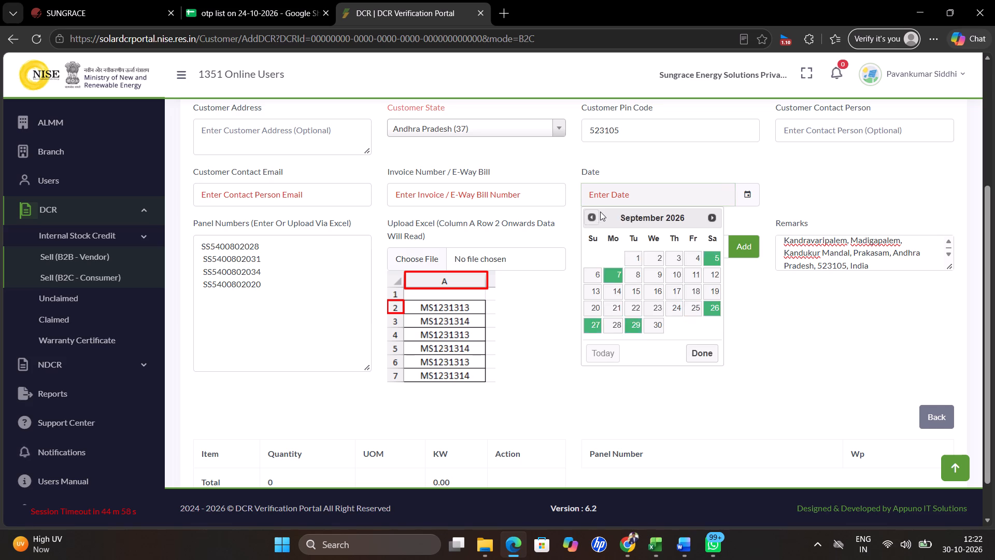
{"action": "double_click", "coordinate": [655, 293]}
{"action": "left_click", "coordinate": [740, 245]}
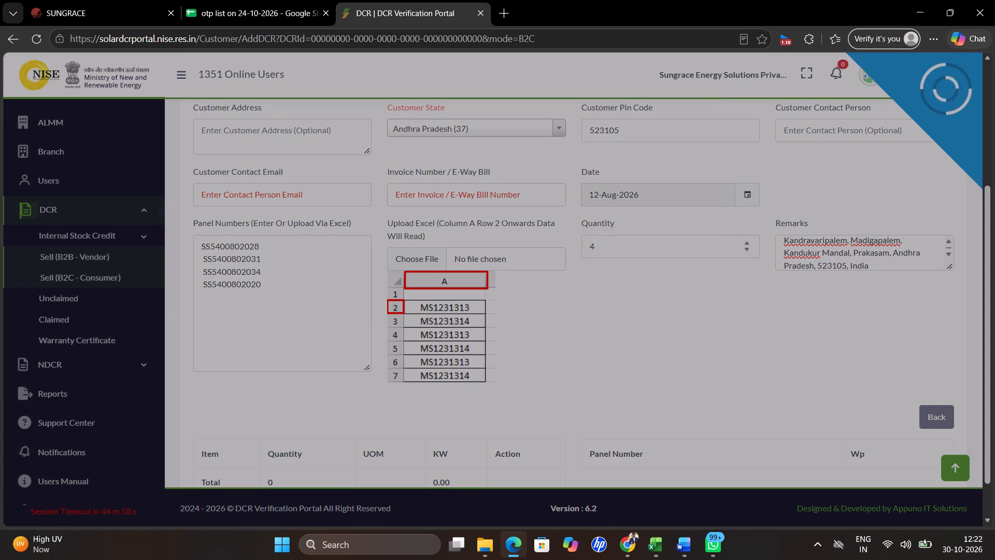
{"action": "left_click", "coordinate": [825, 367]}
Set the entry date to 08-Sep-2026 and add the four panels to the DCR entry.
{"action": "left_click", "coordinate": [690, 197]}
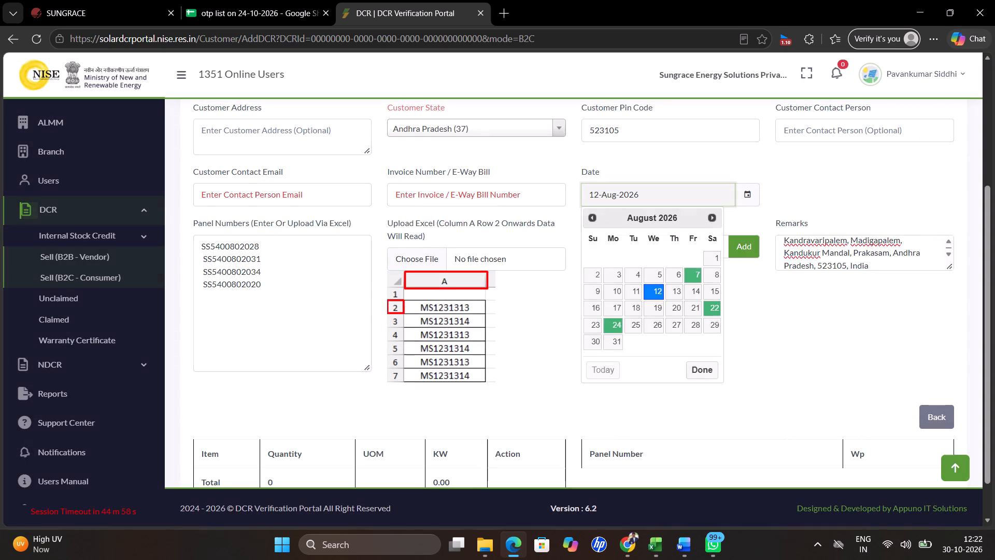
{"action": "left_click", "coordinate": [704, 216]}
{"action": "left_click_drag", "start_coordinate": [715, 212], "coordinate": [708, 221]}
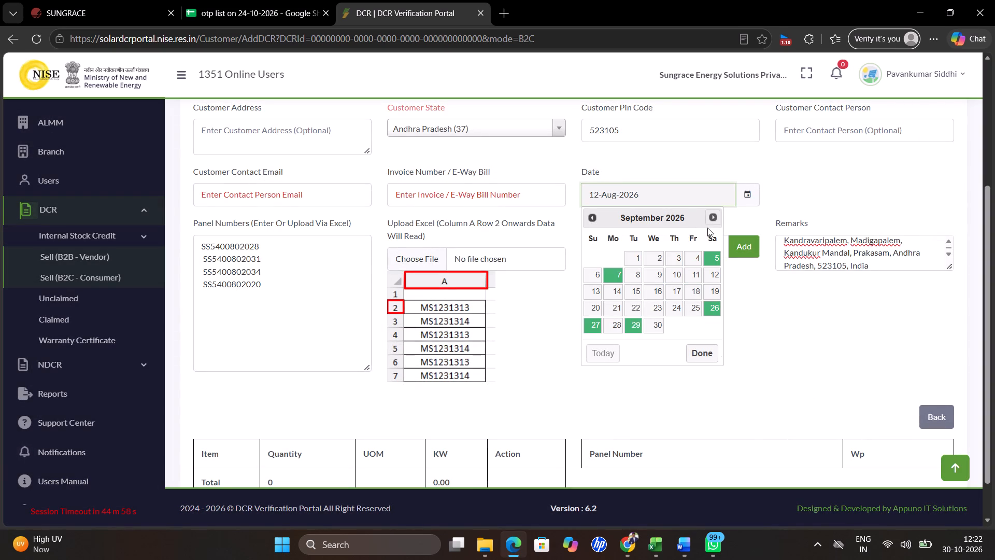
{"action": "left_click", "coordinate": [635, 277]}
{"action": "left_click_drag", "start_coordinate": [738, 246], "coordinate": [744, 245]}
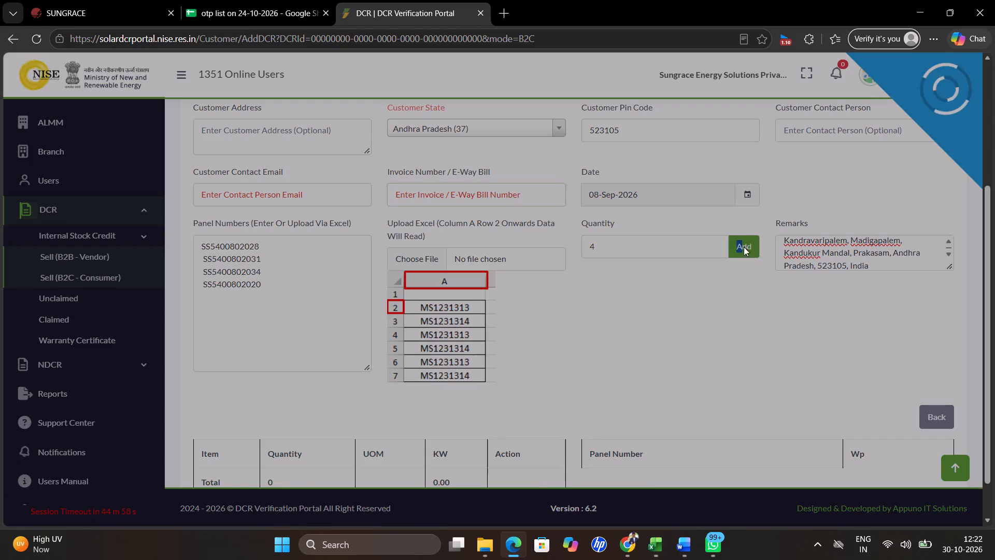
Create a new folder named 107 inside the DCR008 folder in File Explorer.
{"action": "left_click", "coordinate": [158, 10]}
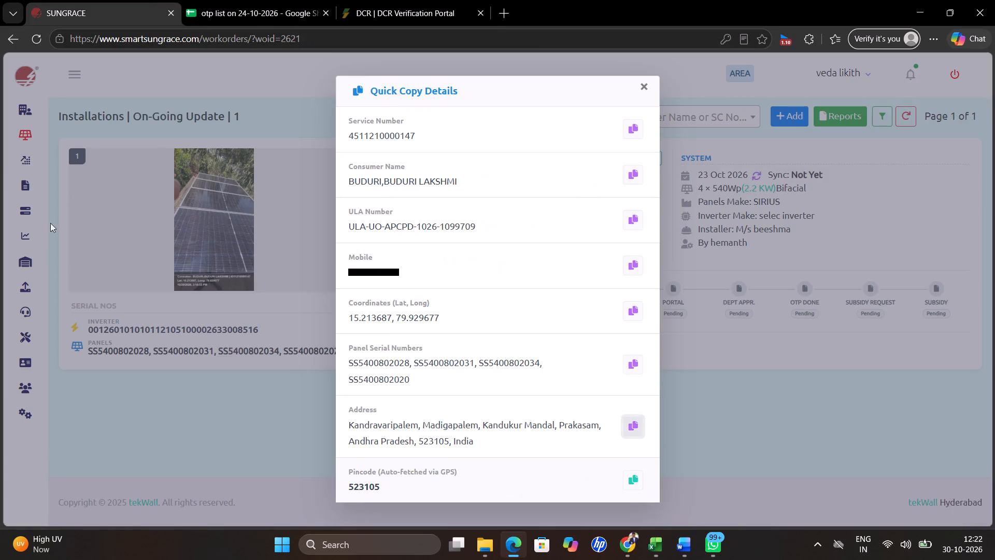
{"action": "left_click", "coordinate": [472, 539]}
{"action": "left_click", "coordinate": [11, 31]}
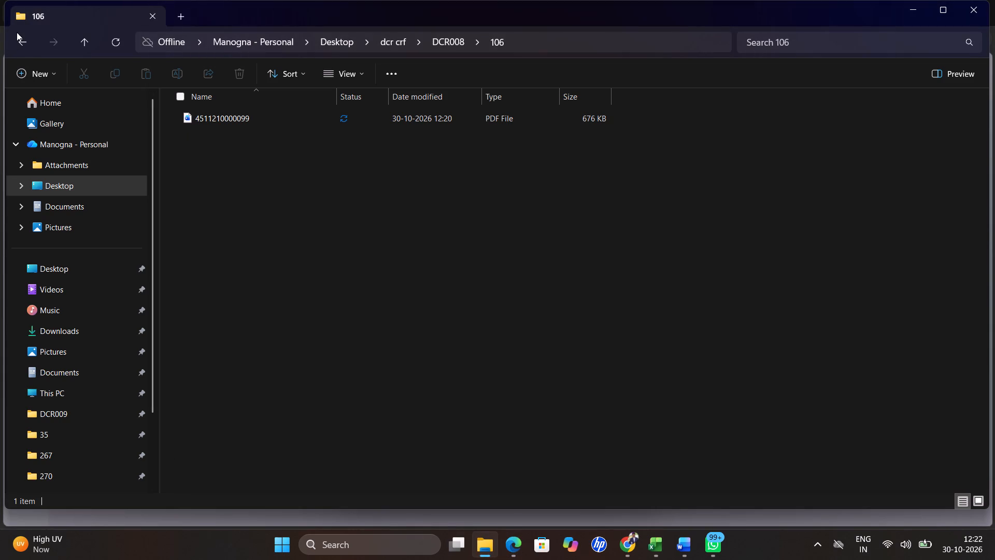
{"action": "left_click", "coordinate": [24, 36]}
{"action": "left_click", "coordinate": [22, 78]}
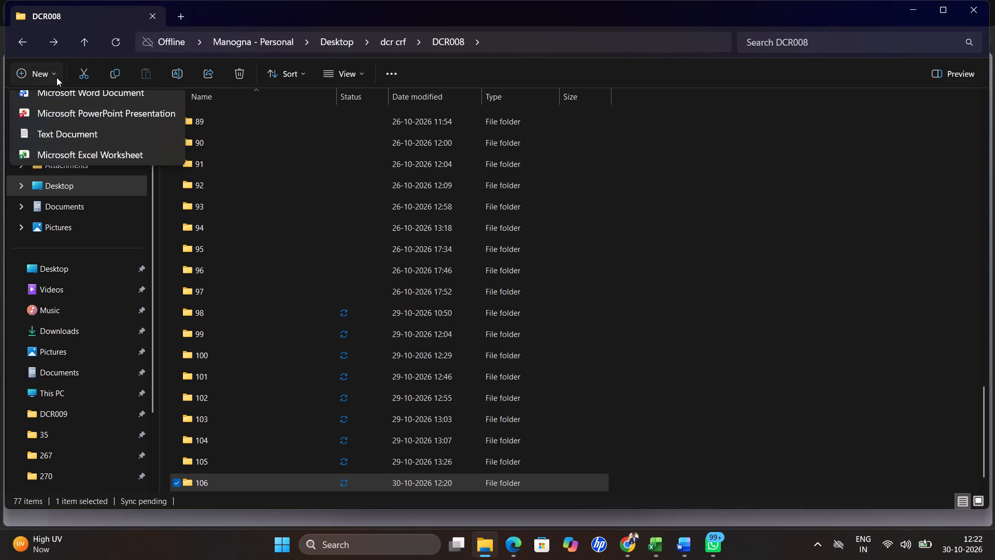
{"action": "left_click", "coordinate": [90, 102]}
{"action": "key", "text": "BackSpace"}
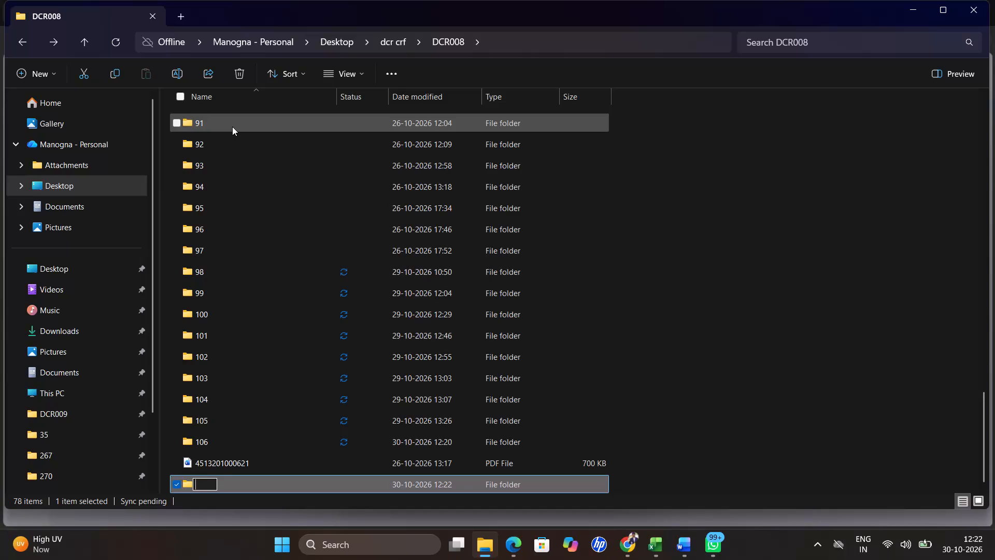
{"action": "type", "text": "104"}
{"action": "key", "text": "BackSpace"}
{"action": "key", "text": "7"}
{"action": "key", "text": "Return"}
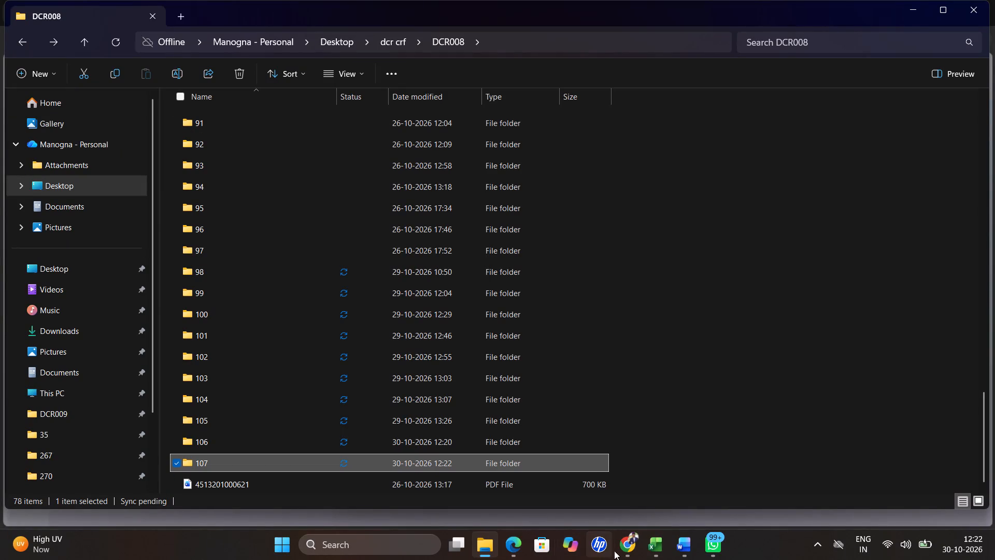
Copy the contact email from the Kandukuru details document in Word into the DCR entry's Customer Contact Email.
{"action": "left_click", "coordinate": [639, 545]}
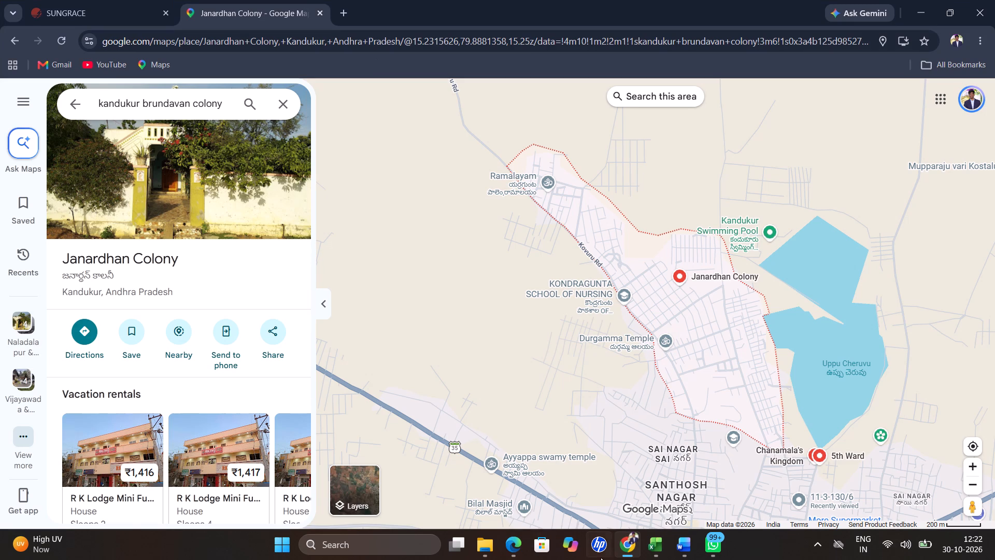
{"action": "left_click", "coordinate": [511, 549]}
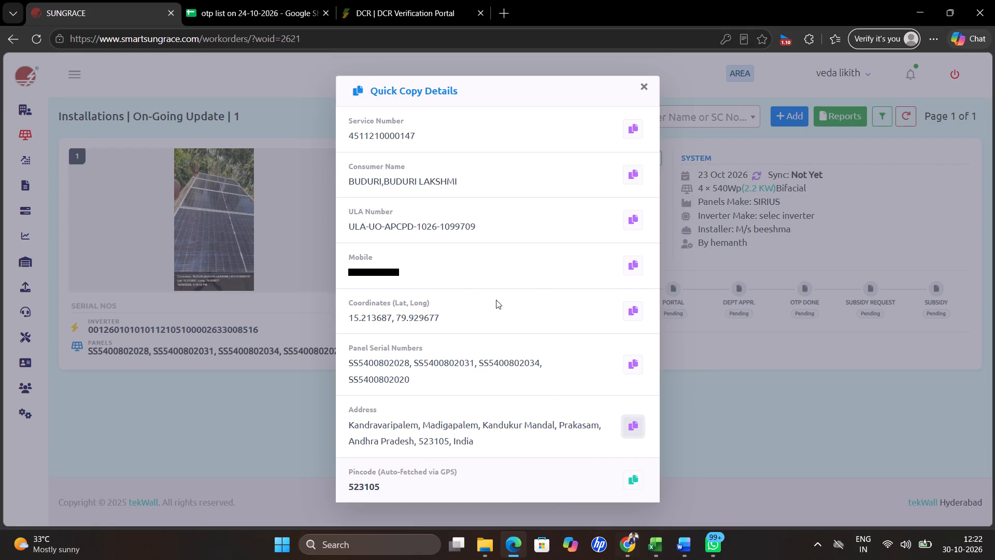
{"action": "left_click", "coordinate": [362, 14]}
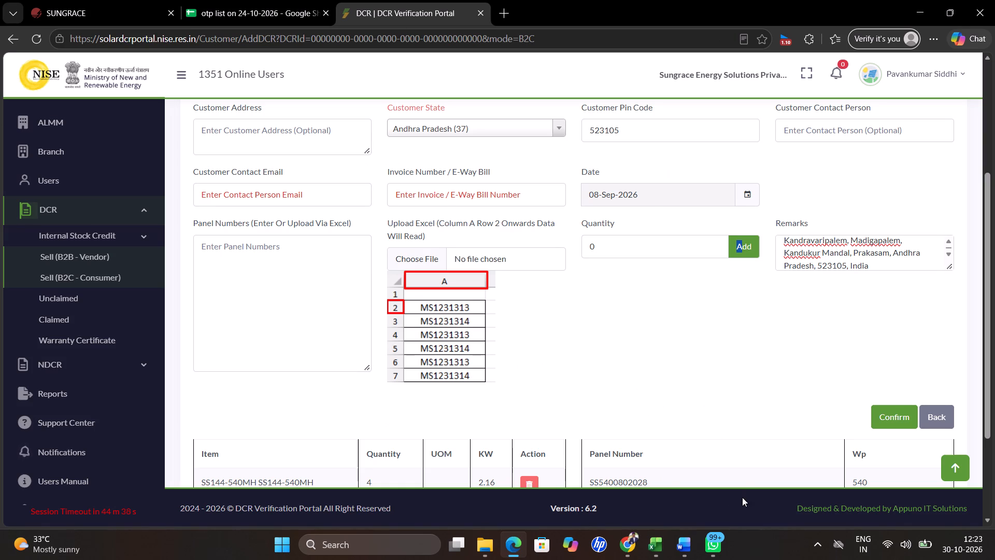
{"action": "left_click", "coordinate": [683, 547]}
{"action": "key", "text": "ctrl+c"}
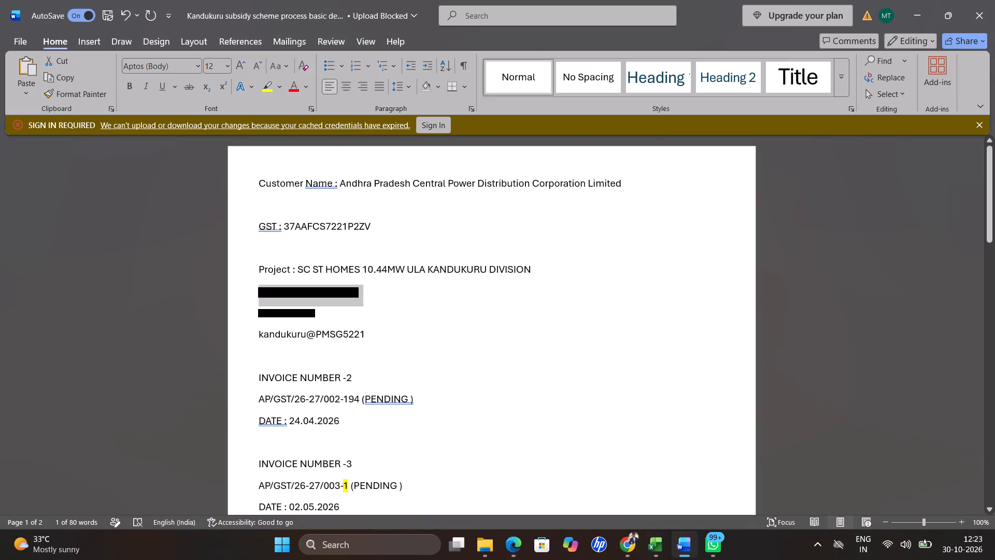
{"action": "left_click", "coordinate": [512, 544]}
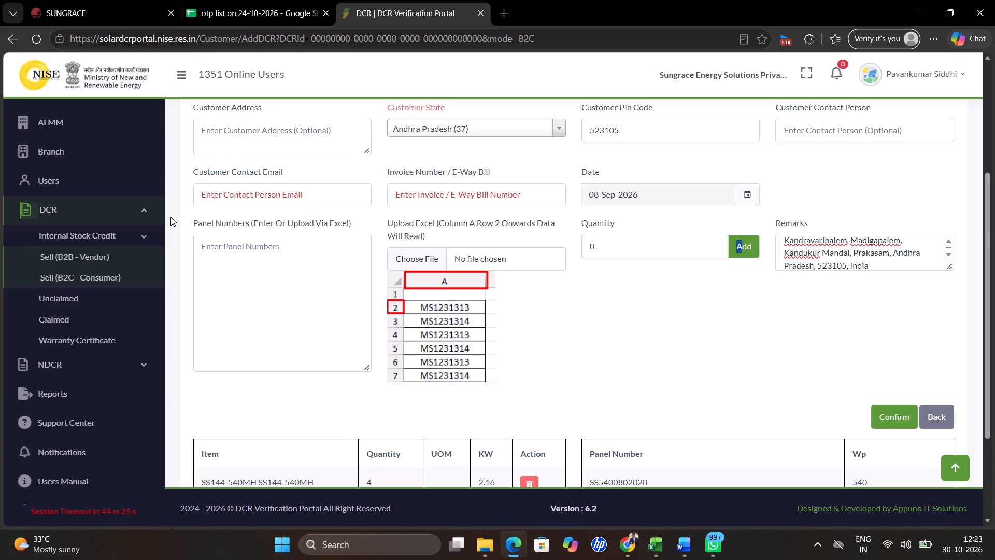
{"action": "left_click", "coordinate": [225, 187]}
{"action": "key", "text": "ctrl+v"}
{"action": "key", "text": "ctrl+f"}
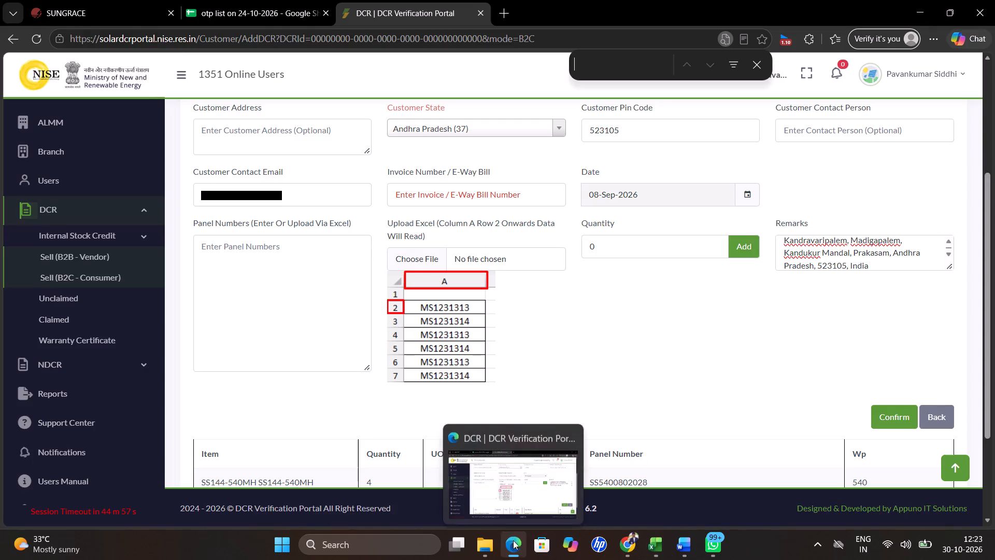
{"action": "left_click", "coordinate": [522, 501]}
{"action": "left_click", "coordinate": [681, 540]}
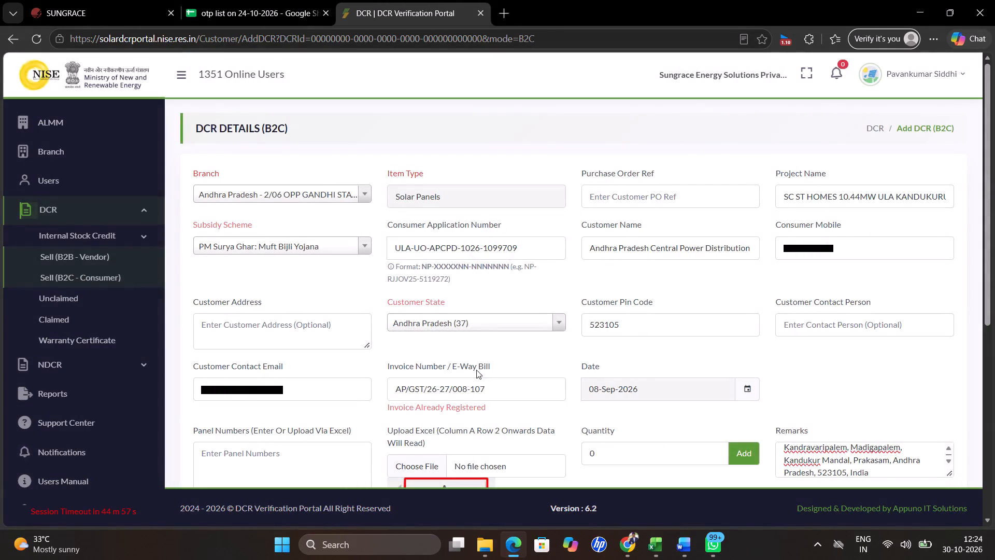
Review the DCR entry's invoice number and check the contents of folder 107 inside DCR008 in File Explorer.
{"action": "left_click", "coordinate": [525, 398]}
{"action": "scroll", "coordinate": [519, 402], "scroll_direction": "down", "scroll_amount": 5}
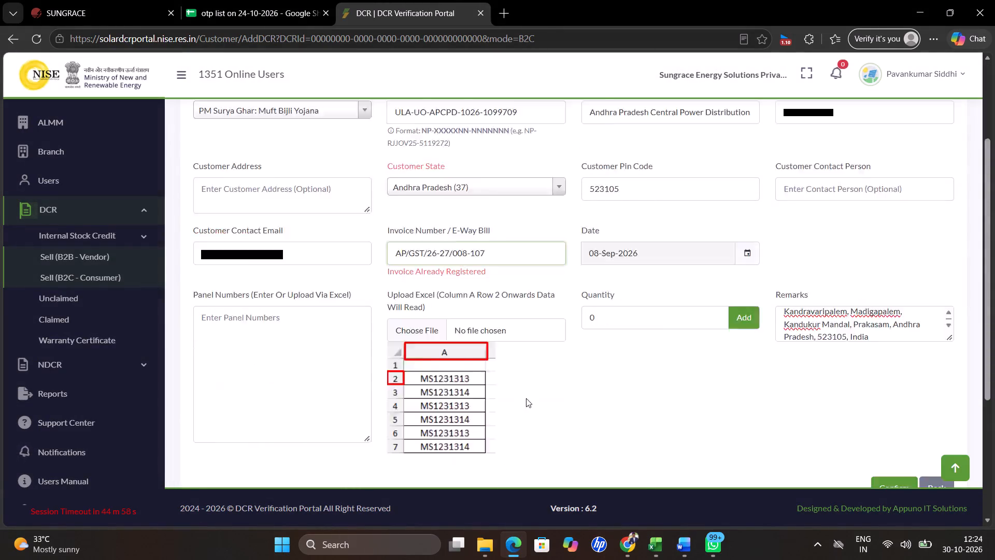
{"action": "scroll", "coordinate": [518, 387], "scroll_direction": "up", "scroll_amount": 3}
{"action": "left_click", "coordinate": [490, 545]}
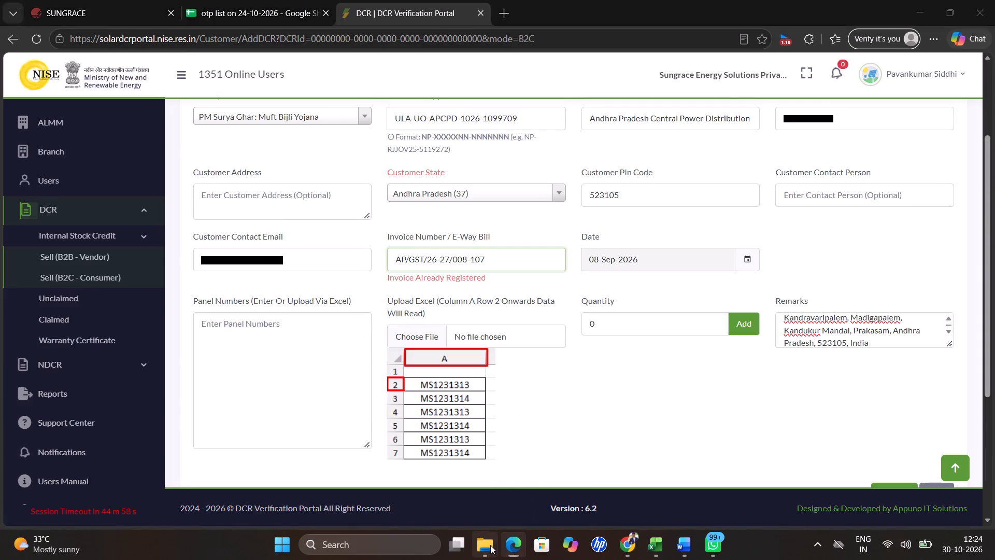
{"action": "scroll", "coordinate": [290, 449], "scroll_direction": "down", "scroll_amount": 2}
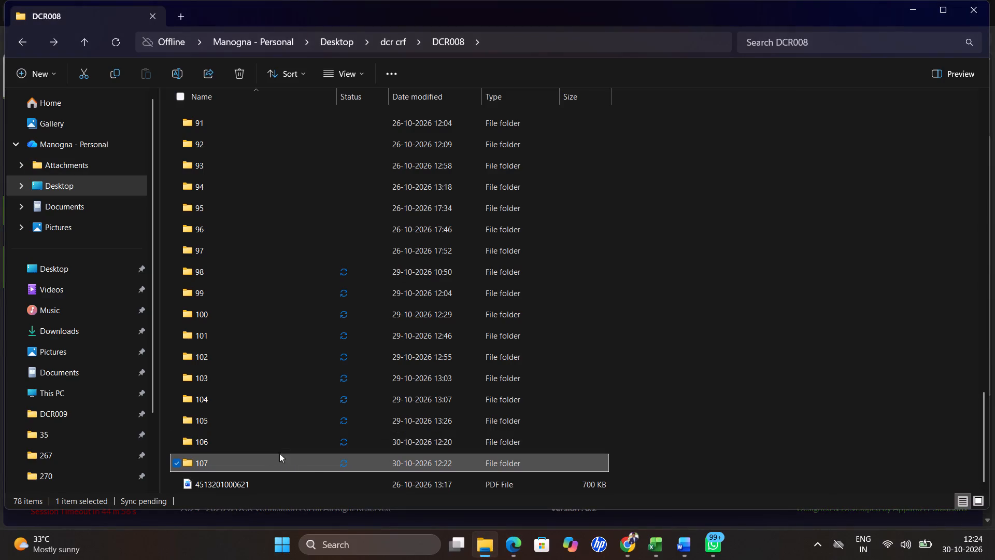
{"action": "double_click", "coordinate": [286, 459]}
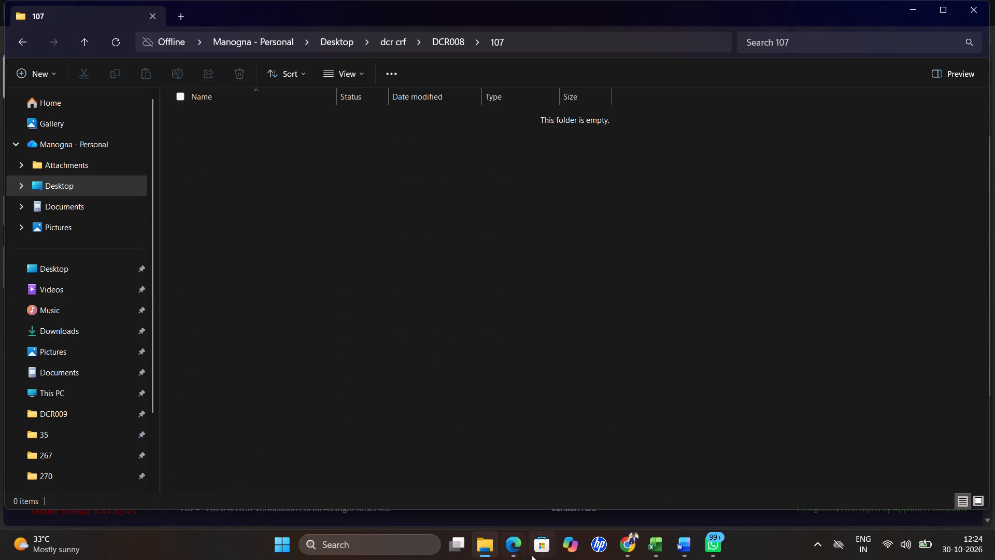
Set the DCR entry's invoice number to AP/GST/26-27/008-108.
{"action": "left_click", "coordinate": [509, 550]}
{"action": "scroll", "coordinate": [539, 408], "scroll_direction": "down", "scroll_amount": 4}
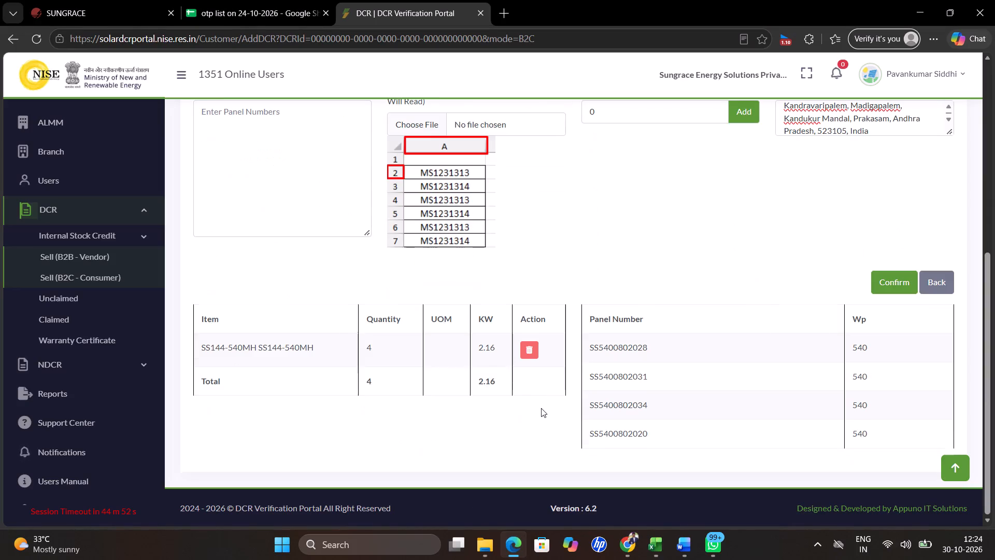
{"action": "scroll", "coordinate": [541, 408], "scroll_direction": "up", "scroll_amount": 6}
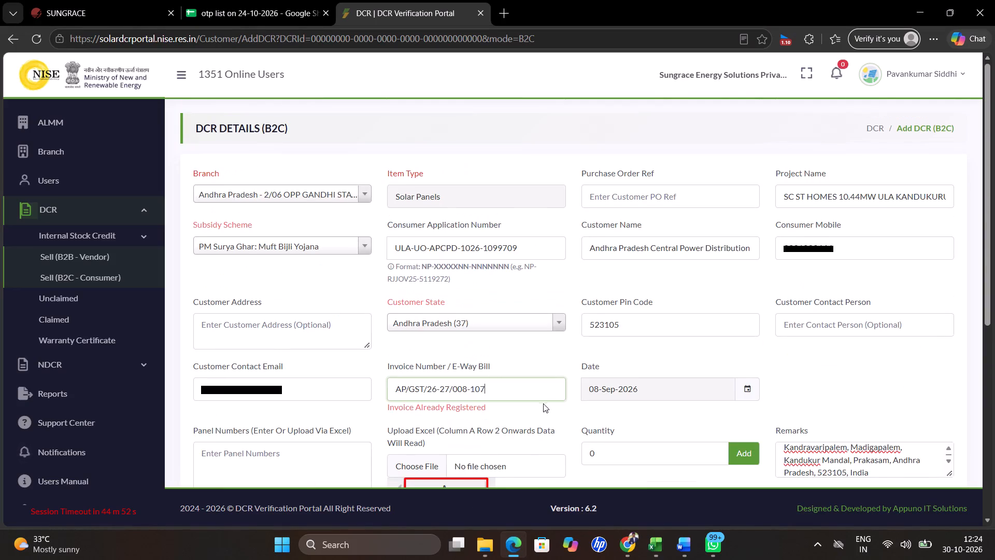
{"action": "left_click", "coordinate": [509, 397]}
{"action": "key", "text": "BackSpace"}
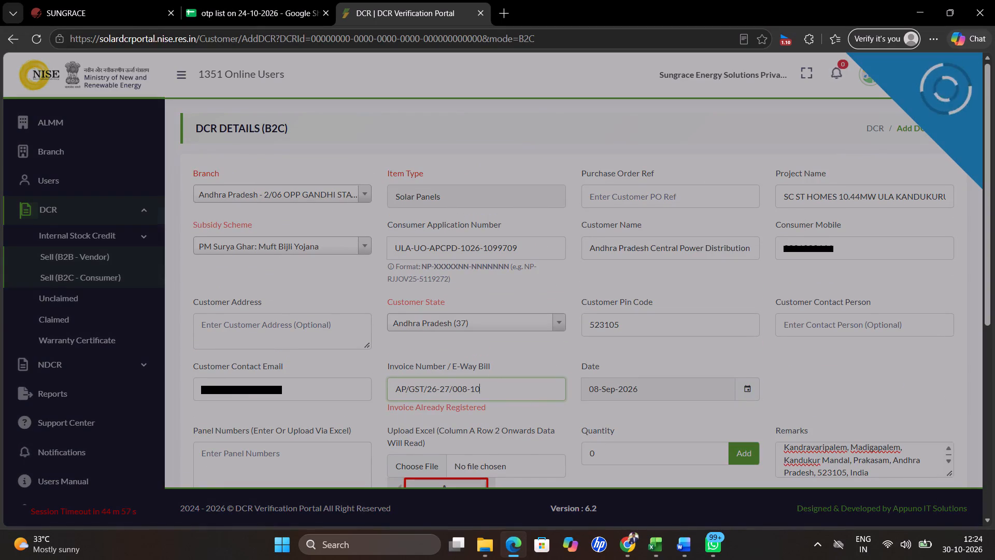
{"action": "key", "text": "1"}
{"action": "key", "text": "BackSpace"}
{"action": "key", "text": "7"}
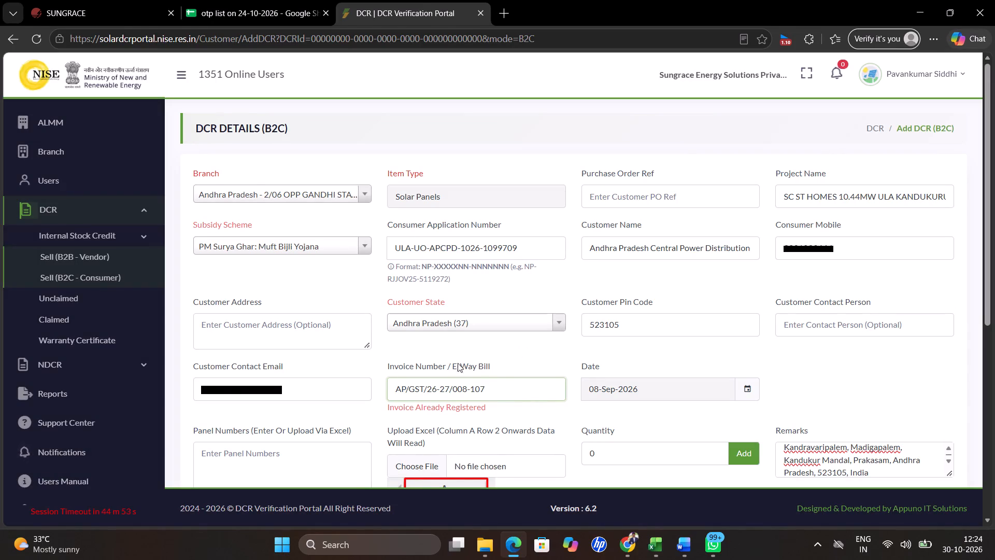
{"action": "key", "text": "BackSpace"}
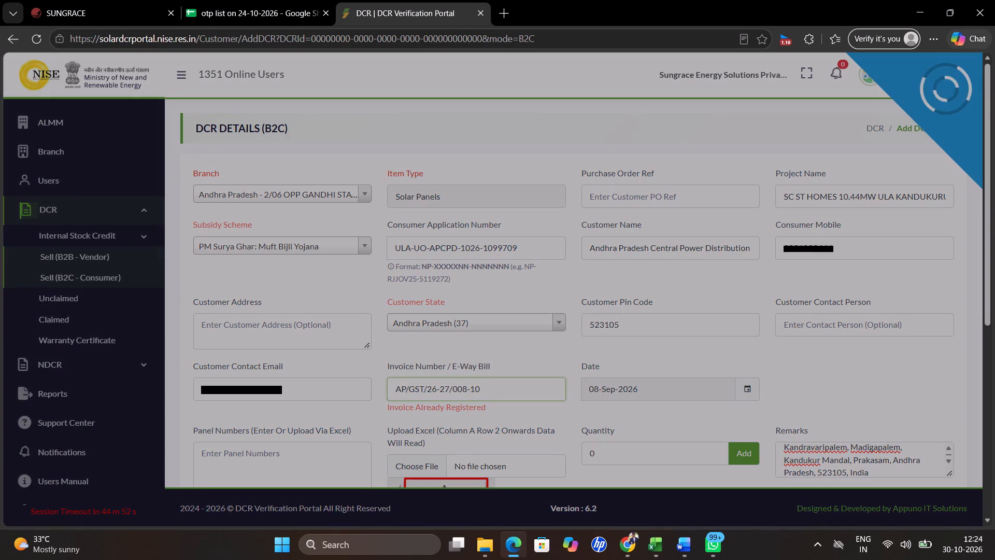
{"action": "key", "text": "8"}
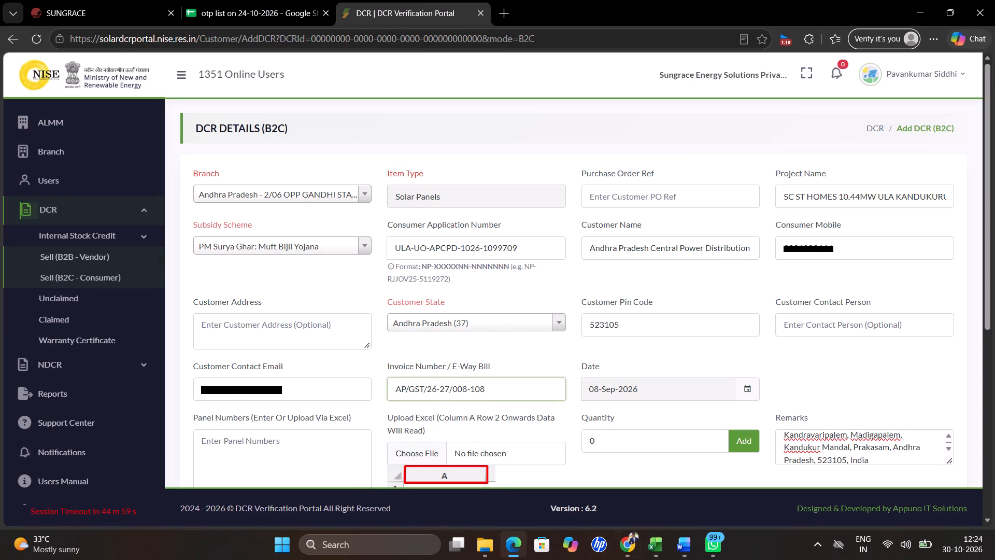
Switch to File Explorer and rename folder 107 inside DCR008 as 108.
{"action": "left_click", "coordinate": [493, 543]}
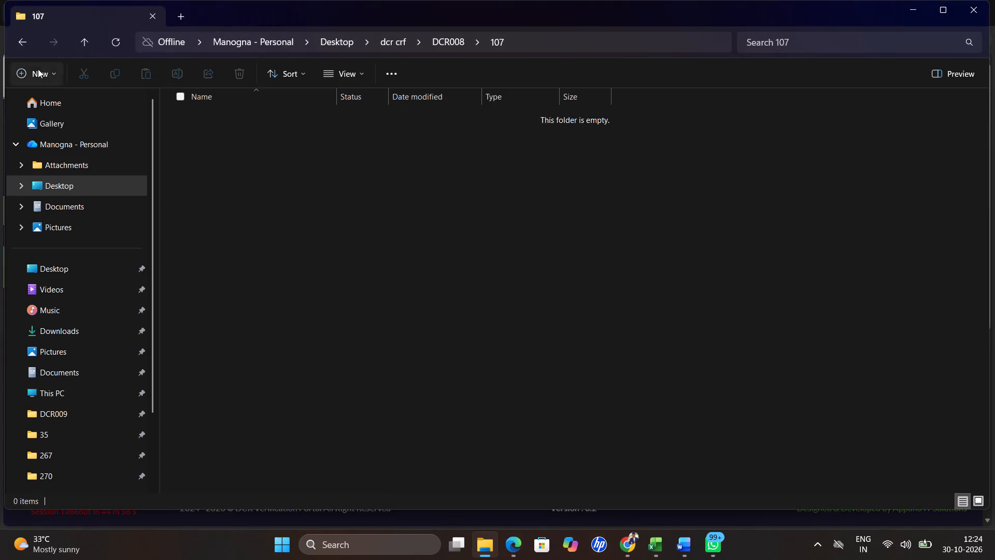
{"action": "left_click", "coordinate": [493, 552]}
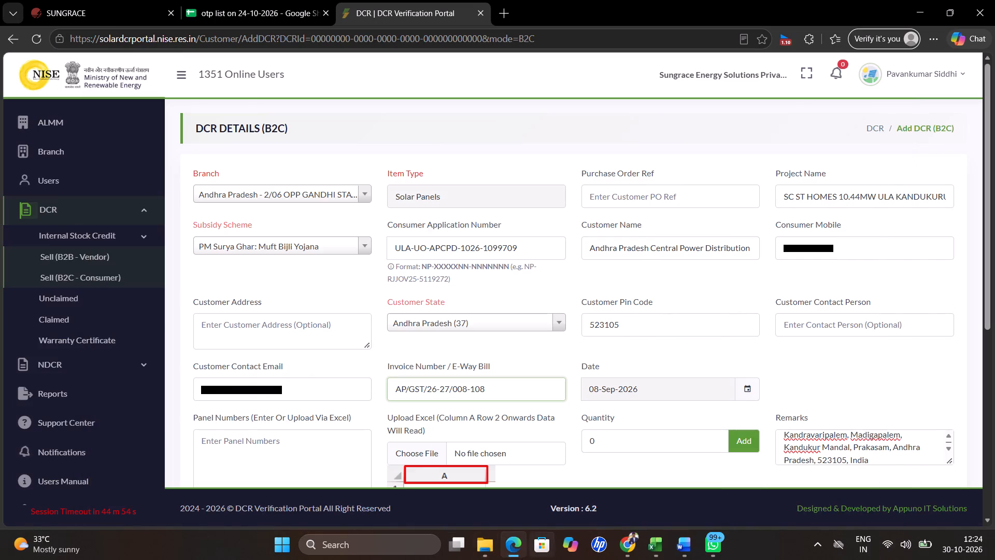
{"action": "left_click", "coordinate": [478, 551]}
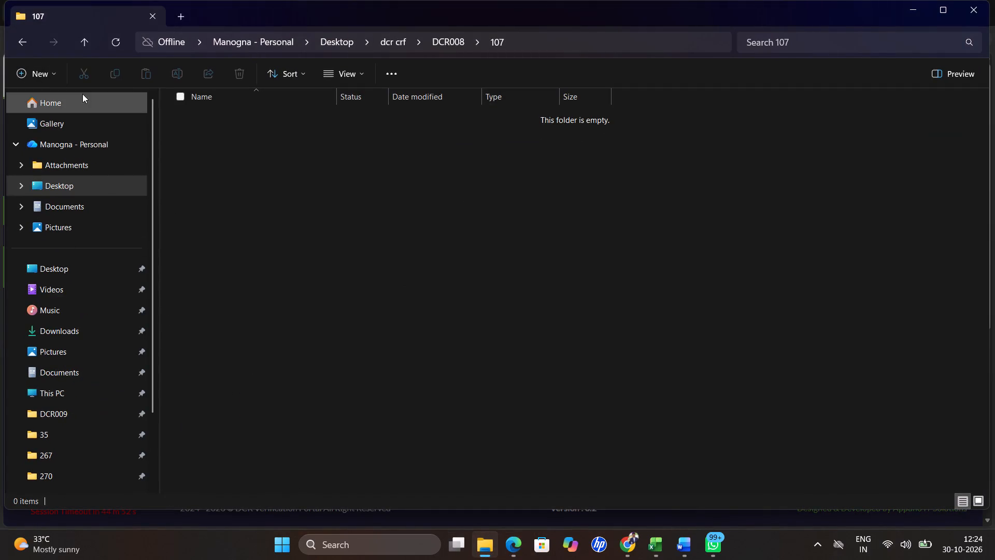
{"action": "left_click", "coordinate": [23, 44]}
{"action": "scroll", "coordinate": [299, 298], "scroll_direction": "down", "scroll_amount": 5}
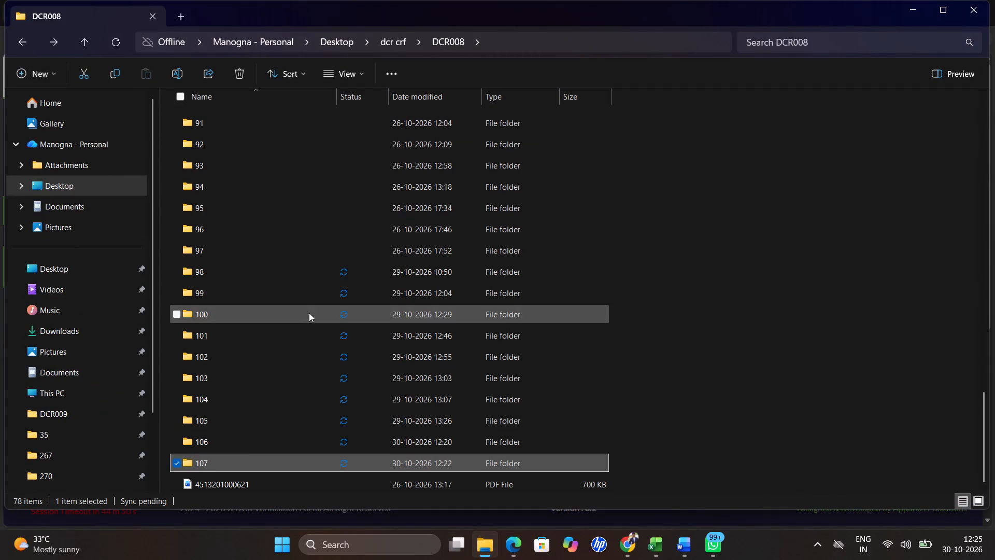
{"action": "left_click", "coordinate": [233, 458]}
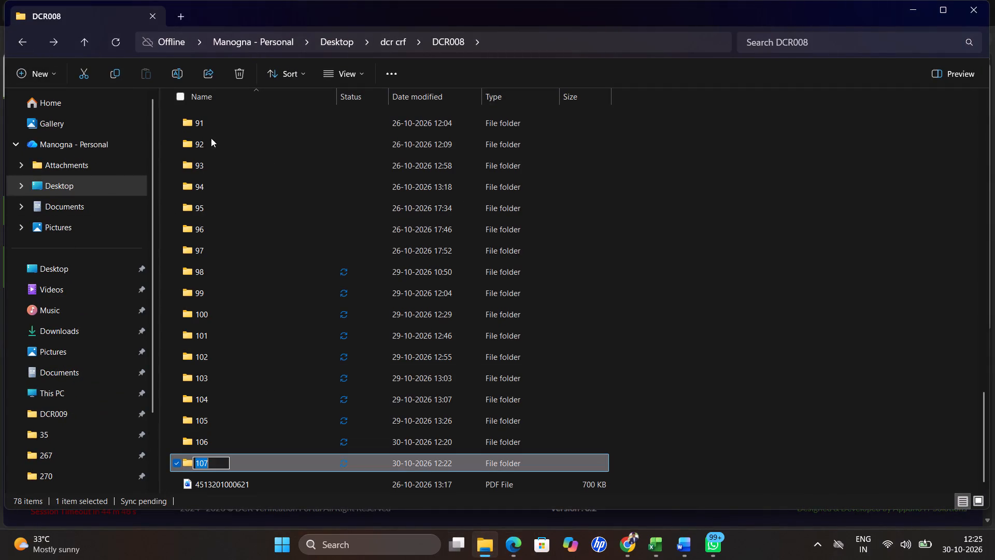
{"action": "left_click", "coordinate": [176, 68]}
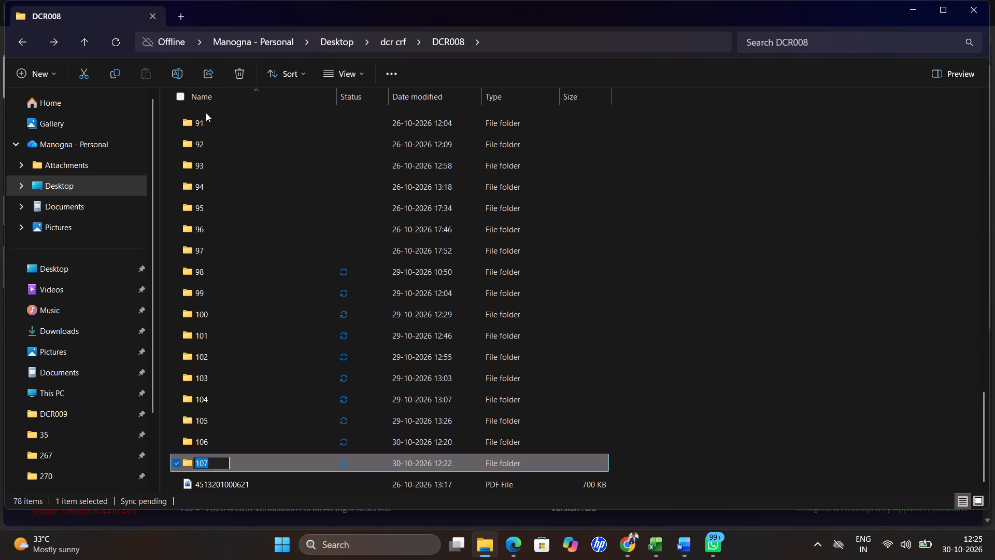
{"action": "key", "text": "BackSpace"}
{"action": "type", "text": "108"}
{"action": "key", "text": "Return"}
Return to the DCR portal, check the entry's details and panel list, and submit it with invoice number AP/GST/26-27/008-108.
{"action": "left_click", "coordinate": [515, 542]}
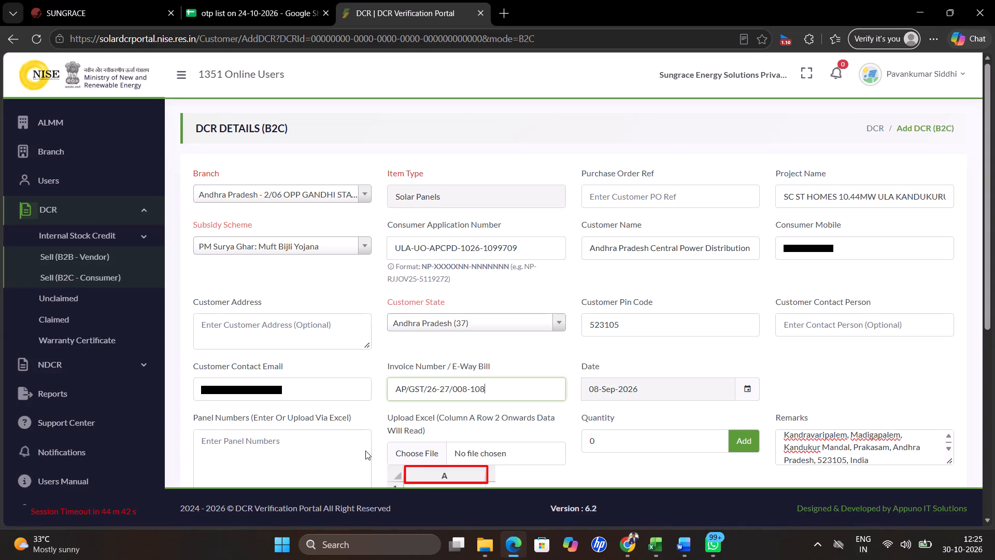
{"action": "scroll", "coordinate": [495, 368], "scroll_direction": "down", "scroll_amount": 4}
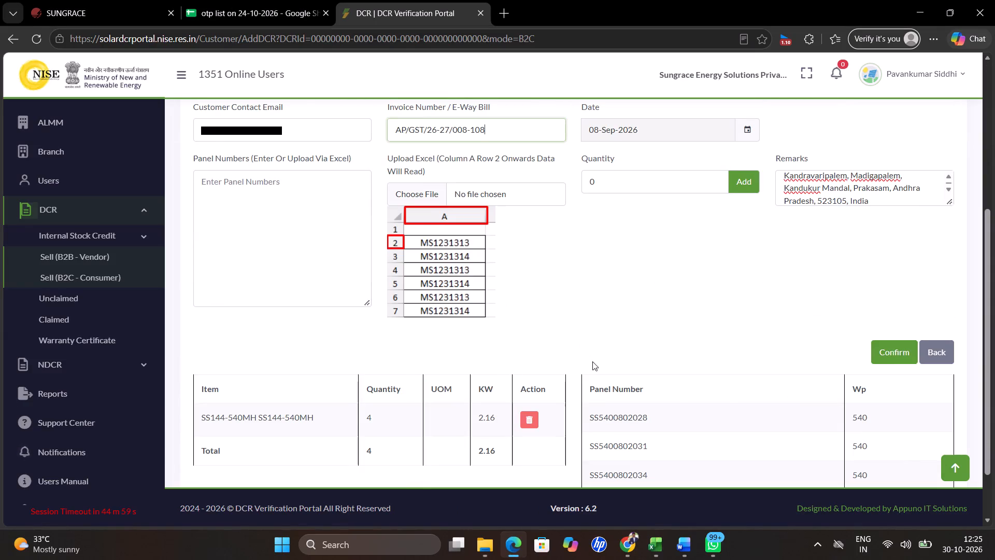
{"action": "scroll", "coordinate": [717, 353], "scroll_direction": "down", "scroll_amount": 5}
{"action": "scroll", "coordinate": [713, 345], "scroll_direction": "up", "scroll_amount": 5}
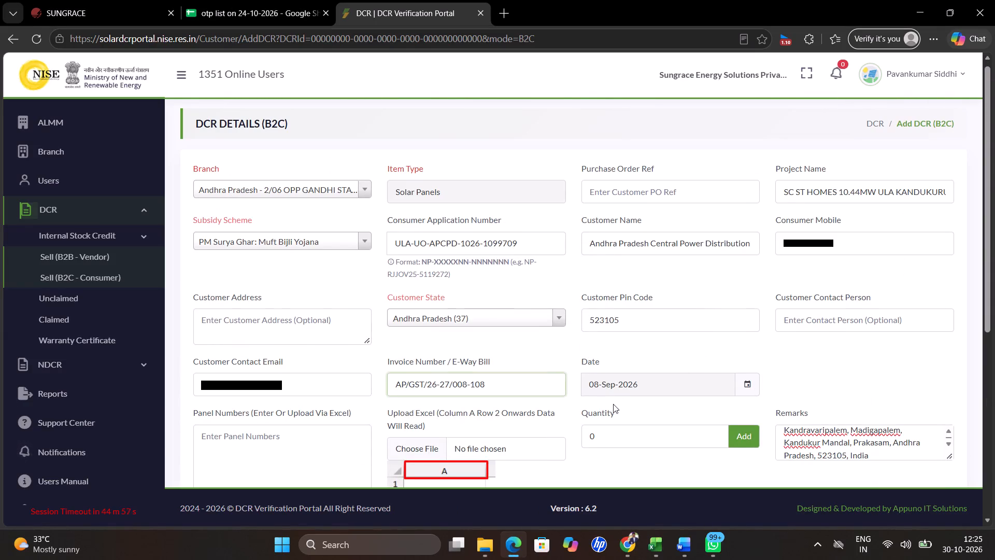
{"action": "scroll", "coordinate": [545, 398], "scroll_direction": "down", "scroll_amount": 6}
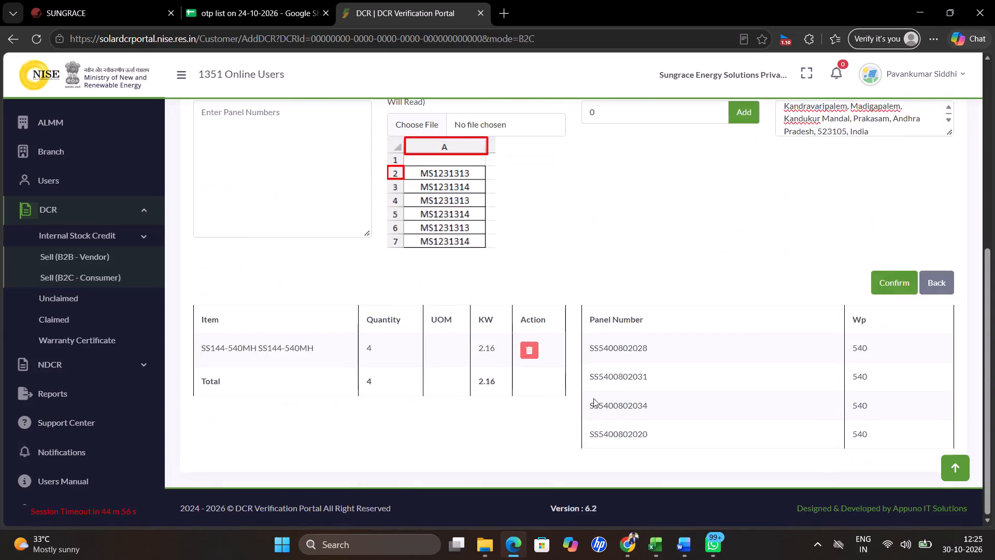
{"action": "scroll", "coordinate": [593, 398], "scroll_direction": "down", "scroll_amount": 3}
{"action": "scroll", "coordinate": [623, 395], "scroll_direction": "up", "scroll_amount": 3}
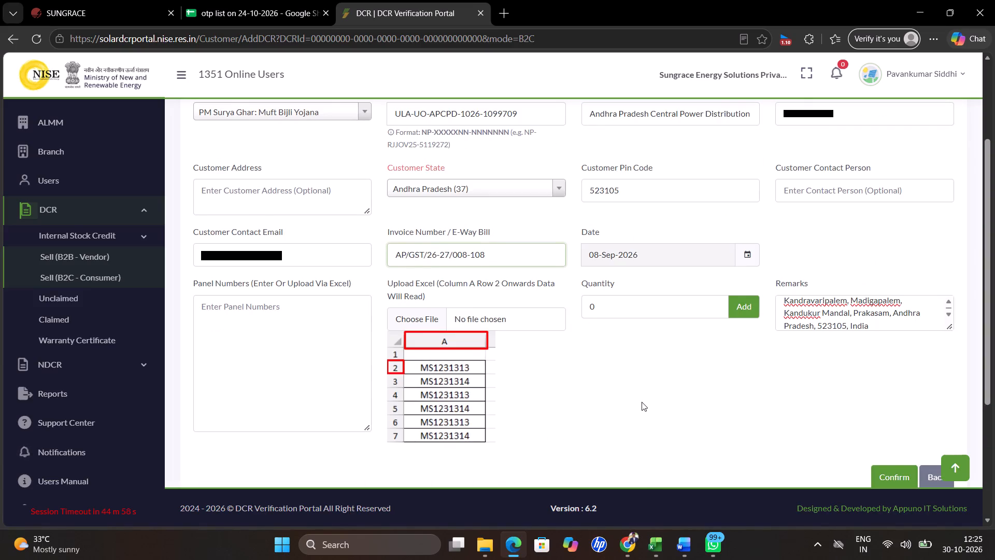
{"action": "scroll", "coordinate": [642, 402], "scroll_direction": "up", "scroll_amount": 4}
{"action": "scroll", "coordinate": [642, 402], "scroll_direction": "down", "scroll_amount": 5}
{"action": "left_click", "coordinate": [897, 289]}
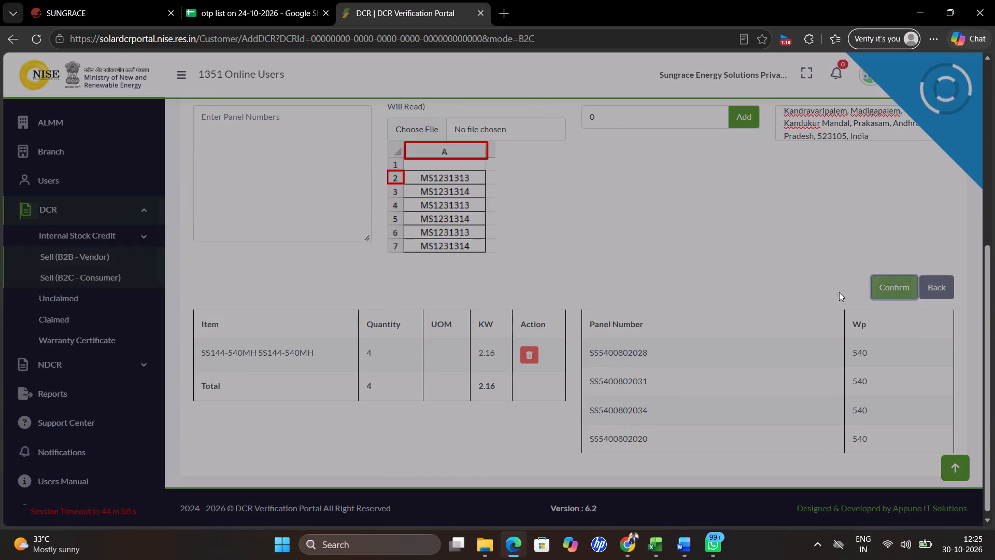
{"action": "left_click", "coordinate": [625, 357]}
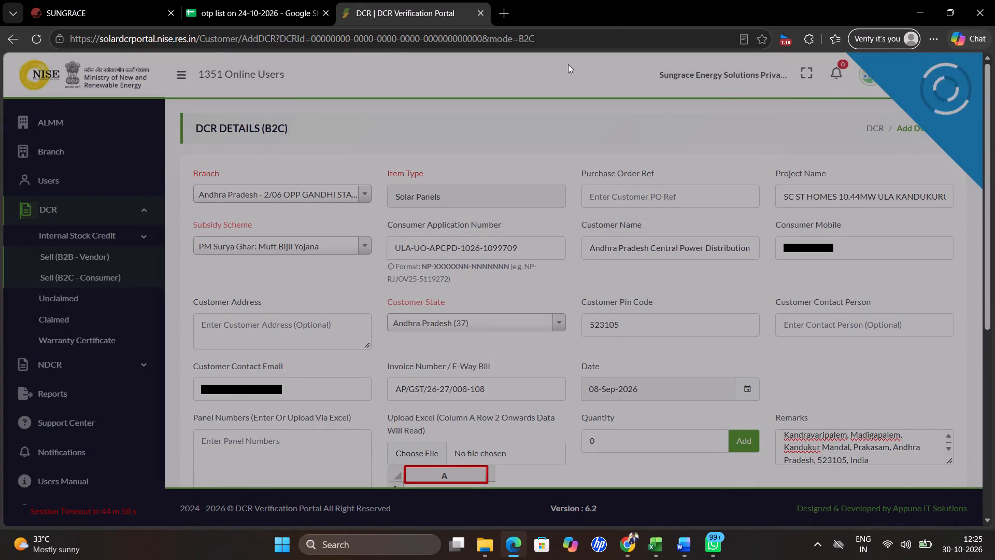
Copy the installation's service number from its quick copy details on the SUNGRACE page and return to the DCR portal.
{"action": "double_click", "coordinate": [56, 0]}
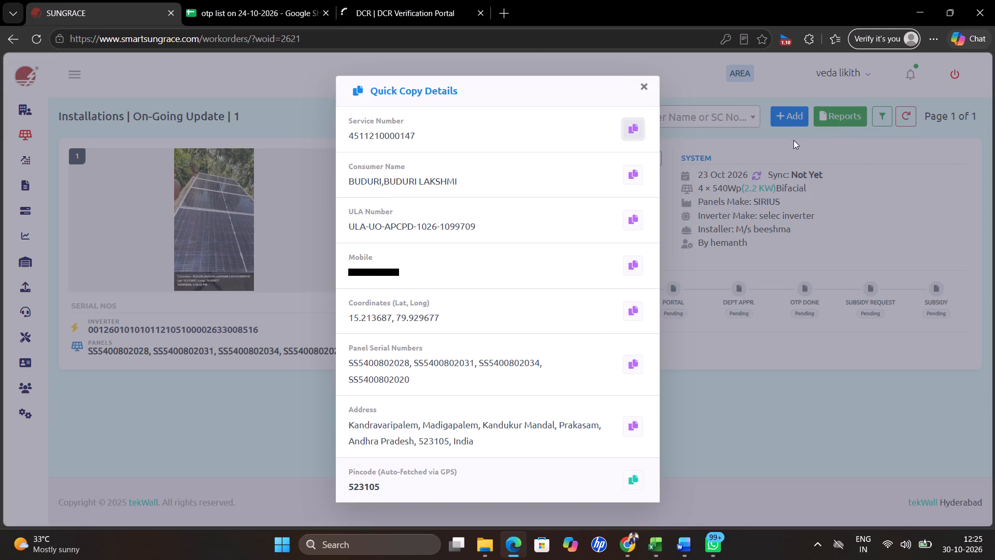
{"action": "left_click", "coordinate": [644, 128]}
{"action": "left_click", "coordinate": [637, 129]}
{"action": "left_click", "coordinate": [605, 128]}
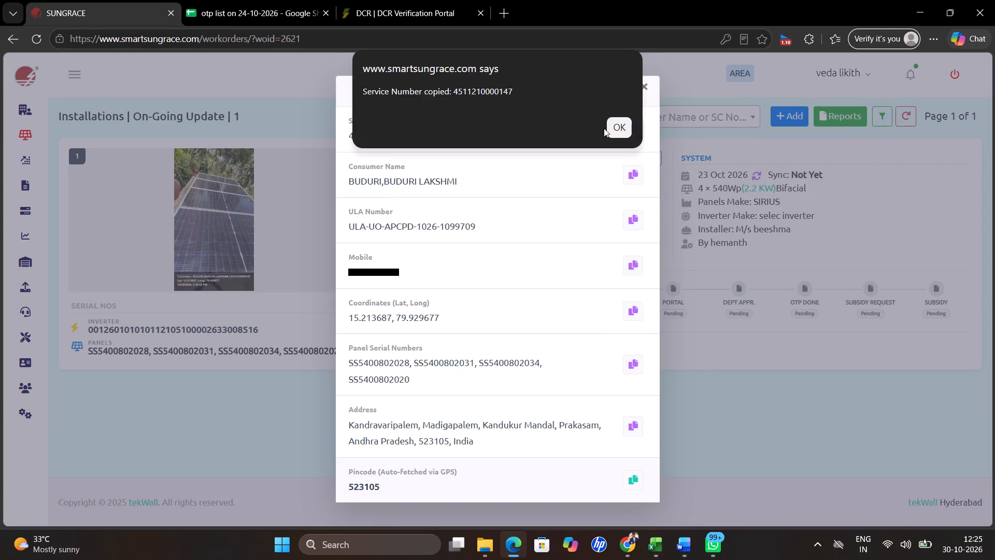
{"action": "left_click", "coordinate": [621, 128]}
{"action": "left_click", "coordinate": [427, 19]}
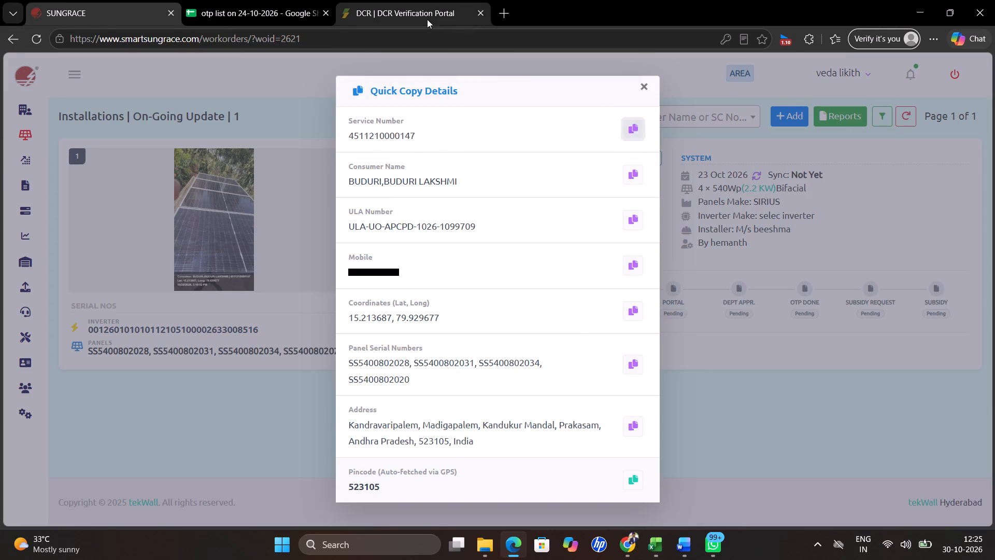
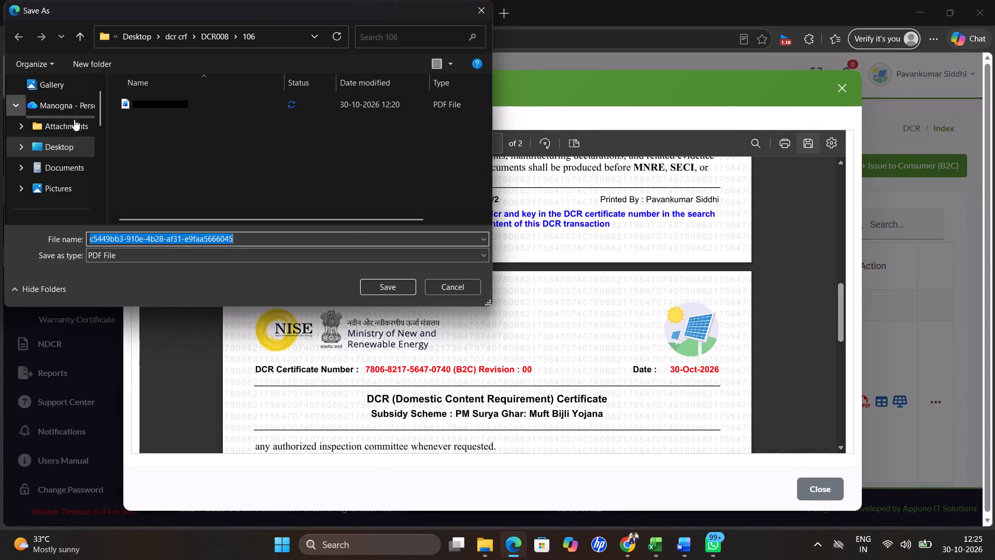
Save the DCR certificate as a PDF in folder 108 inside DCR008, using the copied service number as its file name.
{"action": "left_click", "coordinate": [233, 35]}
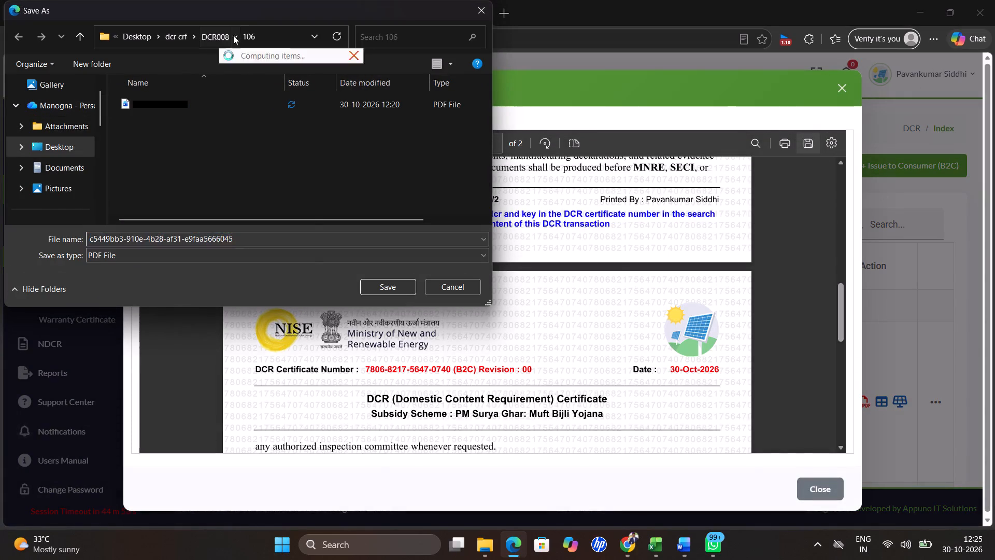
{"action": "scroll", "coordinate": [277, 127], "scroll_direction": "down", "scroll_amount": 20}
{"action": "scroll", "coordinate": [277, 127], "scroll_direction": "down", "scroll_amount": 2}
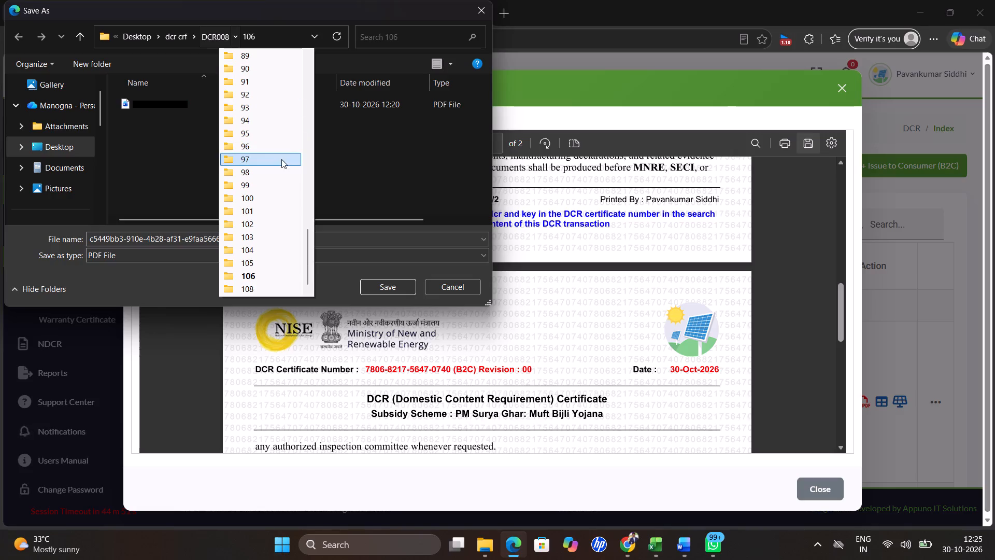
{"action": "scroll", "coordinate": [281, 159], "scroll_direction": "down", "scroll_amount": 6}
{"action": "left_click", "coordinate": [271, 287]}
{"action": "left_click", "coordinate": [227, 237]}
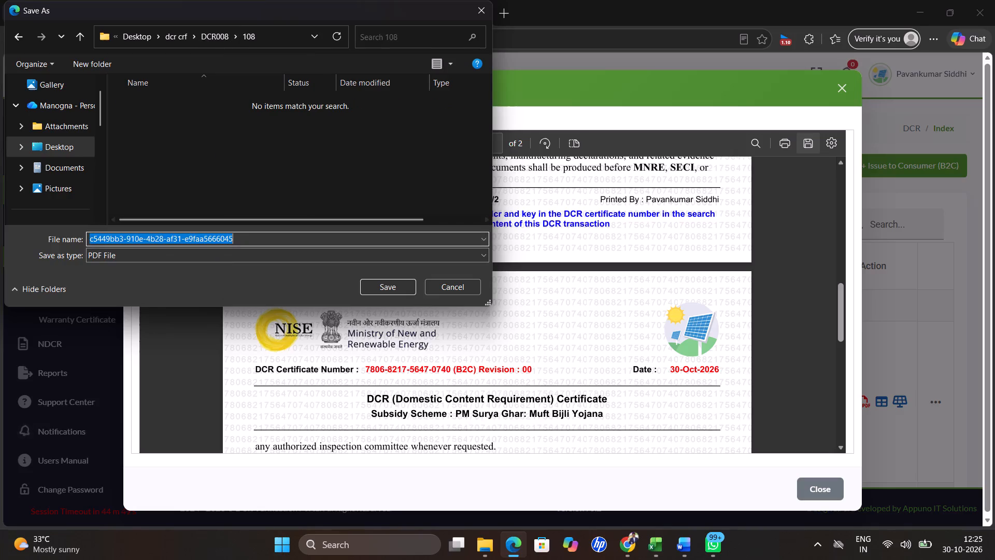
{"action": "key", "text": "BackSpace"}
{"action": "key", "text": "ctrl+v"}
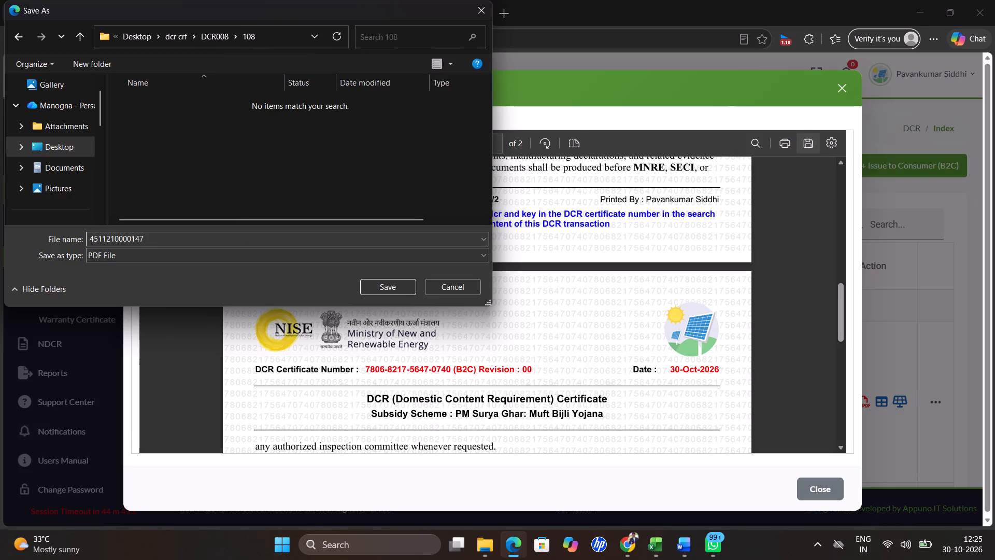
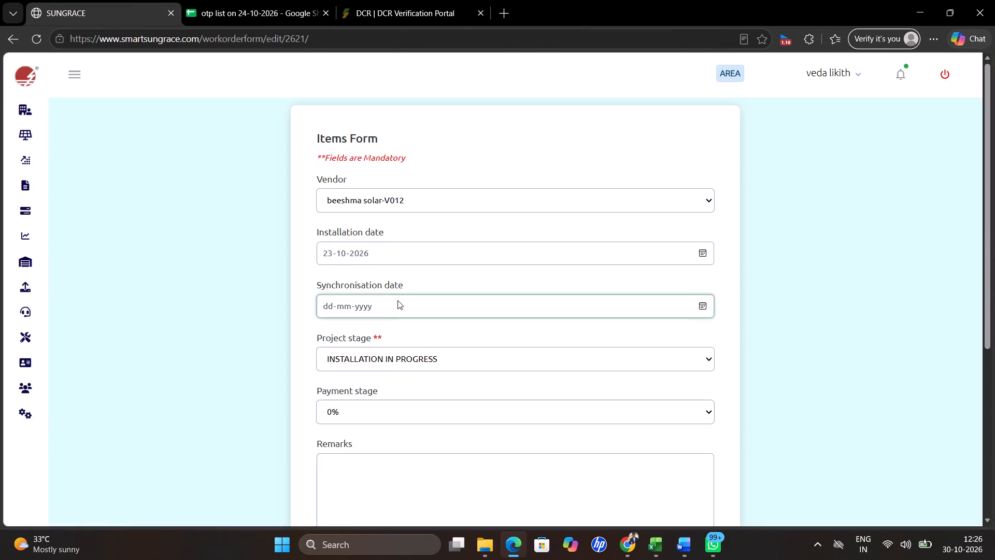
Open the file selection for the Dcr upload field in the work order's items form to attach the saved certificate.
{"action": "scroll", "coordinate": [397, 300], "scroll_direction": "down", "scroll_amount": 4}
{"action": "left_click", "coordinate": [338, 340]}
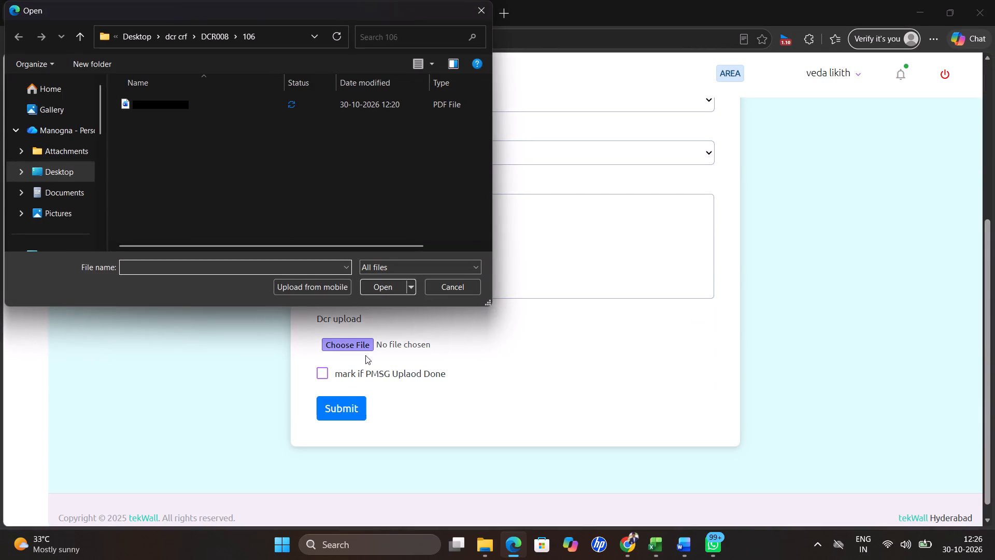
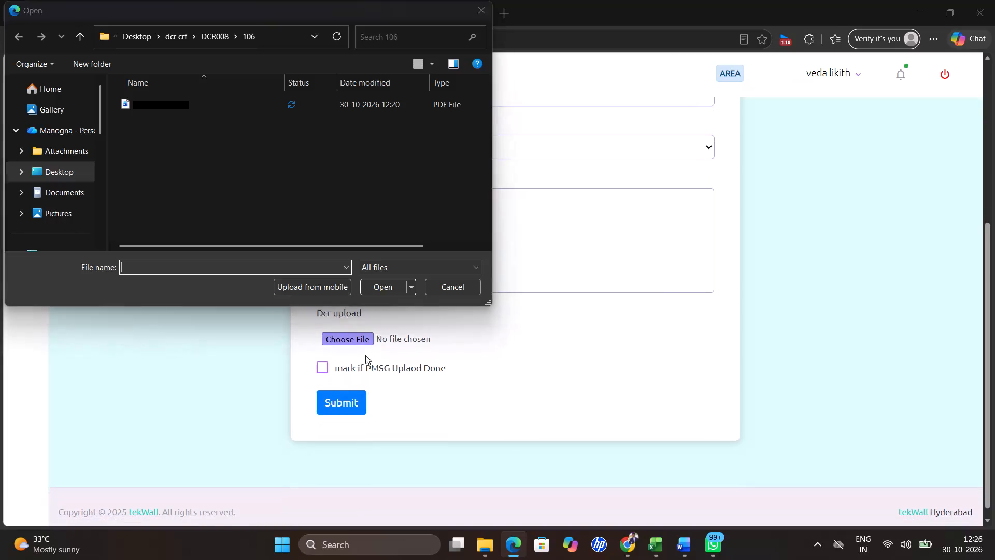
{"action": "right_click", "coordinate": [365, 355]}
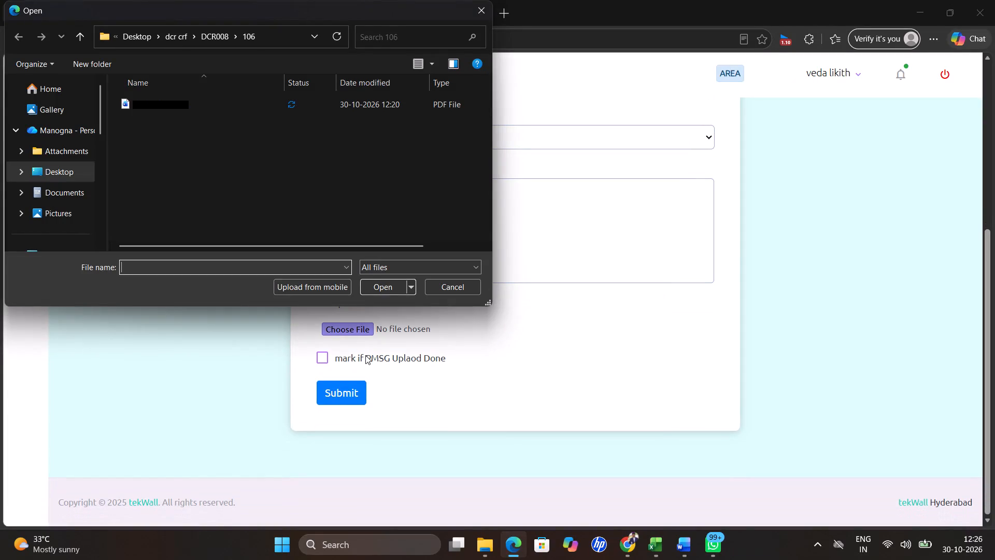
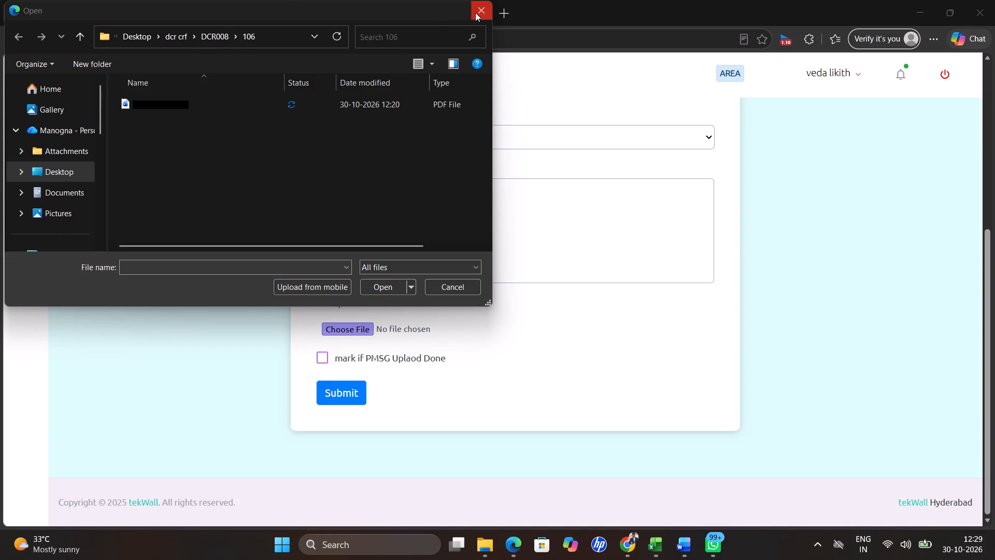
Attach the certificate PDF from folder 108 inside DCR008 as the installation's DCR upload and submit the form.
{"action": "left_click", "coordinate": [238, 40]}
{"action": "left_click", "coordinate": [238, 35]}
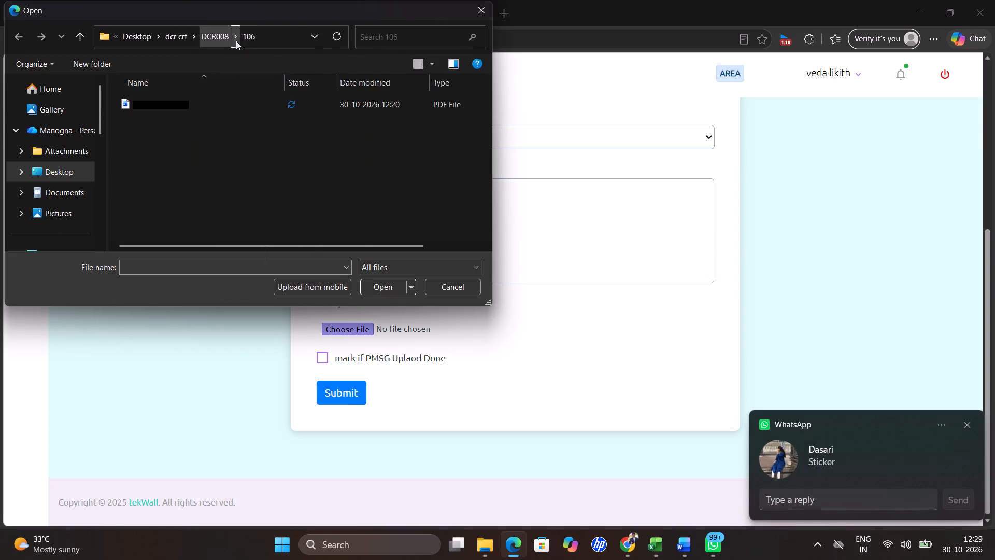
{"action": "left_click", "coordinate": [236, 41]}
{"action": "scroll", "coordinate": [257, 104], "scroll_direction": "down", "scroll_amount": 20}
{"action": "scroll", "coordinate": [257, 104], "scroll_direction": "down", "scroll_amount": 5}
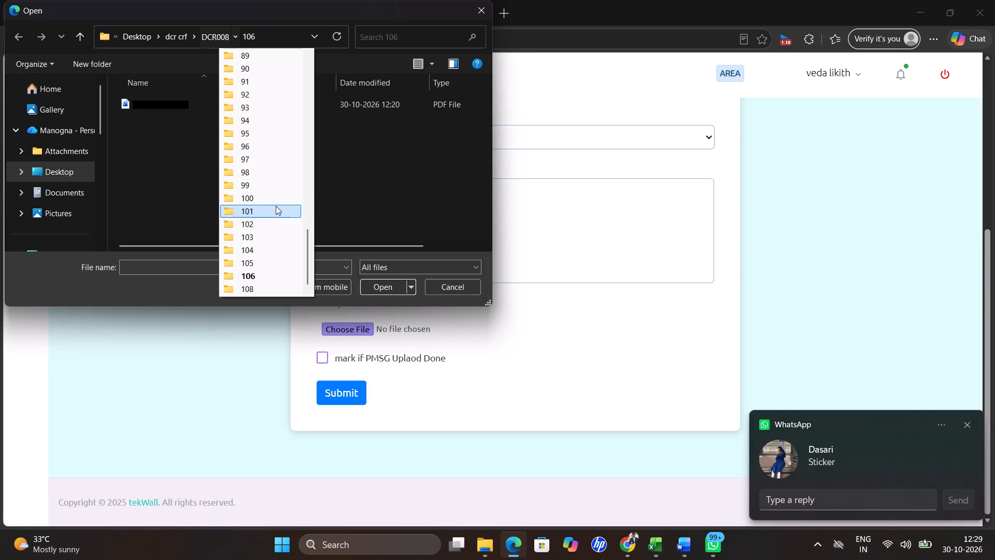
{"action": "scroll", "coordinate": [276, 206], "scroll_direction": "down", "scroll_amount": 6}
{"action": "left_click", "coordinate": [255, 292]}
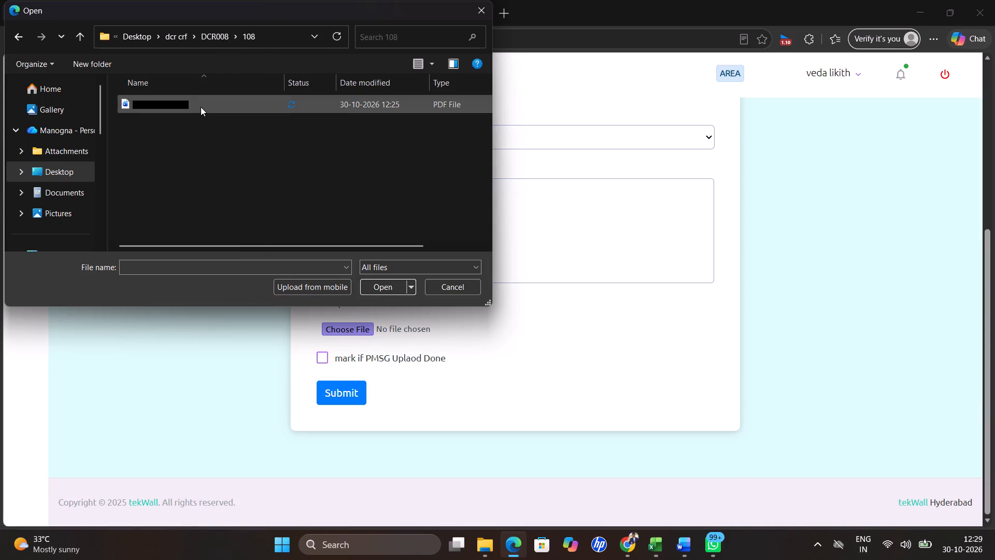
{"action": "triple_click", "coordinate": [200, 104]}
{"action": "scroll", "coordinate": [318, 217], "scroll_direction": "up", "scroll_amount": 10}
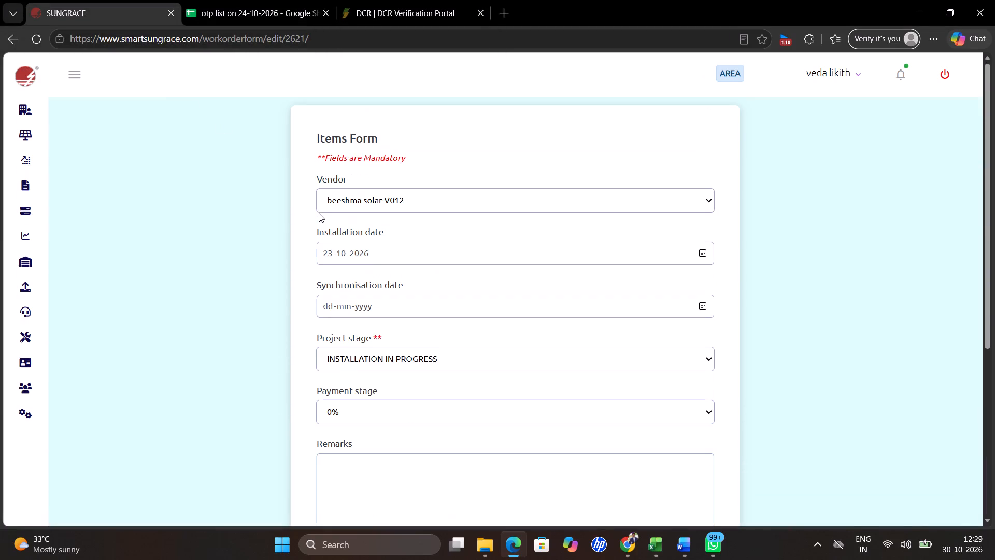
{"action": "scroll", "coordinate": [419, 370], "scroll_direction": "down", "scroll_amount": 5}
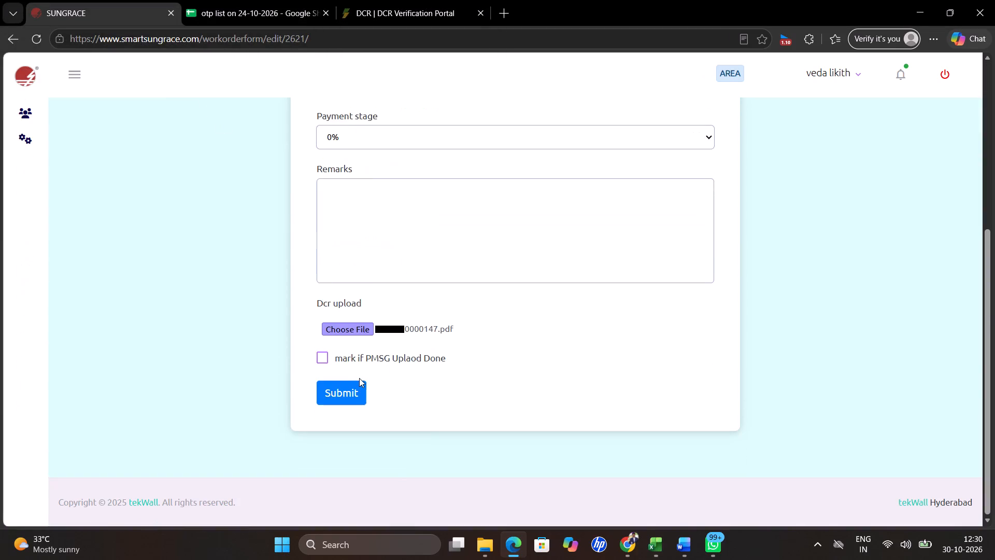
{"action": "left_click", "coordinate": [357, 387]}
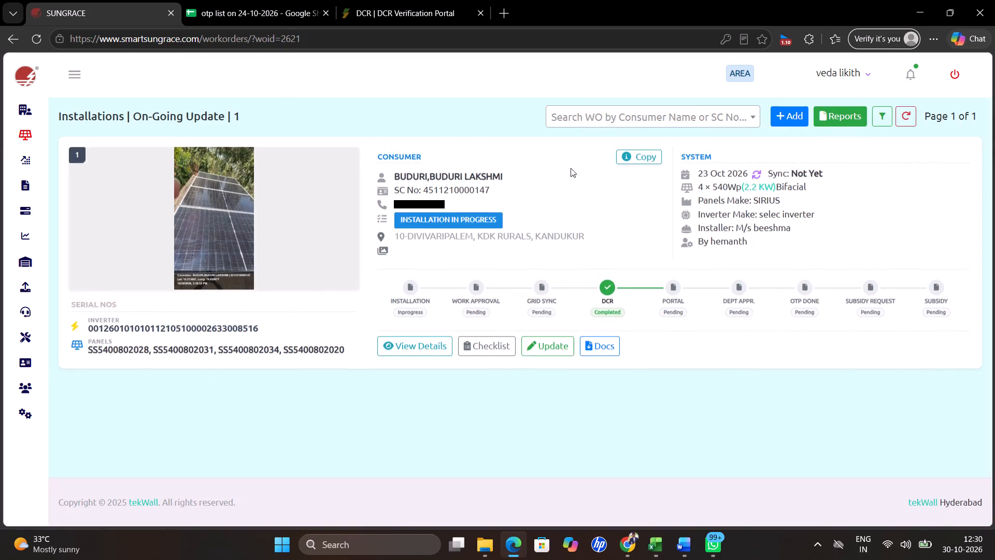
Switch back to the DCR Verification Portal with the open certificate document.
{"action": "left_click", "coordinate": [413, 9]}
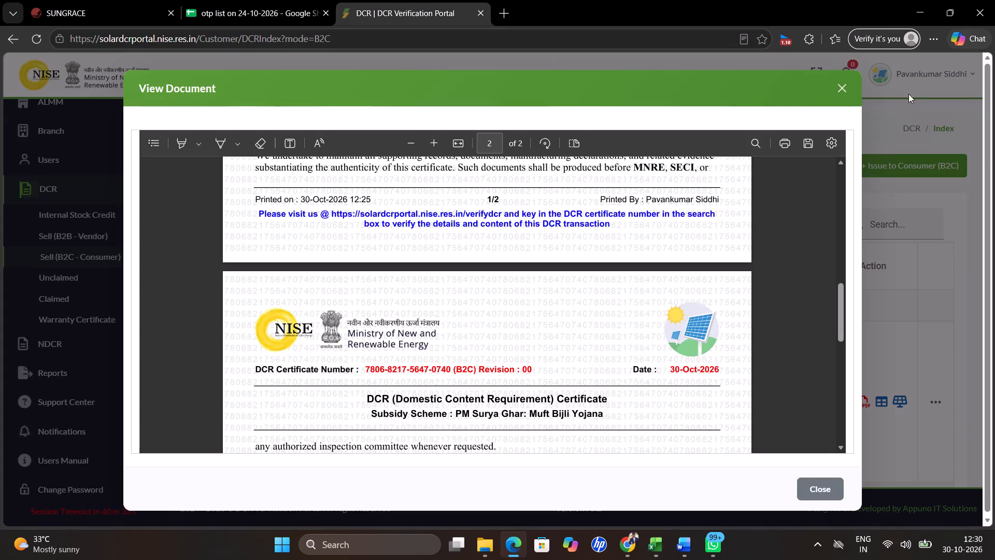
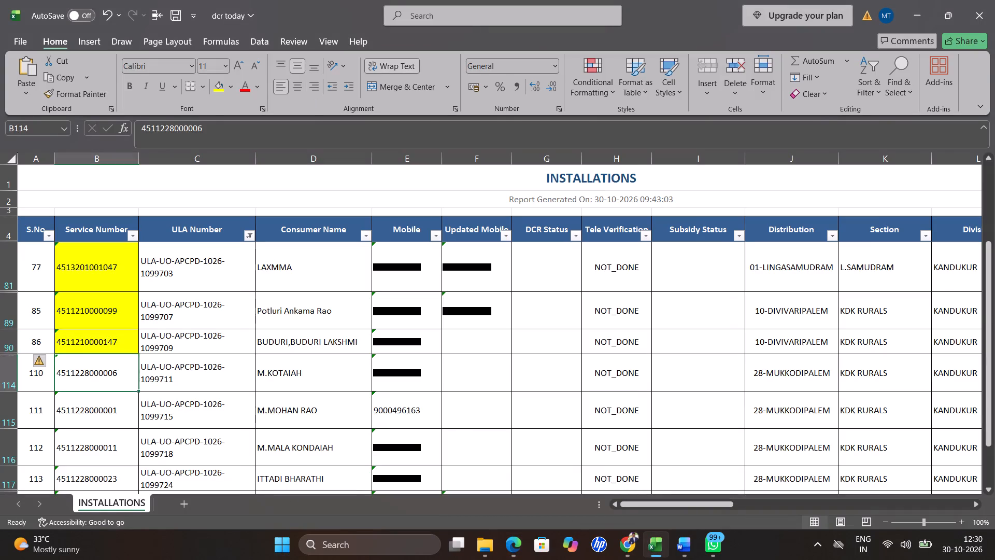
Copy the service number of the installation listed as S.No 110 in the INSTALLATIONS sheet.
{"action": "key", "text": "ctrl+c"}
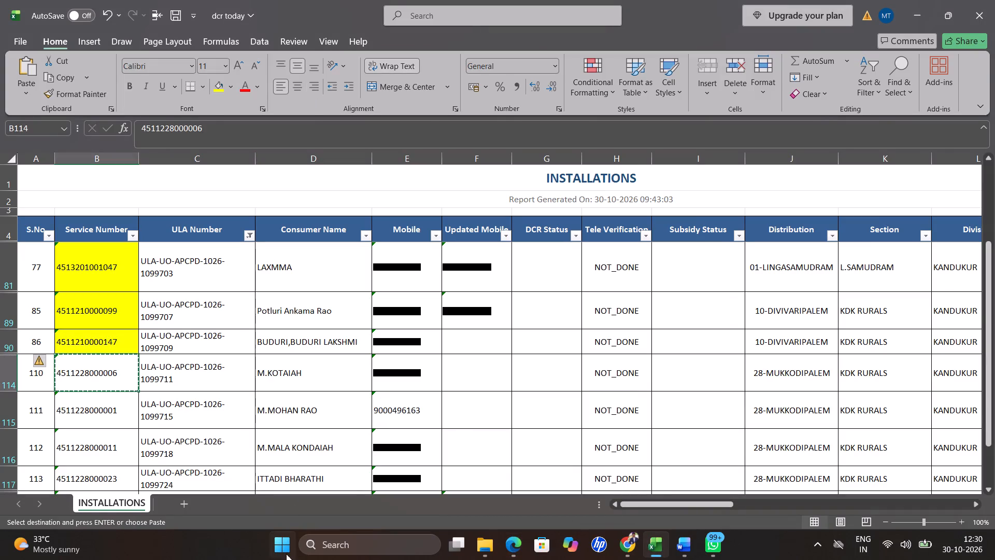
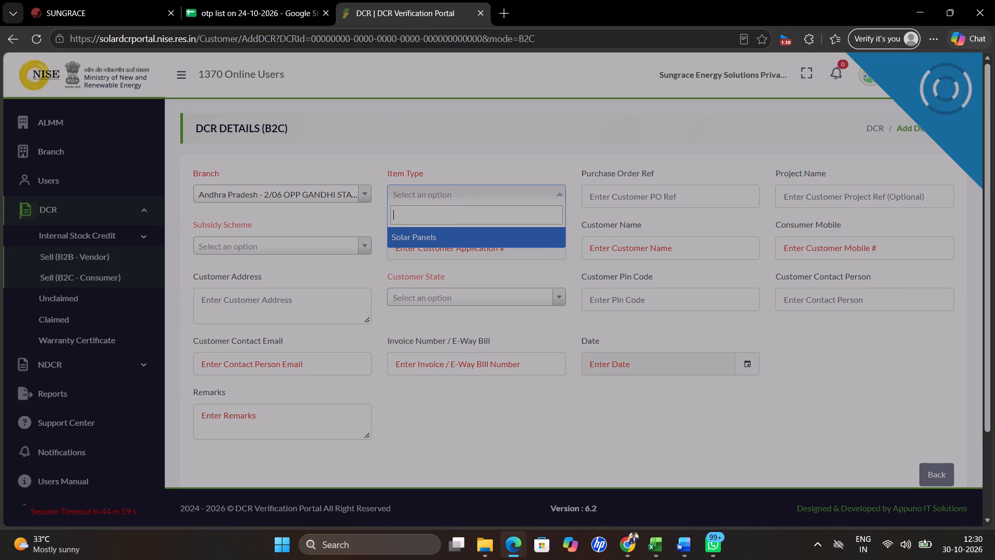
Set the item type of the new B2C DCR entry to Solar Panels.
{"action": "left_click", "coordinate": [456, 232]}
{"action": "left_click", "coordinate": [458, 248]}
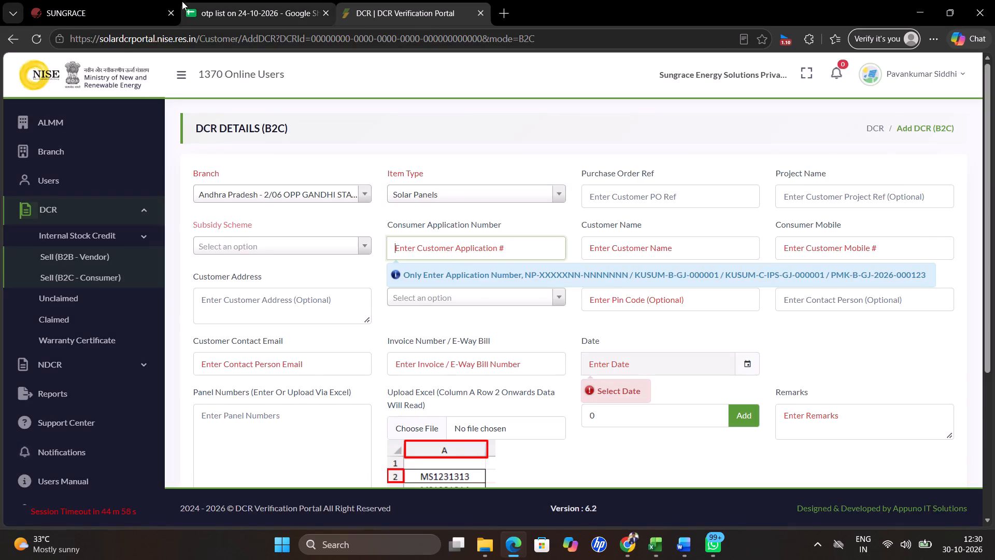
Switch to the SUNGRACE installations page and open the installation matching the copied service number.
{"action": "left_click", "coordinate": [142, 15]}
{"action": "left_click", "coordinate": [696, 107]}
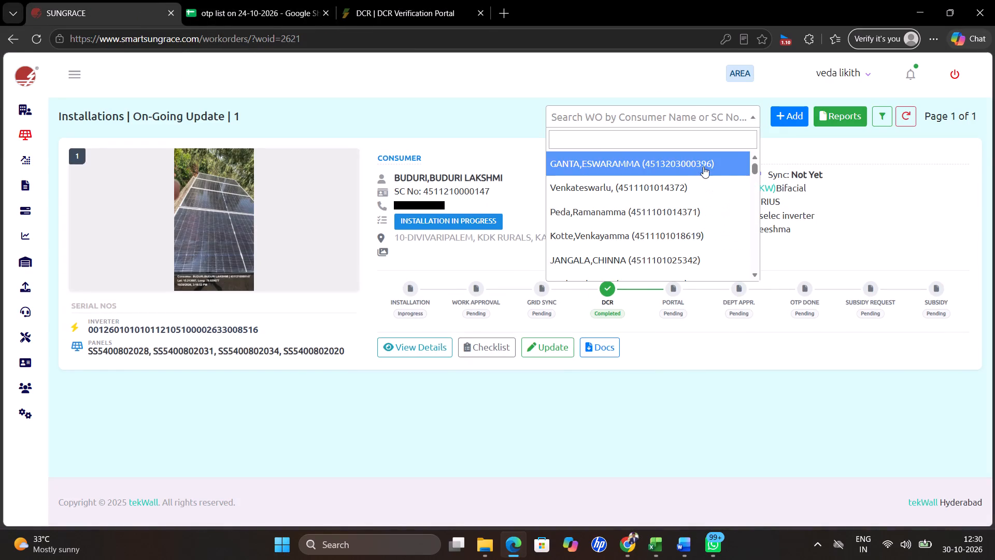
{"action": "key", "text": "ctrl+v"}
{"action": "left_click", "coordinate": [687, 169]}
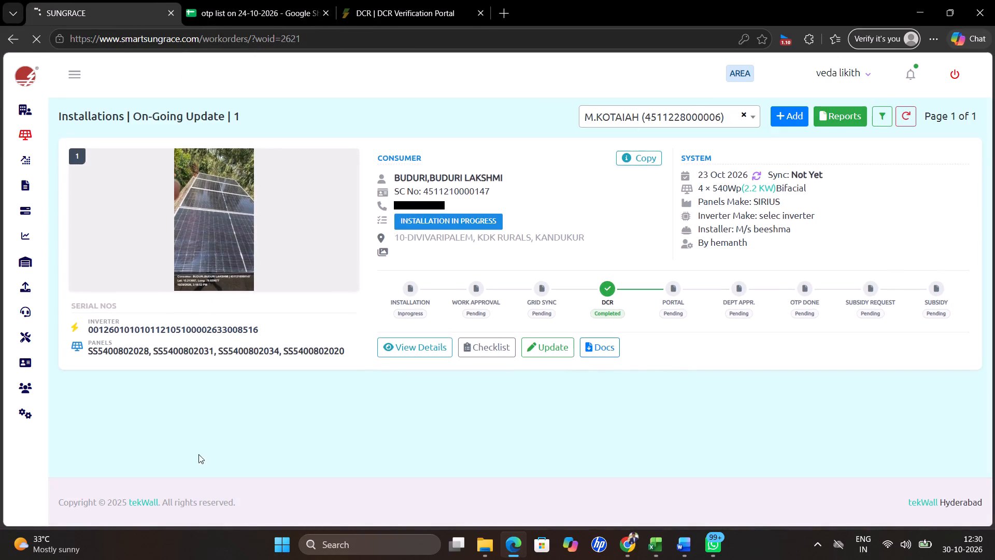
Copy the ULA number from the installation's quick copy details into the DCR form's Consumer Application Number.
{"action": "left_click", "coordinate": [649, 155]}
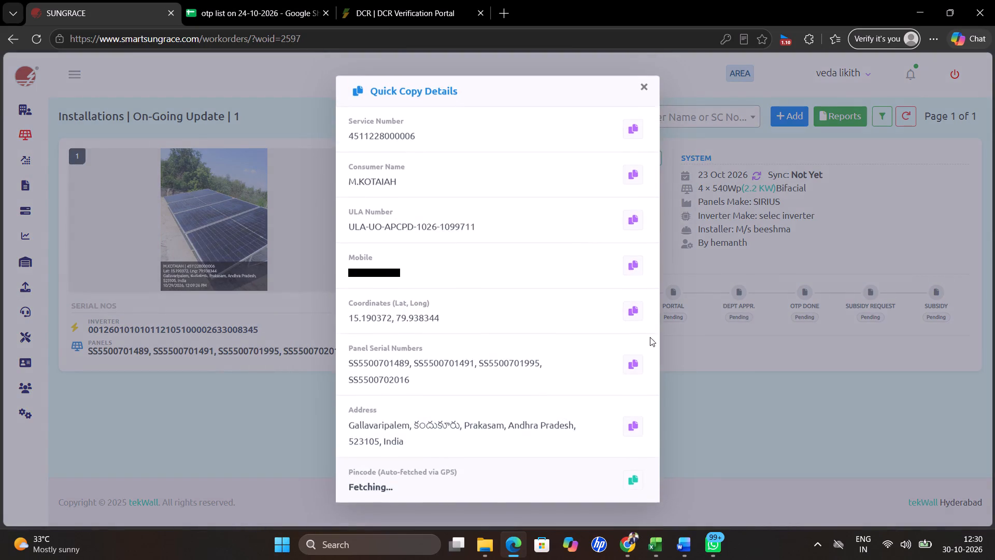
{"action": "left_click", "coordinate": [631, 213]}
{"action": "left_click", "coordinate": [616, 125]}
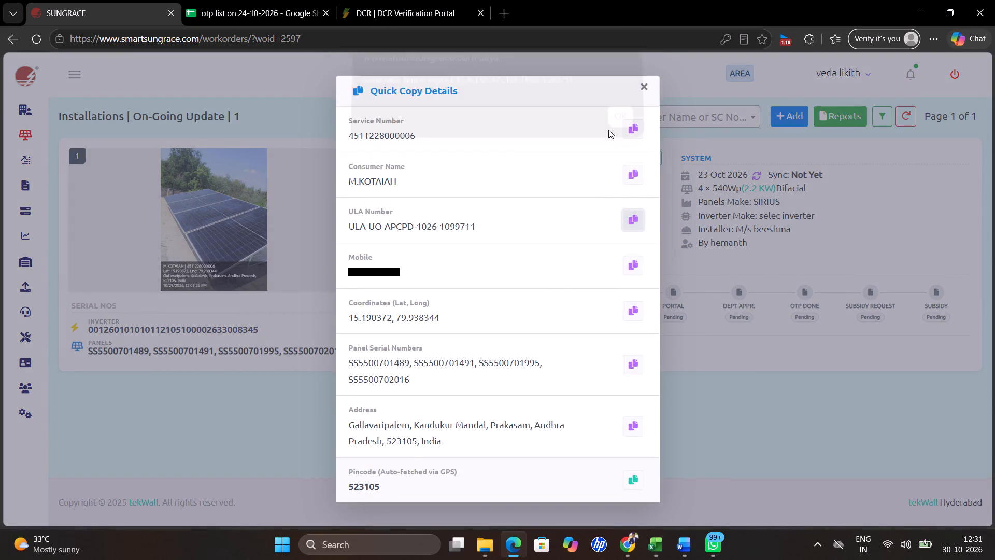
{"action": "left_click", "coordinate": [438, 3]}
{"action": "key", "text": "ctrl+v"}
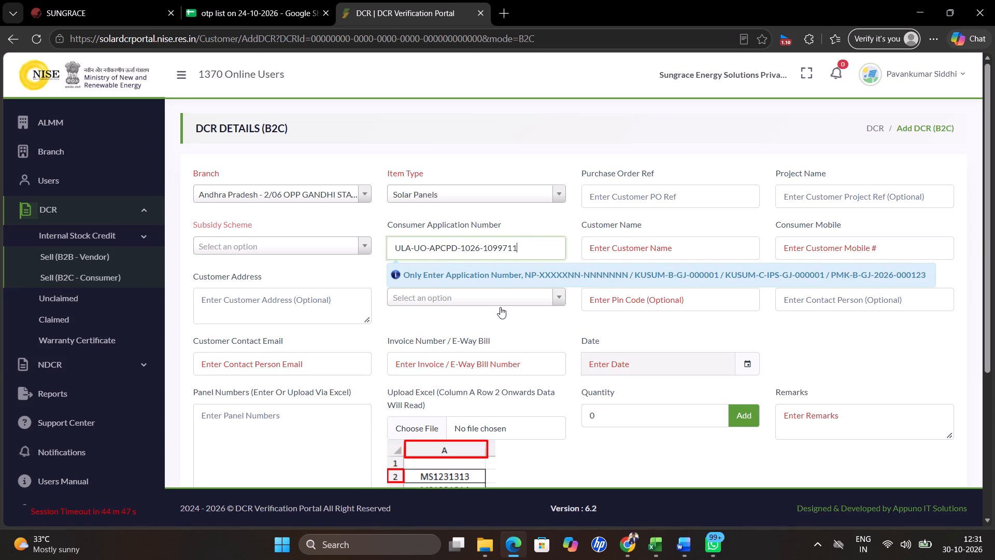
Set the customer state in the DCR form to Andhra Pradesh (28).
{"action": "left_click", "coordinate": [531, 298]}
{"action": "left_click", "coordinate": [451, 370]}
{"action": "left_click", "coordinate": [492, 310]}
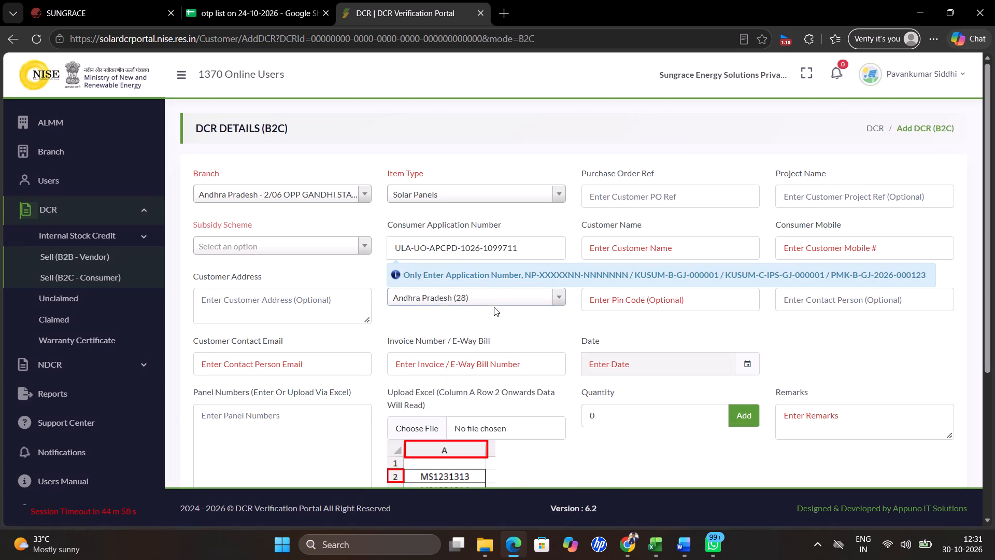
{"action": "left_click", "coordinate": [508, 293]}
{"action": "left_click", "coordinate": [480, 381]}
{"action": "left_click", "coordinate": [286, 371]}
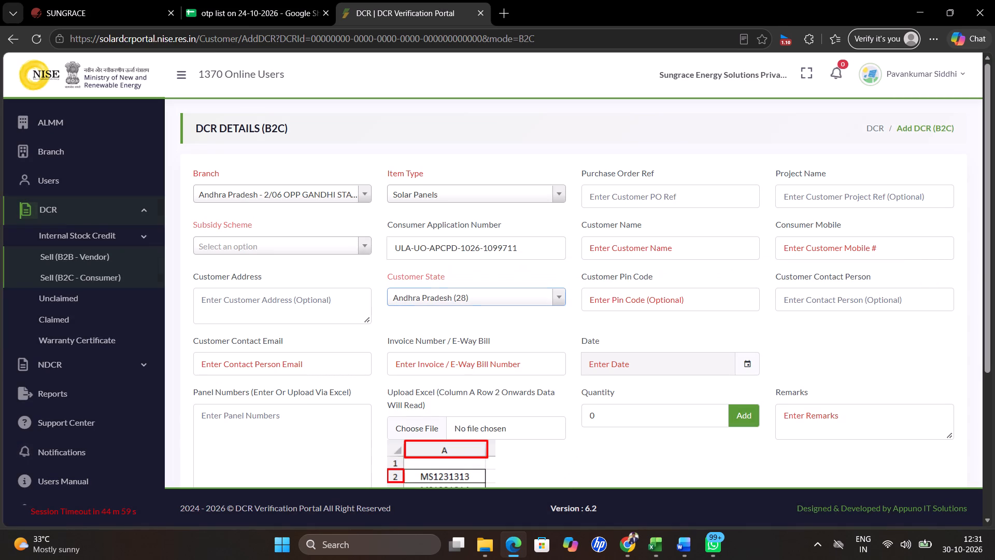
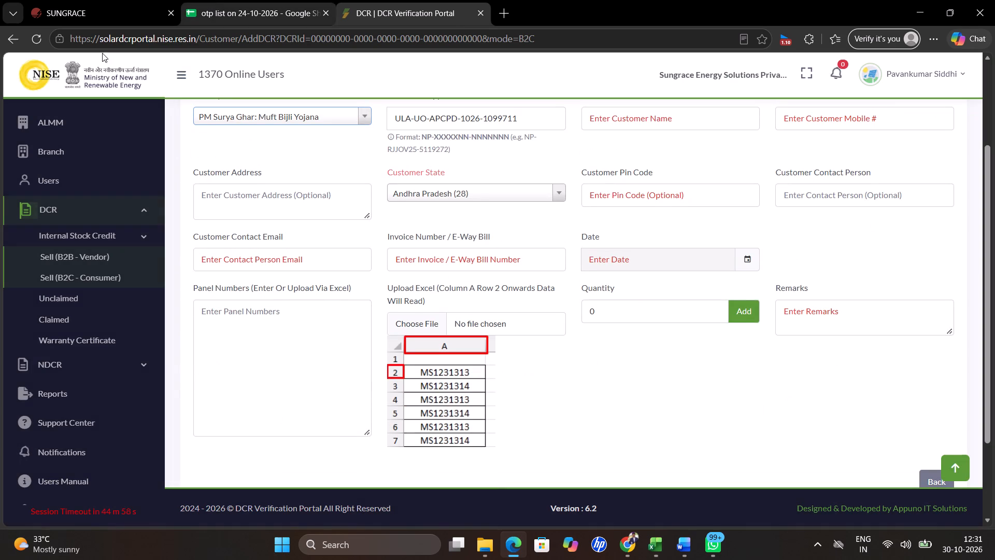
Copy the panel serial numbers from the SUNGRACE quick copy details into the DCR form's Panel Numbers.
{"action": "left_click", "coordinate": [55, 0]}
{"action": "left_click", "coordinate": [627, 356]}
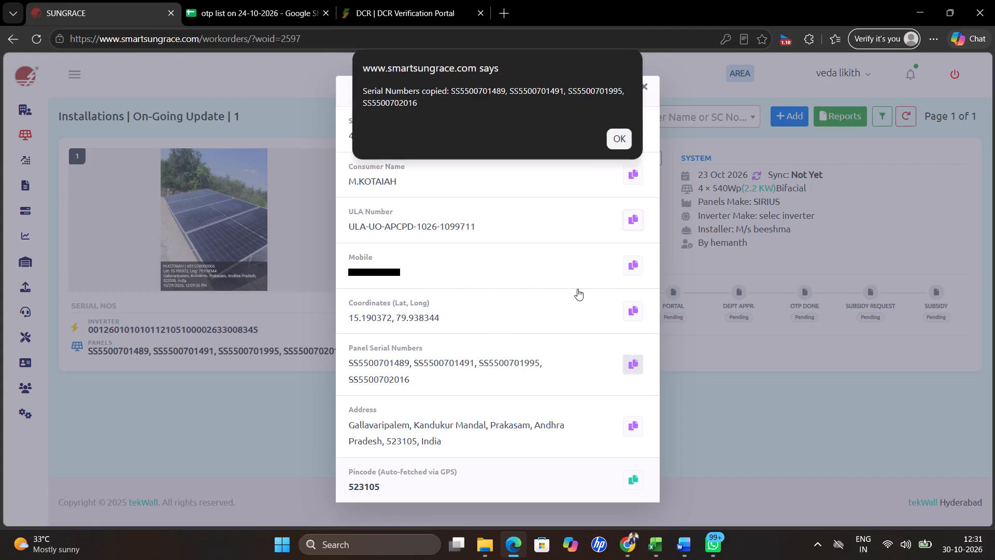
{"action": "left_click", "coordinate": [617, 135]}
{"action": "left_click", "coordinate": [371, 3]}
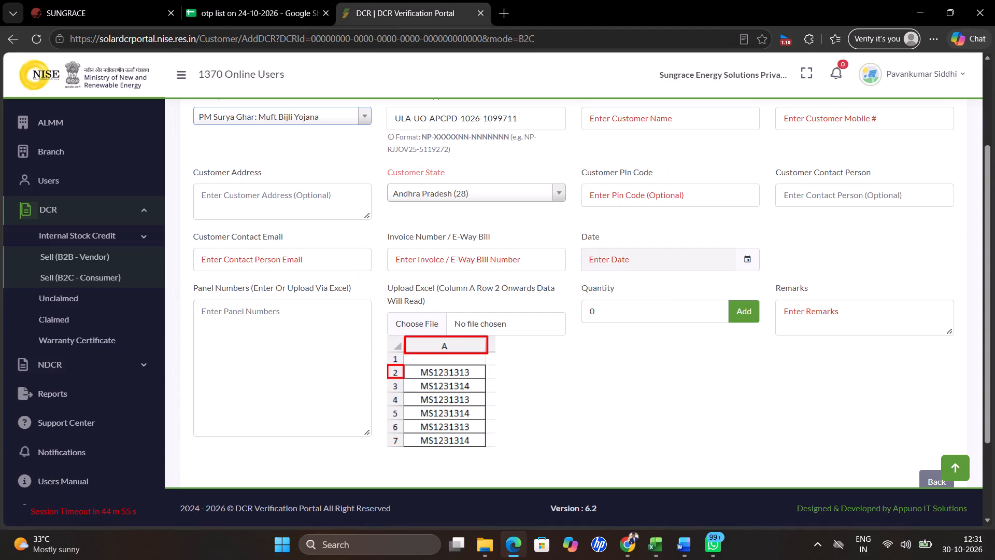
{"action": "left_click", "coordinate": [256, 353]}
{"action": "key", "text": "ctrl+v"}
Copy the installation address from the SUNGRACE quick copy details into the DCR form's Remarks.
{"action": "left_click", "coordinate": [83, 0]}
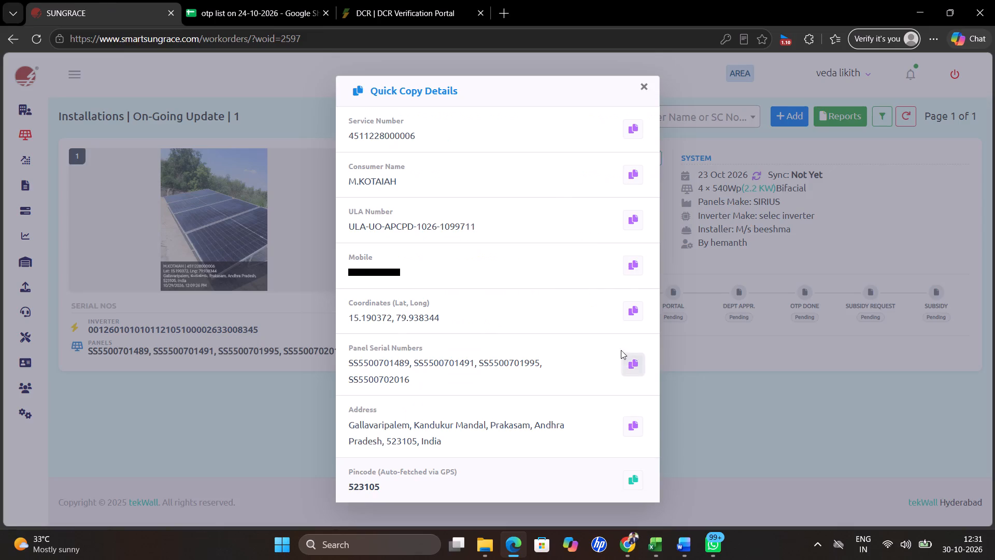
{"action": "left_click", "coordinate": [638, 429]}
{"action": "left_click", "coordinate": [633, 137]}
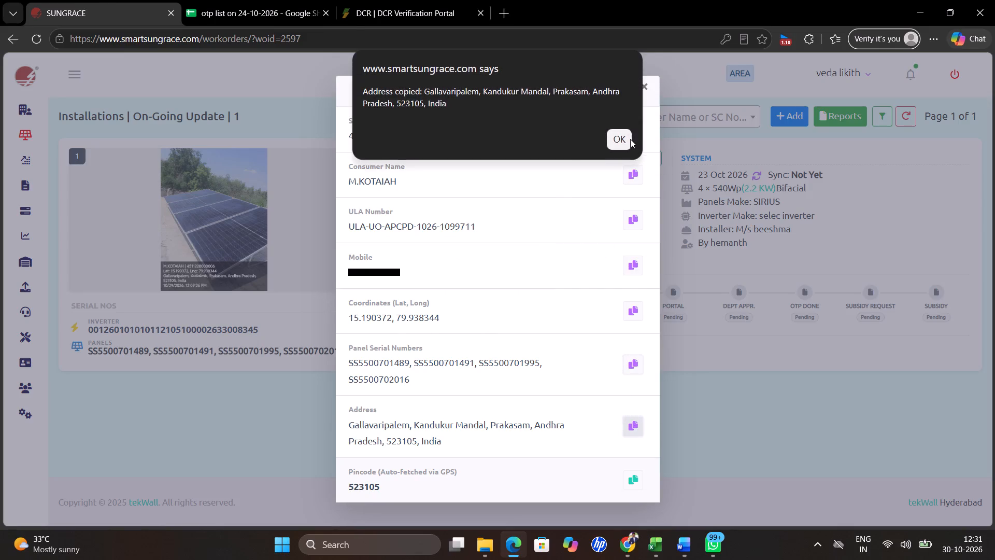
{"action": "left_click", "coordinate": [630, 140]}
{"action": "left_click", "coordinate": [434, 8]}
{"action": "left_click", "coordinate": [808, 330]}
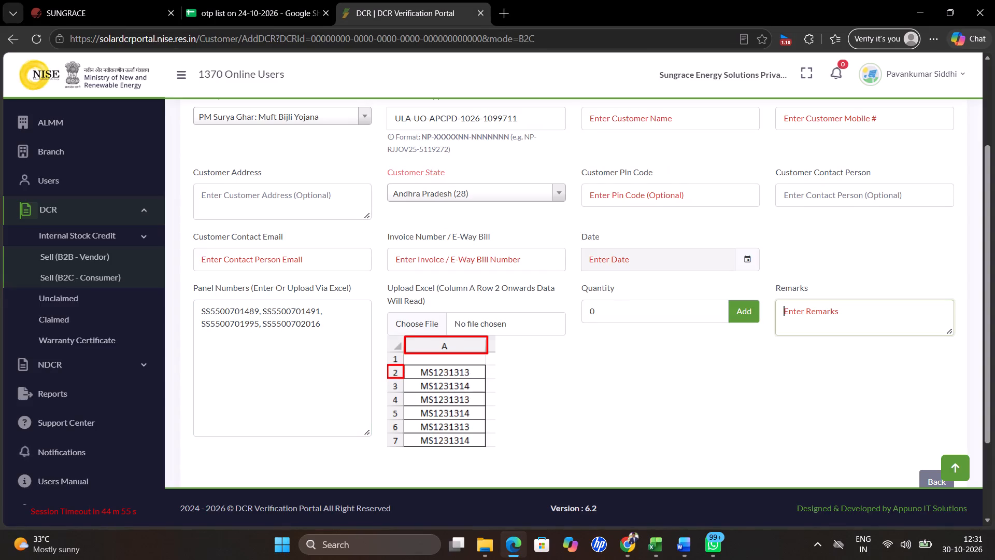
{"action": "key", "text": "ctrl+v"}
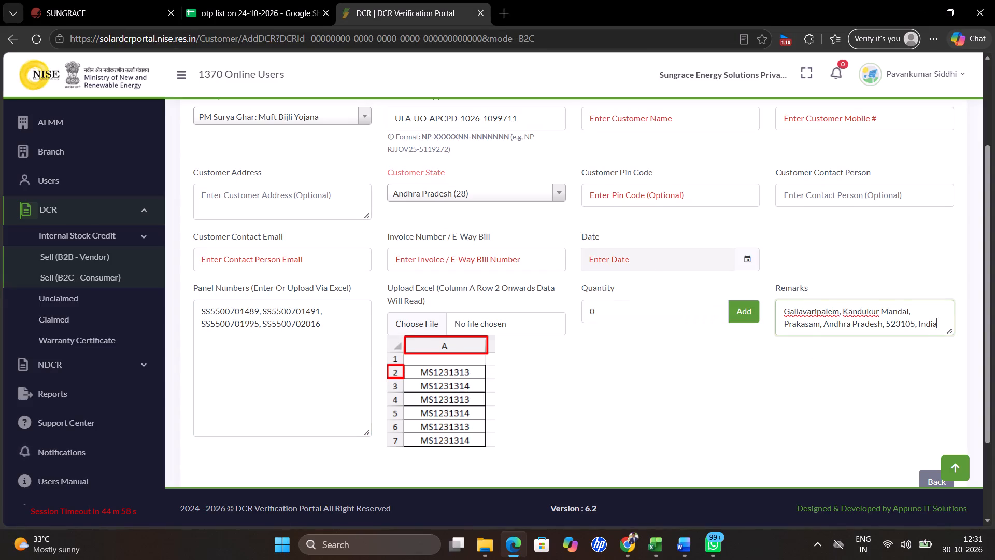
Copy the pin code out of the Remarks address into Customer Pin Code.
{"action": "double_click", "coordinate": [901, 327]}
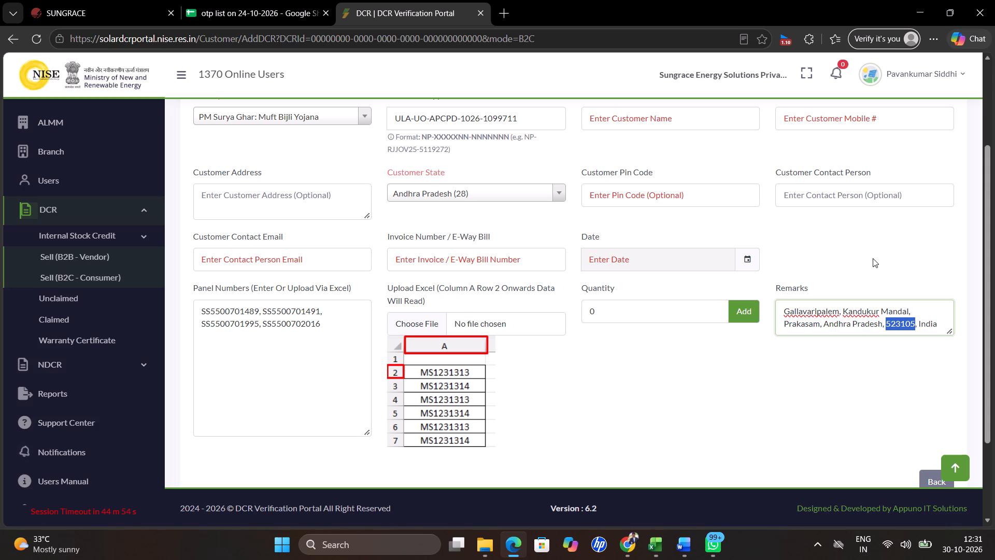
{"action": "key", "text": "ctrl+c"}
{"action": "left_click", "coordinate": [634, 191]}
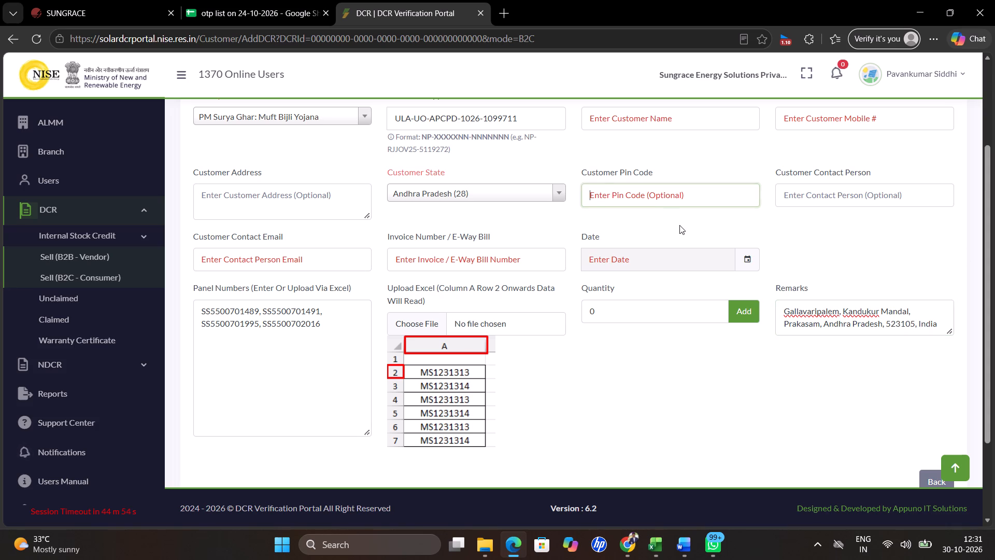
{"action": "key", "text": "ctrl+v"}
{"action": "left_click", "coordinate": [678, 263]}
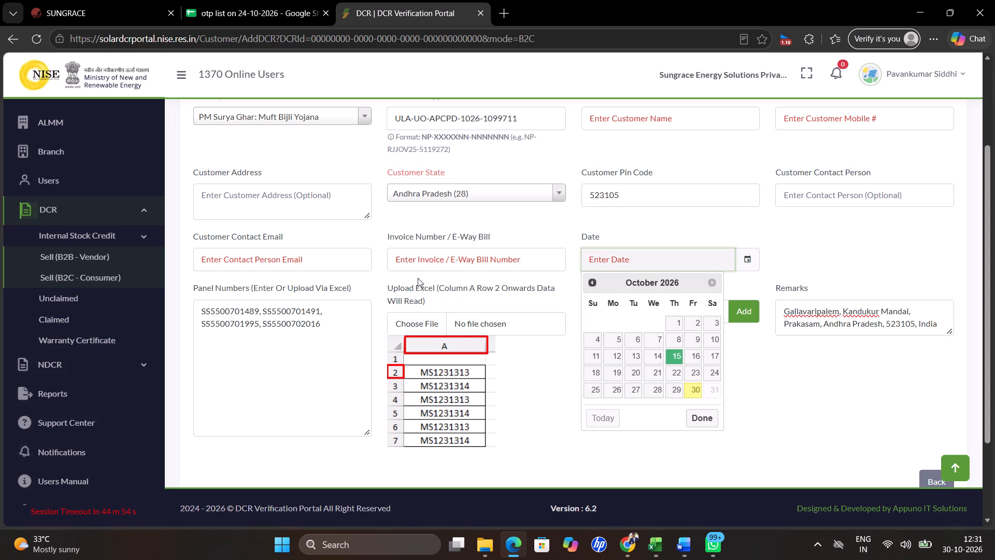
Remove the commas between the panel numbers and put each of the four serial numbers on its own line.
{"action": "left_click", "coordinate": [261, 308]}
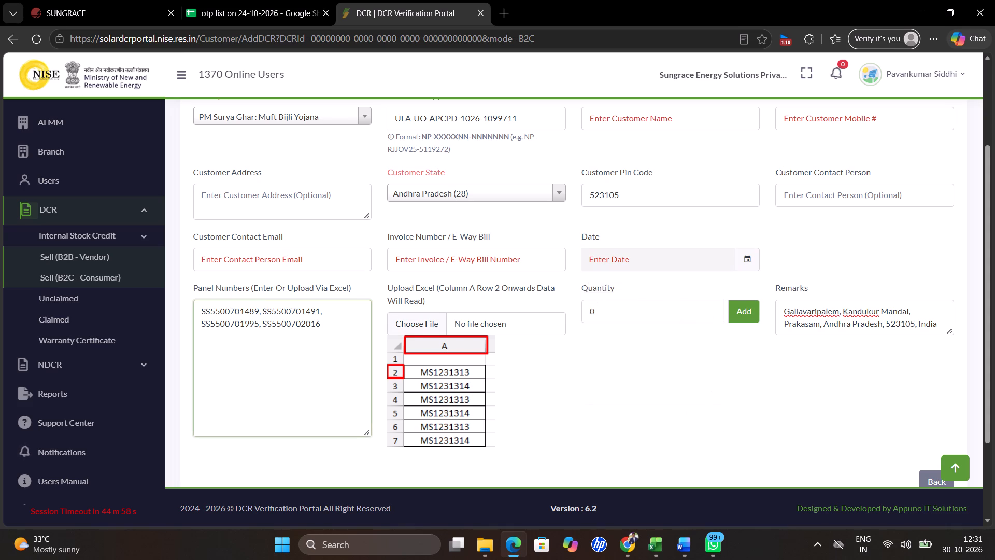
{"action": "key", "text": "BackSpace"}
{"action": "key", "text": "Return"}
{"action": "key", "text": "Right"}
{"action": "key", "text": "Right"}
{"action": "key", "text": "Right"}
{"action": "key", "text": "Right"}
{"action": "key", "text": "Right"}
{"action": "key", "text": "Right"}
{"action": "key", "text": "Right"}
{"action": "key", "text": "Right"}
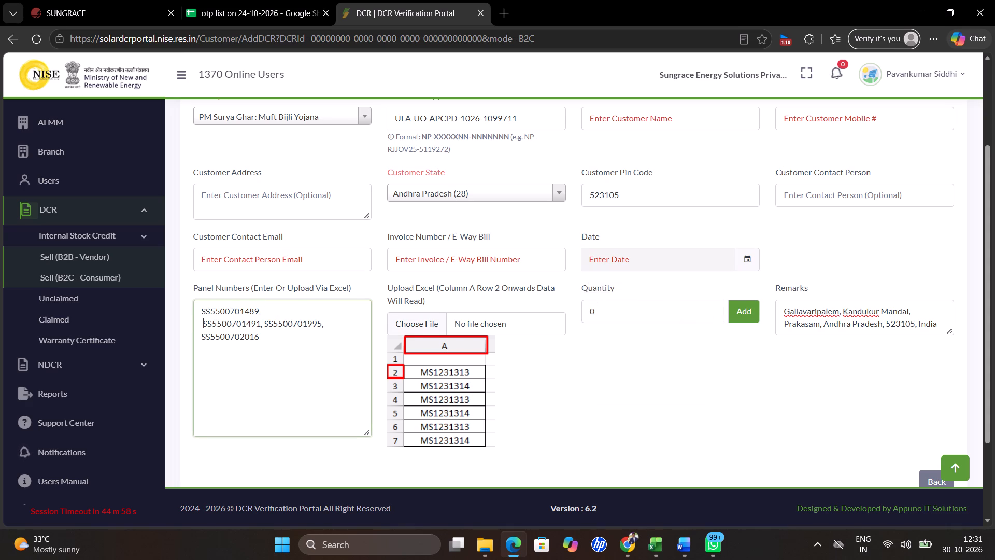
{"action": "key", "text": "Right"}
{"action": "key", "text": "Right"}
{"action": "key", "text": "Right"}
{"action": "key", "text": "Right"}
{"action": "key", "text": "Right"}
{"action": "key", "text": "Right"}
{"action": "key", "text": "BackSpace"}
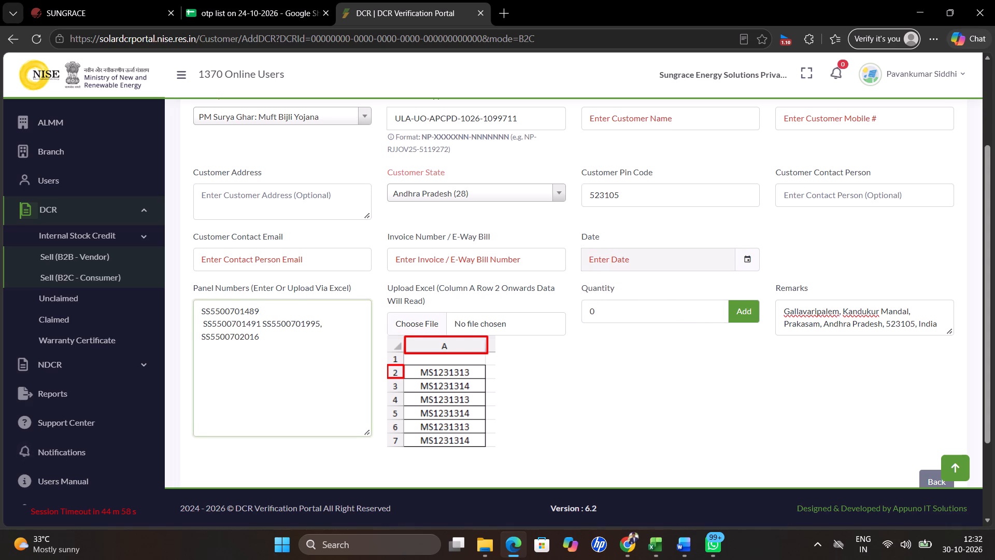
{"action": "key", "text": "Return"}
{"action": "key", "text": "Right"}
{"action": "key", "text": "Right"}
{"action": "key", "text": "Right"}
{"action": "key", "text": "Right"}
{"action": "key", "text": "Right"}
{"action": "key", "text": "Right"}
{"action": "key", "text": "Right"}
{"action": "key", "text": "Right"}
{"action": "key", "text": "Right"}
{"action": "key", "text": "Right"}
{"action": "key", "text": "Right"}
{"action": "key", "text": "Right"}
{"action": "key", "text": "Right"}
{"action": "key", "text": "Right"}
{"action": "key", "text": "Right"}
{"action": "key", "text": "Right"}
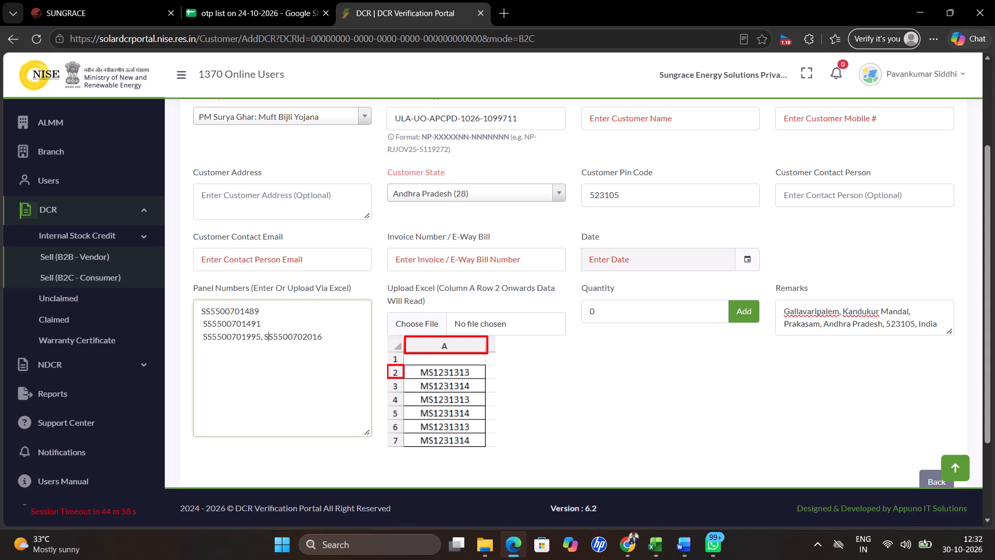
{"action": "key", "text": "Left"}
{"action": "key", "text": "Left"}
{"action": "key", "text": "BackSpace"}
{"action": "key", "text": "Return"}
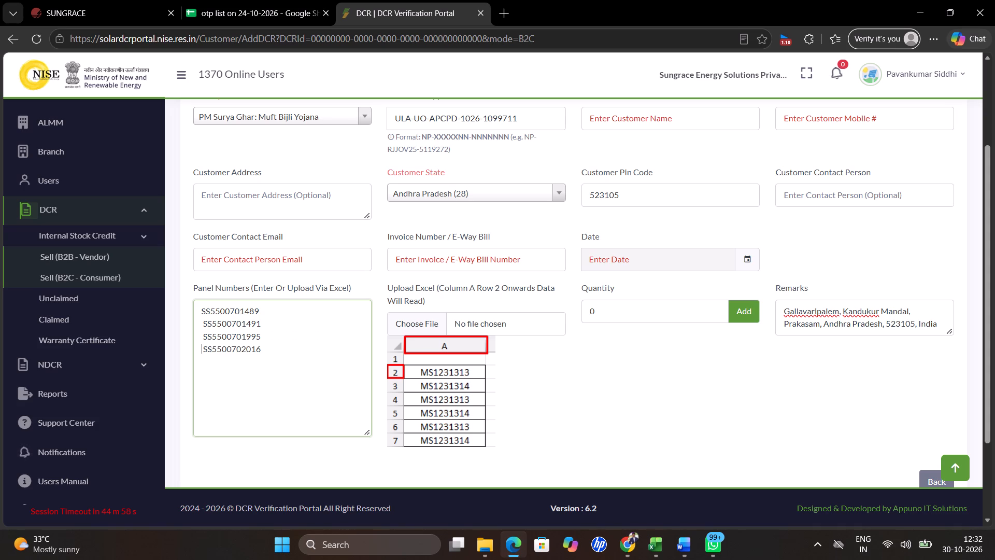
Set the panel quantity to 4.
{"action": "scroll", "coordinate": [628, 310], "scroll_direction": "up", "scroll_amount": 2}
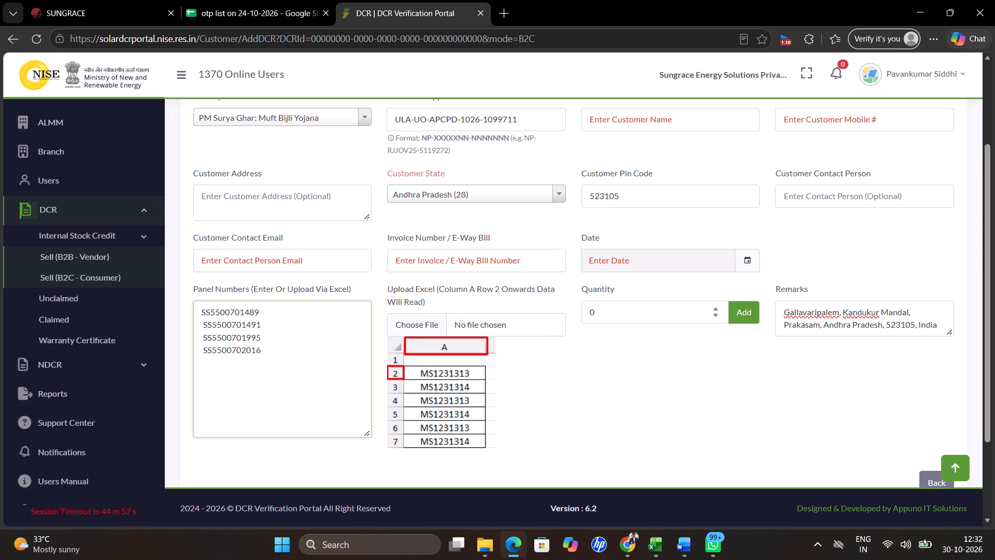
{"action": "left_click", "coordinate": [641, 445]}
{"action": "scroll", "coordinate": [640, 441], "scroll_direction": "up", "scroll_amount": 3}
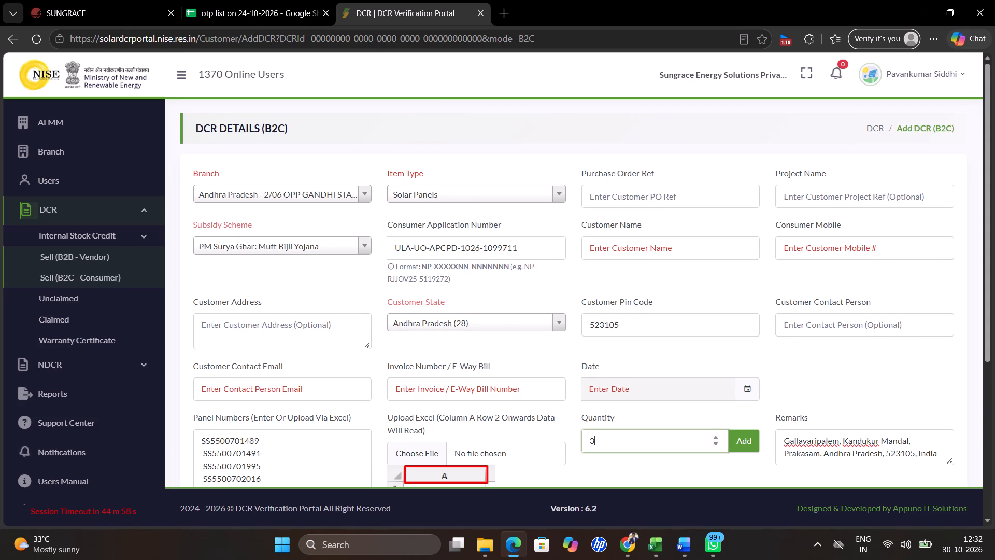
{"action": "scroll", "coordinate": [640, 441], "scroll_direction": "up", "scroll_amount": 1}
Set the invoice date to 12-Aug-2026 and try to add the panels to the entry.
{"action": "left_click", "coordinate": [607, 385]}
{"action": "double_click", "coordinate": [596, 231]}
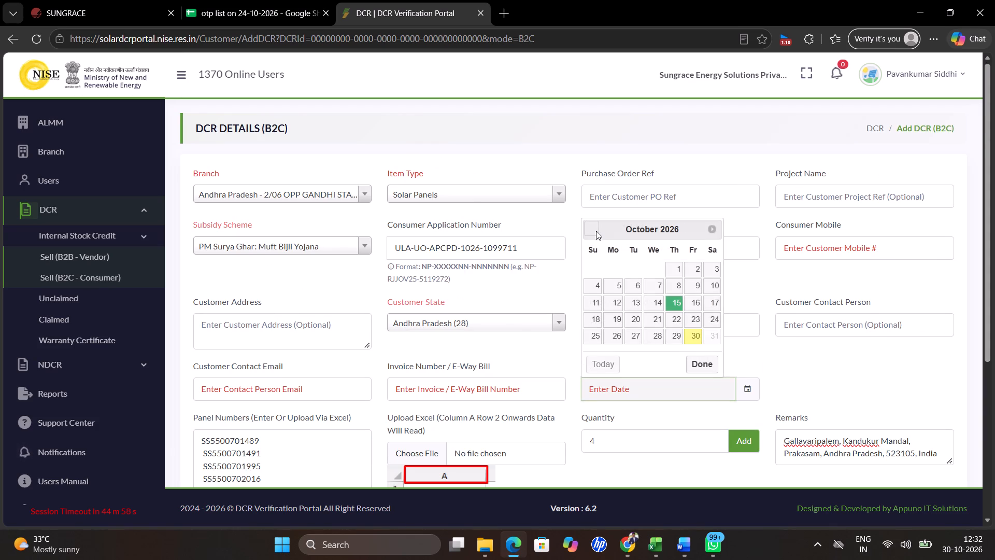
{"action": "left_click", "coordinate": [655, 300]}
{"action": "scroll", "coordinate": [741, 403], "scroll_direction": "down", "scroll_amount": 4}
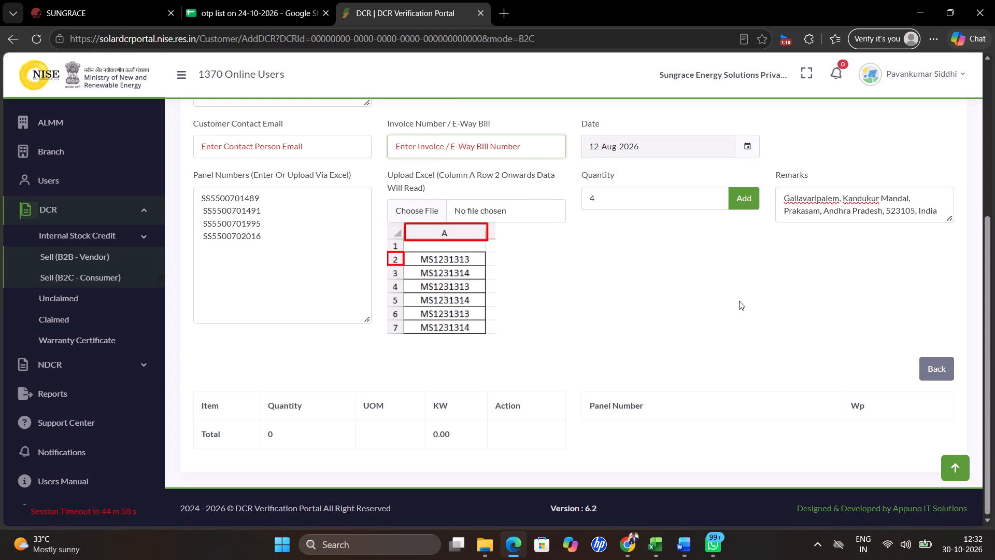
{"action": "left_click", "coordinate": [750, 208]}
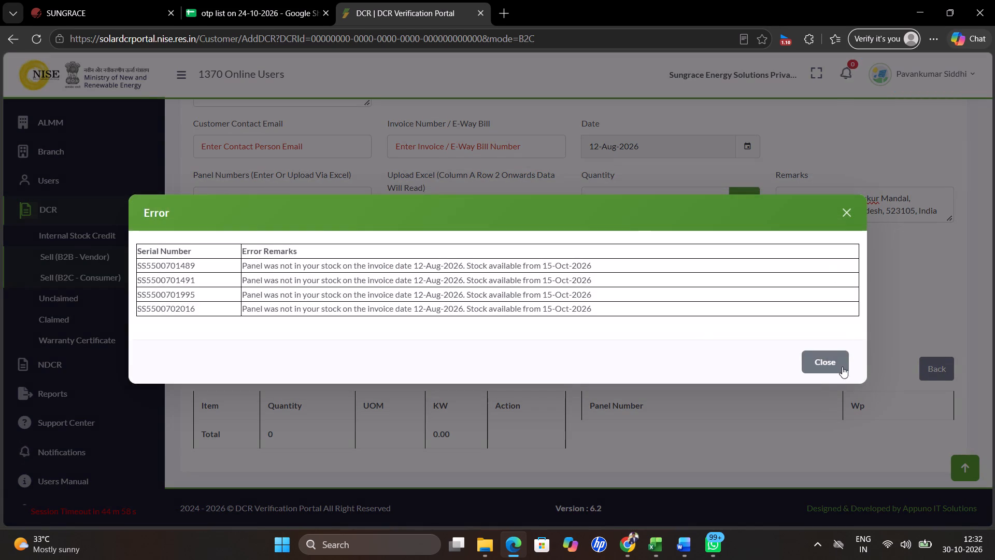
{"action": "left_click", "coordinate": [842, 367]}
Set the invoice date to 22-Oct-2026 and add the four panels to the DCR entry.
{"action": "left_click", "coordinate": [663, 146]}
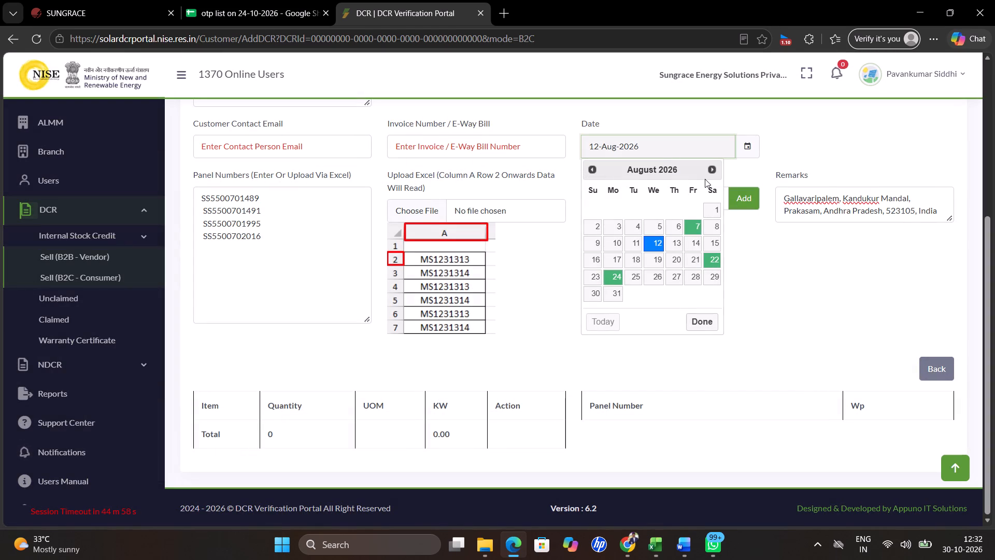
{"action": "double_click", "coordinate": [705, 179]}
{"action": "double_click", "coordinate": [709, 174]}
{"action": "left_click", "coordinate": [671, 249]}
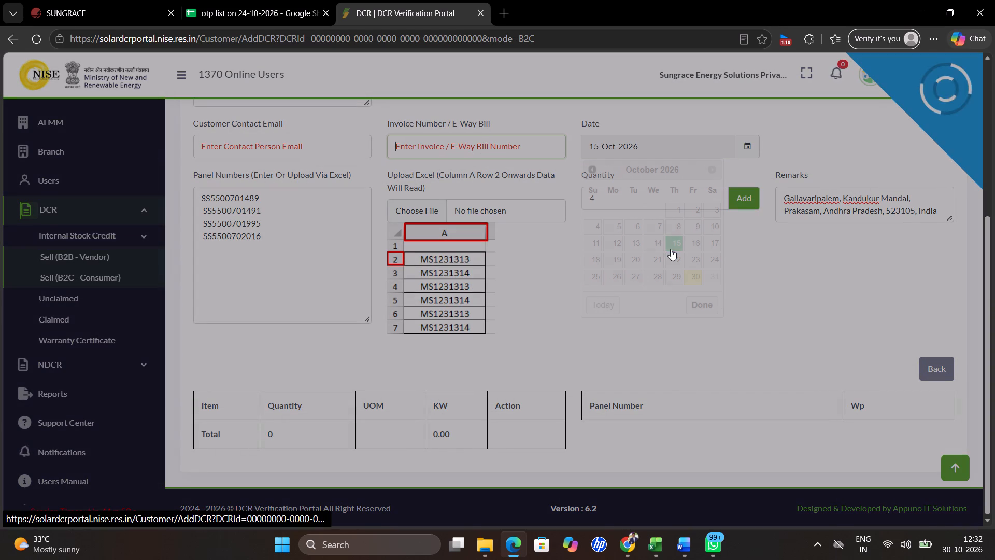
{"action": "left_click", "coordinate": [721, 128]}
{"action": "left_click", "coordinate": [709, 149]}
{"action": "left_click", "coordinate": [711, 170]}
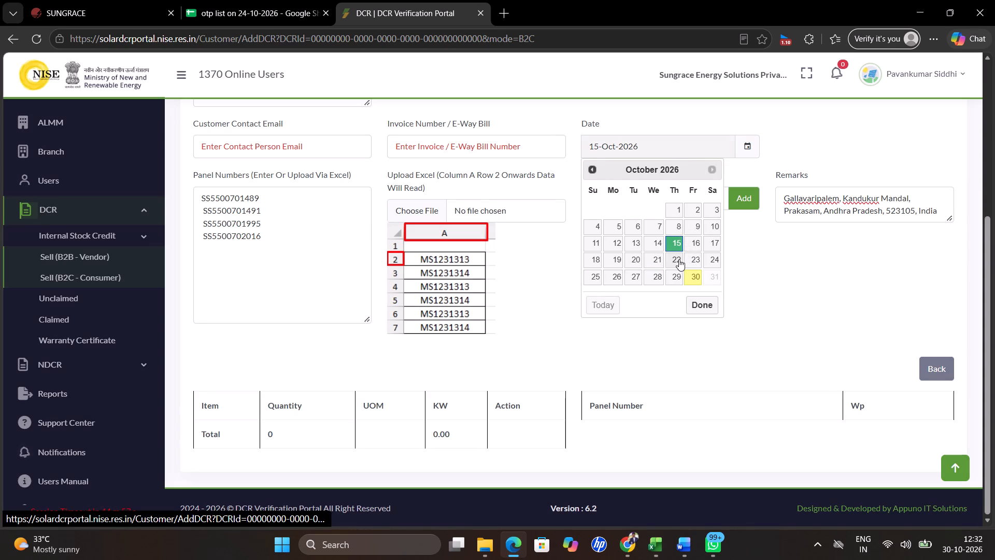
{"action": "left_click", "coordinate": [680, 259]}
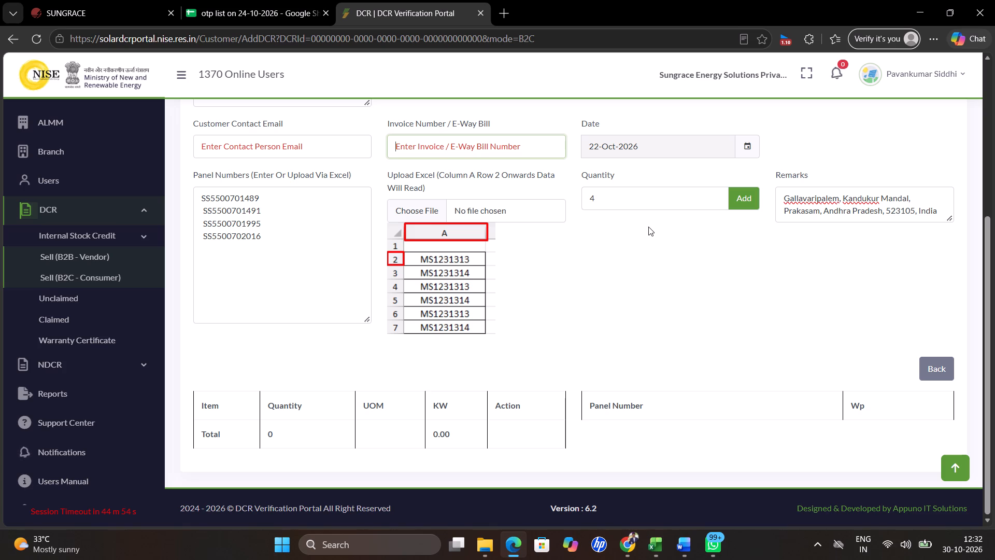
{"action": "left_click", "coordinate": [743, 198]}
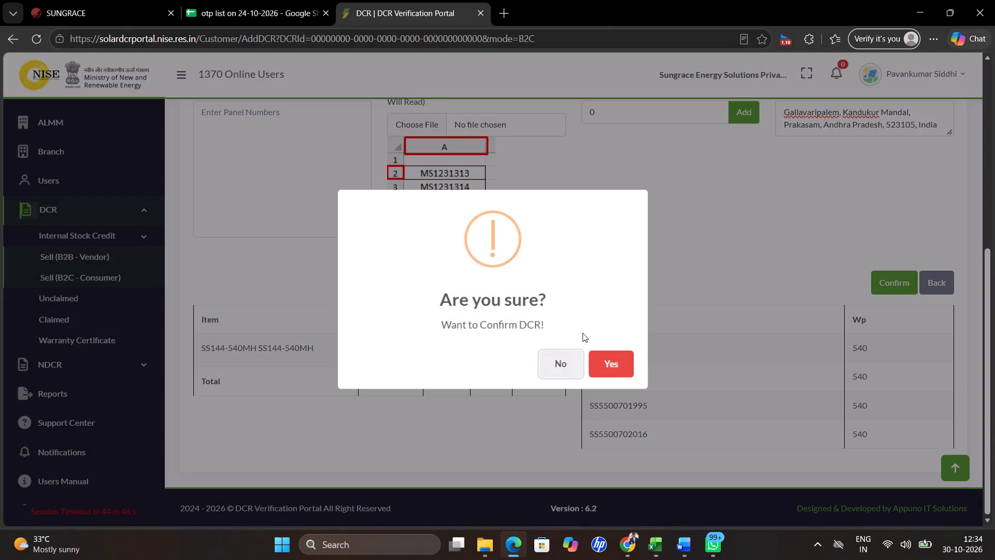
{"action": "left_click", "coordinate": [600, 355]}
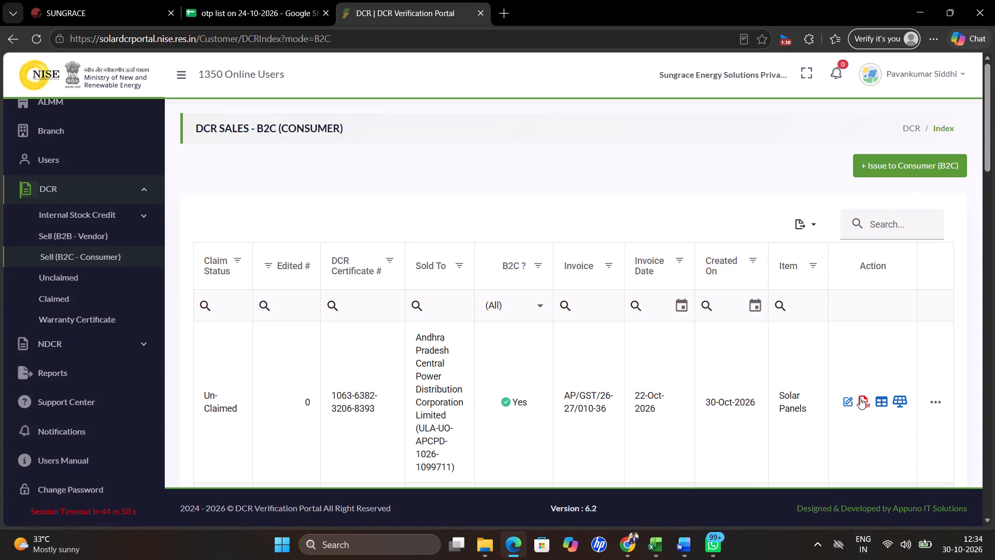
View the certificate PDF of the AP/GST/26-27/010-36 entry and close it.
{"action": "left_click", "coordinate": [860, 398]}
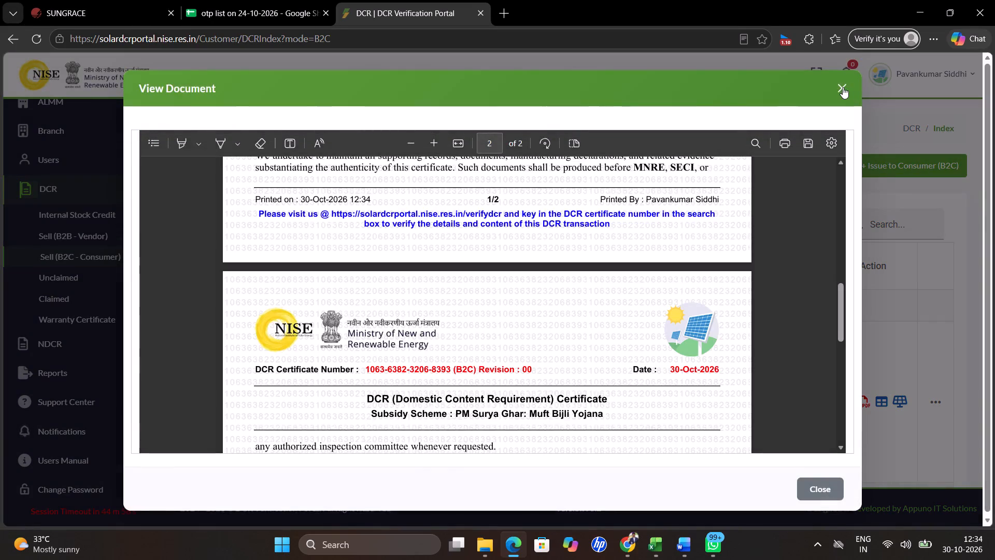
{"action": "left_click", "coordinate": [843, 87]}
Save the AP/GST/26-27/010-36 certificate PDF in folder 36 of DCR010, named with the service number copied from the SUNGRACE installation details.
{"action": "left_click", "coordinate": [84, 9]}
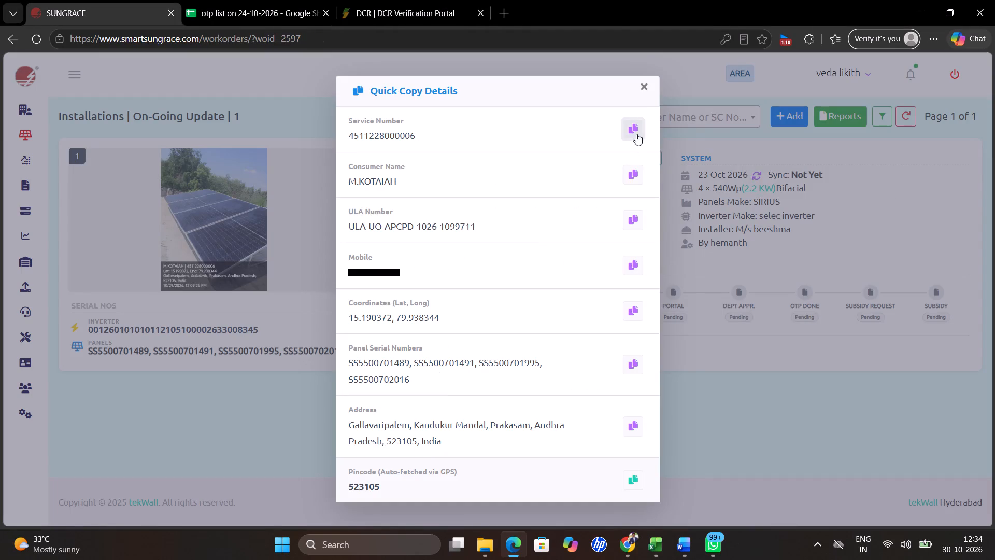
{"action": "left_click", "coordinate": [636, 133]}
{"action": "left_click", "coordinate": [618, 128]}
{"action": "left_click", "coordinate": [416, 0]}
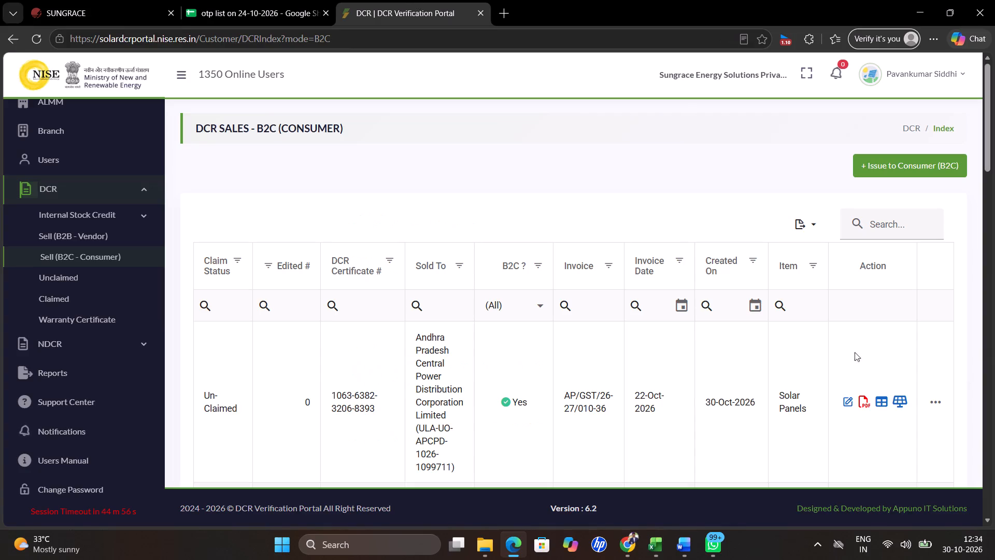
{"action": "left_click", "coordinate": [859, 403]}
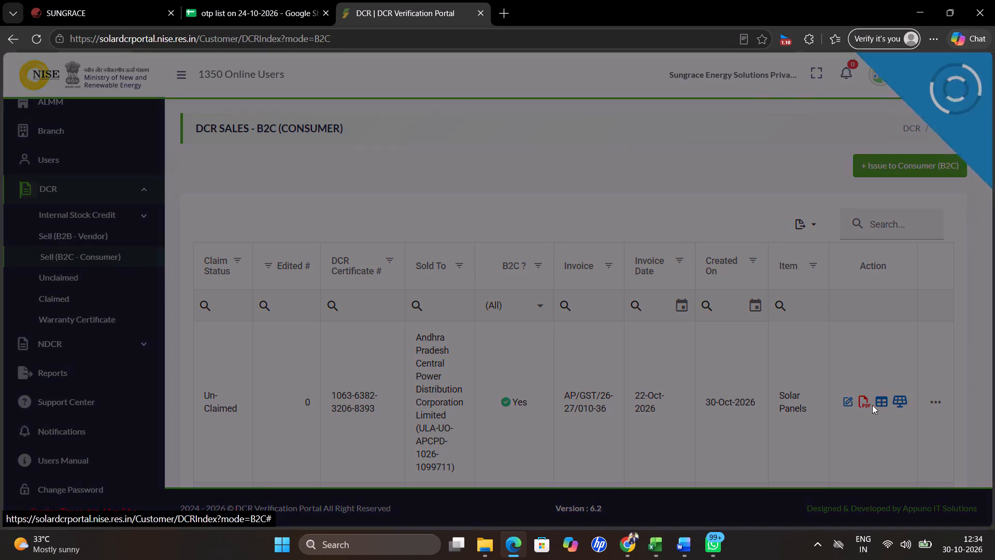
{"action": "left_click", "coordinate": [802, 144]}
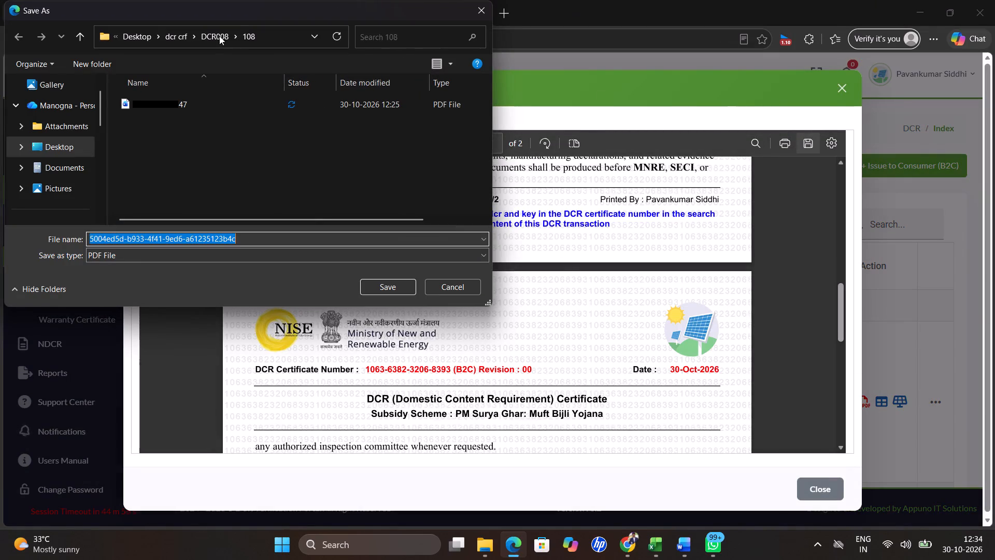
{"action": "left_click", "coordinate": [238, 36]}
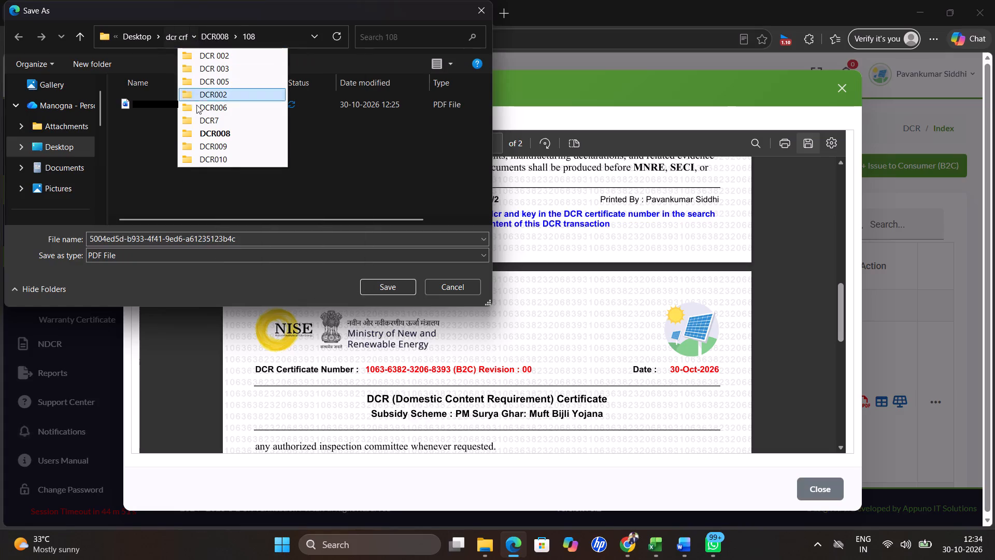
{"action": "left_click", "coordinate": [215, 158]}
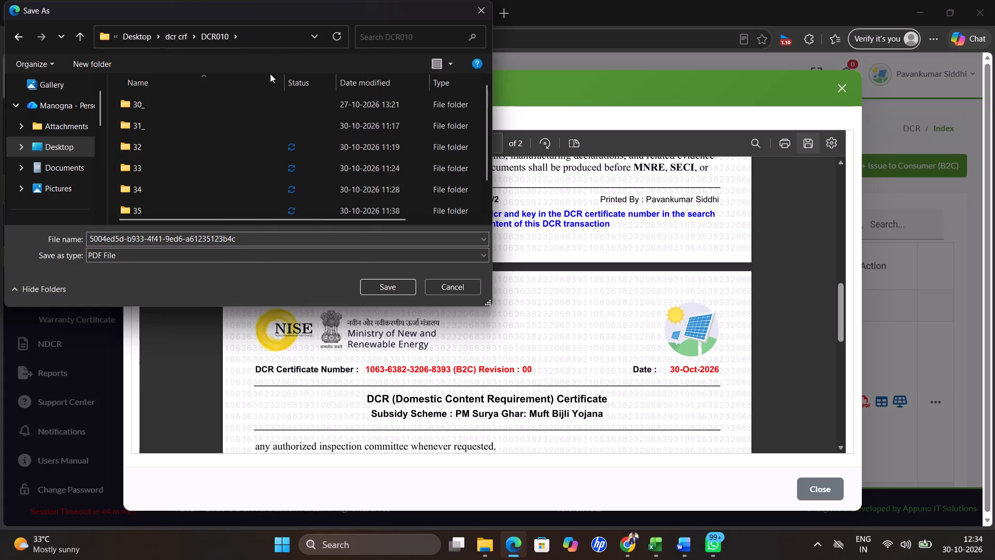
{"action": "scroll", "coordinate": [233, 85], "scroll_direction": "down", "scroll_amount": 9}
{"action": "double_click", "coordinate": [180, 204]}
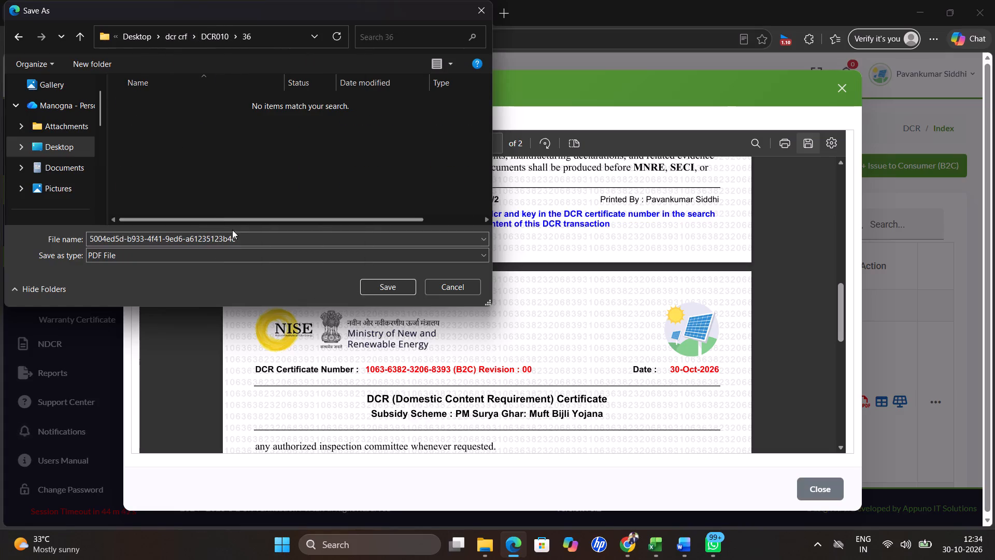
{"action": "left_click", "coordinate": [241, 237]}
{"action": "key", "text": "BackSpace"}
{"action": "key", "text": "ctrl+v"}
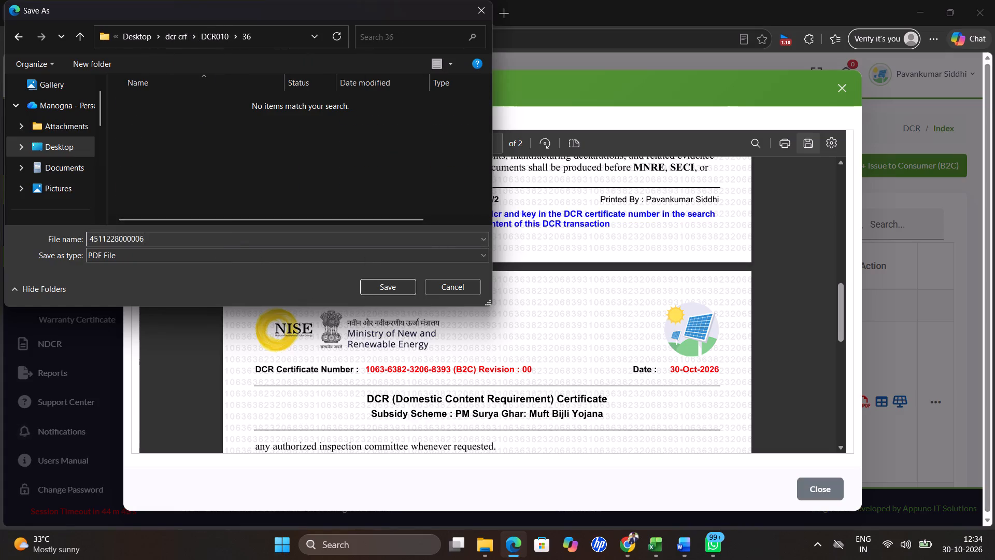
{"action": "key", "text": "Return"}
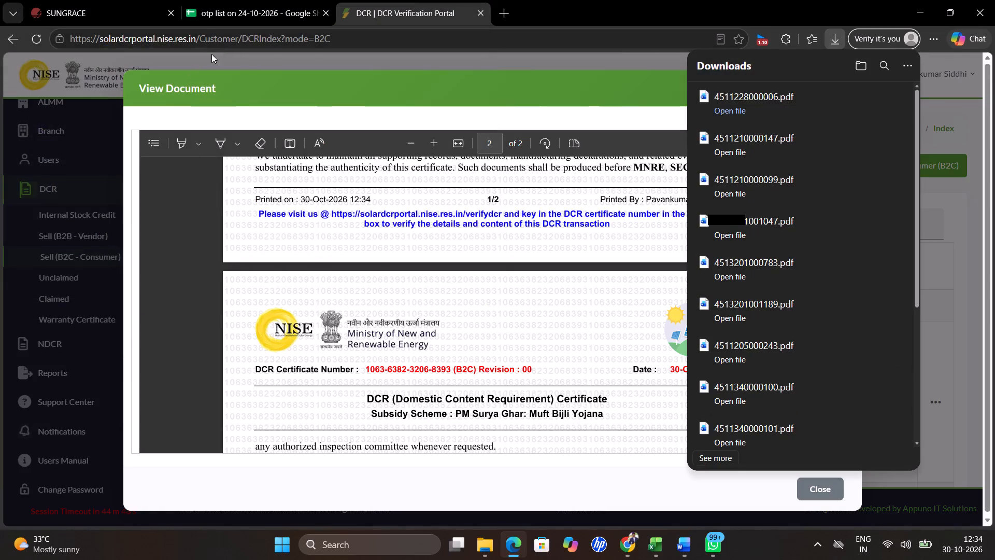
In SUNGRACE, open the installation's update form, attach the certificate PDF from DCR010 folder 36 as the DCR upload, and submit it.
{"action": "left_click", "coordinate": [80, 6]}
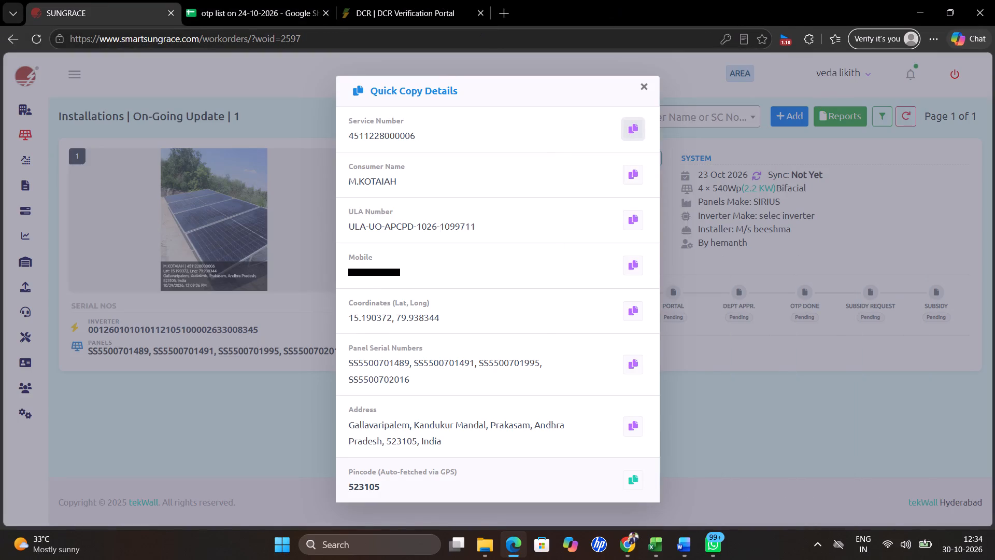
{"action": "left_click", "coordinate": [642, 82]}
{"action": "left_click", "coordinate": [567, 350]}
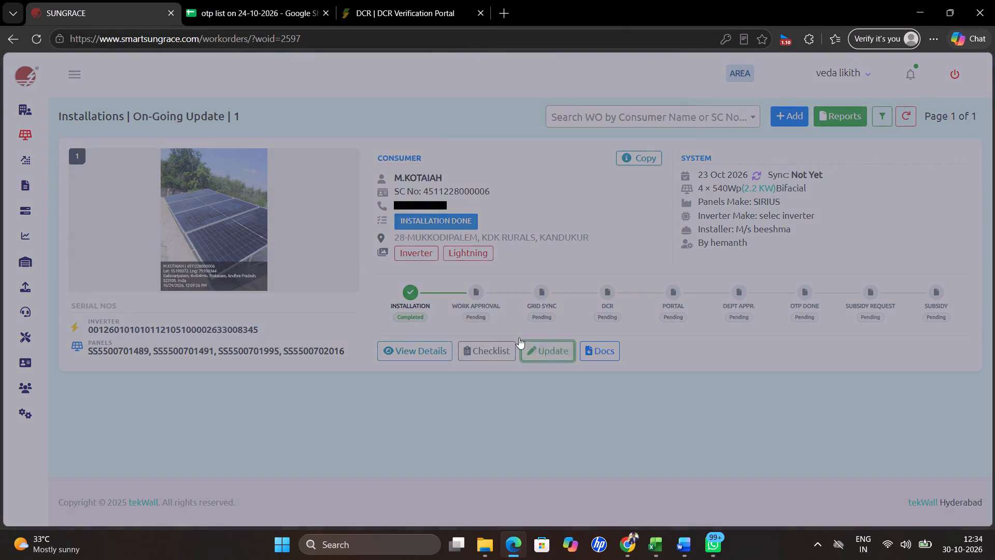
{"action": "left_click", "coordinate": [433, 315]}
{"action": "scroll", "coordinate": [448, 303], "scroll_direction": "down", "scroll_amount": 12}
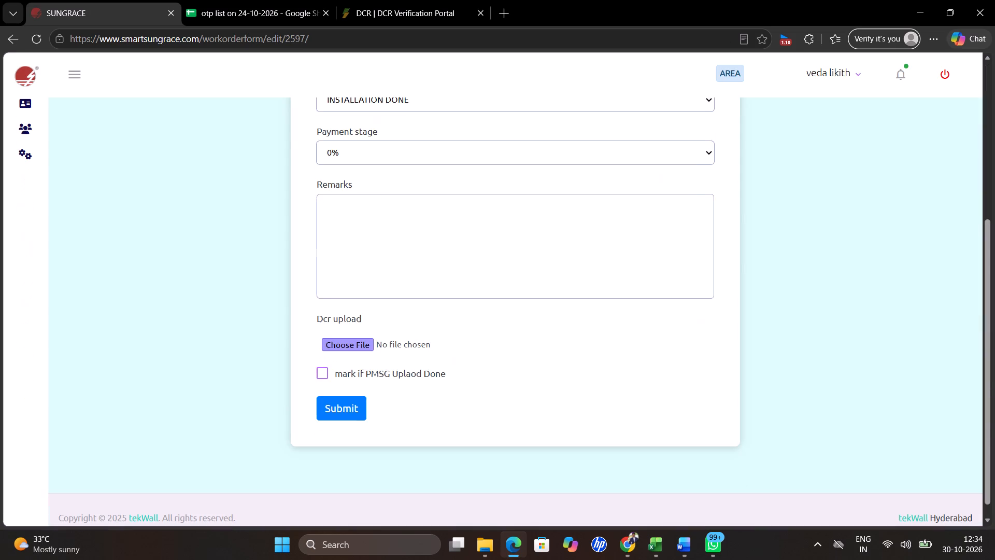
{"action": "left_click", "coordinate": [348, 352]}
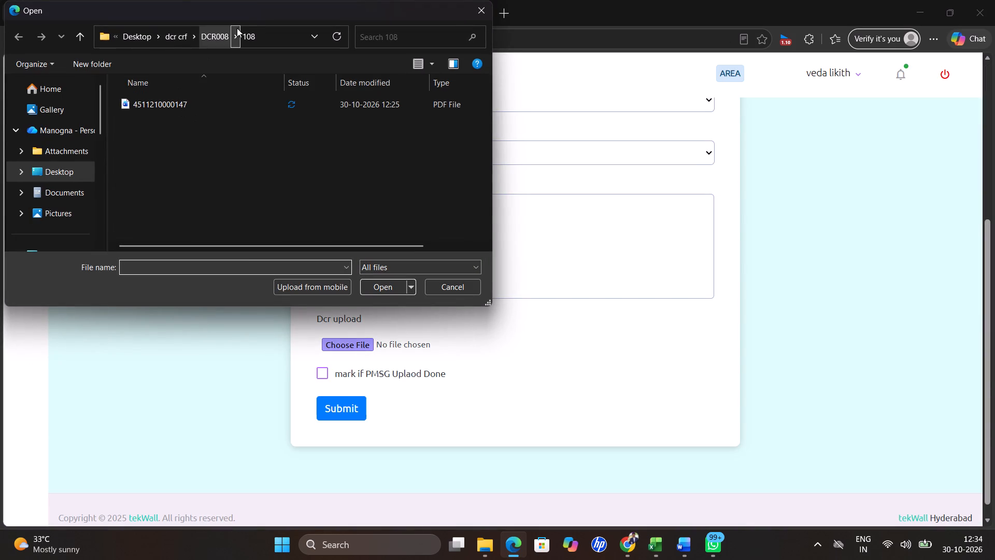
{"action": "left_click", "coordinate": [183, 30]}
{"action": "left_click", "coordinate": [192, 35]}
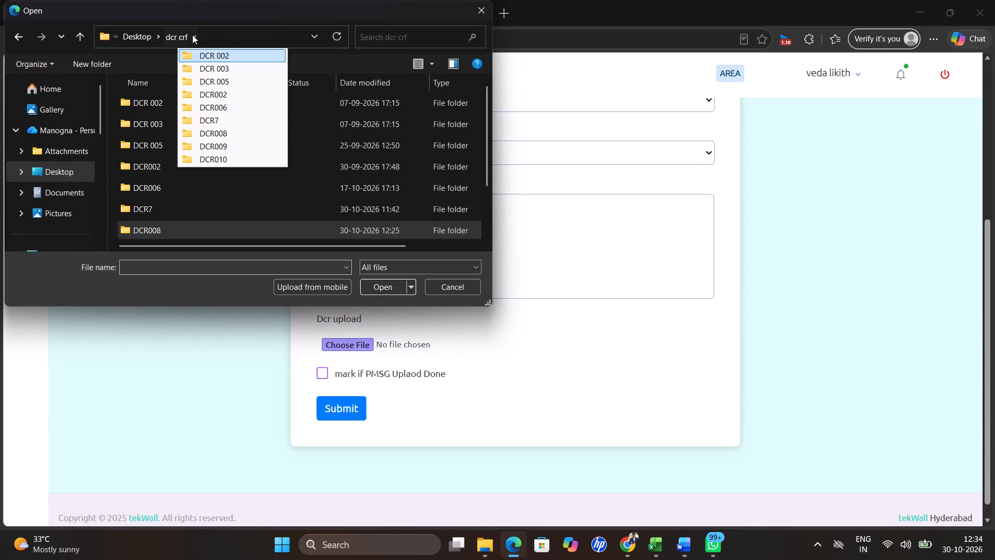
{"action": "left_click", "coordinate": [221, 157]}
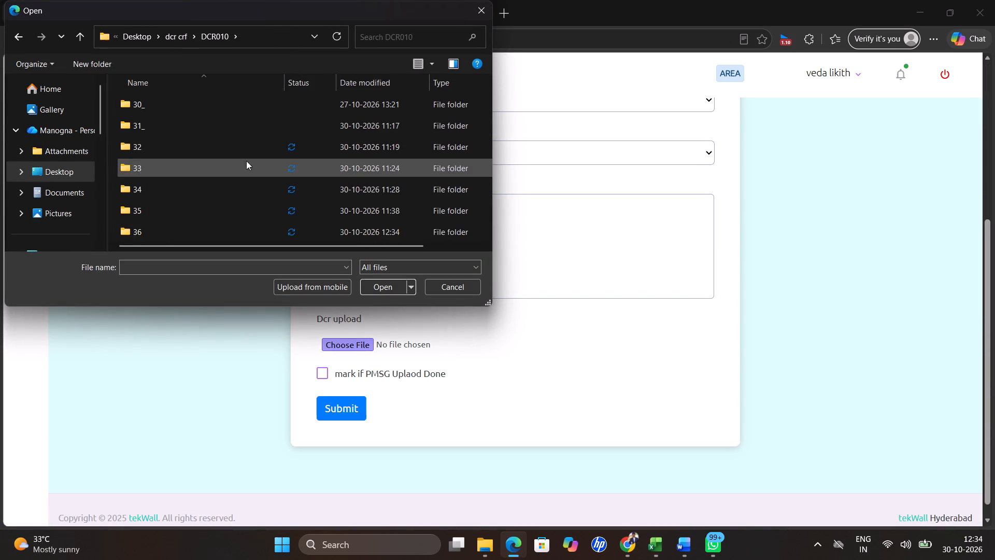
{"action": "scroll", "coordinate": [249, 167], "scroll_direction": "down", "scroll_amount": 4}
{"action": "scroll", "coordinate": [242, 164], "scroll_direction": "up", "scroll_amount": 6}
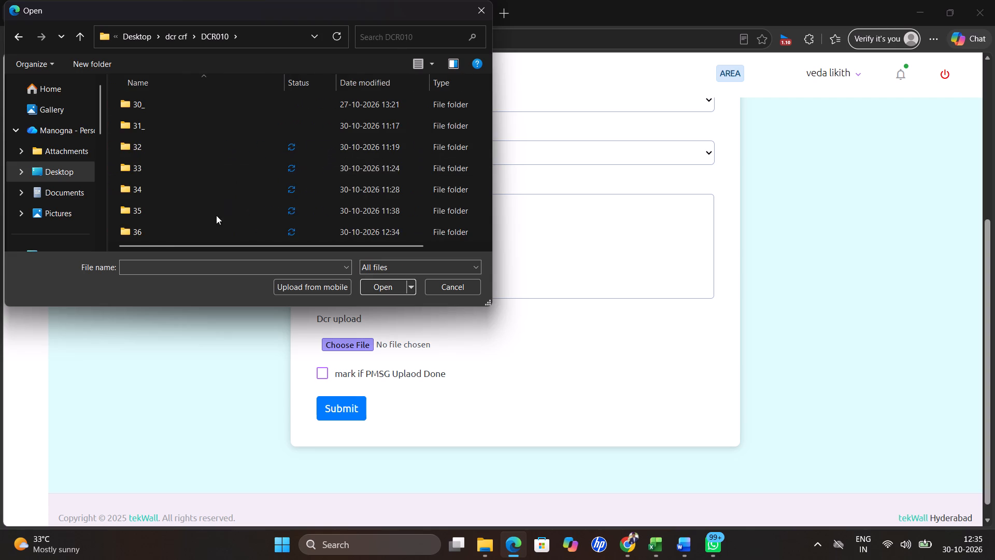
{"action": "double_click", "coordinate": [213, 223]}
{"action": "double_click", "coordinate": [235, 96]}
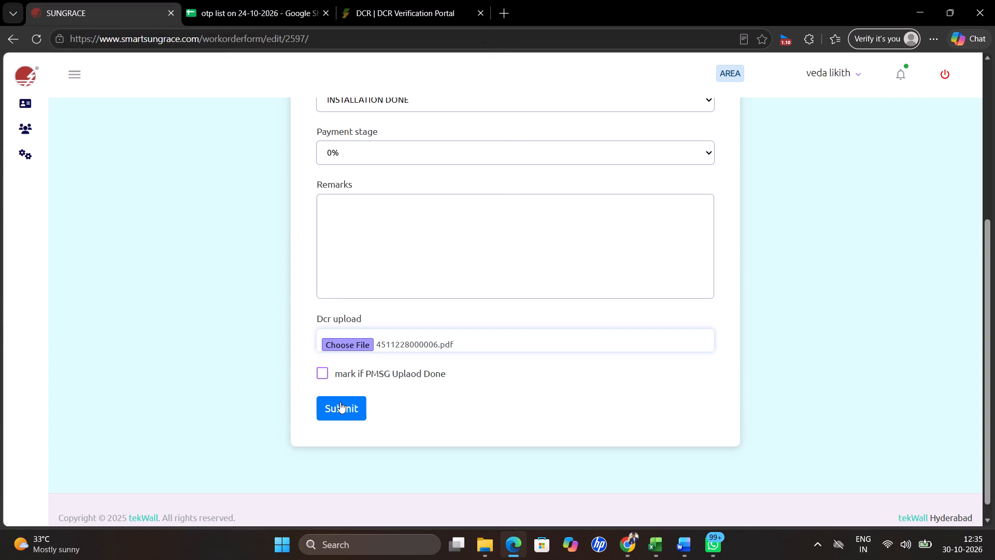
{"action": "left_click", "coordinate": [336, 408]}
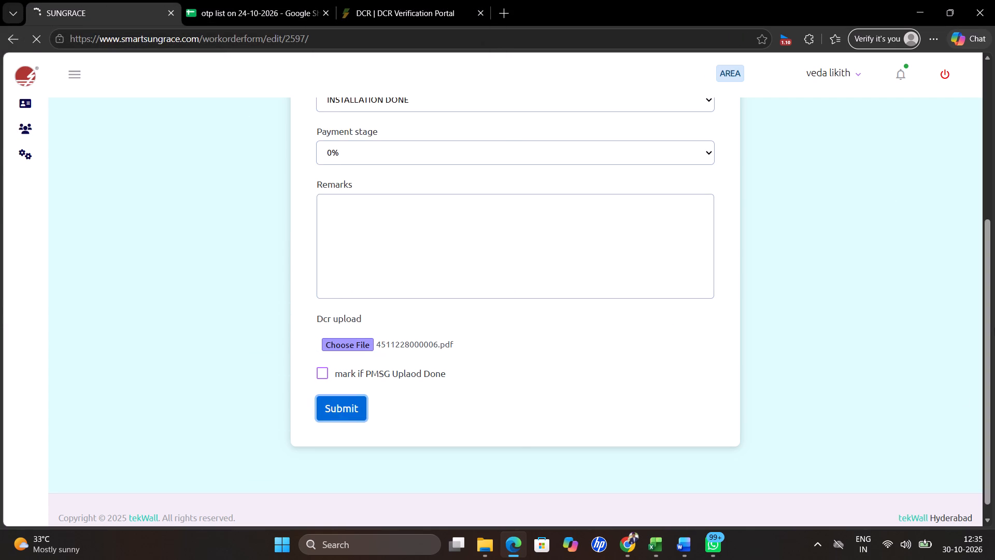
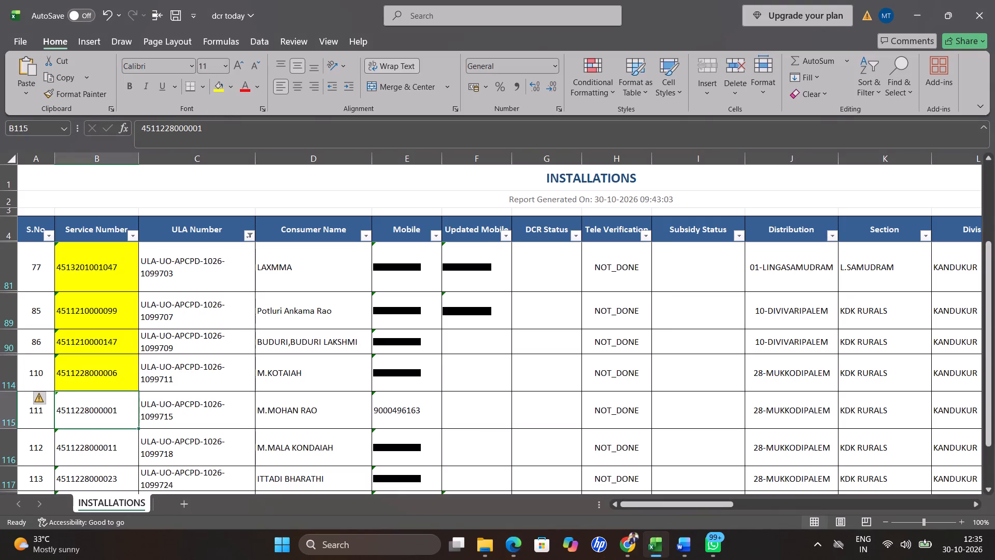
Copy the service number of S.No 111 from the INSTALLATIONS sheet and open that installation in SUNGRACE.
{"action": "key", "text": "ctrl+c"}
{"action": "left_click", "coordinate": [520, 548]}
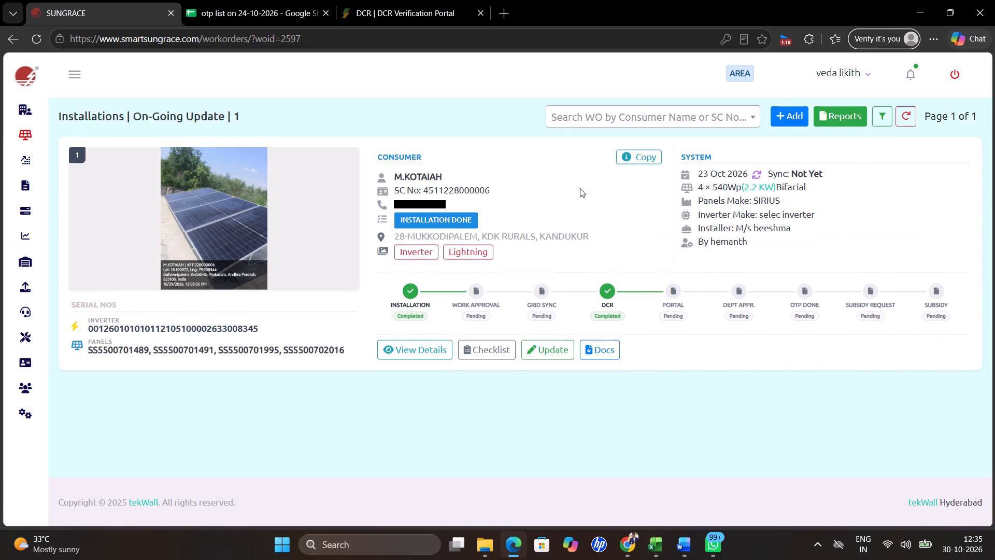
{"action": "left_click", "coordinate": [628, 118]}
{"action": "key", "text": "ctrl+v"}
{"action": "key", "text": "Return"}
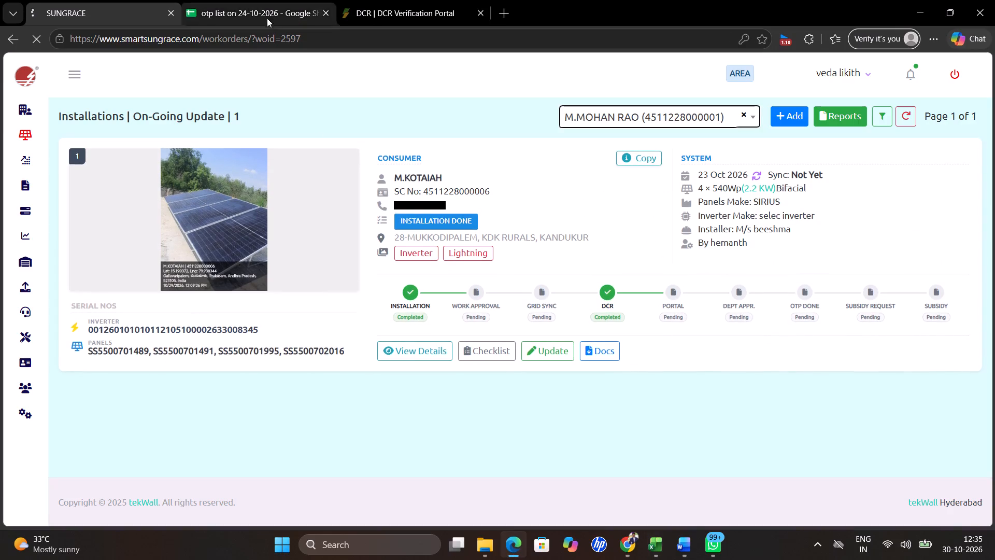
Start a new B2C DCR entry with the Andhra Pradesh branch, Solar Panels, PM Surya Ghar: Muft Bijli Yojana and state Andhra Pradesh (37).
{"action": "left_click", "coordinate": [398, 15]}
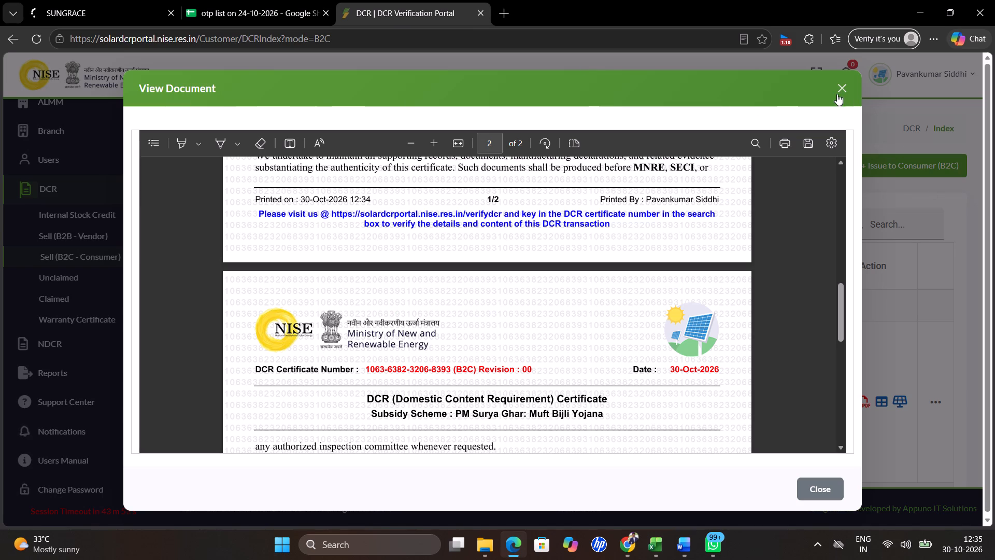
{"action": "left_click", "coordinate": [837, 94]}
{"action": "left_click", "coordinate": [908, 171]}
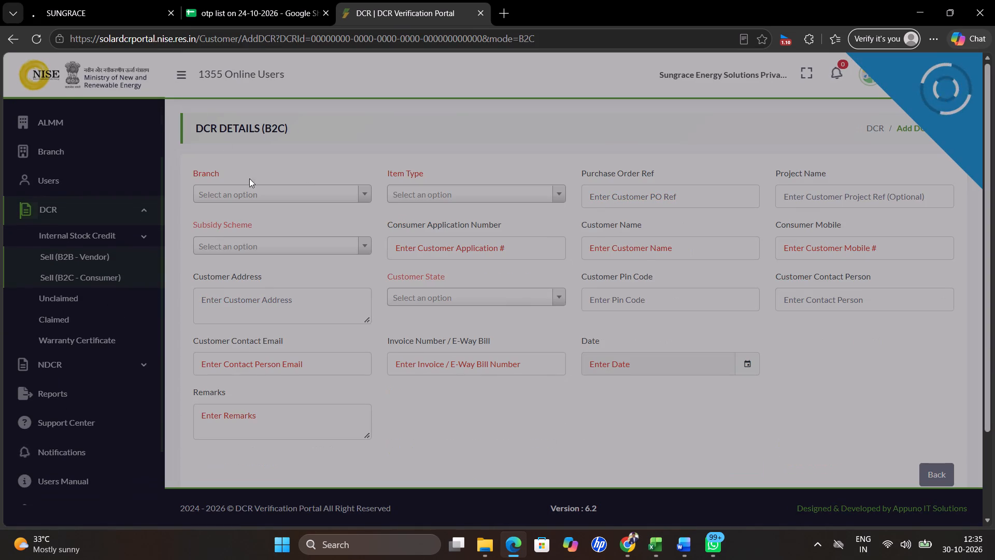
{"action": "left_click", "coordinate": [254, 185]}
{"action": "left_click", "coordinate": [264, 234]}
{"action": "left_click", "coordinate": [447, 198]}
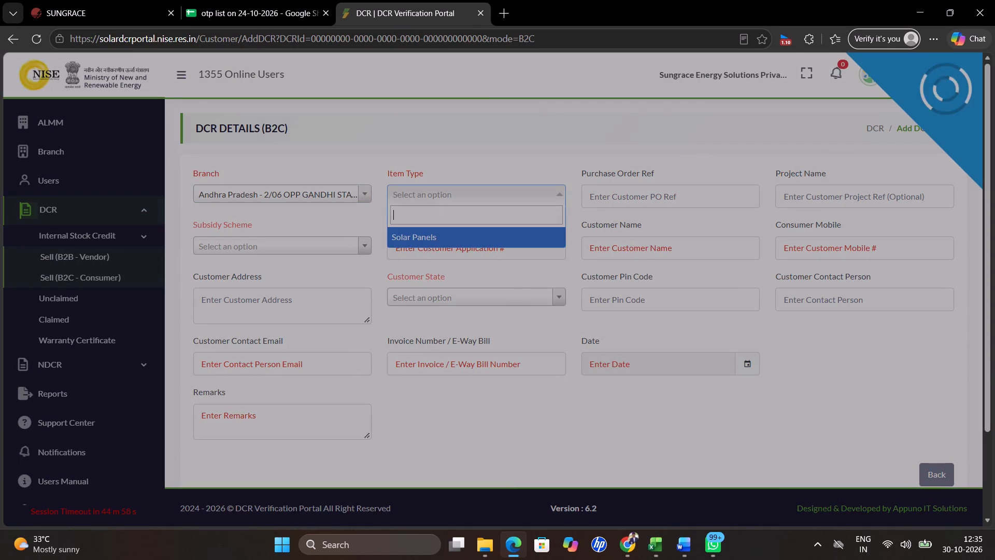
{"action": "left_click", "coordinate": [434, 239]}
{"action": "left_click", "coordinate": [340, 243]}
{"action": "left_click", "coordinate": [322, 350]}
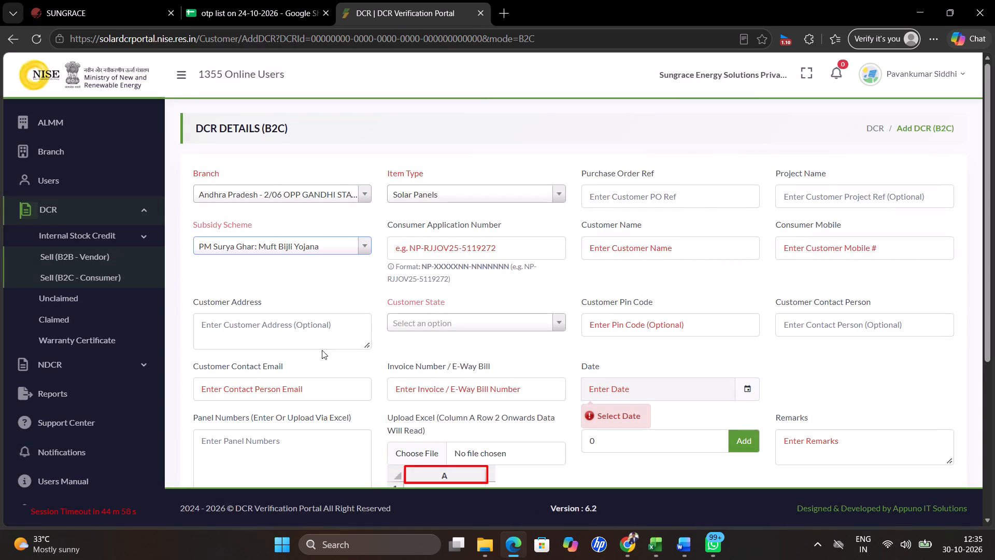
{"action": "left_click", "coordinate": [444, 327]}
{"action": "left_click", "coordinate": [429, 406]}
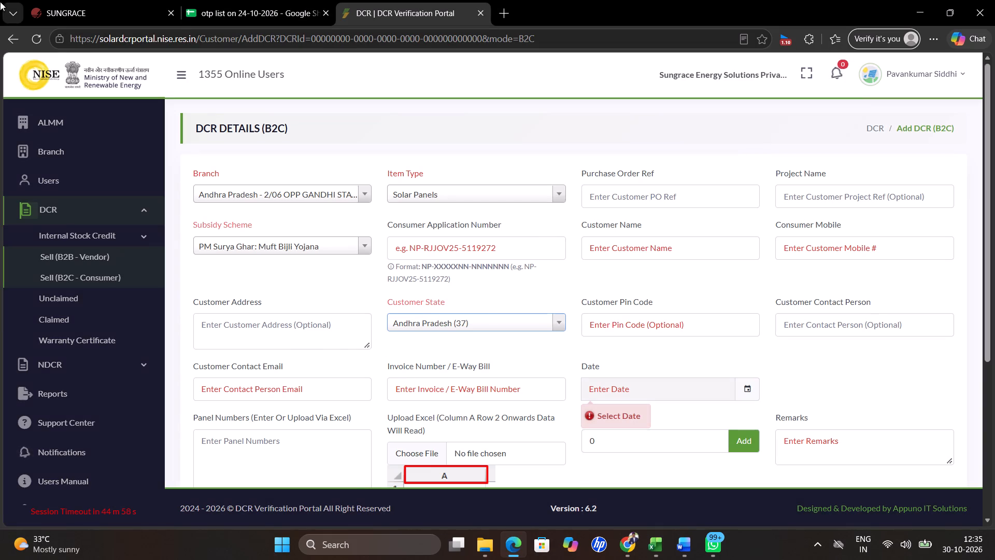
Copy the ULA number from the SUNGRACE installation's quick copy details into the DCR form's Consumer Application Number.
{"action": "left_click", "coordinate": [95, 7]}
{"action": "left_click", "coordinate": [630, 152]}
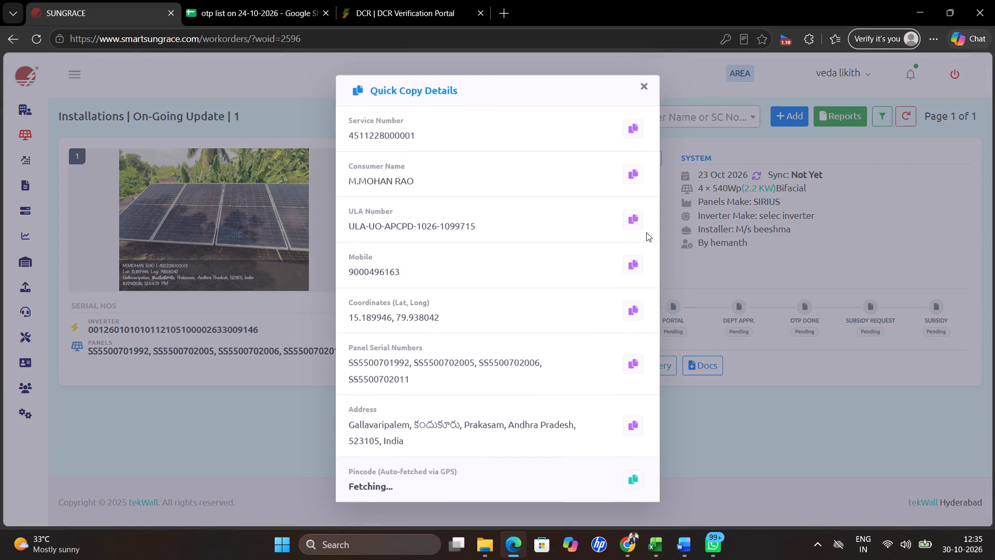
{"action": "left_click", "coordinate": [631, 212]}
{"action": "left_click_drag", "start_coordinate": [621, 136], "coordinate": [621, 132]}
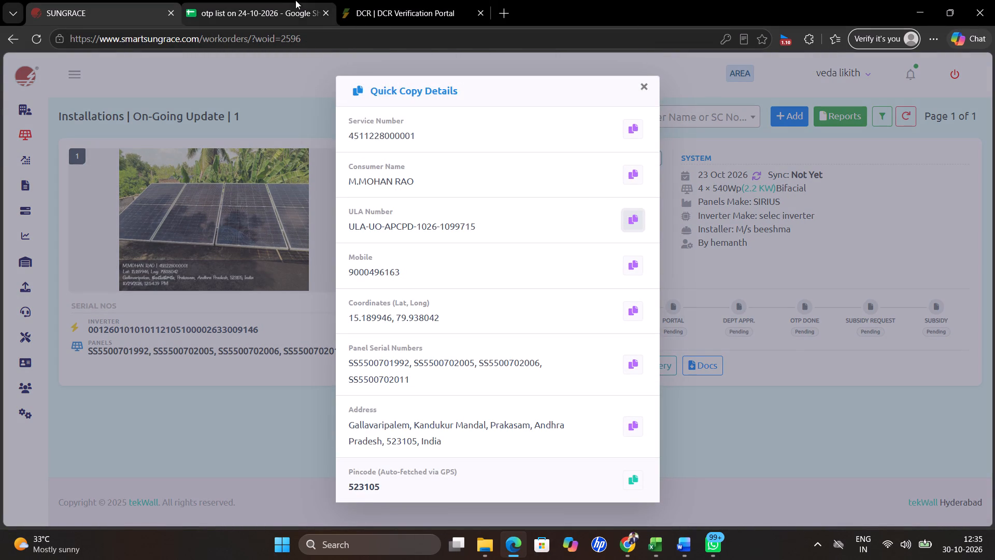
{"action": "left_click", "coordinate": [380, 9]}
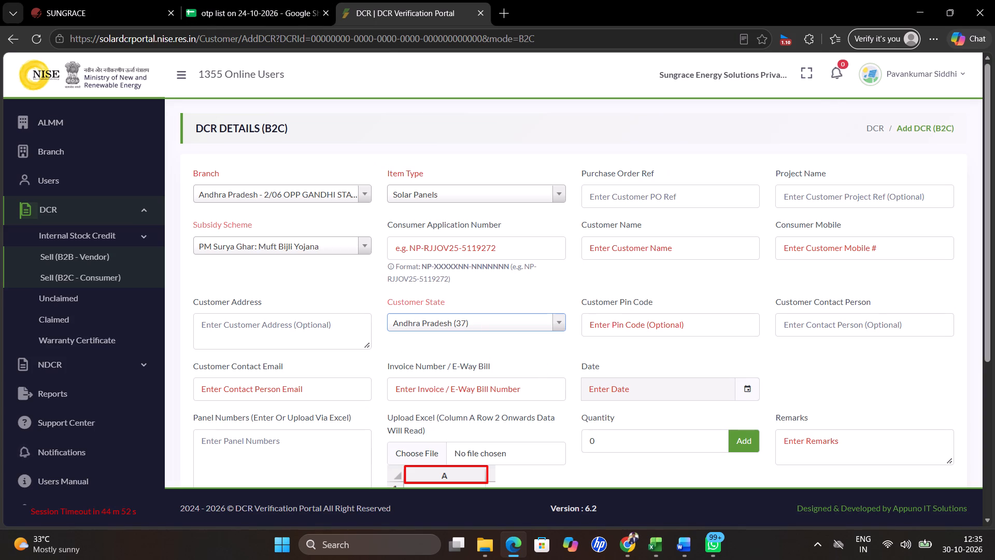
{"action": "left_click", "coordinate": [504, 250]}
{"action": "key", "text": "ctrl+v"}
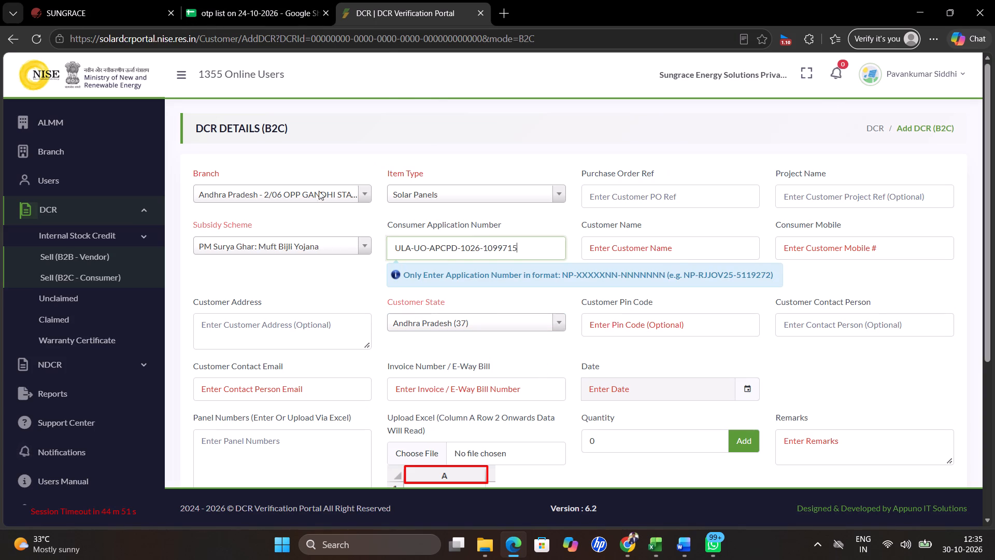
Copy the panel serial numbers from the SUNGRACE quick copy details into the DCR form's Panel Numbers.
{"action": "left_click", "coordinate": [92, 10]}
{"action": "left_click", "coordinate": [627, 363]}
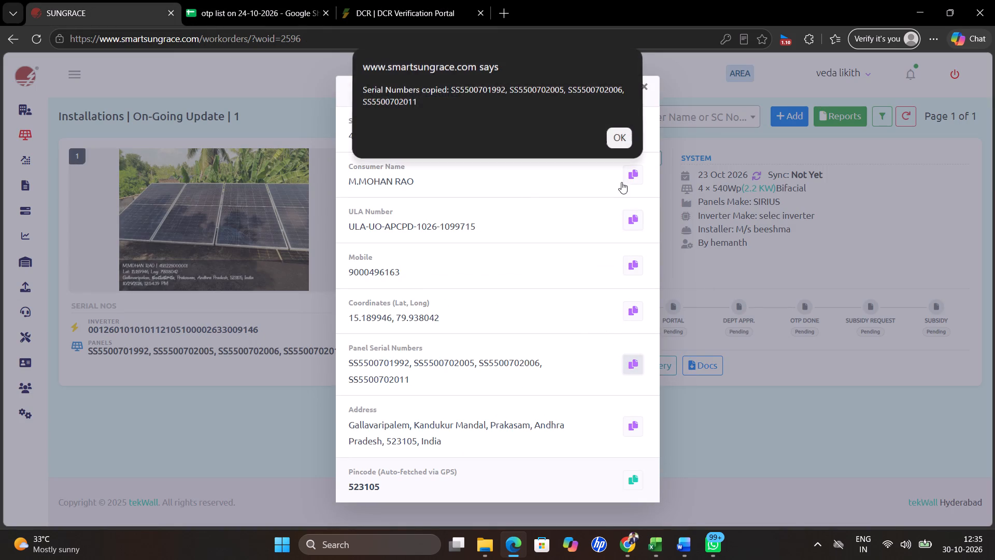
{"action": "left_click", "coordinate": [622, 139]}
{"action": "left_click", "coordinate": [364, 0]}
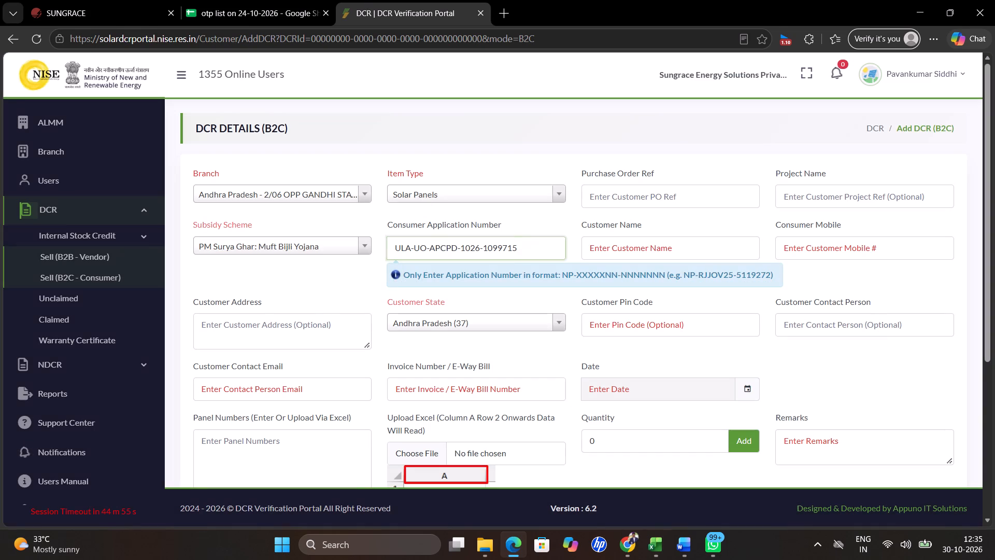
{"action": "left_click", "coordinate": [298, 470]}
{"action": "key", "text": "ctrl+v"}
Remove the commas between the four panel serial numbers and put each serial on its own line.
{"action": "scroll", "coordinate": [337, 410], "scroll_direction": "down", "scroll_amount": 3}
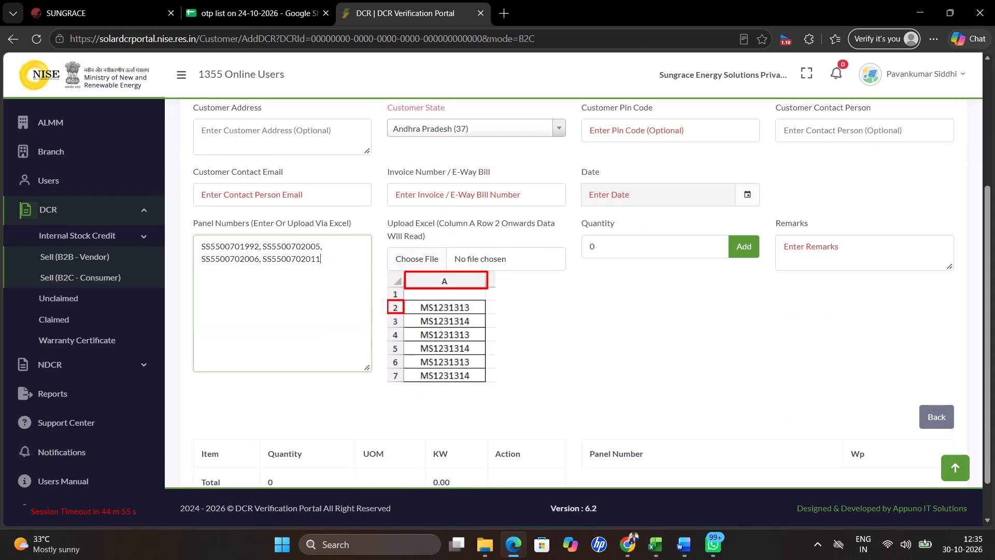
{"action": "left_click", "coordinate": [260, 245]}
{"action": "key", "text": "BackSpace"}
{"action": "key", "text": "Return"}
{"action": "key", "text": "Right"}
{"action": "key", "text": "Right"}
{"action": "key", "text": "Right"}
{"action": "key", "text": "Right"}
{"action": "key", "text": "Right"}
{"action": "key", "text": "Right"}
{"action": "key", "text": "Right"}
{"action": "key", "text": "Right"}
{"action": "key", "text": "Right"}
{"action": "key", "text": "Right"}
{"action": "key", "text": "Right"}
{"action": "key", "text": "Right"}
{"action": "key", "text": "Right"}
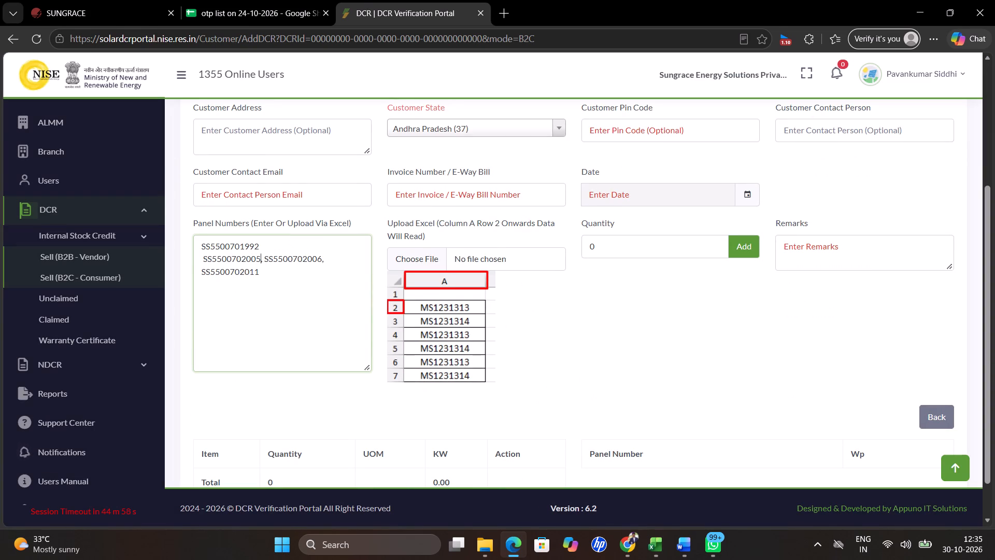
{"action": "key", "text": "Right"}
{"action": "key", "text": "BackSpace"}
{"action": "key", "text": "Return"}
{"action": "key", "text": "Right"}
{"action": "key", "text": "Right"}
{"action": "key", "text": "Right"}
{"action": "key", "text": "Right"}
{"action": "key", "text": "Right"}
{"action": "key", "text": "Right"}
{"action": "key", "text": "Right"}
{"action": "key", "text": "Right"}
{"action": "key", "text": "Right"}
{"action": "key", "text": "Right"}
{"action": "key", "text": "Right"}
{"action": "key", "text": "Right"}
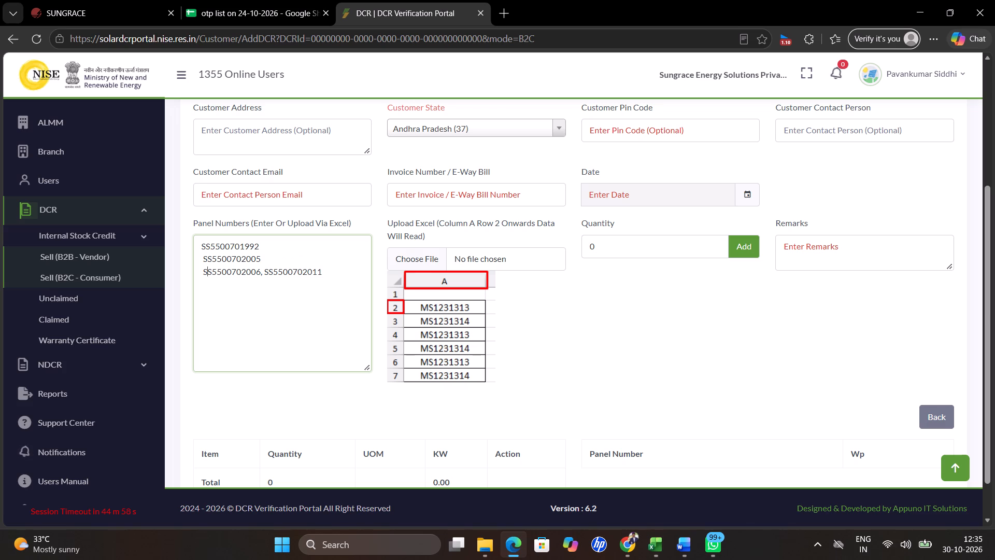
{"action": "key", "text": "Right"}
{"action": "key", "text": "Right"}
{"action": "key", "text": "BackSpace"}
{"action": "key", "text": "Return"}
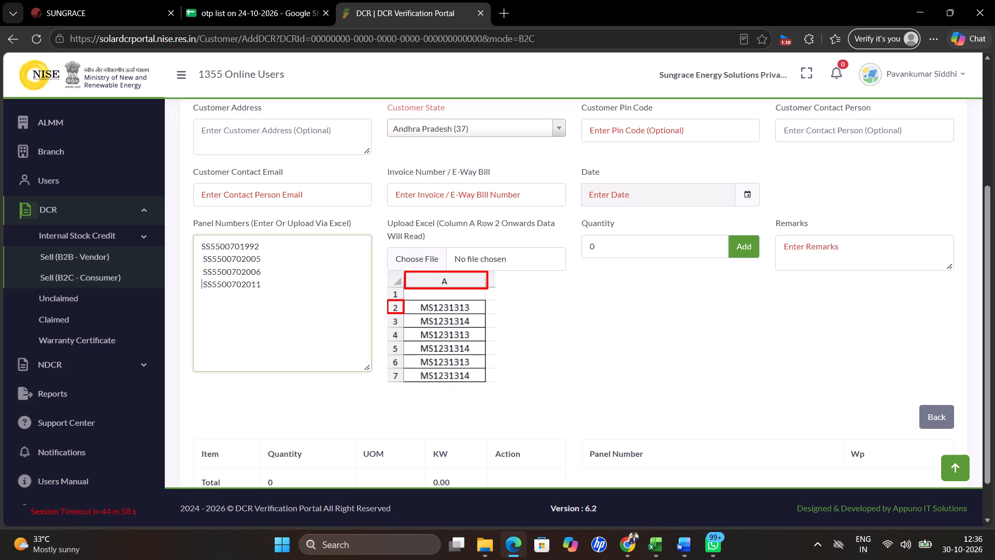
Set the panel quantity to 4.
{"action": "left_click", "coordinate": [537, 203]}
{"action": "left_click", "coordinate": [595, 245]}
{"action": "scroll", "coordinate": [624, 247], "scroll_direction": "up", "scroll_amount": 3}
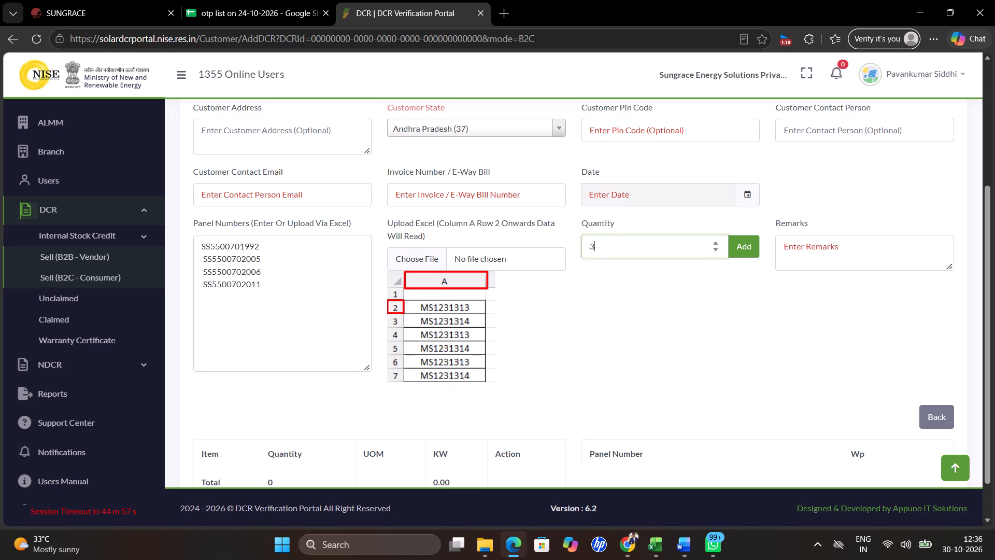
{"action": "scroll", "coordinate": [626, 251], "scroll_direction": "up", "scroll_amount": 2}
{"action": "scroll", "coordinate": [636, 249], "scroll_direction": "down", "scroll_amount": 2}
{"action": "scroll", "coordinate": [636, 249], "scroll_direction": "up", "scroll_amount": 1}
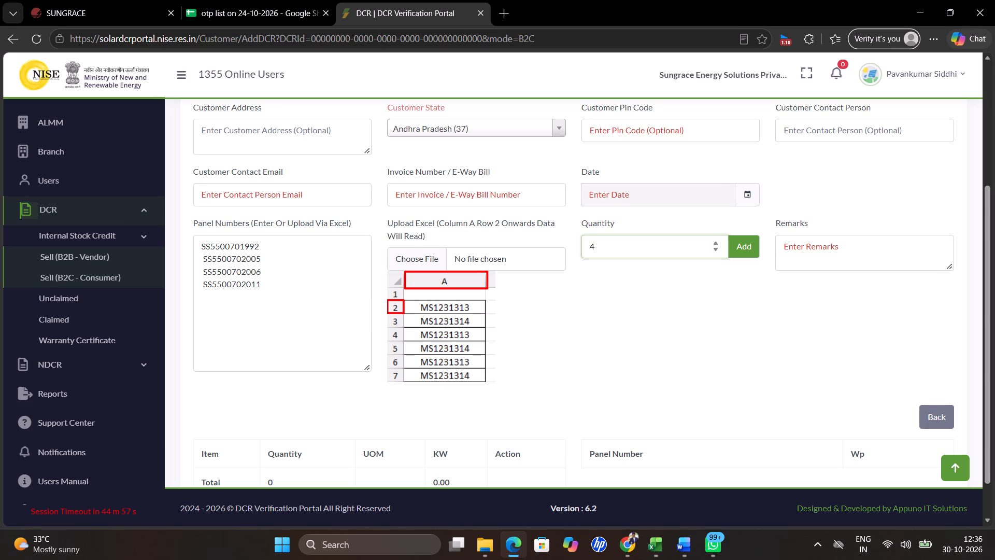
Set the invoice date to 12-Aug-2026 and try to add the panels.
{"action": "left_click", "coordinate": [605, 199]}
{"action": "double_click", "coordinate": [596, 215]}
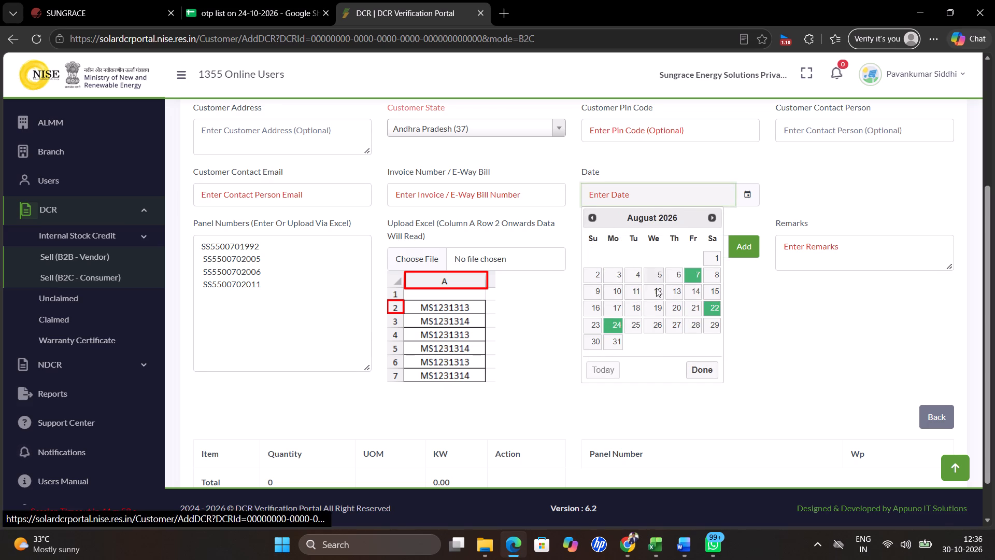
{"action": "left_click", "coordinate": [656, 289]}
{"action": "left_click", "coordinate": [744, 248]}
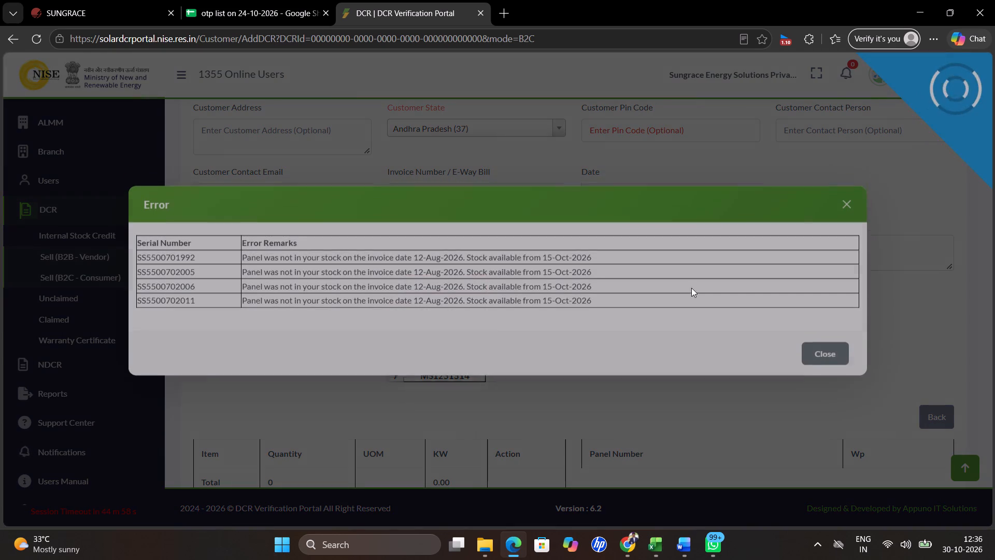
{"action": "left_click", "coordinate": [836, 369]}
Set the invoice date to 22-Oct-2026.
{"action": "left_click", "coordinate": [717, 189]}
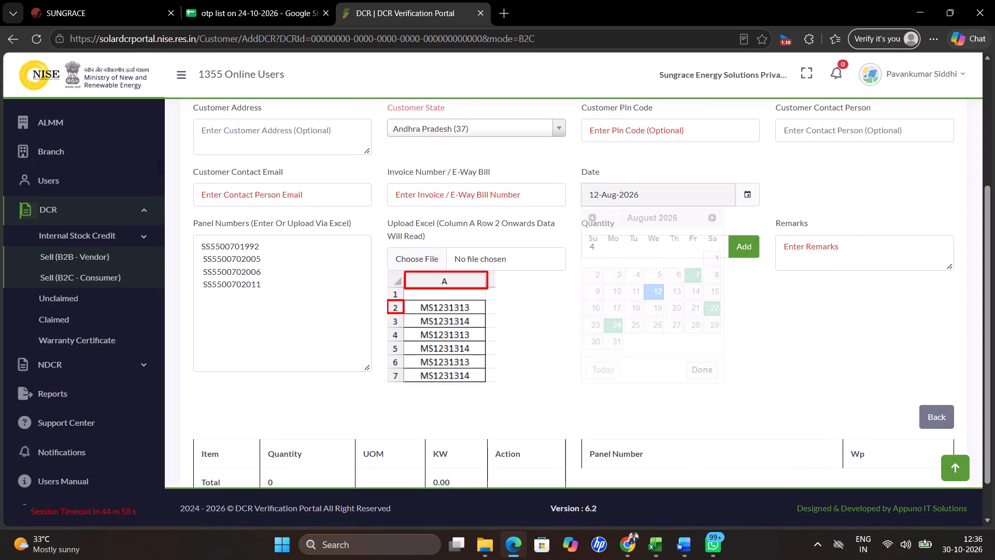
{"action": "double_click", "coordinate": [715, 221]}
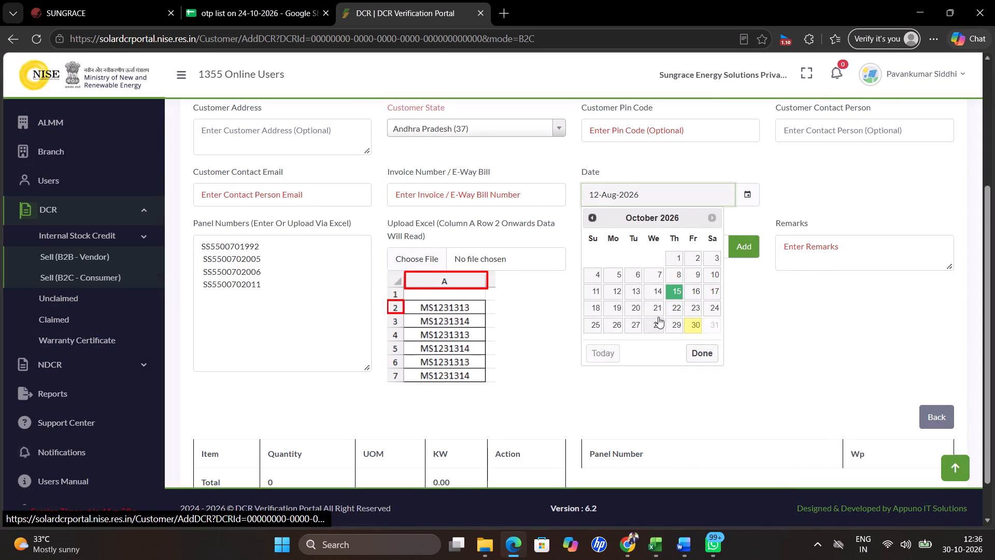
{"action": "left_click", "coordinate": [681, 308]}
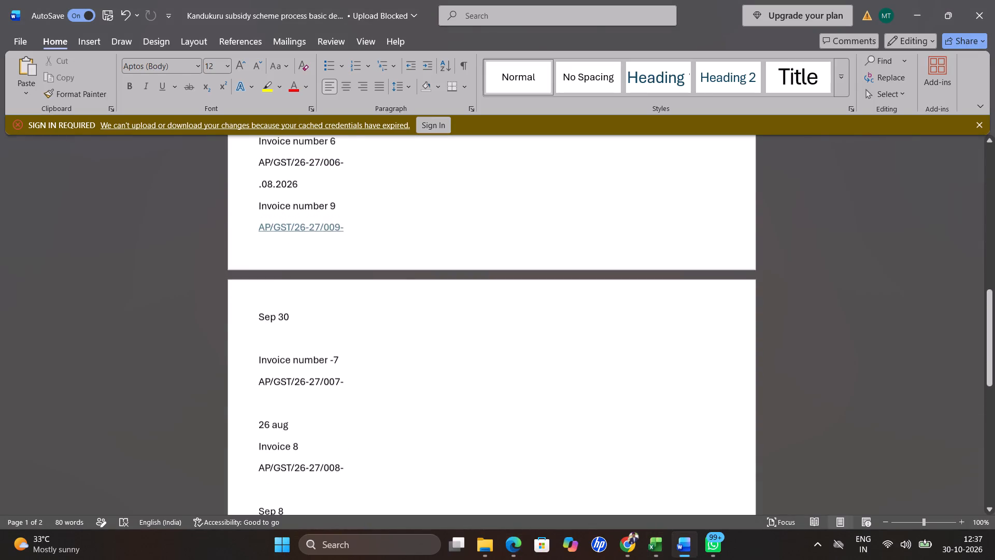
{"action": "scroll", "coordinate": [391, 332], "scroll_direction": "up", "scroll_amount": 2}
{"action": "scroll", "coordinate": [354, 291], "scroll_direction": "up", "scroll_amount": 3}
{"action": "scroll", "coordinate": [357, 298], "scroll_direction": "down", "scroll_amount": 11}
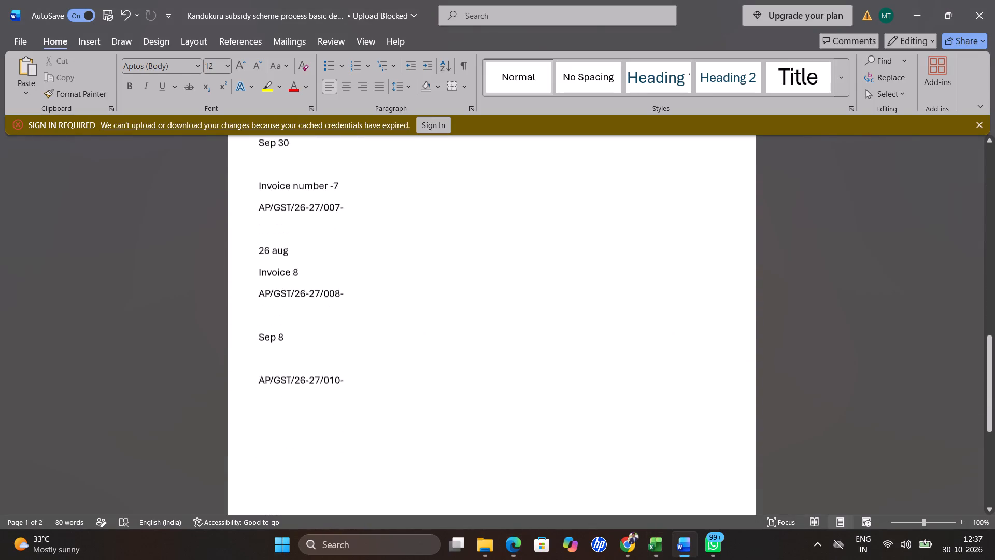
{"action": "left_click_drag", "start_coordinate": [350, 368], "coordinate": [243, 362]}
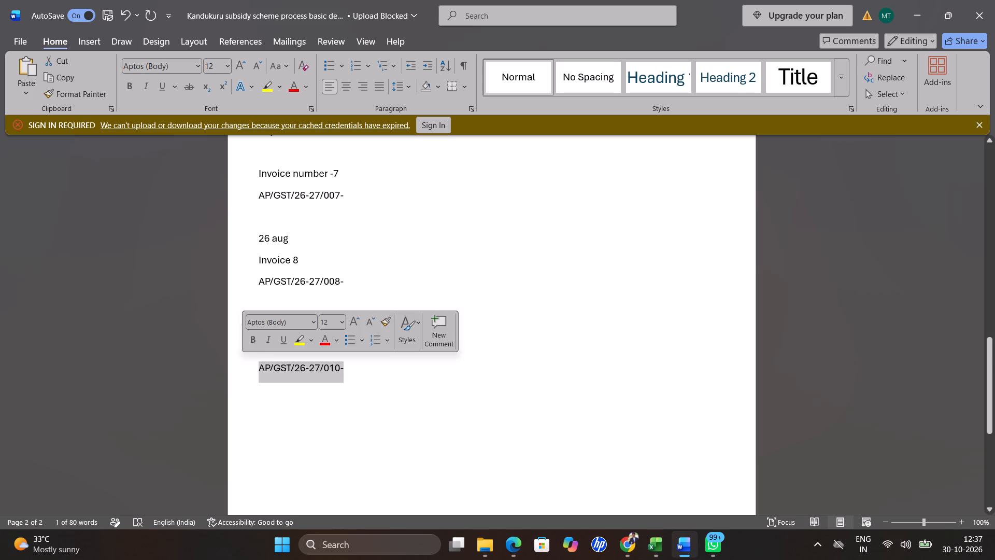
{"action": "key", "text": "ctrl+c"}
{"action": "left_click", "coordinate": [515, 542]}
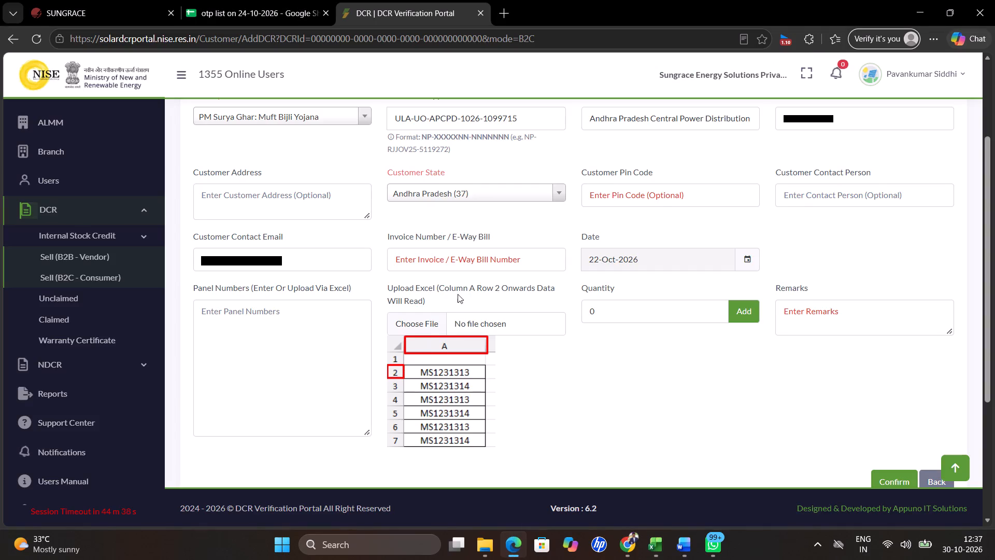
{"action": "left_click", "coordinate": [466, 267]}
{"action": "key", "text": "ctrl+v"}
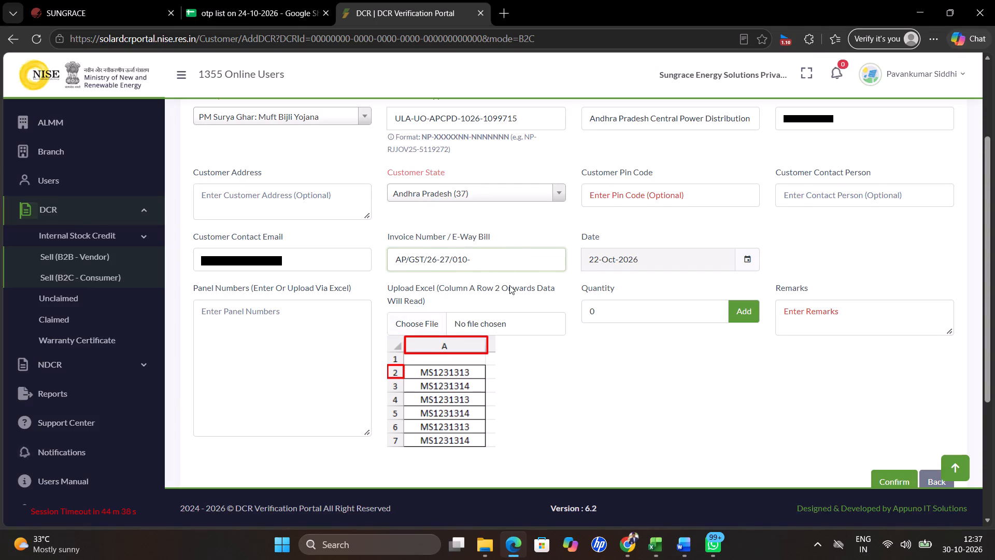
{"action": "key", "text": "3"}
{"action": "key", "text": "6"}
{"action": "scroll", "coordinate": [526, 230], "scroll_direction": "up", "scroll_amount": 2}
{"action": "left_click", "coordinate": [652, 317]}
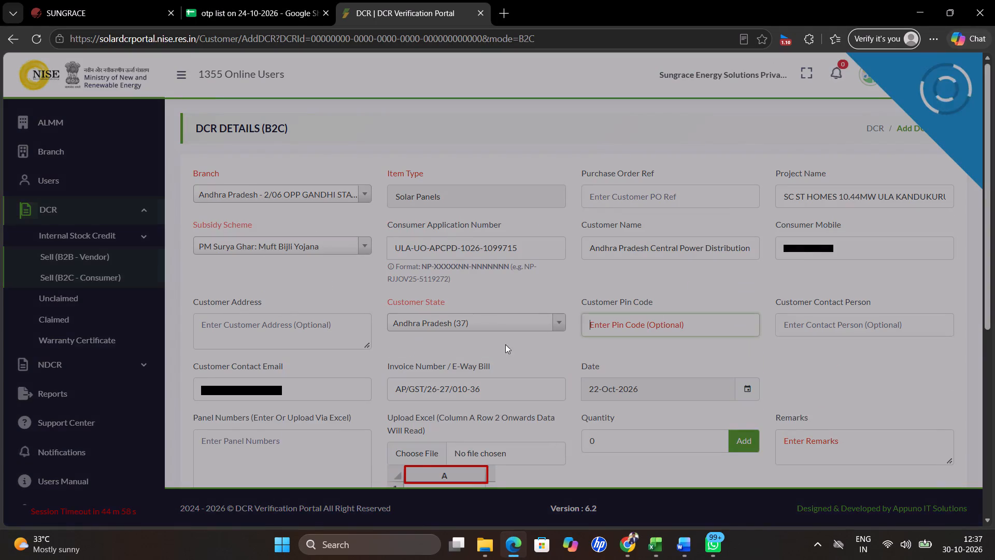
Copy the installation's address from its Quick Copy Details on the SUNGRACE site into the DCR form's Remarks.
{"action": "left_click", "coordinate": [108, 3]}
{"action": "left_click", "coordinate": [632, 428]}
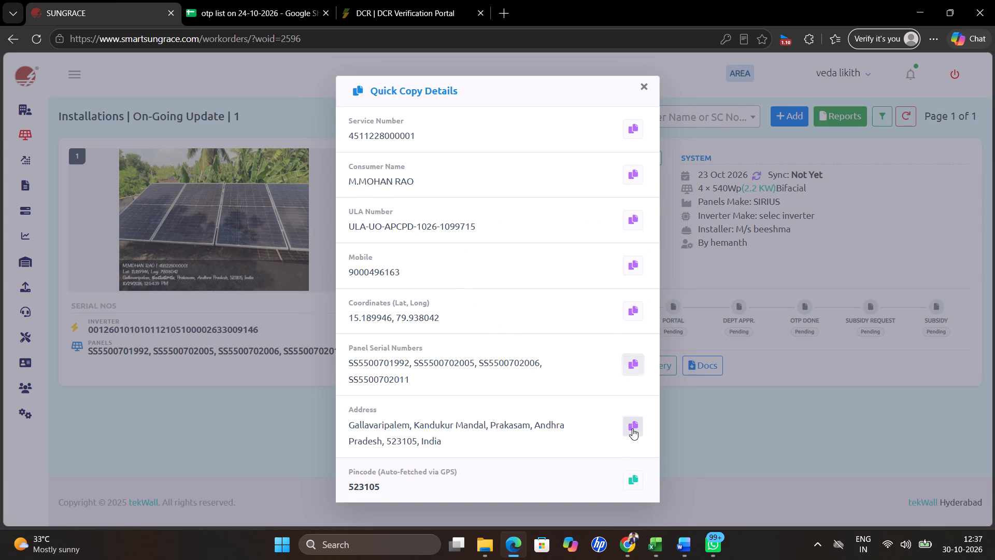
{"action": "left_click", "coordinate": [619, 127]}
{"action": "left_click", "coordinate": [607, 144]}
{"action": "left_click", "coordinate": [445, 3]}
{"action": "left_click", "coordinate": [836, 462]}
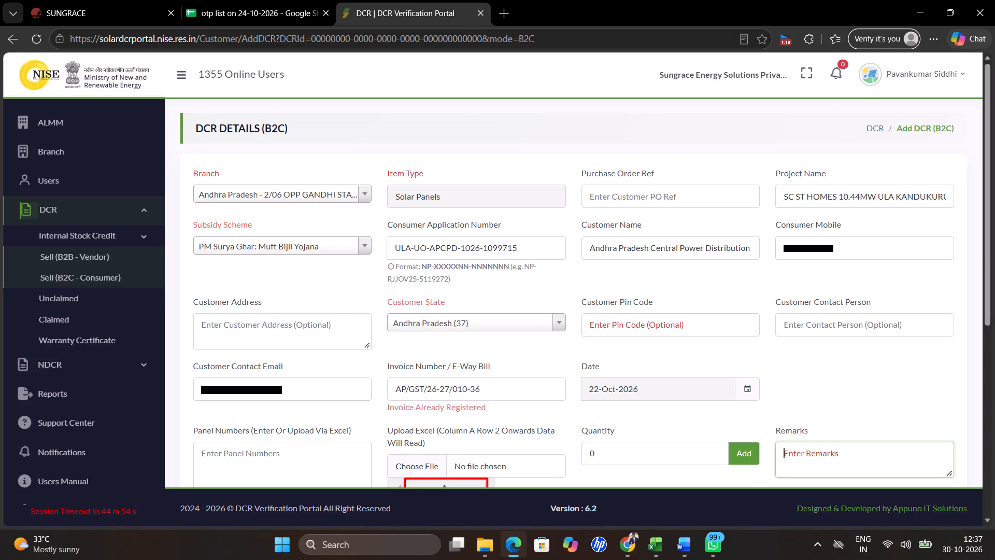
{"action": "key", "text": "ctrl+v"}
Copy the postal code from the address in Remarks into Customer Pin Code.
{"action": "left_click", "coordinate": [691, 324]}
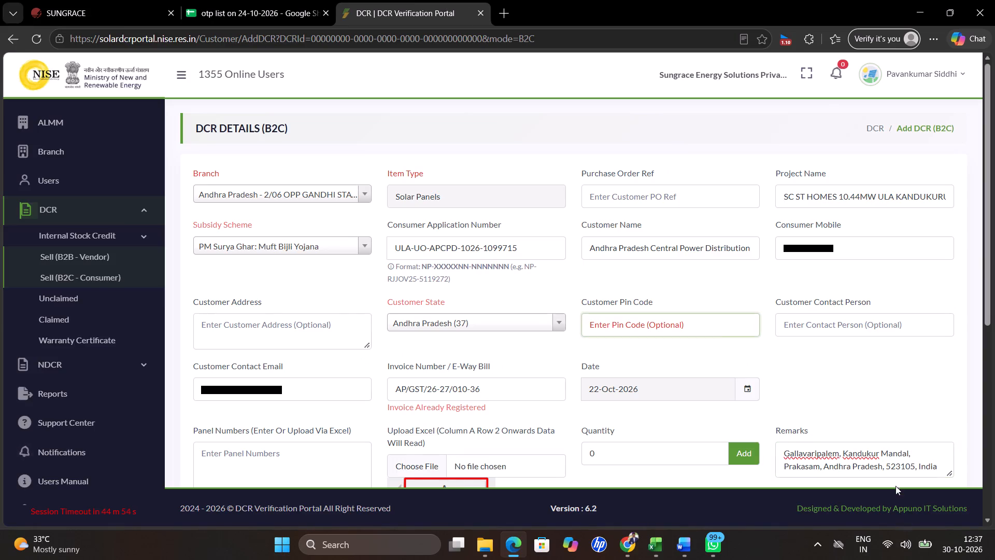
{"action": "double_click", "coordinate": [900, 473]}
{"action": "key", "text": "ctrl+c"}
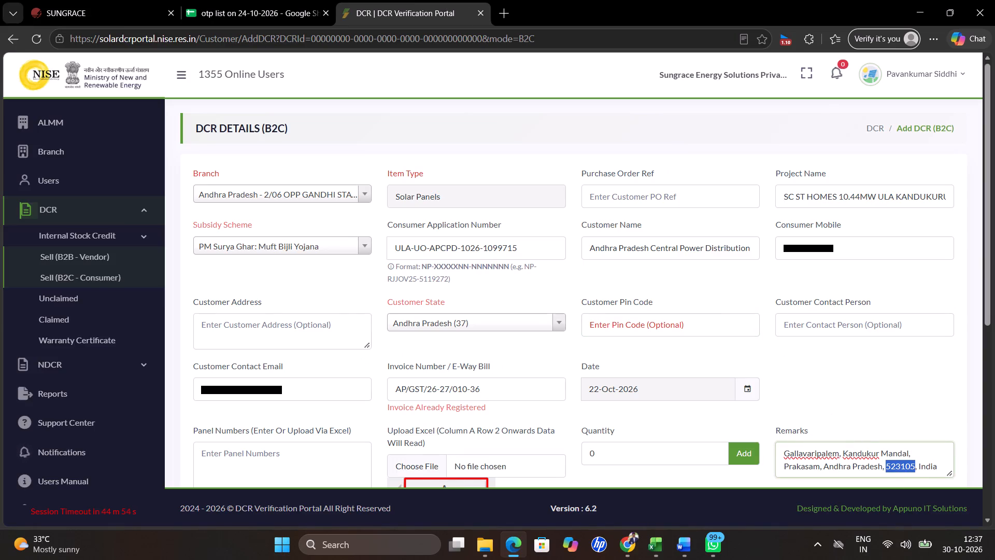
{"action": "left_click", "coordinate": [696, 324]}
{"action": "key", "text": "ctrl+v"}
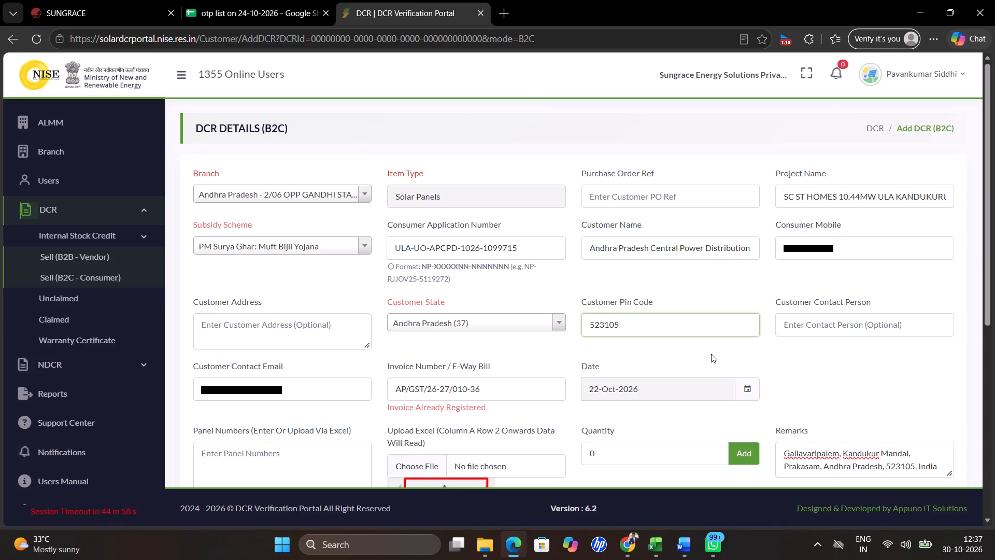
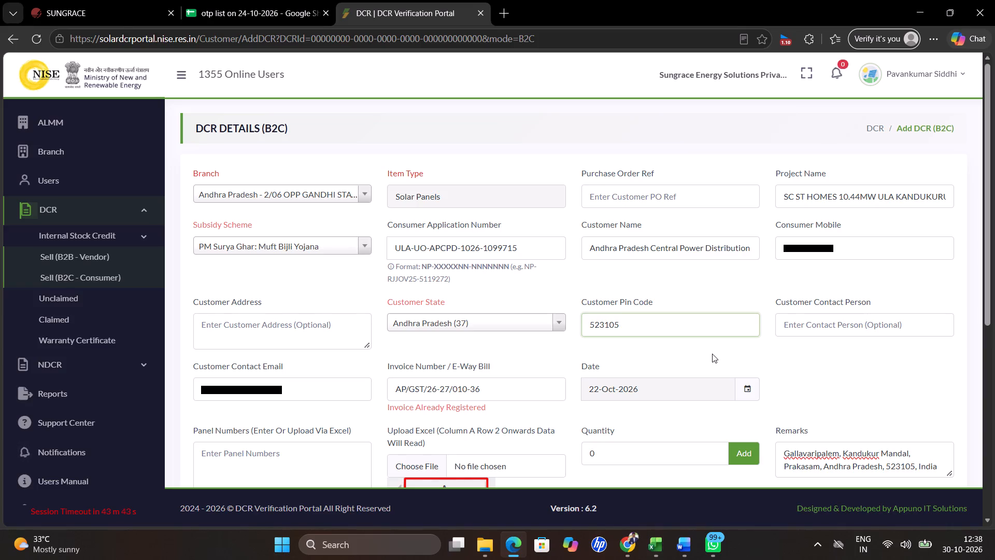
Change the DCR form's invoice number to AP/GST/26-27/010-37.
{"action": "left_click", "coordinate": [518, 384]}
{"action": "key", "text": "BackSpace"}
{"action": "key", "text": "7"}
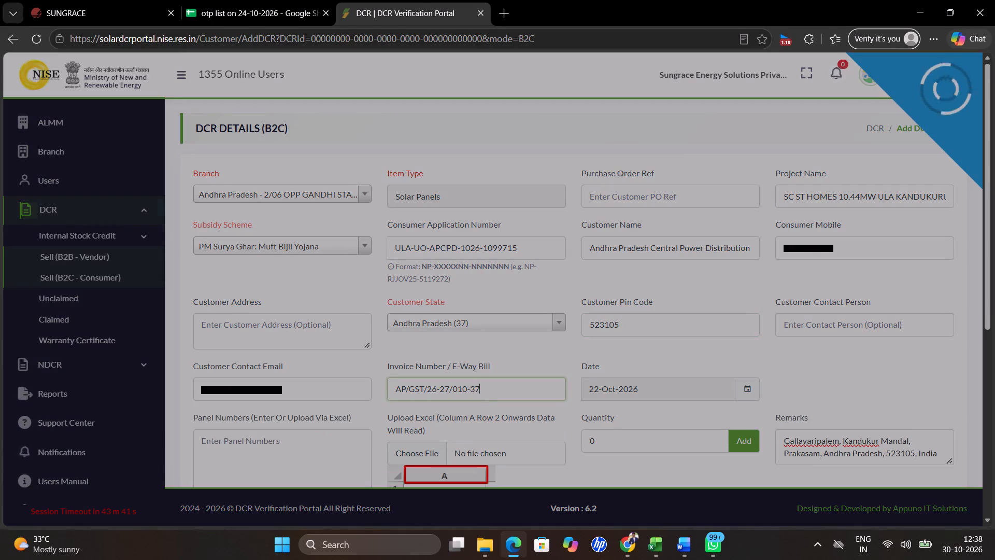
Create a new folder named 37 inside the DCR010 folder in File Explorer.
{"action": "left_click", "coordinate": [485, 552]}
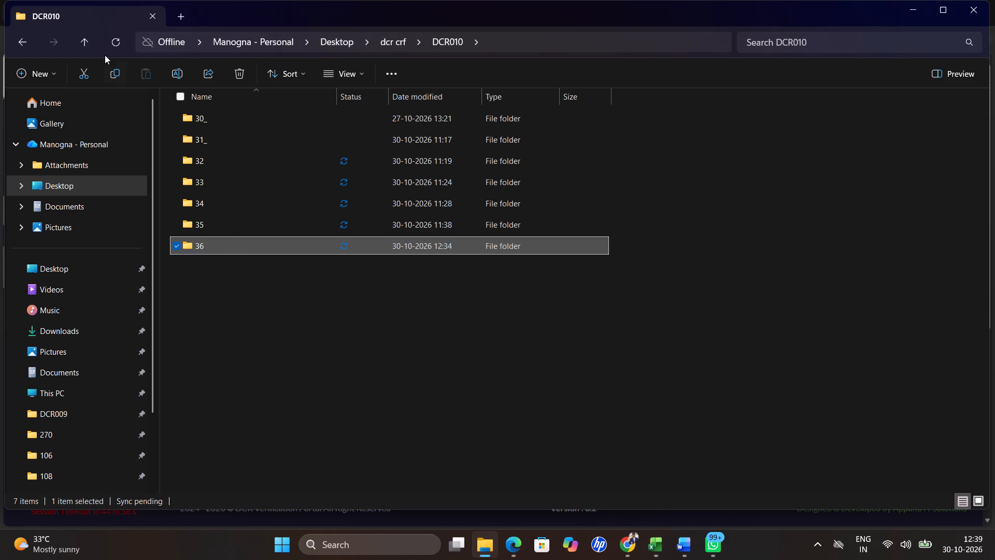
{"action": "left_click", "coordinate": [39, 72]}
{"action": "left_click", "coordinate": [117, 106]}
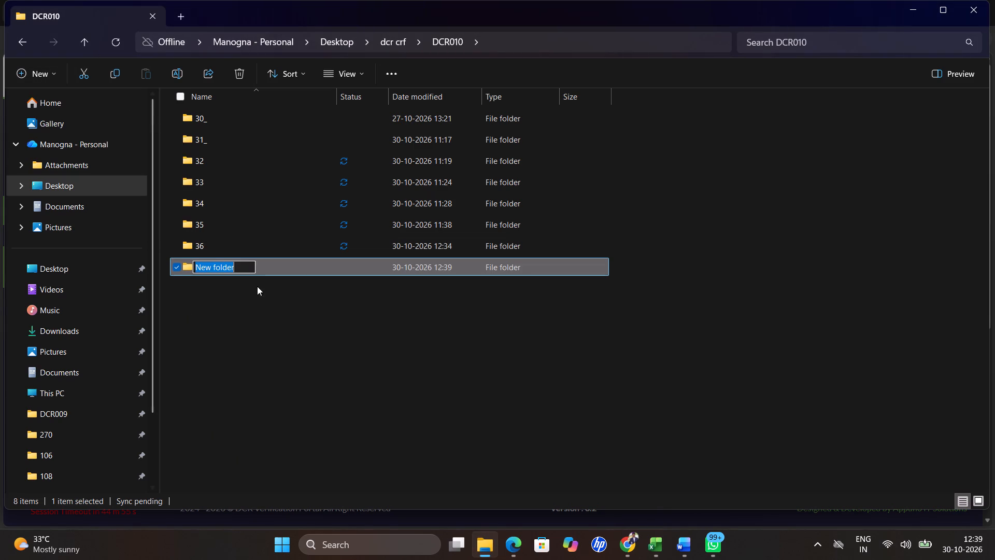
{"action": "key", "text": "BackSpace"}
{"action": "type", "text": "37"}
{"action": "key", "text": "Return"}
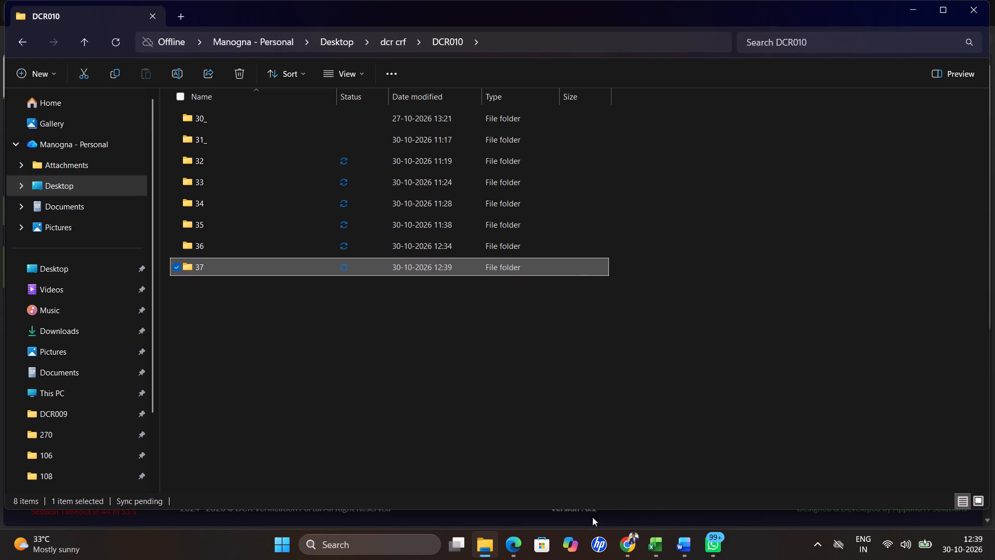
Return to the browser and copy the installation's Service Number from its Quick Copy Details on the SUNGRACE site.
{"action": "left_click", "coordinate": [523, 545]}
{"action": "scroll", "coordinate": [517, 385], "scroll_direction": "down", "scroll_amount": 4}
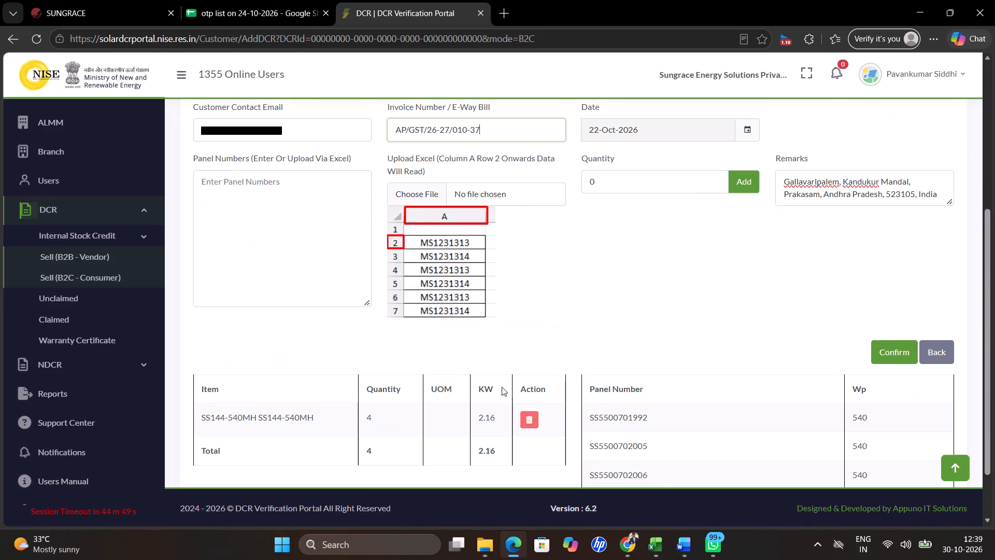
{"action": "scroll", "coordinate": [514, 374], "scroll_direction": "up", "scroll_amount": 5}
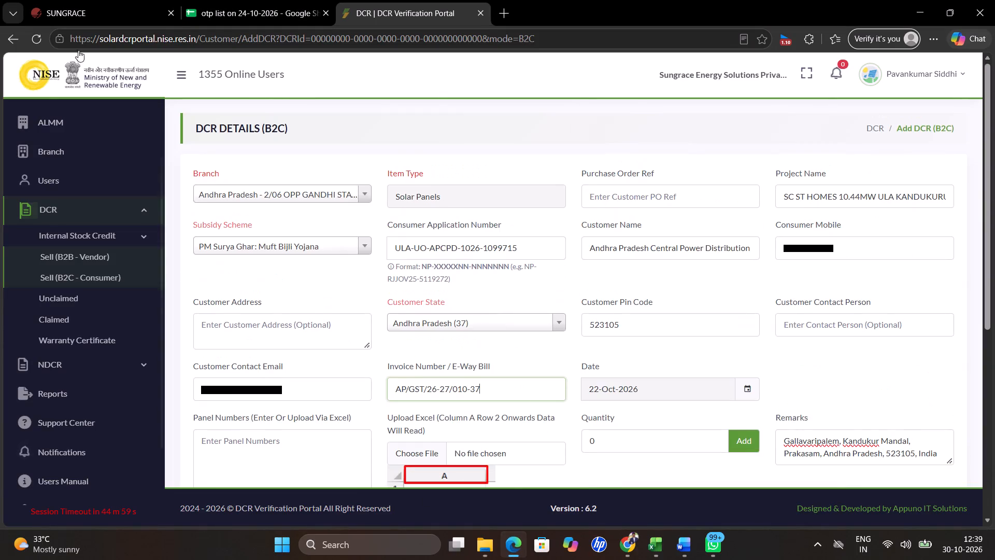
{"action": "left_click", "coordinate": [66, 0]}
{"action": "left_click", "coordinate": [630, 139]}
{"action": "left_click", "coordinate": [630, 138]}
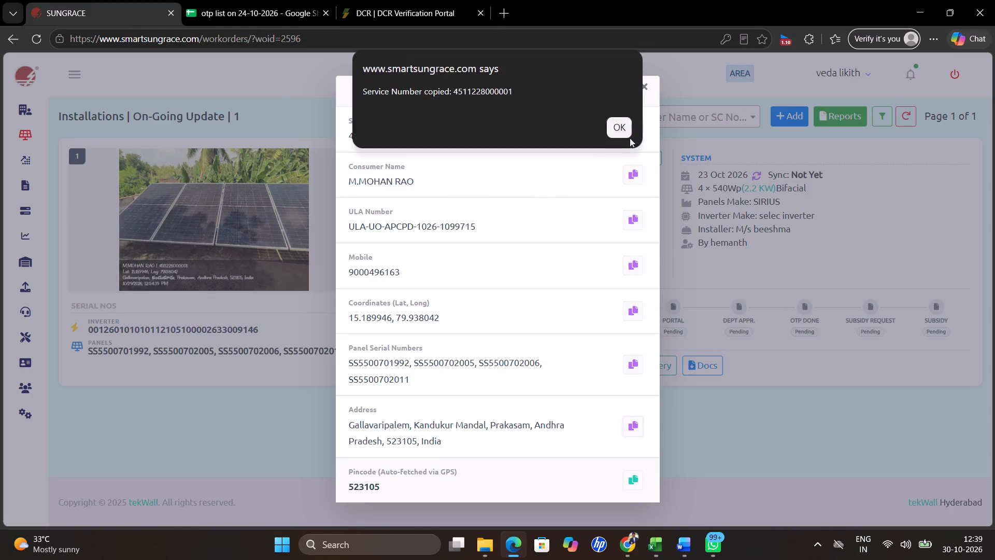
{"action": "left_click", "coordinate": [631, 124]}
{"action": "left_click", "coordinate": [616, 123]}
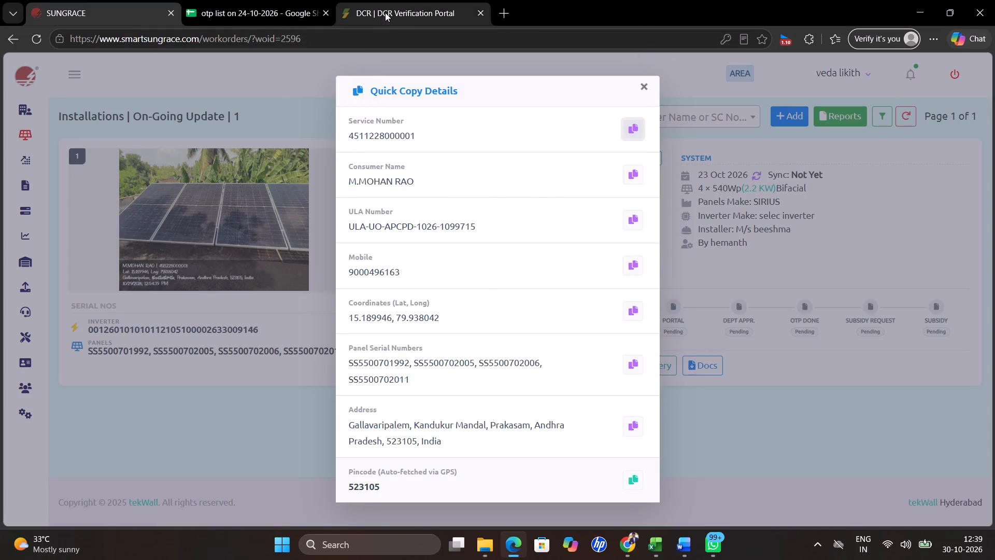
Submit the completed B2C DCR entry on the DCR Verification Portal for confirmation.
{"action": "left_click", "coordinate": [385, 13]}
{"action": "scroll", "coordinate": [742, 266], "scroll_direction": "down", "scroll_amount": 5}
{"action": "left_click", "coordinate": [884, 290]}
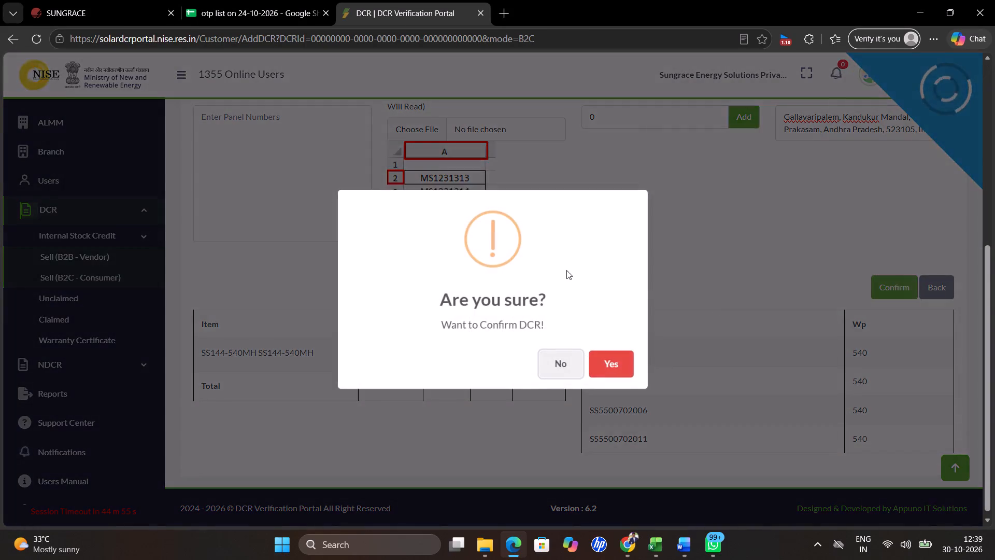
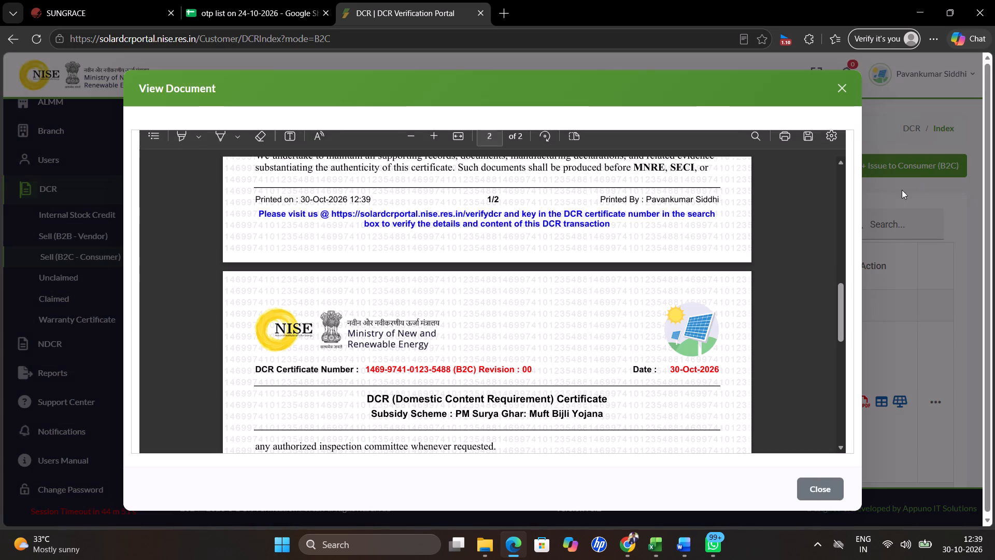
Save the displayed DCR certificate as a PDF in folder 37 inside DCR010, named with the copied Service Number.
{"action": "left_click", "coordinate": [806, 147]}
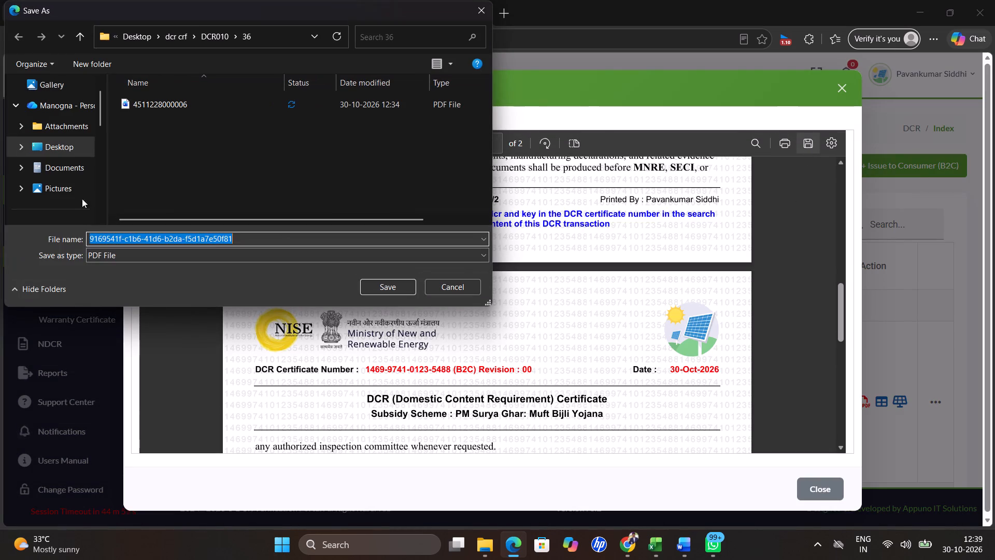
{"action": "left_click", "coordinate": [193, 37]}
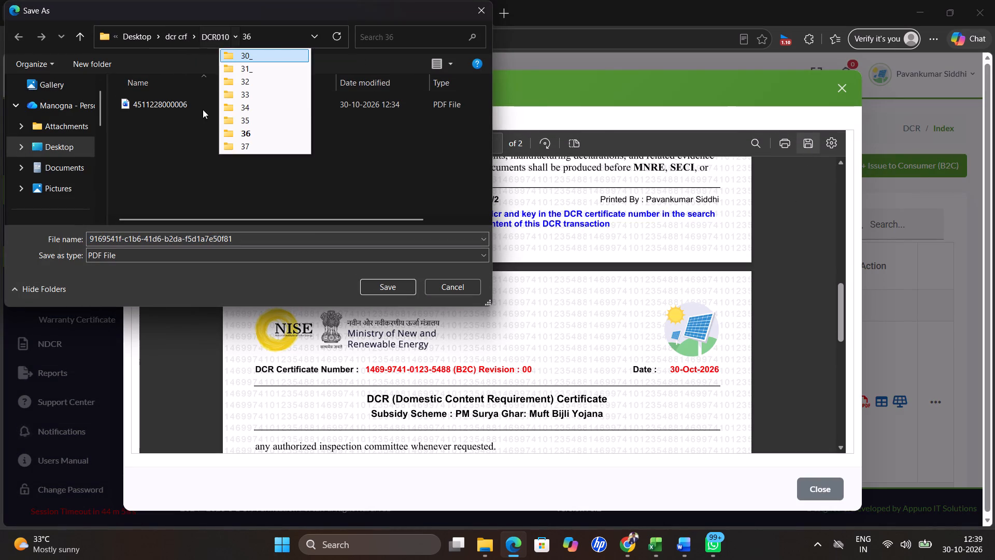
{"action": "left_click", "coordinate": [200, 157]}
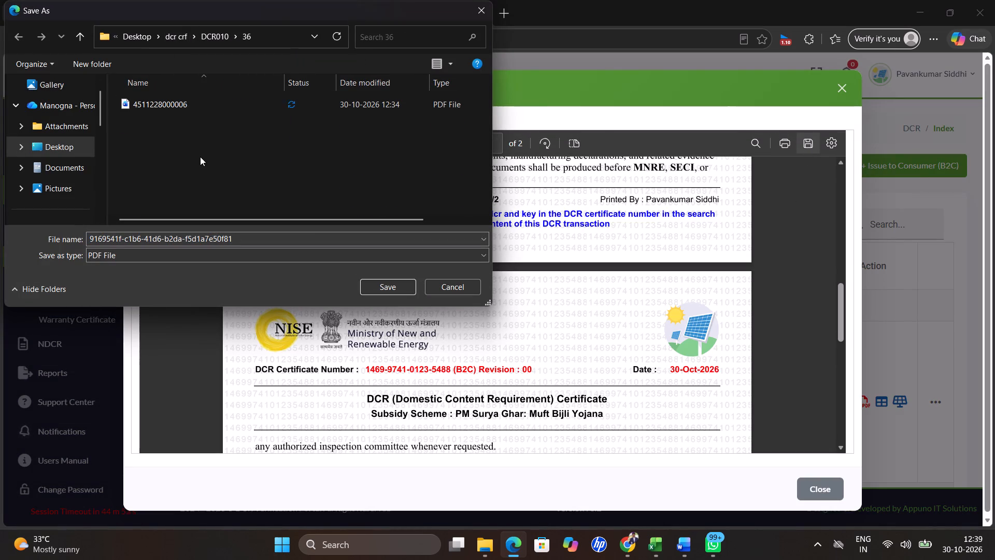
{"action": "scroll", "coordinate": [224, 150], "scroll_direction": "down", "scroll_amount": 10}
{"action": "double_click", "coordinate": [178, 202]}
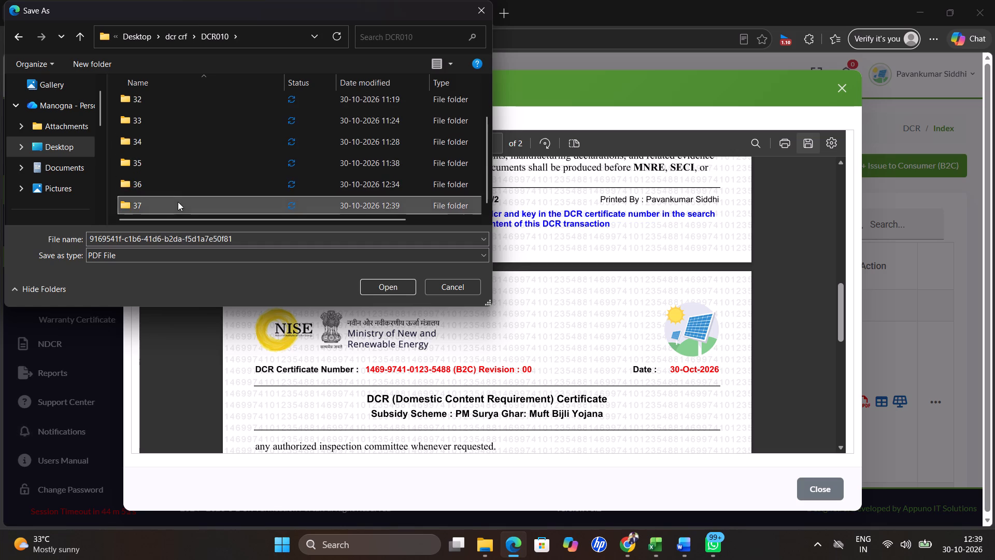
{"action": "left_click", "coordinate": [253, 247]}
{"action": "left_click", "coordinate": [259, 235]}
{"action": "key", "text": "BackSpace"}
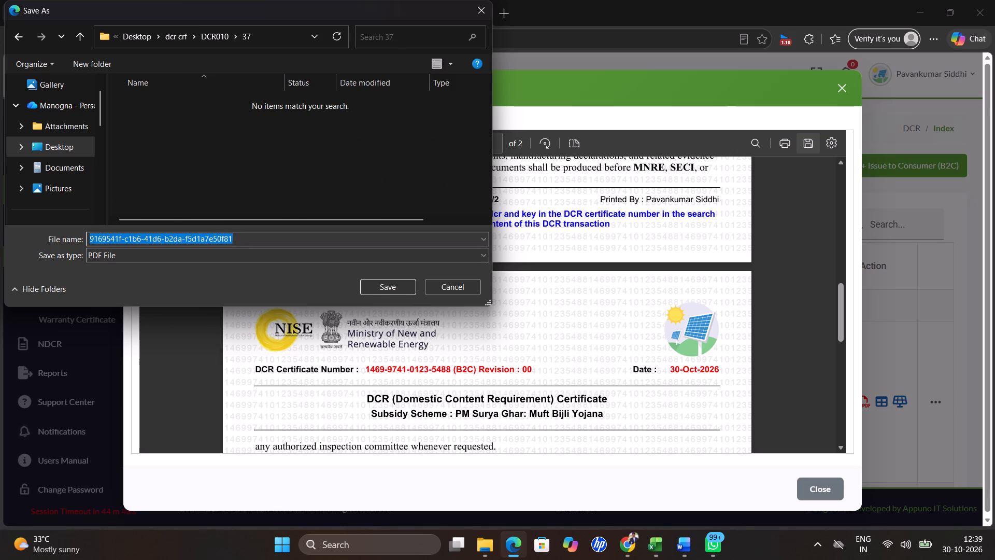
{"action": "key", "text": "ctrl+v"}
{"action": "key", "text": "Return"}
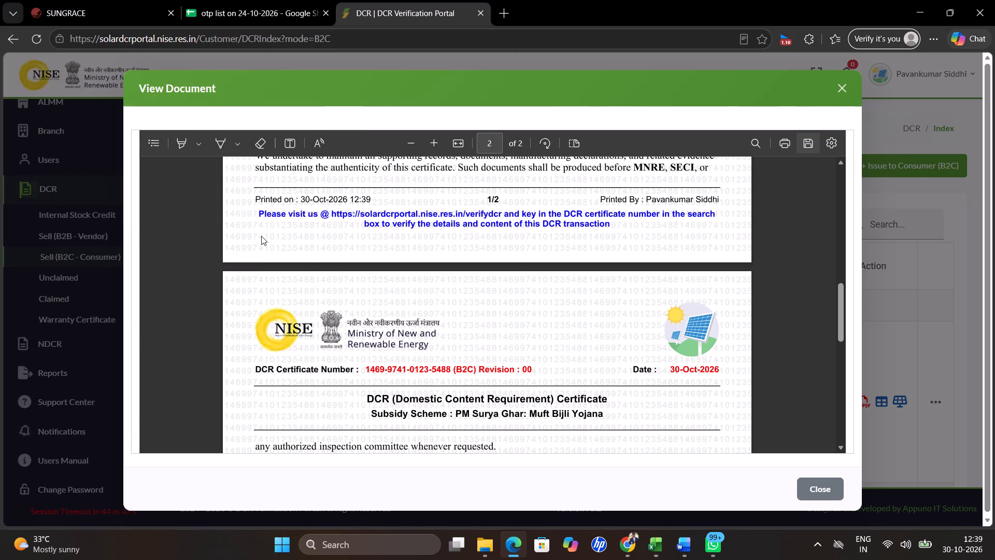
Close the Quick Copy Details window on the SUNGRACE site and return to the DCR Verification Portal.
{"action": "left_click", "coordinate": [105, 3]}
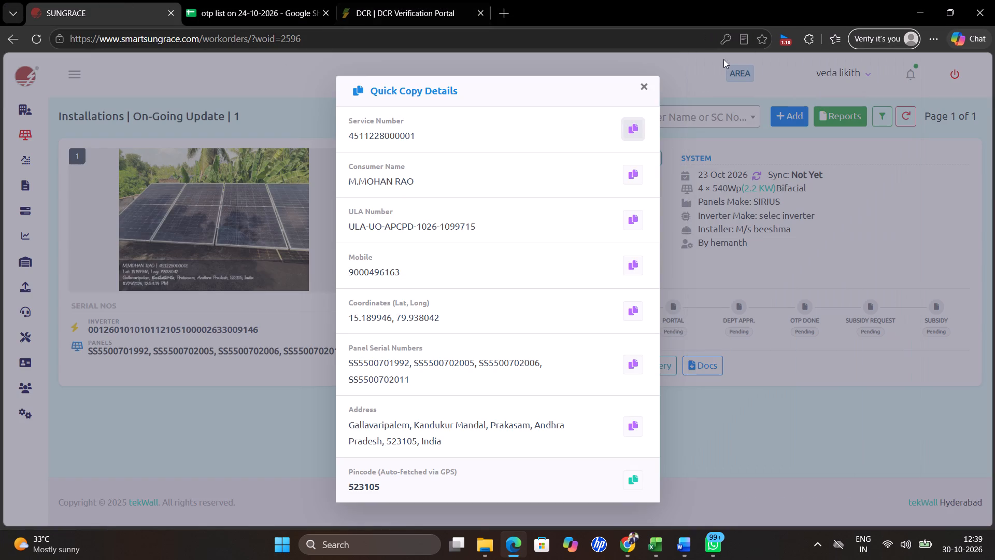
{"action": "double_click", "coordinate": [651, 81]}
{"action": "left_click", "coordinate": [397, 0]}
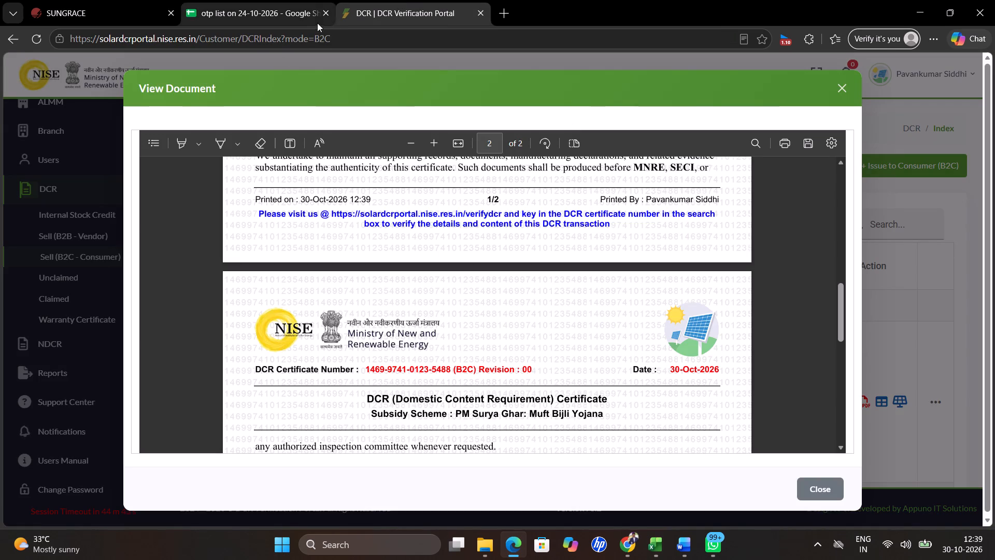
Switch to the Excel installations sheet and highlight the Service Number of S.No 111 in yellow.
{"action": "left_click", "coordinate": [665, 488]}
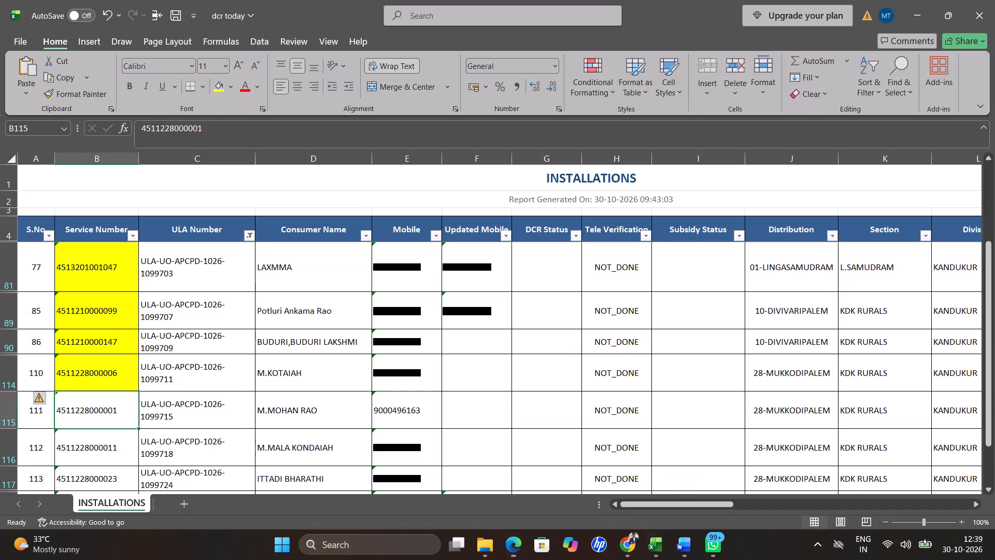
{"action": "left_click", "coordinate": [223, 86]}
Look through the remaining unhighlighted Service Numbers in the filtered installations list.
{"action": "scroll", "coordinate": [146, 305], "scroll_direction": "down", "scroll_amount": 3}
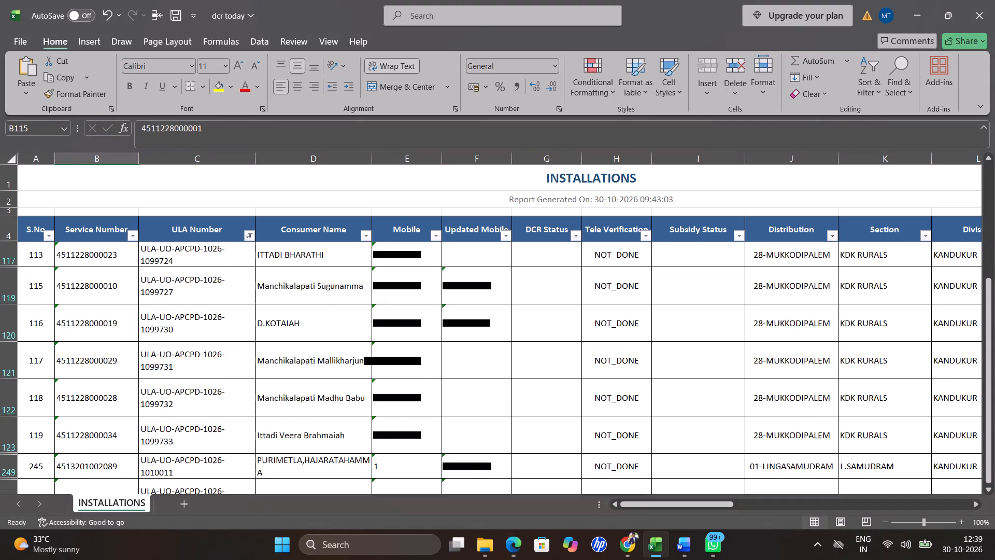
{"action": "scroll", "coordinate": [137, 334], "scroll_direction": "down", "scroll_amount": 3}
{"action": "scroll", "coordinate": [139, 334], "scroll_direction": "up", "scroll_amount": 5}
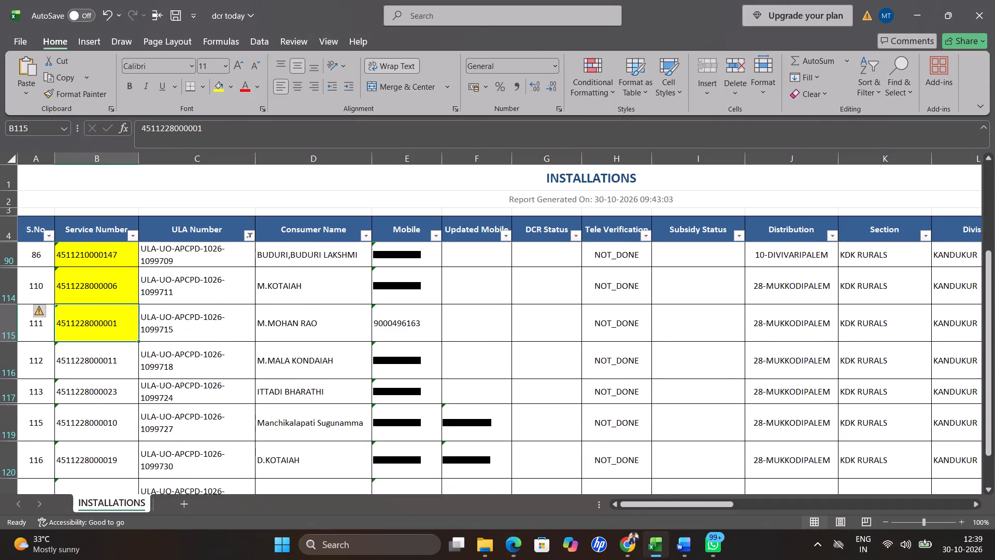
{"action": "left_click", "coordinate": [109, 358]}
{"action": "left_click", "coordinate": [129, 398]}
{"action": "left_click", "coordinate": [121, 417]}
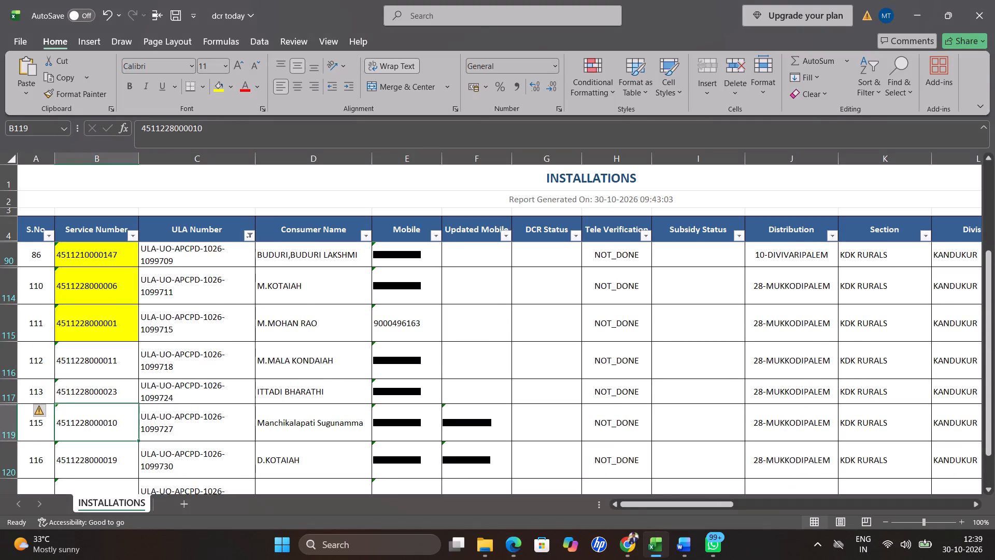
{"action": "left_click", "coordinate": [118, 455]}
{"action": "scroll", "coordinate": [119, 467], "scroll_direction": "down", "scroll_amount": 2}
{"action": "left_click", "coordinate": [123, 366]}
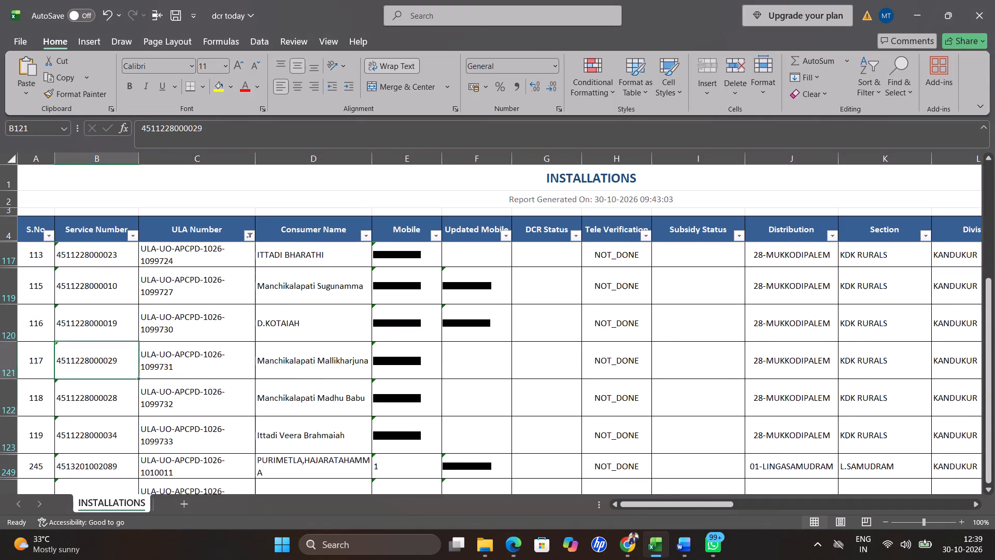
{"action": "left_click", "coordinate": [105, 396]}
{"action": "left_click", "coordinate": [104, 421]}
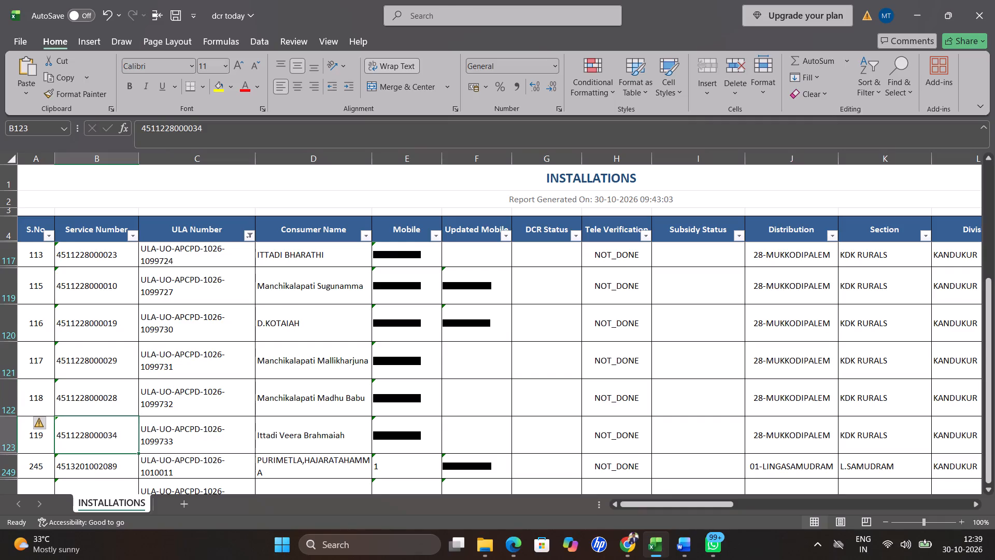
{"action": "left_click", "coordinate": [110, 466]}
{"action": "scroll", "coordinate": [120, 457], "scroll_direction": "down", "scroll_amount": 1}
{"action": "left_click", "coordinate": [117, 444]}
{"action": "scroll", "coordinate": [121, 436], "scroll_direction": "up", "scroll_amount": 4}
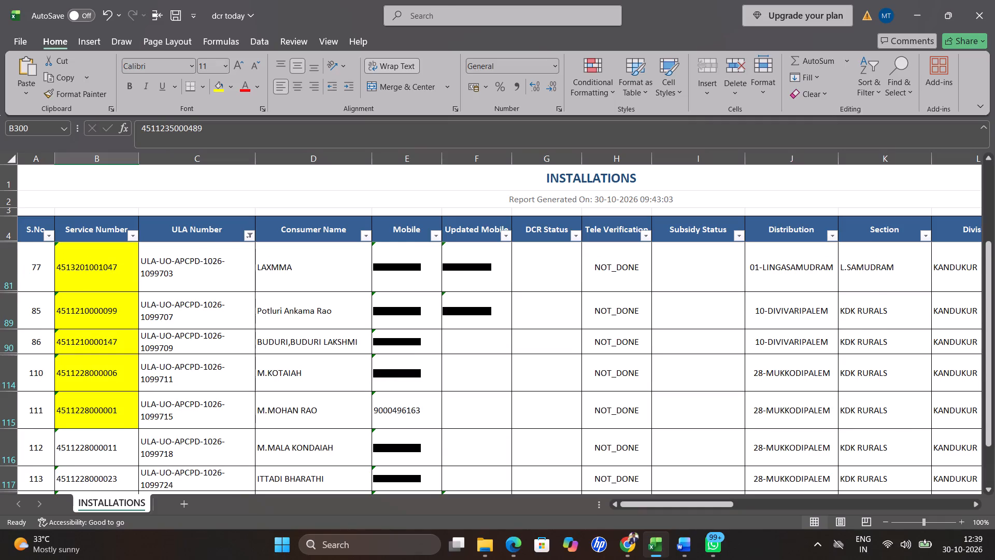
Copy the Service Number of S.No 112 from the Excel sheet and open its installation through the SUNGRACE work order search.
{"action": "left_click", "coordinate": [97, 442]}
{"action": "key", "text": "ctrl+c"}
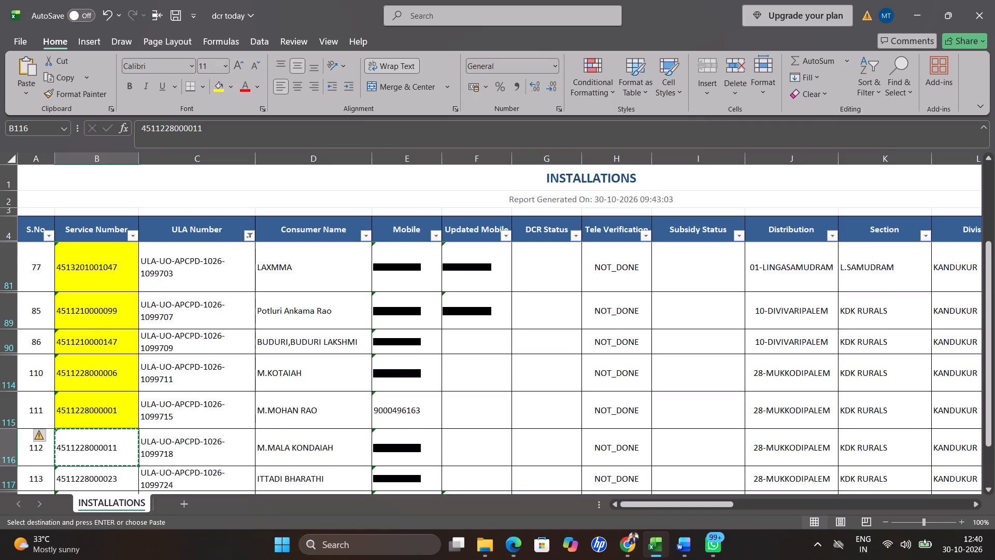
{"action": "left_click", "coordinate": [502, 542]}
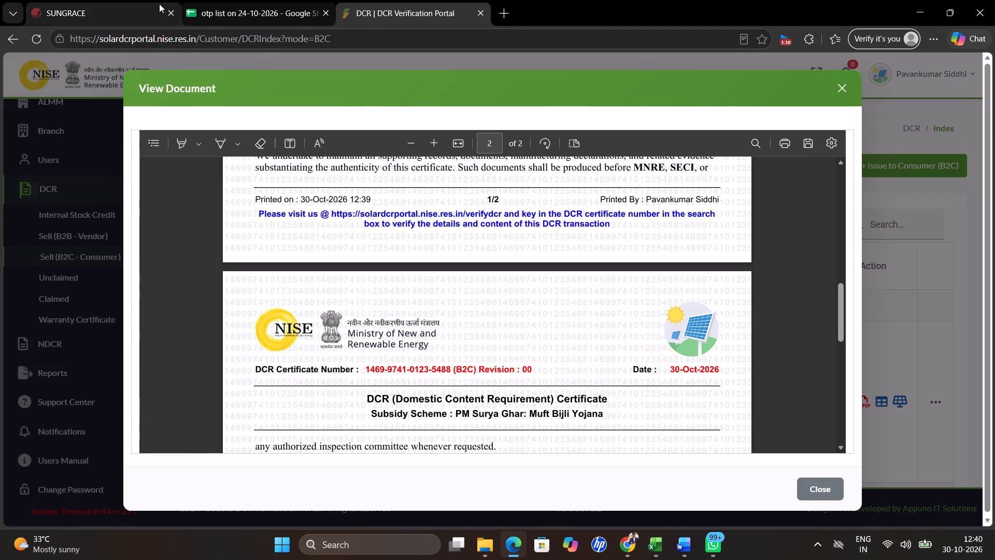
{"action": "left_click", "coordinate": [116, 0]}
{"action": "left_click", "coordinate": [594, 102]}
{"action": "left_click", "coordinate": [594, 115]}
{"action": "key", "text": "ctrl+v"}
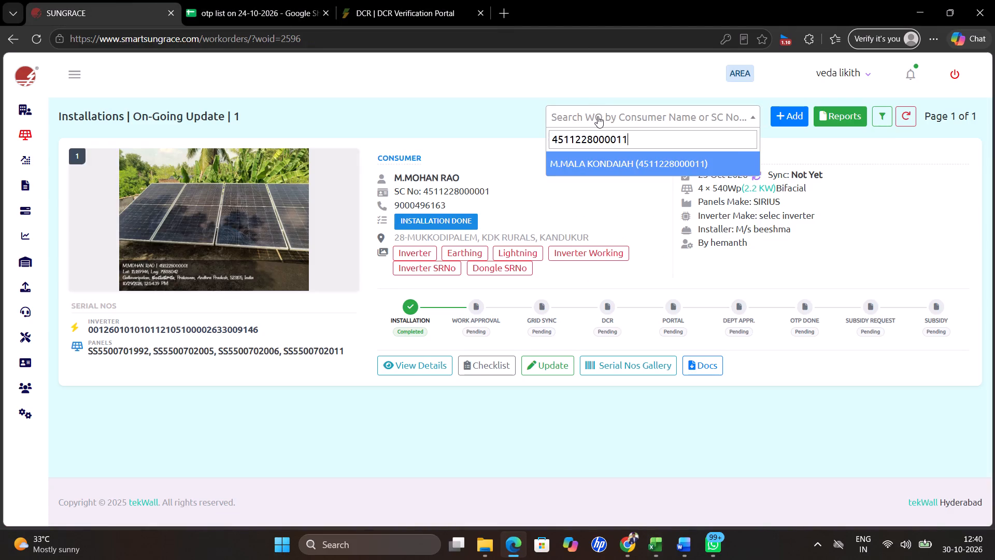
{"action": "key", "text": "Return"}
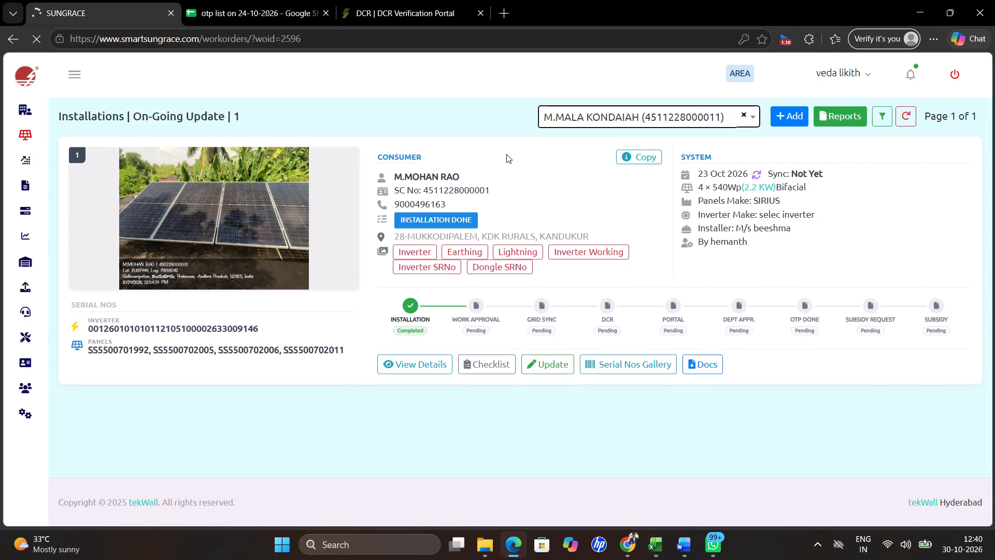
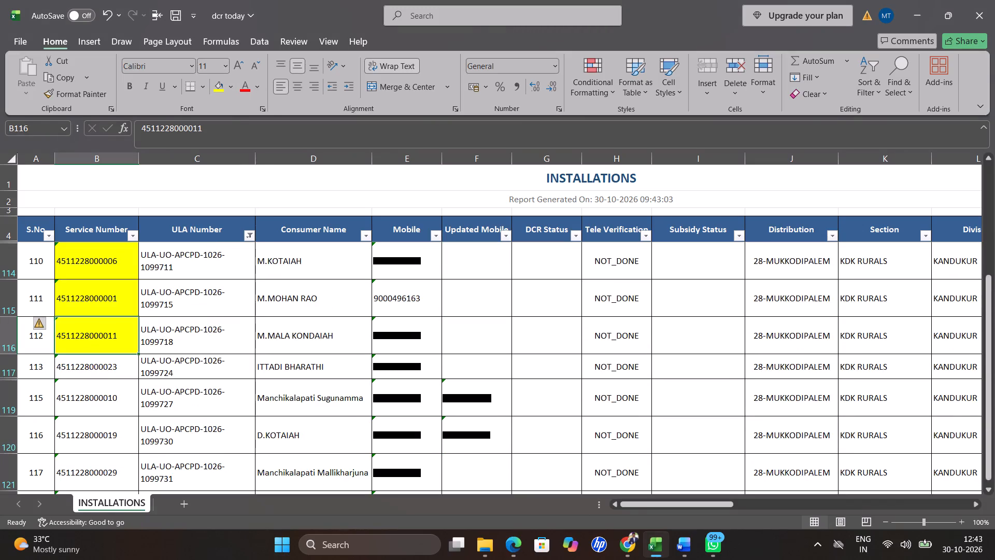
Look through the unhighlighted Service Numbers that follow S.No 112 in the filtered installations list.
{"action": "double_click", "coordinate": [111, 377]}
{"action": "scroll", "coordinate": [132, 363], "scroll_direction": "up", "scroll_amount": 3}
{"action": "scroll", "coordinate": [124, 369], "scroll_direction": "down", "scroll_amount": 1}
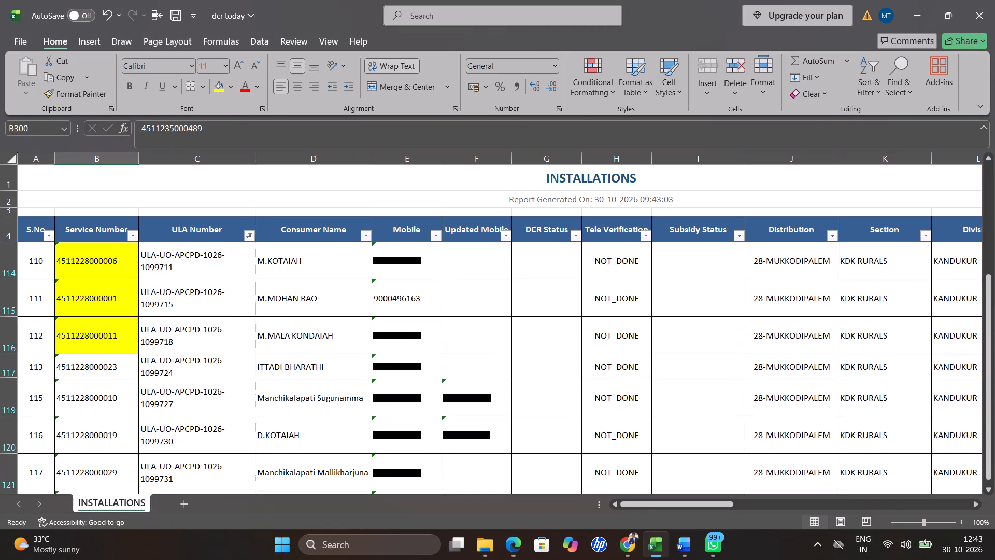
{"action": "left_click", "coordinate": [120, 373]}
{"action": "left_click", "coordinate": [119, 385]}
{"action": "left_click", "coordinate": [125, 430]}
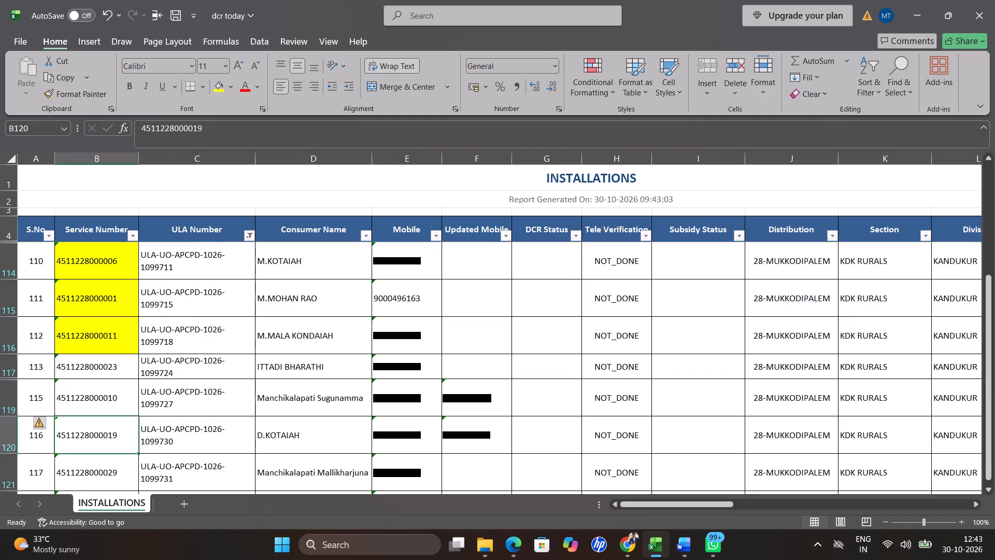
{"action": "scroll", "coordinate": [132, 441], "scroll_direction": "down", "scroll_amount": 1}
{"action": "double_click", "coordinate": [111, 369]}
{"action": "left_click", "coordinate": [118, 392]}
{"action": "left_click", "coordinate": [115, 438]}
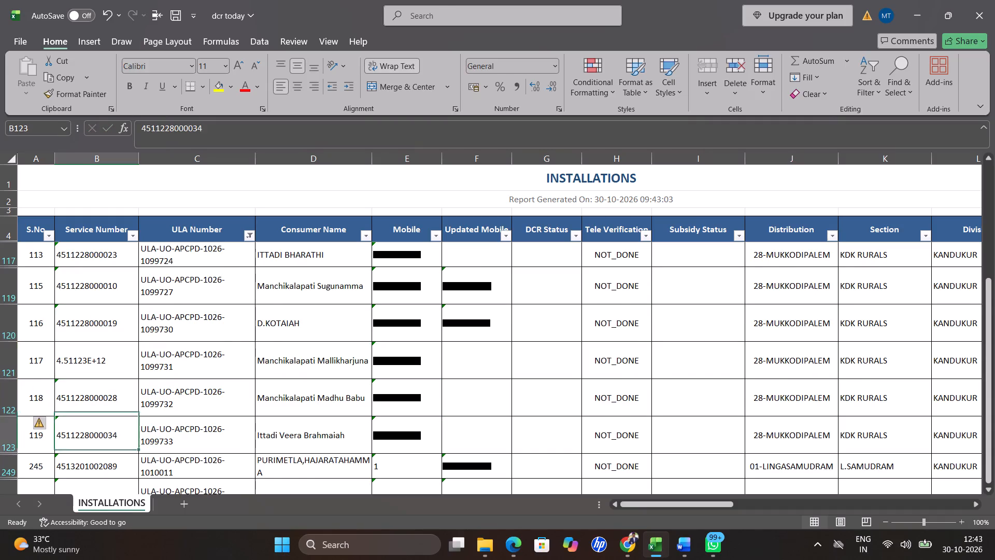
{"action": "scroll", "coordinate": [120, 442], "scroll_direction": "down", "scroll_amount": 1}
{"action": "left_click", "coordinate": [108, 410]}
{"action": "left_click", "coordinate": [115, 425]}
{"action": "scroll", "coordinate": [125, 410], "scroll_direction": "up", "scroll_amount": 2}
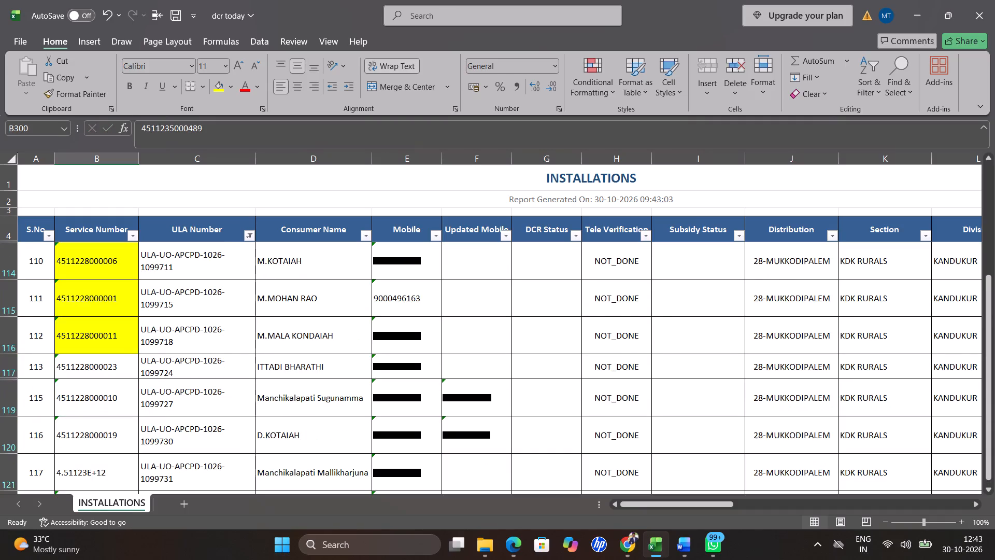
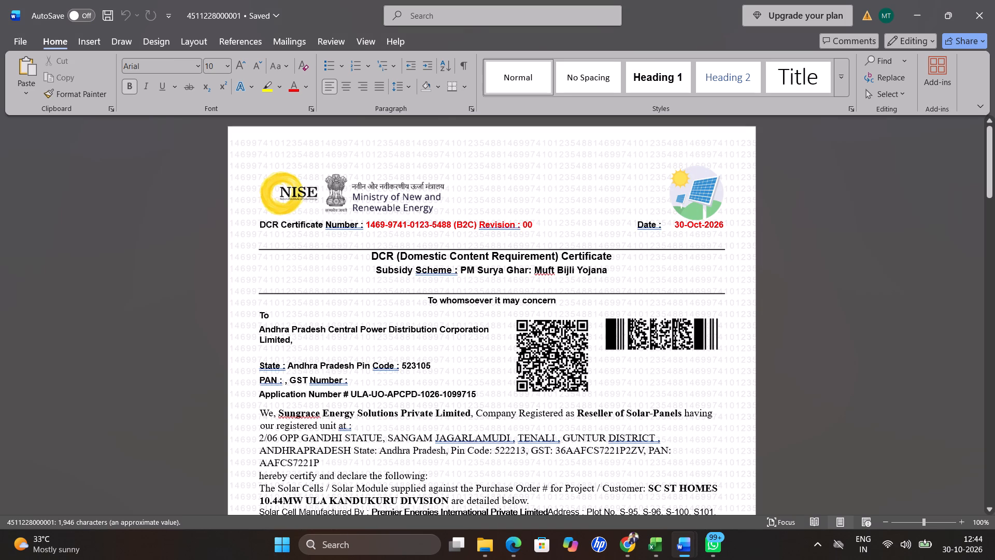
Check the last numbered folder in DCR010 and match S.No 112's Service Number in the installations list with the portal's installation record.
{"action": "left_click", "coordinate": [721, 489]}
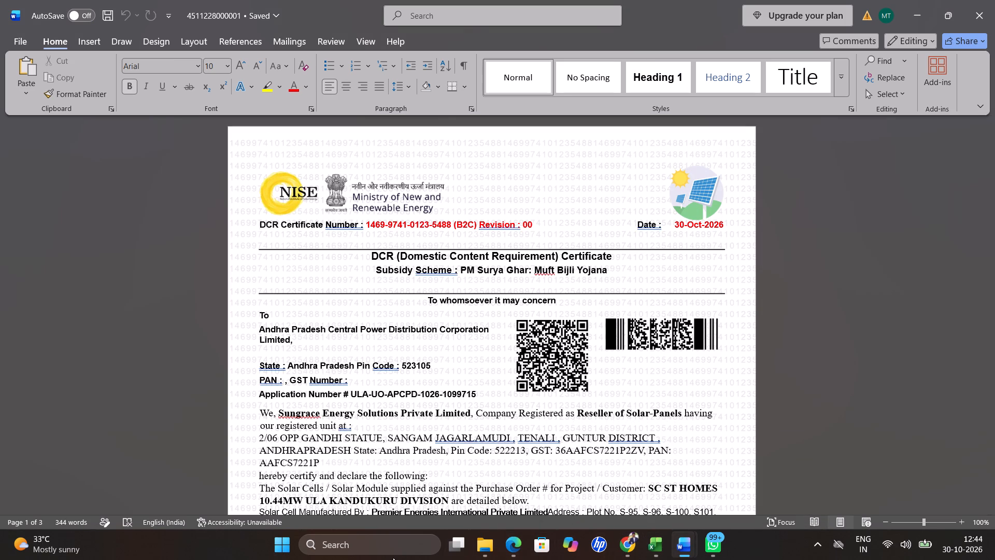
{"action": "left_click", "coordinate": [505, 552]}
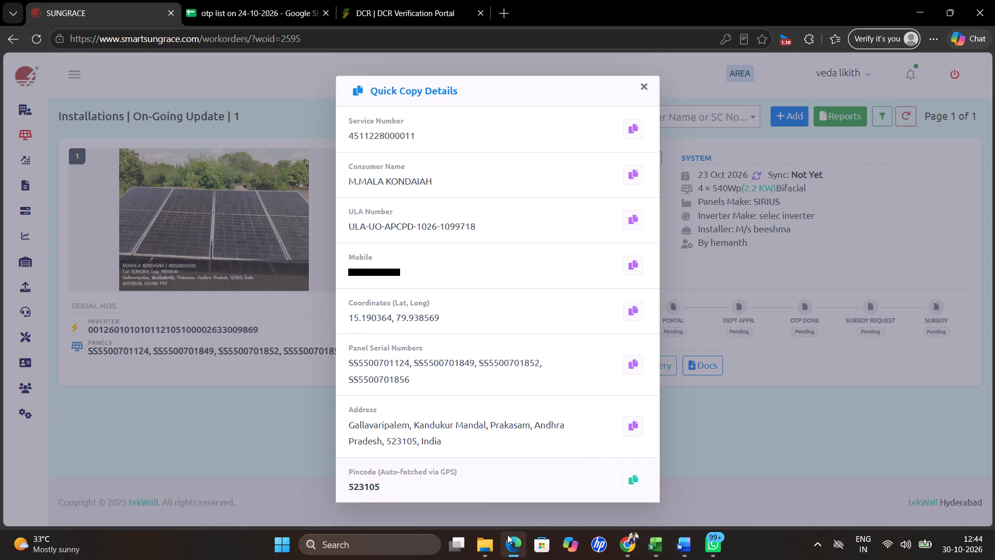
{"action": "left_click", "coordinate": [754, 488]}
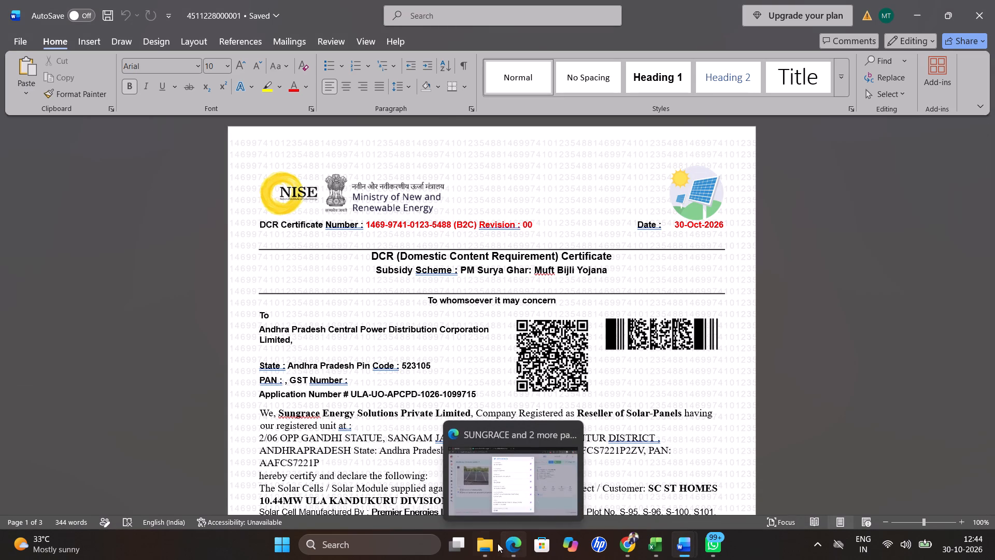
{"action": "left_click", "coordinate": [502, 511]}
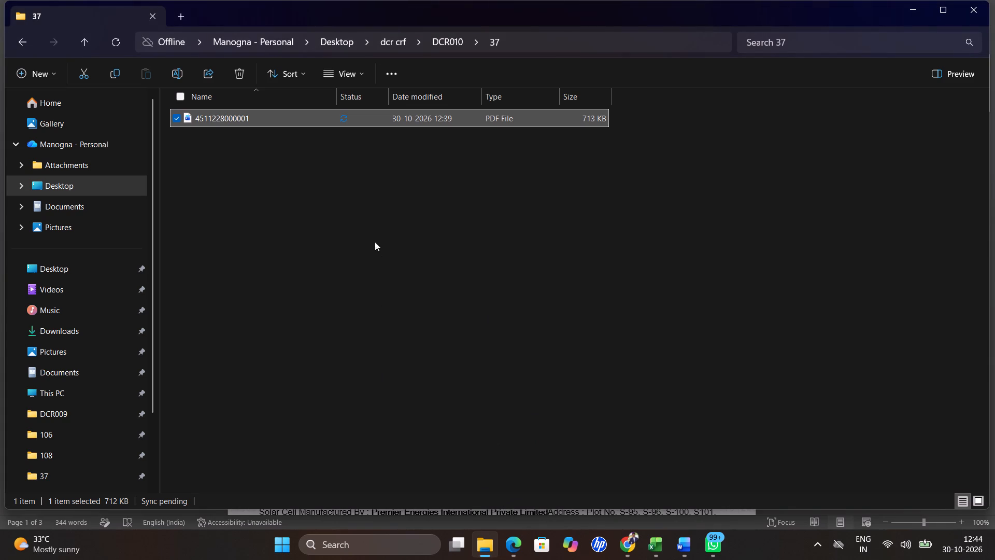
{"action": "left_click", "coordinate": [15, 38]}
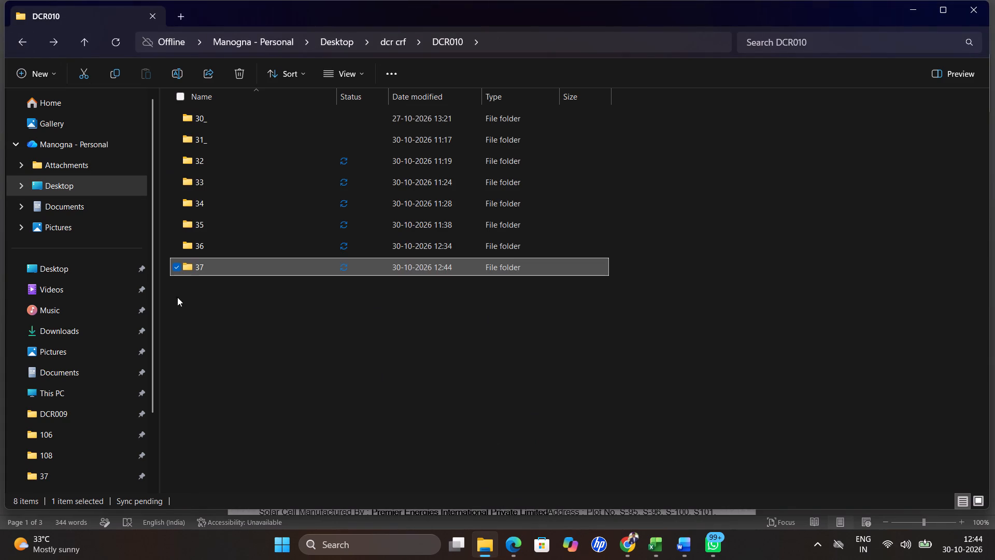
{"action": "left_click", "coordinate": [514, 533]}
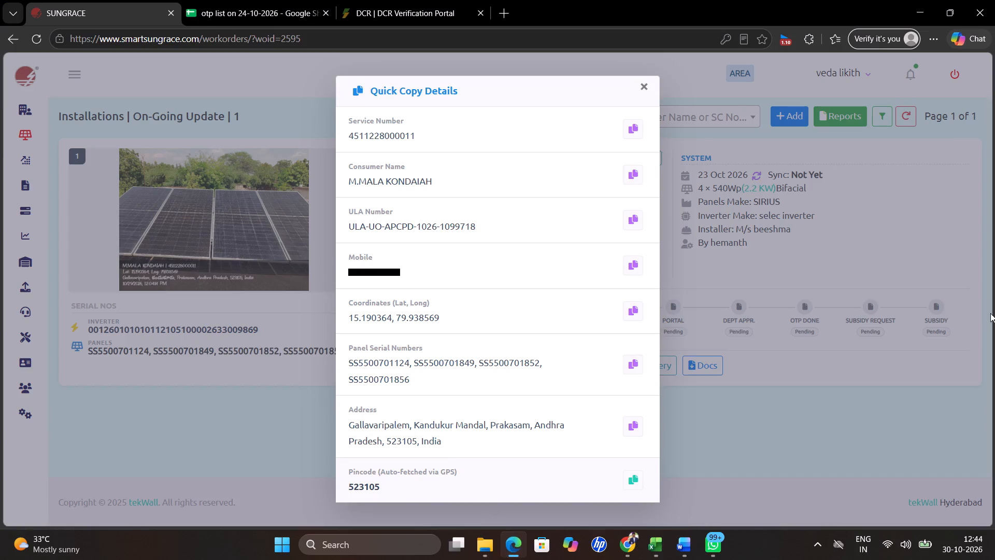
{"action": "left_click", "coordinate": [648, 78]}
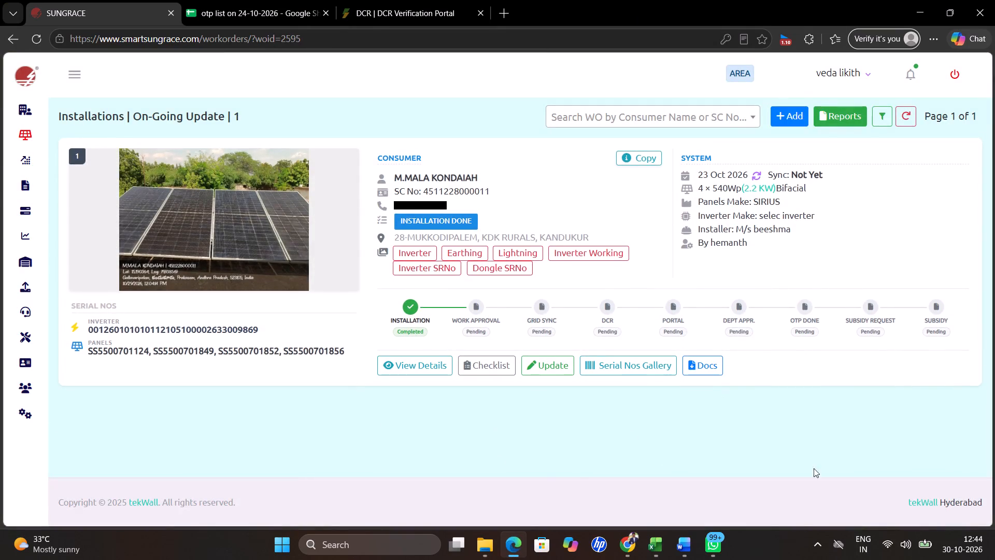
{"action": "left_click", "coordinate": [690, 542]}
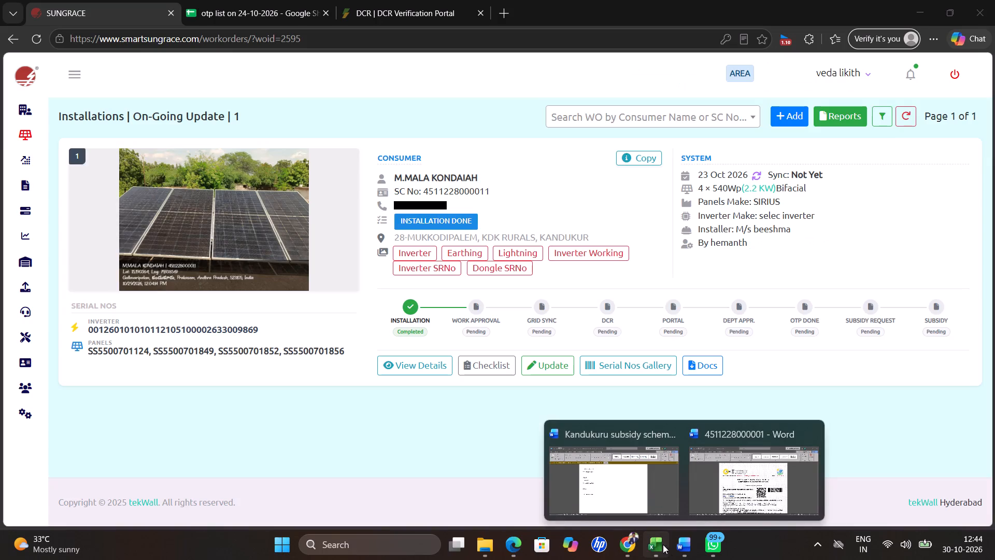
{"action": "left_click", "coordinate": [645, 541]}
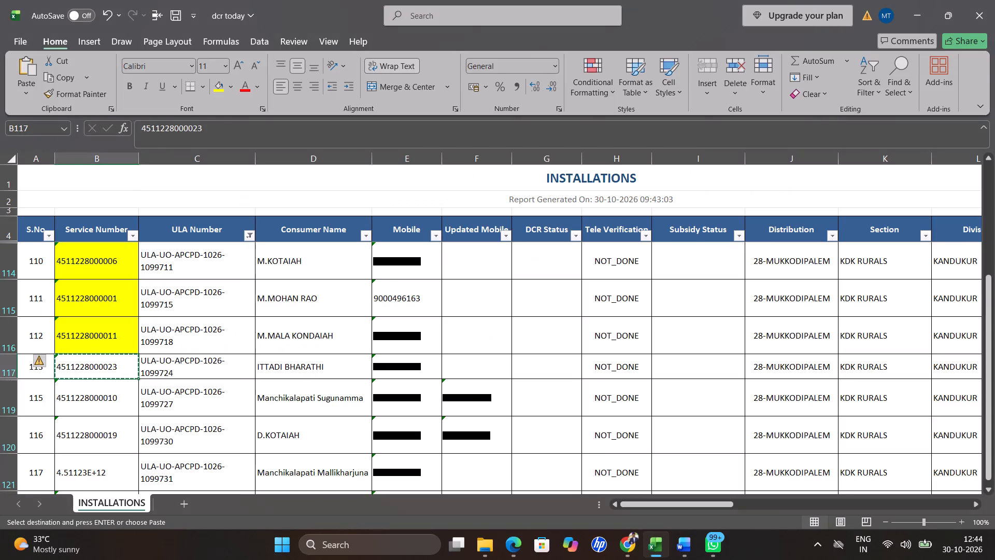
{"action": "double_click", "coordinate": [117, 345]}
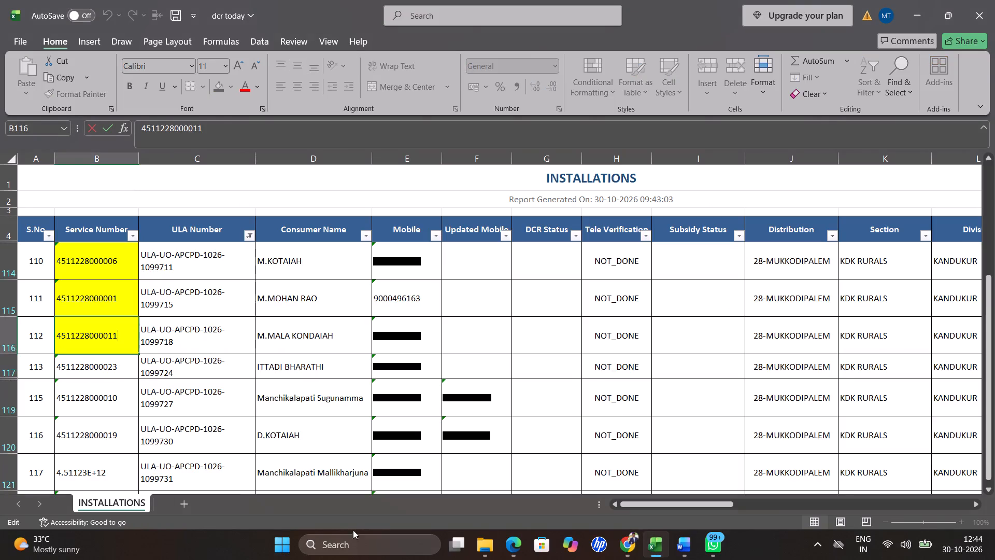
{"action": "left_click", "coordinate": [505, 544]}
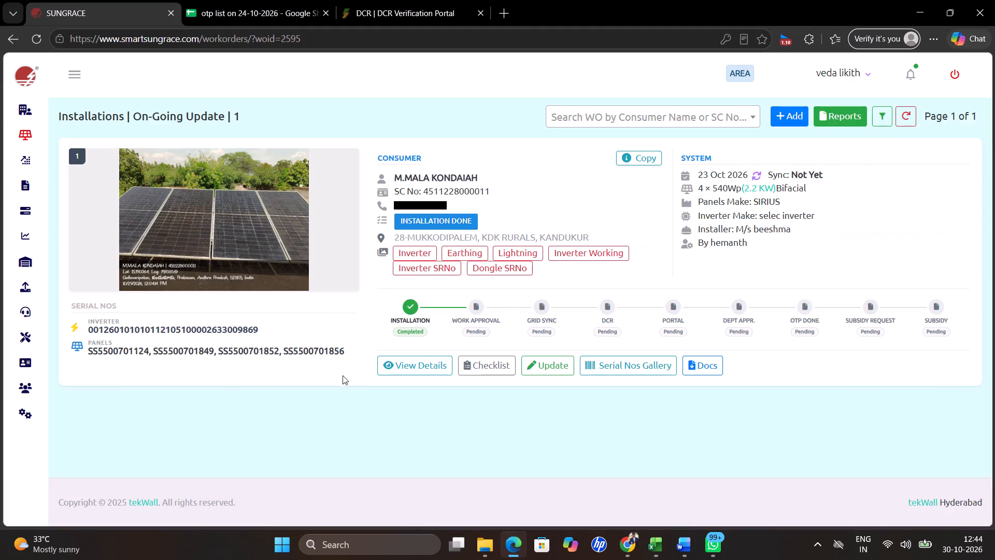
Copy the ULA Number from the S.No 112 installation's details and start a new Issue to Consumer (B2C) entry in the DCR portal.
{"action": "left_click", "coordinate": [643, 157]}
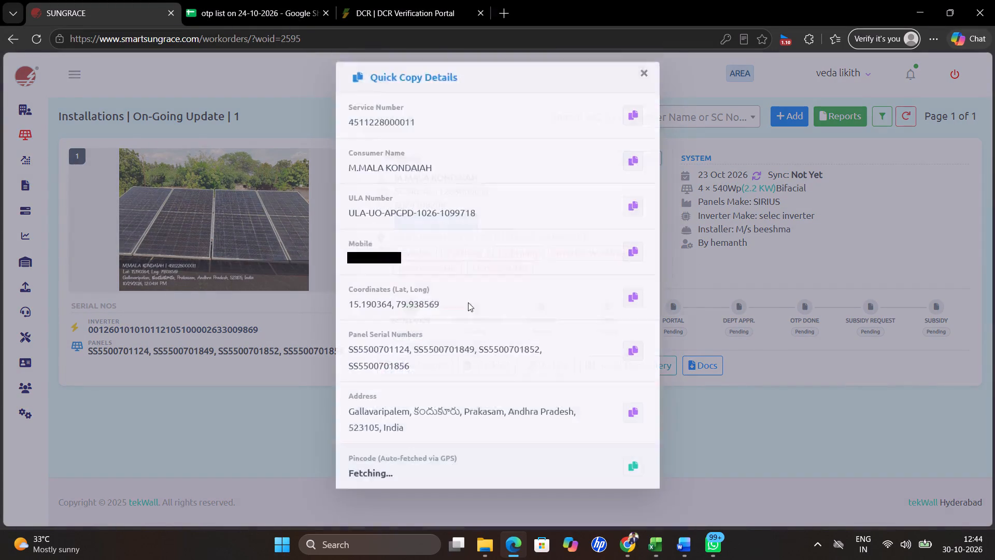
{"action": "left_click", "coordinate": [627, 216]}
{"action": "left_click", "coordinate": [624, 125]}
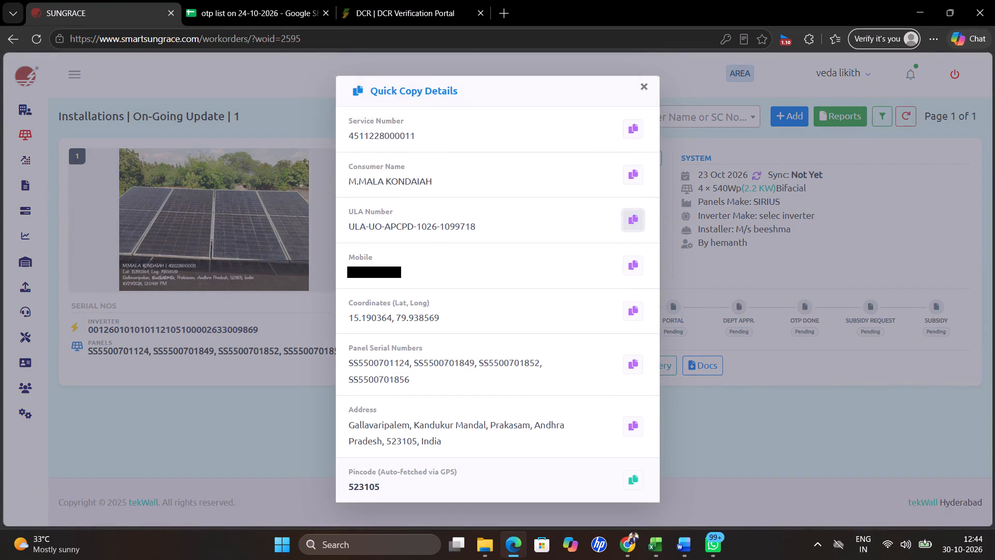
{"action": "double_click", "coordinate": [424, 2]}
{"action": "double_click", "coordinate": [913, 166]}
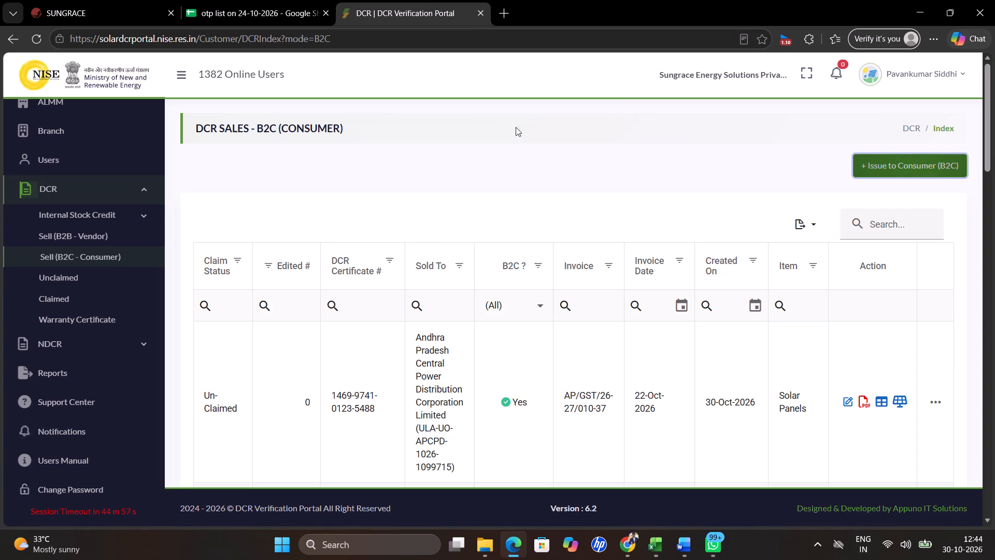
{"action": "left_click", "coordinate": [885, 168]}
Set Customer State to Andhra Pradesh (37), scheme to PM Surya Ghar: Muft Bijli Yojana, the Andhra Pradesh branch, and item type to Solar Panels.
{"action": "left_click", "coordinate": [492, 250]}
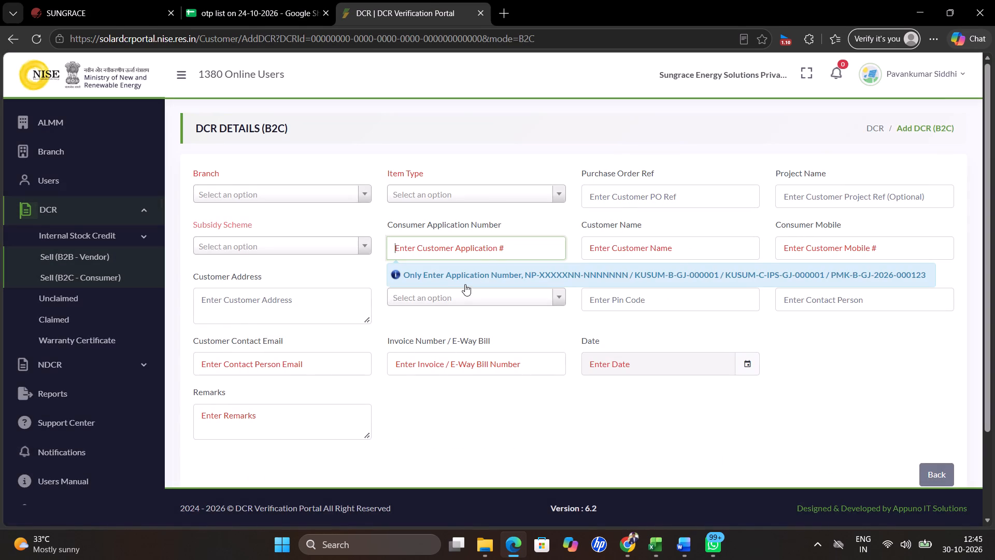
{"action": "left_click", "coordinate": [462, 285], "text": "ctrl"}
{"action": "key", "text": "ctrl+v"}
{"action": "left_click", "coordinate": [440, 289]}
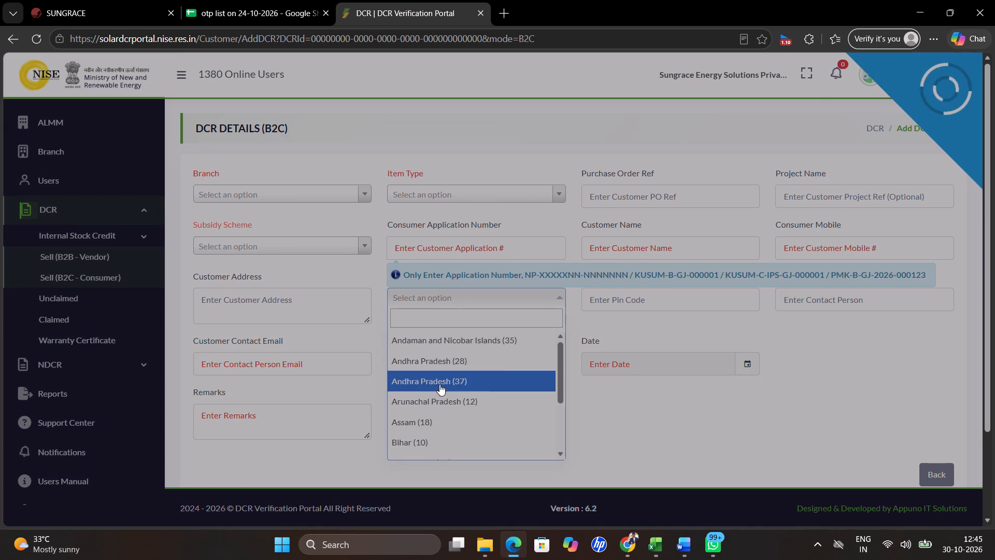
{"action": "left_click", "coordinate": [440, 384]}
{"action": "left_click", "coordinate": [267, 237]}
{"action": "double_click", "coordinate": [271, 346]}
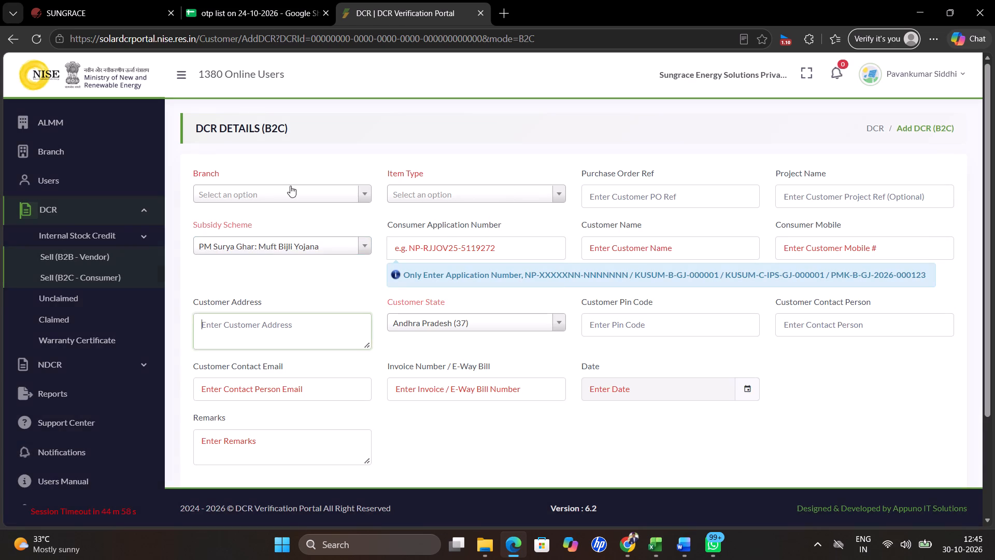
{"action": "left_click", "coordinate": [291, 186]}
{"action": "left_click", "coordinate": [291, 260]}
{"action": "left_click_drag", "start_coordinate": [495, 198], "coordinate": [500, 194]}
{"action": "left_click", "coordinate": [501, 193]}
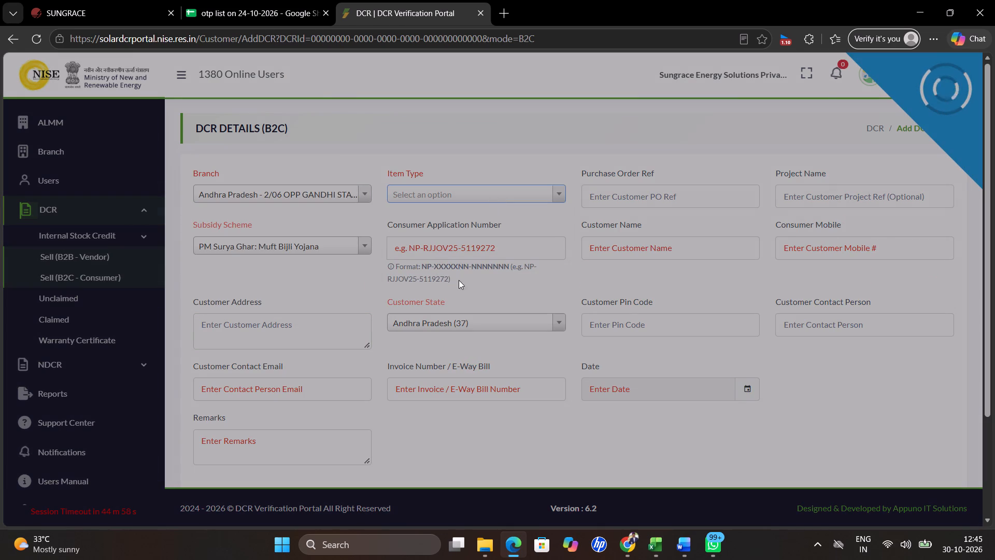
{"action": "left_click", "coordinate": [494, 199]}
{"action": "left_click", "coordinate": [481, 232]}
Enter the copied ULA Number as the Consumer Application Number.
{"action": "left_click", "coordinate": [471, 250]}
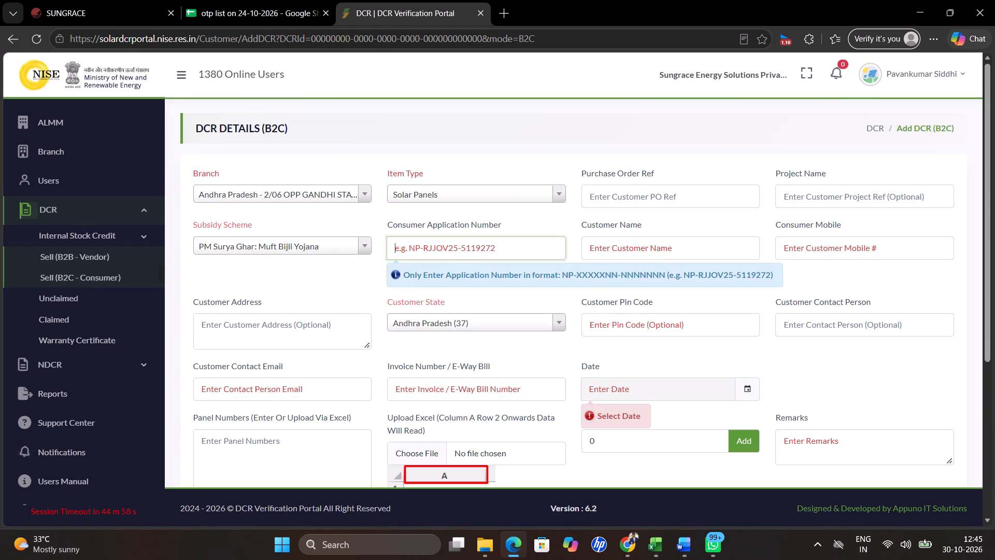
{"action": "key", "text": "ctrl+v"}
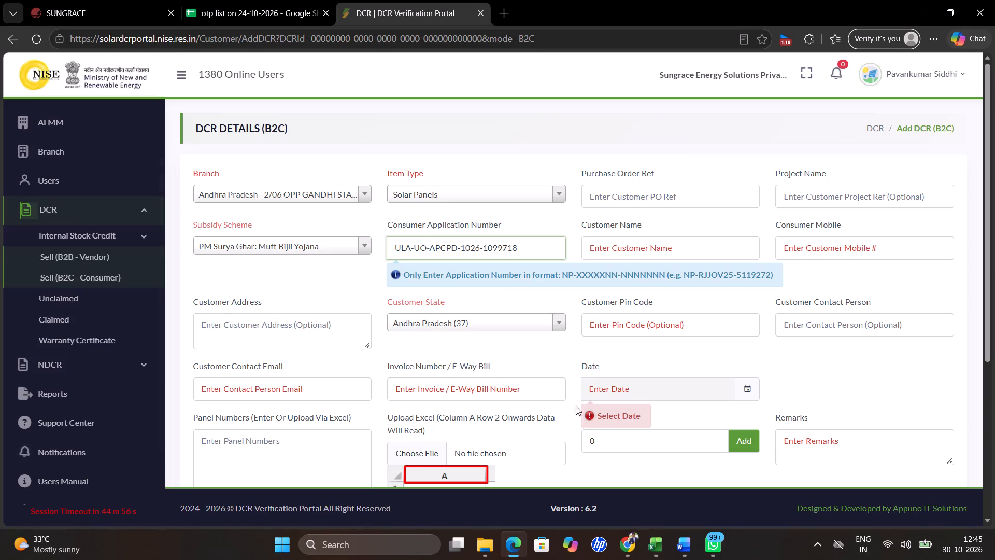
Copy the installation's four panel serial numbers from its details into the DCR entry's Panel Numbers.
{"action": "left_click", "coordinate": [79, 0]}
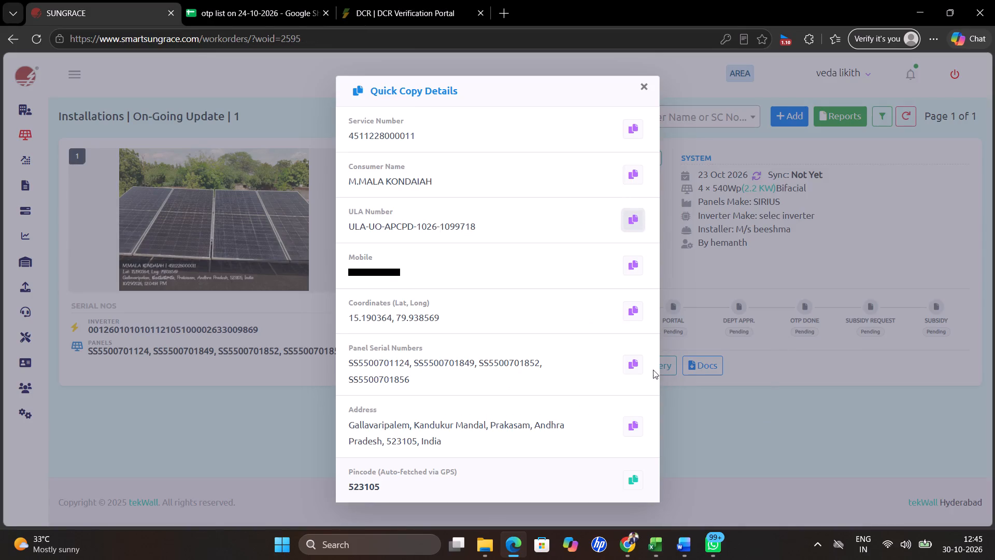
{"action": "left_click", "coordinate": [643, 360]}
{"action": "left_click", "coordinate": [624, 136]}
{"action": "left_click", "coordinate": [409, 15]}
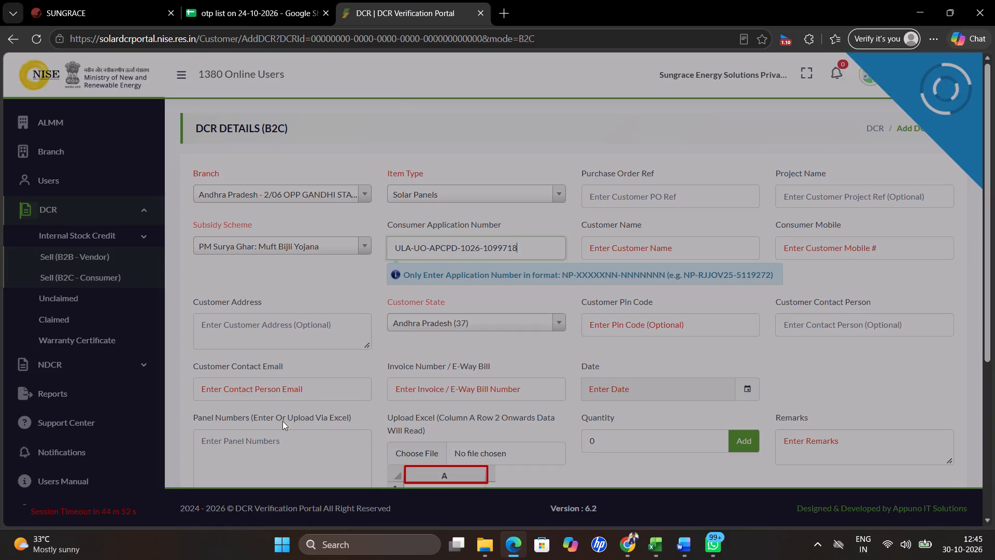
{"action": "left_click", "coordinate": [246, 465]}
{"action": "key", "text": "ctrl+v"}
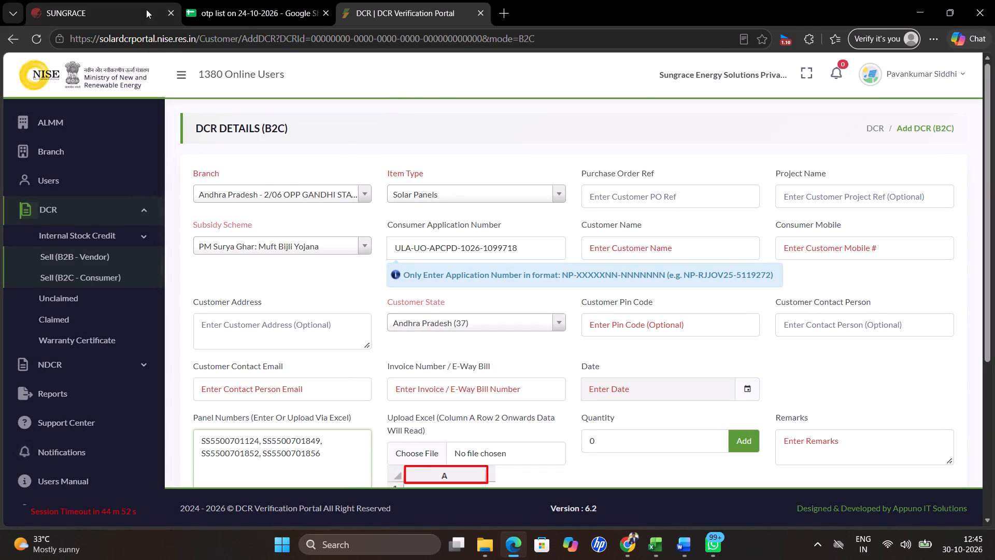
Copy the installation's address from its details into the DCR entry's Remarks.
{"action": "left_click", "coordinate": [145, 8]}
{"action": "left_click", "coordinate": [636, 430]}
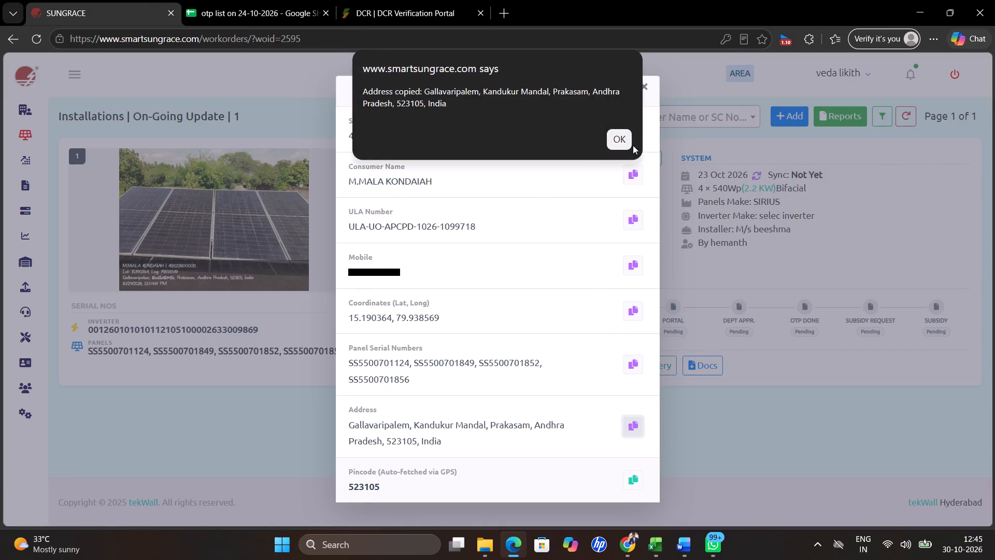
{"action": "left_click", "coordinate": [630, 142]}
{"action": "left_click", "coordinate": [404, 0]}
{"action": "left_click", "coordinate": [831, 453]}
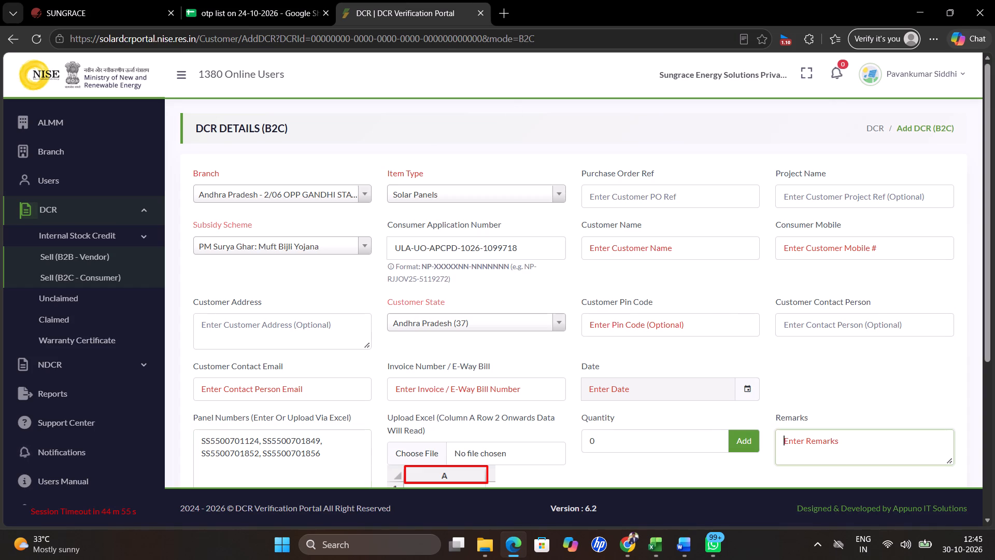
{"action": "key", "text": "ctrl+v"}
Copy the pin code out of the address in Remarks into Customer Pin Code.
{"action": "double_click", "coordinate": [906, 447]}
{"action": "left_click", "coordinate": [903, 459]}
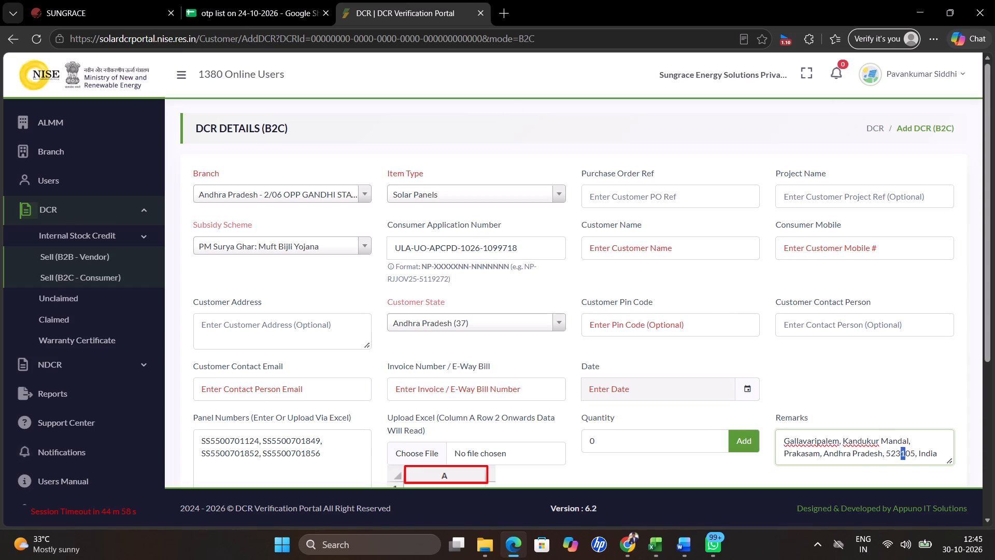
{"action": "left_click", "coordinate": [905, 456]}
{"action": "double_click", "coordinate": [907, 452]}
{"action": "key", "text": "ctrl+c"}
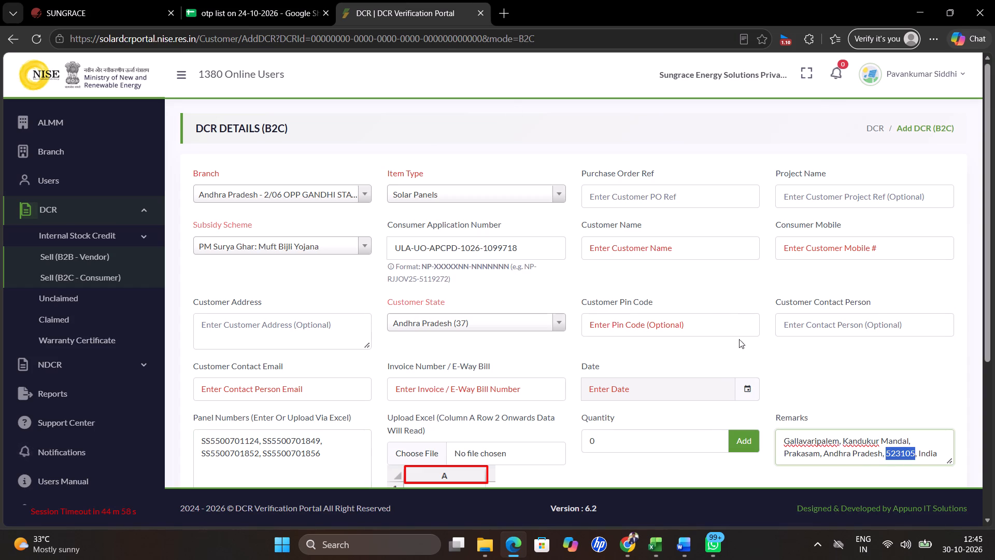
{"action": "left_click", "coordinate": [730, 327]}
{"action": "key", "text": "ctrl+v"}
{"action": "left_click", "coordinate": [605, 376]}
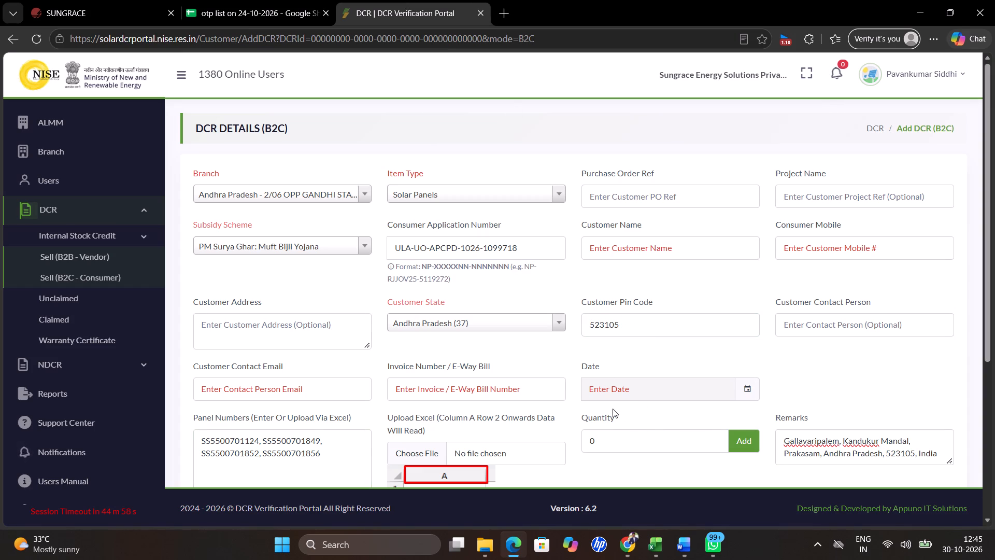
Put each of the four panel numbers on its own line, removing the commas between them.
{"action": "left_click", "coordinate": [259, 440]}
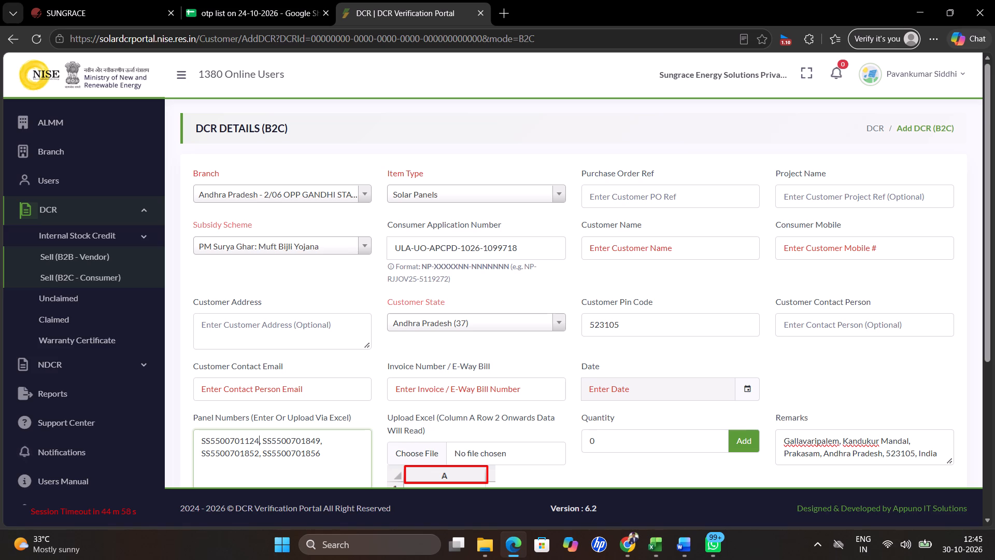
{"action": "key", "text": "Right"}
{"action": "key", "text": "BackSpace"}
{"action": "key", "text": "Return"}
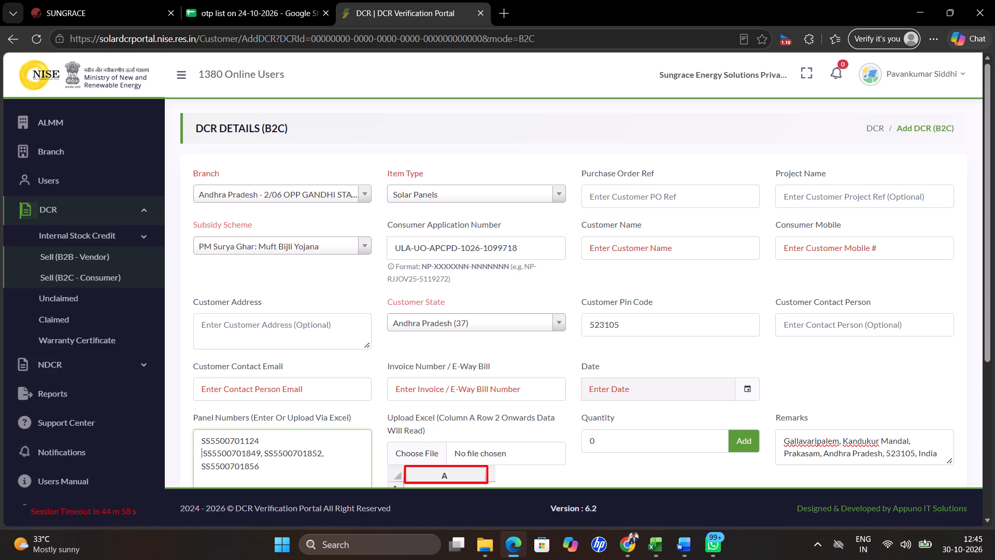
{"action": "left_click", "coordinate": [269, 456]}
{"action": "key", "text": "Left"}
{"action": "key", "text": "Left"}
{"action": "key", "text": "BackSpace"}
{"action": "key", "text": "Return"}
{"action": "key", "text": "Right"}
{"action": "key", "text": "Right"}
{"action": "key", "text": "Right"}
{"action": "key", "text": "Right"}
{"action": "key", "text": "Right"}
{"action": "key", "text": "Right"}
{"action": "key", "text": "Right"}
{"action": "key", "text": "Right"}
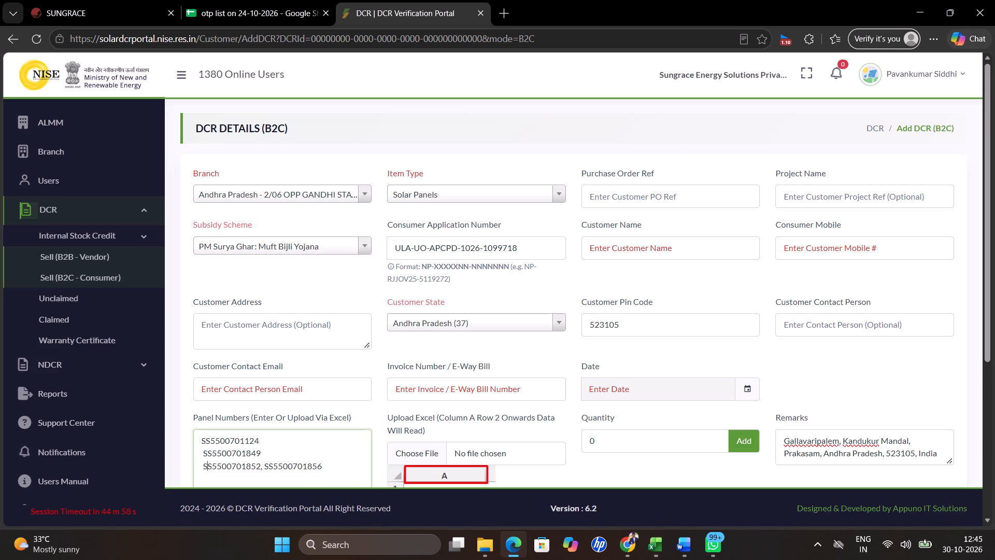
{"action": "key", "text": "Right"}
{"action": "key", "text": "Right"}
{"action": "key", "text": "Right"}
{"action": "key", "text": "Right"}
{"action": "key", "text": "Right"}
{"action": "key", "text": "Right"}
{"action": "key", "text": "BackSpace"}
{"action": "key", "text": "Return"}
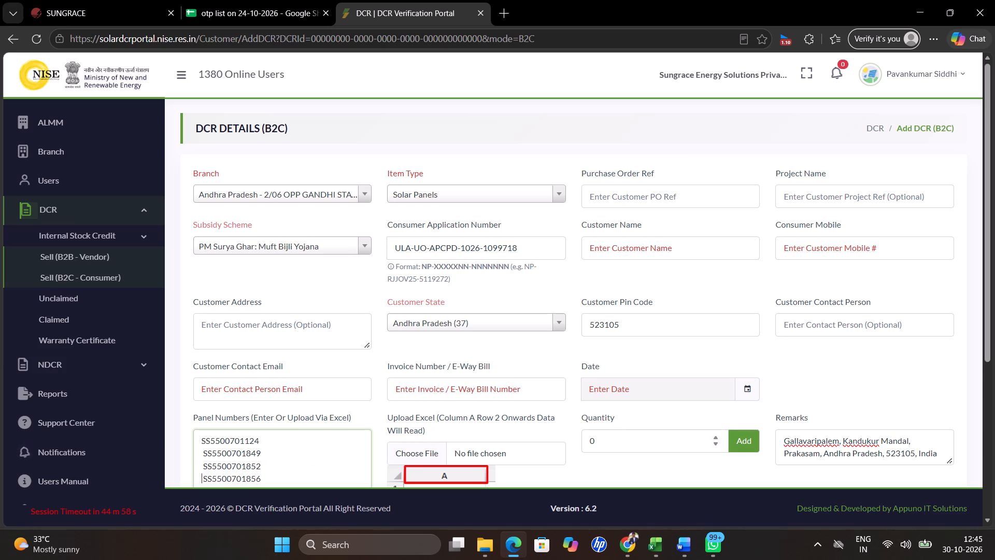
Set the DCR entry's Quantity to 4.
{"action": "left_click_drag", "start_coordinate": [659, 446], "coordinate": [660, 441]}
{"action": "scroll", "coordinate": [649, 428], "scroll_direction": "up", "scroll_amount": 6}
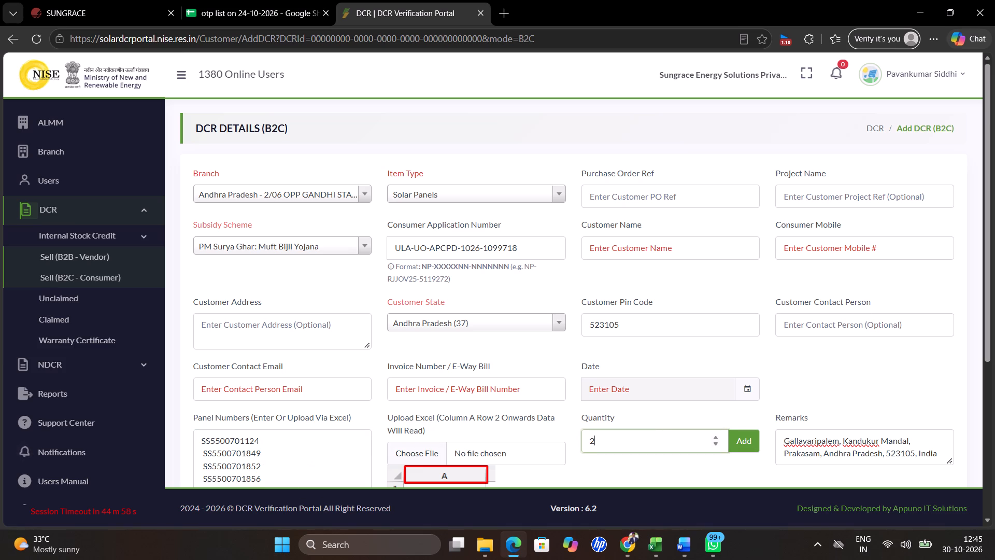
{"action": "scroll", "coordinate": [631, 440], "scroll_direction": "up", "scroll_amount": 2}
{"action": "scroll", "coordinate": [636, 446], "scroll_direction": "down", "scroll_amount": 1}
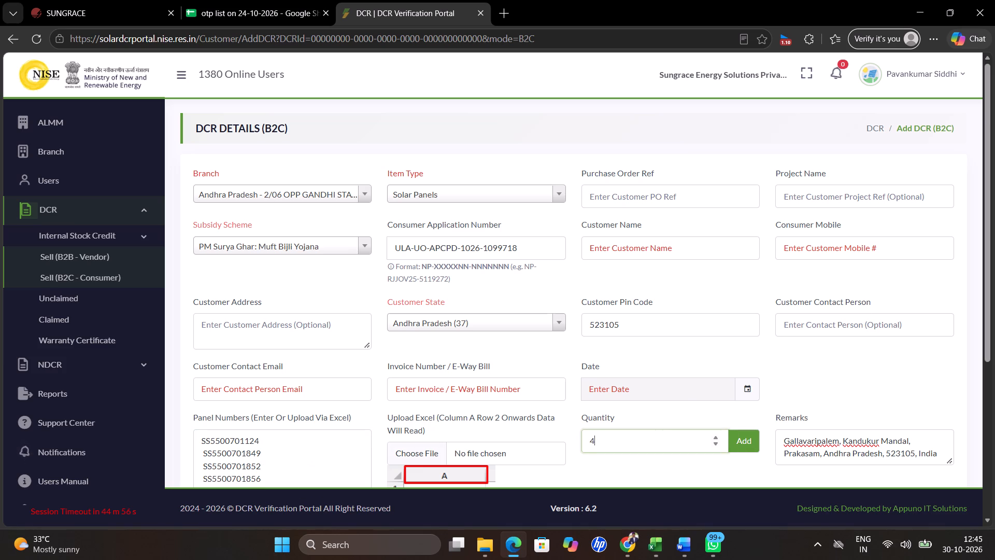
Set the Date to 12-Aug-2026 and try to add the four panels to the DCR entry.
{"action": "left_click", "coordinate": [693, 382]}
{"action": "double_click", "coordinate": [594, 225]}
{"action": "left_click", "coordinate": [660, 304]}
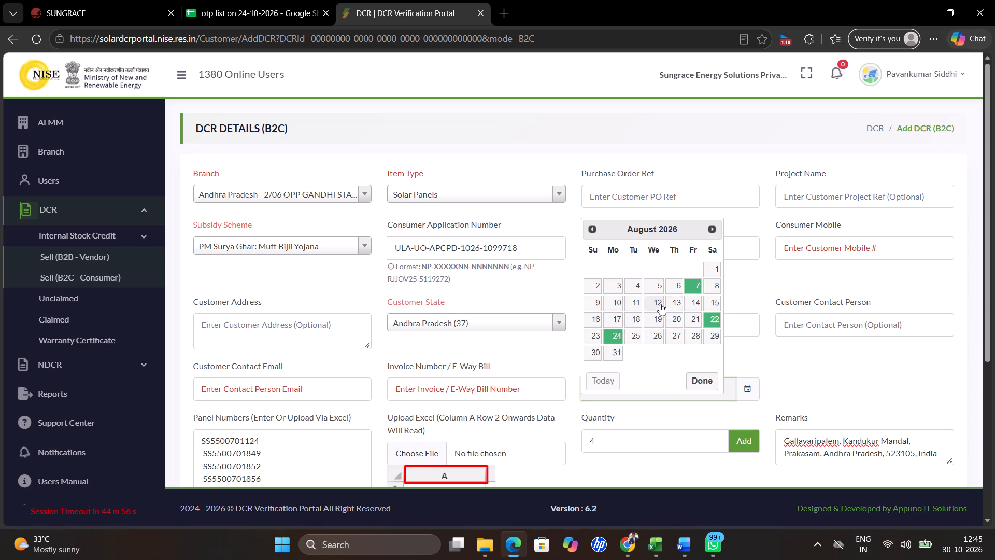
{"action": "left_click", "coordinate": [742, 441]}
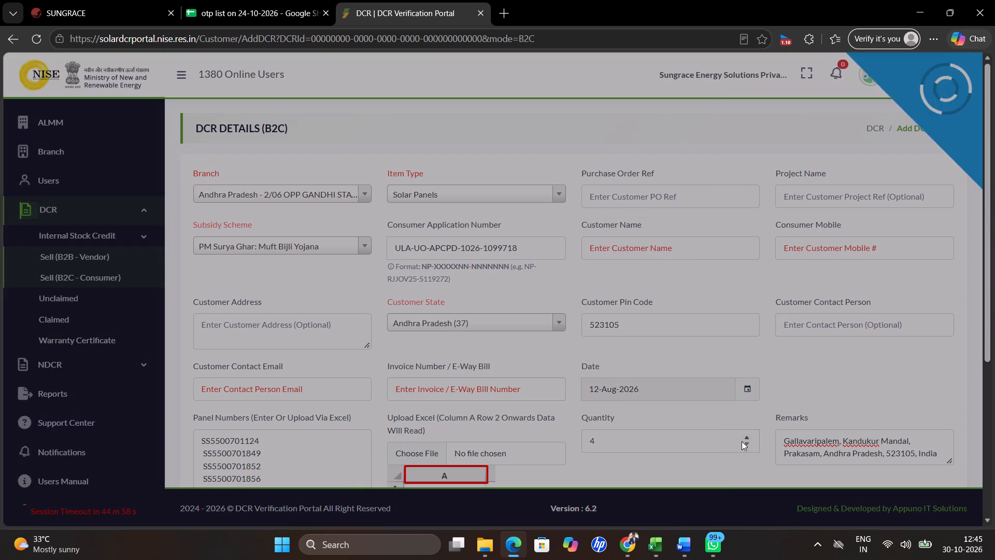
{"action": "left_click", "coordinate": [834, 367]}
Set the Date to 26-Aug-2026 and add the four panels to the DCR entry.
{"action": "left_click", "coordinate": [697, 393]}
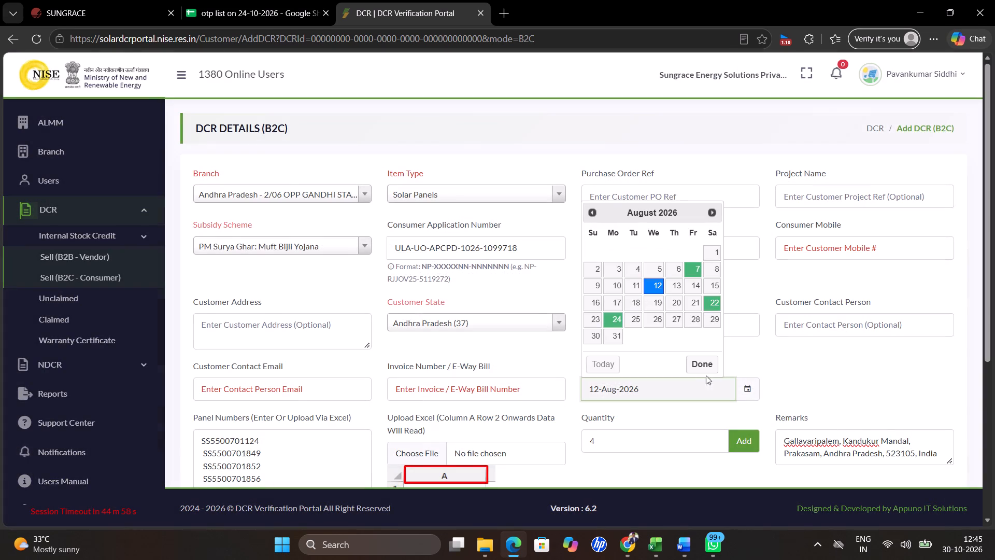
{"action": "left_click", "coordinate": [659, 318]}
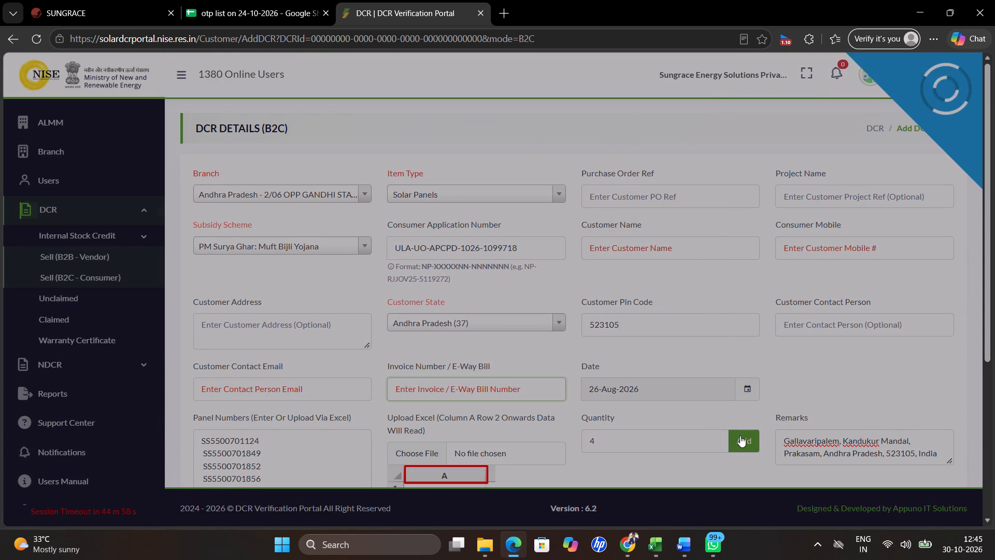
{"action": "left_click", "coordinate": [740, 436]}
{"action": "left_click", "coordinate": [660, 545]}
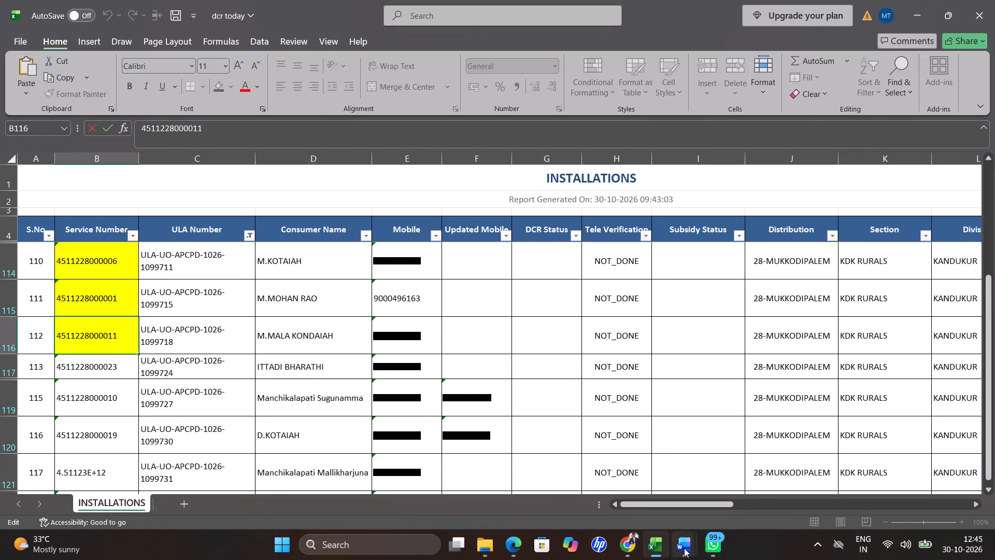
{"action": "left_click", "coordinate": [683, 549]}
{"action": "scroll", "coordinate": [587, 478], "scroll_direction": "up", "scroll_amount": 2}
{"action": "double_click", "coordinate": [645, 489]}
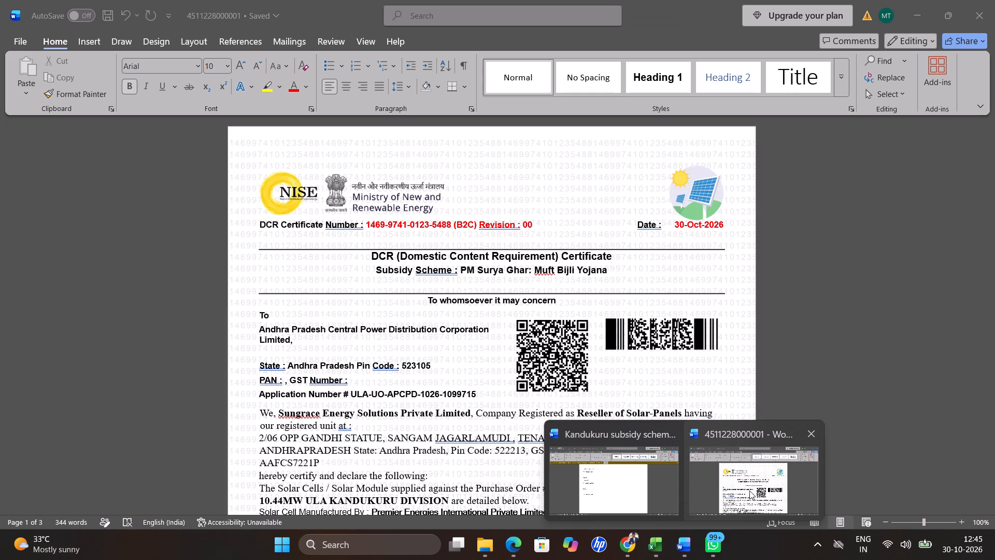
{"action": "left_click", "coordinate": [811, 436]}
{"action": "left_click", "coordinate": [660, 475]}
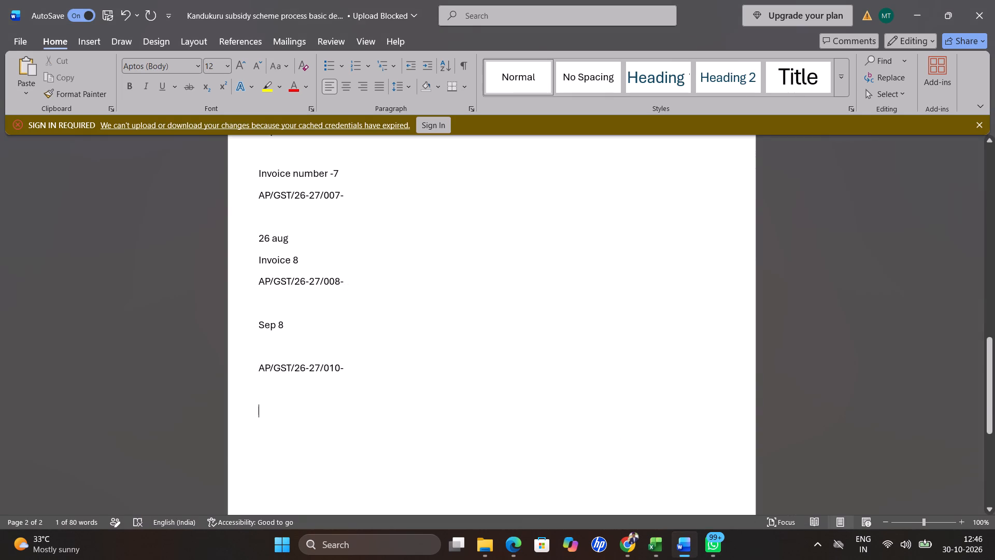
{"action": "scroll", "coordinate": [530, 426], "scroll_direction": "up", "scroll_amount": 7}
{"action": "scroll", "coordinate": [500, 369], "scroll_direction": "down", "scroll_amount": 3}
{"action": "scroll", "coordinate": [375, 394], "scroll_direction": "up", "scroll_amount": 9}
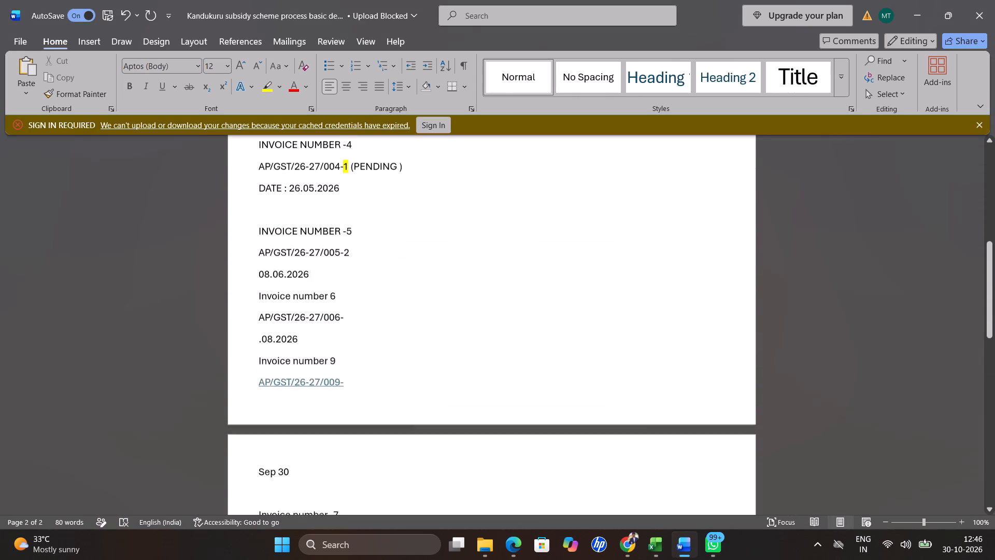
{"action": "scroll", "coordinate": [358, 385], "scroll_direction": "up", "scroll_amount": 2}
{"action": "scroll", "coordinate": [354, 390], "scroll_direction": "down", "scroll_amount": 2}
{"action": "scroll", "coordinate": [349, 325], "scroll_direction": "up", "scroll_amount": 1}
{"action": "scroll", "coordinate": [349, 325], "scroll_direction": "down", "scroll_amount": 1}
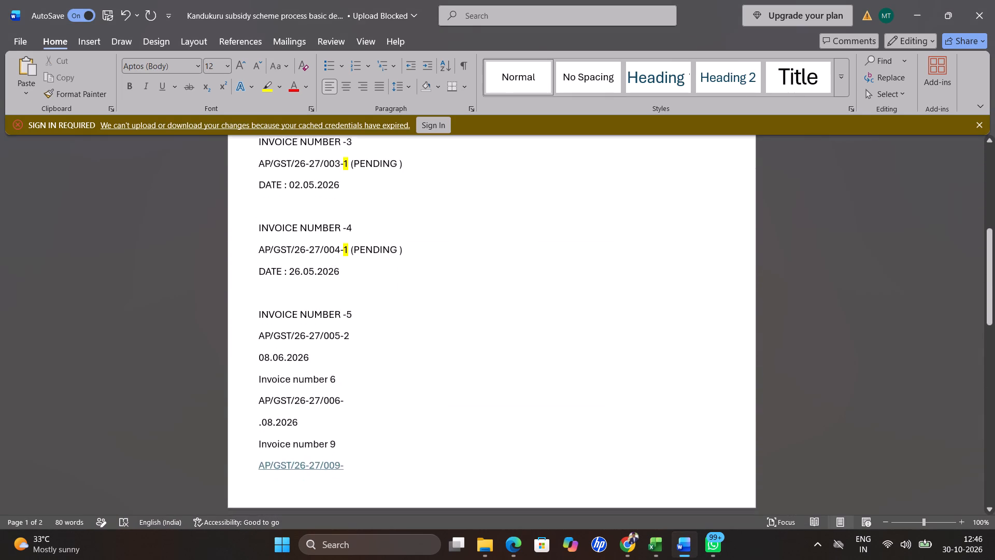
{"action": "scroll", "coordinate": [348, 325], "scroll_direction": "down", "scroll_amount": 6}
{"action": "scroll", "coordinate": [346, 407], "scroll_direction": "down", "scroll_amount": 1}
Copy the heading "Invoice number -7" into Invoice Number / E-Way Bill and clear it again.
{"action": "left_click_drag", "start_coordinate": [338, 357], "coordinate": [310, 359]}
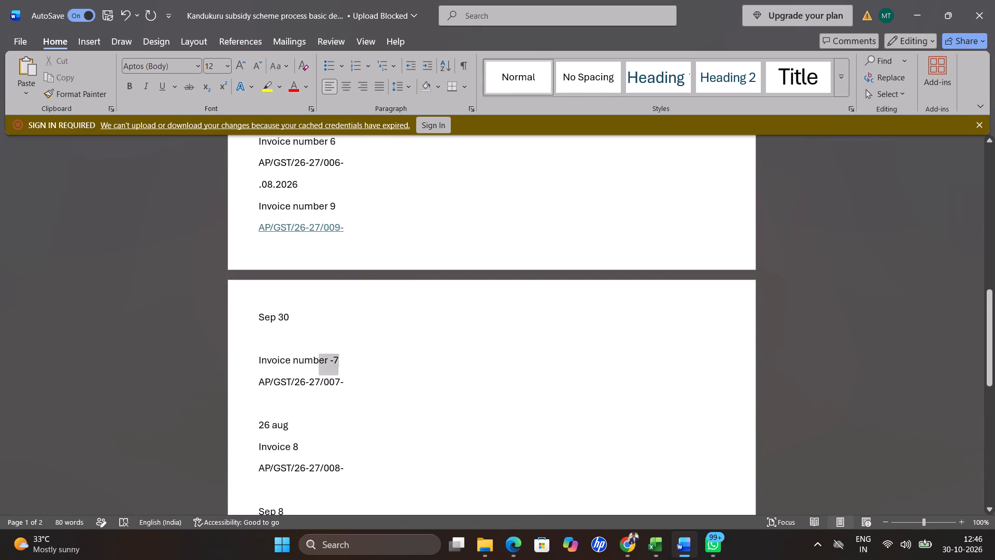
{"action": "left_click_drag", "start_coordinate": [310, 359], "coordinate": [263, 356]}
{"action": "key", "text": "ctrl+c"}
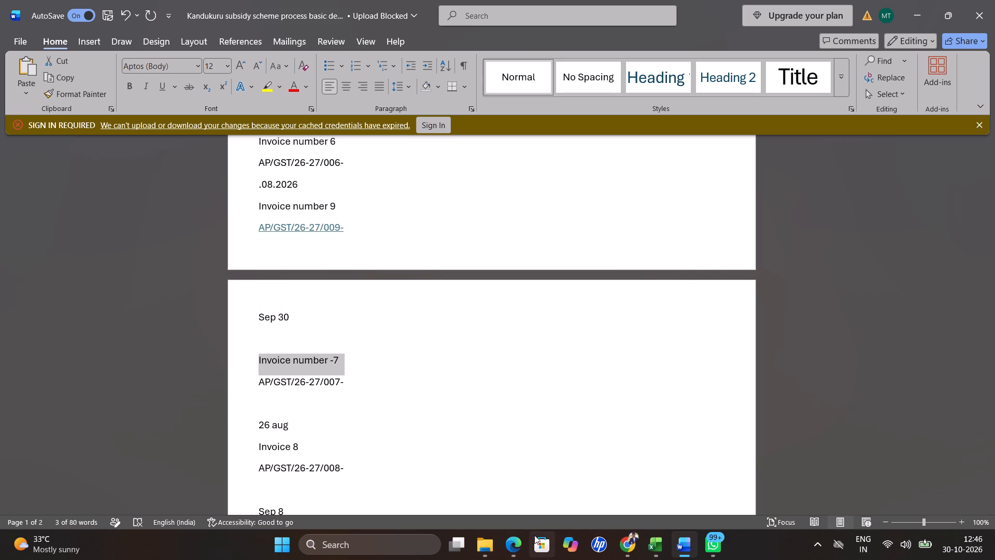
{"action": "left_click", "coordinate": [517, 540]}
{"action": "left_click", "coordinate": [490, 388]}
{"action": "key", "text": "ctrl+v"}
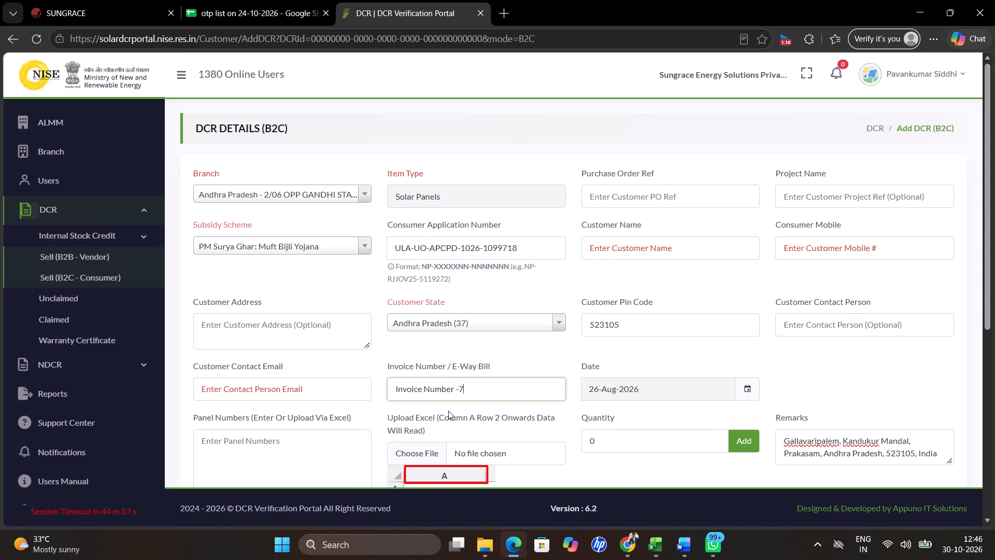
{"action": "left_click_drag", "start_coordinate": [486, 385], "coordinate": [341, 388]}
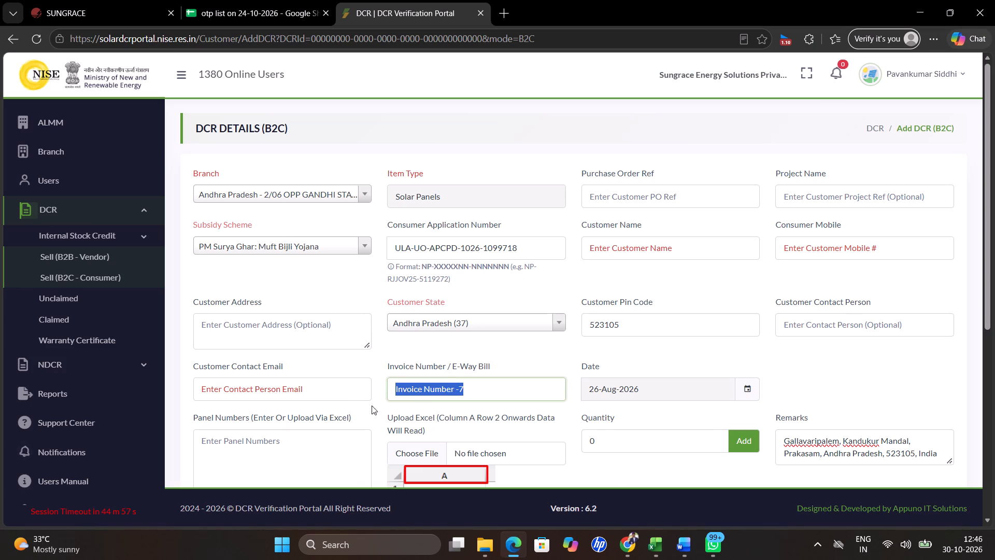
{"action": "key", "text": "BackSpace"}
Copy the reference AP/GST/26-27/007- from the Word document into the DCR entry's Invoice Number / E-Way Bill.
{"action": "left_click", "coordinate": [679, 546]}
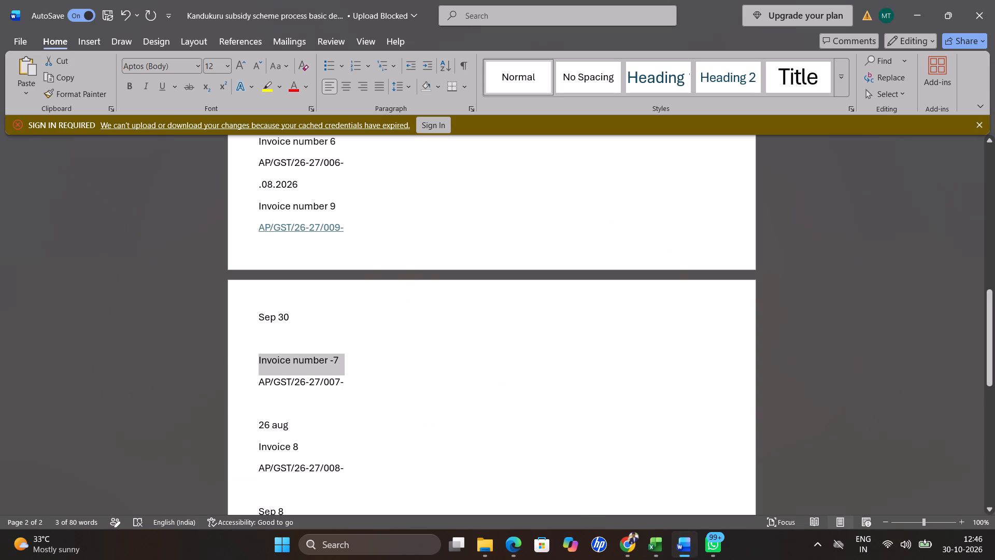
{"action": "left_click", "coordinate": [340, 387]}
{"action": "left_click_drag", "start_coordinate": [348, 384], "coordinate": [264, 381]}
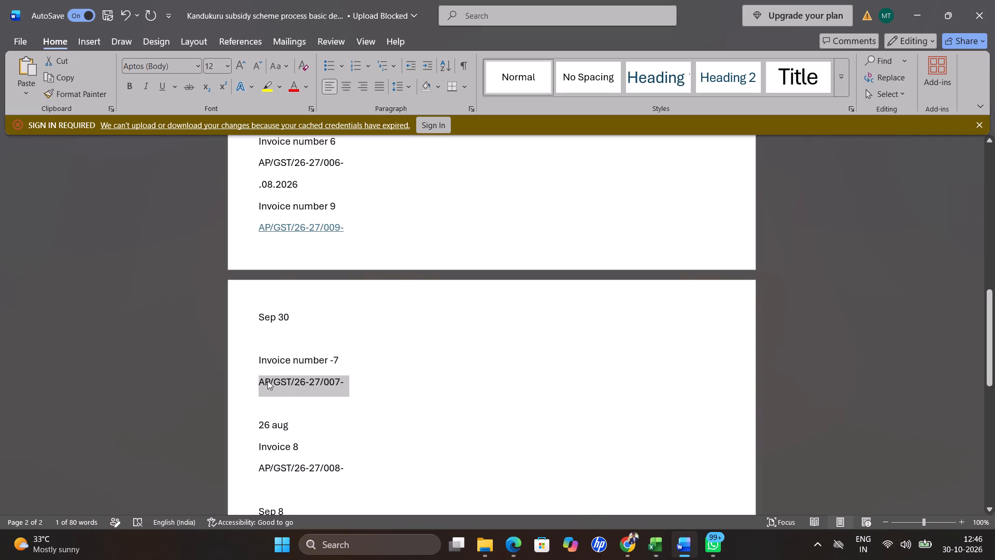
{"action": "key", "text": "ctrl+c"}
{"action": "left_click", "coordinate": [507, 534]}
{"action": "left_click", "coordinate": [463, 380]}
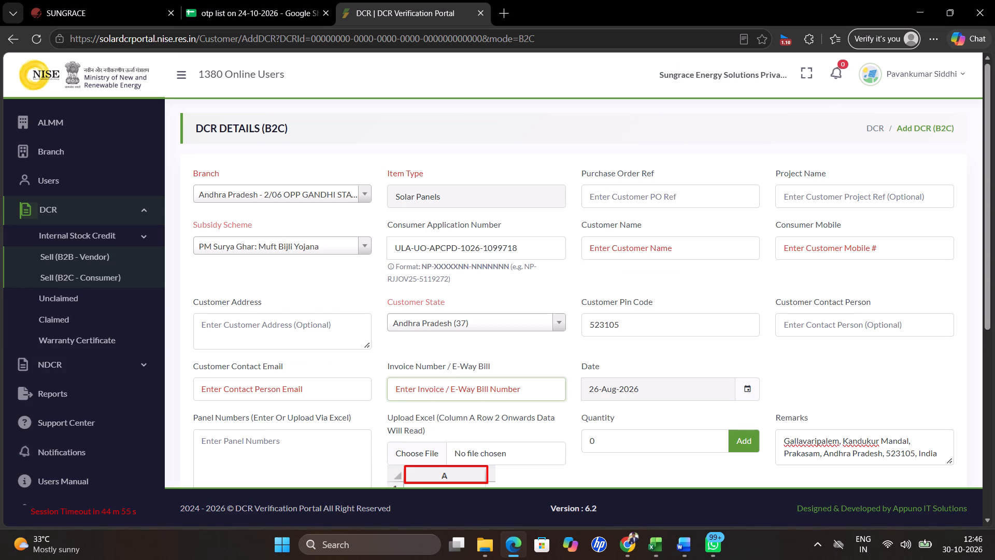
{"action": "key", "text": "ctrl+v"}
Check the last numbered subfolder in the DCR7 folder and complete the invoice number as AP/GST/26-27/007-51.
{"action": "left_click", "coordinate": [490, 547]}
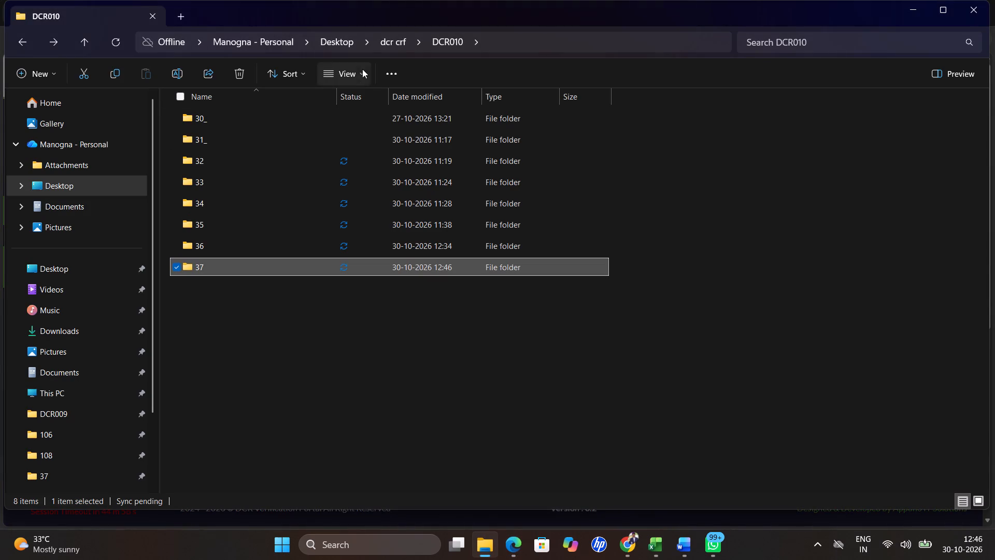
{"action": "left_click", "coordinate": [418, 48]}
{"action": "left_click", "coordinate": [440, 170]}
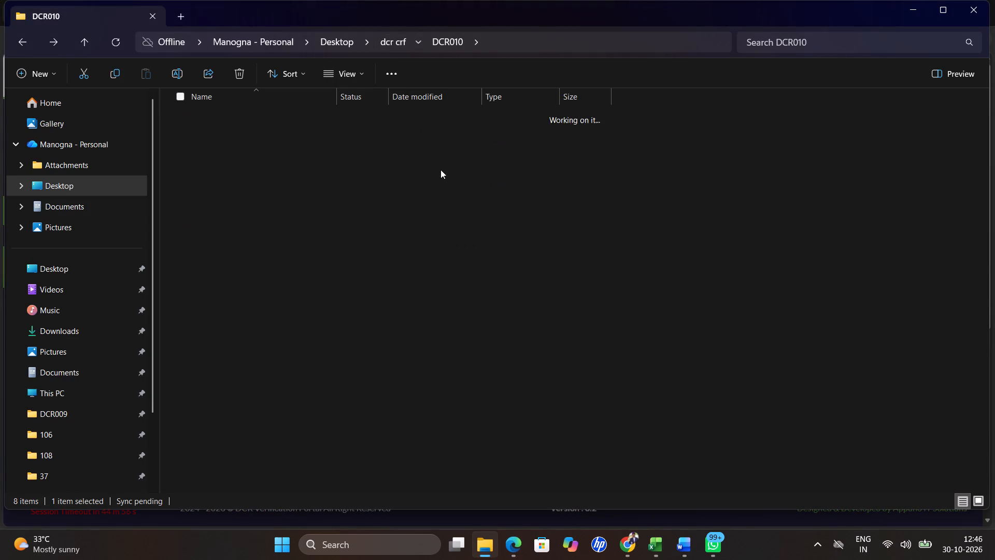
{"action": "scroll", "coordinate": [375, 239], "scroll_direction": "down", "scroll_amount": 20}
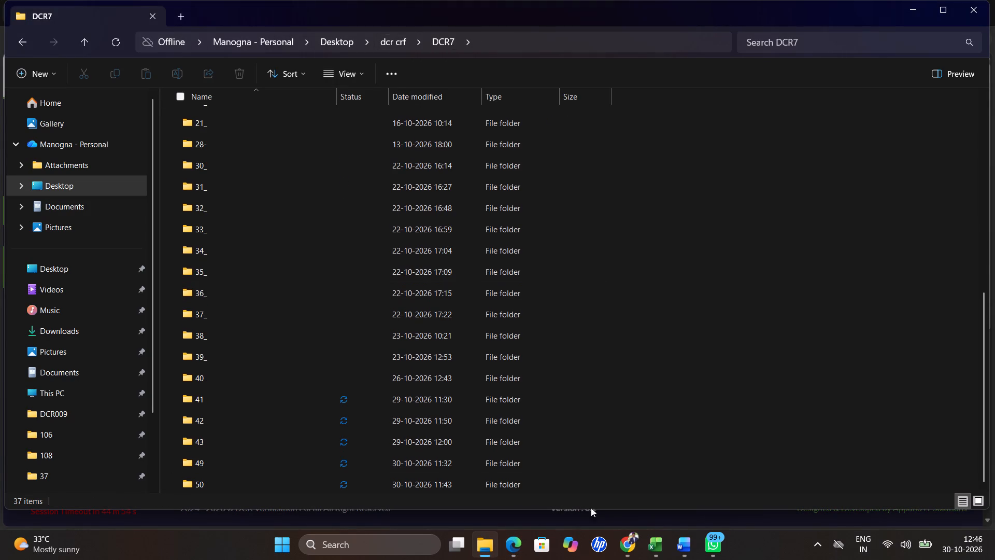
{"action": "left_click", "coordinate": [504, 549]}
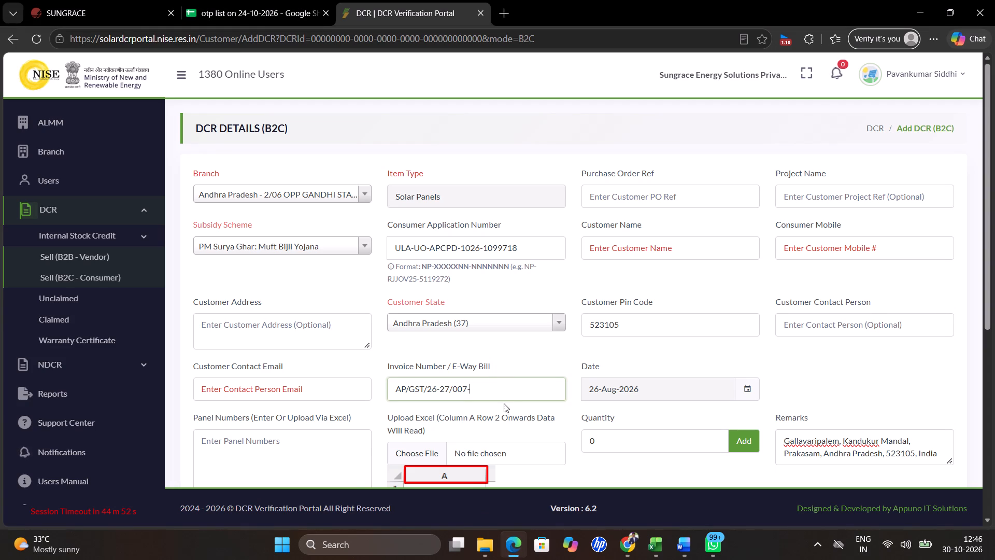
{"action": "key", "text": "5"}
{"action": "key", "text": "1"}
{"action": "left_click", "coordinate": [664, 248]}
{"action": "left_click", "coordinate": [682, 554]}
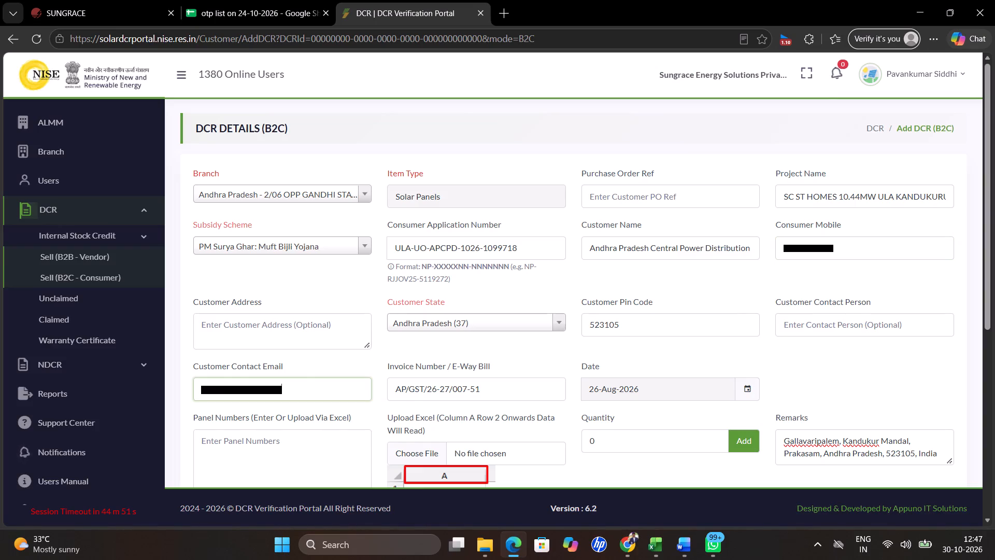
Submit the completed DCR entry with its four listed panels for confirmation.
{"action": "scroll", "coordinate": [440, 381], "scroll_direction": "down", "scroll_amount": 5}
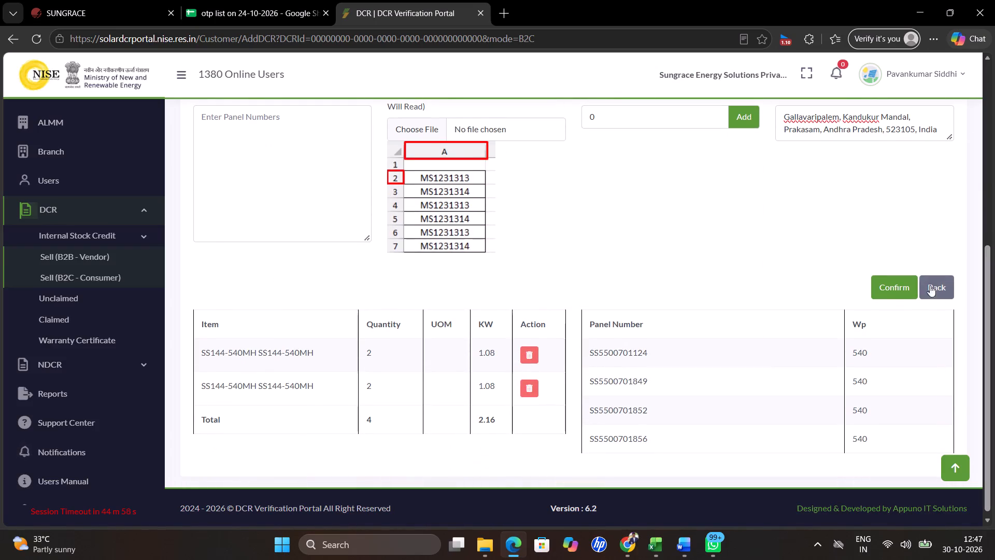
{"action": "left_click", "coordinate": [897, 279]}
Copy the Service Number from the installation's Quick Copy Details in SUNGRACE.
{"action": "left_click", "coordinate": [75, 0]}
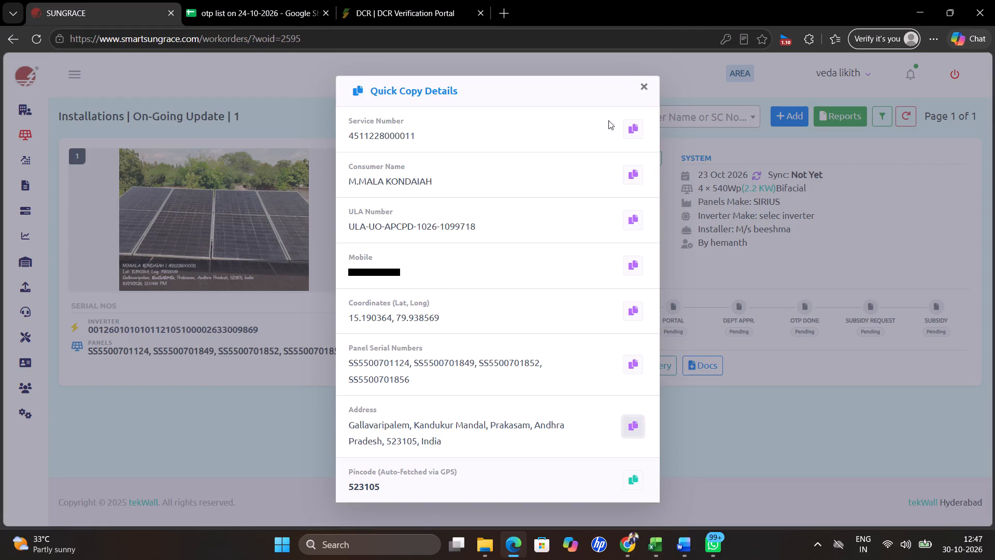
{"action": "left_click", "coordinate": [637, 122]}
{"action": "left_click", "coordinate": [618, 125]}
Create a new subfolder named 51 in the DCR7 folder in File Explorer.
{"action": "left_click", "coordinate": [499, 552]}
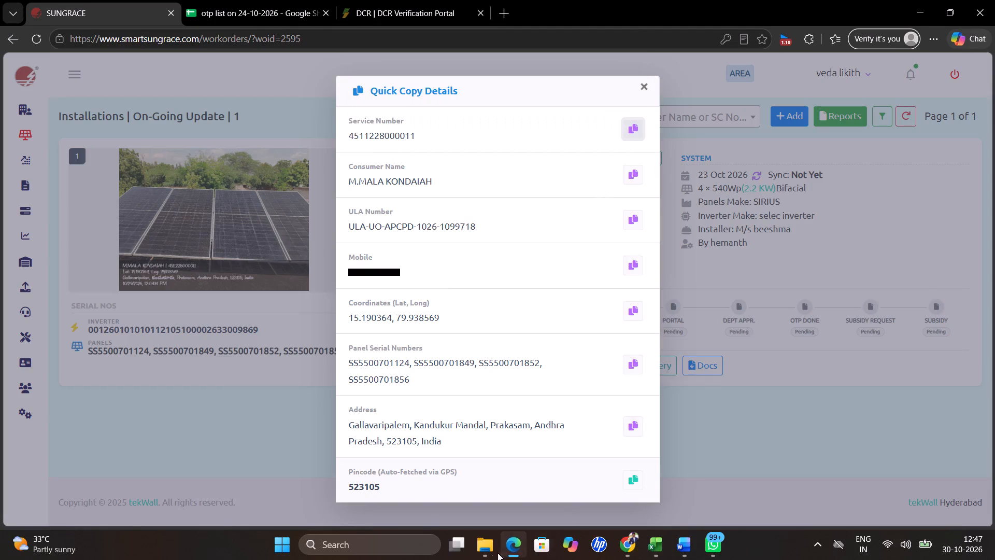
{"action": "left_click", "coordinate": [485, 554]}
{"action": "left_click", "coordinate": [37, 71]}
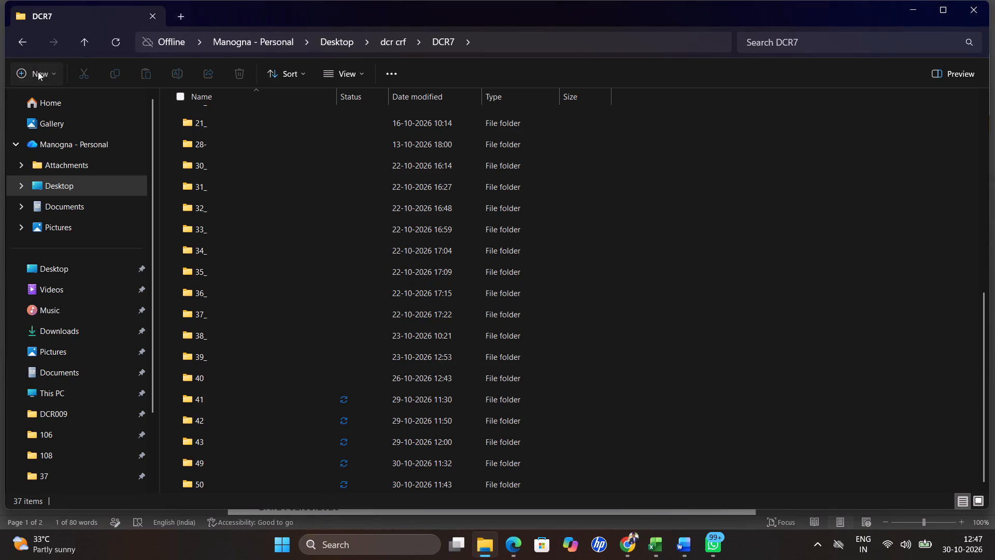
{"action": "left_click", "coordinate": [91, 108]}
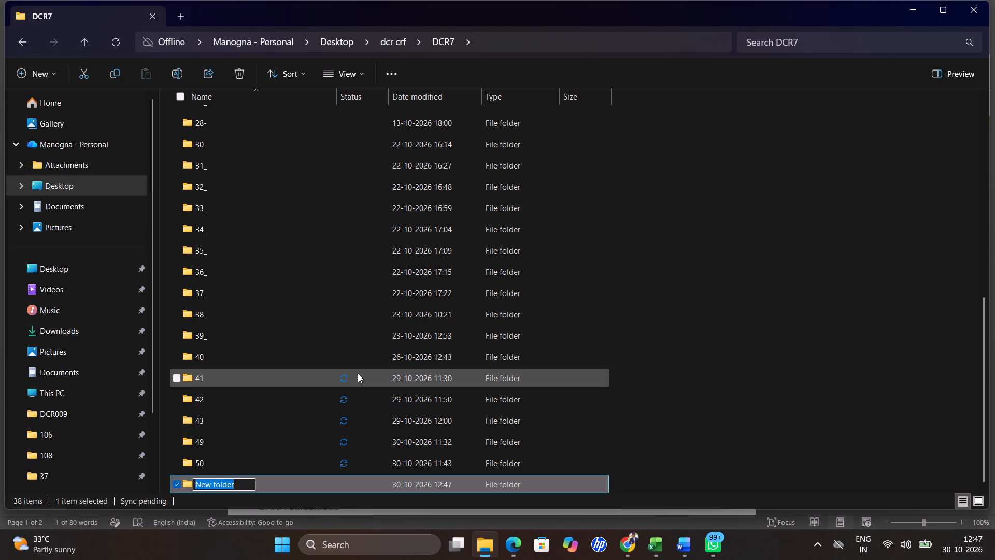
{"action": "key", "text": "BackSpace"}
{"action": "type", "text": "51"}
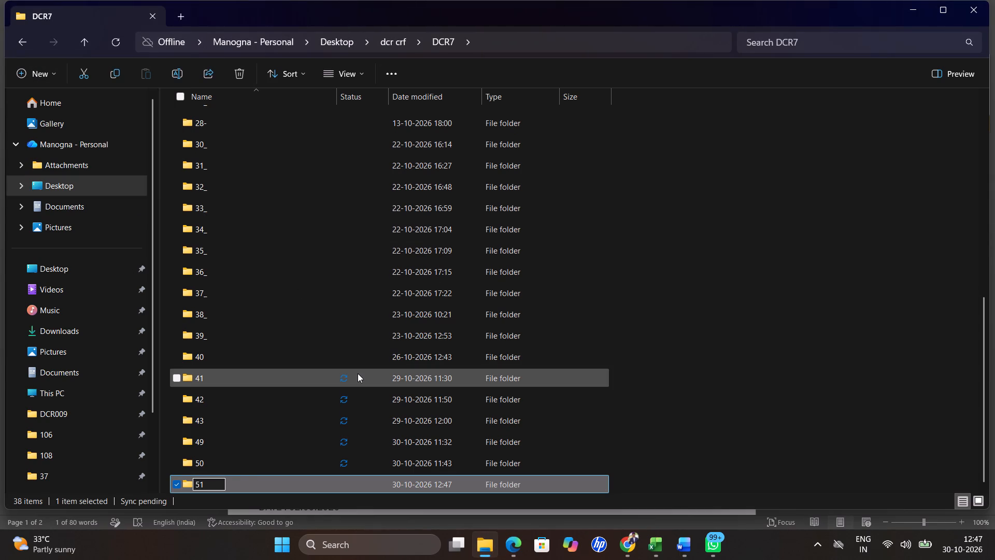
{"action": "key", "text": "Return"}
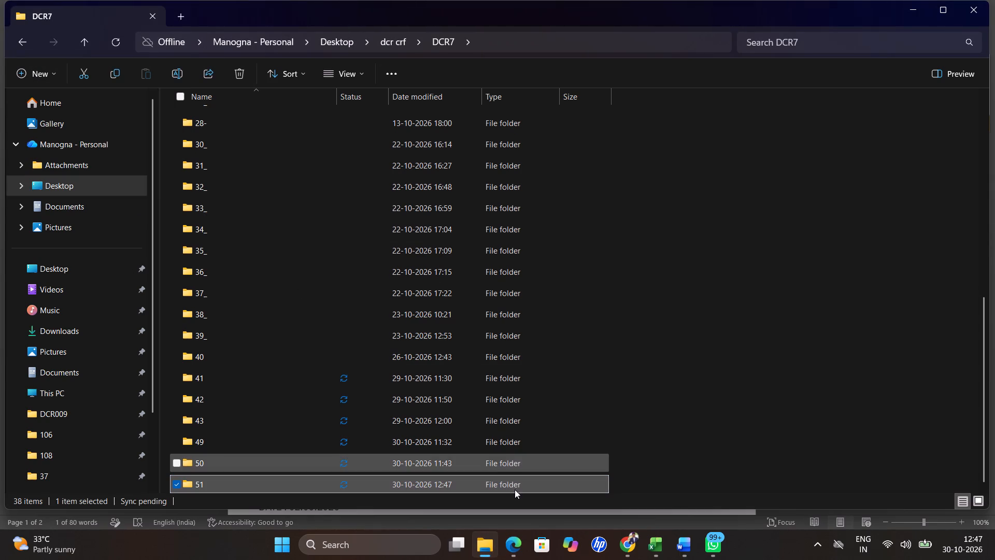
Return to the DCR portal and approve the pending confirmation of the DCR entry.
{"action": "left_click", "coordinate": [498, 542]}
{"action": "left_click", "coordinate": [507, 533]}
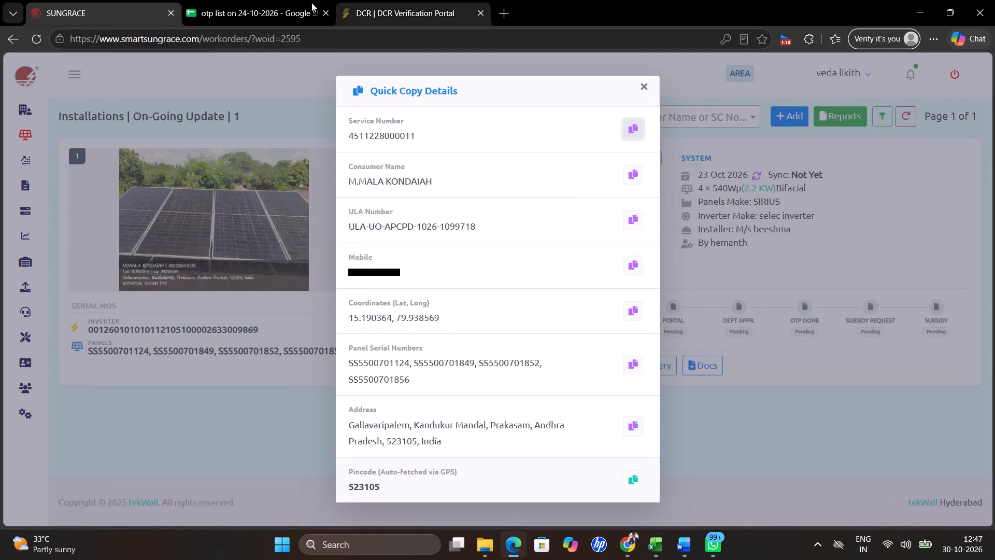
{"action": "left_click", "coordinate": [366, 5]}
{"action": "left_click", "coordinate": [608, 357]}
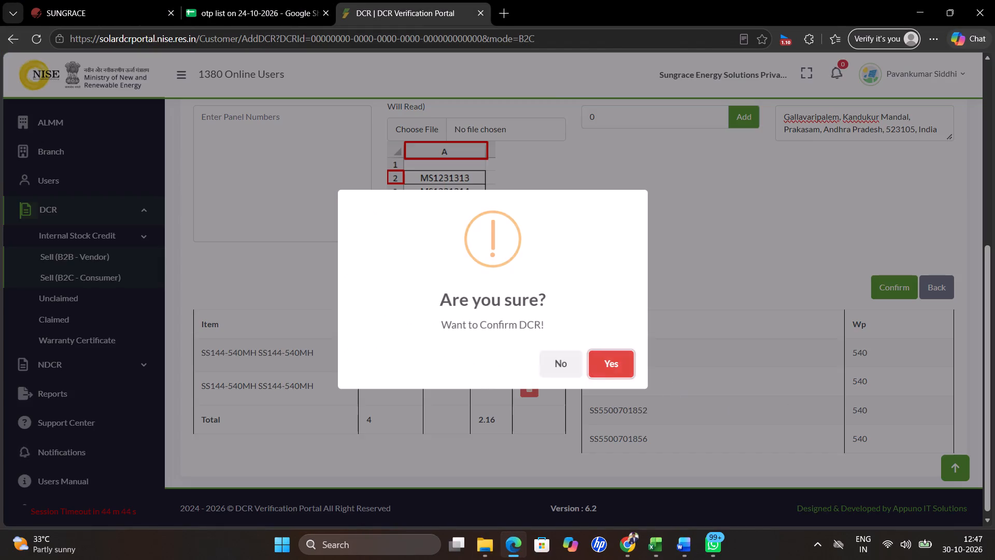
Copy the installation's Service Number from Quick Copy Details in SUNGRACE and return to the DCR portal.
{"action": "left_click", "coordinate": [139, 13]}
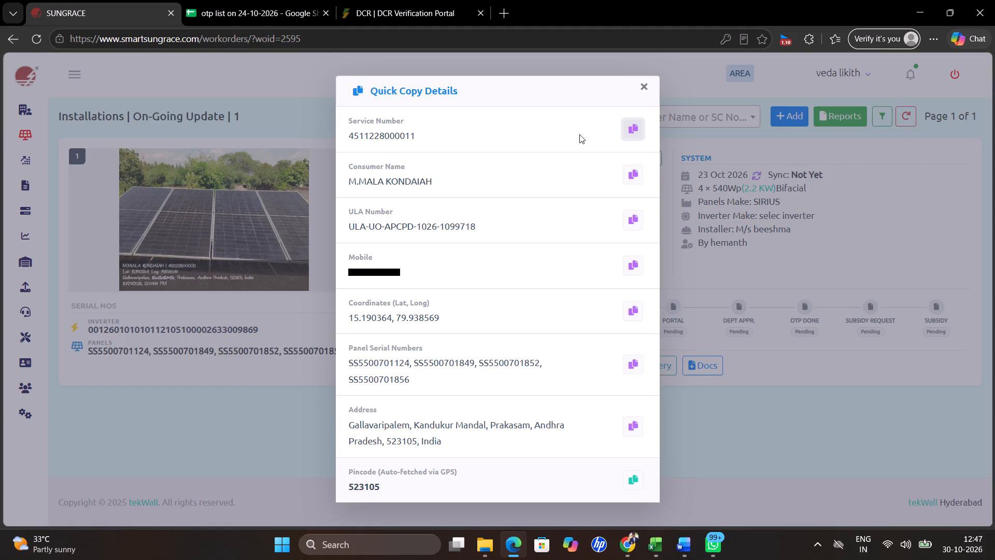
{"action": "left_click", "coordinate": [636, 130]}
{"action": "left_click", "coordinate": [620, 129]}
{"action": "left_click", "coordinate": [439, 12]}
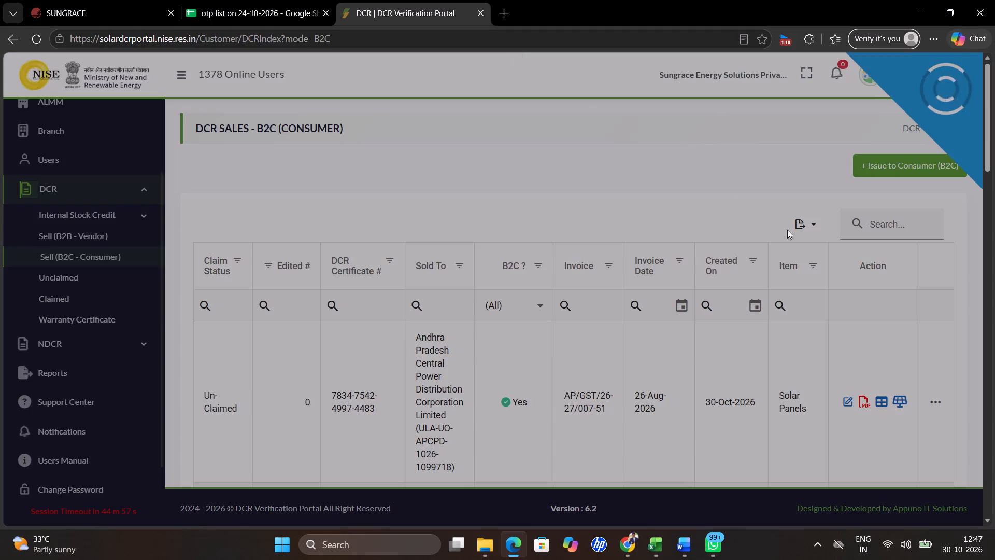
Open the PDF certificate of the AP/GST/26-27/007-51 entry and save it in DCR7 subfolder 51, named with the copied Service Number.
{"action": "left_click", "coordinate": [861, 404]}
{"action": "scroll", "coordinate": [865, 390], "scroll_direction": "down", "scroll_amount": 6}
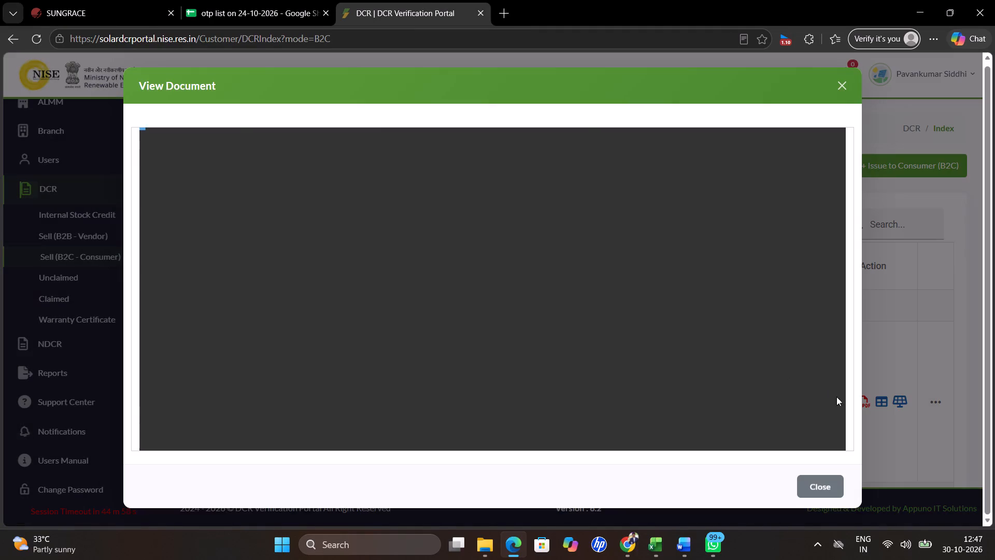
{"action": "left_click", "coordinate": [812, 137]}
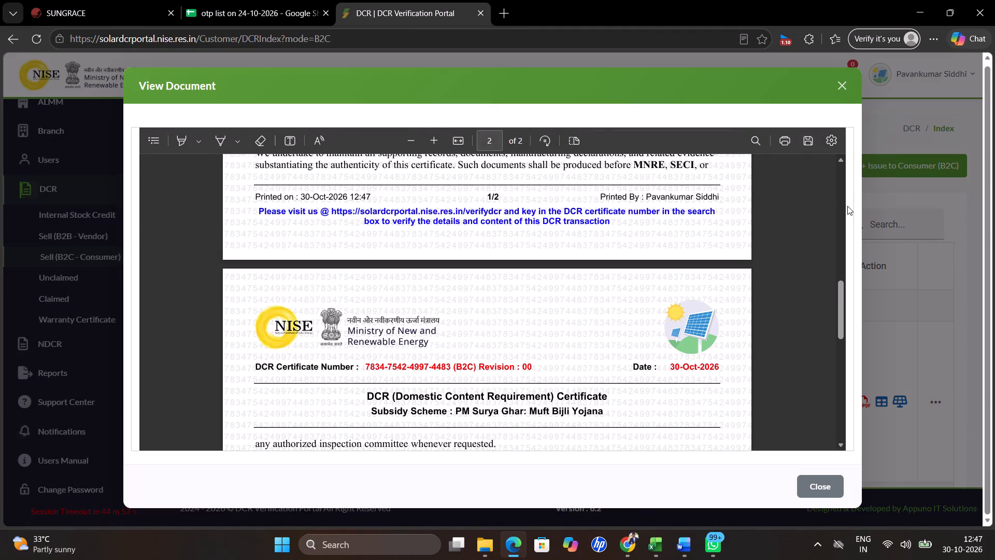
{"action": "scroll", "coordinate": [808, 285], "scroll_direction": "down", "scroll_amount": 1}
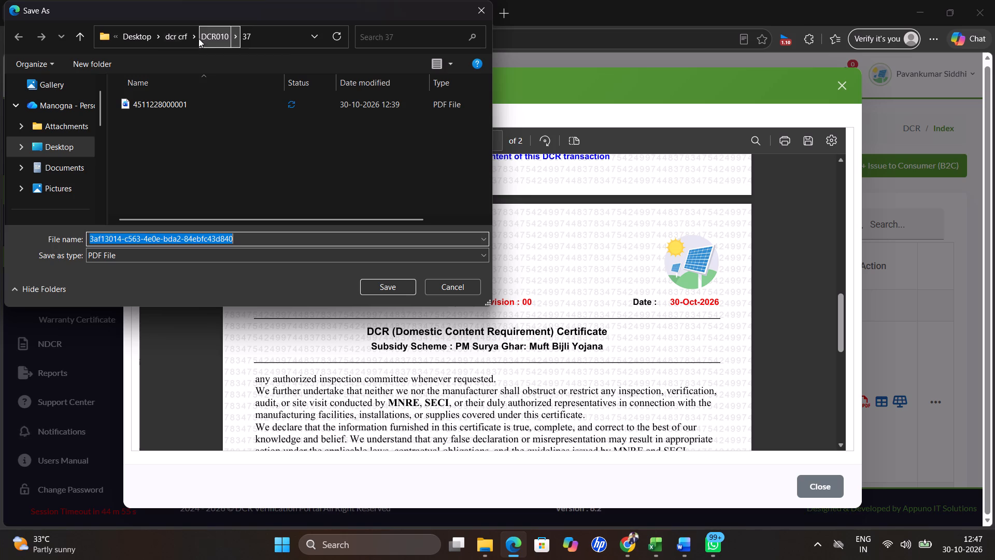
{"action": "left_click", "coordinate": [193, 33]}
{"action": "left_click", "coordinate": [221, 118]}
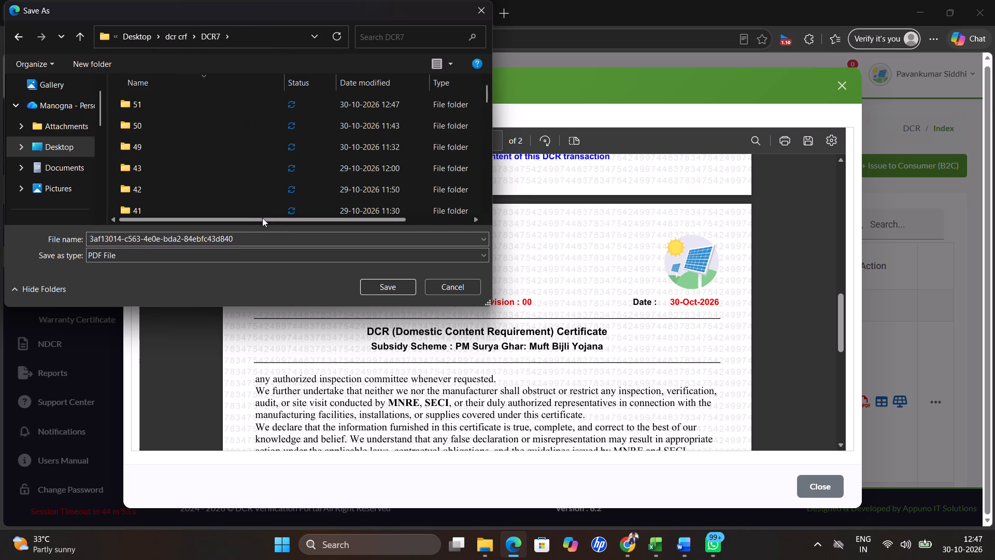
{"action": "left_click", "coordinate": [180, 104]}
{"action": "left_click", "coordinate": [180, 104]}
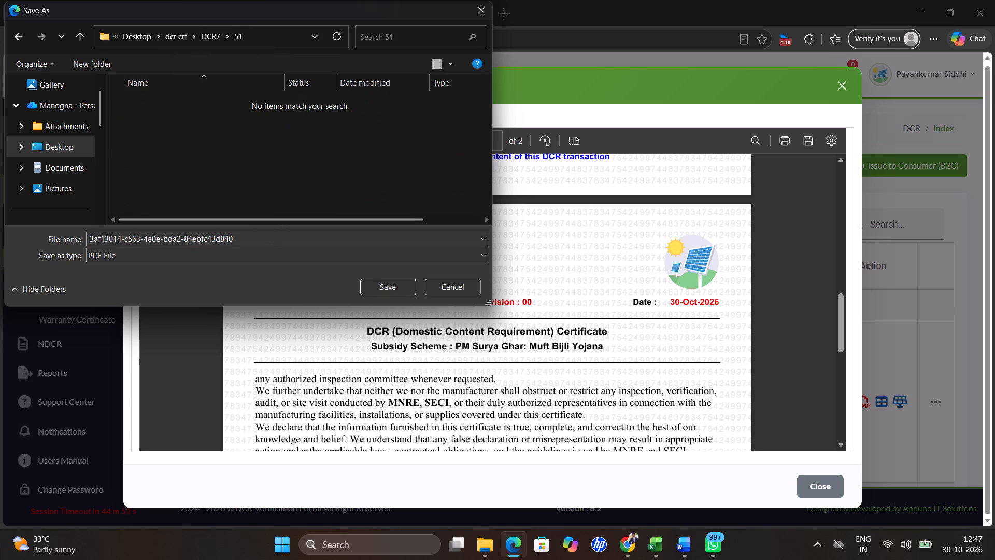
{"action": "left_click", "coordinate": [272, 235]}
{"action": "key", "text": "BackSpace"}
{"action": "key", "text": "ctrl+v"}
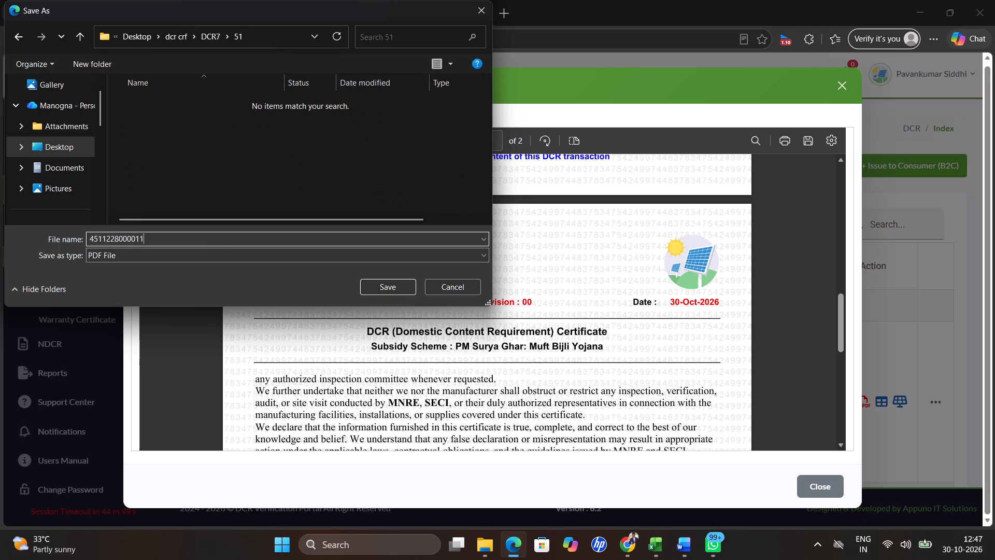
{"action": "key", "text": "Return"}
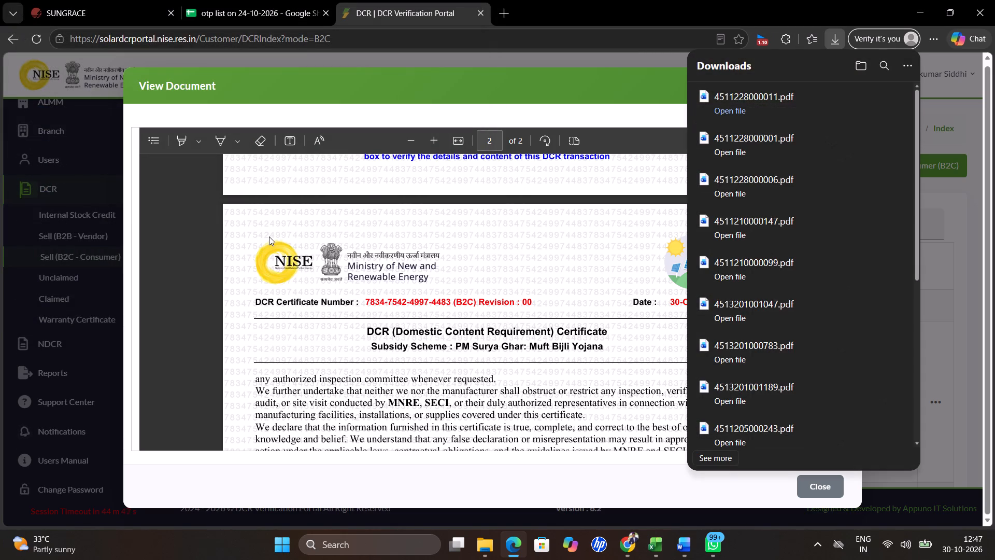
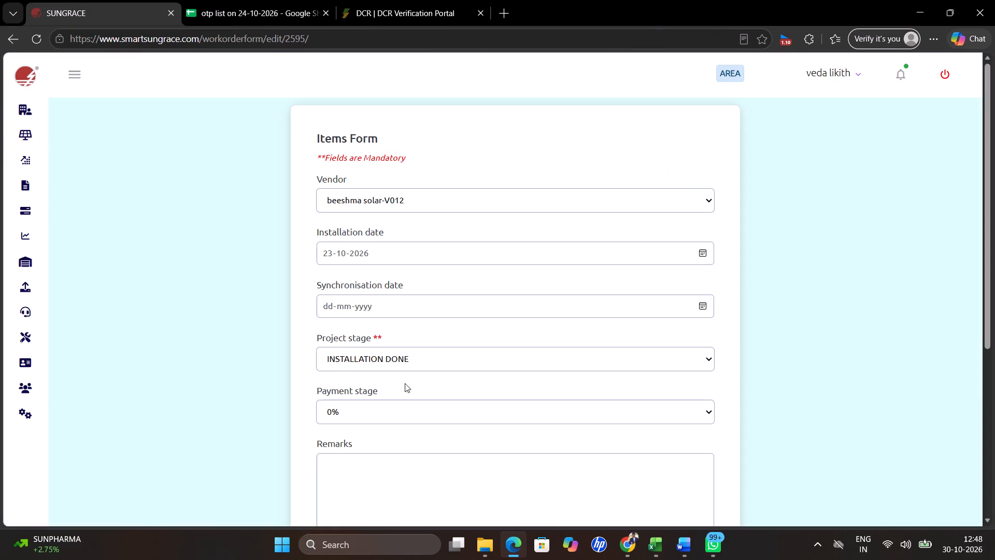
Attach the certificate PDF named with the Service Number from DCR7 subfolder 51 as the Dcr upload and submit the Items Form.
{"action": "scroll", "coordinate": [415, 368], "scroll_direction": "down", "scroll_amount": 4}
{"action": "left_click", "coordinate": [359, 358]}
{"action": "left_click", "coordinate": [362, 351]}
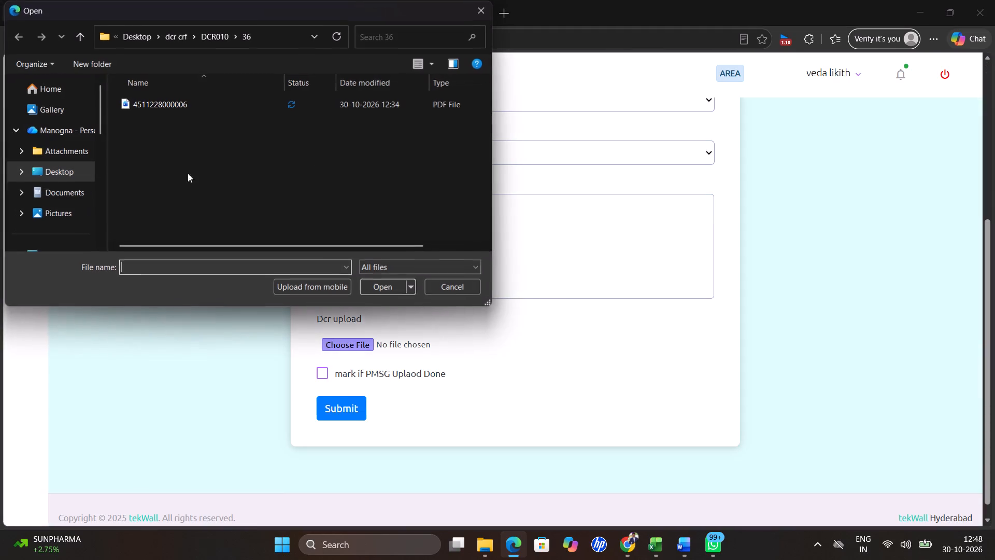
{"action": "left_click", "coordinate": [234, 37]}
{"action": "left_click", "coordinate": [195, 40]}
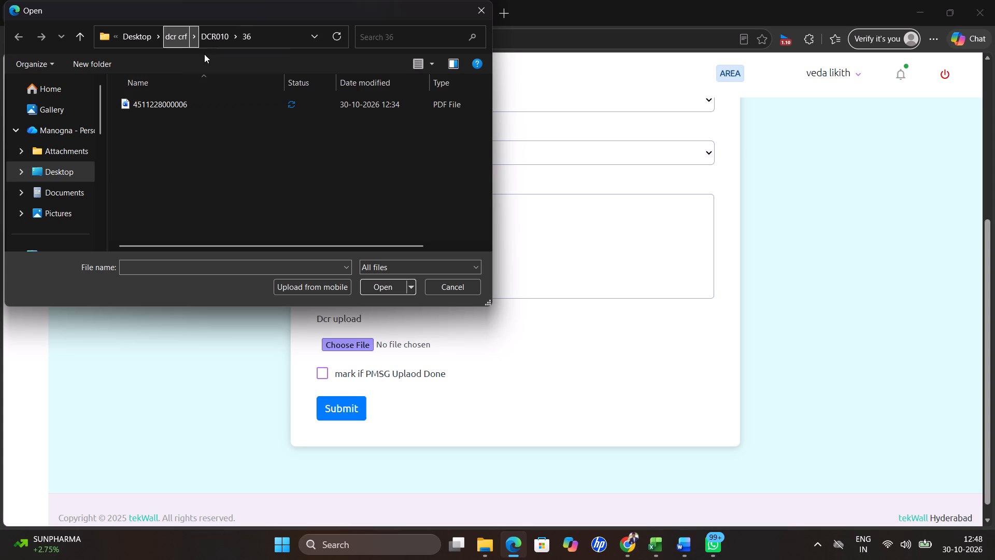
{"action": "left_click", "coordinate": [193, 43]}
{"action": "left_click", "coordinate": [225, 122]}
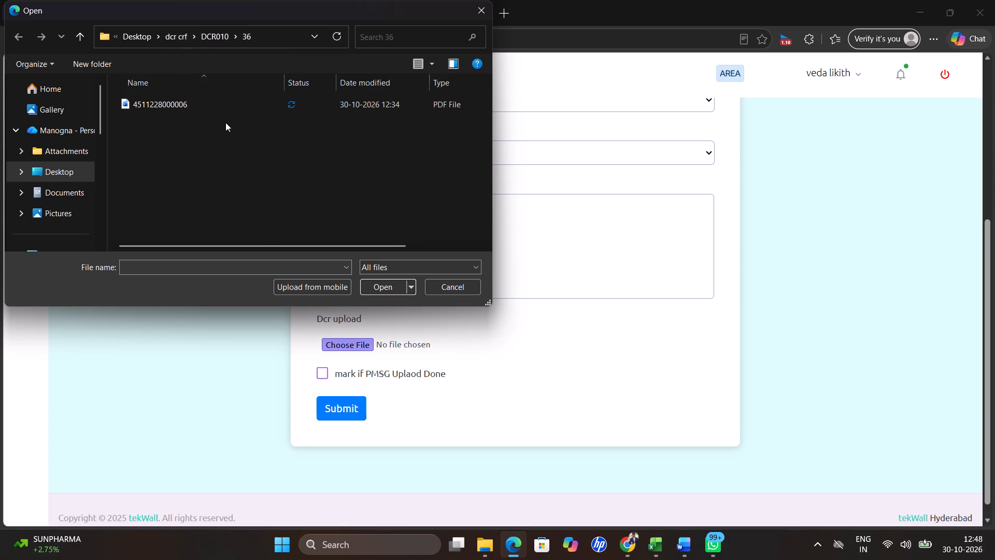
{"action": "double_click", "coordinate": [160, 104]}
{"action": "double_click", "coordinate": [179, 103]}
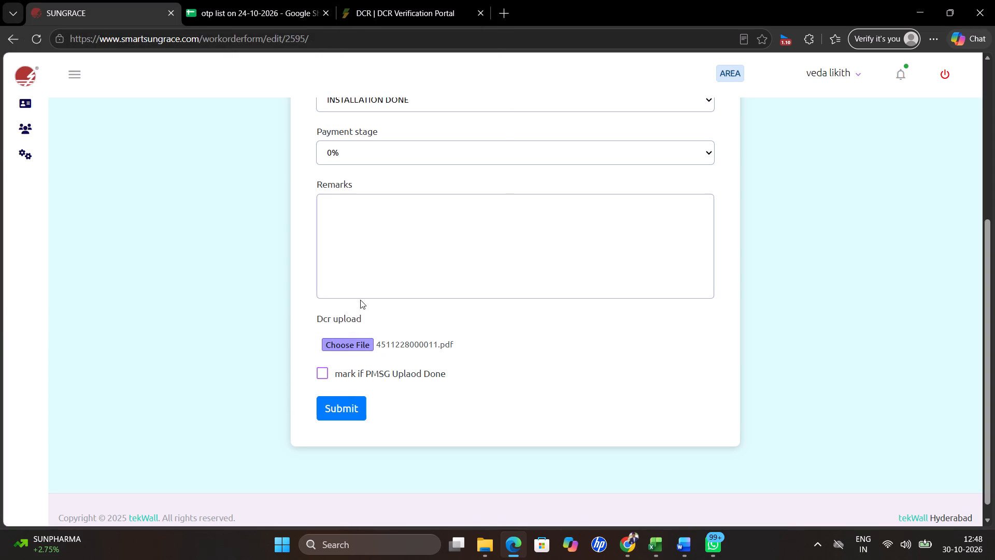
{"action": "left_click", "coordinate": [335, 388]}
{"action": "left_click", "coordinate": [345, 402]}
{"action": "left_click", "coordinate": [323, 374]}
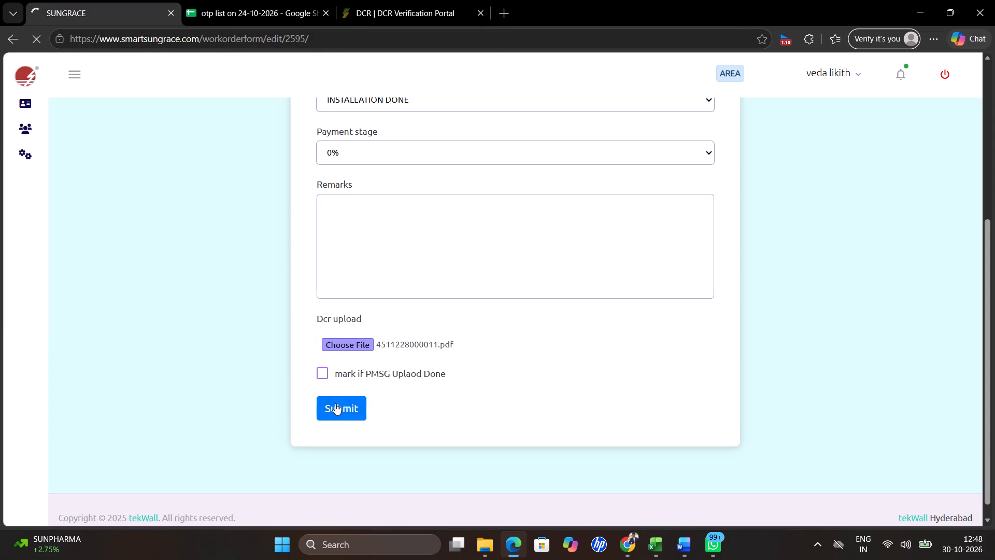
{"action": "left_click", "coordinate": [340, 409]}
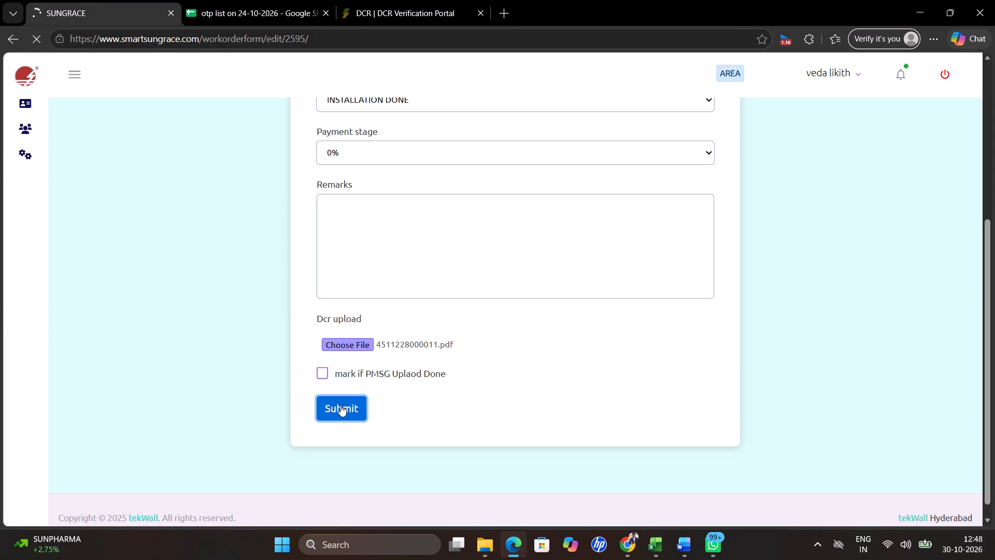
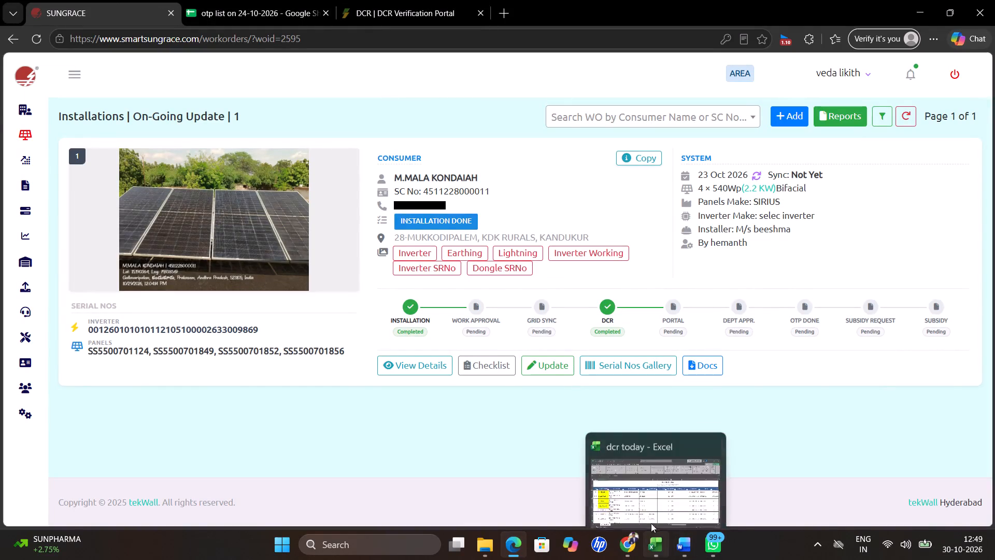
Copy the Service Number of S.No 113, the first unhighlighted row in the dcr today workbook, and open its work order in SUNGRACE.
{"action": "left_click", "coordinate": [653, 512]}
{"action": "left_click", "coordinate": [102, 391]}
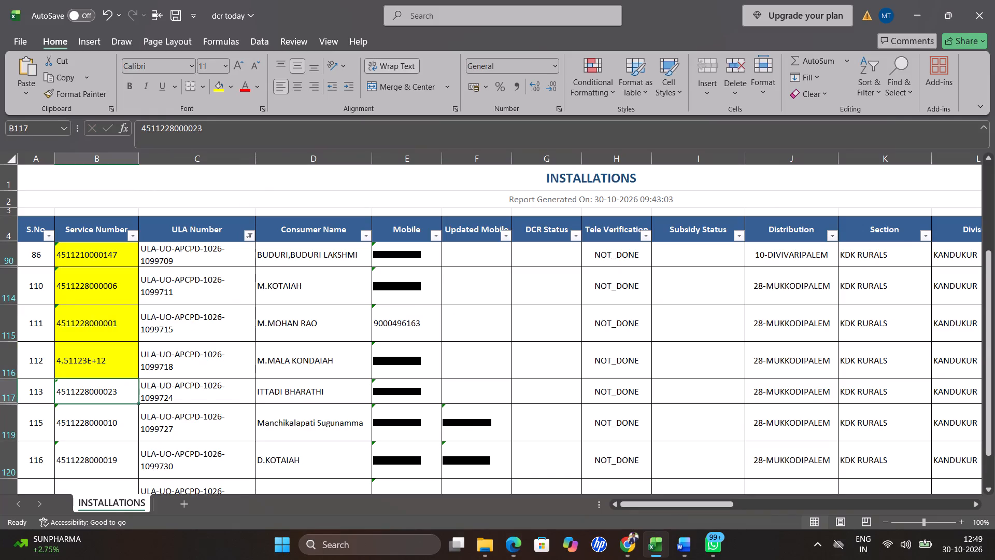
{"action": "key", "text": "ctrl+c"}
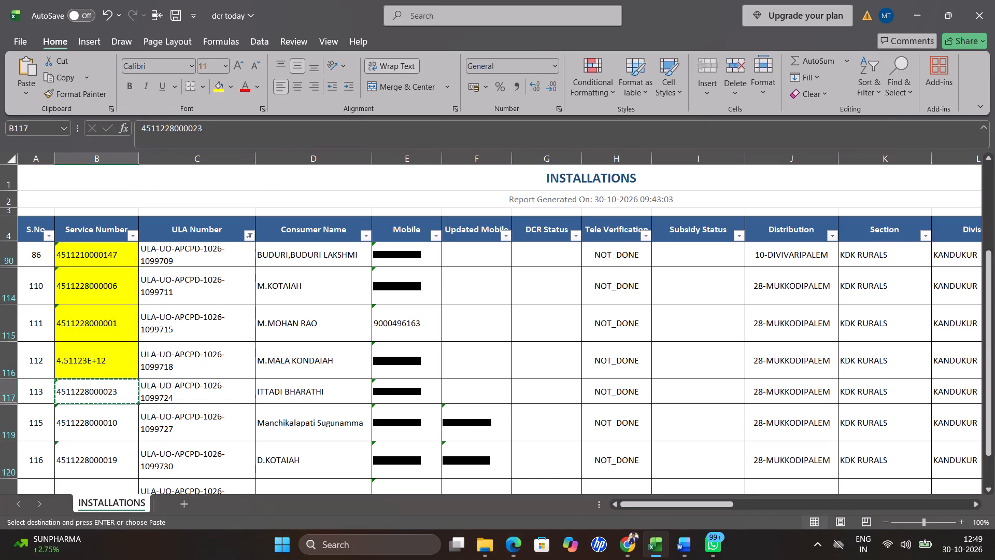
{"action": "left_click", "coordinate": [509, 550]}
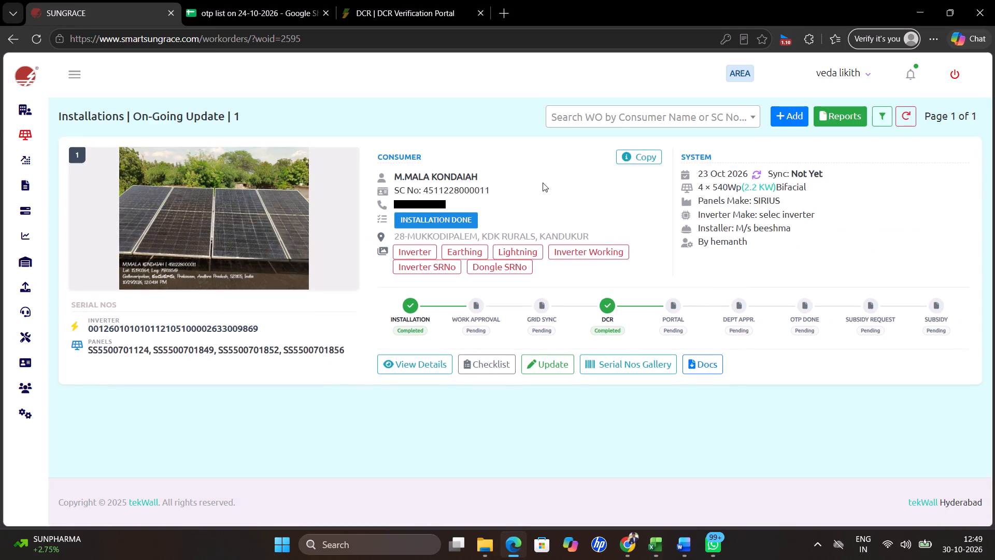
{"action": "left_click", "coordinate": [615, 119]}
{"action": "key", "text": "ctrl+v"}
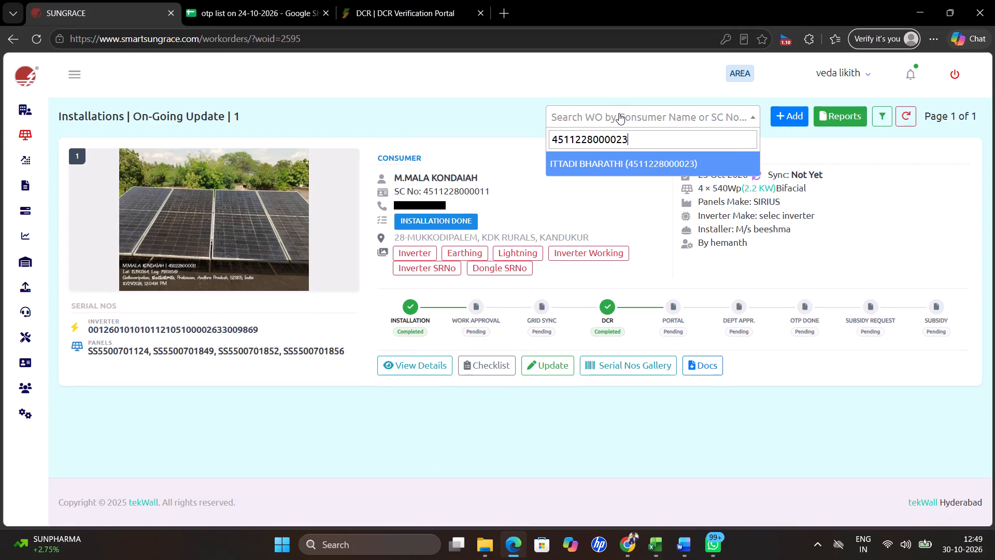
{"action": "key", "text": "Return"}
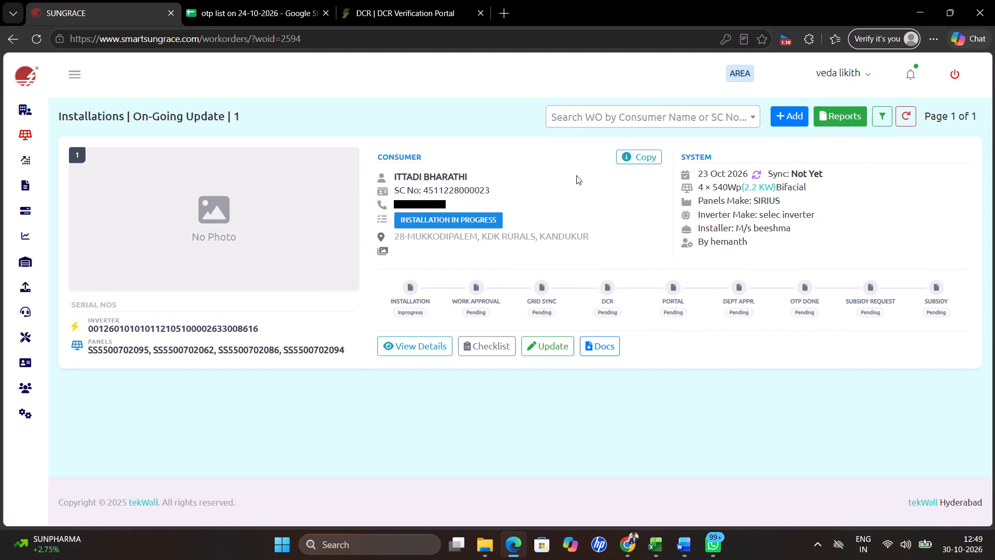
Copy the ULA Number from the installation's Quick Copy Details.
{"action": "left_click", "coordinate": [632, 153]}
{"action": "left_click", "coordinate": [655, 85]}
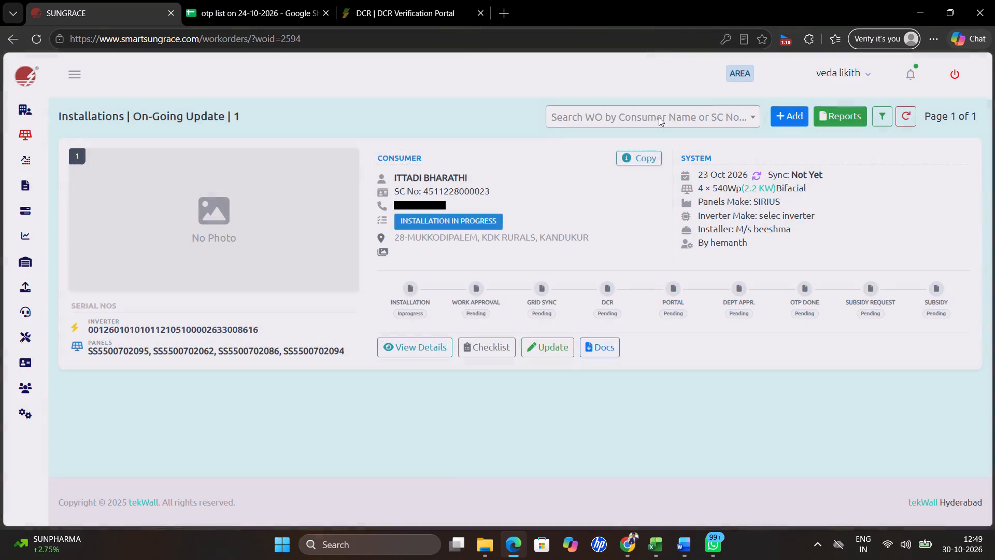
{"action": "left_click", "coordinate": [650, 160]}
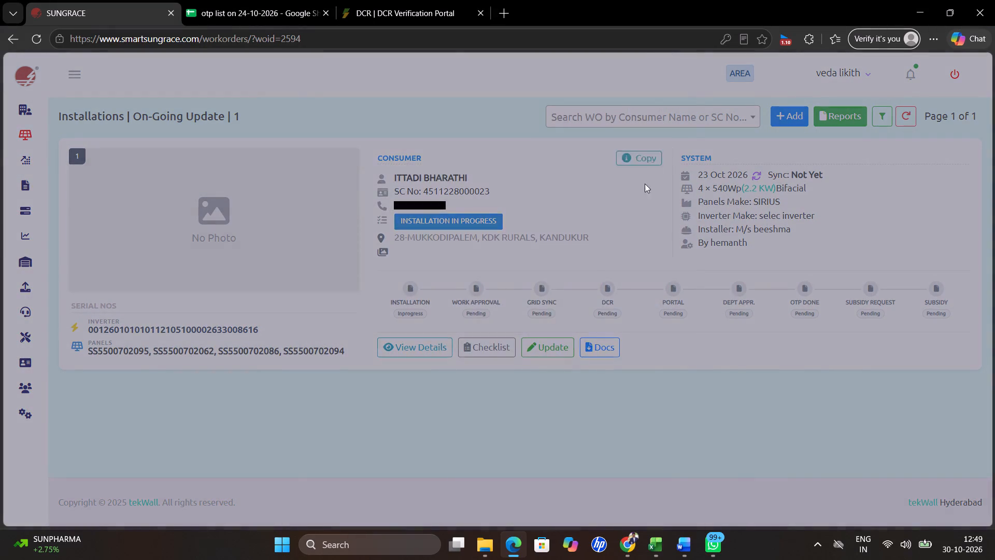
{"action": "left_click", "coordinate": [635, 224]}
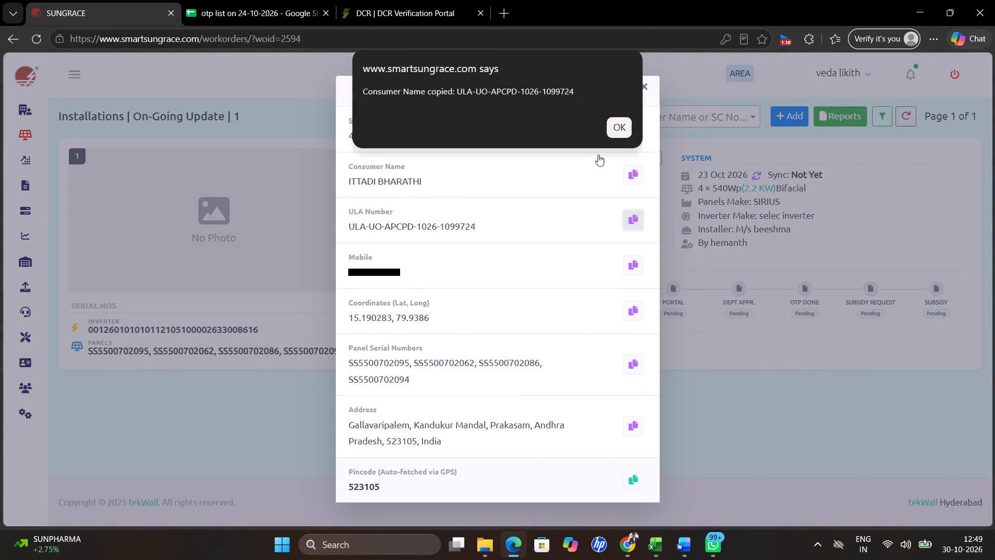
{"action": "left_click", "coordinate": [618, 127]}
Close the previous certificate in the DCR Verification Portal and start a new Issue to Consumer (B2C) entry.
{"action": "double_click", "coordinate": [438, 0]}
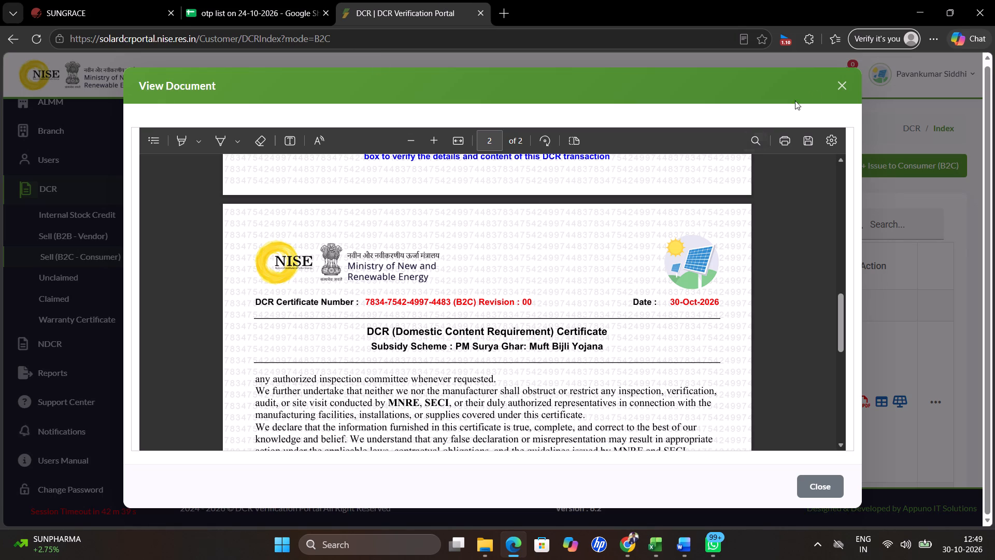
{"action": "left_click", "coordinate": [838, 89]}
{"action": "left_click", "coordinate": [918, 178]}
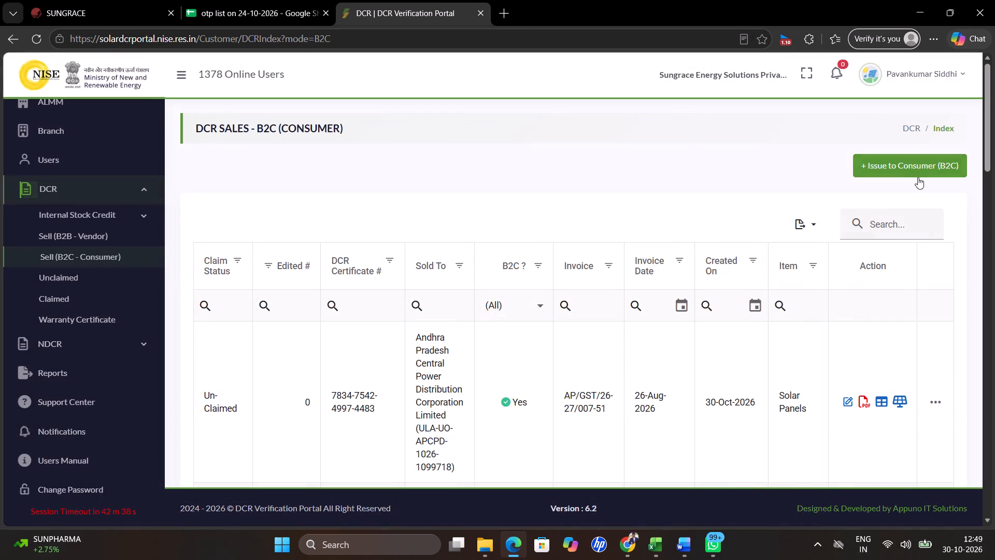
{"action": "left_click", "coordinate": [906, 169]}
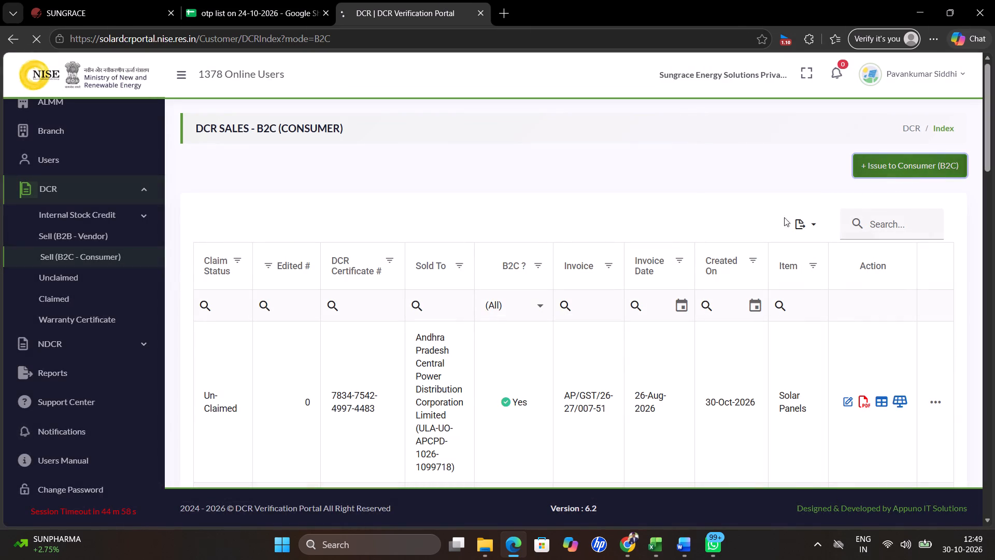
Set the Andhra Pradesh branch, PM Surya Ghar: Muft Bijli Yojana scheme and Solar Panels item type, and enter the copied ULA Number as application number.
{"action": "double_click", "coordinate": [305, 188]}
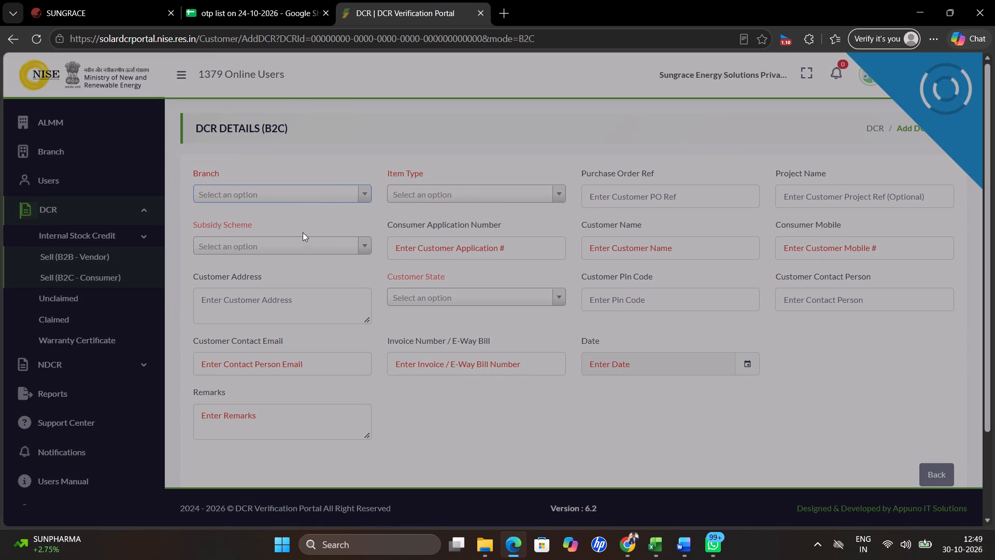
{"action": "left_click", "coordinate": [337, 188]}
{"action": "left_click", "coordinate": [352, 260]}
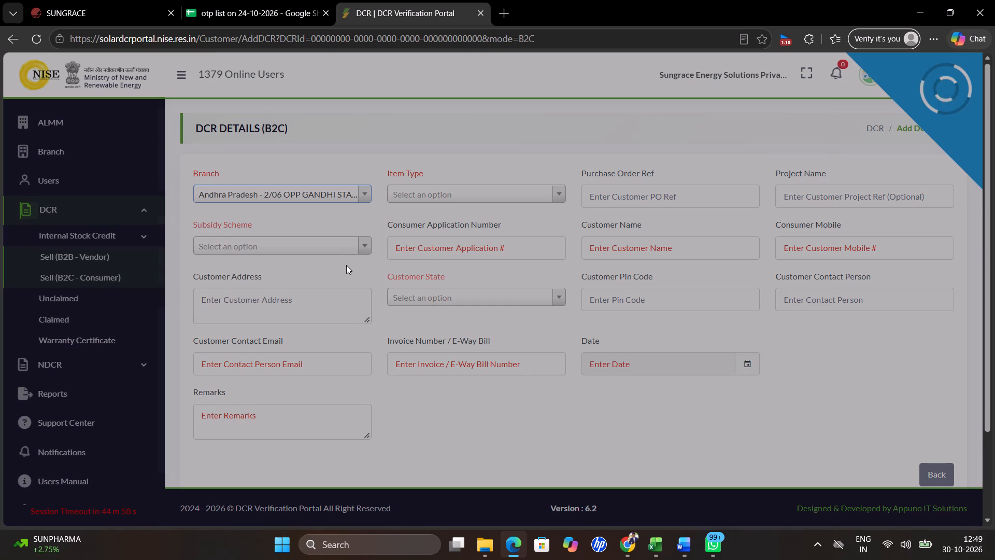
{"action": "left_click", "coordinate": [349, 241]}
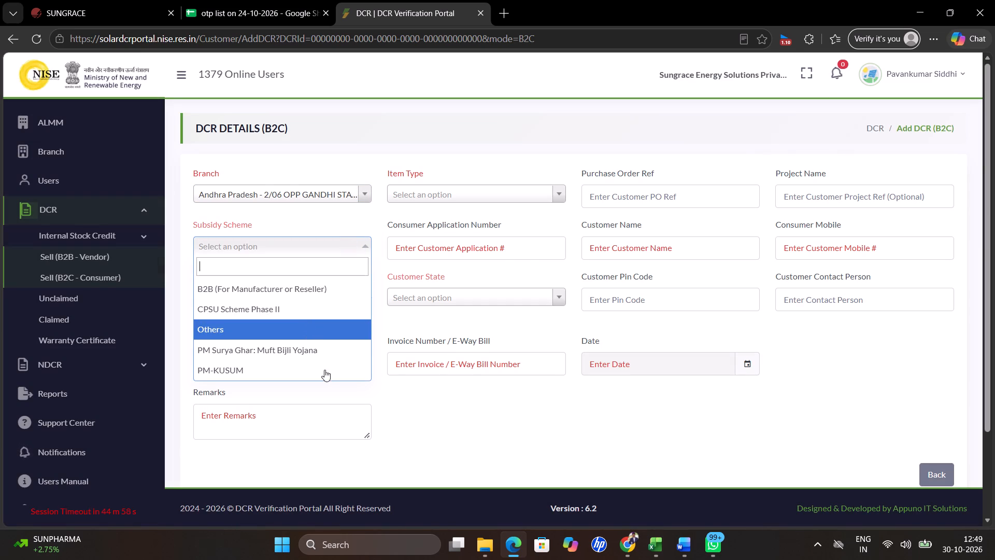
{"action": "left_click", "coordinate": [334, 354]}
{"action": "left_click", "coordinate": [442, 243]}
{"action": "key", "text": "ctrl+v"}
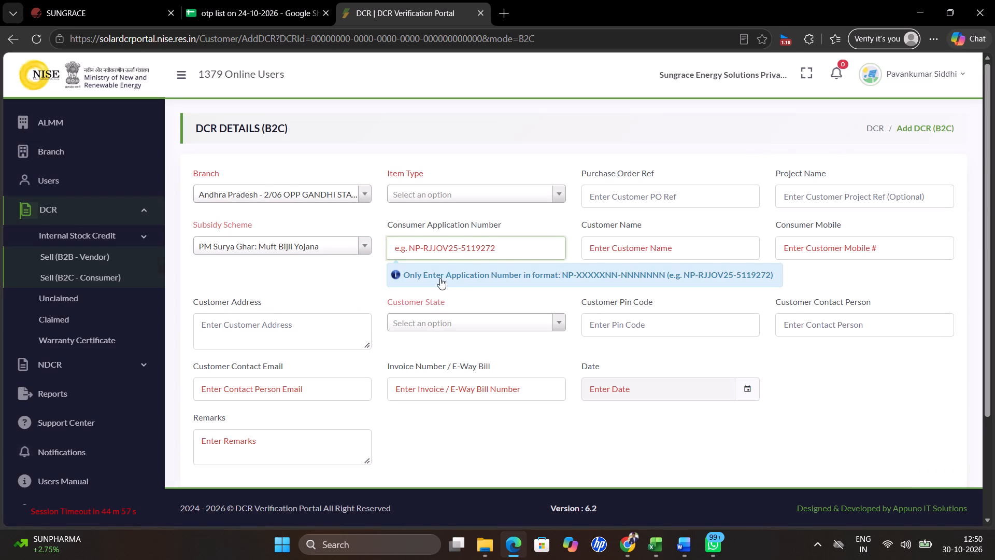
{"action": "left_click", "coordinate": [472, 195]}
{"action": "left_click", "coordinate": [471, 239]}
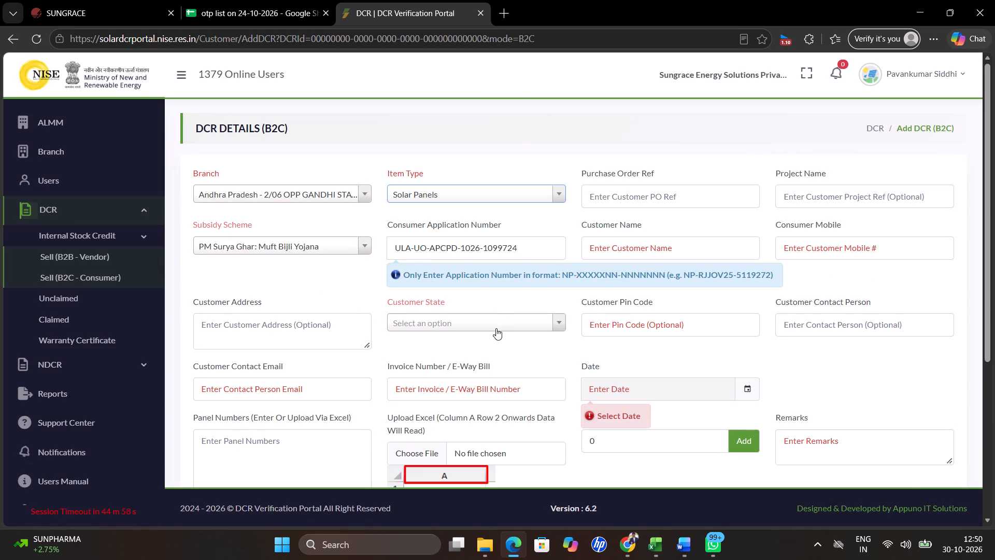
Set the customer state to Andhra Pradesh (37) and fill in the customer contact email.
{"action": "left_click", "coordinate": [496, 328]}
{"action": "left_click", "coordinate": [434, 400]}
{"action": "left_click", "coordinate": [289, 387]}
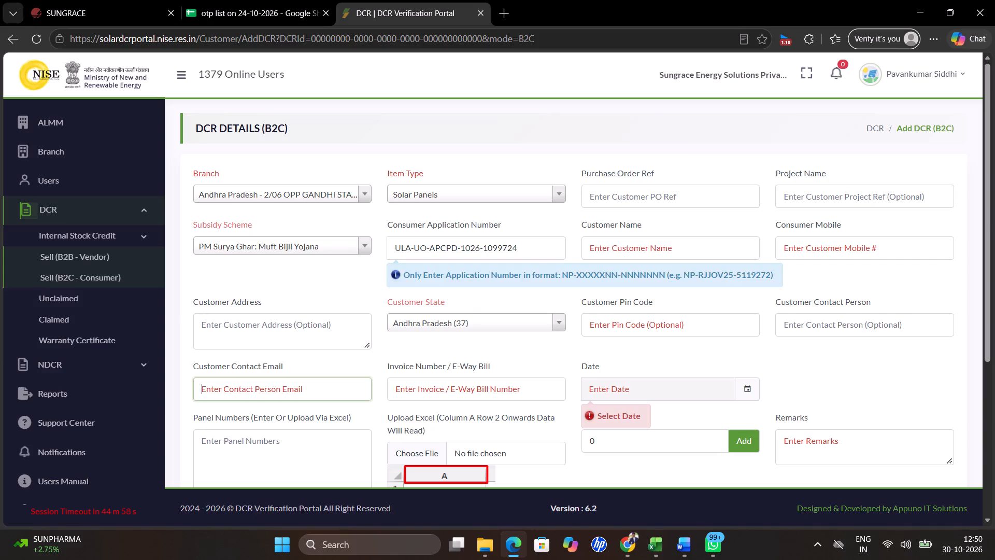
{"action": "left_click", "coordinate": [335, 433]}
Copy the installation's Panel Serial Numbers from the Quick Copy Details in SUNGRACE.
{"action": "double_click", "coordinate": [168, 0]}
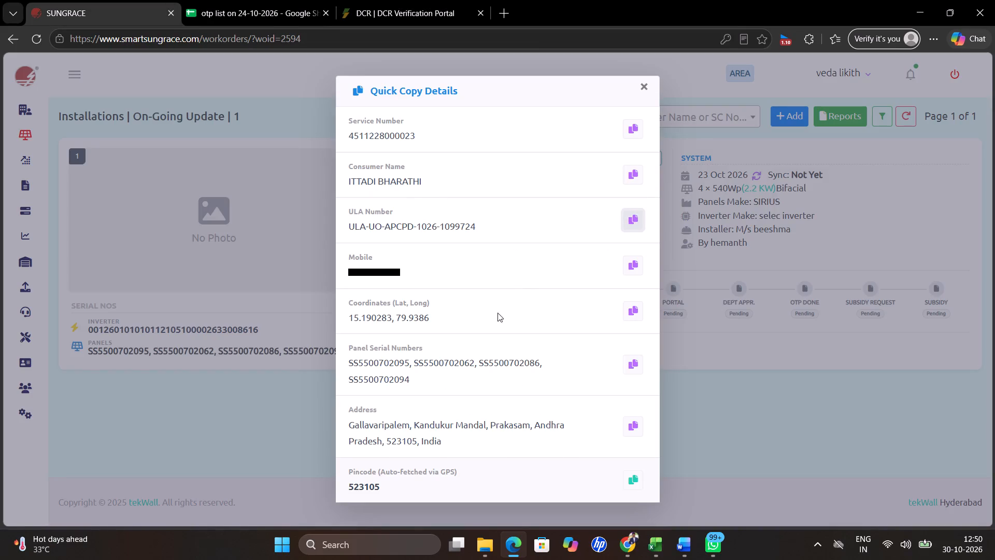
{"action": "double_click", "coordinate": [629, 365]}
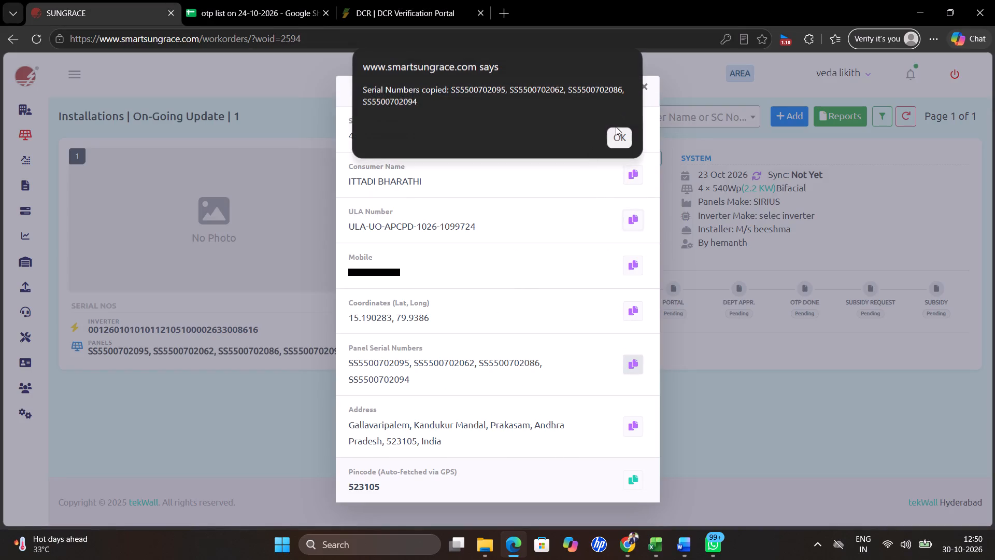
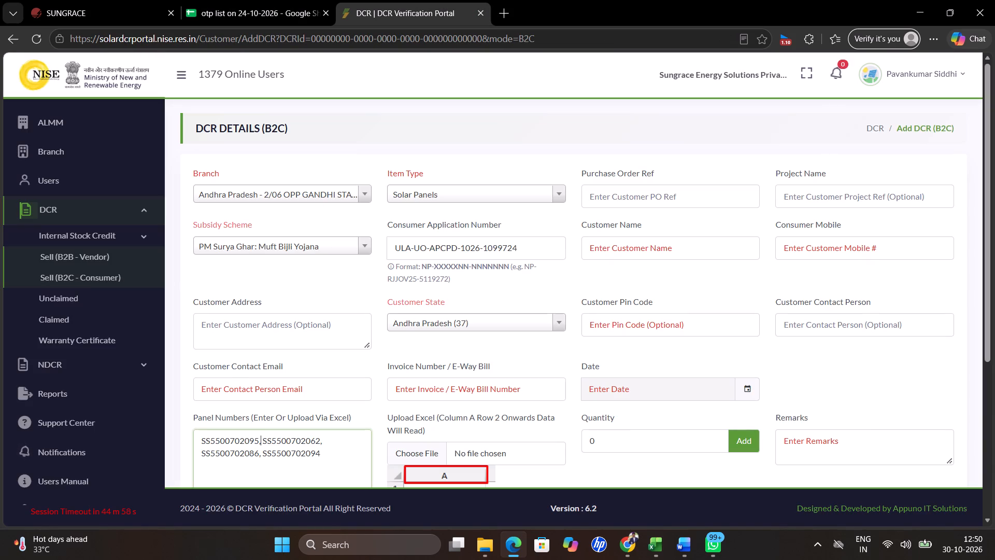
Separate the four pasted panel numbers onto individual lines in Panel Numbers, removing the commas between them.
{"action": "key", "text": "BackSpace"}
{"action": "key", "text": "Return"}
{"action": "key", "text": "Right"}
{"action": "key", "text": "Right"}
{"action": "key", "text": "Right"}
{"action": "key", "text": "Right"}
{"action": "key", "text": "Right"}
{"action": "key", "text": "Right"}
{"action": "key", "text": "Right"}
{"action": "key", "text": "Right"}
{"action": "key", "text": "Right"}
{"action": "key", "text": "Right"}
{"action": "key", "text": "Right"}
{"action": "key", "text": "Right"}
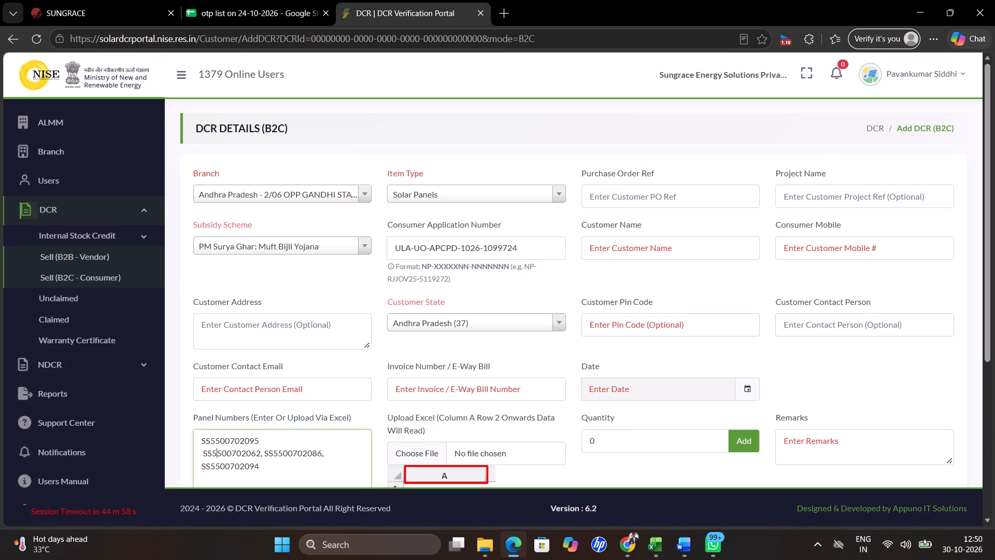
{"action": "key", "text": "Right"}
{"action": "key", "text": "Right"}
{"action": "key", "text": "BackSpace"}
{"action": "key", "text": "Return"}
{"action": "key", "text": "Right"}
{"action": "key", "text": "Right"}
{"action": "key", "text": "Right"}
{"action": "key", "text": "Right"}
{"action": "key", "text": "Right"}
{"action": "key", "text": "Right"}
{"action": "key", "text": "Right"}
{"action": "key", "text": "Right"}
{"action": "key", "text": "Right"}
{"action": "key", "text": "Right"}
{"action": "key", "text": "Right"}
{"action": "key", "text": "Right"}
{"action": "key", "text": "Right"}
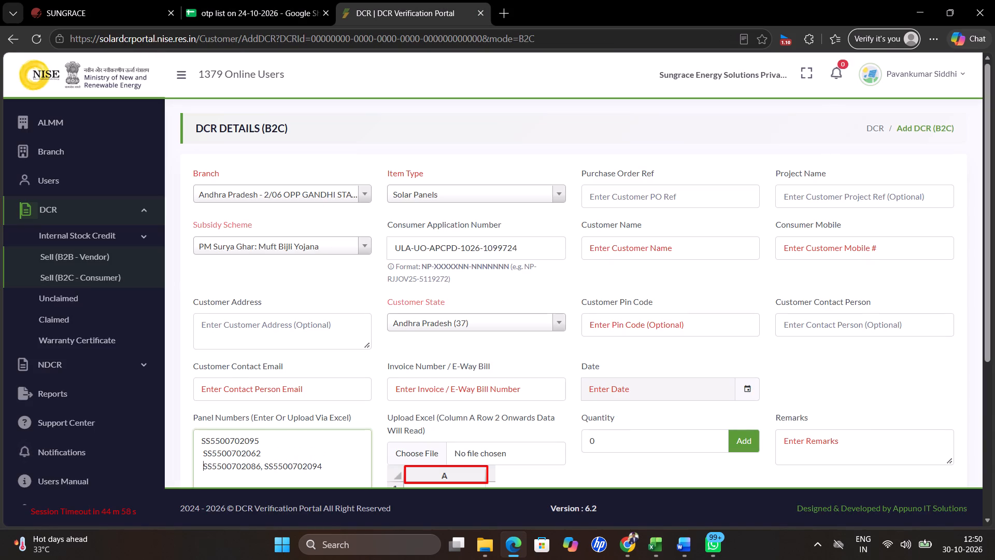
{"action": "key", "text": "Right"}
{"action": "key", "text": "BackSpace"}
{"action": "key", "text": "Return"}
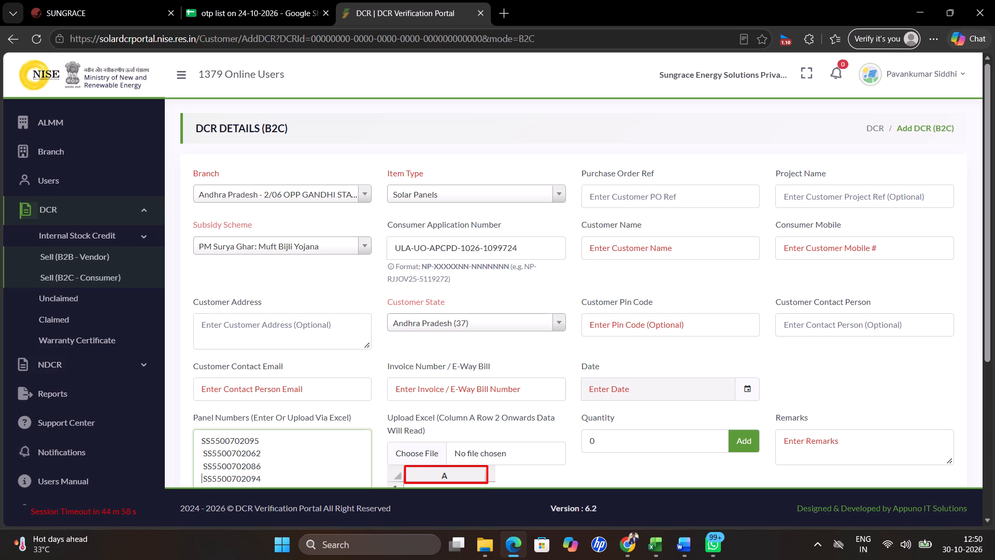
Set the panel quantity to 4.
{"action": "left_click", "coordinate": [637, 443]}
{"action": "key", "text": "BackSpace"}
{"action": "key", "text": "4"}
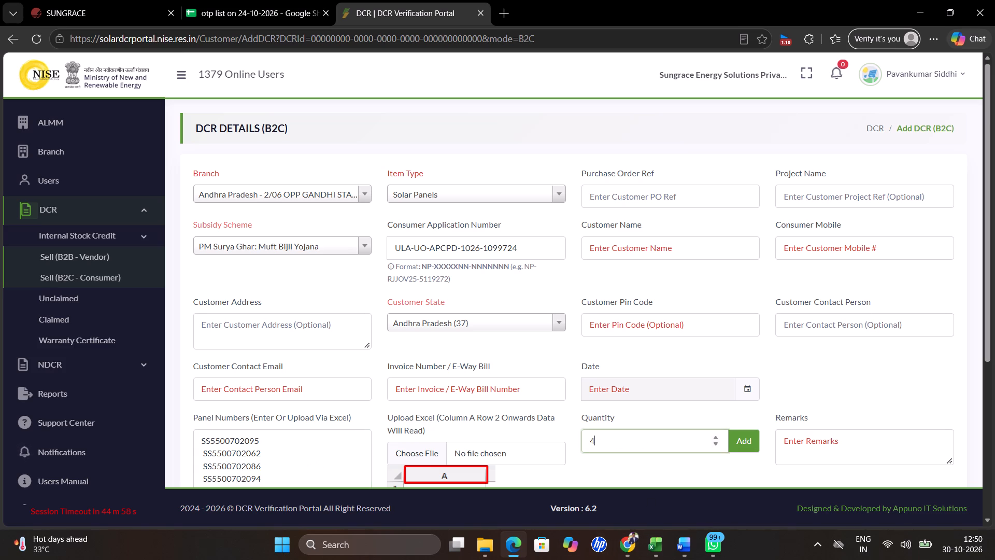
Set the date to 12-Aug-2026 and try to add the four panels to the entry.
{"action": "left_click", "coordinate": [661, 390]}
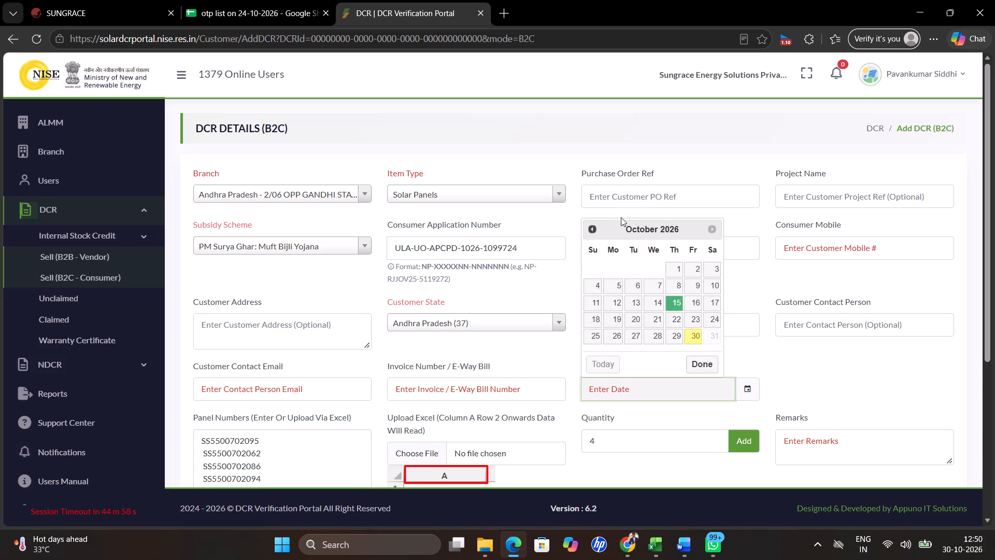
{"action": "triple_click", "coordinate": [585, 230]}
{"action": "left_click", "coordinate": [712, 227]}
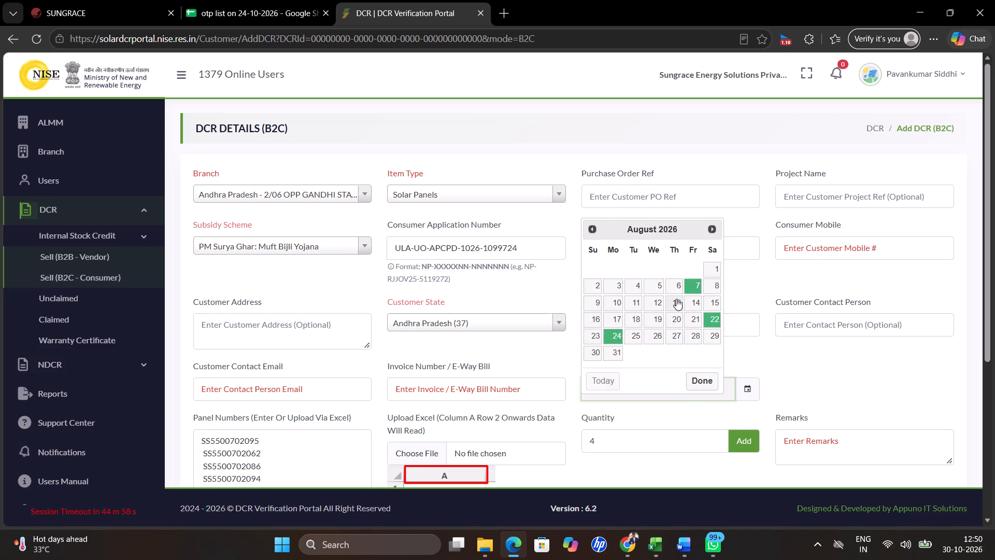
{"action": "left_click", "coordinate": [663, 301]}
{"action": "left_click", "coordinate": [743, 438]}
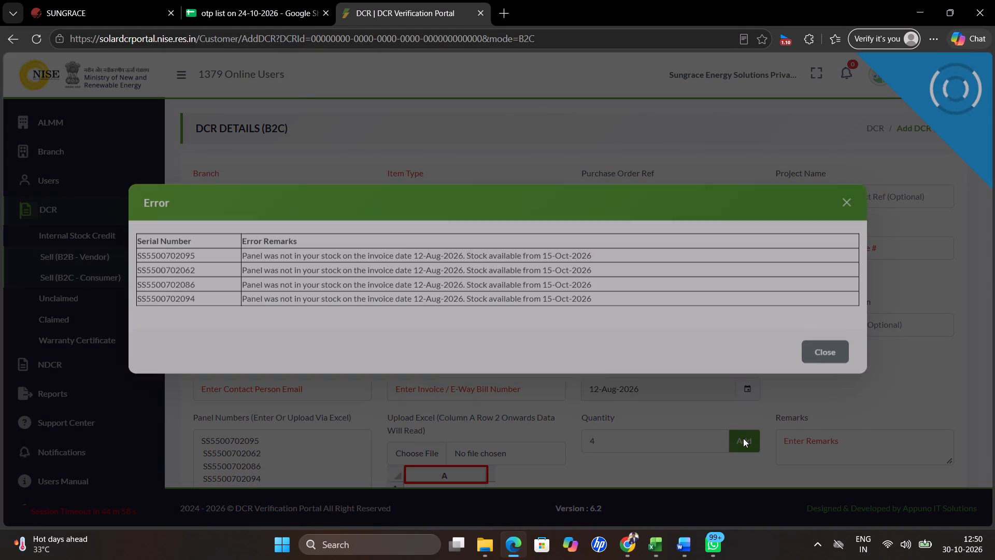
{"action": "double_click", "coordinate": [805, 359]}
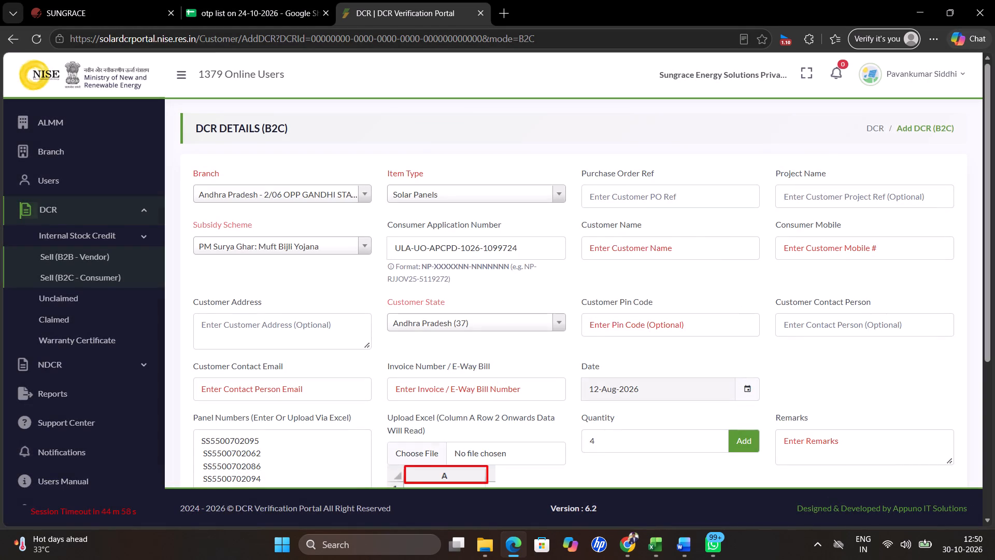
Set the entry's date to 22-Oct-2026.
{"action": "left_click", "coordinate": [735, 382]}
{"action": "left_click", "coordinate": [707, 214]}
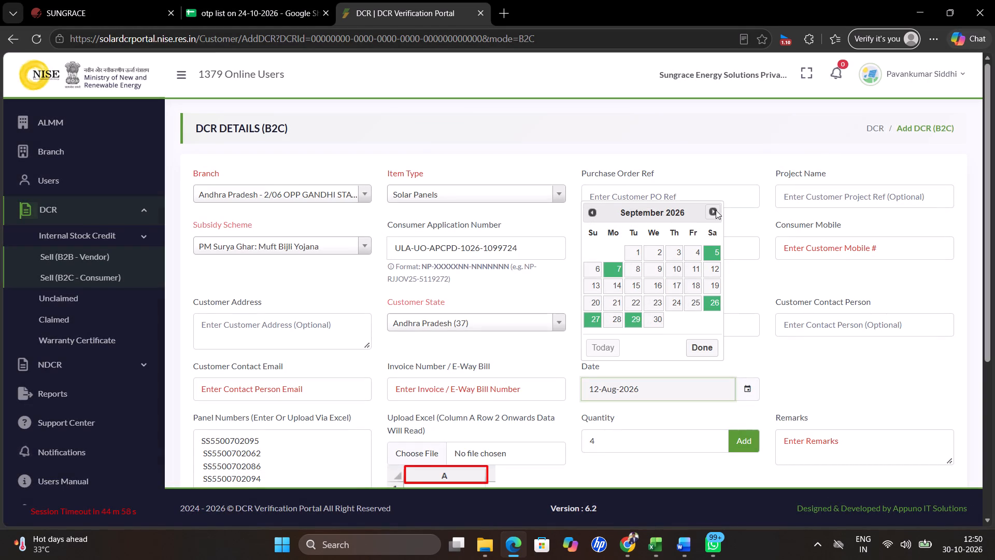
{"action": "left_click", "coordinate": [717, 207]}
{"action": "left_click", "coordinate": [670, 305]}
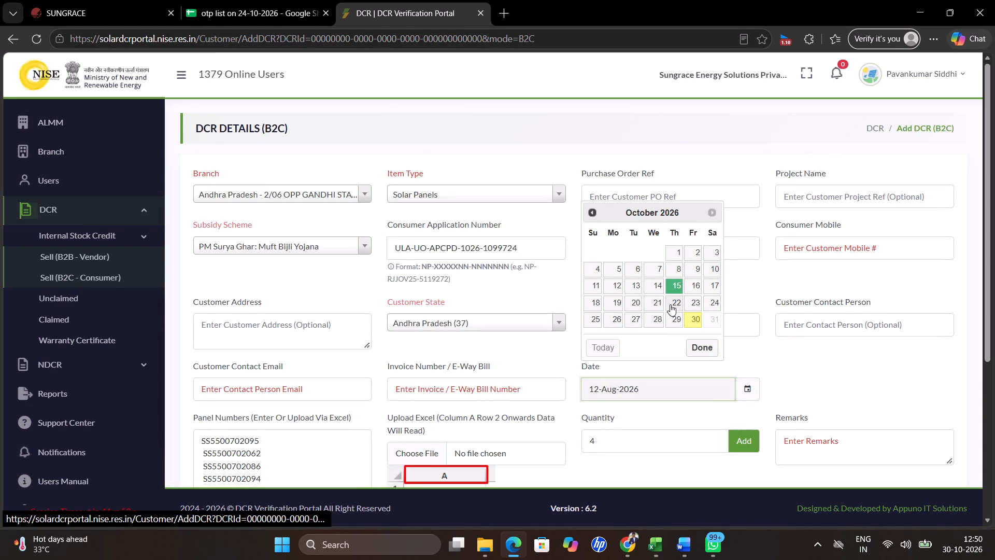
Copy the contact email from the Kandukuru subsidy scheme document in Word into the portal's Customer Contact Email.
{"action": "left_click", "coordinate": [520, 543]}
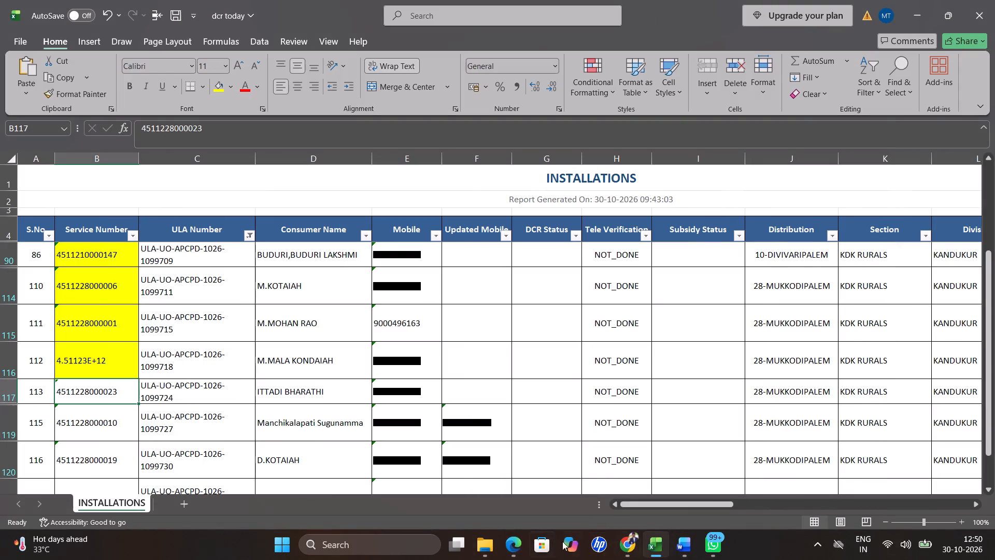
{"action": "left_click", "coordinate": [687, 550]}
{"action": "scroll", "coordinate": [478, 317], "scroll_direction": "up", "scroll_amount": 1}
{"action": "key", "text": "ctrl+c"}
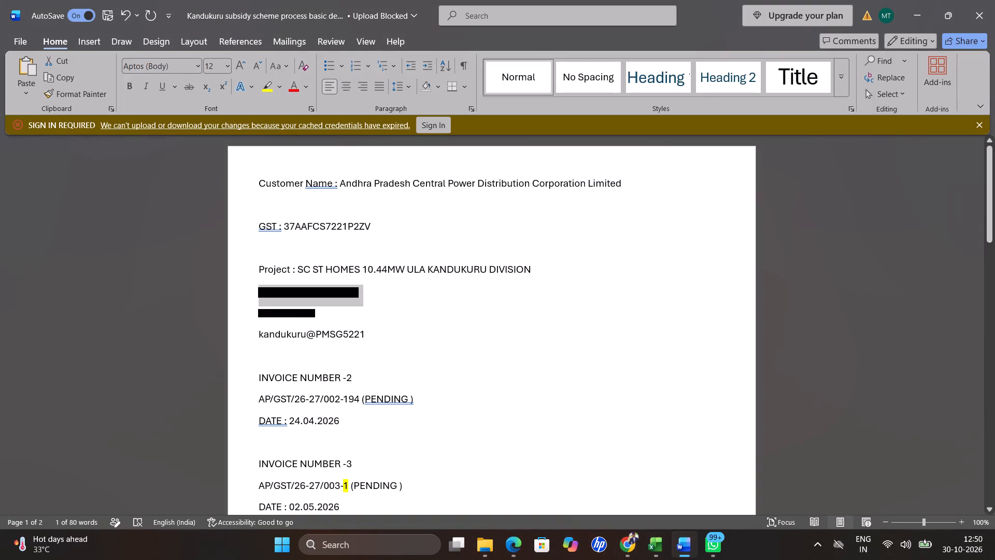
{"action": "left_click", "coordinate": [511, 551]}
{"action": "left_click", "coordinate": [302, 388]}
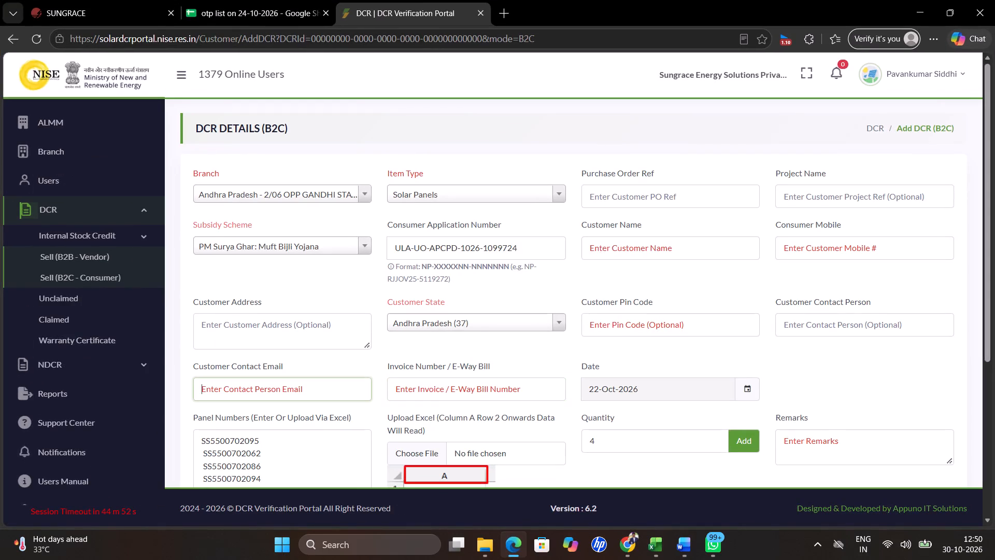
{"action": "key", "text": "ctrl+v"}
Copy the mobile number from the Word document into the portal's Consumer Mobile.
{"action": "left_click", "coordinate": [677, 546]}
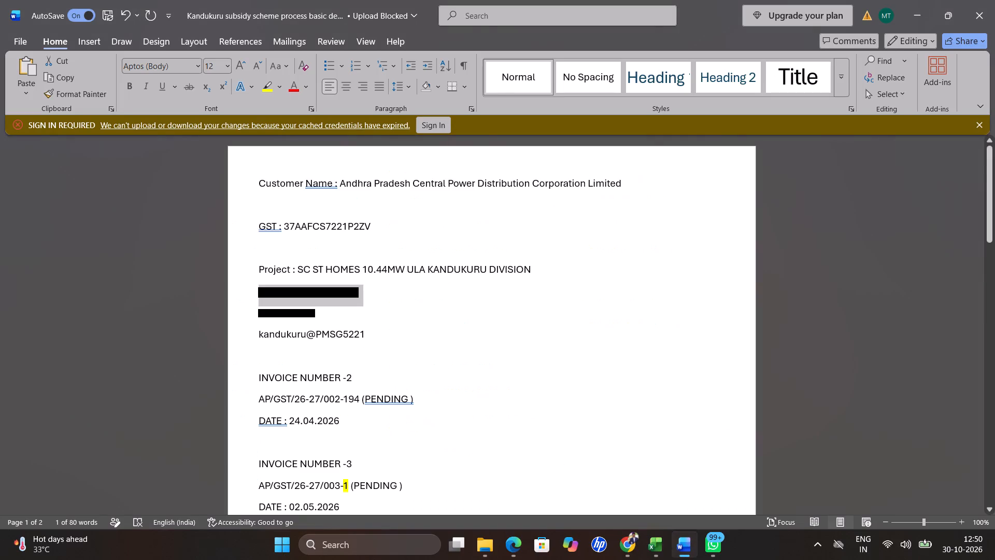
{"action": "left_click", "coordinate": [434, 360]}
{"action": "left_click_drag", "start_coordinate": [337, 310], "coordinate": [220, 321]}
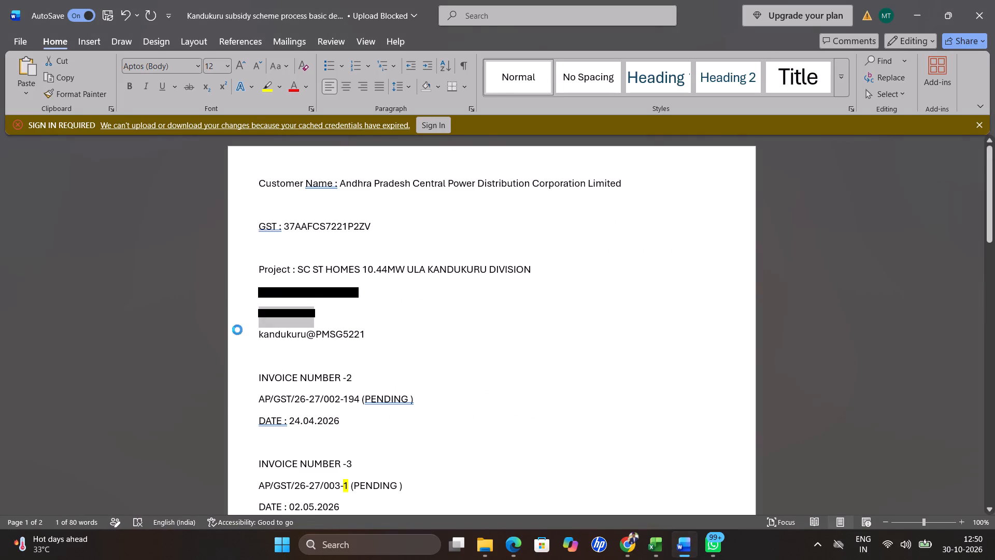
{"action": "key", "text": "ctrl+c"}
{"action": "left_click", "coordinate": [520, 545]}
{"action": "left_click", "coordinate": [825, 249]}
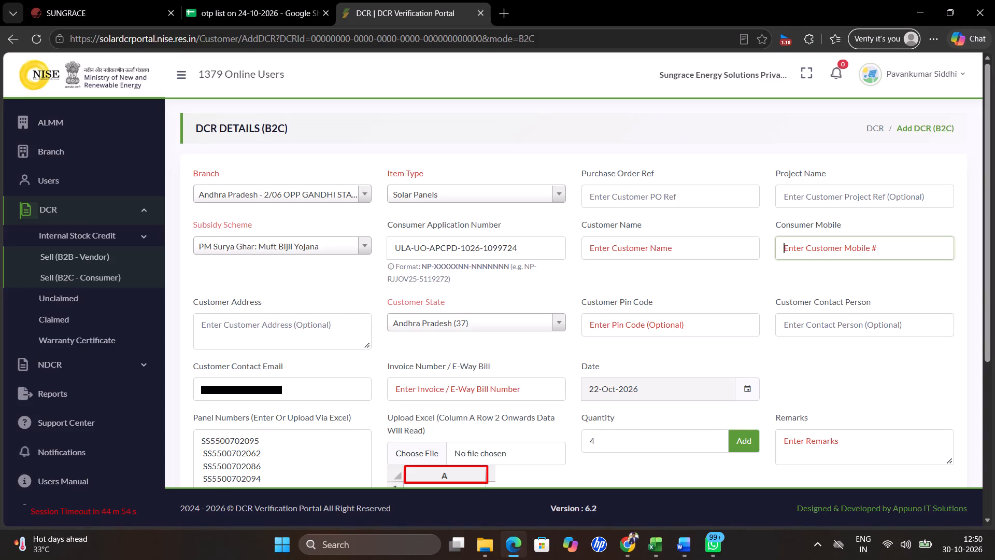
{"action": "key", "text": "ctrl+v"}
{"action": "left_click", "coordinate": [672, 544]}
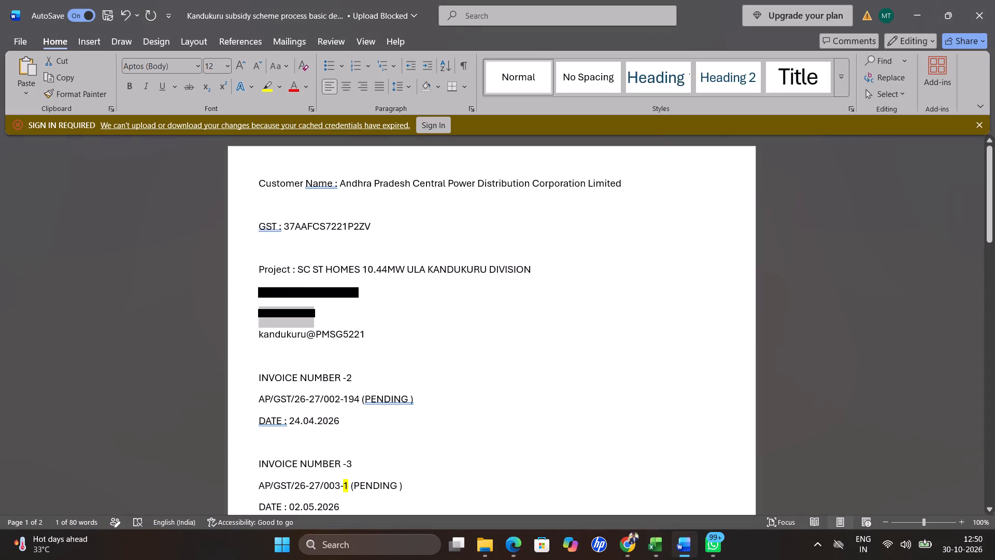
{"action": "left_click", "coordinate": [491, 402]}
{"action": "left_click_drag", "start_coordinate": [348, 183], "coordinate": [640, 186]}
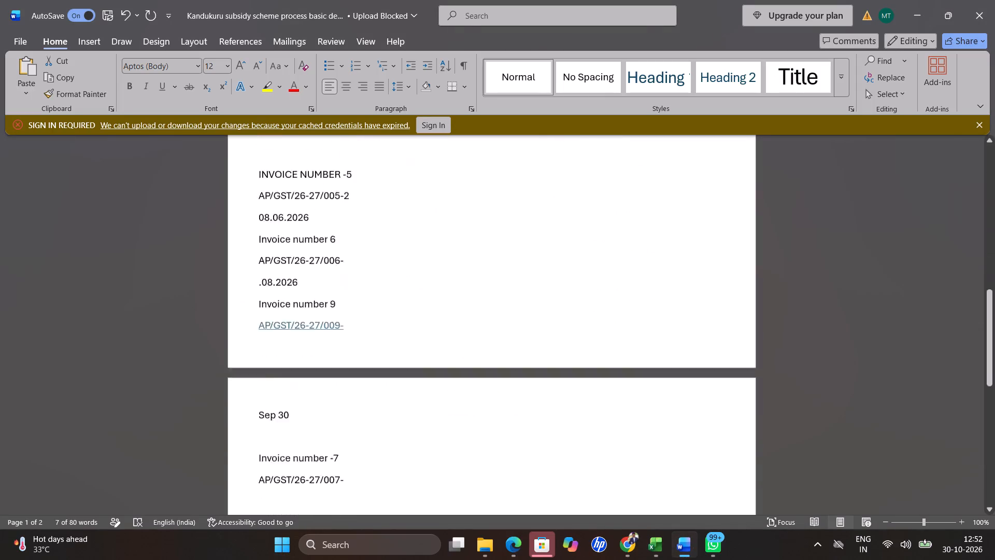
{"action": "scroll", "coordinate": [397, 454], "scroll_direction": "down", "scroll_amount": 5}
{"action": "left_click_drag", "start_coordinate": [349, 359], "coordinate": [267, 368]}
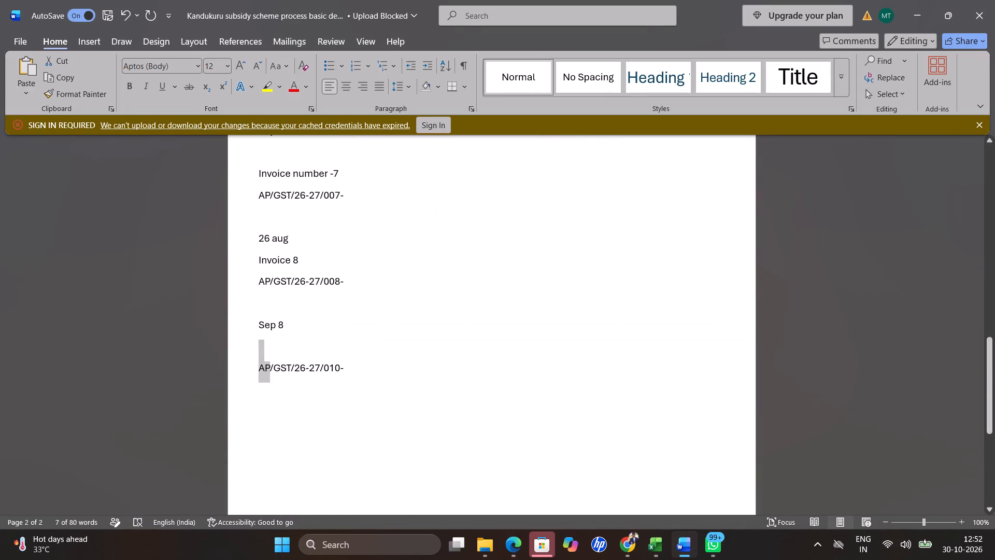
{"action": "left_click_drag", "start_coordinate": [267, 368], "coordinate": [363, 374]}
{"action": "key", "text": "ctrl+c"}
{"action": "key", "text": "ctrl+space"}
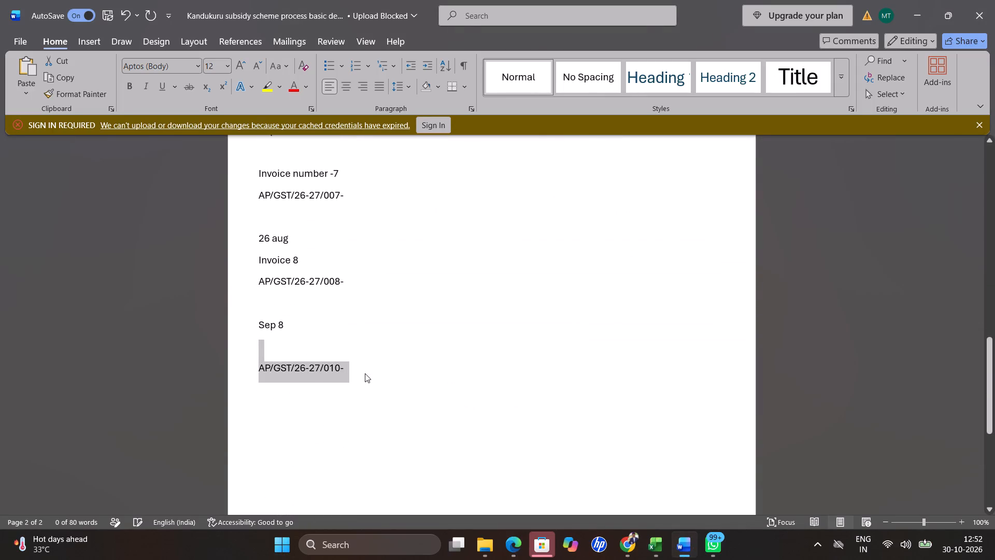
{"action": "key", "text": "ctrl+c"}
{"action": "left_click", "coordinate": [519, 539]}
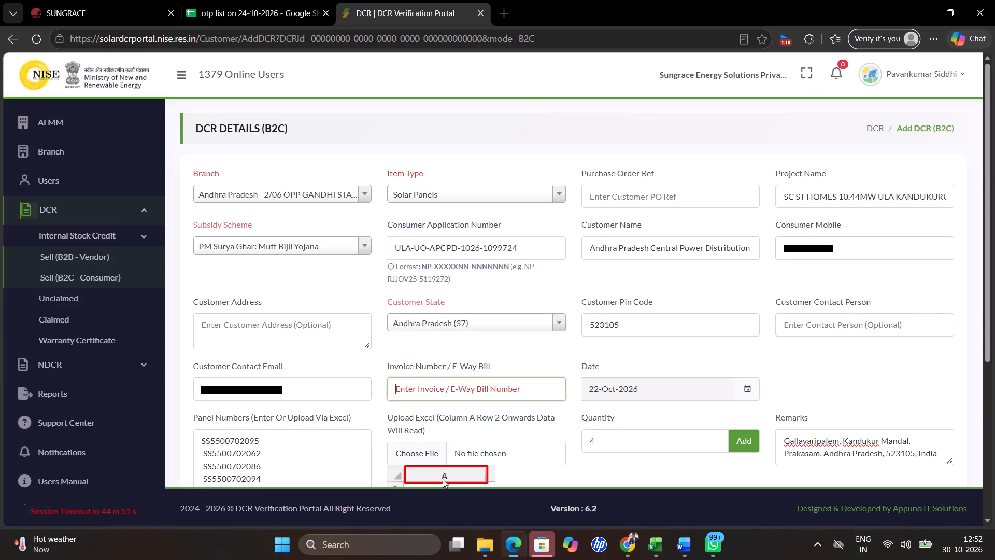
{"action": "left_click_drag", "start_coordinate": [499, 382], "coordinate": [499, 387]}
{"action": "key", "text": "ctrl+v"}
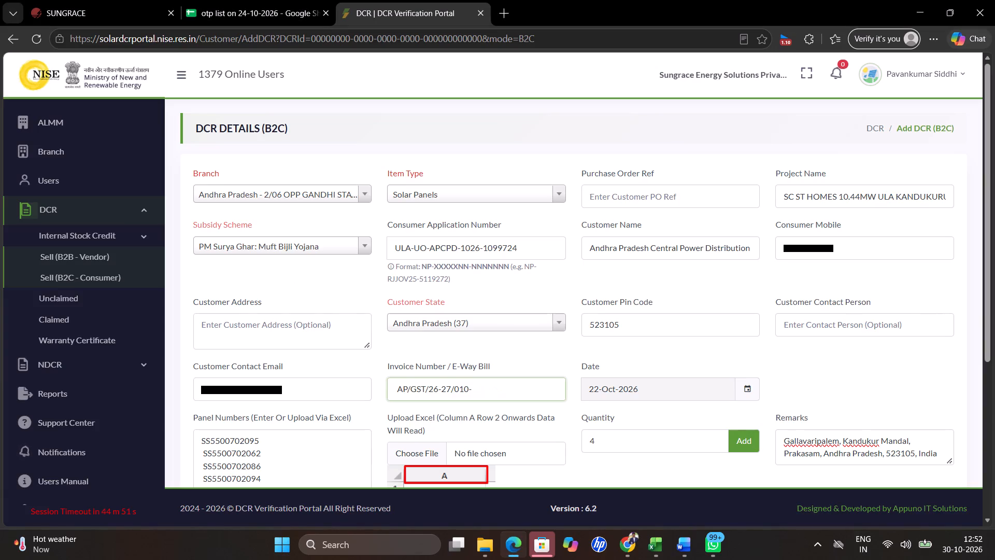
{"action": "type", "text": "38"}
Add the four entered panel numbers to the DCR entry's item list.
{"action": "scroll", "coordinate": [520, 383], "scroll_direction": "down", "scroll_amount": 4}
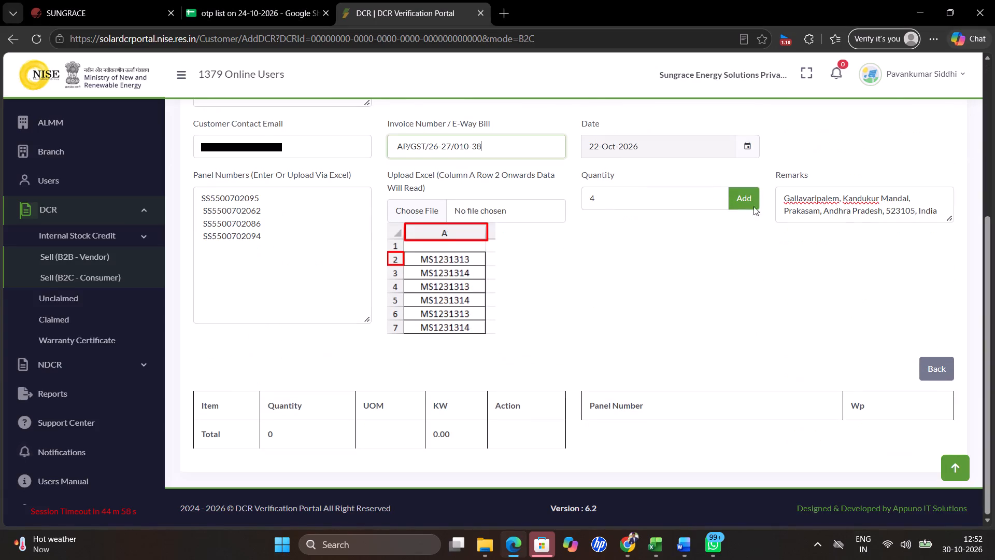
{"action": "left_click", "coordinate": [751, 195]}
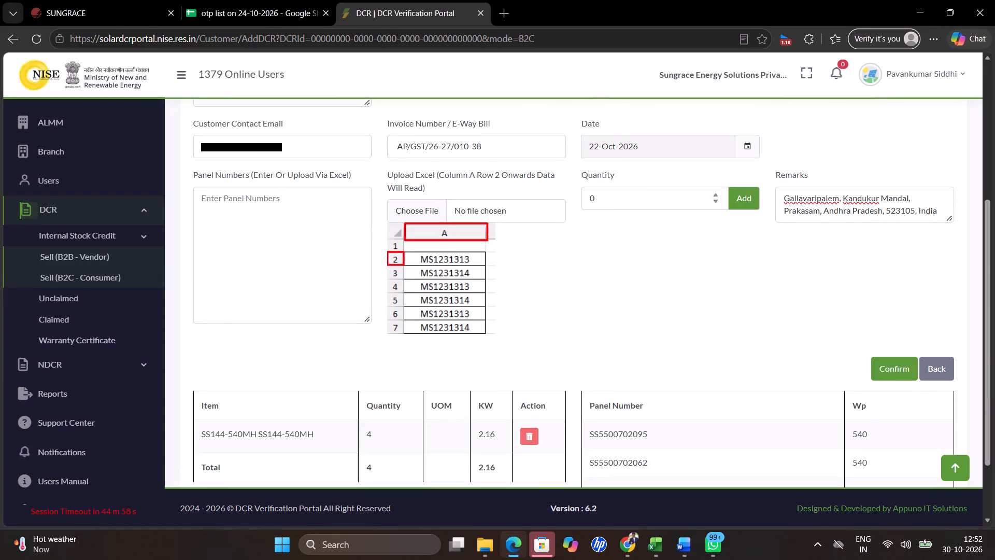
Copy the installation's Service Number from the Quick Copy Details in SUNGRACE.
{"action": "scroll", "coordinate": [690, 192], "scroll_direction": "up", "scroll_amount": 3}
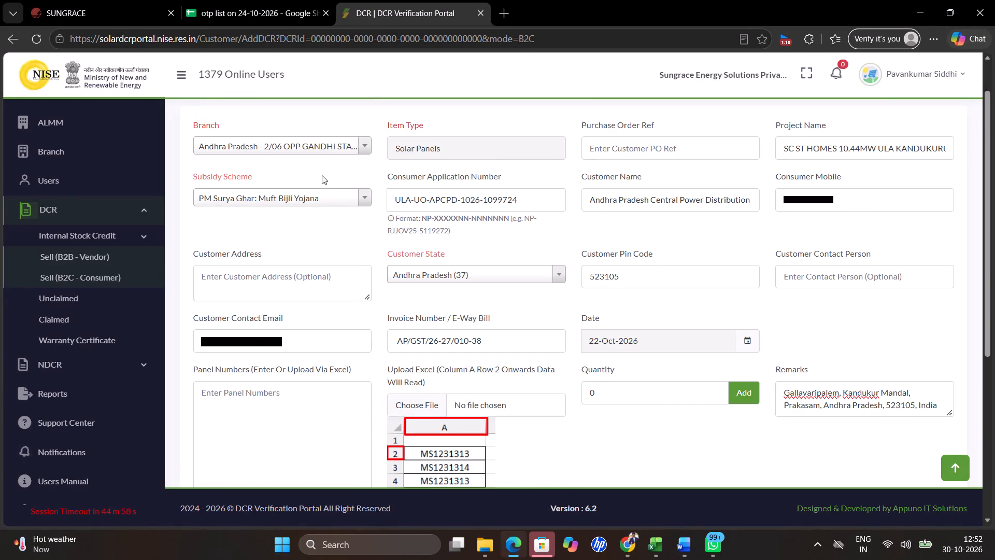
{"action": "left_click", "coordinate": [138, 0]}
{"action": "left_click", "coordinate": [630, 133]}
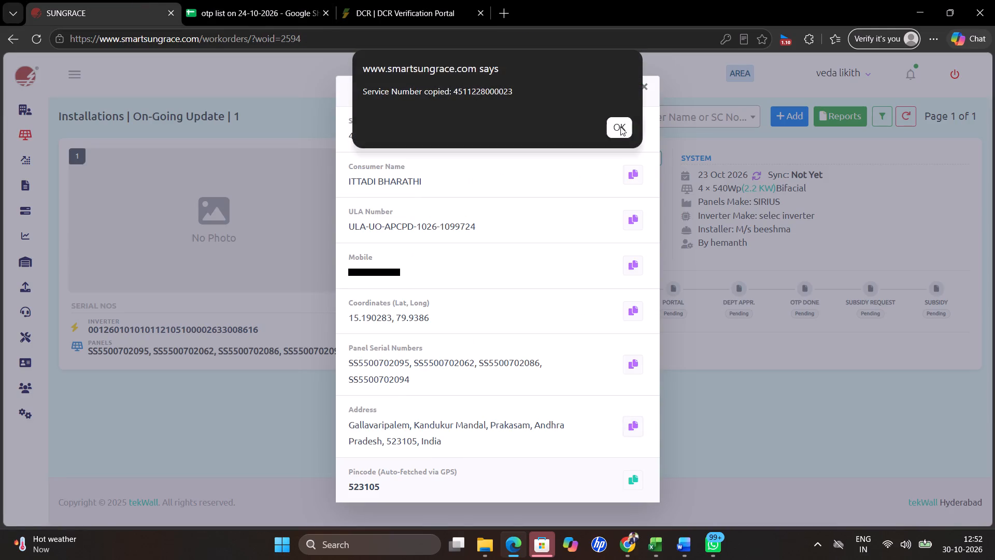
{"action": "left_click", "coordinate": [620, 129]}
Submit the completed B2C DCR entry in the DCR Verification Portal and accept the confirmation.
{"action": "left_click", "coordinate": [423, 13]}
{"action": "scroll", "coordinate": [892, 385], "scroll_direction": "down", "scroll_amount": 2}
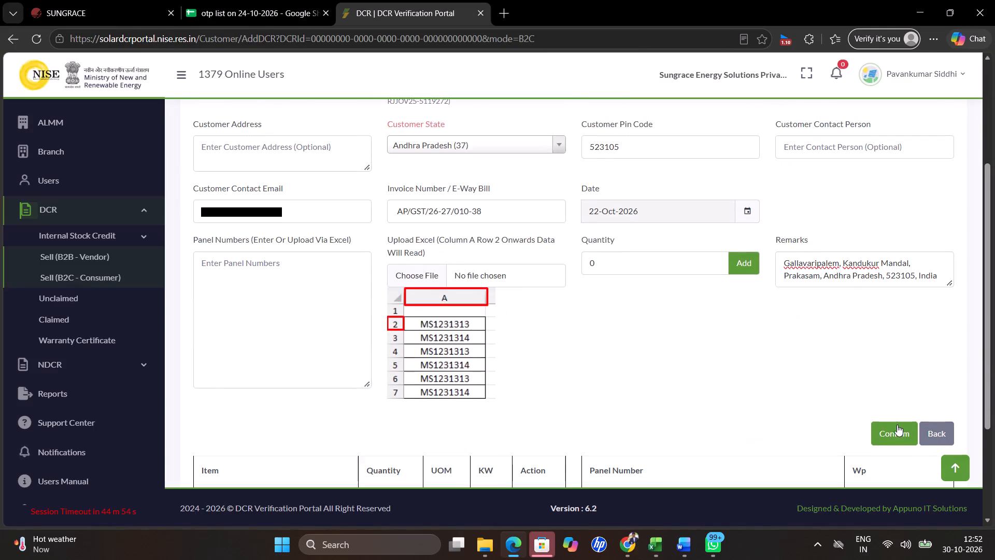
{"action": "left_click", "coordinate": [897, 426]}
{"action": "left_click", "coordinate": [609, 375]}
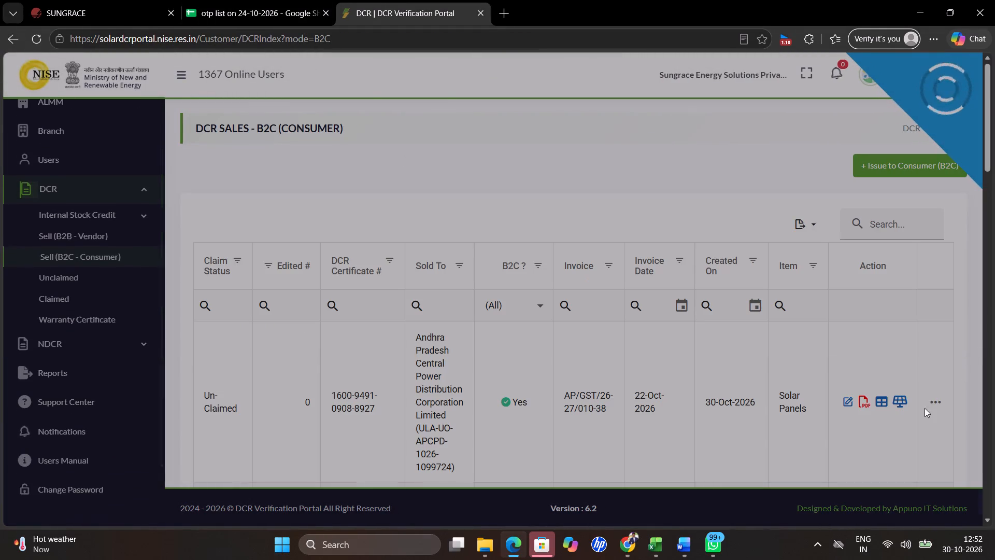
Open the PDF certificate of the DCR entry with invoice AP/GST/26-27/010-38.
{"action": "double_click", "coordinate": [863, 405]}
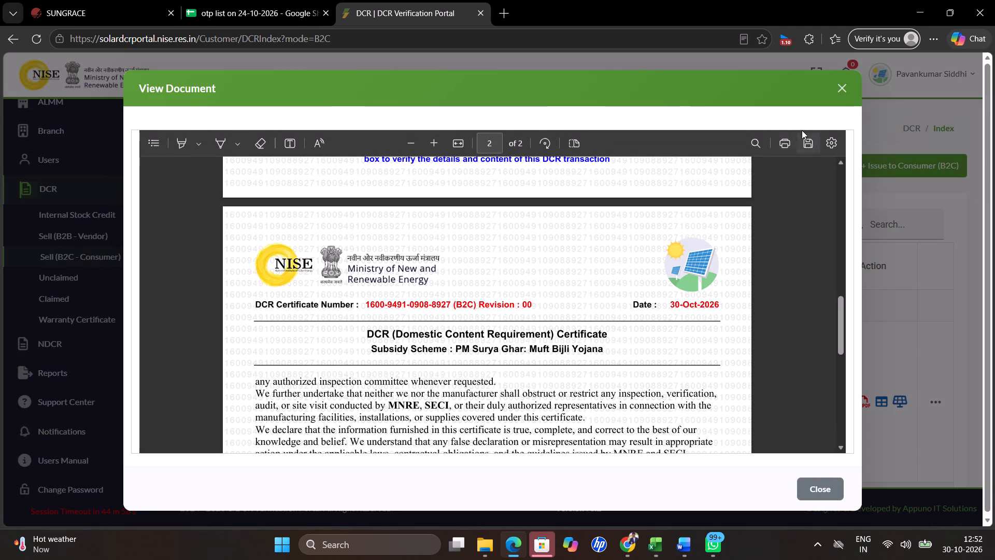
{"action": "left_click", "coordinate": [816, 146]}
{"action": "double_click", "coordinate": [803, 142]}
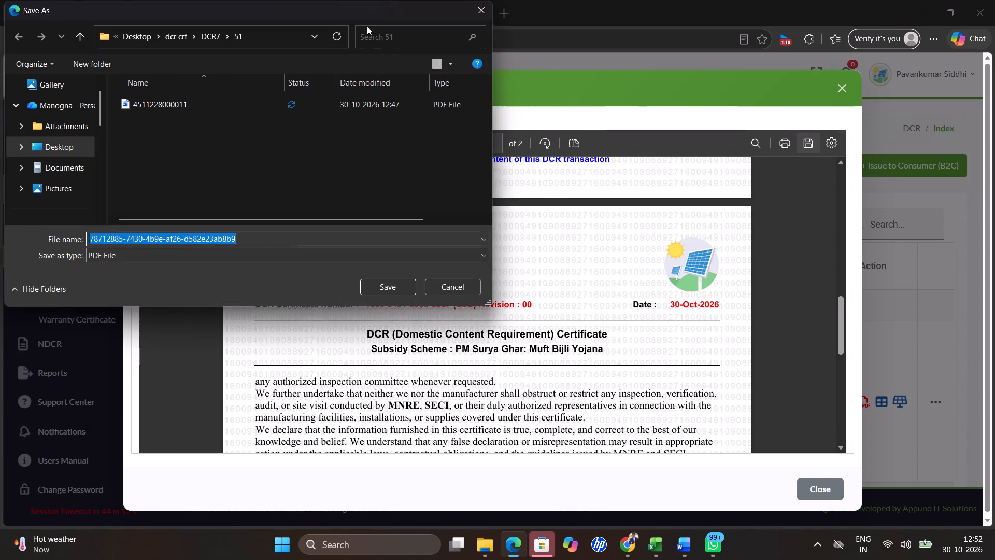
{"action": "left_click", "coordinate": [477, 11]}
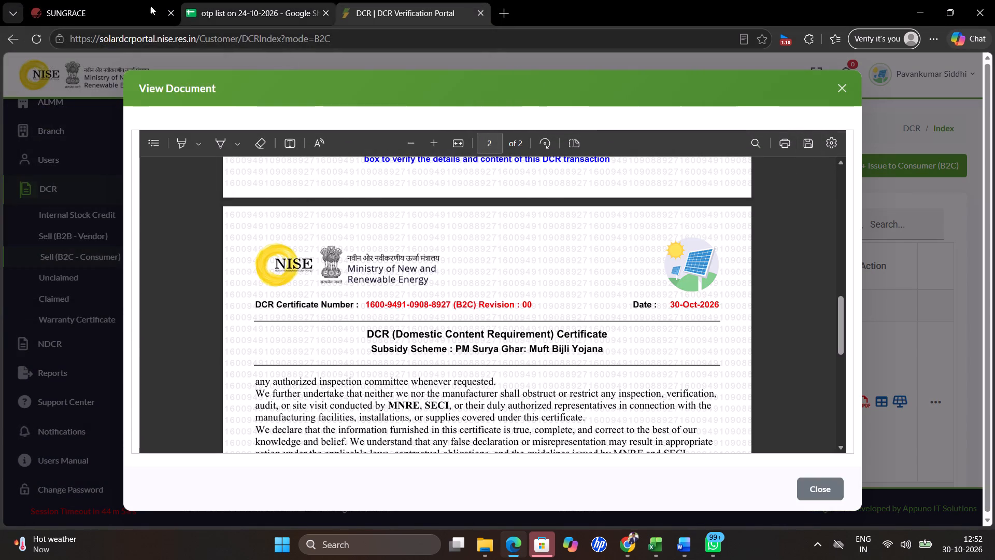
Copy the installation's Service Number from the Quick Copy Details in SUNGRACE.
{"action": "left_click", "coordinate": [130, 5]}
{"action": "left_click", "coordinate": [645, 131]}
{"action": "double_click", "coordinate": [628, 127]}
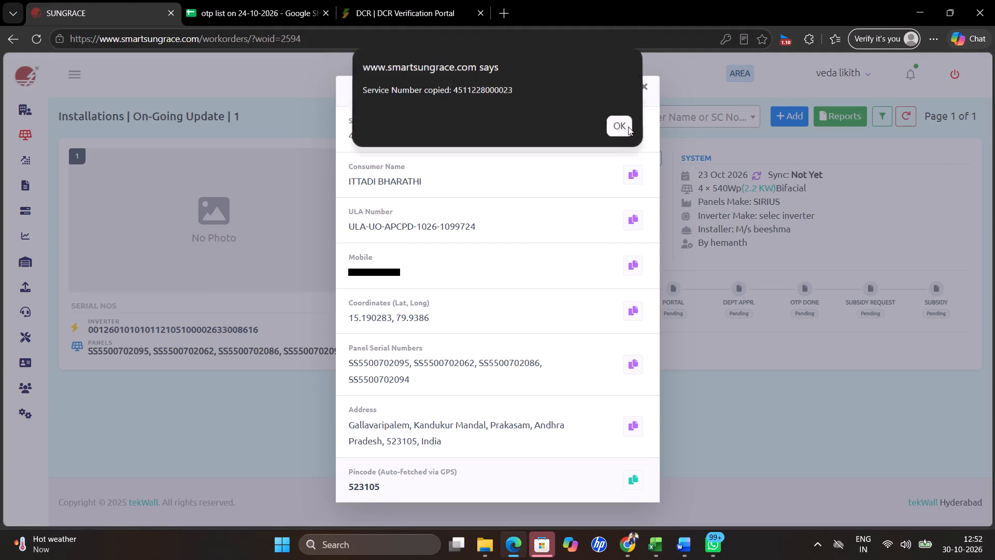
{"action": "left_click", "coordinate": [621, 126]}
Save the certificate PDF in folder 38 of DCR010, replacing the suggested file name with the copied Service Number.
{"action": "left_click", "coordinate": [436, 15]}
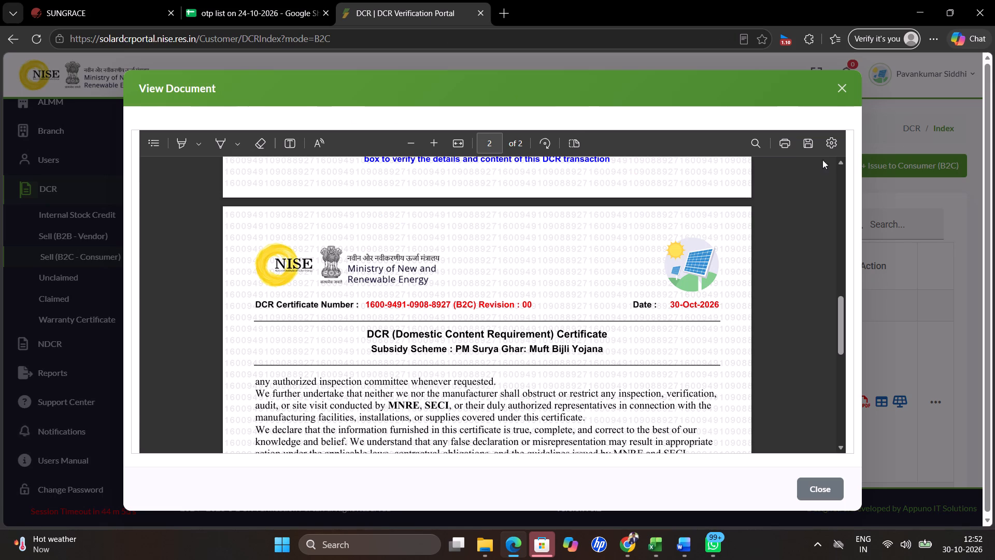
{"action": "left_click", "coordinate": [813, 142]}
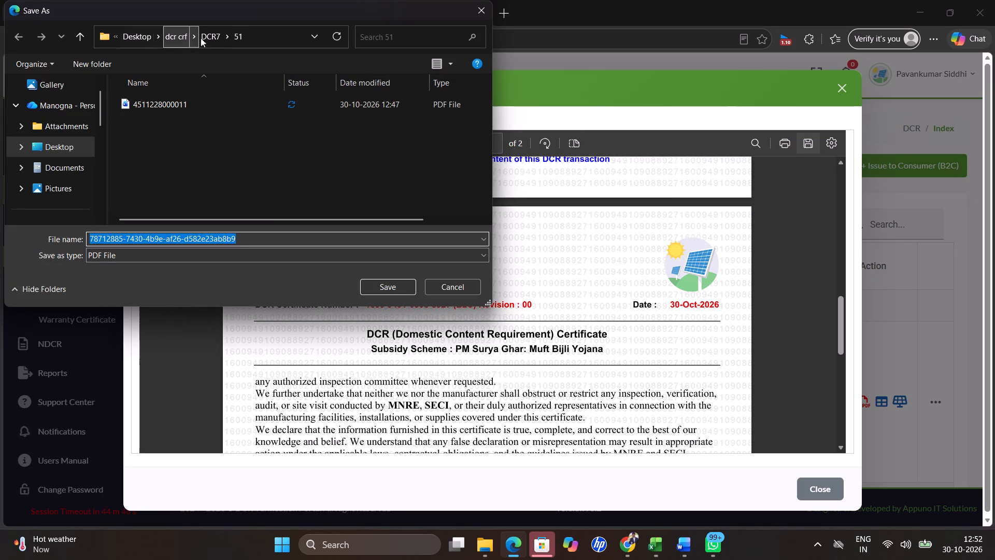
{"action": "left_click", "coordinate": [195, 38]}
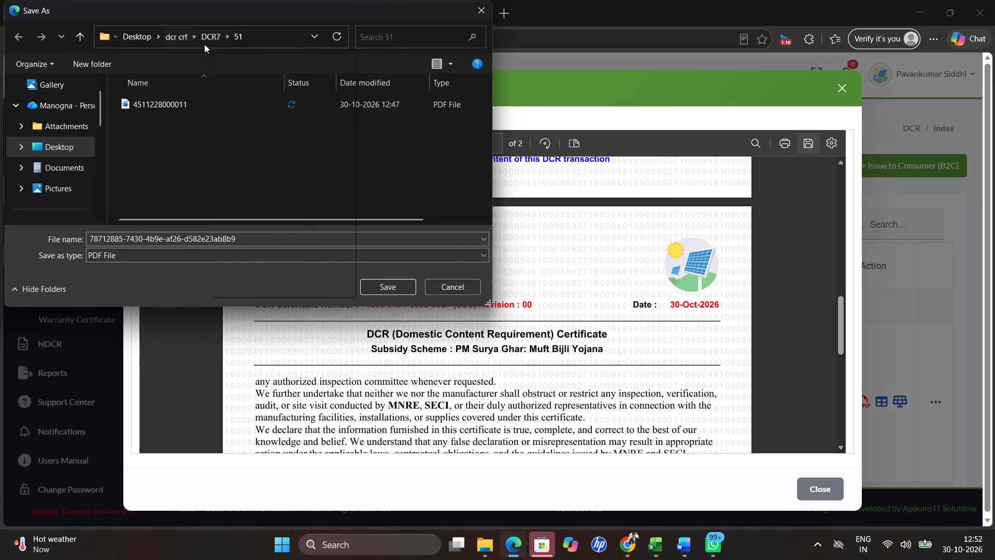
{"action": "left_click", "coordinate": [202, 162]}
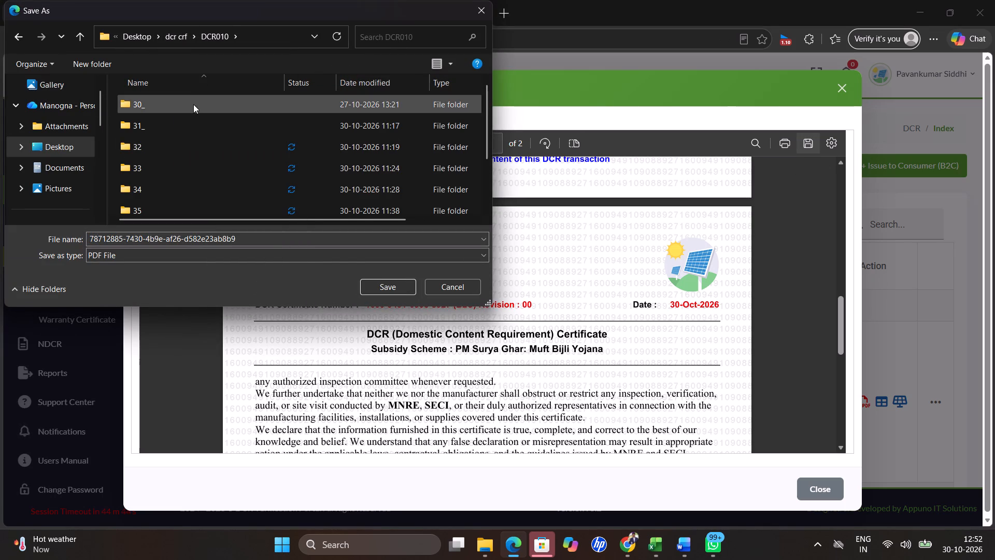
{"action": "scroll", "coordinate": [202, 111], "scroll_direction": "down", "scroll_amount": 9}
{"action": "double_click", "coordinate": [175, 214]}
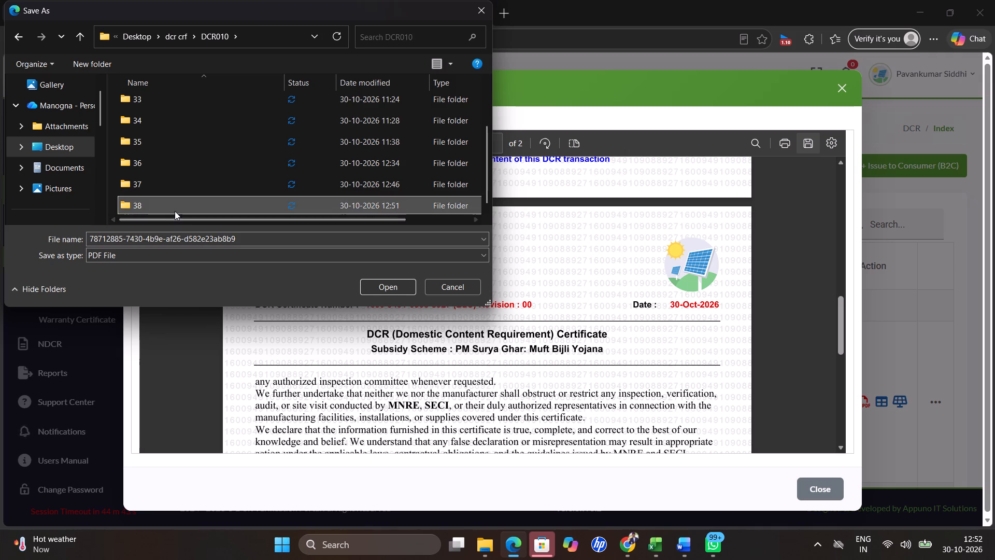
{"action": "double_click", "coordinate": [176, 210]}
{"action": "left_click", "coordinate": [219, 237]}
{"action": "key", "text": "BackSpace"}
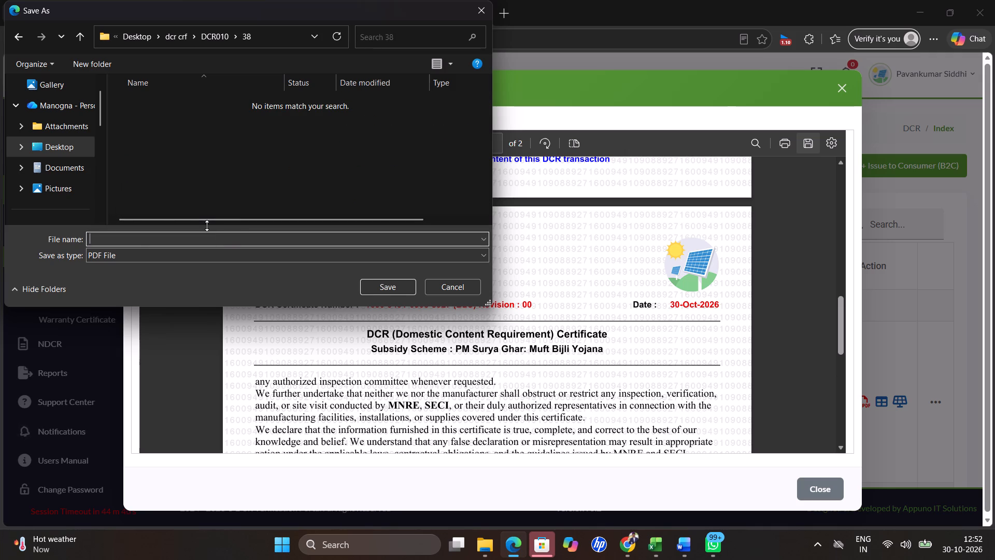
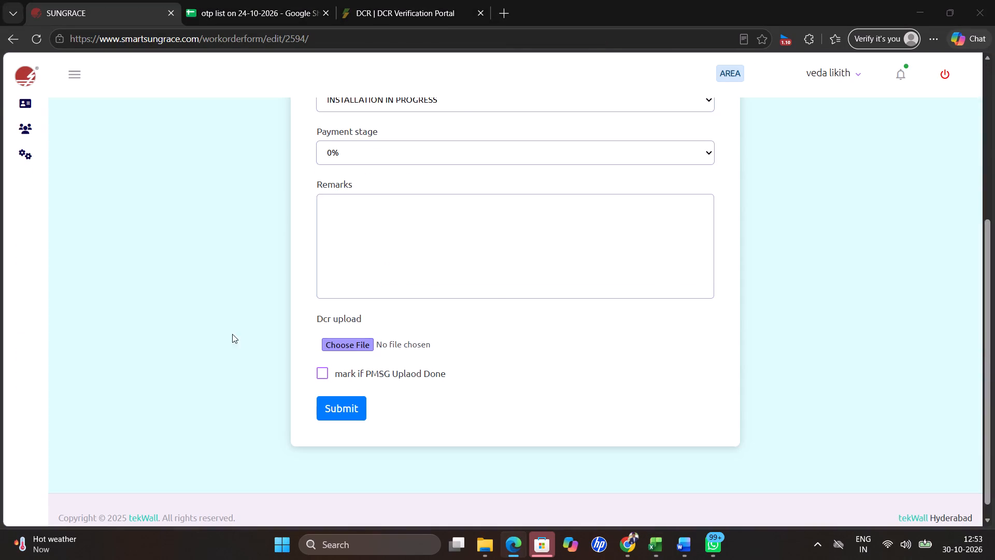
Attach the certificate PDF from folder 38 of DCR010 as the work order's Dcr upload and submit the form.
{"action": "left_click", "coordinate": [197, 33]}
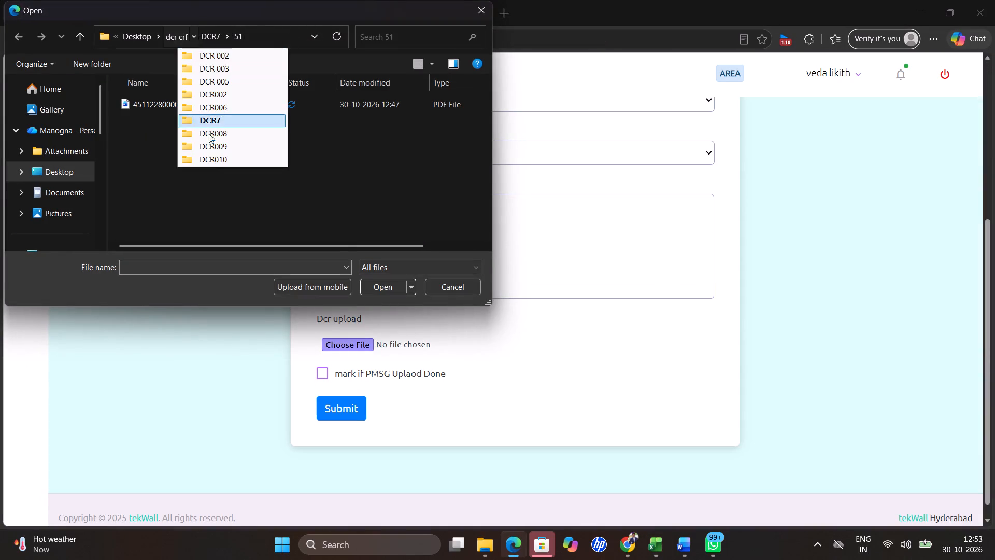
{"action": "left_click", "coordinate": [213, 167]}
{"action": "left_click", "coordinate": [217, 163]}
{"action": "double_click", "coordinate": [222, 159]}
{"action": "scroll", "coordinate": [218, 175], "scroll_direction": "down", "scroll_amount": 4}
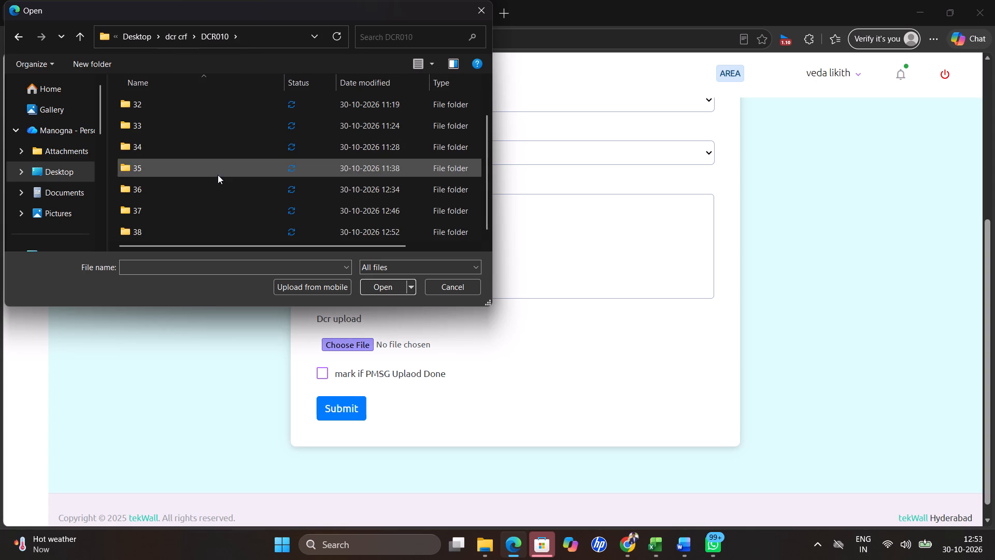
{"action": "left_click", "coordinate": [157, 227]}
{"action": "left_click", "coordinate": [158, 227]}
{"action": "double_click", "coordinate": [203, 111]}
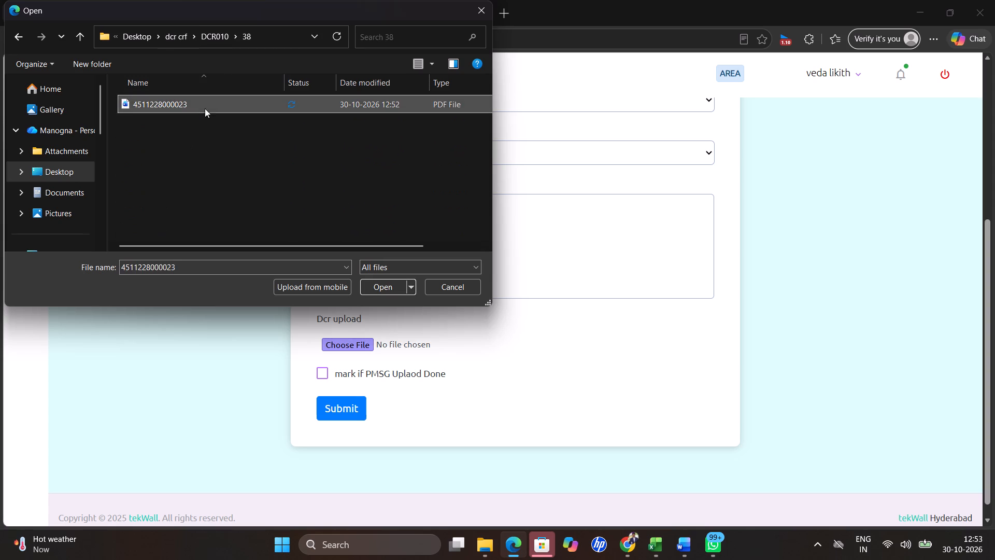
{"action": "double_click", "coordinate": [221, 106]}
{"action": "double_click", "coordinate": [227, 115]}
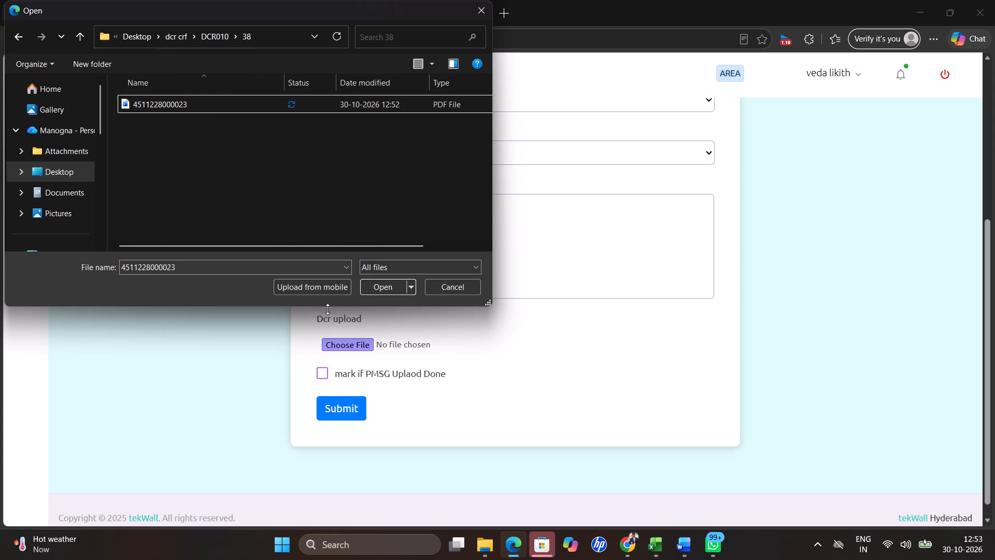
{"action": "left_click", "coordinate": [381, 294]}
{"action": "left_click", "coordinate": [344, 410]}
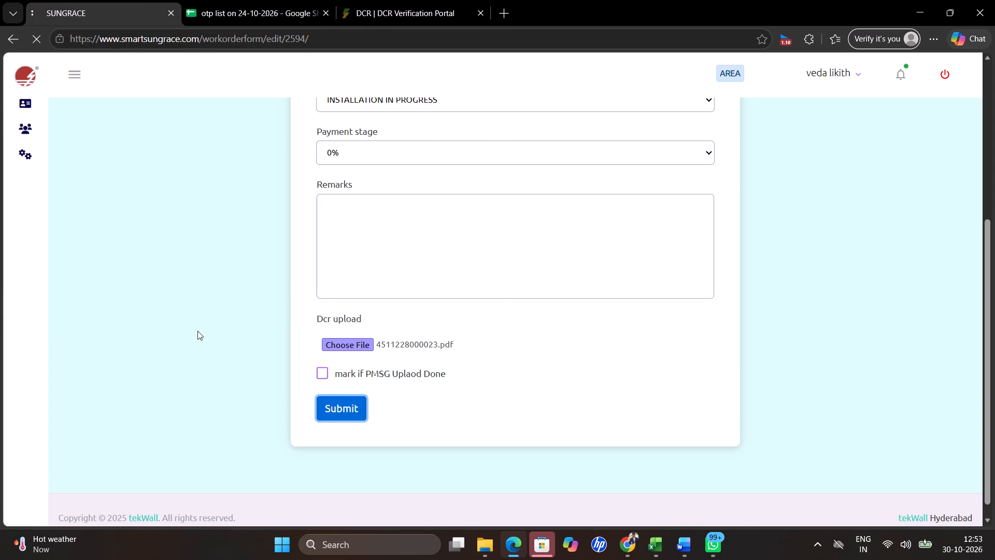
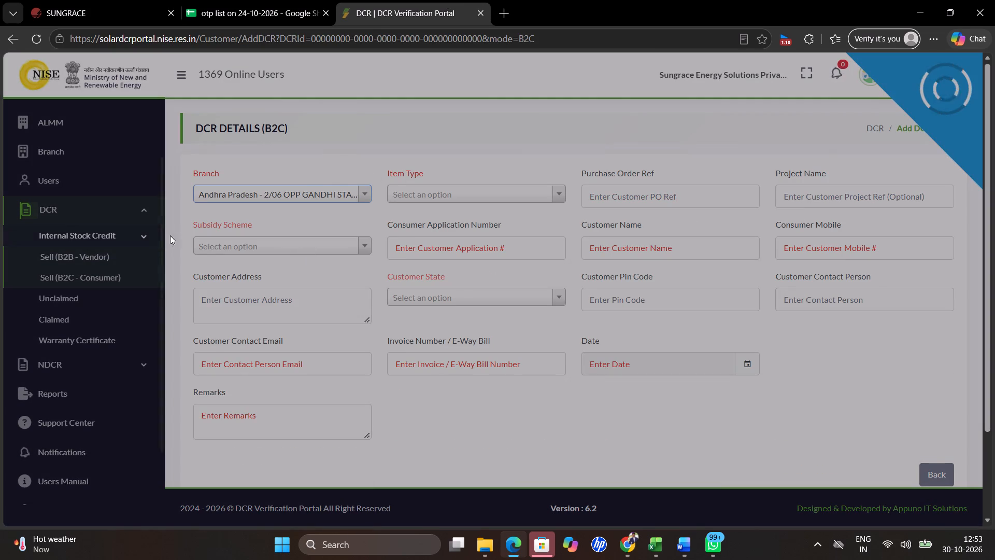
Set the B2C DCR entry's subsidy scheme to PM Surya Ghar: Muft Bijli Yojana, item type to Solar Panels and customer state to Andhra Pradesh (37).
{"action": "left_click", "coordinate": [230, 244]}
{"action": "left_click", "coordinate": [252, 345]}
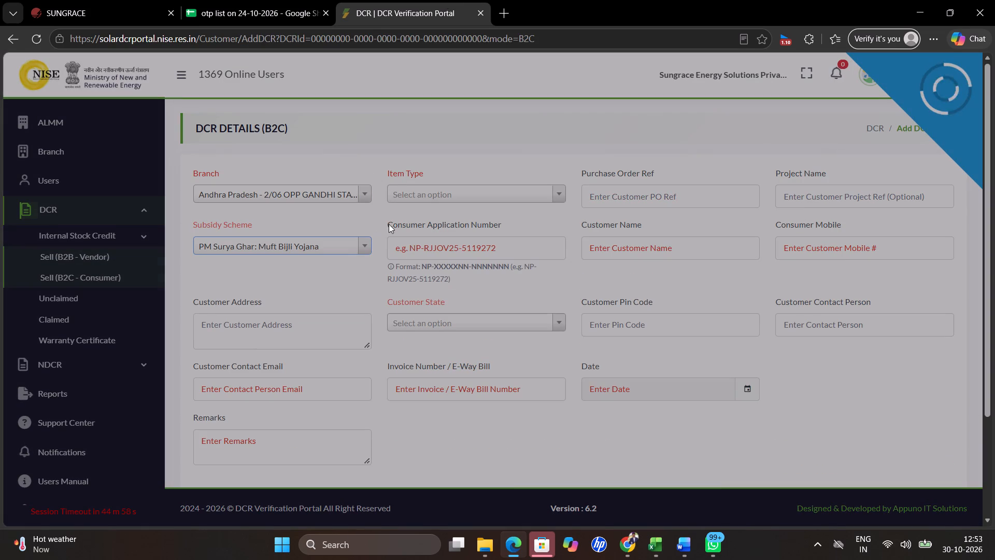
{"action": "left_click", "coordinate": [426, 195]}
{"action": "left_click", "coordinate": [418, 234]}
{"action": "left_click", "coordinate": [516, 319]}
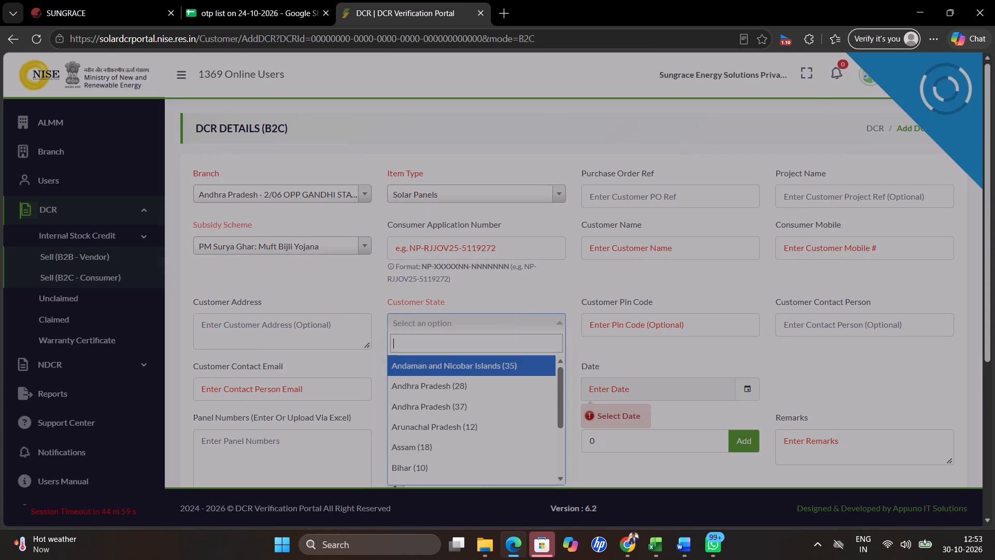
{"action": "left_click", "coordinate": [459, 398]}
Find and open the SUNGRACE work order for the copied Service Number of installation S.No 115.
{"action": "left_click", "coordinate": [141, 0]}
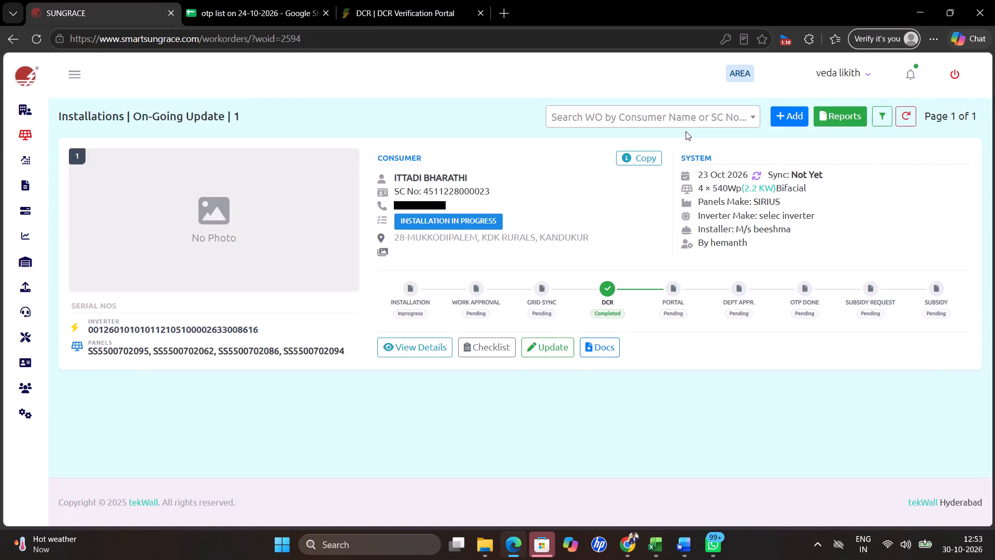
{"action": "left_click", "coordinate": [728, 113]}
{"action": "key", "text": "ctrl+v"}
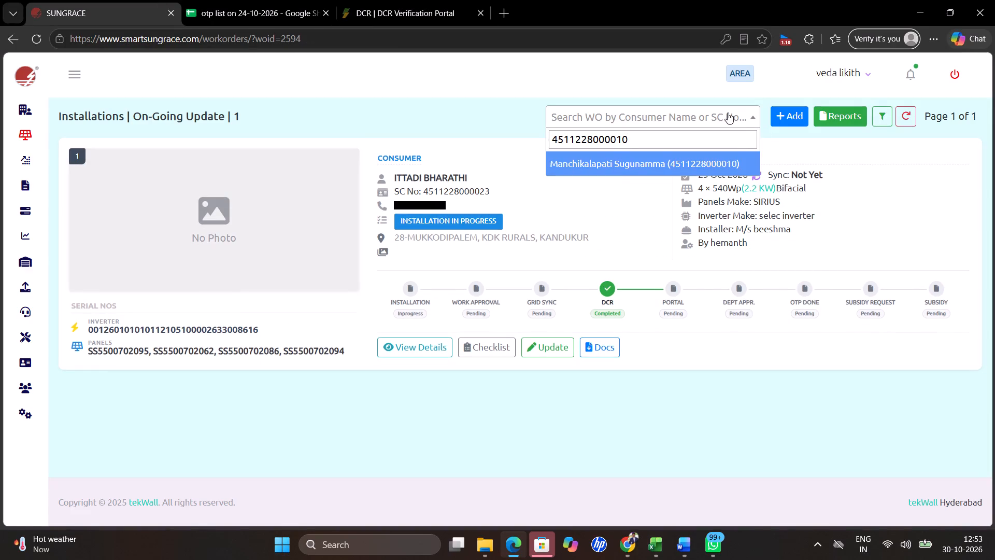
{"action": "key", "text": "Return"}
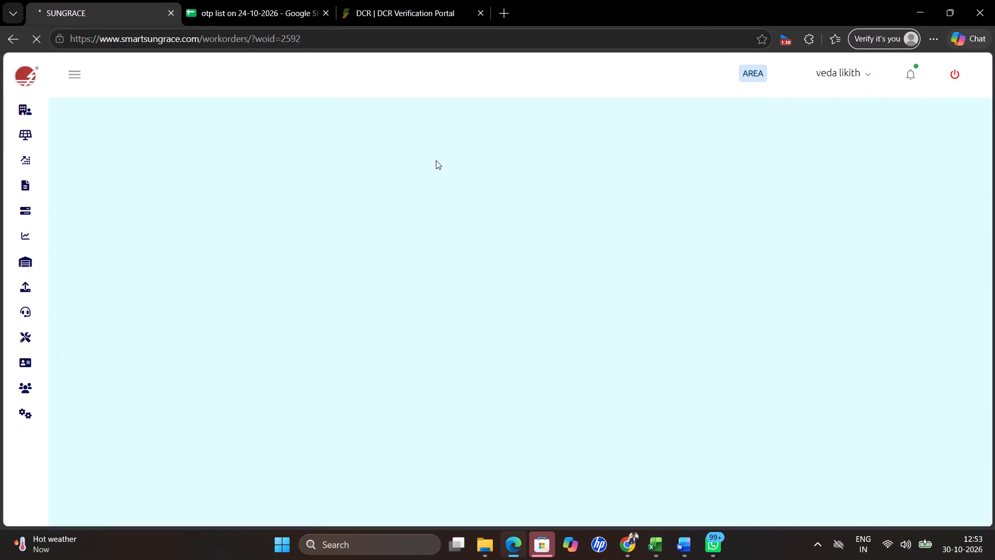
Copy the ULA Number from the work order's quick copy details into the DCR entry's Consumer Application Number.
{"action": "left_click", "coordinate": [621, 155]}
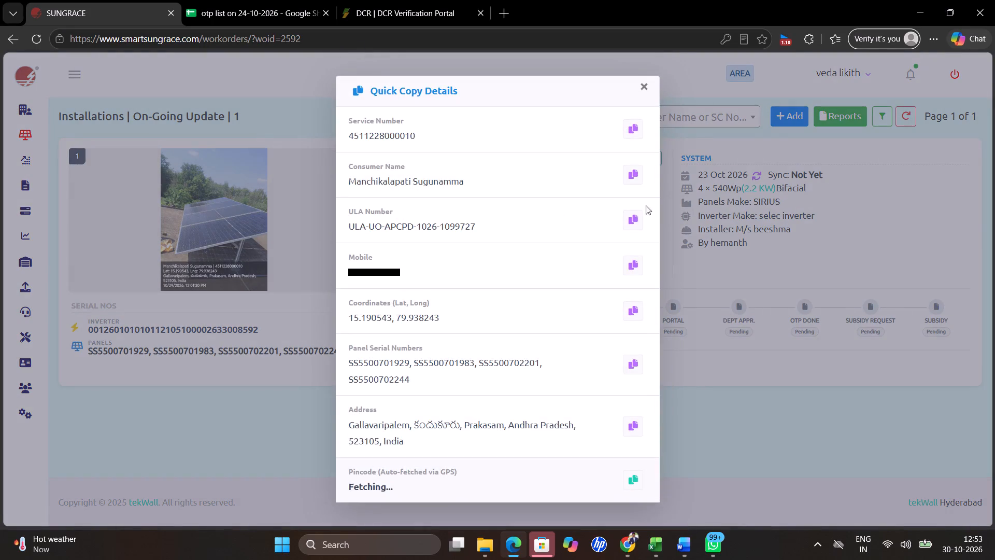
{"action": "left_click", "coordinate": [634, 217]}
{"action": "left_click", "coordinate": [618, 132]}
{"action": "left_click", "coordinate": [357, 110]}
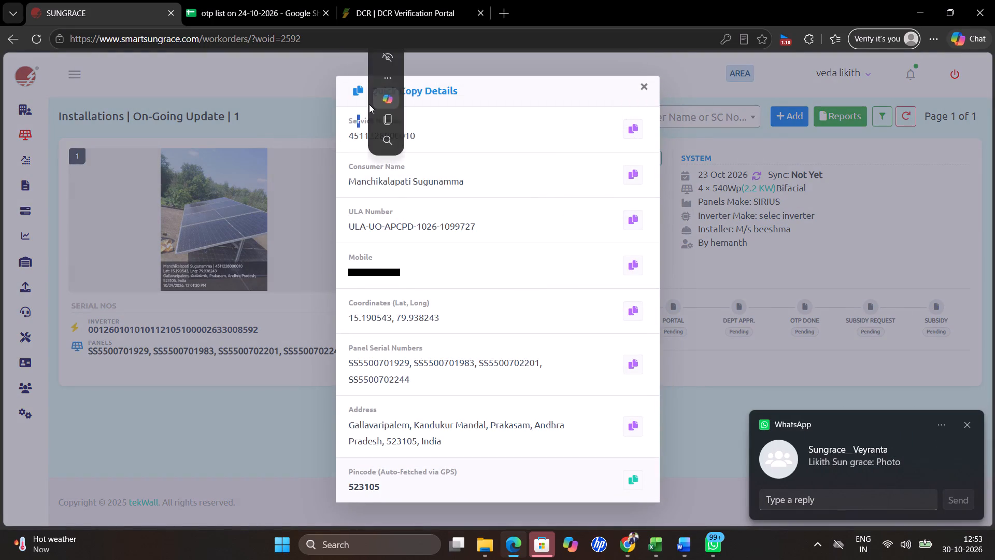
{"action": "left_click", "coordinate": [380, 7]}
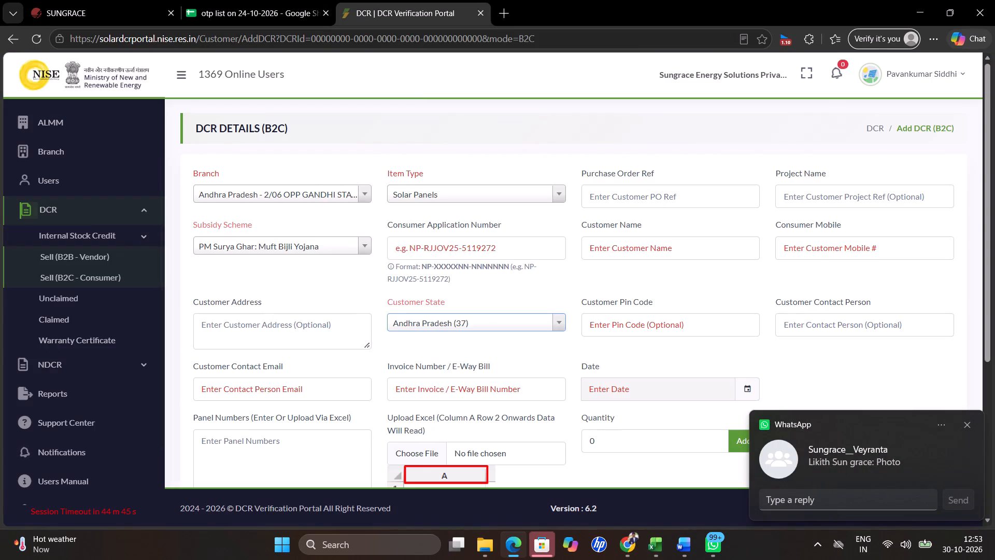
{"action": "left_click", "coordinate": [462, 397]}
{"action": "left_click", "coordinate": [444, 255]}
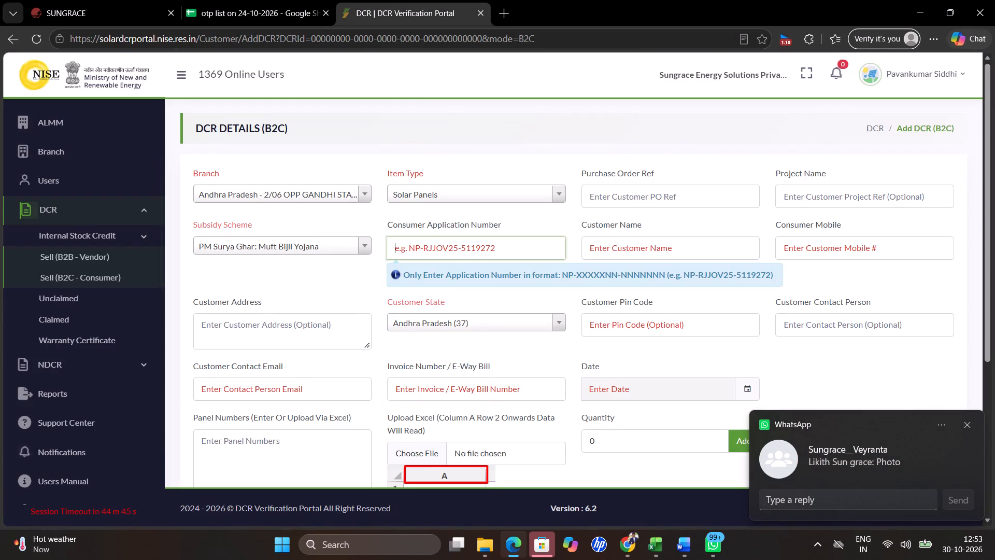
{"action": "key", "text": "ctrl+v"}
{"action": "left_click", "coordinate": [85, 5]}
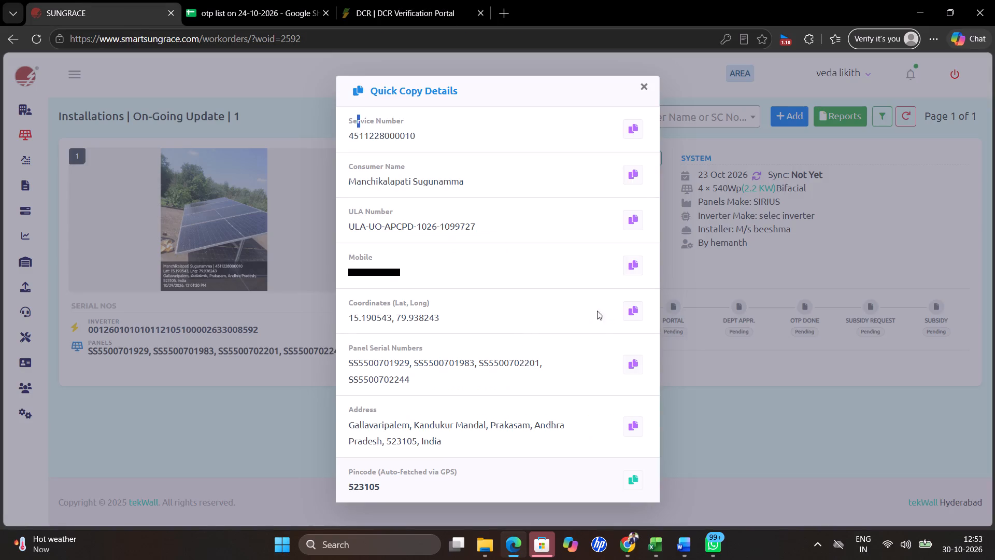
{"action": "left_click", "coordinate": [636, 364]}
{"action": "left_click", "coordinate": [628, 136]}
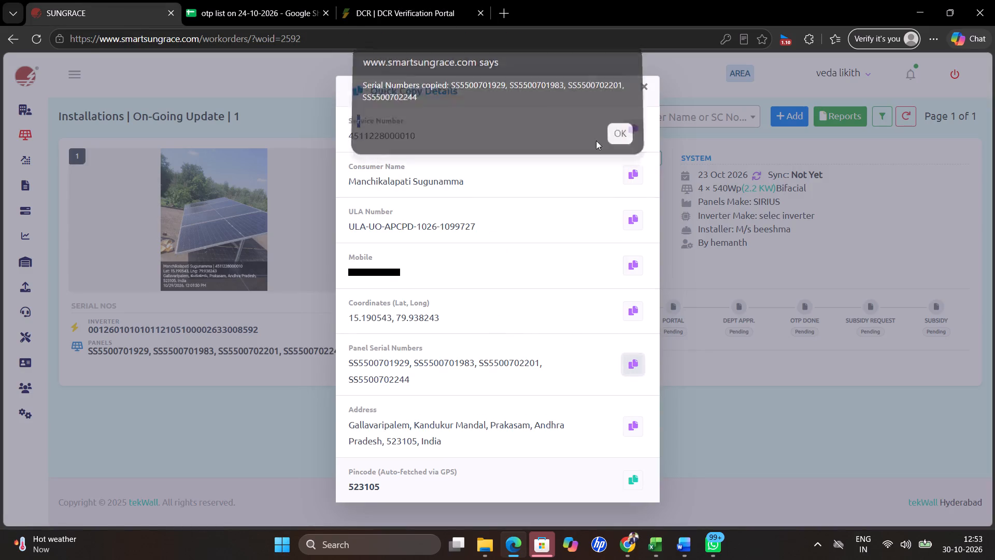
{"action": "left_click", "coordinate": [382, 12]}
{"action": "left_click_drag", "start_coordinate": [300, 436], "coordinate": [295, 441]}
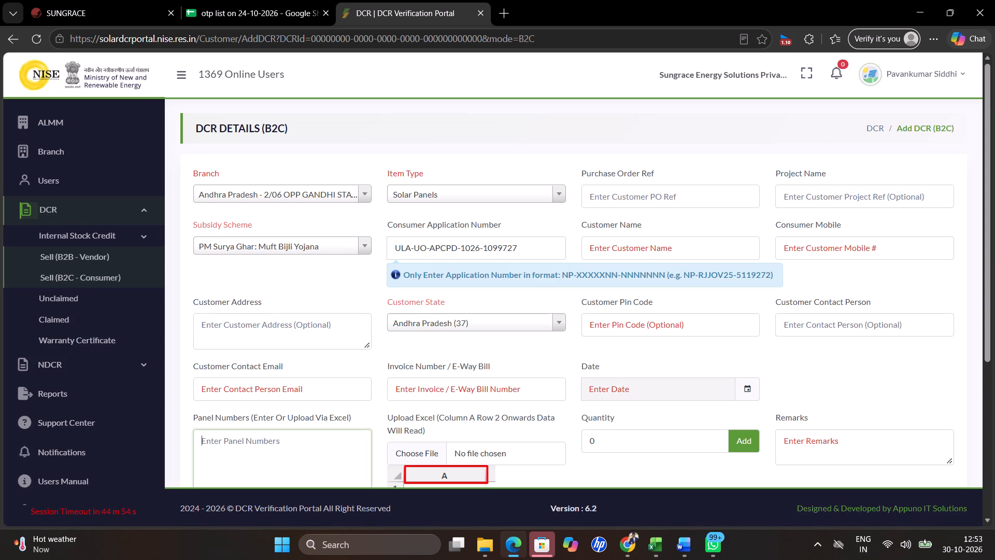
{"action": "key", "text": "ctrl+v"}
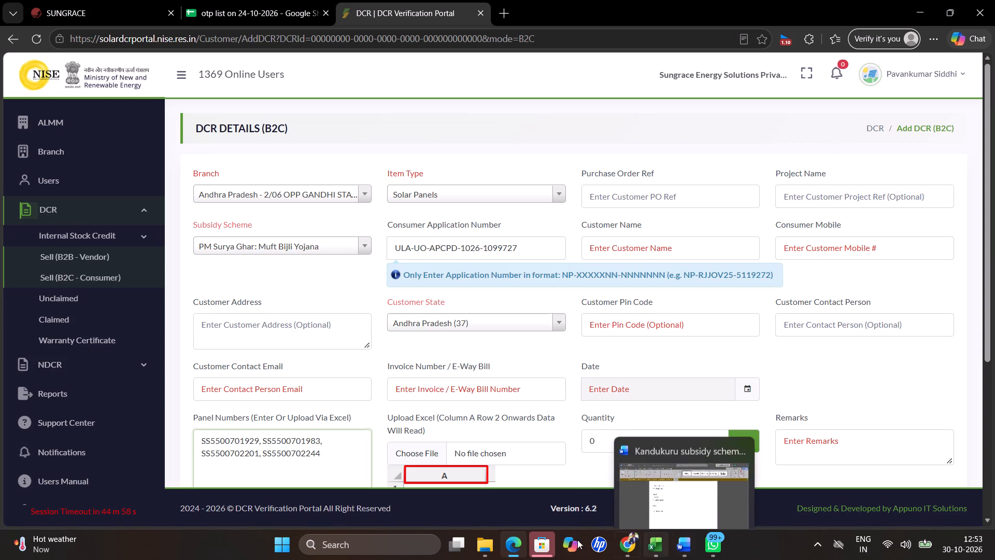
{"action": "left_click", "coordinate": [519, 547]}
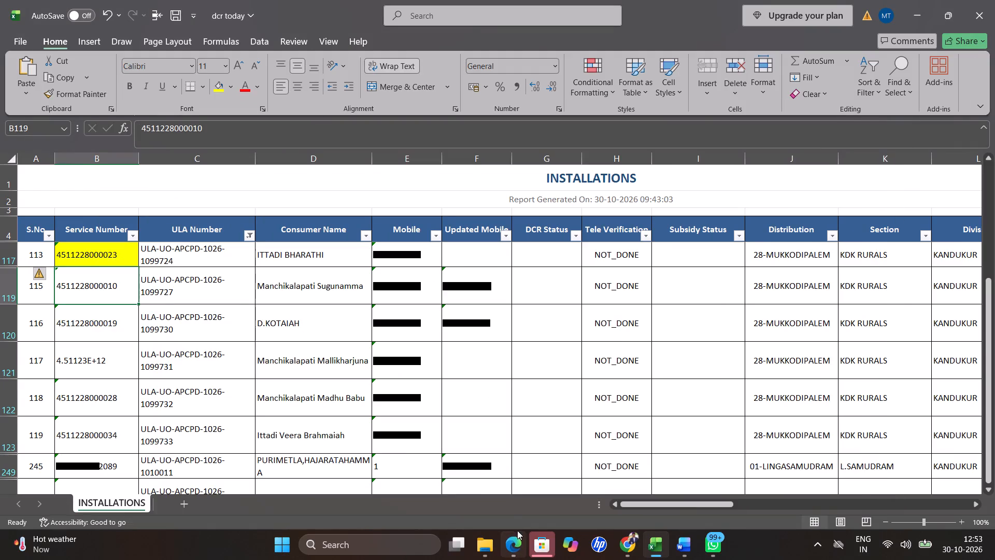
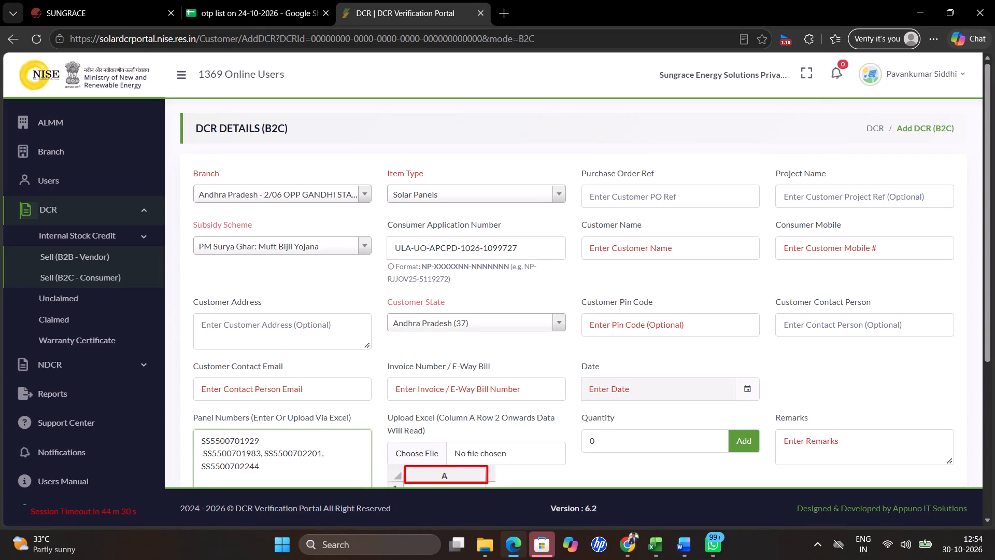
Remove the remaining commas from the DCR entry's Panel Numbers and put each of the four serial numbers on its own line.
{"action": "key", "text": "Right"}
{"action": "key", "text": "Right"}
{"action": "key", "text": "Right"}
{"action": "key", "text": "BackSpace"}
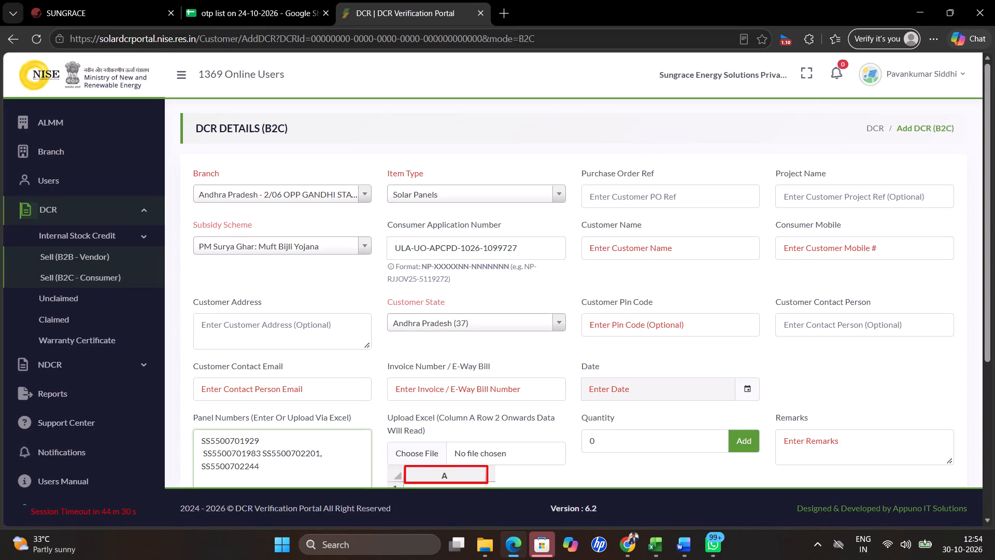
{"action": "key", "text": "Return"}
{"action": "key", "text": "Right"}
{"action": "key", "text": "Right"}
{"action": "key", "text": "Right"}
{"action": "key", "text": "Right"}
{"action": "key", "text": "Right"}
{"action": "key", "text": "Right"}
{"action": "key", "text": "Right"}
{"action": "key", "text": "Right"}
{"action": "key", "text": "Right"}
{"action": "key", "text": "Right"}
{"action": "key", "text": "Right"}
{"action": "key", "text": "Right"}
{"action": "key", "text": "Right"}
{"action": "key", "text": "Right"}
{"action": "key", "text": "BackSpace"}
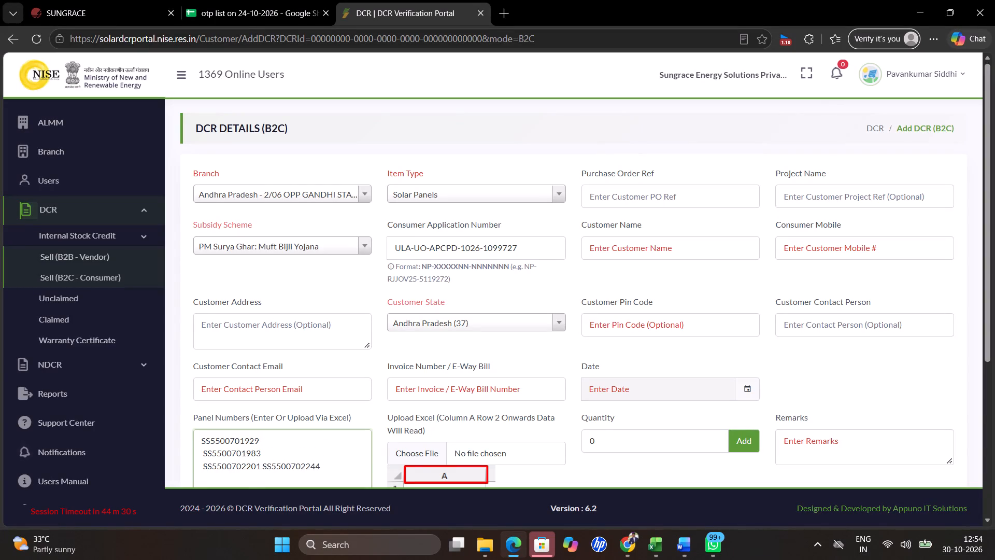
{"action": "key", "text": "Return"}
Set the DCR entry's Quantity to 4.
{"action": "left_click", "coordinate": [599, 442]}
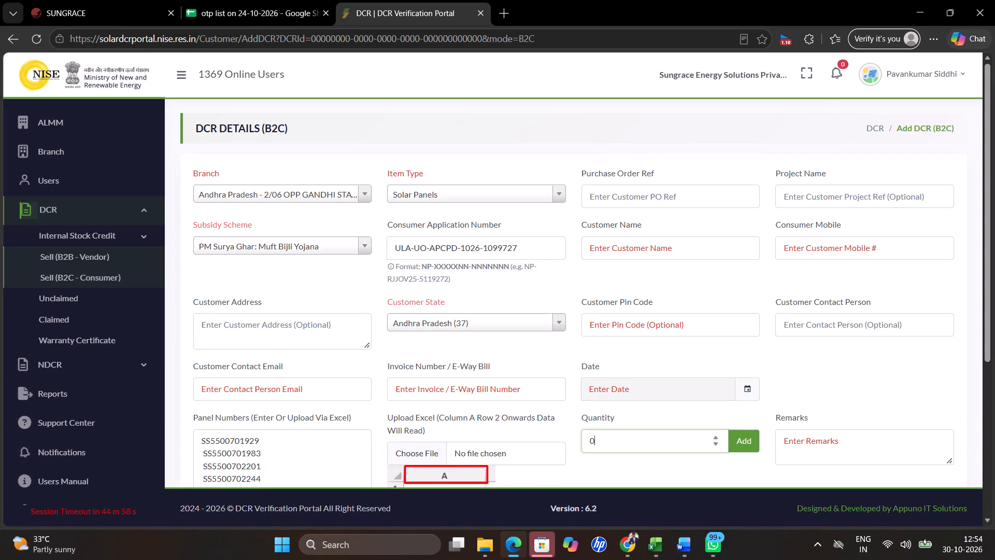
{"action": "key", "text": "BackSpace"}
{"action": "type", "text": "45"}
{"action": "key", "text": "BackSpace"}
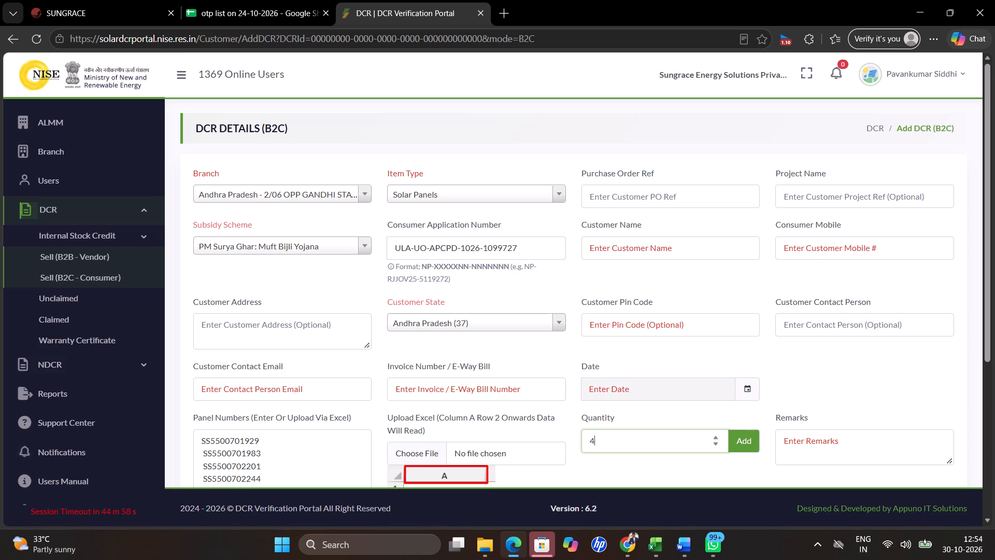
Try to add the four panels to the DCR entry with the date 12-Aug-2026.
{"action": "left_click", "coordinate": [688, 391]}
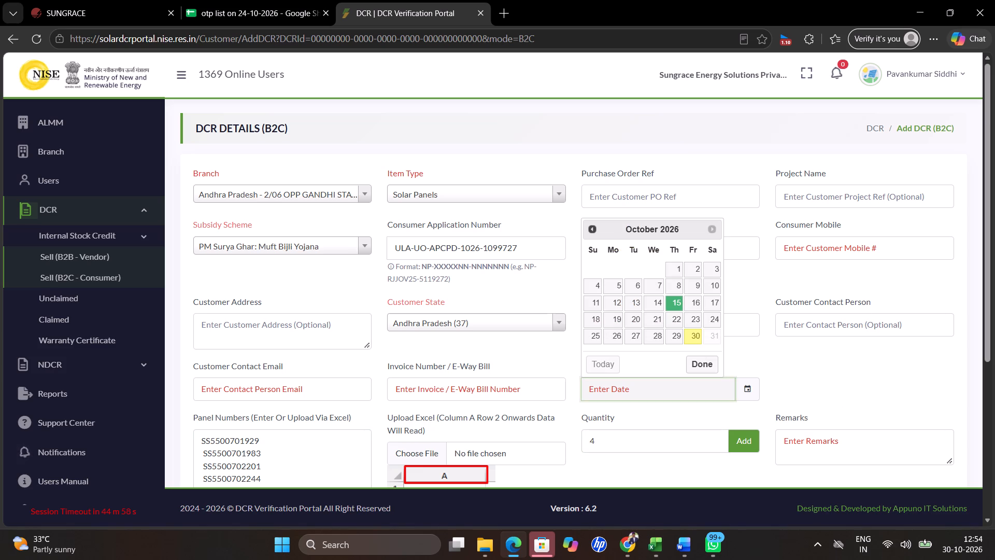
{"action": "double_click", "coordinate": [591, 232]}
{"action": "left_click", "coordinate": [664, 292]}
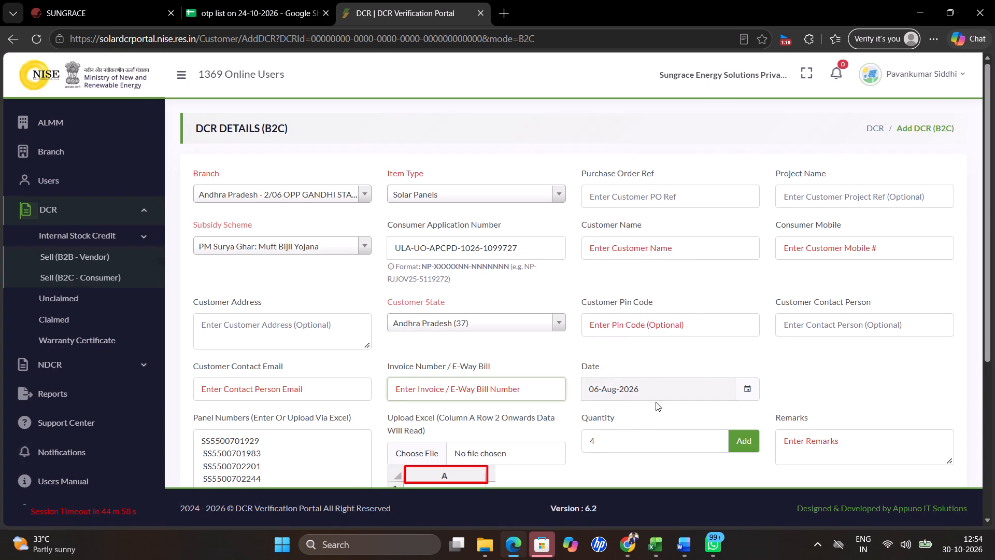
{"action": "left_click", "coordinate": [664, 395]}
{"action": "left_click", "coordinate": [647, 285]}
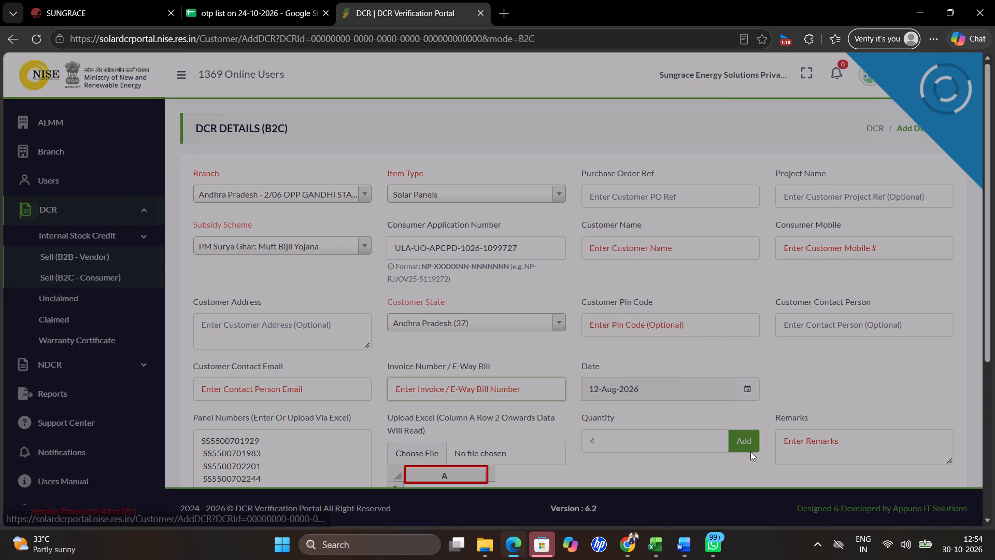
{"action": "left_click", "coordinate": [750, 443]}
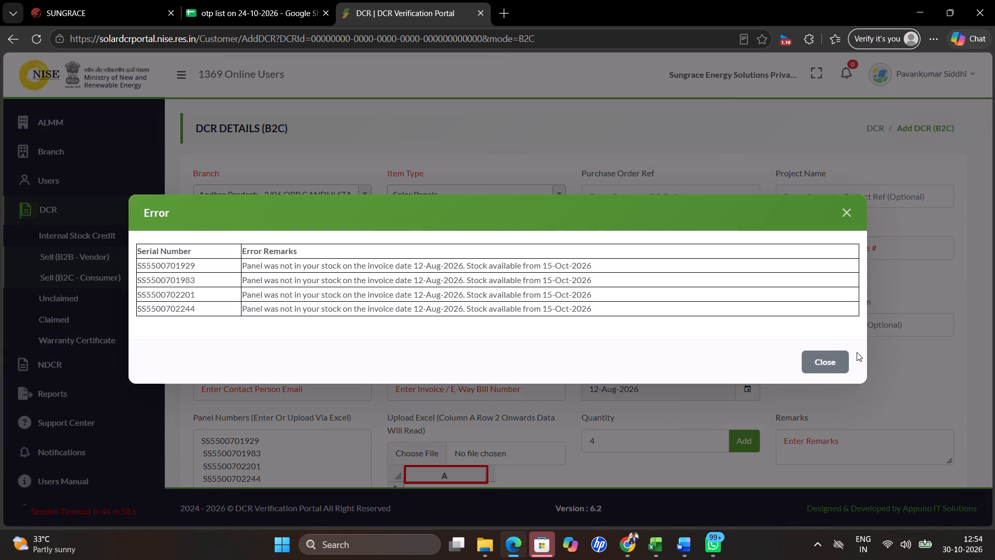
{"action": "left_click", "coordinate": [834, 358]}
Set the DCR entry's date to 22-Oct-2026.
{"action": "left_click", "coordinate": [720, 384]}
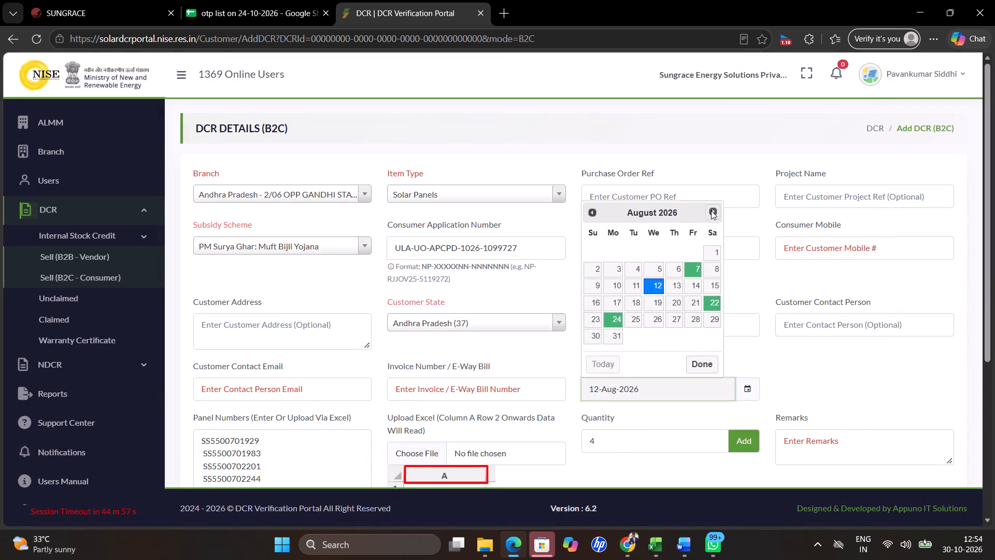
{"action": "double_click", "coordinate": [711, 213]}
{"action": "left_click", "coordinate": [674, 301]}
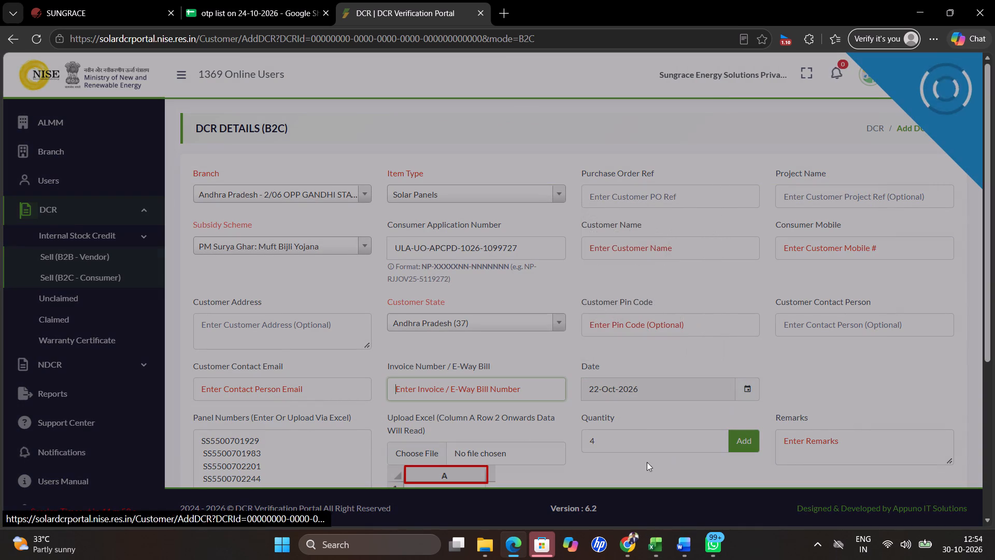
Copy the invoice prefix AP/GST/26-27/010- from the Word document and complete the DCR entry's Invoice Number as AP/GST/26-27/010-39.
{"action": "left_click", "coordinate": [499, 403]}
{"action": "left_click", "coordinate": [506, 393]}
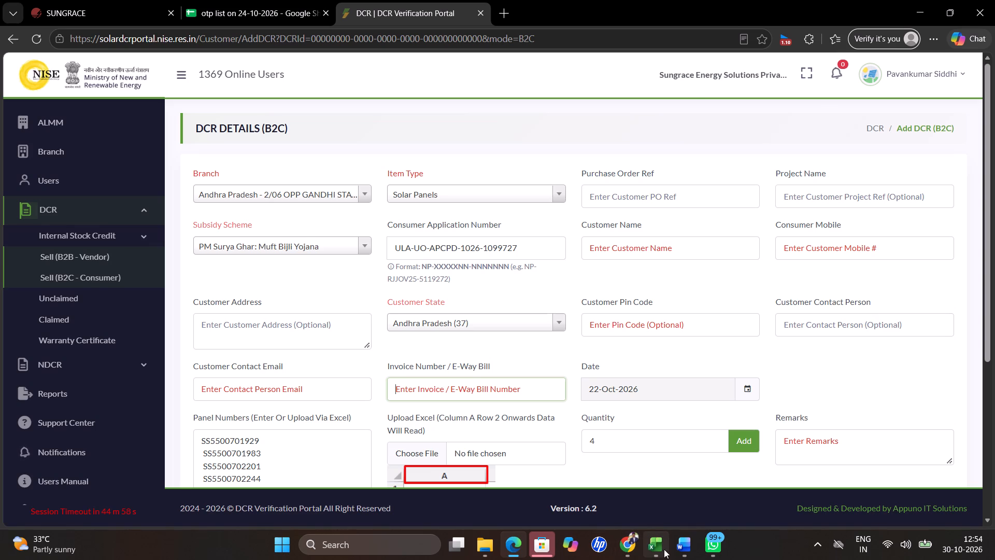
{"action": "left_click", "coordinate": [685, 544]}
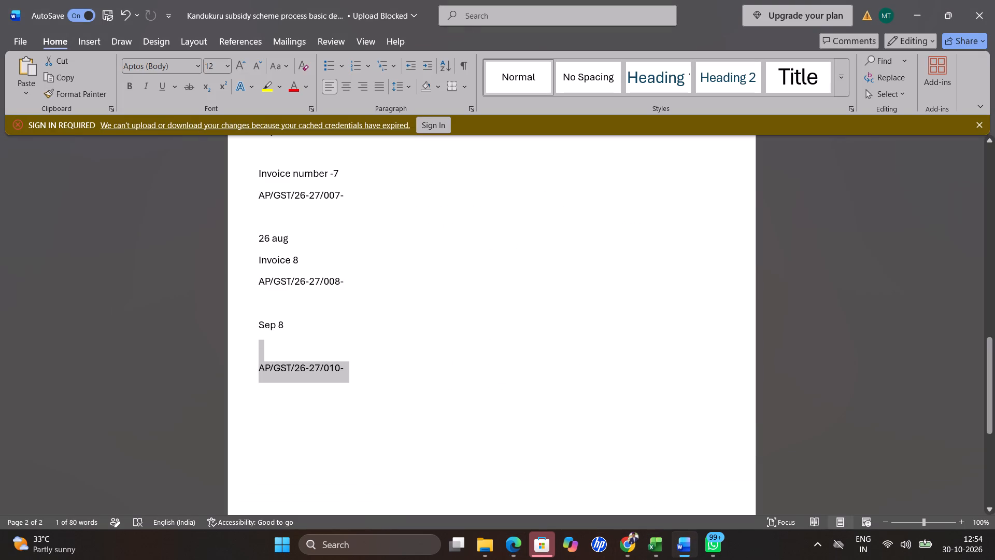
{"action": "key", "text": "ctrl+c"}
{"action": "left_click", "coordinate": [516, 538]}
{"action": "left_click", "coordinate": [493, 388]}
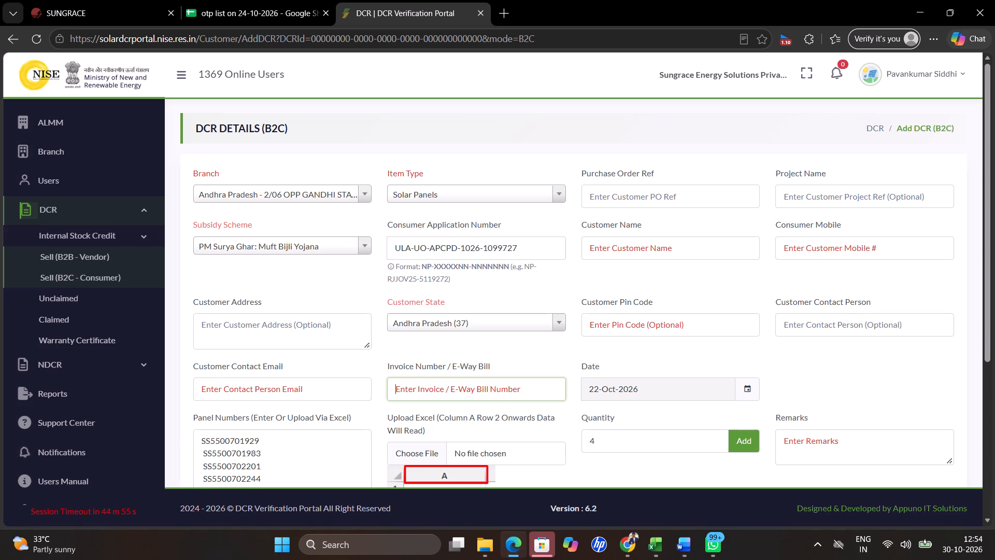
{"action": "key", "text": "ctrl+v"}
{"action": "type", "text": "39"}
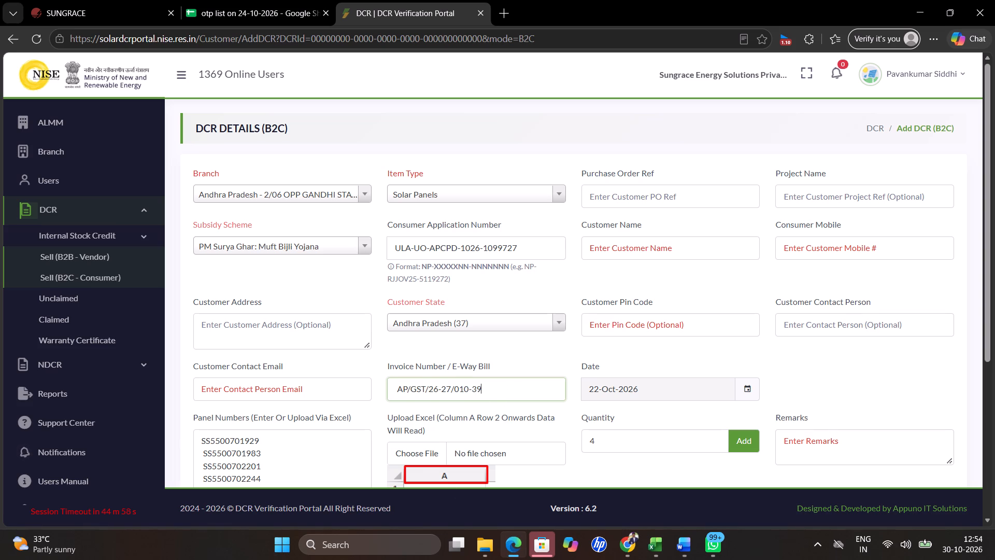
Copy the installation address from the SUNGRACE work order's quick copy details into the DCR entry's Remarks.
{"action": "left_click", "coordinate": [639, 334]}
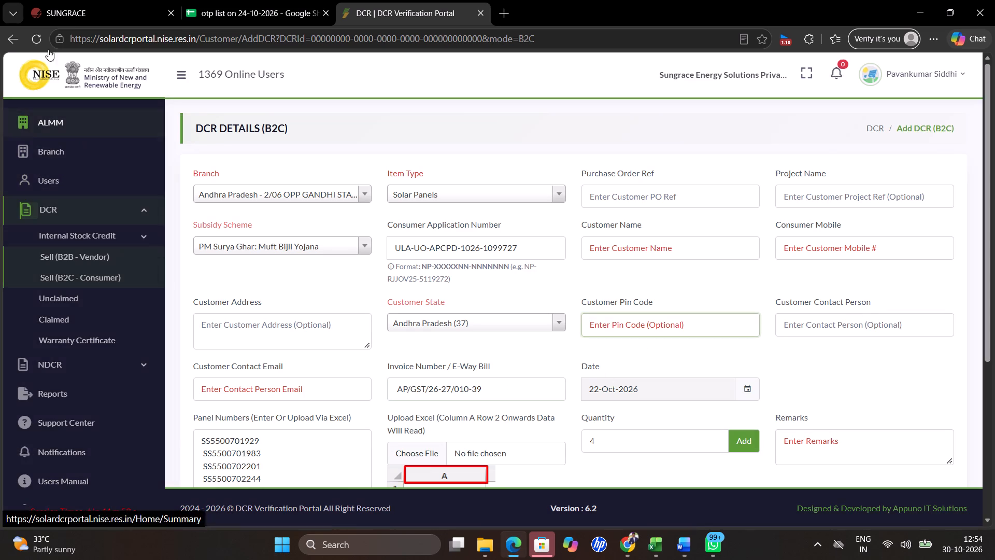
{"action": "left_click", "coordinate": [68, 0]}
{"action": "left_click", "coordinate": [72, 0]}
{"action": "left_click", "coordinate": [637, 431]}
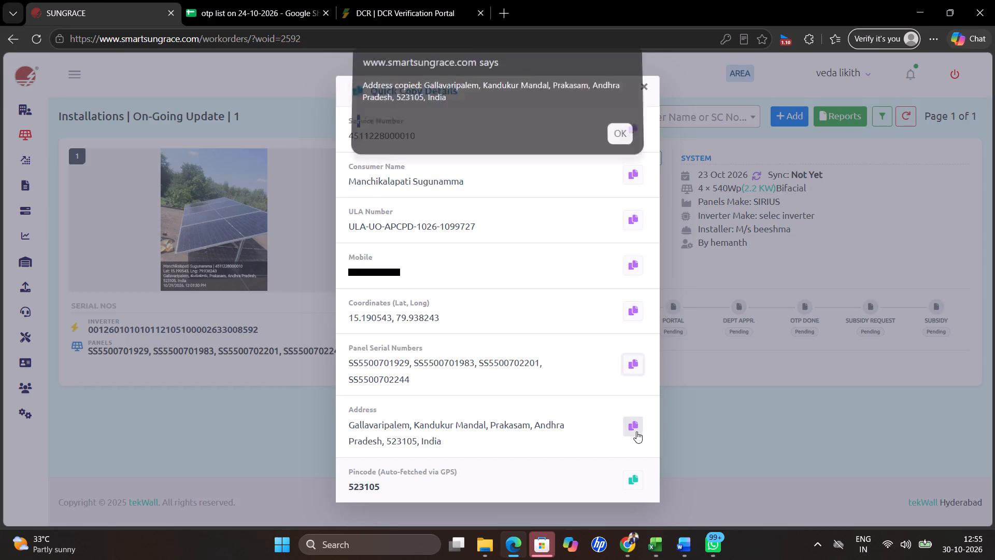
{"action": "left_click", "coordinate": [625, 131]}
{"action": "left_click", "coordinate": [415, 4]}
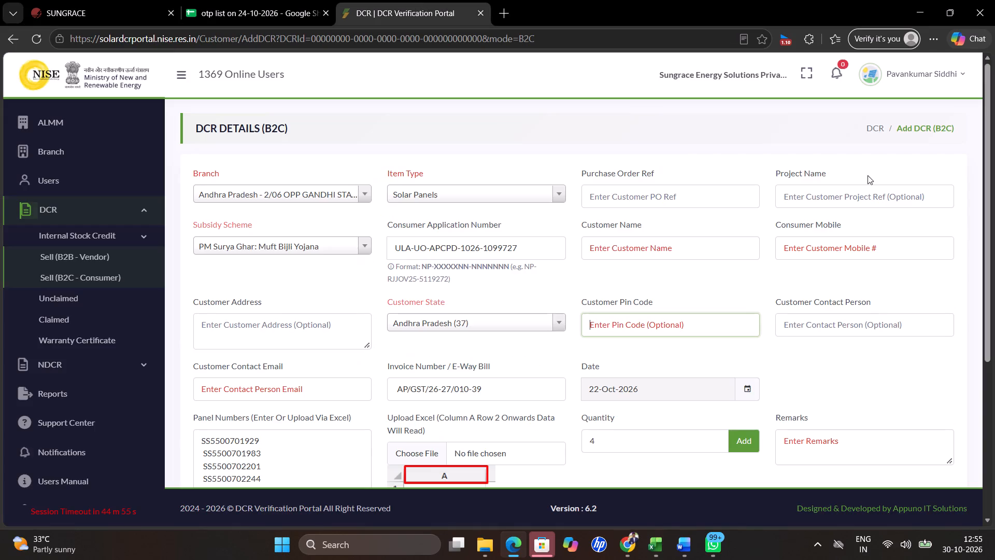
{"action": "left_click", "coordinate": [841, 462]}
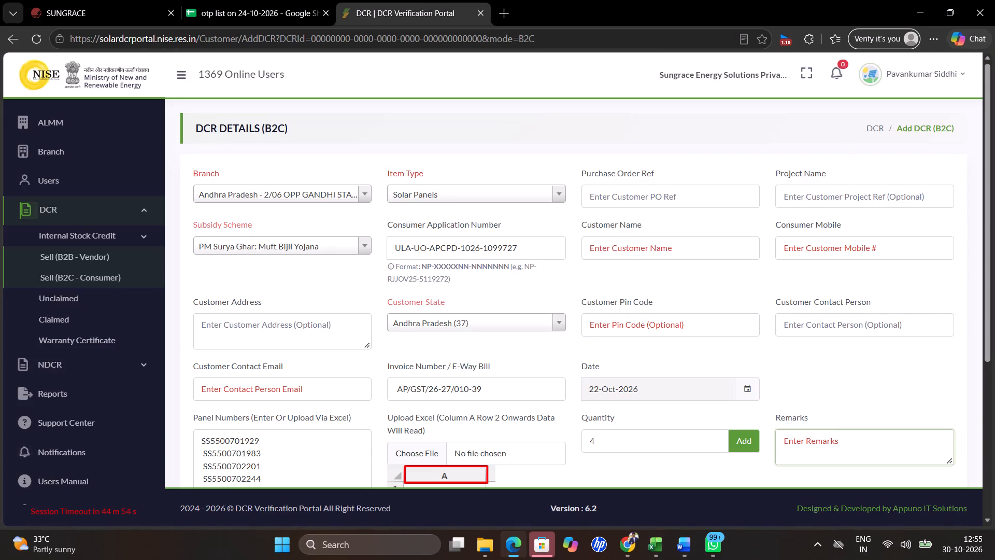
{"action": "key", "text": "ctrl+v"}
Enter the installation address's pin code as the DCR entry's Customer Pin Code.
{"action": "left_click", "coordinate": [710, 331]}
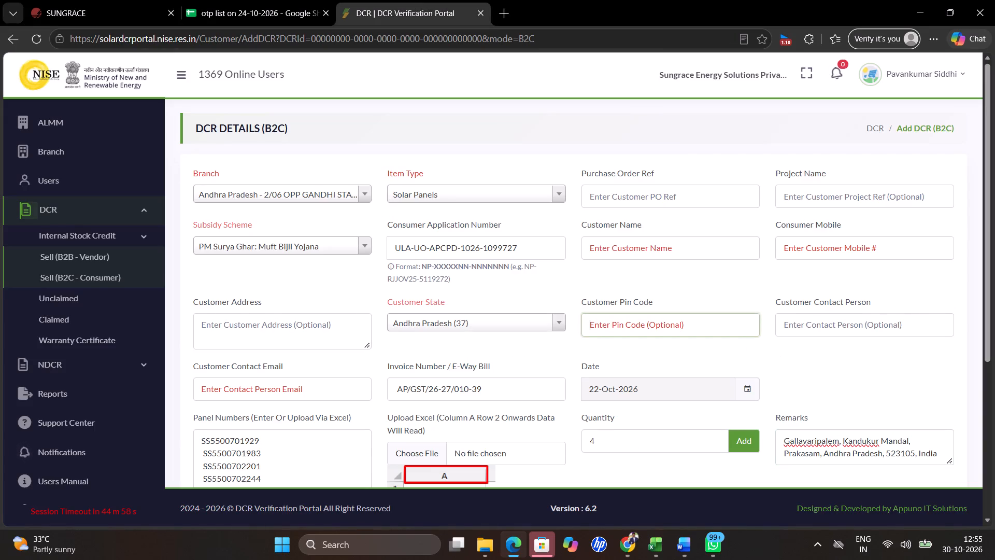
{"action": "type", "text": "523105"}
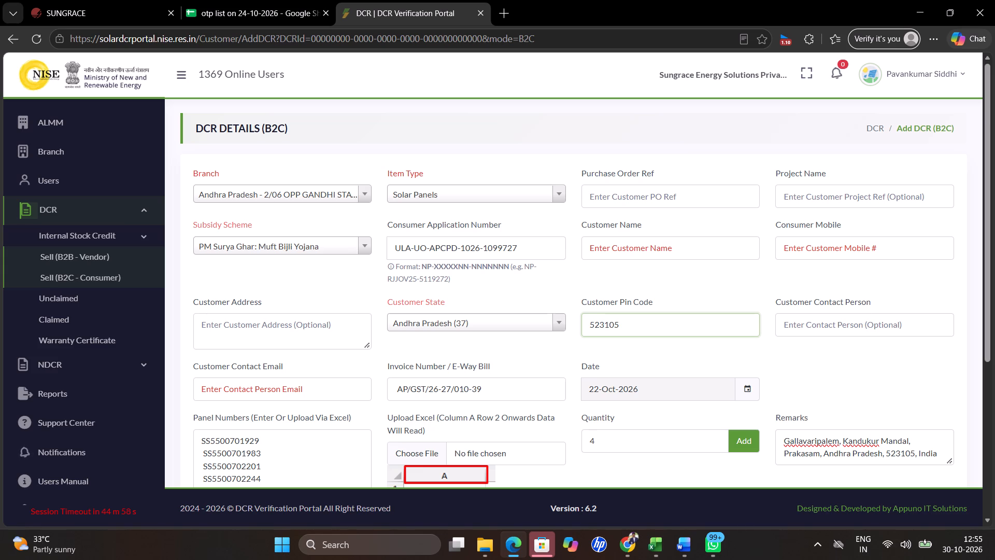
{"action": "scroll", "coordinate": [715, 329], "scroll_direction": "up", "scroll_amount": 3}
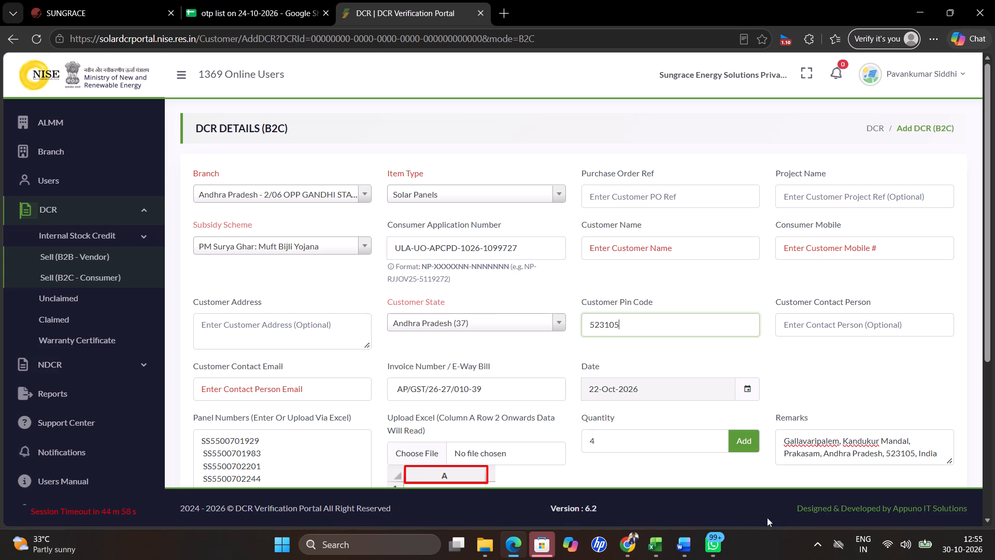
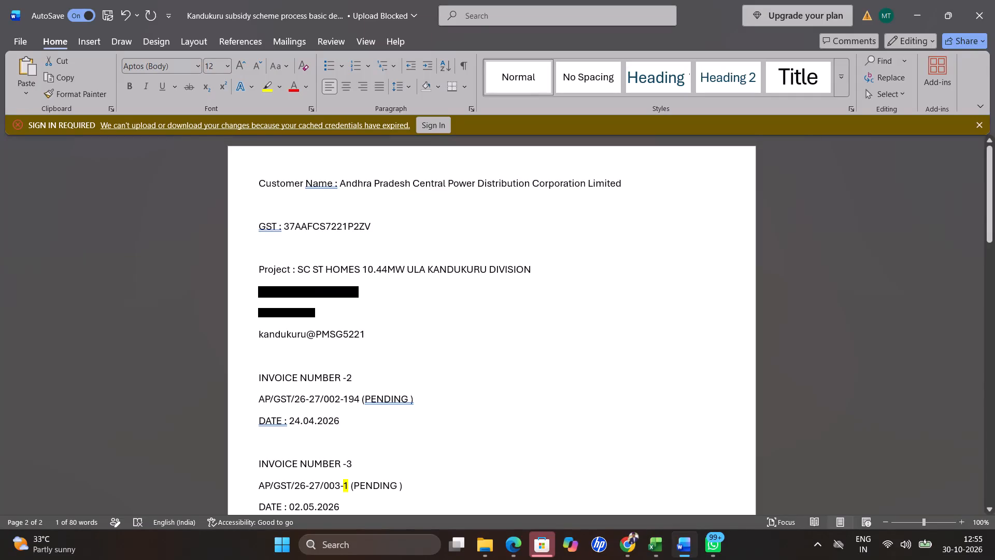
Copy Andhra Pradesh Central Power Distribution Corporation Limited from the Word document into the DCR entry's Customer Name.
{"action": "left_click_drag", "start_coordinate": [348, 184], "coordinate": [618, 187]}
{"action": "key", "text": "ctrl+v"}
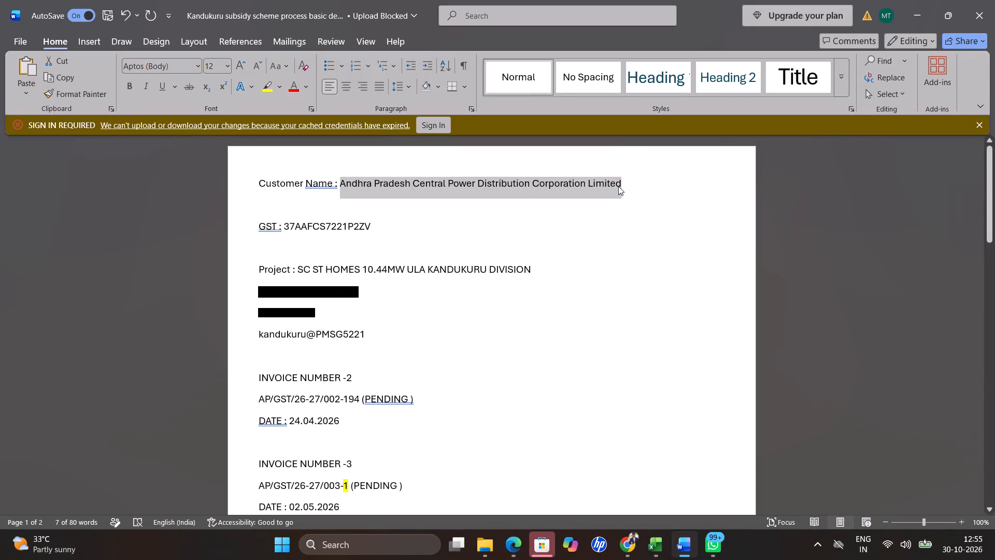
{"action": "key", "text": "ctrl+z"}
{"action": "key", "text": "ctrl+c"}
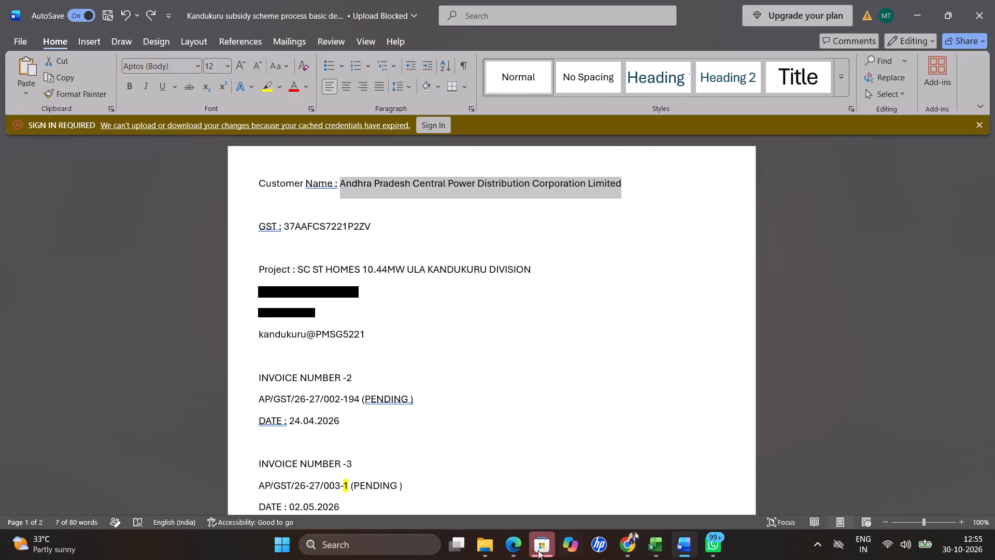
{"action": "left_click", "coordinate": [513, 548]}
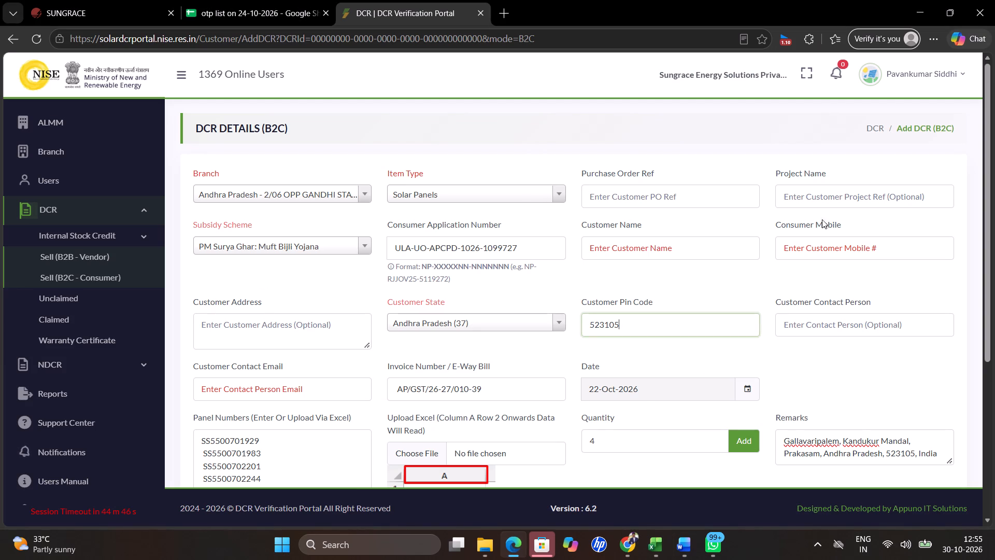
{"action": "left_click", "coordinate": [740, 242]}
{"action": "key", "text": "ctrl+v"}
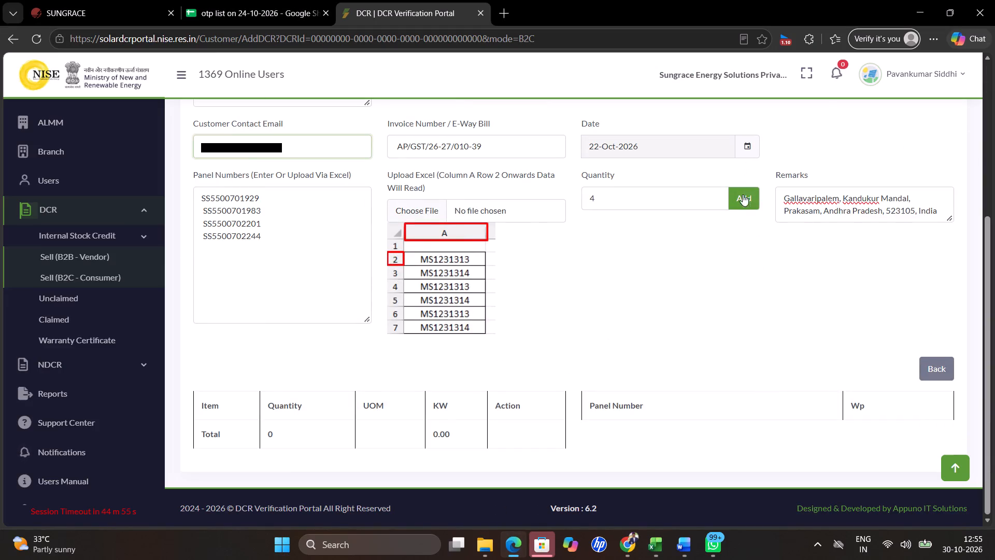
{"action": "left_click", "coordinate": [747, 207]}
{"action": "scroll", "coordinate": [544, 250], "scroll_direction": "up", "scroll_amount": 7}
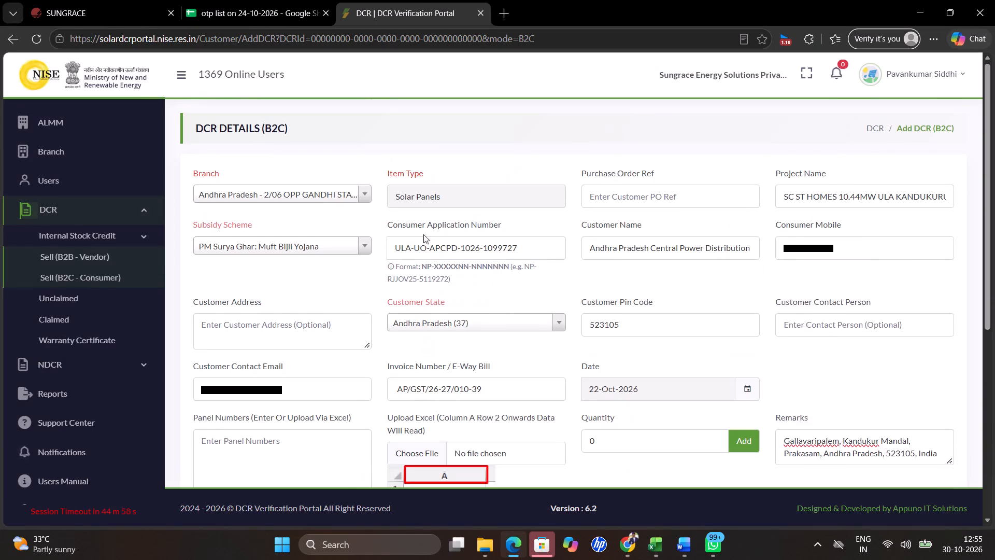
Copy the installation's Service Number from the SUNGRACE work order's quick copy details.
{"action": "left_click", "coordinate": [110, 11]}
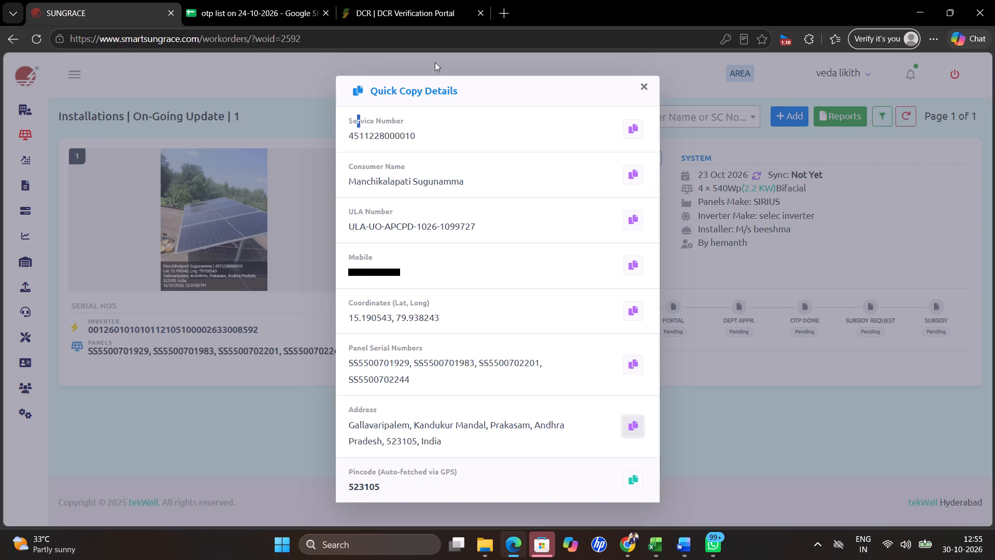
{"action": "left_click", "coordinate": [635, 130]}
{"action": "left_click", "coordinate": [617, 130]}
Create a new folder named 39 inside the DCR010 folder in File Explorer.
{"action": "left_click", "coordinate": [485, 539]}
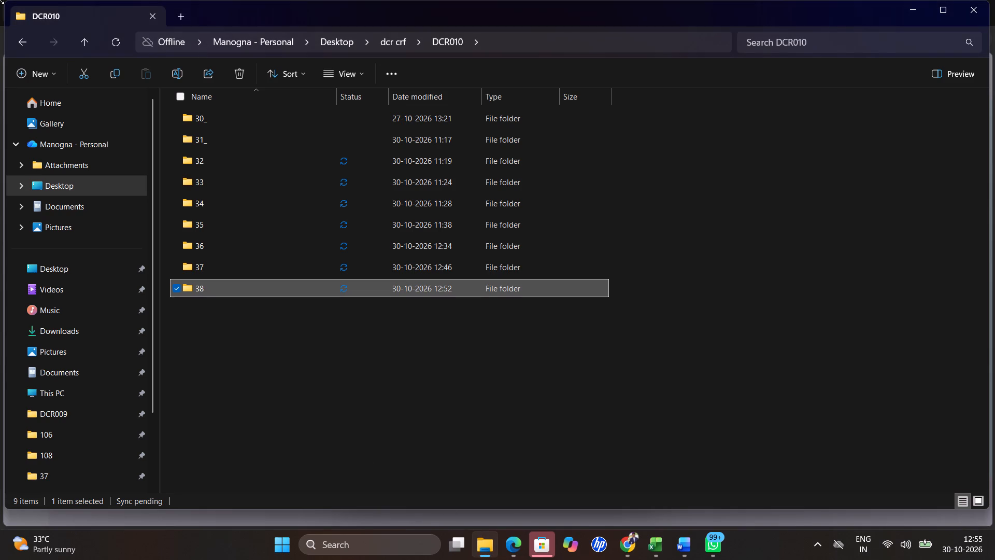
{"action": "left_click", "coordinate": [42, 73]}
{"action": "left_click", "coordinate": [125, 103]}
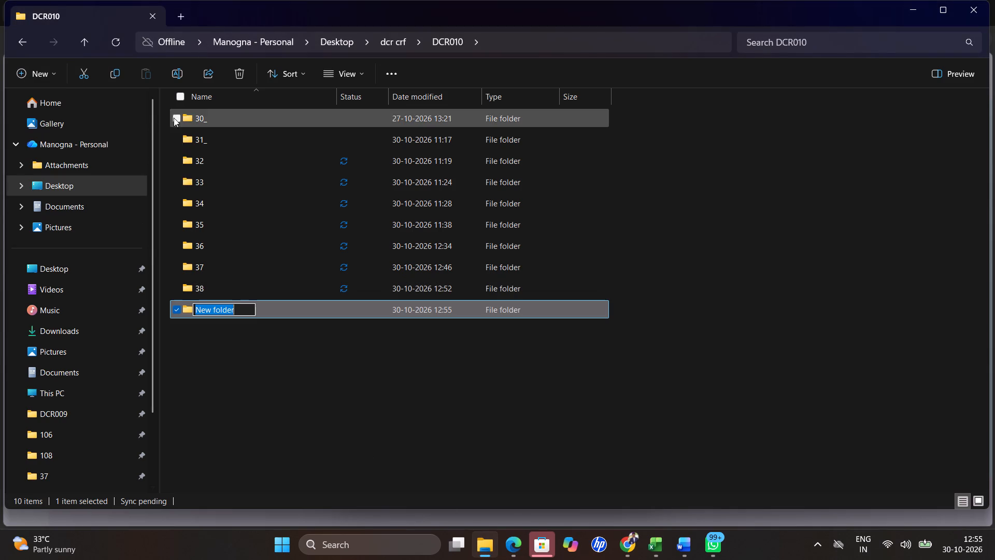
{"action": "key", "text": "BackSpace"}
{"action": "type", "text": "39"}
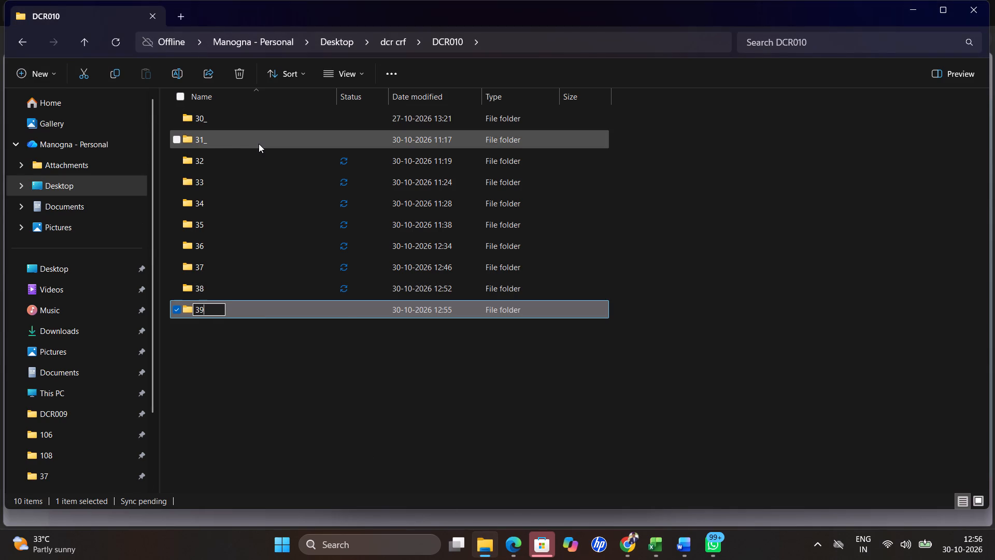
{"action": "key", "text": "Return"}
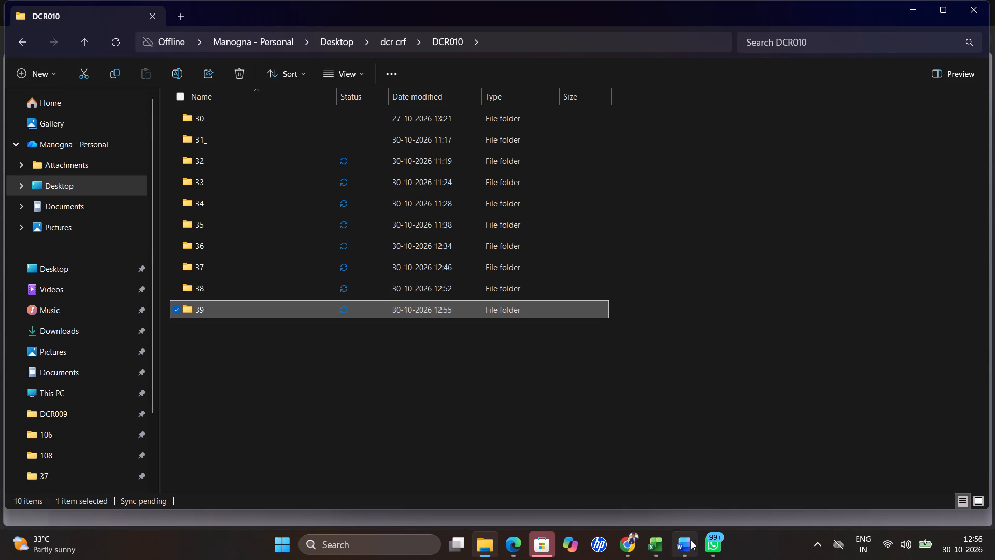
Confirm and submit the completed DCR entry for invoice AP/GST/26-27/010-39 in the DCR Verification Portal.
{"action": "left_click_drag", "start_coordinate": [532, 547], "coordinate": [527, 545]}
{"action": "left_click", "coordinate": [518, 544]}
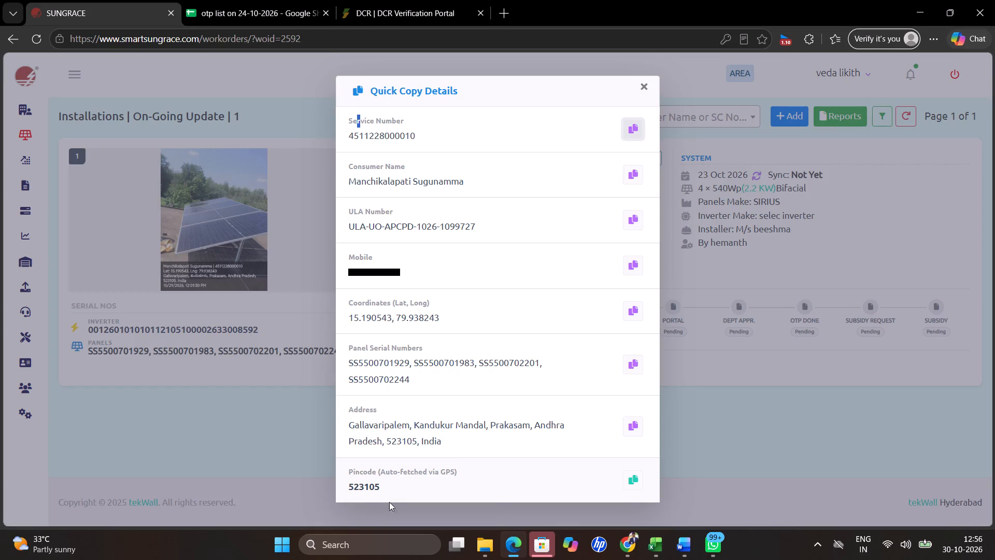
{"action": "left_click_drag", "start_coordinate": [393, 17], "coordinate": [395, 10]}
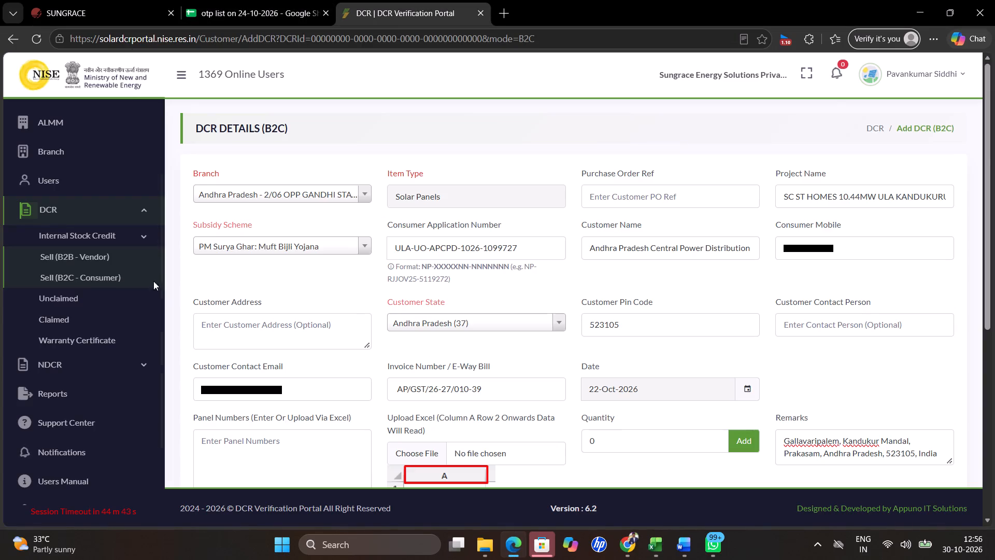
{"action": "scroll", "coordinate": [954, 249], "scroll_direction": "down", "scroll_amount": 3}
{"action": "scroll", "coordinate": [942, 312], "scroll_direction": "down", "scroll_amount": 1}
{"action": "left_click", "coordinate": [878, 348]}
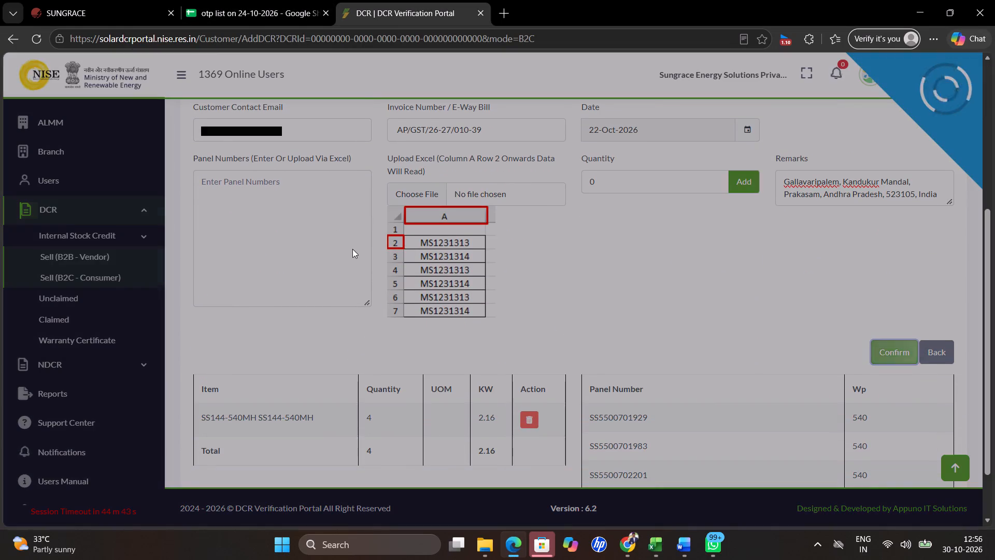
{"action": "left_click", "coordinate": [613, 359]}
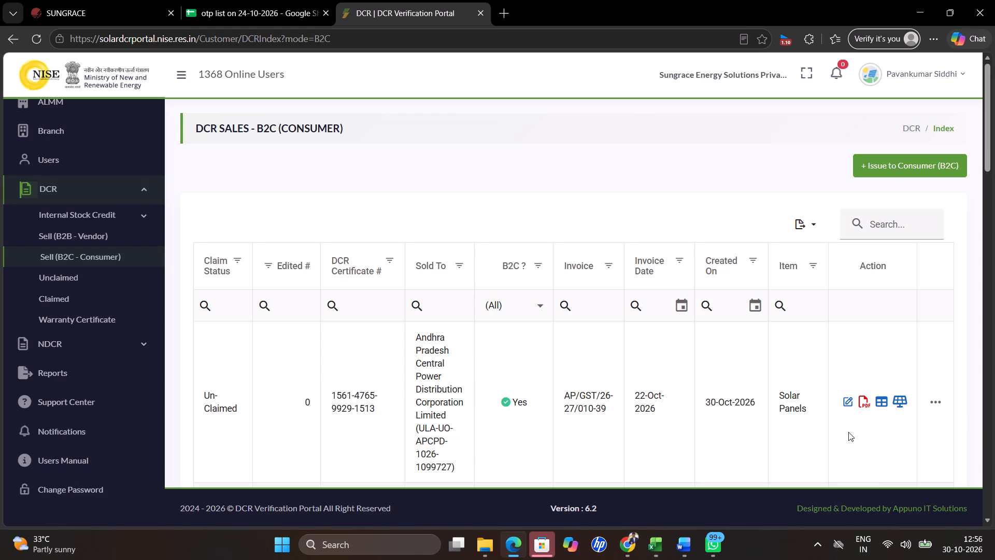
Save the DCR certificate PDF of invoice AP/GST/26-27/010-39 in DCR010 folder 39, named with the copied Service Number.
{"action": "left_click", "coordinate": [868, 396]}
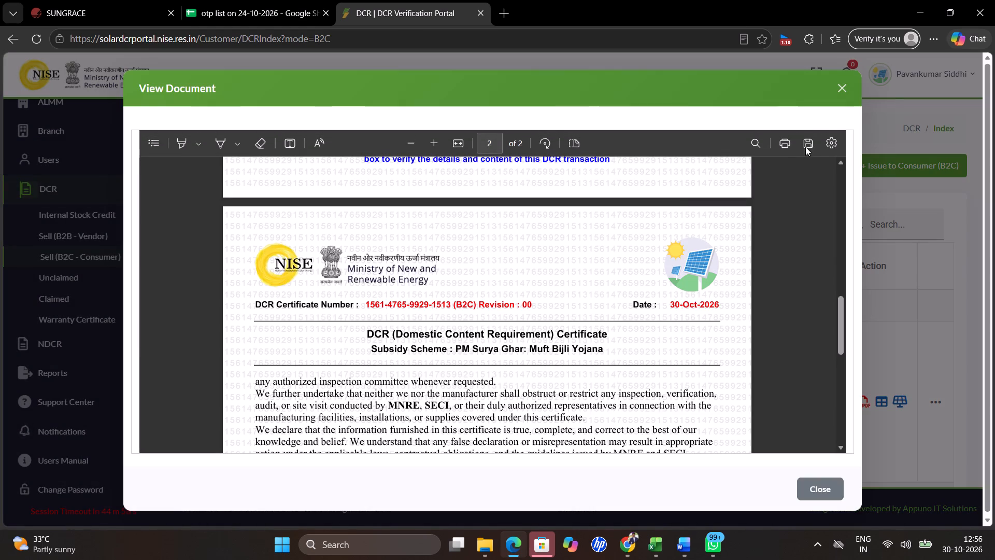
{"action": "left_click", "coordinate": [807, 145]}
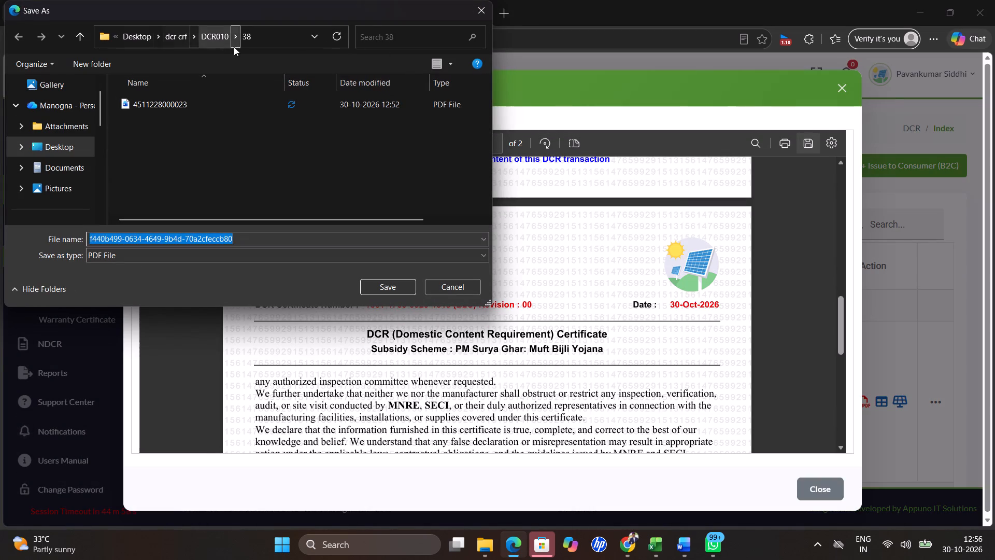
{"action": "left_click", "coordinate": [232, 42]}
{"action": "scroll", "coordinate": [257, 141], "scroll_direction": "down", "scroll_amount": 4}
{"action": "left_click", "coordinate": [245, 172]}
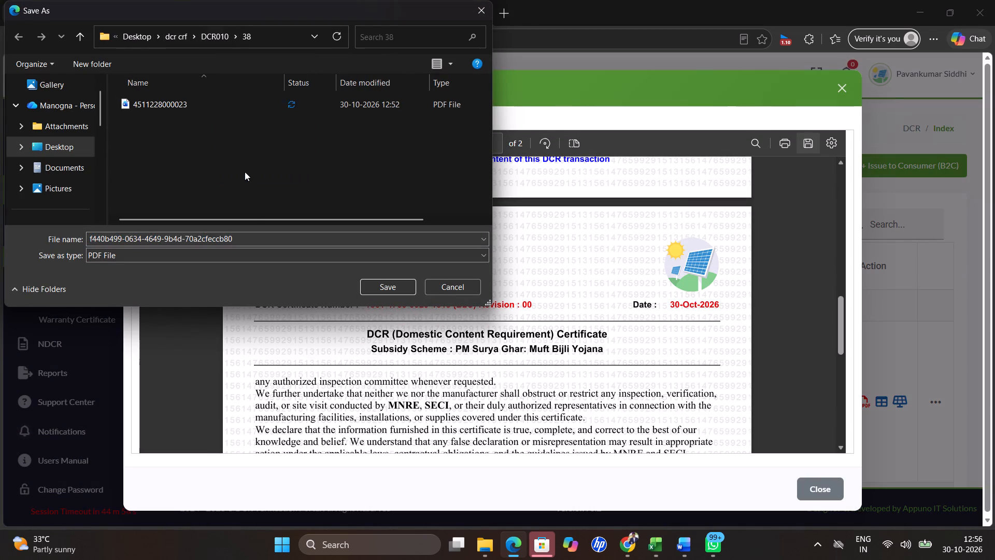
{"action": "left_click", "coordinate": [261, 236]}
{"action": "key", "text": "BackSpace"}
{"action": "key", "text": "ctrl+v"}
{"action": "key", "text": "ctrl+c"}
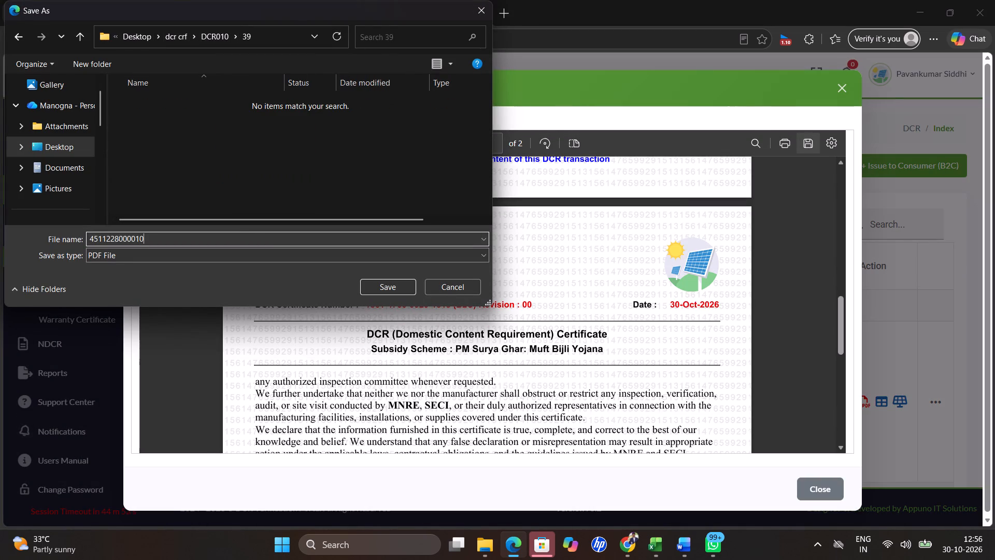
{"action": "key", "text": "Return"}
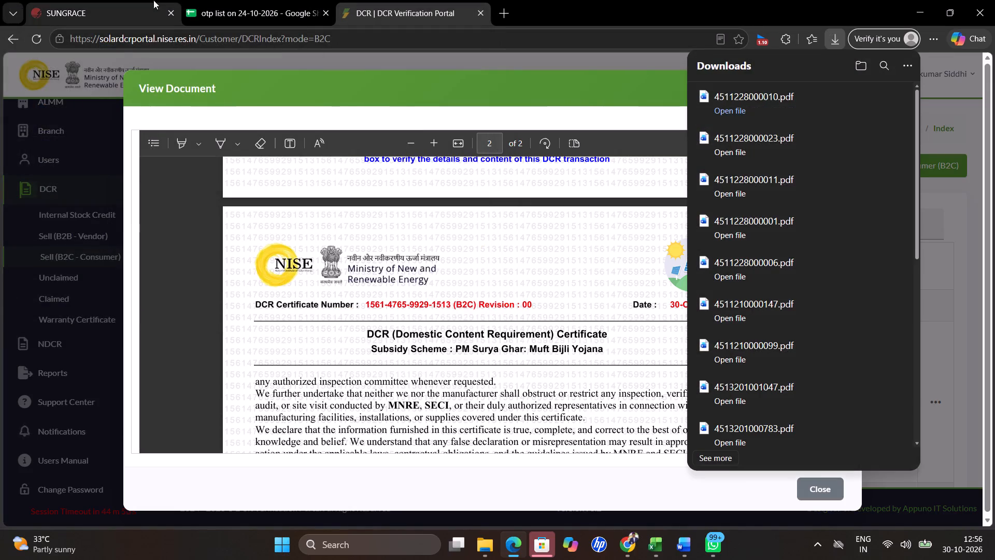
{"action": "left_click", "coordinate": [156, 7]}
{"action": "left_click", "coordinate": [647, 85]}
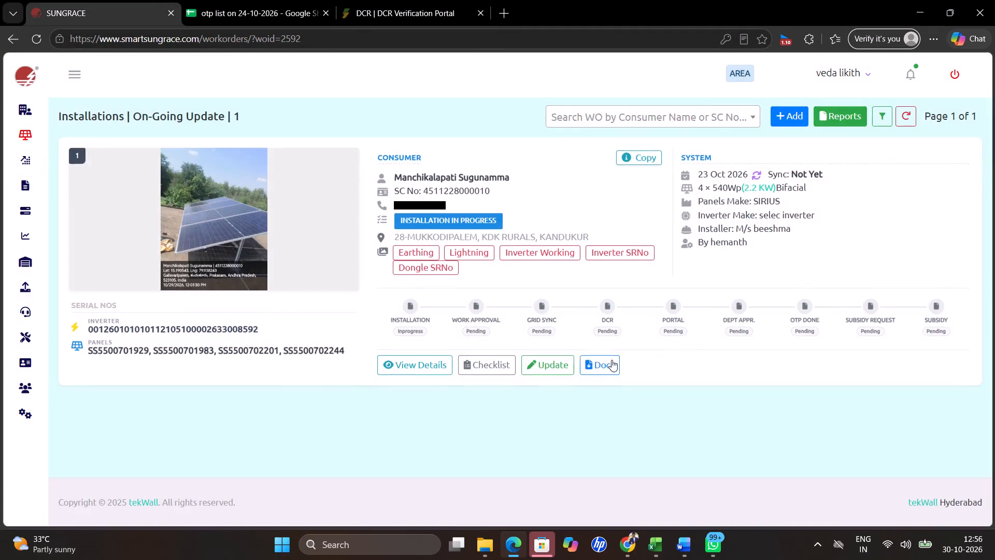
{"action": "left_click", "coordinate": [560, 366]}
{"action": "scroll", "coordinate": [545, 353], "scroll_direction": "down", "scroll_amount": 5}
{"action": "left_click", "coordinate": [446, 312]}
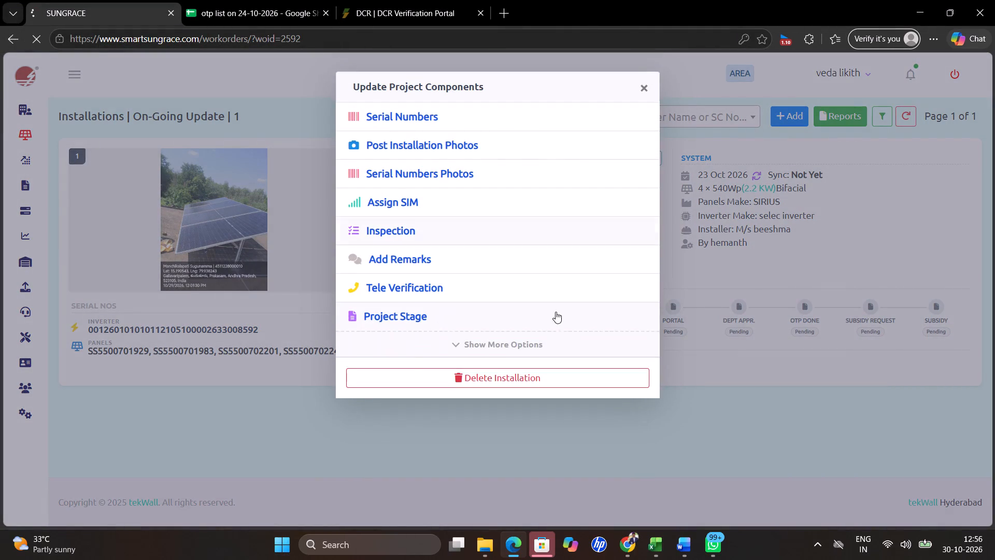
{"action": "scroll", "coordinate": [502, 208], "scroll_direction": "down", "scroll_amount": 5}
{"action": "left_click", "coordinate": [359, 330]}
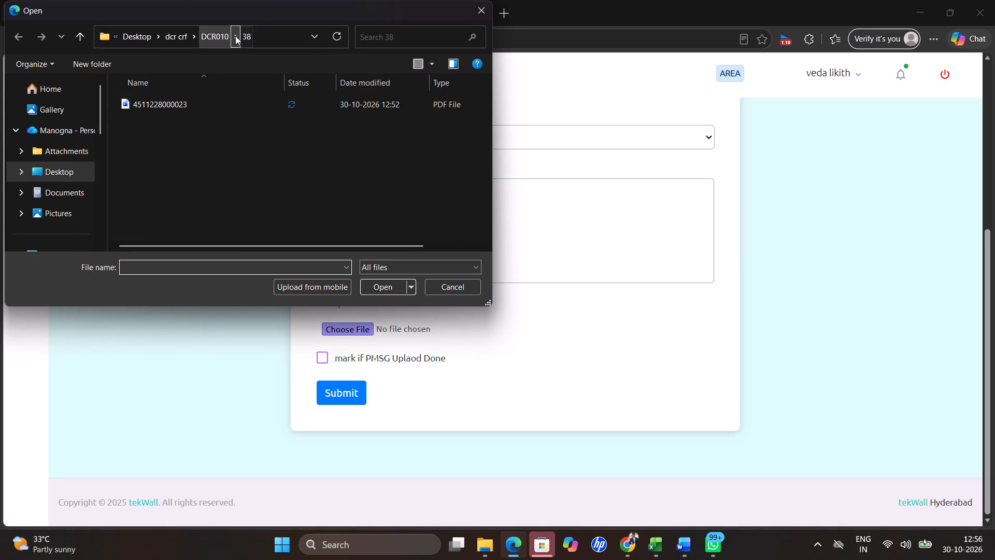
{"action": "left_click", "coordinate": [235, 36]}
{"action": "left_click", "coordinate": [245, 179]}
{"action": "double_click", "coordinate": [235, 174]}
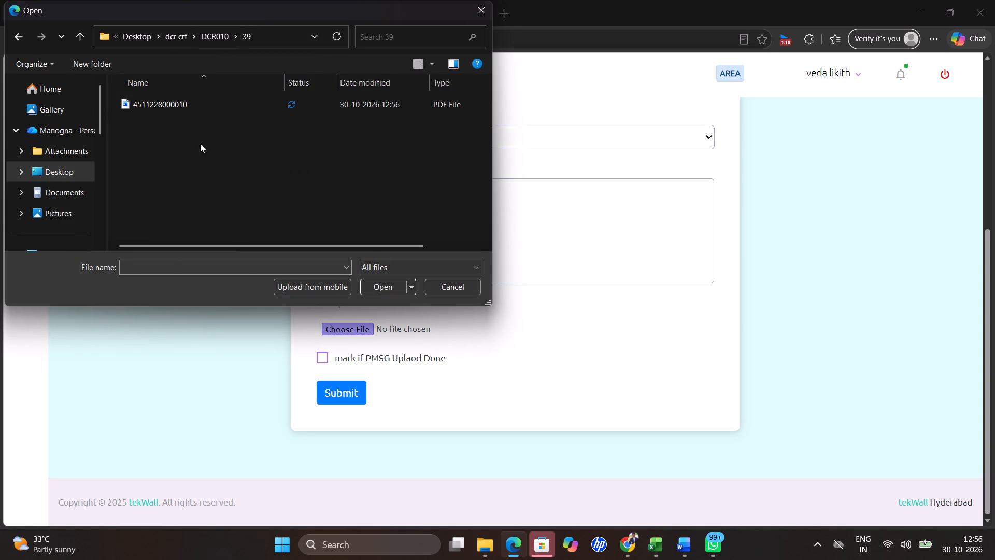
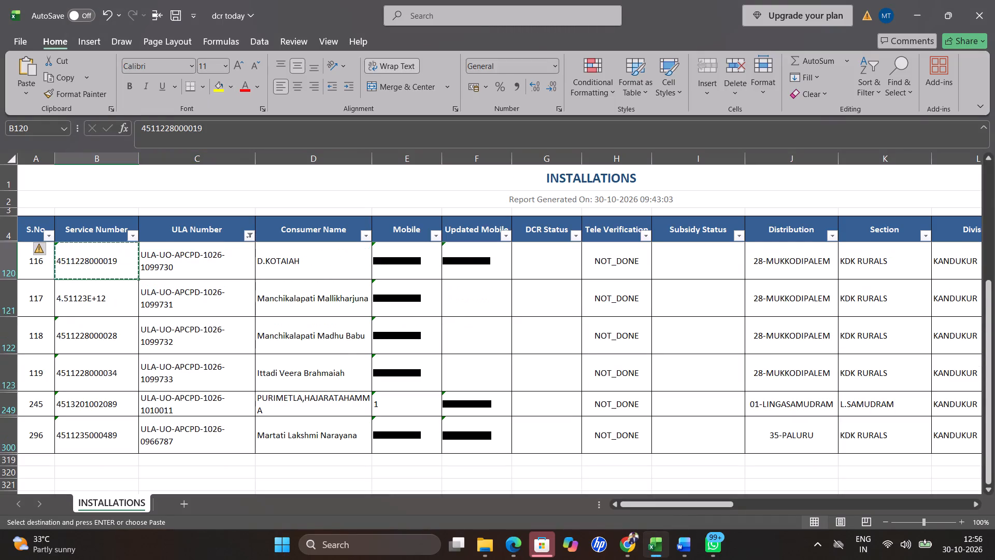
Switch from the INSTALLATIONS workbook to the Microsoft Edge browser.
{"action": "left_click_drag", "start_coordinate": [506, 551], "coordinate": [505, 546]}
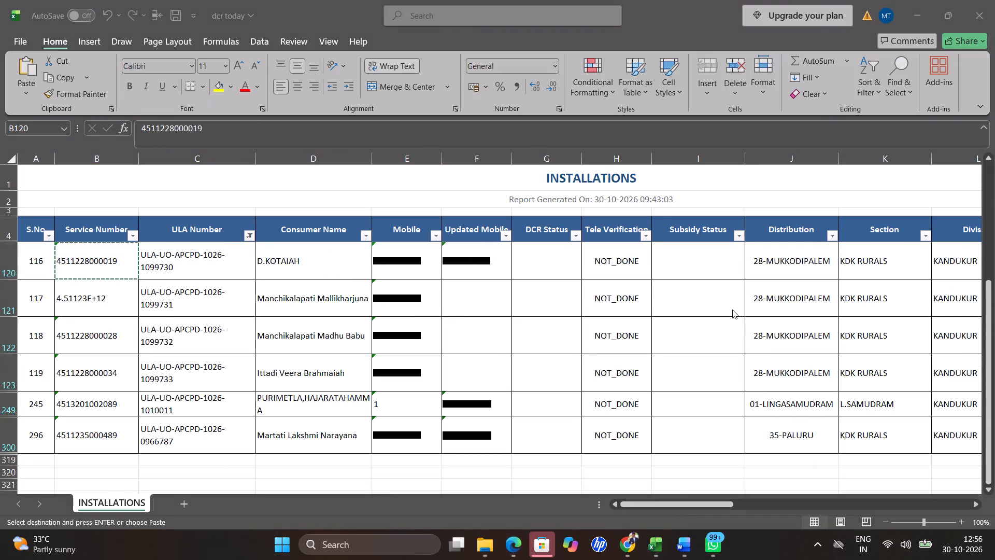
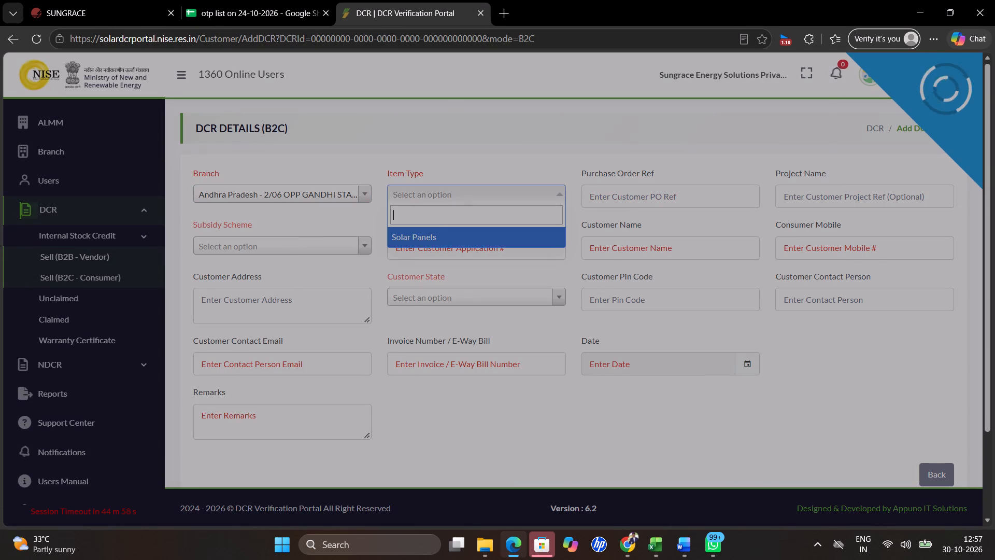
Set Item Type to Solar Panels, Subsidy Scheme to PM Surya Ghar: Muft Bijli Yojana, and Customer State to Andhra Pradesh (37).
{"action": "left_click", "coordinate": [447, 234]}
{"action": "left_click", "coordinate": [429, 245]}
{"action": "left_click", "coordinate": [272, 247]}
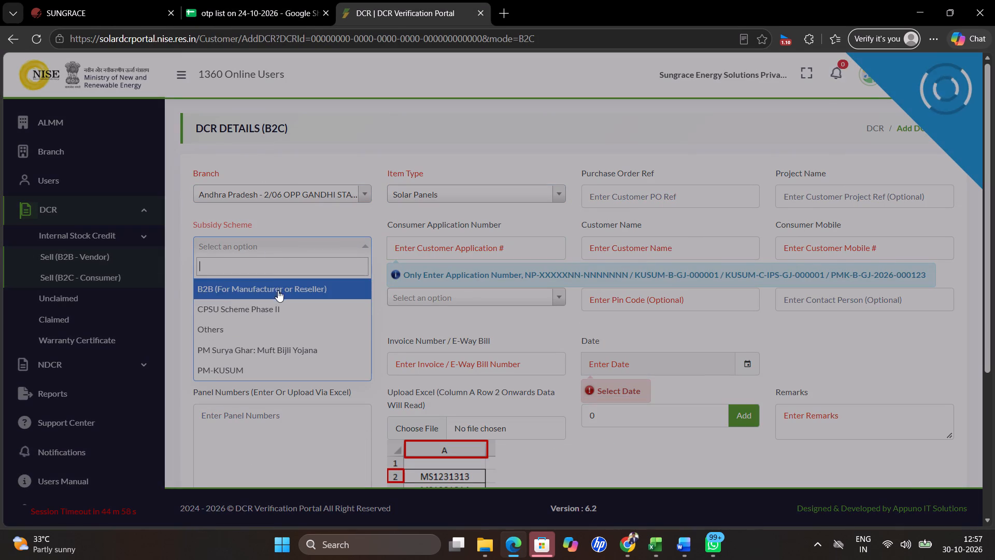
{"action": "left_click", "coordinate": [275, 347]}
{"action": "left_click", "coordinate": [450, 334]}
{"action": "left_click", "coordinate": [454, 329]}
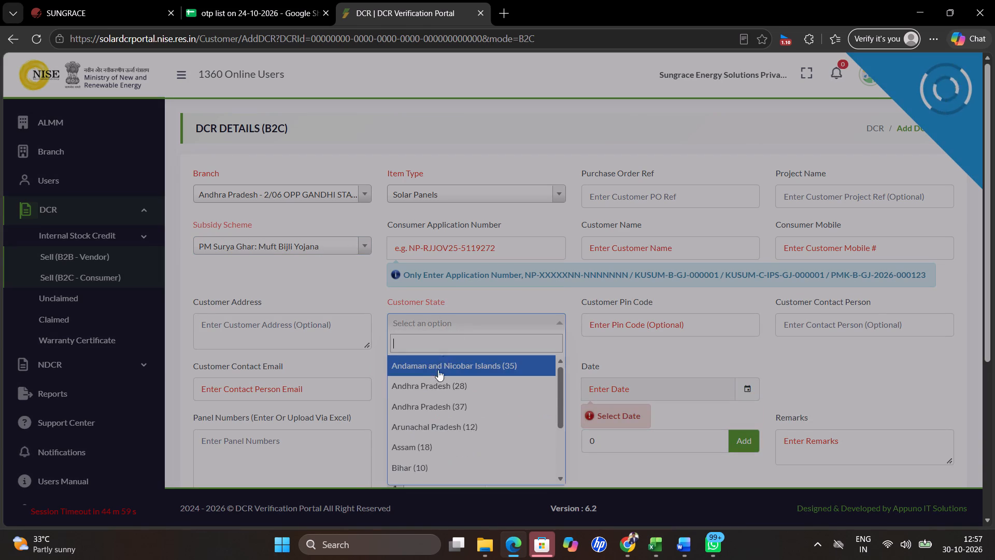
{"action": "left_click", "coordinate": [436, 410]}
{"action": "left_click", "coordinate": [296, 340]}
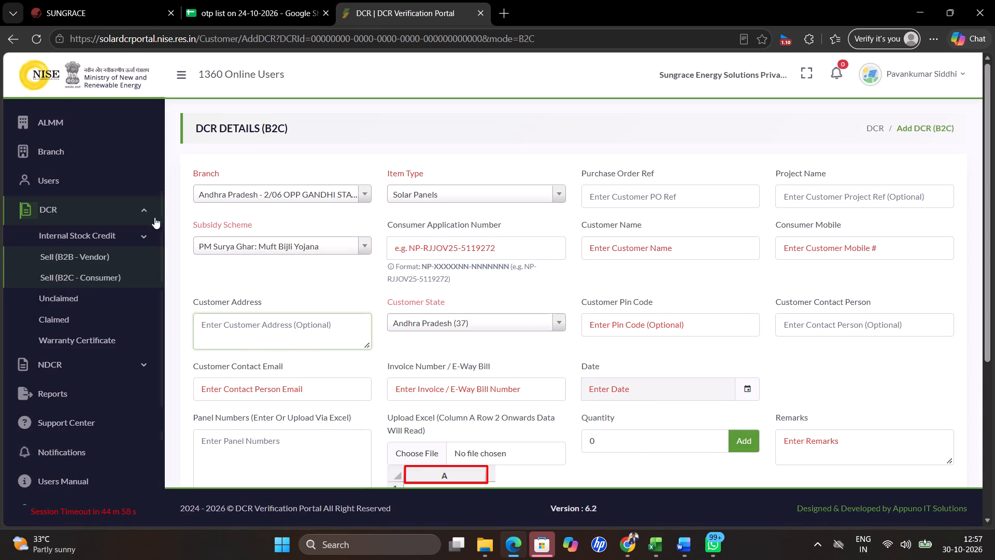
Copy the ULA Number from the SUNGRACE quick copy details into the DCR form's Consumer Application Number.
{"action": "left_click", "coordinate": [122, 12]}
{"action": "left_click", "coordinate": [650, 150]}
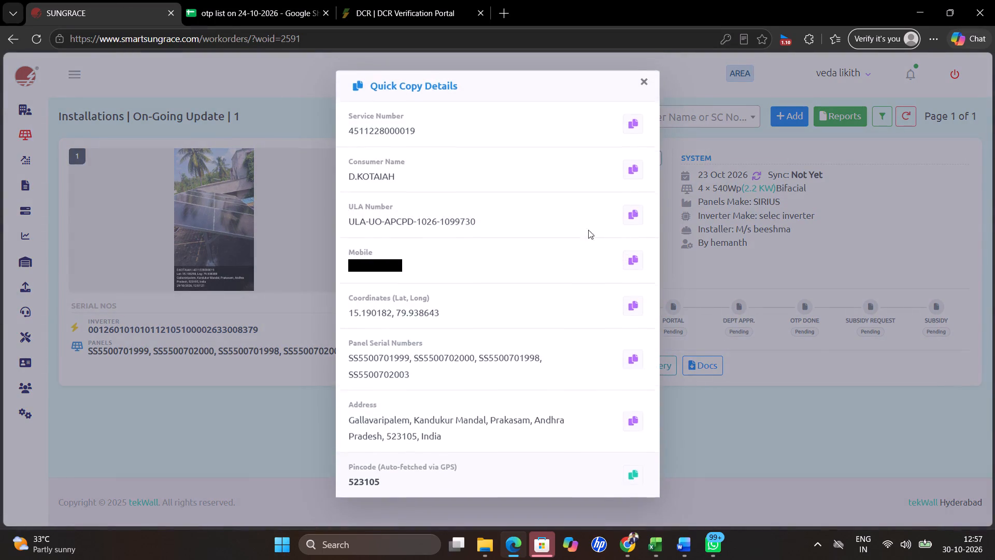
{"action": "left_click", "coordinate": [637, 217]}
{"action": "left_click", "coordinate": [627, 123]}
{"action": "left_click", "coordinate": [371, 0]}
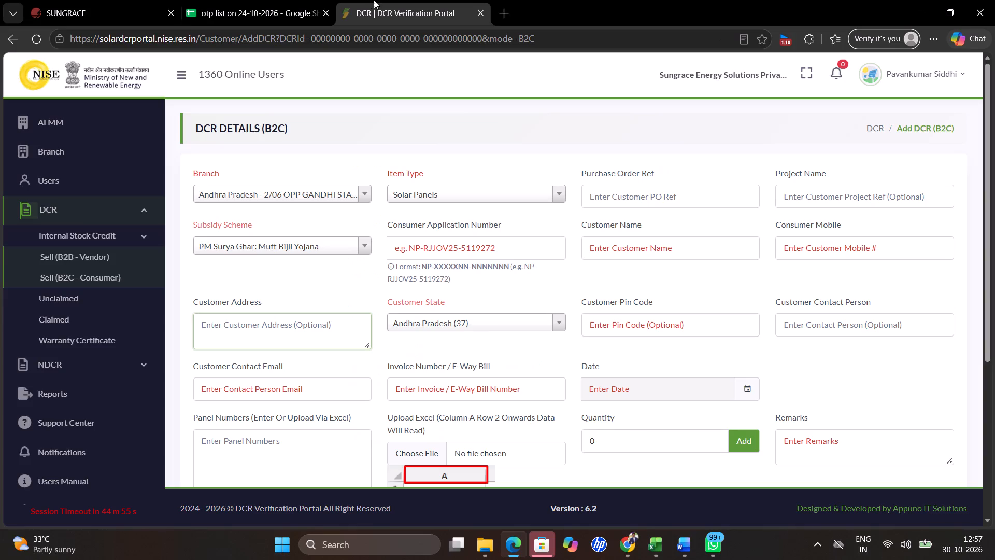
{"action": "left_click", "coordinate": [488, 232]}
{"action": "left_click", "coordinate": [502, 248], "text": "ctrl"}
{"action": "key", "text": "ctrl+v"}
{"action": "left_click_drag", "start_coordinate": [510, 262], "coordinate": [479, 284], "text": "ctrl"}
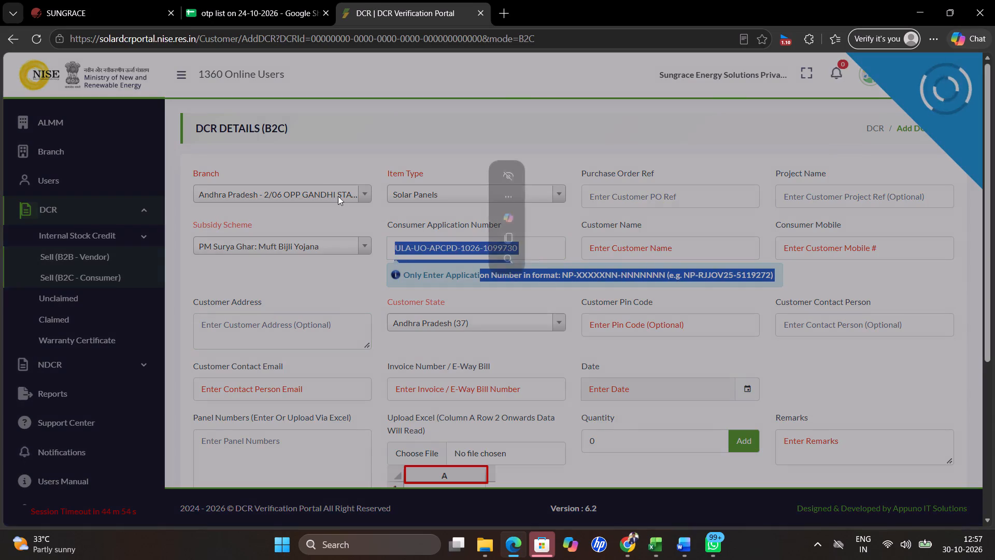
{"action": "left_click", "coordinate": [485, 212]}
Copy the panel serial numbers from the SUNGRACE quick copy details into the DCR form's Panel Numbers box.
{"action": "left_click", "coordinate": [155, 10]}
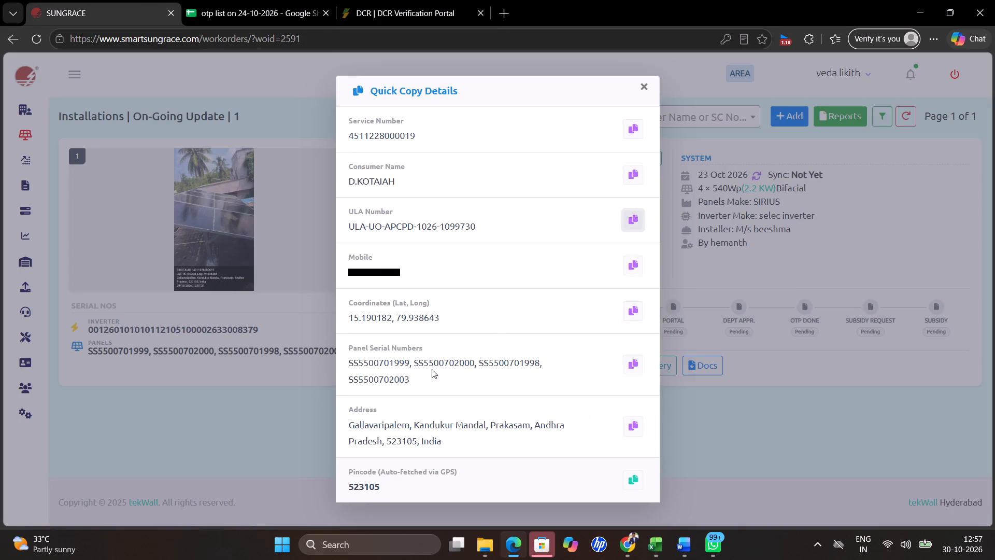
{"action": "left_click", "coordinate": [621, 367]}
{"action": "left_click", "coordinate": [627, 367]}
{"action": "left_click", "coordinate": [622, 136]}
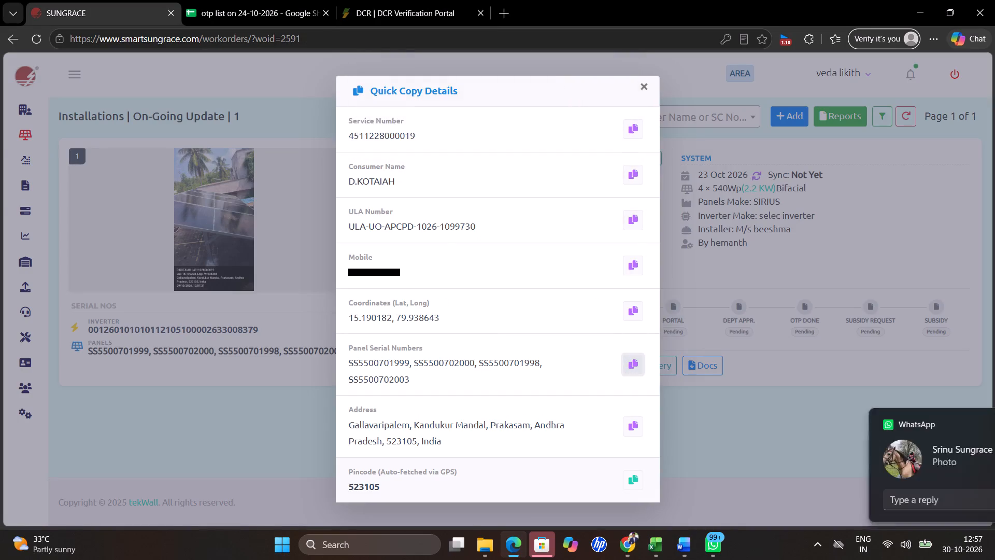
{"action": "left_click", "coordinate": [390, 0]}
{"action": "left_click", "coordinate": [237, 457]}
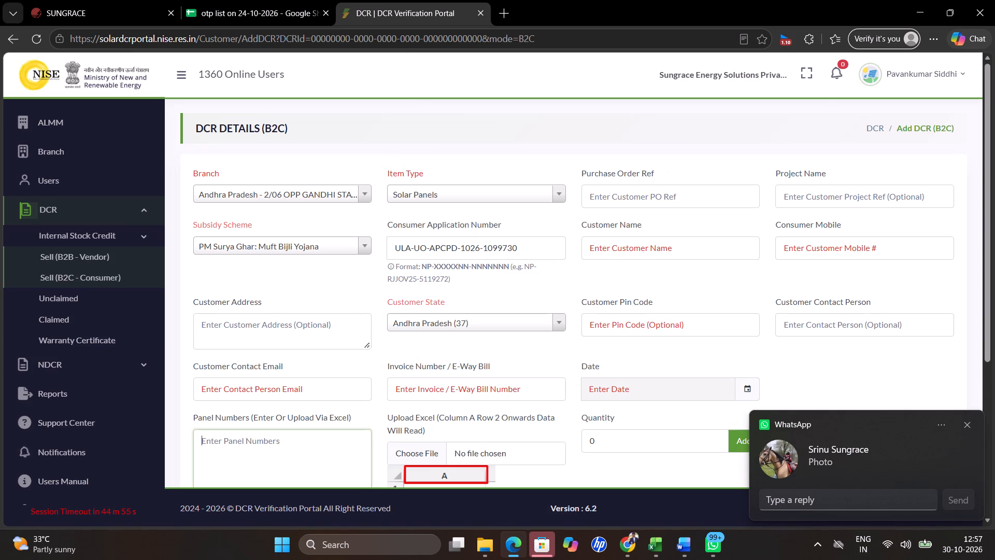
{"action": "key", "text": "ctrl+v"}
Replace the commas between the four panel numbers with line breaks so each serial number is on its own line.
{"action": "left_click", "coordinate": [261, 443]}
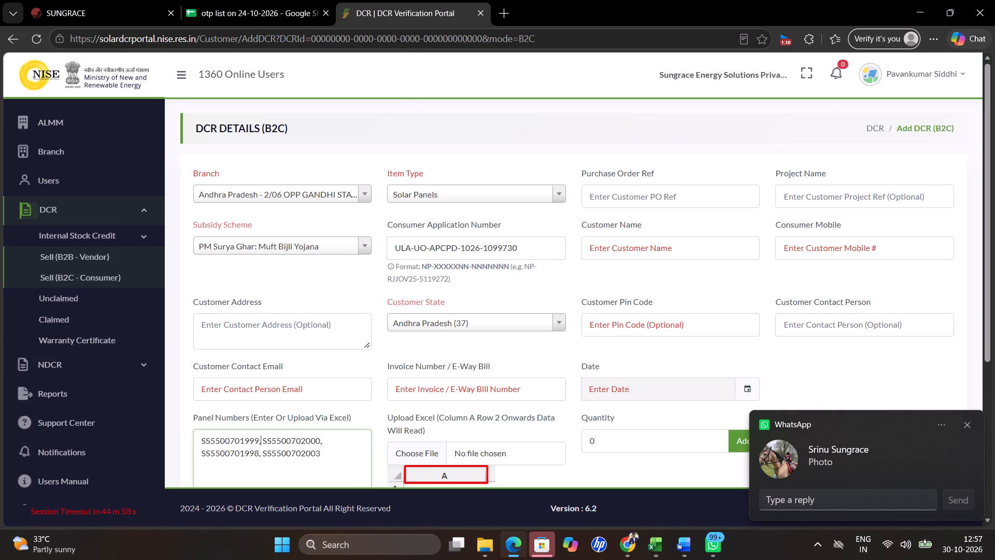
{"action": "key", "text": "BackSpace"}
{"action": "key", "text": "Return"}
{"action": "key", "text": "Right"}
{"action": "key", "text": "Right"}
{"action": "key", "text": "Right"}
{"action": "key", "text": "Right"}
{"action": "key", "text": "Right"}
{"action": "key", "text": "Right"}
{"action": "key", "text": "Right"}
{"action": "key", "text": "Right"}
{"action": "key", "text": "Right"}
{"action": "key", "text": "Right"}
{"action": "key", "text": "Right"}
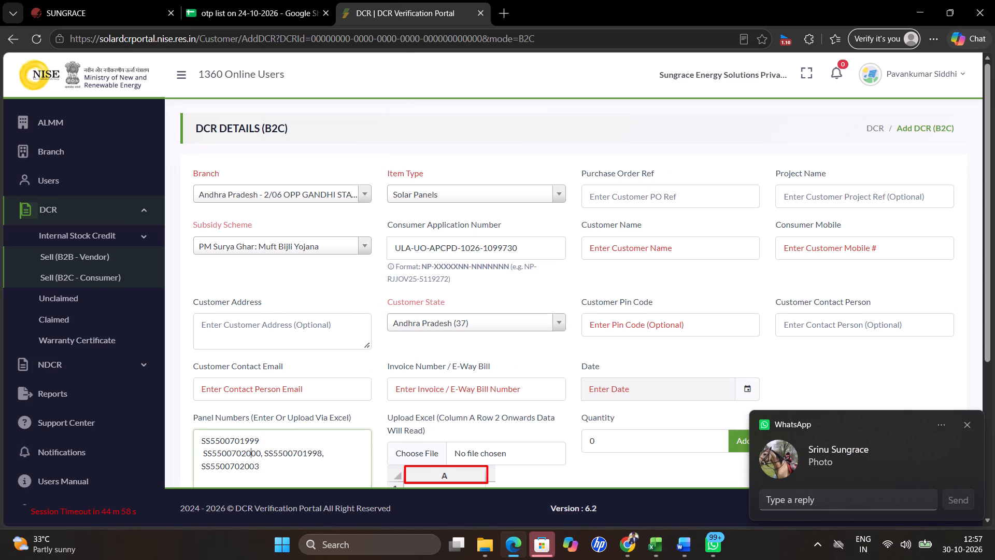
{"action": "key", "text": "Right"}
{"action": "key", "text": "Right"}
{"action": "key", "text": "Right"}
{"action": "key", "text": "BackSpace"}
{"action": "key", "text": "Return"}
{"action": "key", "text": "Right"}
{"action": "key", "text": "Right"}
{"action": "key", "text": "Right"}
{"action": "key", "text": "Right"}
{"action": "key", "text": "Right"}
{"action": "key", "text": "Right"}
{"action": "key", "text": "Right"}
{"action": "key", "text": "Right"}
{"action": "key", "text": "Right"}
{"action": "key", "text": "Right"}
{"action": "key", "text": "Right"}
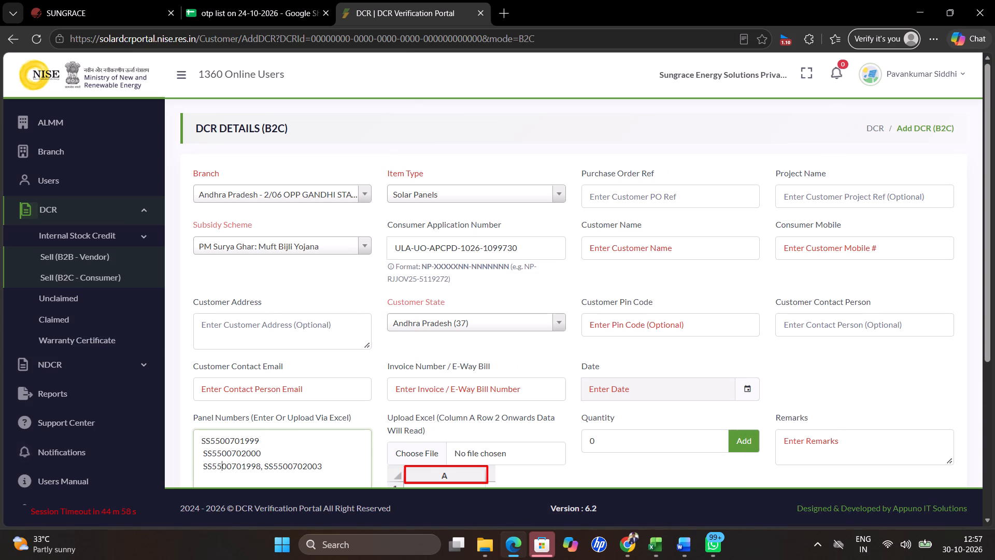
{"action": "key", "text": "Right"}
{"action": "key", "text": "Right"}
{"action": "key", "text": "Right"}
{"action": "key", "text": "BackSpace"}
{"action": "key", "text": "Return"}
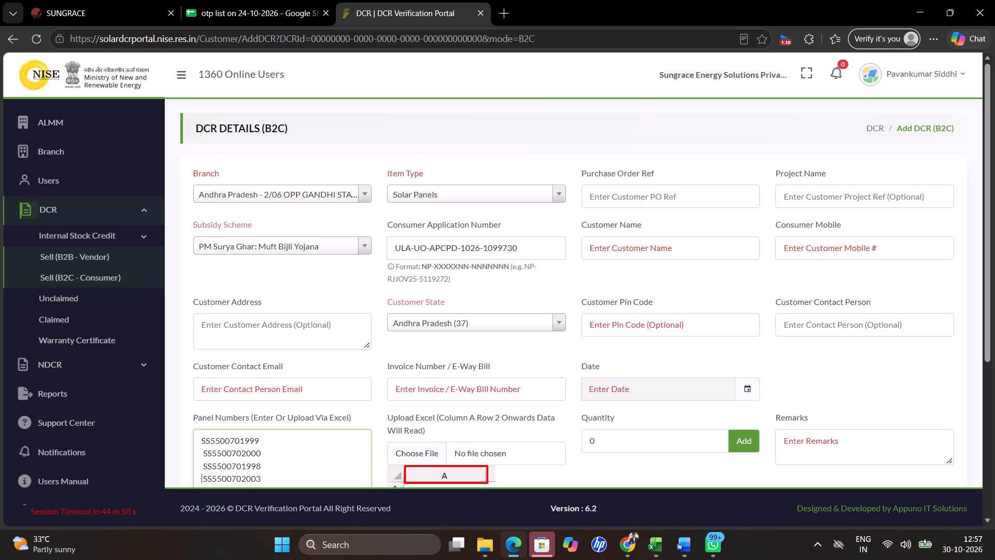
Set the panel quantity to 4.
{"action": "double_click", "coordinate": [629, 450]}
{"action": "scroll", "coordinate": [636, 451], "scroll_direction": "up", "scroll_amount": 5}
{"action": "scroll", "coordinate": [639, 447], "scroll_direction": "down", "scroll_amount": 1}
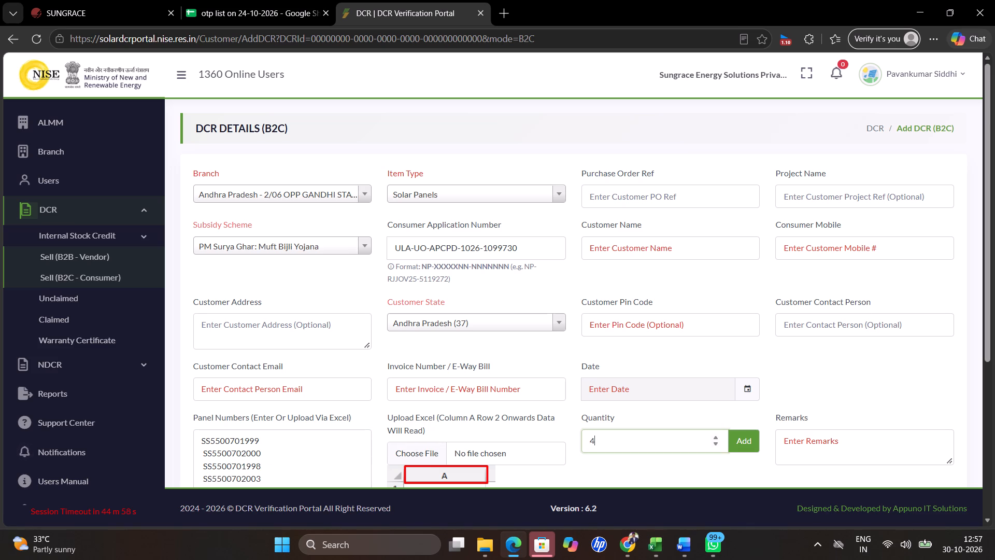
{"action": "scroll", "coordinate": [639, 447], "scroll_direction": "down", "scroll_amount": 1}
{"action": "scroll", "coordinate": [637, 445], "scroll_direction": "up", "scroll_amount": 1}
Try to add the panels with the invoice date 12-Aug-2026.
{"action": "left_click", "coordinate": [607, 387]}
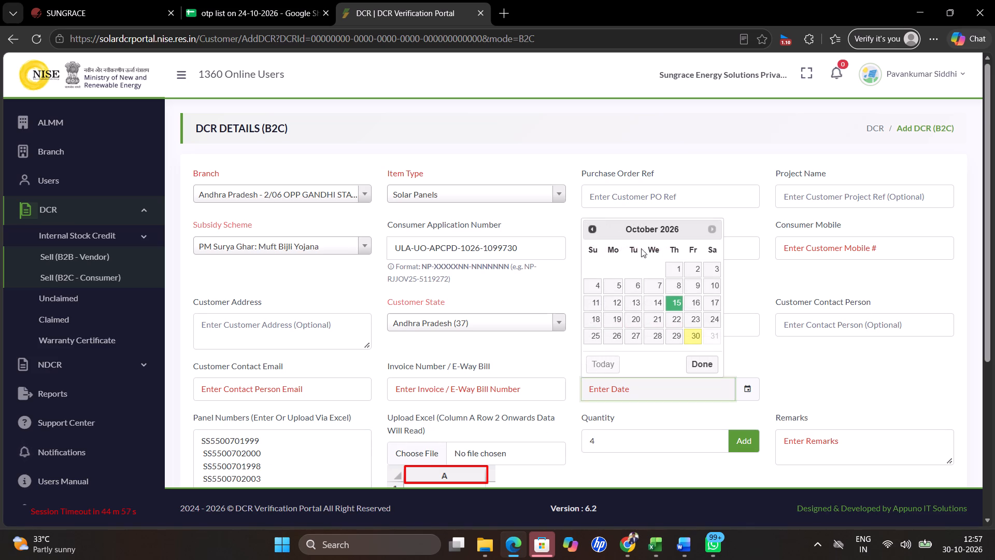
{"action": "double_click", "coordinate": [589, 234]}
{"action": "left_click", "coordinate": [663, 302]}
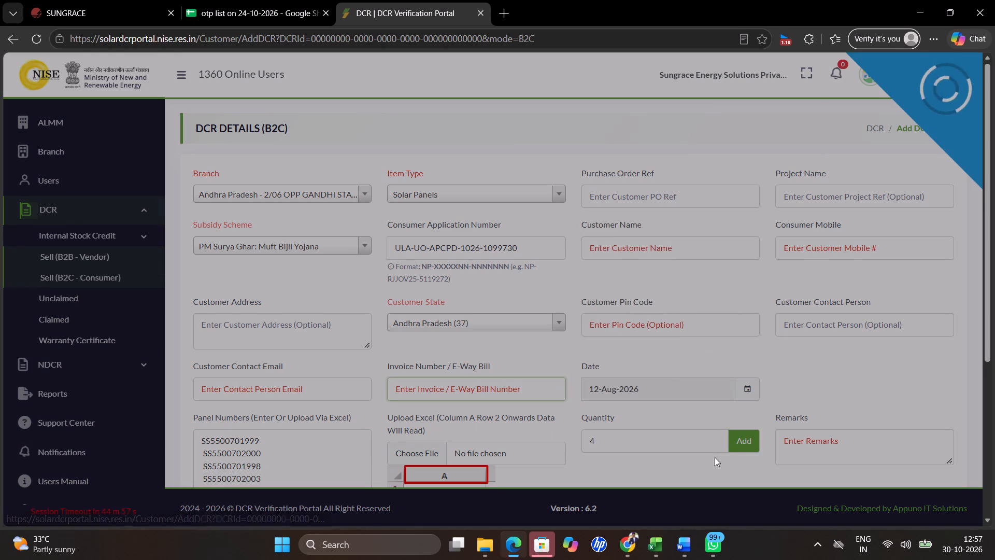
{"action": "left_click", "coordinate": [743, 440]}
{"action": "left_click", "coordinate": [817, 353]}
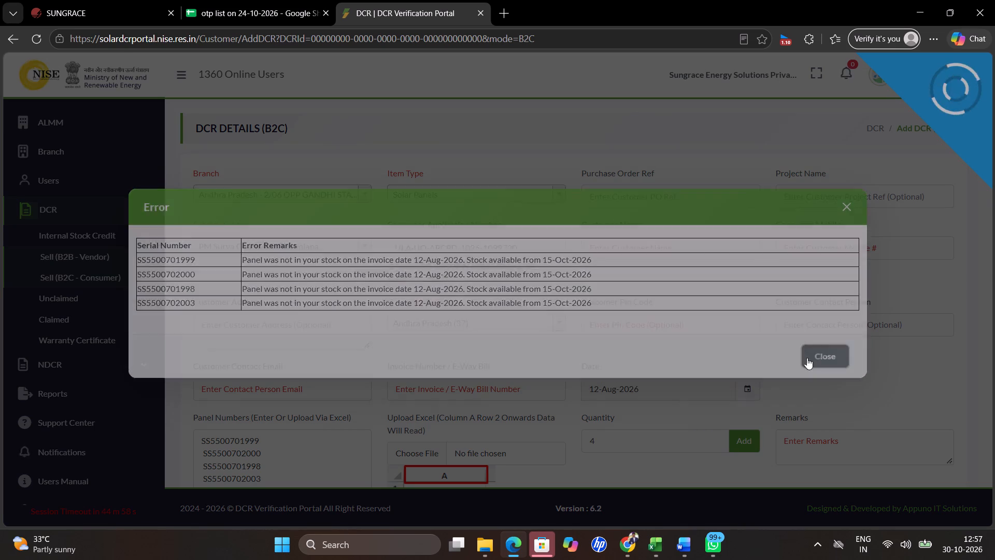
Set the invoice date to 22-Oct-2026 and add the four panels to the DCR entry.
{"action": "left_click", "coordinate": [659, 391]}
{"action": "scroll", "coordinate": [676, 379], "scroll_direction": "up", "scroll_amount": 3}
{"action": "double_click", "coordinate": [715, 215]}
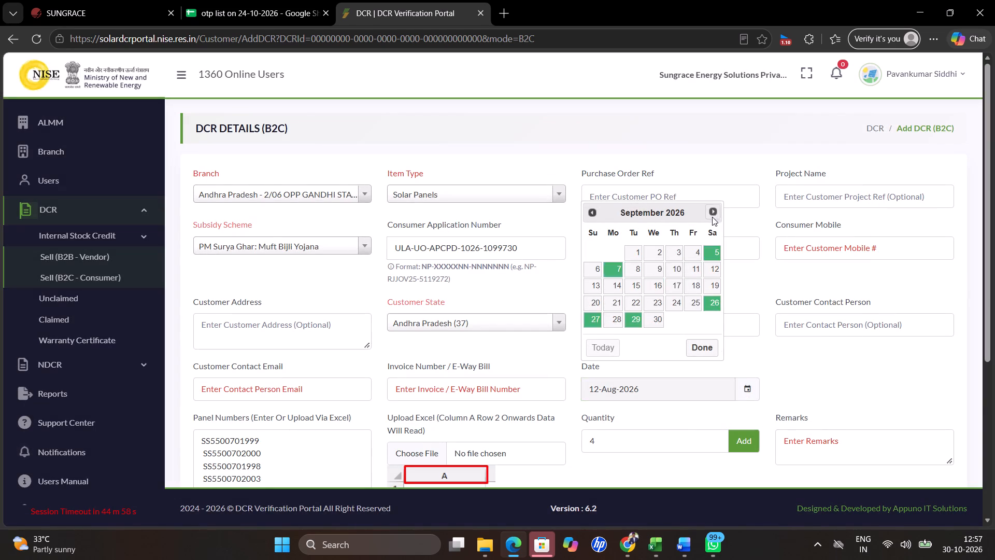
{"action": "double_click", "coordinate": [673, 300]}
{"action": "left_click", "coordinate": [0, 5]}
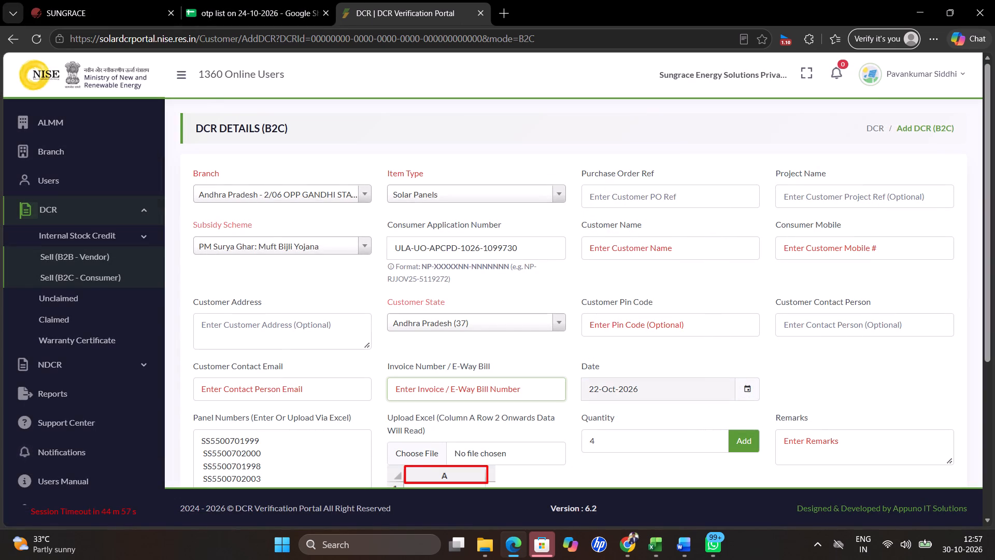
{"action": "left_click", "coordinate": [757, 454]}
{"action": "left_click", "coordinate": [746, 449]}
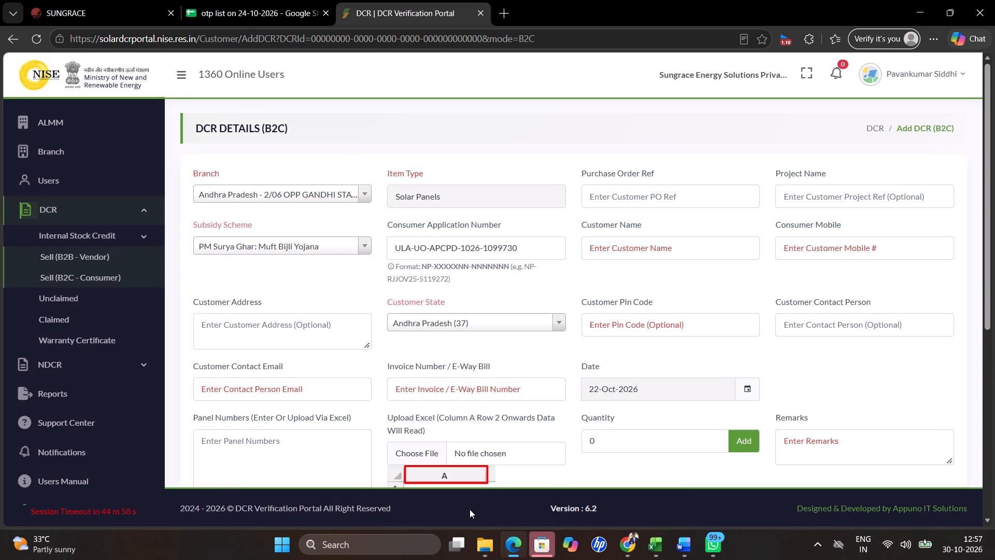
Copy the contact email from the Kandukuru subsidy scheme Word document into Customer Contact Email.
{"action": "left_click", "coordinate": [689, 553]}
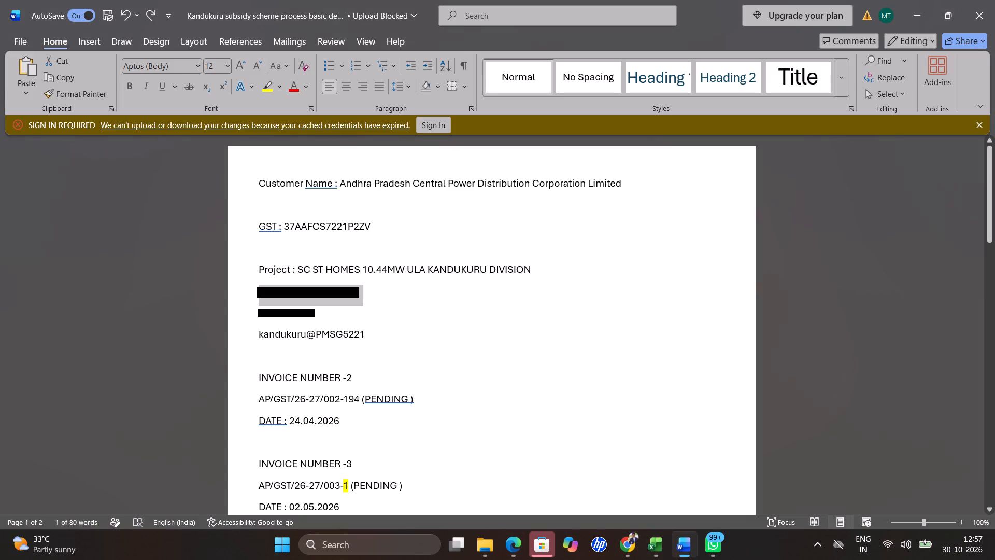
{"action": "key", "text": "ctrl+c"}
{"action": "left_click", "coordinate": [509, 549]}
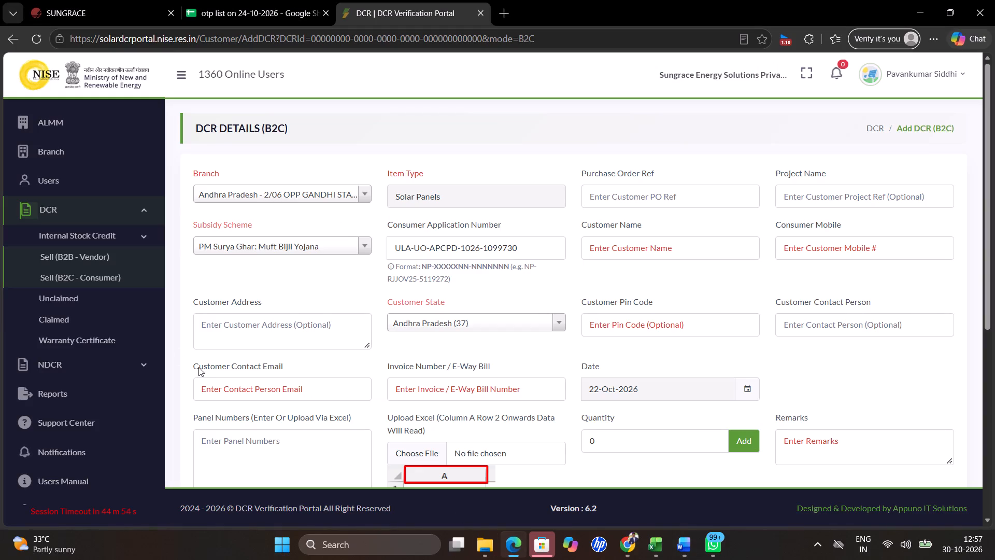
{"action": "left_click", "coordinate": [202, 366]}
{"action": "left_click", "coordinate": [221, 381]}
{"action": "key", "text": "ctrl+v"}
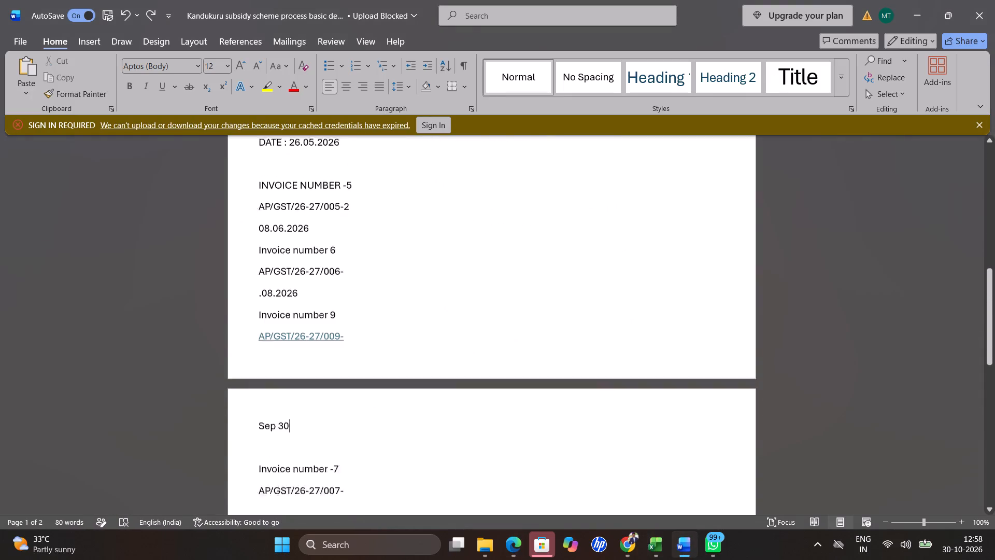
{"action": "scroll", "coordinate": [375, 476], "scroll_direction": "down", "scroll_amount": 1}
{"action": "scroll", "coordinate": [359, 436], "scroll_direction": "down", "scroll_amount": 8}
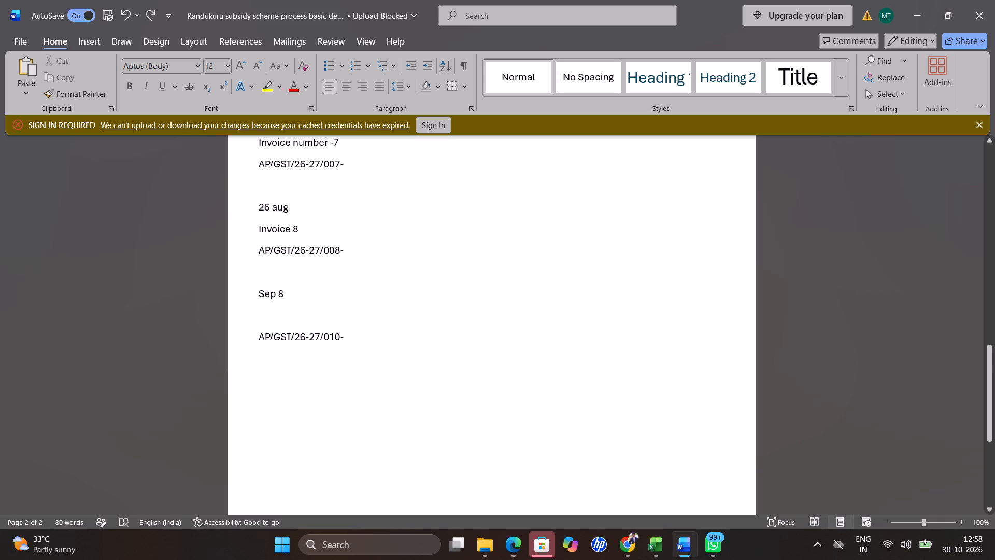
{"action": "scroll", "coordinate": [351, 358], "scroll_direction": "up", "scroll_amount": 1}
{"action": "left_click_drag", "start_coordinate": [357, 370], "coordinate": [212, 356]}
{"action": "key", "text": "ctrl+c"}
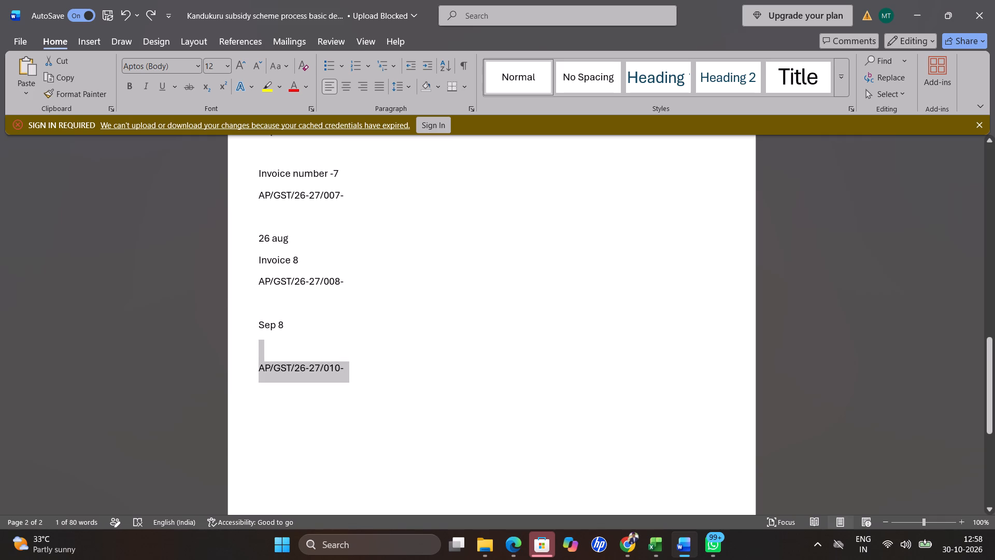
Switch to the DCR portal in Edge and fill Invoice Number / E-Way Bill with the copied prefix plus 40, giving AP/GST/26-27/010-40.
{"action": "left_click", "coordinate": [511, 536]}
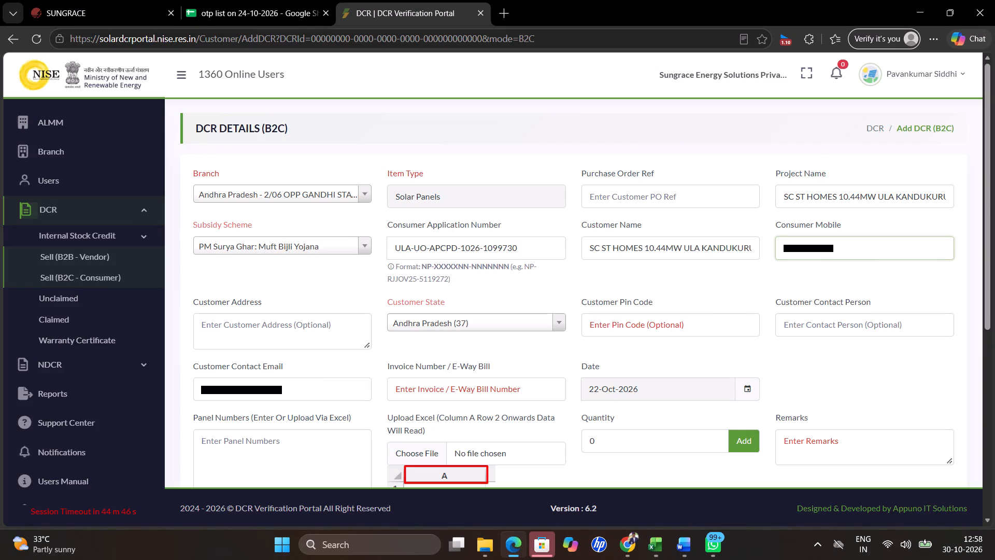
{"action": "double_click", "coordinate": [463, 385]}
{"action": "key", "text": "ctrl+v"}
{"action": "left_click", "coordinate": [453, 407], "text": "ctrl"}
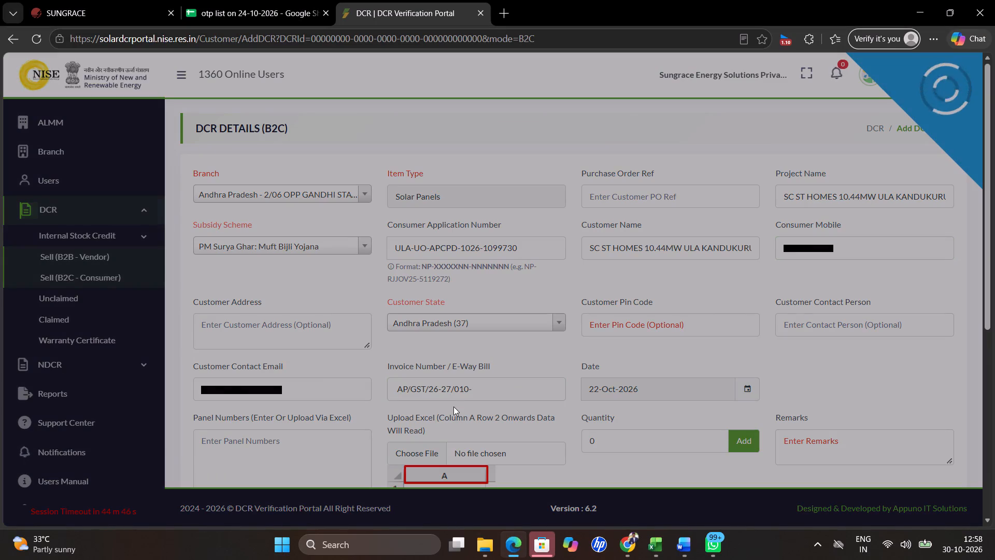
{"action": "left_click", "coordinate": [483, 398]}
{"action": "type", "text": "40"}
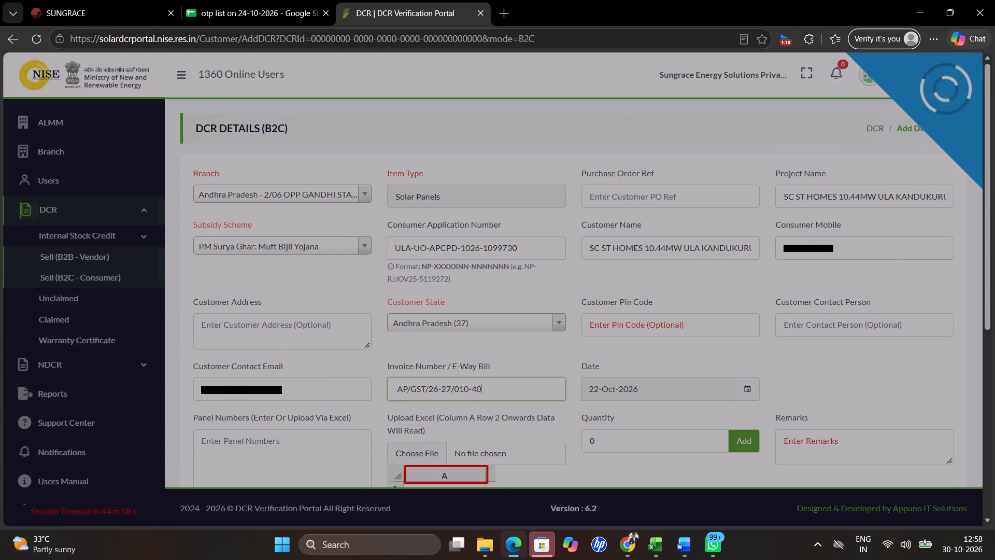
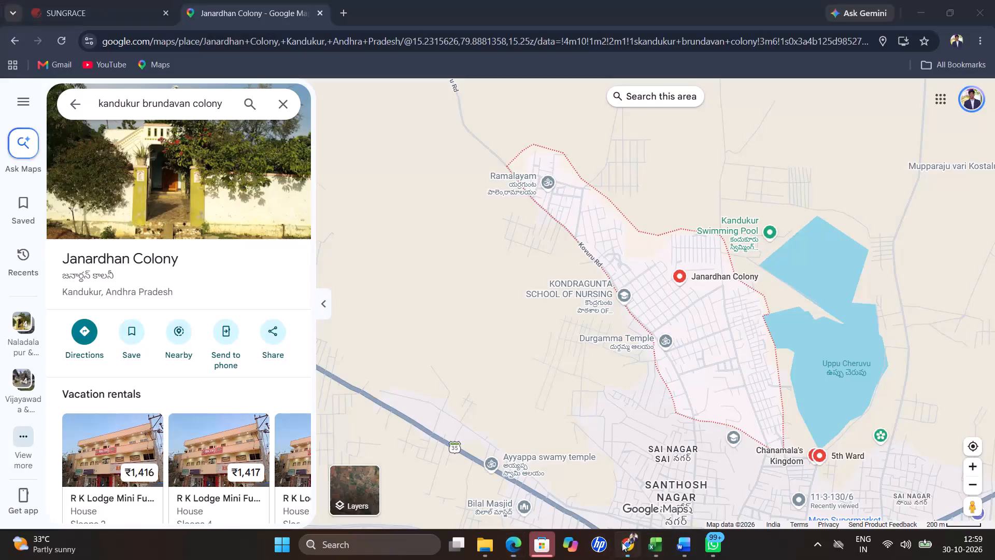
Switch to the SUNGRACE site and search the feasible site surveys for the copied consumer service connection number.
{"action": "left_click", "coordinate": [75, 0]}
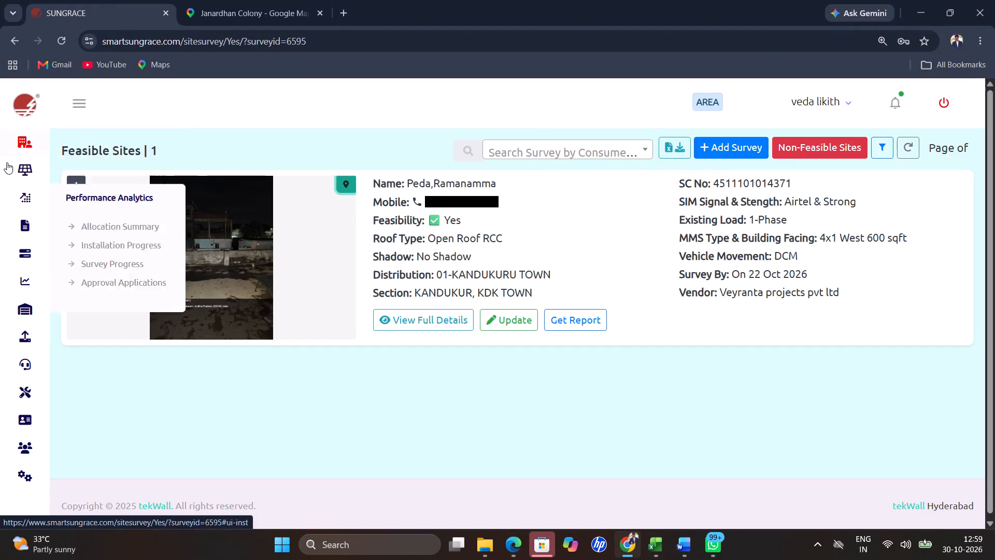
{"action": "left_click", "coordinate": [23, 141]}
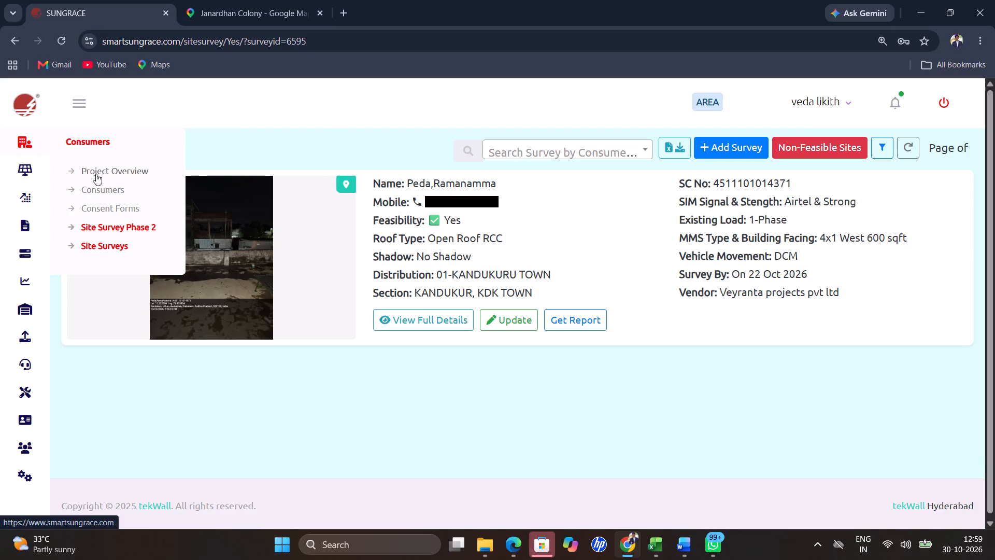
{"action": "left_click", "coordinate": [106, 141]}
{"action": "left_click", "coordinate": [576, 150]}
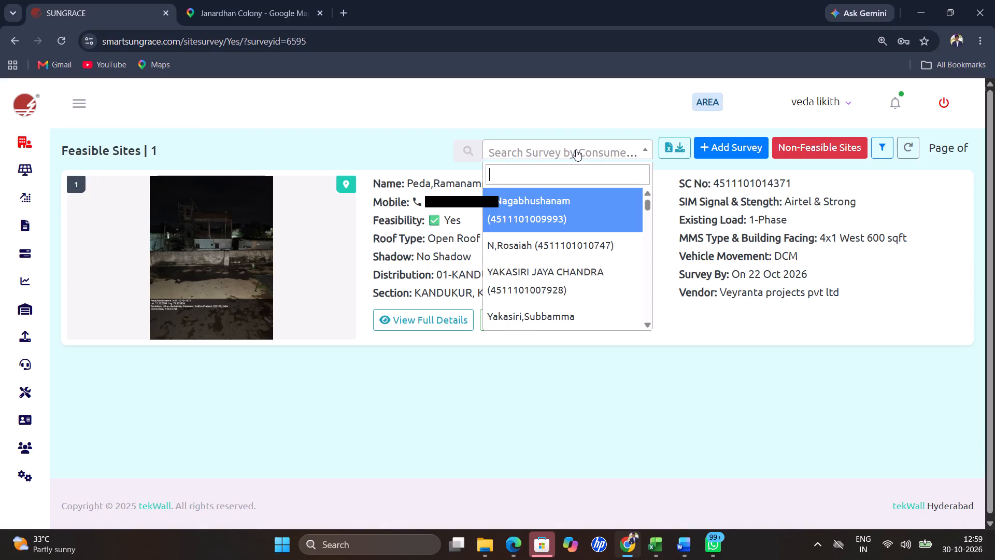
{"action": "key", "text": "ctrl+v"}
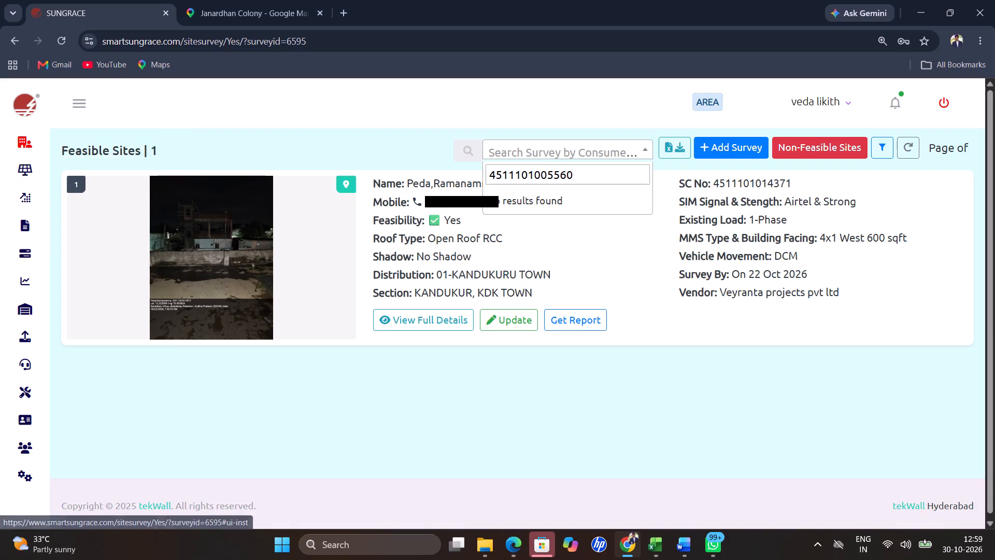
Open the Consumers section's page list on the SUNGRACE site.
{"action": "left_click", "coordinate": [27, 146]}
{"action": "left_click", "coordinate": [27, 146]}
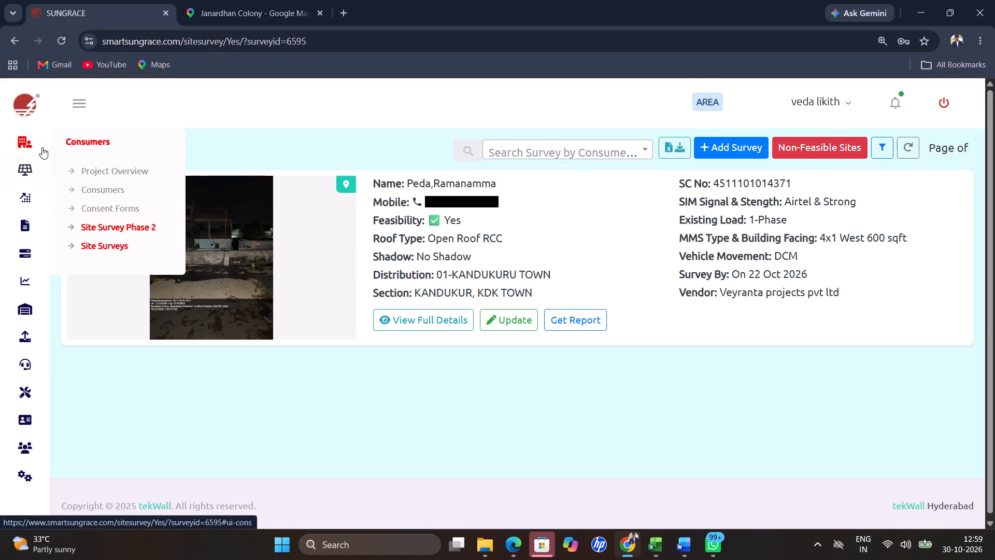
Search the Consumers list for the copied Service Number and check the matching consumer's survey and feasibility status.
{"action": "left_click", "coordinate": [99, 188]}
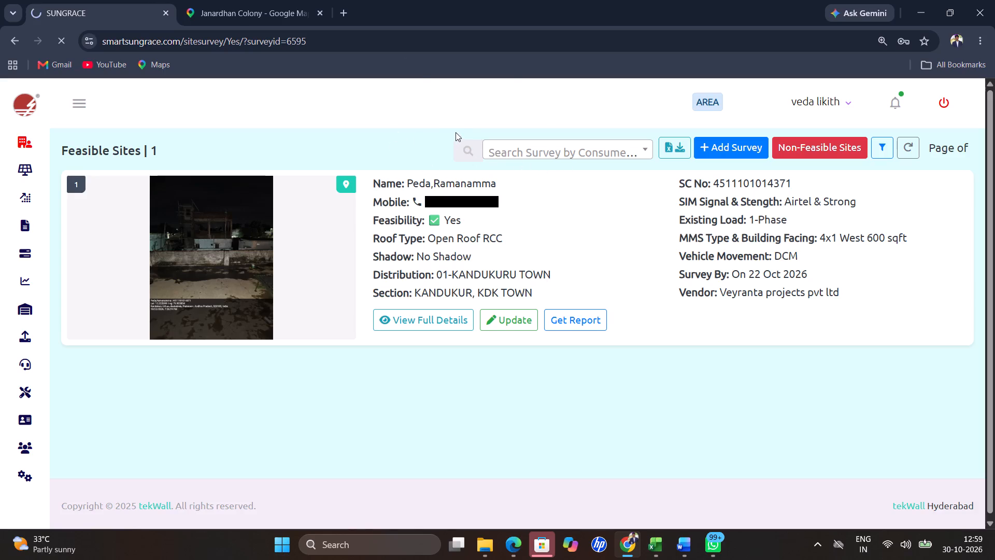
{"action": "left_click", "coordinate": [514, 141]}
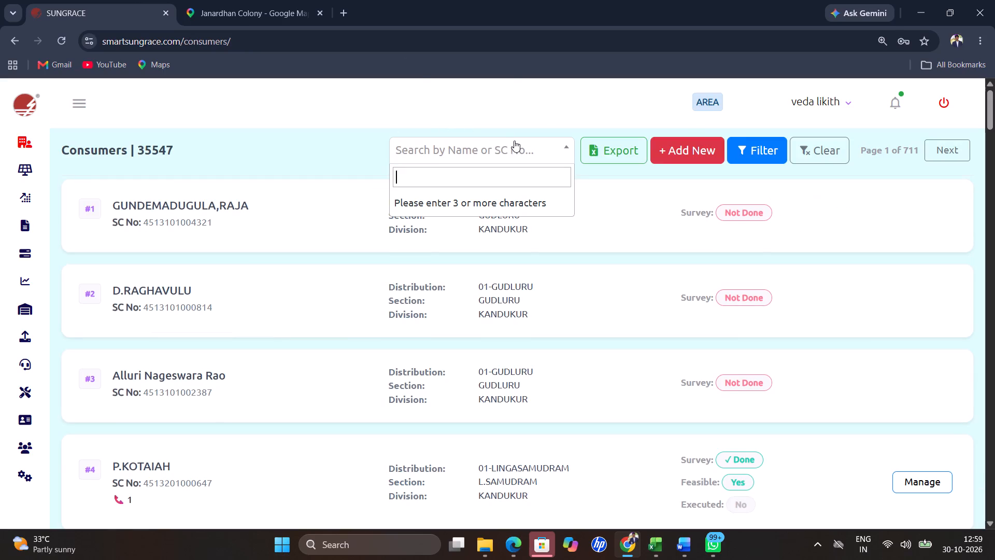
{"action": "key", "text": "ctrl+v"}
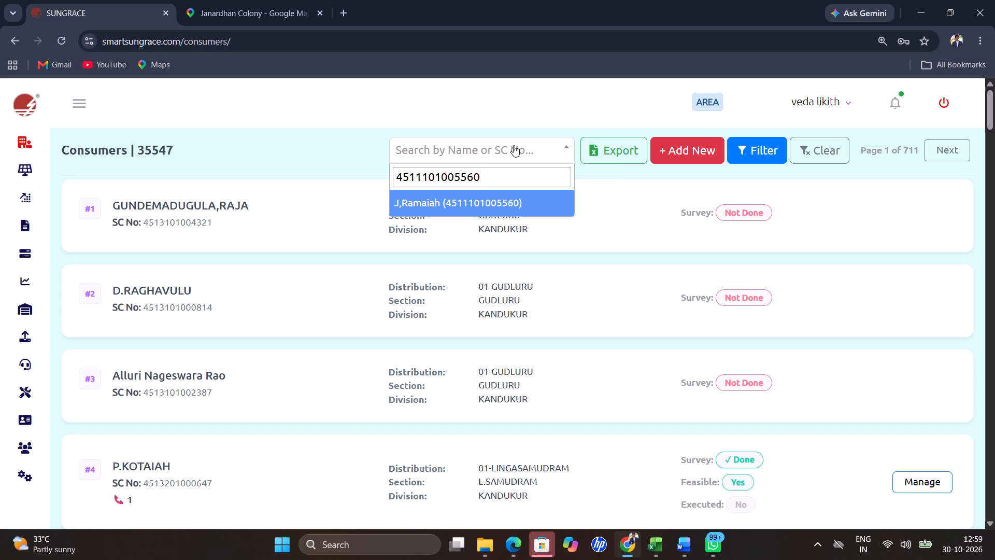
{"action": "double_click", "coordinate": [457, 209]}
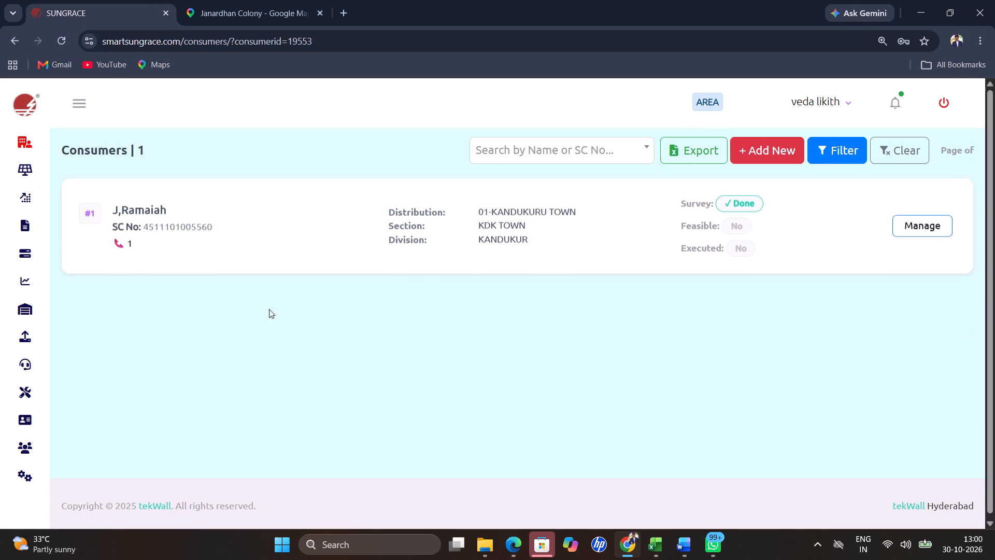
{"action": "double_click", "coordinate": [733, 205]}
{"action": "left_click", "coordinate": [546, 242]}
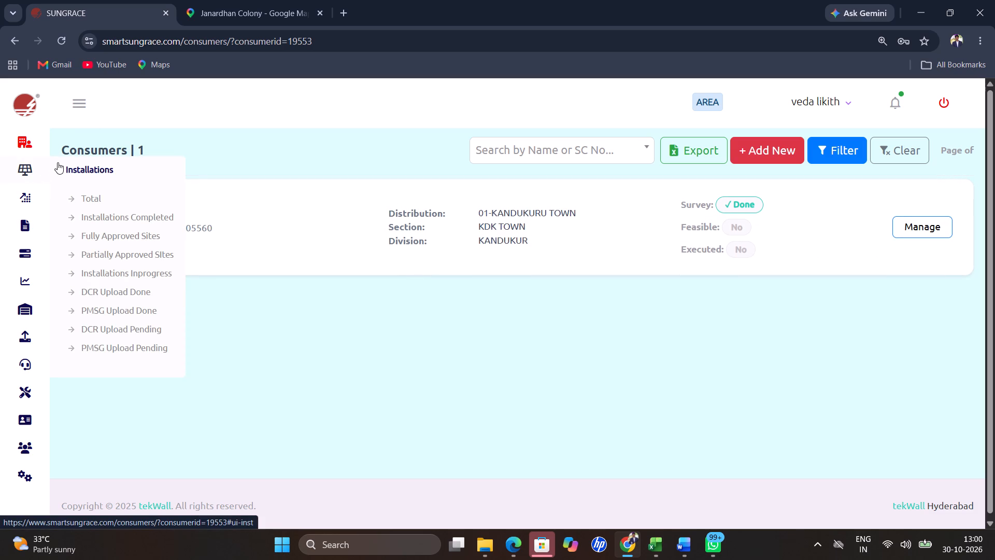
Find the consumer's site survey among the Non-Feasible Sites using the copied Service Number.
{"action": "left_click", "coordinate": [108, 229]}
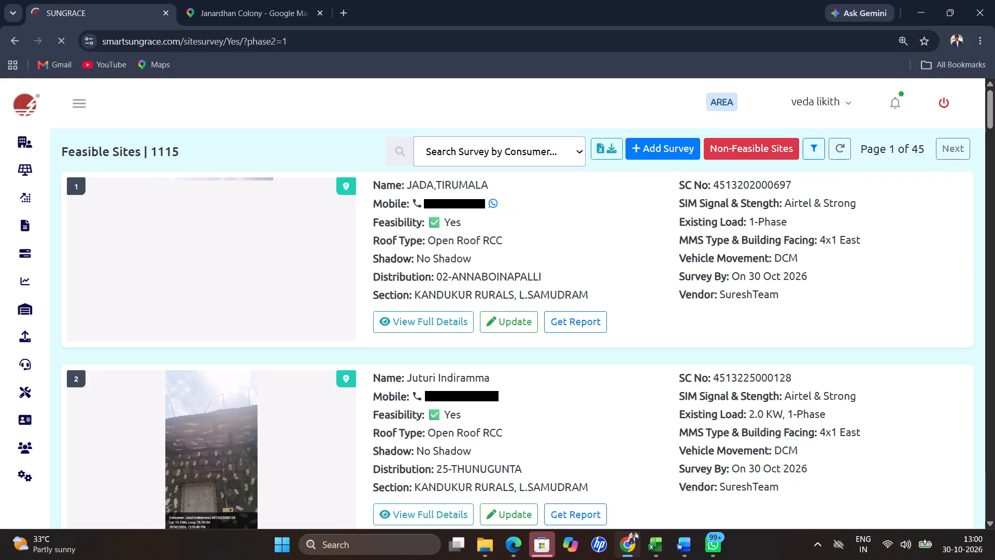
{"action": "double_click", "coordinate": [751, 139]}
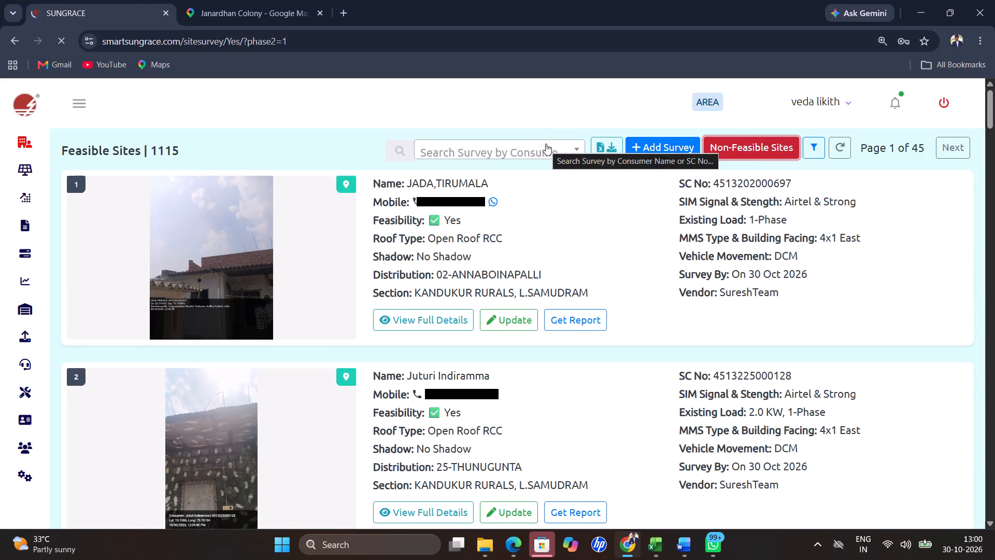
{"action": "left_click", "coordinate": [546, 144]}
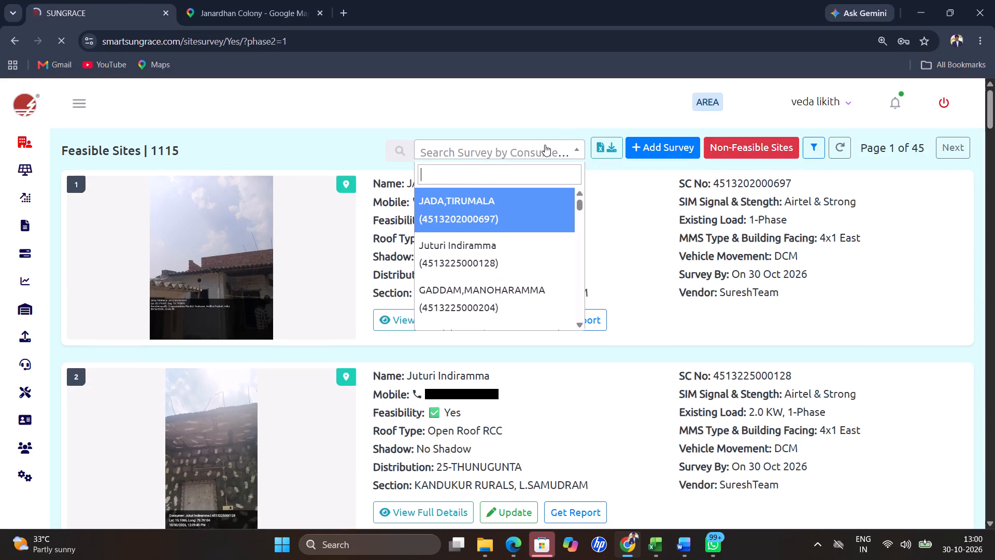
{"action": "left_click", "coordinate": [743, 151]}
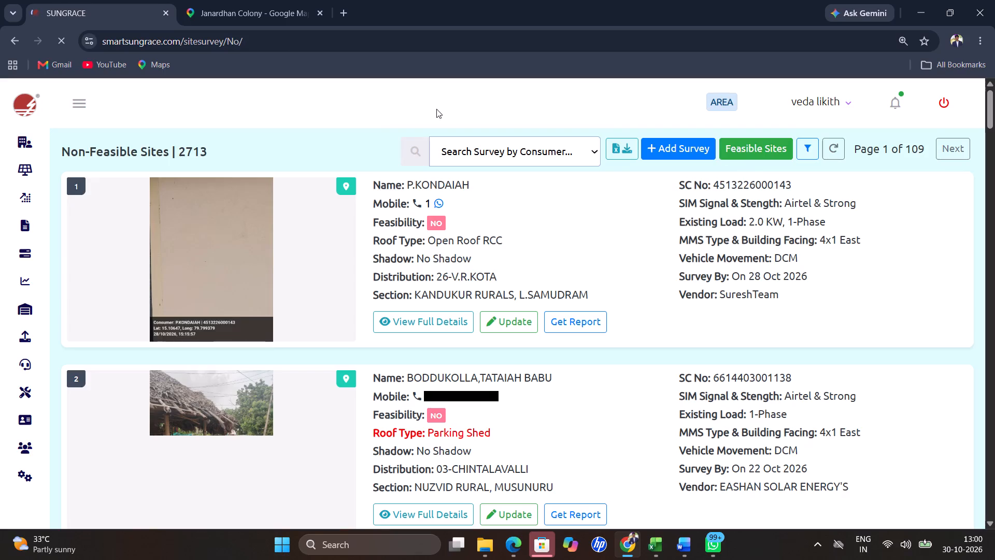
{"action": "left_click", "coordinate": [485, 151]}
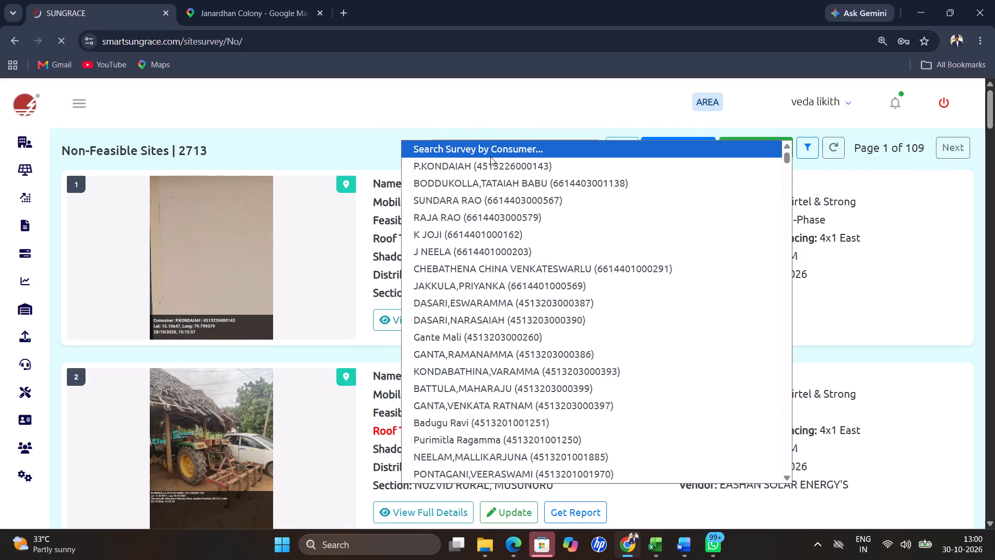
{"action": "left_click", "coordinate": [926, 222]}
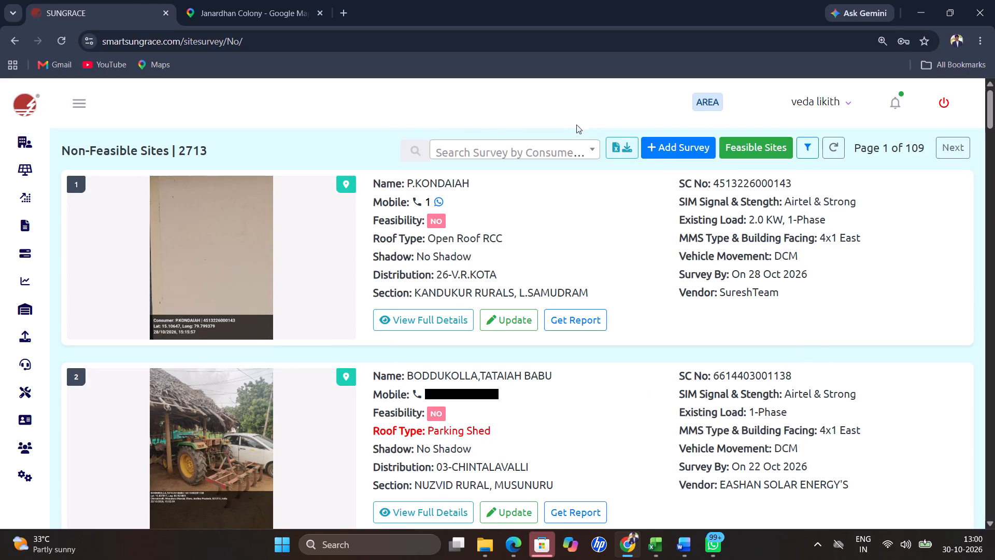
{"action": "left_click", "coordinate": [594, 152]}
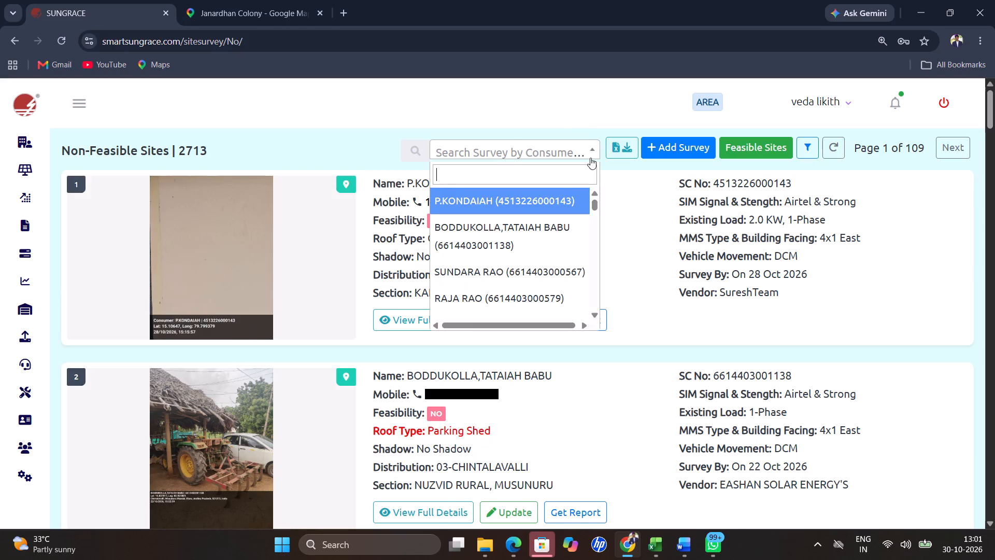
{"action": "key", "text": "ctrl+v"}
{"action": "key", "text": "Return"}
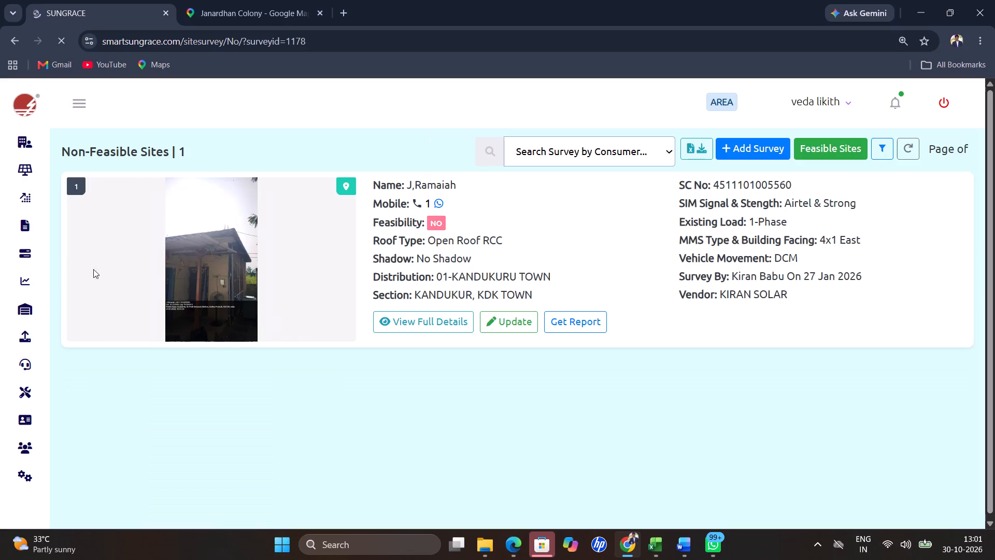
Edit the found site survey, set Feasibility to Yes, and submit the survey form.
{"action": "left_click", "coordinate": [523, 331]}
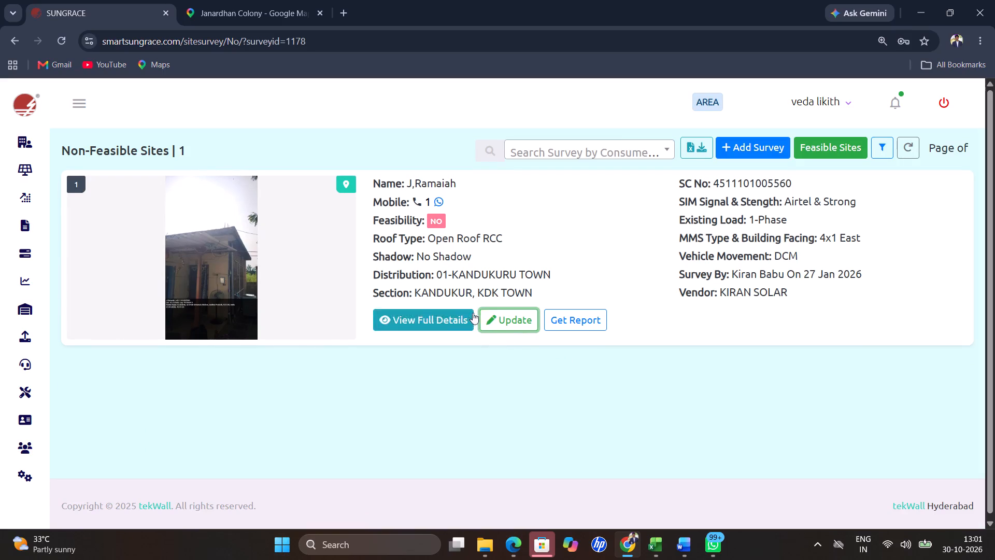
{"action": "double_click", "coordinate": [521, 317]}
{"action": "left_click", "coordinate": [405, 166]}
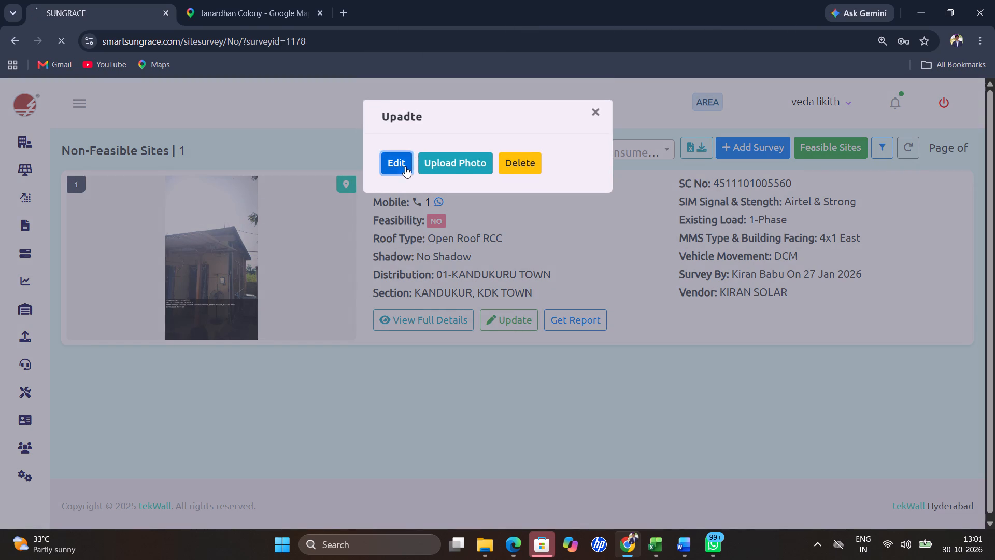
{"action": "scroll", "coordinate": [438, 254], "scroll_direction": "down", "scroll_amount": 4}
{"action": "scroll", "coordinate": [443, 251], "scroll_direction": "up", "scroll_amount": 1}
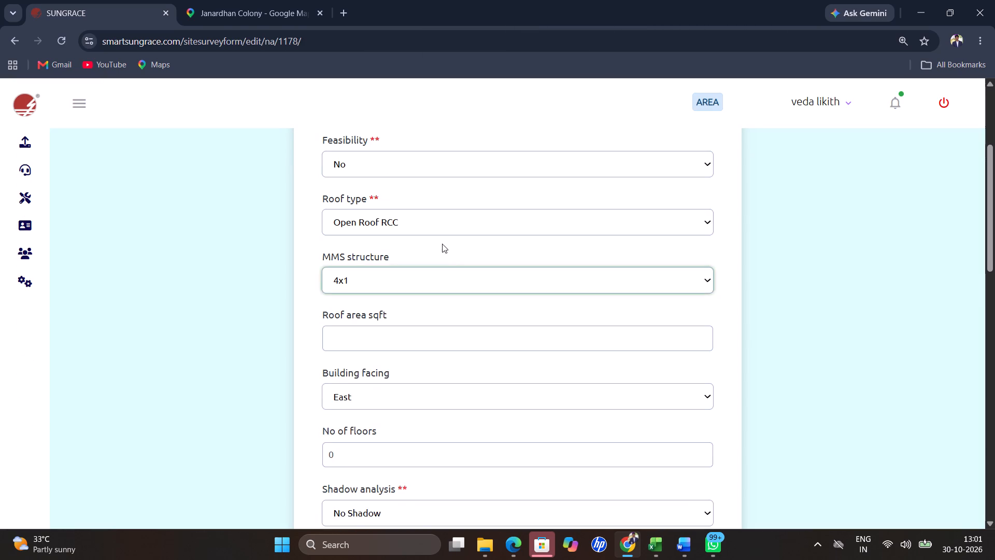
{"action": "scroll", "coordinate": [449, 228], "scroll_direction": "up", "scroll_amount": 1}
{"action": "left_click", "coordinate": [484, 236]}
{"action": "left_click", "coordinate": [450, 258]}
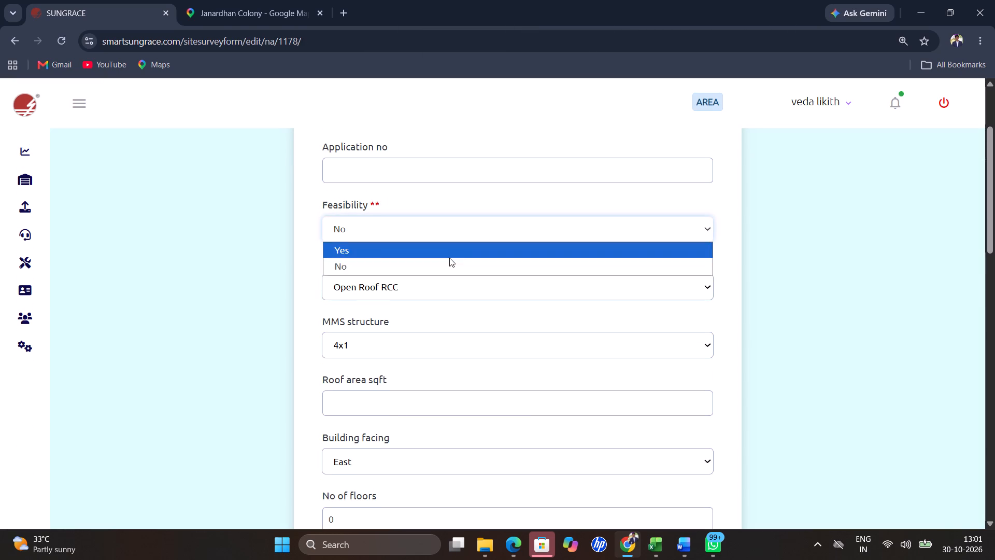
{"action": "scroll", "coordinate": [603, 261], "scroll_direction": "down", "scroll_amount": 5}
{"action": "scroll", "coordinate": [519, 424], "scroll_direction": "down", "scroll_amount": 4}
{"action": "scroll", "coordinate": [557, 457], "scroll_direction": "down", "scroll_amount": 4}
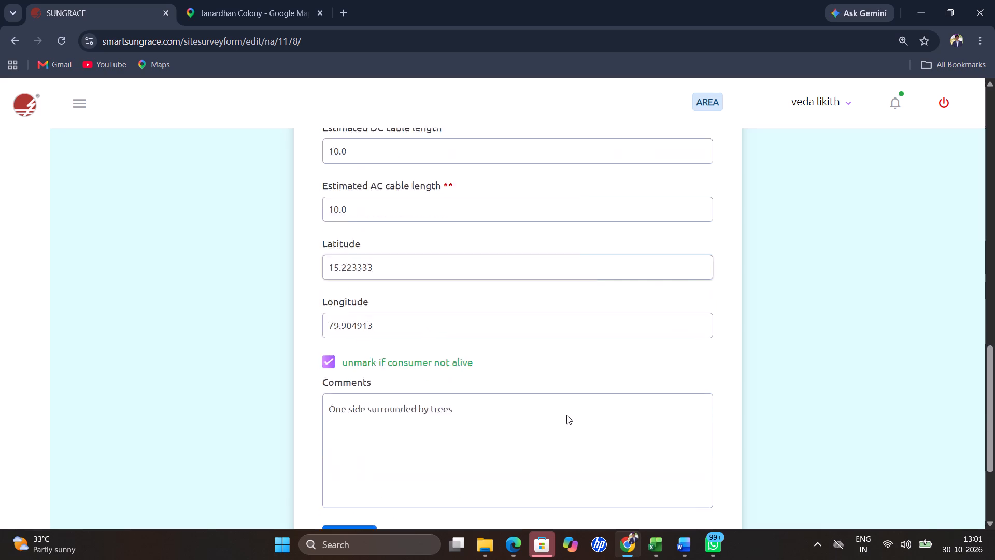
{"action": "scroll", "coordinate": [566, 415], "scroll_direction": "down", "scroll_amount": 6}
{"action": "left_click", "coordinate": [339, 388]}
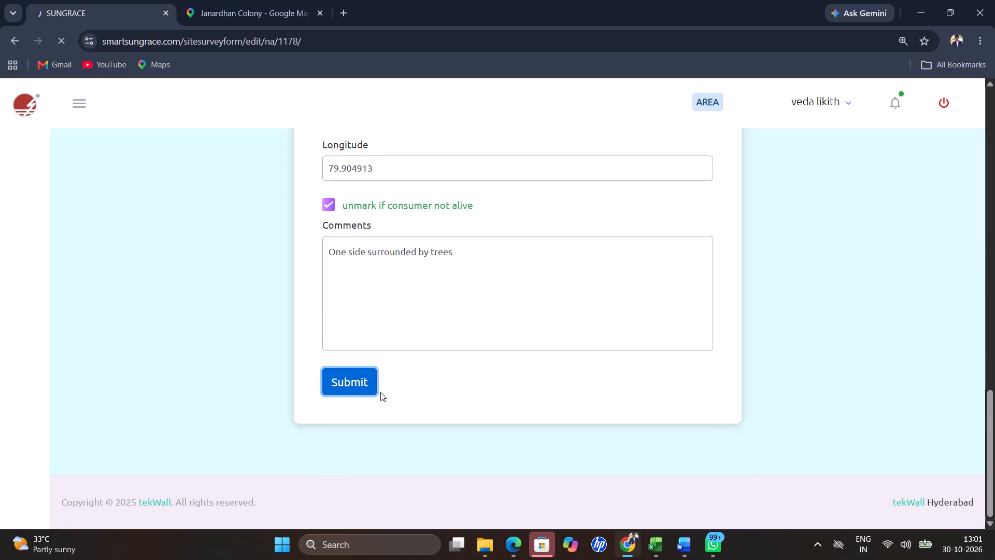
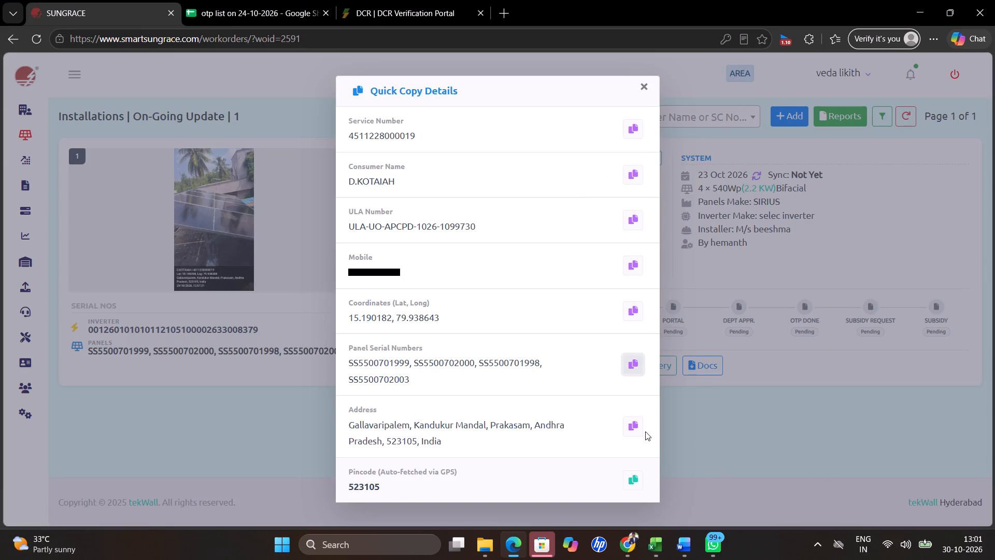
Copy the consumer's address from the SUNGRACE Quick Copy Details and paste it into the DCR form's Remarks field.
{"action": "left_click", "coordinate": [637, 426]}
{"action": "left_click", "coordinate": [618, 141]}
{"action": "left_click", "coordinate": [440, 21]}
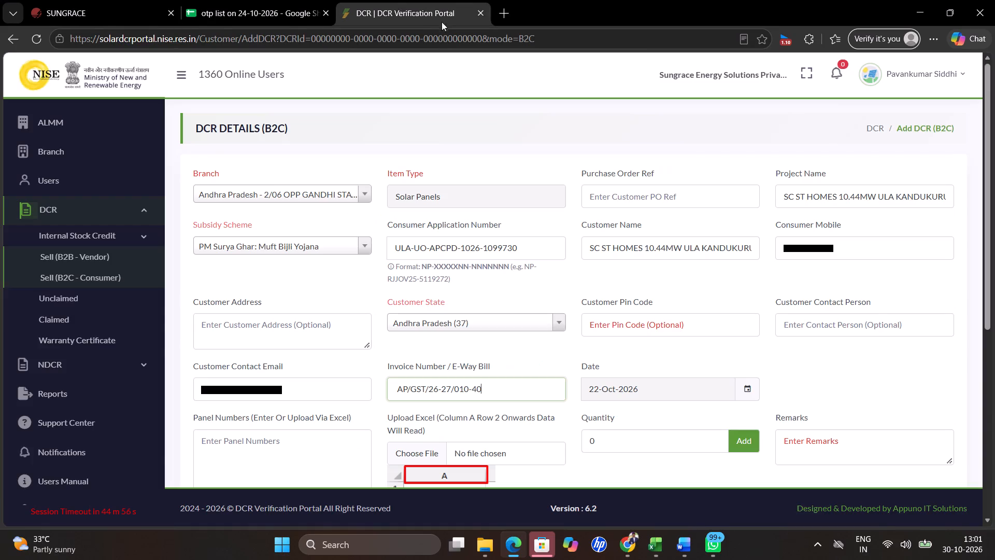
{"action": "left_click", "coordinate": [935, 451]}
{"action": "key", "text": "ctrl+v"}
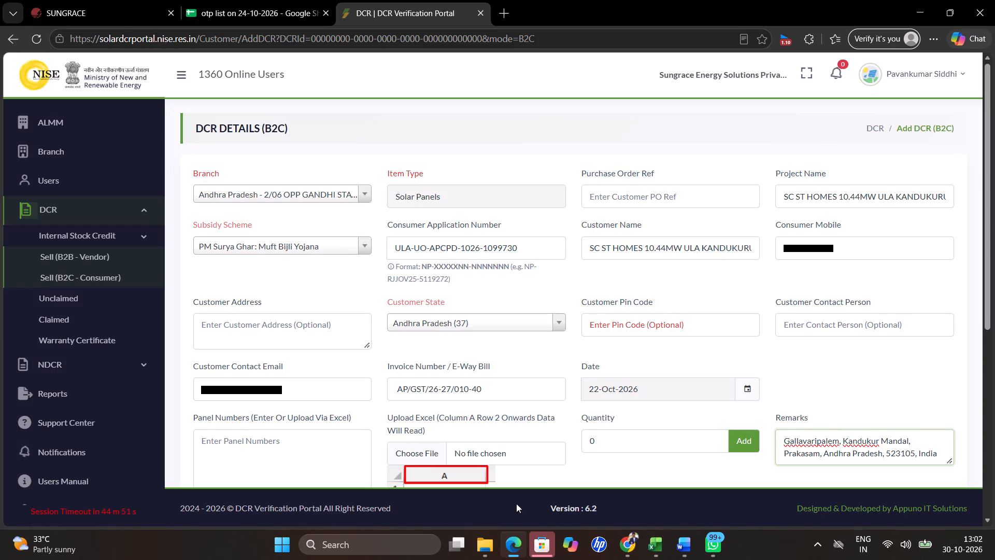
Fill in Customer Pin Code with the pin code copied from the address in Remarks.
{"action": "left_click", "coordinate": [675, 316]}
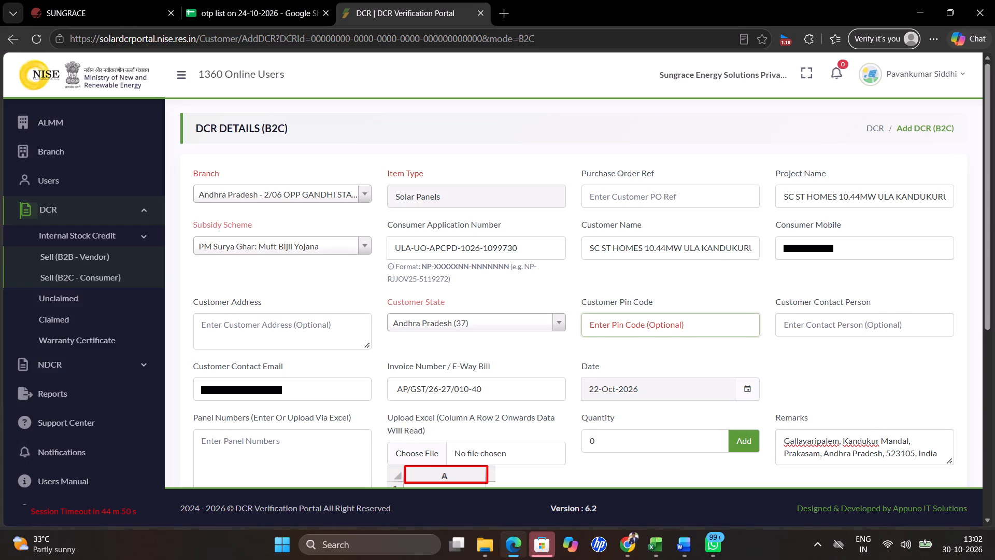
{"action": "double_click", "coordinate": [903, 457]}
{"action": "key", "text": "ctrl+c"}
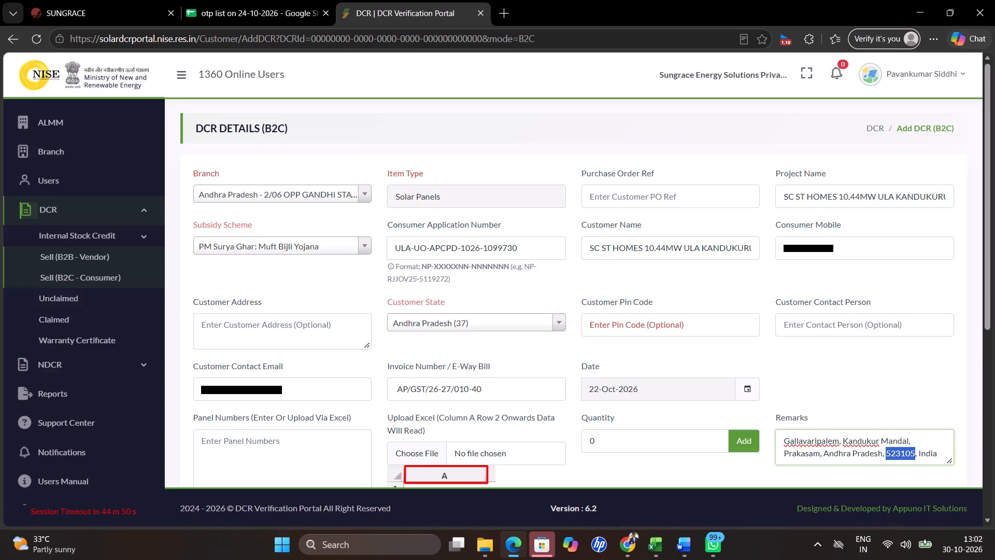
{"action": "double_click", "coordinate": [670, 319]}
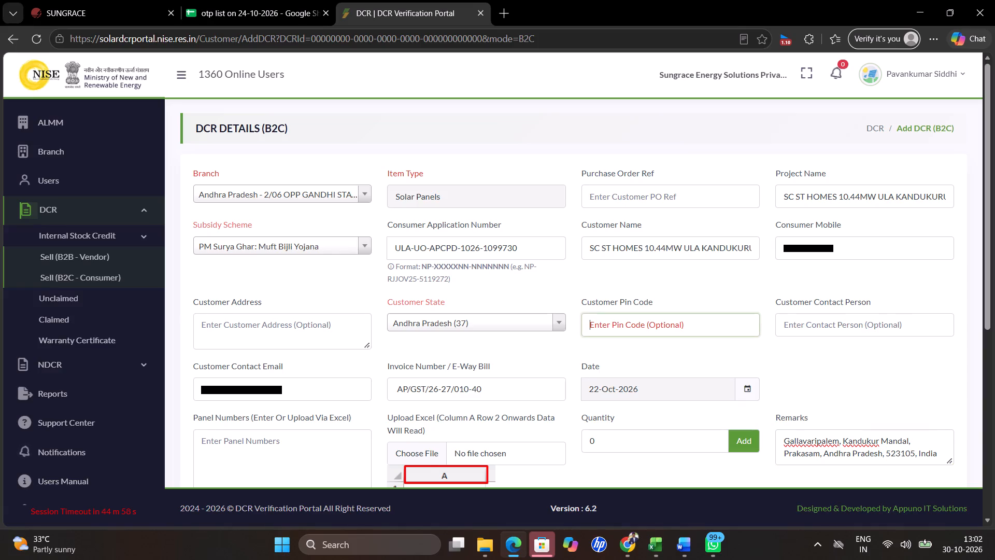
{"action": "key", "text": "ctrl+v"}
{"action": "scroll", "coordinate": [672, 317], "scroll_direction": "up", "scroll_amount": 3}
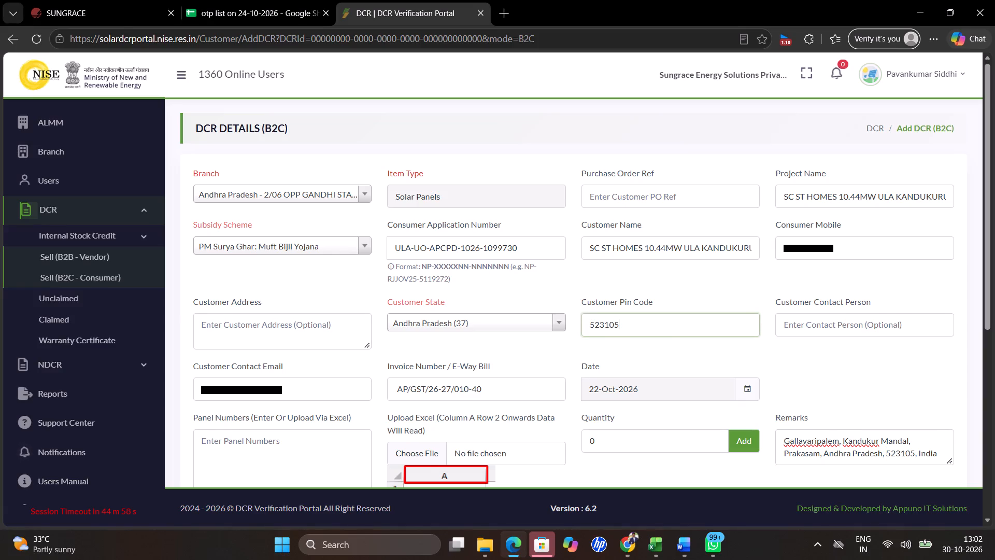
{"action": "scroll", "coordinate": [673, 318], "scroll_direction": "up", "scroll_amount": 5}
{"action": "scroll", "coordinate": [653, 360], "scroll_direction": "down", "scroll_amount": 7}
Copy the consumer's service number from the SUNGRACE Quick Copy Details and return to the DCR form.
{"action": "left_click", "coordinate": [81, 6]}
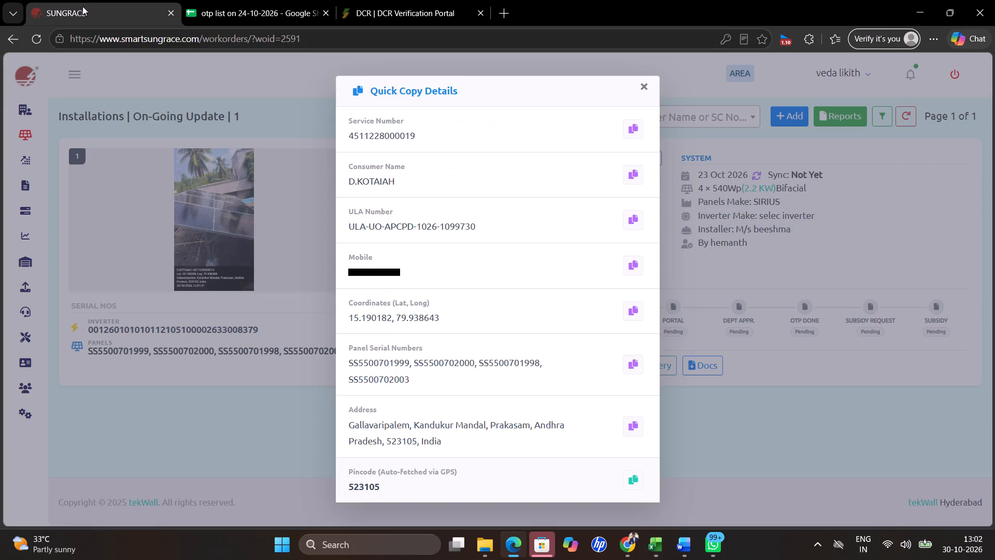
{"action": "left_click", "coordinate": [637, 121]}
{"action": "left_click", "coordinate": [635, 125]}
{"action": "double_click", "coordinate": [614, 126]}
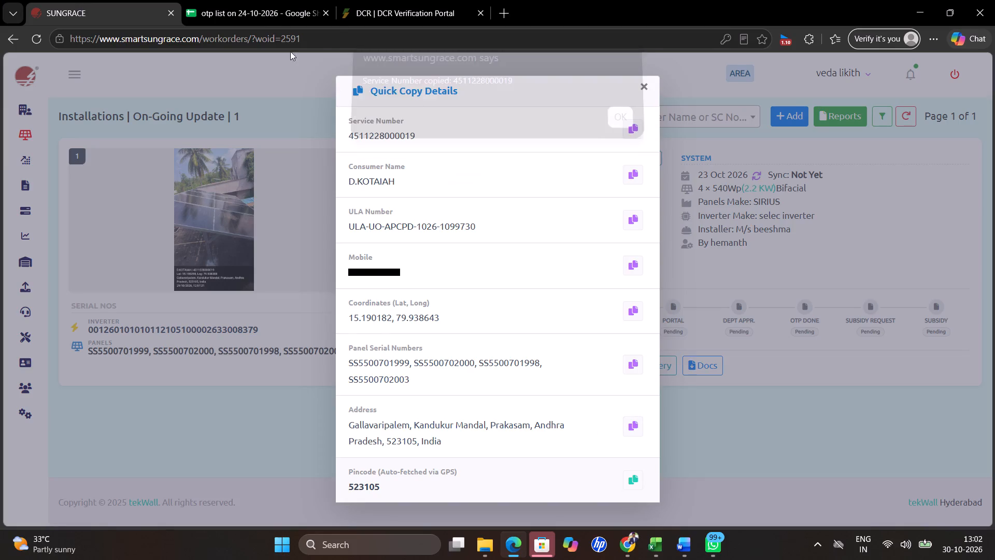
{"action": "left_click", "coordinate": [405, 0]}
{"action": "scroll", "coordinate": [438, 274], "scroll_direction": "up", "scroll_amount": 2}
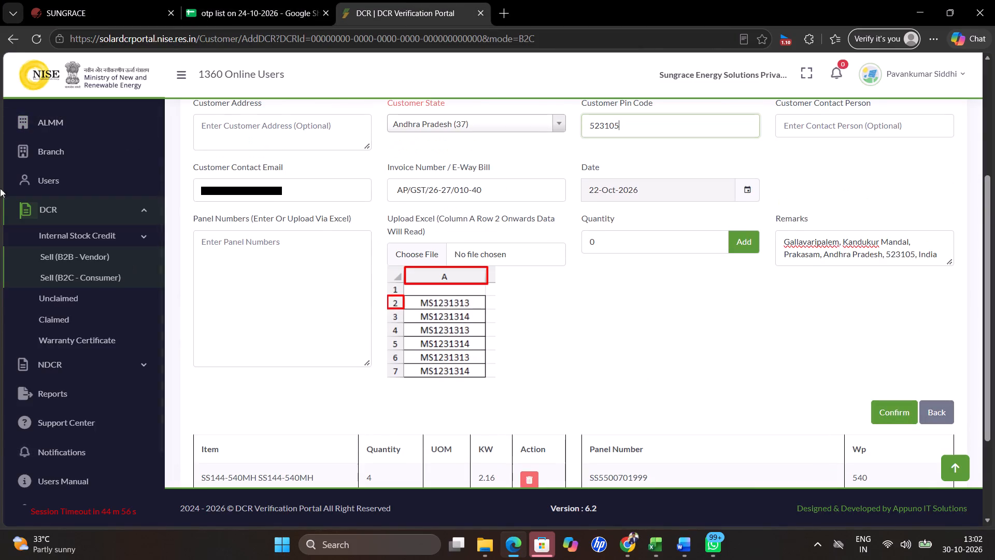
Create a new folder named 40 inside the DCR010 folder in File Explorer.
{"action": "left_click", "coordinate": [477, 542]}
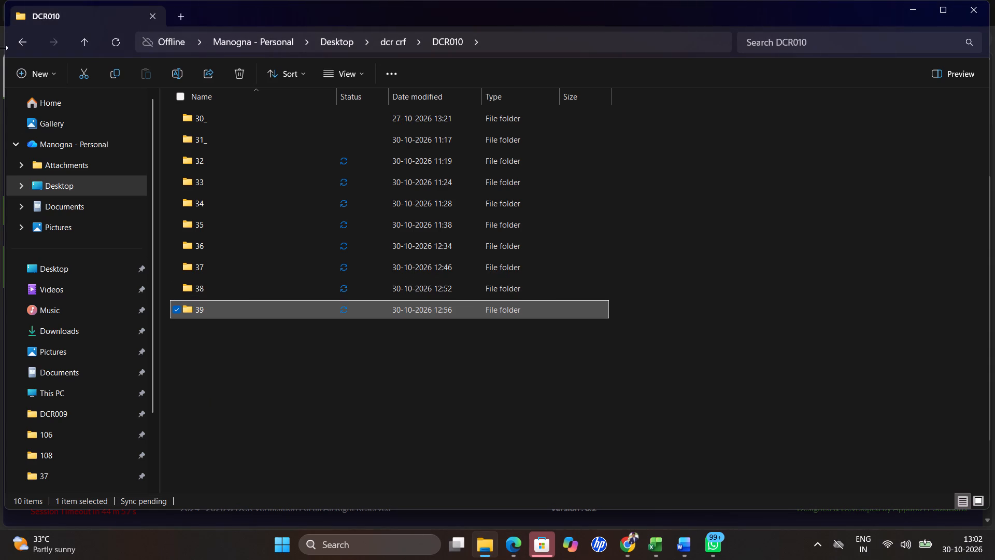
{"action": "left_click", "coordinate": [30, 66]}
{"action": "left_click", "coordinate": [76, 105]}
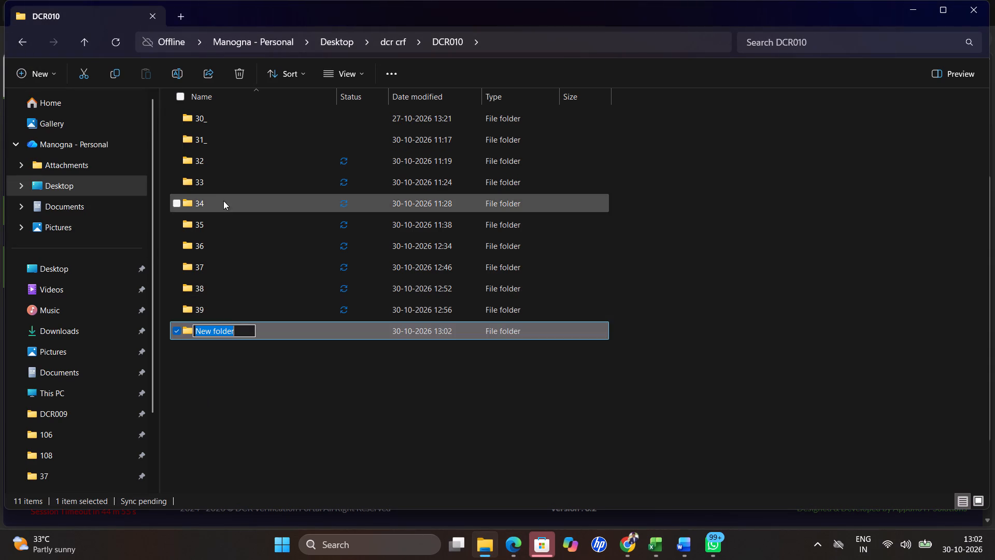
{"action": "key", "text": "BackSpace"}
{"action": "type", "text": "410"}
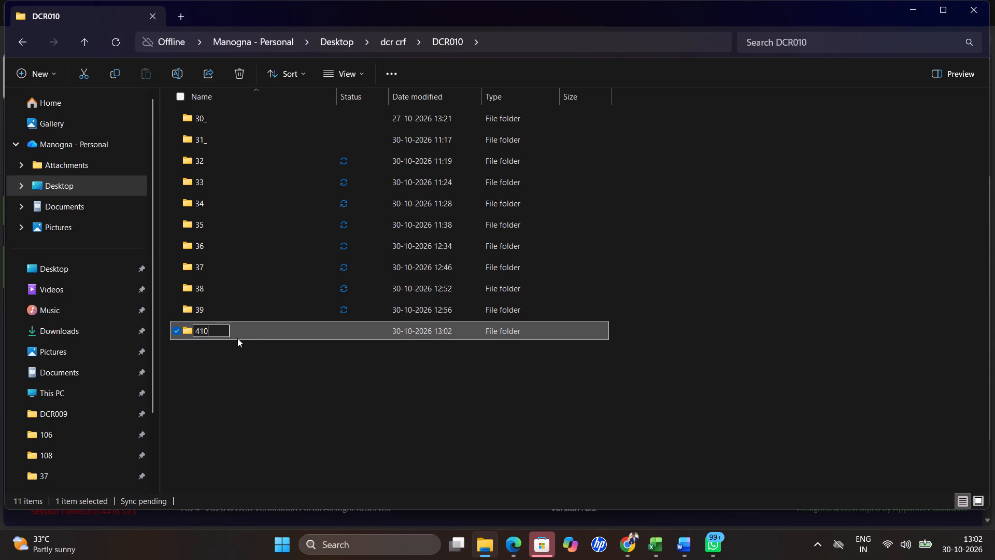
{"action": "key", "text": "BackSpace"}
{"action": "key", "text": "BackSpace"}
{"action": "key", "text": "0"}
{"action": "key", "text": "Return"}
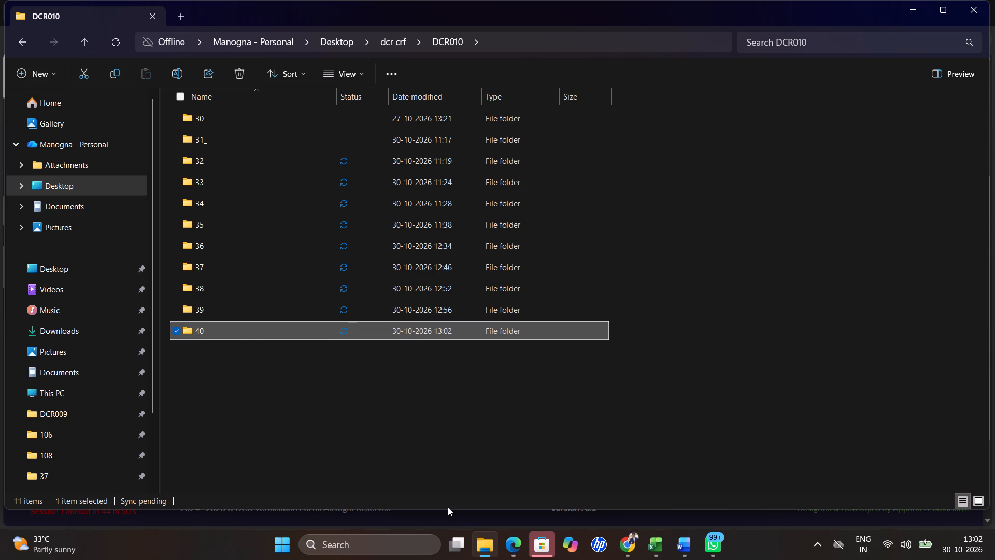
Switch back to the DCR portal in the browser and submit the completed B2C form, accepting the confirmation.
{"action": "left_click", "coordinate": [517, 553]}
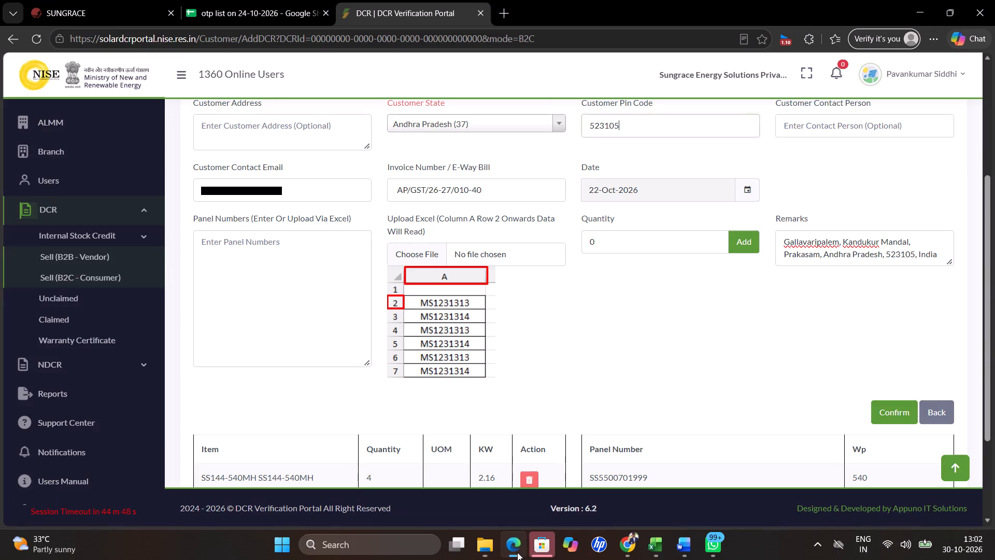
{"action": "left_click", "coordinate": [891, 416]}
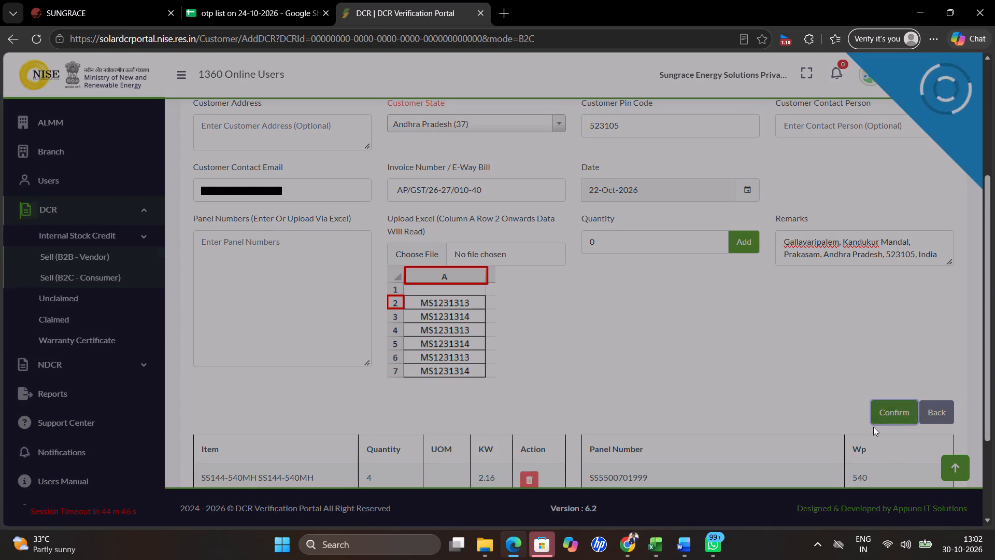
{"action": "double_click", "coordinate": [610, 358]}
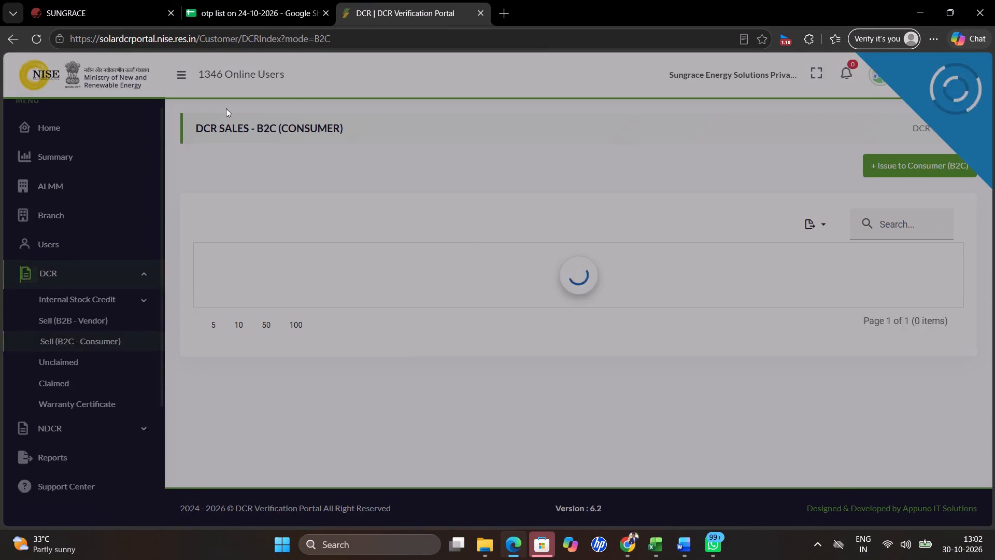
Open the new sale's DCR certificate PDF and save it in DCR010 folder 40, named with the copied service number.
{"action": "left_click", "coordinate": [866, 399]}
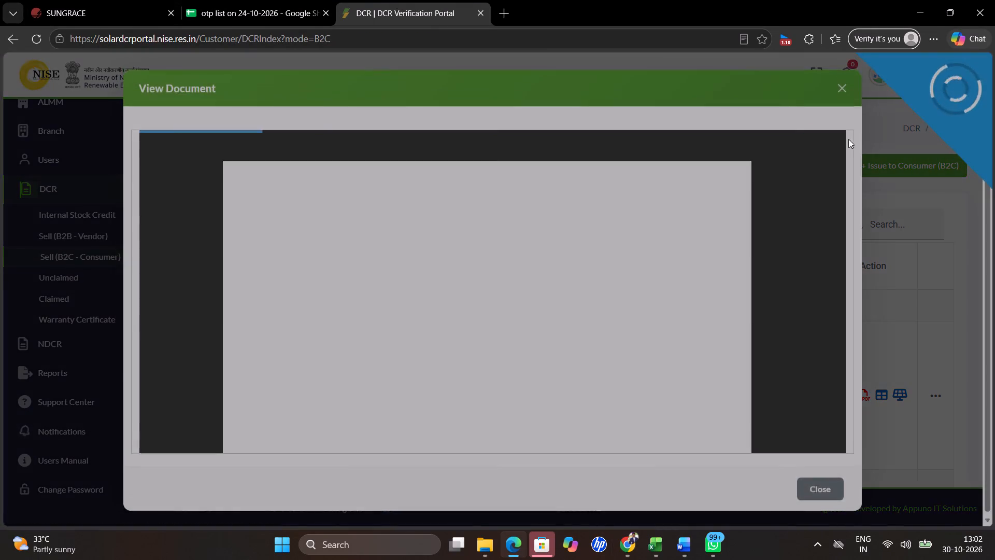
{"action": "left_click", "coordinate": [799, 138]}
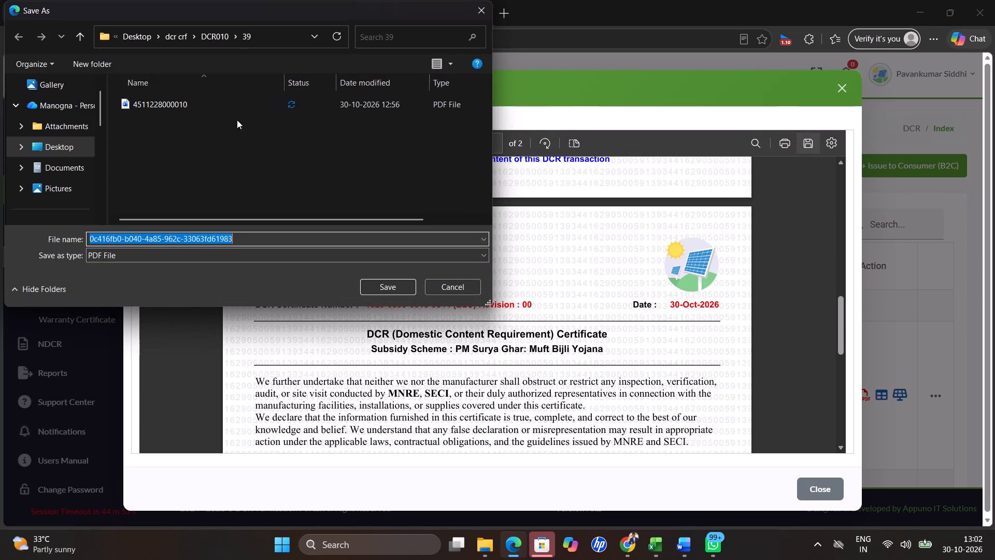
{"action": "left_click", "coordinate": [236, 36]}
{"action": "left_click", "coordinate": [252, 189]}
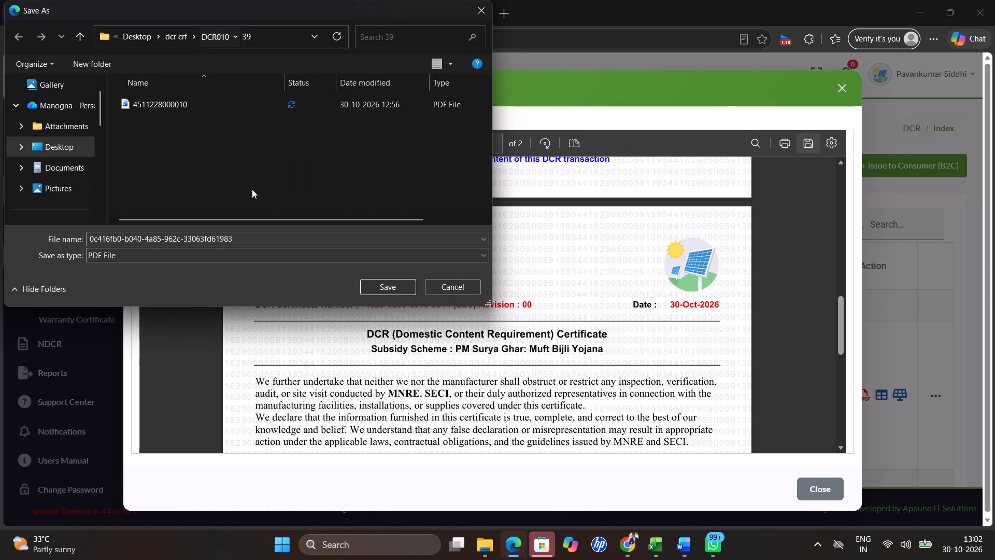
{"action": "left_click", "coordinate": [291, 245]}
{"action": "key", "text": "BackSpace"}
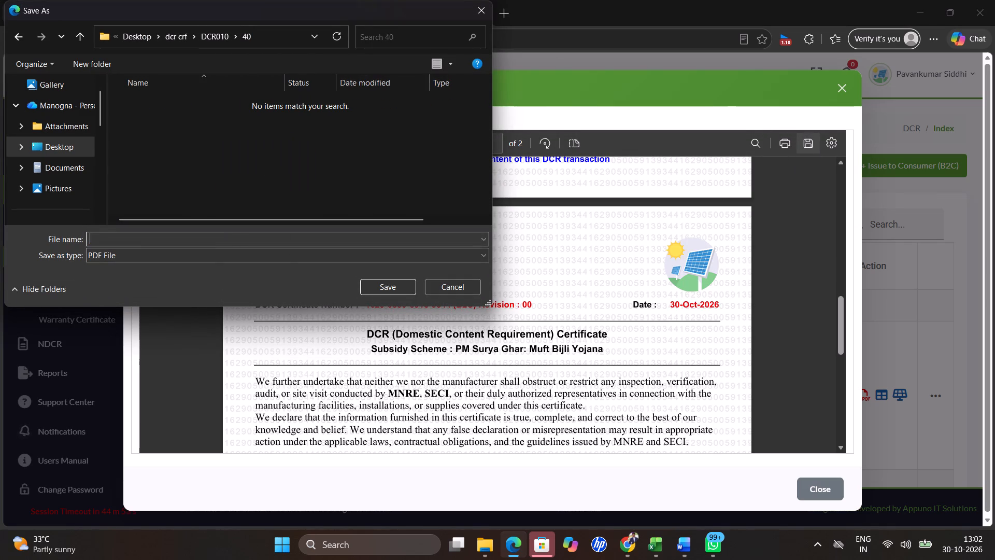
{"action": "key", "text": "ctrl+v"}
{"action": "key", "text": "Return"}
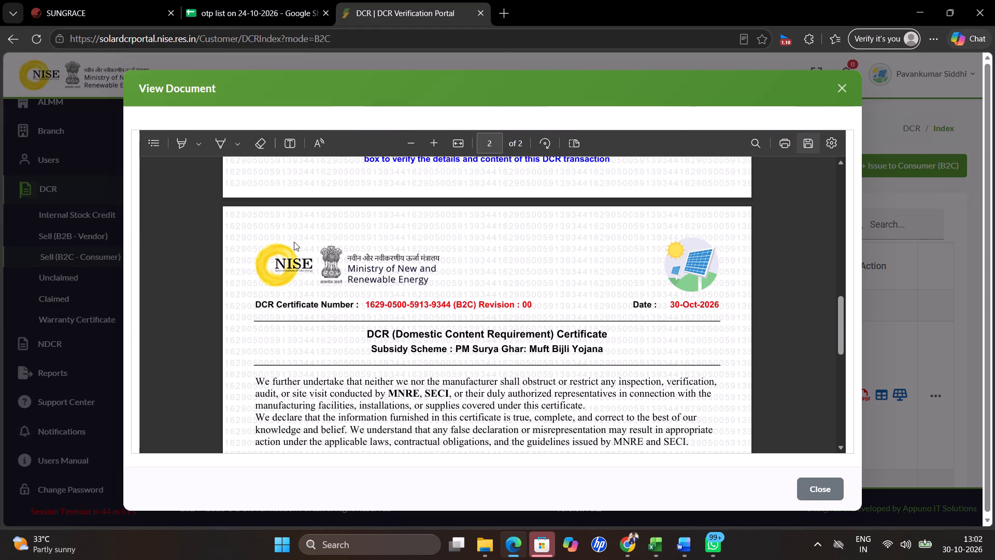
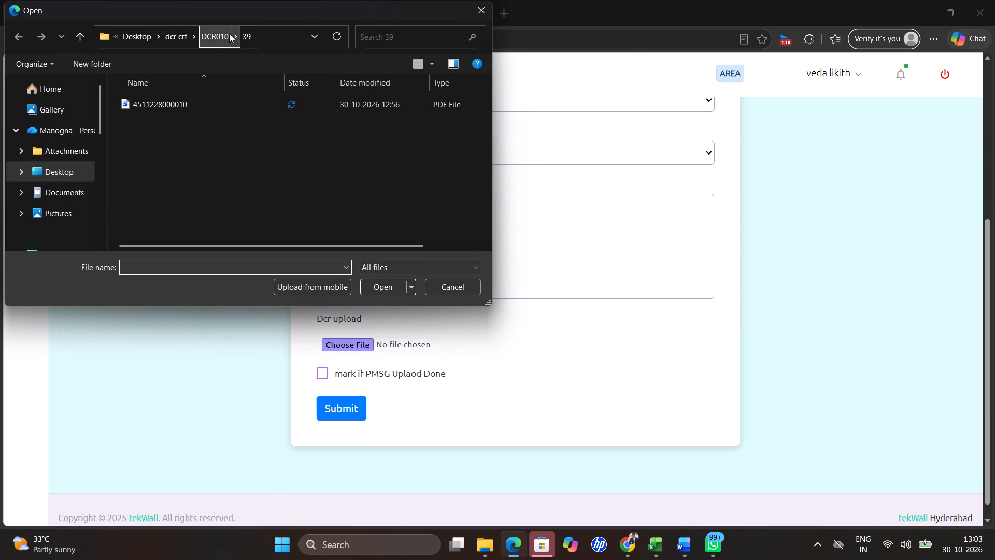
Attach the DCR certificate PDF from DCR010 folder 40 as the Dcr upload and submit the SUNGRACE work order form.
{"action": "left_click", "coordinate": [232, 37]}
{"action": "left_click", "coordinate": [252, 185]}
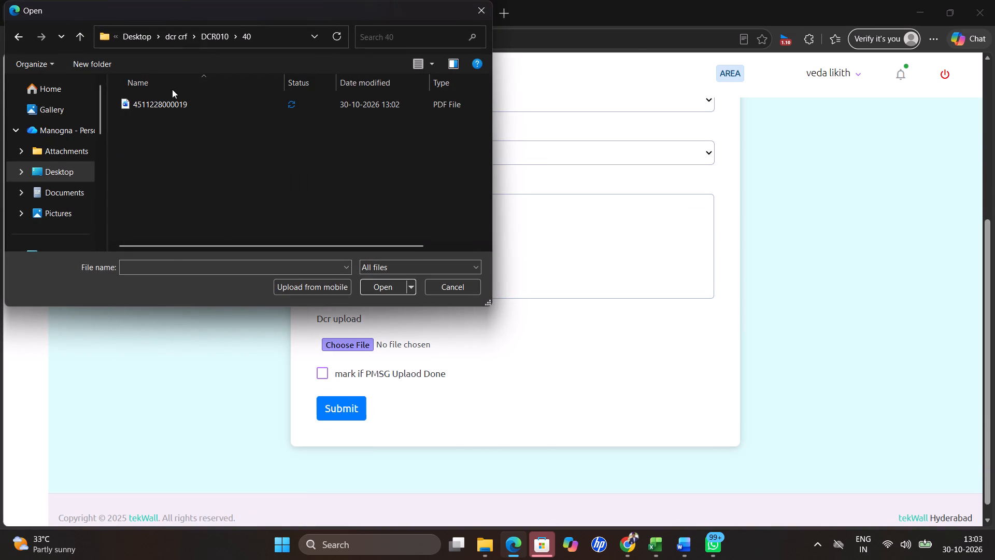
{"action": "double_click", "coordinate": [177, 101]}
{"action": "left_click", "coordinate": [351, 412]}
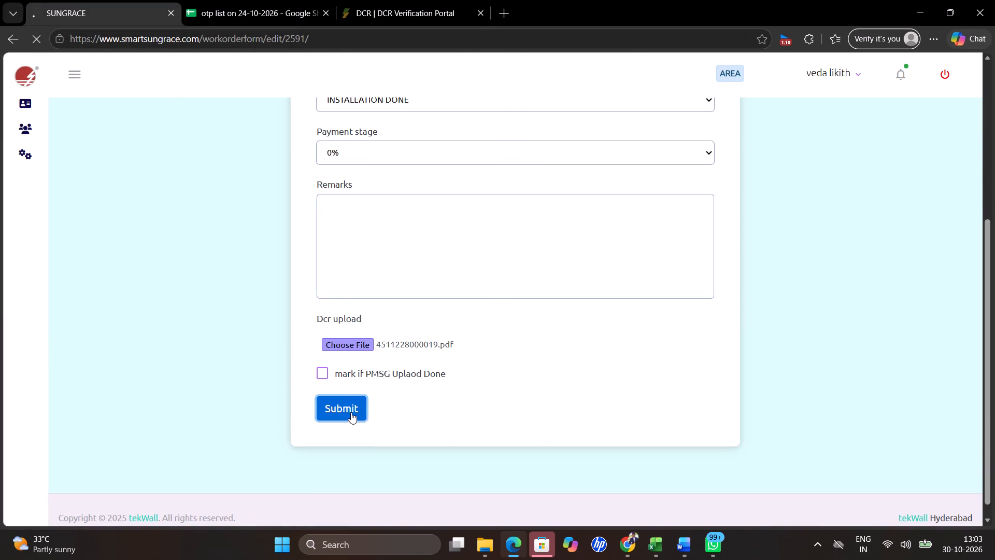
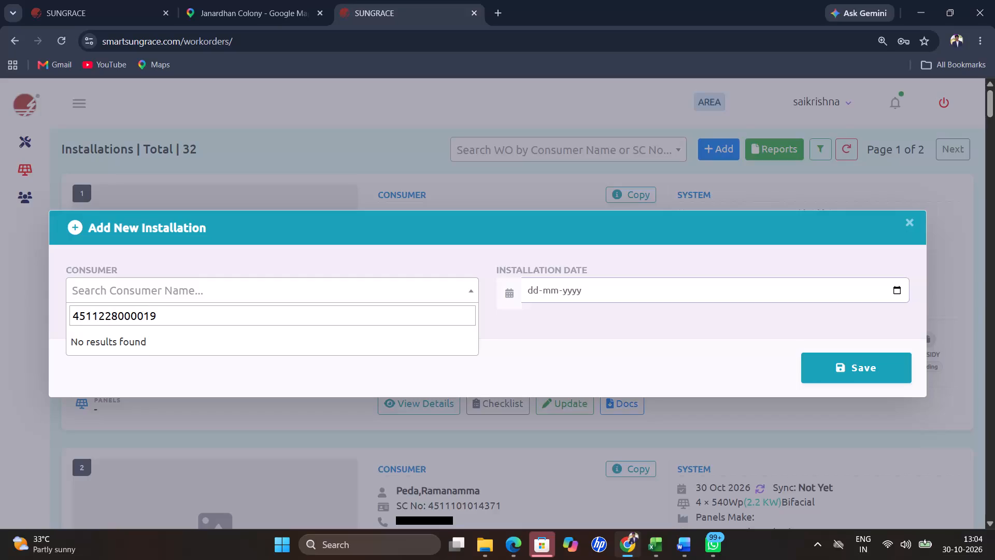
Add a new installation for the consumer matching the copied service number, set its installation date to 30-10-2026, and save it.
{"action": "left_click_drag", "start_coordinate": [157, 314], "coordinate": [60, 335]}
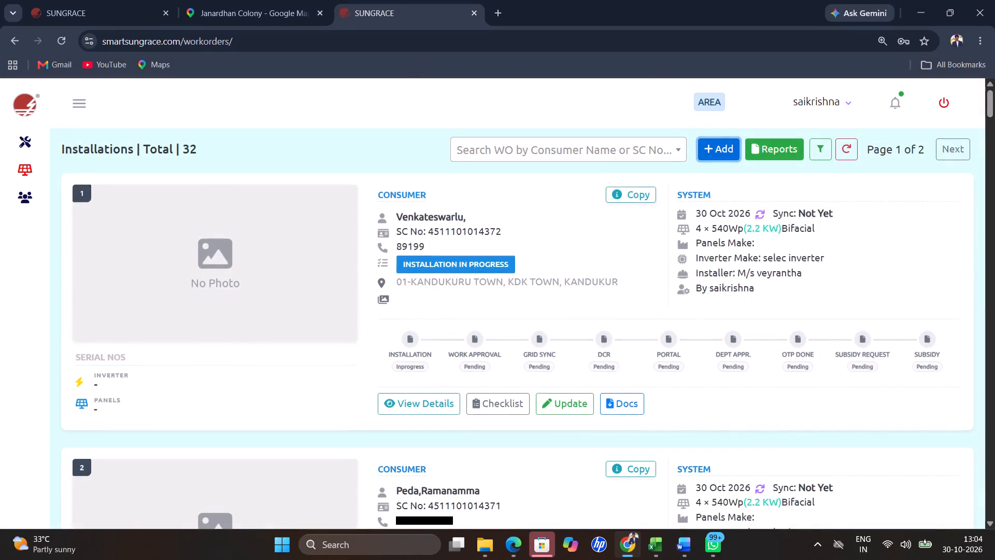
{"action": "left_click", "coordinate": [722, 132]}
{"action": "left_click", "coordinate": [727, 145]}
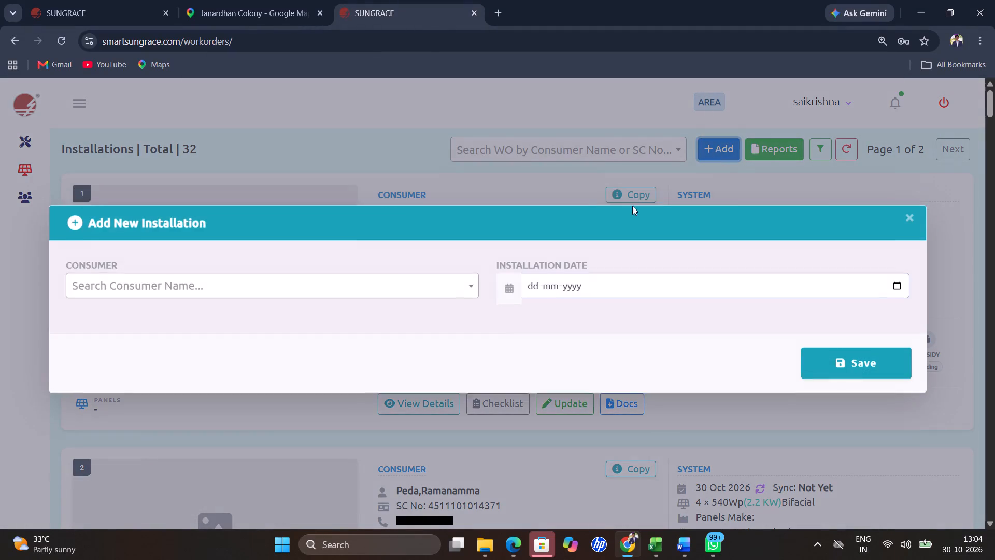
{"action": "left_click", "coordinate": [438, 286]}
{"action": "key", "text": "ctrl+v"}
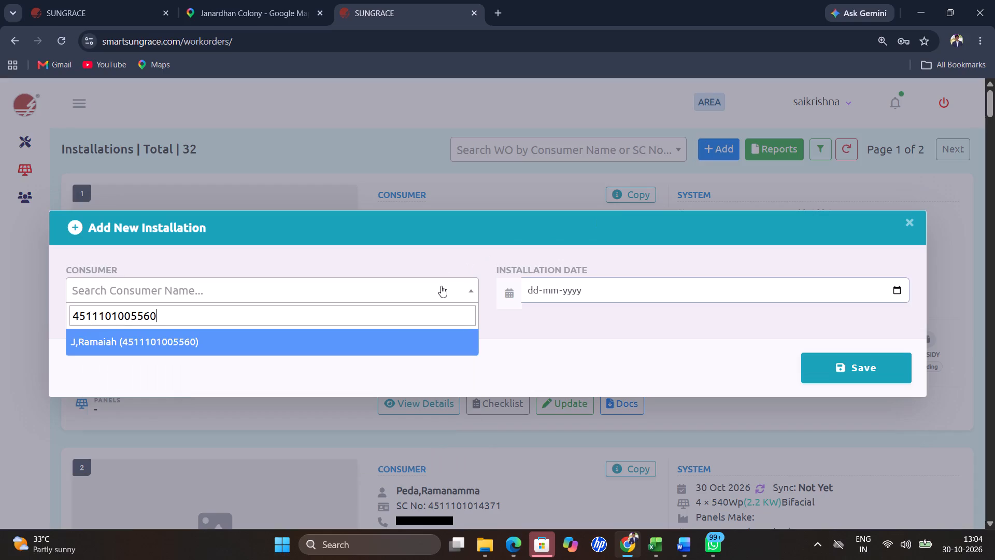
{"action": "key", "text": "Return"}
{"action": "left_click", "coordinate": [677, 283]}
{"action": "left_click", "coordinate": [649, 292]}
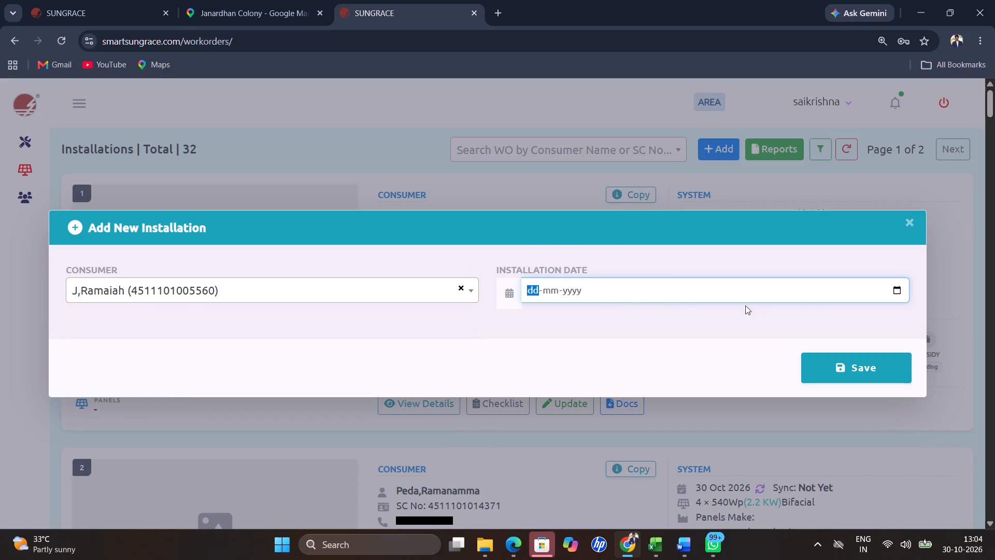
{"action": "left_click", "coordinate": [898, 292]}
{"action": "left_click", "coordinate": [641, 445]}
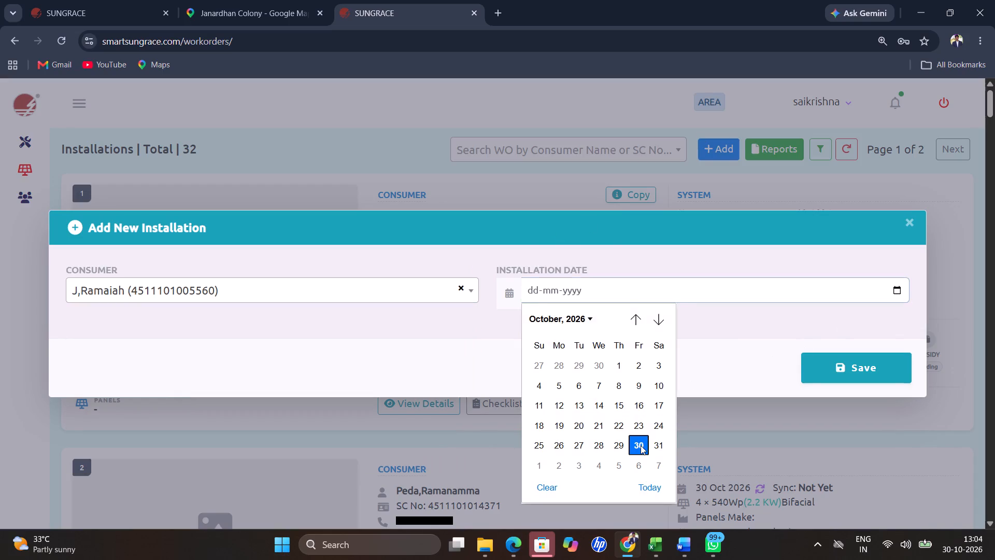
{"action": "left_click", "coordinate": [814, 370]}
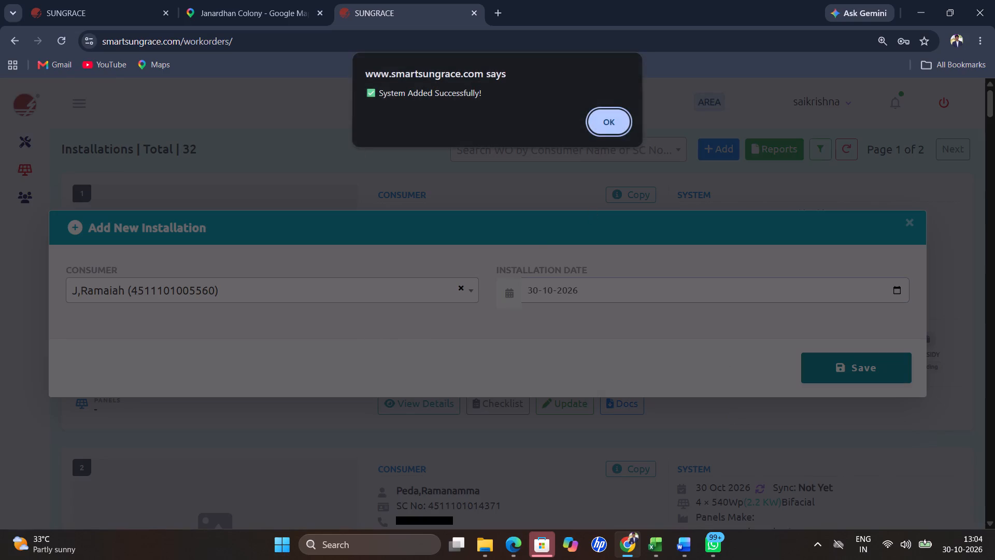
{"action": "left_click", "coordinate": [612, 112]}
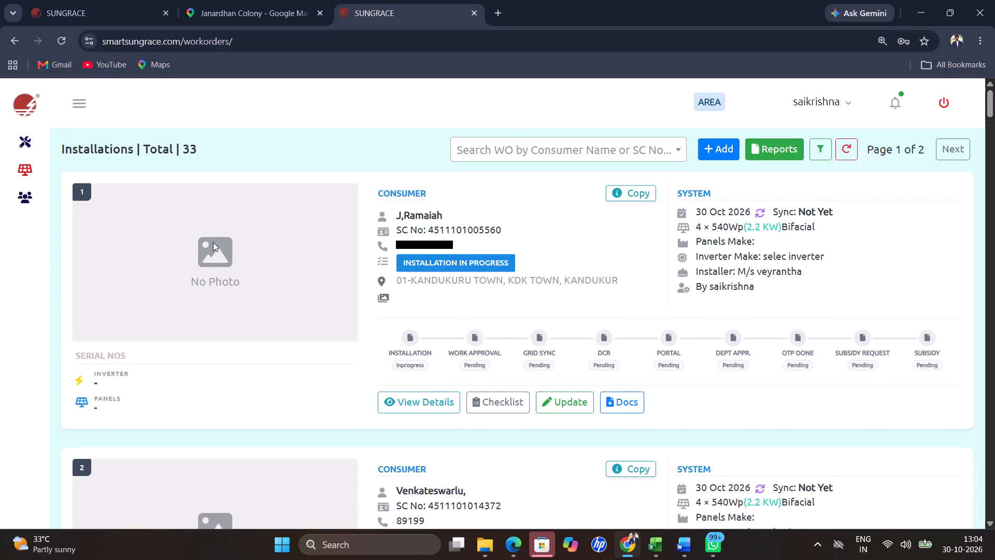
Close the browser tab showing the SUNGRACE installations list.
{"action": "left_click", "coordinate": [468, 14]}
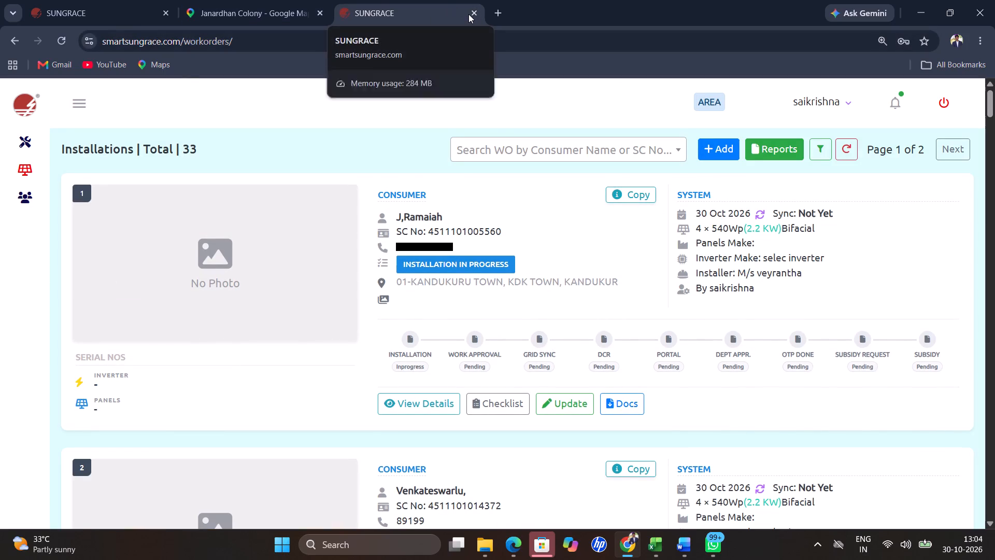
{"action": "left_click", "coordinate": [474, 8]}
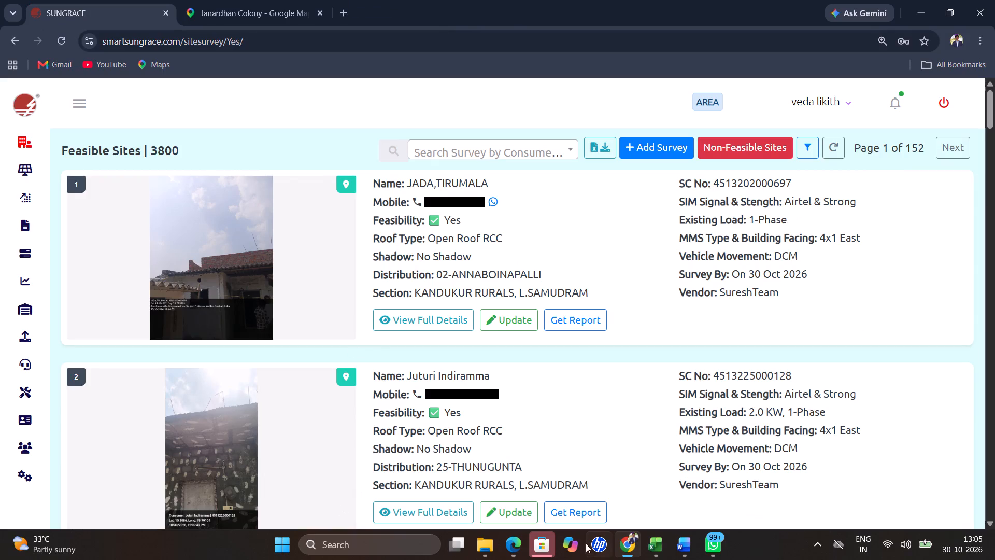
Switch to File Explorer and bring up the DCR010 folder.
{"action": "left_click", "coordinate": [496, 545]}
{"action": "left_click", "coordinate": [505, 542]}
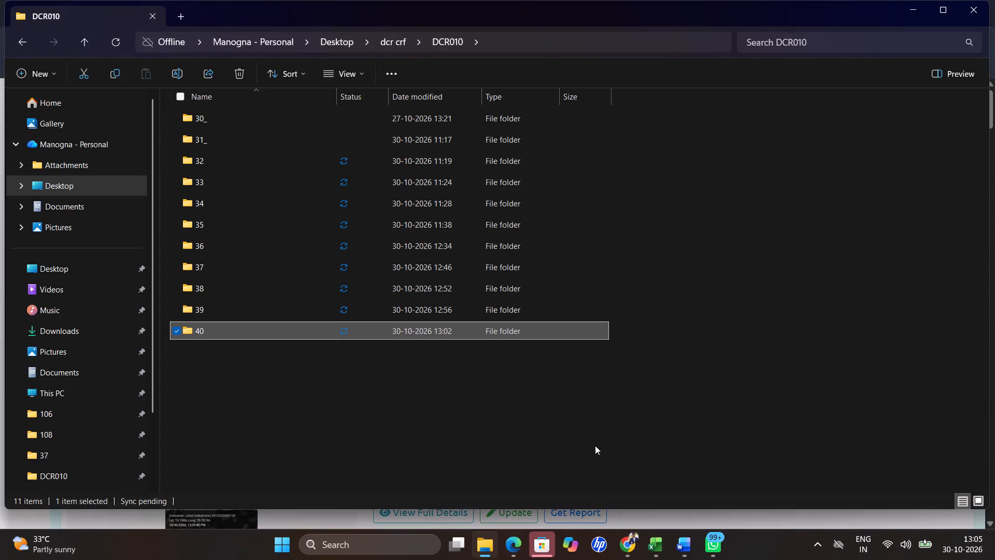
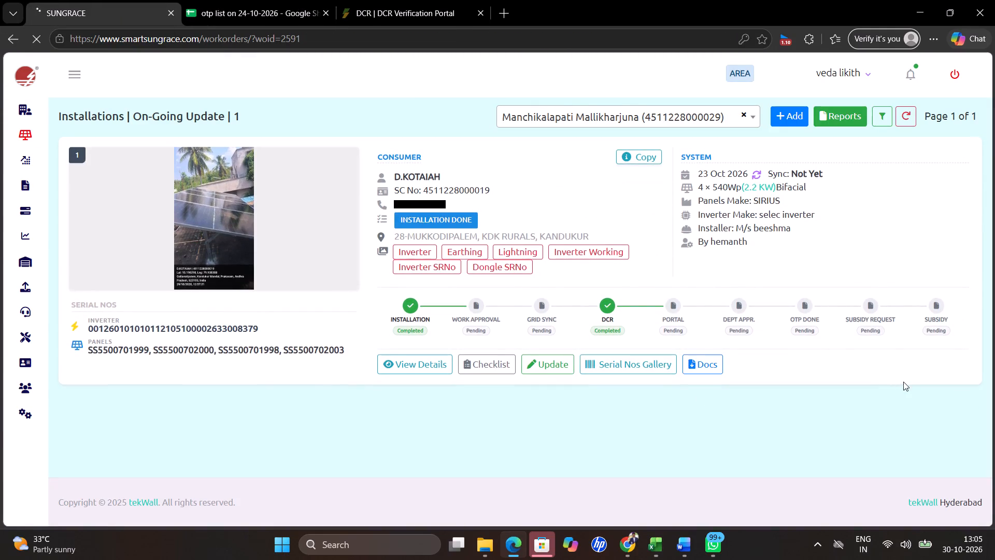
Copy the consumer's ULA number from the quick copy details of the SUNGRACE work order.
{"action": "left_click", "coordinate": [658, 159]}
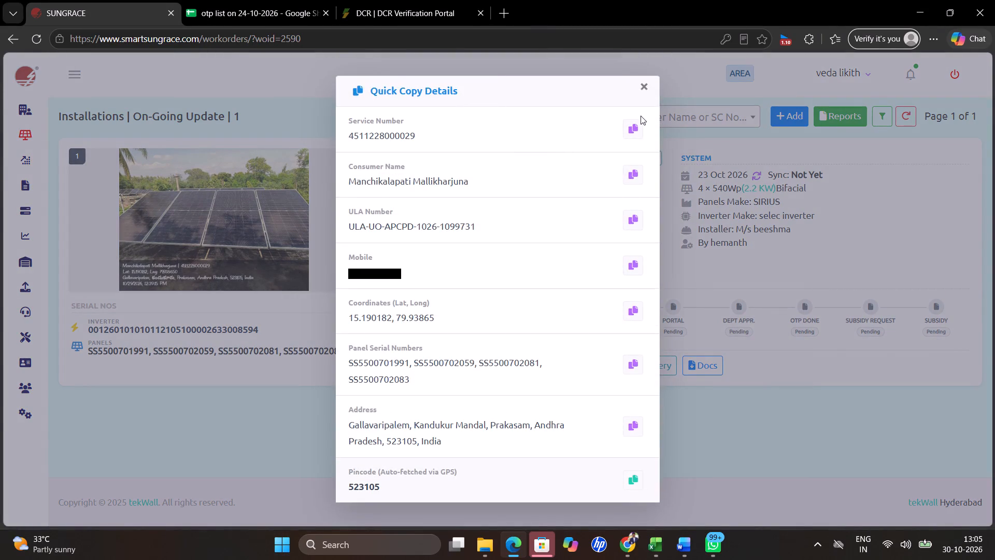
{"action": "left_click", "coordinate": [622, 214]}
{"action": "left_click", "coordinate": [633, 219]}
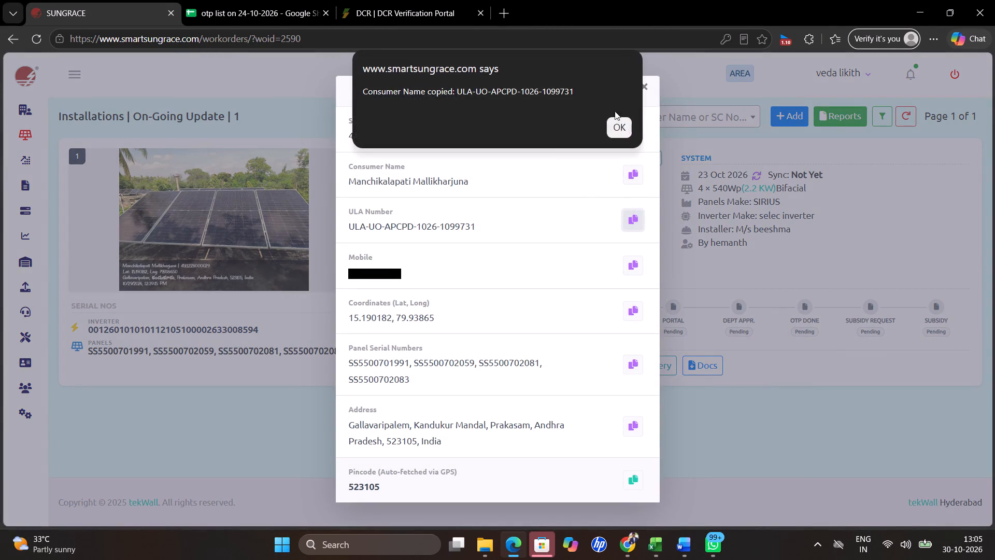
{"action": "left_click", "coordinate": [621, 132]}
On the DCR portal, start a new consumer (B2C) issue with the Andhra Pradesh branch, item type Solar Panels and the copied ULA number as application number.
{"action": "left_click", "coordinate": [364, 13]}
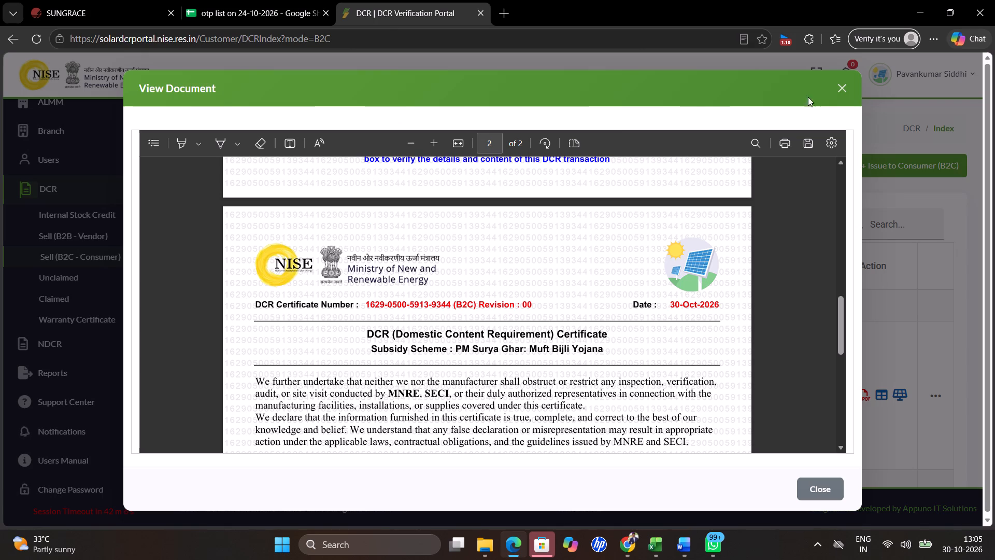
{"action": "left_click", "coordinate": [835, 86]}
{"action": "left_click", "coordinate": [876, 168]}
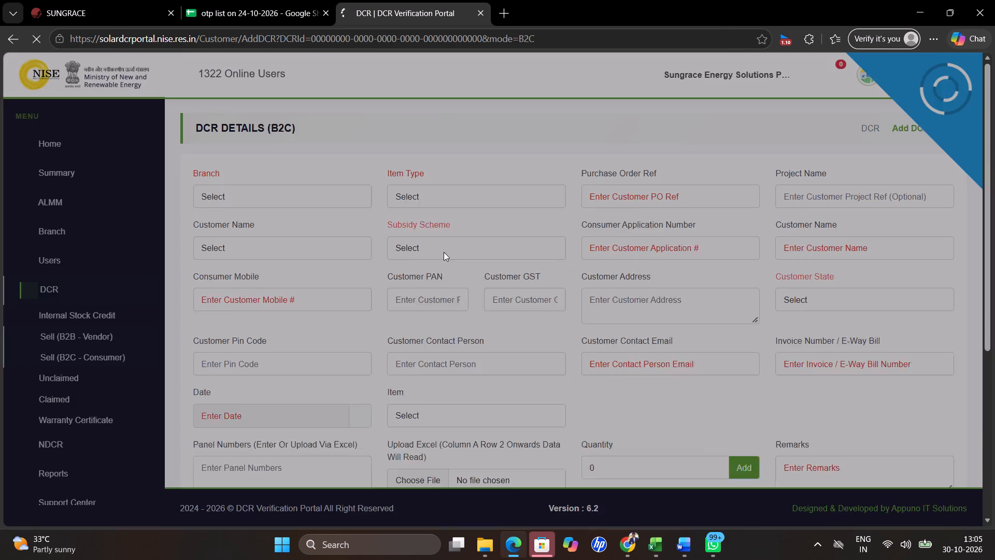
{"action": "left_click", "coordinate": [319, 192]}
{"action": "left_click", "coordinate": [300, 232]}
{"action": "left_click", "coordinate": [505, 200]}
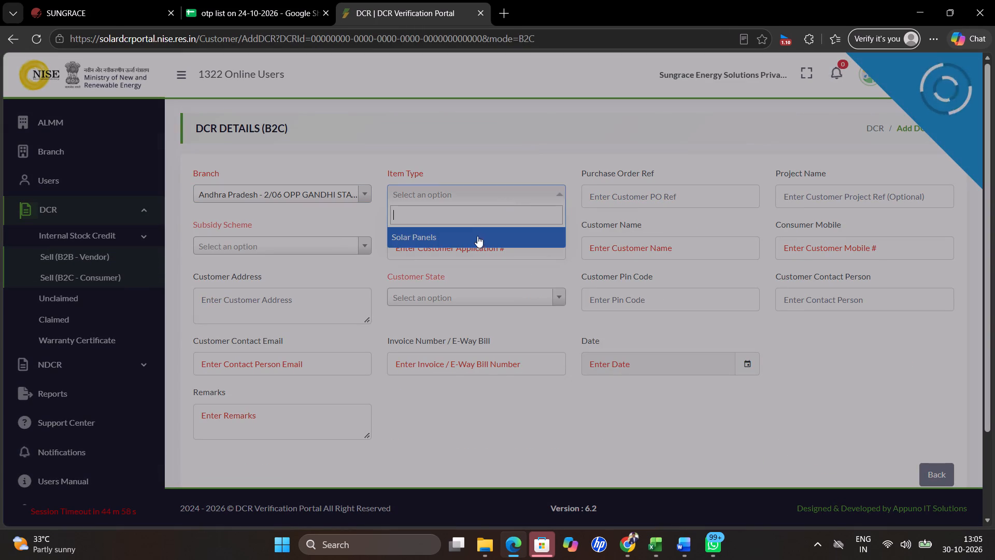
{"action": "left_click", "coordinate": [474, 240]}
{"action": "left_click", "coordinate": [461, 246]}
{"action": "key", "text": "ctrl+v"}
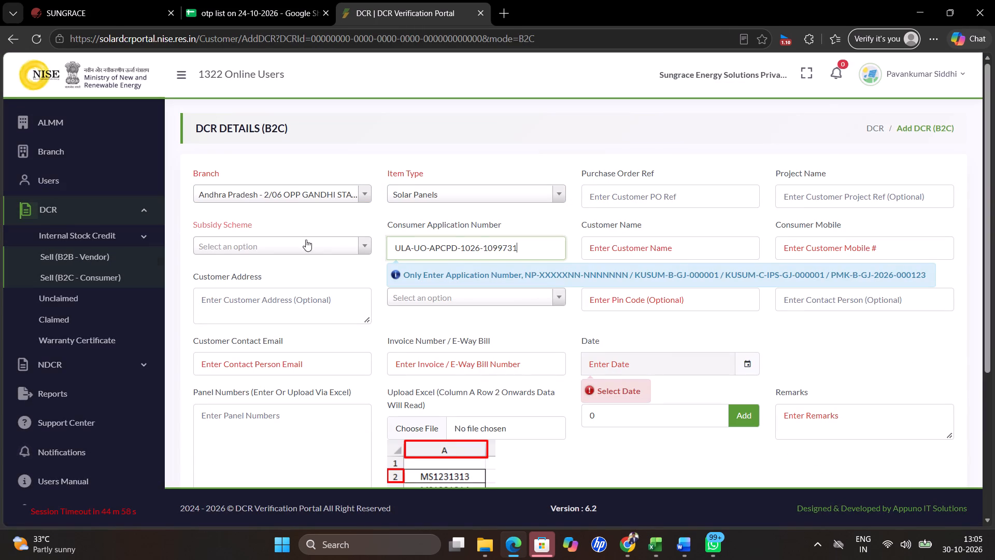
Set the subsidy scheme to PM Surya Ghar: Muft Bijli Yojana and the customer state to Andhra Pradesh (37).
{"action": "left_click", "coordinate": [307, 239]}
{"action": "left_click", "coordinate": [274, 347]}
{"action": "left_click", "coordinate": [313, 315]}
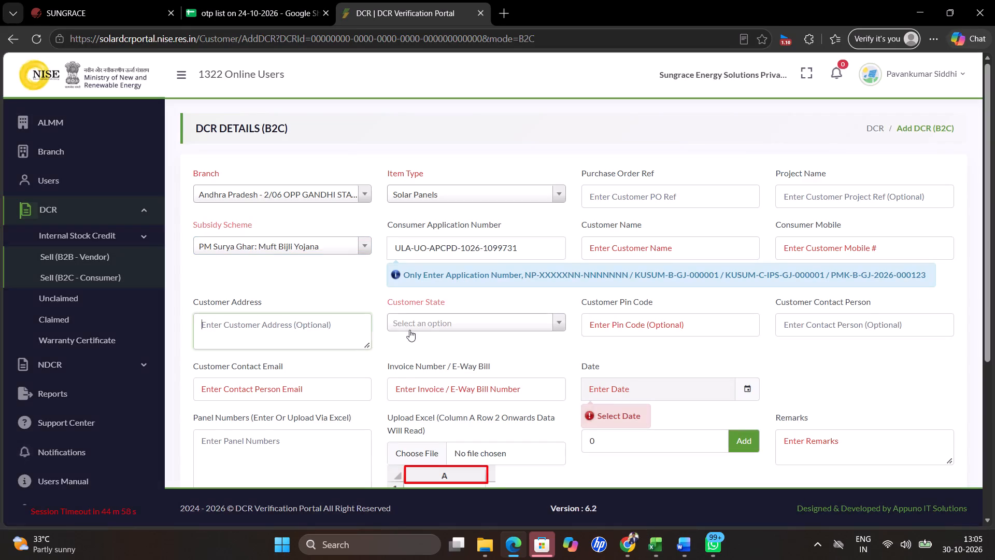
{"action": "left_click", "coordinate": [411, 330]}
{"action": "left_click", "coordinate": [436, 415]}
{"action": "left_click", "coordinate": [475, 392]}
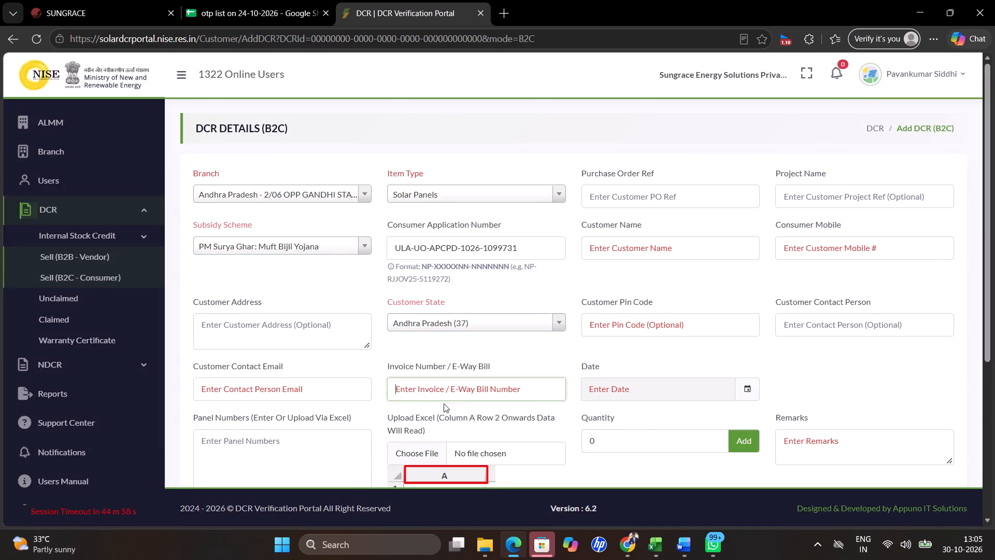
Copy the panel serial numbers, pin code and address from the SUNGRACE work order into the DCR form's panel numbers, pin code and remarks.
{"action": "left_click", "coordinate": [101, 7]}
{"action": "left_click", "coordinate": [643, 373]}
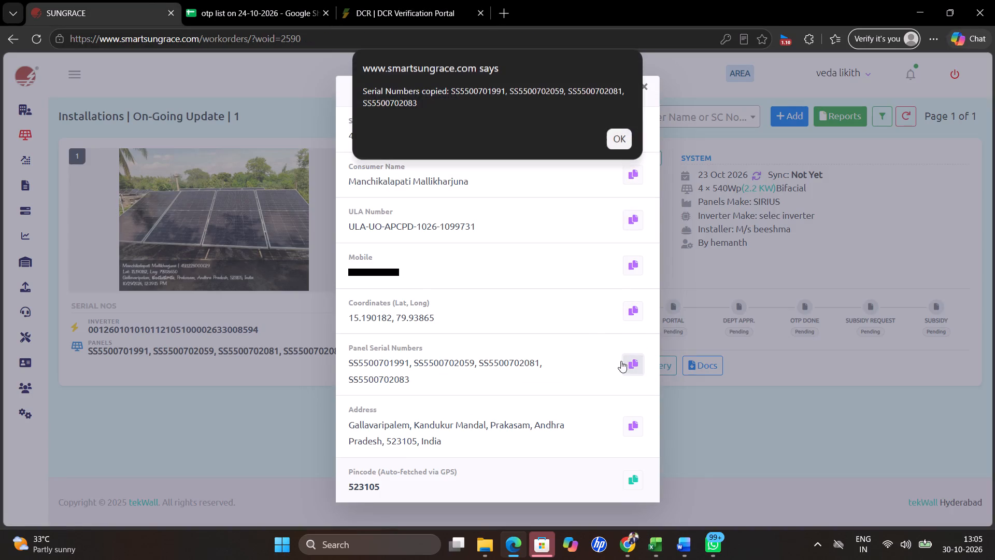
{"action": "left_click", "coordinate": [625, 141]}
{"action": "left_click", "coordinate": [387, 0]}
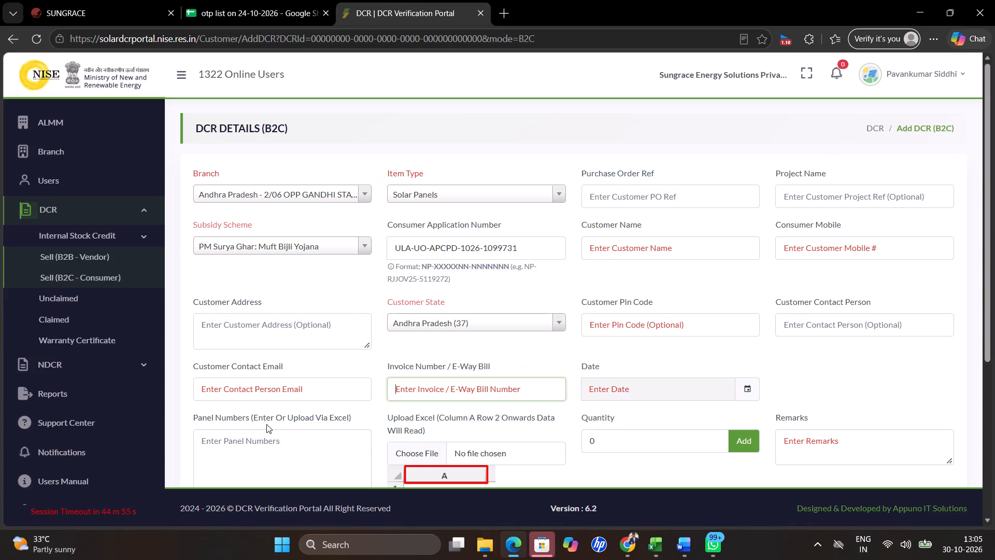
{"action": "left_click", "coordinate": [270, 450]}
{"action": "key", "text": "ctrl+v"}
{"action": "left_click_drag", "start_coordinate": [304, 433], "coordinate": [304, 349], "text": "ctrl"}
{"action": "left_click", "coordinate": [144, 0]}
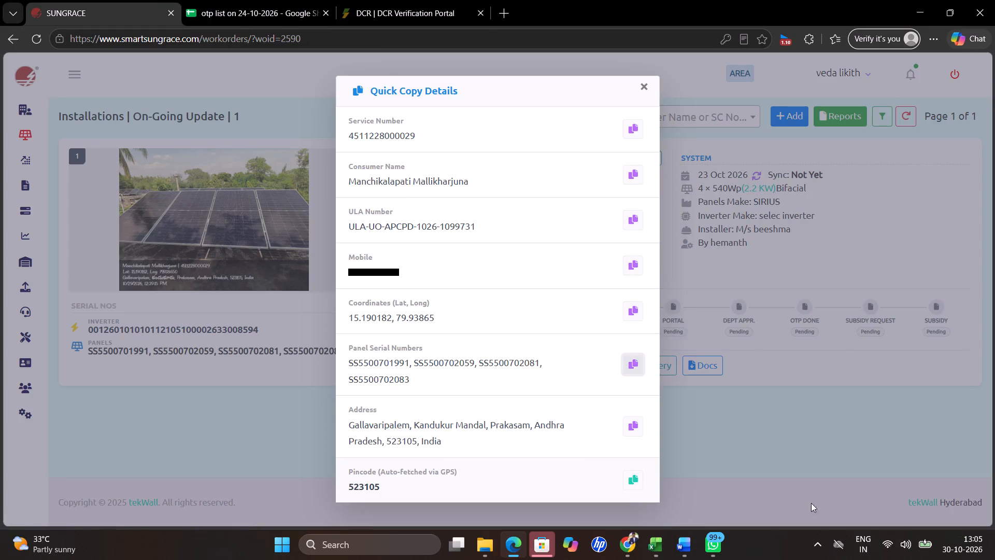
Copy the consumer's address from the SUNGRACE quick copy details into the remarks of the DCR portal's B2C form.
{"action": "left_click", "coordinate": [639, 424]}
{"action": "left_click", "coordinate": [619, 141]}
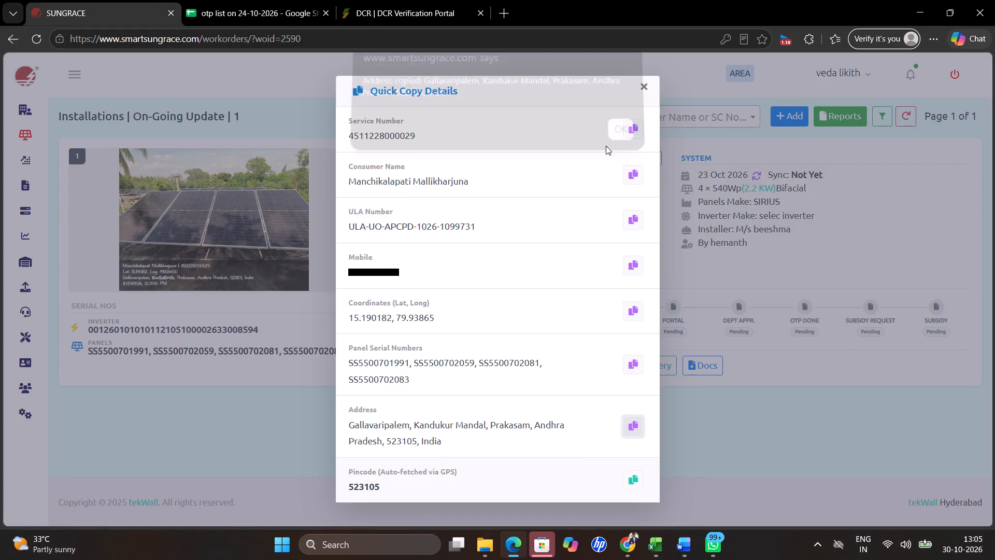
{"action": "left_click", "coordinate": [452, 0]}
{"action": "scroll", "coordinate": [537, 399], "scroll_direction": "down", "scroll_amount": 2}
{"action": "left_click", "coordinate": [850, 313]}
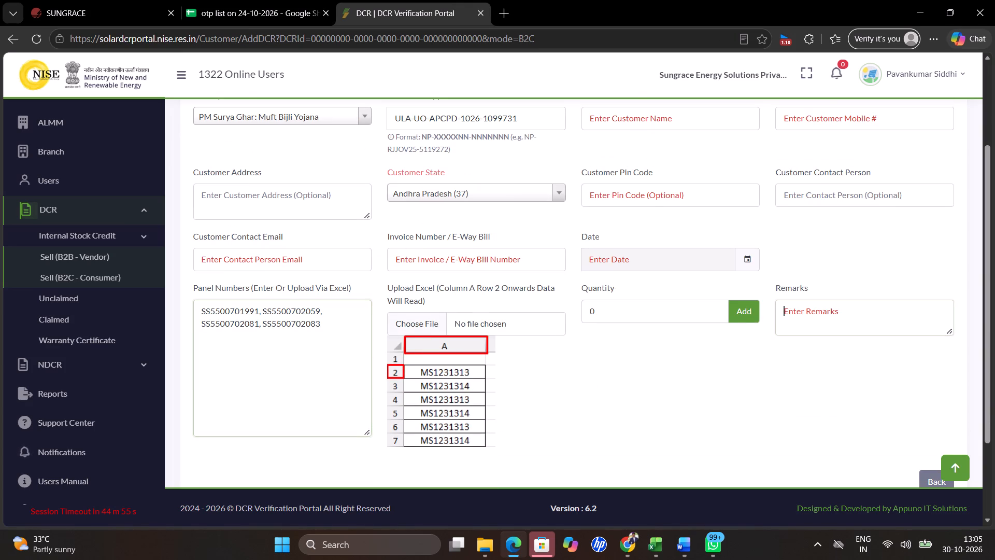
{"action": "key", "text": "ctrl+v"}
Fill in the customer pin code by copying it from the address in the remarks.
{"action": "left_click", "coordinate": [670, 197]}
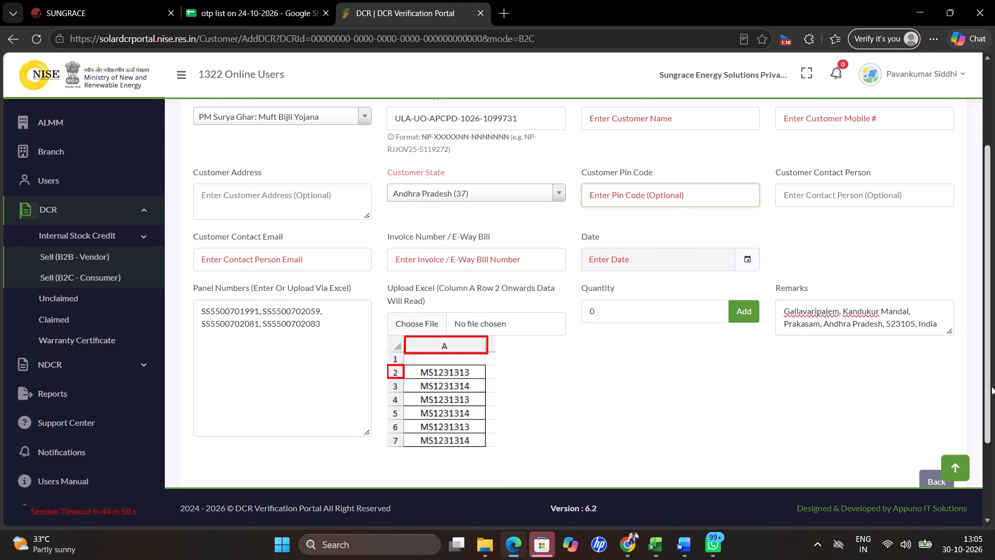
{"action": "double_click", "coordinate": [901, 324]}
{"action": "key", "text": "ctrl+c"}
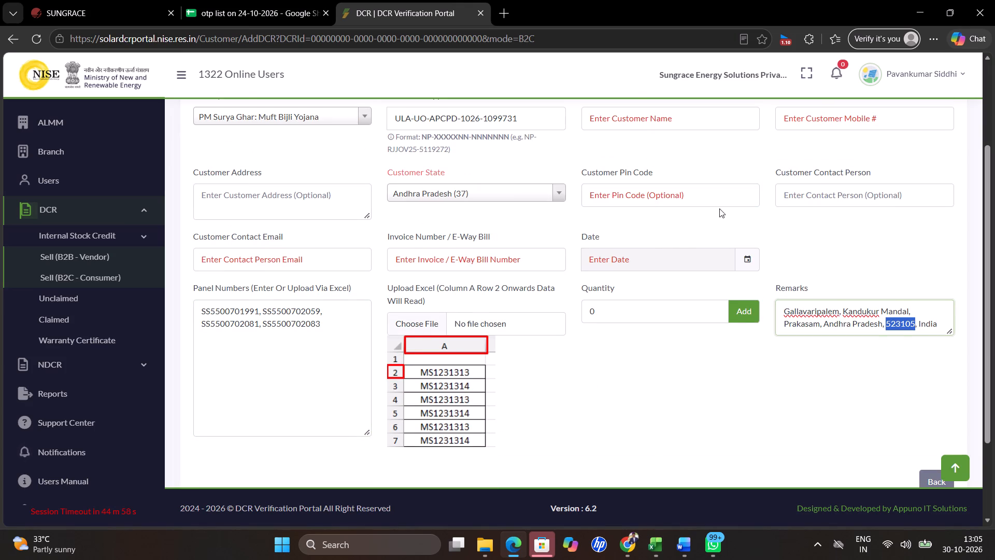
{"action": "left_click", "coordinate": [721, 195]}
{"action": "key", "text": "ctrl+v"}
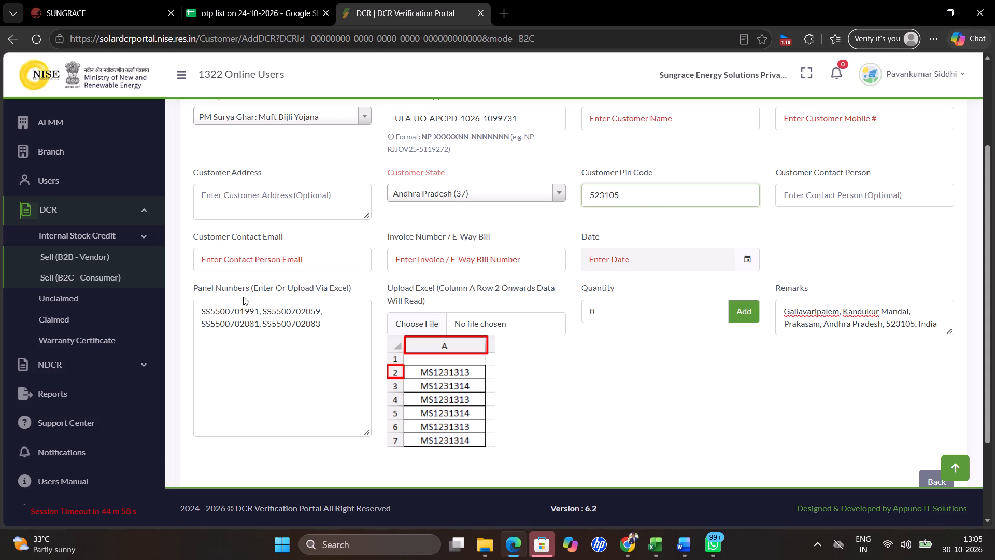
Remove the commas between the four panel serial numbers and put each number on its own line.
{"action": "left_click", "coordinate": [262, 315]}
{"action": "key", "text": "Left"}
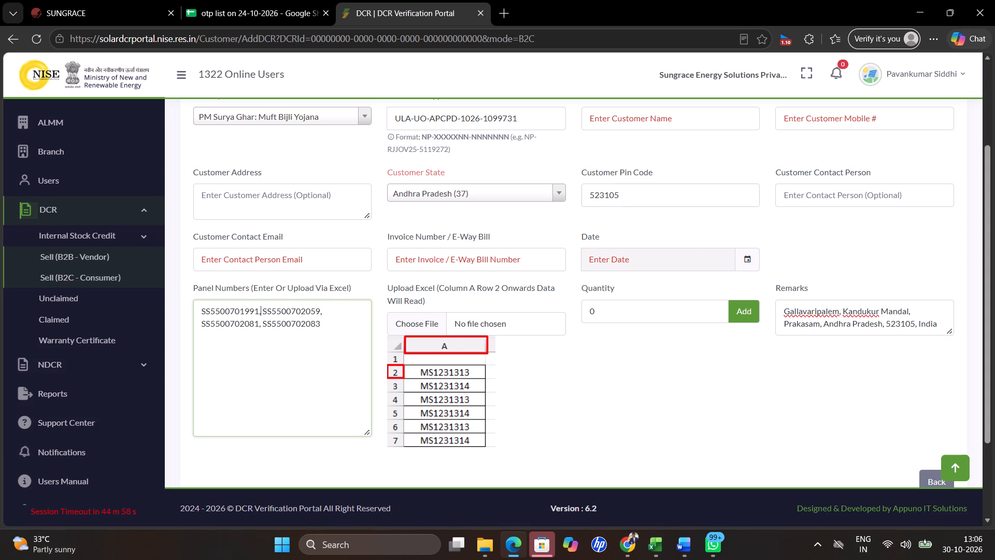
{"action": "key", "text": "BackSpace"}
{"action": "key", "text": "Return"}
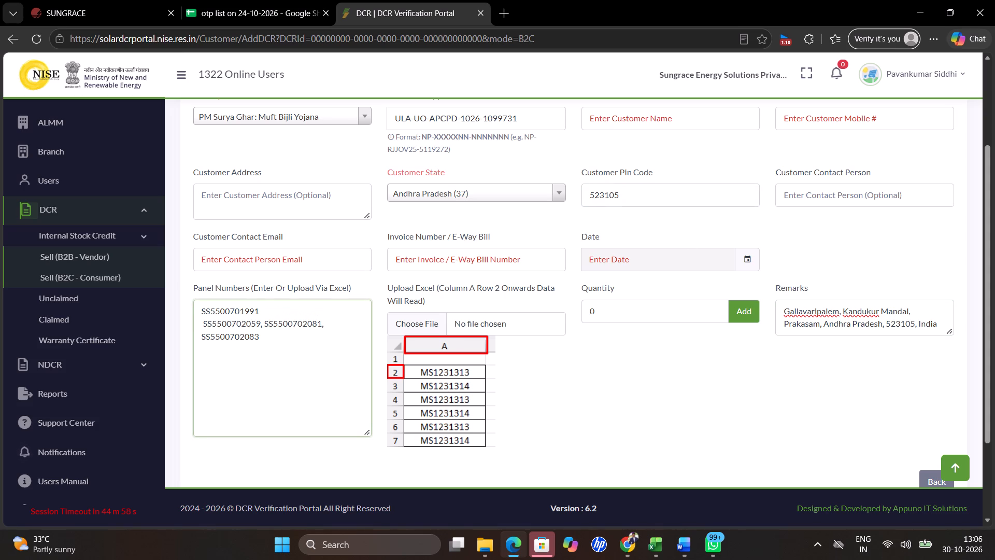
{"action": "key", "text": "Right"}
{"action": "key", "text": "Right"}
{"action": "key", "text": "Right"}
{"action": "key", "text": "Right"}
{"action": "key", "text": "Right"}
{"action": "key", "text": "Right"}
{"action": "key", "text": "Right"}
{"action": "key", "text": "Right"}
{"action": "key", "text": "Right"}
{"action": "key", "text": "Right"}
{"action": "key", "text": "Right"}
{"action": "key", "text": "Right"}
{"action": "key", "text": "Right"}
{"action": "key", "text": "Right"}
{"action": "key", "text": "BackSpace"}
{"action": "key", "text": "Return"}
{"action": "key", "text": "Right"}
{"action": "key", "text": "Right"}
{"action": "key", "text": "Right"}
{"action": "key", "text": "Right"}
{"action": "key", "text": "Right"}
{"action": "key", "text": "Right"}
{"action": "key", "text": "Right"}
{"action": "key", "text": "Right"}
{"action": "key", "text": "Right"}
{"action": "key", "text": "Right"}
{"action": "key", "text": "Right"}
{"action": "key", "text": "Right"}
{"action": "key", "text": "Right"}
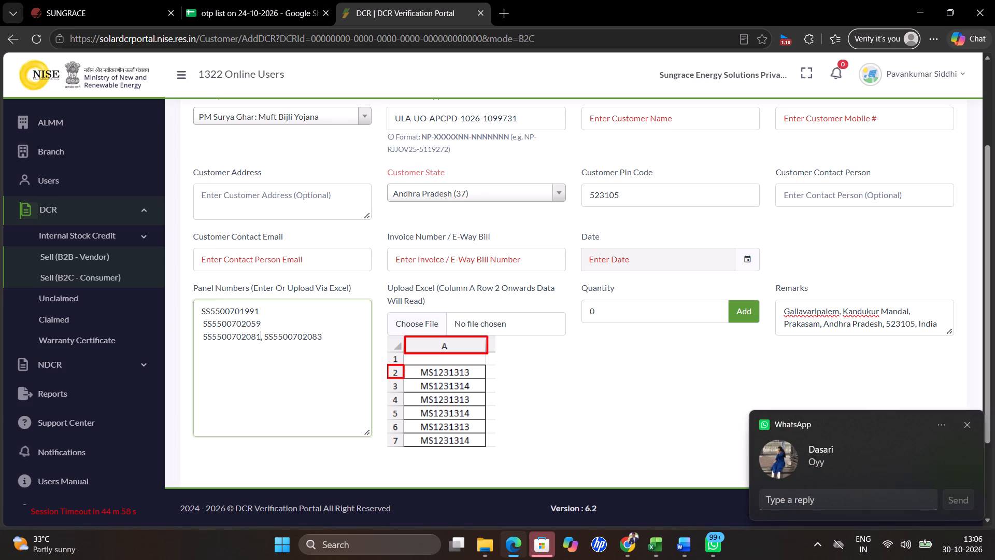
{"action": "key", "text": "Right"}
{"action": "key", "text": "BackSpace"}
{"action": "key", "text": "Return"}
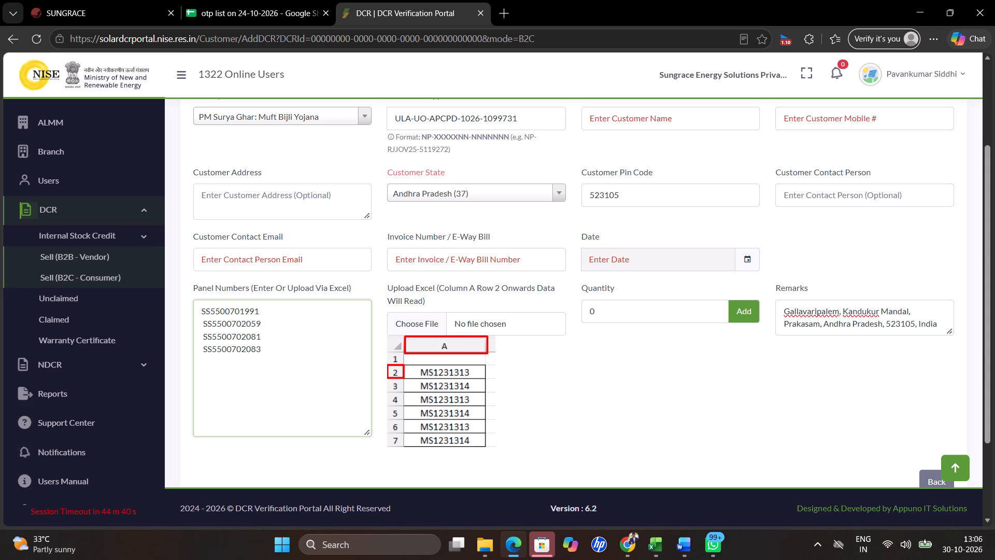
Set the panel quantity to 4.
{"action": "left_click", "coordinate": [624, 299]}
{"action": "scroll", "coordinate": [624, 300], "scroll_direction": "up", "scroll_amount": 5}
{"action": "scroll", "coordinate": [710, 321], "scroll_direction": "down", "scroll_amount": 1}
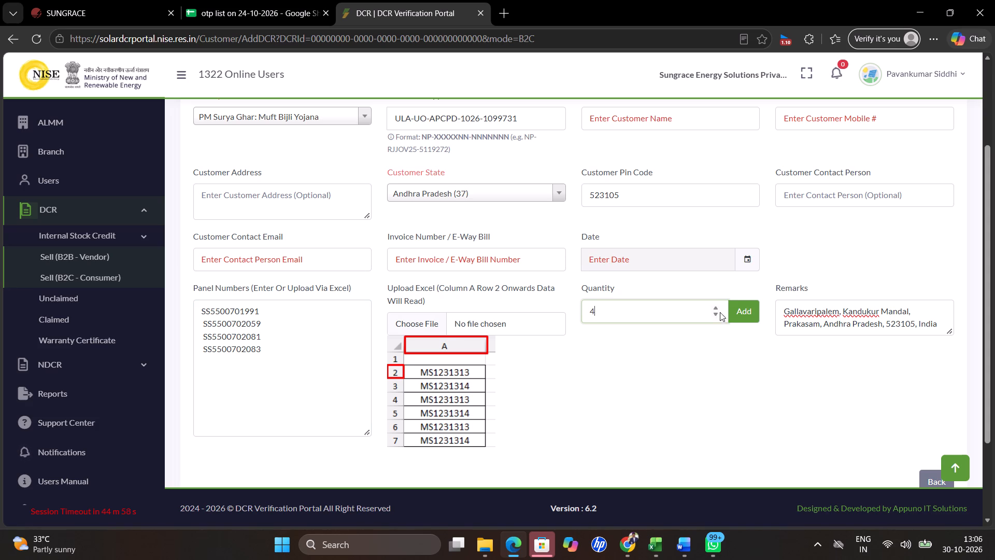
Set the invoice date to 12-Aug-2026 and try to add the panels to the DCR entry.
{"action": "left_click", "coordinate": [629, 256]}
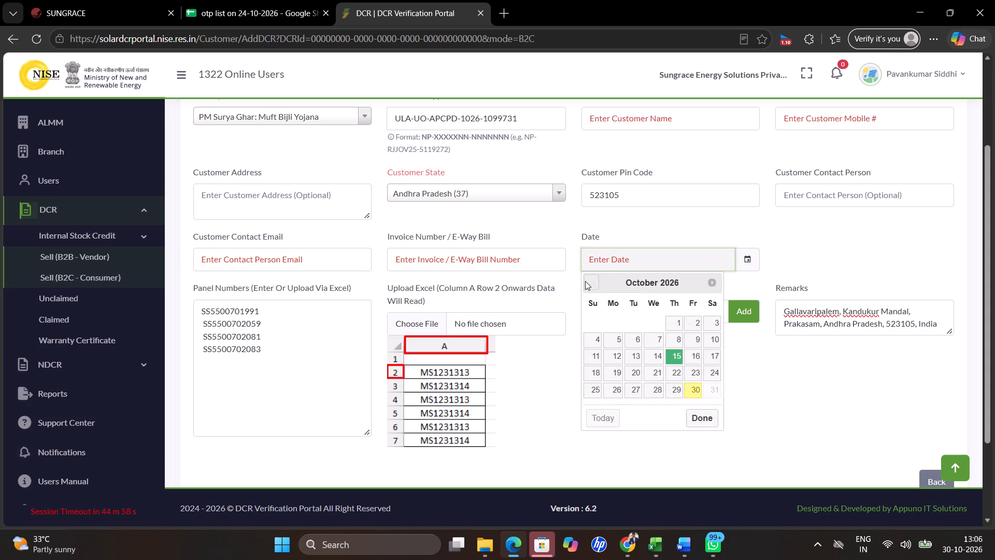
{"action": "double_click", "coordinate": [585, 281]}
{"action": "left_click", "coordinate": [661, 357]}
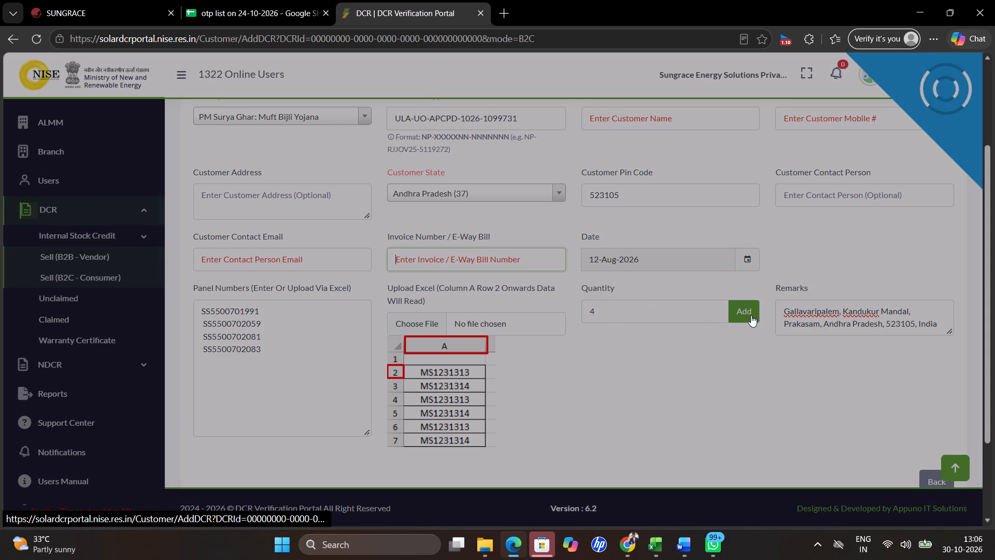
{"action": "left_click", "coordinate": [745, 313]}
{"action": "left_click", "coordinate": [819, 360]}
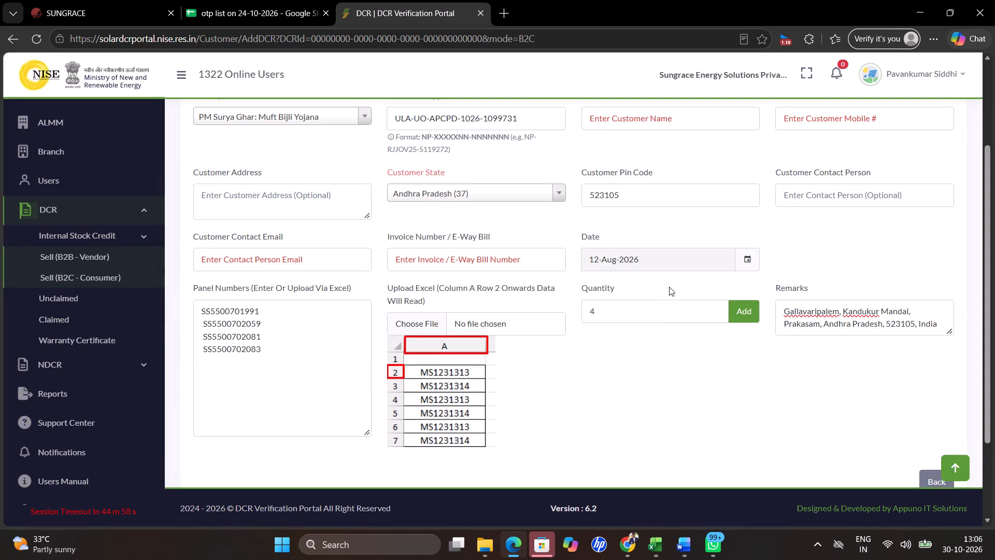
Change the invoice date to 22-Oct-2026 and add the four panels to the DCR entry.
{"action": "left_click", "coordinate": [681, 267]}
{"action": "scroll", "coordinate": [703, 286], "scroll_direction": "down", "scroll_amount": 2}
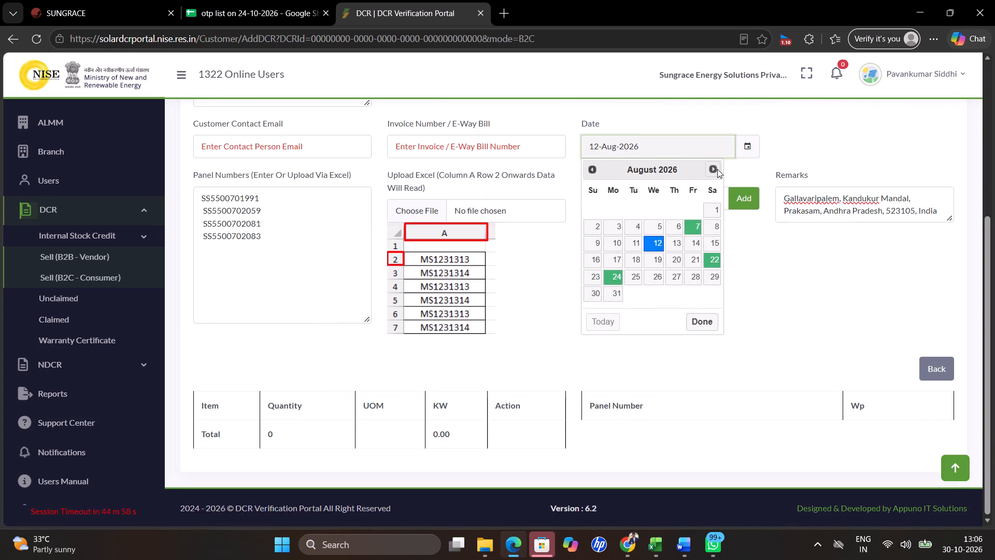
{"action": "double_click", "coordinate": [717, 169]}
{"action": "left_click", "coordinate": [674, 242]}
{"action": "left_click", "coordinate": [704, 144]}
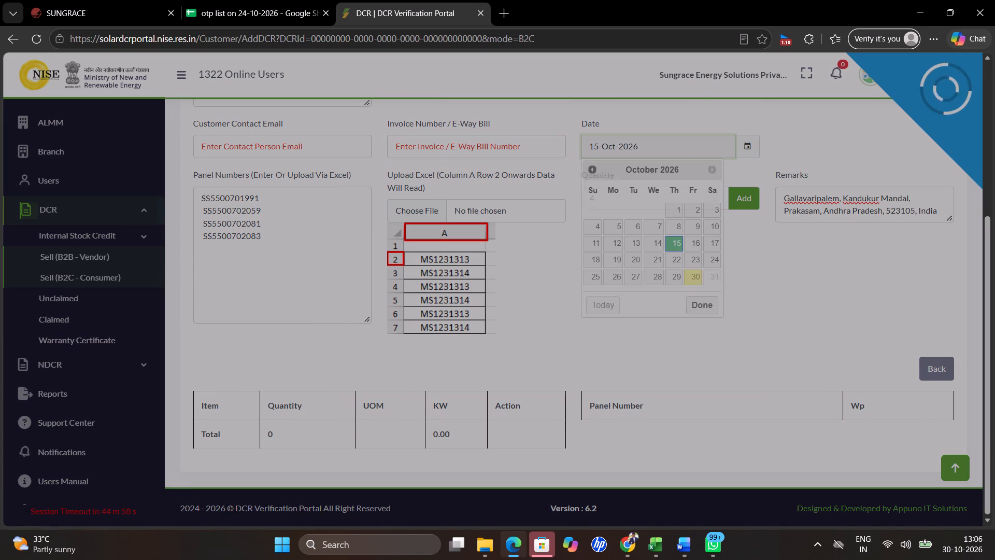
{"action": "left_click", "coordinate": [678, 258]}
{"action": "left_click", "coordinate": [736, 194]}
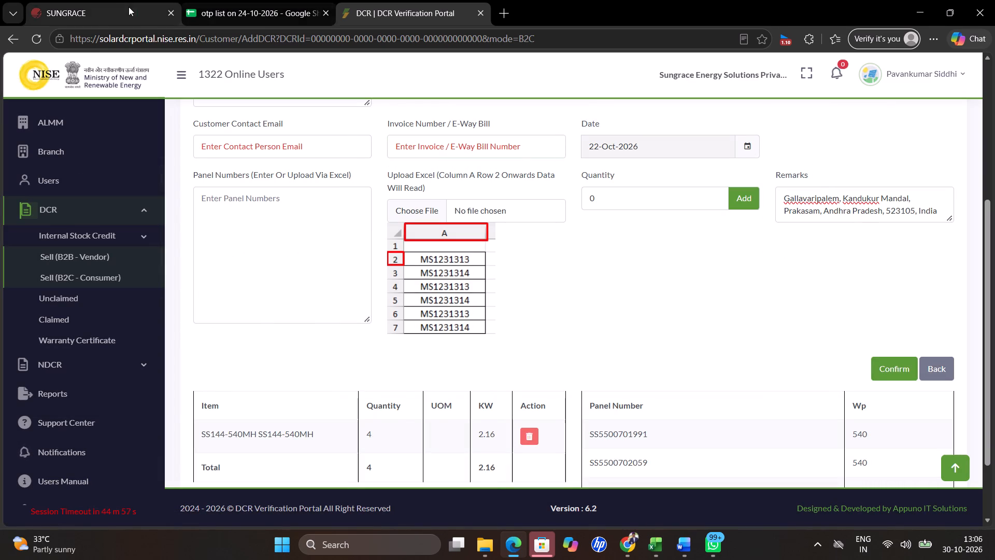
Switch to File Explorer and create a new folder named 41 in the DCR010 folder.
{"action": "left_click", "coordinate": [119, 4]}
{"action": "left_click", "coordinate": [486, 537]}
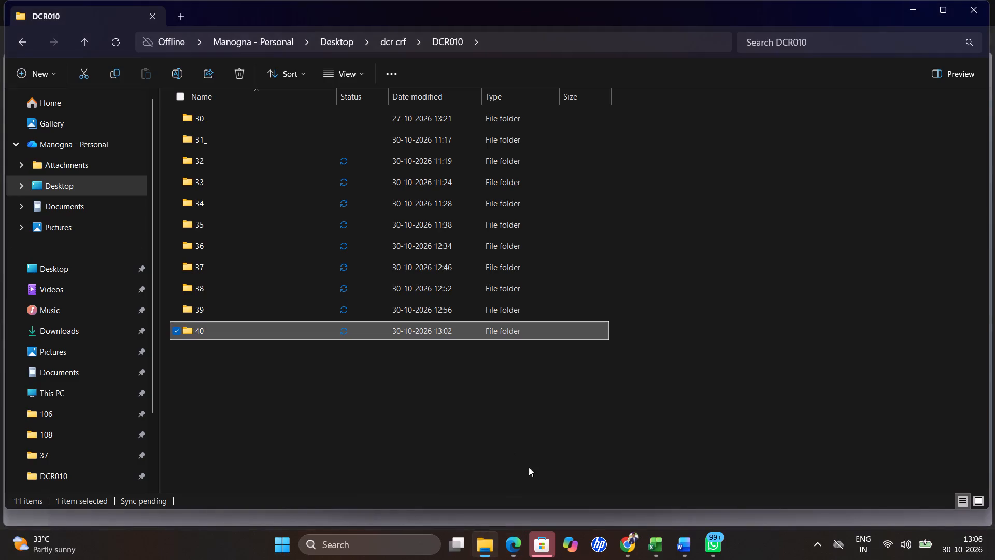
{"action": "left_click", "coordinate": [17, 71]}
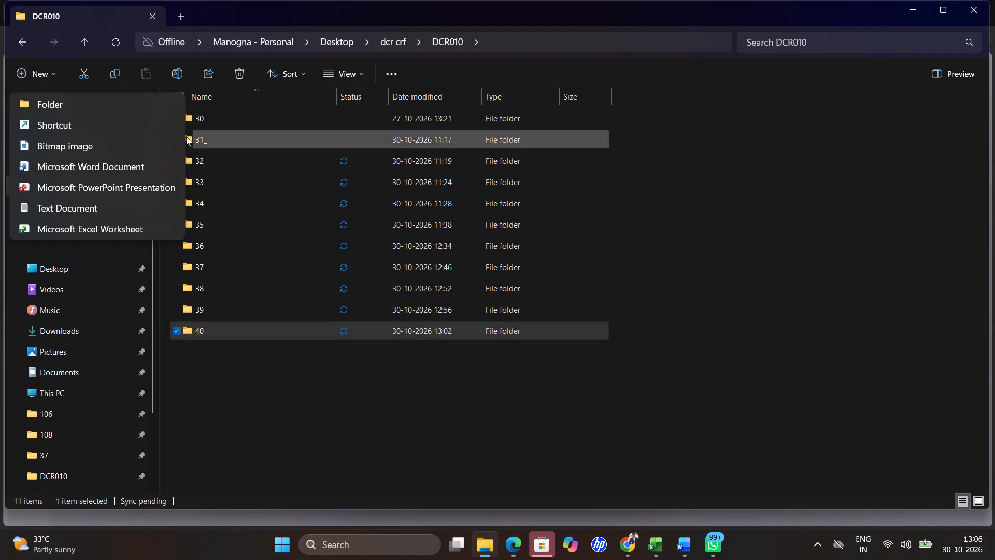
{"action": "left_click", "coordinate": [134, 107]}
{"action": "key", "text": "BackSpace"}
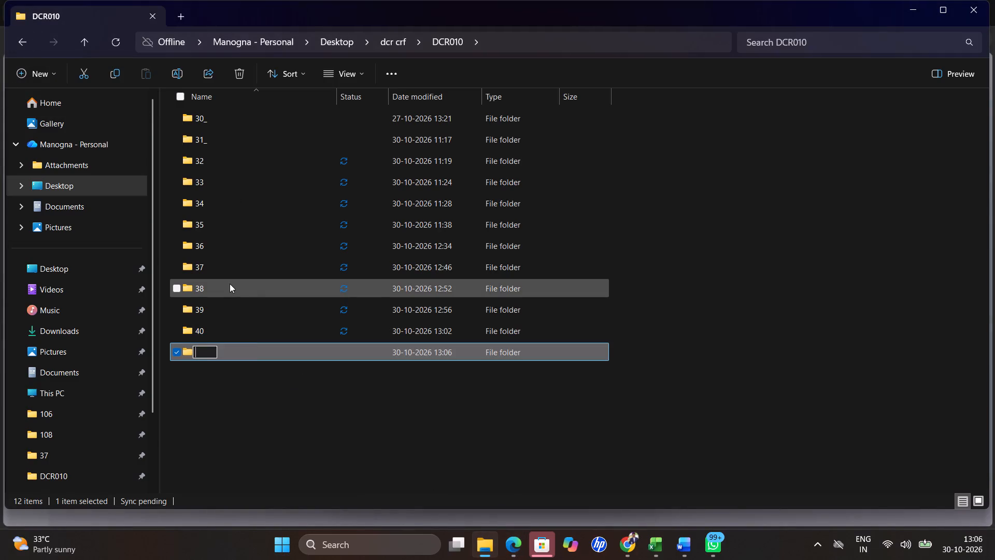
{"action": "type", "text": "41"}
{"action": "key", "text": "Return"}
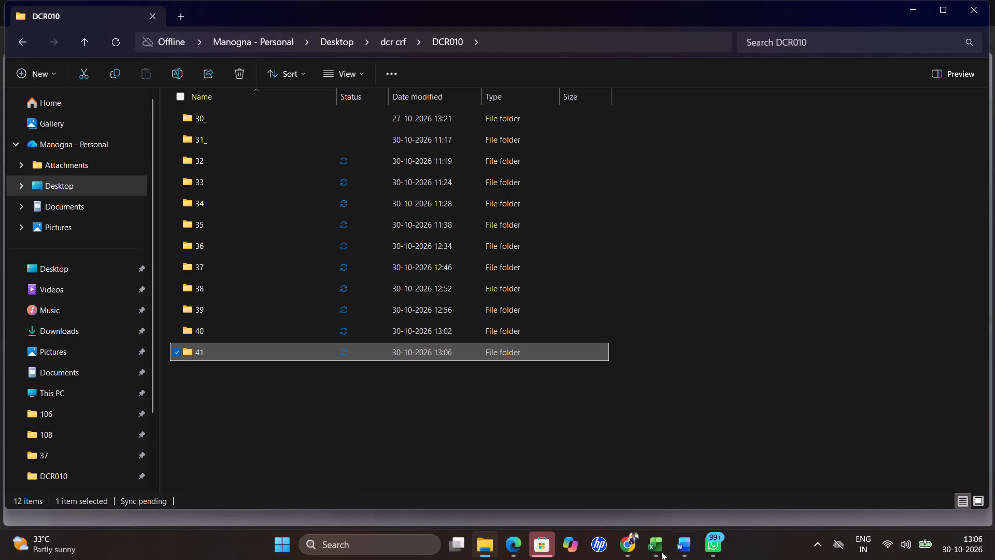
Copy the prefix AP/GST/26-27/010- from the Word notes and enter AP/GST/26-27/010-41 as the DCR form's invoice number.
{"action": "left_click", "coordinate": [659, 551]}
{"action": "left_click", "coordinate": [681, 556]}
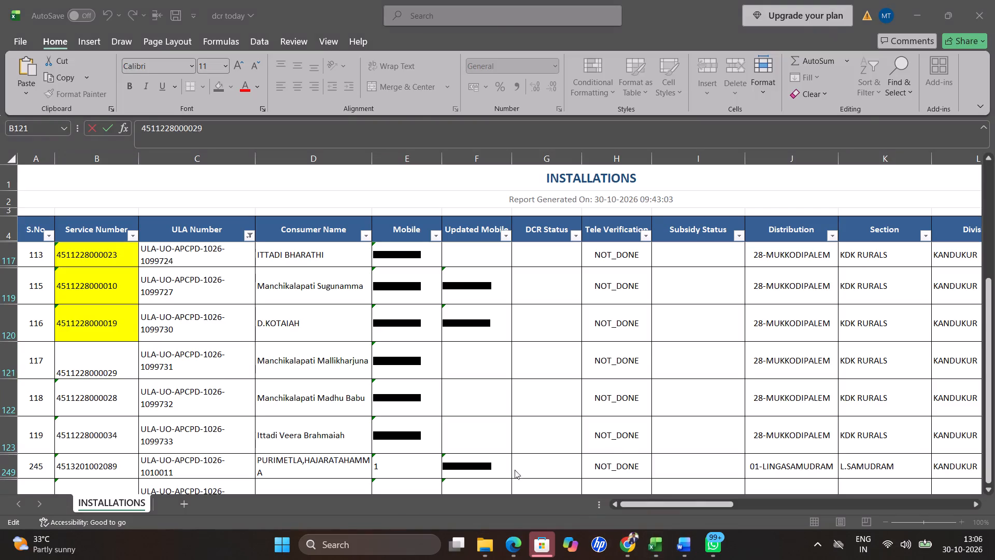
{"action": "left_click", "coordinate": [669, 543]}
{"action": "left_click", "coordinate": [687, 543]}
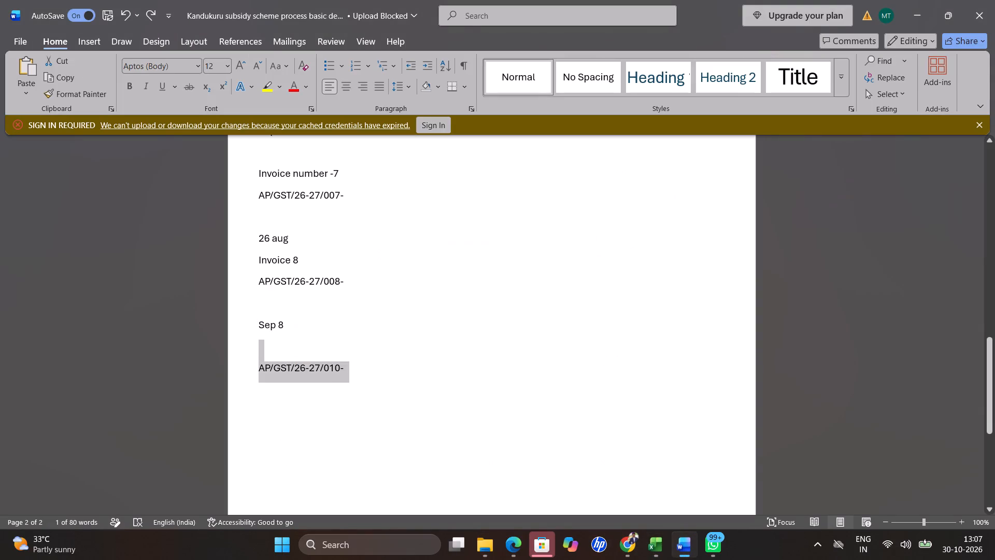
{"action": "key", "text": "ctrl+c"}
{"action": "left_click", "coordinate": [520, 533]}
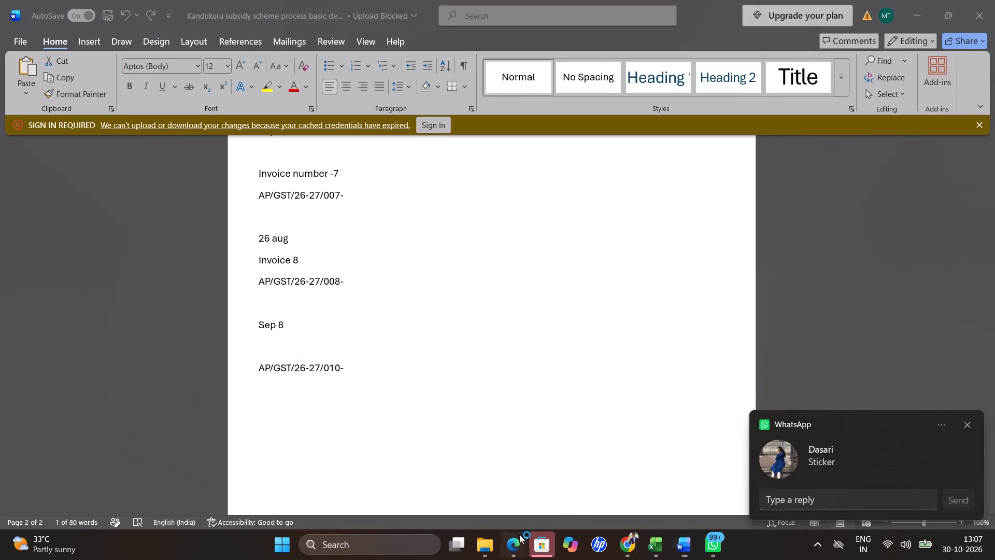
{"action": "left_click", "coordinate": [357, 3]}
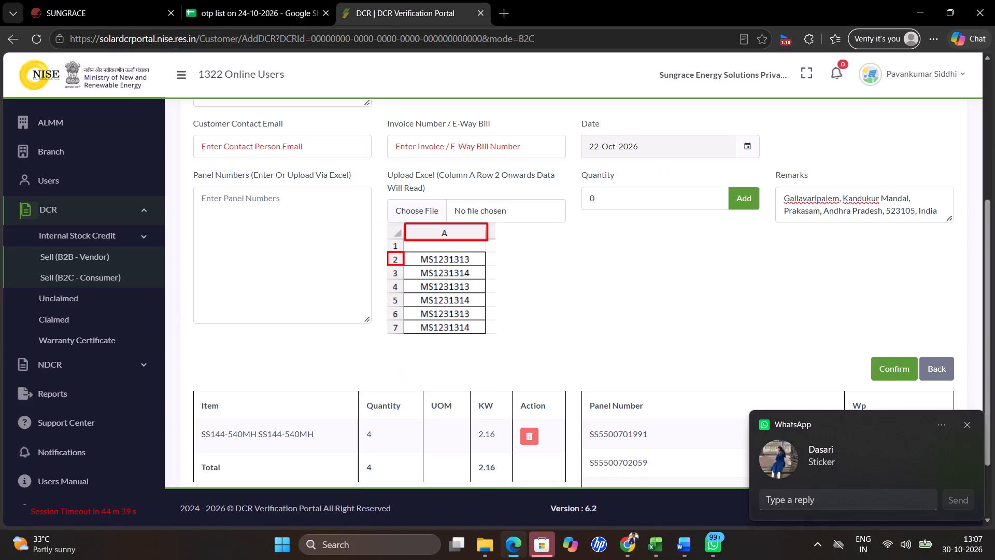
{"action": "scroll", "coordinate": [487, 187], "scroll_direction": "up", "scroll_amount": 1}
{"action": "left_click", "coordinate": [481, 147]}
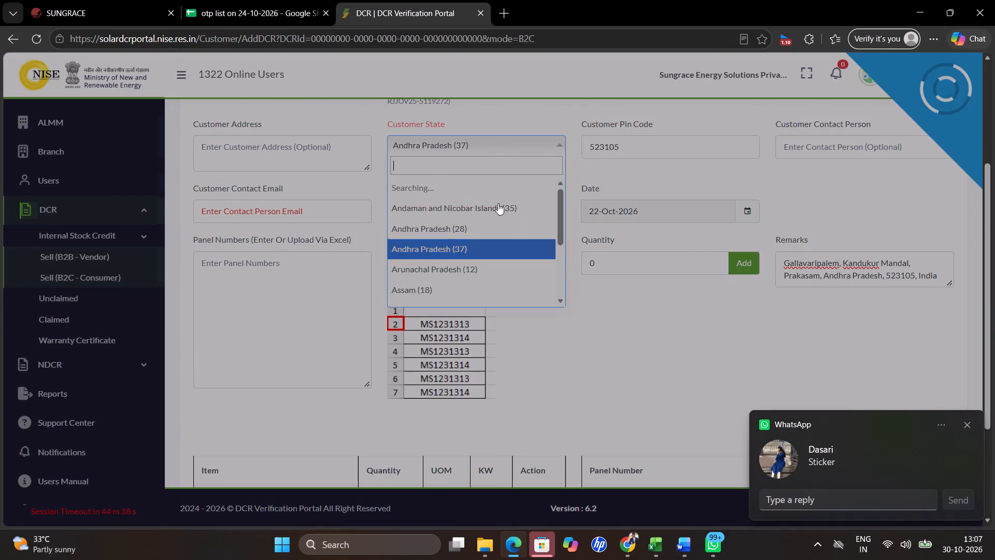
{"action": "left_click", "coordinate": [607, 258]}
{"action": "left_click", "coordinate": [504, 212]}
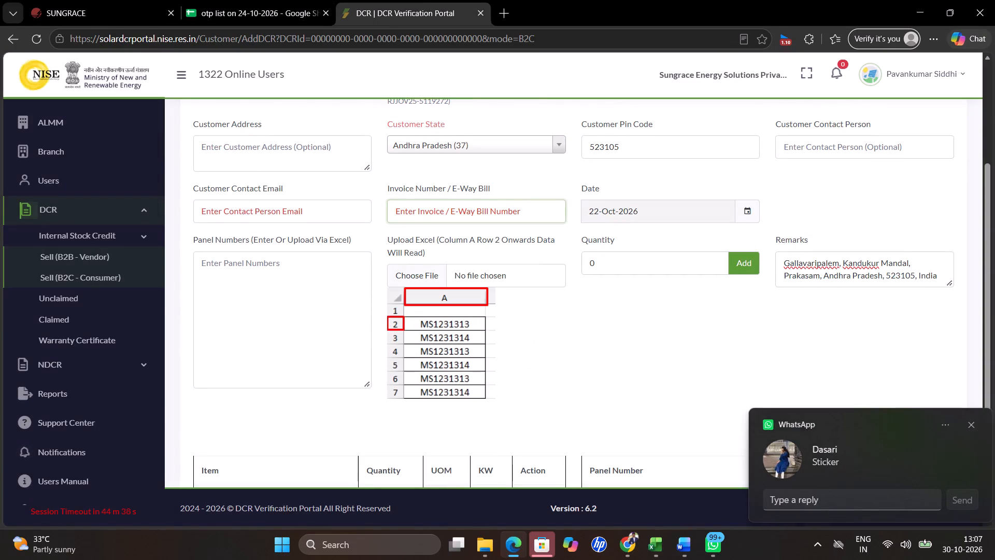
{"action": "key", "text": "ctrl+v"}
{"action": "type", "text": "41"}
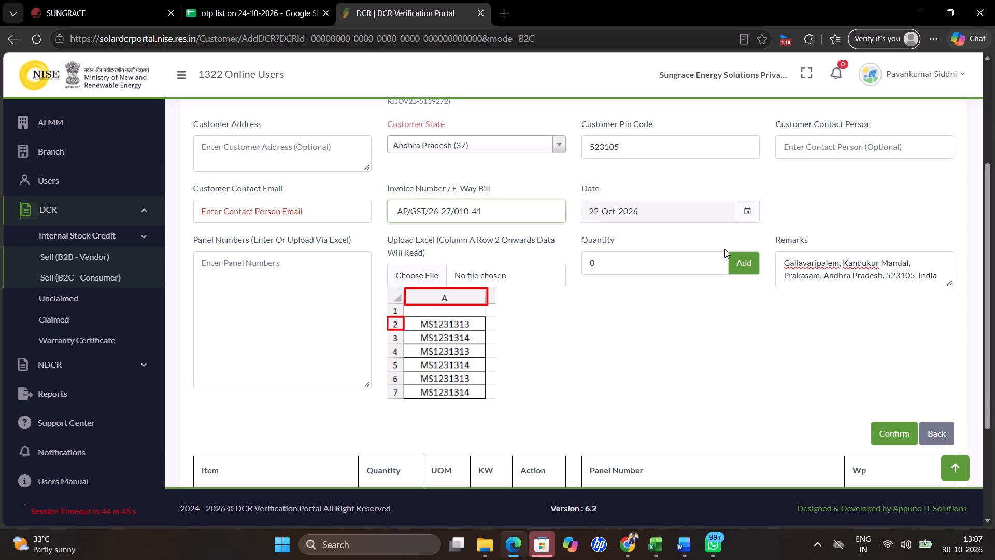
Switch to the Word notes and copy the project name SC ST HOMES 10.44MW ULA KANDUKURU DIVISION.
{"action": "scroll", "coordinate": [630, 173], "scroll_direction": "up", "scroll_amount": 3}
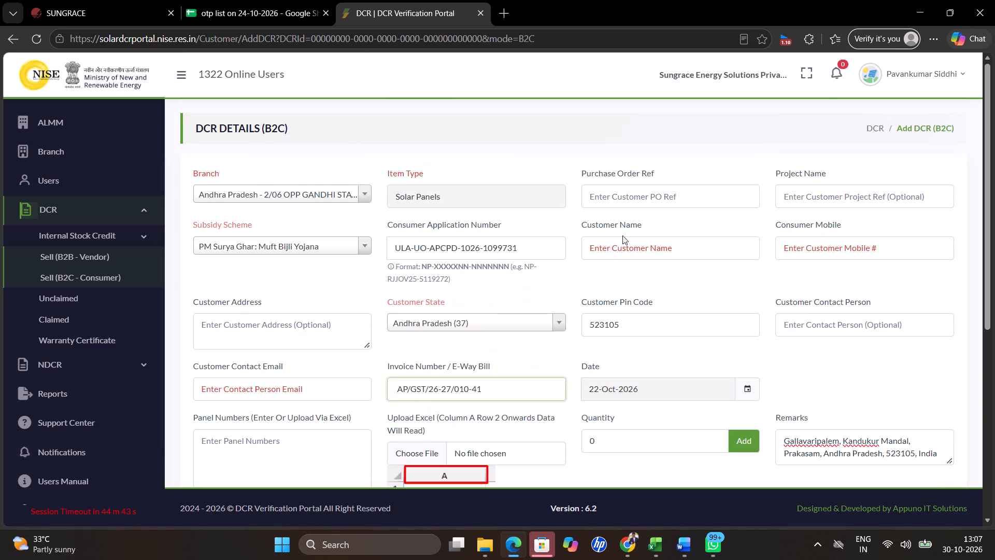
{"action": "left_click", "coordinate": [690, 553]}
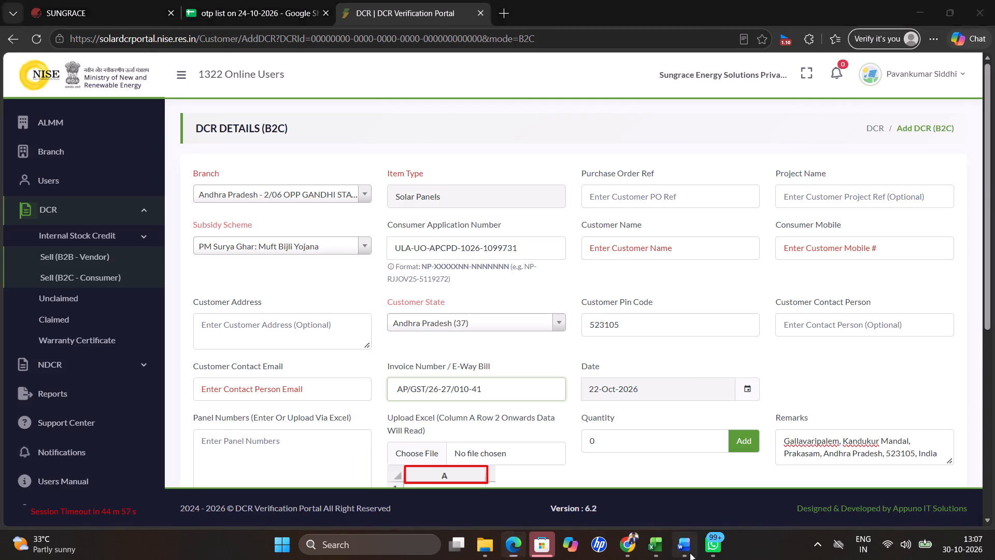
{"action": "scroll", "coordinate": [605, 264], "scroll_direction": "up", "scroll_amount": 10}
{"action": "scroll", "coordinate": [906, 77], "scroll_direction": "up", "scroll_amount": 1}
{"action": "scroll", "coordinate": [507, 191], "scroll_direction": "up", "scroll_amount": 17}
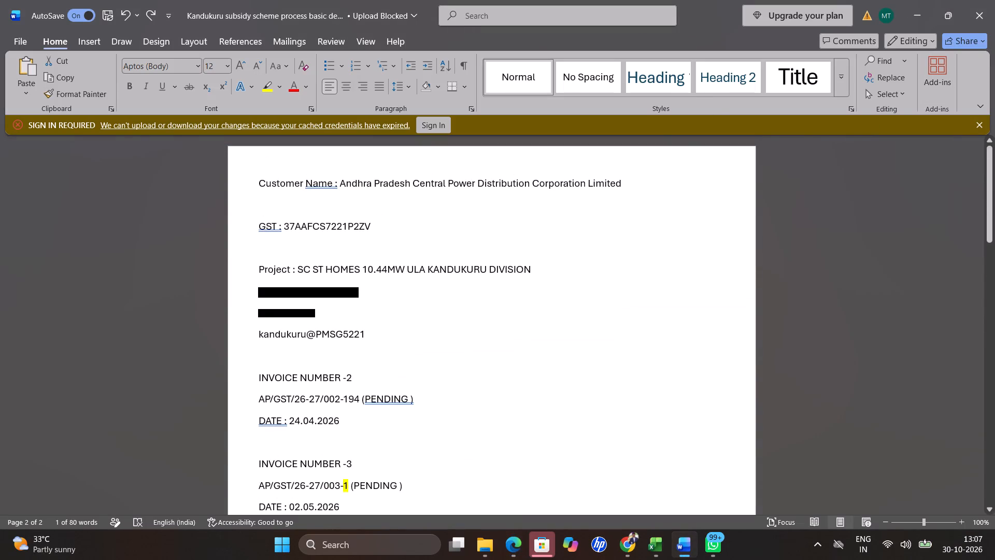
{"action": "left_click_drag", "start_coordinate": [301, 271], "coordinate": [541, 286]}
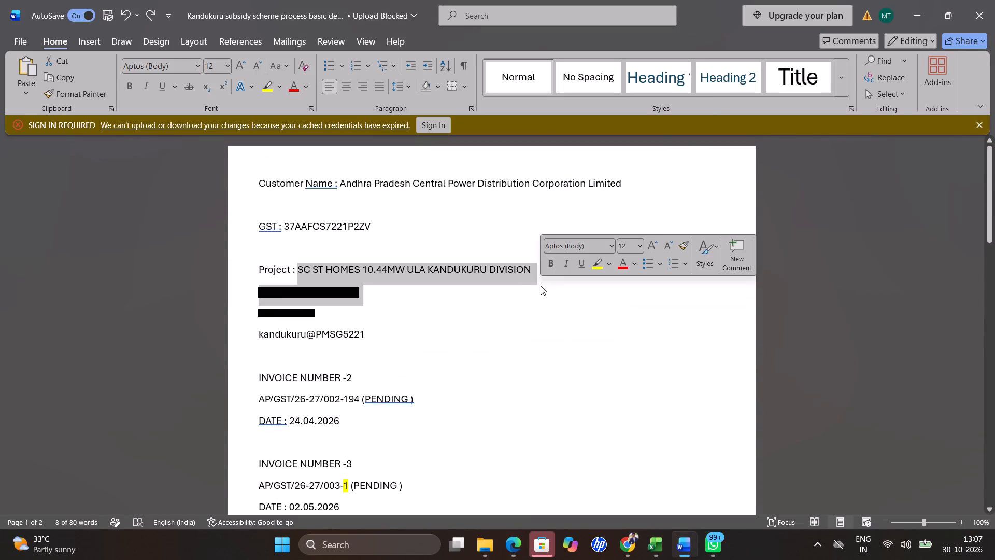
{"action": "left_click", "coordinate": [541, 286]}
{"action": "left_click_drag", "start_coordinate": [302, 265], "coordinate": [531, 272]}
{"action": "key", "text": "ctrl+c"}
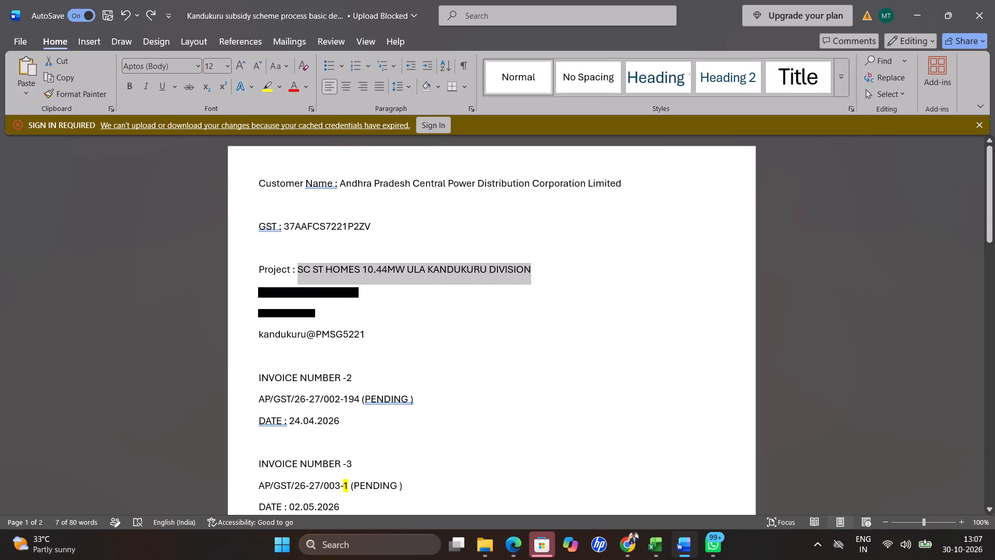
Return to the DCR form in Edge and enter SC ST HOMES 10.44MW ULA KANDUKURU DIVISION as the project name.
{"action": "left_click", "coordinate": [507, 556]}
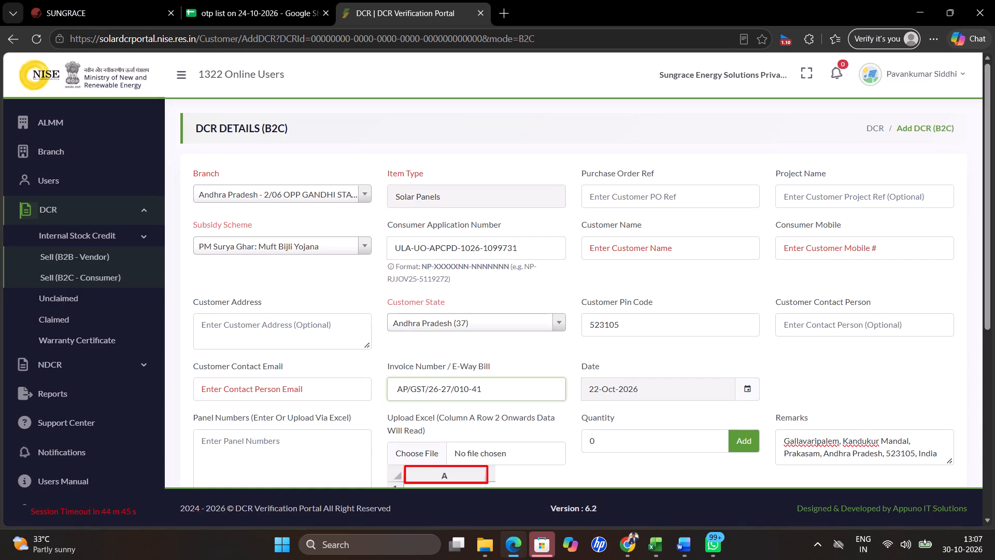
{"action": "left_click", "coordinate": [835, 184]}
{"action": "left_click_drag", "start_coordinate": [843, 200], "coordinate": [845, 195]}
{"action": "key", "text": "ctrl+v"}
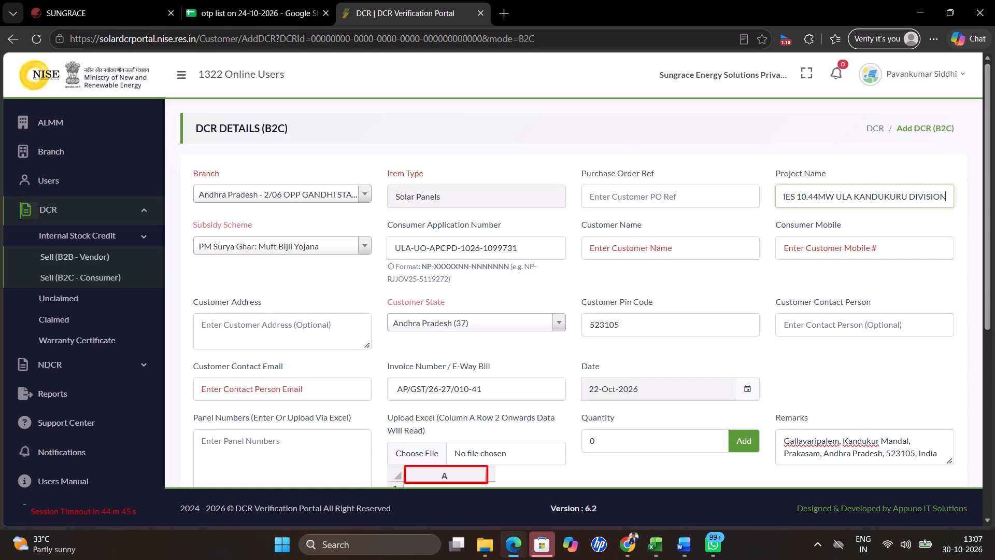
Copy Andhra Pradesh Central Power Distribution Corporation Limited from the Word notes and enter it as the DCR form's customer name.
{"action": "left_click", "coordinate": [693, 548]}
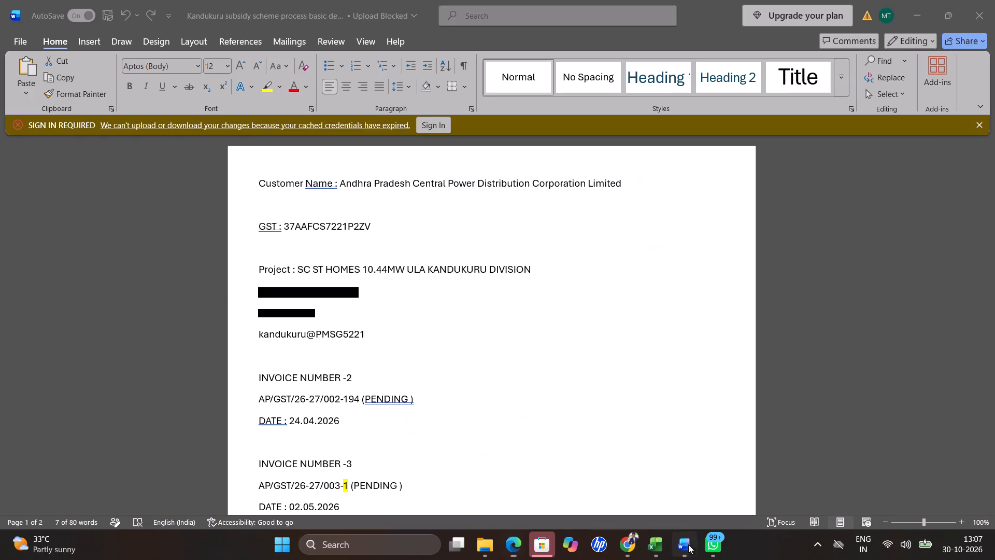
{"action": "left_click", "coordinate": [510, 221]}
{"action": "left_click_drag", "start_coordinate": [345, 189], "coordinate": [446, 185]}
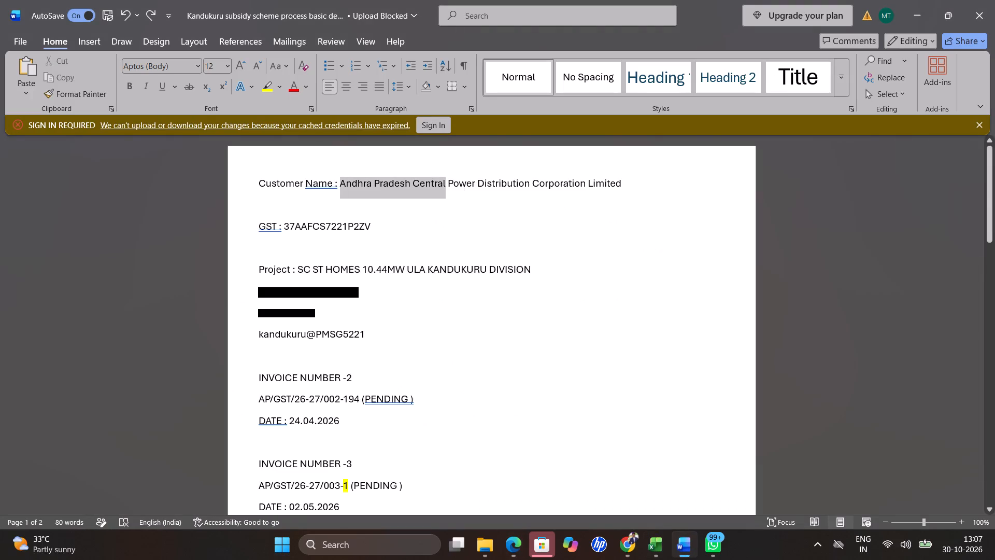
{"action": "left_click_drag", "start_coordinate": [446, 185], "coordinate": [638, 189]}
{"action": "key", "text": "ctrl+c"}
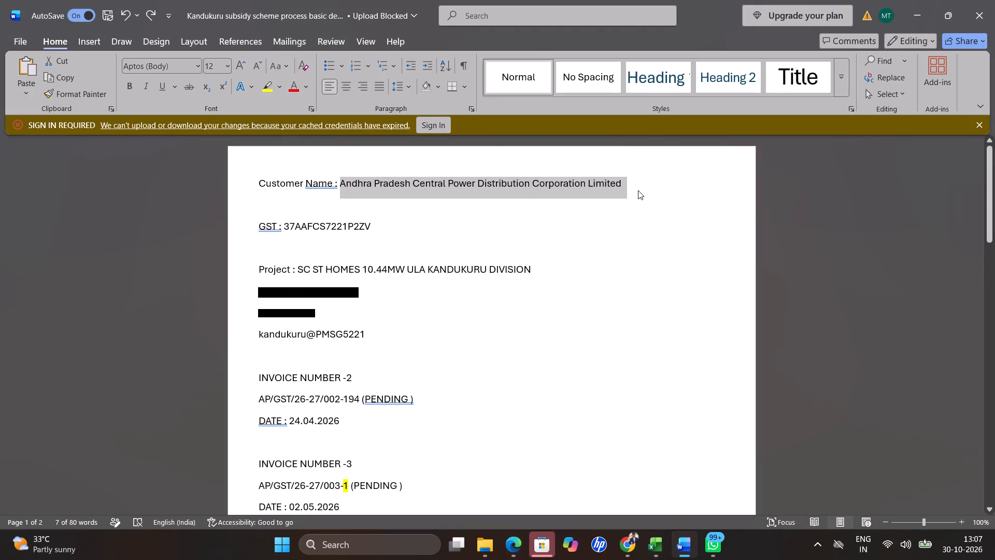
{"action": "left_click", "coordinate": [519, 537]}
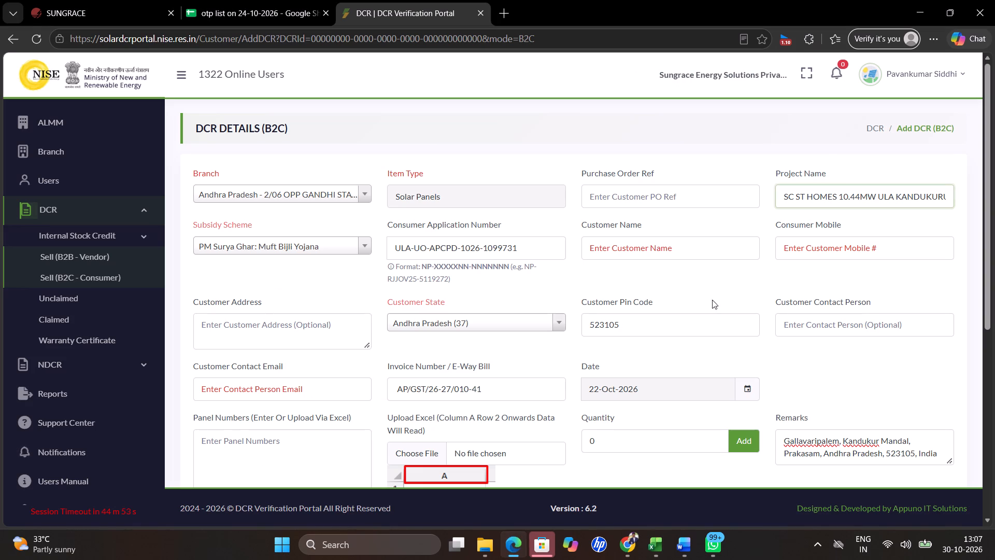
{"action": "left_click", "coordinate": [732, 245]}
{"action": "key", "text": "ctrl+v"}
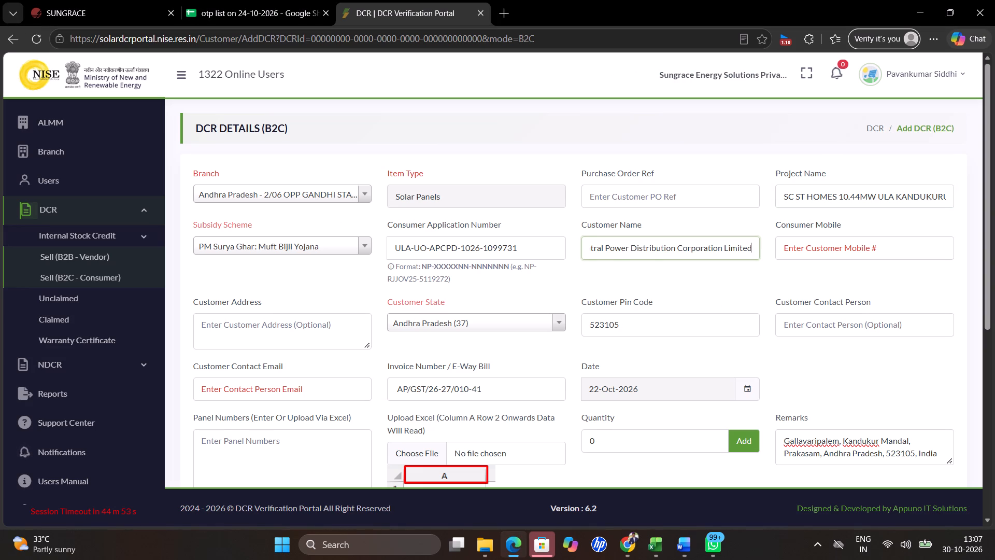
Copy the mobile number from the Word notes and enter it as the consumer mobile in the DCR form.
{"action": "left_click", "coordinate": [688, 533]}
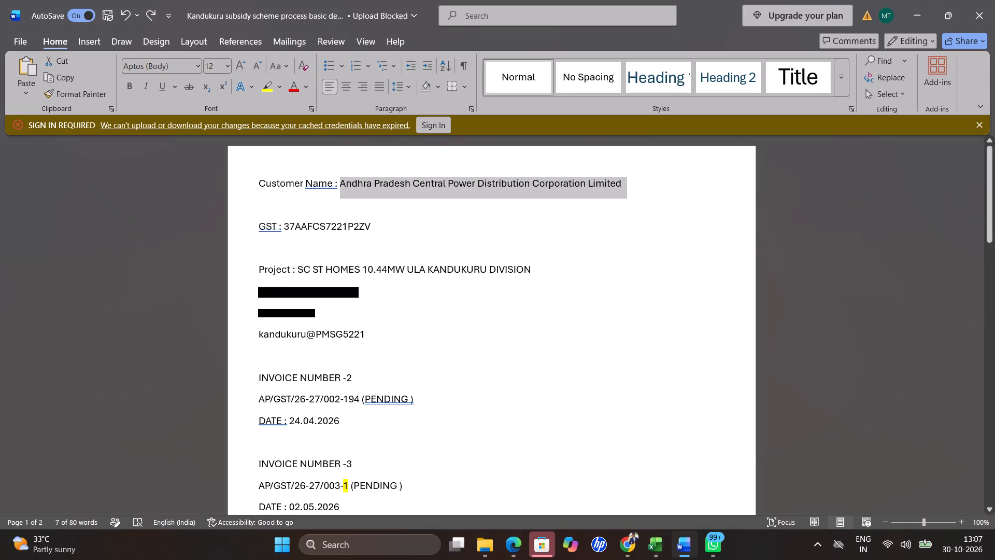
{"action": "left_click", "coordinate": [273, 318]}
{"action": "left_click_drag", "start_coordinate": [256, 313], "coordinate": [347, 314]}
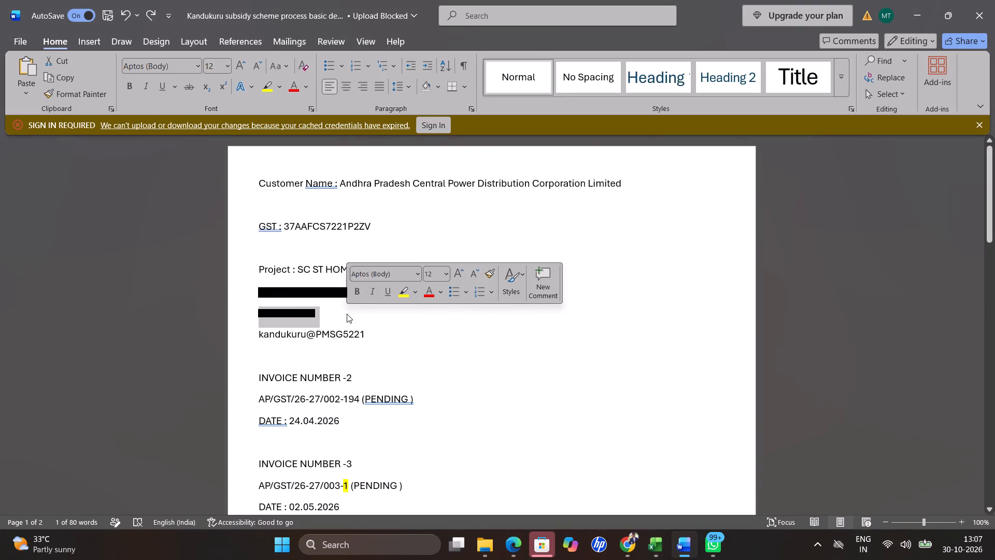
{"action": "key", "text": "ctrl+c"}
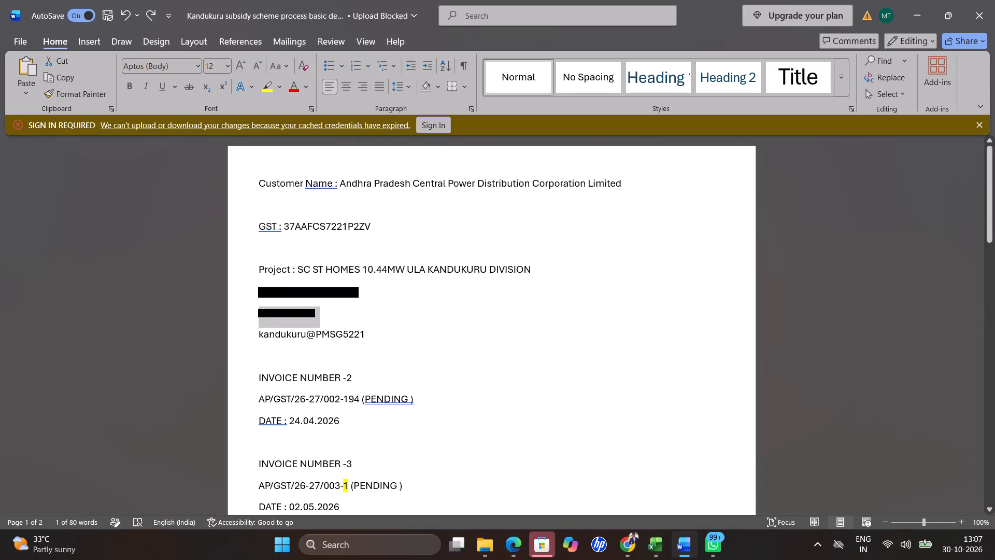
{"action": "left_click", "coordinate": [513, 548]}
{"action": "left_click", "coordinate": [825, 247]}
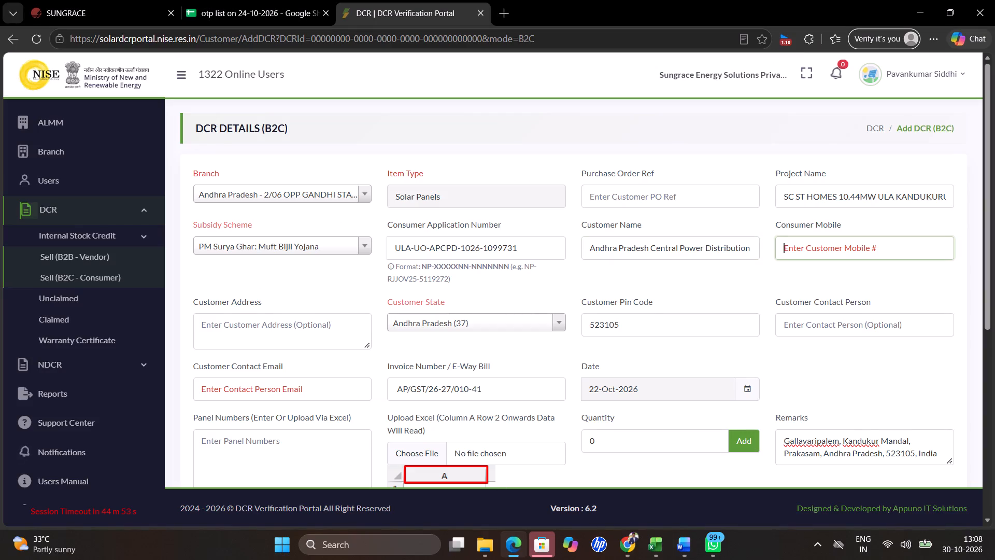
{"action": "key", "text": "ctrl+v"}
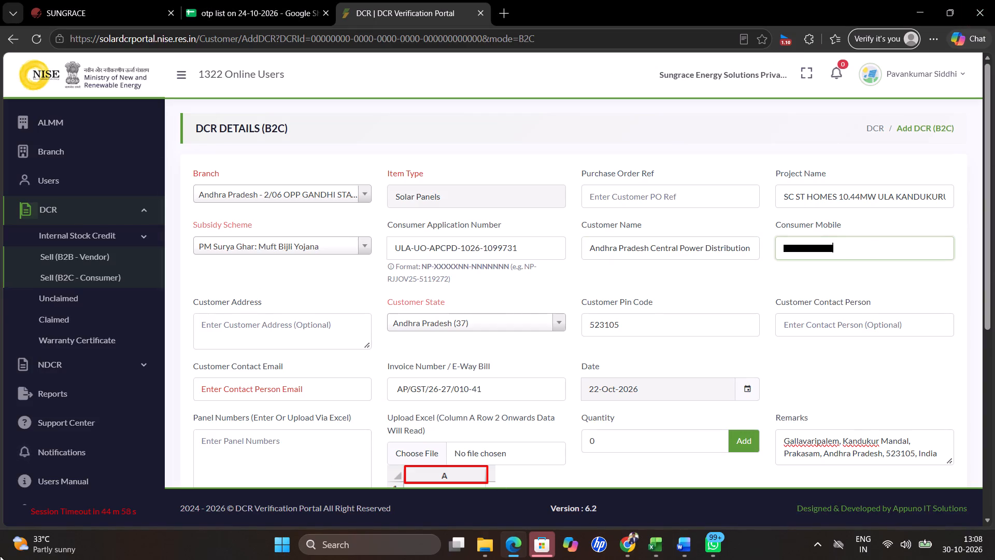
Copy the email address from the Word notes and enter it as the DCR form's customer contact email.
{"action": "left_click", "coordinate": [682, 537]}
{"action": "left_click", "coordinate": [312, 367]}
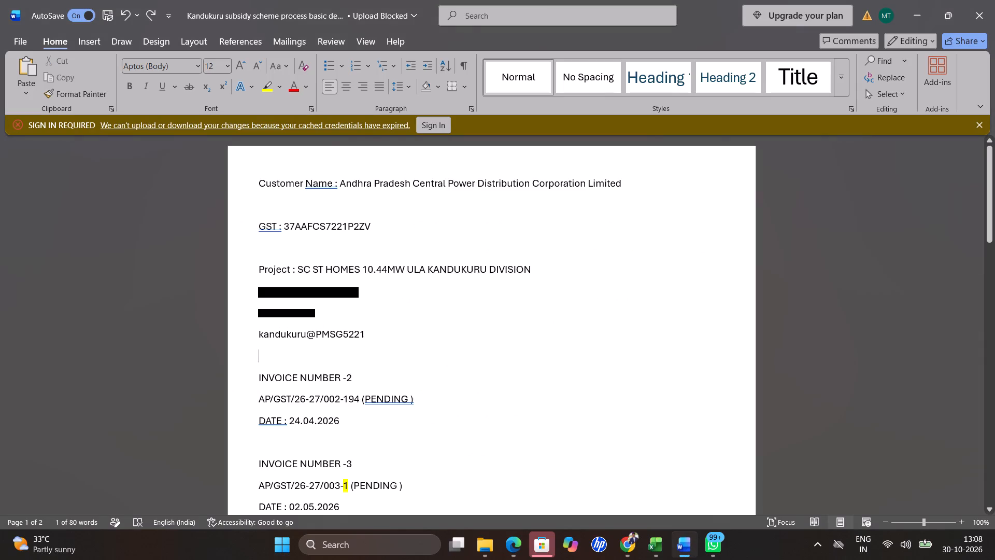
{"action": "left_click_drag", "start_coordinate": [381, 301], "coordinate": [236, 296]}
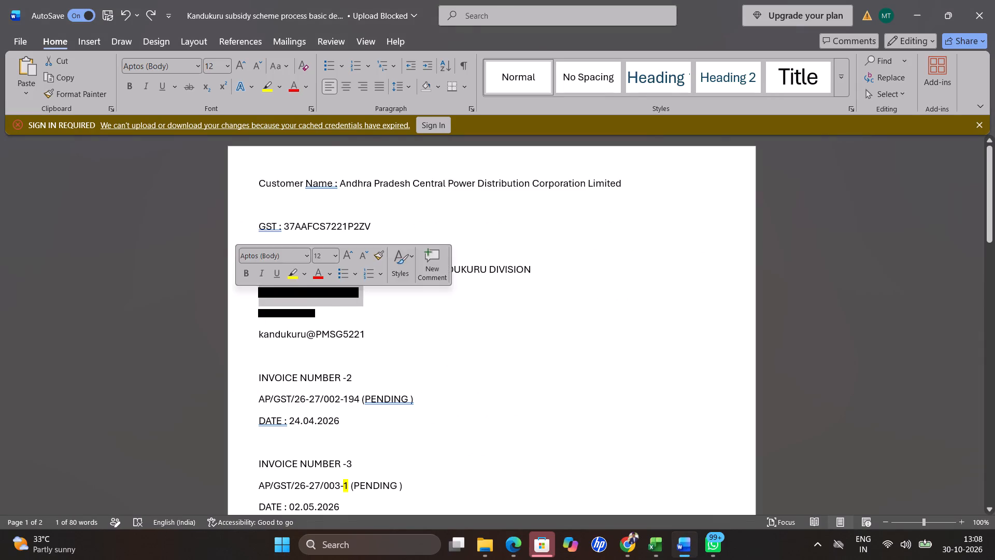
{"action": "key", "text": "ctrl+c"}
{"action": "left_click", "coordinate": [236, 296]}
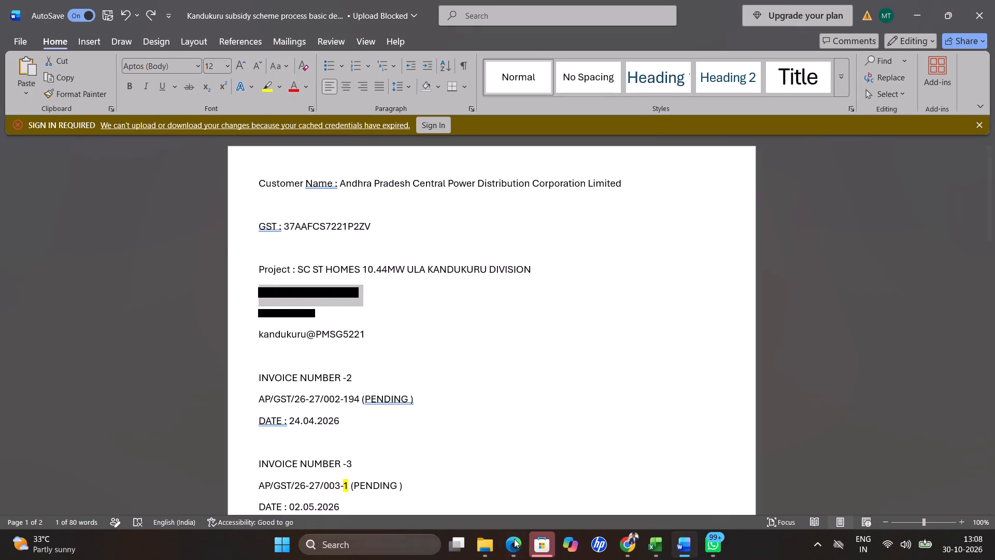
{"action": "left_click", "coordinate": [514, 539]}
{"action": "double_click", "coordinate": [212, 393]}
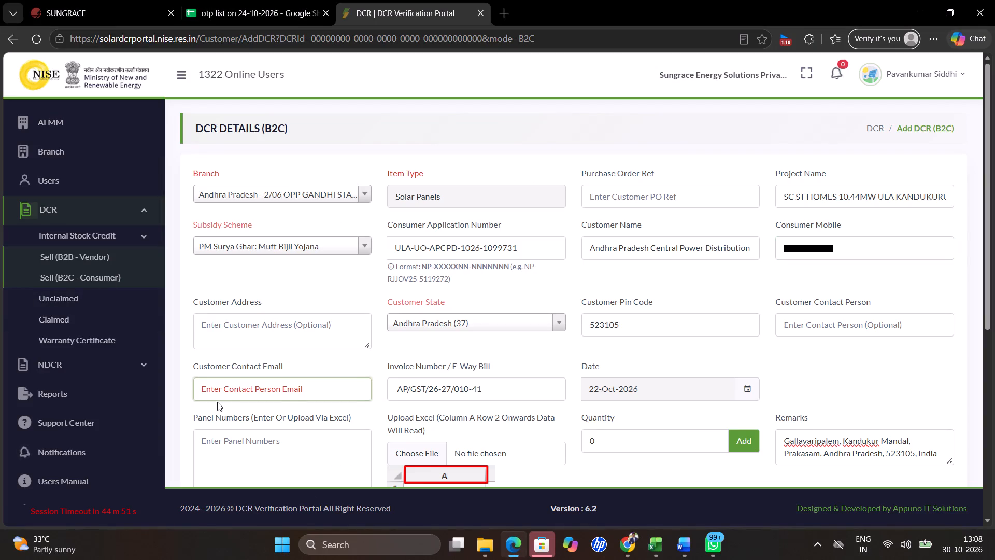
{"action": "key", "text": "ctrl+v"}
Submit and confirm the DCR entry, copying the consumer's service number from the SUNGRACE work order before giving the final confirmation.
{"action": "scroll", "coordinate": [250, 375], "scroll_direction": "down", "scroll_amount": 3}
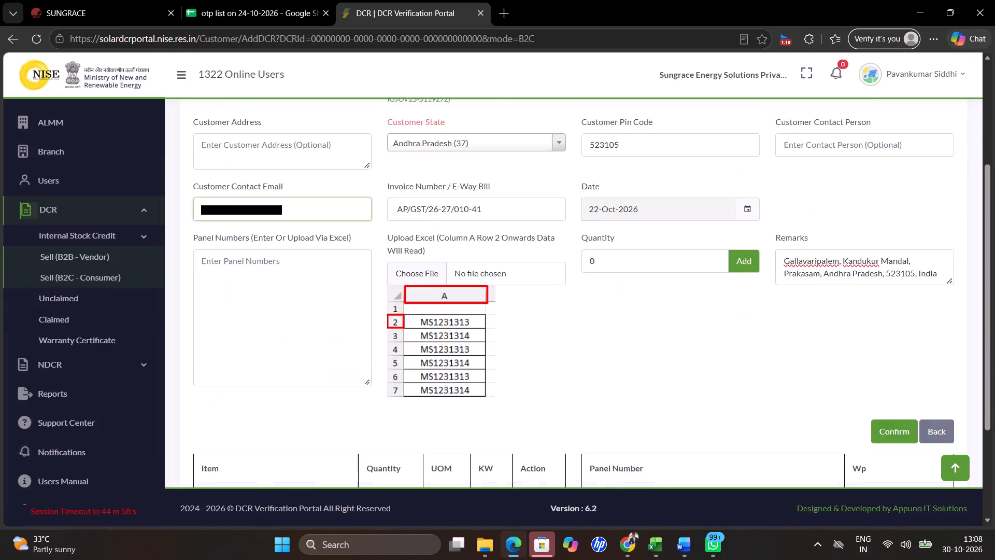
{"action": "scroll", "coordinate": [273, 367], "scroll_direction": "down", "scroll_amount": 3}
{"action": "left_click", "coordinate": [890, 279]}
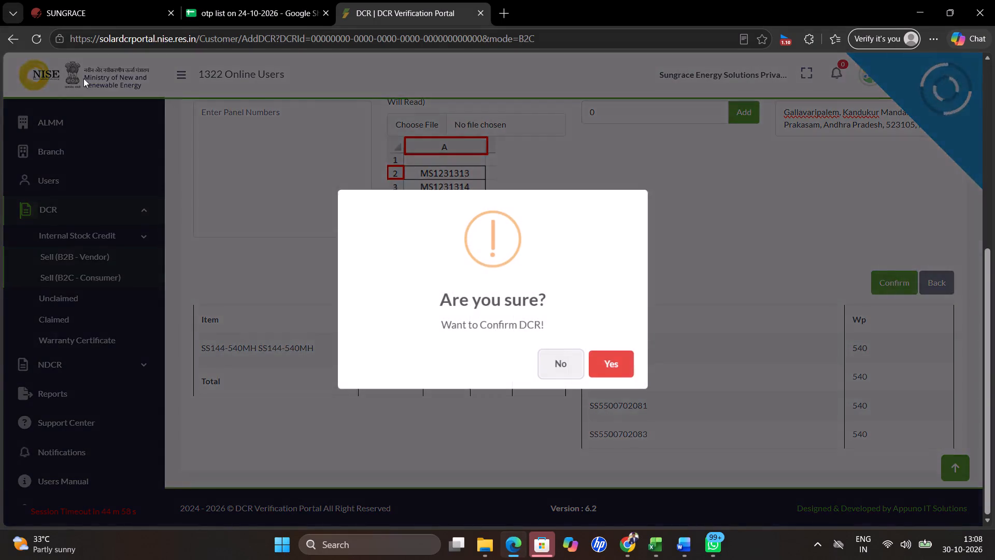
{"action": "left_click", "coordinate": [82, 9]}
{"action": "left_click", "coordinate": [630, 125]}
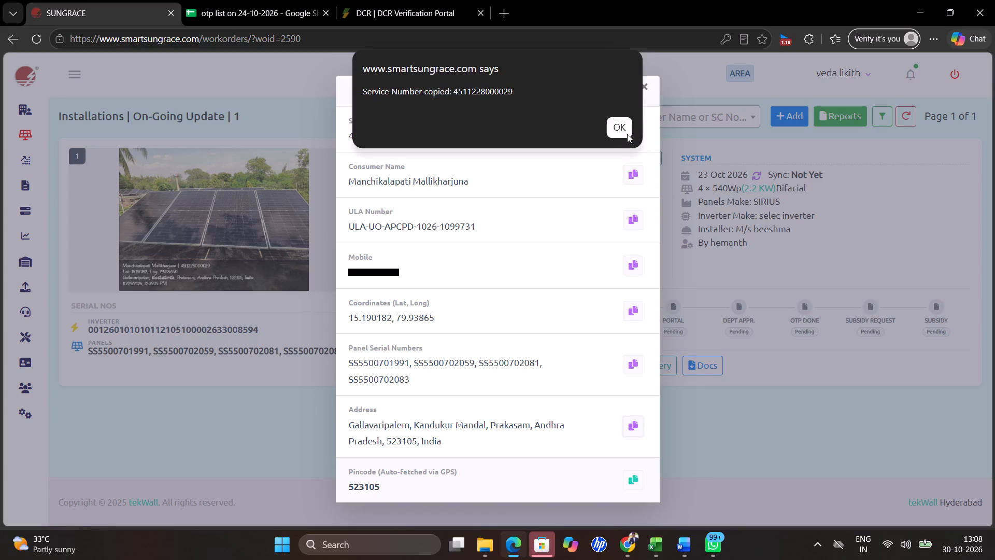
{"action": "left_click", "coordinate": [622, 131]}
{"action": "left_click", "coordinate": [421, 19]}
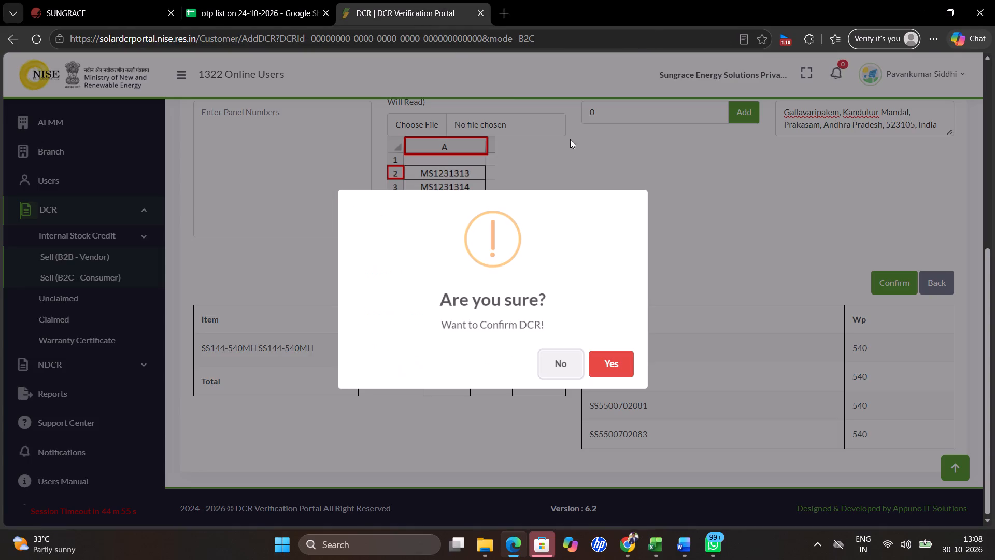
{"action": "left_click", "coordinate": [626, 355]}
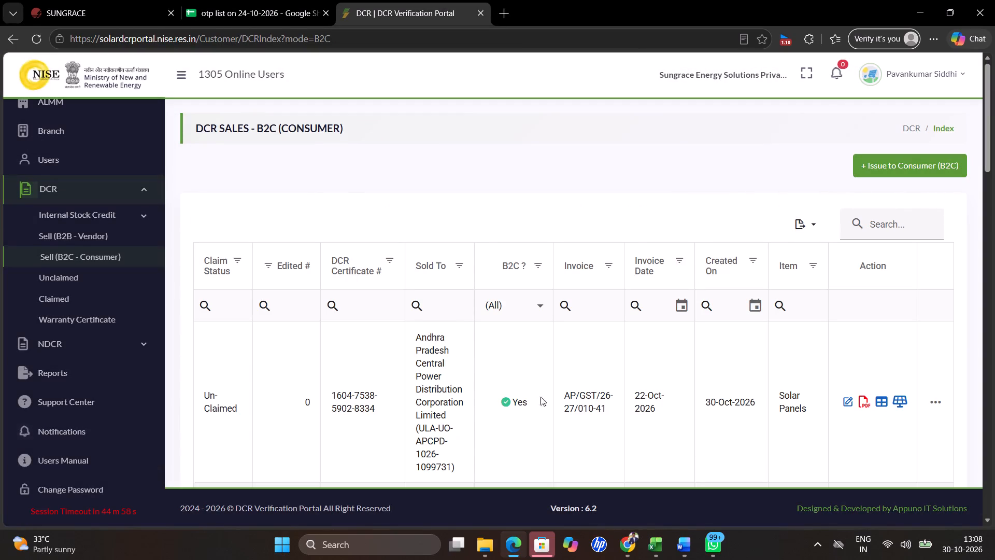
Open the certificate PDF for invoice AP/GST/26-27/010-41 and save it in DCR010 folder 41, named with the copied service number.
{"action": "left_click", "coordinate": [860, 404]}
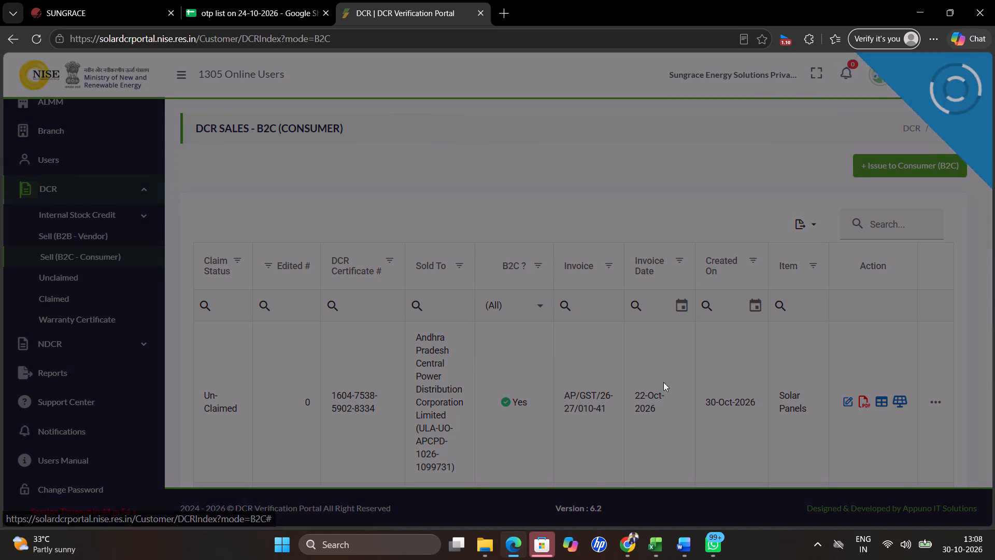
{"action": "left_click", "coordinate": [815, 143]}
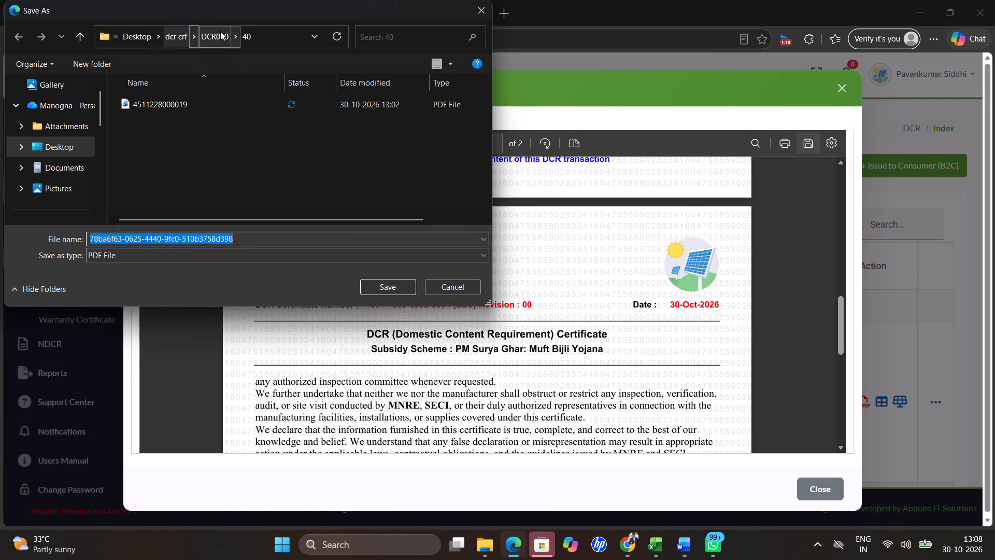
{"action": "left_click", "coordinate": [236, 36]}
{"action": "left_click", "coordinate": [255, 203]}
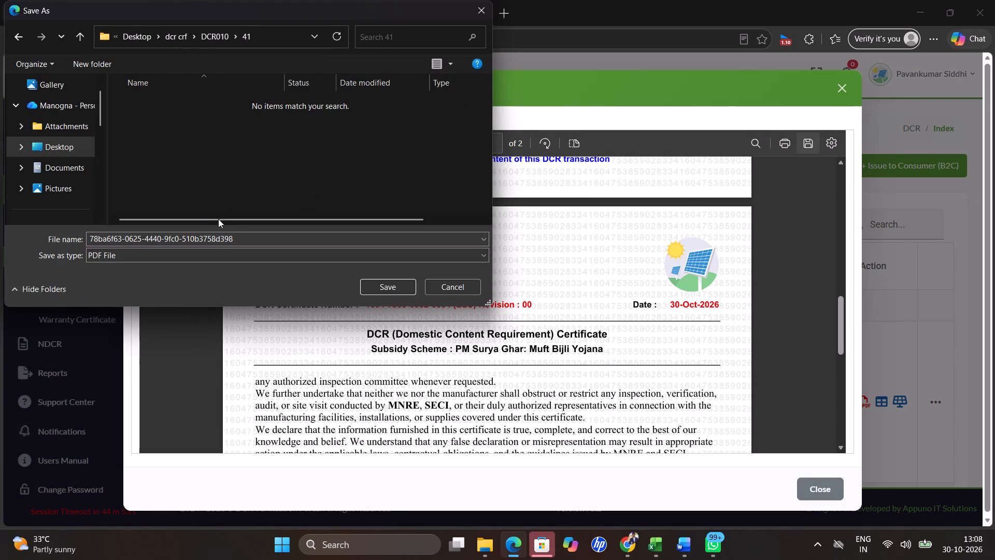
{"action": "left_click", "coordinate": [235, 241]}
{"action": "key", "text": "BackSpace"}
{"action": "key", "text": "ctrl+v"}
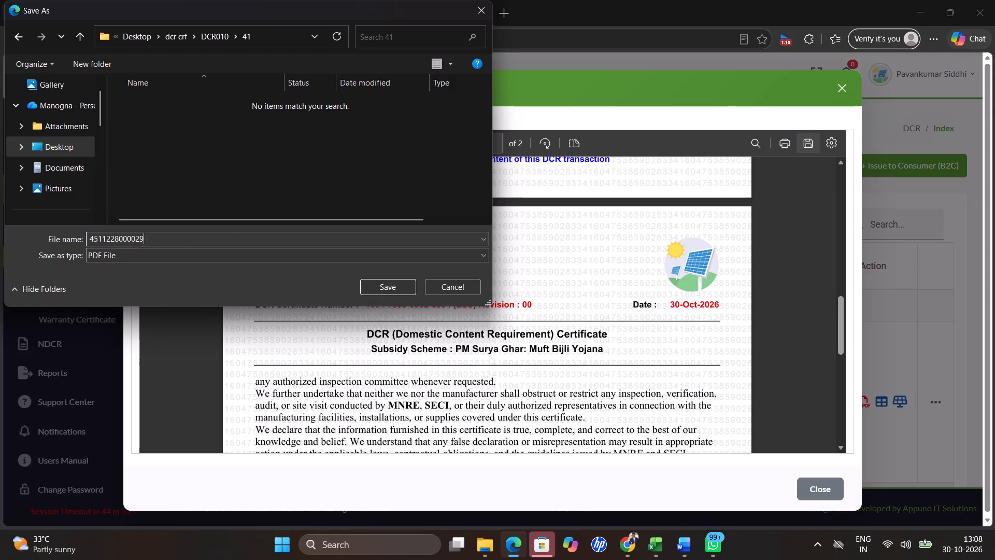
{"action": "key", "text": "Return"}
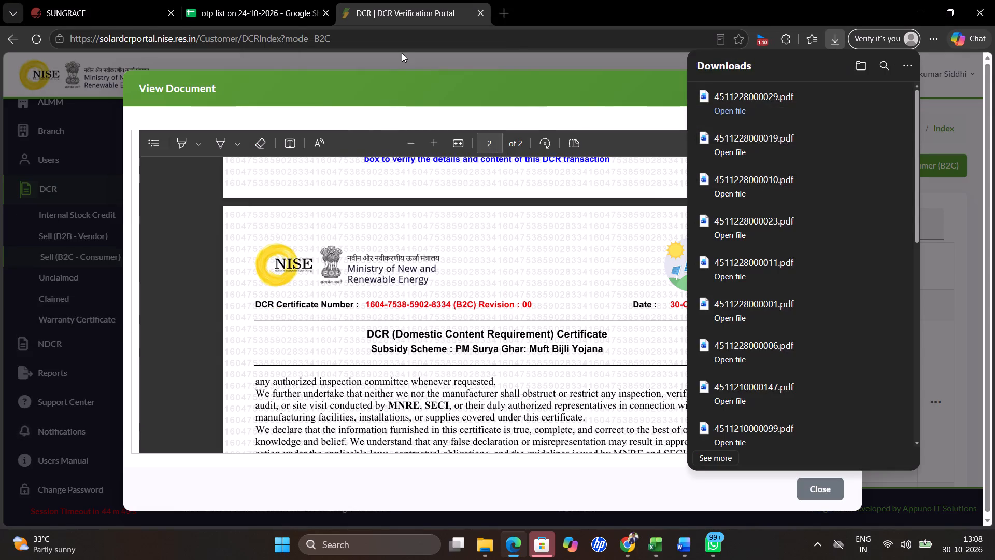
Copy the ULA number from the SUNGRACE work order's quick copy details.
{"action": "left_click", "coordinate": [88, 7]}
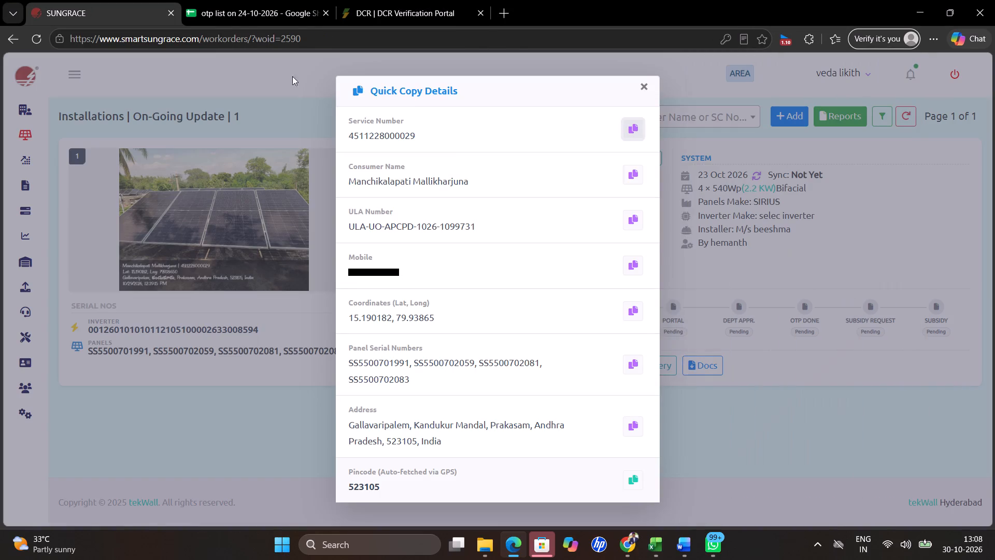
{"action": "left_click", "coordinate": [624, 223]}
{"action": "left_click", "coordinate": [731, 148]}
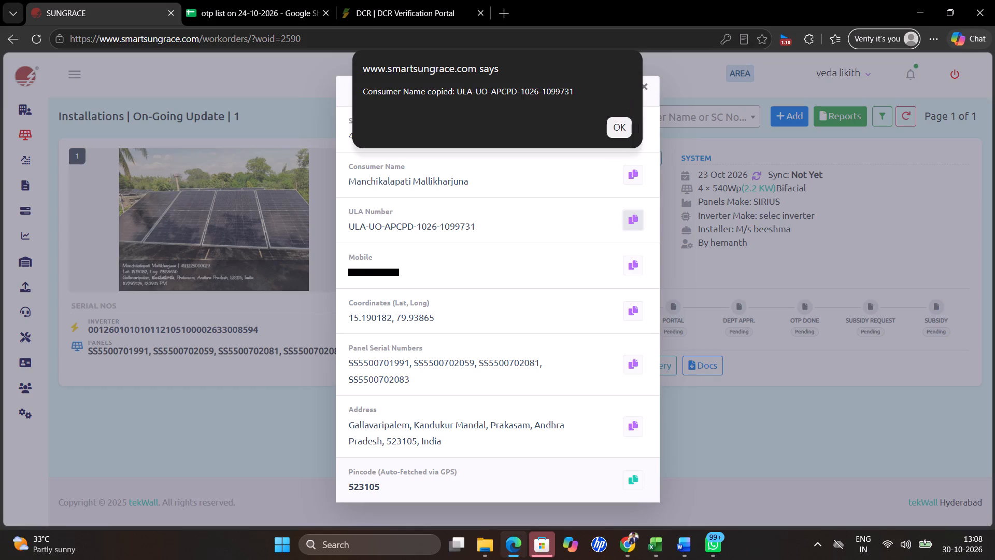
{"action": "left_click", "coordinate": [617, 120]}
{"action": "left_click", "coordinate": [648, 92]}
Copy the service number from the SUNGRACE work order's quick copy details.
{"action": "left_click", "coordinate": [113, 5]}
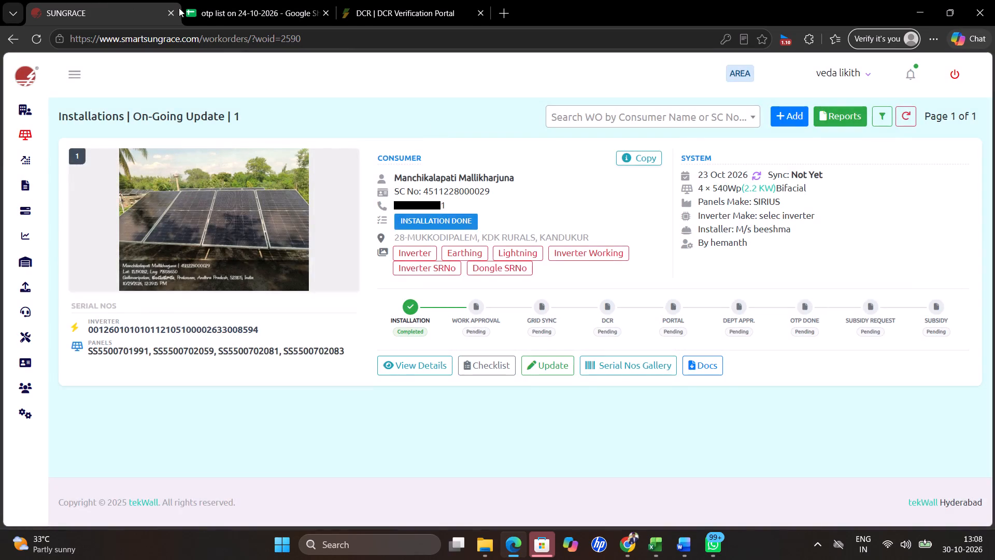
{"action": "left_click", "coordinate": [638, 155]}
{"action": "left_click", "coordinate": [641, 123]}
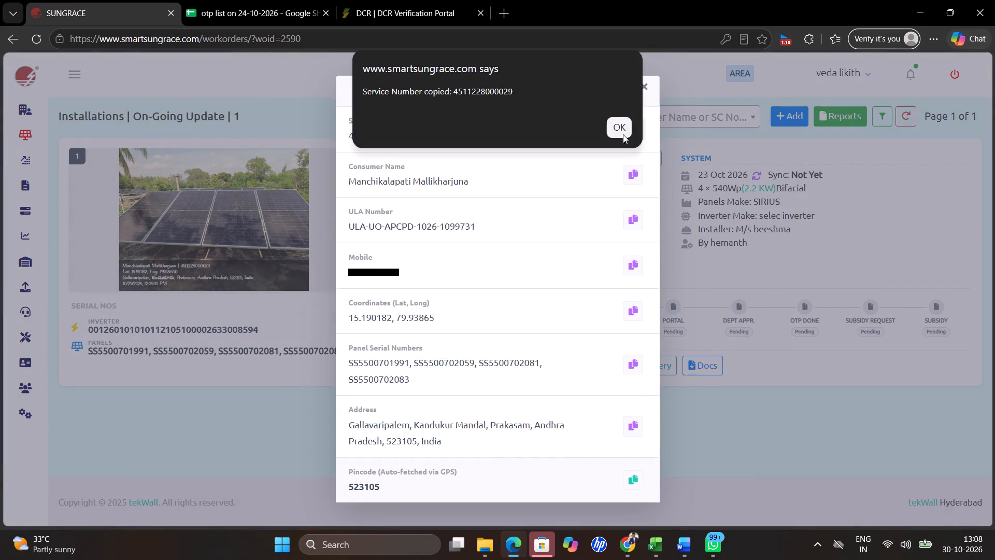
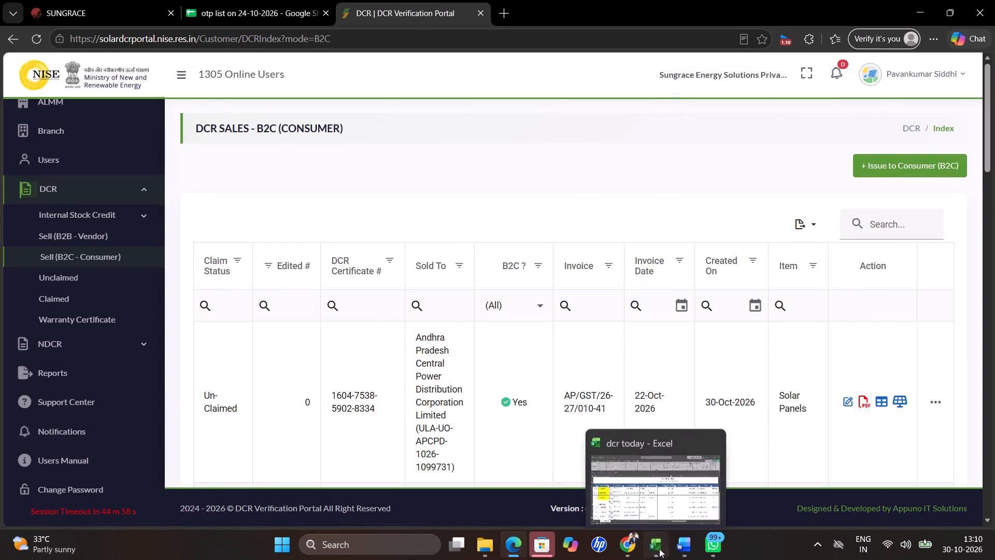
Check the installations list in the dcr today workbook, and copy the ULA number from the SUNGRACE work order's quick copy details.
{"action": "scroll", "coordinate": [243, 390], "scroll_direction": "down", "scroll_amount": 1}
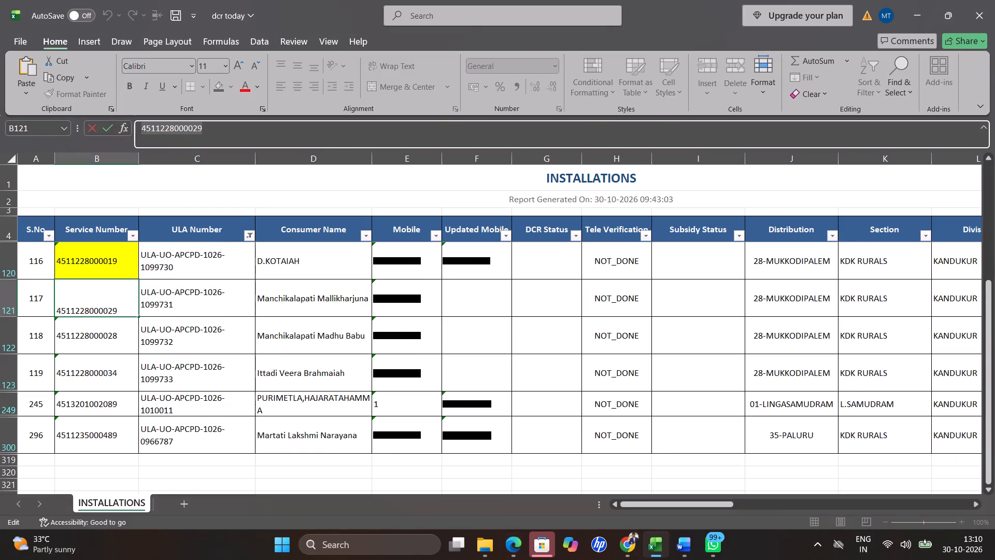
{"action": "left_click", "coordinate": [511, 544]}
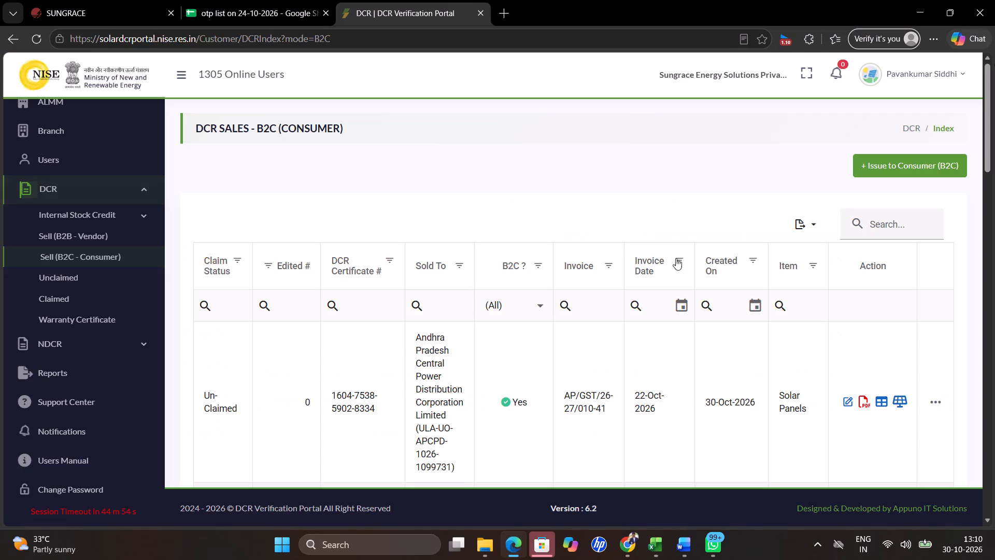
{"action": "left_click", "coordinate": [79, 8]}
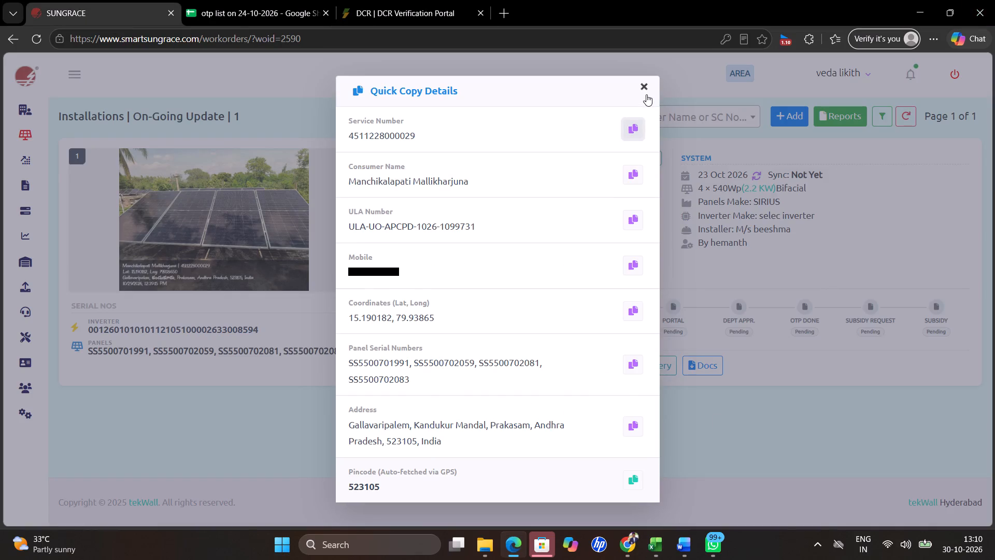
{"action": "left_click", "coordinate": [646, 93]}
{"action": "left_click", "coordinate": [635, 162]}
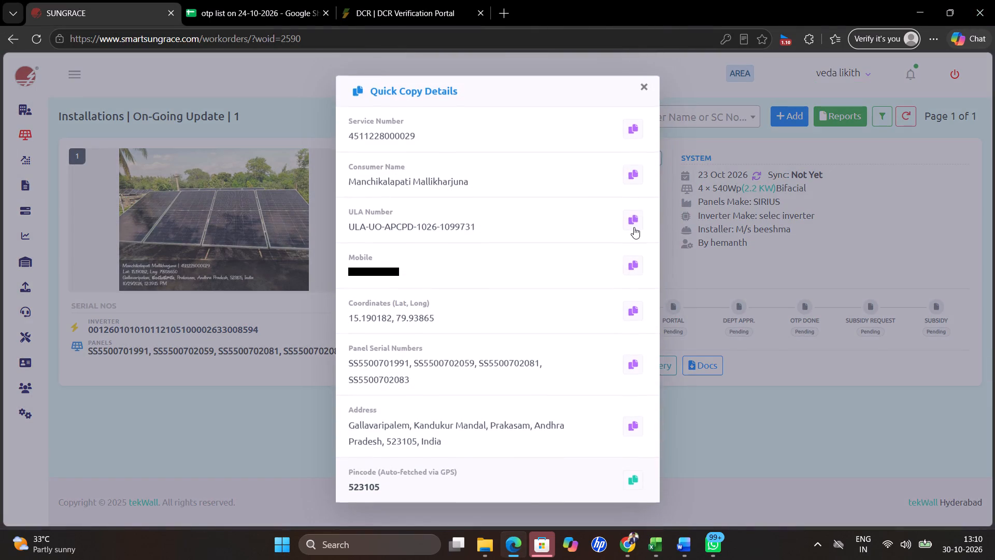
{"action": "left_click", "coordinate": [626, 214]}
{"action": "left_click", "coordinate": [620, 133]}
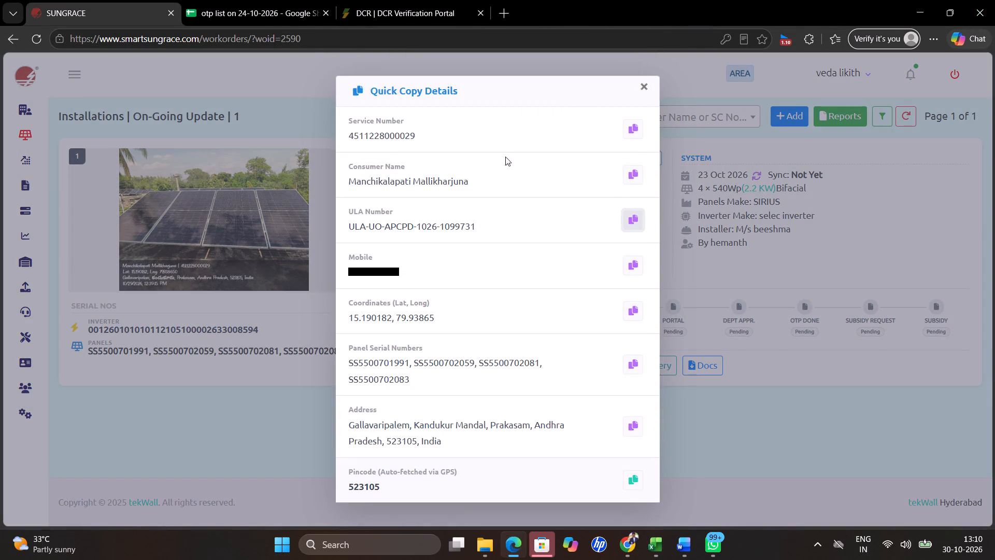
Start a new B2C consumer issue on the DCR portal with the Andhra Pradesh branch, Solar Panels item type and PM Surya Ghar: Muft Bijli Yojana scheme.
{"action": "left_click", "coordinate": [374, 4]}
{"action": "left_click", "coordinate": [923, 158]}
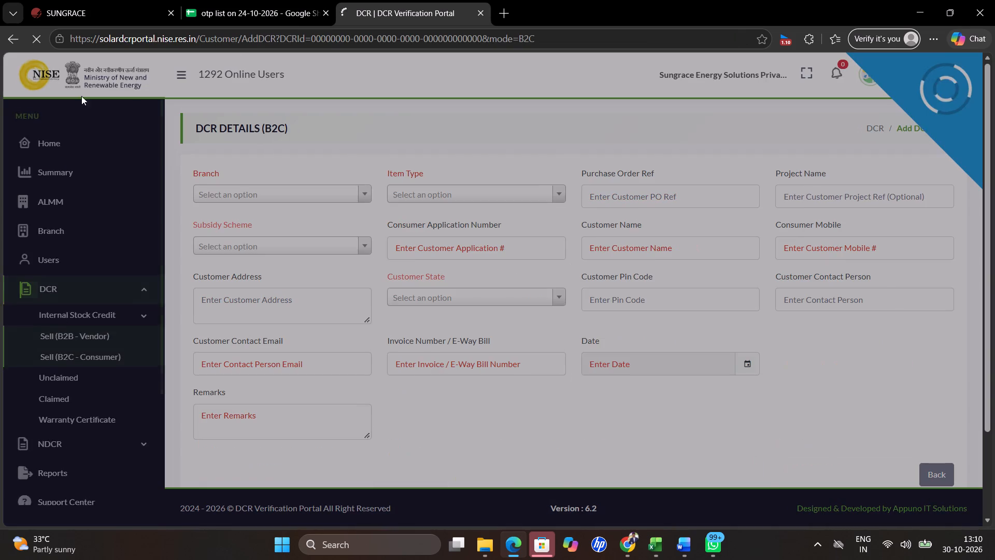
{"action": "left_click", "coordinate": [241, 191]}
{"action": "left_click", "coordinate": [229, 242]}
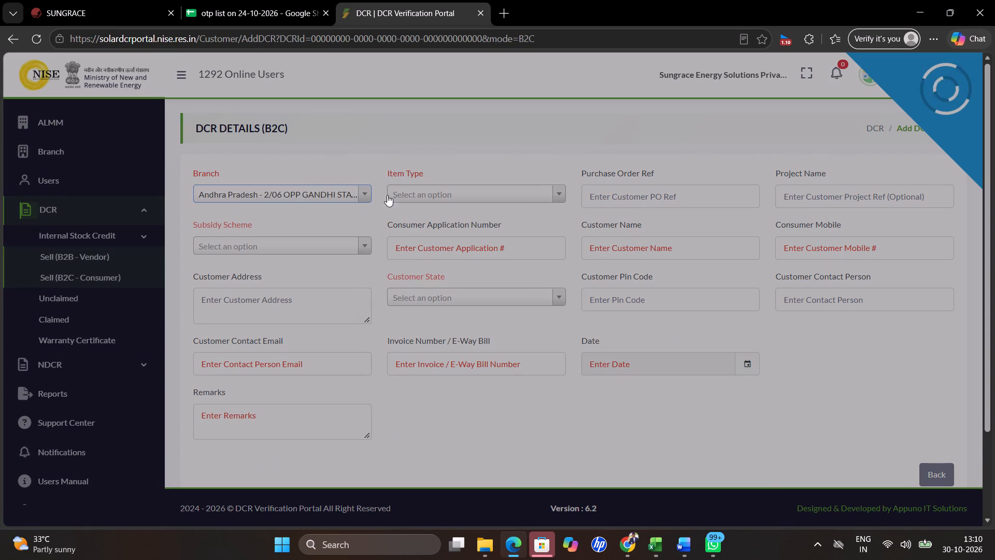
{"action": "left_click", "coordinate": [387, 195]}
{"action": "left_click", "coordinate": [403, 240]}
{"action": "left_click", "coordinate": [350, 248]}
{"action": "left_click", "coordinate": [273, 352]}
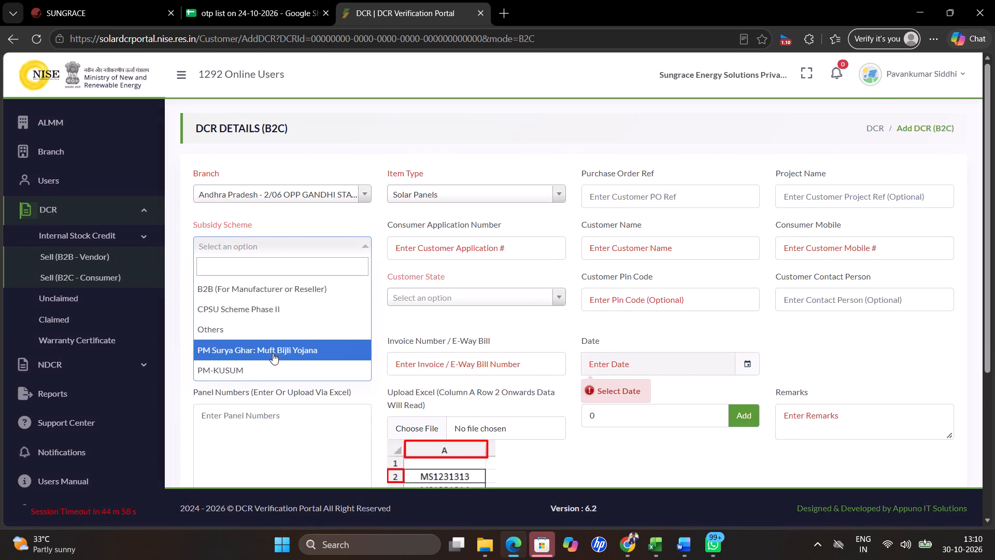
Enter the copied ULA number as the consumer application number and set the customer state to Andhra Pradesh (37).
{"action": "left_click", "coordinate": [431, 253]}
{"action": "key", "text": "ctrl+v"}
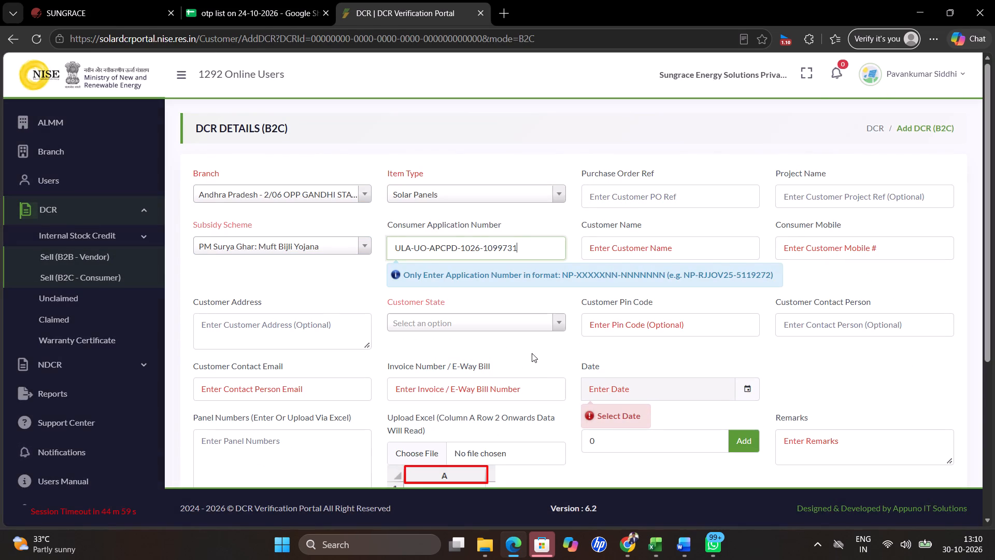
{"action": "left_click", "coordinate": [535, 325]}
{"action": "left_click", "coordinate": [439, 403]}
{"action": "left_click", "coordinate": [440, 408]}
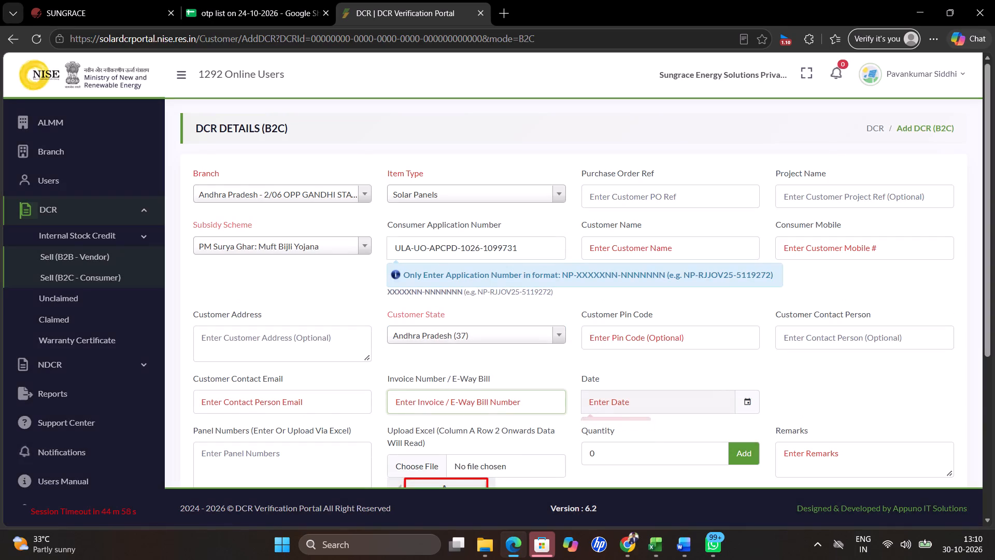
{"action": "scroll", "coordinate": [476, 410], "scroll_direction": "down", "scroll_amount": 3}
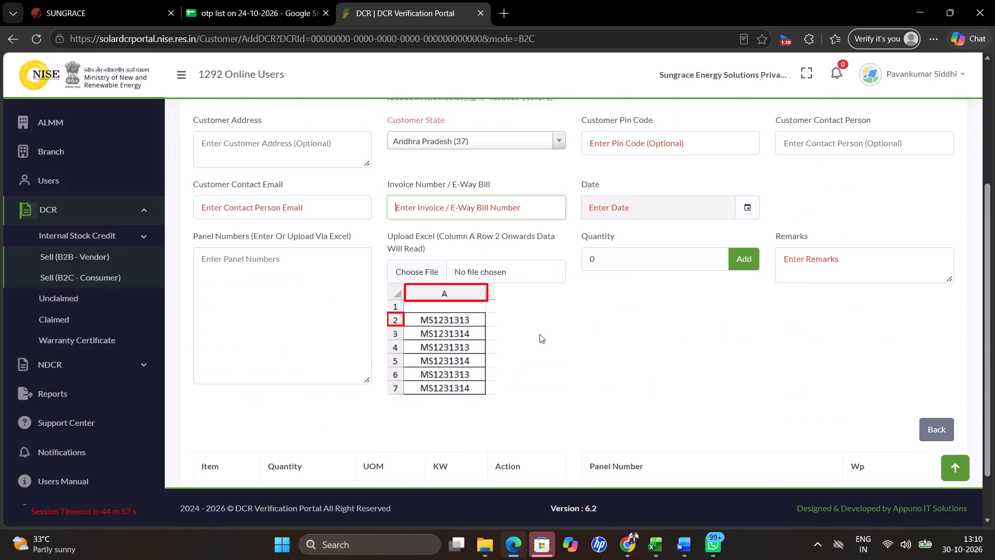
{"action": "left_click", "coordinate": [98, 1]}
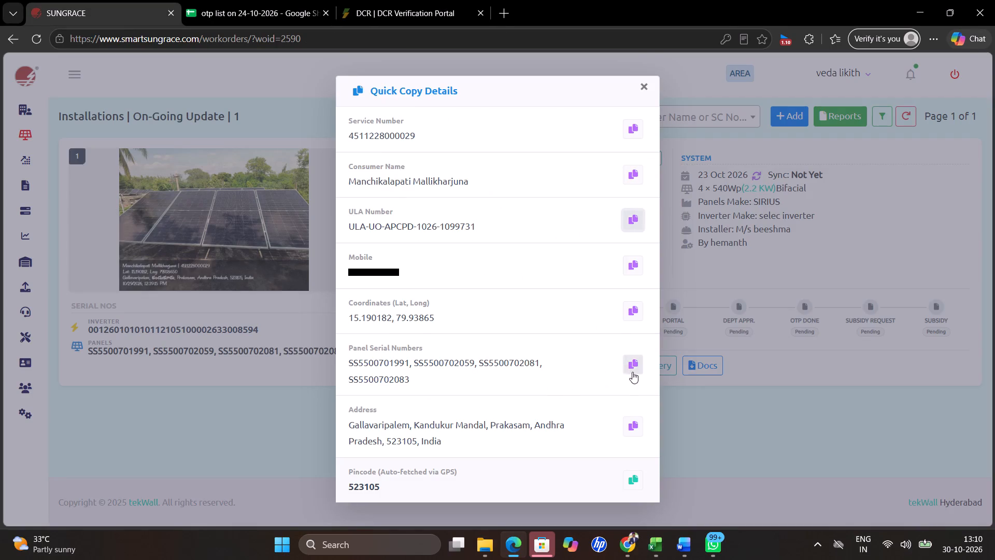
{"action": "left_click", "coordinate": [632, 372]}
{"action": "left_click", "coordinate": [628, 144]}
{"action": "left_click", "coordinate": [408, 0]}
{"action": "left_click", "coordinate": [282, 356]}
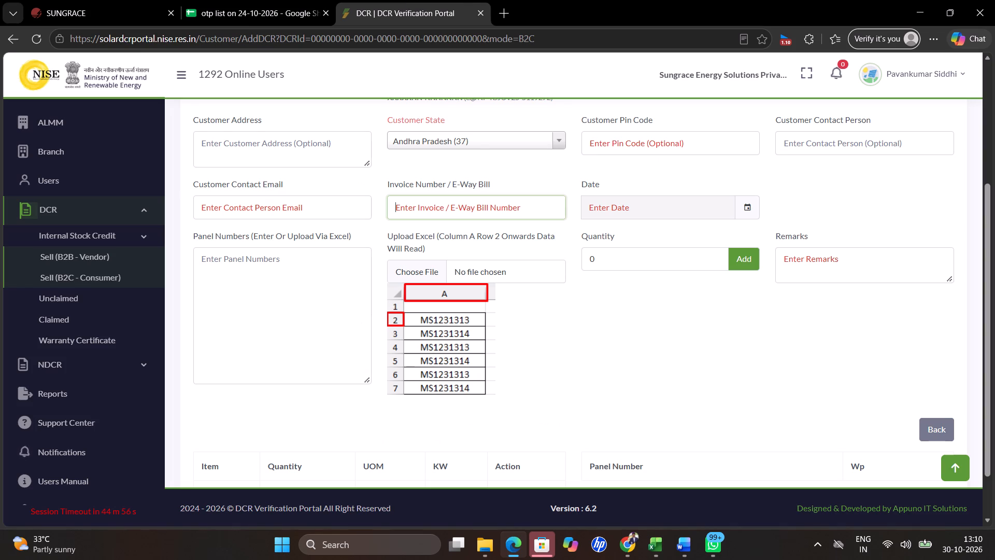
{"action": "key", "text": "ctrl+v"}
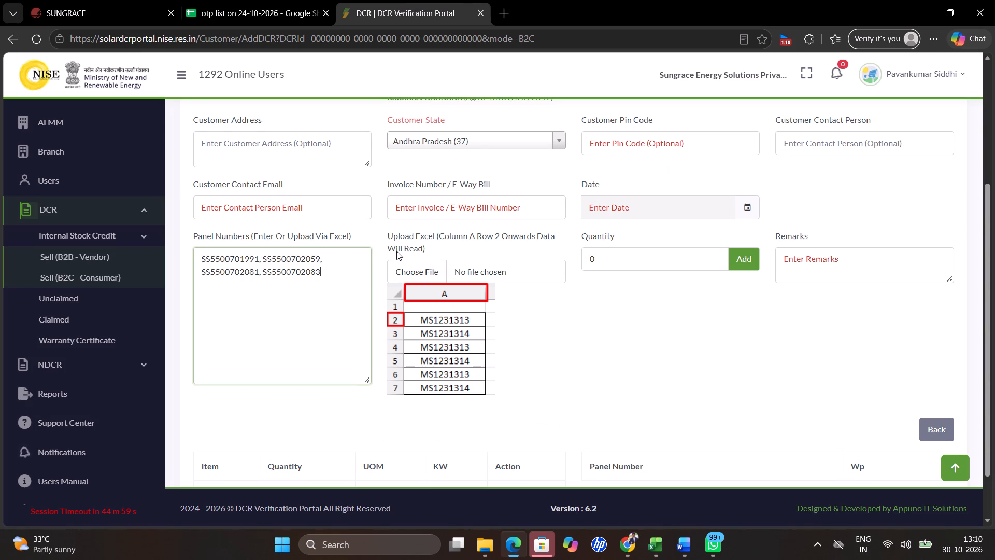
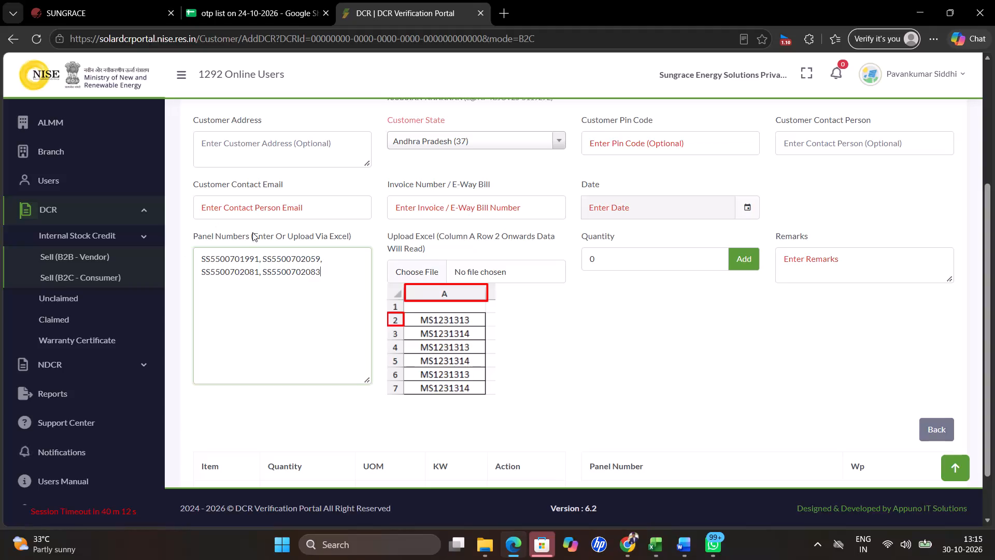
Reformat the panel numbers in the DCR form, replacing the comma separators with line breaks so each serial is on its own line.
{"action": "left_click", "coordinate": [265, 258]}
{"action": "key", "text": "Left"}
{"action": "key", "text": "Left"}
{"action": "key", "text": "BackSpace"}
{"action": "key", "text": "Return"}
{"action": "key", "text": "Right"}
{"action": "key", "text": "Right"}
{"action": "key", "text": "Right"}
{"action": "key", "text": "Right"}
{"action": "key", "text": "Right"}
{"action": "key", "text": "Right"}
{"action": "key", "text": "Right"}
{"action": "key", "text": "Right"}
{"action": "key", "text": "Right"}
{"action": "key", "text": "Right"}
{"action": "key", "text": "Right"}
{"action": "key", "text": "Right"}
{"action": "key", "text": "Right"}
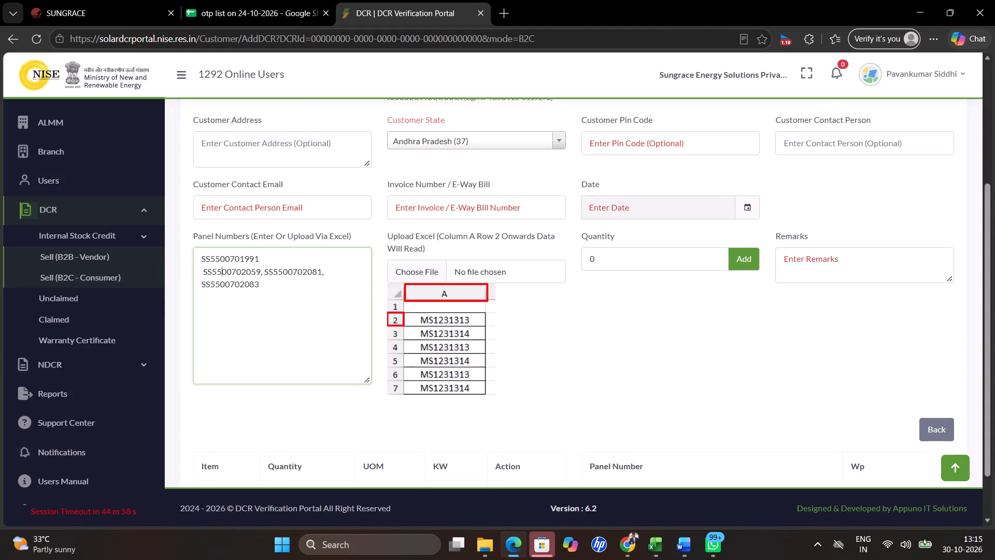
{"action": "key", "text": "Right"}
{"action": "key", "text": "BackSpace"}
{"action": "key", "text": "Return"}
{"action": "key", "text": "Right"}
{"action": "key", "text": "Right"}
{"action": "key", "text": "Right"}
{"action": "key", "text": "Right"}
{"action": "key", "text": "Right"}
{"action": "key", "text": "Right"}
{"action": "key", "text": "Right"}
{"action": "key", "text": "Right"}
{"action": "key", "text": "Right"}
{"action": "key", "text": "Right"}
{"action": "key", "text": "Right"}
{"action": "key", "text": "Right"}
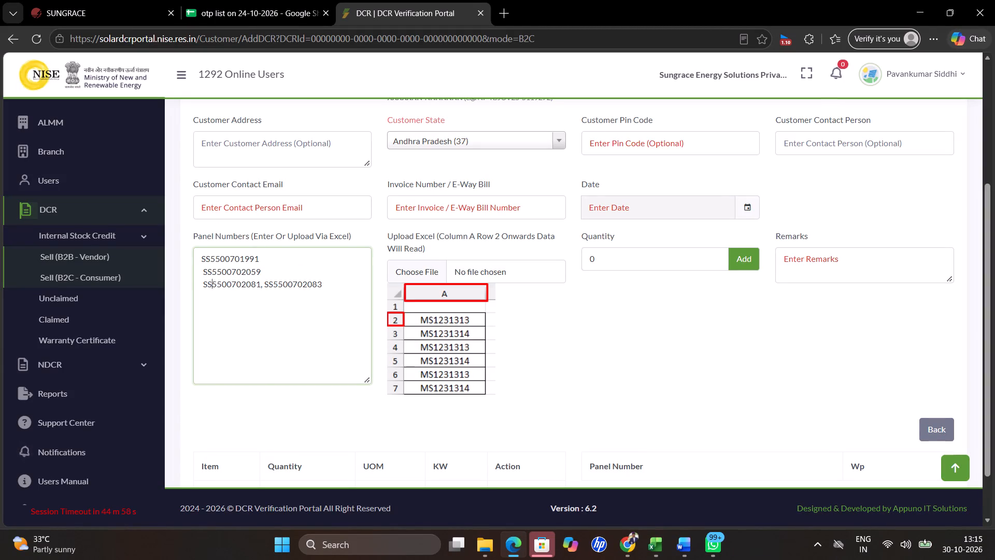
{"action": "key", "text": "Right"}
{"action": "key", "text": "Right"}
{"action": "key", "text": "BackSpace"}
{"action": "key", "text": "Return"}
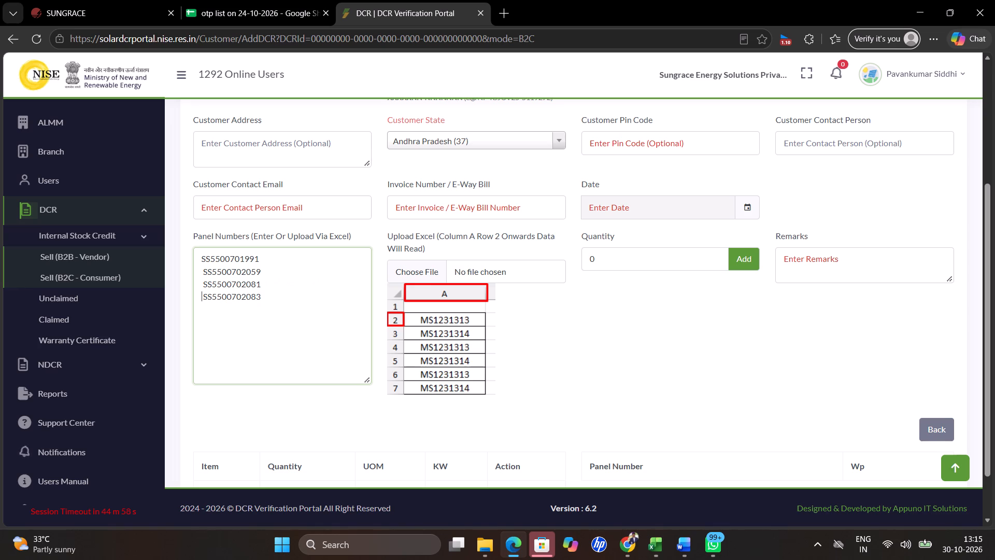
{"action": "left_click", "coordinate": [664, 260]}
{"action": "scroll", "coordinate": [662, 265], "scroll_direction": "up", "scroll_amount": 3}
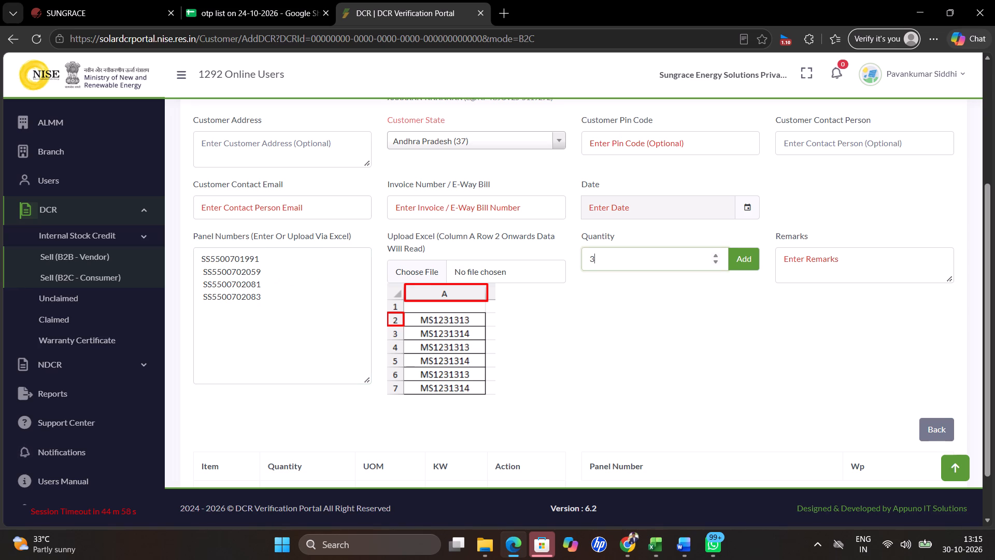
Set the sale date to 12-Aug-2026 and try to add the four listed panel numbers to the consumer sale.
{"action": "scroll", "coordinate": [661, 270], "scroll_direction": "up", "scroll_amount": 2}
{"action": "scroll", "coordinate": [616, 256], "scroll_direction": "down", "scroll_amount": 1}
{"action": "left_click", "coordinate": [651, 213]}
{"action": "double_click", "coordinate": [586, 227]}
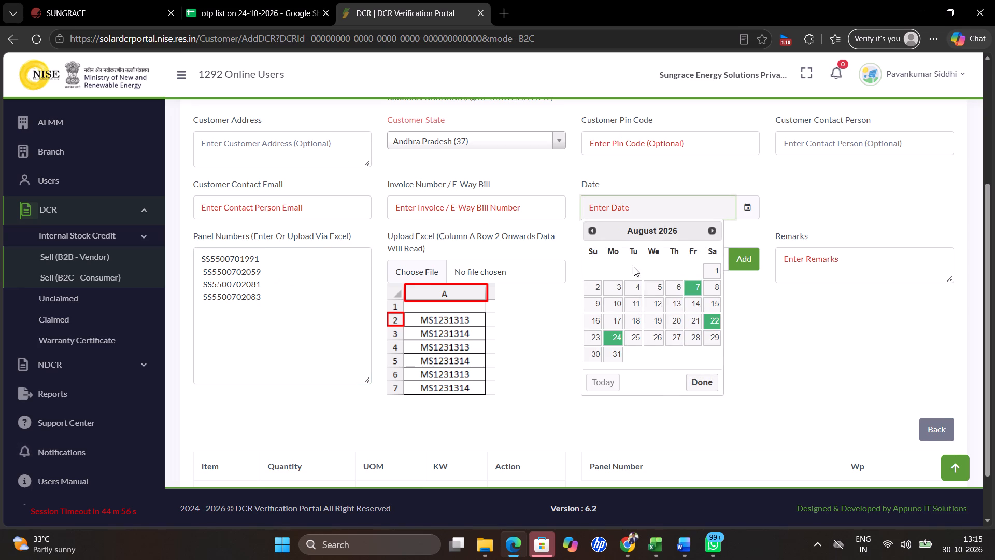
{"action": "left_click", "coordinate": [657, 301]}
{"action": "left_click", "coordinate": [743, 264]}
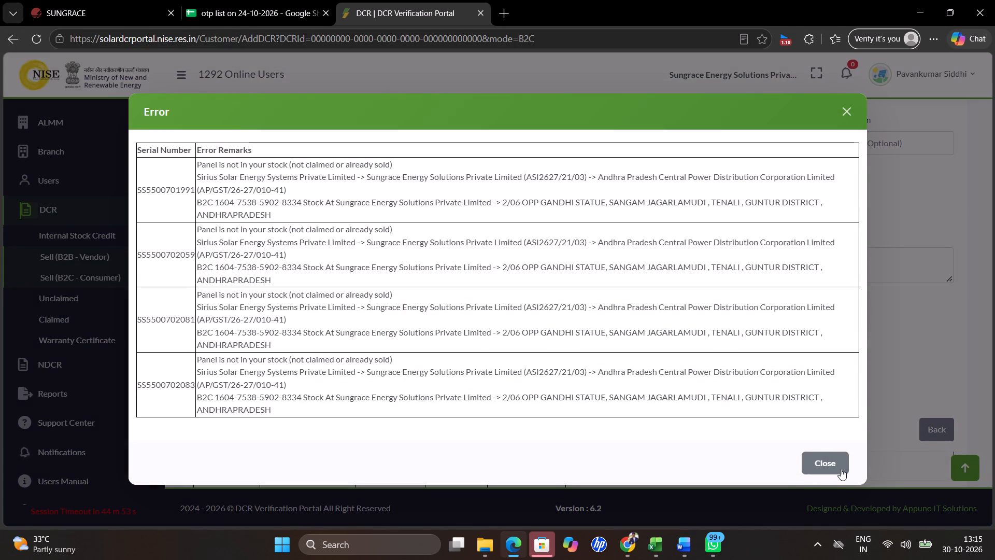
{"action": "left_click_drag", "start_coordinate": [838, 462], "coordinate": [832, 460]}
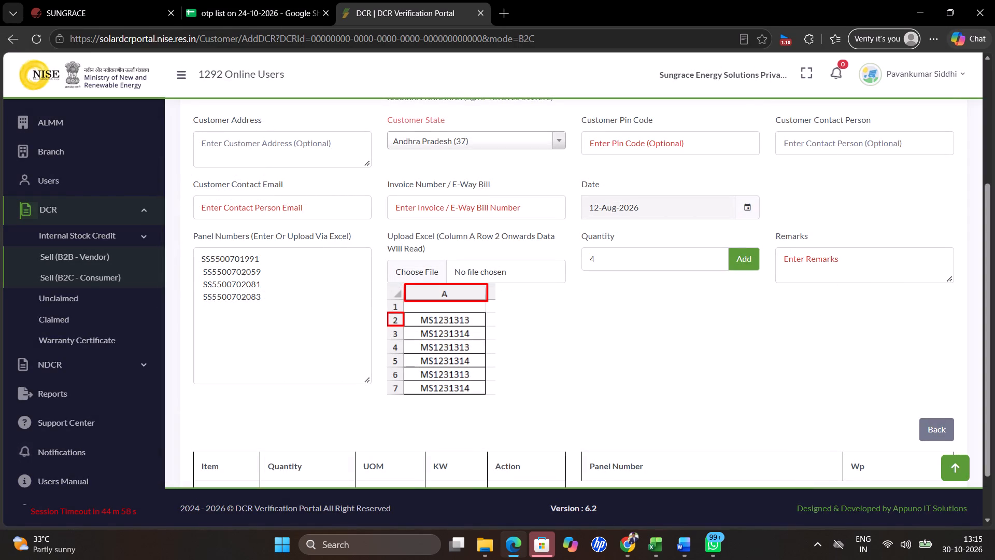
Copy all four panel numbers from the DCR form, switch to Excel and create a blank workbook.
{"action": "left_click_drag", "start_coordinate": [267, 304], "coordinate": [195, 259]}
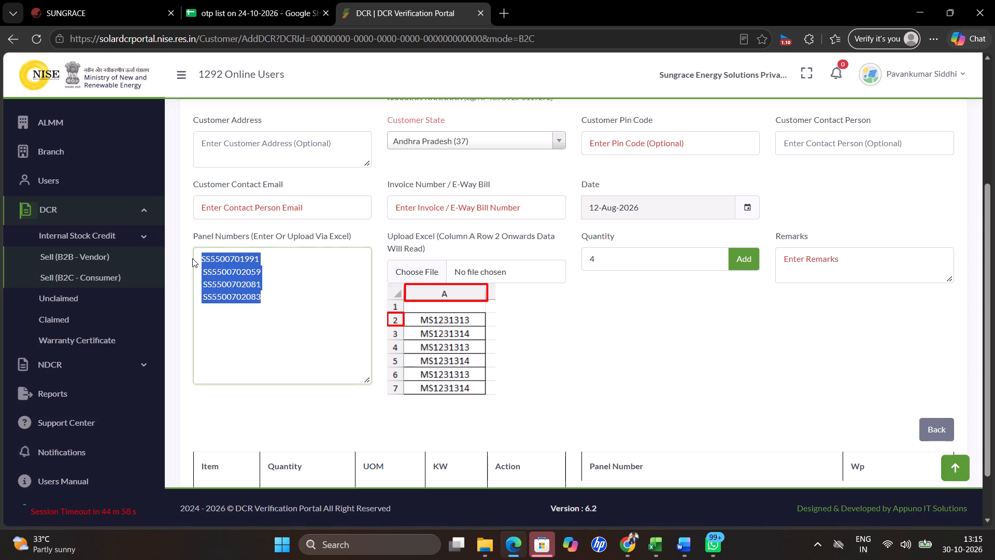
{"action": "key", "text": "ctrl+c"}
{"action": "left_click", "coordinate": [652, 550]}
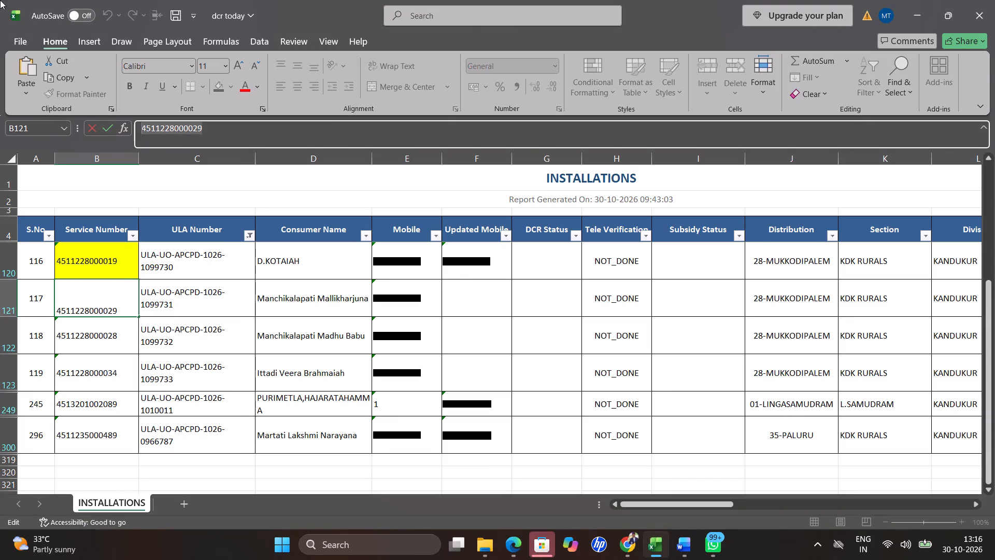
{"action": "left_click", "coordinate": [16, 35]}
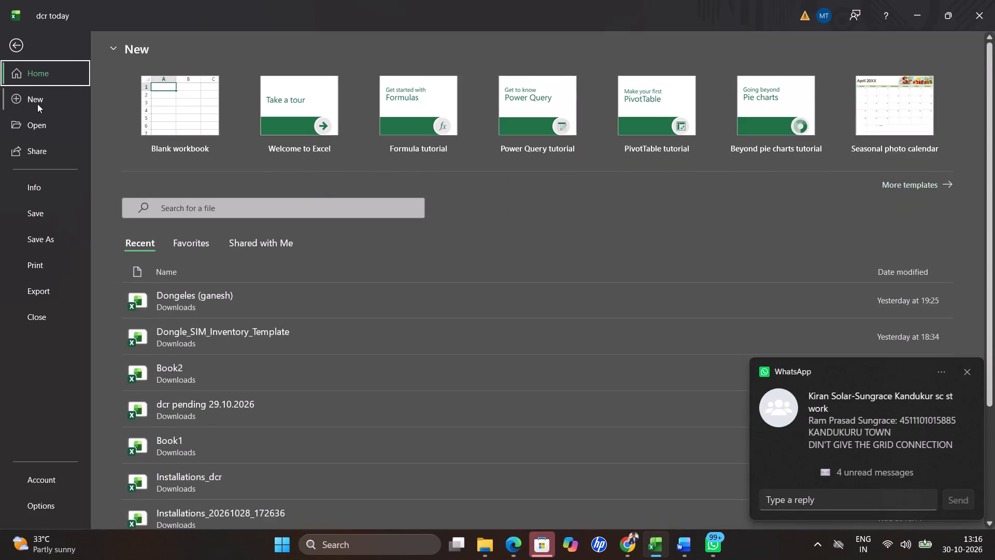
{"action": "double_click", "coordinate": [38, 100]}
{"action": "left_click", "coordinate": [239, 78]}
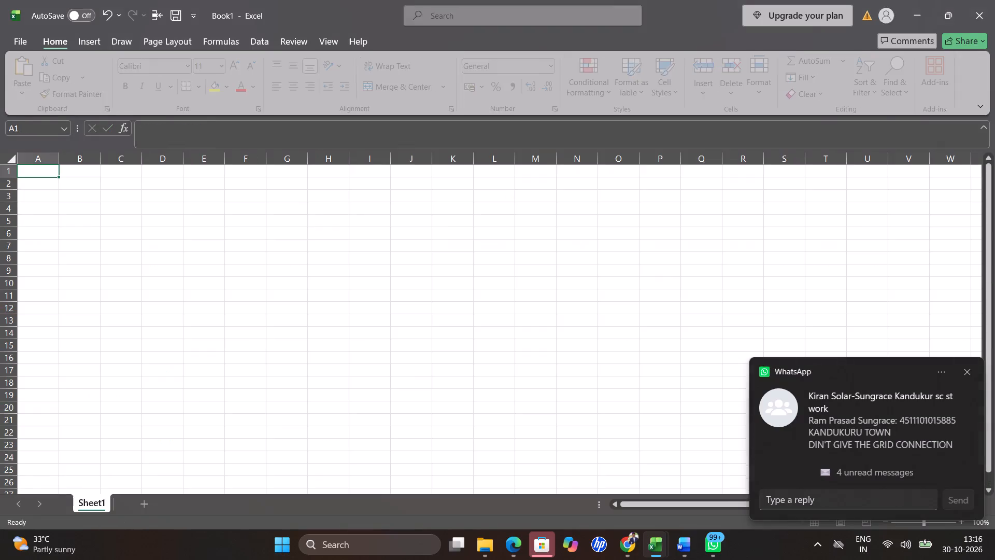
Widen column B of the blank sheet to about three times column A's width or more, and select cell B1.
{"action": "left_click", "coordinate": [91, 175]}
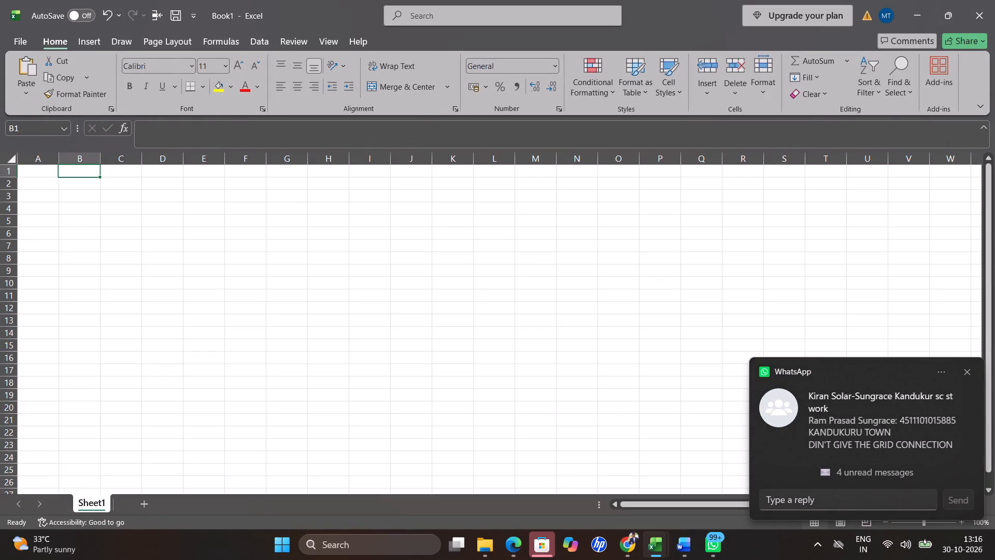
{"action": "left_click_drag", "start_coordinate": [98, 170], "coordinate": [194, 198]}
{"action": "left_click_drag", "start_coordinate": [195, 198], "coordinate": [123, 176]}
{"action": "left_click", "coordinate": [120, 175]}
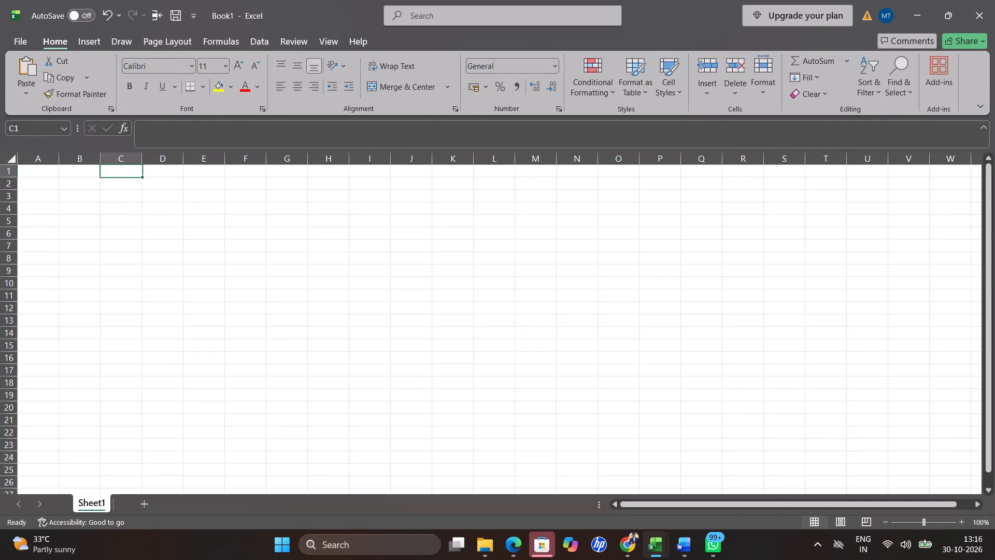
{"action": "left_click", "coordinate": [81, 169]}
{"action": "left_click_drag", "start_coordinate": [99, 157], "coordinate": [187, 166]}
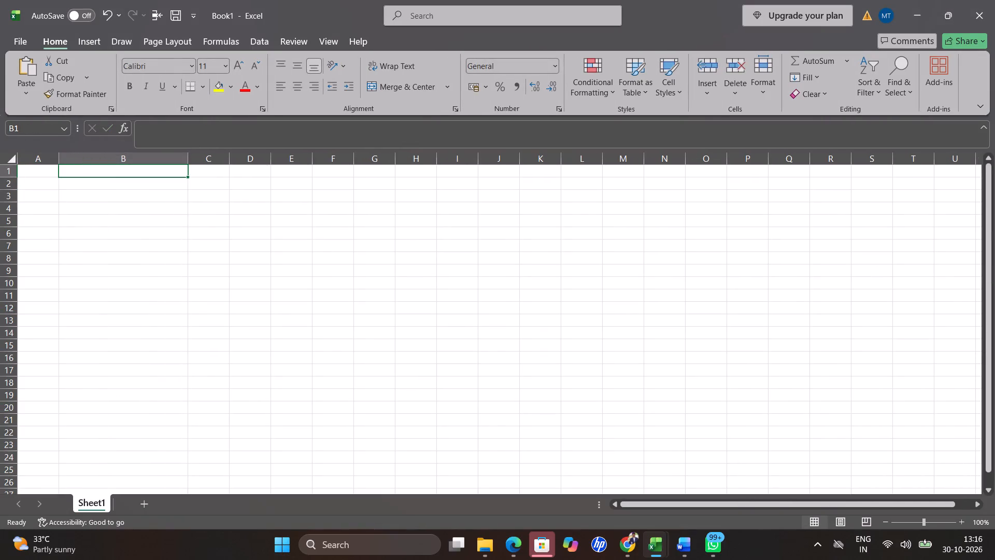
{"action": "left_click_drag", "start_coordinate": [188, 153], "coordinate": [348, 177]}
{"action": "left_click", "coordinate": [165, 173]}
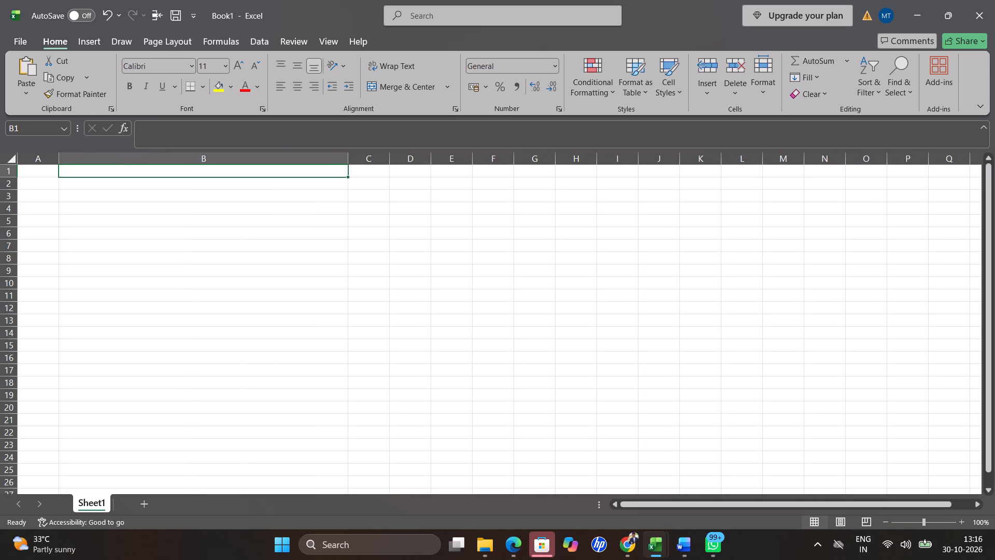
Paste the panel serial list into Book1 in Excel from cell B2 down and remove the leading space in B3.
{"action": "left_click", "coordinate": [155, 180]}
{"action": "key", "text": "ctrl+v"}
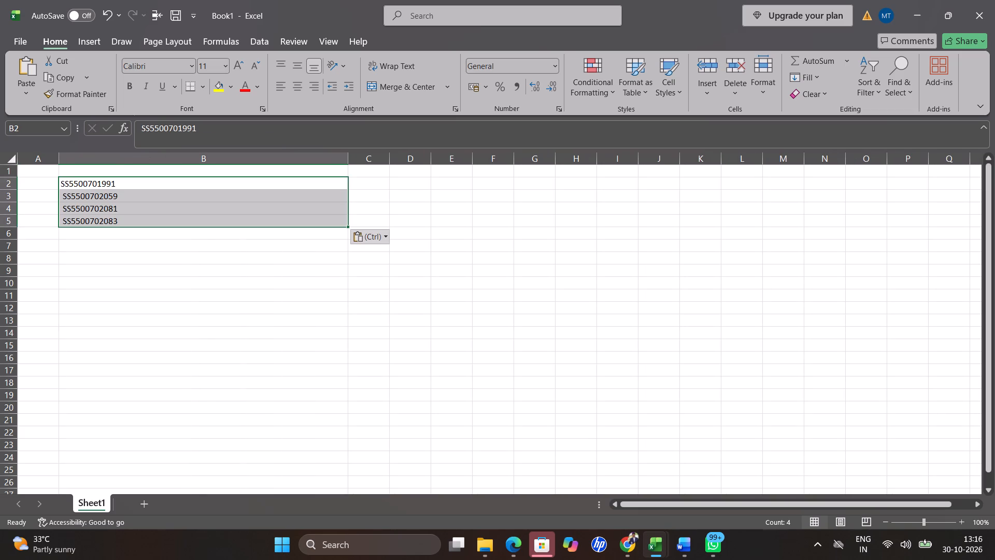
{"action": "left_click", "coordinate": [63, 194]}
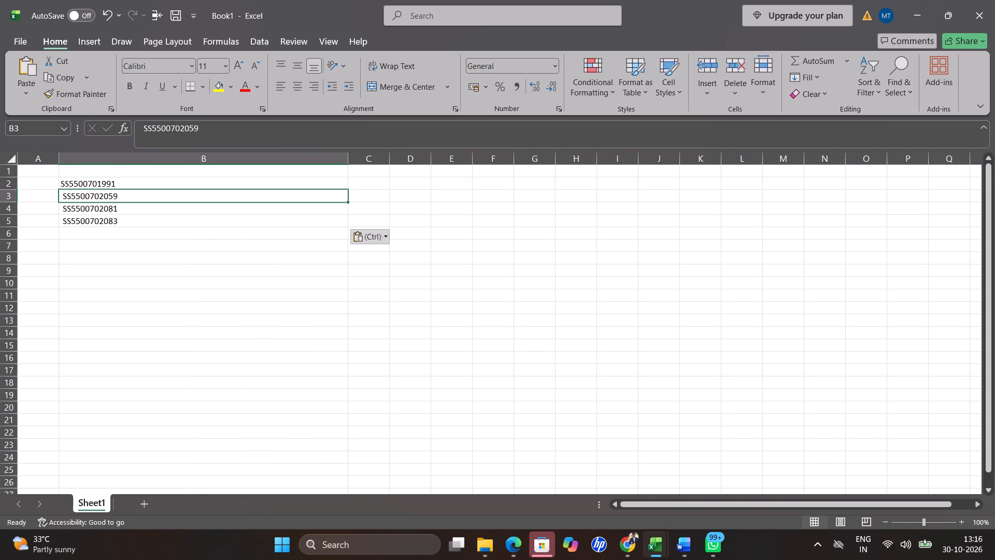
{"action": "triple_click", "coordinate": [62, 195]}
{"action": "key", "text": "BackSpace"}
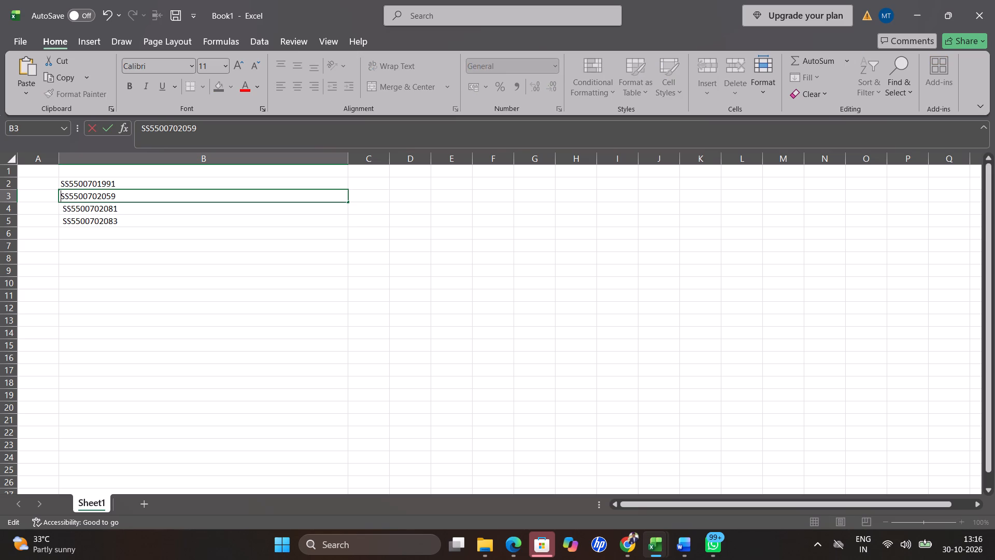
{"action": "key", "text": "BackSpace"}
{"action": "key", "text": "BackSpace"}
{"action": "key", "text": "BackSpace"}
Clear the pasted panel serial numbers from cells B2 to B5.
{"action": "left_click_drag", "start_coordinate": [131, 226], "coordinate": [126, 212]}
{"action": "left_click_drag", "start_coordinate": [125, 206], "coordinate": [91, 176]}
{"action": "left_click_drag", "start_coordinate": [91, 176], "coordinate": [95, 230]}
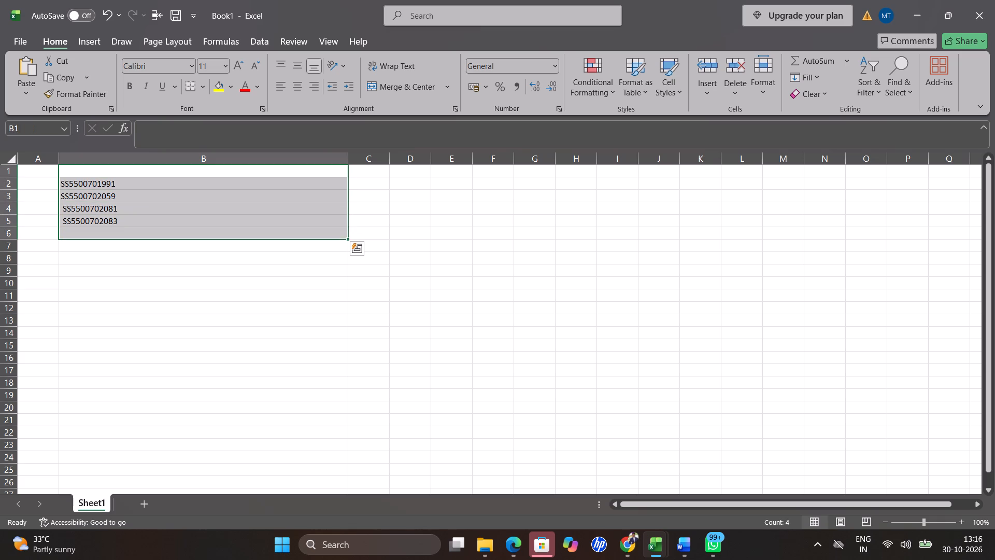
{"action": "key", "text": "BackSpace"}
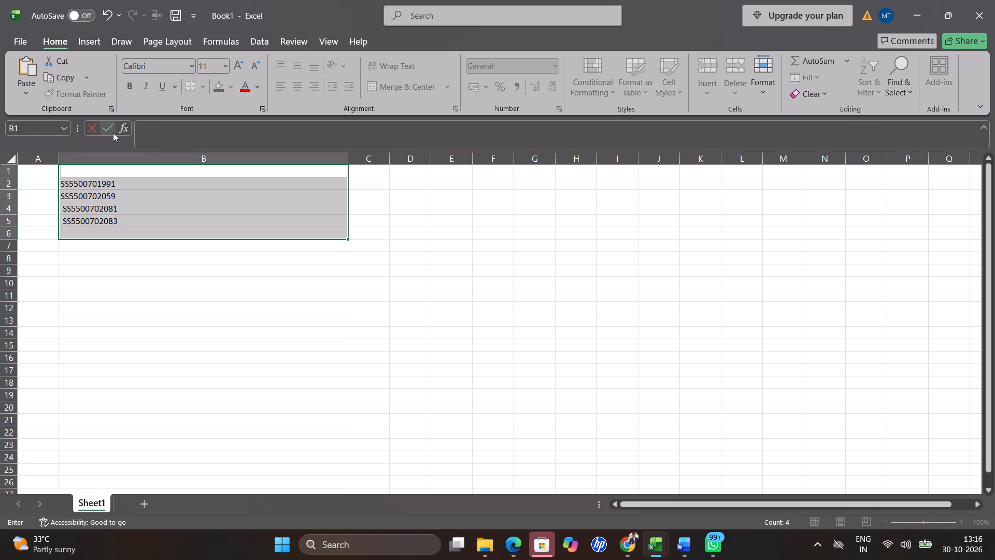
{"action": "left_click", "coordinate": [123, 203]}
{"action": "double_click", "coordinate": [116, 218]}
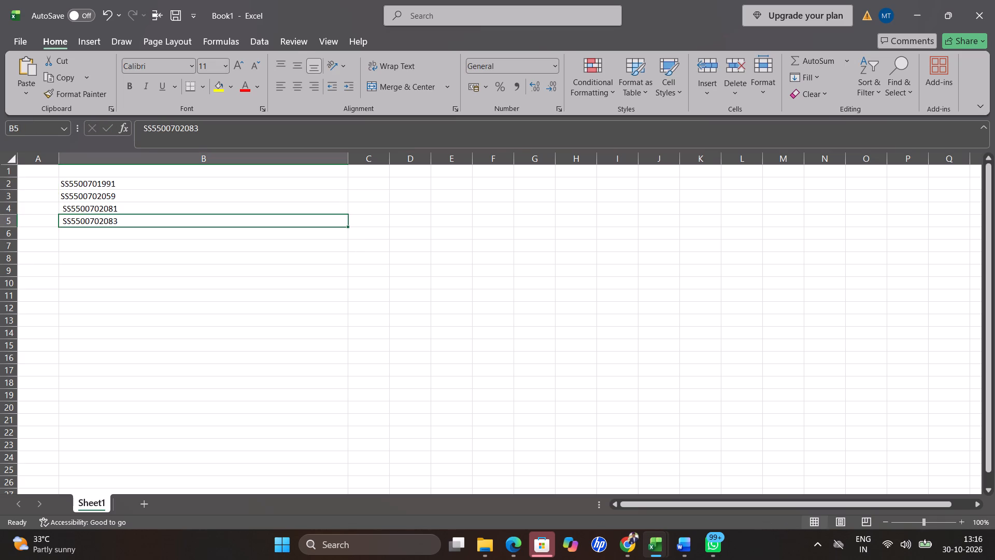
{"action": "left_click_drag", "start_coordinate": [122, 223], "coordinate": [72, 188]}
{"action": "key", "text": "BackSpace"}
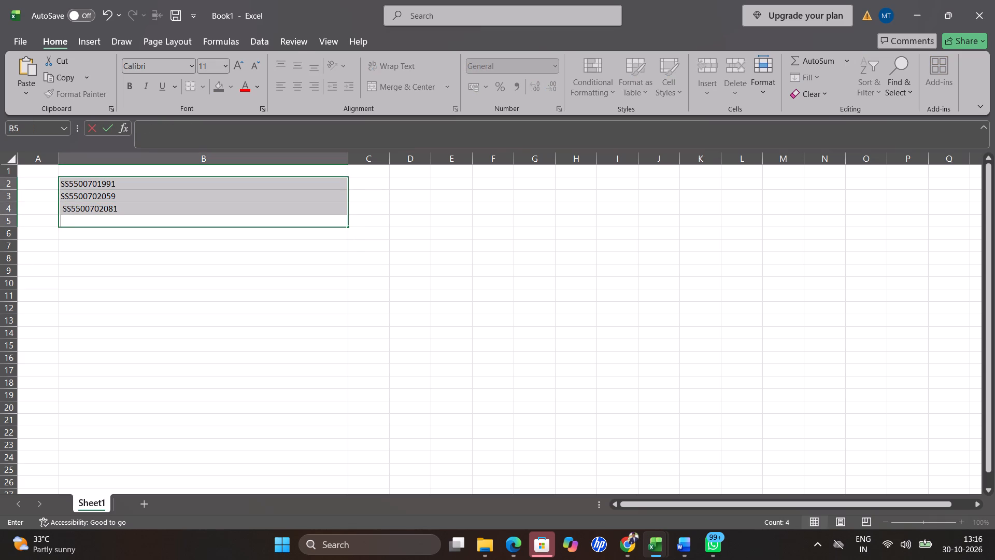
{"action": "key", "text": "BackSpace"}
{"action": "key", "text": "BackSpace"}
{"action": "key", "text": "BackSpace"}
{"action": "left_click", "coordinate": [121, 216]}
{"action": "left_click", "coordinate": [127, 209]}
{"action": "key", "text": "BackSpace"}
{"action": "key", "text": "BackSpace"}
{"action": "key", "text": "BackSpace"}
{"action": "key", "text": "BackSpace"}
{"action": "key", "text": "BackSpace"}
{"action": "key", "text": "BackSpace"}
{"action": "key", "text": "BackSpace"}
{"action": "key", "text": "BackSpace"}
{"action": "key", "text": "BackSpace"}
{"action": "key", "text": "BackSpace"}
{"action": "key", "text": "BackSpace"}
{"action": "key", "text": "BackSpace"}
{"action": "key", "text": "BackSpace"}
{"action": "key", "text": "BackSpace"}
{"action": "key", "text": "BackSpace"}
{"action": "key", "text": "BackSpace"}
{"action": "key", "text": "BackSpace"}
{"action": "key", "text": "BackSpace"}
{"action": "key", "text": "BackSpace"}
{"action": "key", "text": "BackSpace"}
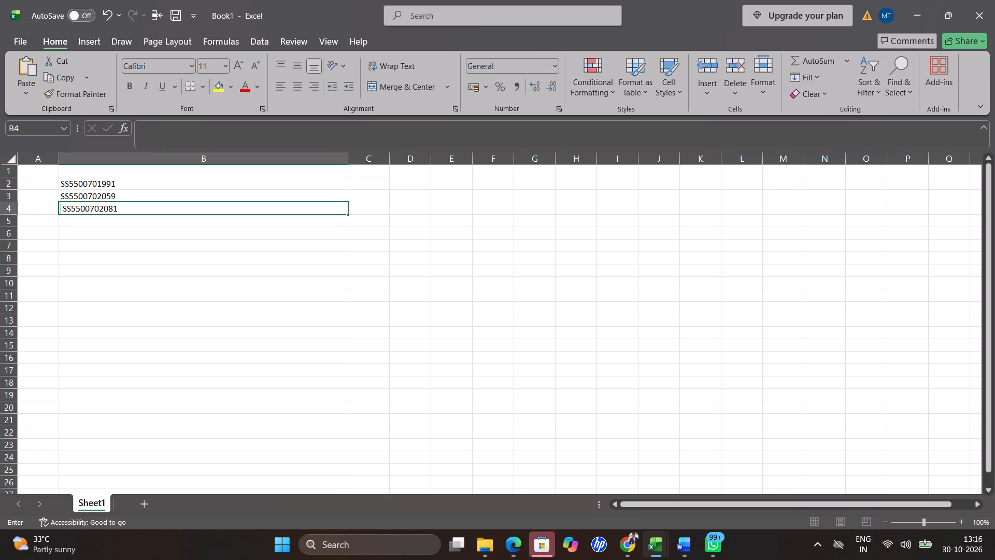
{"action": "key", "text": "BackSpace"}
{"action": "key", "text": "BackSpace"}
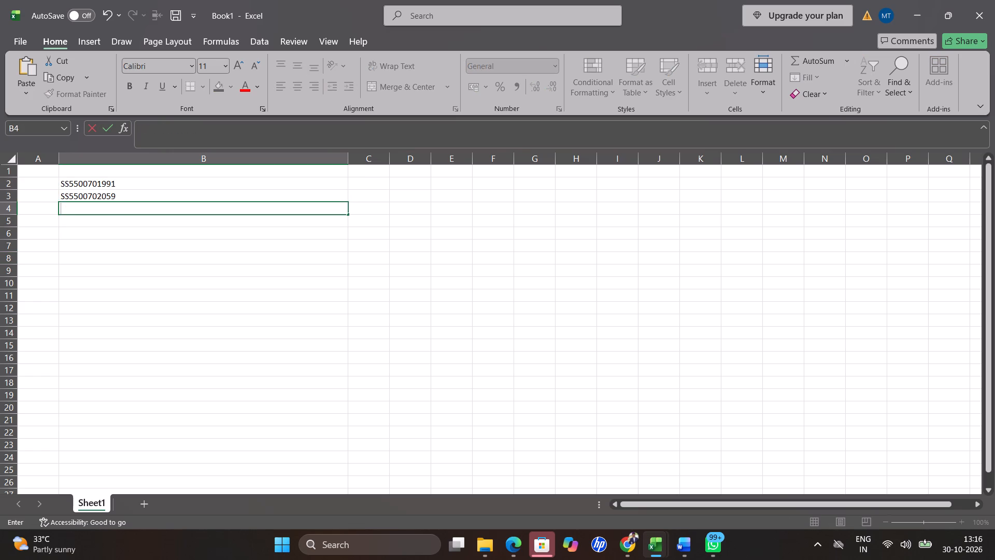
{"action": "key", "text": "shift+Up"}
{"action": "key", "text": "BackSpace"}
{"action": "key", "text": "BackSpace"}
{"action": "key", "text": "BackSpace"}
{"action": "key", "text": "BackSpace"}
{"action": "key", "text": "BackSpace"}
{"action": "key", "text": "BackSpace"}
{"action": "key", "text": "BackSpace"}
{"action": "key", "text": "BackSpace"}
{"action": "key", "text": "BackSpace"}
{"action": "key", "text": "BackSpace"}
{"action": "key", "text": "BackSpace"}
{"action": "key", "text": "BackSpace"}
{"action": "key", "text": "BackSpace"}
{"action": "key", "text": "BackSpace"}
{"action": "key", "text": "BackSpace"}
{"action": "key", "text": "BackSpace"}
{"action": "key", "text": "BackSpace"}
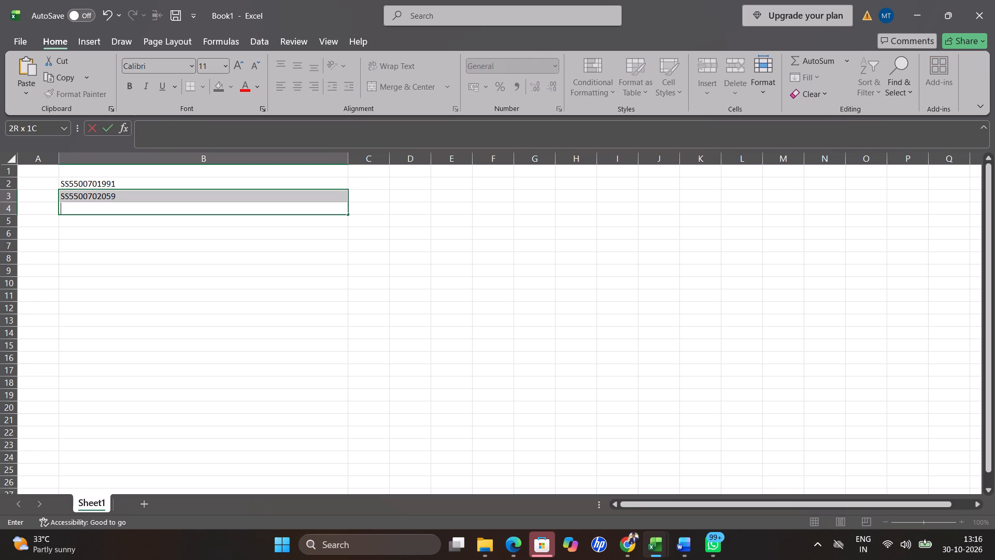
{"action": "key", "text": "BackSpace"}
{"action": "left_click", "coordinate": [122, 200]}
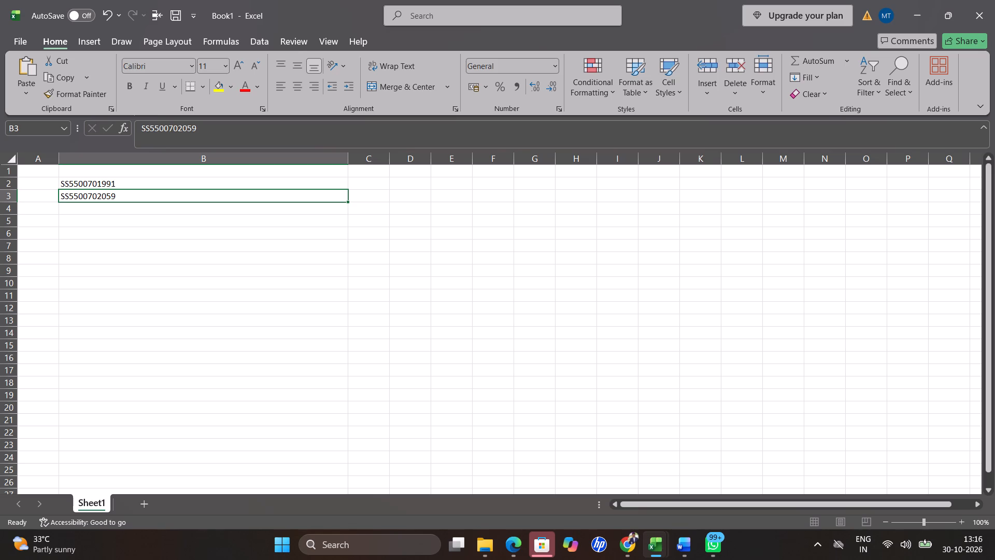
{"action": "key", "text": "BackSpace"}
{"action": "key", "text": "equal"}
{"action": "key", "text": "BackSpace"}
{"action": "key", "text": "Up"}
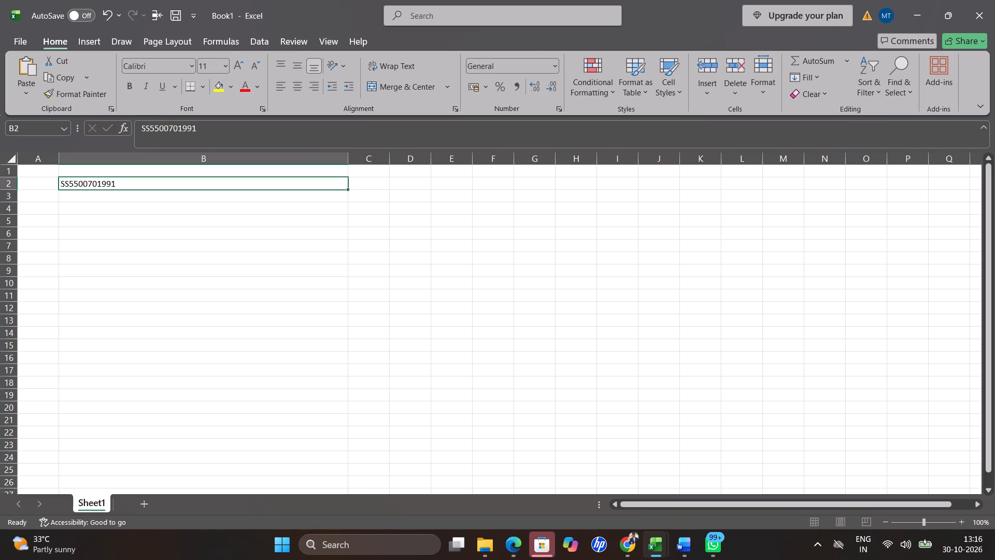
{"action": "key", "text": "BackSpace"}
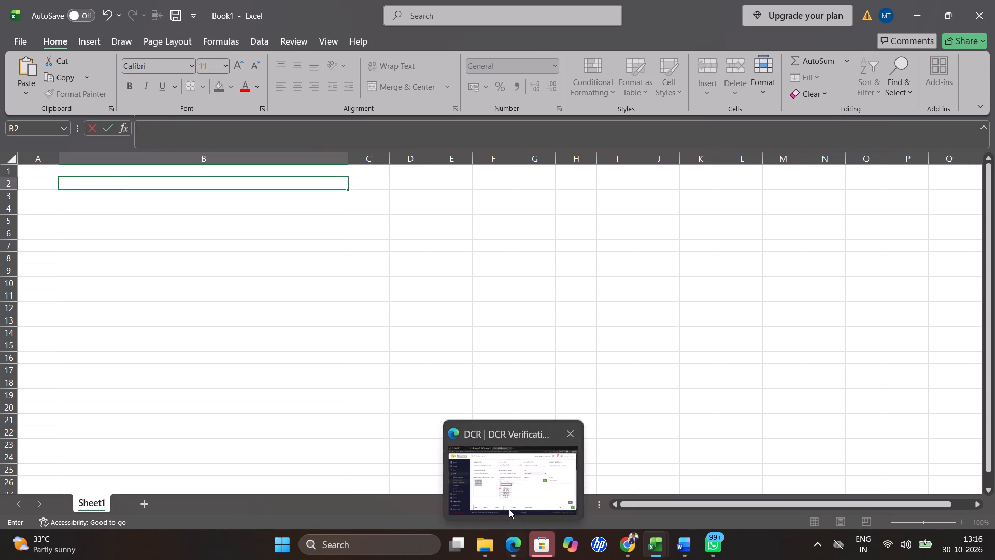
Copy the panel serial numbers from the SUNGRACE quick copy details into cell B2 of Book1 as one comma-separated entry.
{"action": "left_click", "coordinate": [509, 505]}
{"action": "left_click", "coordinate": [98, 16]}
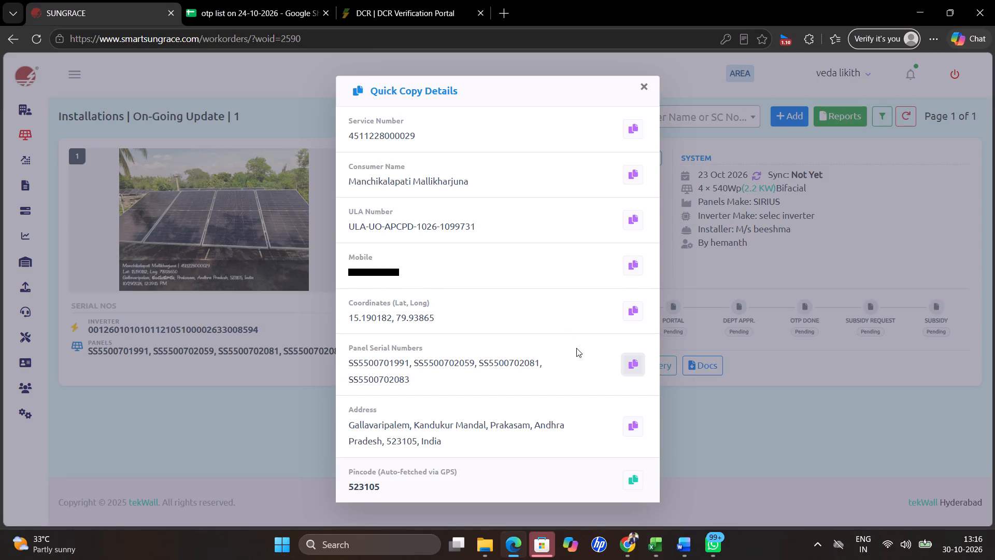
{"action": "left_click", "coordinate": [624, 370]}
{"action": "double_click", "coordinate": [617, 137]}
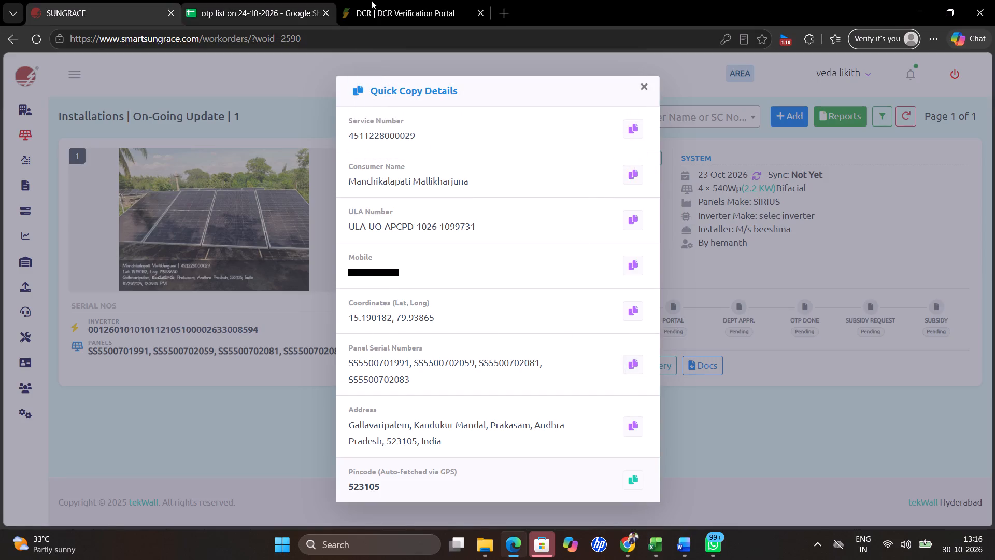
{"action": "double_click", "coordinate": [421, 1]}
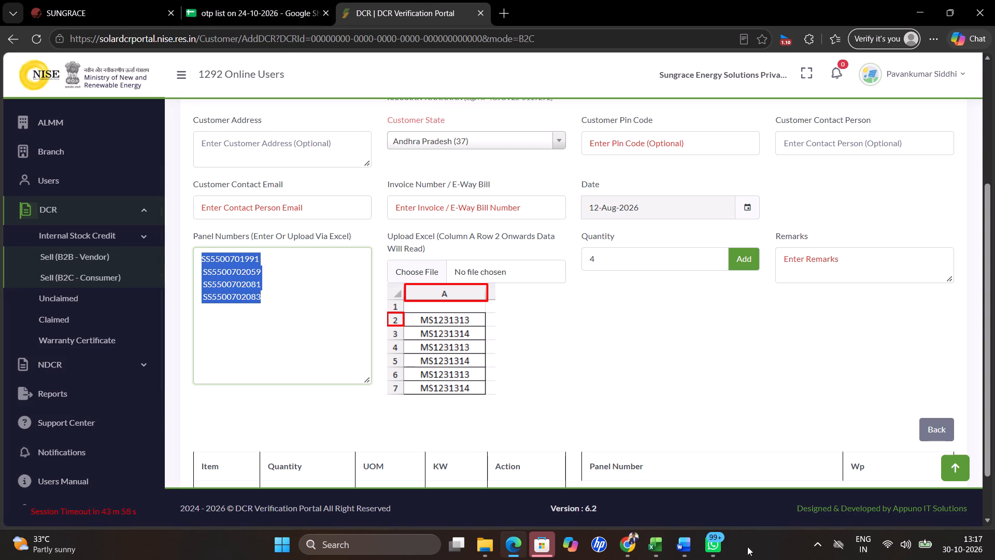
{"action": "left_click", "coordinate": [721, 480]}
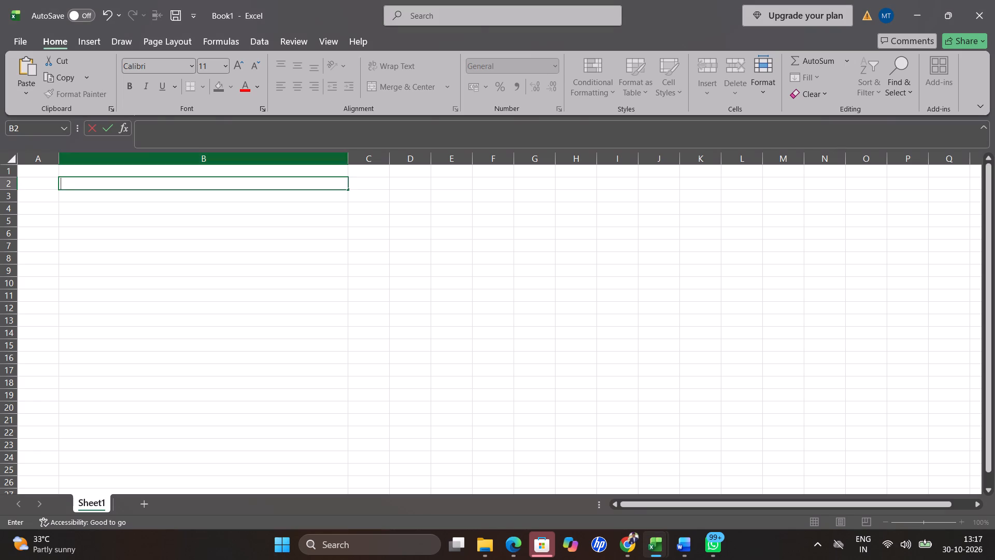
{"action": "key", "text": "ctrl+v"}
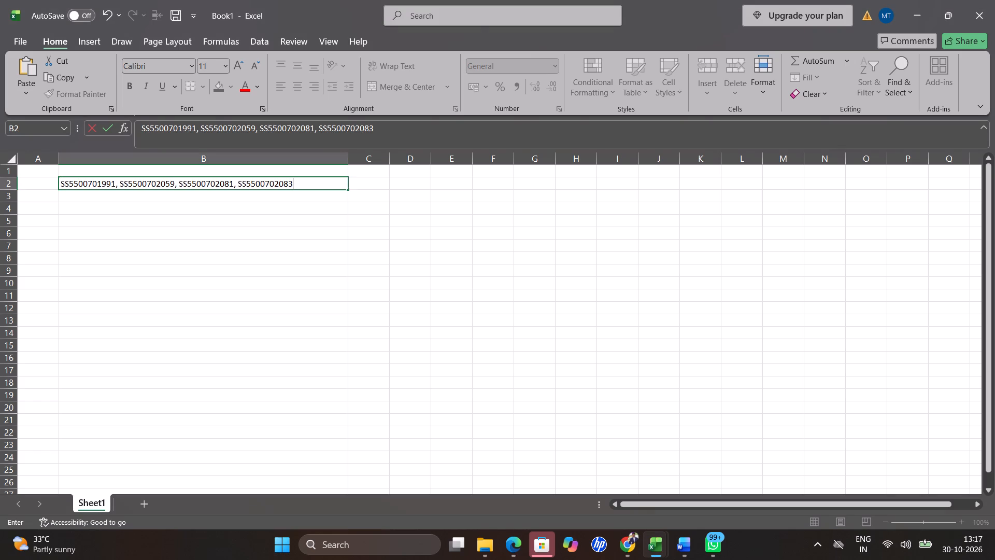
{"action": "key", "text": "Left"}
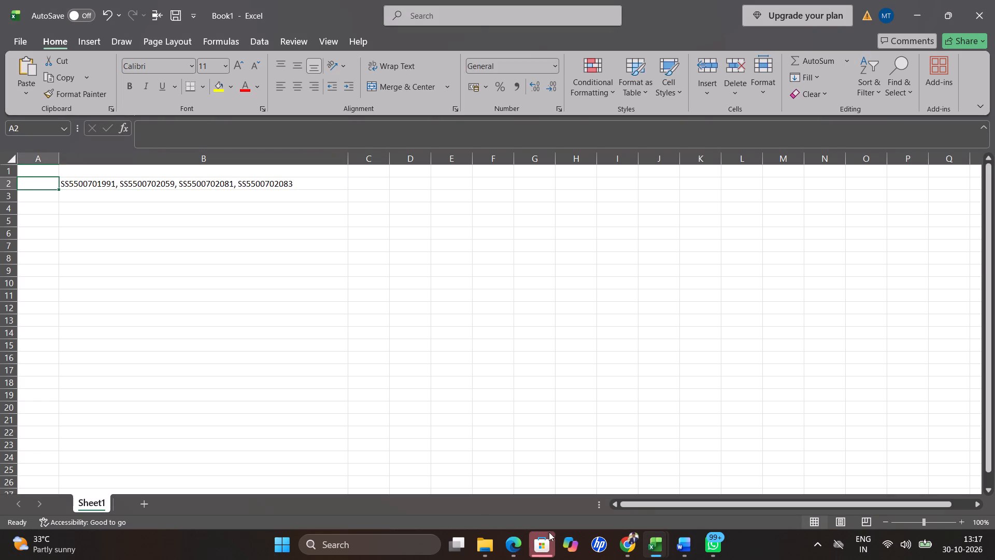
Copy the customer's service number from the SUNGRACE quick copy details into cell A2 of Book1.
{"action": "left_click", "coordinate": [516, 484]}
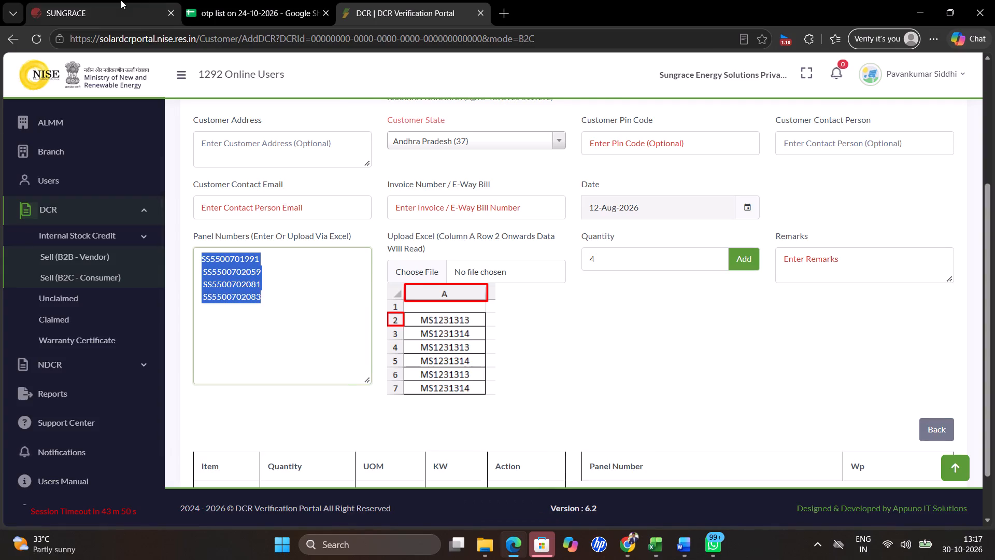
{"action": "left_click", "coordinate": [121, 0]}
{"action": "left_click", "coordinate": [628, 129]}
{"action": "left_click", "coordinate": [624, 124]}
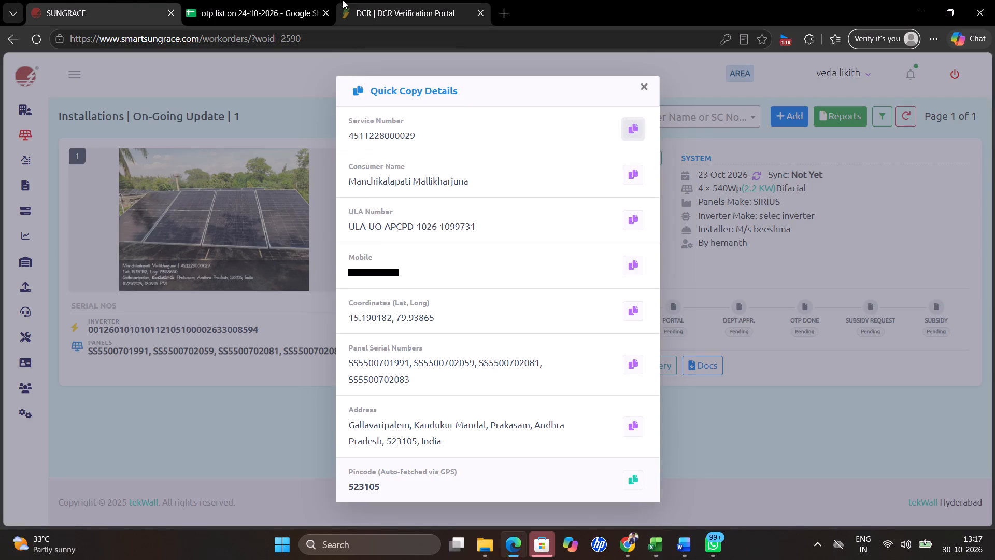
{"action": "left_click", "coordinate": [366, 5]}
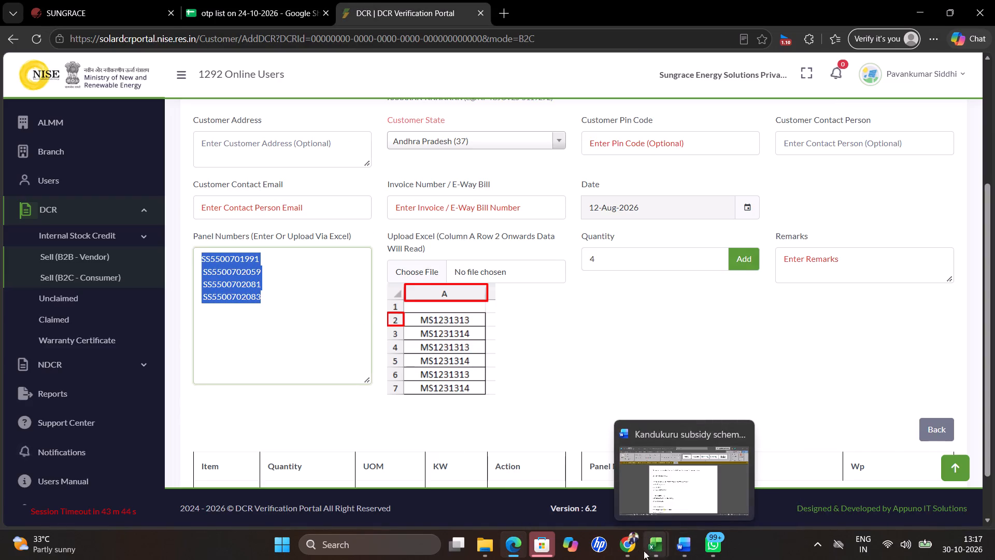
{"action": "left_click", "coordinate": [706, 481]}
{"action": "left_click", "coordinate": [48, 238], "text": "ctrl"}
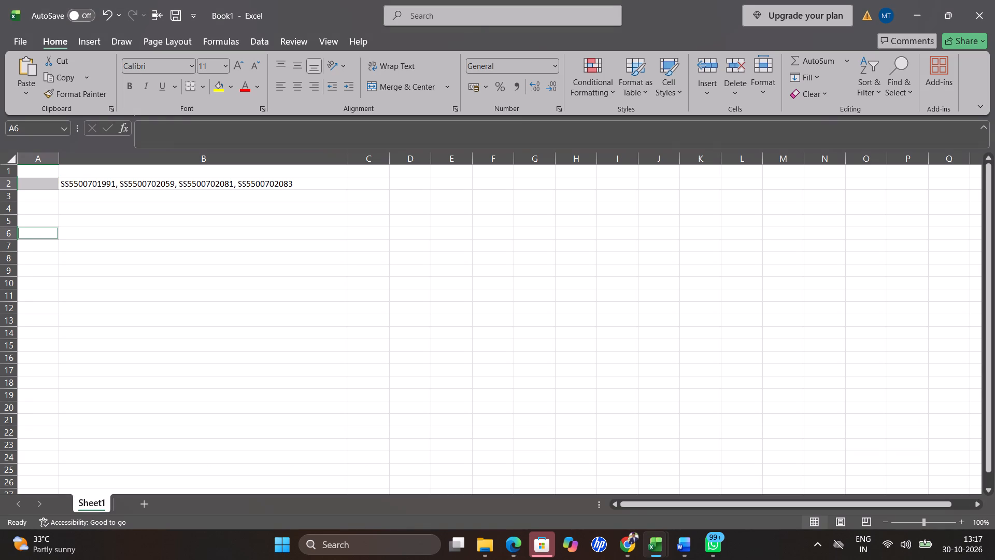
{"action": "key", "text": "ctrl+v"}
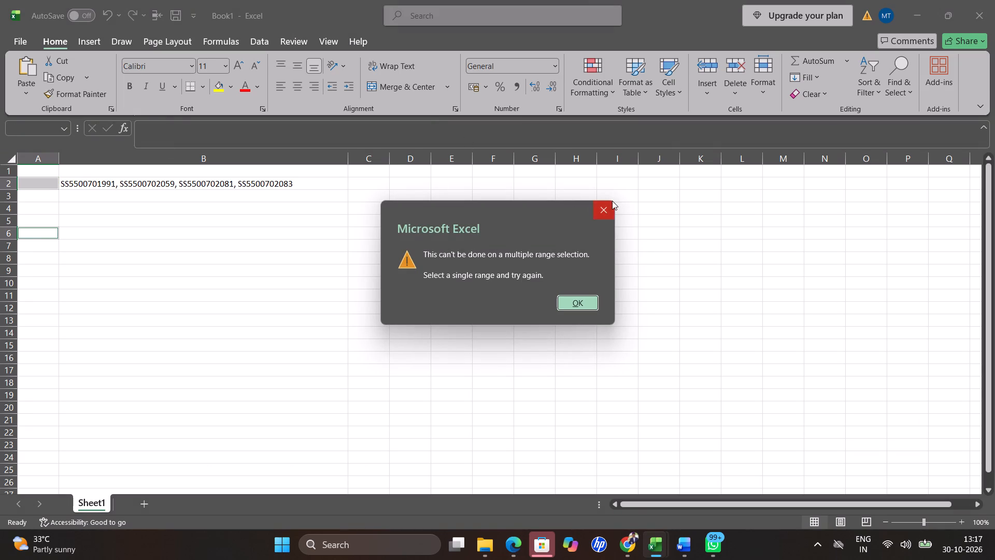
{"action": "left_click", "coordinate": [612, 201]}
{"action": "double_click", "coordinate": [29, 178]}
{"action": "double_click", "coordinate": [31, 187]}
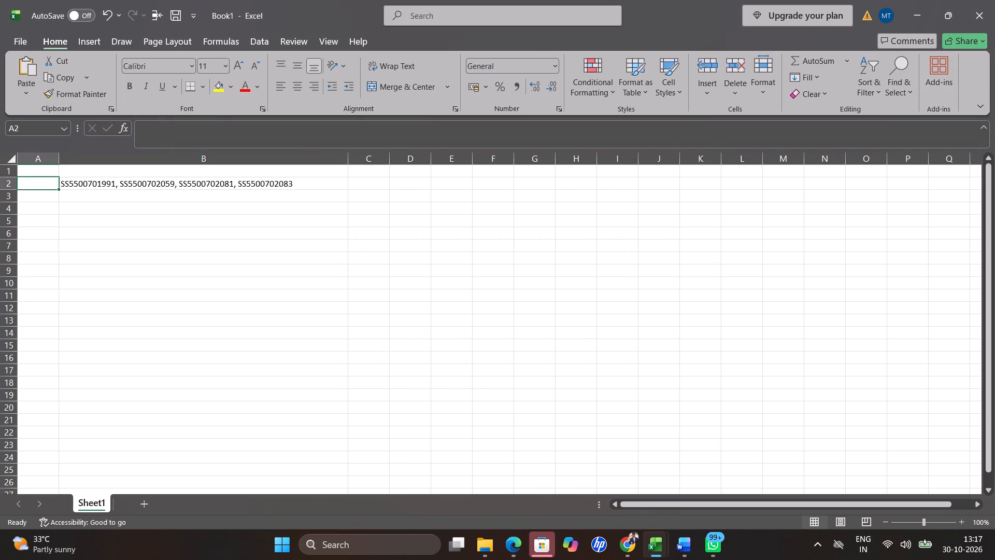
{"action": "key", "text": "ctrl+v"}
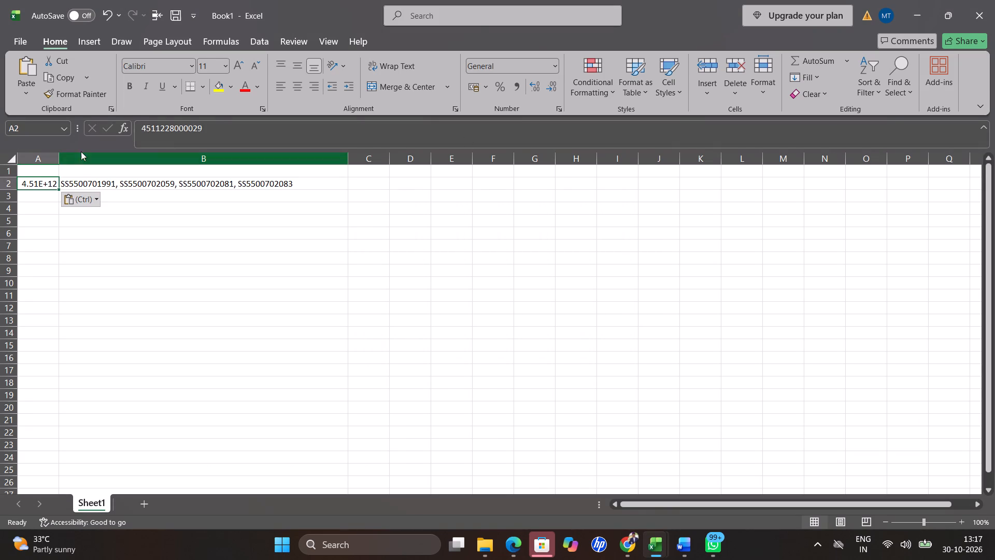
Widen column A to make more room for the service number.
{"action": "left_click", "coordinate": [60, 152]}
{"action": "left_click_drag", "start_coordinate": [60, 152], "coordinate": [75, 153]}
{"action": "left_click_drag", "start_coordinate": [77, 153], "coordinate": [90, 153]}
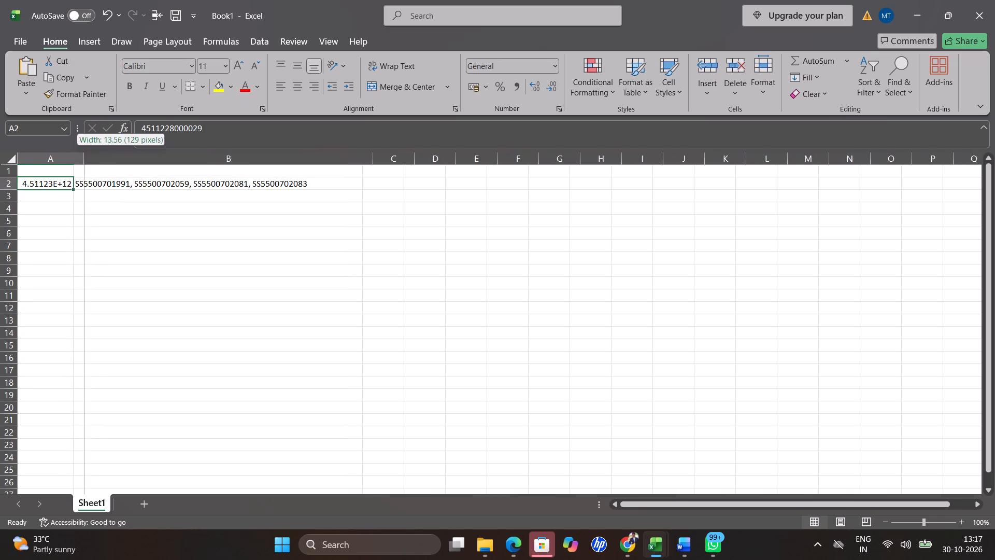
Widen column A of Book1 further.
{"action": "left_click_drag", "start_coordinate": [90, 153], "coordinate": [103, 152]}
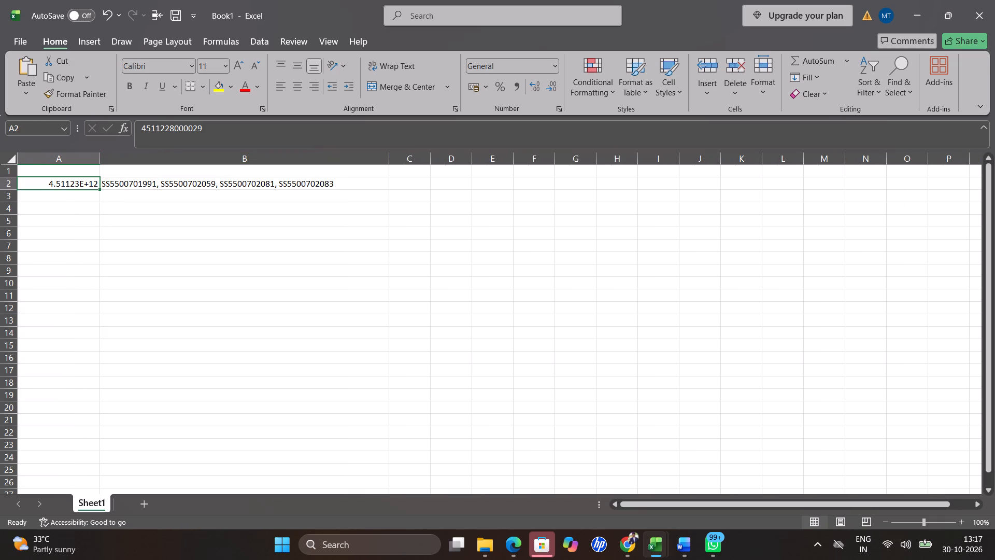
Enter the column headings SERVICE NUMBER in cell A1 and PANEL NUMBERS in cell B1 of Book1.
{"action": "left_click", "coordinate": [54, 170]}
{"action": "type", "text": "SERV"}
{"action": "key", "text": "i"}
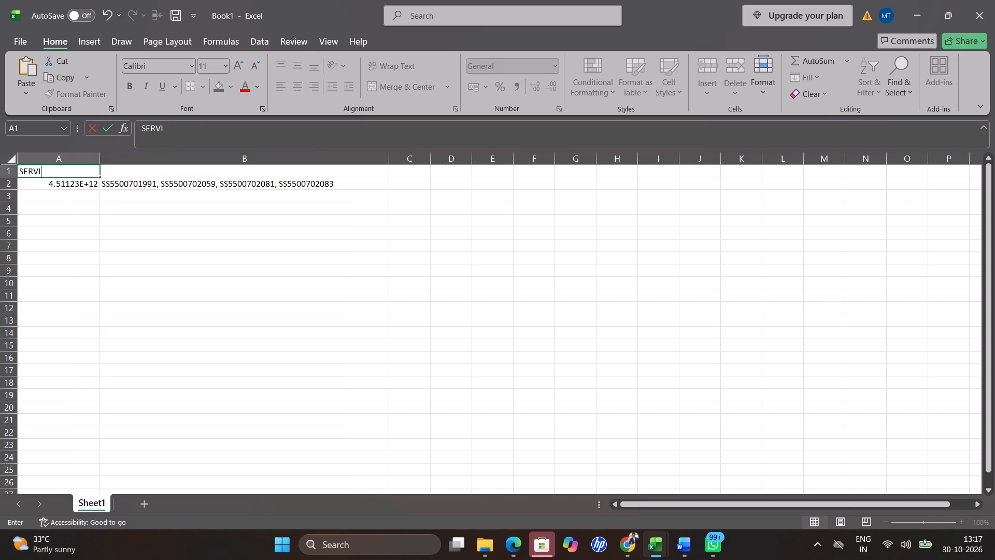
{"action": "type", "text": "CE"}
{"action": "key", "text": "space"}
{"action": "type", "text": "N"}
{"action": "key", "text": "u"}
{"action": "key", "text": "m"}
{"action": "type", "text": "BER"}
{"action": "key", "text": "space"}
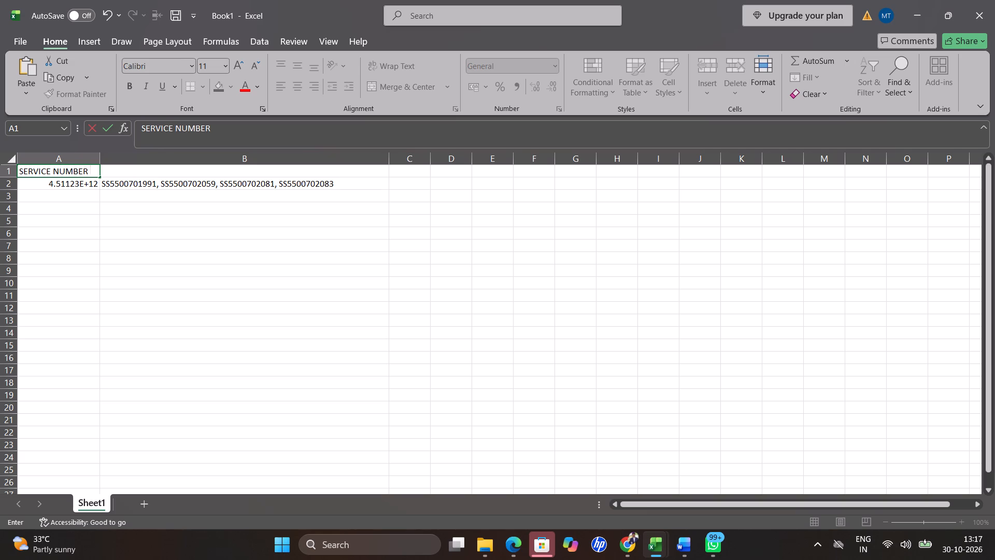
{"action": "key", "text": "Right"}
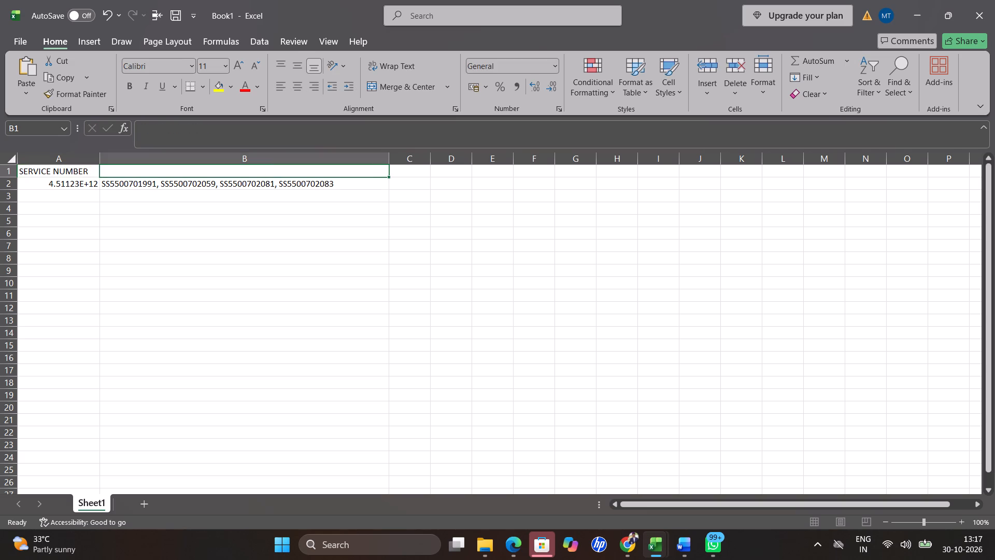
{"action": "key", "text": "p"}
{"action": "type", "text": "AB"}
{"action": "key", "text": "BackSpace"}
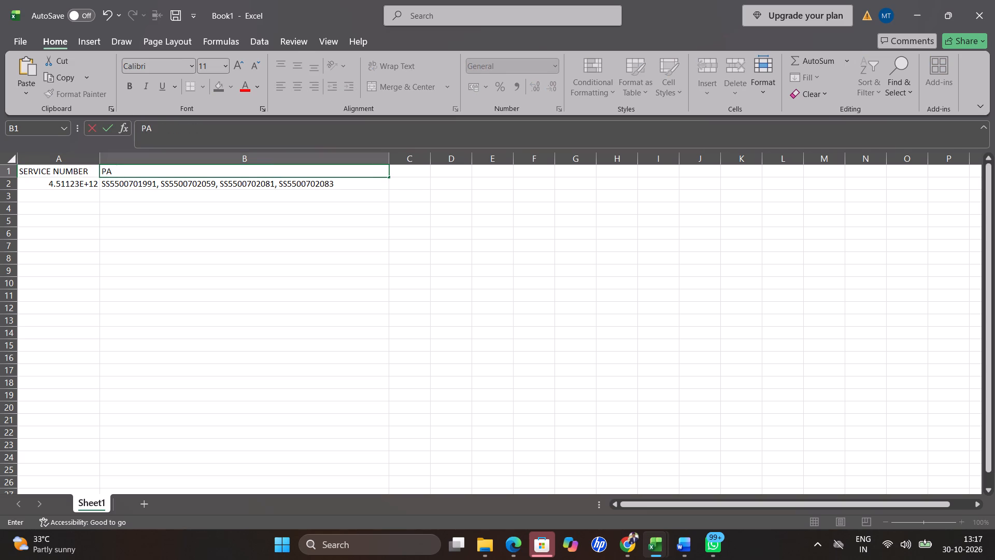
{"action": "type", "text": "NEL"}
{"action": "key", "text": "space"}
{"action": "key", "text": "n"}
{"action": "key", "text": "u"}
{"action": "key", "text": "m"}
{"action": "type", "text": "BERS"}
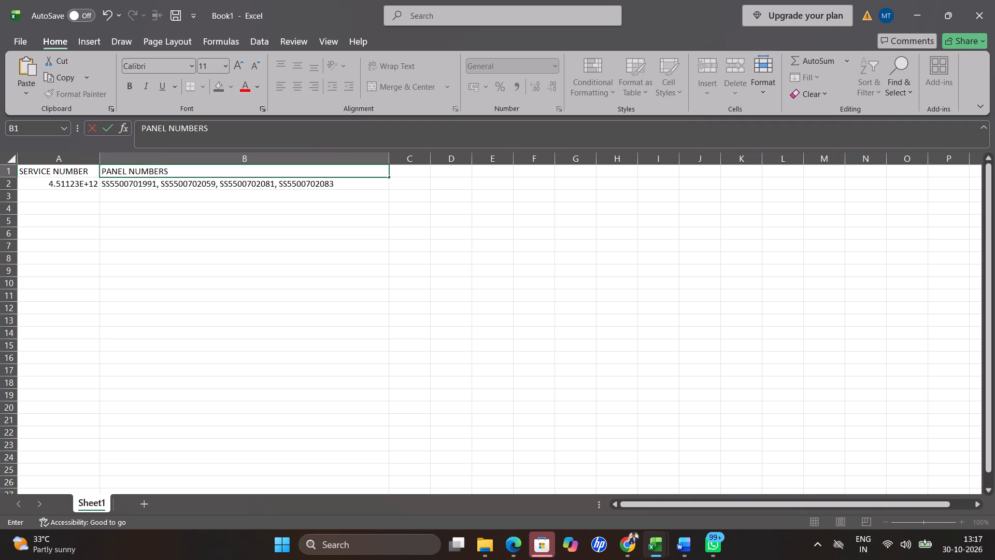
{"action": "left_click", "coordinate": [237, 204]}
{"action": "left_click", "coordinate": [54, 193]}
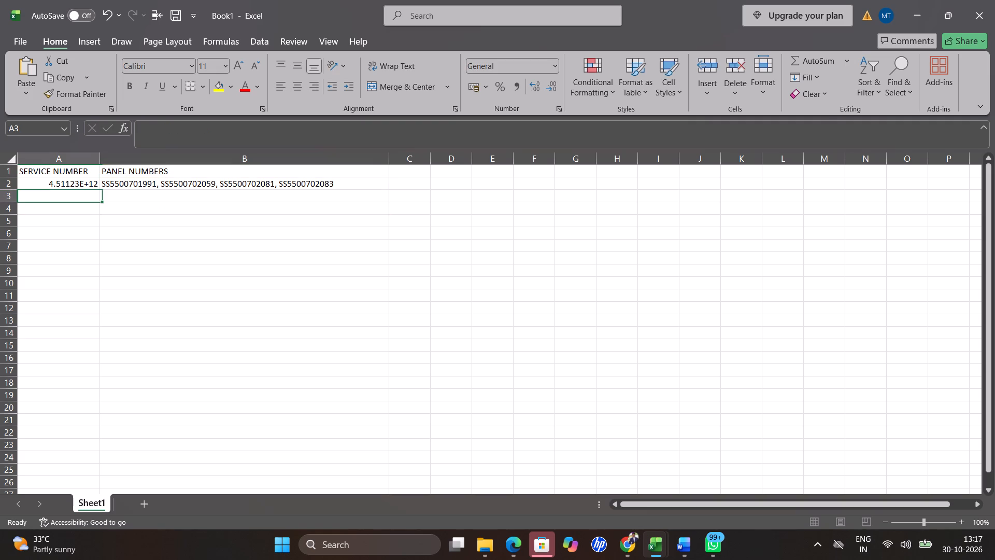
Switch to the DCR portal in Edge and clear the previous consumer's entries from Panel Numbers.
{"action": "left_click", "coordinate": [518, 552]}
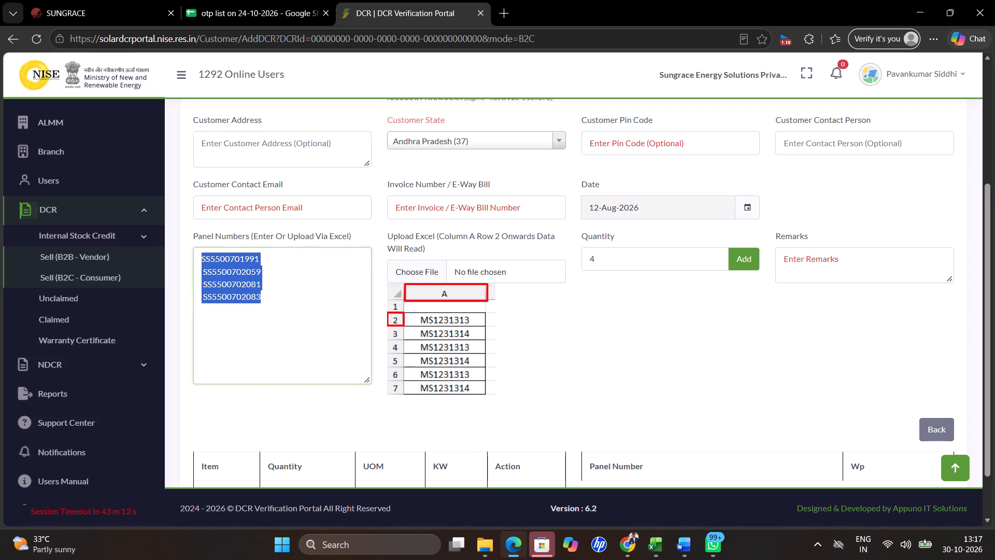
{"action": "key", "text": "BackSpace"}
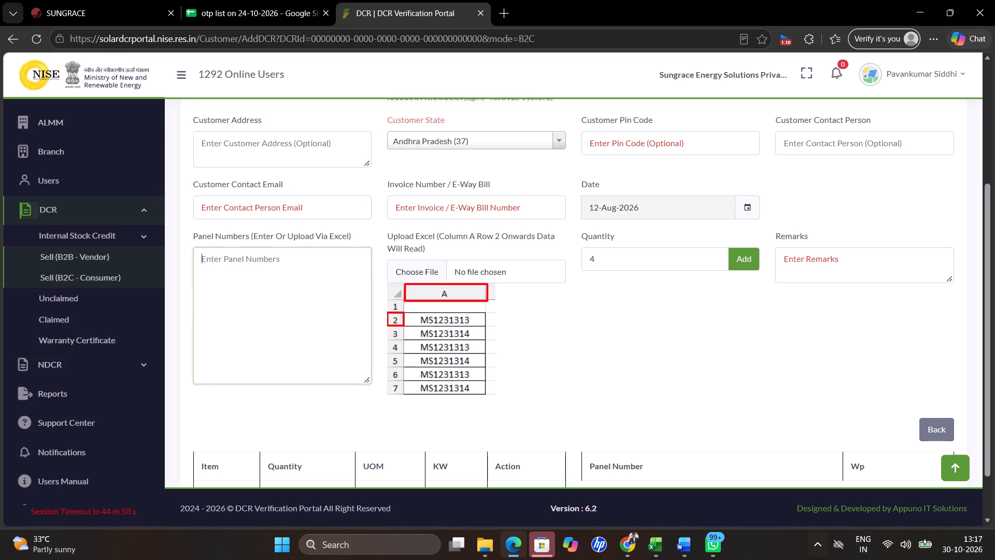
In the dcr today workbook, fill the previous consumer's service number cell B121 with red.
{"action": "left_click", "coordinate": [698, 504]}
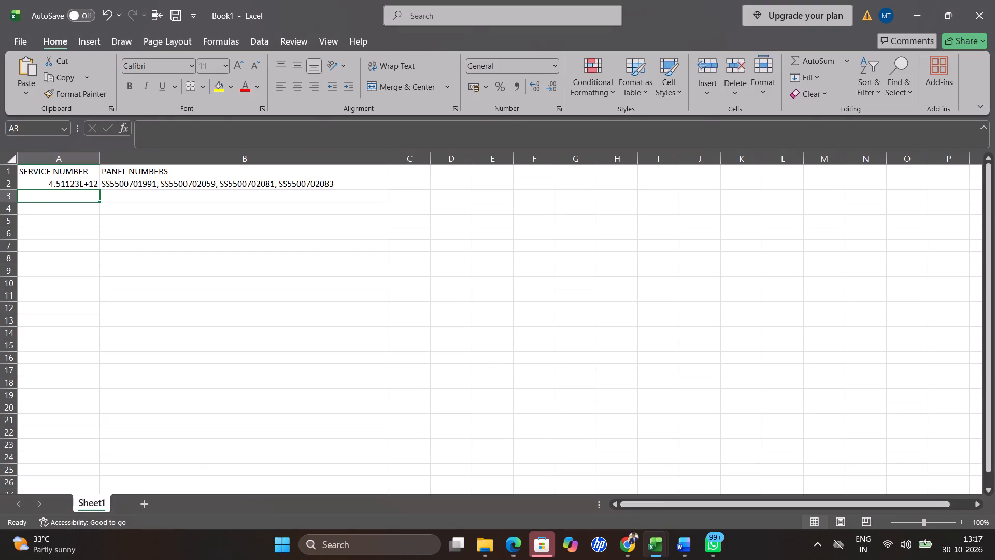
{"action": "left_click", "coordinate": [606, 501]}
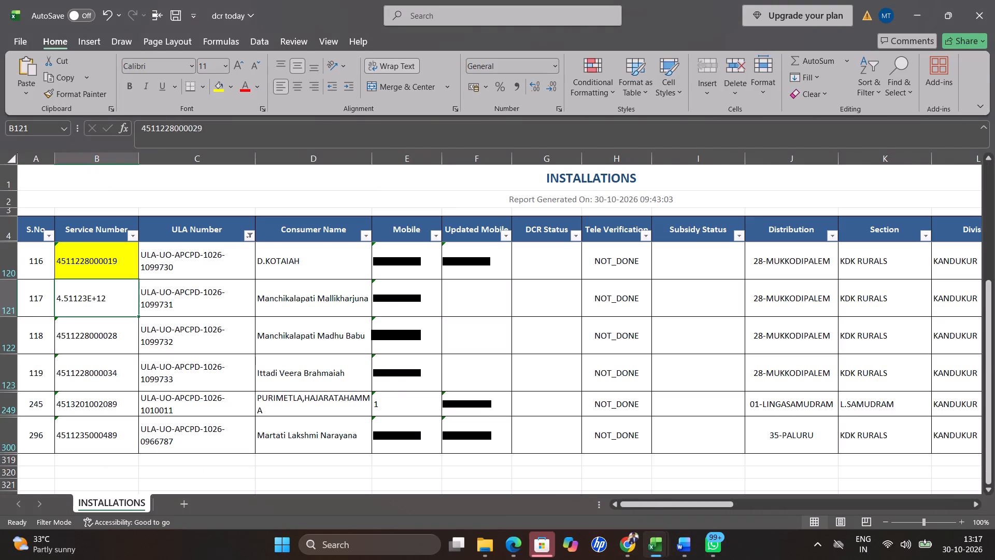
{"action": "left_click", "coordinate": [234, 81]}
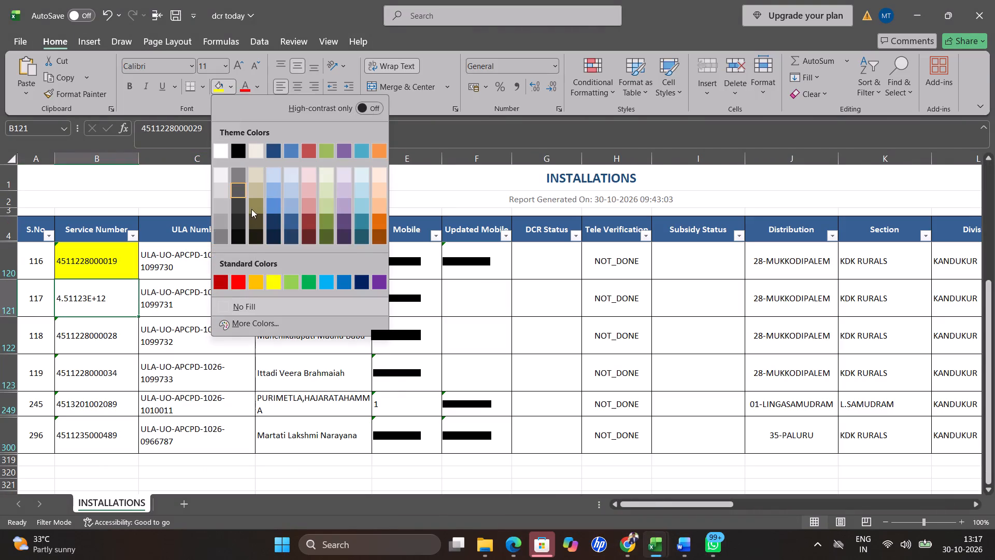
{"action": "left_click", "coordinate": [234, 286]}
Copy the service number from cell B122 and use it to open the matching work order in SUNGRACE.
{"action": "left_click", "coordinate": [132, 337]}
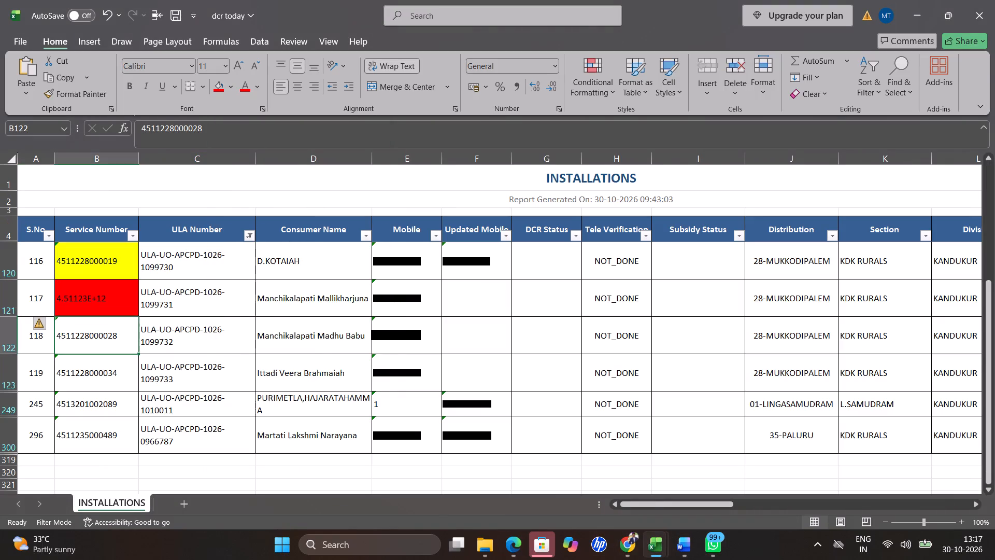
{"action": "key", "text": "ctrl+c"}
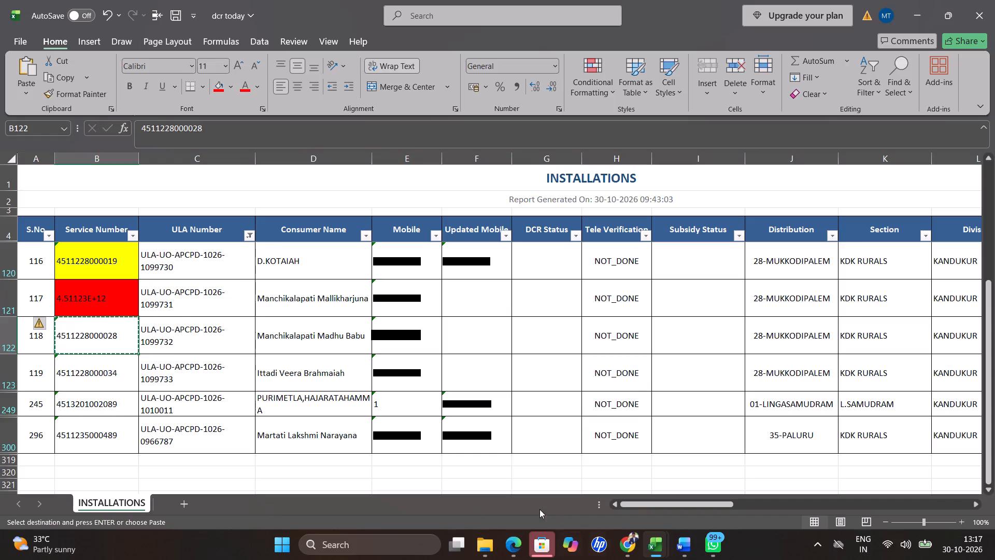
{"action": "left_click", "coordinate": [509, 540]}
{"action": "double_click", "coordinate": [133, 6]}
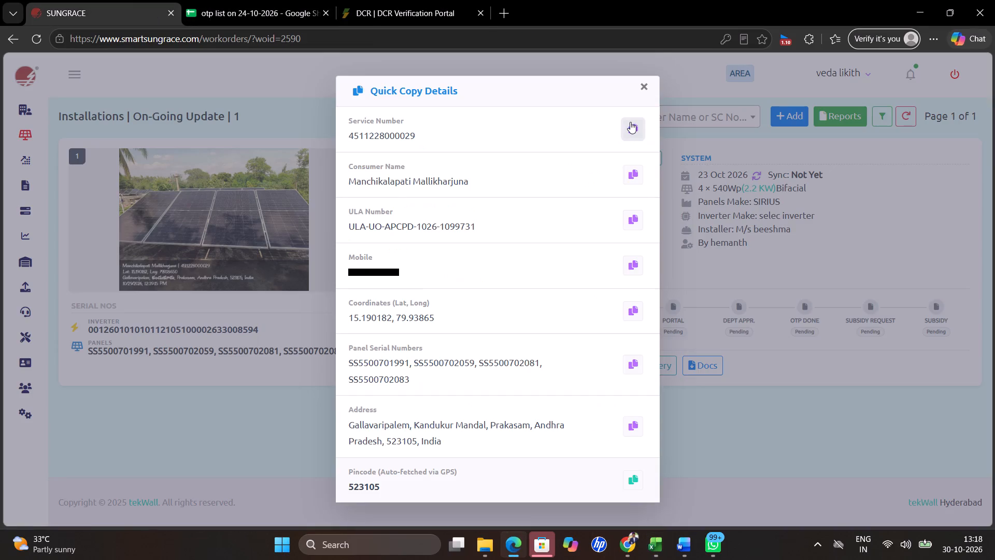
{"action": "left_click", "coordinate": [635, 79]}
{"action": "left_click", "coordinate": [655, 110]}
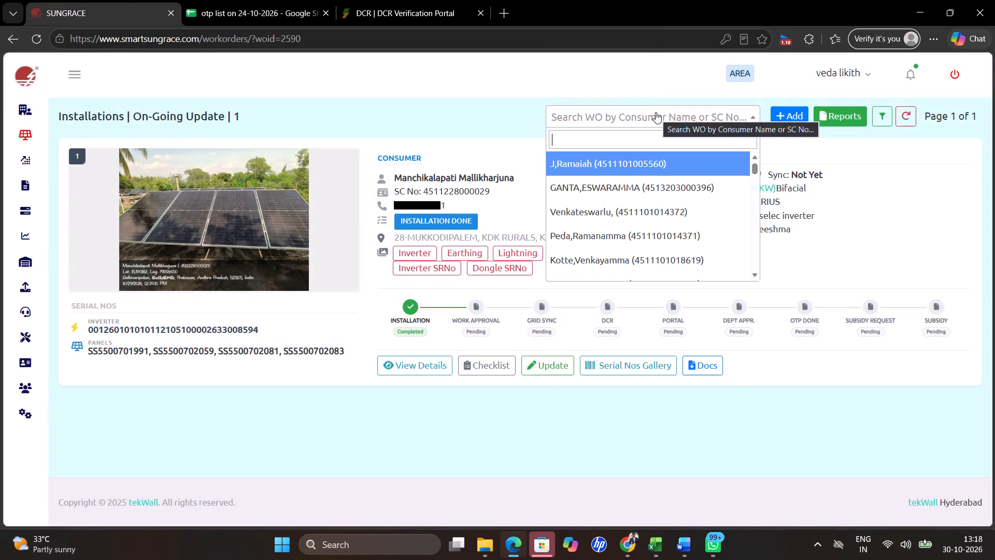
{"action": "key", "text": "ctrl+v"}
{"action": "key", "text": "Return"}
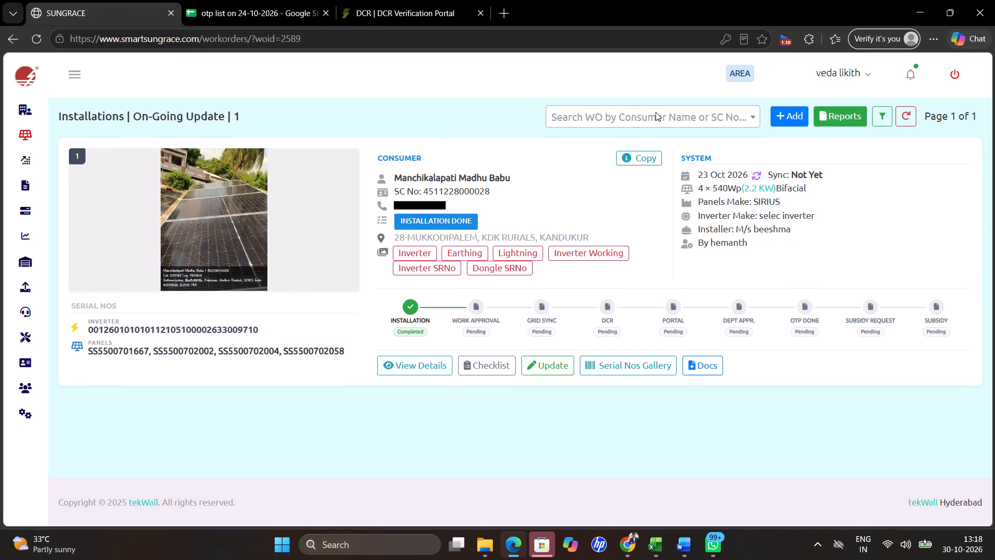
Copy the ULA number from the work order's quick copy details over the Consumer Application Number in the DCR form.
{"action": "left_click", "coordinate": [638, 151]}
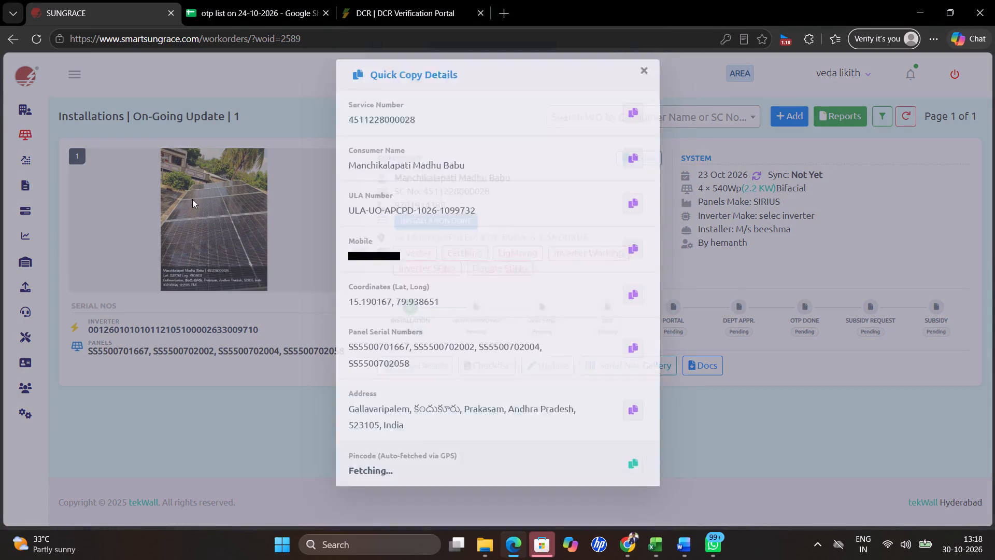
{"action": "left_click", "coordinate": [638, 221]}
{"action": "left_click", "coordinate": [619, 118]}
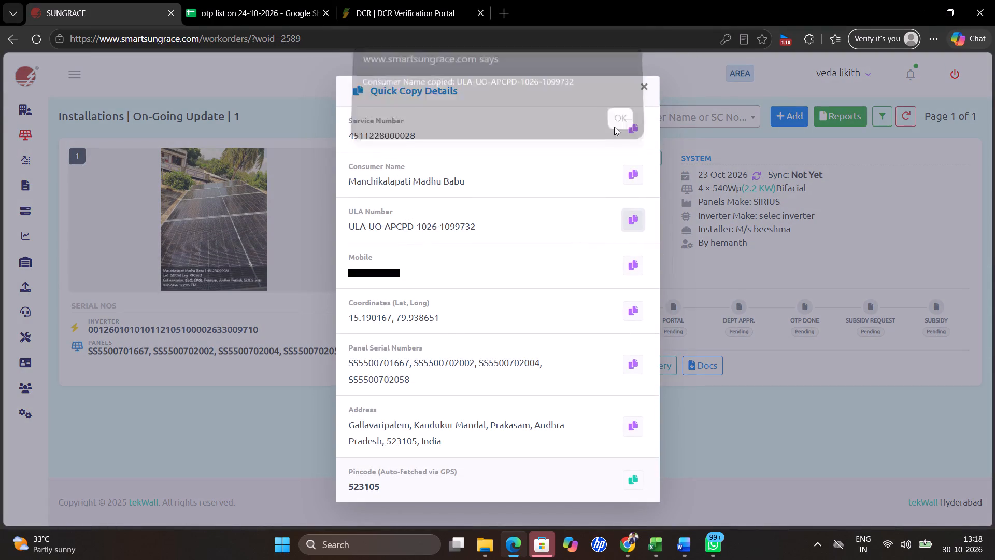
{"action": "left_click", "coordinate": [399, 9]}
{"action": "scroll", "coordinate": [514, 199], "scroll_direction": "up", "scroll_amount": 4}
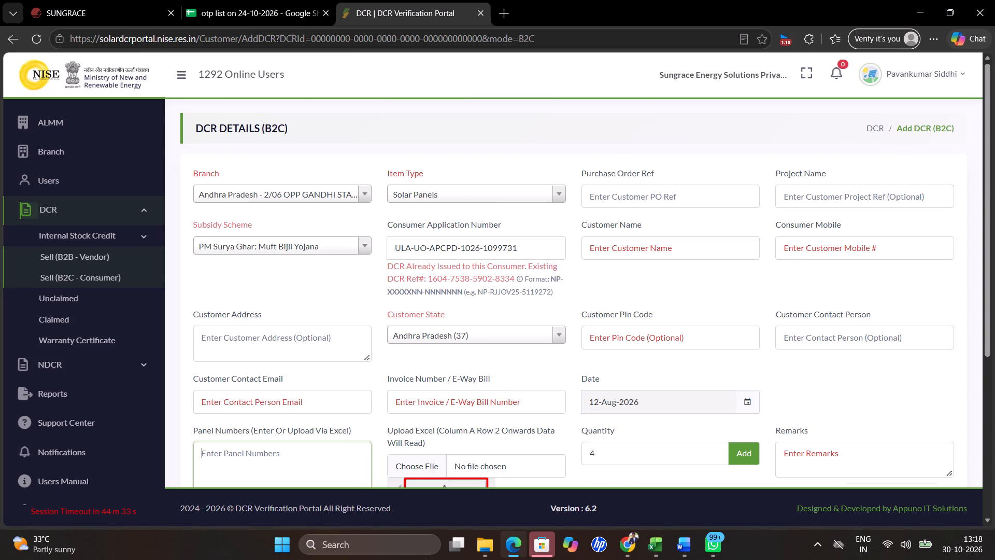
{"action": "left_click_drag", "start_coordinate": [521, 247], "coordinate": [360, 257]}
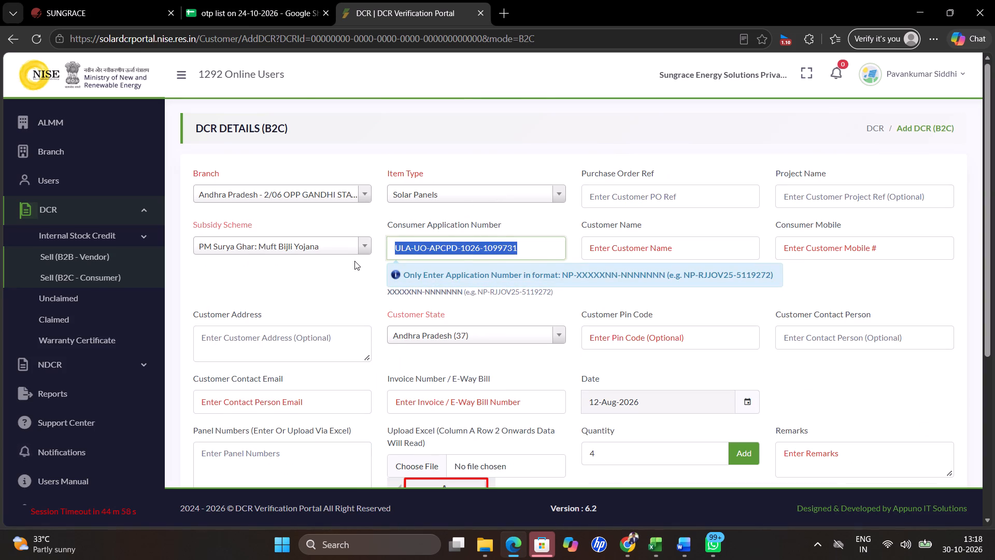
{"action": "key", "text": "ctrl+v"}
Copy the panel serial numbers from the SUNGRACE quick copy details into Panel Numbers on the DCR form.
{"action": "left_click", "coordinate": [90, 2]}
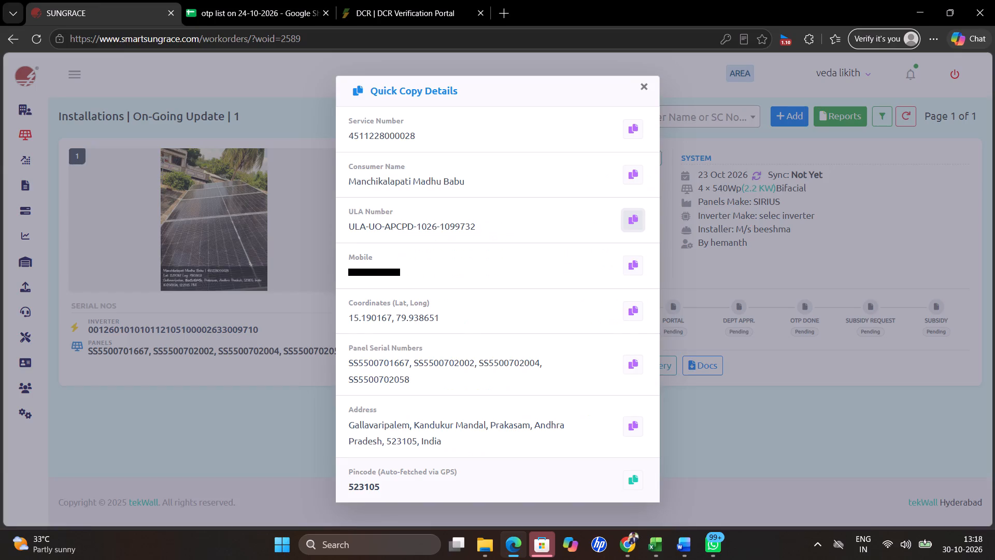
{"action": "left_click", "coordinate": [632, 362]}
{"action": "left_click", "coordinate": [621, 148]}
{"action": "left_click", "coordinate": [390, 10]}
{"action": "scroll", "coordinate": [424, 117], "scroll_direction": "down", "scroll_amount": 4}
{"action": "left_click_drag", "start_coordinate": [254, 295], "coordinate": [256, 290]}
{"action": "key", "text": "ctrl+v"}
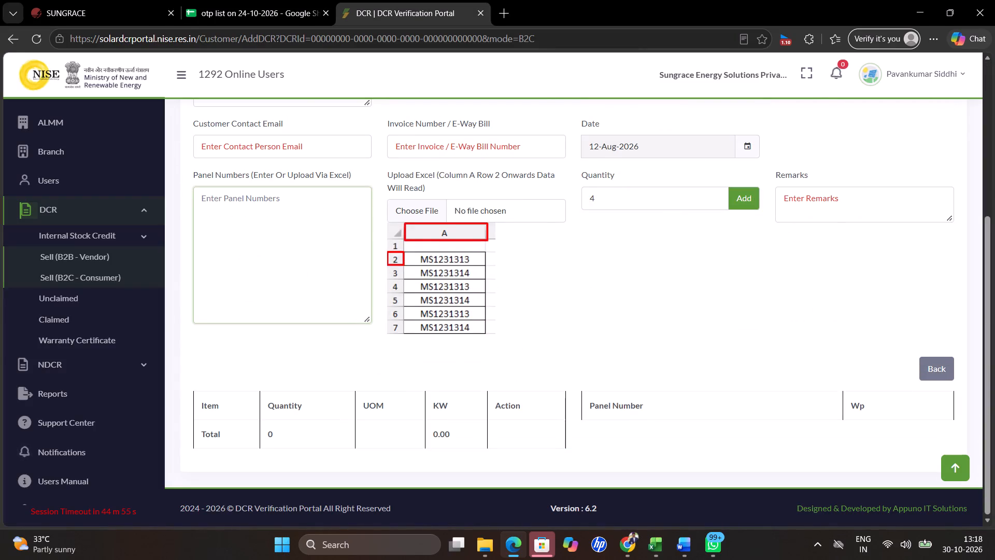
Replace the commas between the four panel serial numbers with line breaks so each number is on its own line.
{"action": "key", "text": "Up"}
{"action": "key", "text": "Up"}
{"action": "key", "text": "Right"}
{"action": "key", "text": "Right"}
{"action": "key", "text": "Right"}
{"action": "key", "text": "Right"}
{"action": "key", "text": "Right"}
{"action": "key", "text": "Right"}
{"action": "key", "text": "Right"}
{"action": "key", "text": "Right"}
{"action": "key", "text": "Right"}
{"action": "key", "text": "Right"}
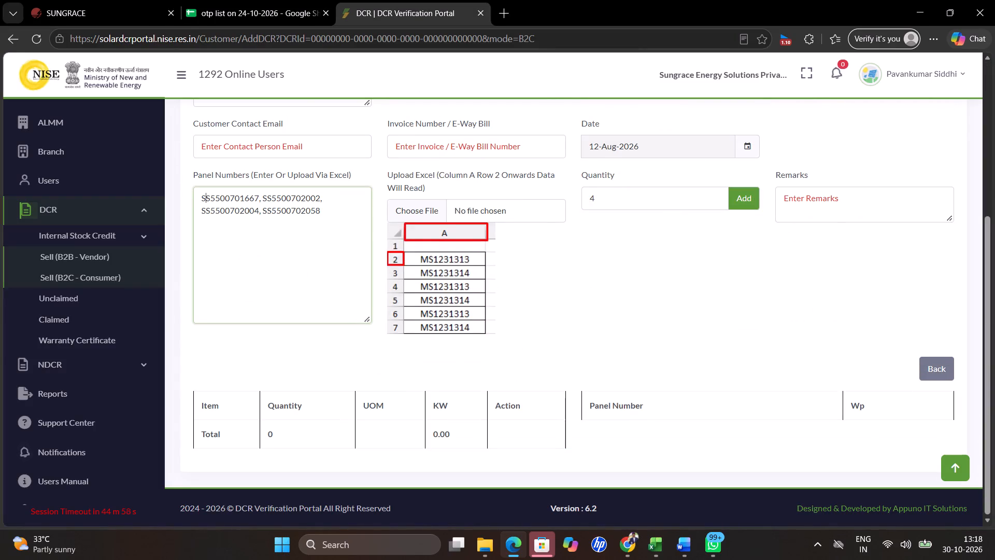
{"action": "key", "text": "Right"}
{"action": "key", "text": "Right"}
{"action": "key", "text": "Right"}
{"action": "key", "text": "BackSpace"}
{"action": "key", "text": "Return"}
{"action": "key", "text": "Right"}
{"action": "key", "text": "Right"}
{"action": "key", "text": "Right"}
{"action": "key", "text": "Right"}
{"action": "key", "text": "Right"}
{"action": "key", "text": "Right"}
{"action": "key", "text": "Right"}
{"action": "key", "text": "Right"}
{"action": "key", "text": "Right"}
{"action": "key", "text": "Right"}
{"action": "key", "text": "Right"}
{"action": "key", "text": "Right"}
{"action": "key", "text": "Right"}
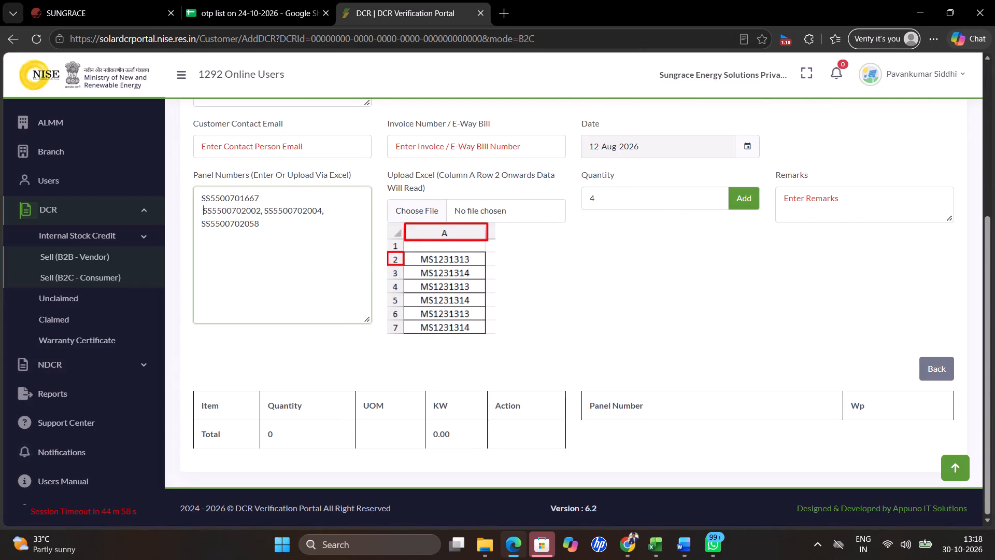
{"action": "key", "text": "Right"}
{"action": "key", "text": "BackSpace"}
{"action": "key", "text": "Return"}
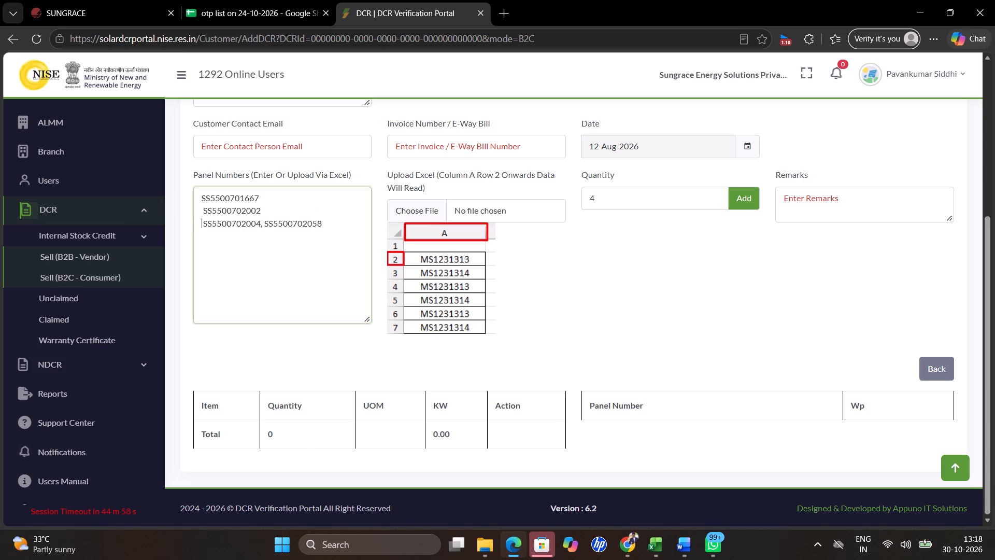
{"action": "key", "text": "Right"}
{"action": "key", "text": "Right"}
{"action": "key", "text": "Right"}
{"action": "key", "text": "Right"}
{"action": "key", "text": "Right"}
{"action": "key", "text": "Right"}
{"action": "key", "text": "Right"}
{"action": "key", "text": "Right"}
{"action": "key", "text": "Right"}
{"action": "key", "text": "Right"}
{"action": "key", "text": "Right"}
{"action": "key", "text": "Right"}
{"action": "key", "text": "Right"}
{"action": "key", "text": "Right"}
{"action": "key", "text": "BackSpace"}
{"action": "key", "text": "Return"}
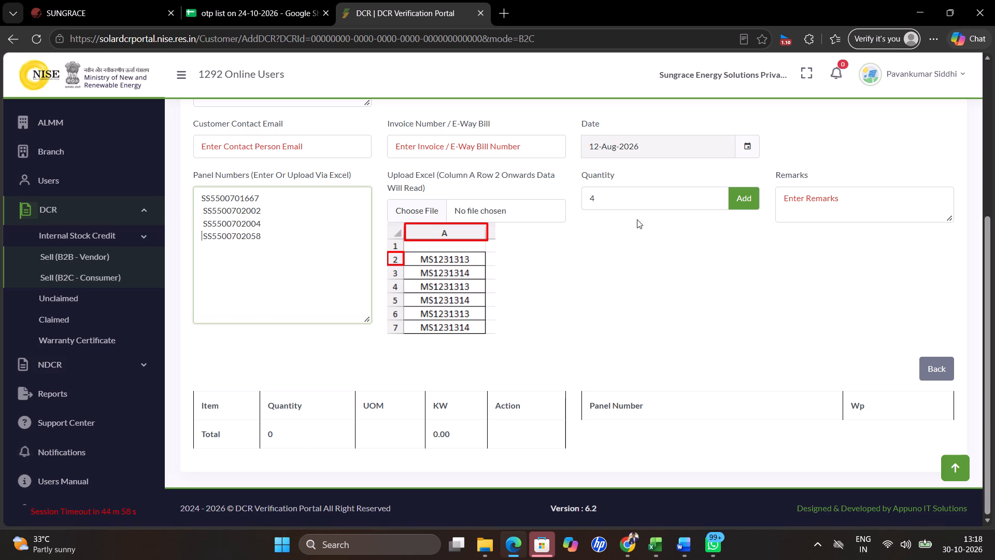
Try to add the four entered panels to the consumer's DCR sale.
{"action": "left_click", "coordinate": [747, 202]}
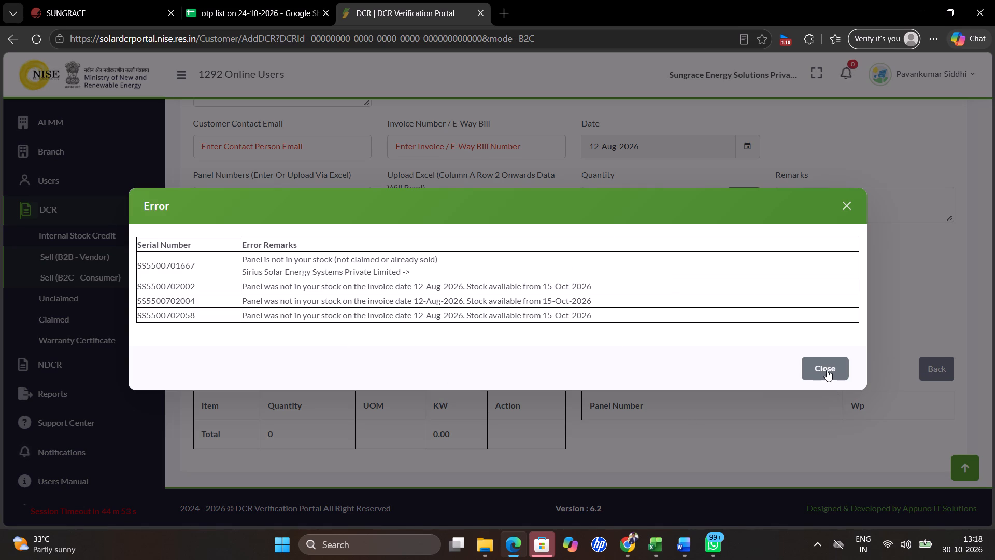
Copy the serial number of the panel flagged as not in stock and close the error list.
{"action": "left_click_drag", "start_coordinate": [201, 263], "coordinate": [136, 272]}
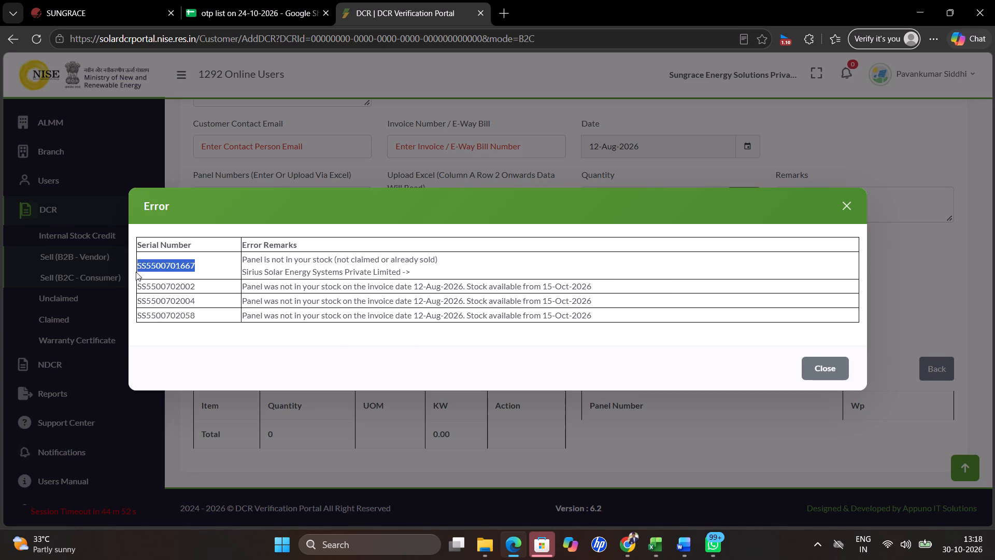
{"action": "left_click_drag", "start_coordinate": [136, 272], "coordinate": [137, 271]}
{"action": "key", "text": "ctrl+c"}
{"action": "left_click", "coordinate": [709, 437]}
{"action": "left_click", "coordinate": [852, 379]}
{"action": "left_click", "coordinate": [834, 369]}
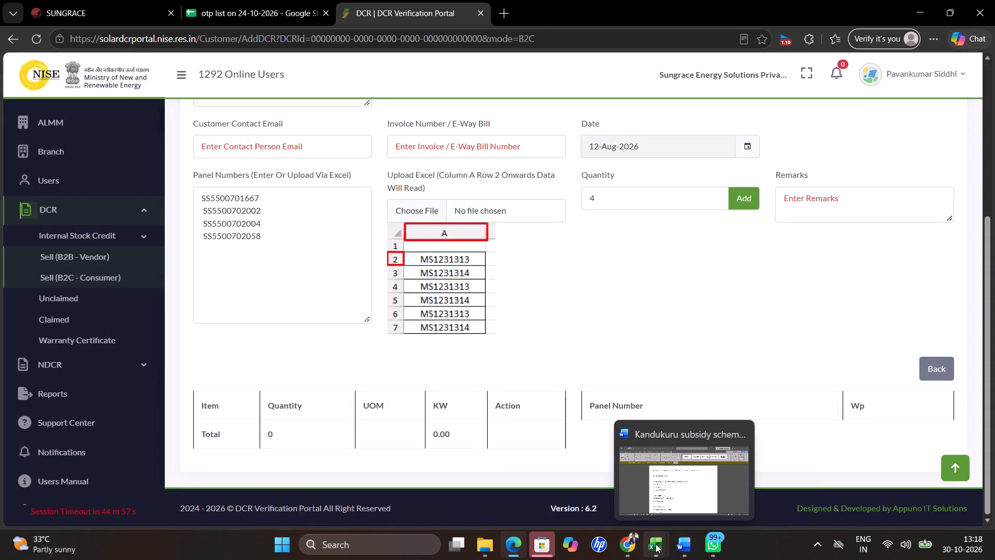
{"action": "left_click", "coordinate": [710, 494]}
{"action": "left_click", "coordinate": [225, 201]}
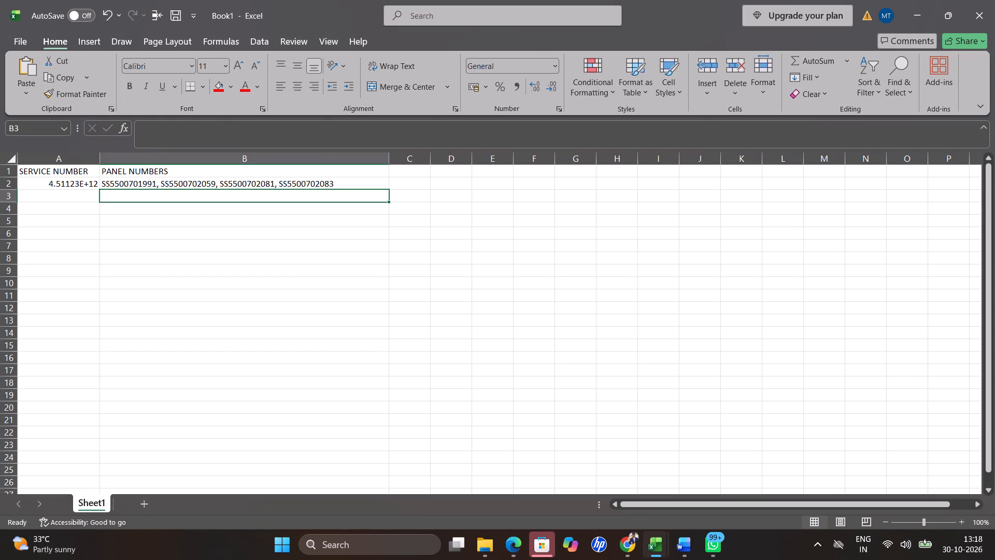
{"action": "key", "text": "ctrl+v"}
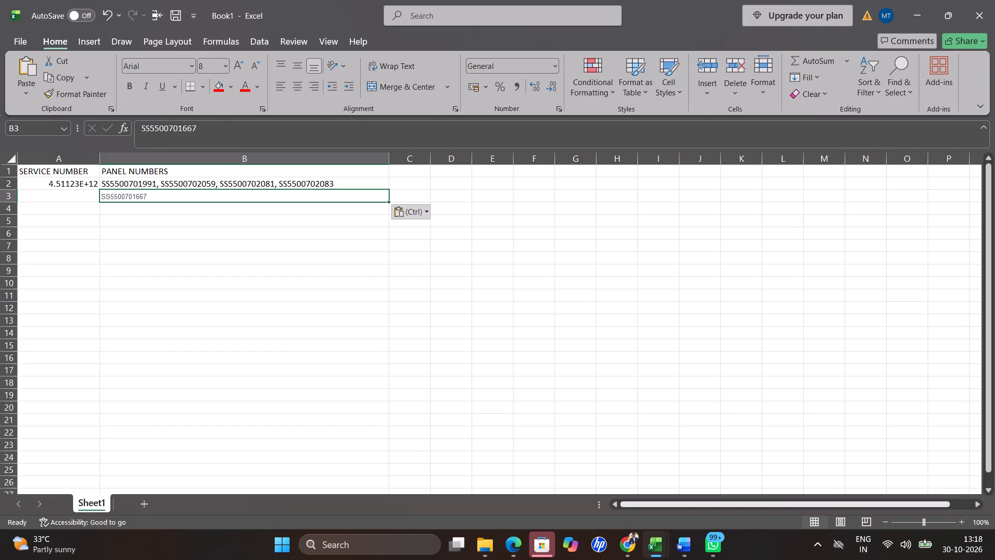
Copy the consumer's service number from the SUNGRACE quick copy details into cell A3 of the Book1 workbook.
{"action": "left_click_drag", "start_coordinate": [516, 485], "coordinate": [515, 480]}
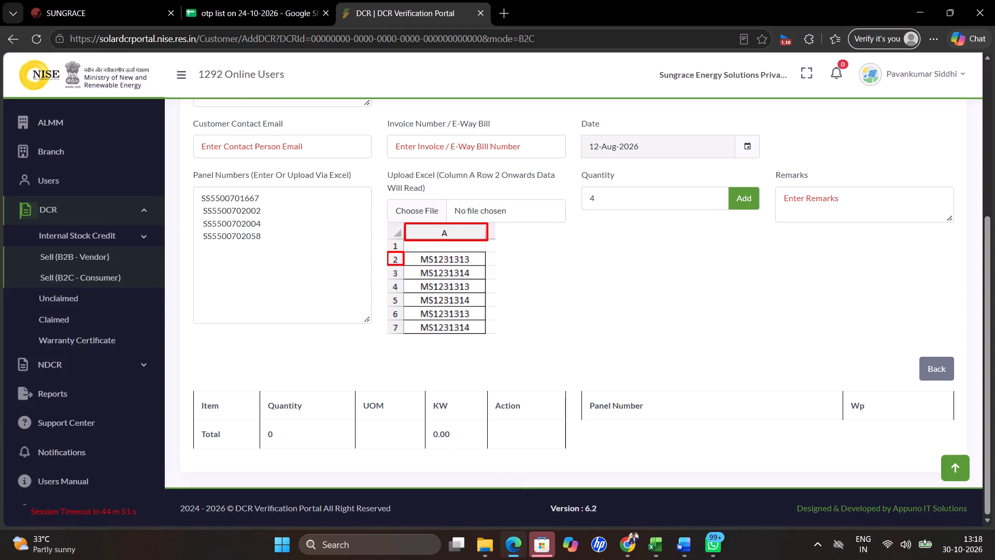
{"action": "left_click", "coordinate": [57, 0]}
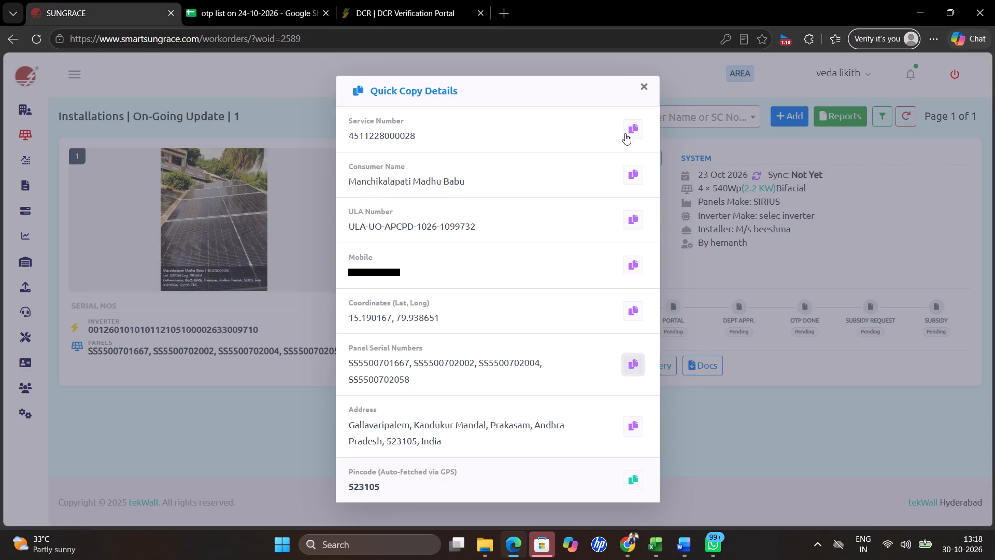
{"action": "left_click", "coordinate": [630, 130]}
{"action": "left_click", "coordinate": [621, 121]}
{"action": "left_click", "coordinate": [381, 0]}
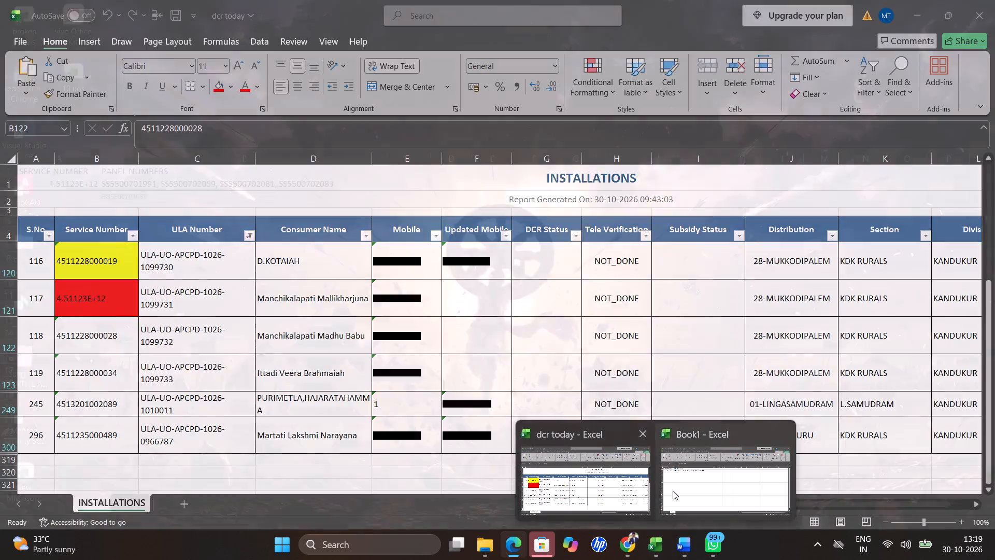
{"action": "left_click", "coordinate": [679, 491]}
{"action": "left_click", "coordinate": [84, 200]}
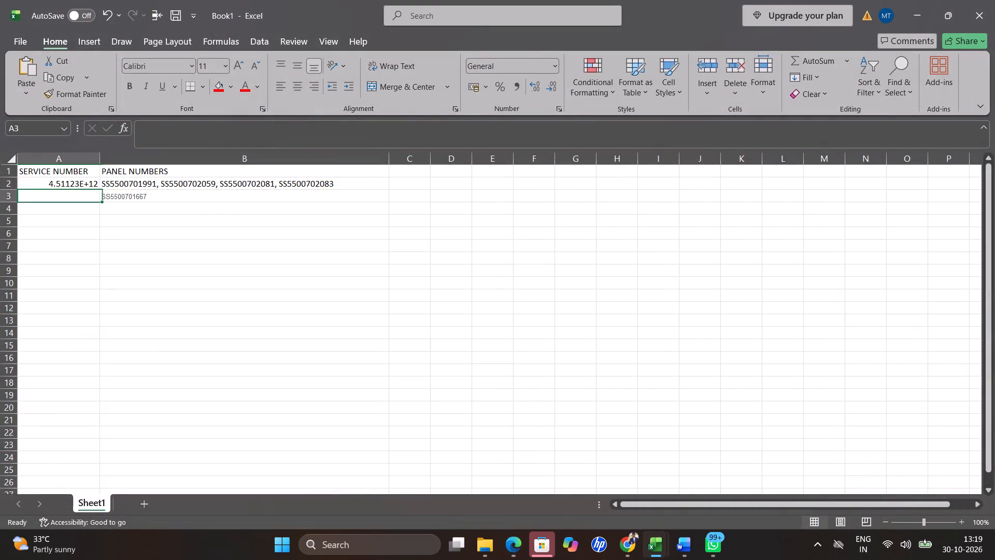
{"action": "key", "text": "ctrl+v"}
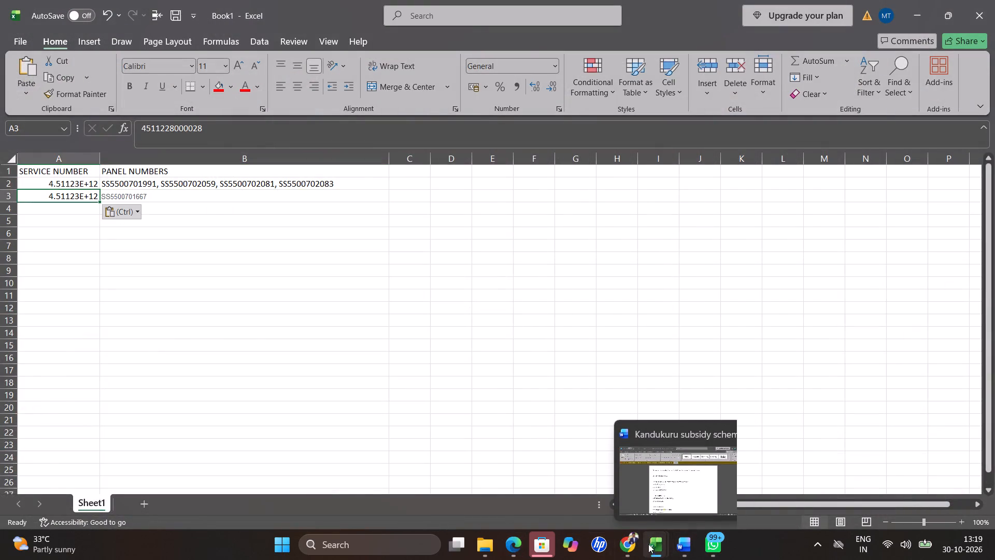
Fill the service number cell of row S.No 118 red in the dcr today workbook.
{"action": "left_click", "coordinate": [622, 480]}
{"action": "left_click", "coordinate": [220, 86]}
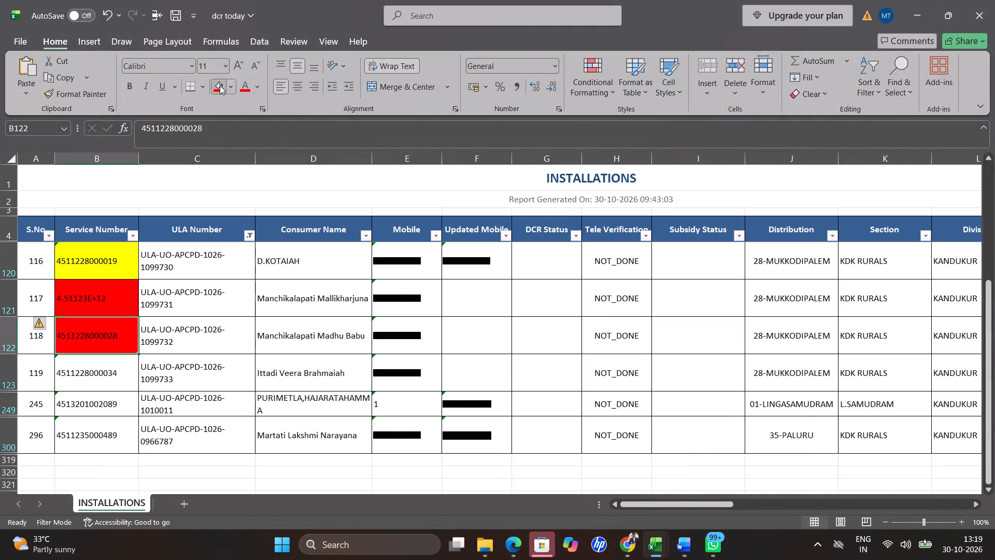
Copy the service number of row S.No 119 in dcr today and find its work order in SUNGRACE.
{"action": "left_click", "coordinate": [97, 367]}
{"action": "key", "text": "ctrl+c"}
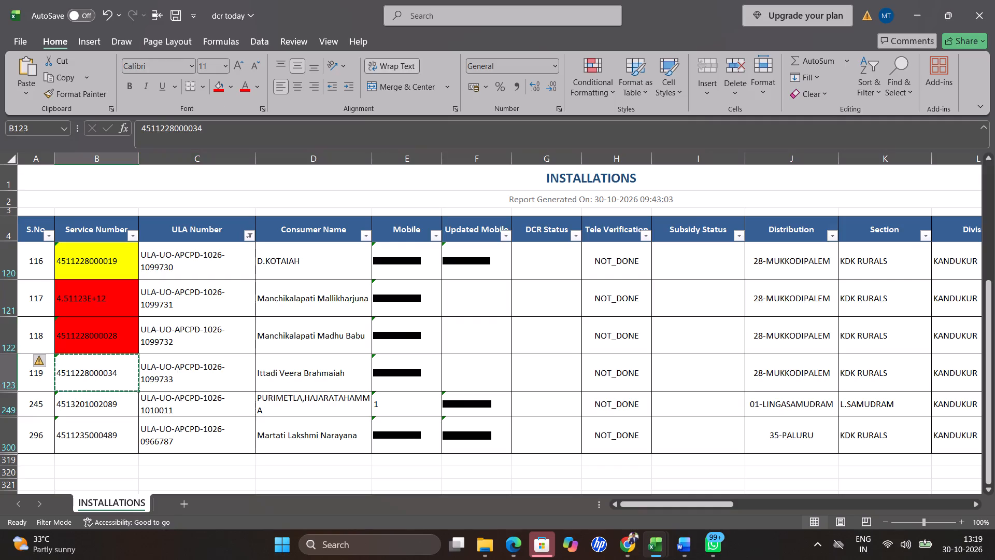
{"action": "left_click", "coordinate": [520, 540]}
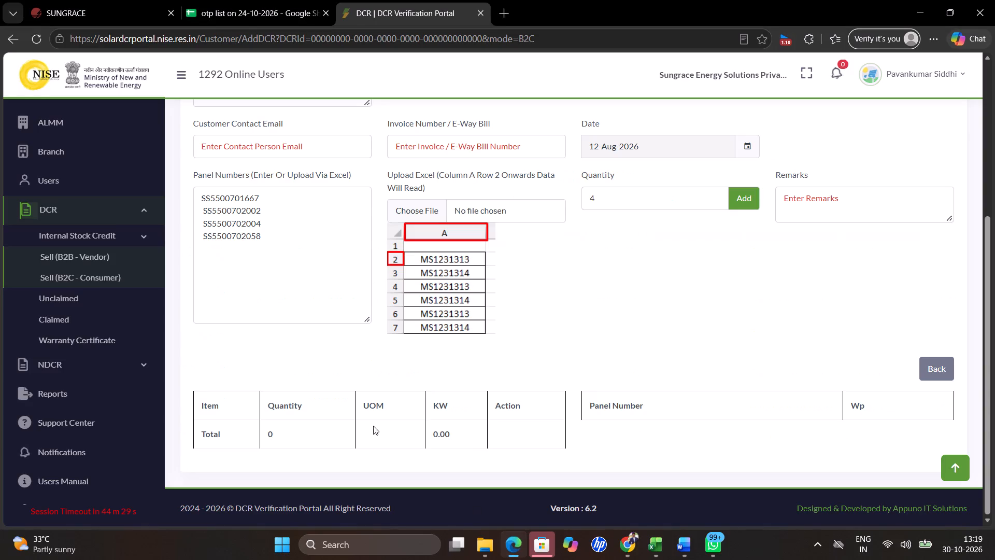
{"action": "scroll", "coordinate": [280, 196], "scroll_direction": "up", "scroll_amount": 4}
{"action": "left_click", "coordinate": [63, 0]}
{"action": "left_click", "coordinate": [638, 89]}
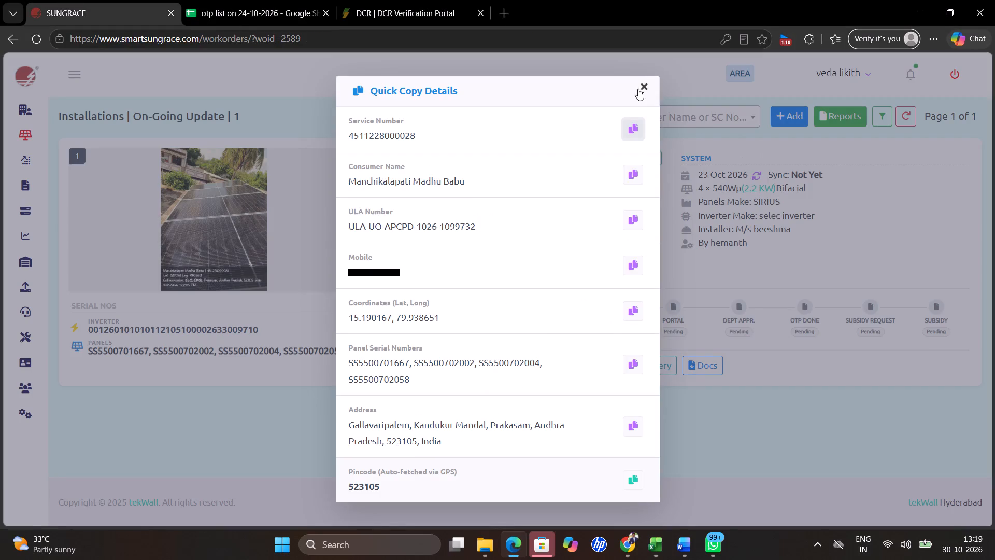
{"action": "left_click", "coordinate": [622, 117]}
{"action": "key", "text": "ctrl+v"}
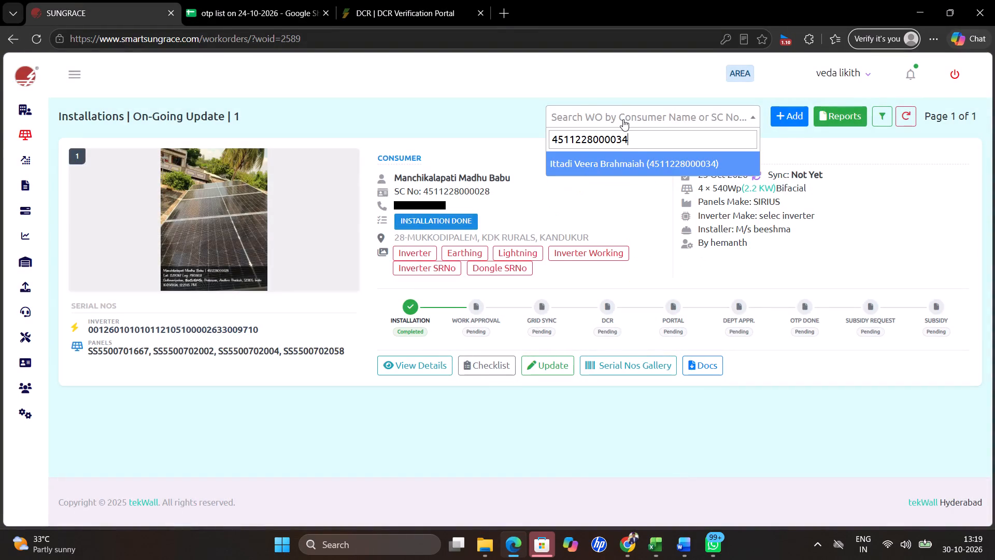
{"action": "key", "text": "Return"}
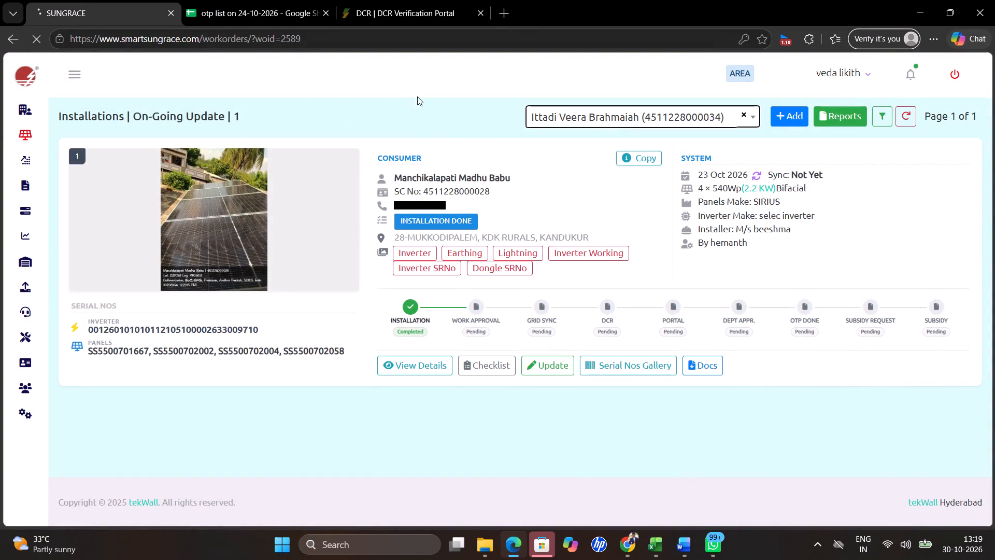
Copy the ULA number from the work order's quick copy details into Consumer Application Number on the DCR form, replacing the previous consumer's.
{"action": "left_click", "coordinate": [644, 167]}
{"action": "left_click", "coordinate": [644, 162]}
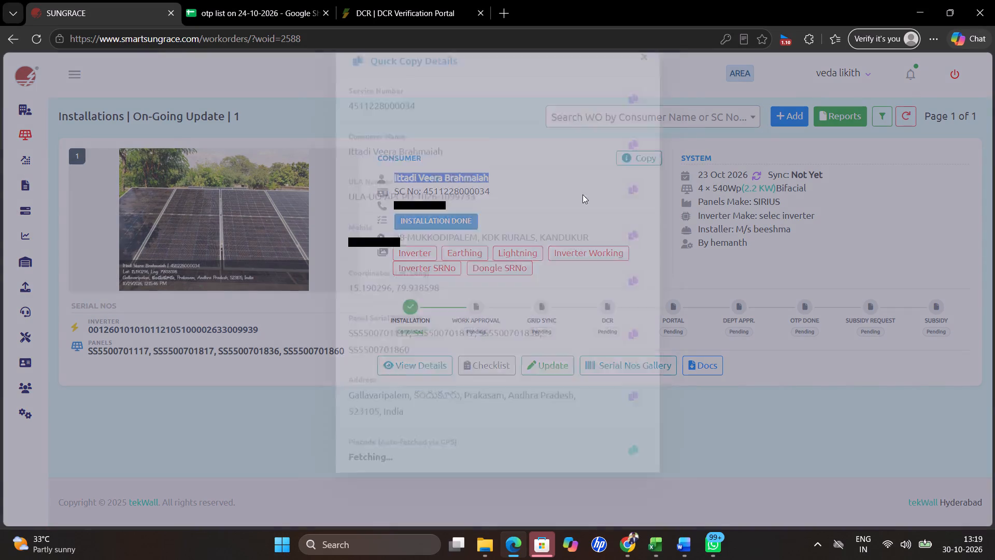
{"action": "left_click", "coordinate": [657, 89]}
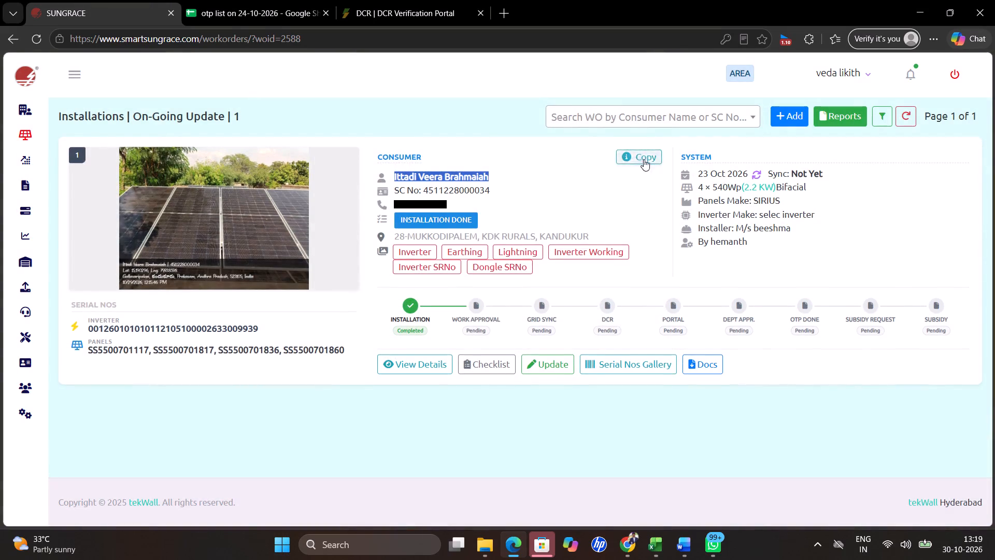
{"action": "left_click_drag", "start_coordinate": [636, 167], "coordinate": [634, 175]}
{"action": "left_click", "coordinate": [642, 160]}
{"action": "left_click", "coordinate": [618, 219]}
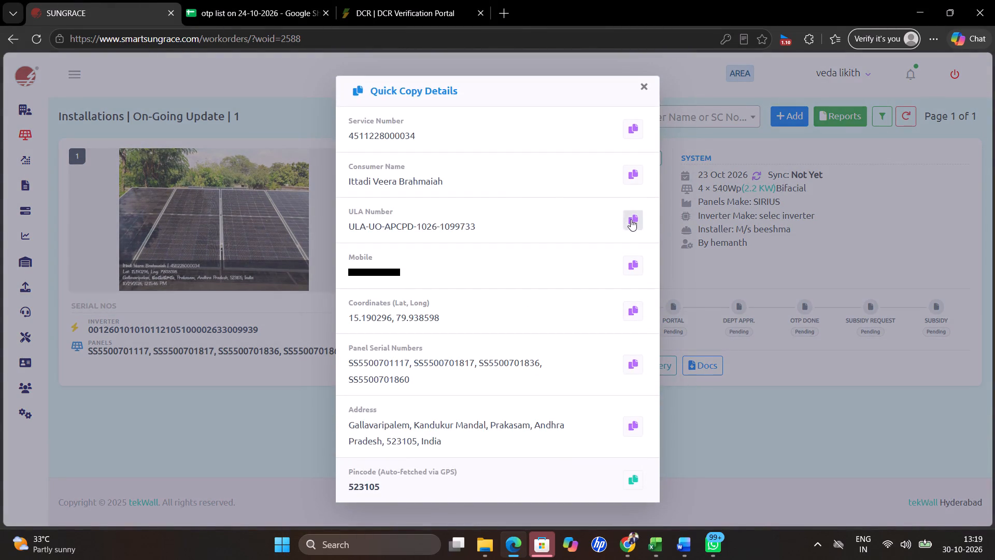
{"action": "left_click", "coordinate": [631, 219]}
{"action": "left_click", "coordinate": [623, 127]}
{"action": "left_click", "coordinate": [388, 9]}
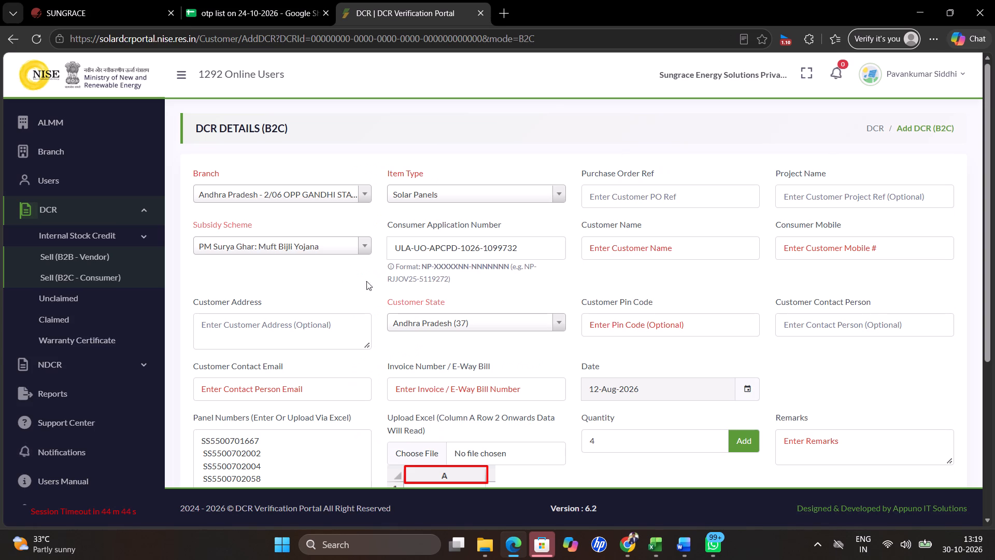
{"action": "left_click_drag", "start_coordinate": [539, 252], "coordinate": [363, 215]}
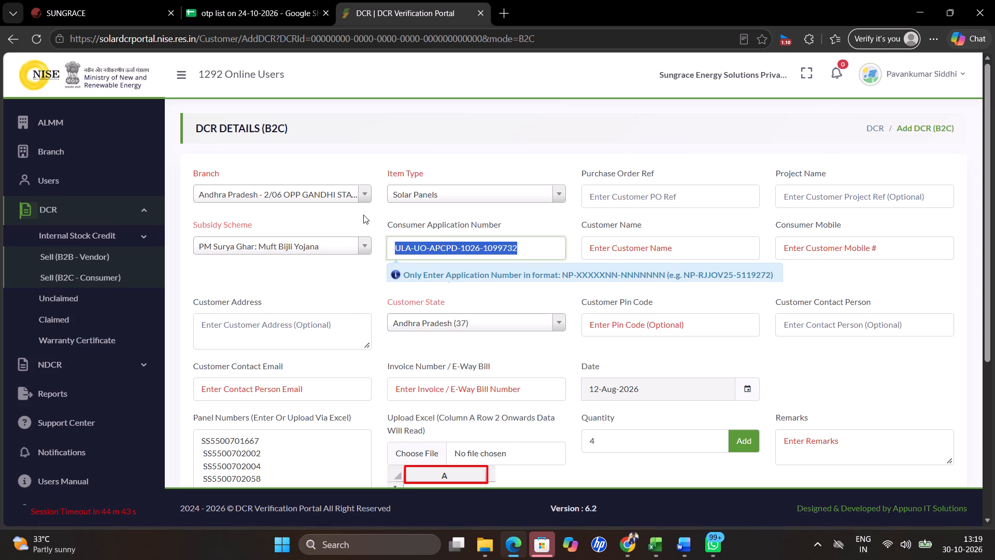
{"action": "left_click_drag", "start_coordinate": [363, 215], "coordinate": [359, 217]}
{"action": "key", "text": "ctrl+v"}
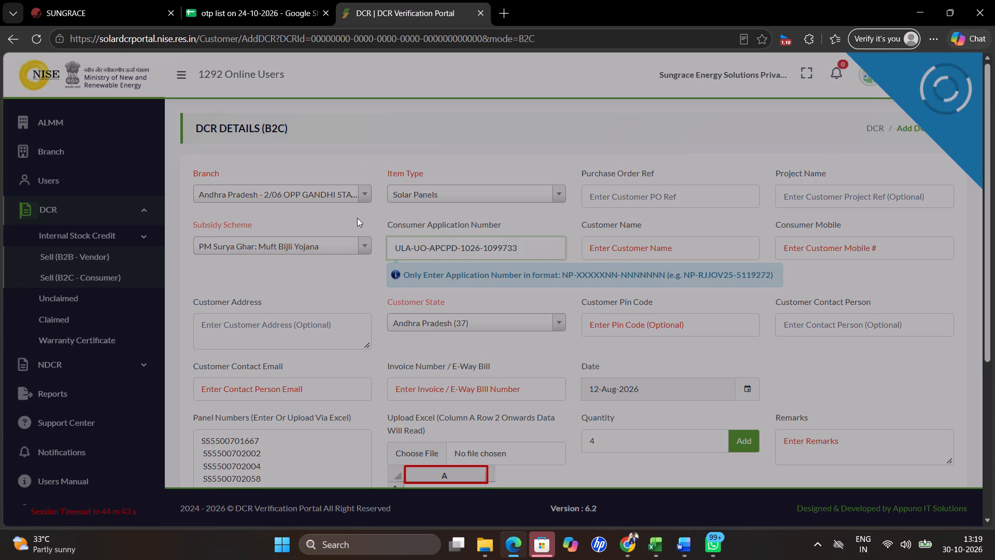
Replace the previous Panel Numbers on the DCR form with the four serial numbers from the SUNGRACE quick copy details.
{"action": "scroll", "coordinate": [347, 254], "scroll_direction": "down", "scroll_amount": 5}
{"action": "left_click_drag", "start_coordinate": [309, 270], "coordinate": [198, 198]}
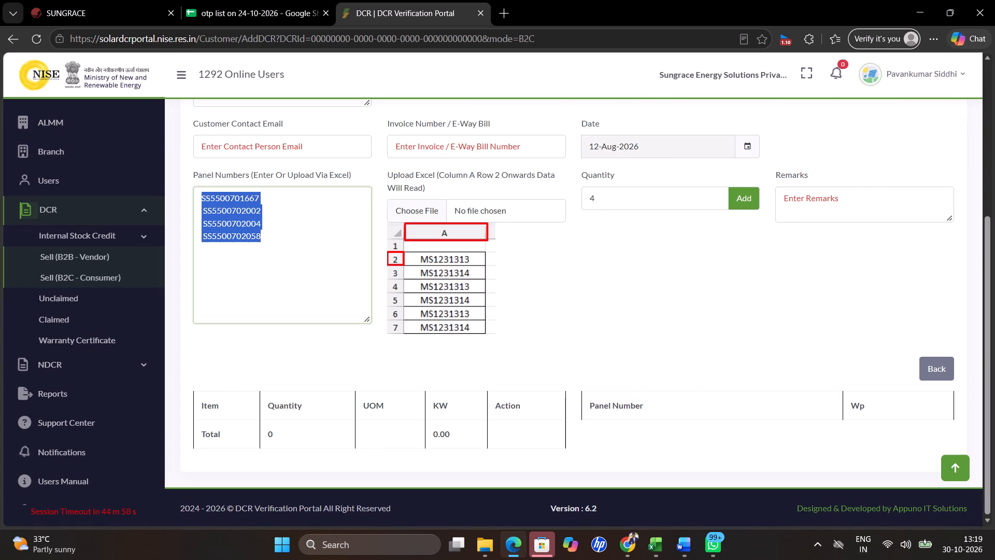
{"action": "key", "text": "BackSpace"}
{"action": "left_click", "coordinate": [113, 0]}
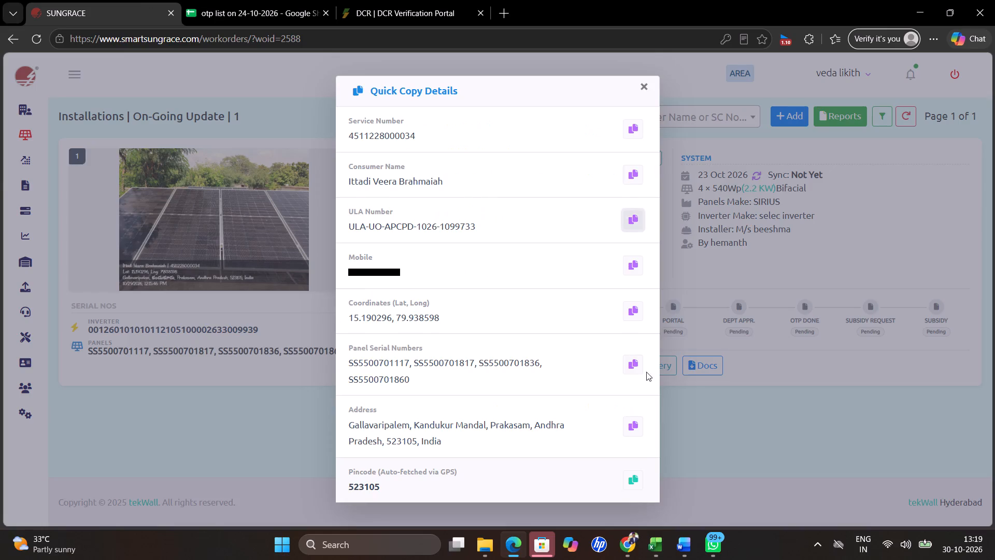
{"action": "left_click", "coordinate": [638, 365]}
{"action": "left_click", "coordinate": [618, 134]}
{"action": "left_click", "coordinate": [392, 15]}
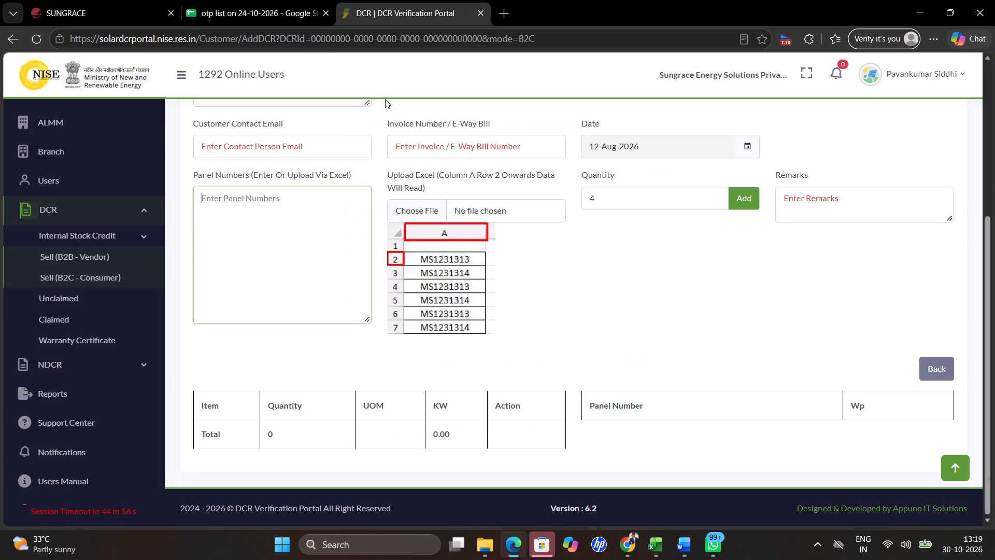
{"action": "left_click", "coordinate": [317, 297]}
{"action": "key", "text": "ctrl+v"}
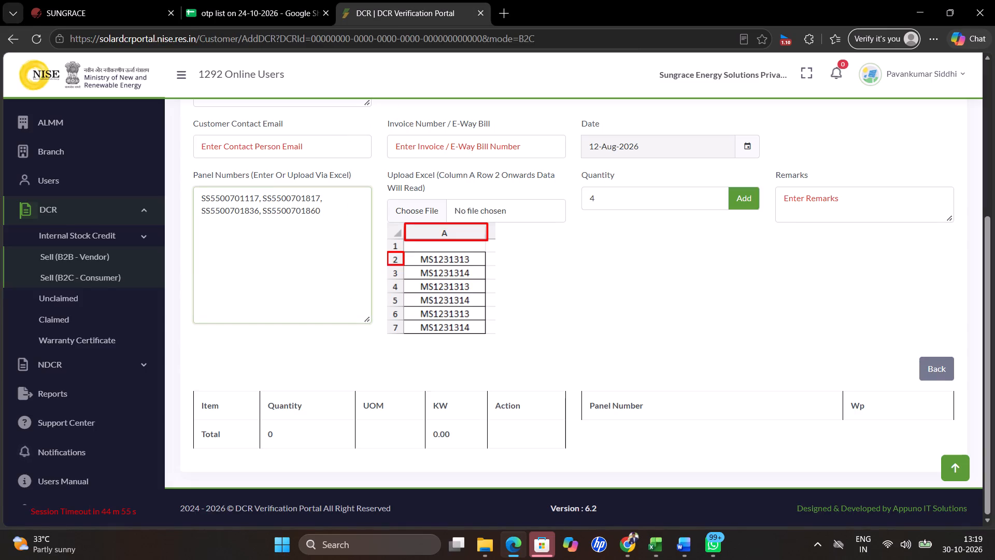
Replace the commas between the four panel serial numbers with line breaks so each number is on its own line.
{"action": "key", "text": "Up"}
{"action": "key", "text": "Up"}
{"action": "key", "text": "Right"}
{"action": "key", "text": "Right"}
{"action": "key", "text": "Right"}
{"action": "key", "text": "Right"}
{"action": "key", "text": "Right"}
{"action": "key", "text": "Right"}
{"action": "key", "text": "Right"}
{"action": "key", "text": "Right"}
{"action": "key", "text": "Right"}
{"action": "key", "text": "Right"}
{"action": "key", "text": "Right"}
{"action": "key", "text": "Right"}
{"action": "key", "text": "Right"}
{"action": "key", "text": "BackSpace"}
{"action": "key", "text": "Return"}
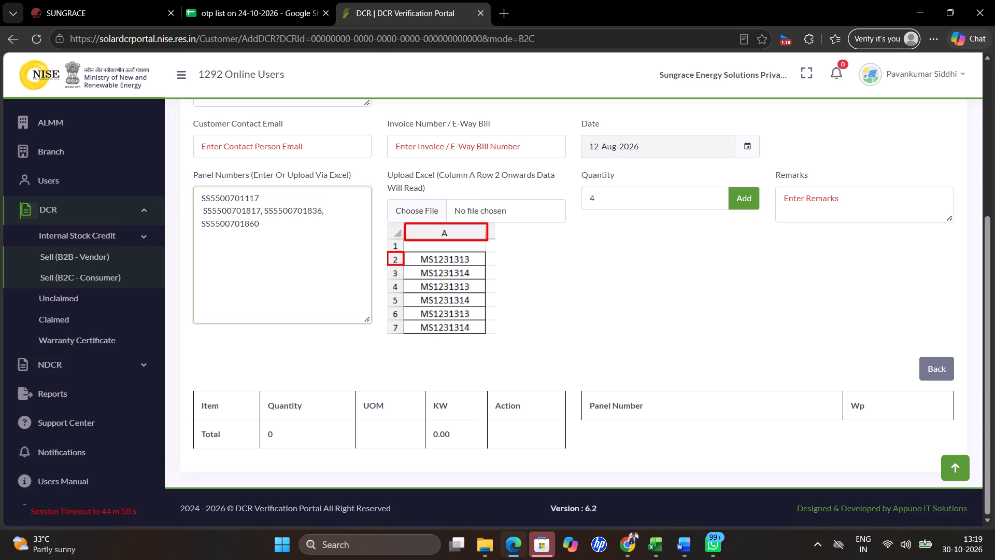
{"action": "key", "text": "Right"}
{"action": "key", "text": "Right"}
{"action": "key", "text": "Right"}
{"action": "key", "text": "Right"}
{"action": "key", "text": "Right"}
{"action": "key", "text": "Right"}
{"action": "key", "text": "Right"}
{"action": "key", "text": "Right"}
{"action": "key", "text": "Right"}
{"action": "key", "text": "Right"}
{"action": "key", "text": "Right"}
{"action": "key", "text": "Right"}
{"action": "key", "text": "Right"}
{"action": "key", "text": "Right"}
{"action": "key", "text": "BackSpace"}
{"action": "key", "text": "Return"}
{"action": "key", "text": "Right"}
{"action": "key", "text": "Right"}
{"action": "key", "text": "Right"}
{"action": "key", "text": "Right"}
{"action": "key", "text": "Right"}
{"action": "key", "text": "Right"}
{"action": "key", "text": "Right"}
{"action": "key", "text": "Right"}
{"action": "key", "text": "Right"}
{"action": "key", "text": "Right"}
{"action": "key", "text": "Right"}
{"action": "key", "text": "Right"}
{"action": "key", "text": "Right"}
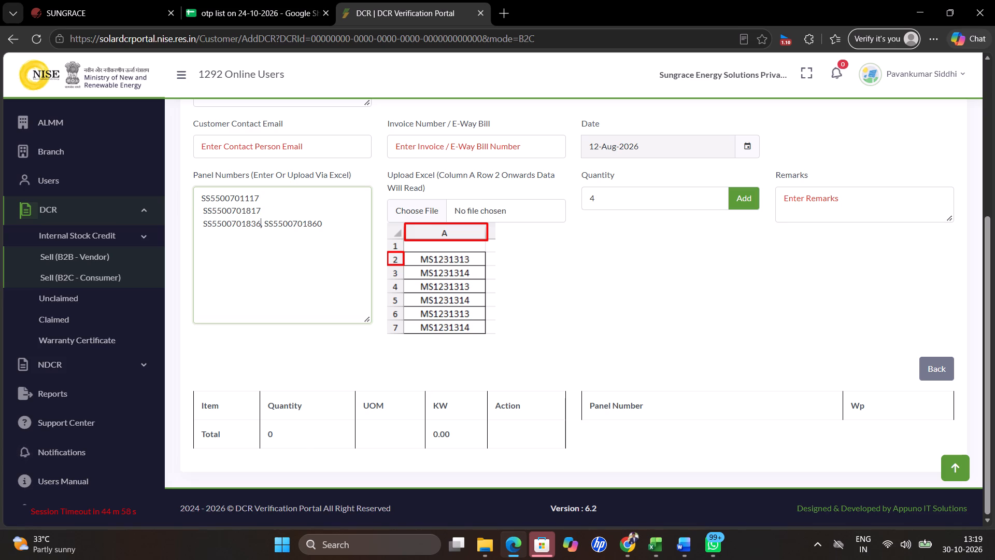
{"action": "key", "text": "Right"}
{"action": "key", "text": "BackSpace"}
{"action": "key", "text": "Return"}
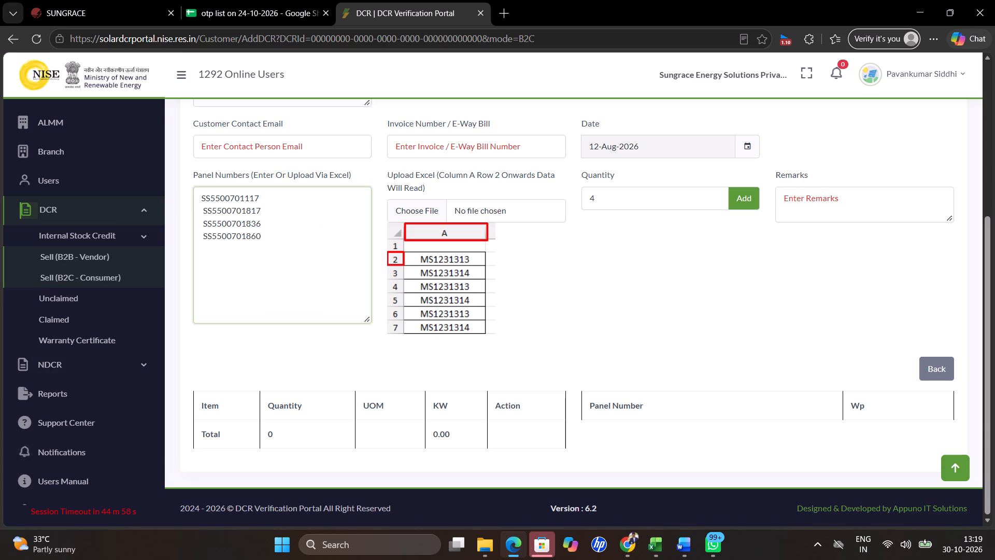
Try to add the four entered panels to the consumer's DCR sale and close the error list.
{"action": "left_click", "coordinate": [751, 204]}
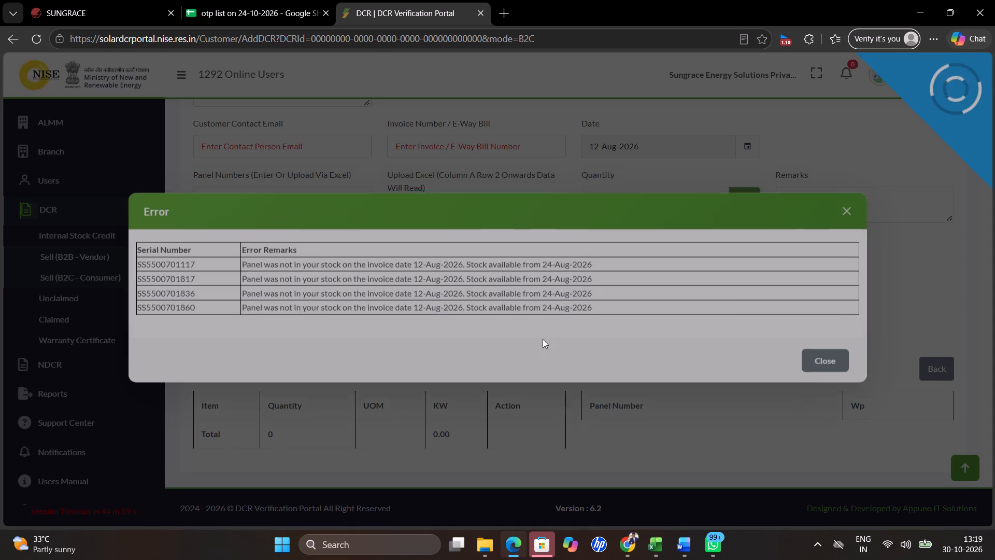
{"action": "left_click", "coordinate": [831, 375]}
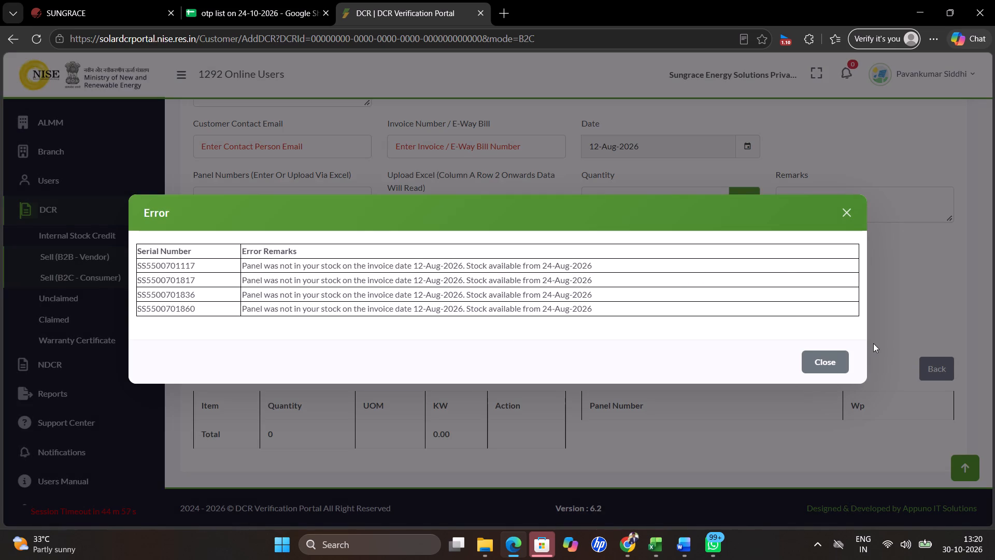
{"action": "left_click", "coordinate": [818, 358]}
Set the sale date to 26-Aug-2026 and add the four panels to the consumer's DCR sale.
{"action": "left_click", "coordinate": [683, 141]}
{"action": "scroll", "coordinate": [661, 238], "scroll_direction": "down", "scroll_amount": 1}
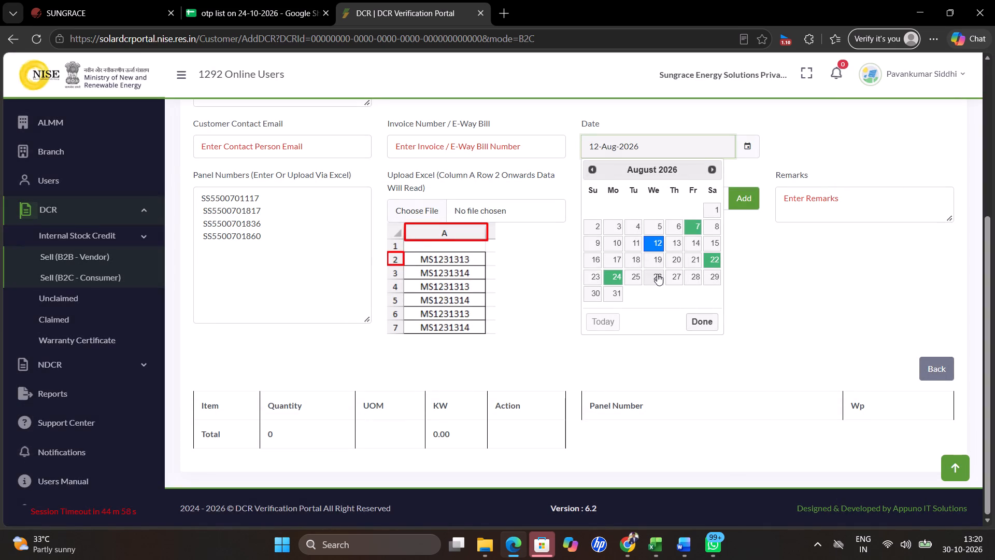
{"action": "left_click", "coordinate": [657, 274]}
{"action": "left_click", "coordinate": [743, 194]}
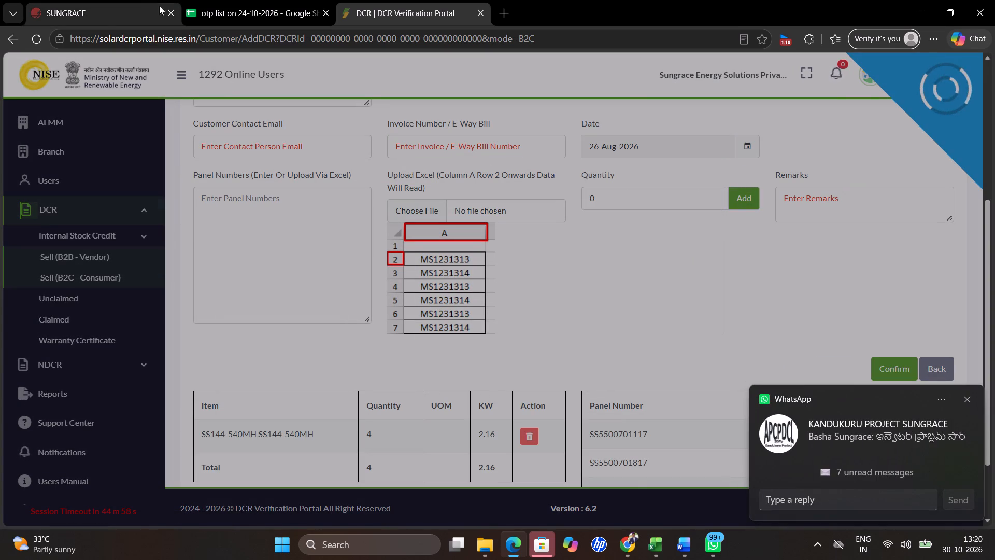
Create a new folder named 52 in the DCR7 folder inside dcr crf in File Explorer.
{"action": "left_click", "coordinate": [520, 545]}
{"action": "left_click", "coordinate": [484, 543]}
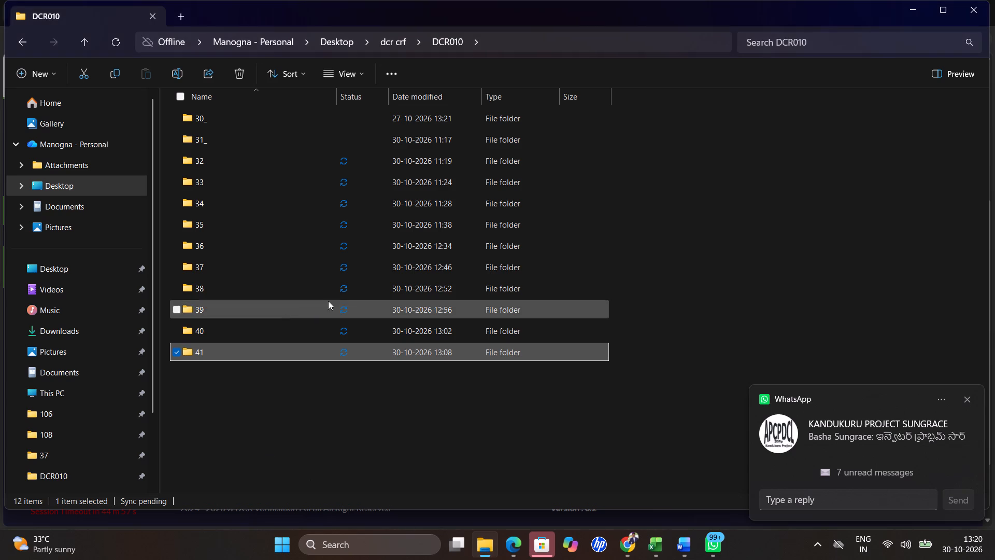
{"action": "left_click", "coordinate": [416, 39]}
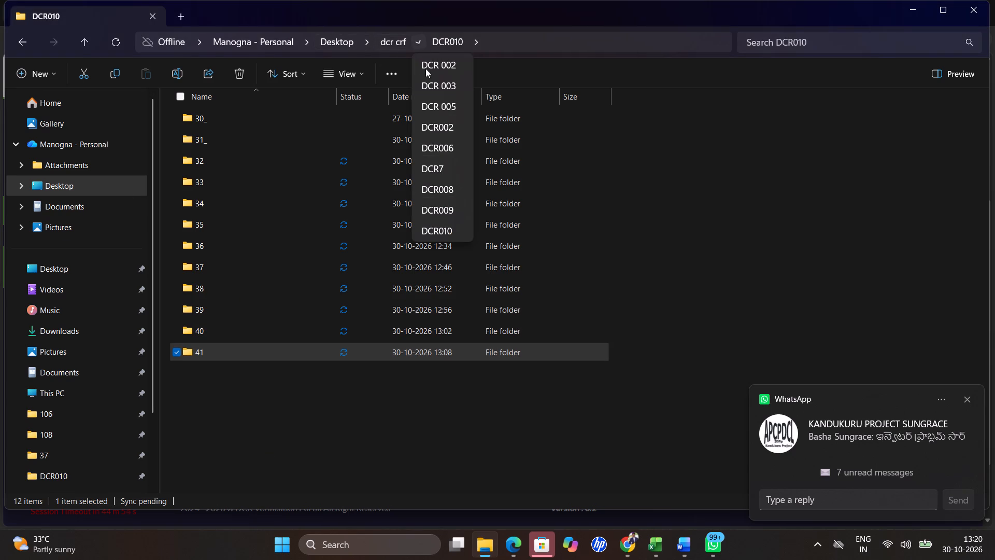
{"action": "left_click", "coordinate": [423, 164]}
{"action": "scroll", "coordinate": [365, 184], "scroll_direction": "down", "scroll_amount": 9}
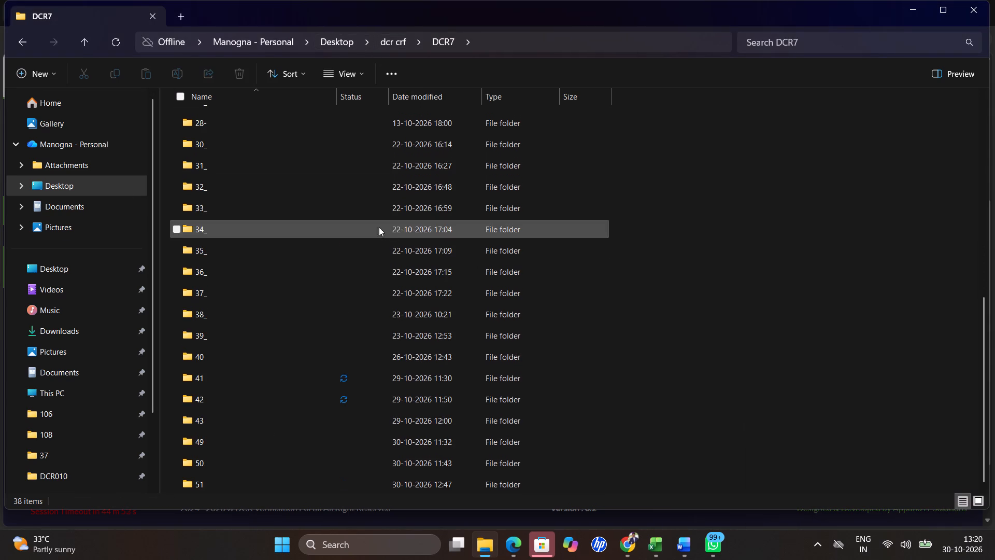
{"action": "scroll", "coordinate": [379, 227], "scroll_direction": "down", "scroll_amount": 13}
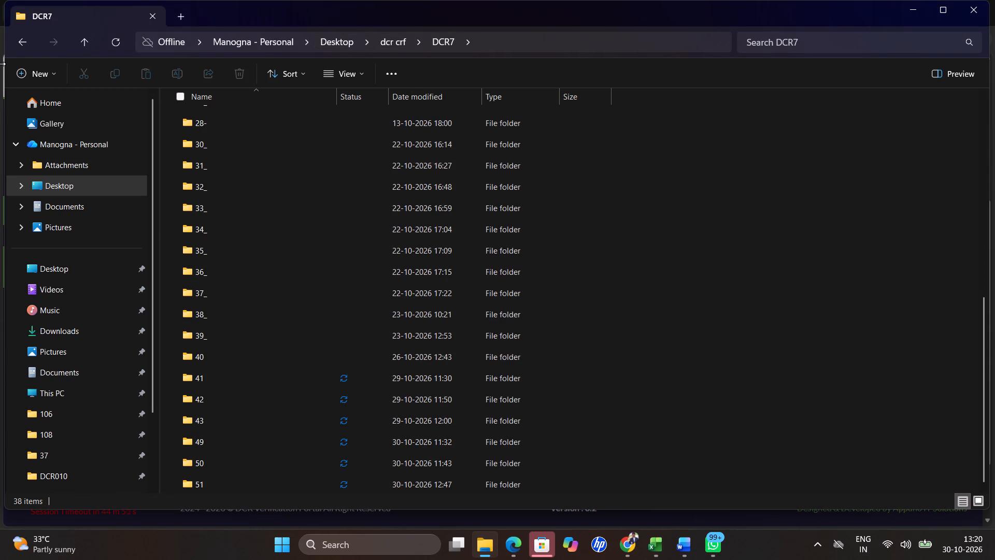
{"action": "left_click", "coordinate": [17, 83]}
{"action": "left_click", "coordinate": [67, 108]}
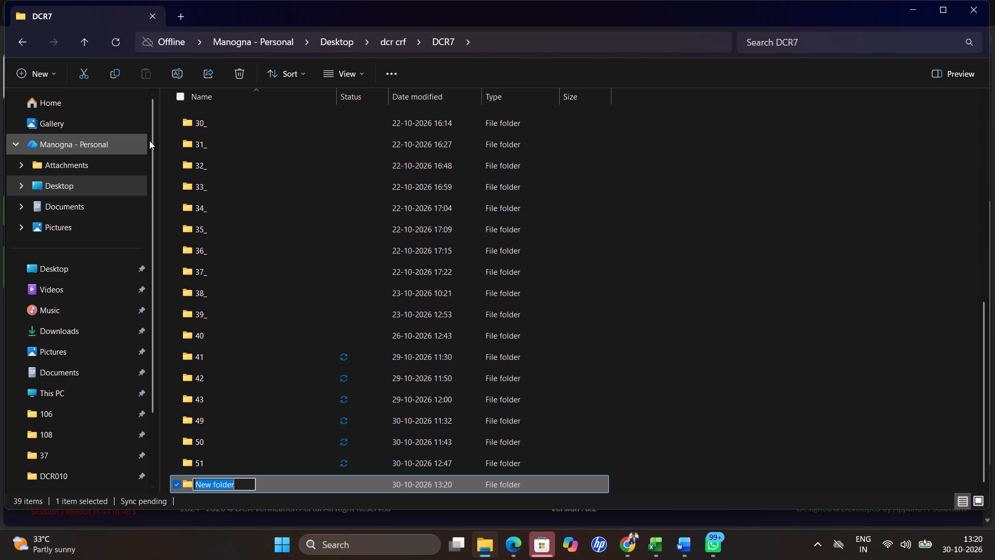
{"action": "key", "text": "BackSpace"}
{"action": "type", "text": "52"}
{"action": "key", "text": "Return"}
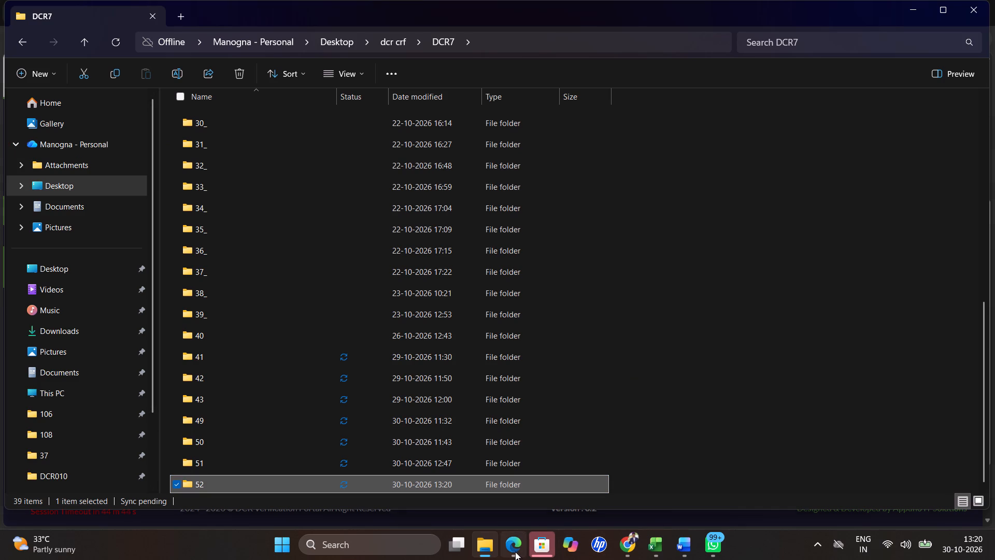
{"action": "left_click_drag", "start_coordinate": [515, 552], "coordinate": [515, 547]}
{"action": "left_click", "coordinate": [501, 542]}
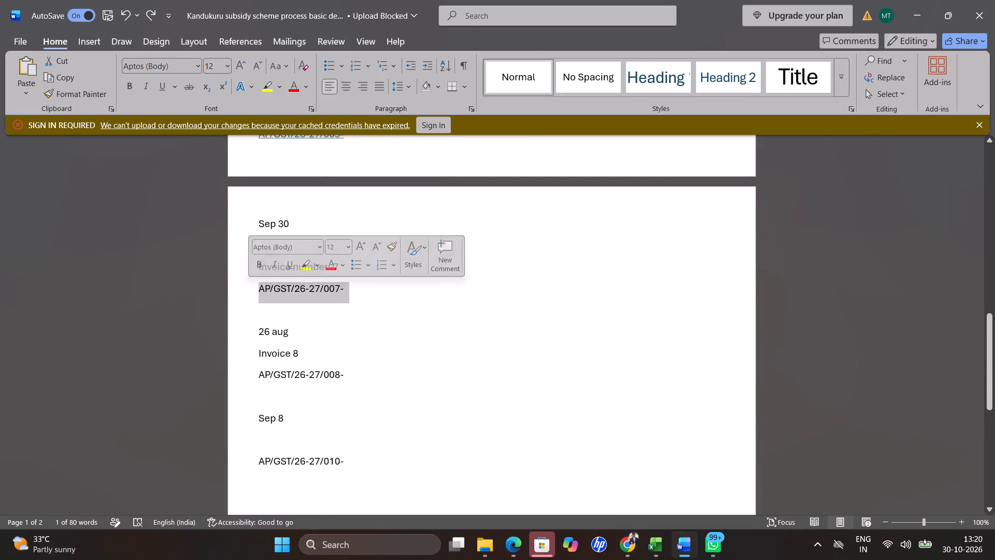
{"action": "key", "text": "ctrl+c"}
{"action": "left_click", "coordinate": [514, 543]}
{"action": "scroll", "coordinate": [460, 384], "scroll_direction": "up", "scroll_amount": 2}
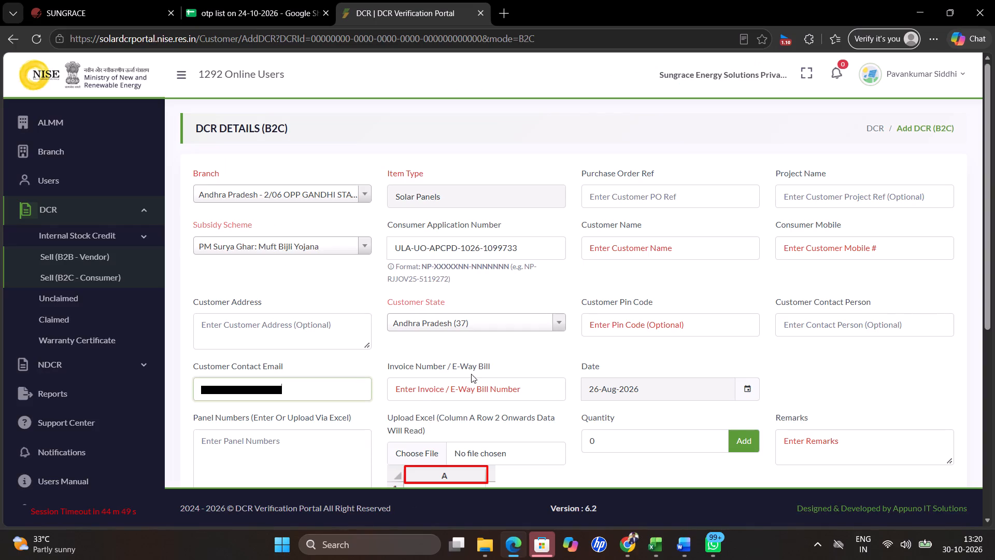
{"action": "left_click", "coordinate": [514, 393]}
{"action": "key", "text": "ctrl+v"}
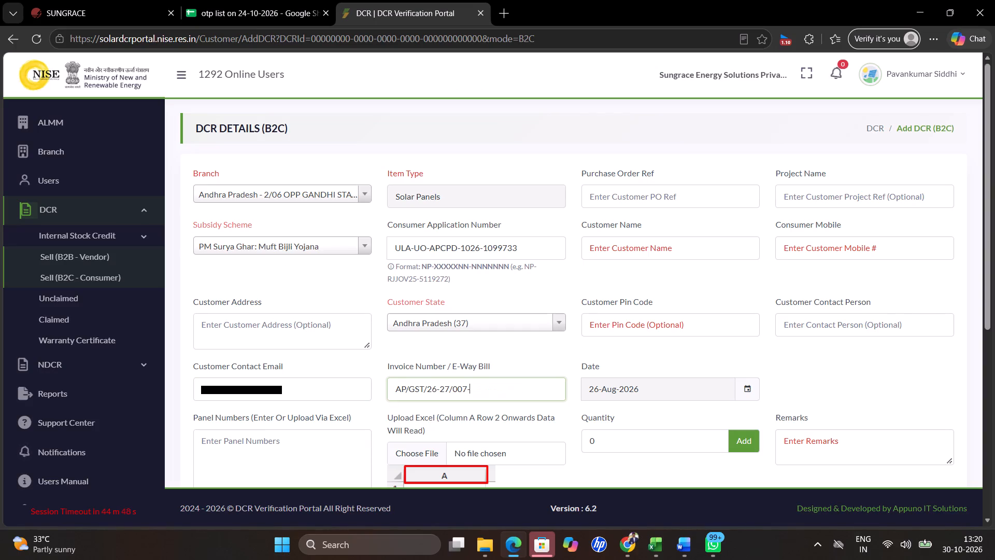
{"action": "type", "text": "52"}
Copy the contact mobile number from the Word document into the DCR form's Consumer Mobile.
{"action": "left_click", "coordinate": [680, 540]}
{"action": "scroll", "coordinate": [583, 447], "scroll_direction": "up", "scroll_amount": 5}
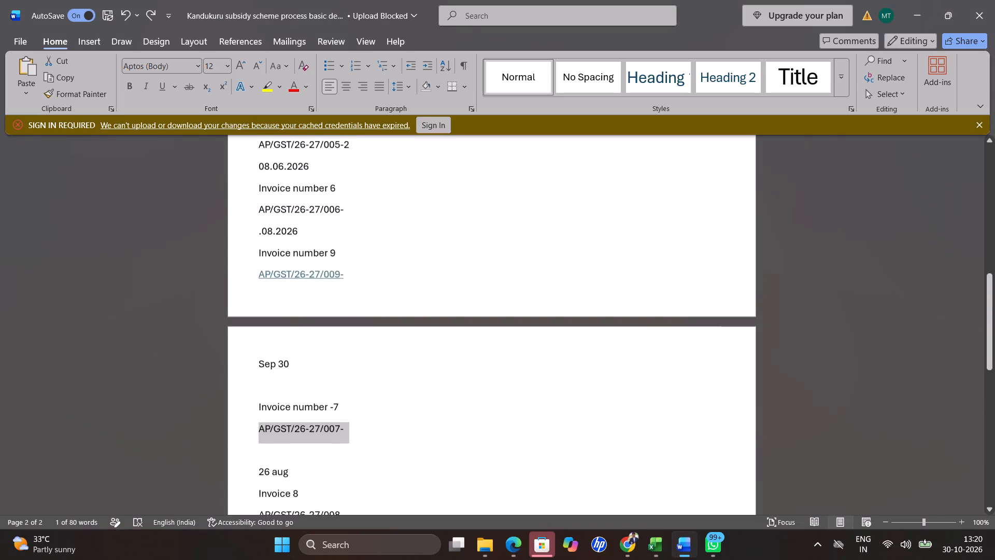
{"action": "scroll", "coordinate": [377, 320], "scroll_direction": "up", "scroll_amount": 14}
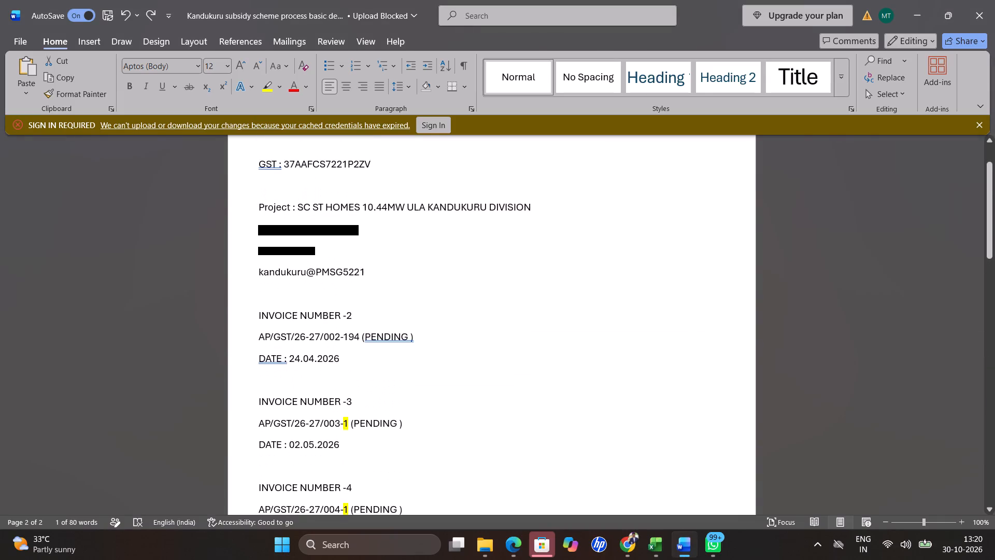
{"action": "scroll", "coordinate": [383, 231], "scroll_direction": "up", "scroll_amount": 2}
{"action": "left_click_drag", "start_coordinate": [317, 315], "coordinate": [181, 328]}
{"action": "left_click", "coordinate": [380, 320]}
{"action": "left_click_drag", "start_coordinate": [328, 311], "coordinate": [233, 320]}
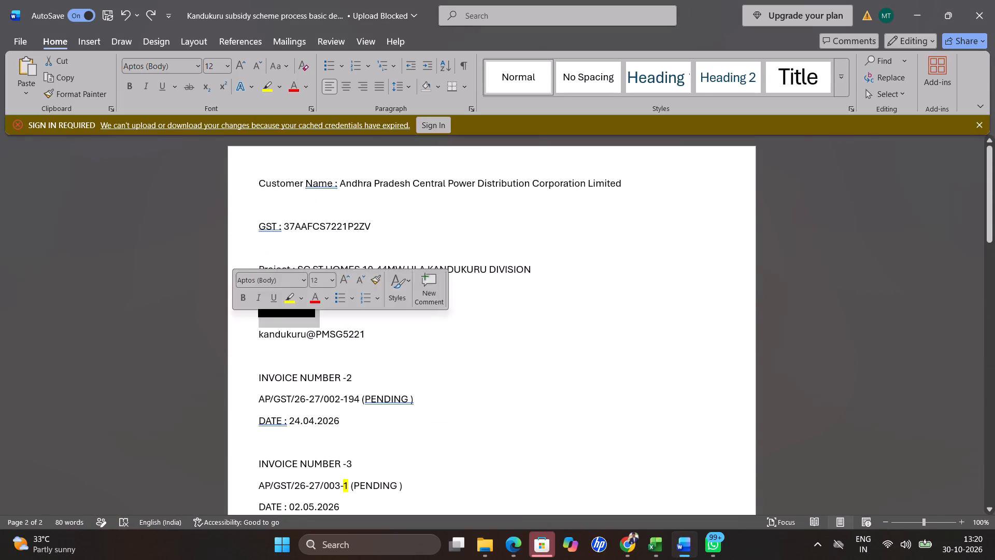
{"action": "key", "text": "ctrl+c"}
{"action": "left_click", "coordinate": [514, 552]}
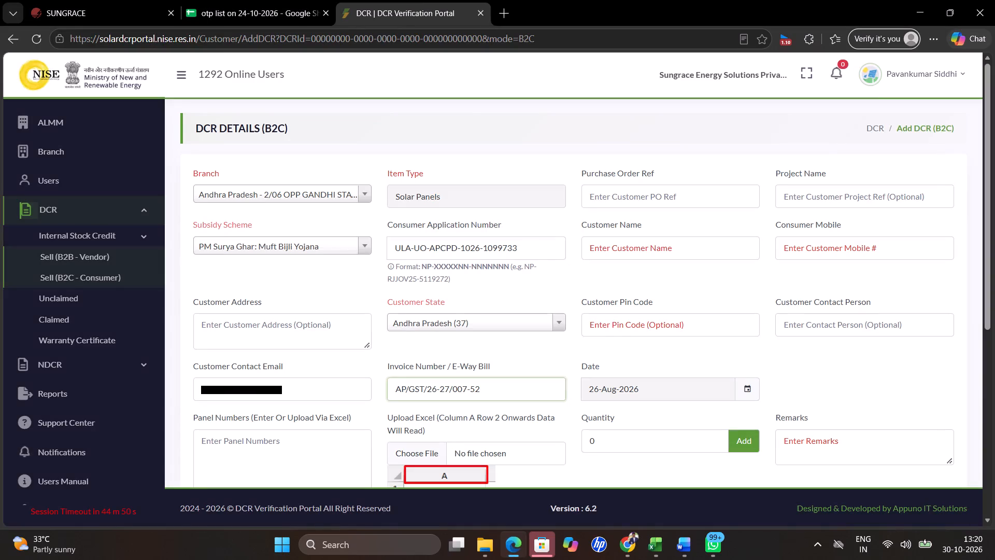
{"action": "left_click", "coordinate": [789, 253]}
{"action": "key", "text": "ctrl+v"}
Copy the customer name Andhra Pradesh Central Power Distribution Corporation Limited from the Word document into the DCR form's Customer Name.
{"action": "left_click", "coordinate": [683, 536]}
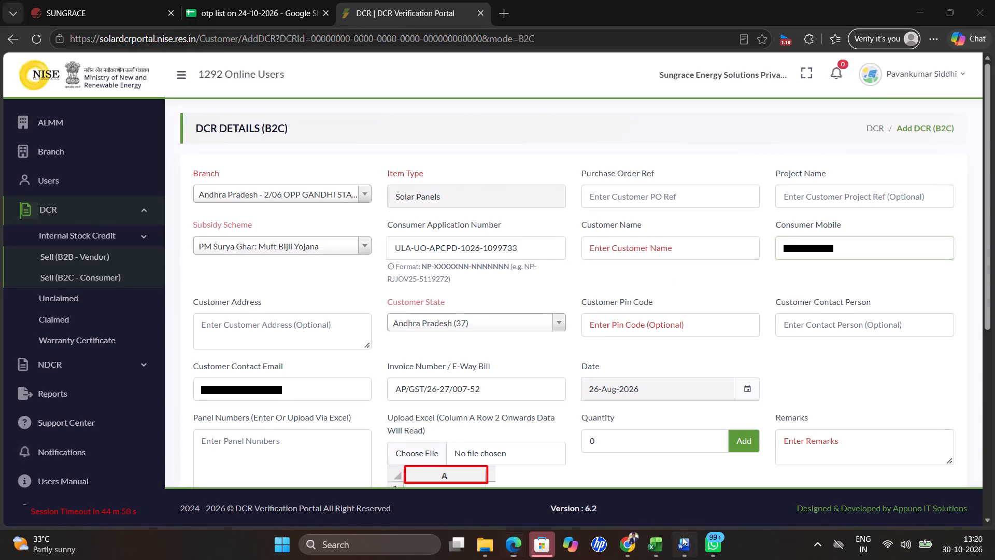
{"action": "scroll", "coordinate": [525, 367], "scroll_direction": "up", "scroll_amount": 3}
{"action": "left_click_drag", "start_coordinate": [350, 181], "coordinate": [606, 166]}
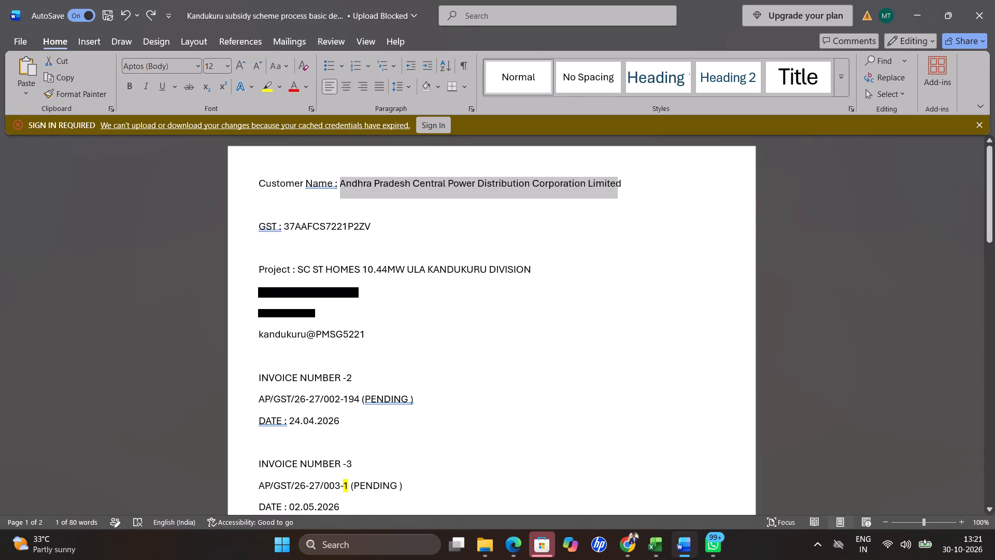
{"action": "left_click_drag", "start_coordinate": [606, 166], "coordinate": [611, 167]}
{"action": "key", "text": "ctrl+c"}
{"action": "left_click", "coordinate": [518, 549]}
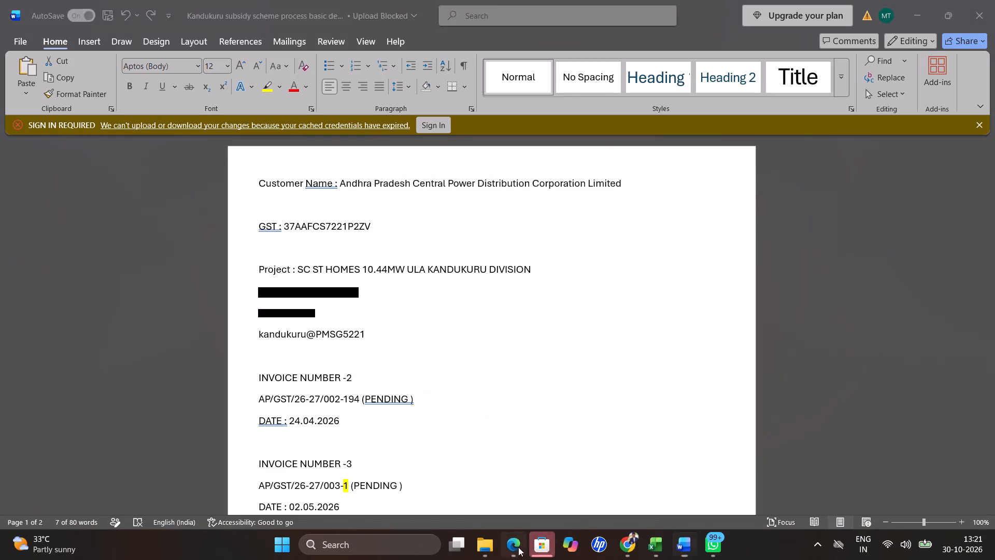
{"action": "left_click", "coordinate": [831, 185]}
{"action": "left_click", "coordinate": [714, 241]}
{"action": "key", "text": "ctrl+v"}
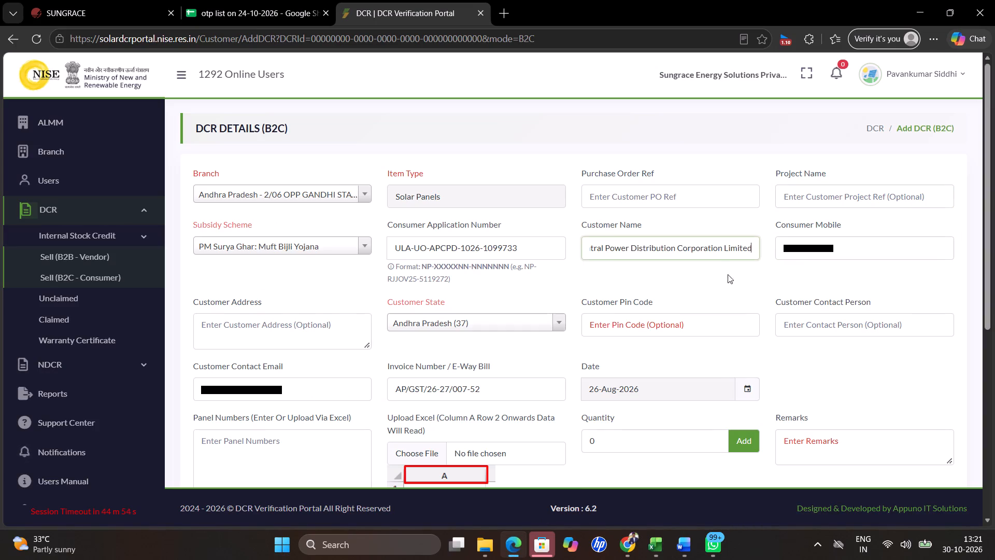
Copy the project SC ST HOMES 10.44MW ULA KANDUKURU DIVISION from the Word document into the DCR form's Project Name.
{"action": "left_click", "coordinate": [680, 552]}
{"action": "left_click", "coordinate": [445, 303]}
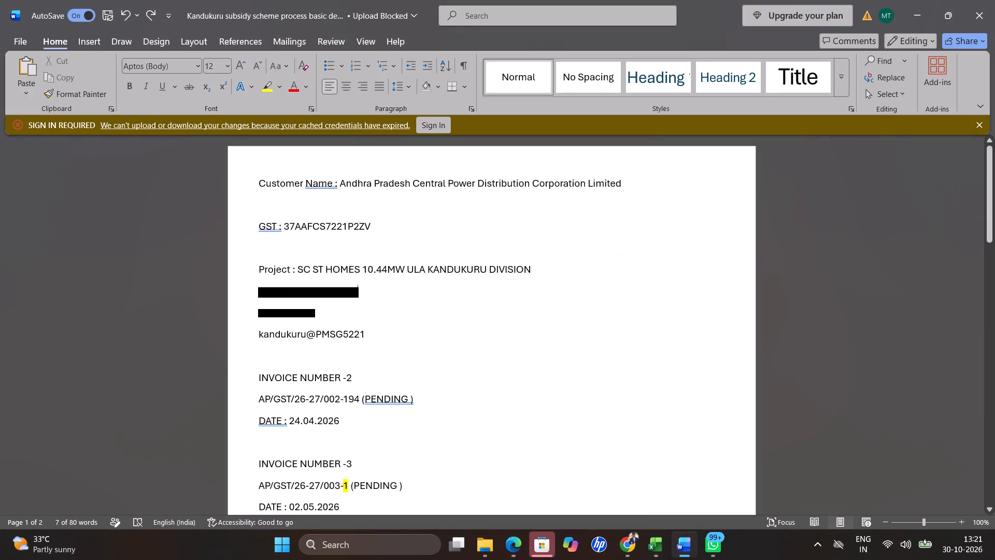
{"action": "left_click_drag", "start_coordinate": [304, 267], "coordinate": [520, 273]}
{"action": "key", "text": "ctrl+c"}
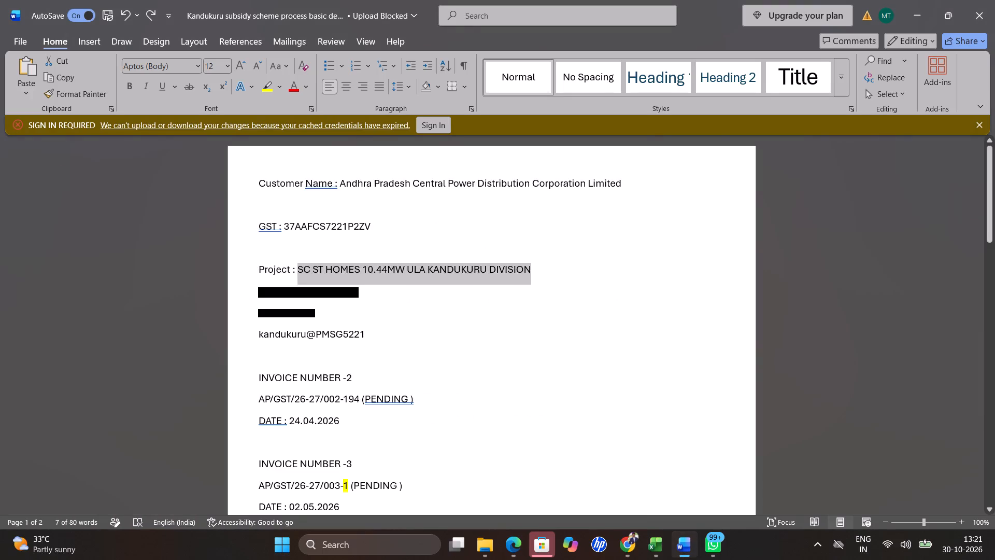
{"action": "left_click", "coordinate": [520, 541]}
{"action": "left_click", "coordinate": [844, 207]}
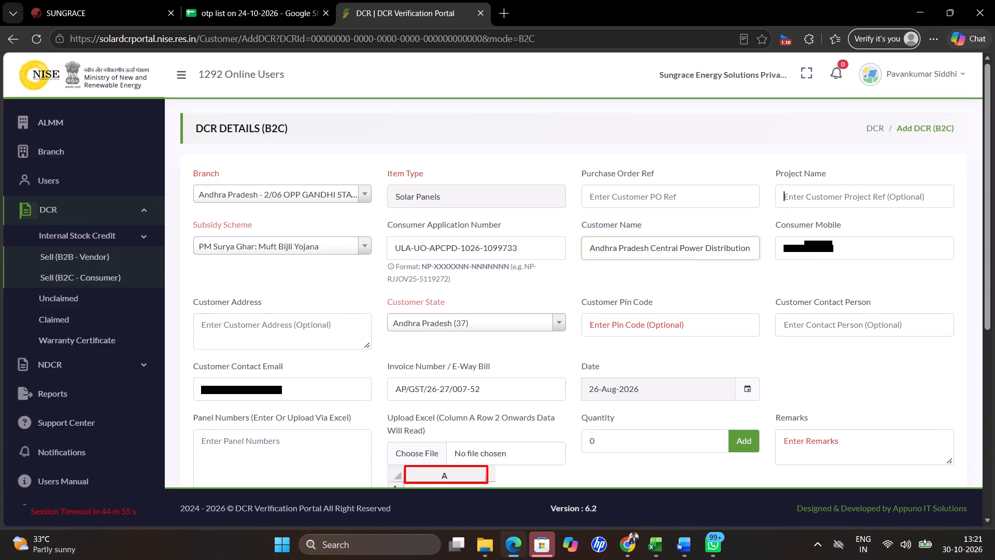
{"action": "key", "text": "ctrl+v"}
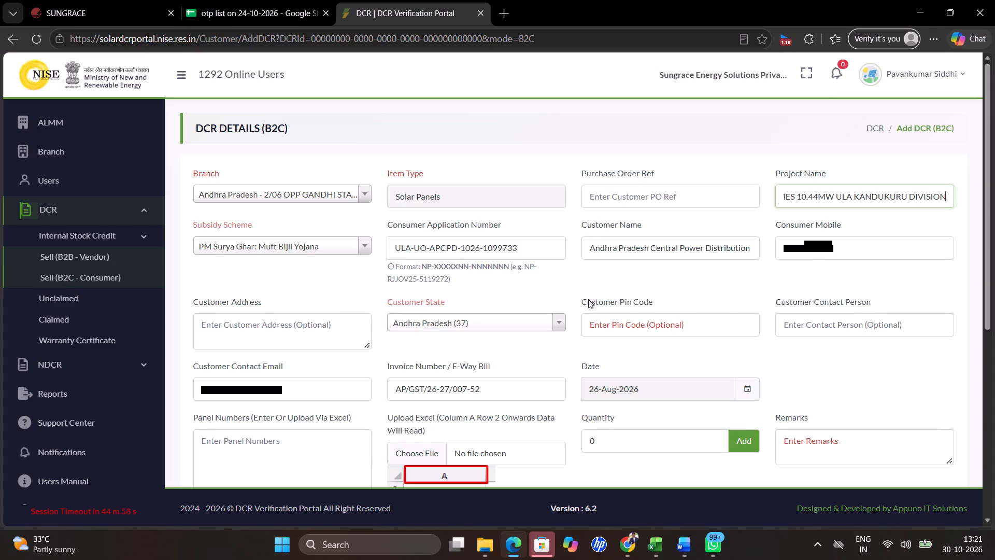
Try to copy the consumer's address and service number from the SUNGRACE quick copy details and paste into the DCR form's Remarks.
{"action": "left_click", "coordinate": [627, 312]}
{"action": "left_click", "coordinate": [107, 6]}
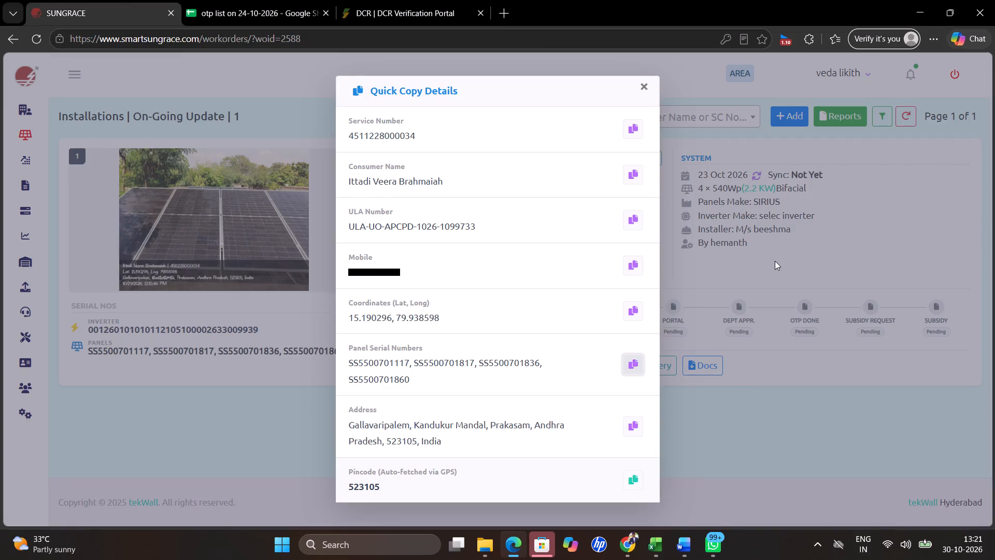
{"action": "left_click", "coordinate": [640, 418]}
{"action": "left_click", "coordinate": [613, 138]}
{"action": "left_click", "coordinate": [429, 0]}
{"action": "left_click", "coordinate": [817, 450]}
{"action": "key", "text": "ctrl+v"}
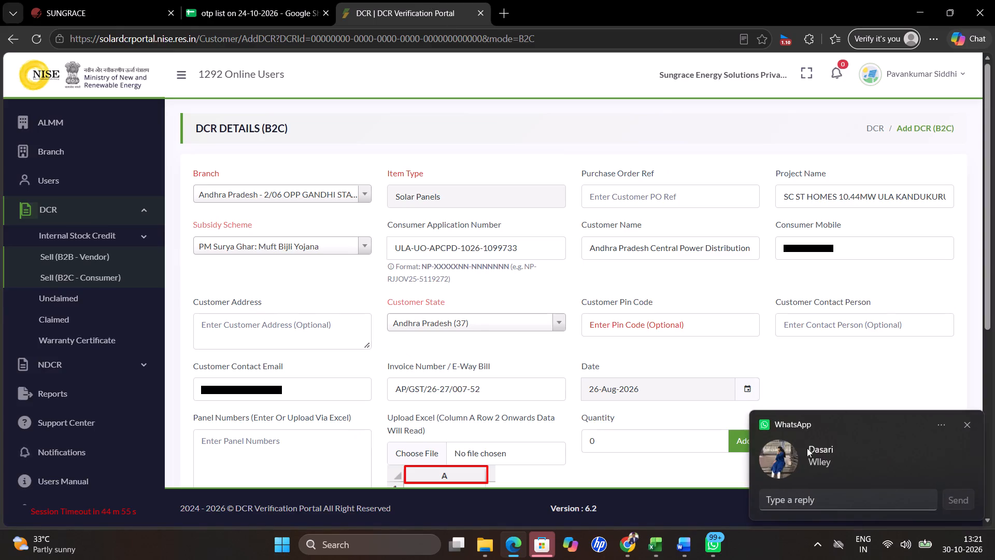
Enter the Customer Pin Code 523105 in the DCR form and confirm the sale to the consumer.
{"action": "left_click", "coordinate": [666, 326]}
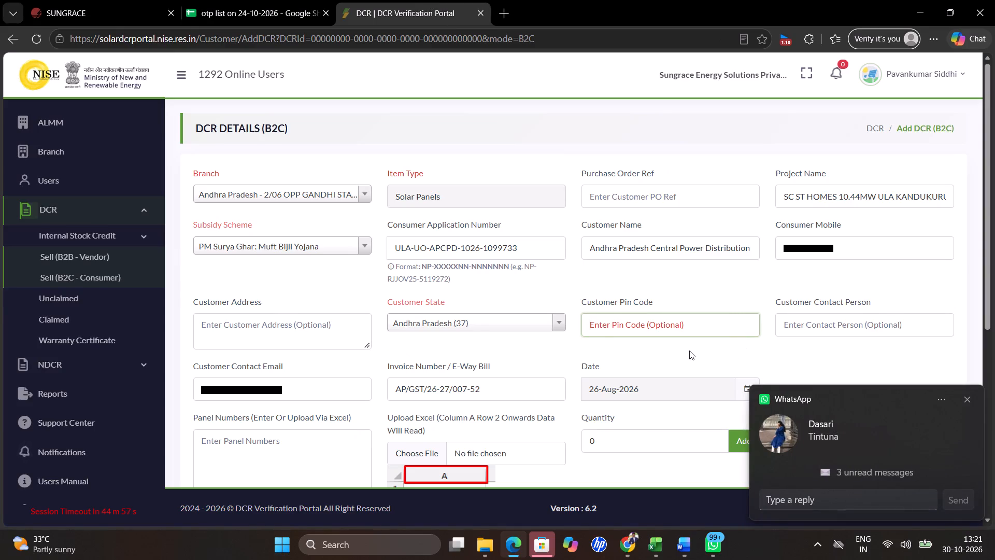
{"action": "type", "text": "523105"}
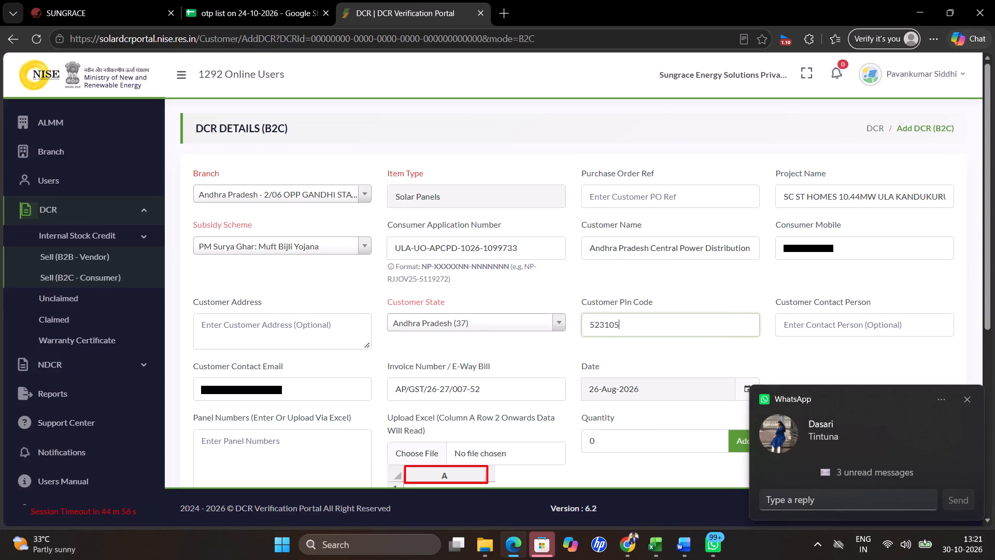
{"action": "scroll", "coordinate": [689, 351], "scroll_direction": "down", "scroll_amount": 8}
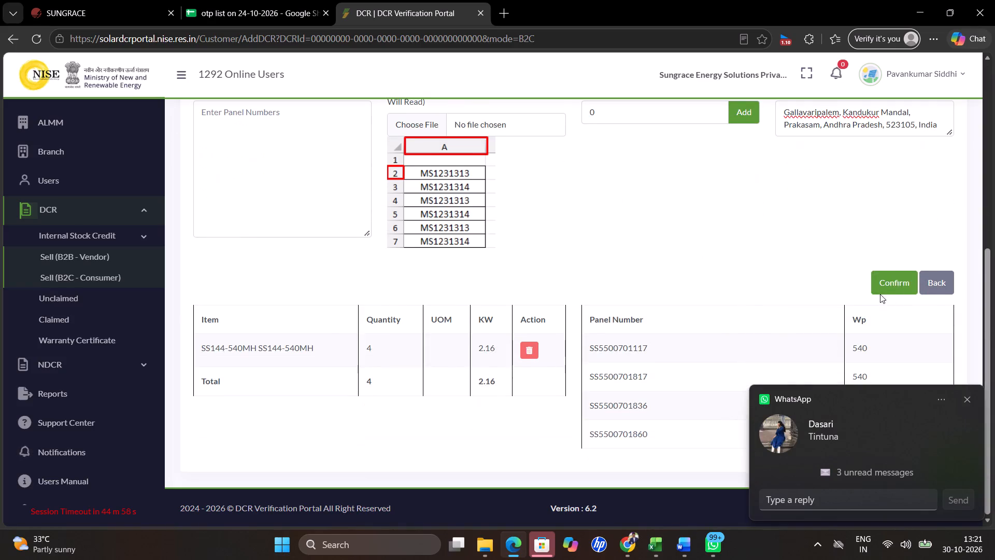
{"action": "left_click", "coordinate": [897, 284]}
{"action": "left_click", "coordinate": [605, 355]}
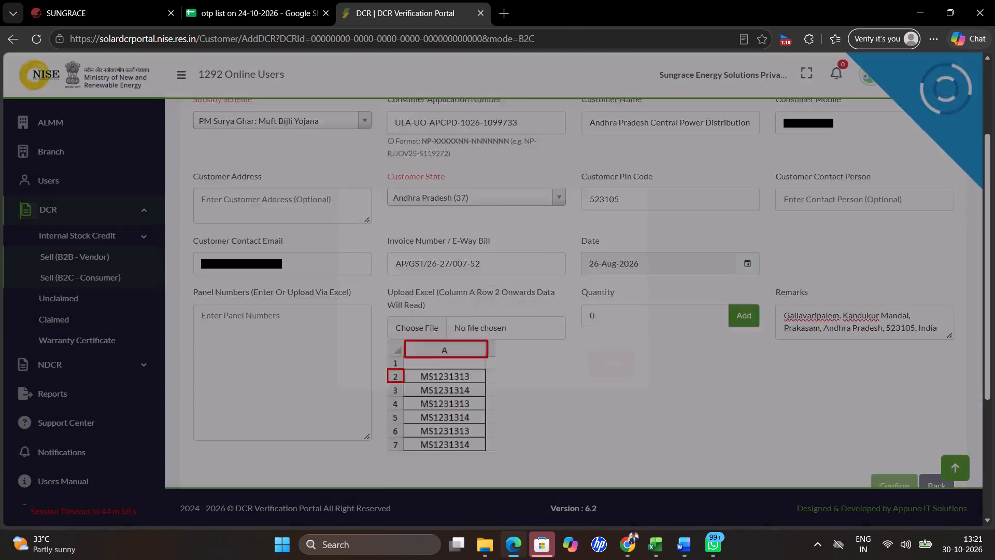
Save the new DCR certificate PDF in folder 52 of DCR7, named with the service number copied from the SUNGRACE quick copy details.
{"action": "left_click", "coordinate": [112, 24]}
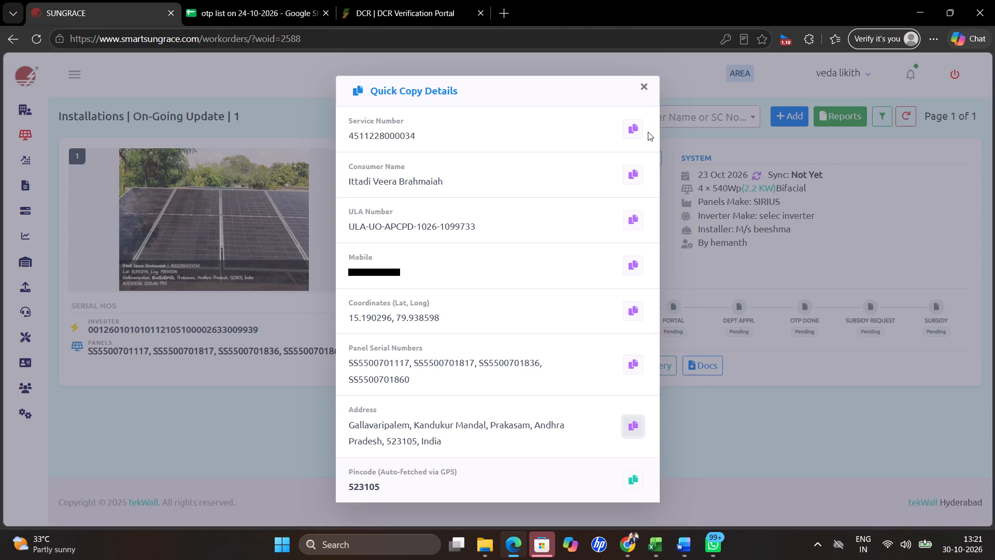
{"action": "left_click", "coordinate": [623, 130]}
{"action": "left_click", "coordinate": [622, 131]}
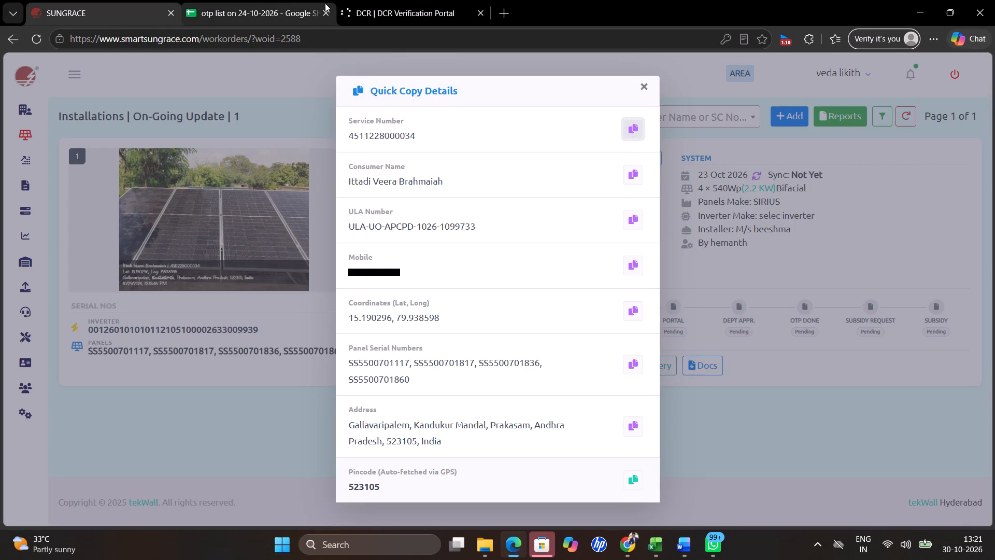
{"action": "left_click", "coordinate": [374, 9]}
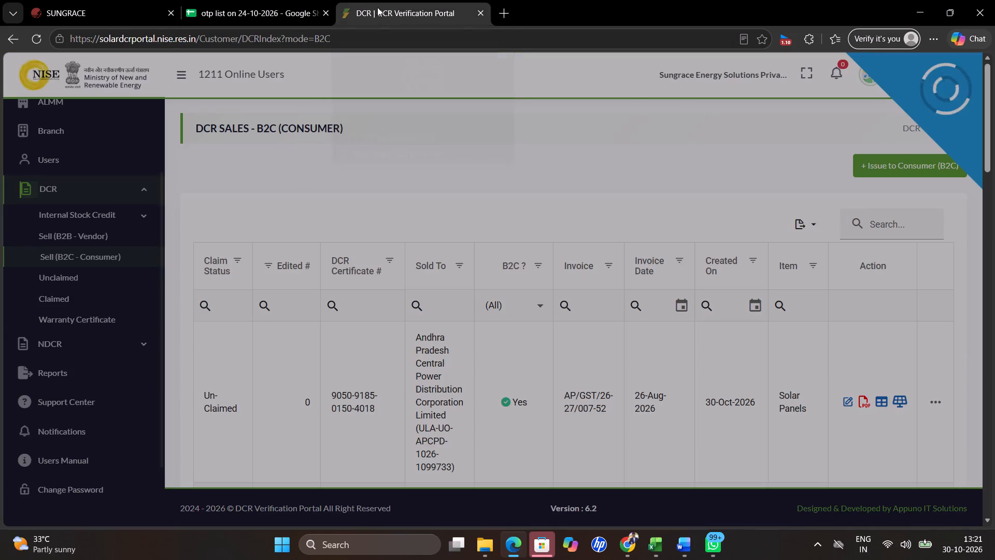
{"action": "left_click", "coordinate": [858, 398]}
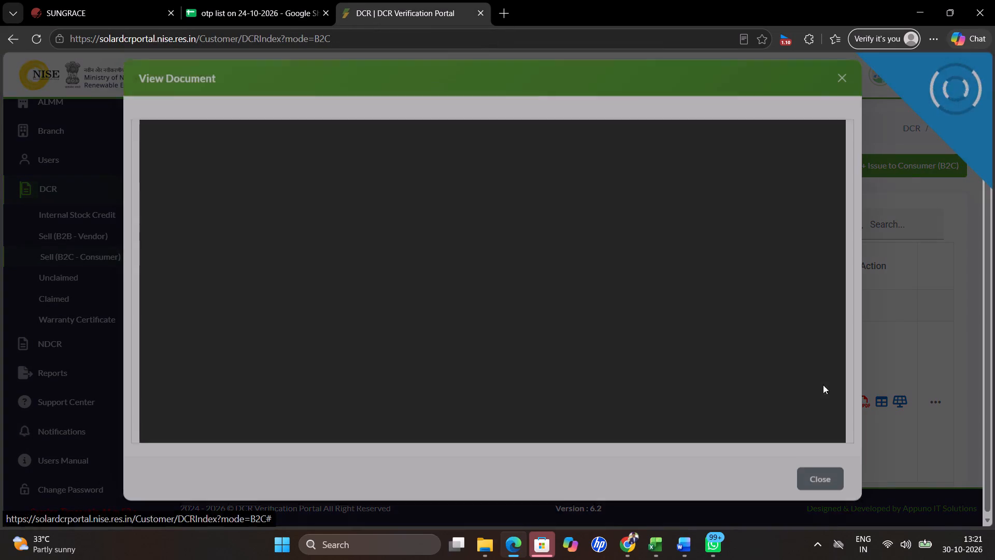
{"action": "scroll", "coordinate": [829, 380], "scroll_direction": "down", "scroll_amount": 3}
{"action": "left_click", "coordinate": [806, 142]}
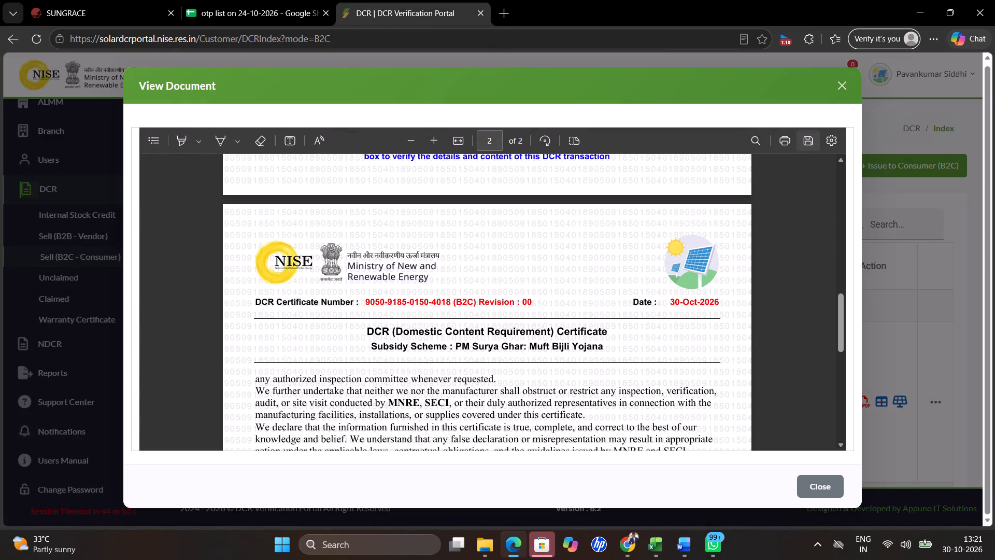
{"action": "left_click", "coordinate": [63, 139]}
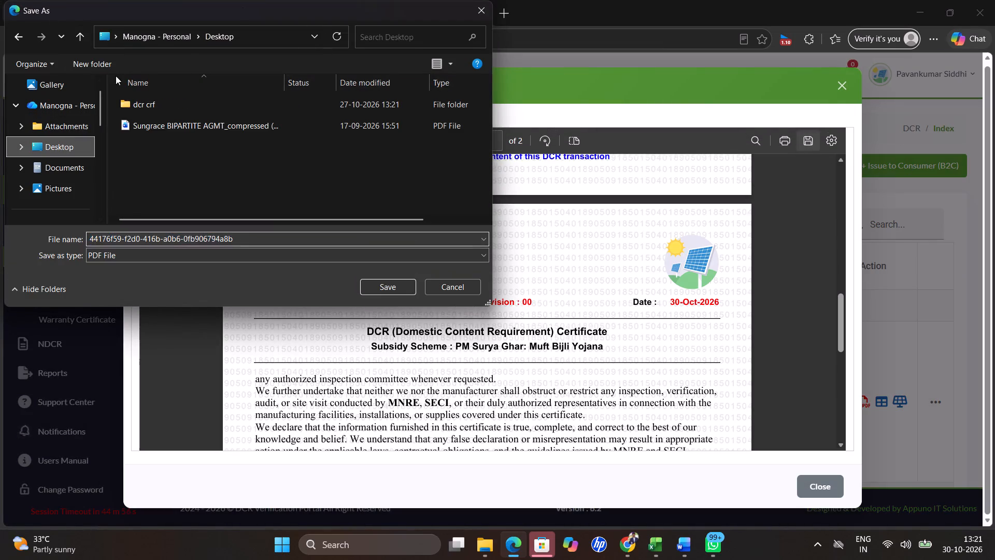
{"action": "double_click", "coordinate": [153, 102]}
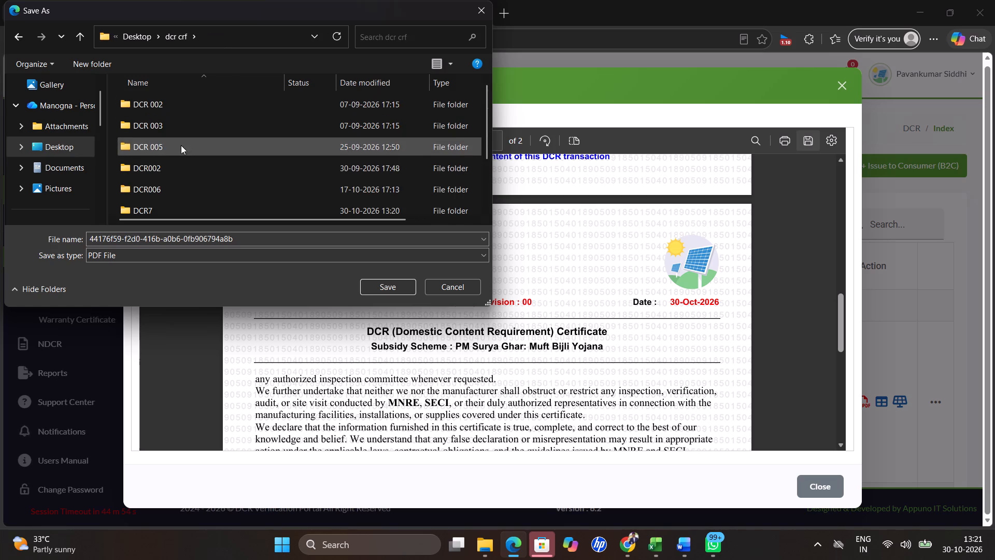
{"action": "scroll", "coordinate": [176, 150], "scroll_direction": "down", "scroll_amount": 1}
{"action": "double_click", "coordinate": [159, 165]}
{"action": "double_click", "coordinate": [169, 101]}
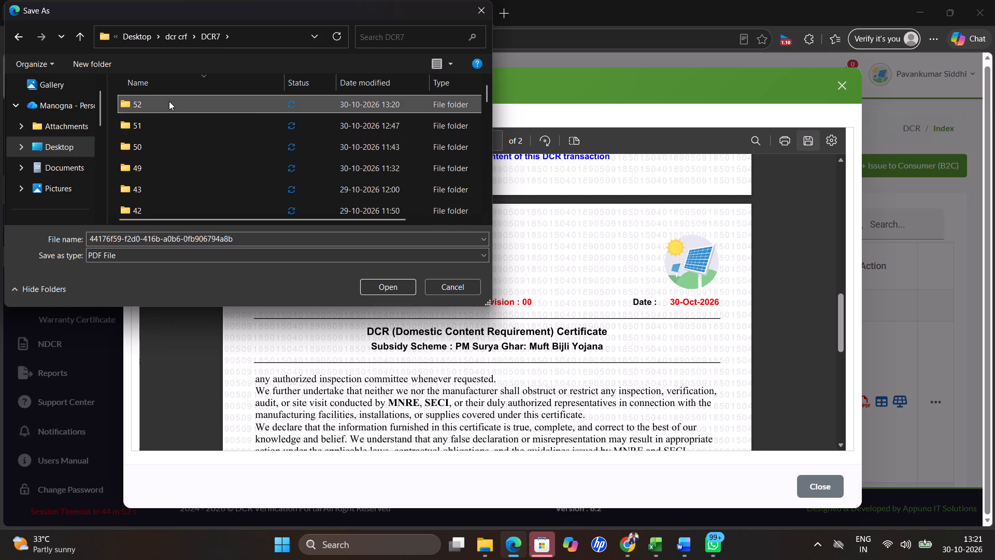
{"action": "left_click", "coordinate": [257, 248]}
{"action": "double_click", "coordinate": [258, 245]}
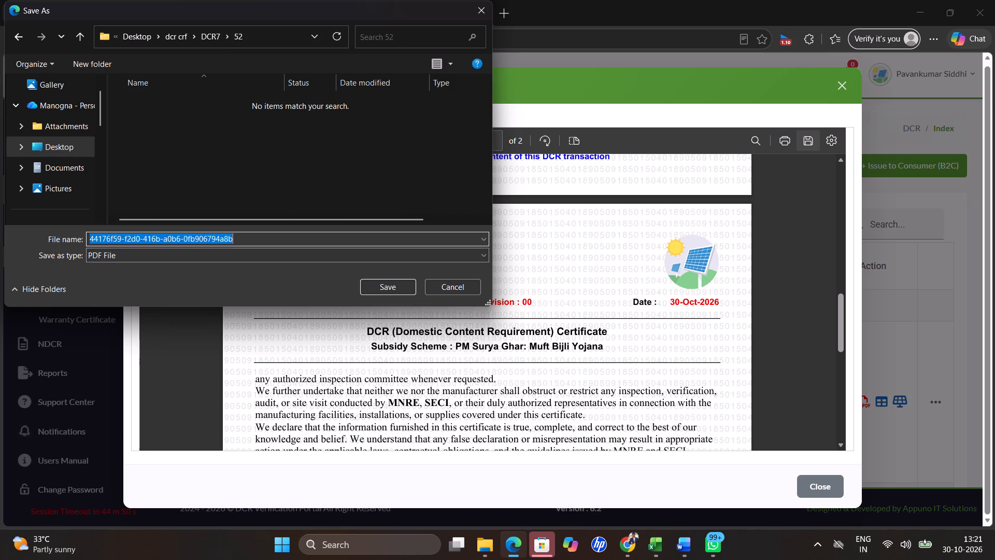
{"action": "key", "text": "BackSpace"}
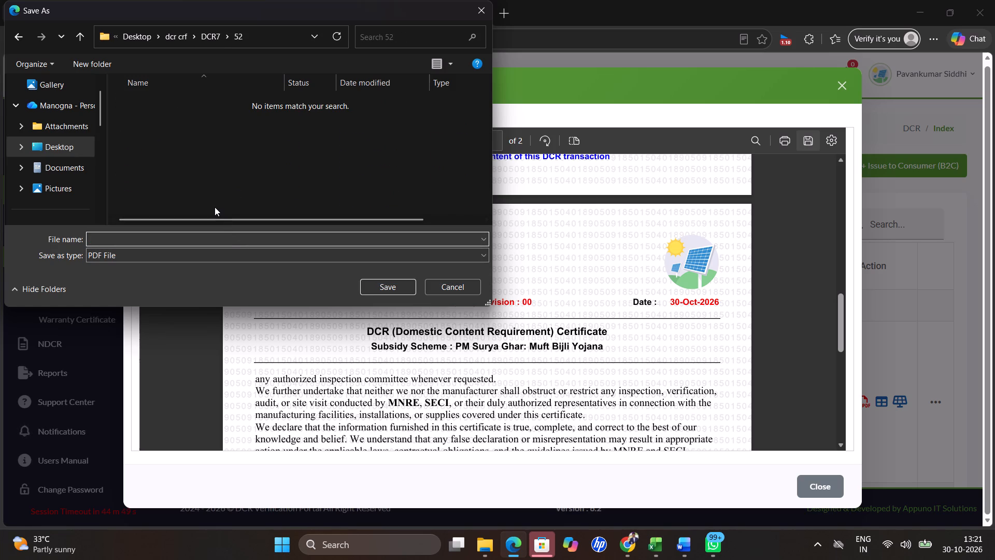
{"action": "key", "text": "ctrl+v"}
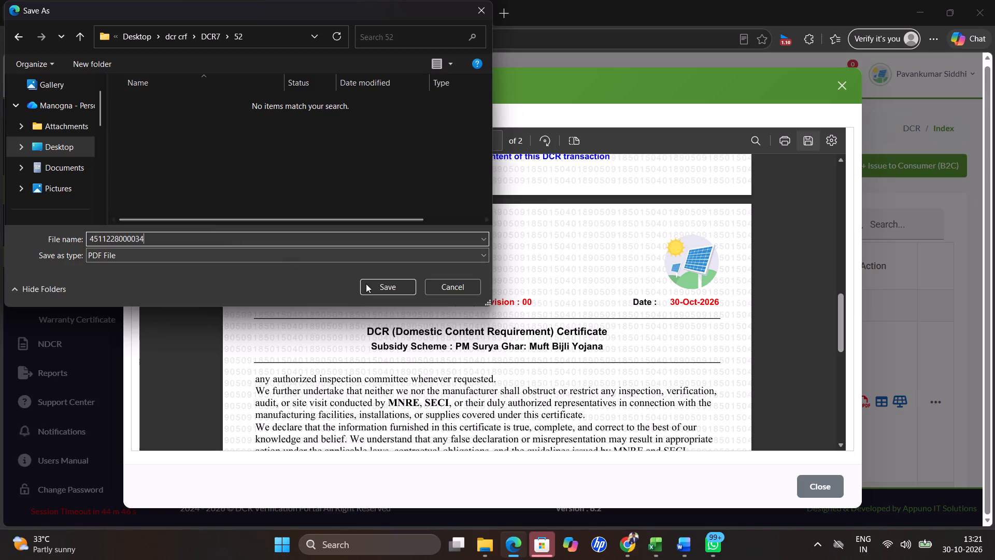
{"action": "left_click", "coordinate": [366, 285]}
Open the SUNGRACE work order's Project Stage form and attach the certificate PDF from DCR7 folder 52 as its Dcr upload.
{"action": "left_click", "coordinate": [110, 6]}
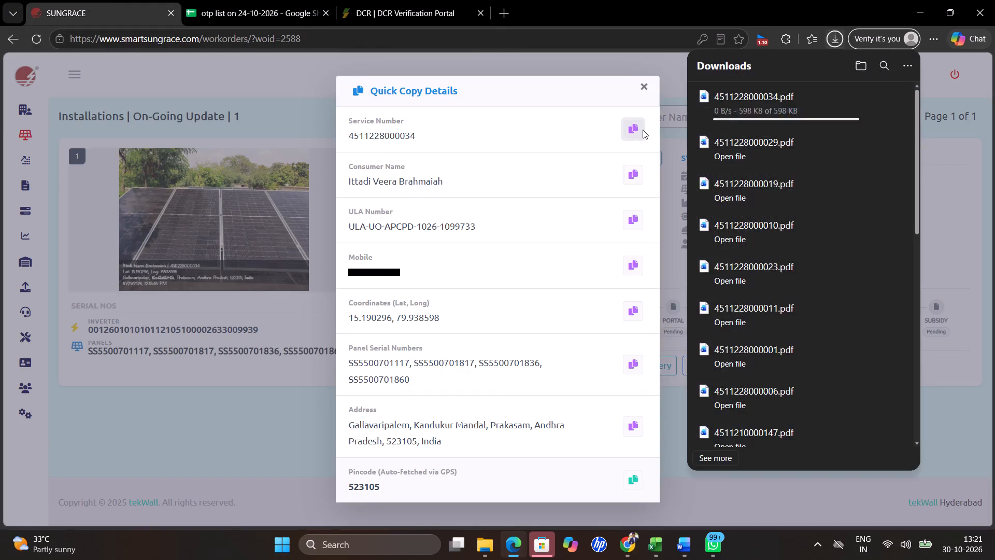
{"action": "left_click", "coordinate": [646, 91]}
{"action": "left_click", "coordinate": [545, 362]}
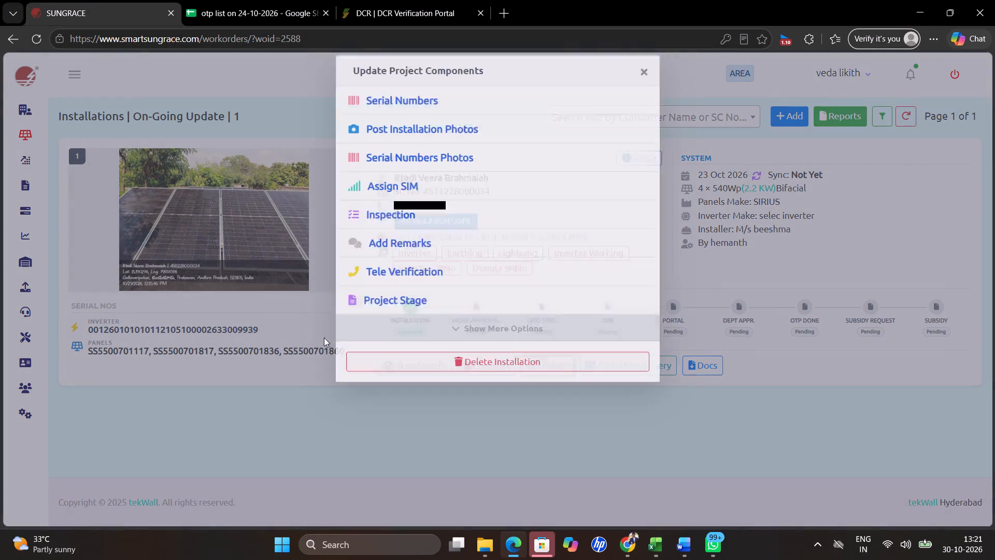
{"action": "left_click", "coordinate": [445, 319]}
{"action": "scroll", "coordinate": [336, 296], "scroll_direction": "down", "scroll_amount": 5}
{"action": "scroll", "coordinate": [400, 343], "scroll_direction": "down", "scroll_amount": 2}
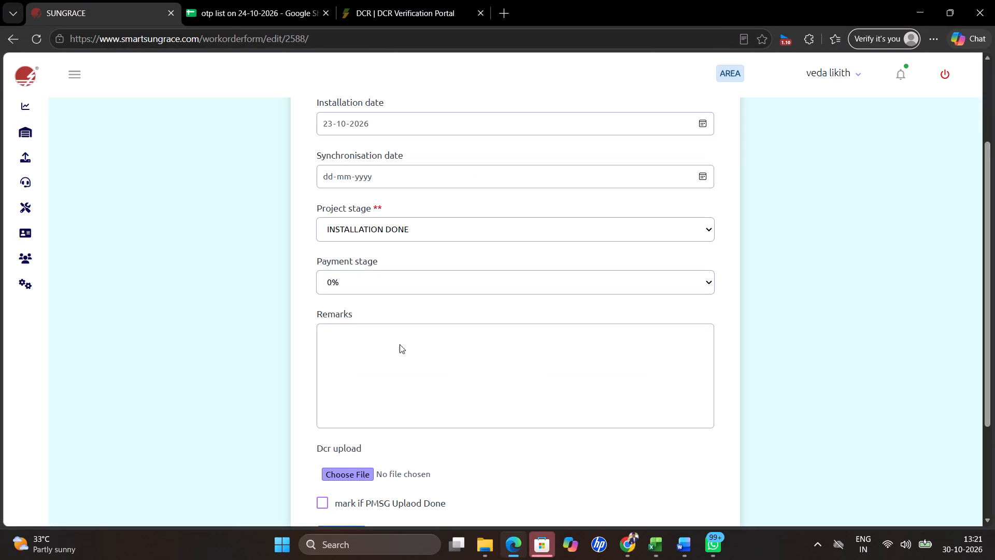
{"action": "scroll", "coordinate": [400, 344], "scroll_direction": "down", "scroll_amount": 2}
{"action": "left_click", "coordinate": [355, 334]}
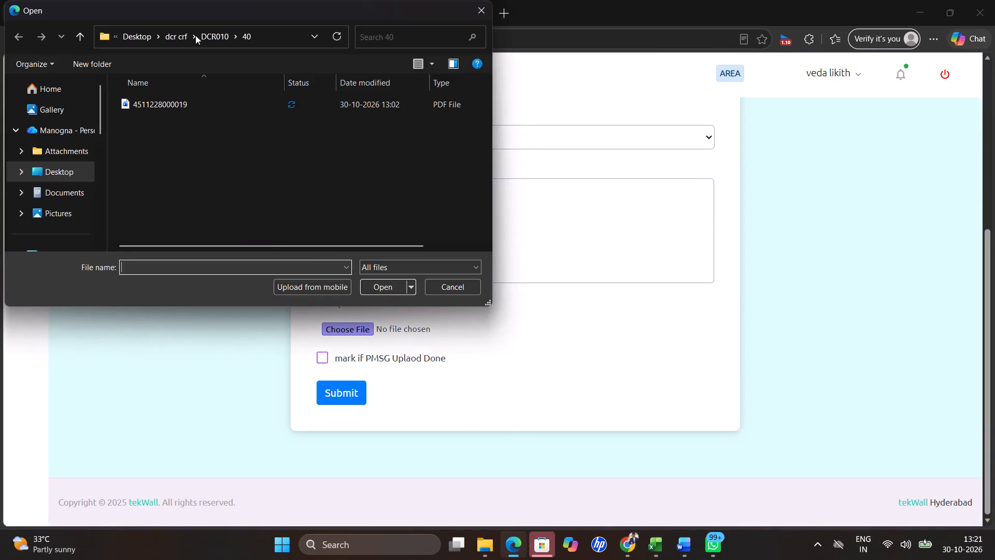
{"action": "left_click", "coordinate": [196, 35]}
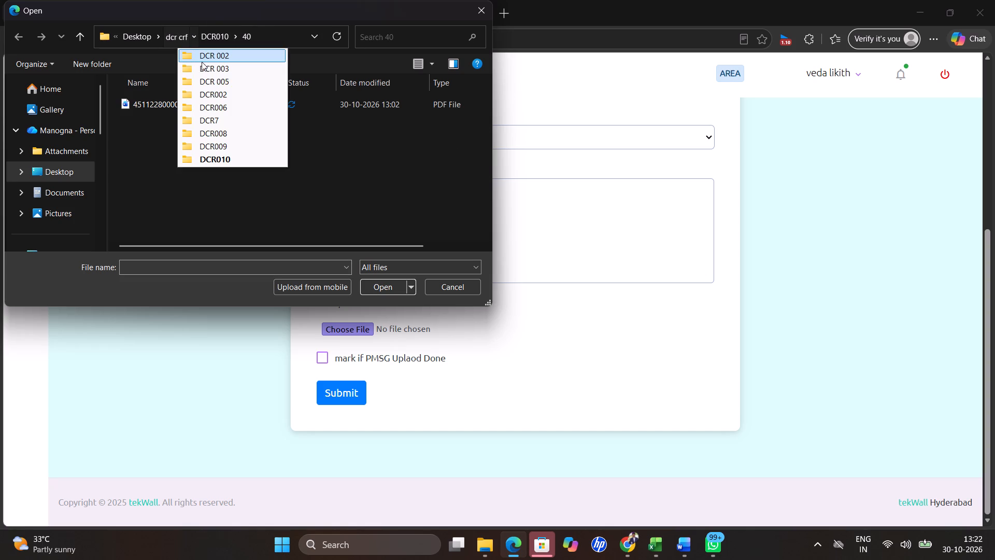
{"action": "scroll", "coordinate": [209, 80], "scroll_direction": "down", "scroll_amount": 2}
{"action": "left_click", "coordinate": [221, 122]}
{"action": "double_click", "coordinate": [209, 106]}
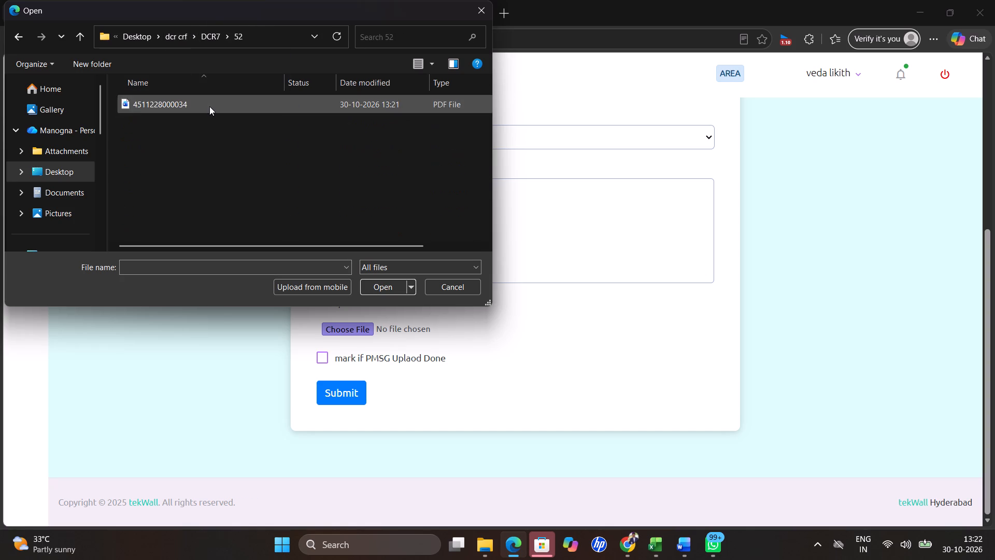
{"action": "double_click", "coordinate": [201, 112]}
{"action": "left_click", "coordinate": [387, 290]}
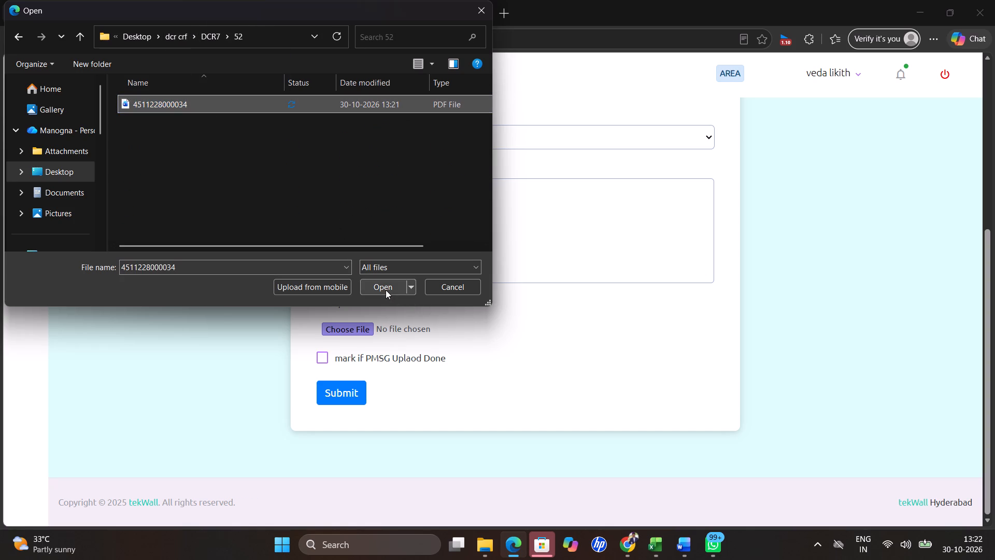
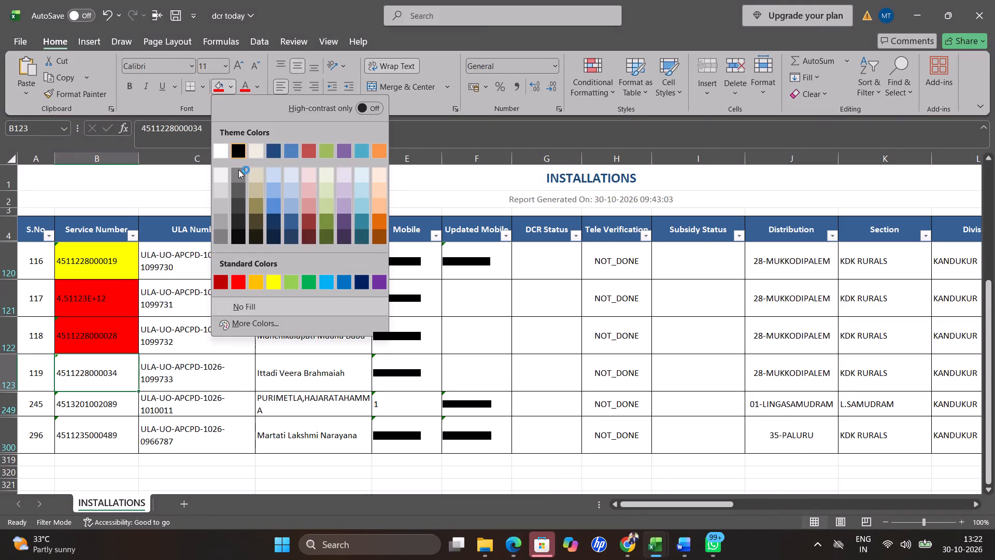
Fill the service number cell B123 with yellow and select the next unmarked service number in B249.
{"action": "left_click", "coordinate": [268, 279]}
{"action": "left_click", "coordinate": [105, 403]}
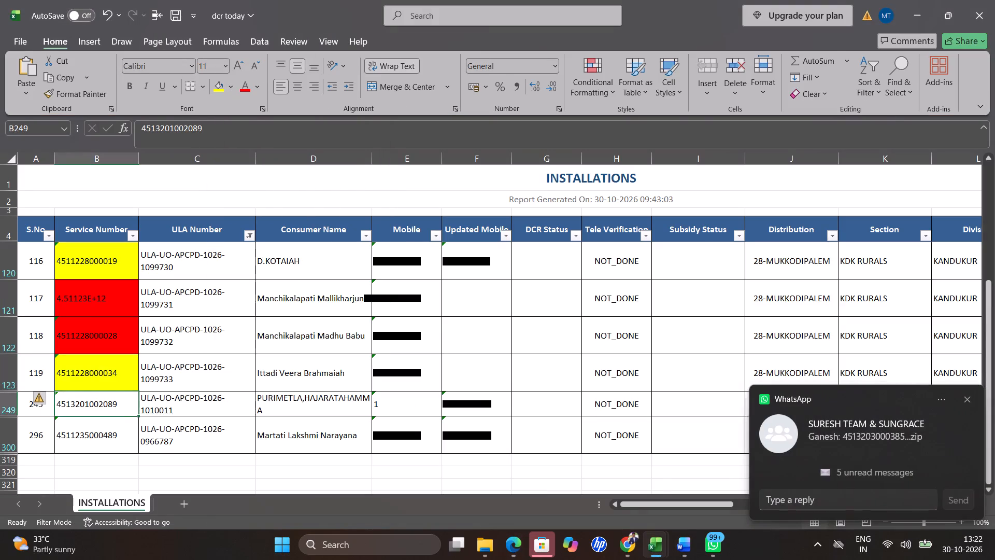
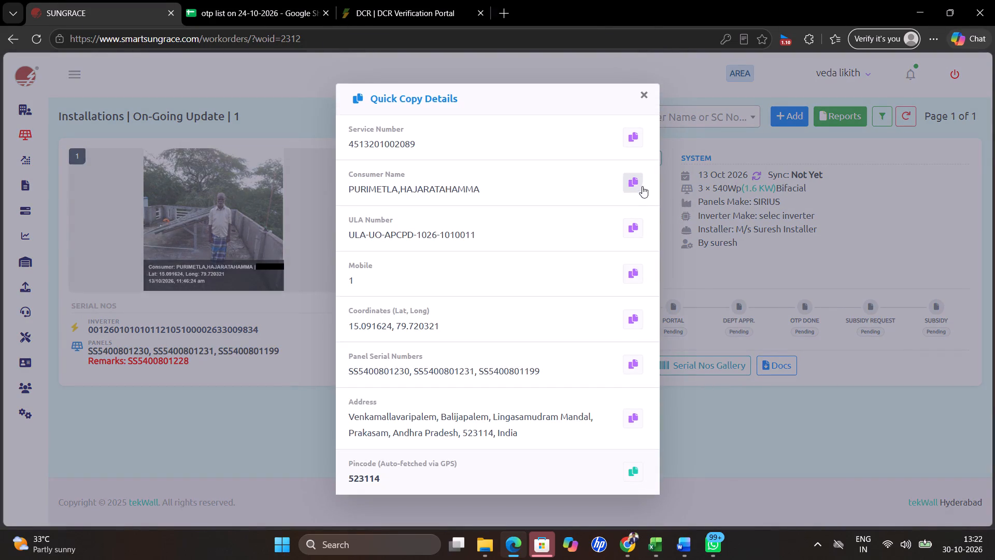
{"action": "left_click", "coordinate": [634, 368]}
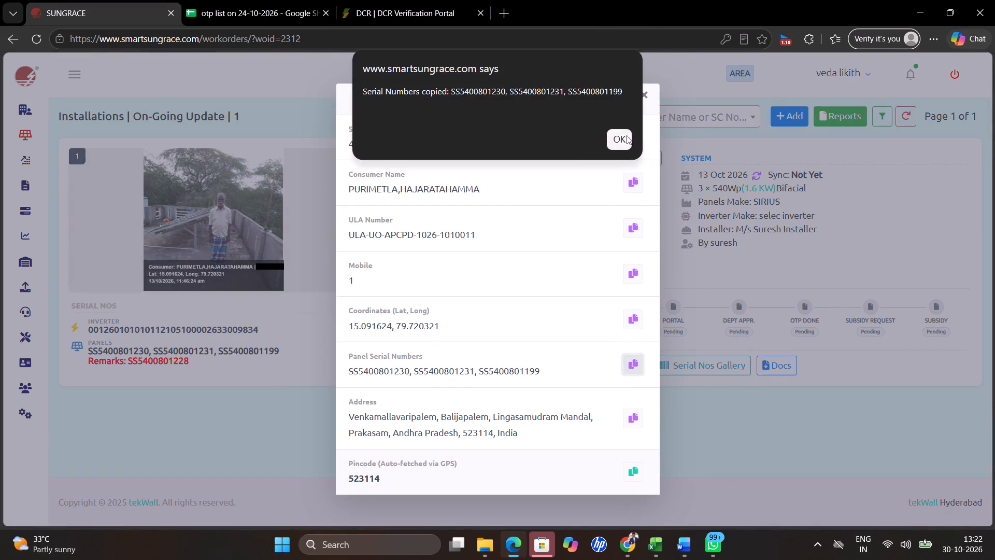
{"action": "left_click", "coordinate": [627, 134]}
{"action": "left_click", "coordinate": [630, 178]}
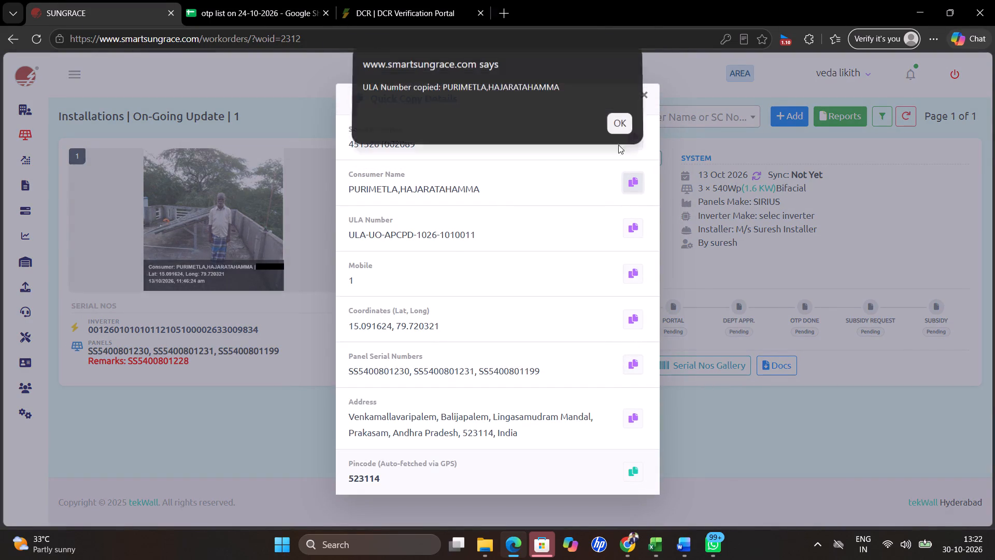
{"action": "left_click", "coordinate": [622, 111]}
{"action": "left_click", "coordinate": [619, 121]}
Switch to the DCR portal, close the viewed certificate and start a new consumer (B2C) issue form.
{"action": "left_click", "coordinate": [427, 3]}
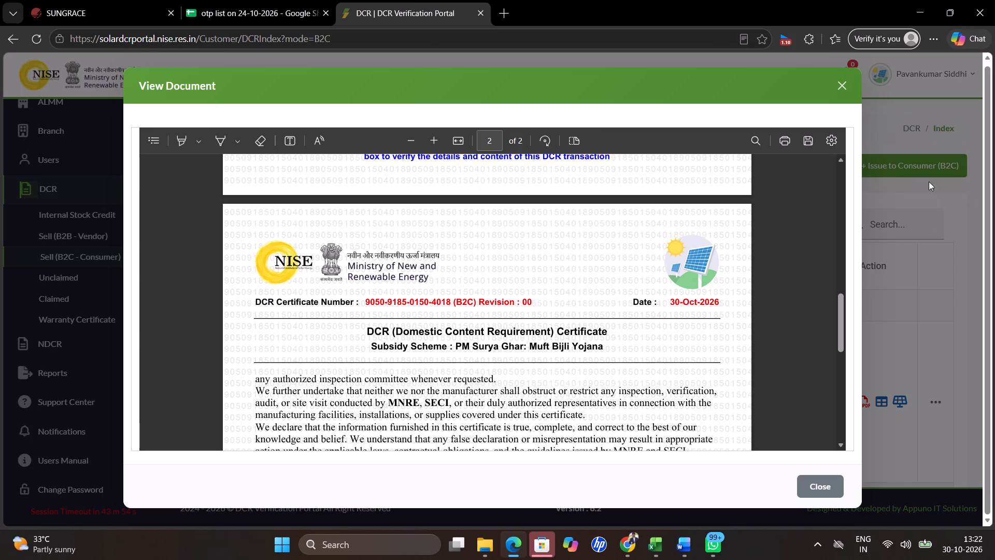
{"action": "left_click", "coordinate": [847, 87]}
{"action": "left_click", "coordinate": [904, 162]}
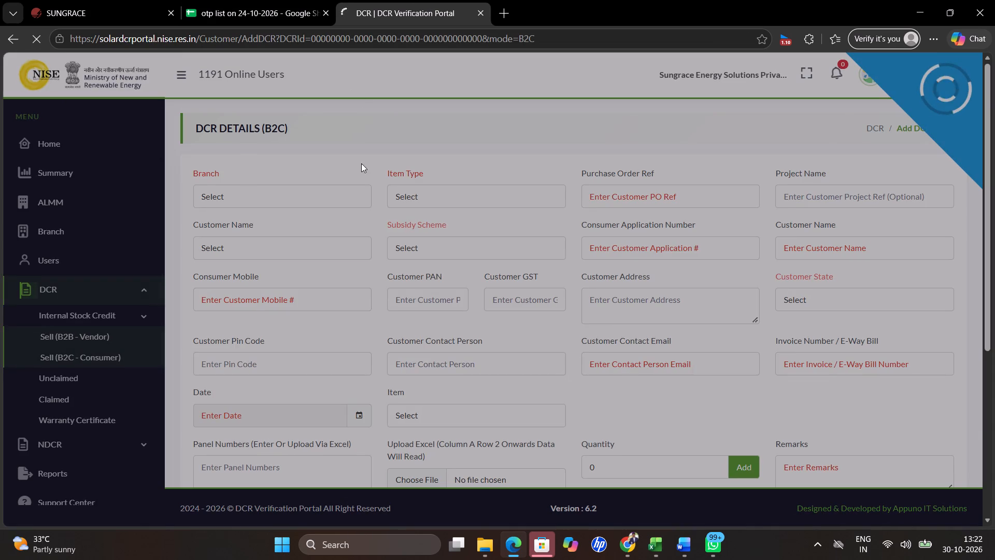
Set the Andhra Pradesh branch, item type Solar Panels and subsidy scheme PM Surya Ghar: Muft Bijli Yojana.
{"action": "left_click", "coordinate": [334, 198]}
{"action": "left_click", "coordinate": [289, 259]}
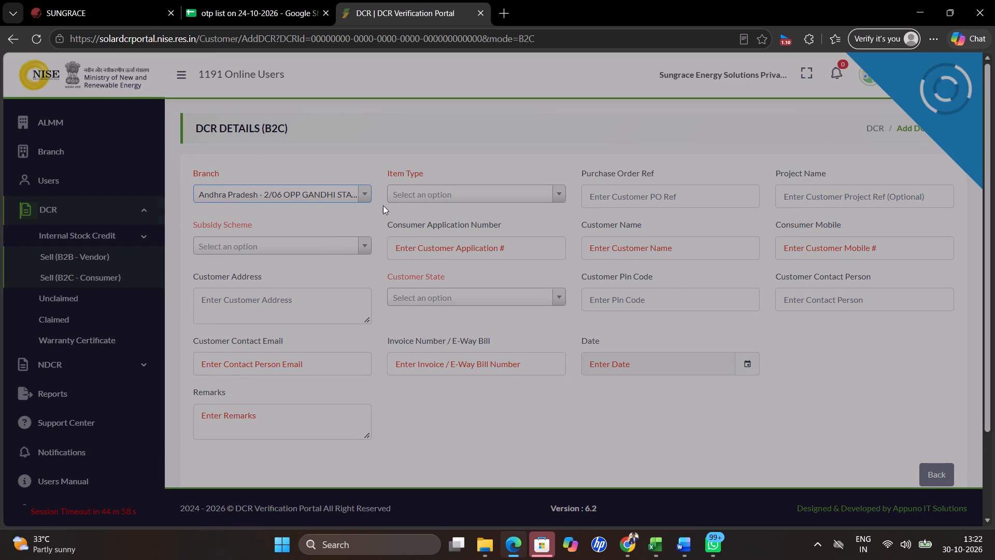
{"action": "left_click_drag", "start_coordinate": [399, 195], "coordinate": [404, 195]}
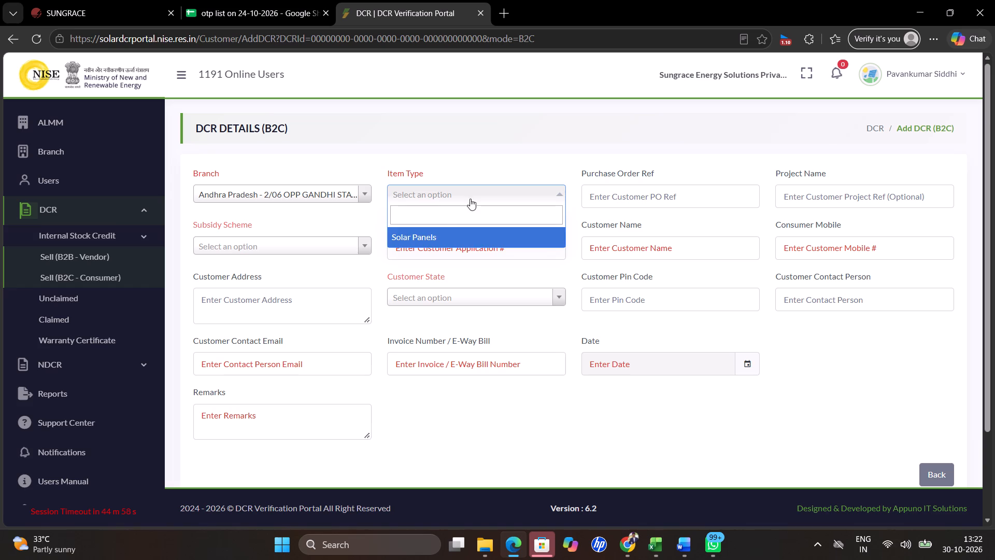
{"action": "left_click", "coordinate": [441, 233]}
{"action": "left_click", "coordinate": [448, 237]}
{"action": "left_click", "coordinate": [286, 253]}
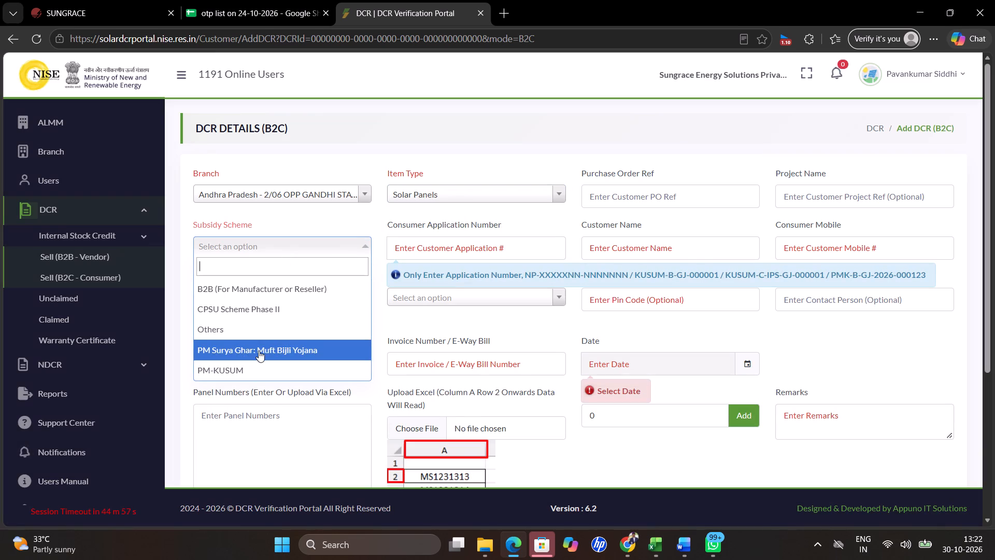
{"action": "left_click", "coordinate": [259, 351]}
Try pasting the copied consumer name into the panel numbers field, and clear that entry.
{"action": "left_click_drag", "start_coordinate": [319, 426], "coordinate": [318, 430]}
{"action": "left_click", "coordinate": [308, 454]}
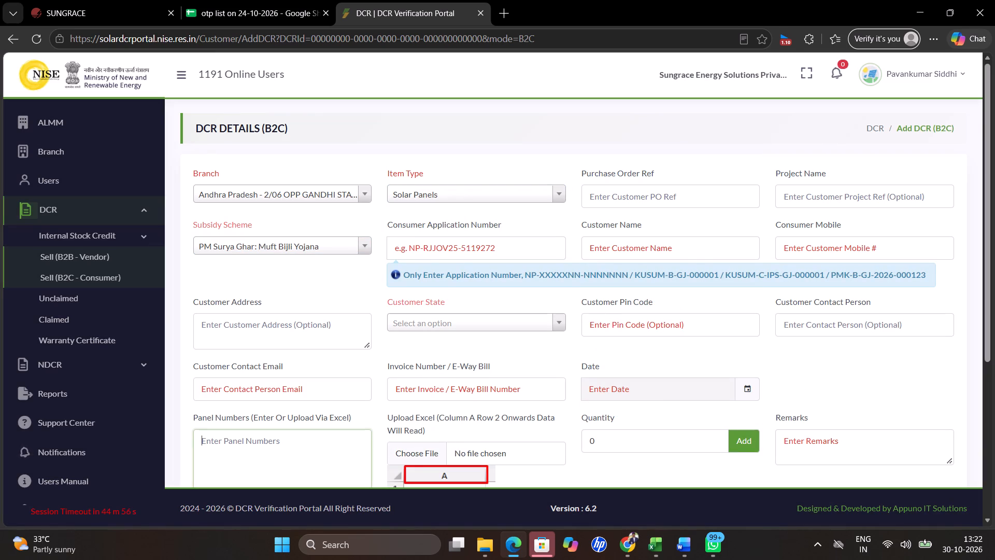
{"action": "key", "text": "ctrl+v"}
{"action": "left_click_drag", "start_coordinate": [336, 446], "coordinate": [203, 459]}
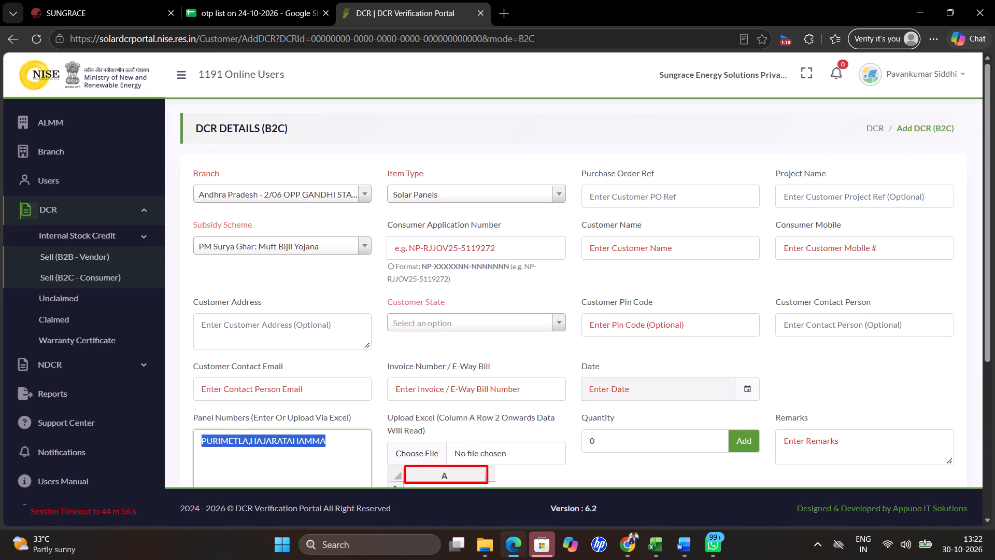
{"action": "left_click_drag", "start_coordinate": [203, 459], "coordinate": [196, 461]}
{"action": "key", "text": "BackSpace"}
Set the customer state to Andhra Pradesh (37).
{"action": "left_click", "coordinate": [537, 324]}
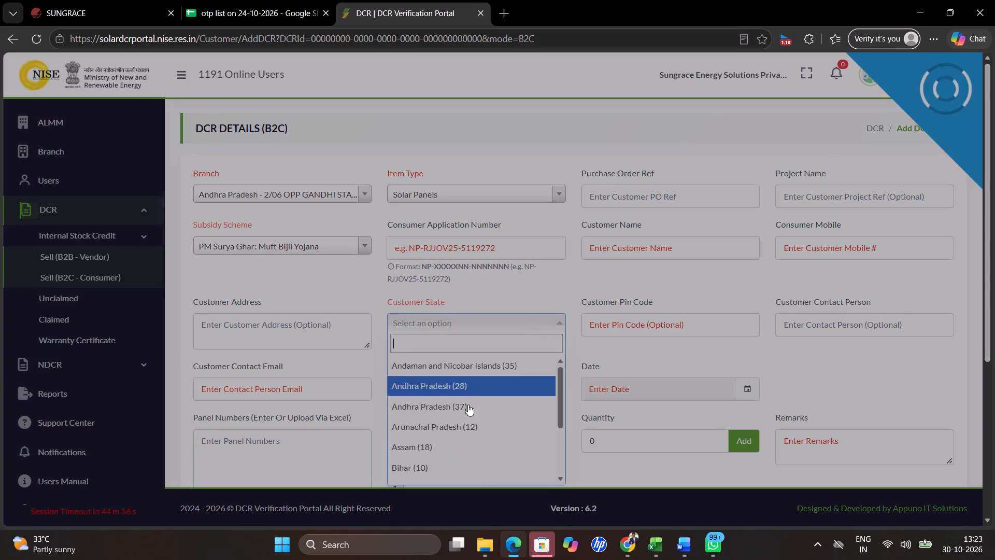
{"action": "left_click", "coordinate": [475, 415]}
Return to the SUNGRACE work order's quick copy details for the consumer's data.
{"action": "left_click", "coordinate": [104, 0]}
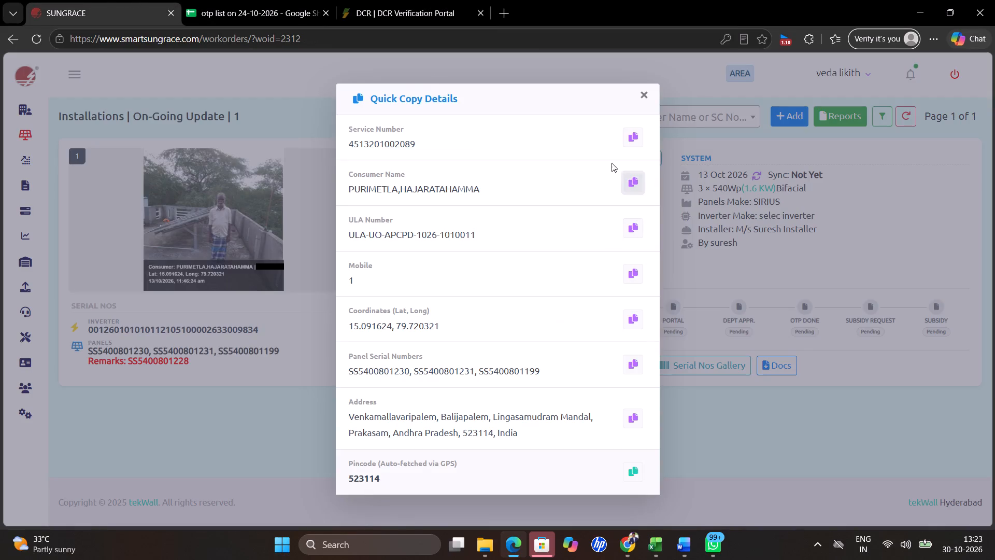
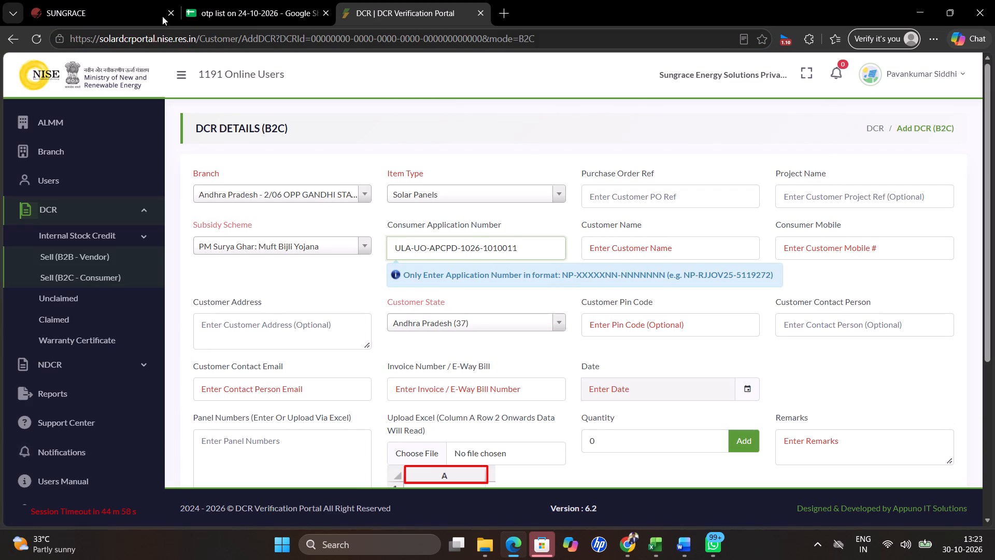
Switch to the SUNGRACE work order and copy the consumer's panel serial numbers from its quick copy details.
{"action": "left_click", "coordinate": [121, 0]}
{"action": "left_click", "coordinate": [632, 370]}
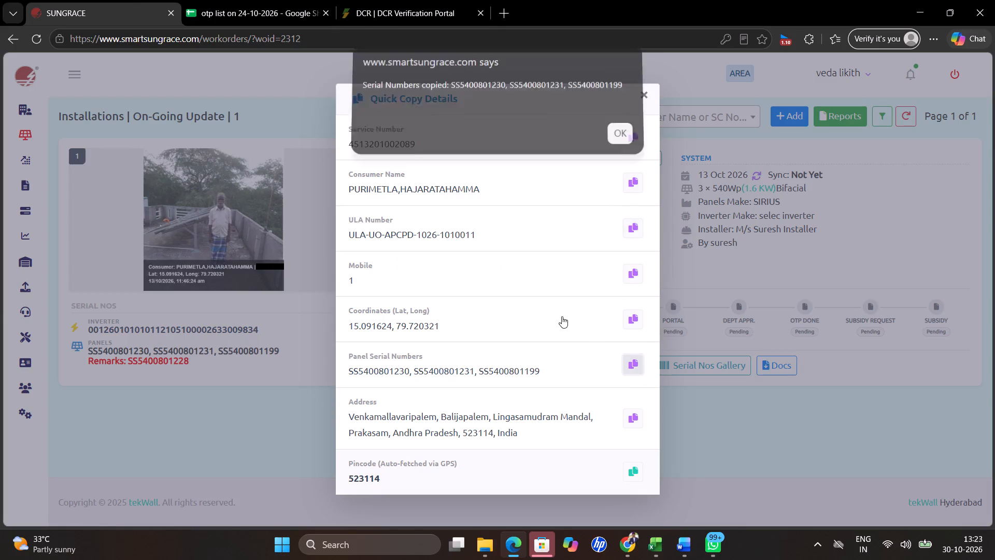
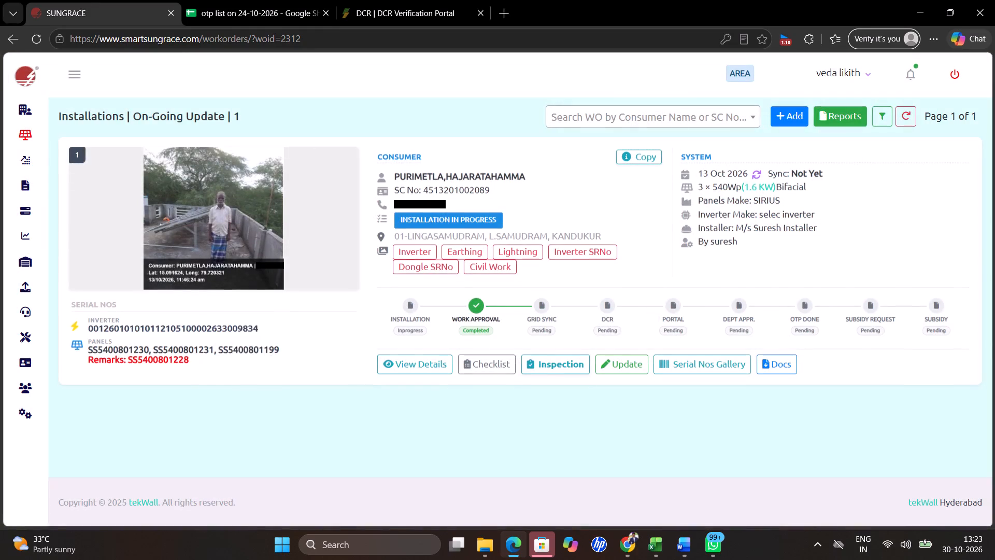
{"action": "left_click_drag", "start_coordinate": [187, 363], "coordinate": [127, 368]}
{"action": "key", "text": "ctrl+c"}
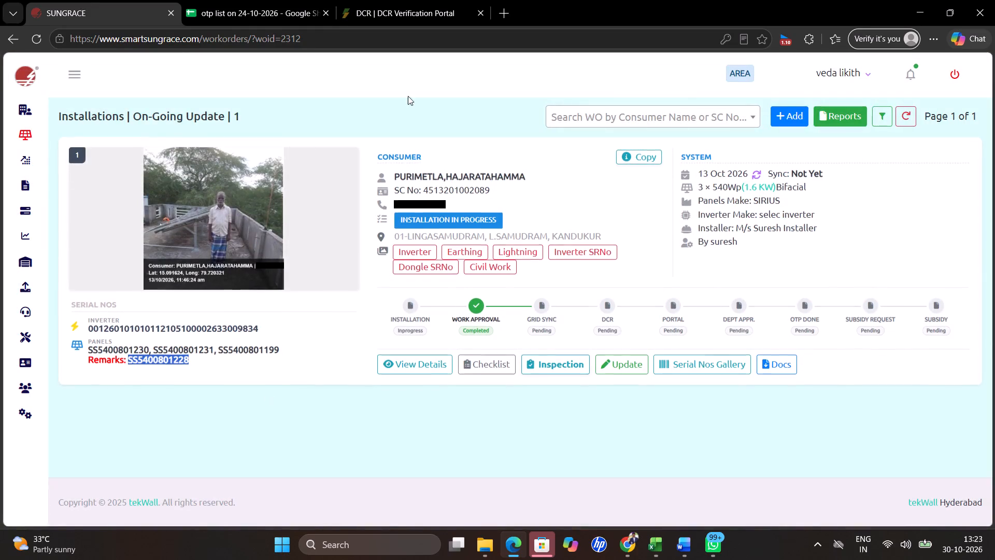
{"action": "left_click", "coordinate": [360, 9]}
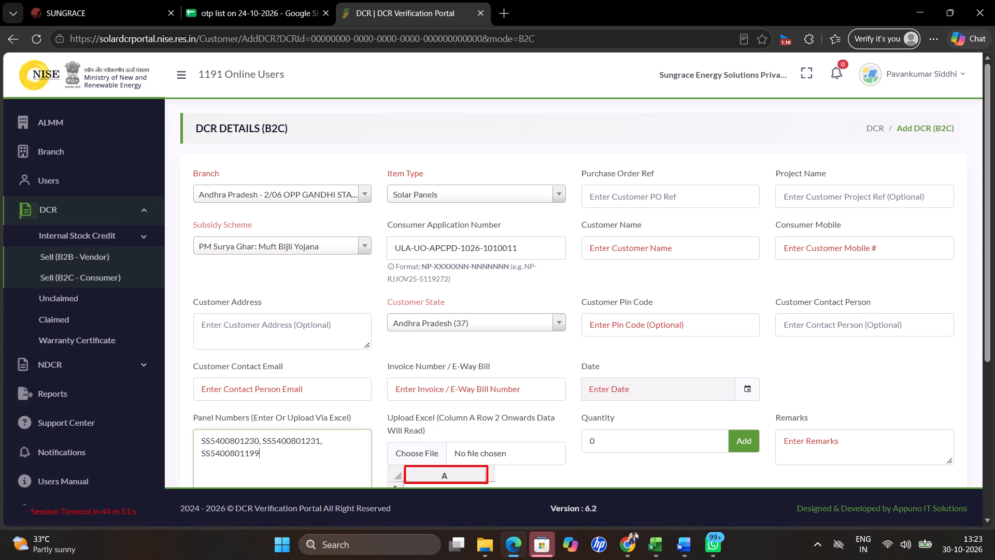
{"action": "key", "text": "Up"}
{"action": "key", "text": "Right"}
{"action": "key", "text": "Return"}
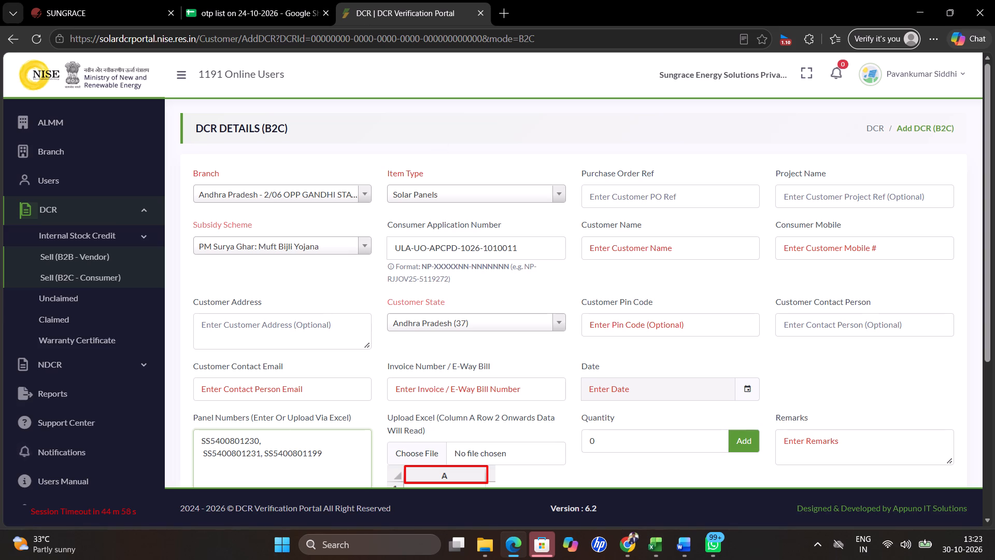
{"action": "key", "text": "BackSpace"}
{"action": "key", "text": "BackSpace"}
{"action": "key", "text": "Return"}
{"action": "key", "text": "Right"}
{"action": "key", "text": "Right"}
{"action": "key", "text": "Right"}
{"action": "key", "text": "Right"}
{"action": "key", "text": "Right"}
{"action": "key", "text": "Right"}
{"action": "key", "text": "Right"}
{"action": "key", "text": "Right"}
{"action": "key", "text": "Right"}
{"action": "key", "text": "Right"}
{"action": "key", "text": "Right"}
{"action": "key", "text": "Right"}
{"action": "key", "text": "Right"}
{"action": "key", "text": "Right"}
{"action": "key", "text": "BackSpace"}
{"action": "key", "text": "Return"}
{"action": "key", "text": "Right"}
{"action": "key", "text": "Right"}
{"action": "key", "text": "Right"}
{"action": "key", "text": "Right"}
{"action": "key", "text": "Right"}
{"action": "key", "text": "Right"}
{"action": "key", "text": "Right"}
{"action": "key", "text": "Right"}
{"action": "key", "text": "Right"}
{"action": "key", "text": "Right"}
{"action": "key", "text": "Right"}
{"action": "key", "text": "Right"}
{"action": "key", "text": "Right"}
{"action": "key", "text": "Right"}
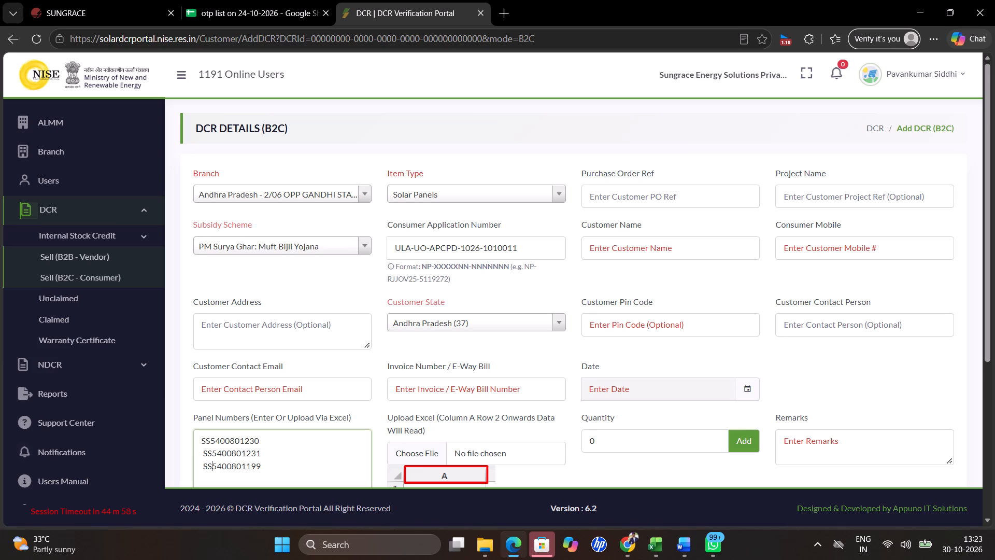
{"action": "key", "text": "Return"}
{"action": "key", "text": "ctrl+v"}
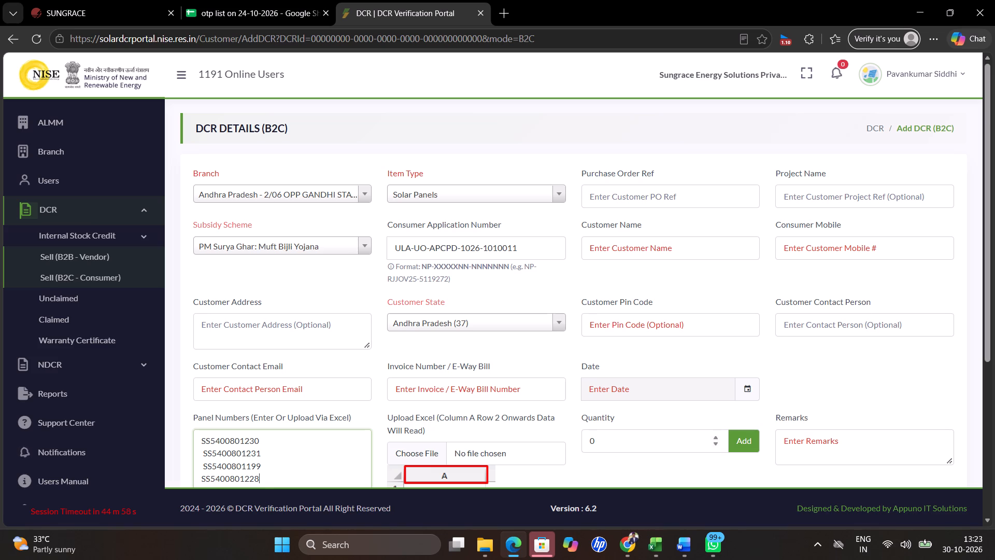
Try to add the panels to the sale with quantity 4 and invoice date 12-Aug-2026.
{"action": "left_click", "coordinate": [655, 438]}
{"action": "scroll", "coordinate": [651, 439], "scroll_direction": "up", "scroll_amount": 3}
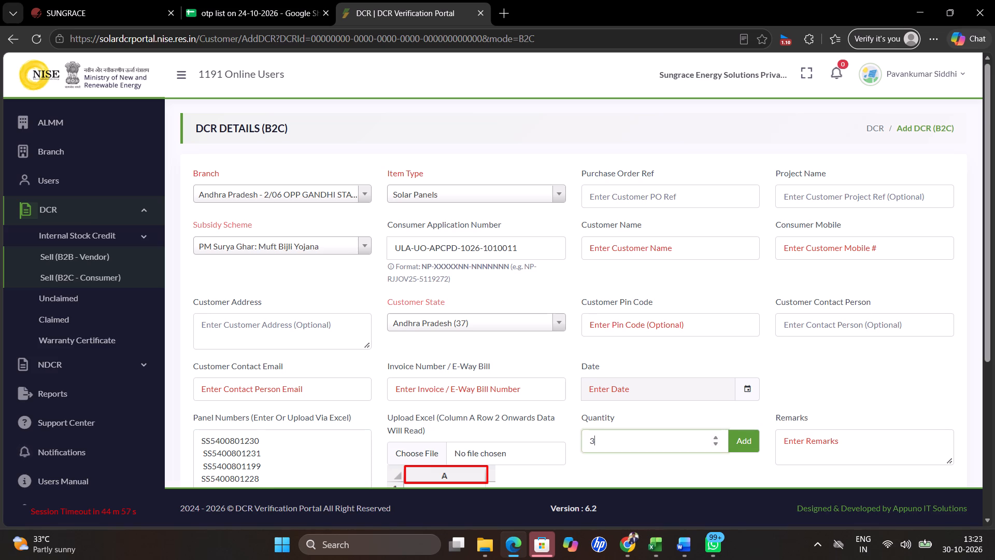
{"action": "scroll", "coordinate": [652, 437], "scroll_direction": "up", "scroll_amount": 1}
{"action": "left_click", "coordinate": [669, 384]}
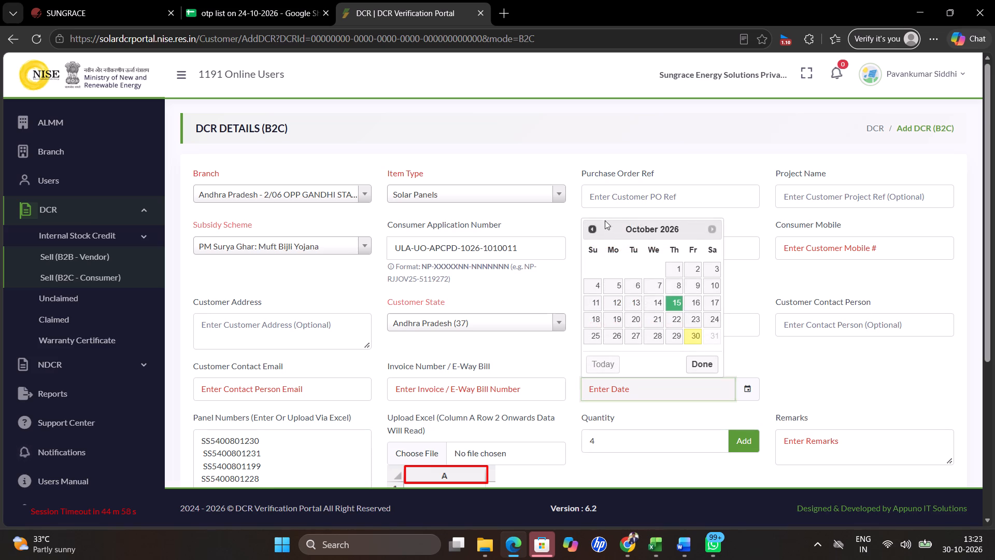
{"action": "double_click", "coordinate": [592, 230]}
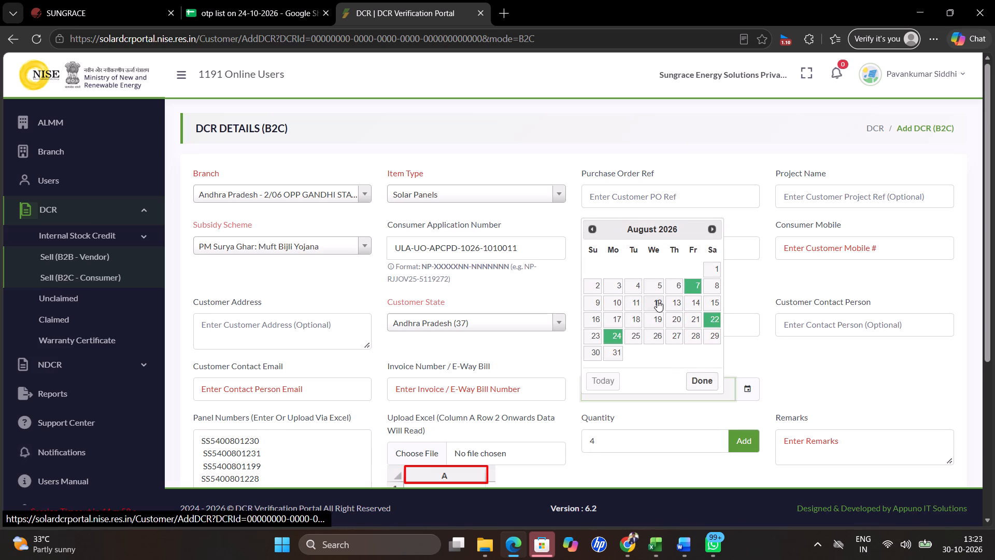
{"action": "left_click", "coordinate": [657, 300]}
{"action": "left_click", "coordinate": [748, 444]}
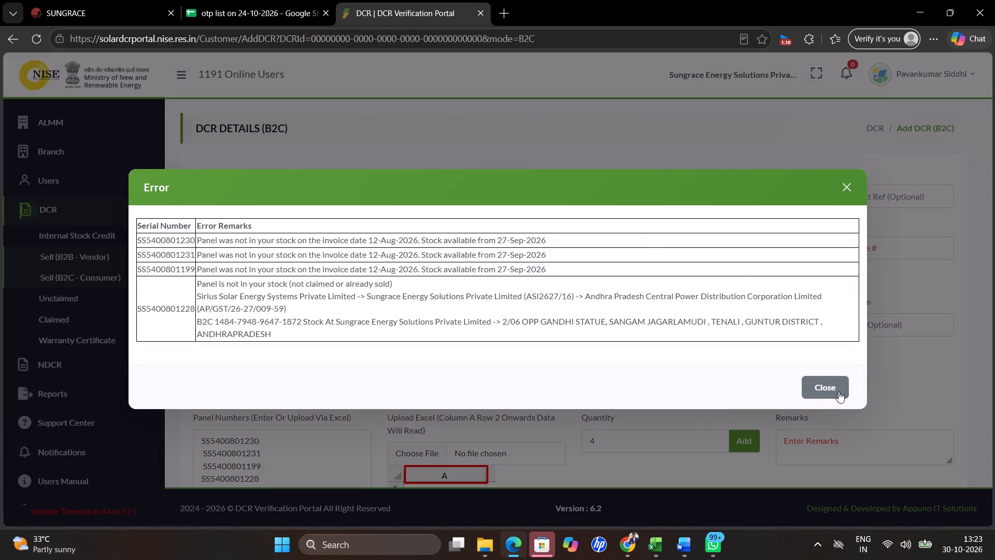
{"action": "left_click", "coordinate": [838, 391]}
{"action": "left_click_drag", "start_coordinate": [263, 485], "coordinate": [222, 482]}
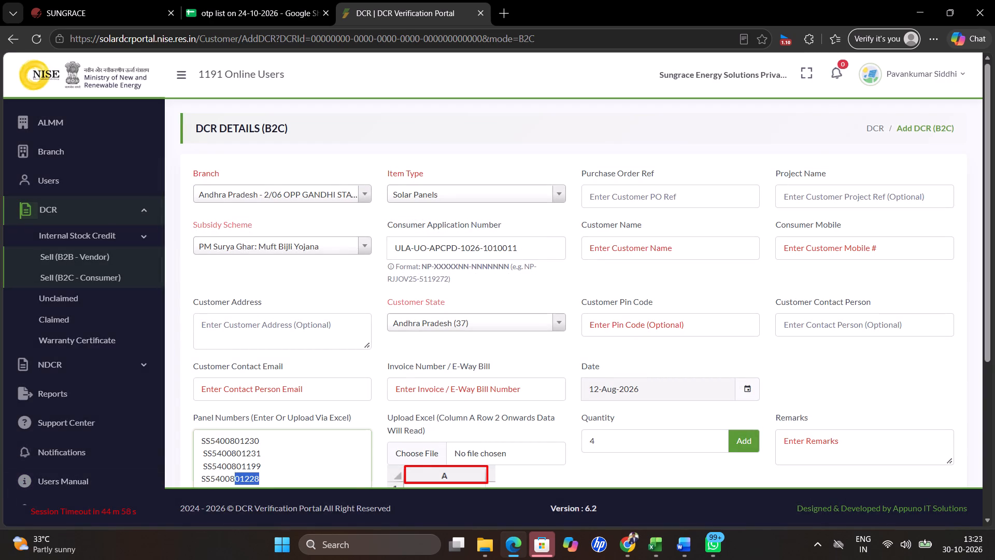
{"action": "left_click_drag", "start_coordinate": [222, 482], "coordinate": [195, 491]}
{"action": "key", "text": "ctrl+c"}
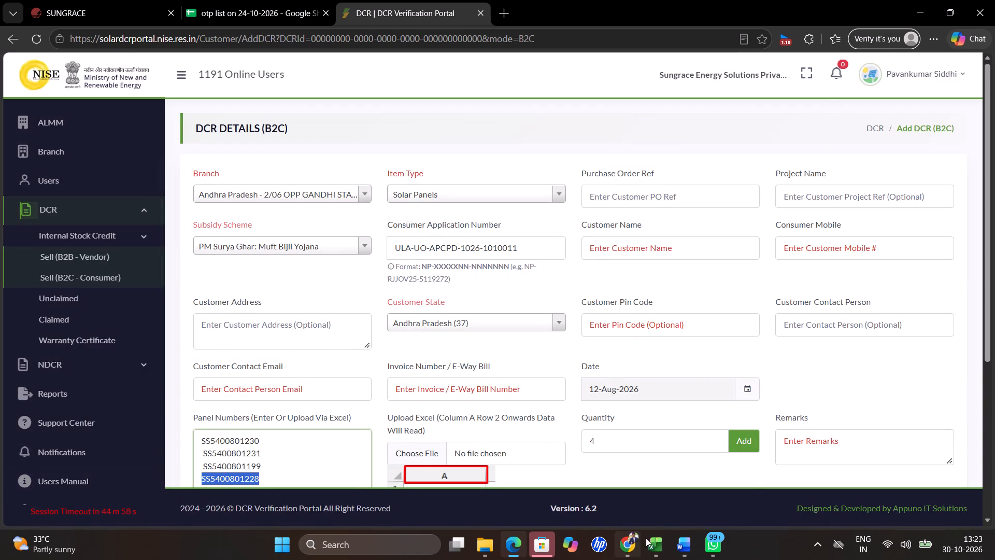
{"action": "left_click", "coordinate": [678, 493]}
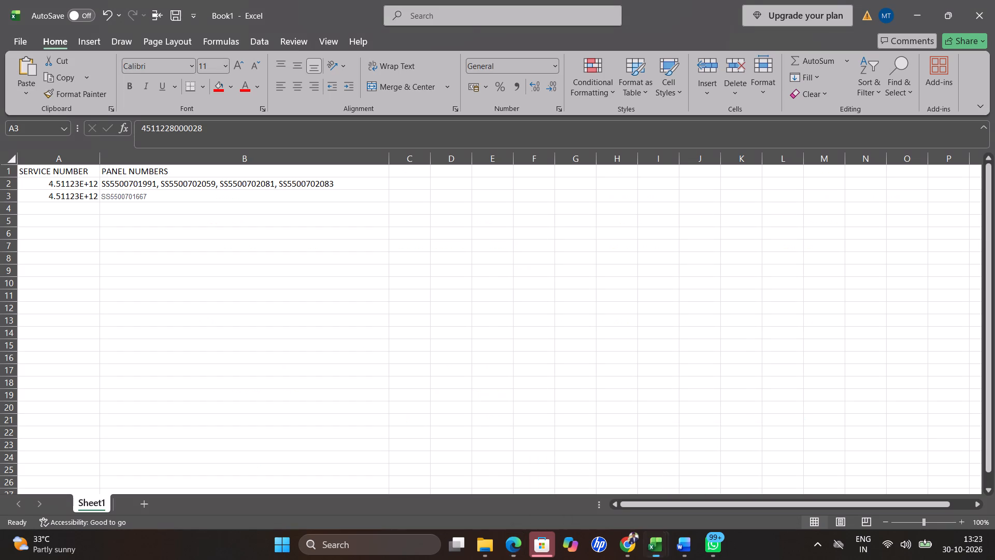
{"action": "left_click", "coordinate": [210, 207]}
{"action": "key", "text": "ctrl+v"}
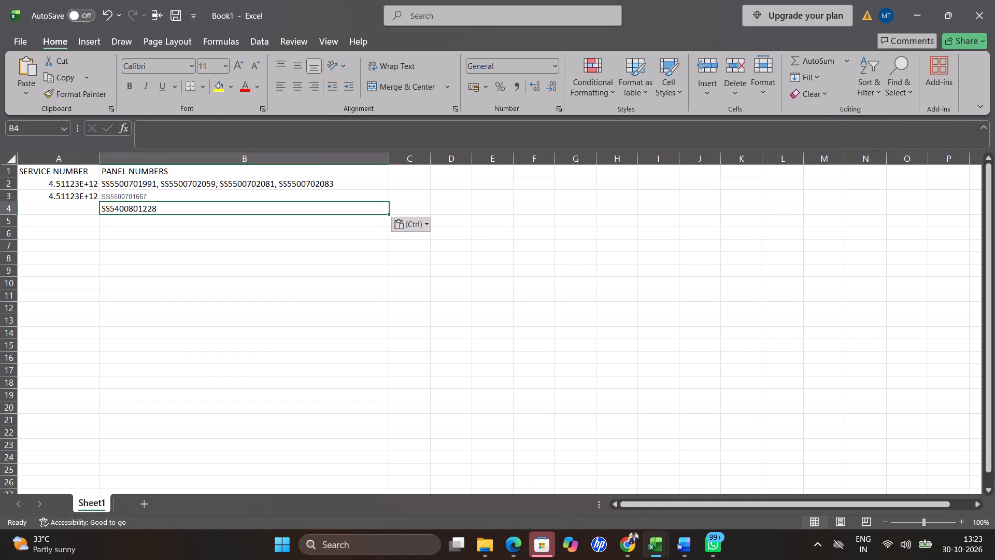
{"action": "left_click", "coordinate": [87, 213]}
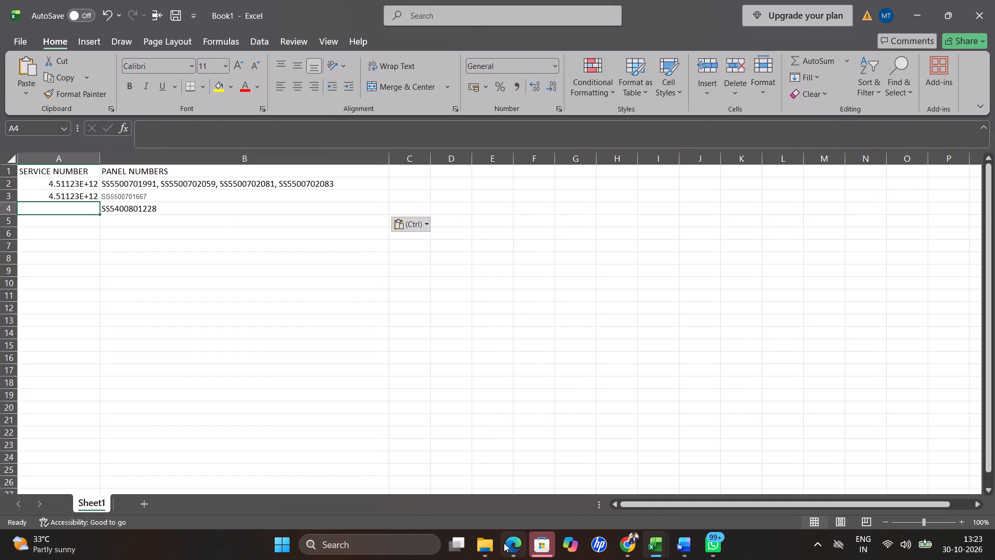
{"action": "left_click", "coordinate": [496, 491]}
{"action": "left_click", "coordinate": [99, 3]}
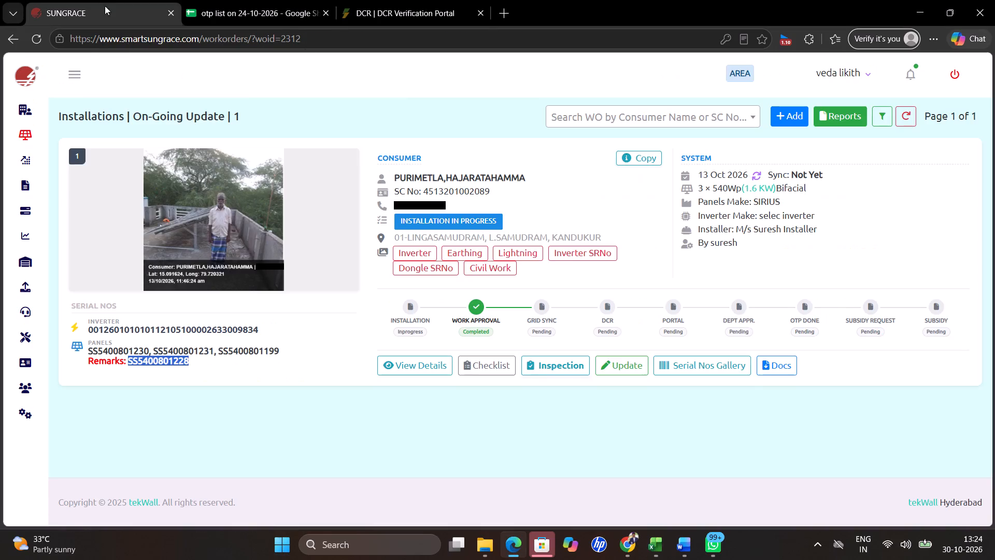
{"action": "left_click", "coordinate": [646, 160]}
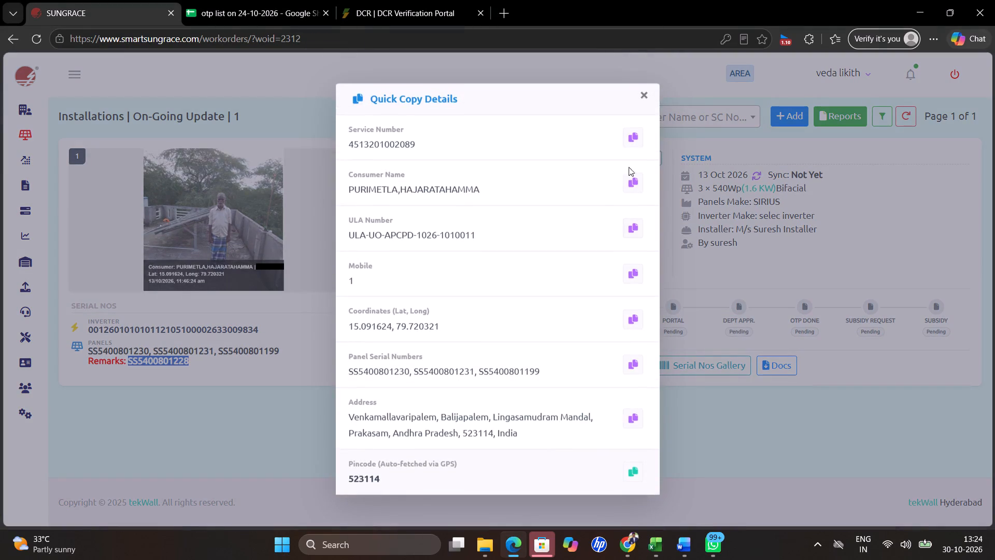
{"action": "left_click", "coordinate": [635, 139]}
{"action": "left_click", "coordinate": [621, 132]}
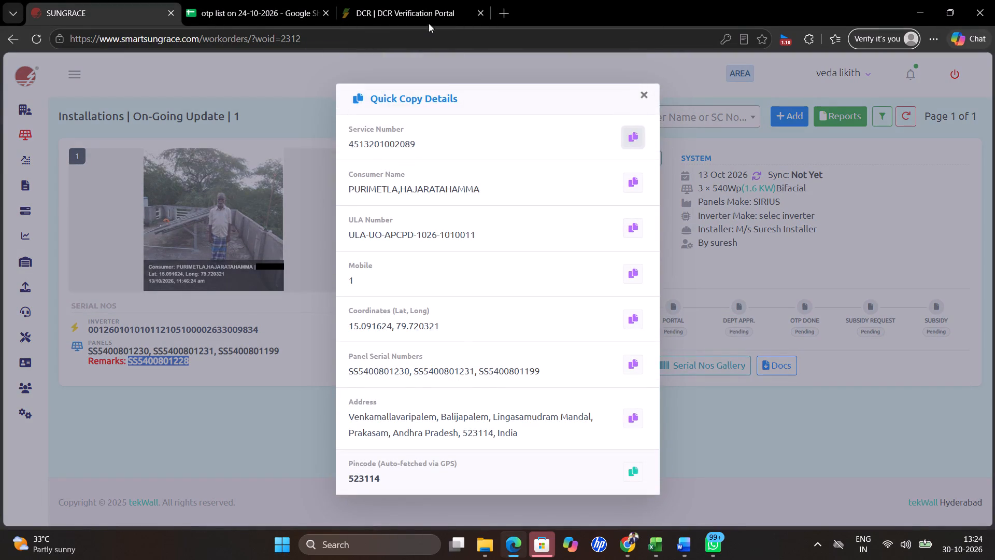
{"action": "double_click", "coordinate": [429, 22]}
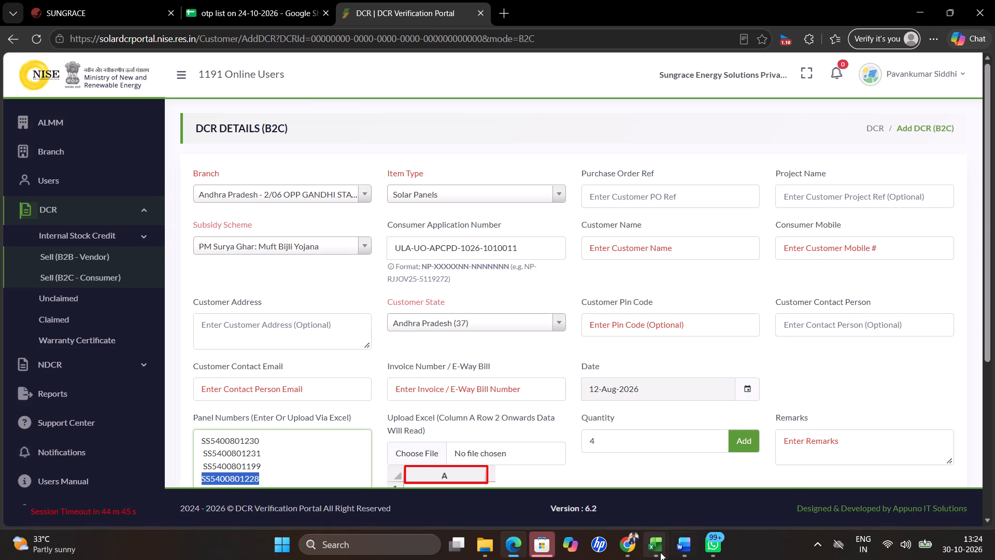
{"action": "left_click", "coordinate": [615, 498]}
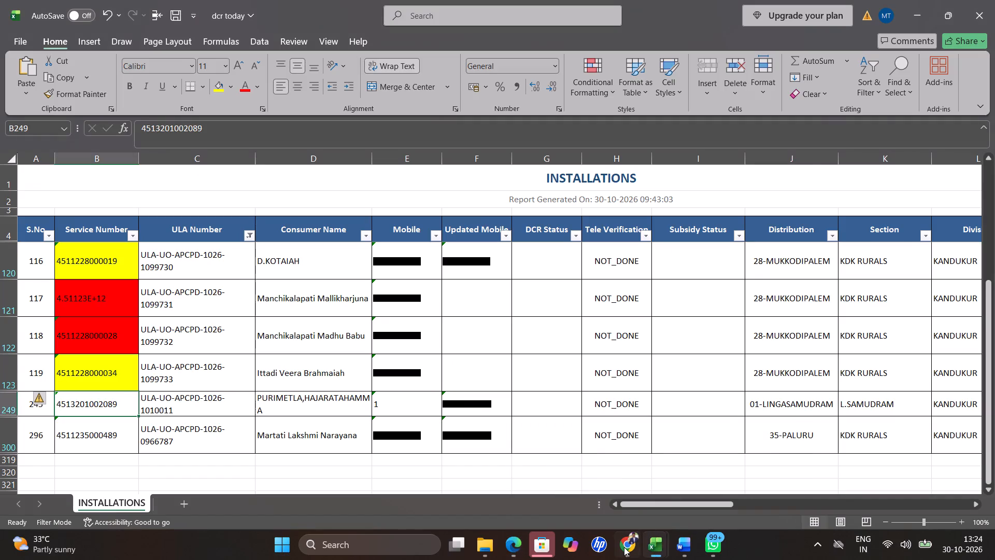
{"action": "left_click", "coordinate": [723, 497]}
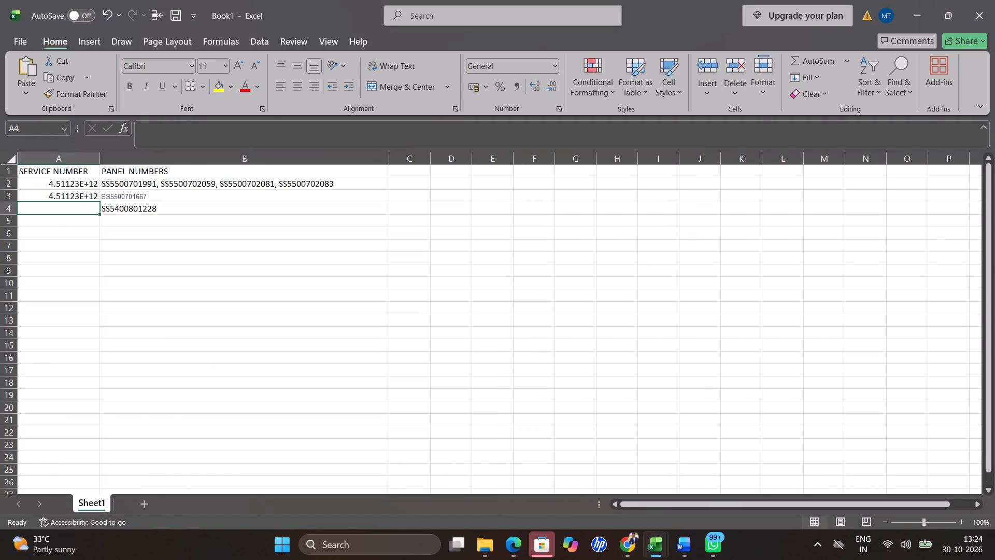
{"action": "key", "text": "ctrl+v"}
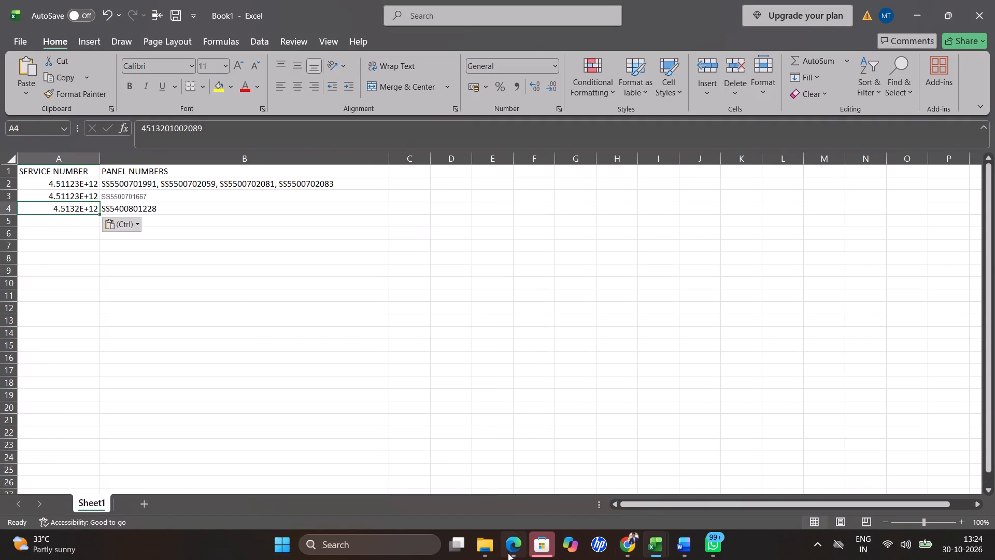
Fill the consumer's service number cell B249 with red in the dcr today workbook.
{"action": "left_click", "coordinate": [492, 492]}
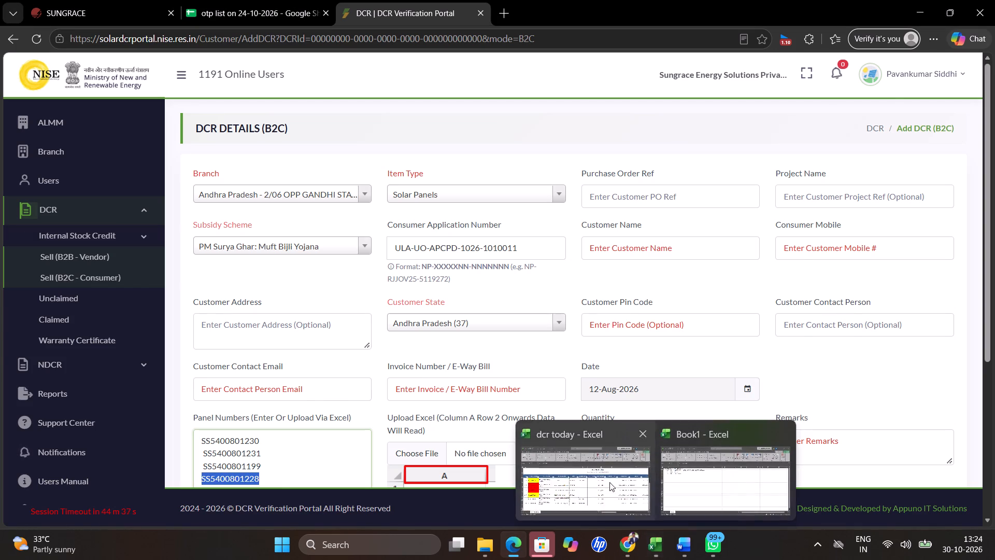
{"action": "left_click", "coordinate": [609, 482]}
{"action": "left_click", "coordinate": [231, 90]}
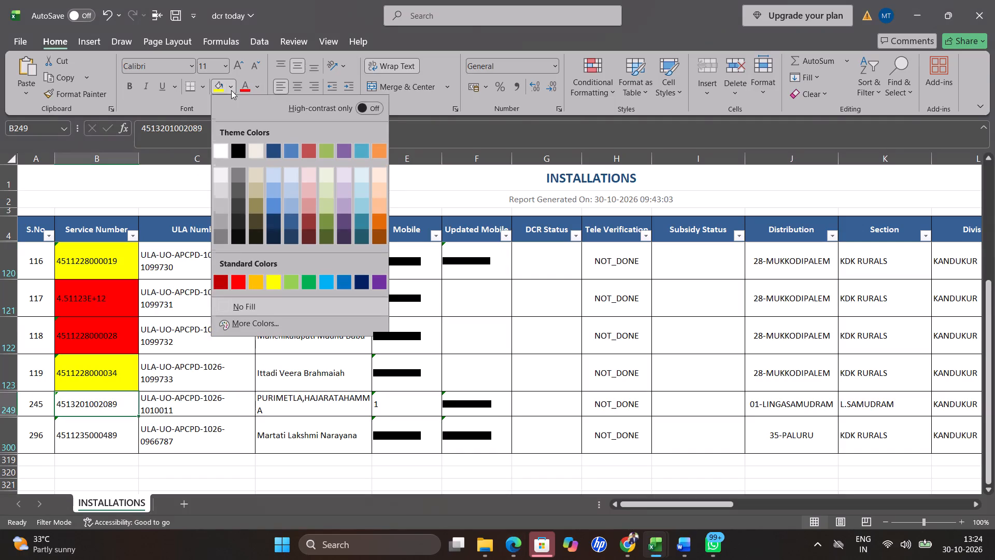
{"action": "left_click", "coordinate": [238, 281]}
Copy the service number in cell B300 and use it to find and open that consumer's work order in SUNGRACE.
{"action": "left_click", "coordinate": [98, 444]}
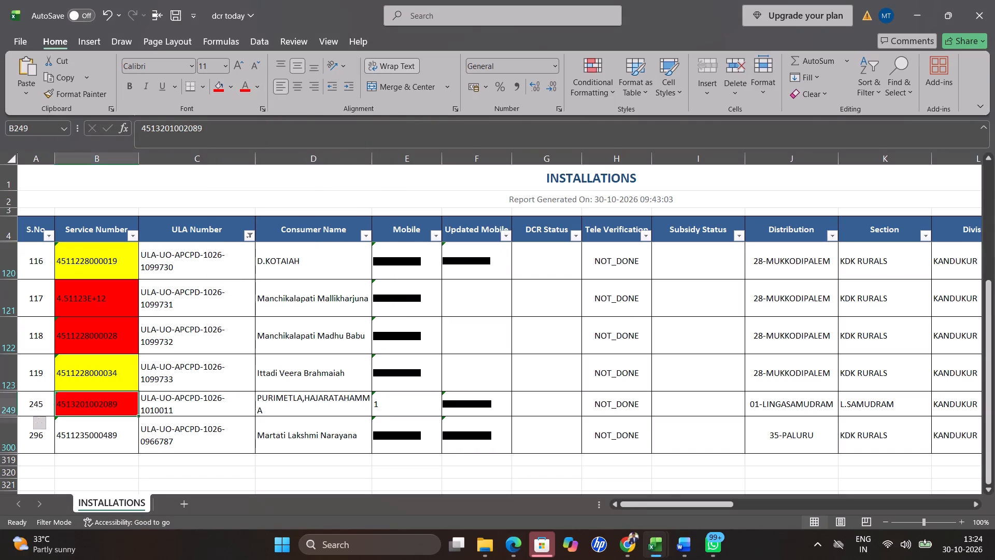
{"action": "key", "text": "ctrl+c"}
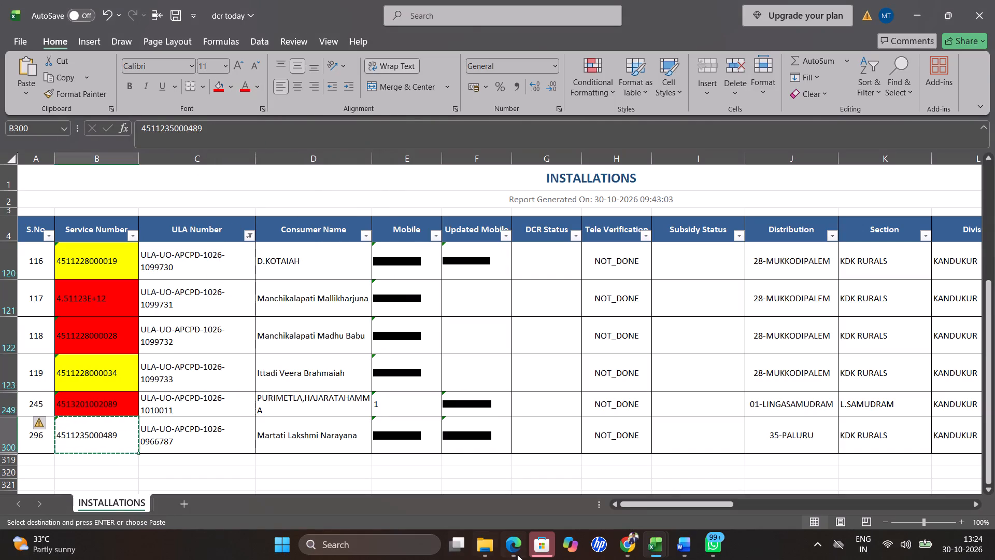
{"action": "left_click", "coordinate": [479, 470]}
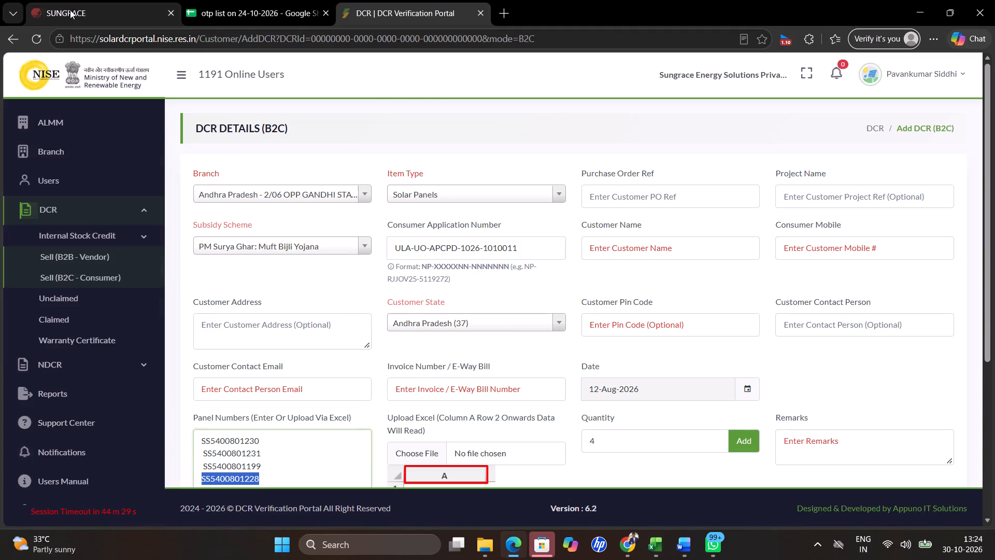
{"action": "left_click", "coordinate": [75, 8]}
{"action": "left_click", "coordinate": [639, 95]}
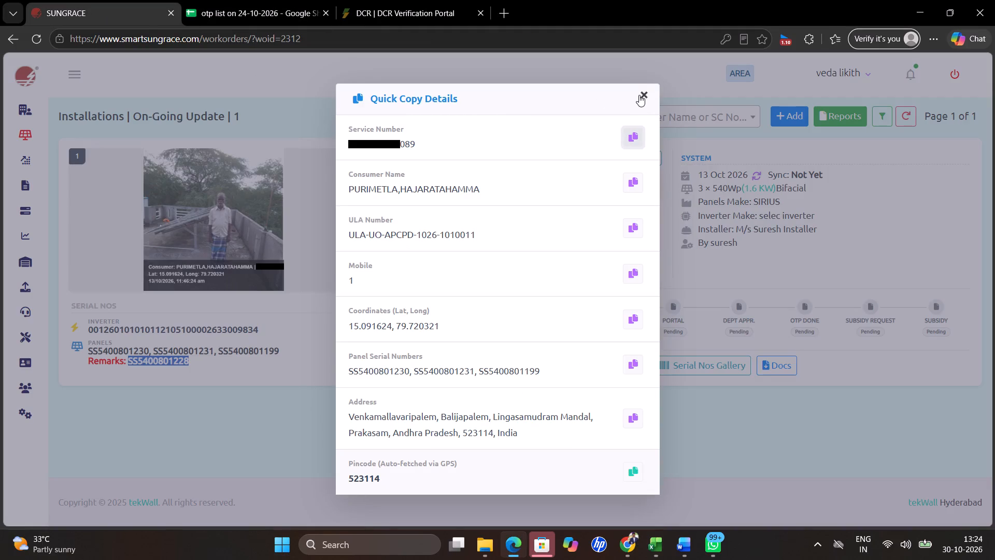
{"action": "left_click", "coordinate": [647, 107]}
{"action": "key", "text": "ctrl+v"}
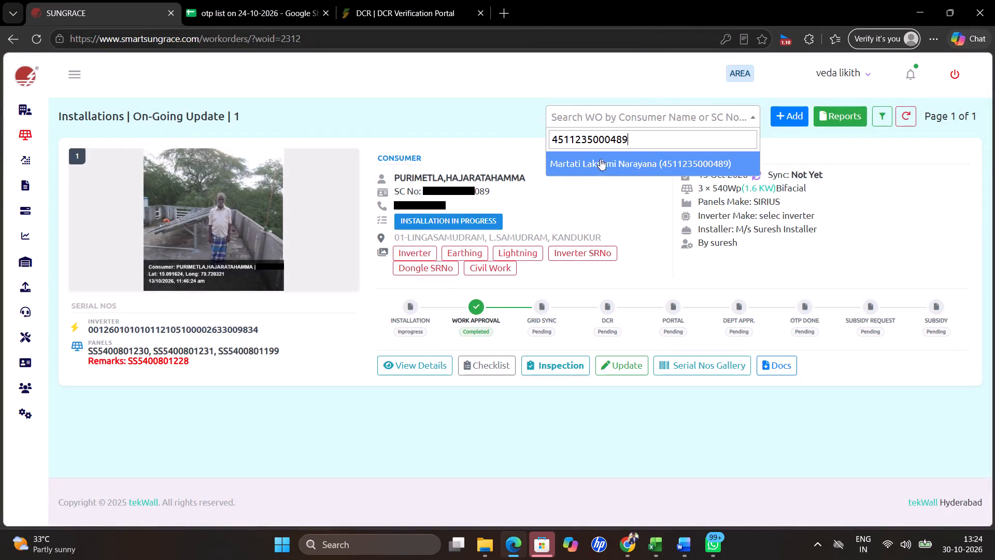
{"action": "left_click", "coordinate": [599, 160]}
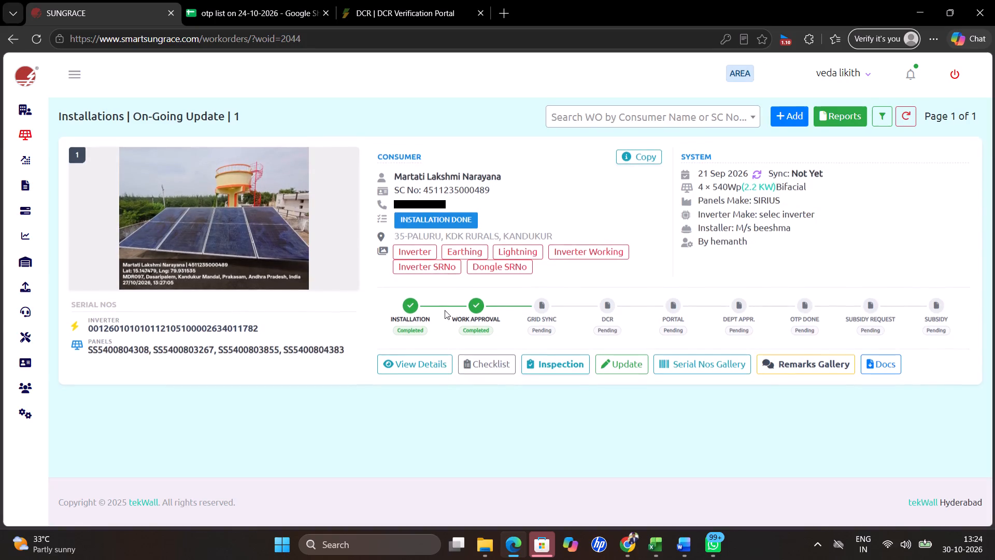
Copy the consumer's ULA number from the SUNGRACE quick copy details into the DCR form's Consumer Application Number, replacing the existing entry.
{"action": "left_click", "coordinate": [660, 151]}
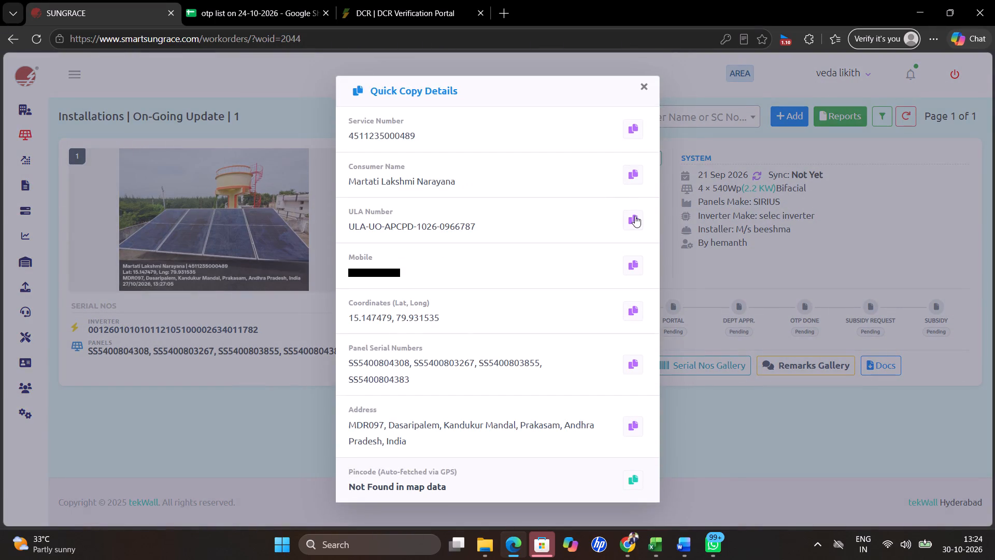
{"action": "left_click", "coordinate": [634, 216]}
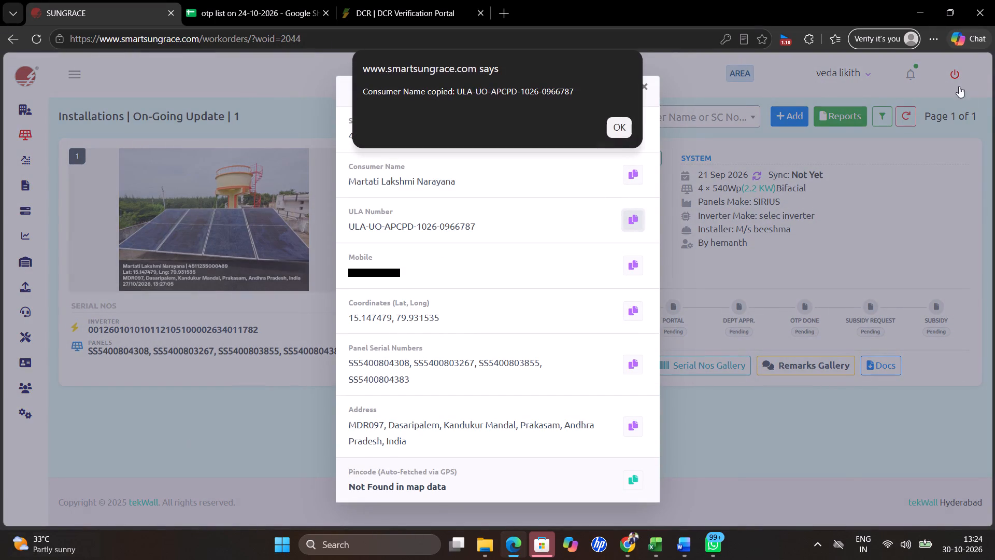
{"action": "left_click", "coordinate": [629, 128]}
{"action": "left_click", "coordinate": [433, 15]}
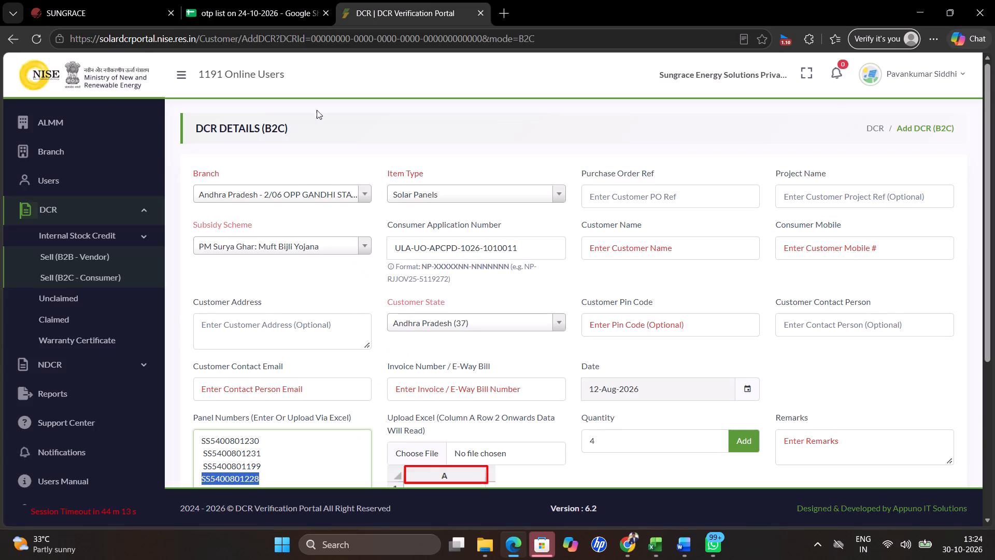
{"action": "left_click_drag", "start_coordinate": [543, 249], "coordinate": [375, 256]}
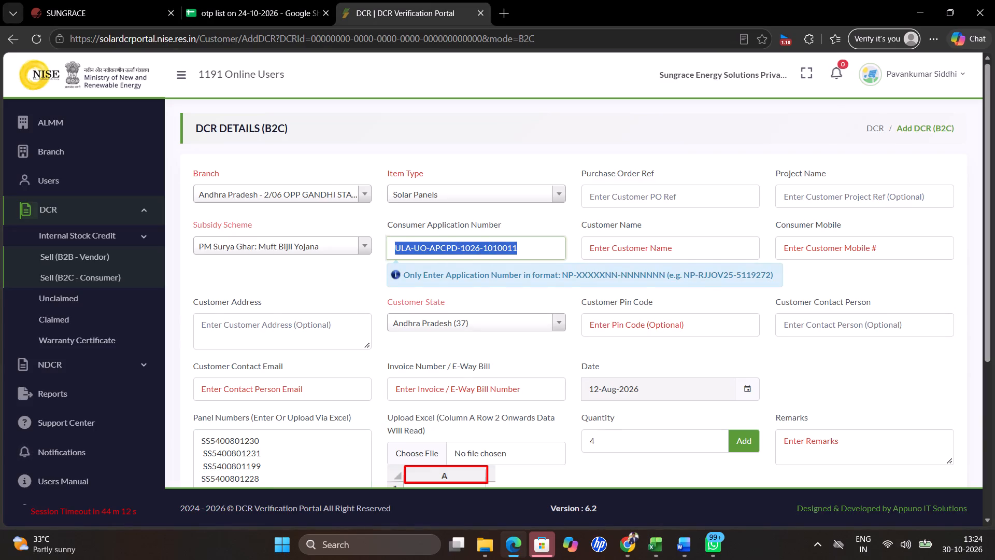
{"action": "key", "text": "ctrl+v"}
{"action": "scroll", "coordinate": [277, 469], "scroll_direction": "down", "scroll_amount": 1}
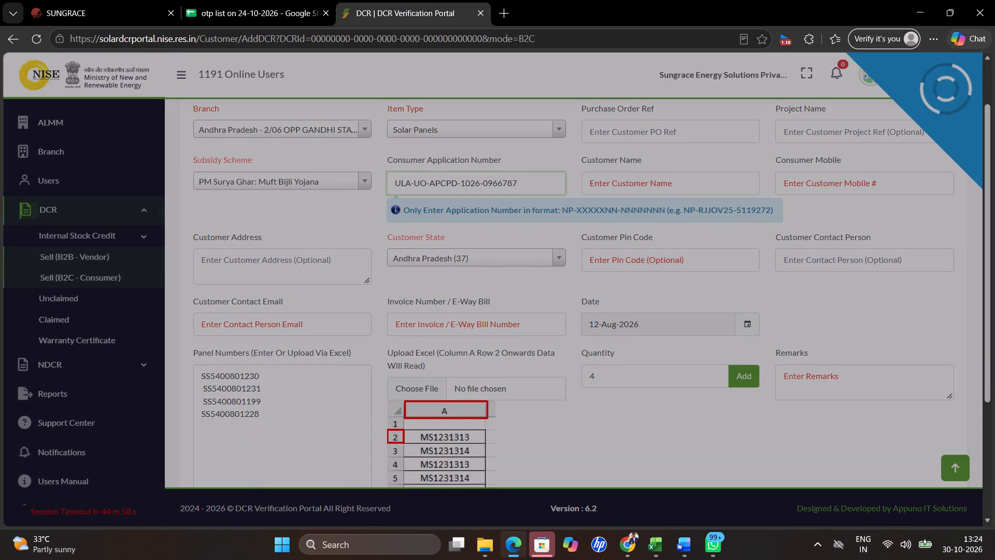
{"action": "left_click_drag", "start_coordinate": [276, 413], "coordinate": [183, 371]}
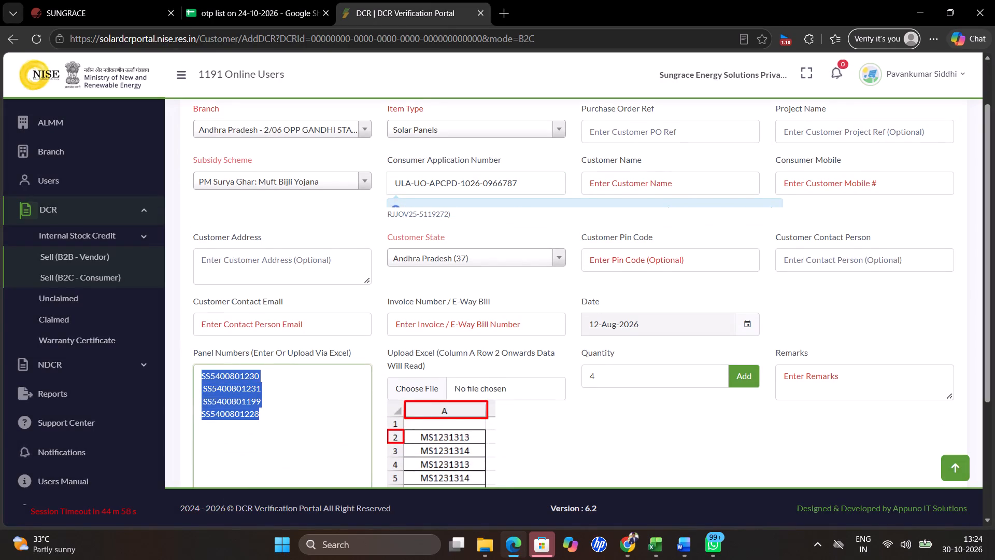
{"action": "key", "text": "BackSpace"}
{"action": "double_click", "coordinate": [129, 3]}
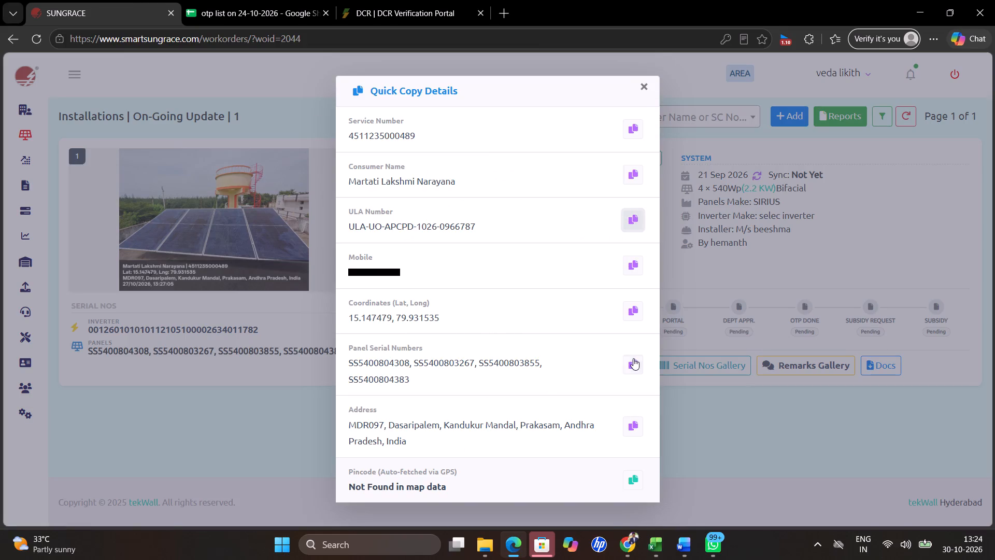
{"action": "left_click", "coordinate": [638, 358]}
{"action": "left_click", "coordinate": [620, 130]}
{"action": "left_click", "coordinate": [430, 7]}
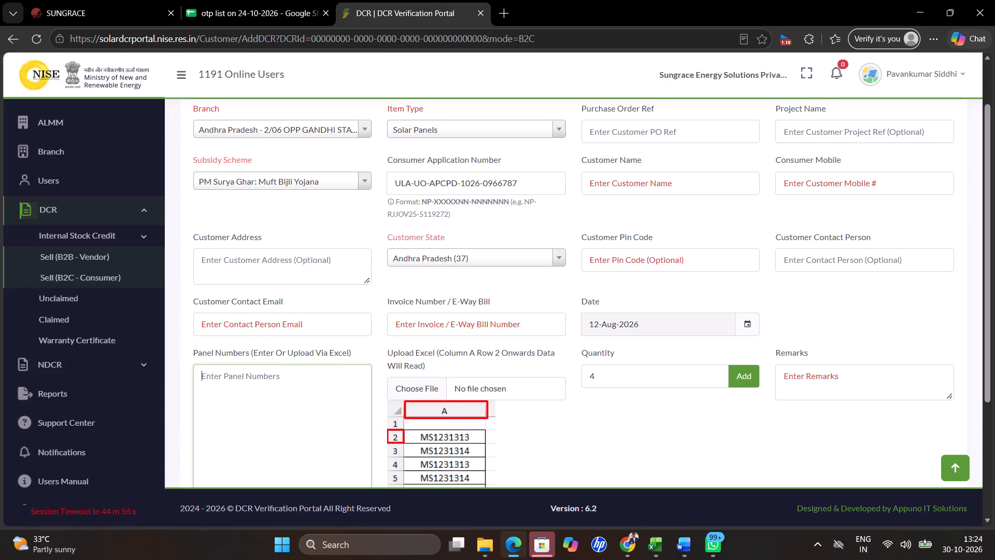
{"action": "left_click_drag", "start_coordinate": [291, 368], "coordinate": [303, 393]}
{"action": "key", "text": "ctrl+v"}
Remove the commas between the four panel numbers and put each number on its own line.
{"action": "left_click", "coordinate": [265, 375]}
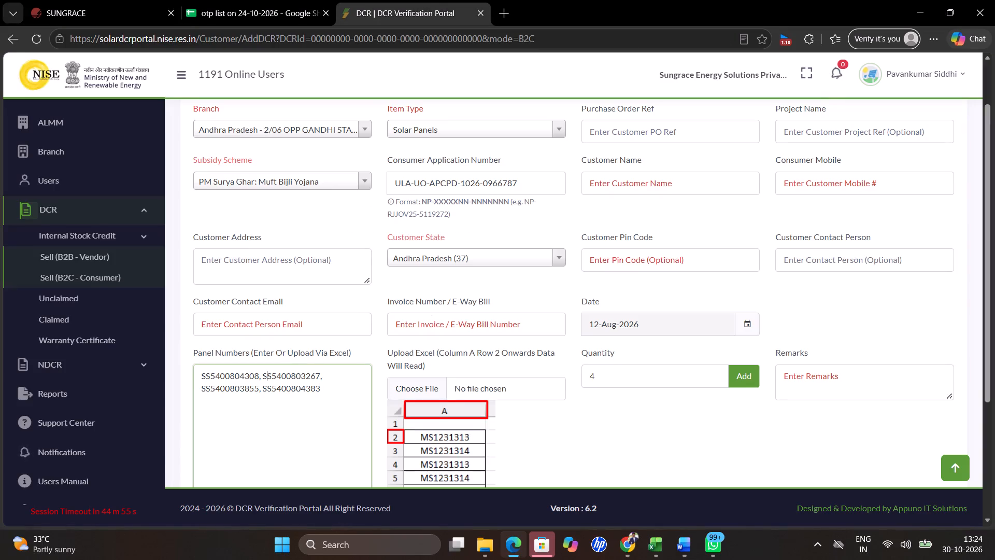
{"action": "key", "text": "Left"}
{"action": "key", "text": "Left"}
{"action": "key", "text": "BackSpace"}
{"action": "key", "text": "Return"}
{"action": "key", "text": "Right"}
{"action": "key", "text": "Right"}
{"action": "key", "text": "Right"}
{"action": "key", "text": "Right"}
{"action": "key", "text": "Right"}
{"action": "key", "text": "Right"}
{"action": "key", "text": "Right"}
{"action": "key", "text": "Right"}
{"action": "key", "text": "Right"}
{"action": "key", "text": "Right"}
{"action": "key", "text": "Right"}
{"action": "key", "text": "Right"}
{"action": "key", "text": "Right"}
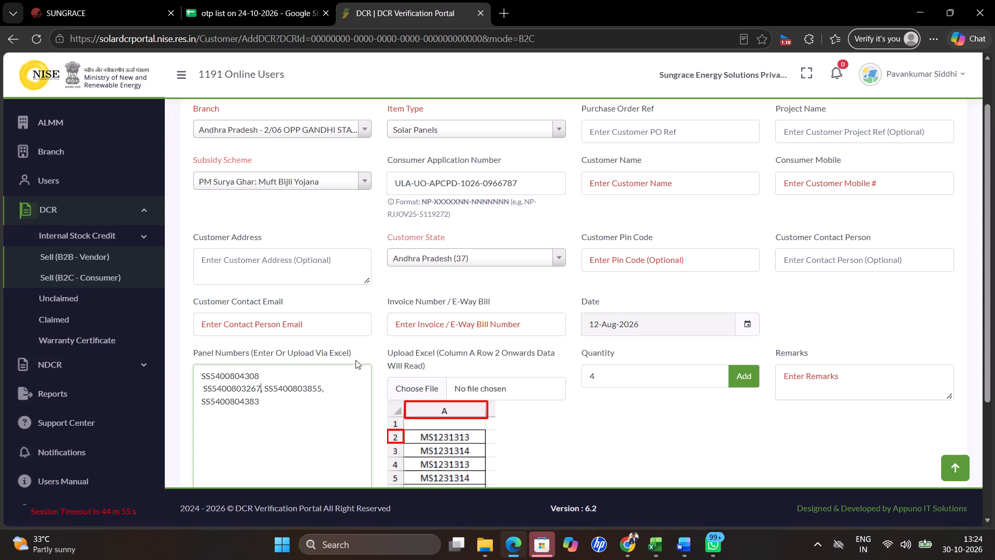
{"action": "key", "text": "Right"}
{"action": "key", "text": "BackSpace"}
{"action": "key", "text": "Return"}
{"action": "key", "text": "Right"}
{"action": "key", "text": "Right"}
{"action": "key", "text": "Right"}
{"action": "key", "text": "Right"}
{"action": "key", "text": "Right"}
{"action": "key", "text": "Right"}
{"action": "key", "text": "Right"}
{"action": "key", "text": "Right"}
{"action": "key", "text": "Right"}
{"action": "key", "text": "Right"}
{"action": "key", "text": "Right"}
{"action": "key", "text": "Right"}
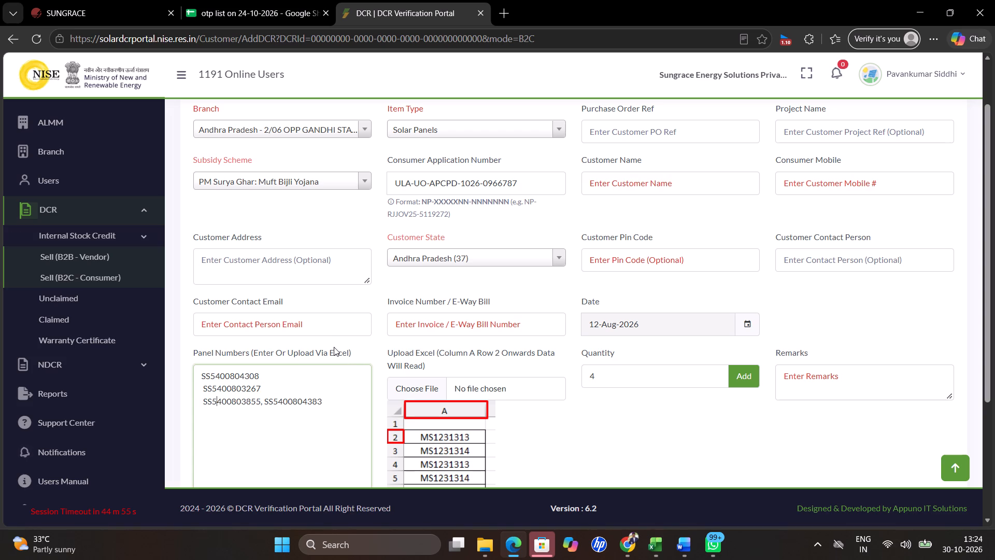
{"action": "key", "text": "Right"}
{"action": "key", "text": "Right"}
{"action": "key", "text": "BackSpace"}
{"action": "key", "text": "Return"}
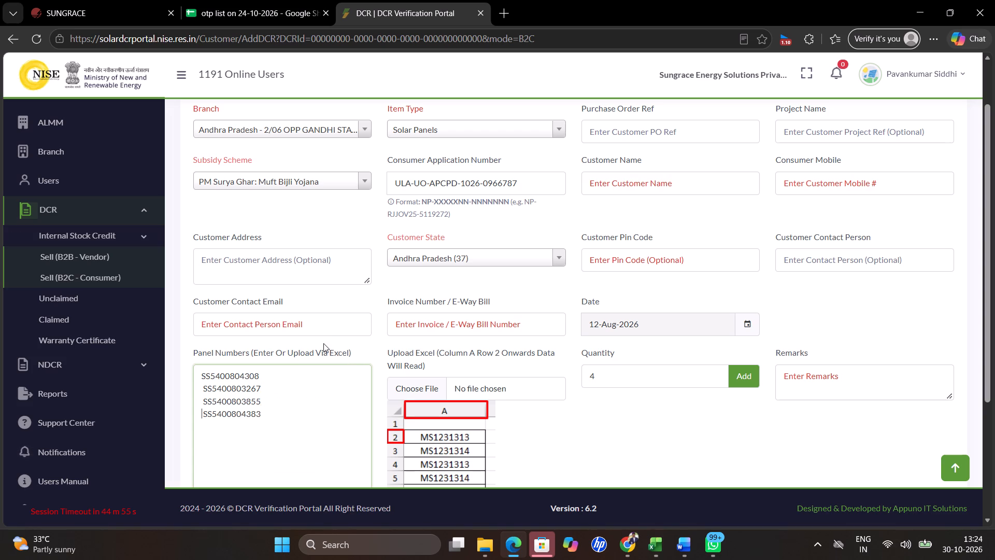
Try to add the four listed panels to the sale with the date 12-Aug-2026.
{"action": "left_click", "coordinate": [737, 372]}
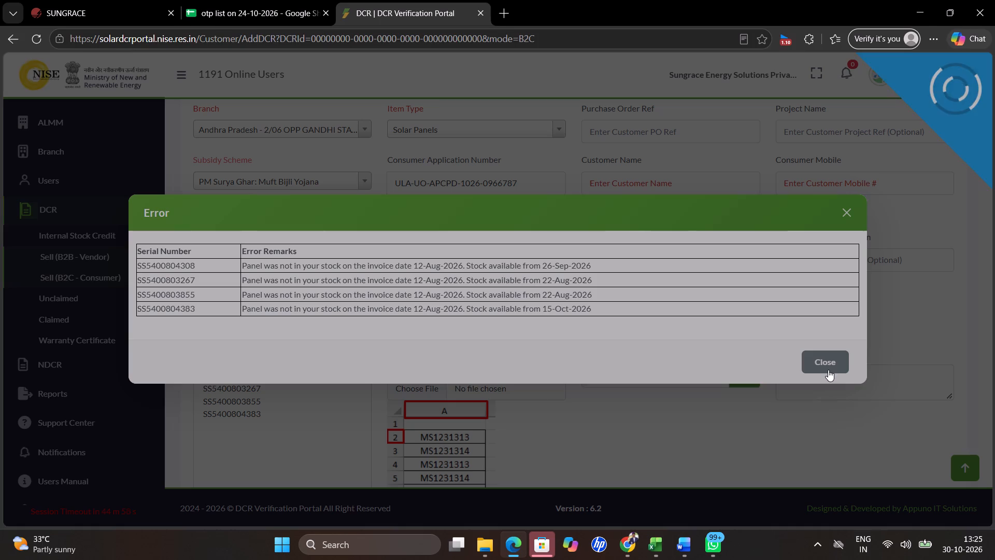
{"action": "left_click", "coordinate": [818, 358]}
Set the DCR date to 22-Oct-2026 and add the four panels to the sale.
{"action": "left_click", "coordinate": [686, 318]}
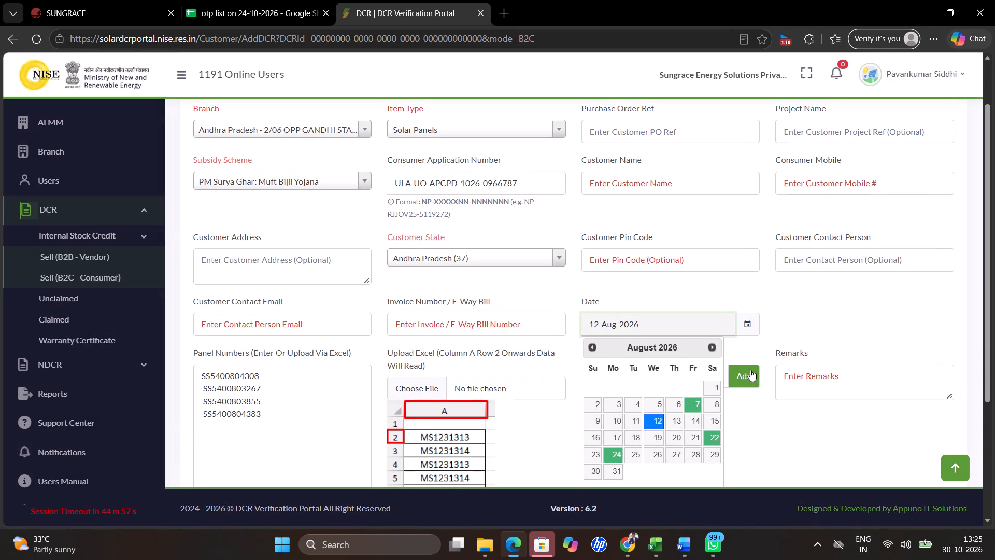
{"action": "double_click", "coordinate": [717, 347]}
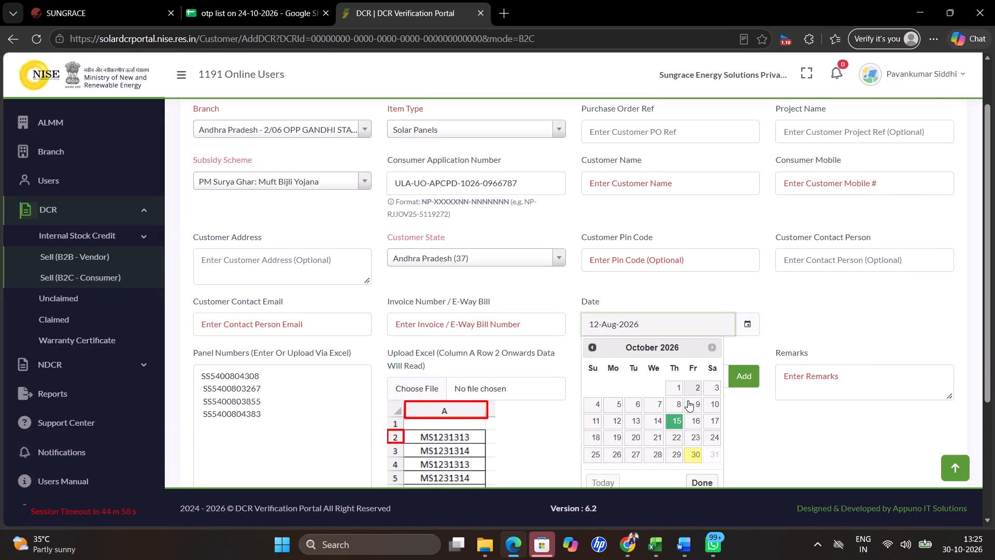
{"action": "left_click", "coordinate": [674, 440]}
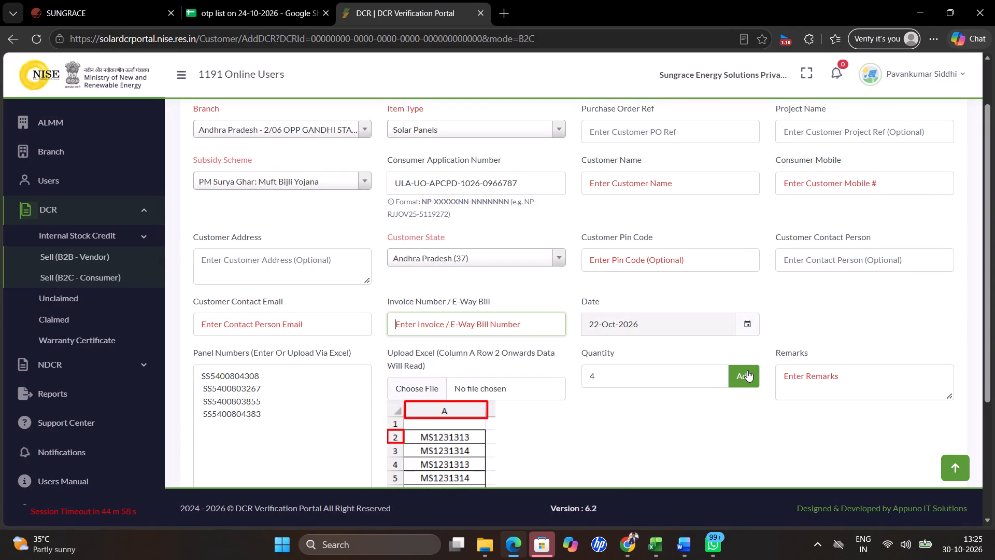
{"action": "left_click", "coordinate": [747, 370]}
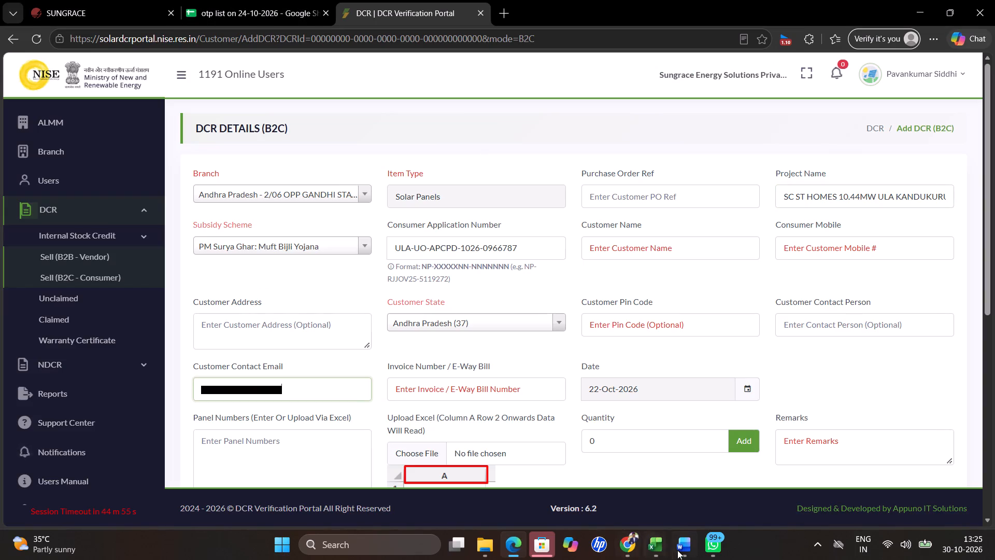
Copy the mobile number from the Word document into the DCR form's Consumer Mobile.
{"action": "left_click", "coordinate": [677, 550]}
{"action": "left_click_drag", "start_coordinate": [448, 380], "coordinate": [446, 374]}
{"action": "left_click_drag", "start_coordinate": [346, 324], "coordinate": [243, 314]}
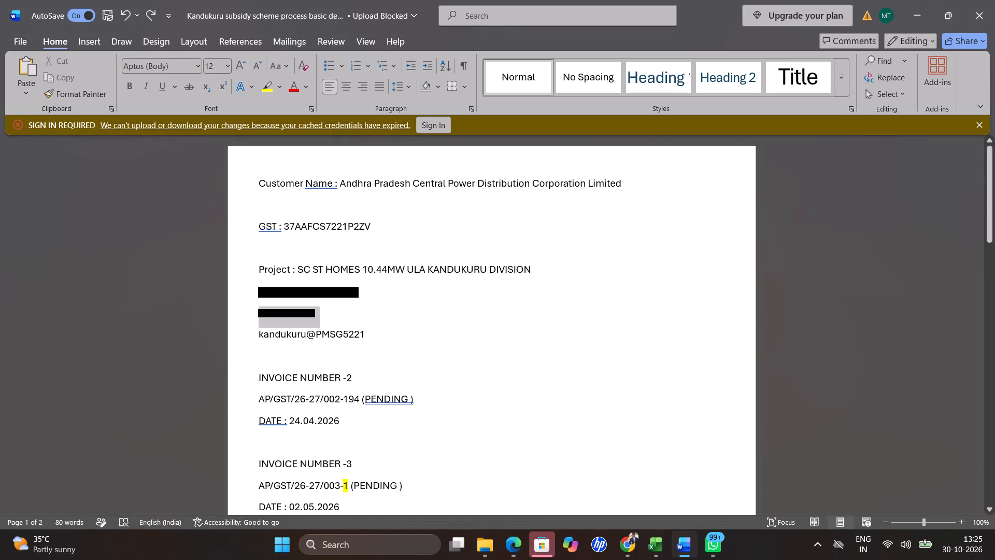
{"action": "left_click_drag", "start_coordinate": [243, 314], "coordinate": [235, 316]}
{"action": "key", "text": "ctrl+c"}
{"action": "left_click", "coordinate": [520, 551]}
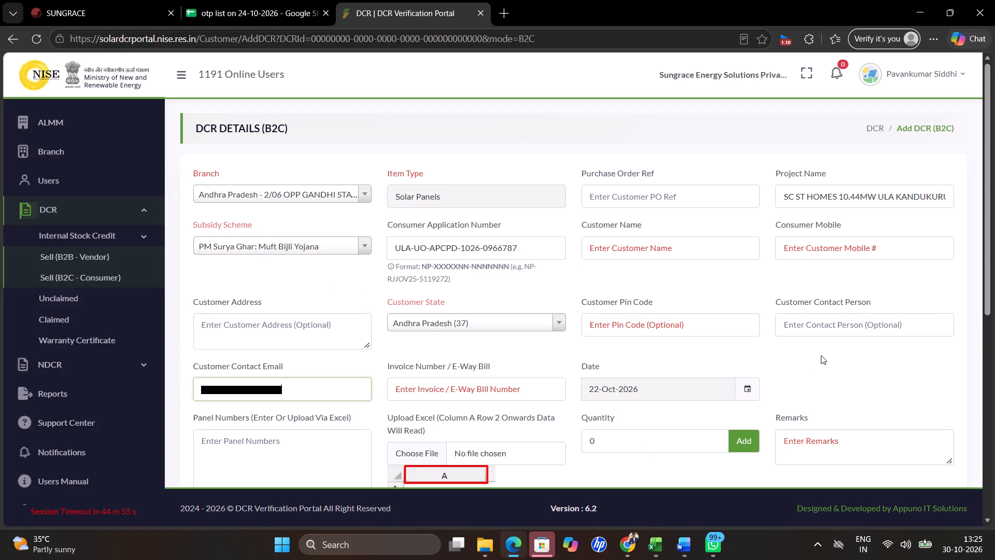
{"action": "left_click", "coordinate": [883, 246]}
{"action": "key", "text": "ctrl+v"}
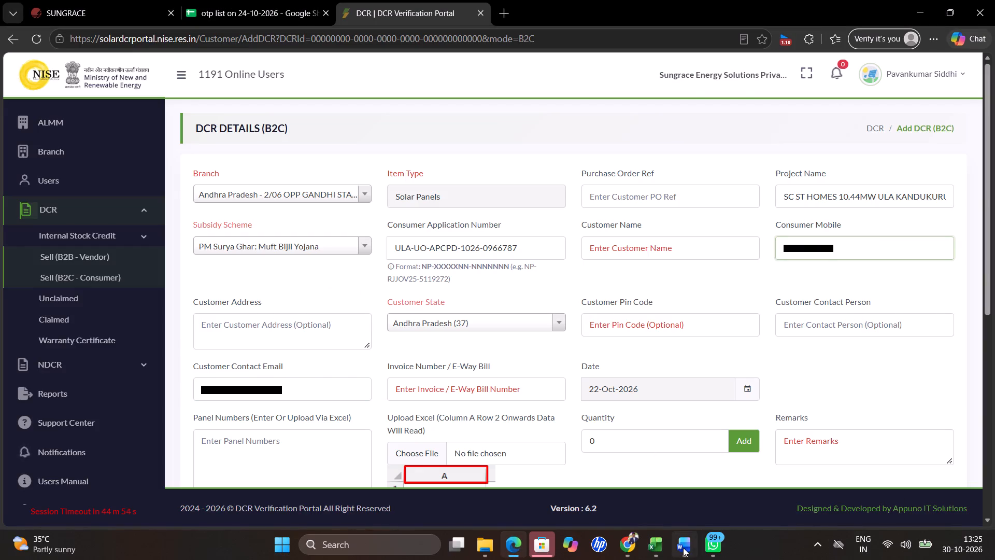
Copy the invoice prefix AP/GST/26-27/010- from the Word document's second page into the DCR form's Invoice Number / E-Way Bill.
{"action": "left_click", "coordinate": [686, 545]}
{"action": "left_click", "coordinate": [433, 386]}
{"action": "scroll", "coordinate": [407, 402], "scroll_direction": "down", "scroll_amount": 6}
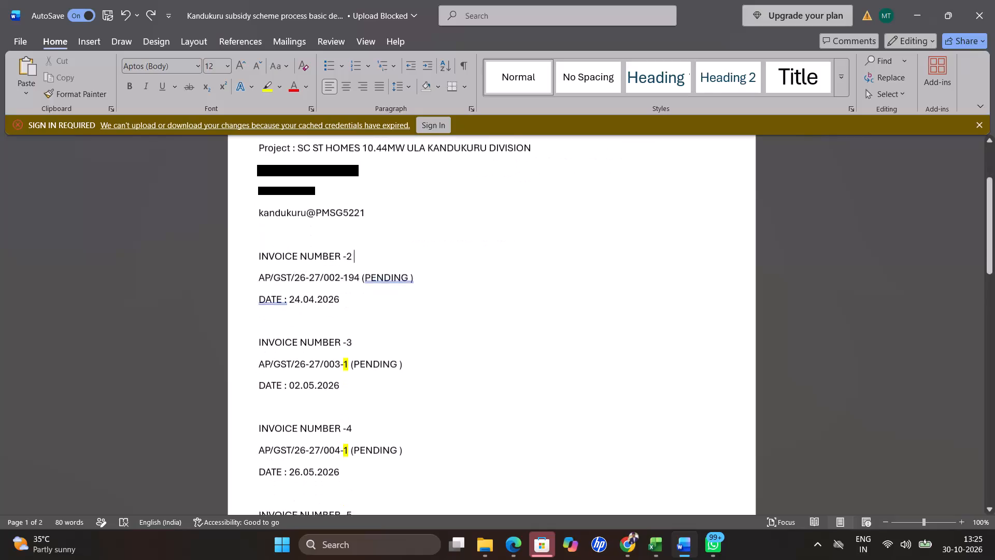
{"action": "scroll", "coordinate": [407, 396], "scroll_direction": "down", "scroll_amount": 16}
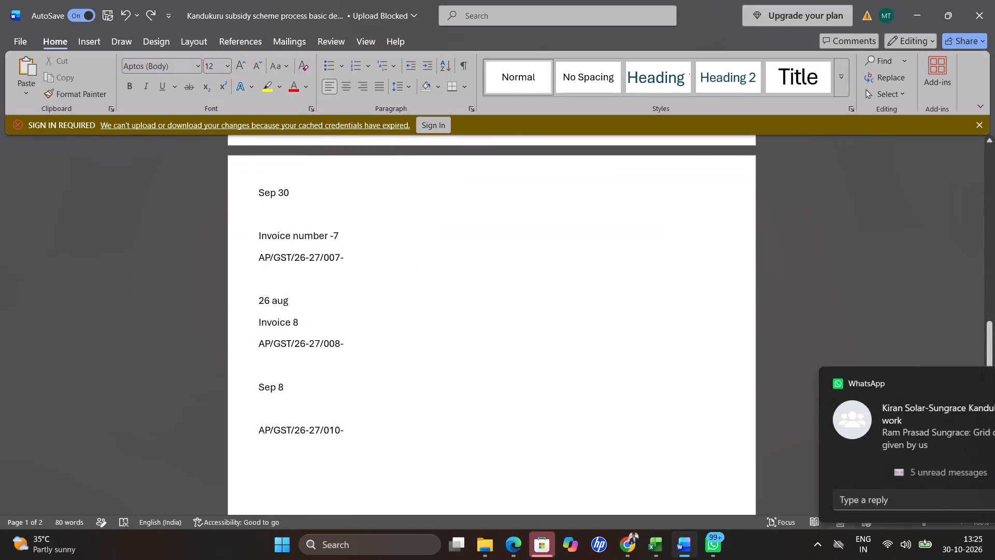
{"action": "left_click_drag", "start_coordinate": [359, 427], "coordinate": [219, 440]}
{"action": "key", "text": "ctrl+c"}
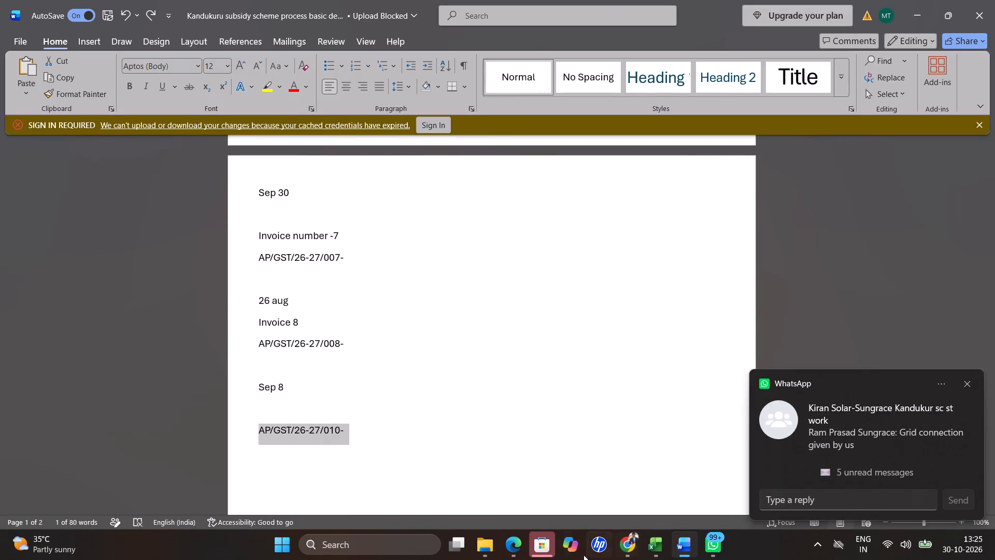
{"action": "left_click", "coordinate": [514, 538]}
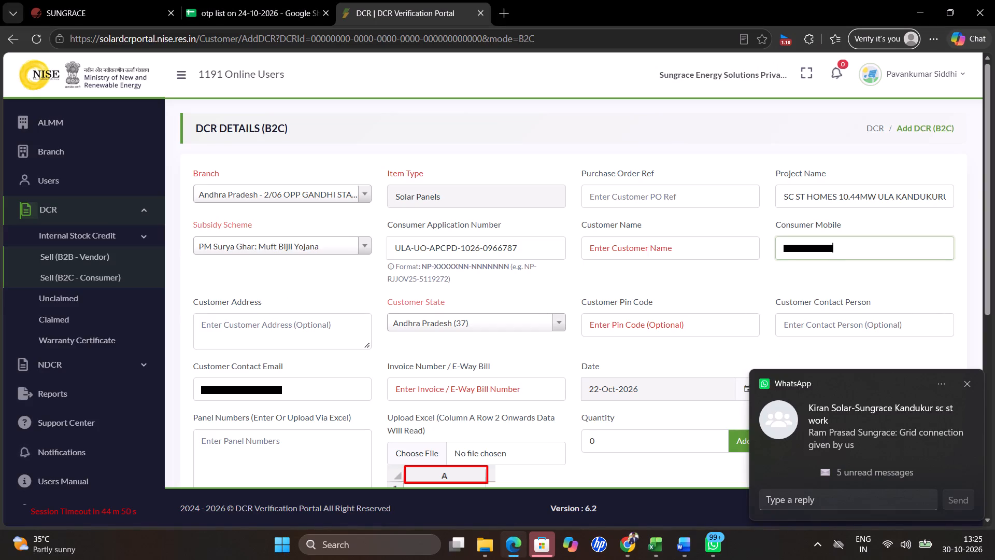
{"action": "left_click", "coordinate": [465, 387]}
{"action": "key", "text": "ctrl+v"}
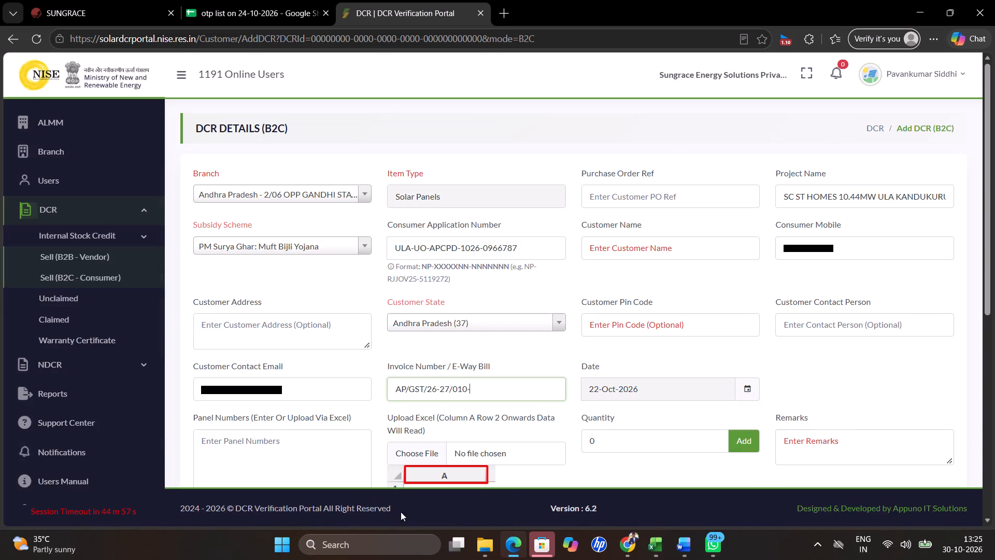
Create a folder named 42 inside the DCR010 folder under dcr crf.
{"action": "left_click", "coordinate": [488, 552]}
{"action": "scroll", "coordinate": [165, 332], "scroll_direction": "down", "scroll_amount": 5}
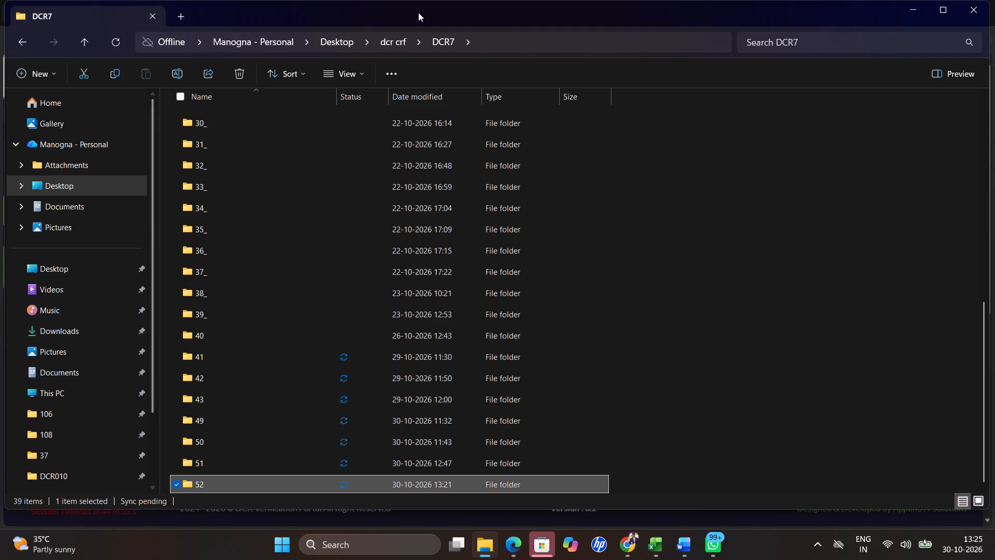
{"action": "left_click", "coordinate": [420, 41]}
{"action": "left_click", "coordinate": [438, 222]}
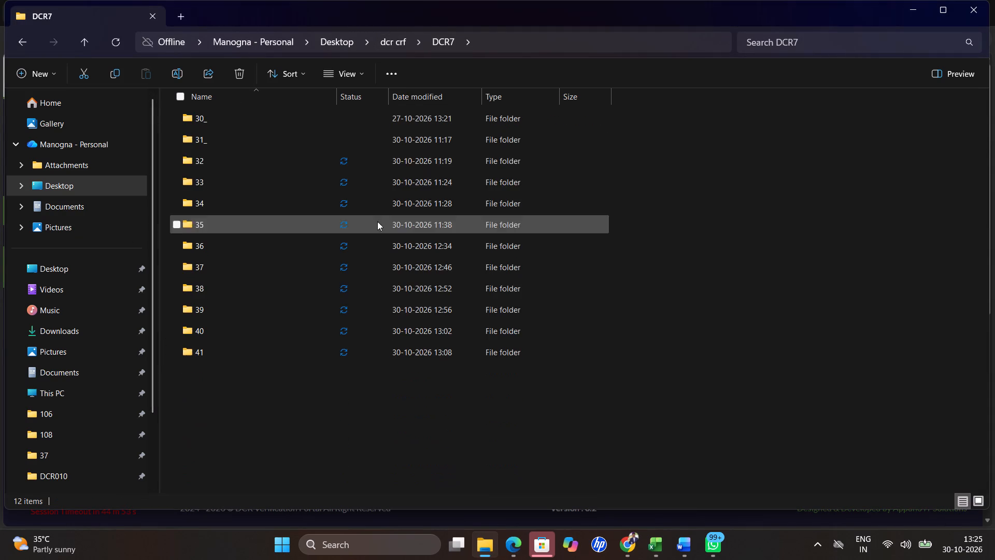
{"action": "left_click", "coordinate": [34, 76]}
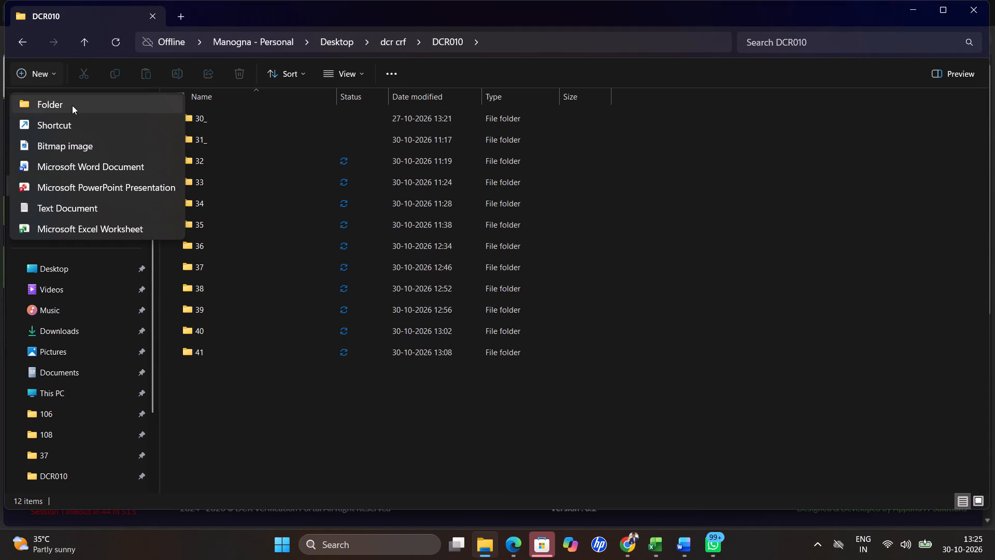
{"action": "left_click", "coordinate": [74, 107]}
{"action": "key", "text": "BackSpace"}
{"action": "key", "text": "4"}
{"action": "key", "text": "2"}
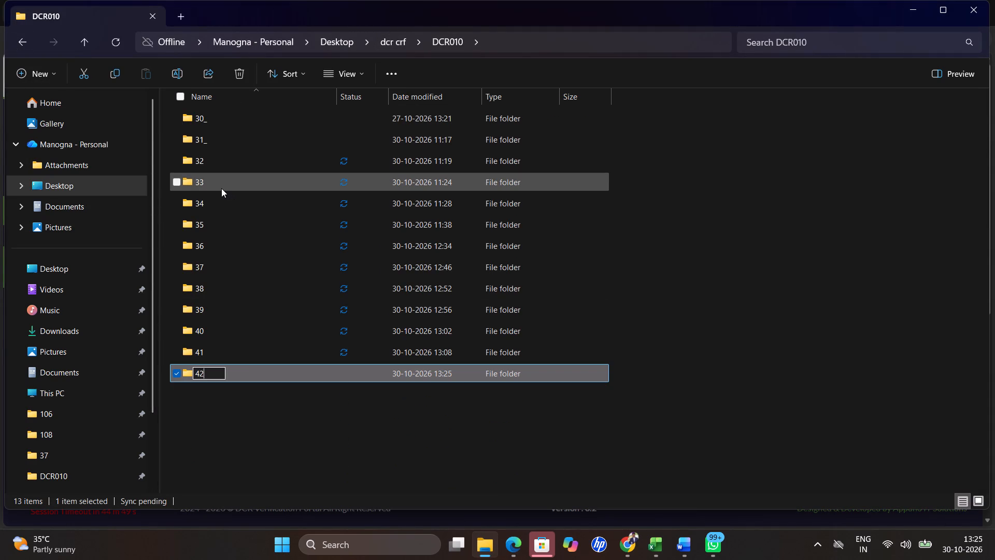
{"action": "key", "text": "Return"}
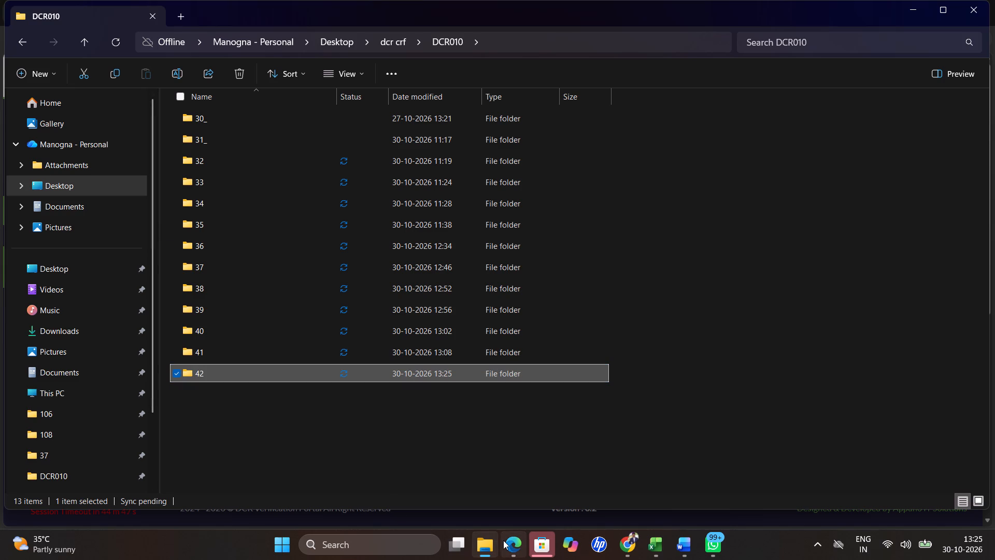
Complete the DCR form's Invoice Number / E-Way Bill with 42, making it AP/GST/26-27/010-42.
{"action": "left_click", "coordinate": [503, 540]}
{"action": "key", "text": "4"}
{"action": "key", "text": "2"}
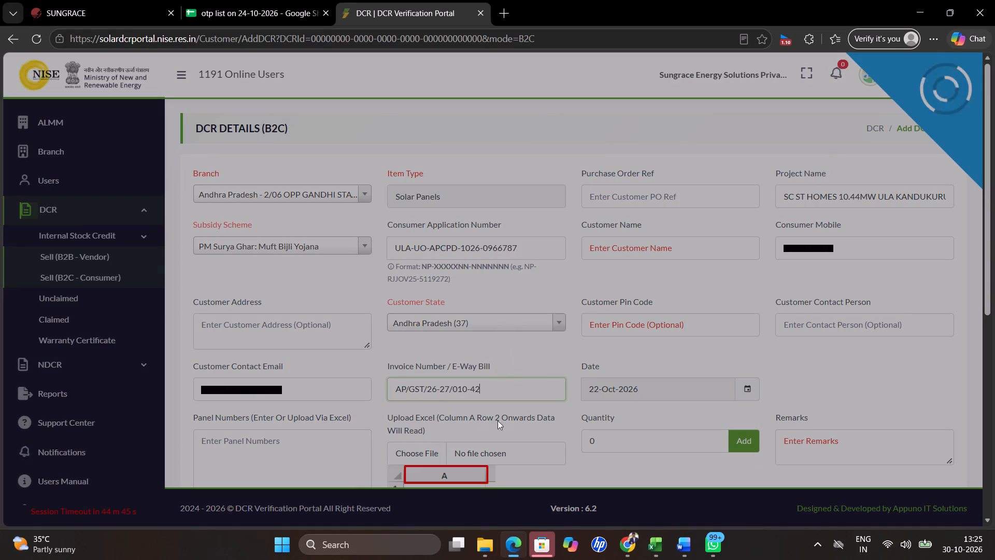
{"action": "left_click", "coordinate": [645, 330]}
Copy the consumer's address from SUNGRACE's Quick Copy Details into the DCR form's Remarks.
{"action": "left_click", "coordinate": [139, 0]}
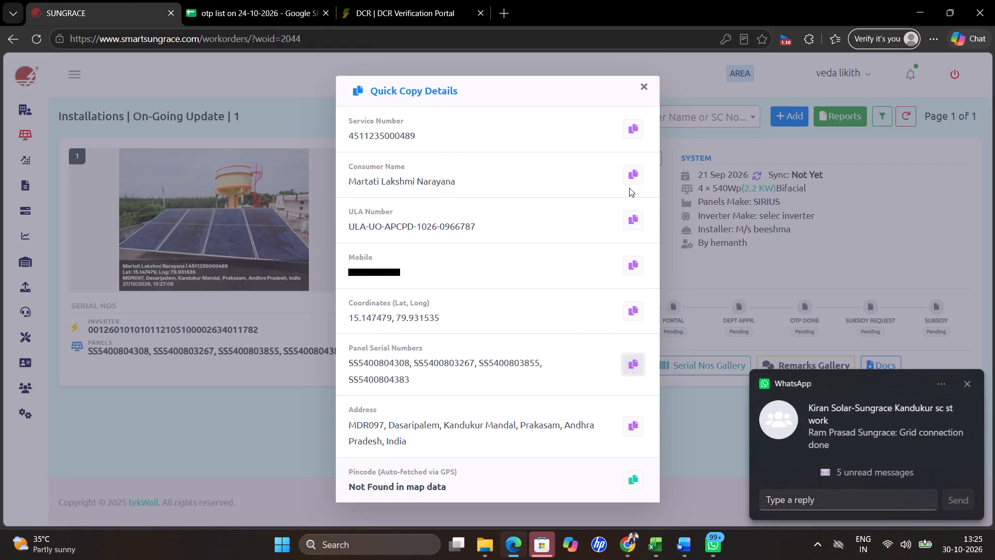
{"action": "left_click", "coordinate": [636, 424]}
{"action": "left_click", "coordinate": [628, 141]}
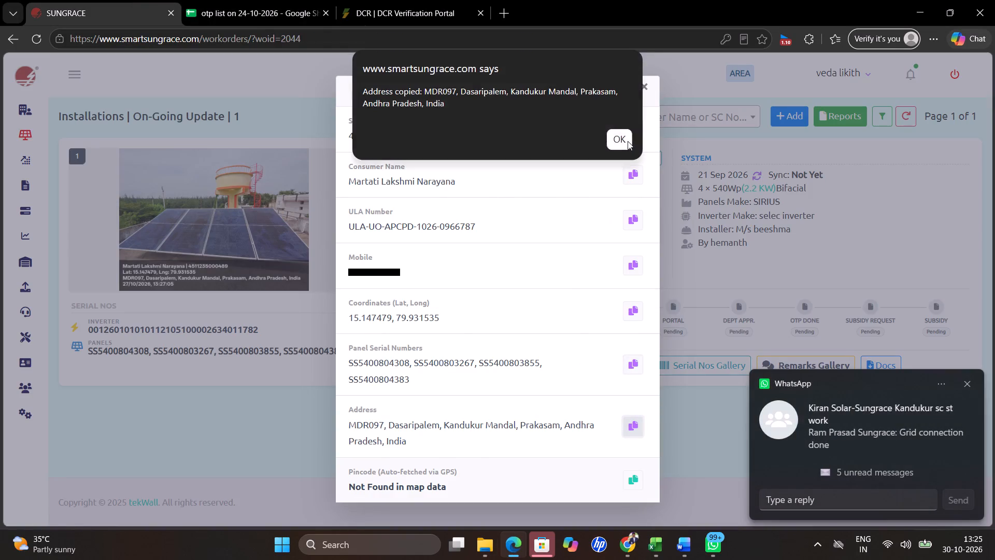
{"action": "left_click", "coordinate": [417, 0]}
{"action": "scroll", "coordinate": [893, 359], "scroll_direction": "down", "scroll_amount": 1}
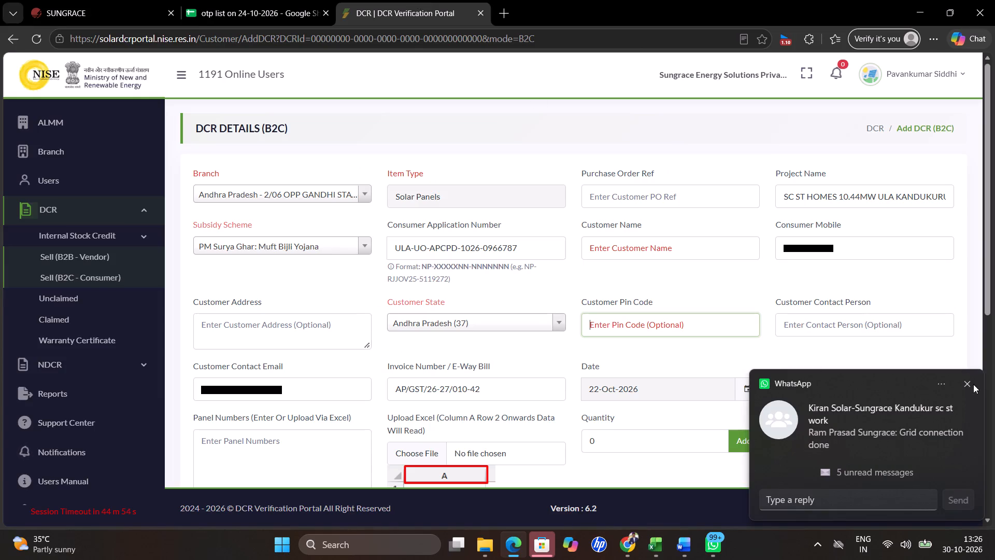
{"action": "left_click", "coordinate": [968, 387]}
{"action": "left_click", "coordinate": [903, 446]}
{"action": "key", "text": "ctrl+v"}
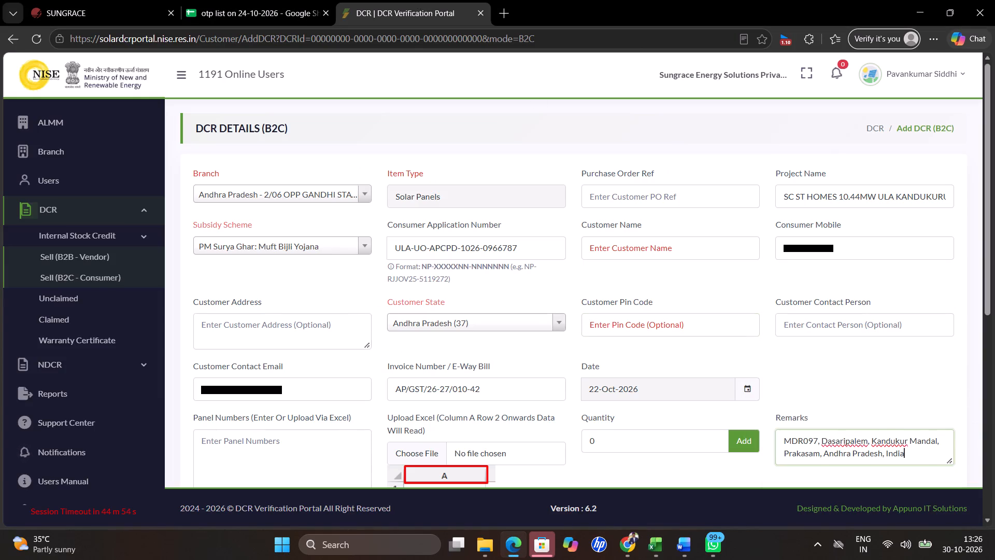
{"action": "left_click", "coordinate": [511, 14]}
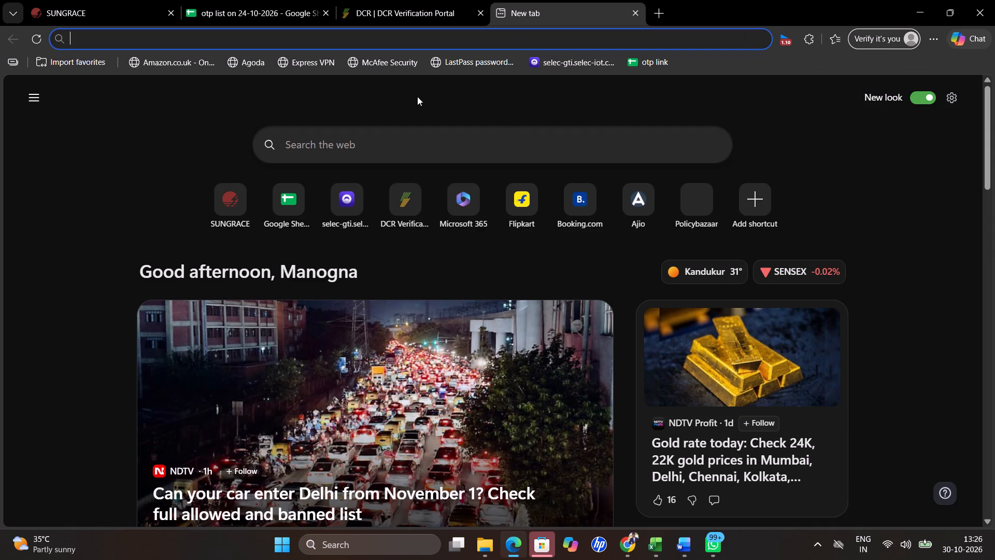
{"action": "key", "text": "ctrl+v"}
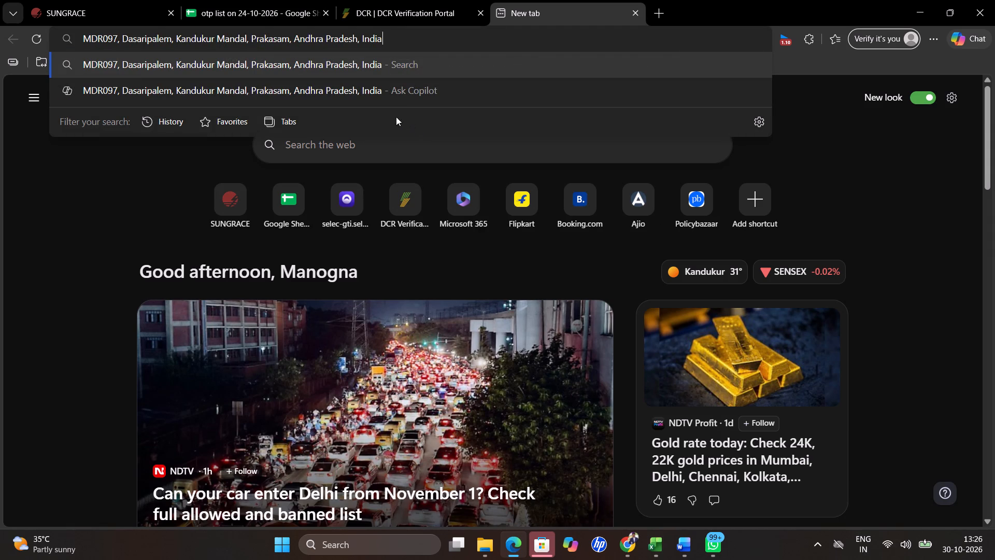
{"action": "key", "text": "space"}
{"action": "key", "text": "p"}
{"action": "key", "text": "i"}
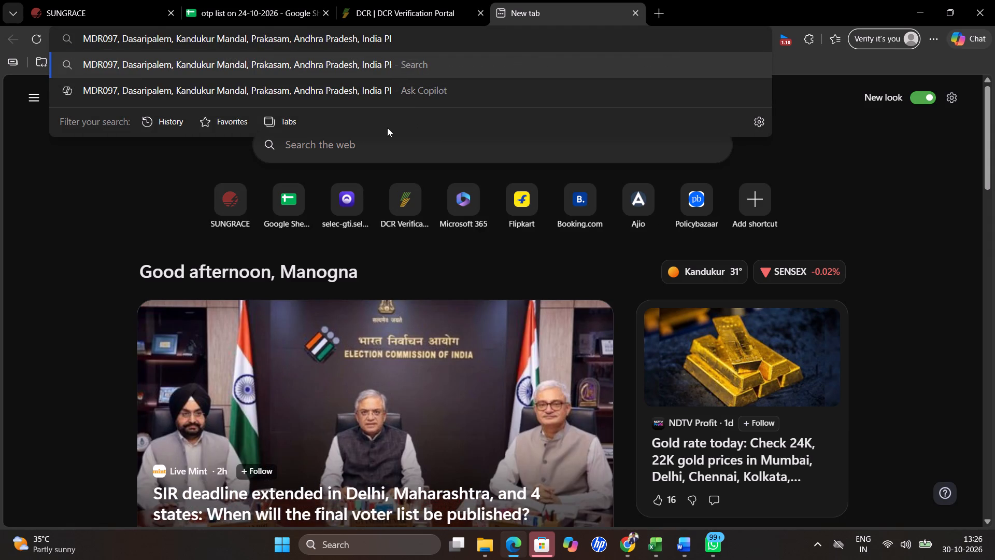
{"action": "key", "text": "n"}
{"action": "key", "text": "c"}
{"action": "key", "text": "o"}
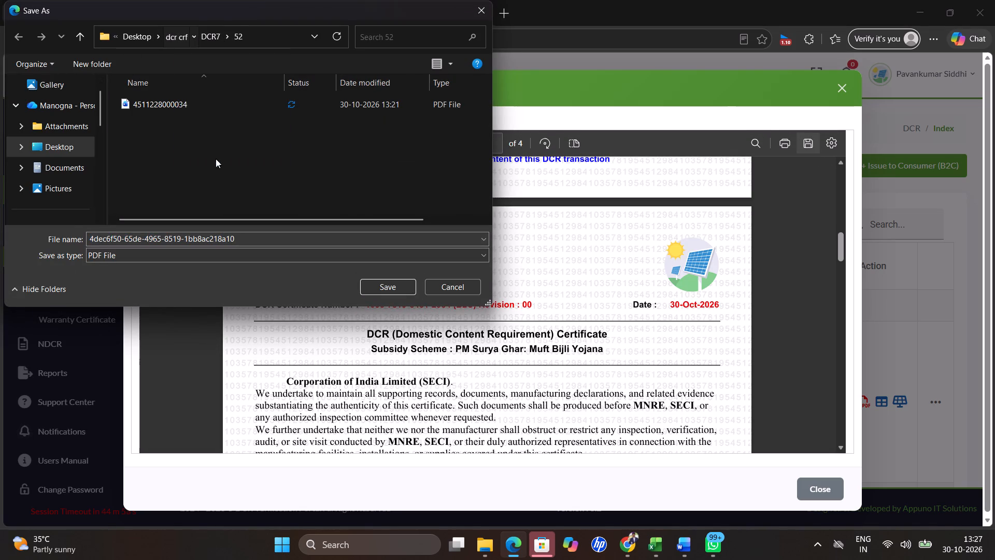
{"action": "scroll", "coordinate": [217, 124], "scroll_direction": "down", "scroll_amount": 14}
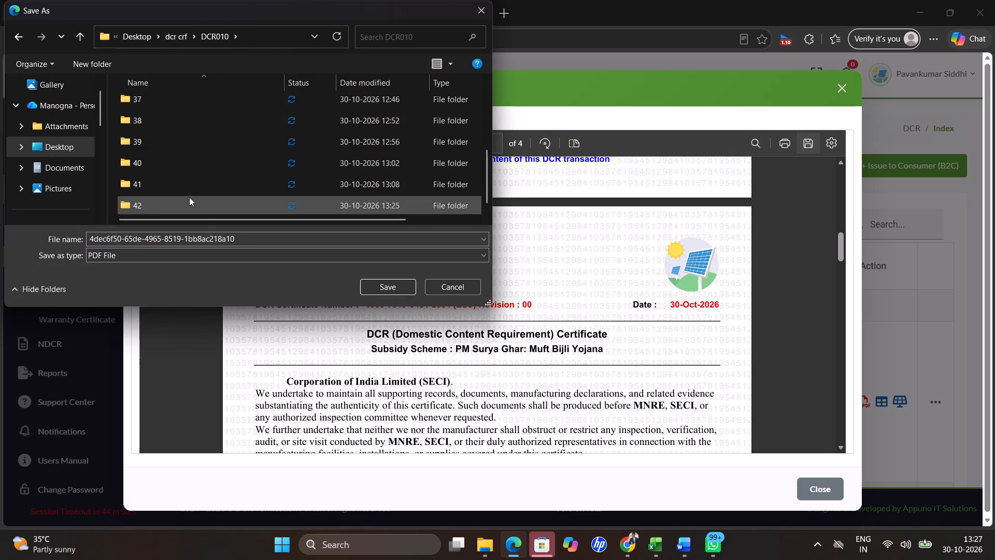
{"action": "double_click", "coordinate": [189, 197]}
{"action": "left_click", "coordinate": [241, 243]}
{"action": "key", "text": "BackSpace"}
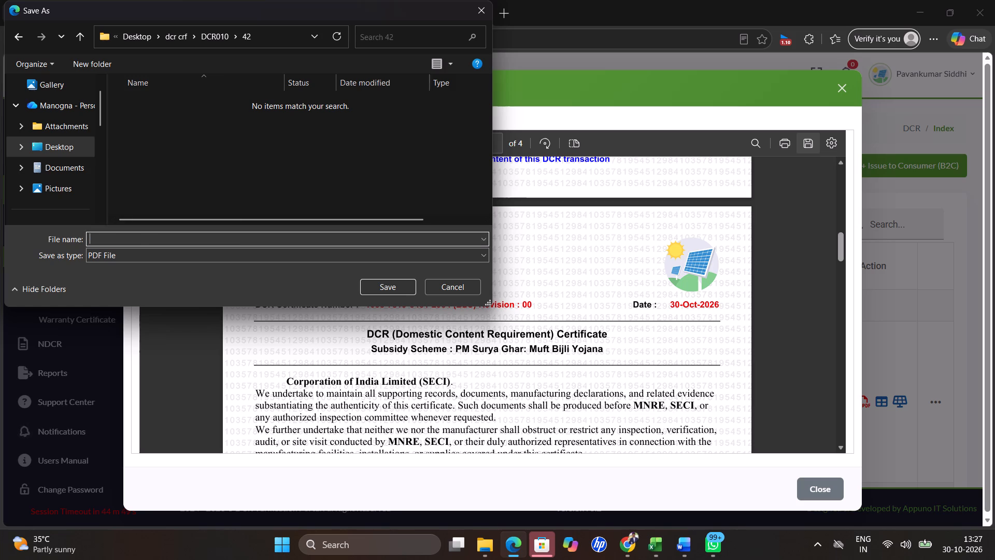
{"action": "key", "text": "ctrl+v"}
{"action": "key", "text": "Return"}
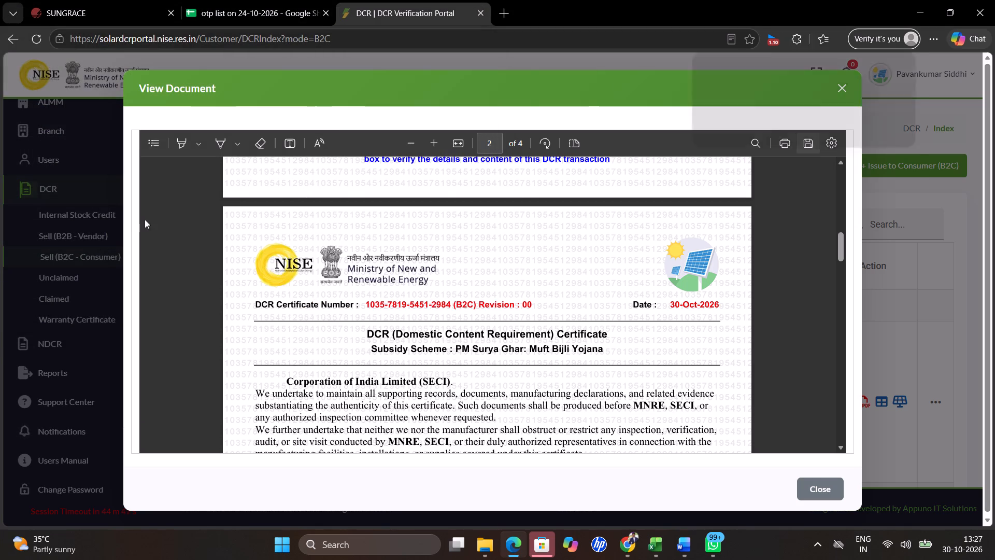
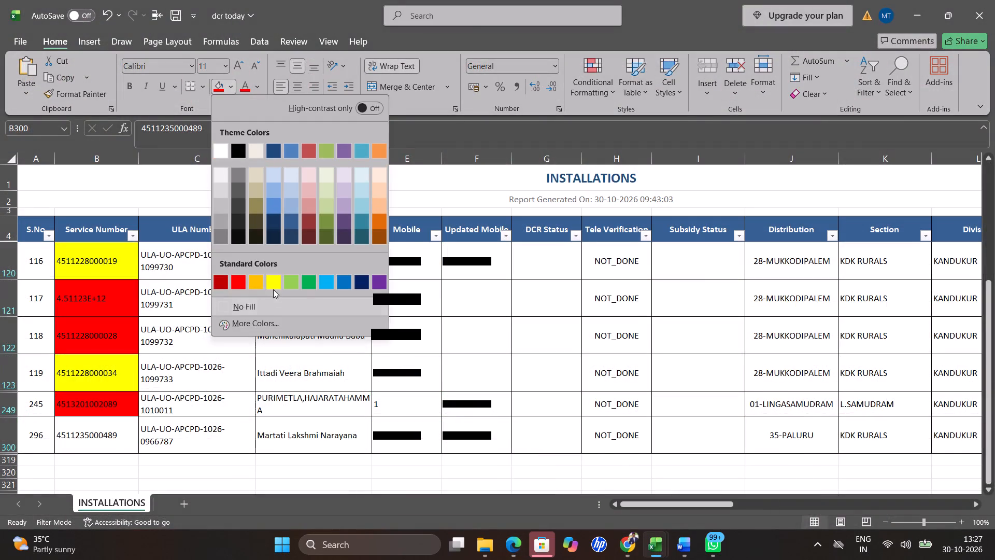
Fill the Service Number cell of the S.No 296 row in the INSTALLATIONS sheet with standard yellow.
{"action": "left_click", "coordinate": [273, 288]}
{"action": "scroll", "coordinate": [368, 415], "scroll_direction": "up", "scroll_amount": 15}
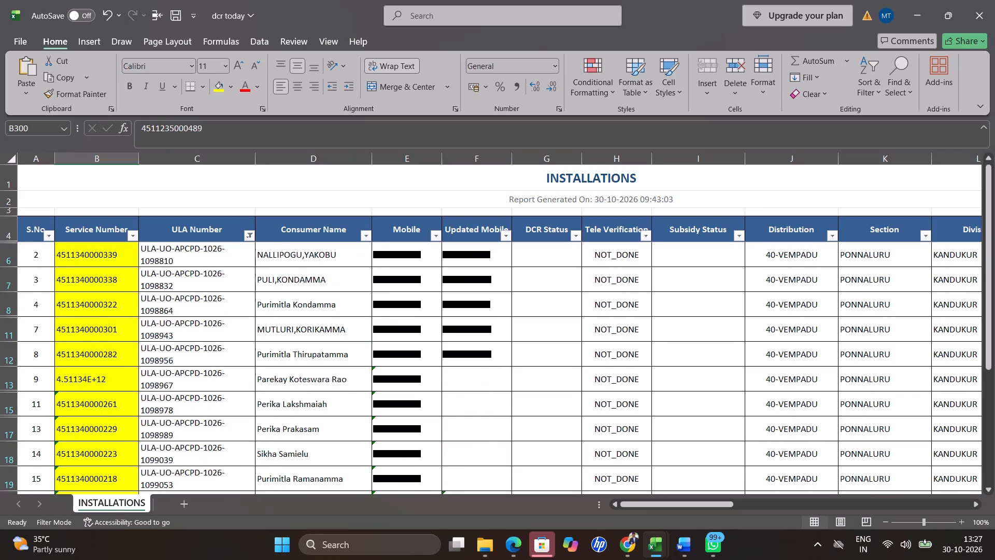
{"action": "scroll", "coordinate": [399, 331], "scroll_direction": "up", "scroll_amount": 20}
{"action": "scroll", "coordinate": [399, 331], "scroll_direction": "up", "scroll_amount": 10}
{"action": "scroll", "coordinate": [399, 331], "scroll_direction": "up", "scroll_amount": 16}
{"action": "scroll", "coordinate": [292, 346], "scroll_direction": "up", "scroll_amount": 11}
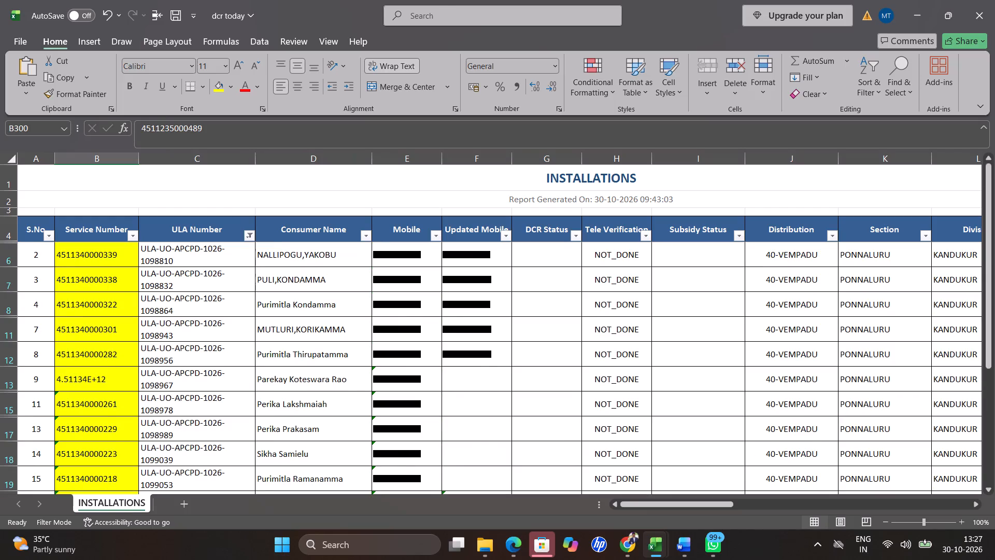
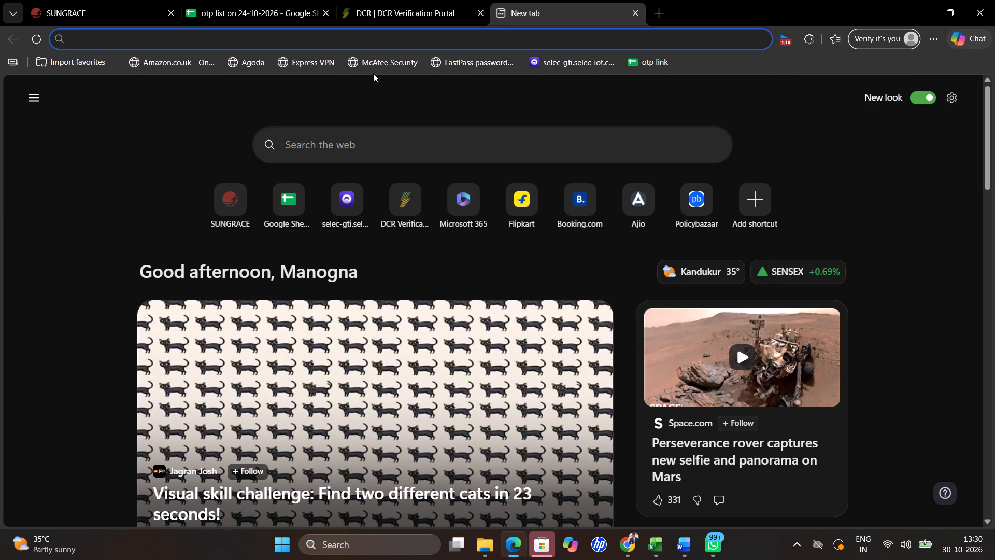
Open the National Portal for Rooftop Solar vendor site (vendor.pmsuryaghar.gov.in) at its my-application page in the new tab.
{"action": "type", "text": "pmsg"}
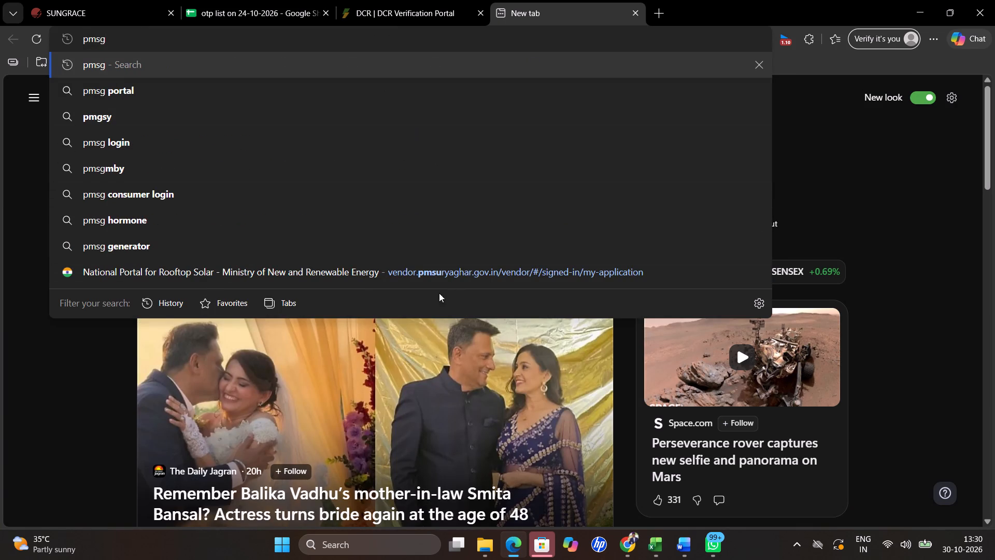
{"action": "left_click", "coordinate": [454, 275]}
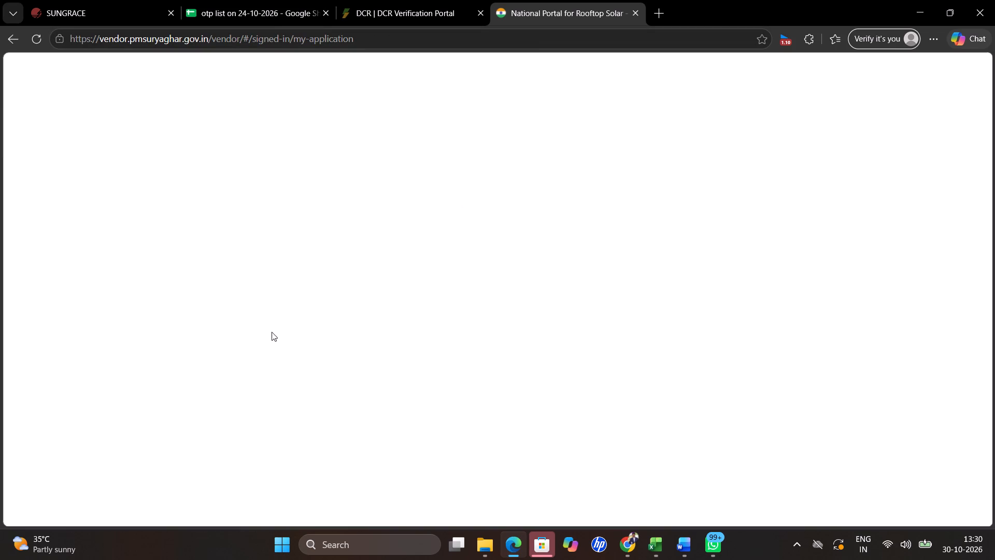
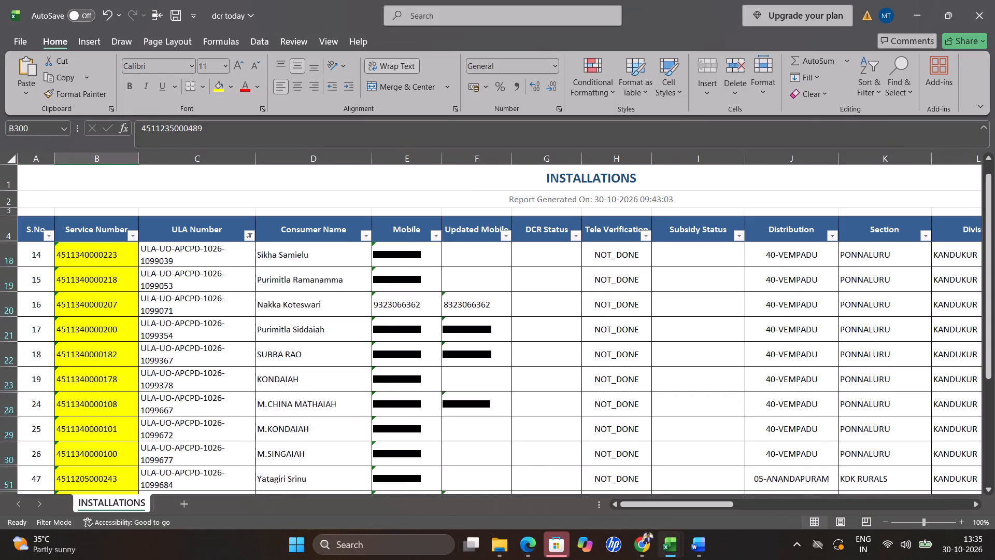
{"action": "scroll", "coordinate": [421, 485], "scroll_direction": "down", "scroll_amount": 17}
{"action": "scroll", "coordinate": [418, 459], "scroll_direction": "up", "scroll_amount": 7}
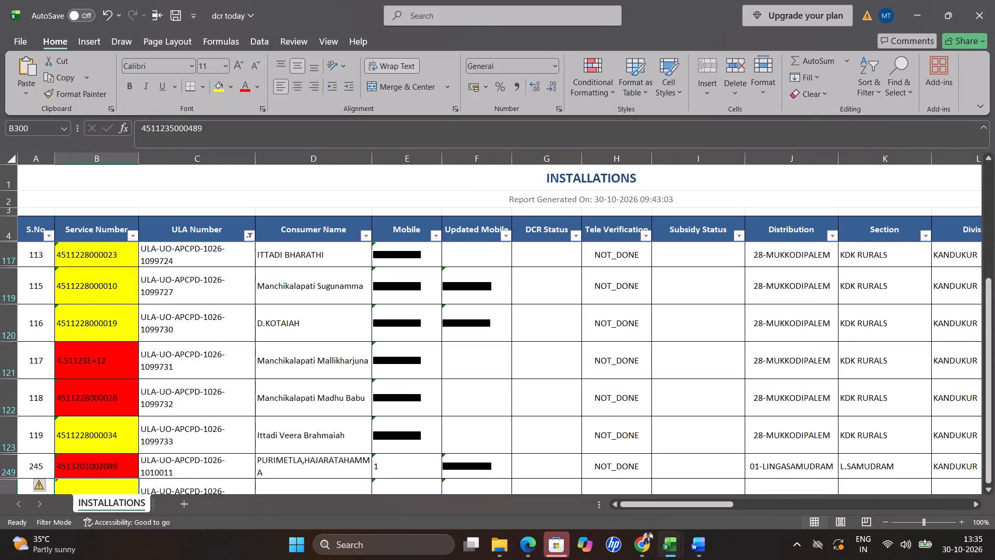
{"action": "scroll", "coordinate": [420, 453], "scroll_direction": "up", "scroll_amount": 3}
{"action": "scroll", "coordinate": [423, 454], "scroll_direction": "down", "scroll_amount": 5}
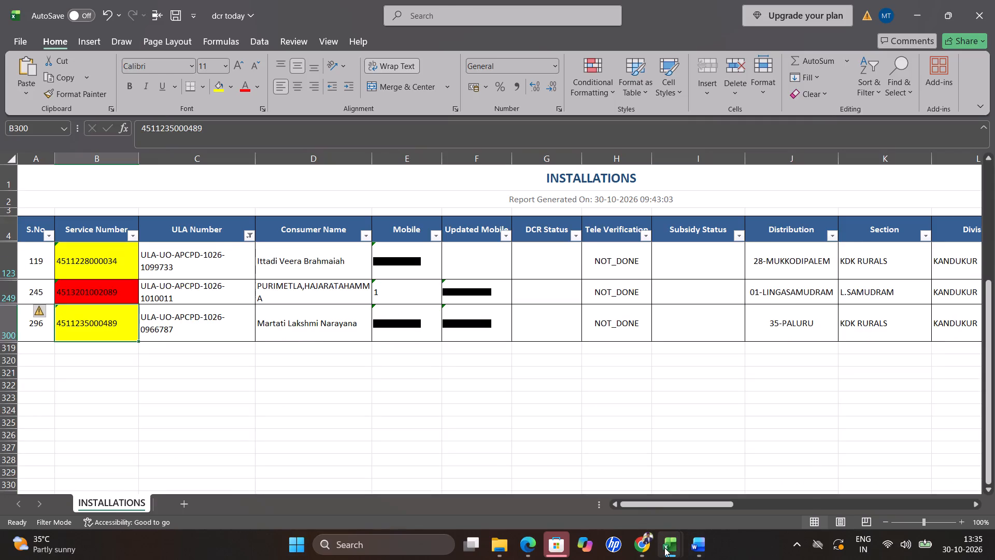
Save the Book1 workbook of service and panel numbers in the Downloads folder under the name Book10.
{"action": "left_click", "coordinate": [696, 499]}
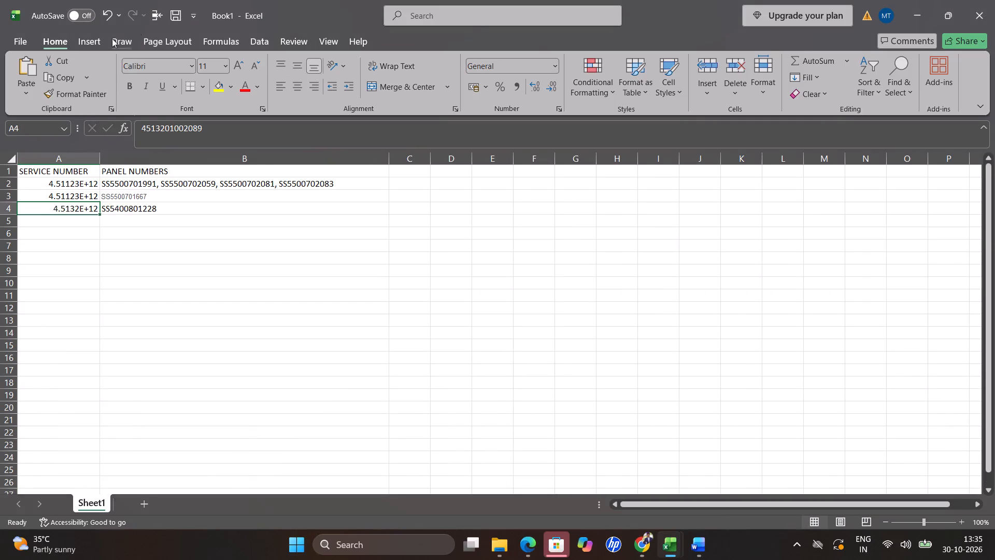
{"action": "left_click", "coordinate": [27, 42]}
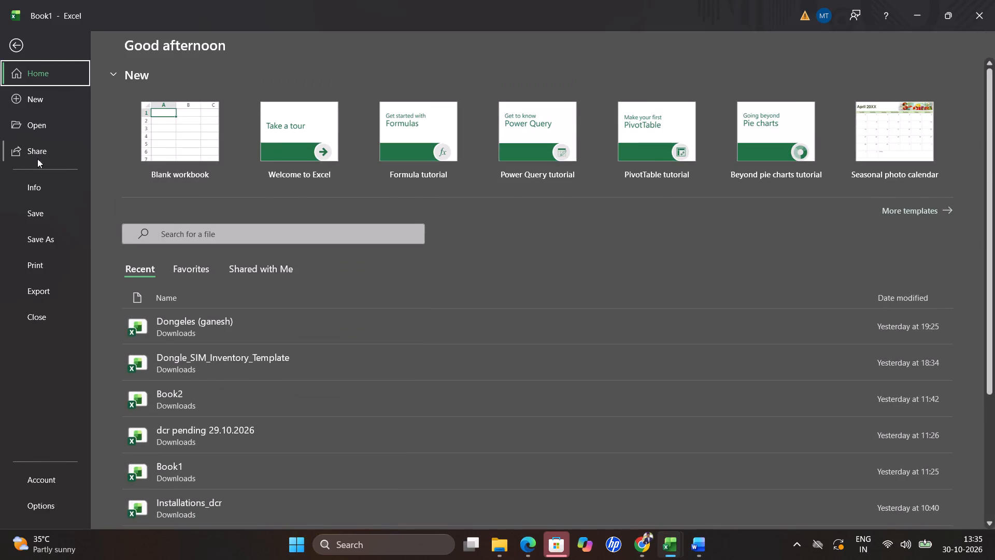
{"action": "left_click", "coordinate": [30, 212]}
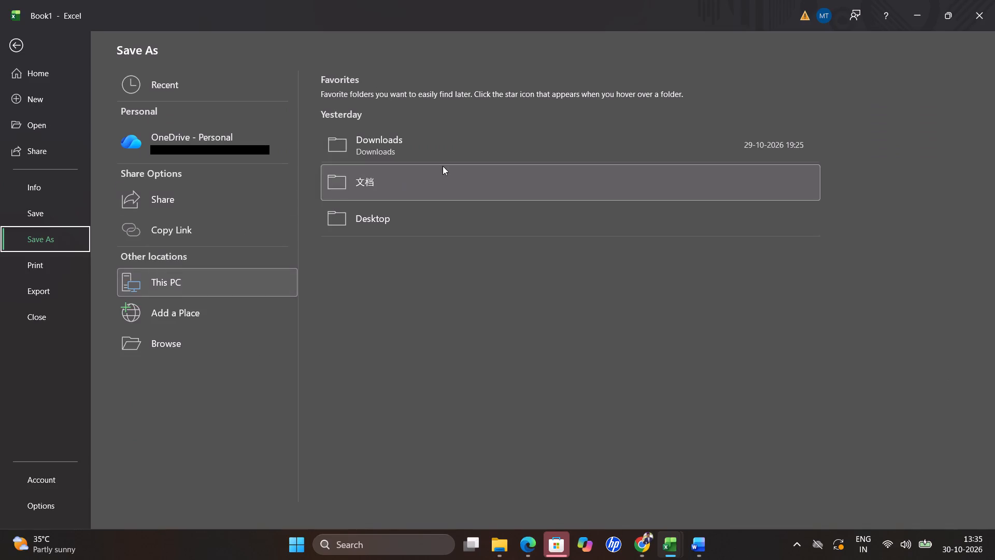
{"action": "left_click", "coordinate": [441, 150]}
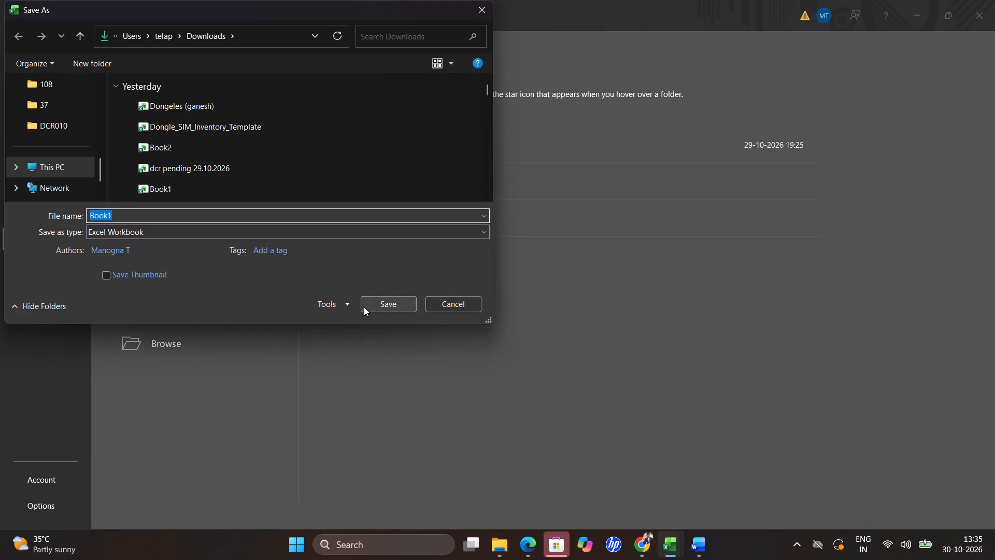
{"action": "left_click", "coordinate": [381, 303]}
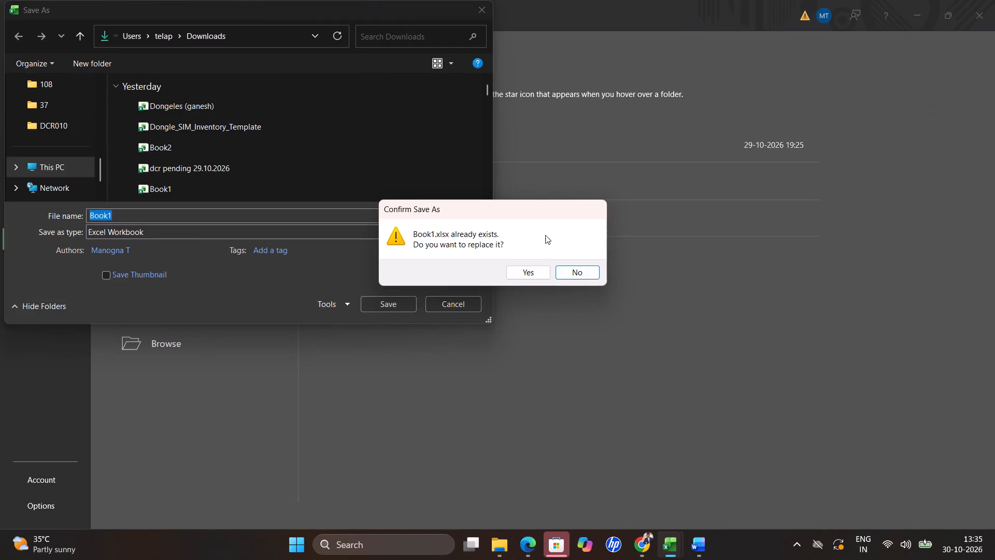
{"action": "left_click", "coordinate": [293, 212]}
{"action": "left_click", "coordinate": [581, 275]}
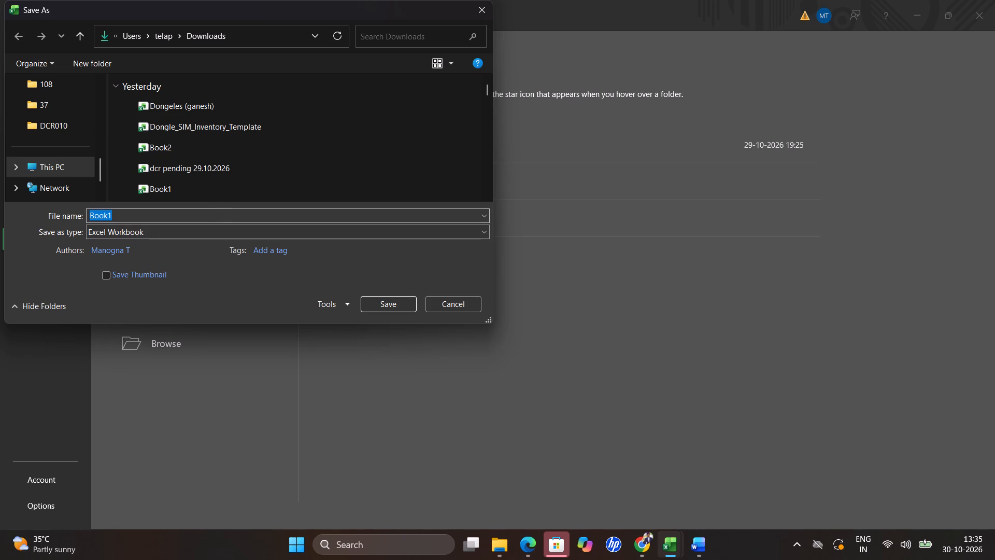
{"action": "left_click", "coordinate": [200, 210]}
{"action": "left_click", "coordinate": [200, 216]}
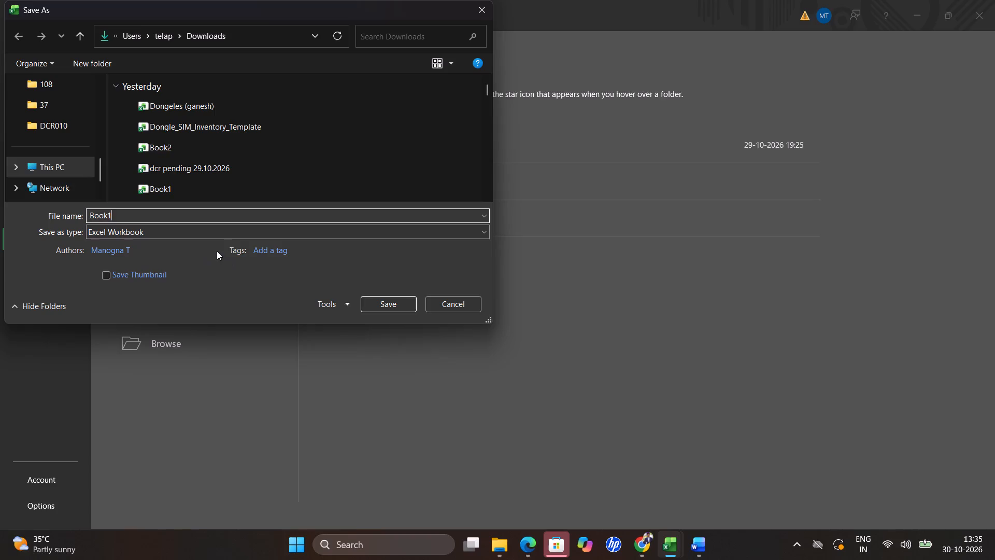
{"action": "key", "text": "0"}
{"action": "key", "text": "Return"}
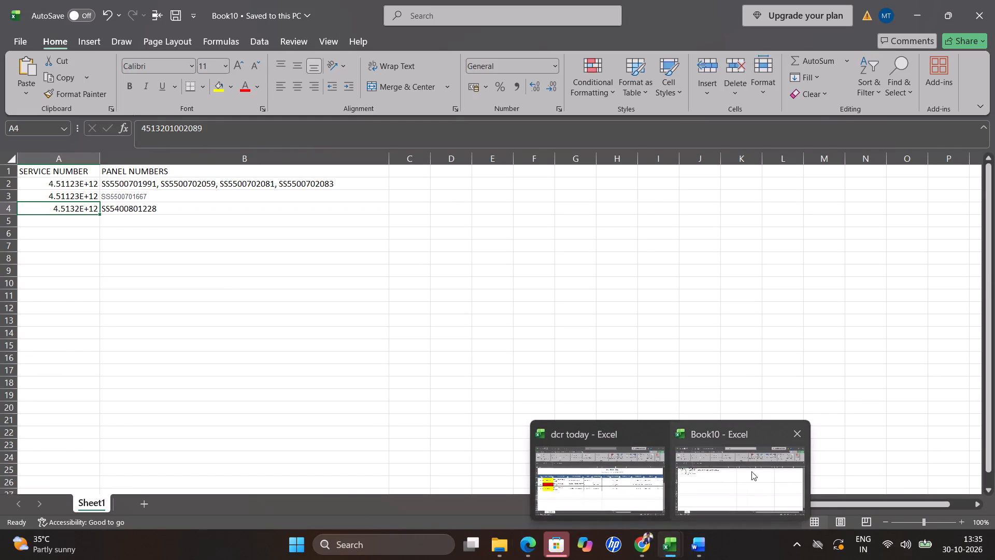
Switch to File Explorer and open the Downloads folder.
{"action": "left_click", "coordinate": [499, 544]}
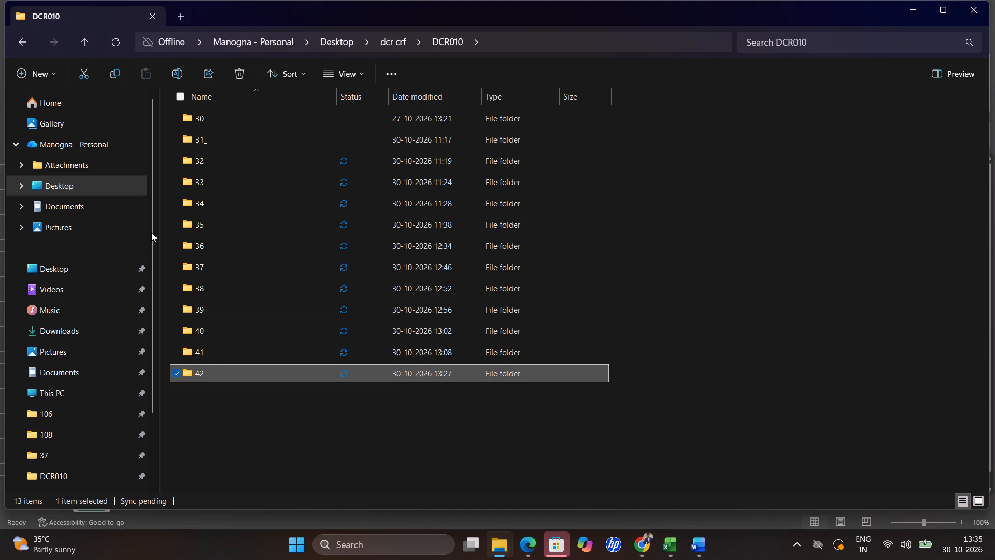
{"action": "left_click", "coordinate": [53, 318]}
{"action": "left_click_drag", "start_coordinate": [49, 320], "coordinate": [51, 328]}
{"action": "left_click", "coordinate": [51, 328]}
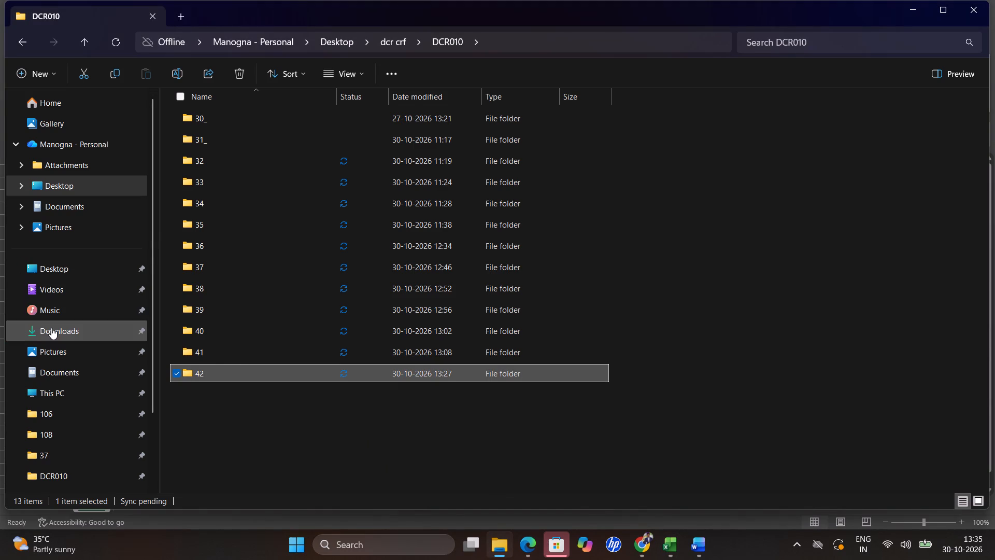
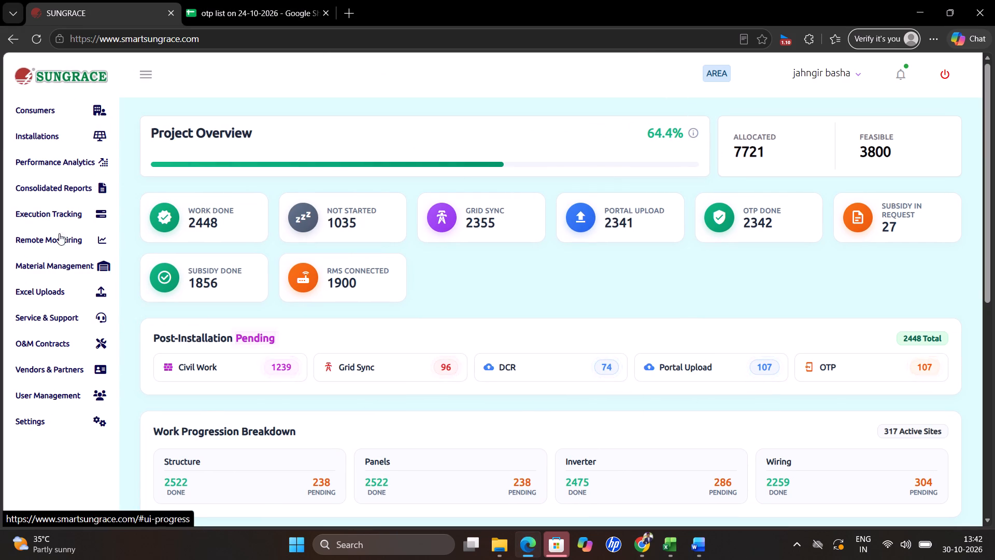
Create a new issue against Site/Vendor (Installations) in Material Dispatch and proceed to its outward issue form.
{"action": "left_click", "coordinate": [59, 265]}
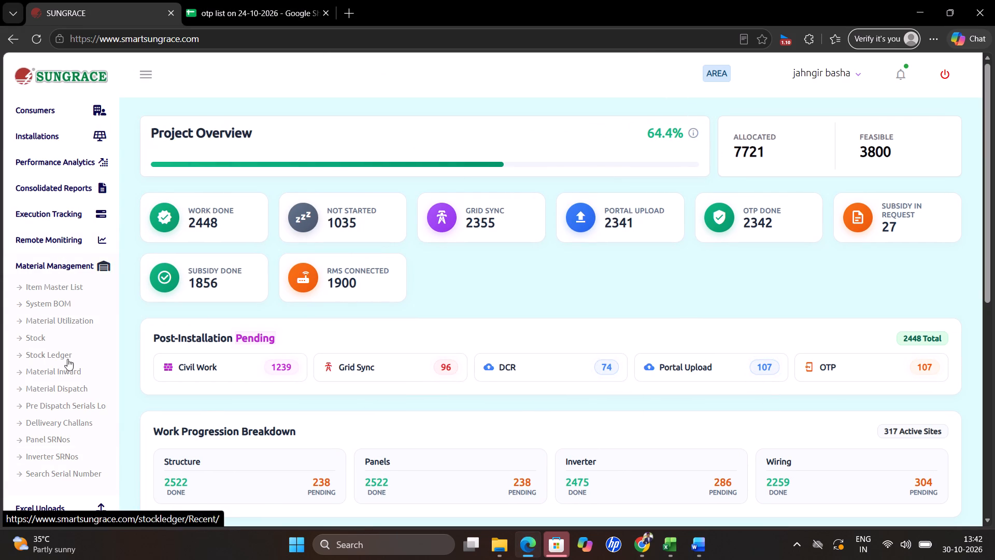
{"action": "left_click", "coordinate": [63, 384]}
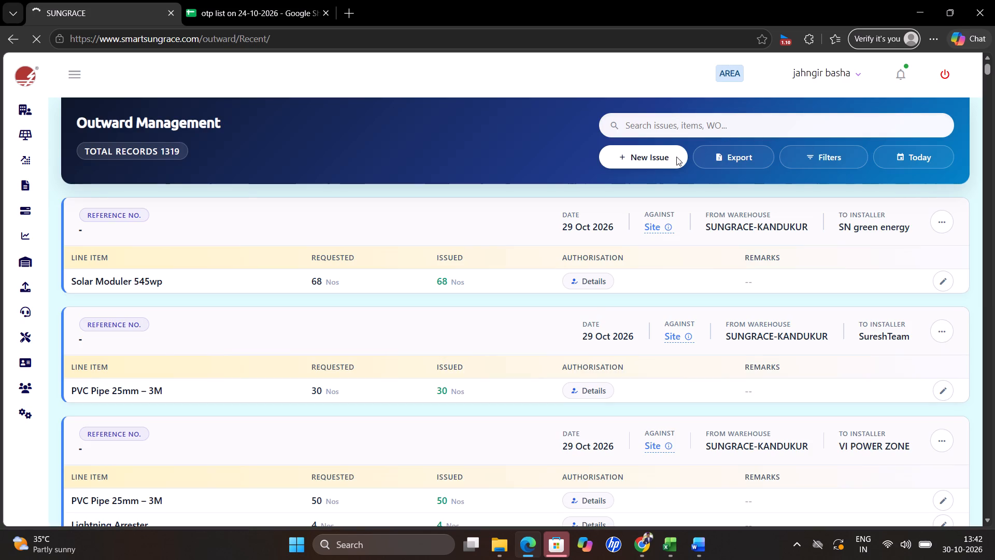
{"action": "left_click", "coordinate": [662, 166]}
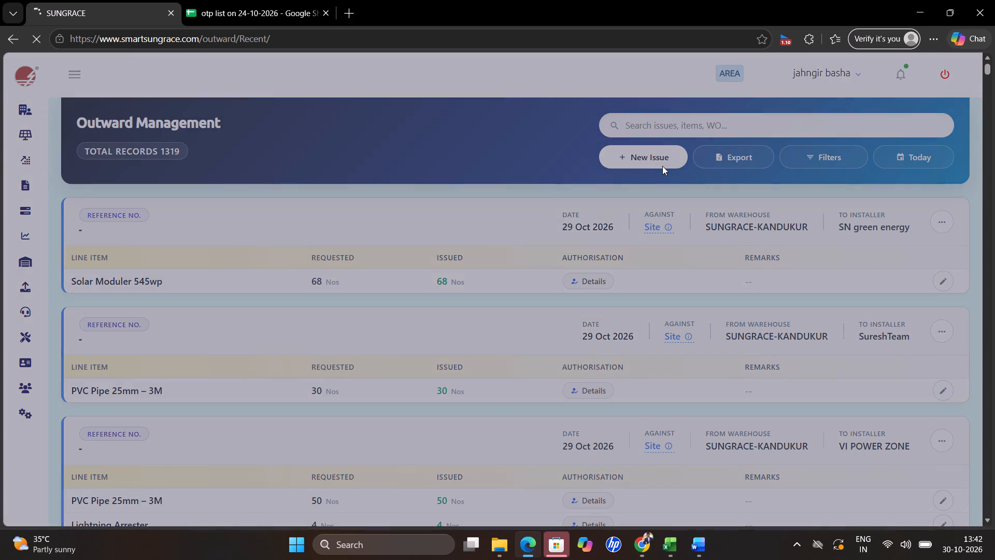
{"action": "left_click_drag", "start_coordinate": [580, 289], "coordinate": [528, 298]}
{"action": "left_click", "coordinate": [528, 298]}
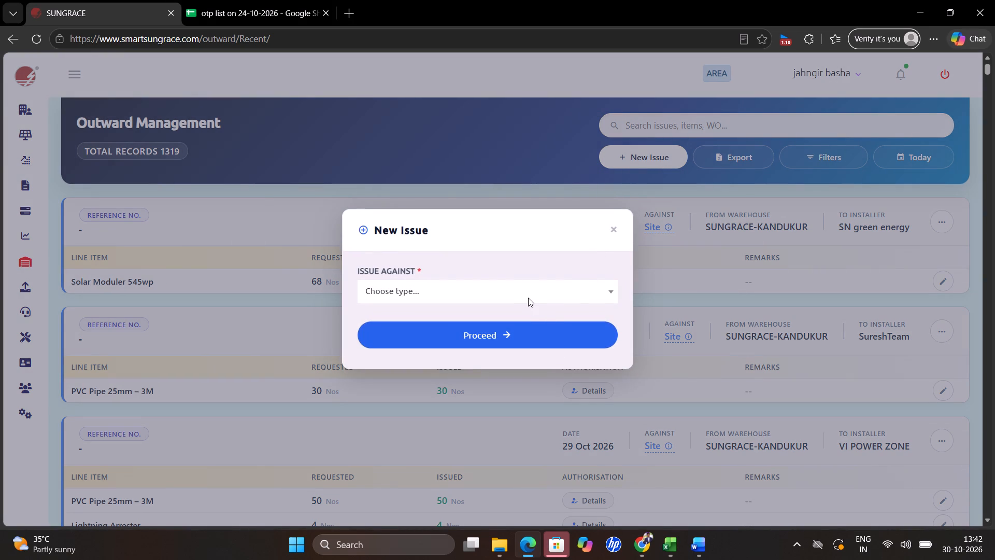
{"action": "left_click", "coordinate": [611, 292]}
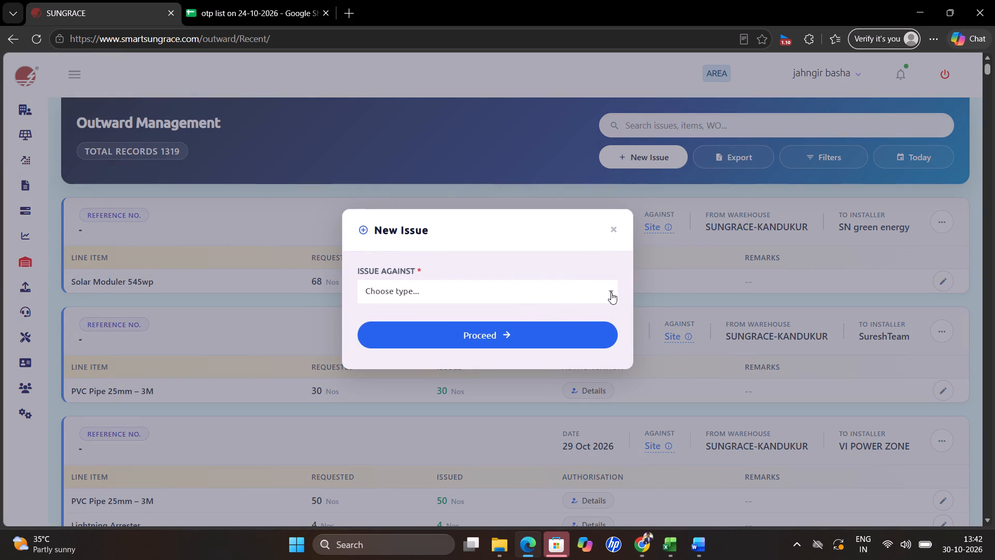
{"action": "left_click", "coordinate": [611, 292]}
{"action": "left_click", "coordinate": [611, 292]}
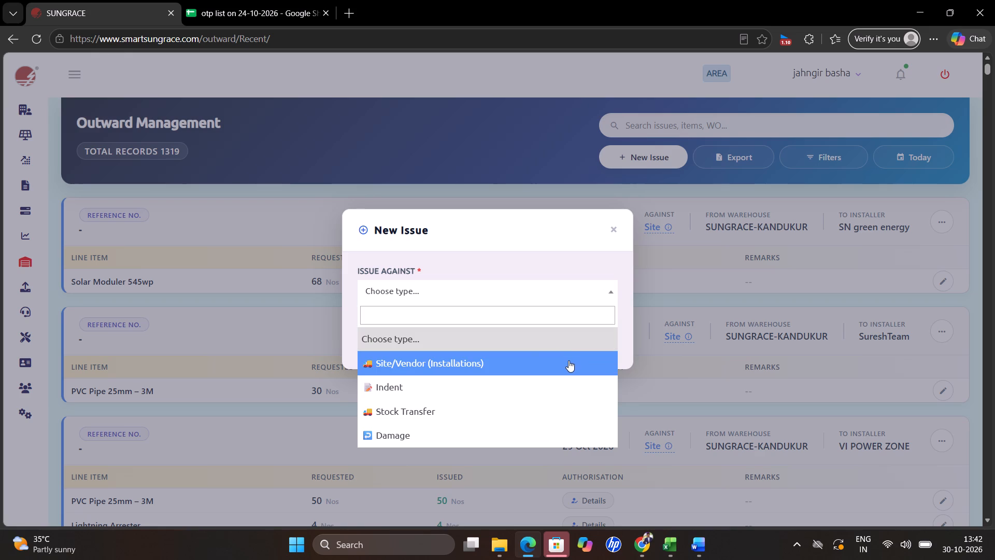
{"action": "left_click", "coordinate": [568, 360]}
{"action": "left_click", "coordinate": [560, 339]}
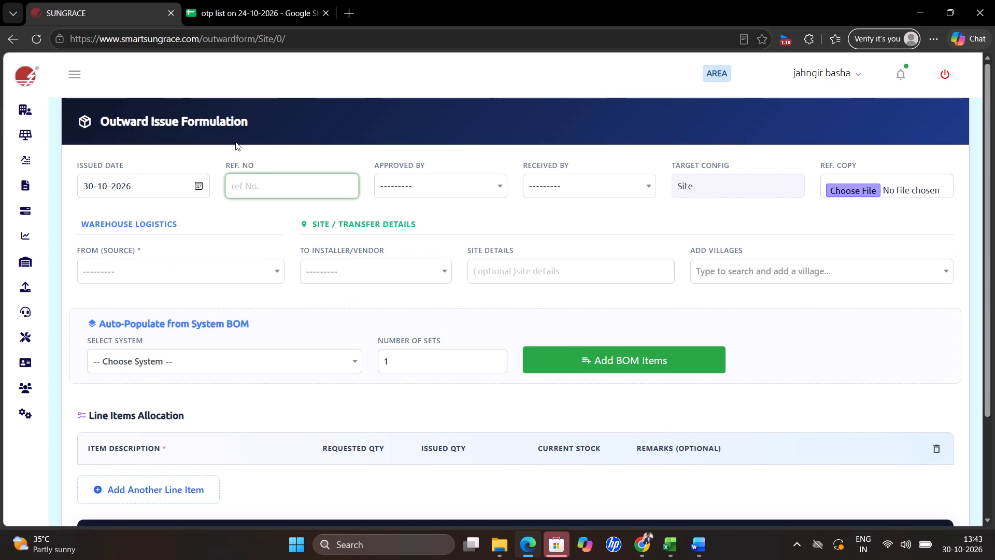
Set the issued date to 29-10-2026, with the signed-in user as approver and Ganesh as receiver.
{"action": "left_click", "coordinate": [193, 183]}
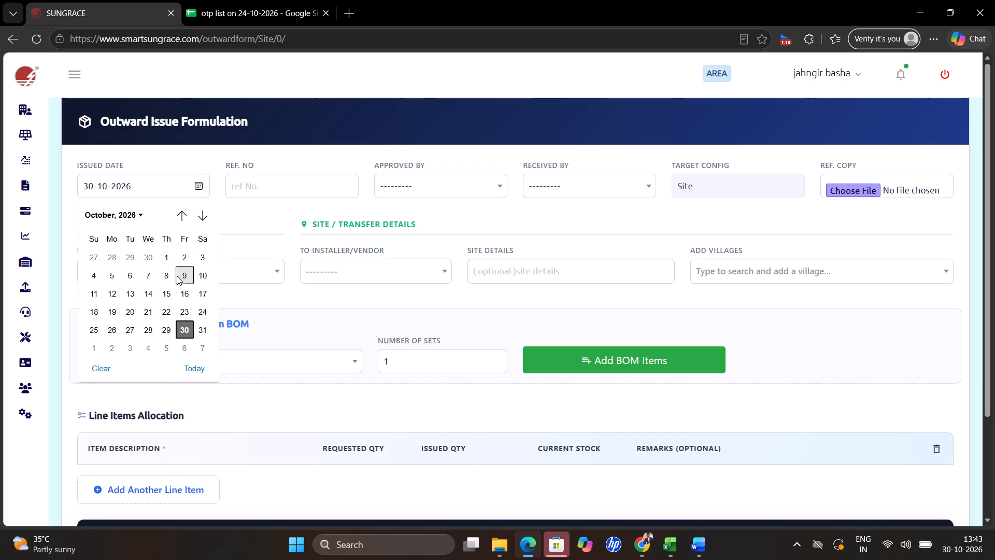
{"action": "left_click", "coordinate": [166, 329]}
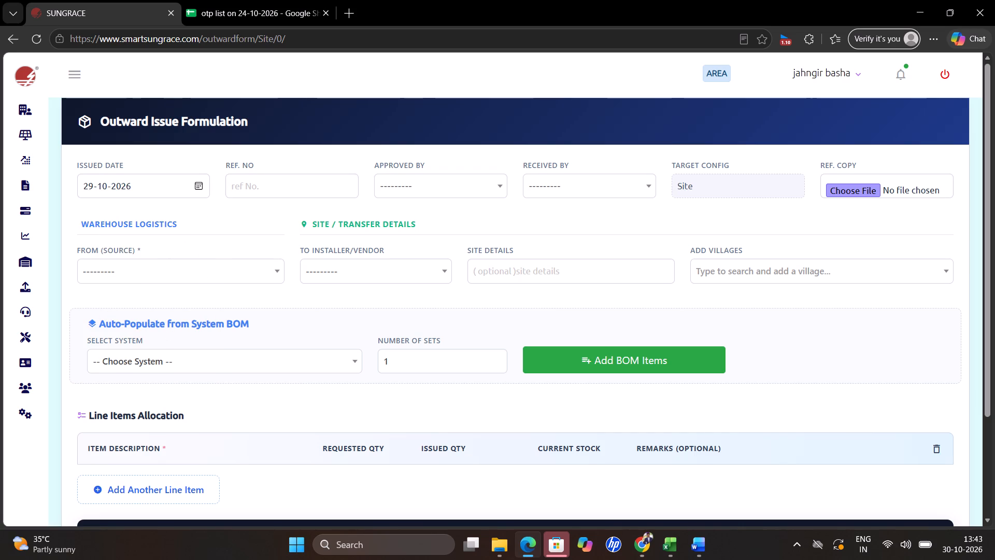
{"action": "left_click", "coordinate": [401, 191]}
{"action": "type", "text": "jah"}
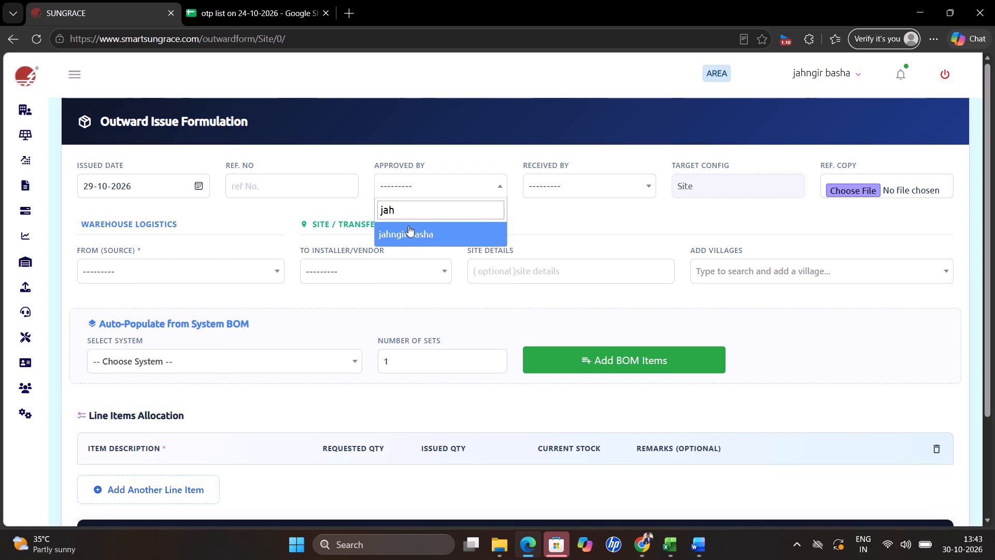
{"action": "left_click", "coordinate": [409, 231]}
{"action": "left_click", "coordinate": [555, 190]}
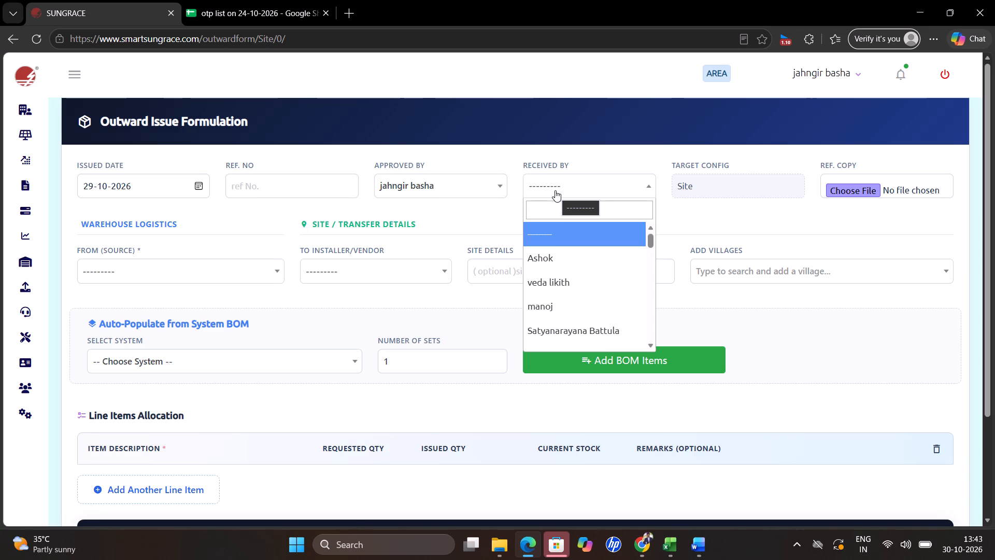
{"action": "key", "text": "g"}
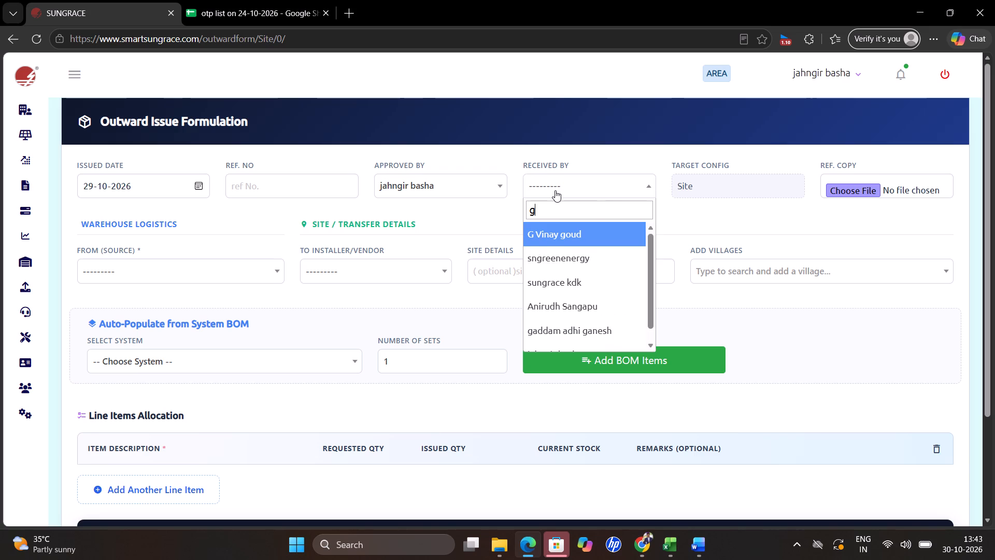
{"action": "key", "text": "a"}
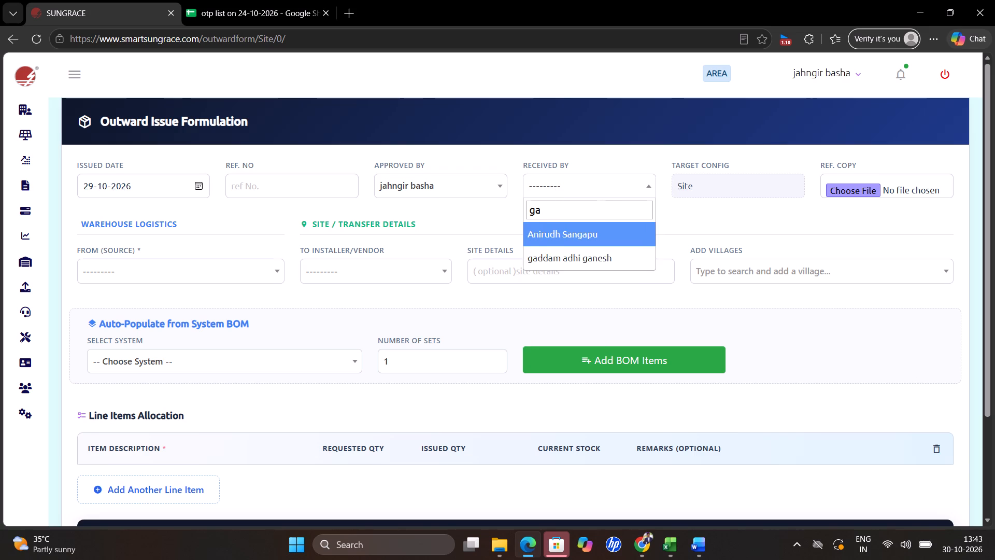
{"action": "left_click", "coordinate": [567, 251]}
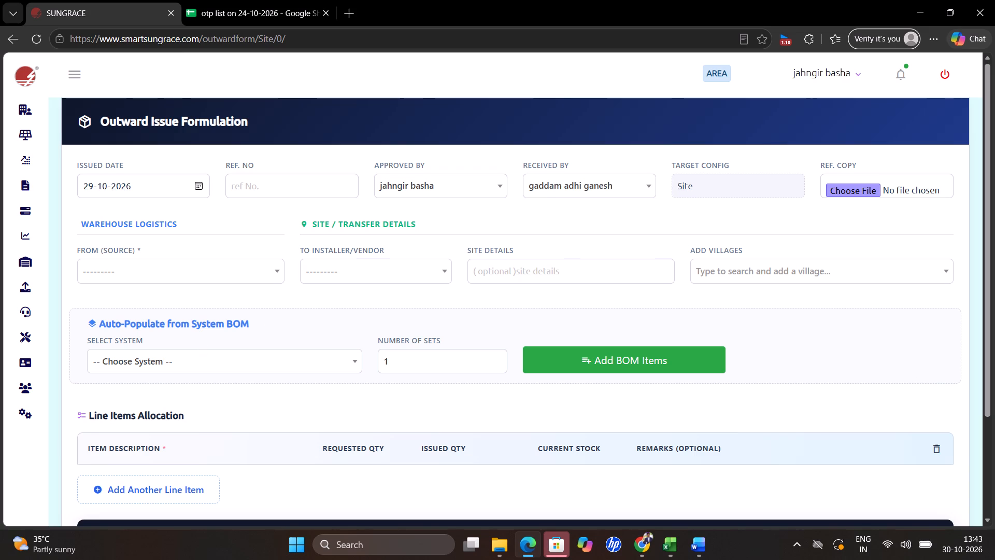
Choose SUNGRACE-KANDUKUR as the source warehouse and Sungrace Energy Solutions Pvt Ltd-V001 as the installer/vendor.
{"action": "left_click", "coordinate": [208, 277]}
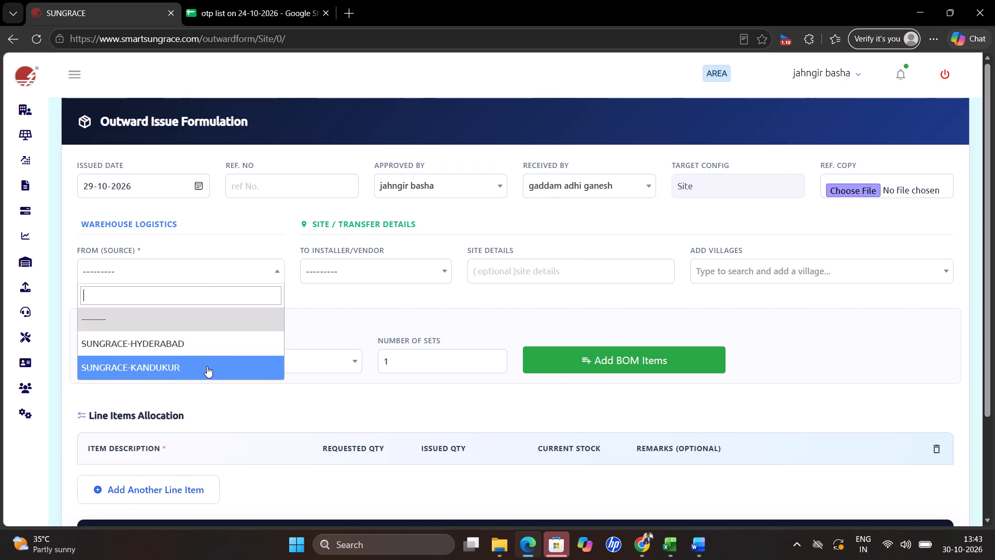
{"action": "left_click", "coordinate": [207, 366]}
{"action": "left_click", "coordinate": [349, 270]}
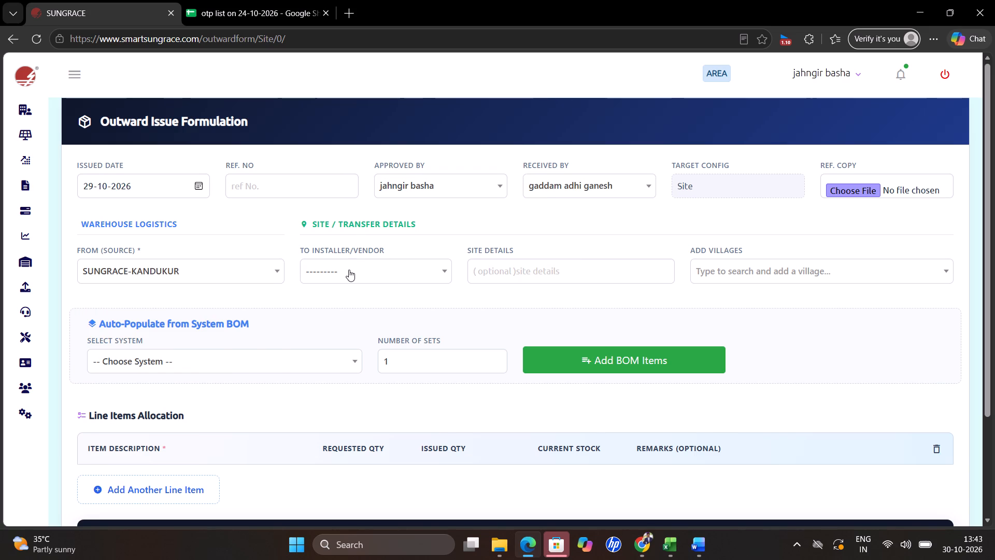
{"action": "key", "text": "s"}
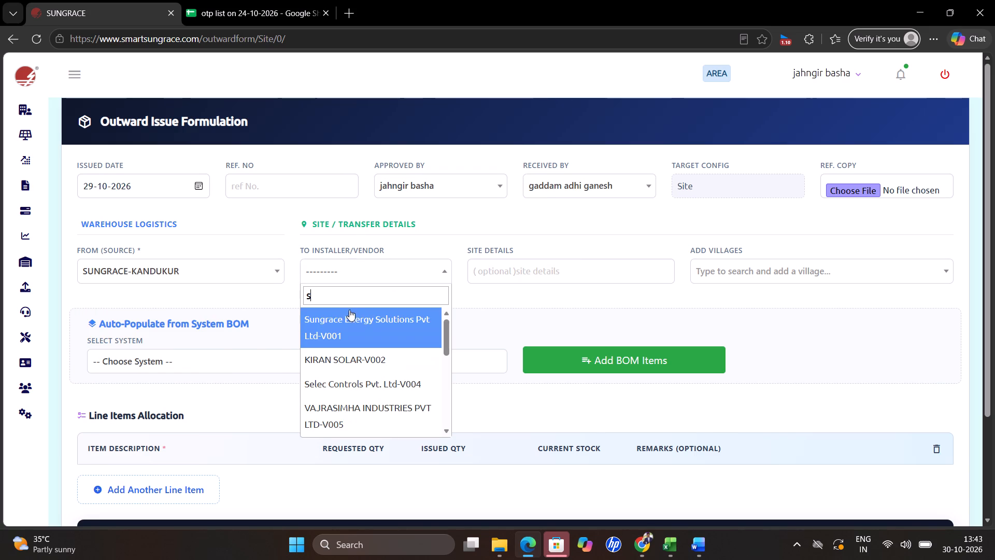
{"action": "left_click", "coordinate": [360, 326]}
Add a Dongles line item to the outward issue with a requested quantity of 50.
{"action": "scroll", "coordinate": [367, 305], "scroll_direction": "down", "scroll_amount": 1}
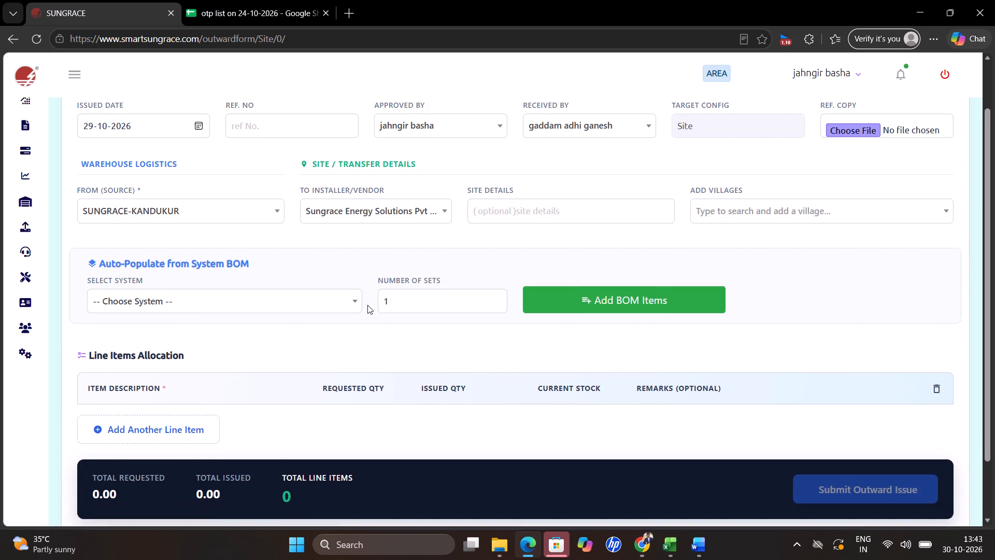
{"action": "scroll", "coordinate": [367, 305], "scroll_direction": "down", "scroll_amount": 2}
{"action": "left_click", "coordinate": [198, 369]}
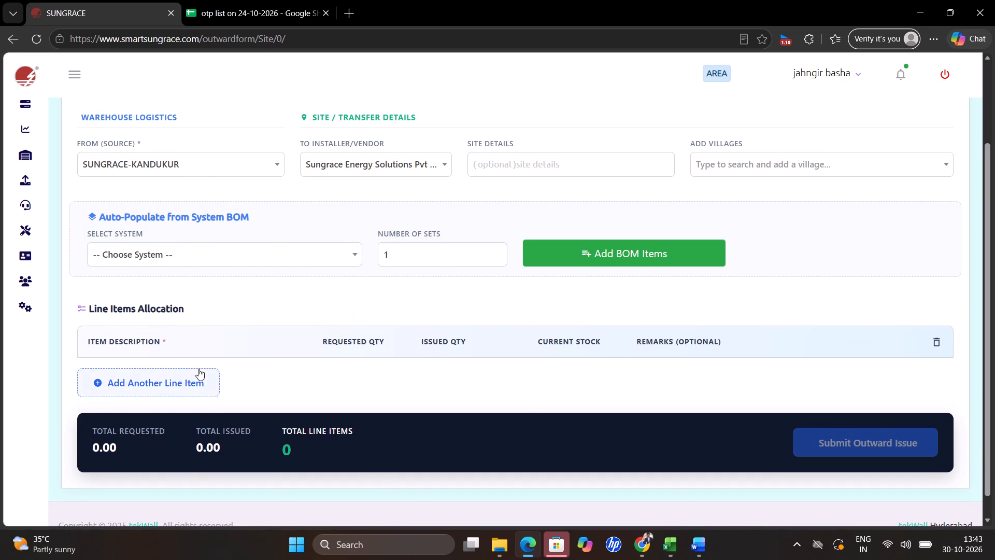
{"action": "left_click", "coordinate": [194, 302]}
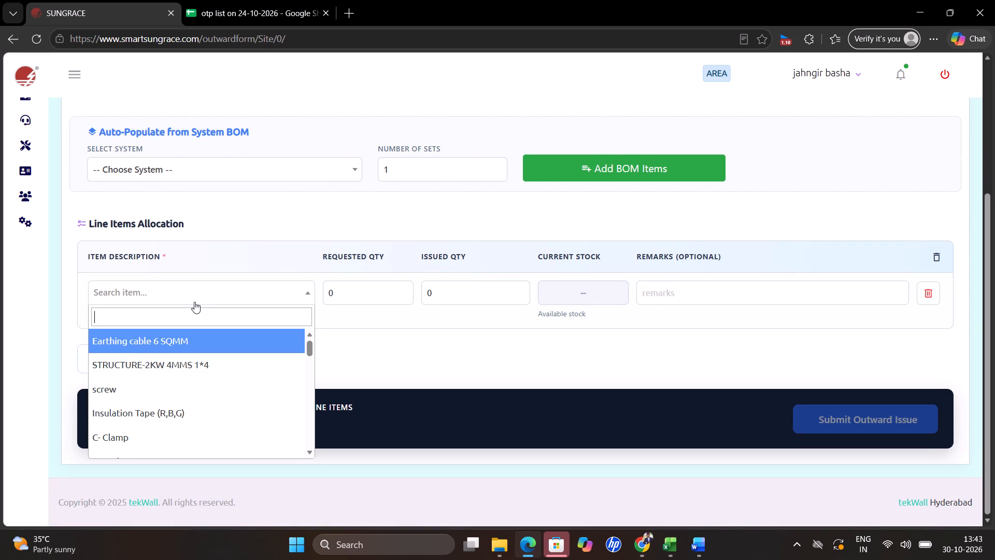
{"action": "type", "text": "don"}
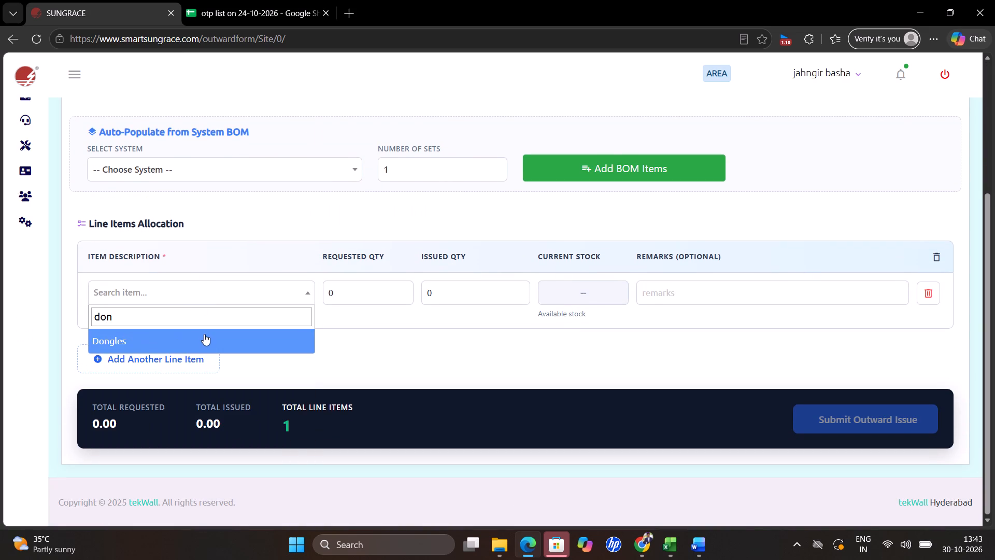
{"action": "left_click", "coordinate": [204, 334]}
{"action": "left_click", "coordinate": [359, 293]}
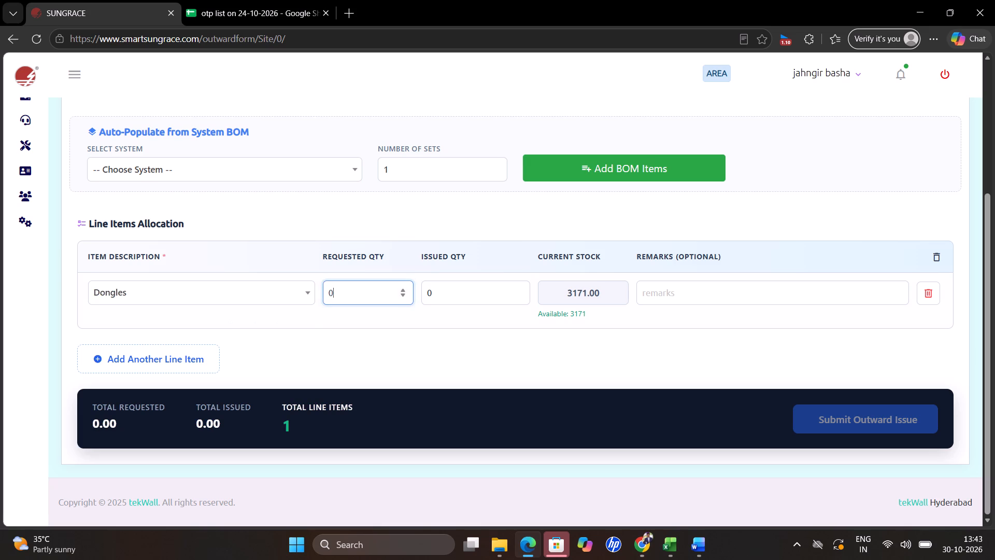
{"action": "key", "text": "BackSpace"}
{"action": "type", "text": "50"}
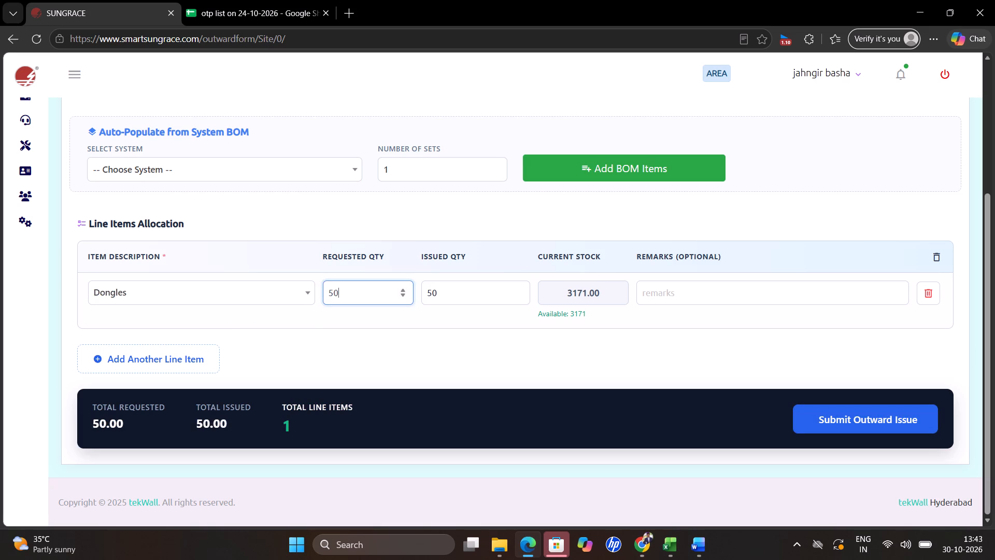
Add a second line item for sims to the outward issue with a requested quantity of 50.
{"action": "left_click", "coordinate": [205, 356]}
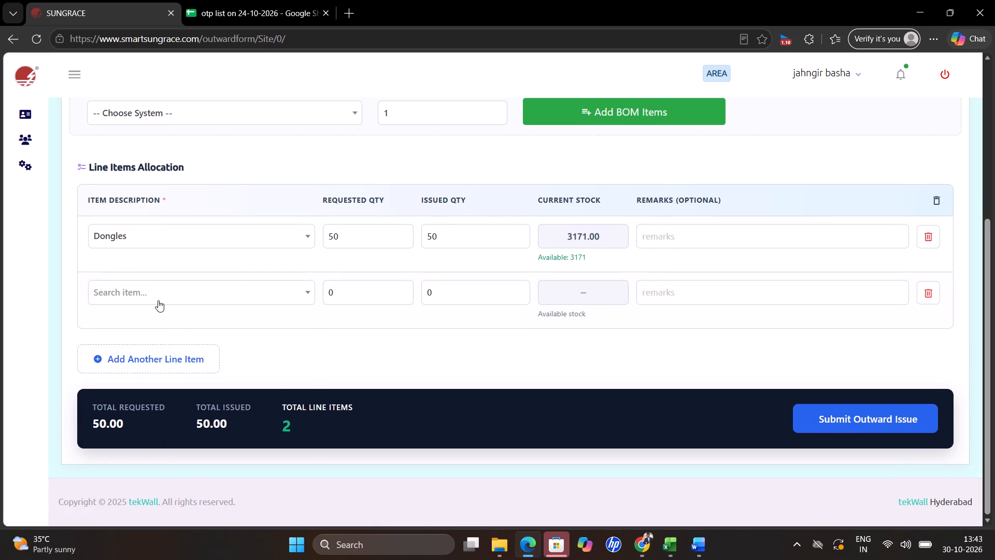
{"action": "left_click", "coordinate": [155, 293]}
{"action": "type", "text": "sim"}
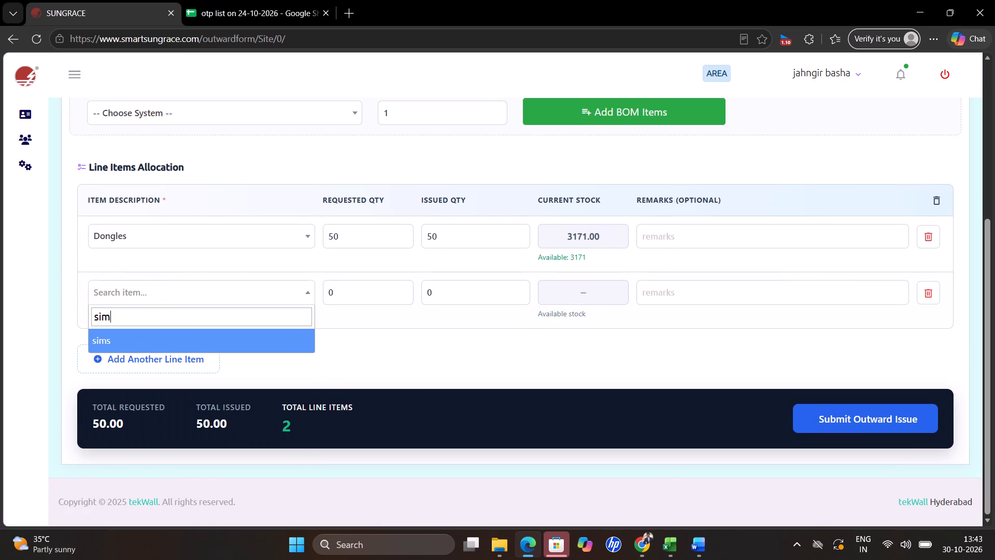
{"action": "left_click", "coordinate": [170, 341]}
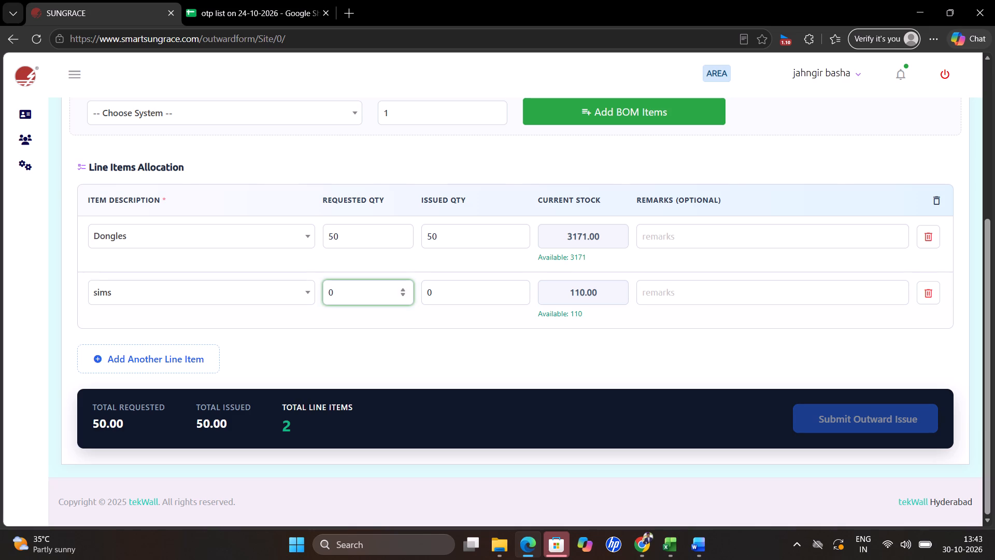
{"action": "left_click", "coordinate": [340, 294]}
{"action": "key", "text": "BackSpace"}
{"action": "type", "text": "50"}
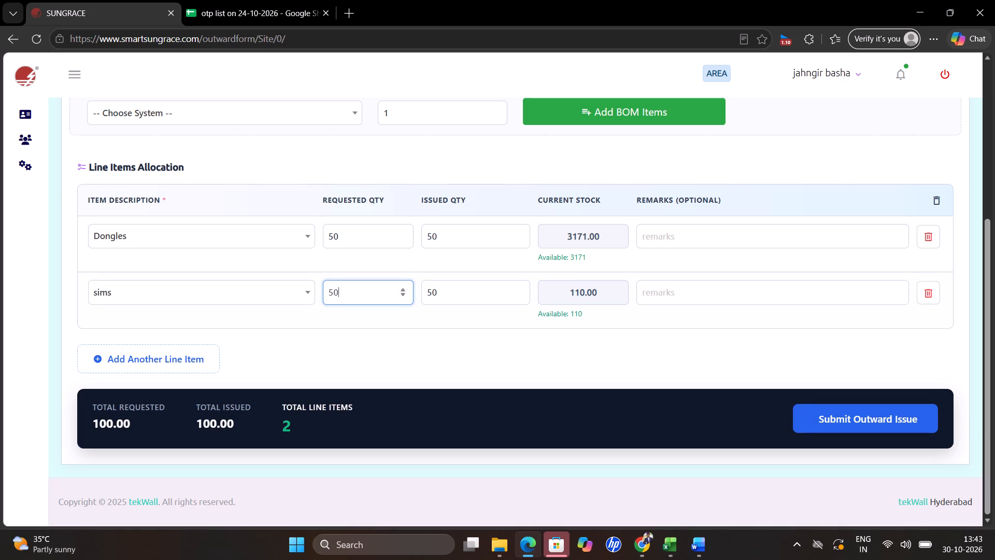
Submit the outward issue of dongles and sims and confirm the dispatch from warehouse SUNGRACE-KANDUKUR.
{"action": "left_click", "coordinate": [837, 413]}
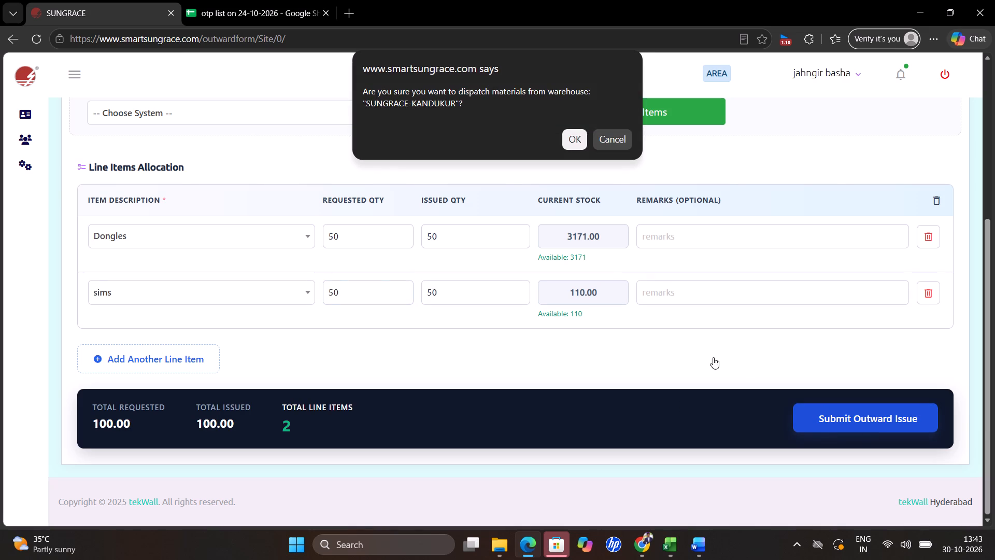
{"action": "left_click", "coordinate": [574, 145]}
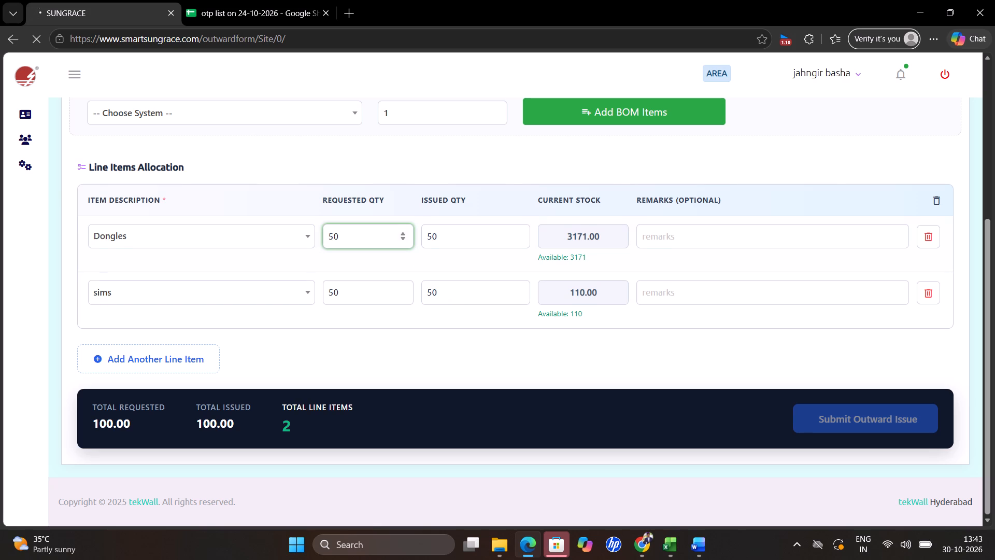
{"action": "scroll", "coordinate": [401, 245], "scroll_direction": "up", "scroll_amount": 4}
{"action": "left_click", "coordinate": [562, 155]}
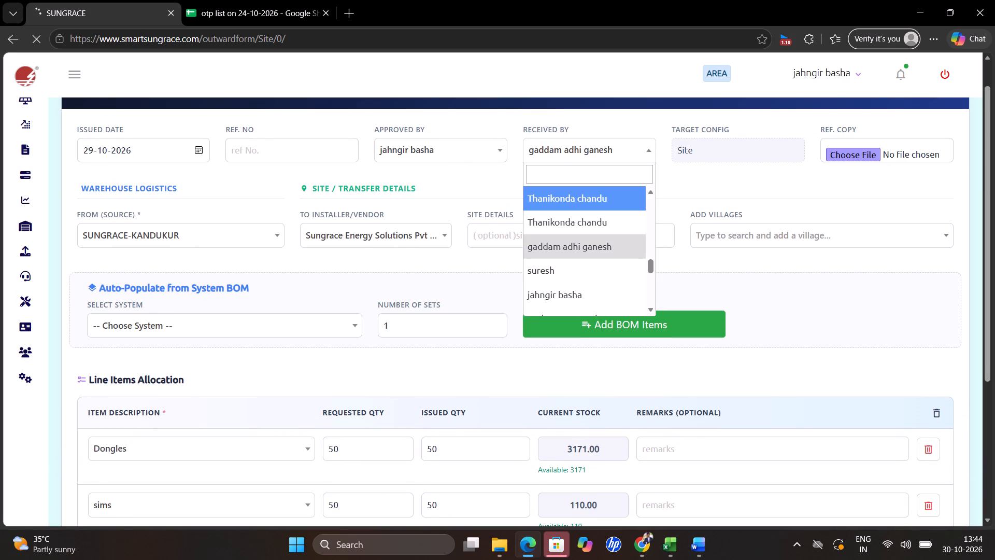
{"action": "left_click", "coordinate": [723, 301]}
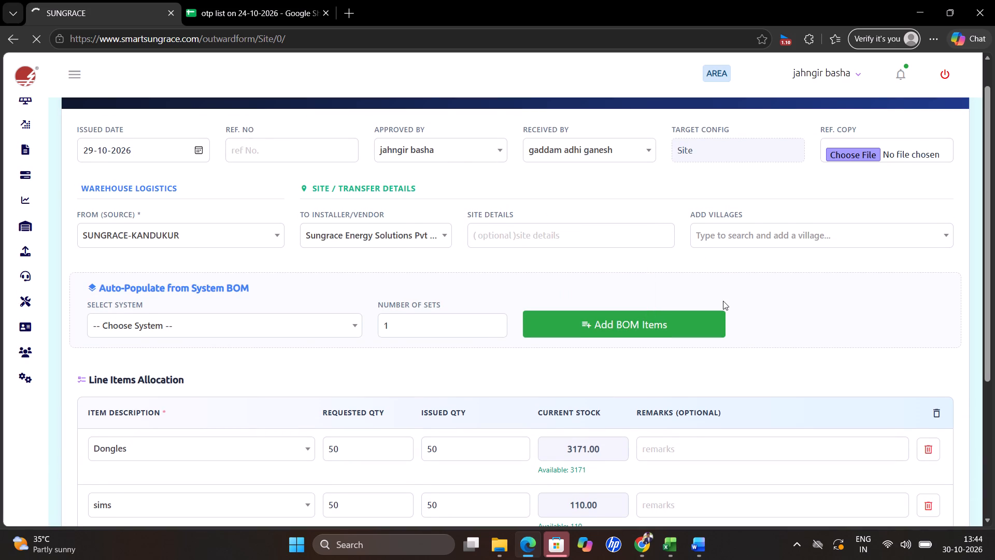
{"action": "scroll", "coordinate": [659, 276], "scroll_direction": "down", "scroll_amount": 2}
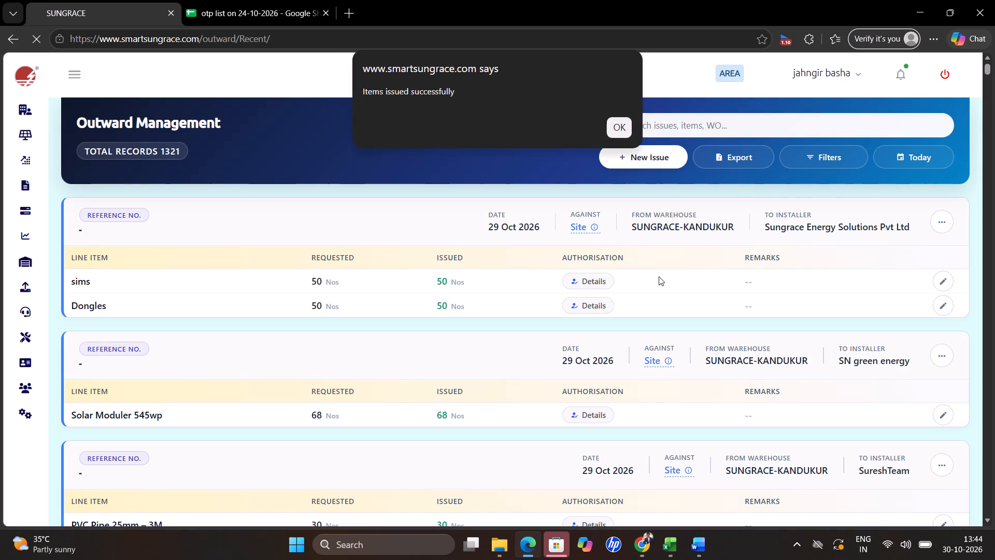
{"action": "left_click", "coordinate": [620, 126]}
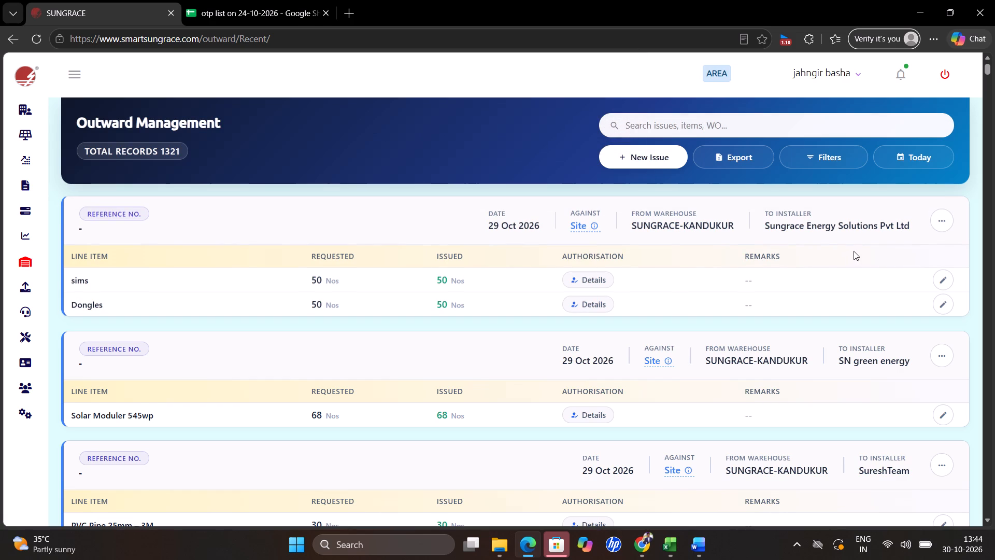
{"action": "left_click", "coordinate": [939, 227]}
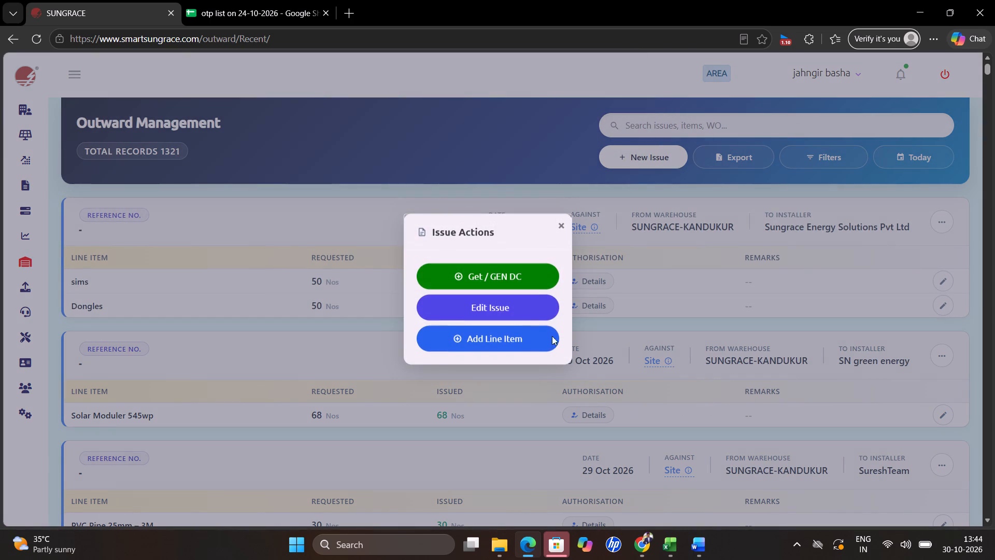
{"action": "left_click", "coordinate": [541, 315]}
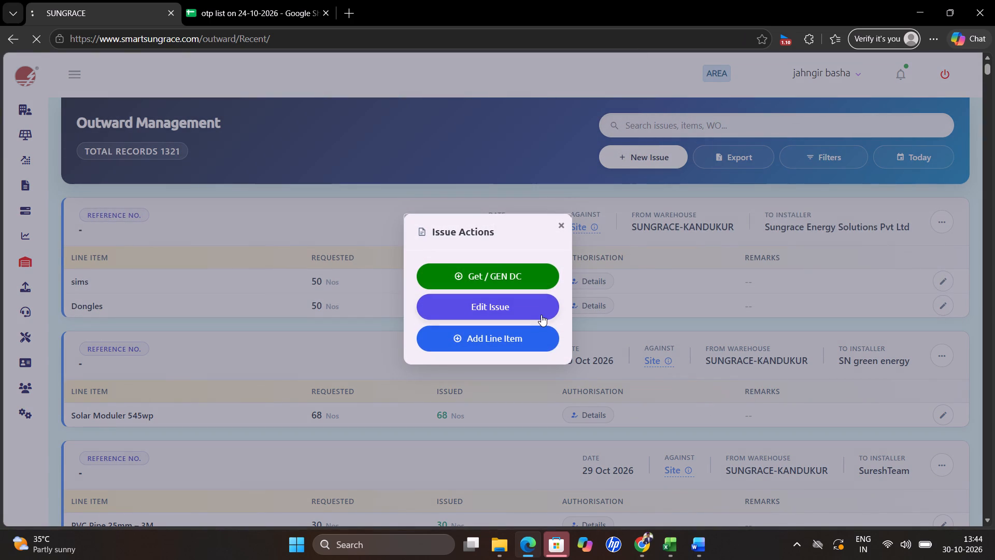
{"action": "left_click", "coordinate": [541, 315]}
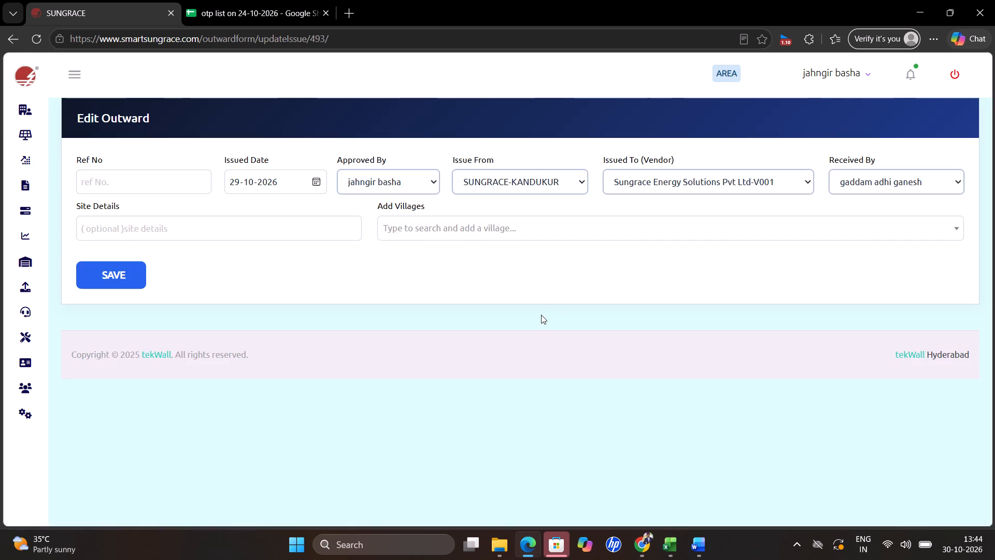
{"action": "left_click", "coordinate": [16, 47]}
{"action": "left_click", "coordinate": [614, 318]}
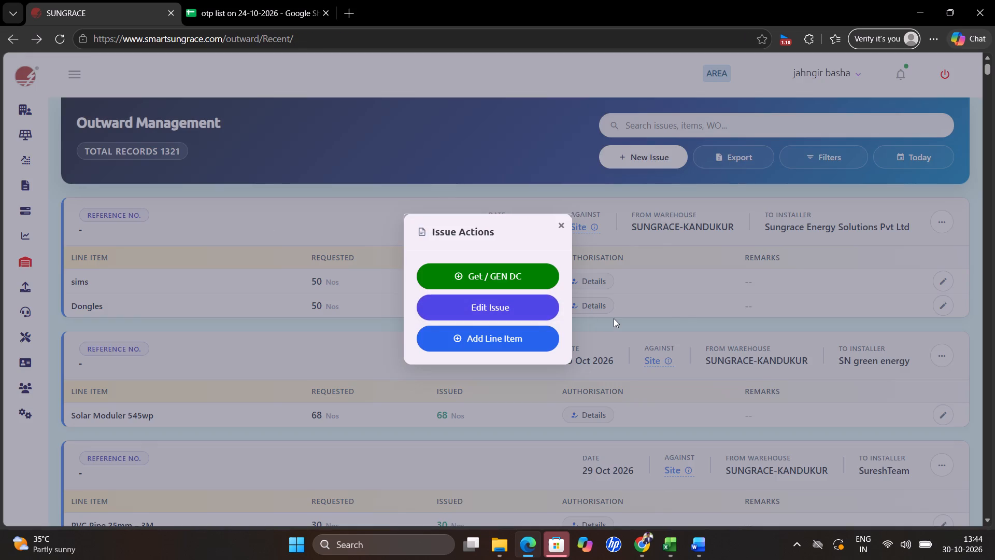
Open the sims line item of the Sungrace Energy Solutions issue for updating and set its issued quantity to 25.
{"action": "left_click", "coordinate": [943, 285]}
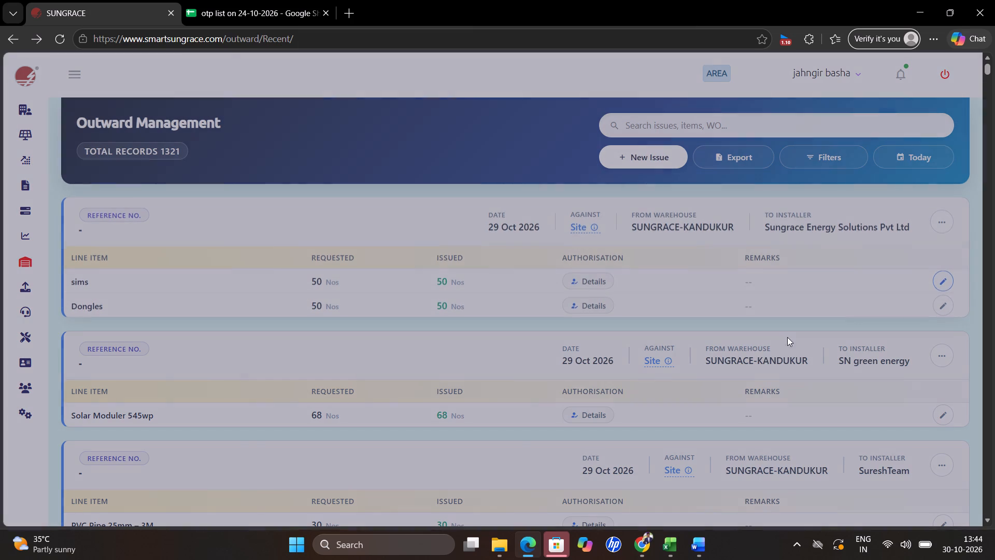
{"action": "left_click", "coordinate": [515, 288]}
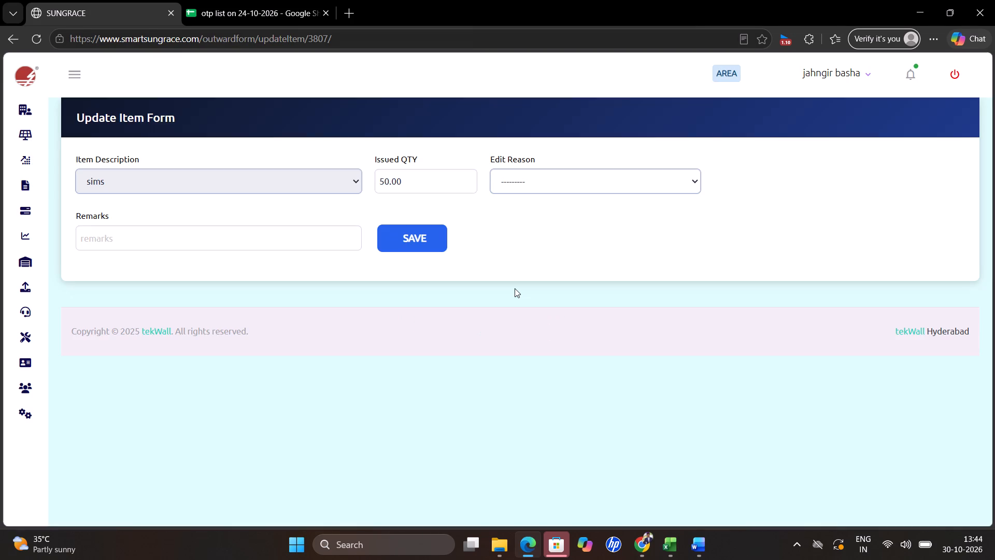
{"action": "left_click", "coordinate": [417, 176]}
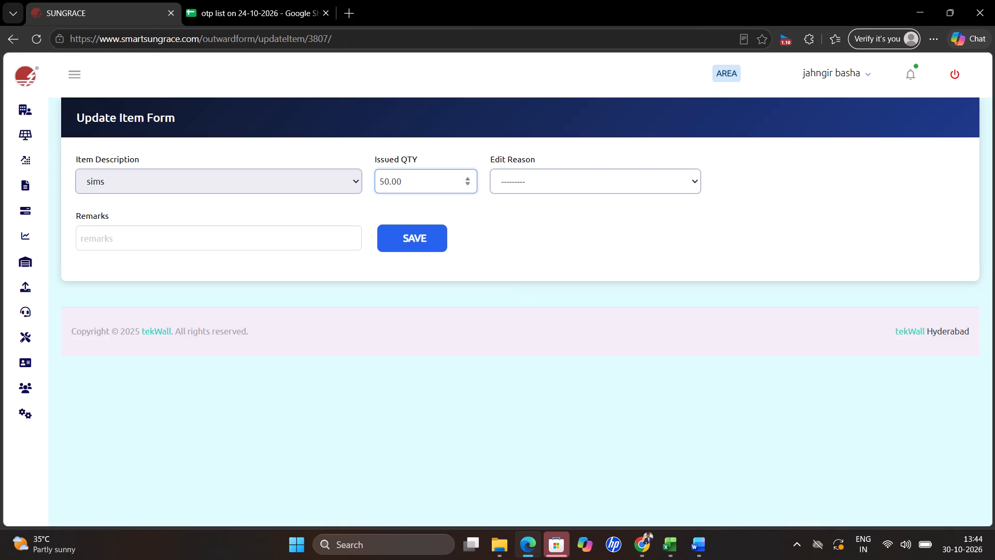
{"action": "key", "text": "BackSpace"}
{"action": "key", "text": "BackSpace"}
{"action": "key", "text": "BackSpace"}
{"action": "key", "text": "BackSpace"}
{"action": "key", "text": "BackSpace"}
{"action": "key", "text": "BackSpace"}
{"action": "key", "text": "BackSpace"}
{"action": "key", "text": "BackSpace"}
{"action": "key", "text": "BackSpace"}
{"action": "key", "text": "BackSpace"}
{"action": "key", "text": "BackSpace"}
{"action": "key", "text": "BackSpace"}
{"action": "key", "text": "BackSpace"}
{"action": "key", "text": "BackSpace"}
{"action": "key", "text": "BackSpace"}
{"action": "type", "text": "25"}
Set the edit reason to Wrong Entry Correction and save the updated sims item.
{"action": "left_click_drag", "start_coordinate": [411, 248], "coordinate": [419, 237]}
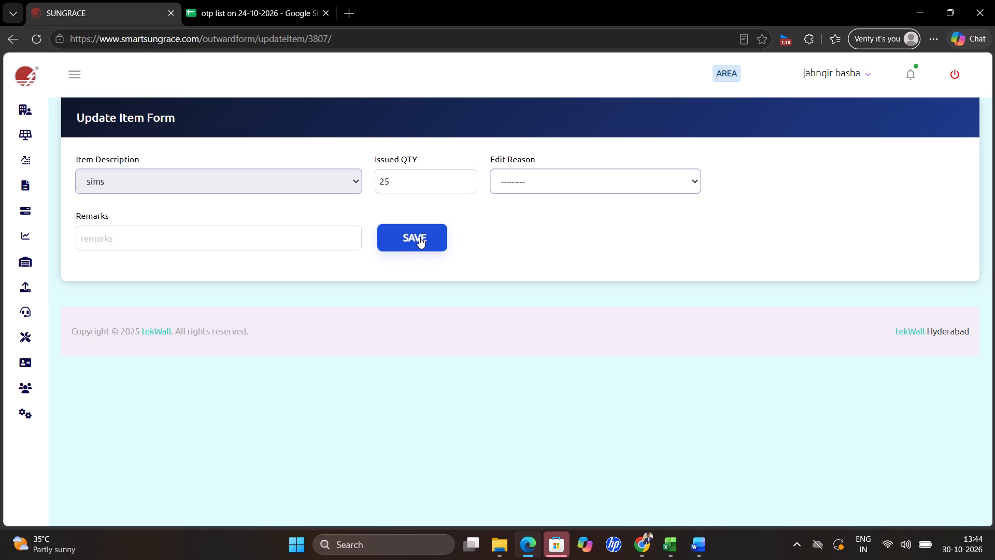
{"action": "left_click_drag", "start_coordinate": [419, 237], "coordinate": [420, 237]}
{"action": "left_click", "coordinate": [420, 237]}
{"action": "left_click_drag", "start_coordinate": [537, 179], "coordinate": [541, 228]}
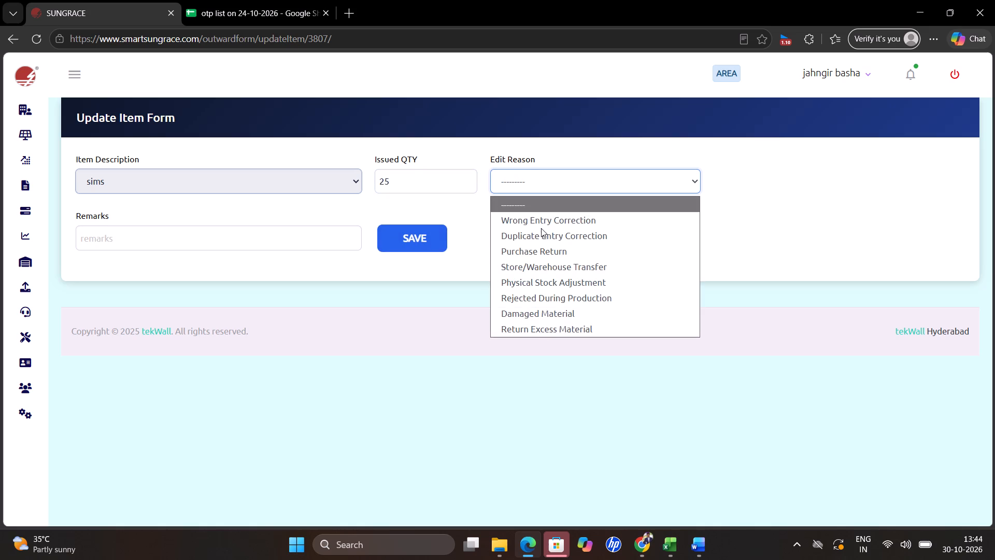
{"action": "left_click_drag", "start_coordinate": [541, 228], "coordinate": [542, 225]}
{"action": "left_click_drag", "start_coordinate": [542, 225], "coordinate": [519, 220]}
{"action": "left_click", "coordinate": [519, 220]}
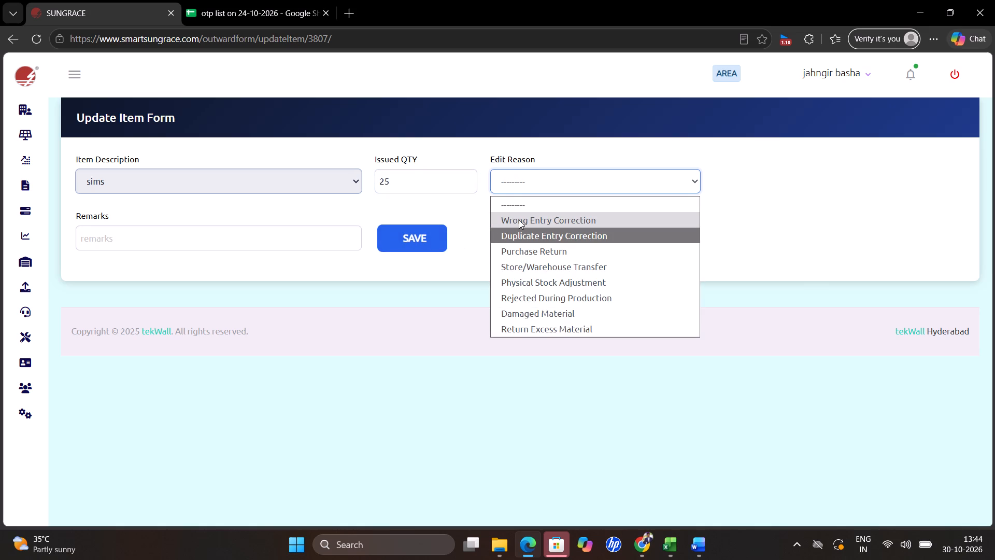
{"action": "left_click", "coordinate": [519, 220]}
{"action": "left_click", "coordinate": [519, 220]}
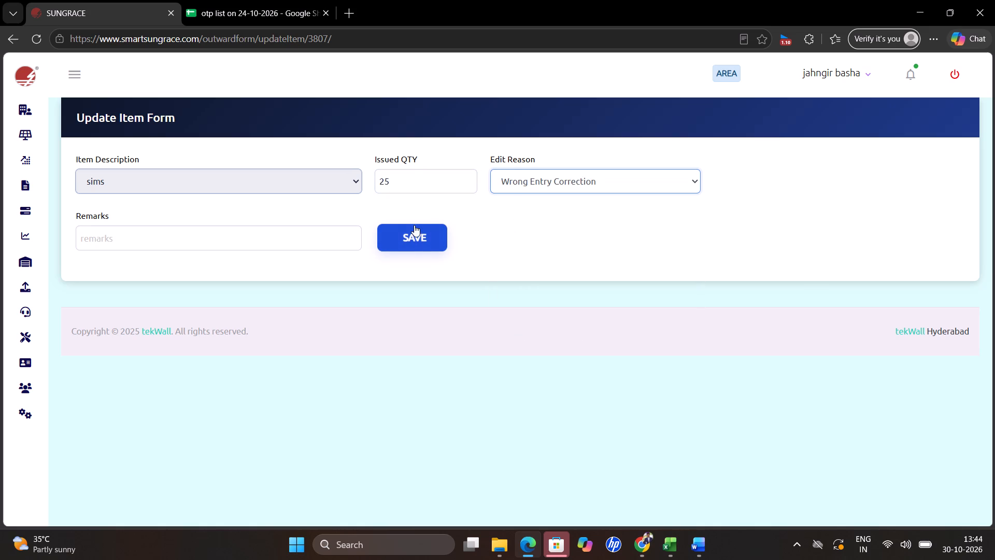
{"action": "left_click", "coordinate": [417, 231]}
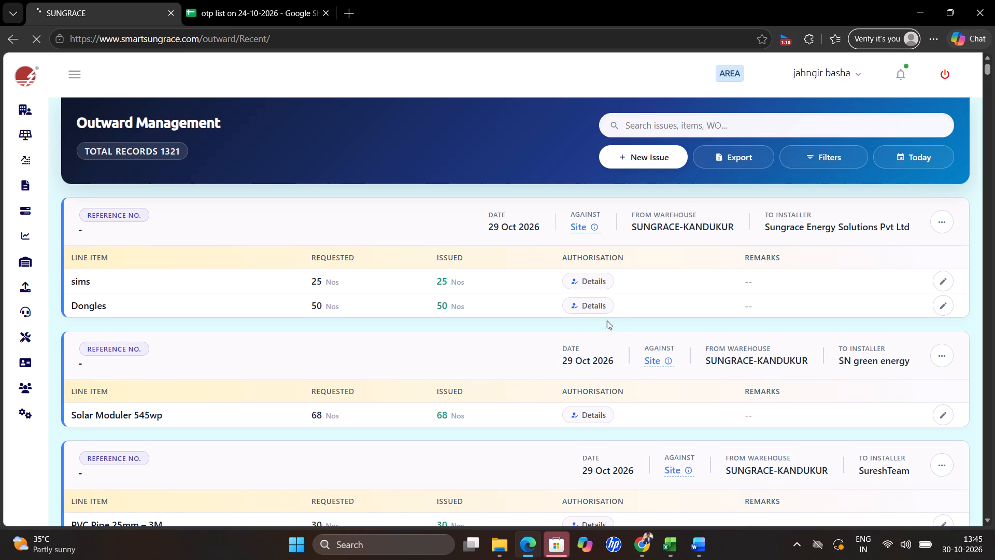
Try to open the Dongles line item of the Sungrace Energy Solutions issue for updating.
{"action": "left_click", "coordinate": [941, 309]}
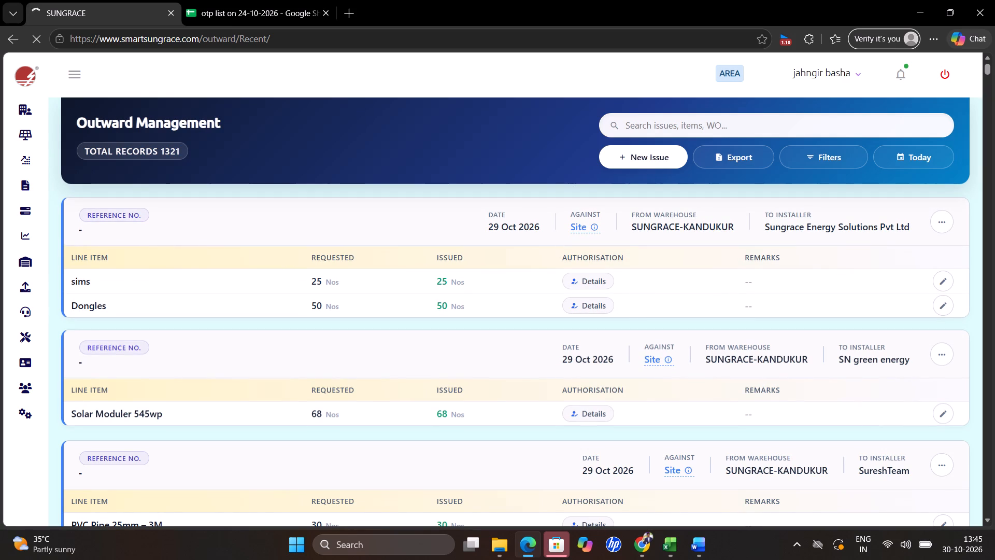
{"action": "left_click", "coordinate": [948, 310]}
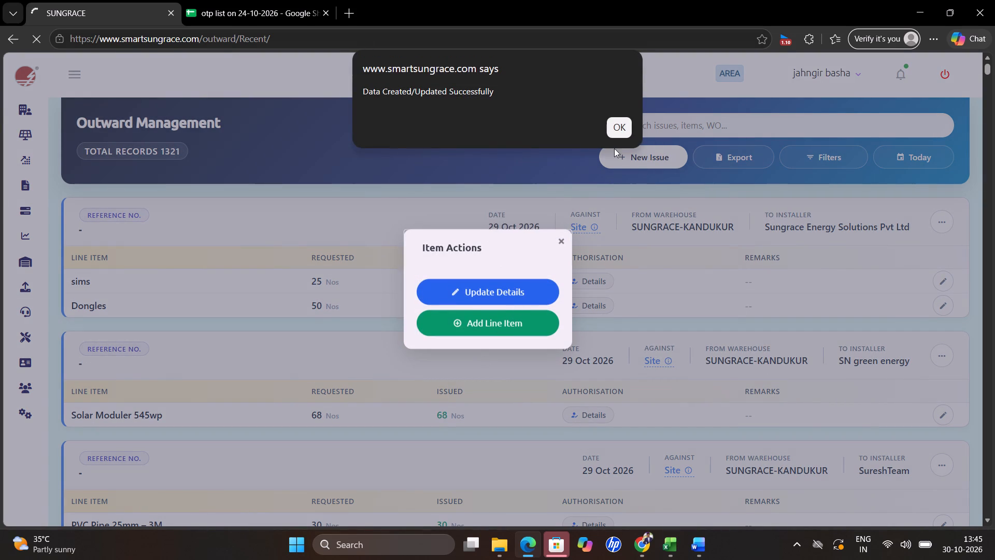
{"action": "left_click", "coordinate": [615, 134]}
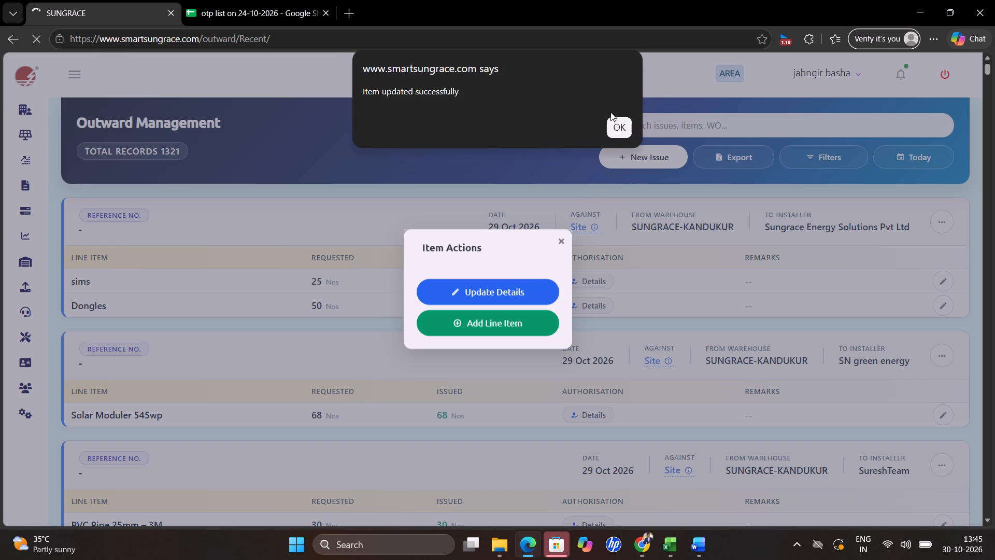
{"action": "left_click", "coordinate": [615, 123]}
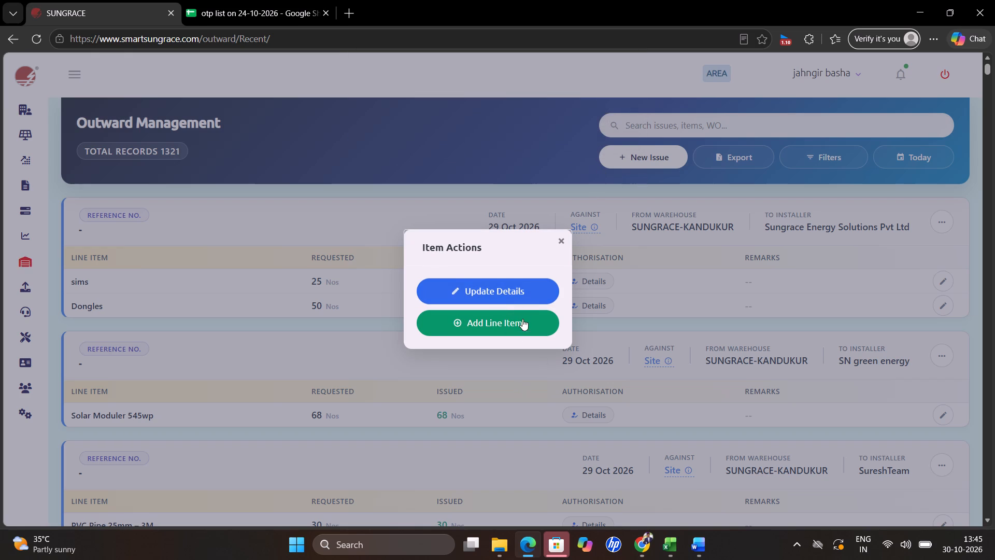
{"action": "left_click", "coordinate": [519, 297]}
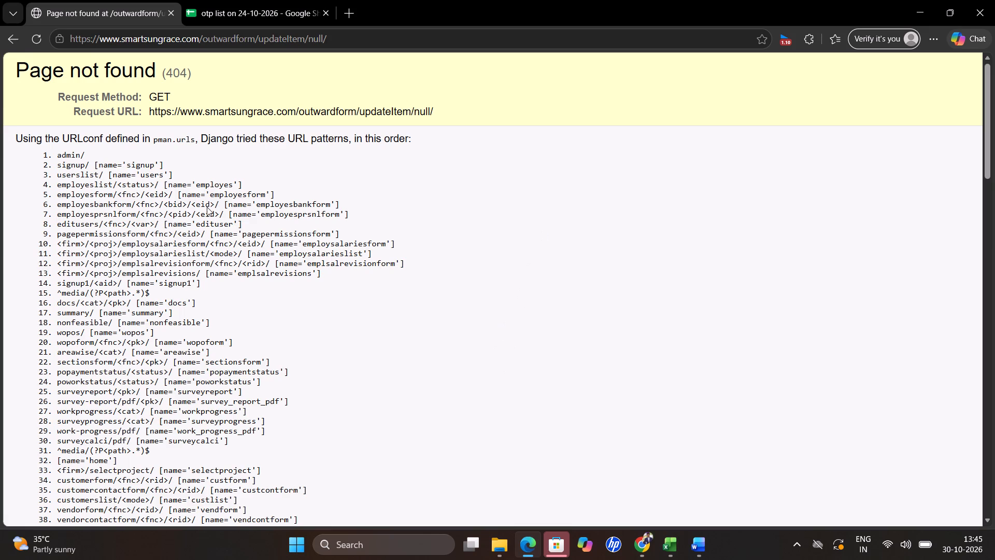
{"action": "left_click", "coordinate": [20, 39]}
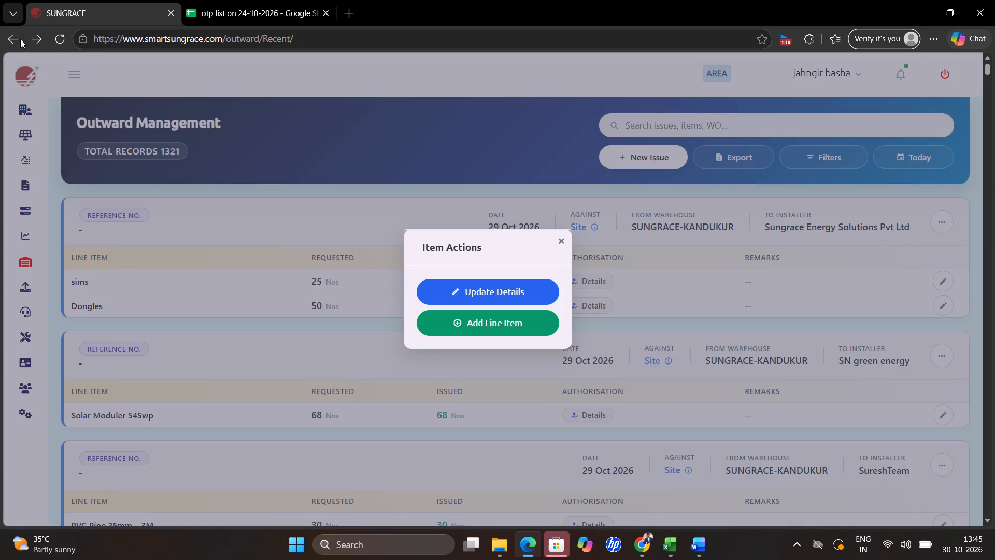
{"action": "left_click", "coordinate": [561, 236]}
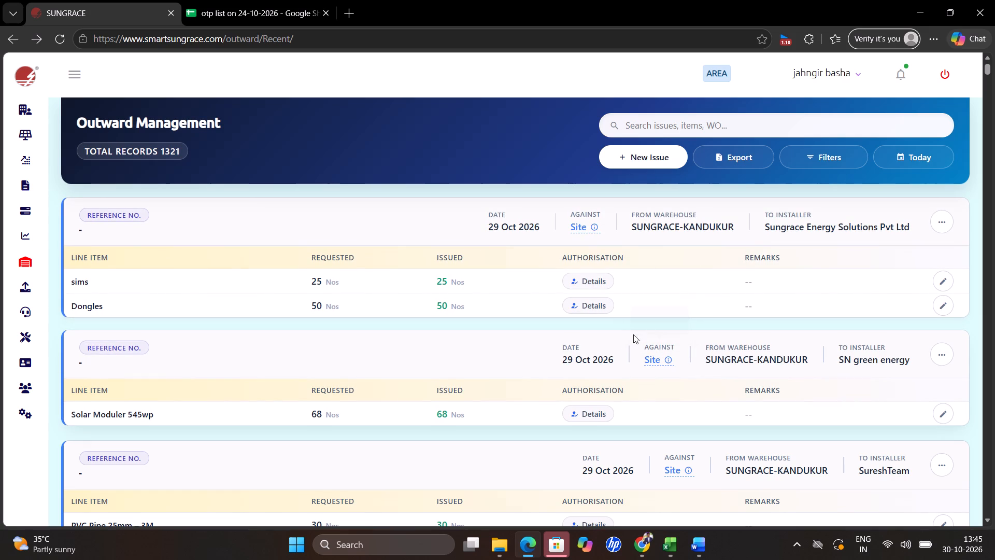
Open the Dongles line item of the Sungrace Energy Solutions issue for updating and set its issued quantity to 25.
{"action": "left_click", "coordinate": [942, 306]}
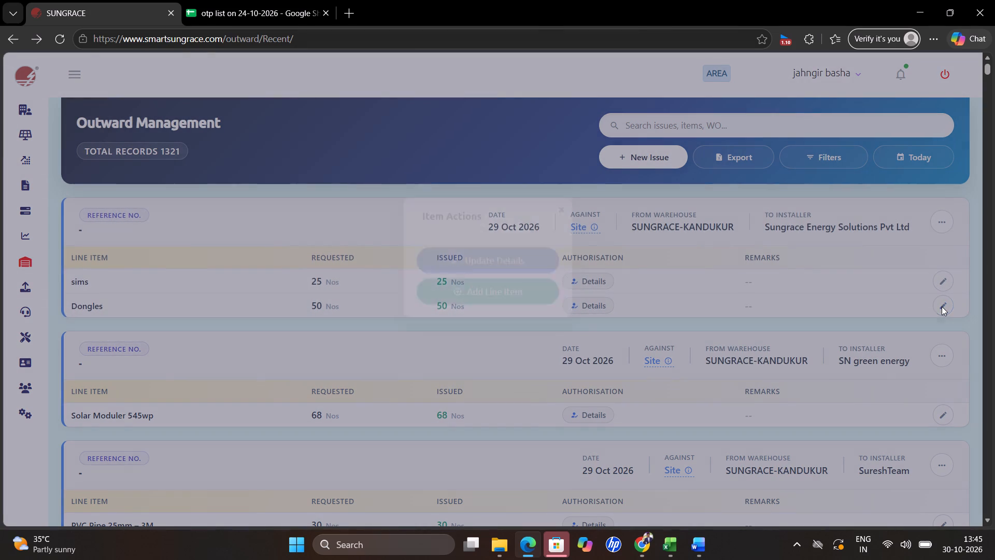
{"action": "left_click", "coordinate": [507, 296]}
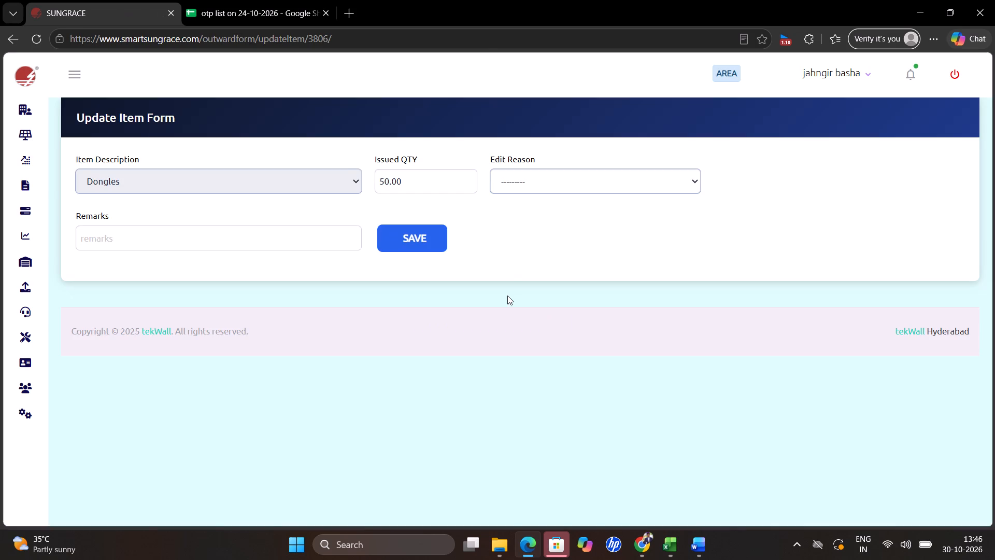
{"action": "left_click", "coordinate": [430, 179]}
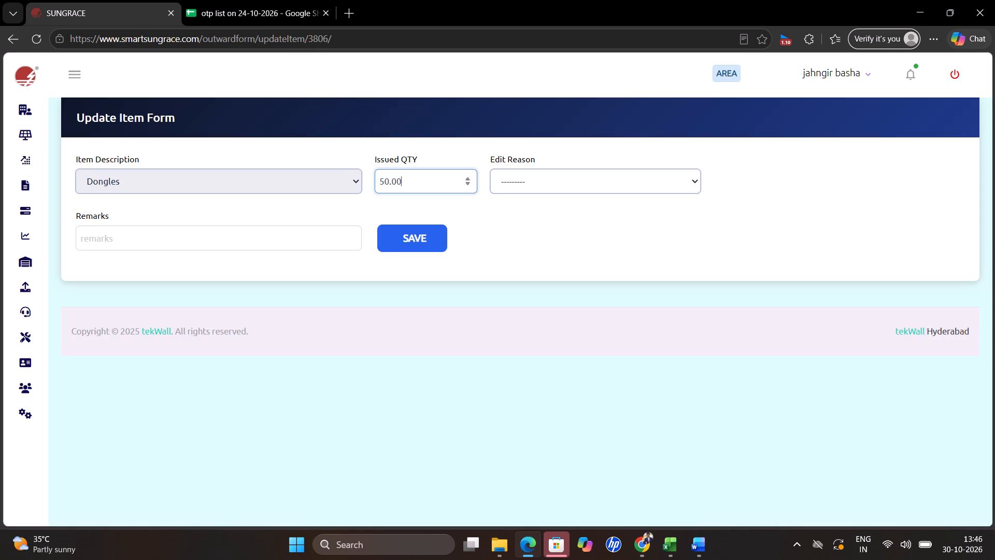
{"action": "key", "text": "BackSpace"}
{"action": "key", "text": "BackSpace"}
{"action": "key", "text": "BackSpace"}
{"action": "key", "text": "BackSpace"}
{"action": "key", "text": "BackSpace"}
{"action": "key", "text": "BackSpace"}
{"action": "key", "text": "BackSpace"}
{"action": "key", "text": "BackSpace"}
{"action": "key", "text": "BackSpace"}
{"action": "key", "text": "BackSpace"}
{"action": "key", "text": "BackSpace"}
{"action": "key", "text": "BackSpace"}
{"action": "key", "text": "BackSpace"}
{"action": "key", "text": "BackSpace"}
{"action": "type", "text": "25"}
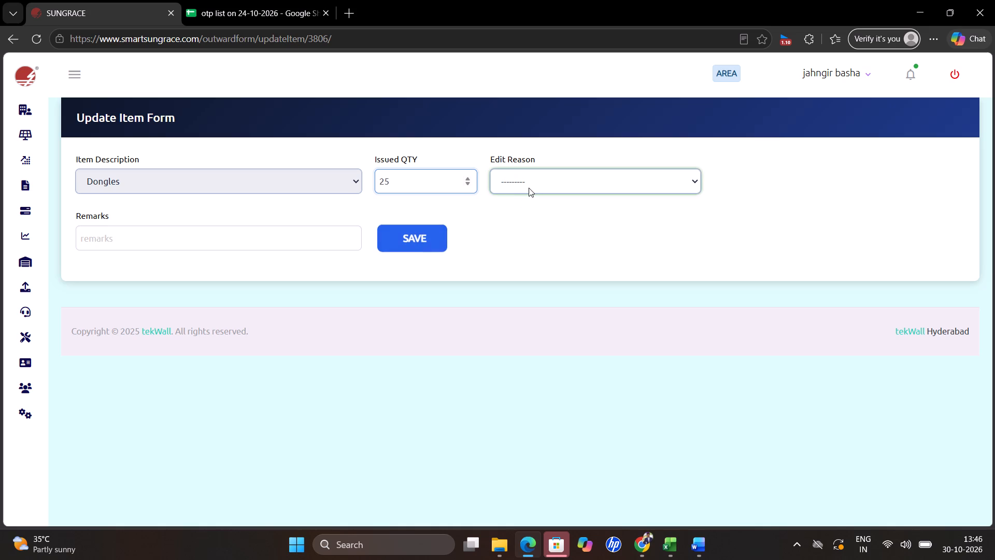
Set the edit reason to Wrong Entry Correction and save the updated Dongles item.
{"action": "left_click", "coordinate": [530, 186]}
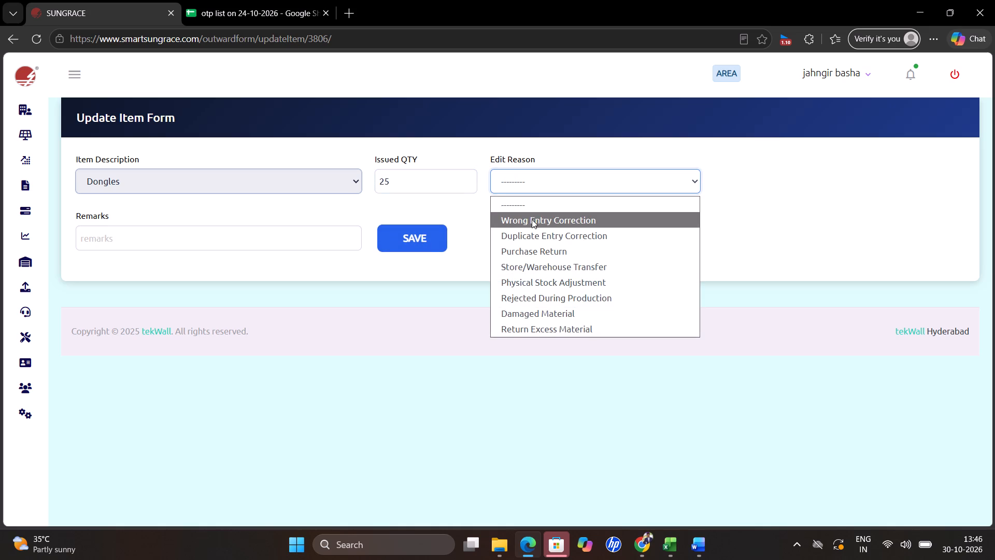
{"action": "left_click", "coordinate": [532, 219]}
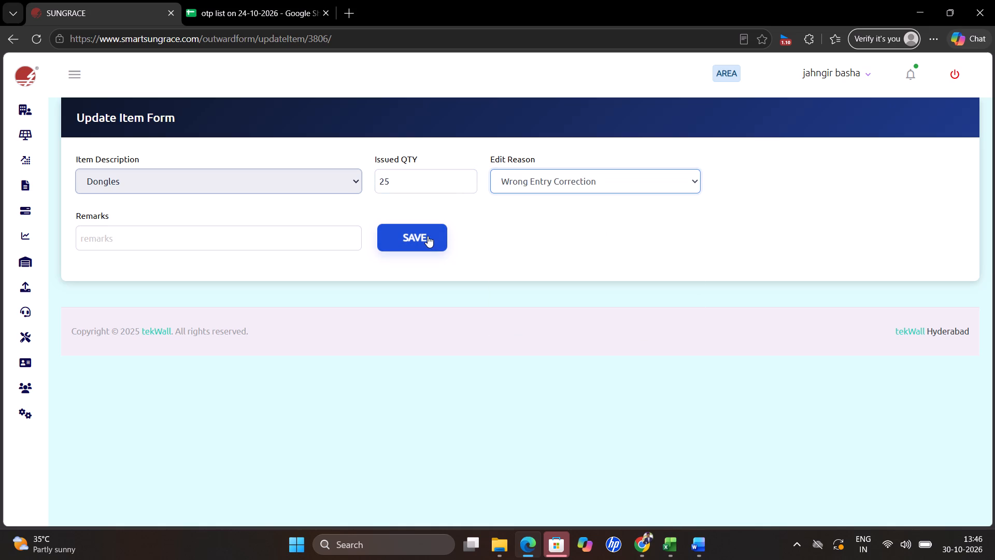
{"action": "left_click", "coordinate": [428, 236]}
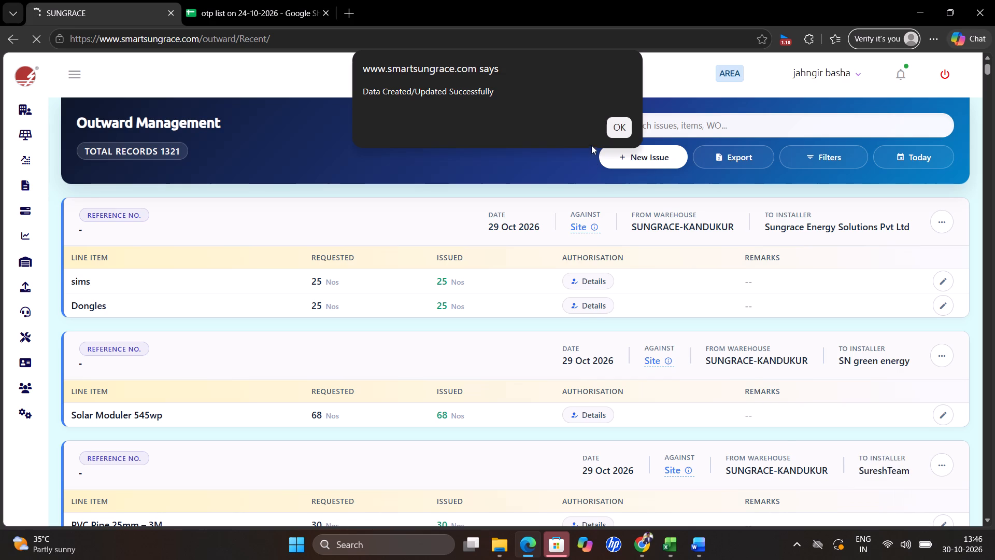
{"action": "left_click", "coordinate": [621, 126]}
{"action": "left_click", "coordinate": [623, 123]}
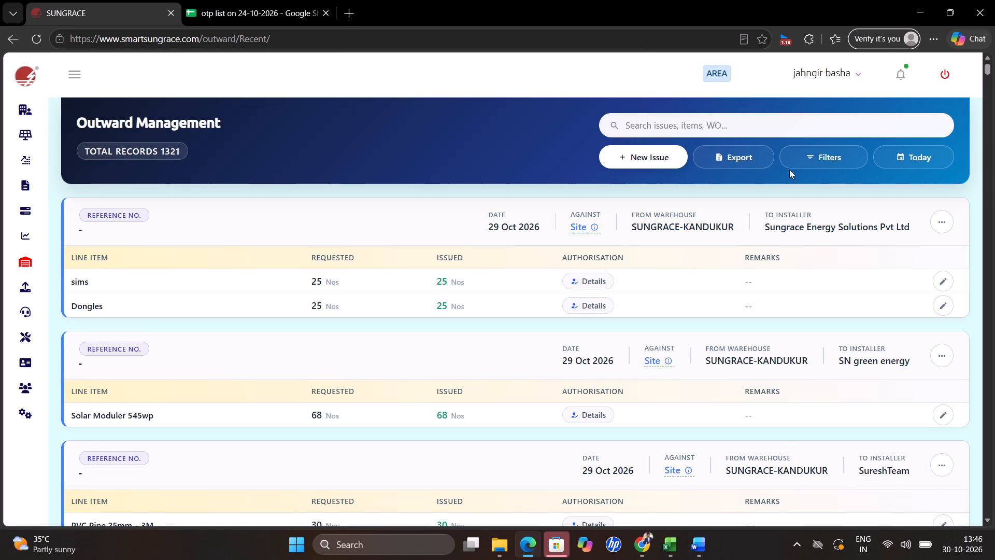
Filter the outward records by the vendor Veyranta projects pvt ltd-V013.
{"action": "left_click", "coordinate": [838, 159]}
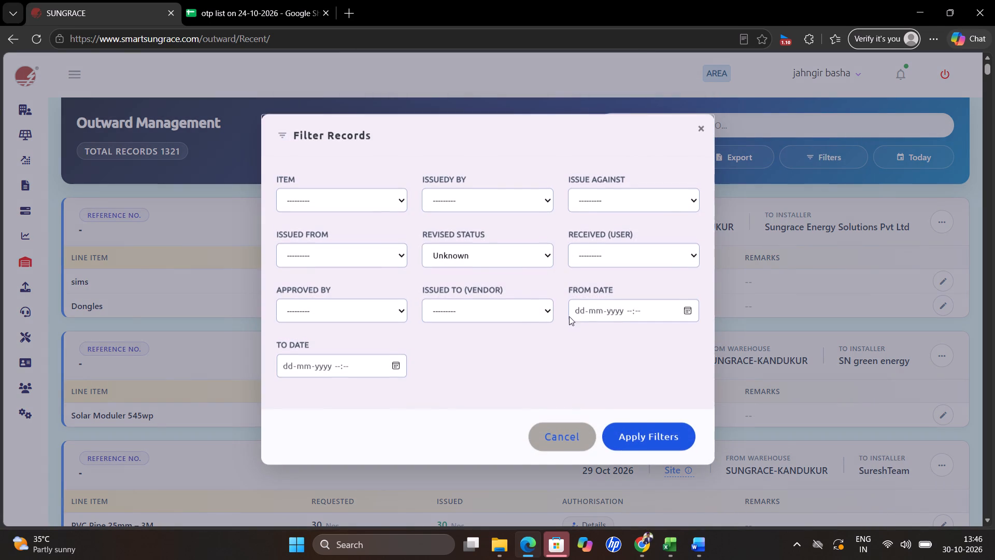
{"action": "left_click", "coordinate": [517, 311]}
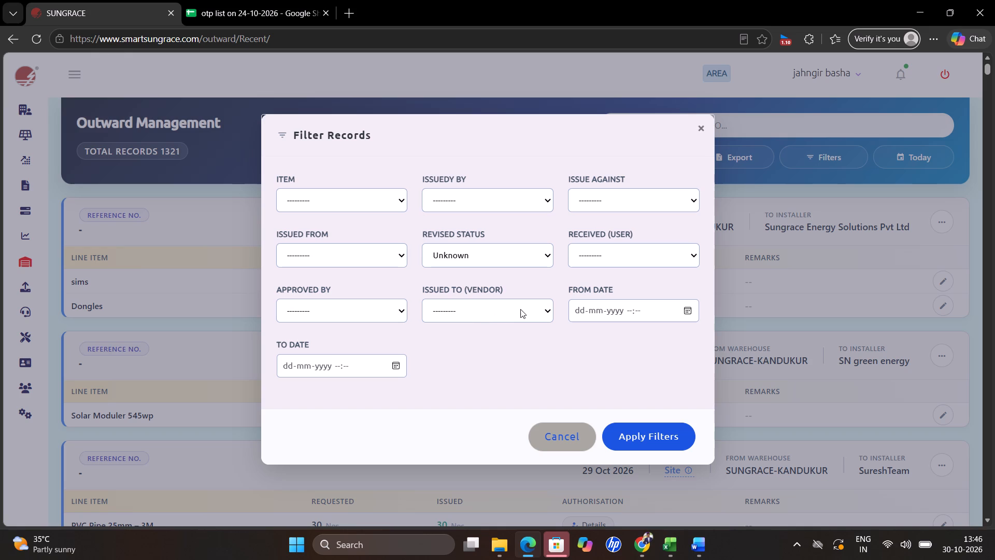
{"action": "left_click", "coordinate": [545, 310]}
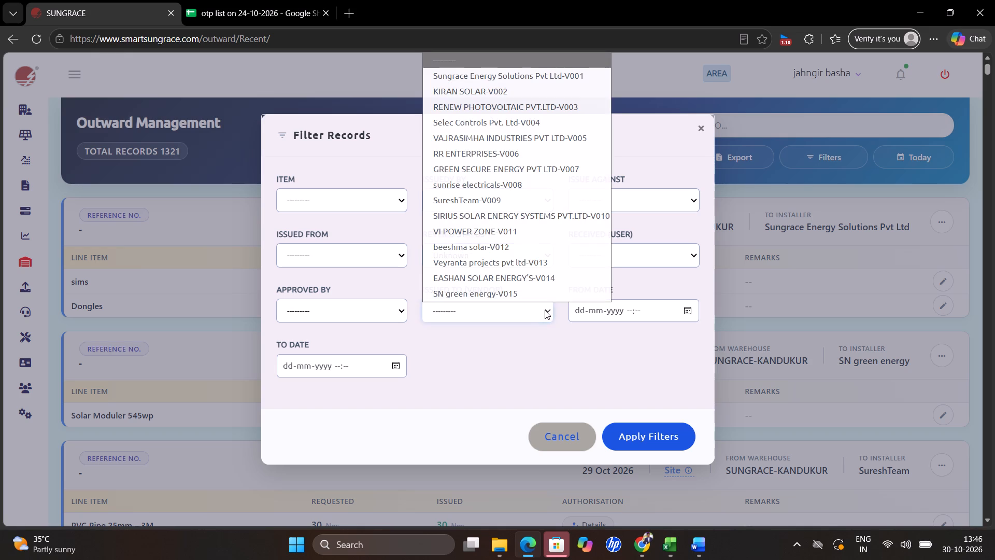
{"action": "left_click", "coordinate": [521, 261]}
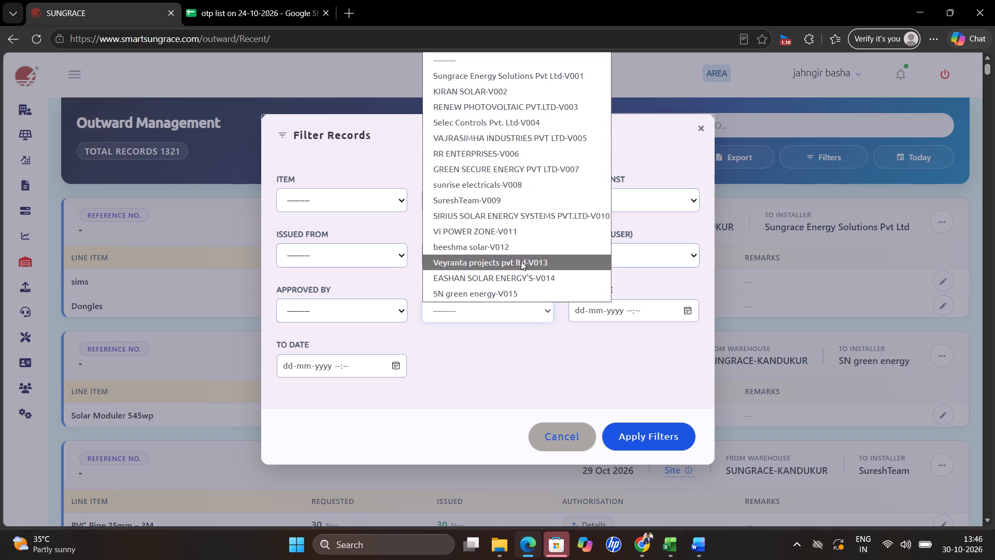
{"action": "left_click", "coordinate": [631, 439]}
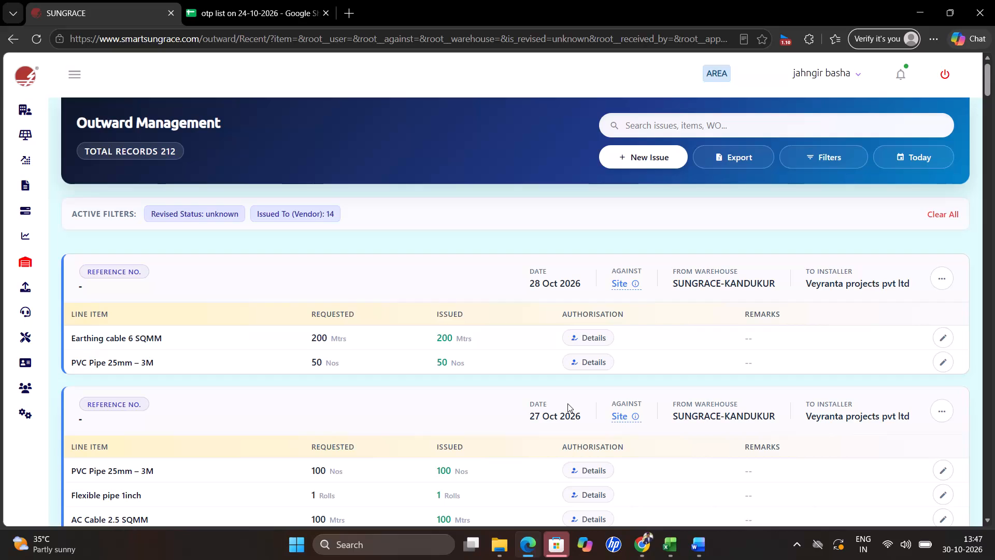
Start a new outward issue against Site/Vendor (Installations).
{"action": "left_click", "coordinate": [647, 160]}
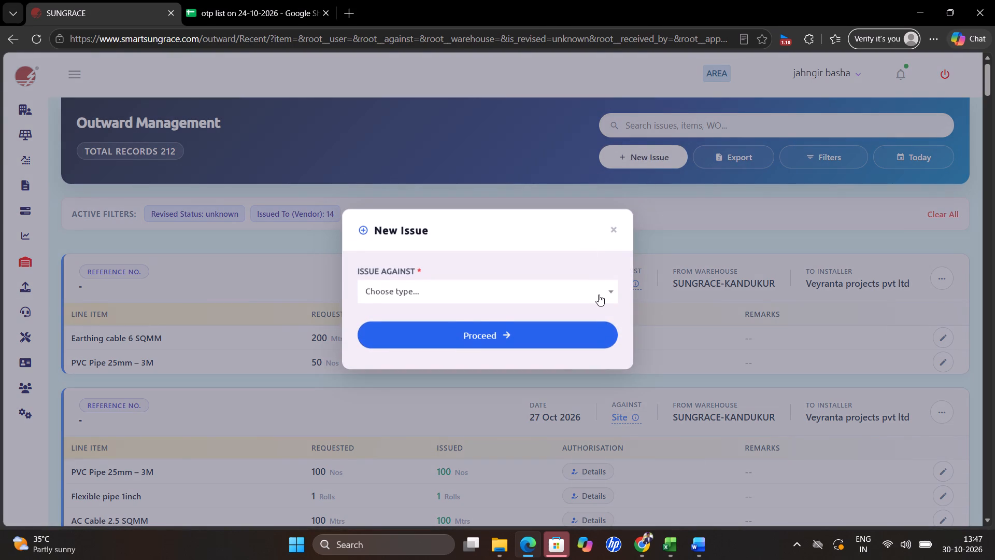
{"action": "left_click", "coordinate": [601, 293]}
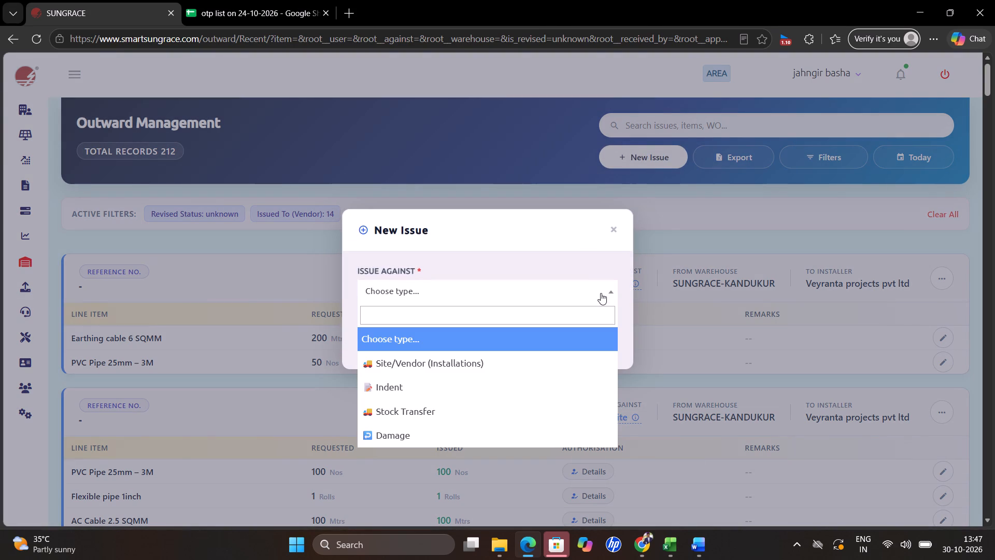
{"action": "left_click", "coordinate": [576, 357]}
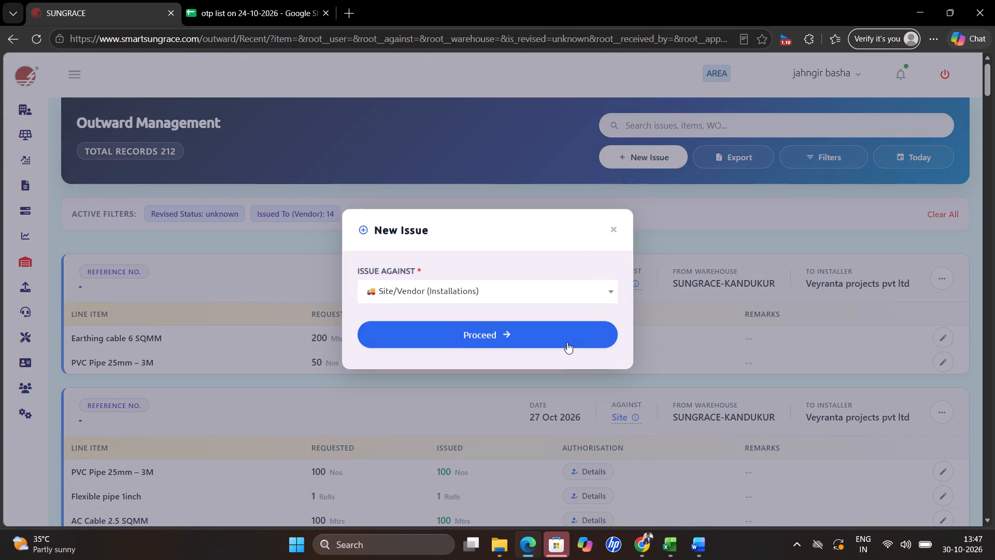
{"action": "left_click", "coordinate": [567, 338]}
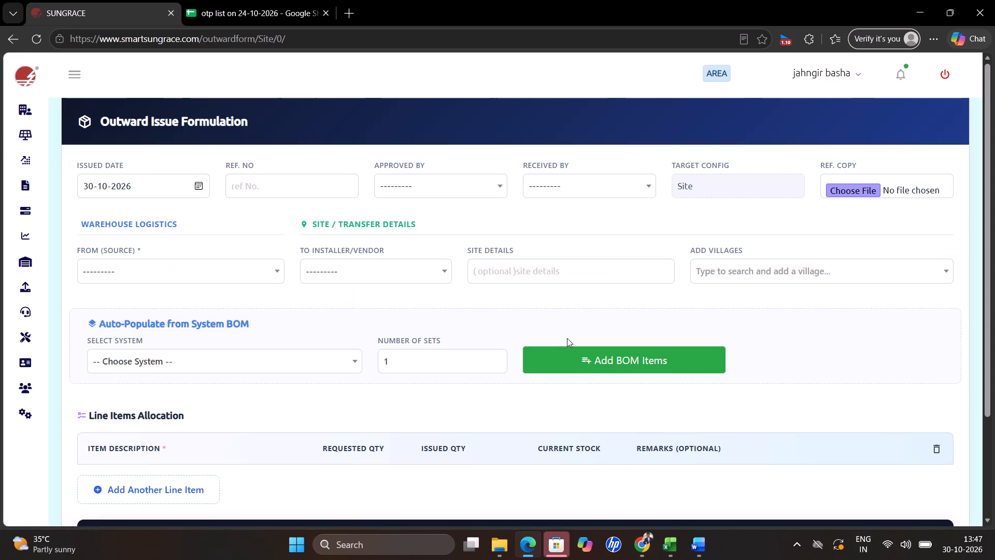
Set the issue's approver to the signed-in account holder and its receiver to Chakradhar.
{"action": "left_click", "coordinate": [457, 183]}
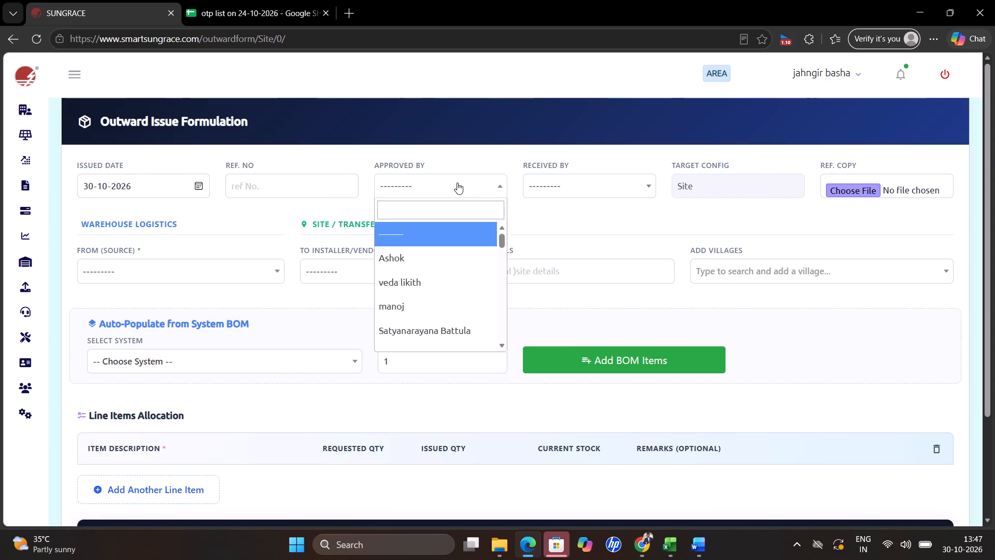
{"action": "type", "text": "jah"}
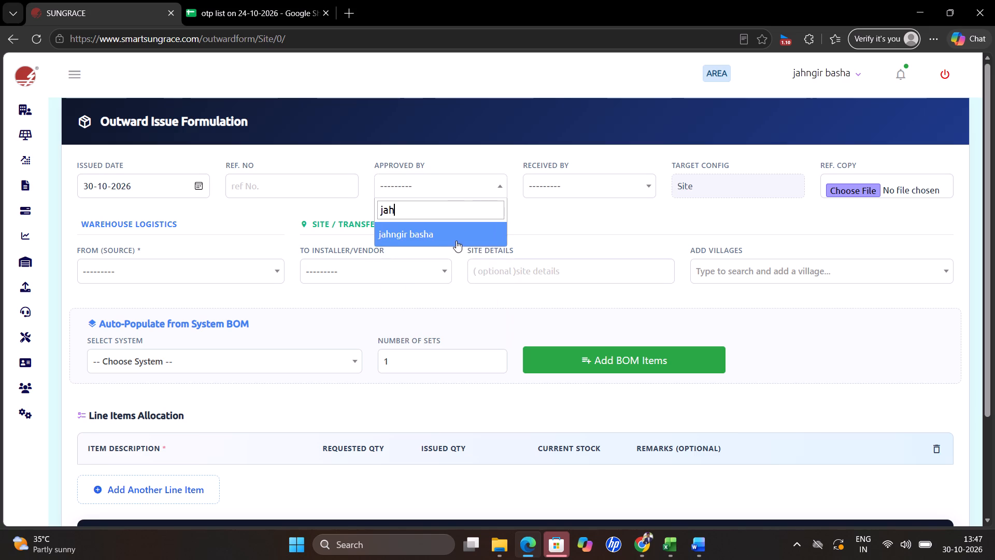
{"action": "left_click", "coordinate": [456, 241]}
{"action": "left_click", "coordinate": [546, 188]}
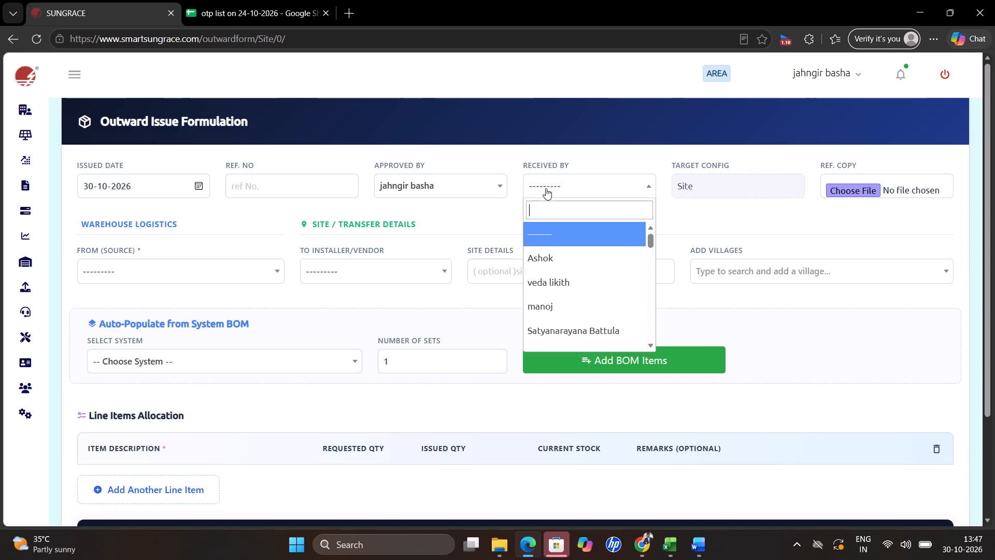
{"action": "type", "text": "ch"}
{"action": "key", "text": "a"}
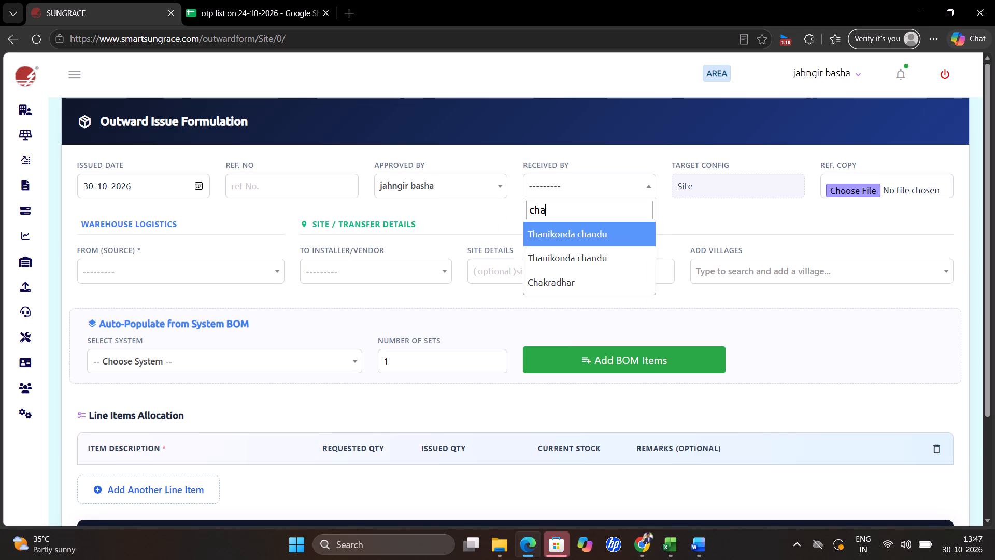
{"action": "left_click", "coordinate": [555, 276]}
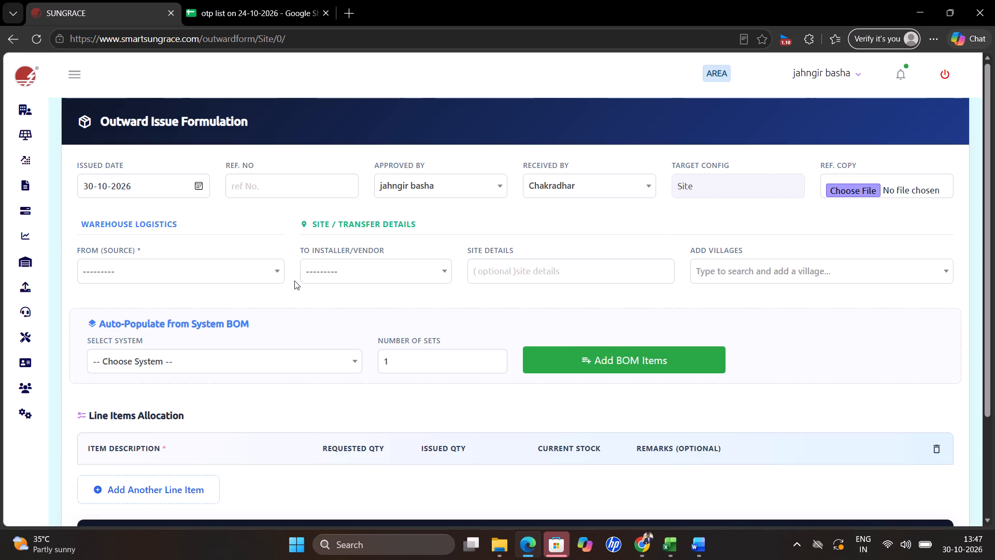
Set the new outward issue's source to SUNGRACE-KANDUKUR and its installer/vendor to Veyranta projects pvt ltd-V013.
{"action": "left_click", "coordinate": [280, 269]}
{"action": "left_click", "coordinate": [252, 370]}
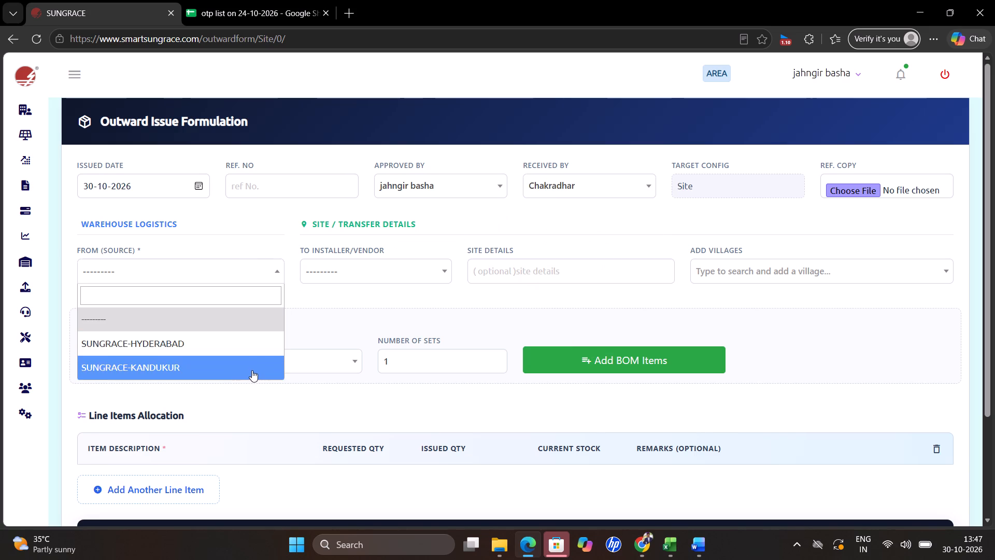
{"action": "left_click", "coordinate": [373, 276]}
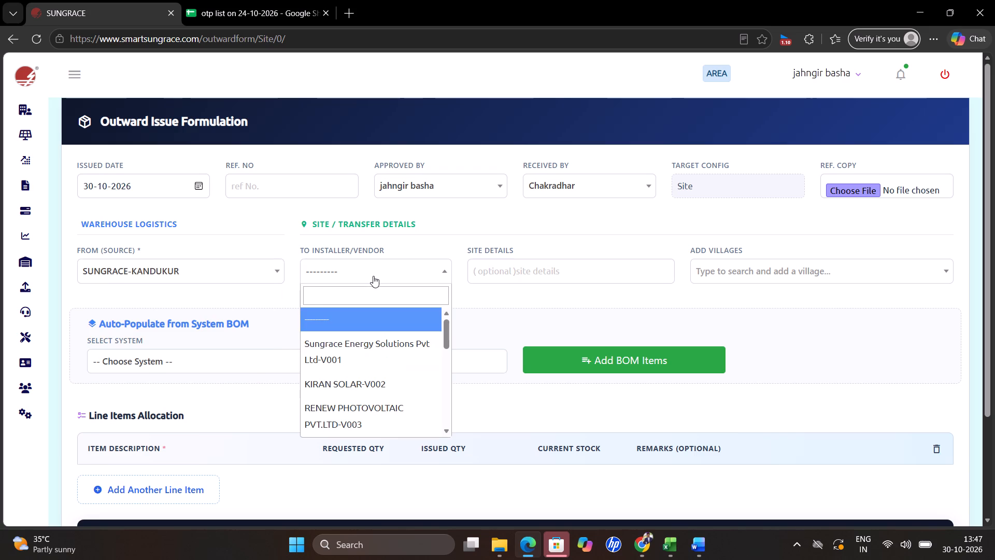
{"action": "type", "text": "vey"}
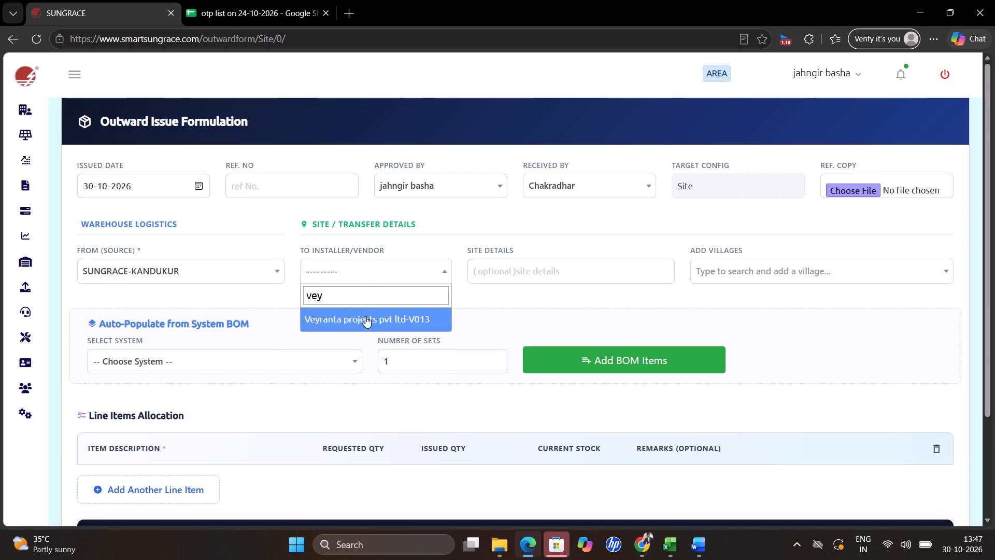
{"action": "left_click", "coordinate": [367, 320]}
Add a line item for Dongles to the outward issue with a requested quantity of 50.
{"action": "scroll", "coordinate": [367, 320], "scroll_direction": "down", "scroll_amount": 1}
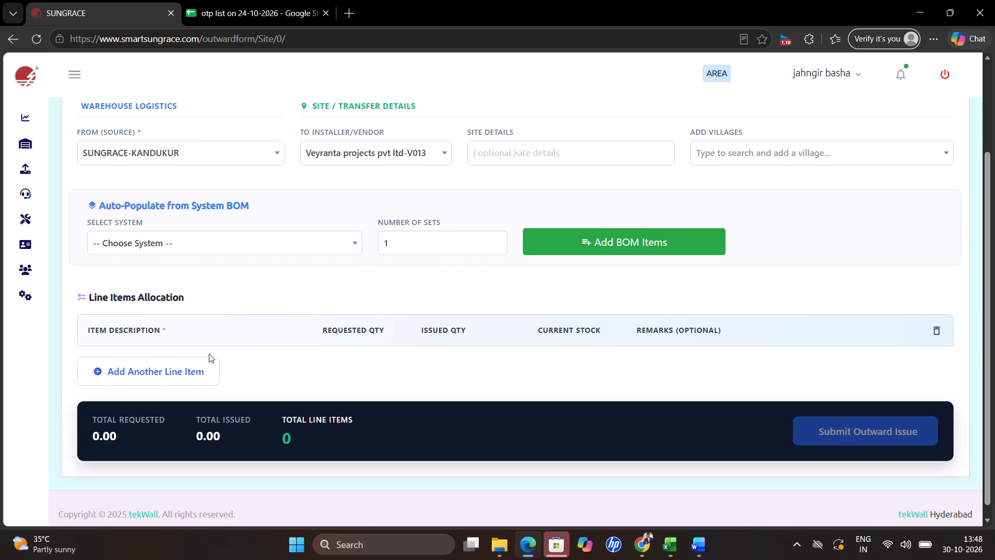
{"action": "left_click", "coordinate": [209, 354]}
{"action": "left_click", "coordinate": [197, 357]}
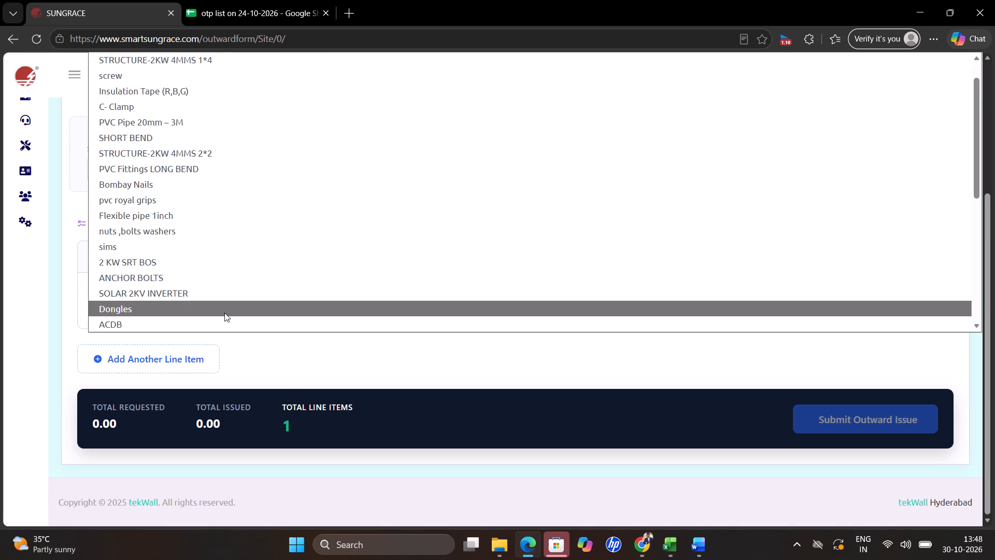
{"action": "left_click", "coordinate": [224, 313]}
{"action": "left_click", "coordinate": [336, 291]}
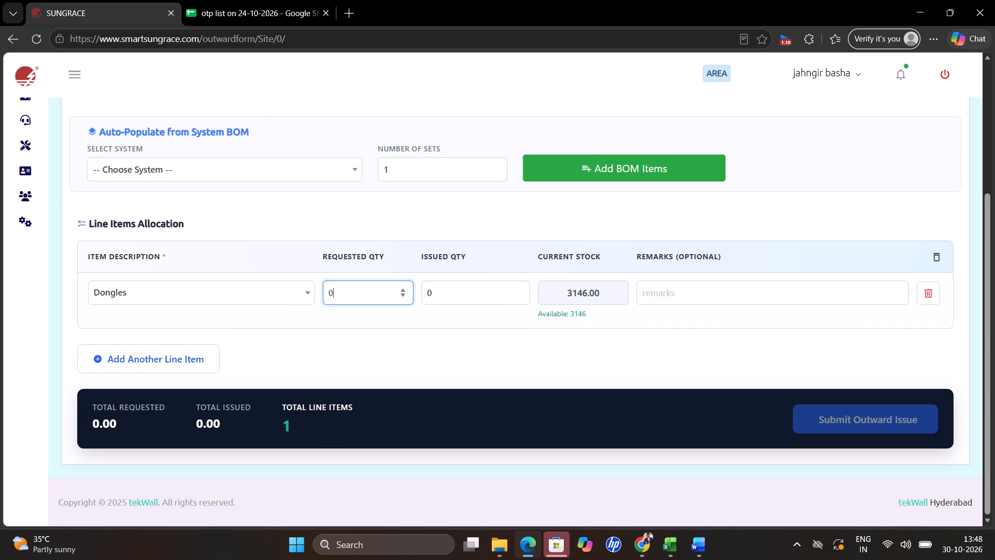
{"action": "key", "text": "BackSpace"}
{"action": "type", "text": "50"}
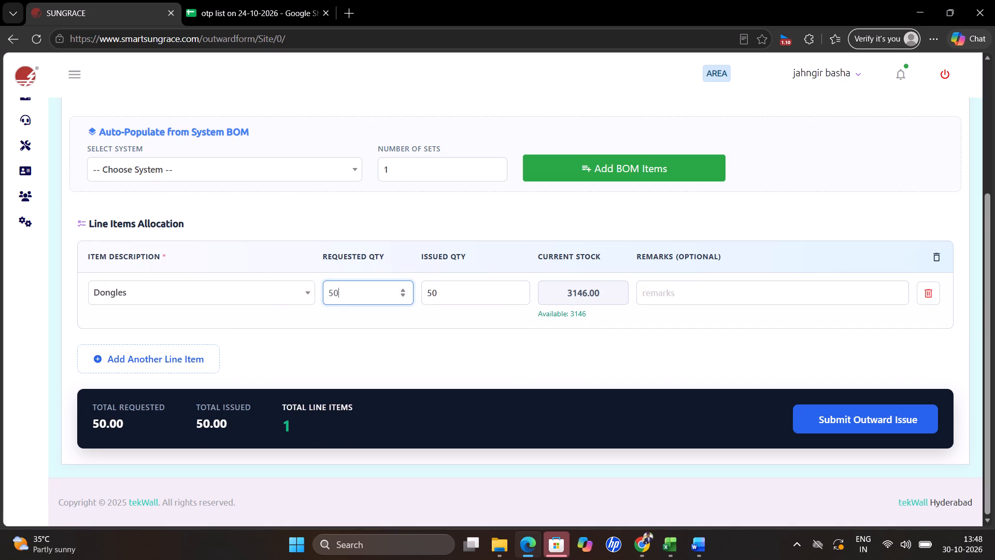
Add a second line item for sims to the outward issue with a requested quantity of 50.
{"action": "left_click", "coordinate": [205, 355]}
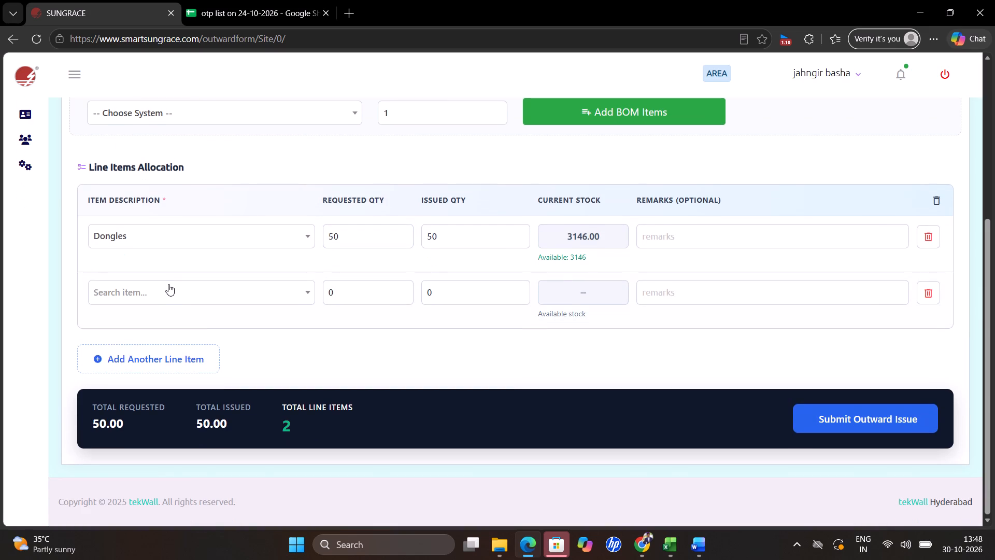
{"action": "left_click", "coordinate": [169, 290]}
{"action": "type", "text": "sim"}
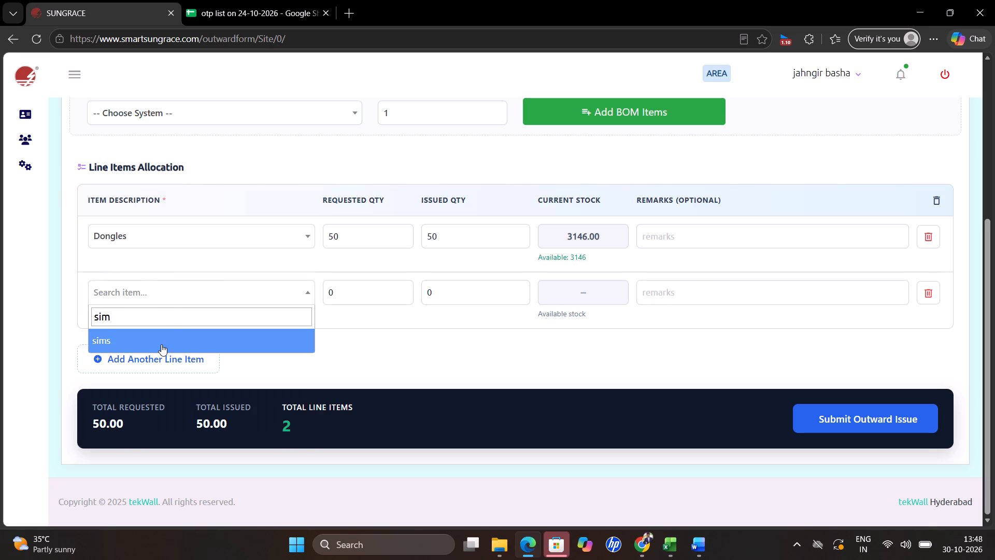
{"action": "left_click", "coordinate": [161, 344]}
{"action": "left_click", "coordinate": [337, 297]}
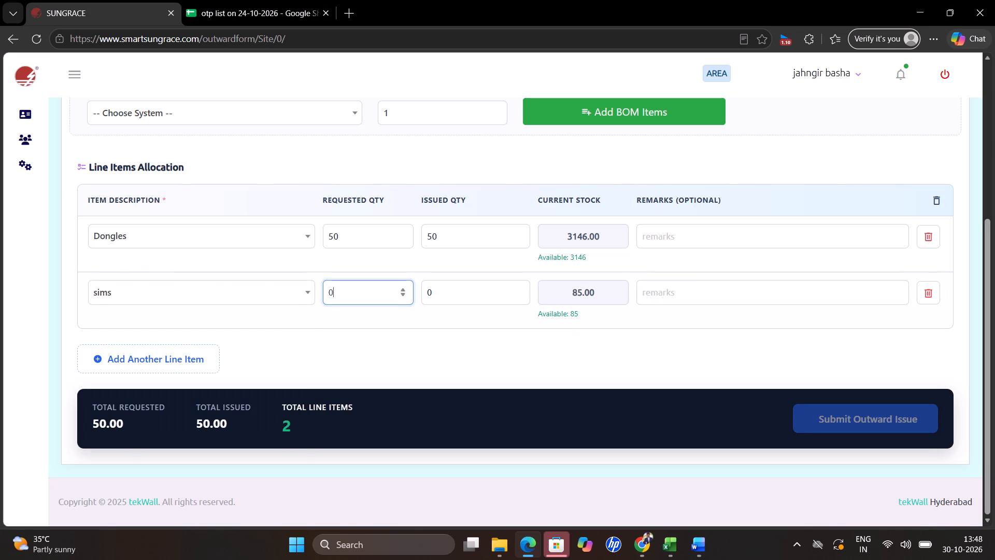
{"action": "key", "text": "BackSpace"}
{"action": "type", "text": "50"}
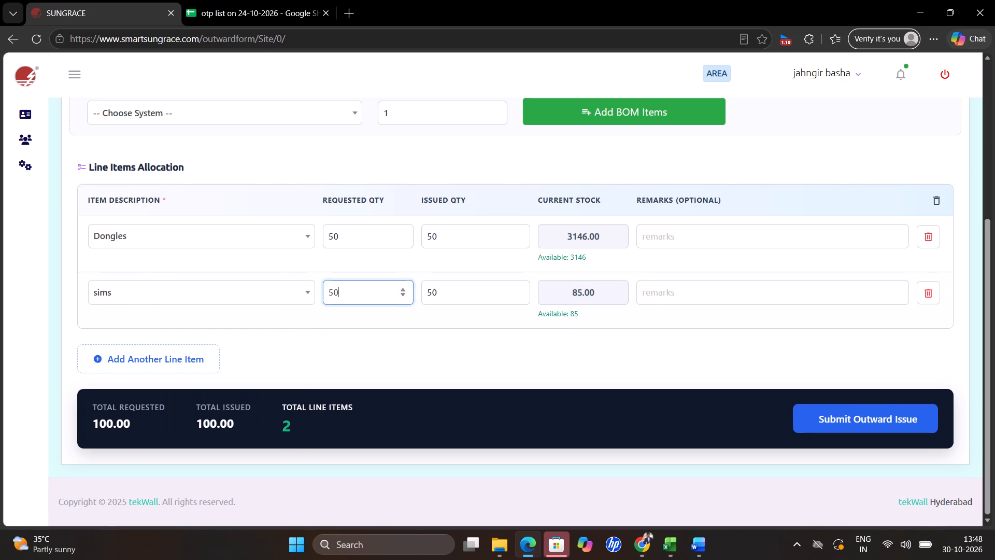
Submit the outward issue of dongles and sims to Veyranta projects and confirm the dispatch.
{"action": "left_click", "coordinate": [809, 412]}
{"action": "left_click", "coordinate": [566, 141]}
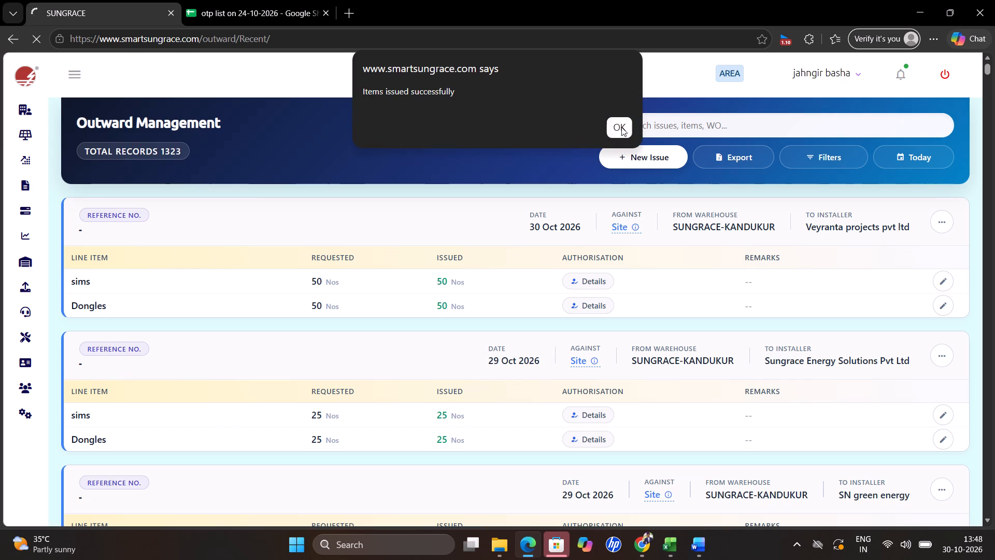
{"action": "left_click", "coordinate": [621, 127]}
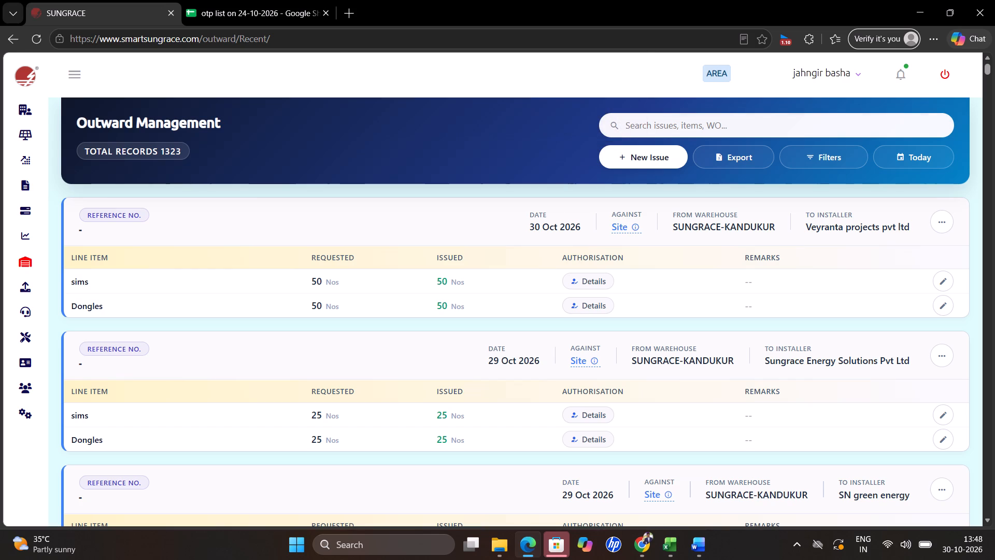
Filter the outward records by issued-to vendor beeshma solar-V012.
{"action": "left_click", "coordinate": [830, 164]}
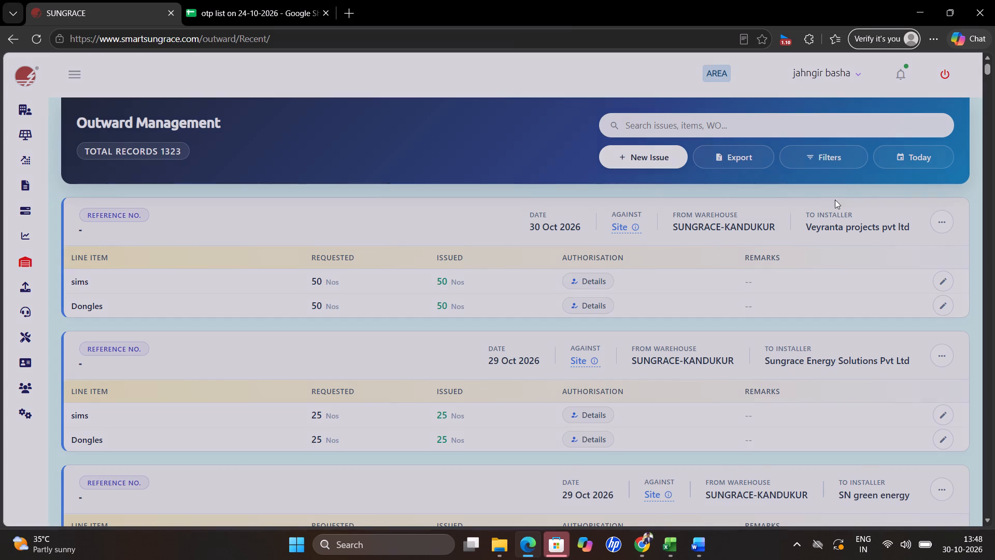
{"action": "left_click", "coordinate": [534, 311]}
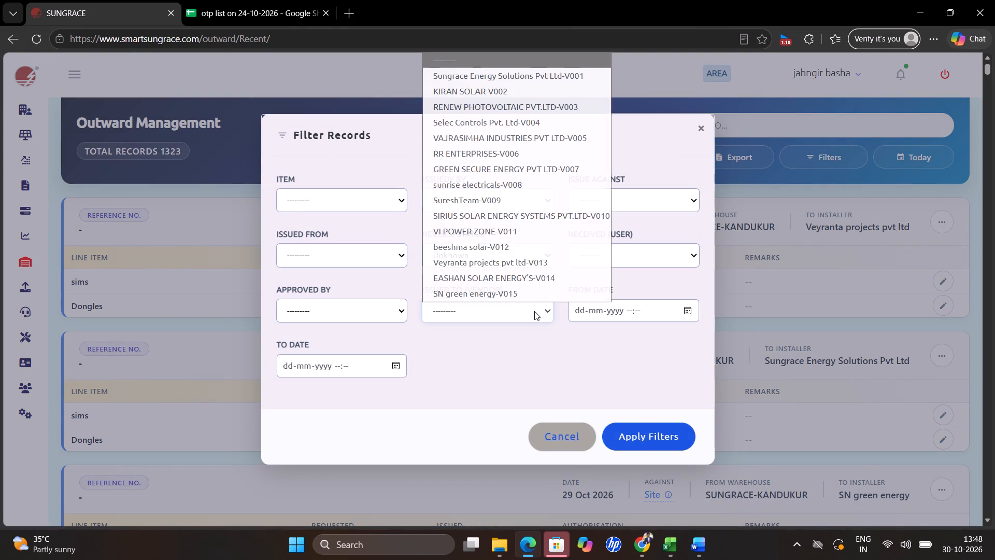
{"action": "left_click", "coordinate": [514, 249]}
{"action": "left_click", "coordinate": [631, 440]}
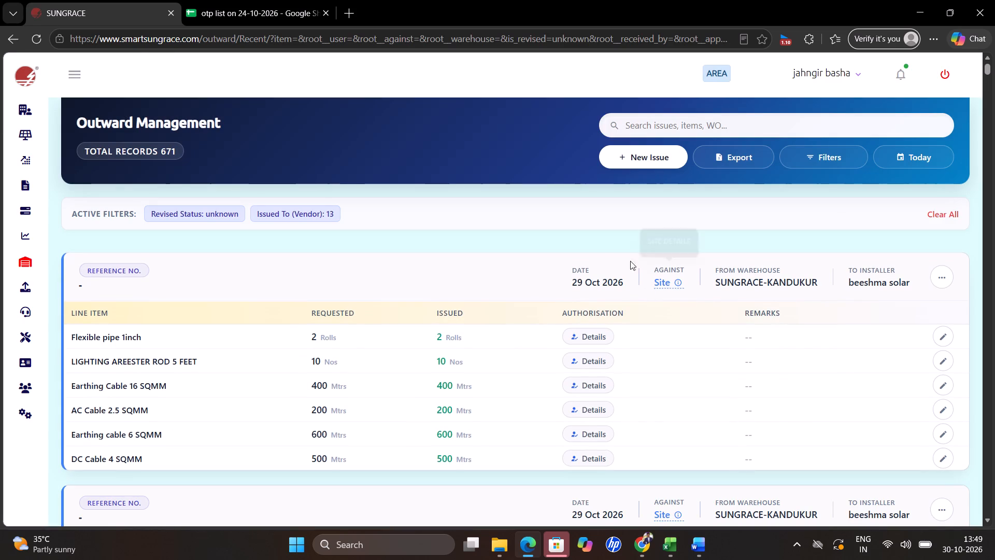
Start a new outward issue against Site/Vendor (Installations) and proceed to its form.
{"action": "left_click", "coordinate": [642, 164]}
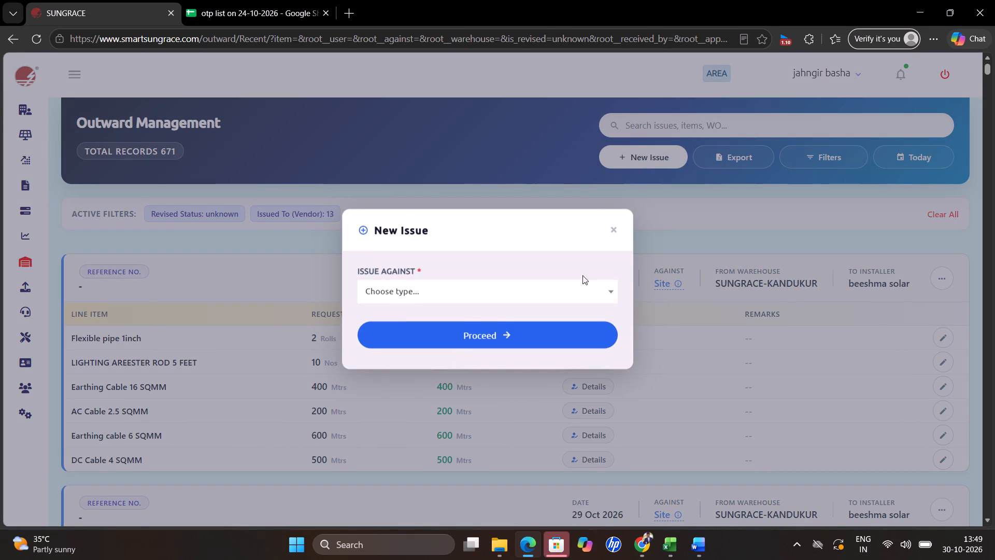
{"action": "left_click", "coordinate": [577, 292]}
{"action": "left_click", "coordinate": [563, 356]}
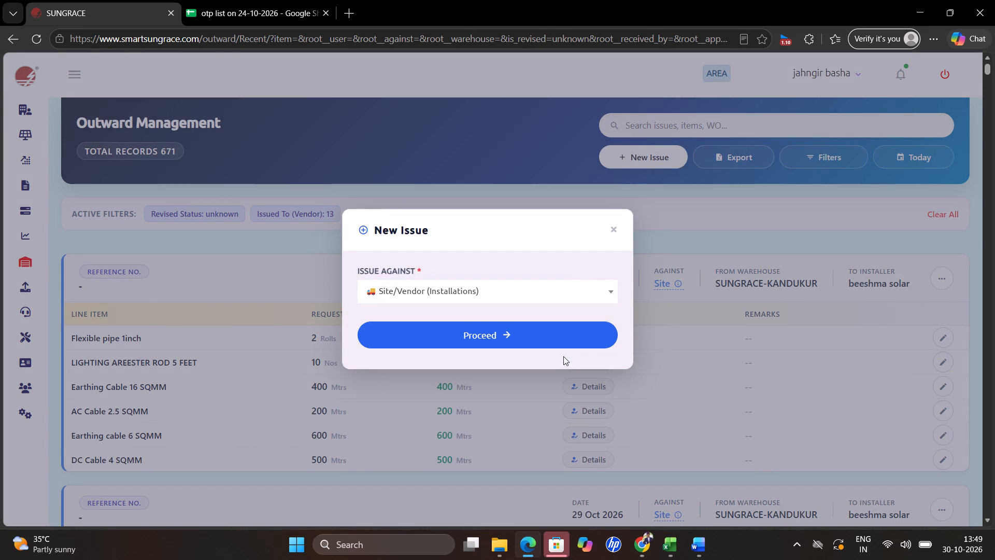
{"action": "left_click", "coordinate": [557, 334]}
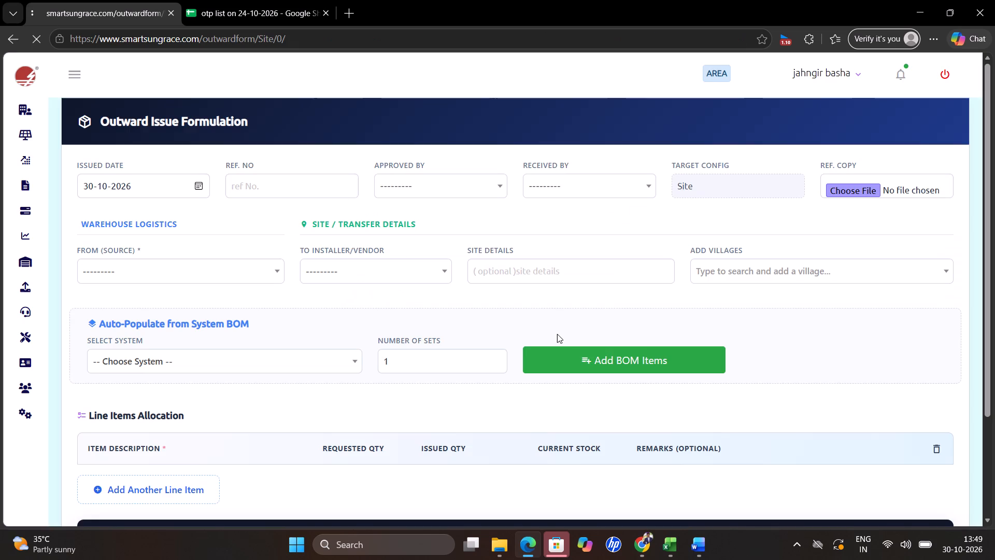
Set the outward issue's approver to the logged-in user and its receiver to hemanth.
{"action": "left_click", "coordinate": [474, 193]}
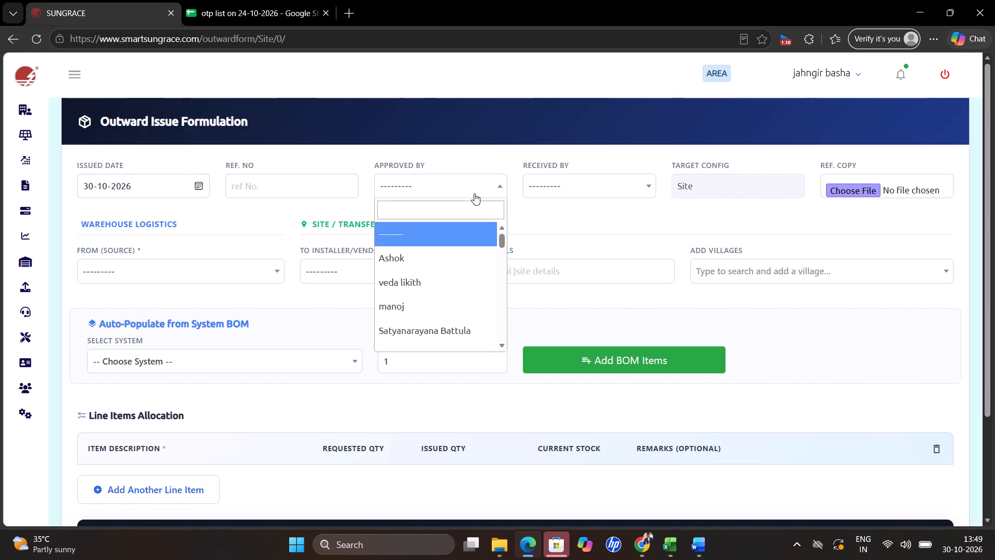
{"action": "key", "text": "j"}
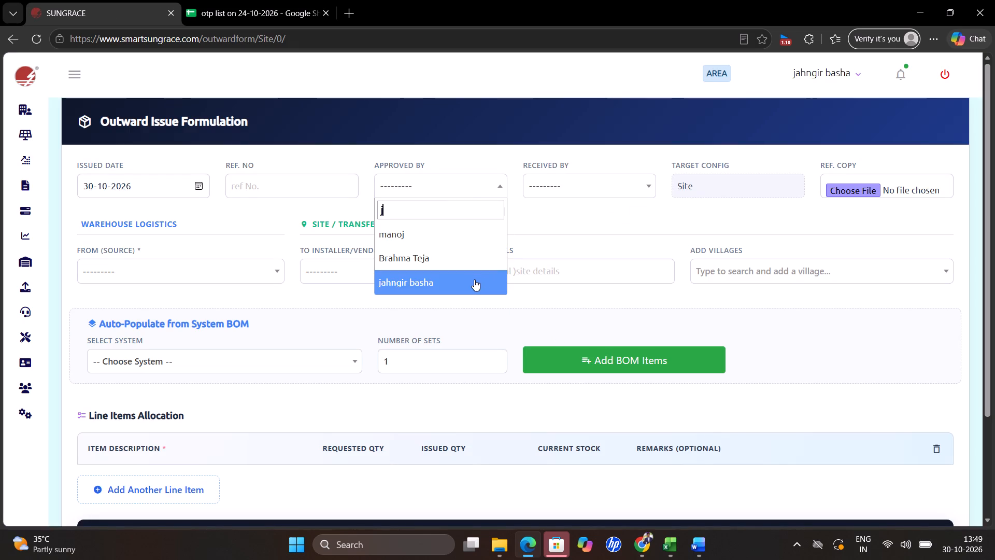
{"action": "left_click", "coordinate": [474, 279]}
{"action": "left_click", "coordinate": [560, 191]}
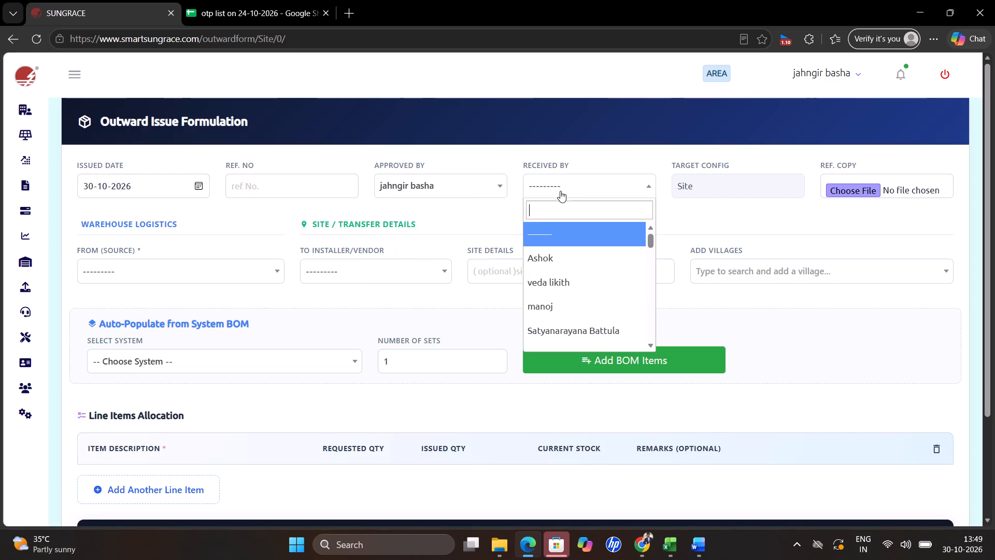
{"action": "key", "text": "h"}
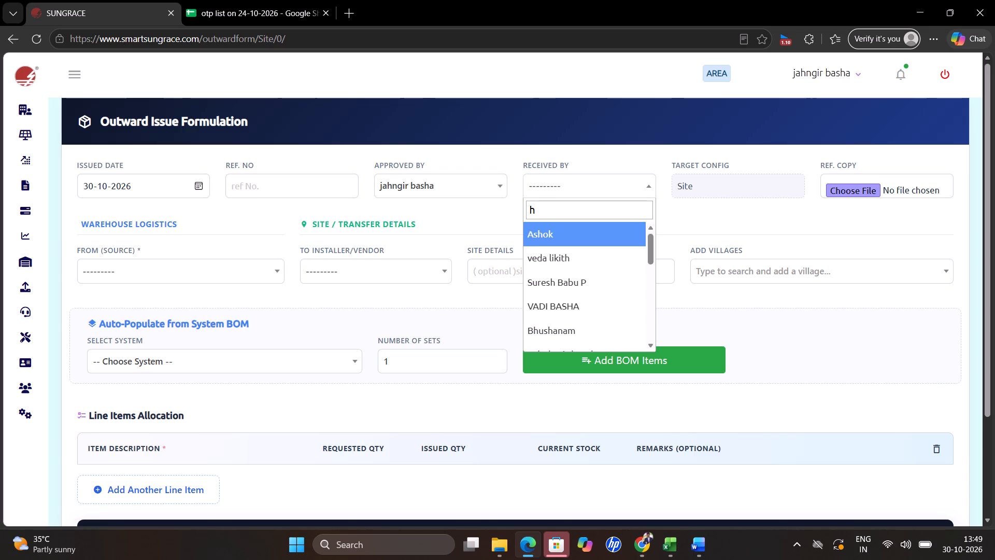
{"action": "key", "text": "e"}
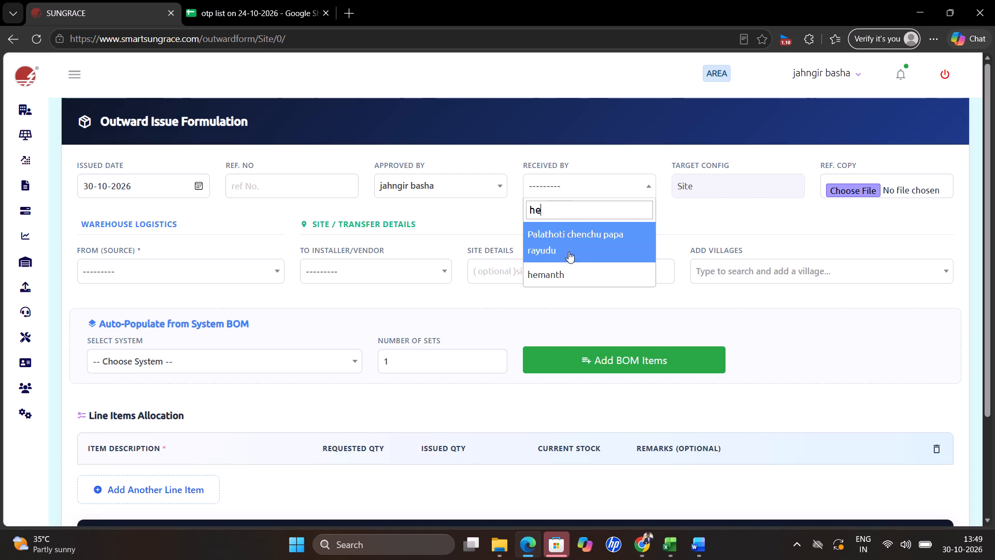
{"action": "left_click", "coordinate": [568, 270]}
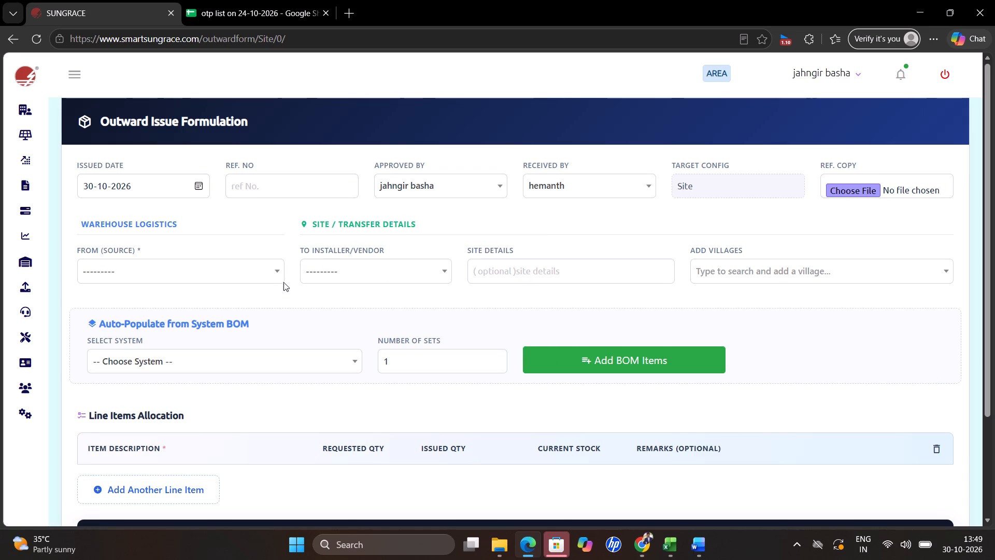
Open the choice of source warehouse for the outward issue.
{"action": "left_click", "coordinate": [269, 276]}
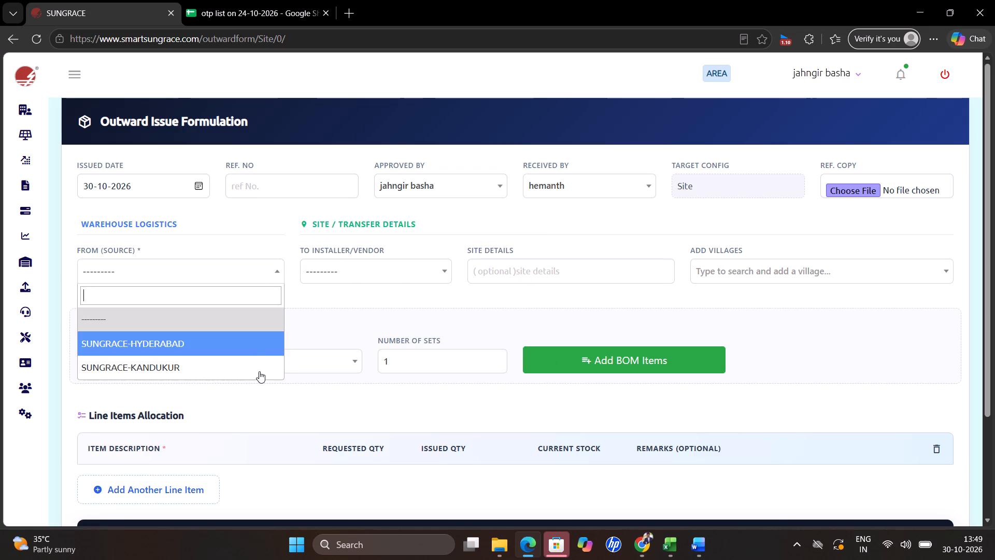
Set the new outward issue's source to SUNGRACE-KANDUKUR and its installer/vendor to beeshma solar-V012.
{"action": "left_click", "coordinate": [259, 371]}
{"action": "left_click", "coordinate": [352, 265]}
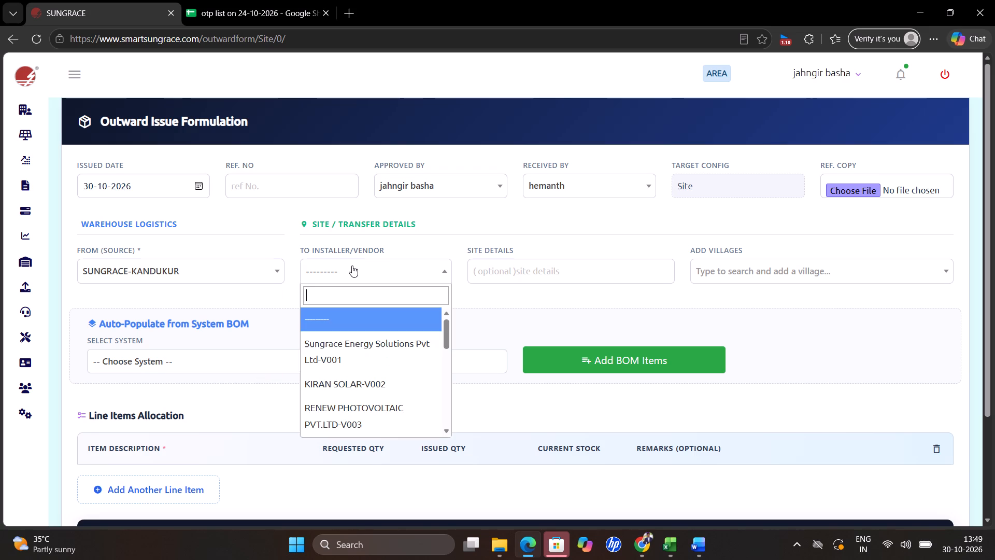
{"action": "key", "text": "b"}
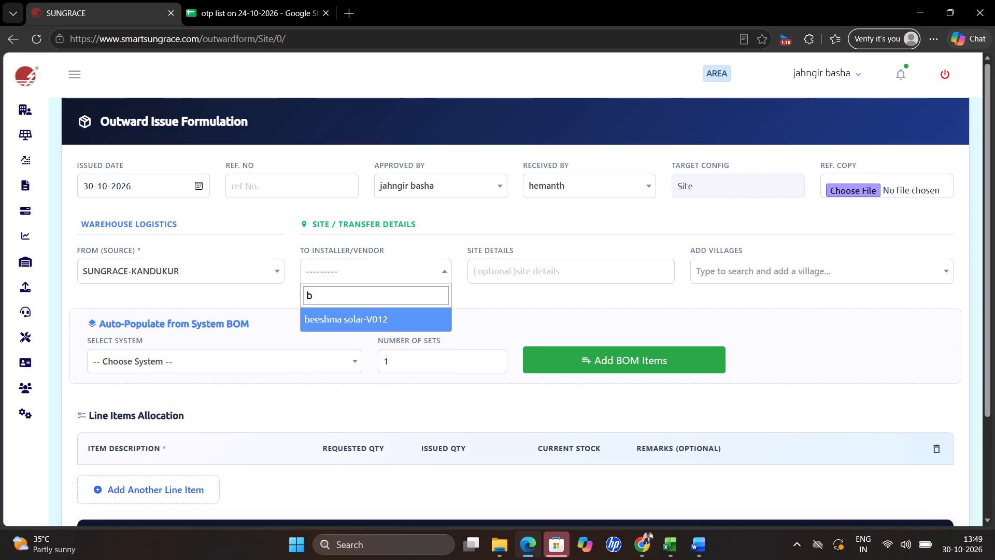
{"action": "left_click", "coordinate": [392, 322]}
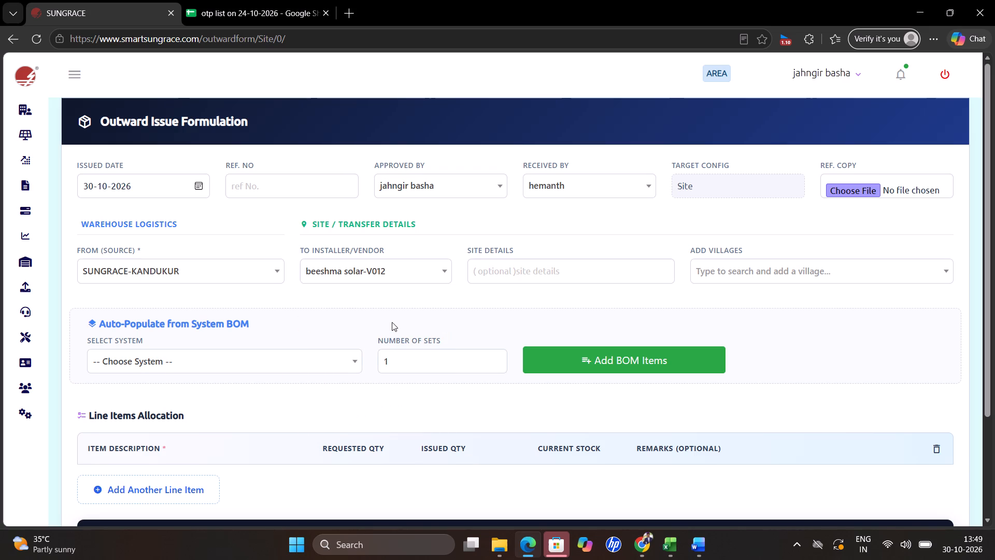
Add a line item for Earthing cable 6 SQMM to the outward issue with a requested quantity of 800.
{"action": "scroll", "coordinate": [392, 322], "scroll_direction": "down", "scroll_amount": 3}
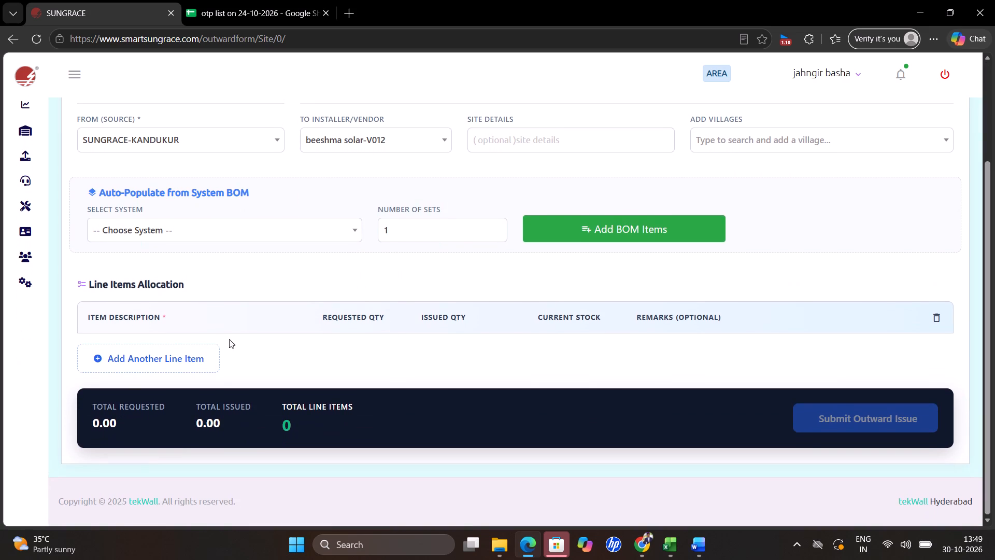
{"action": "left_click", "coordinate": [199, 359]}
{"action": "left_click", "coordinate": [177, 296]}
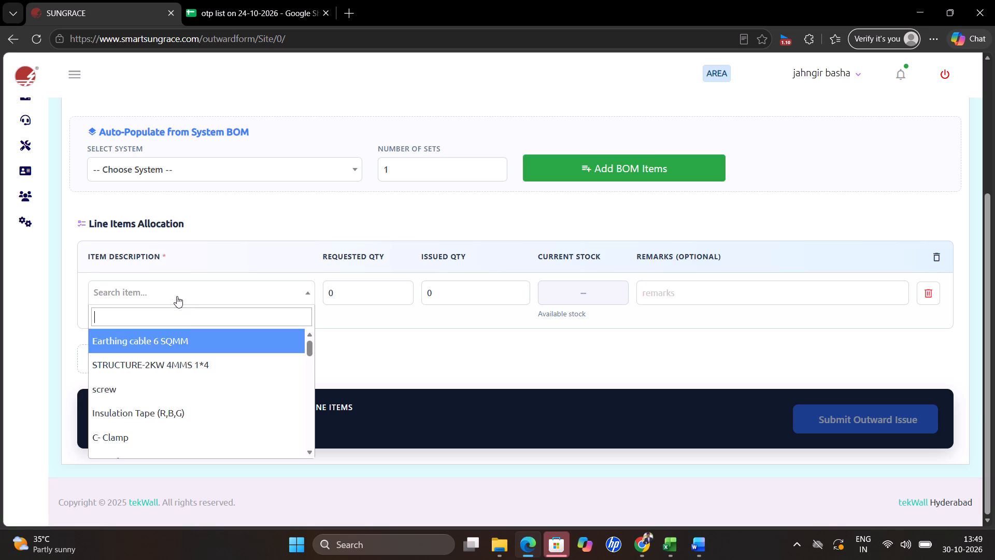
{"action": "key", "text": "6"}
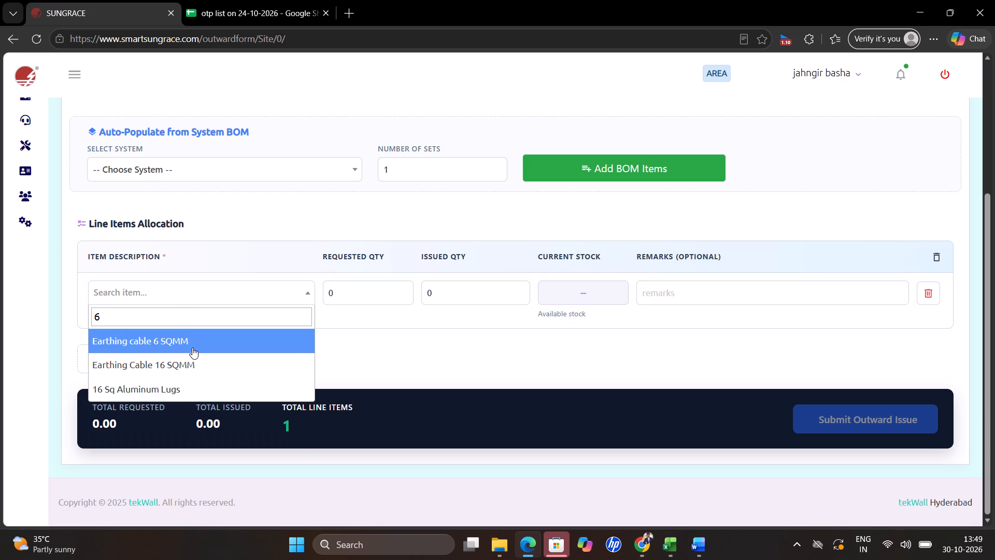
{"action": "left_click", "coordinate": [193, 343]}
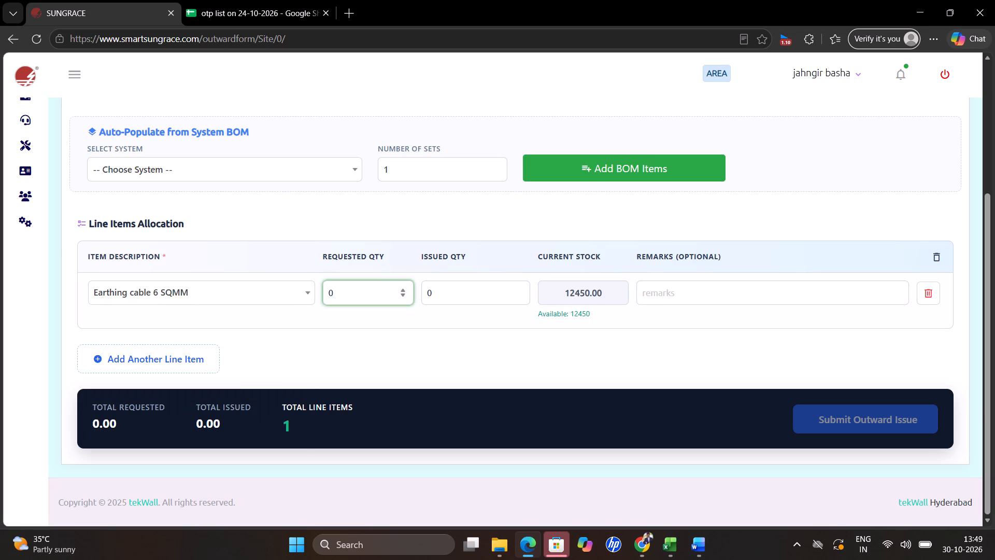
{"action": "left_click", "coordinate": [344, 290]}
{"action": "key", "text": "BackSpace"}
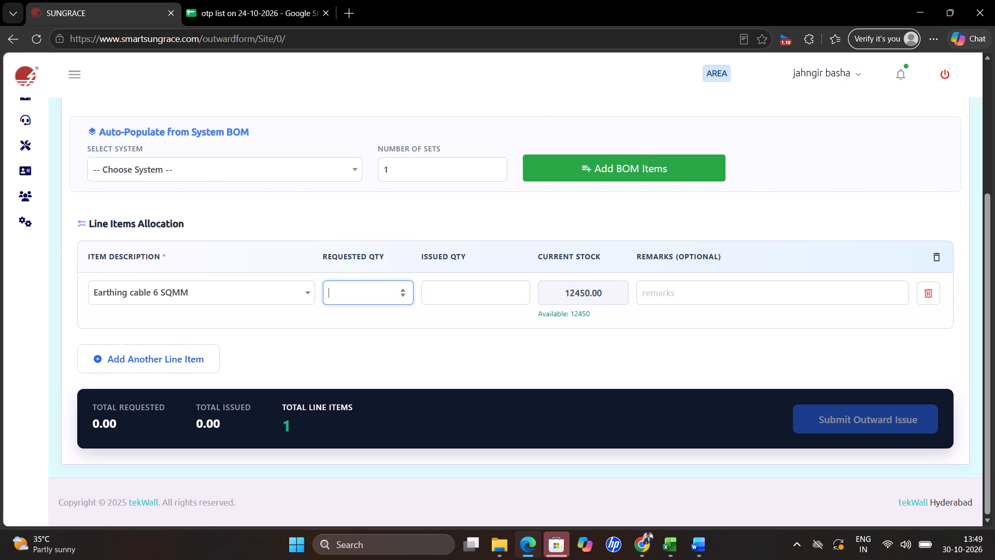
{"action": "type", "text": "800"}
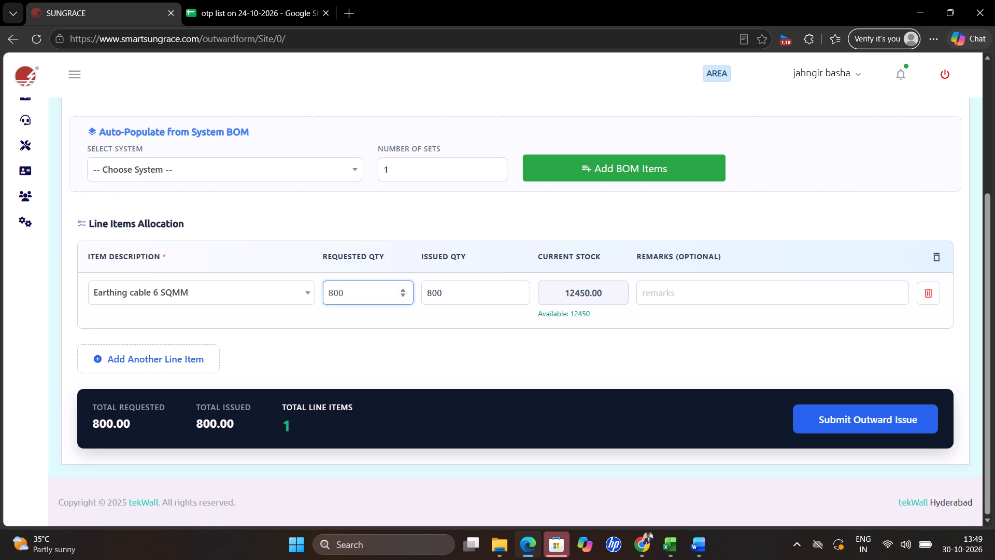
Add a second line item for LIGHTING AREESTER ROD 5 FEET with a requested quantity of 13.
{"action": "left_click", "coordinate": [178, 372]}
{"action": "left_click", "coordinate": [164, 292]}
{"action": "key", "text": "5"}
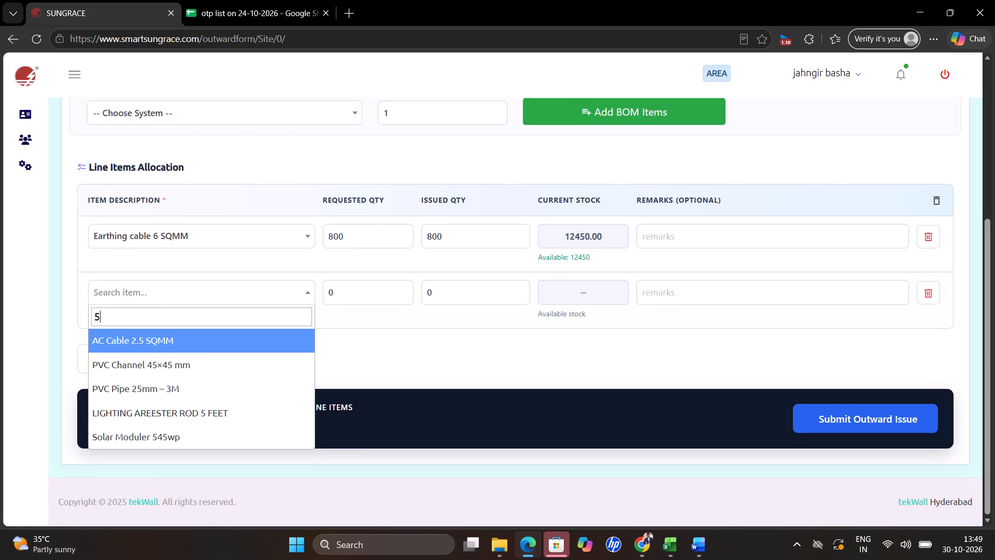
{"action": "left_click", "coordinate": [198, 409]}
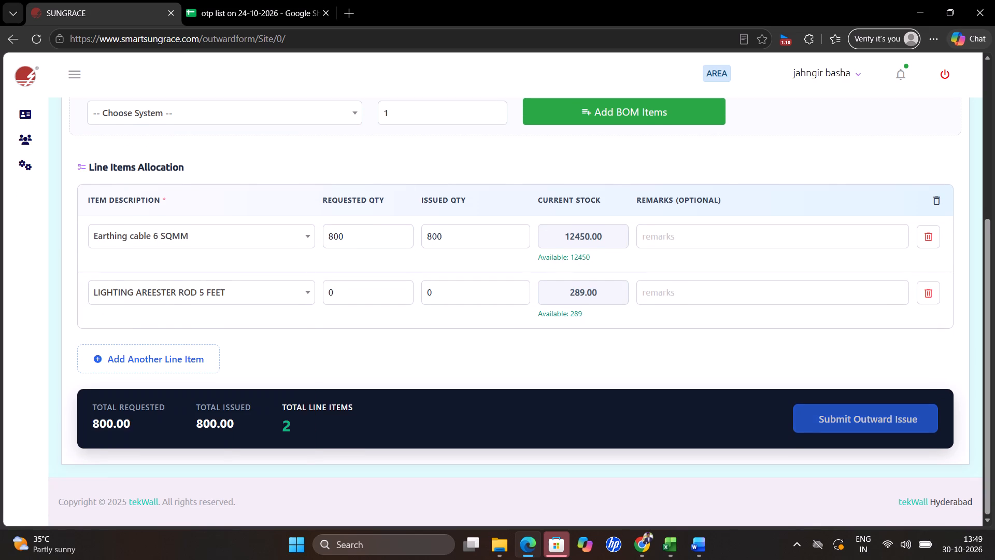
{"action": "left_click", "coordinate": [336, 289]}
{"action": "key", "text": "BackSpace"}
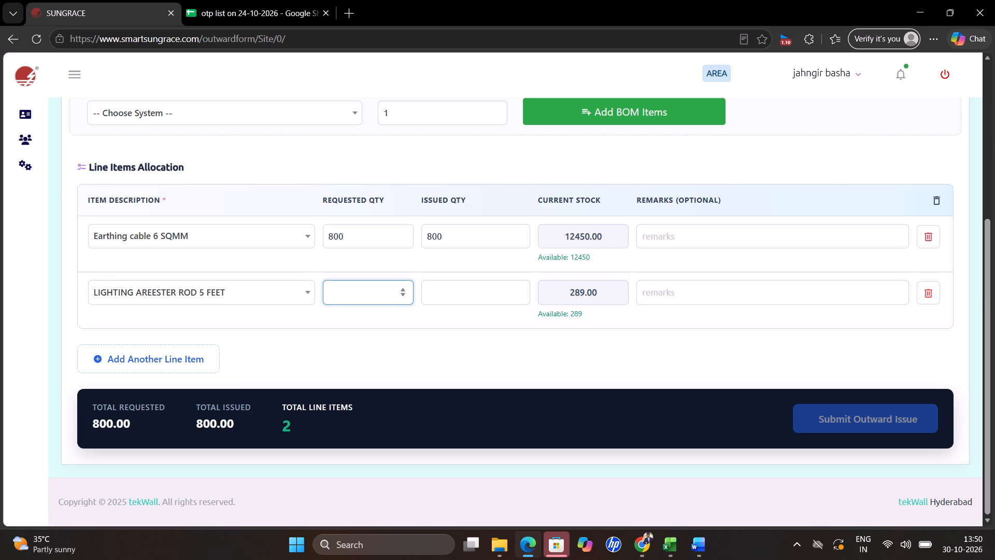
{"action": "type", "text": "13"}
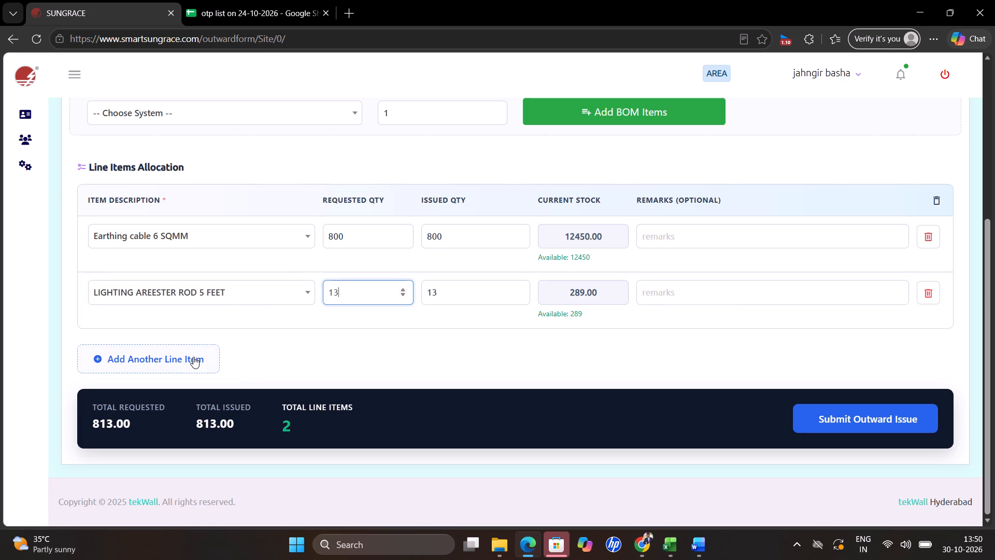
Add a third line item for Flexible pipe 1inch with a requested quantity of 2.
{"action": "left_click", "coordinate": [193, 357]}
{"action": "left_click", "coordinate": [181, 298]}
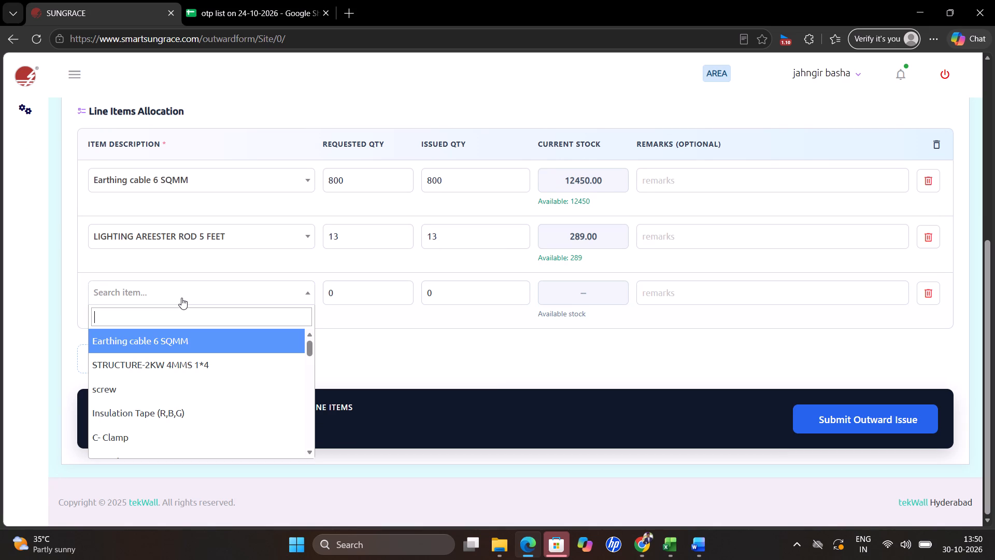
{"action": "key", "text": "f"}
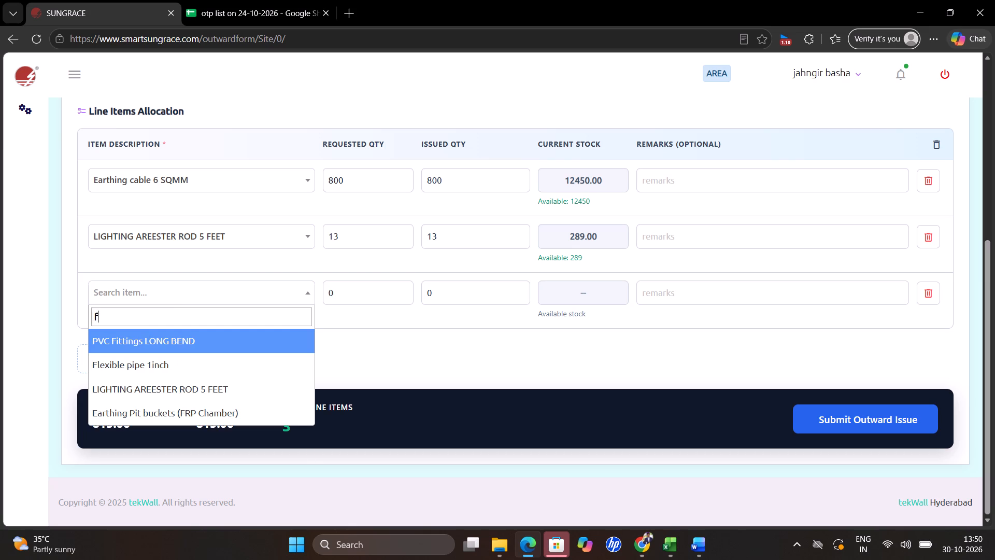
{"action": "left_click", "coordinate": [196, 369]}
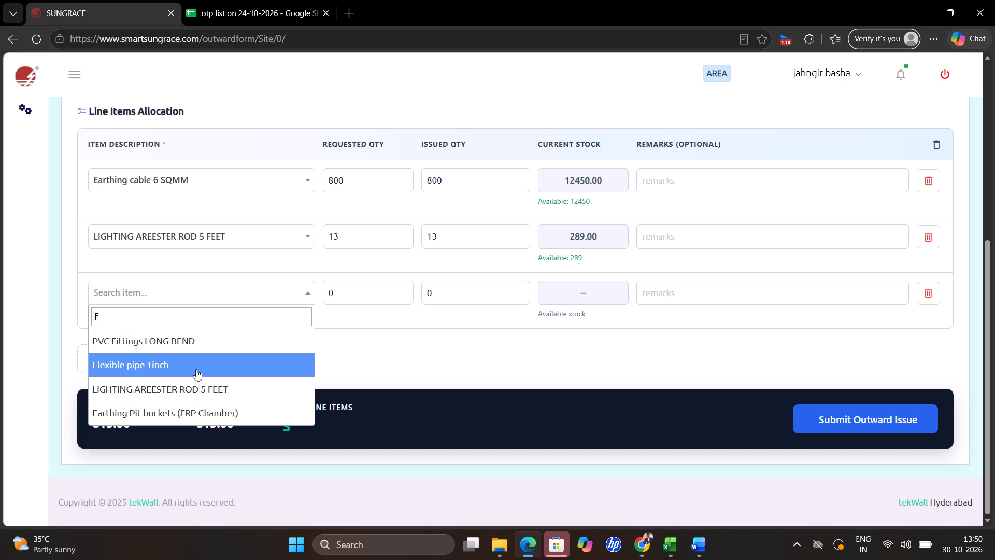
{"action": "left_click", "coordinate": [357, 298]}
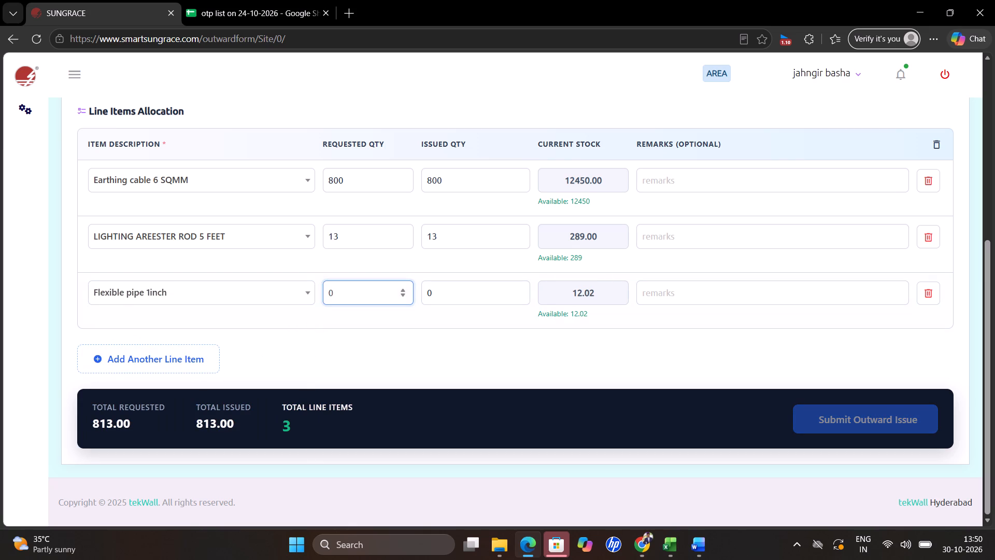
{"action": "key", "text": "BackSpace"}
{"action": "key", "text": "2"}
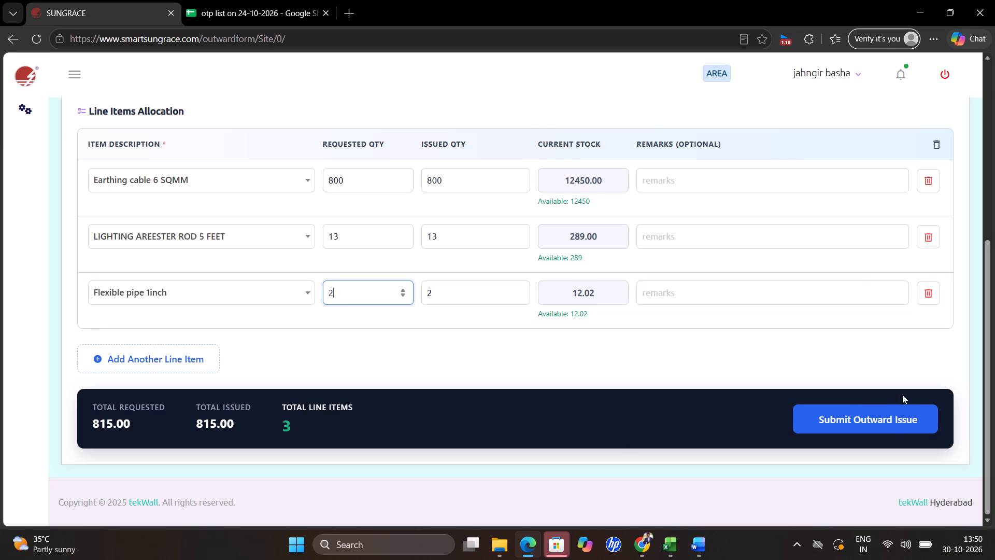
Submit the outward issue of cable, arrester rods and flexible pipe to beeshma solar and confirm the dispatch.
{"action": "left_click", "coordinate": [888, 424]}
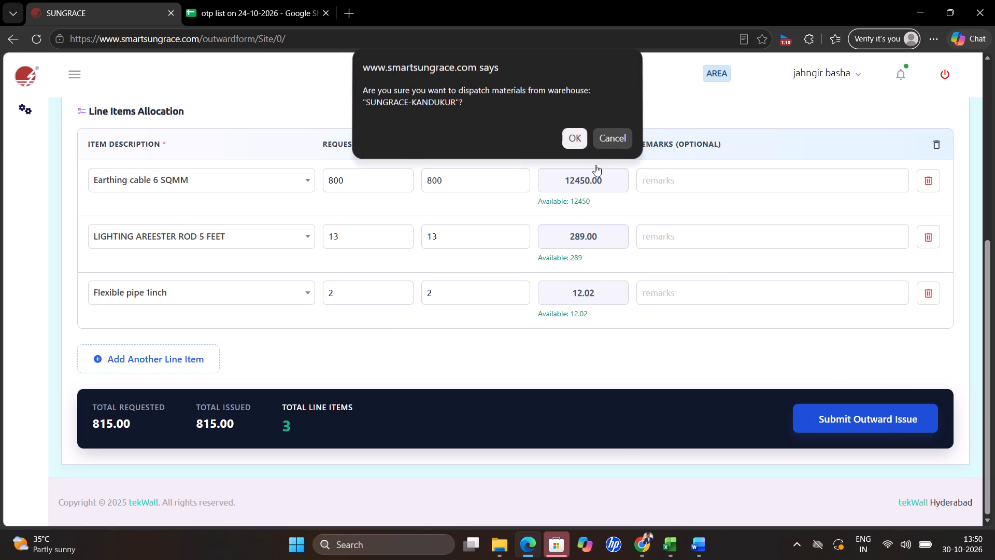
{"action": "left_click", "coordinate": [578, 144]}
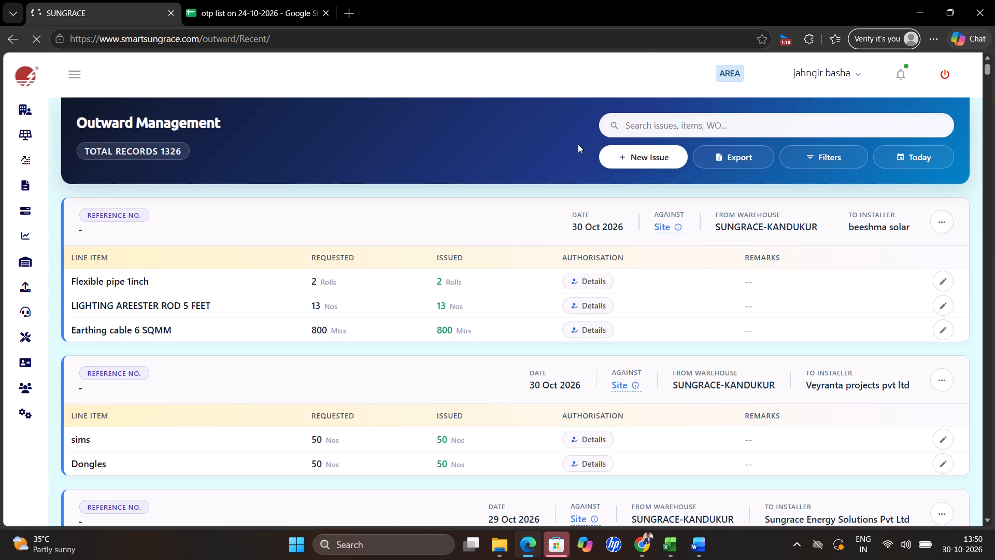
{"action": "left_click", "coordinate": [620, 124]}
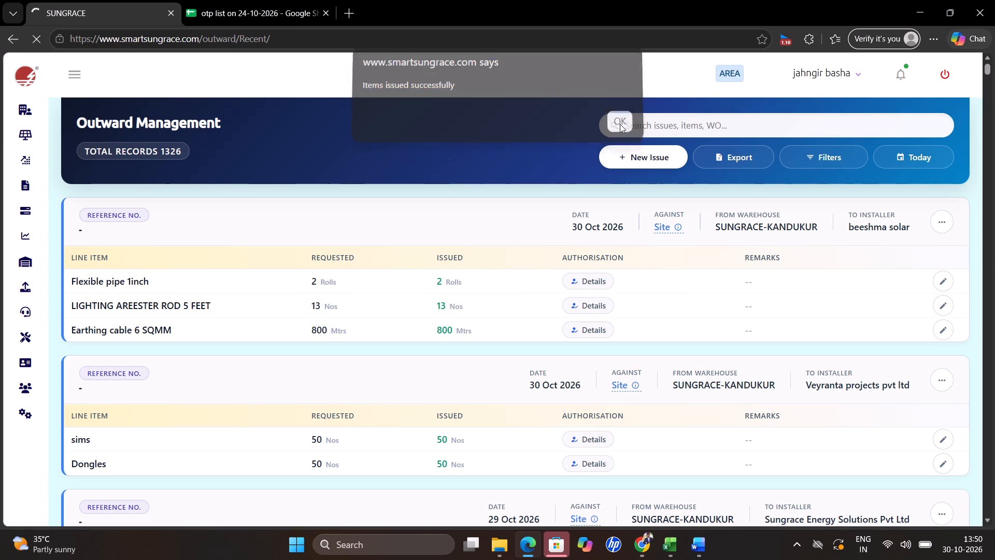
Filter the outward records by issued-to vendor VI POWER ZONE-V011 and review the items issued to it.
{"action": "left_click", "coordinate": [825, 163]}
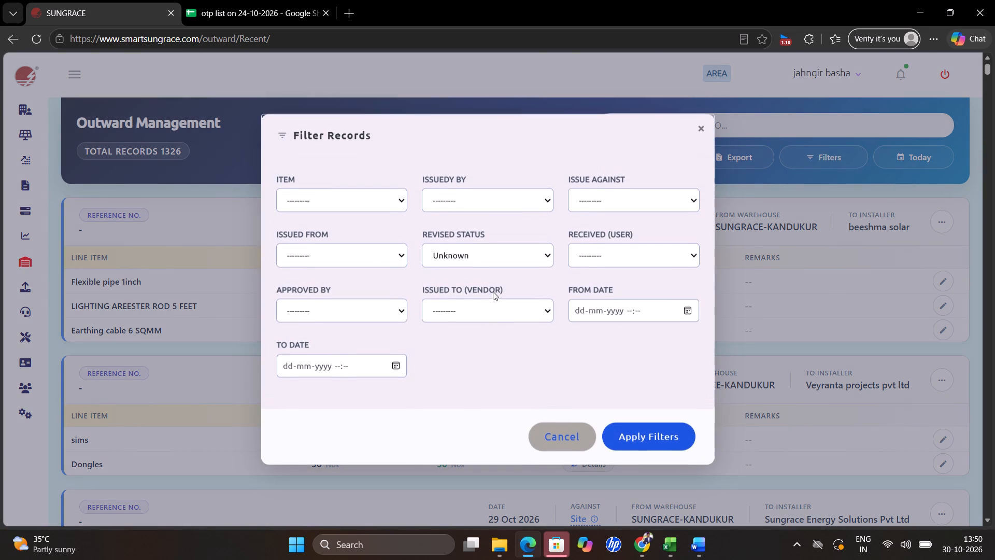
{"action": "left_click", "coordinate": [490, 312]}
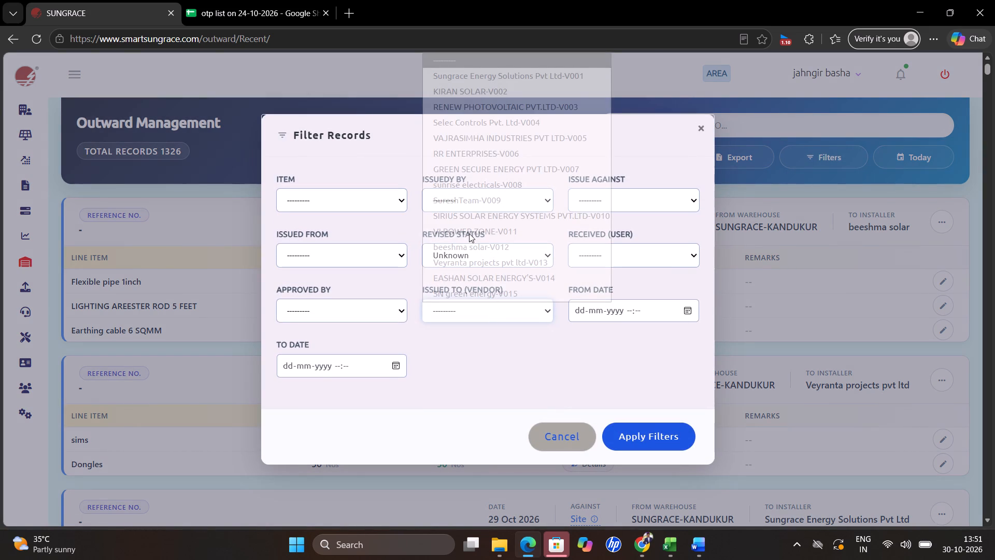
{"action": "left_click", "coordinate": [470, 233]}
{"action": "left_click", "coordinate": [655, 428]}
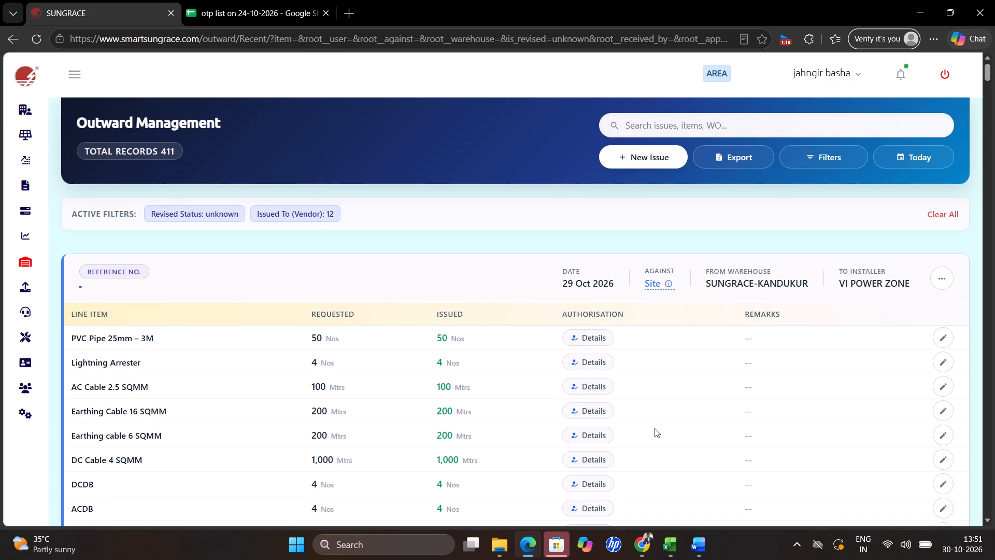
{"action": "scroll", "coordinate": [655, 428], "scroll_direction": "down", "scroll_amount": 2}
{"action": "scroll", "coordinate": [655, 428], "scroll_direction": "up", "scroll_amount": 1}
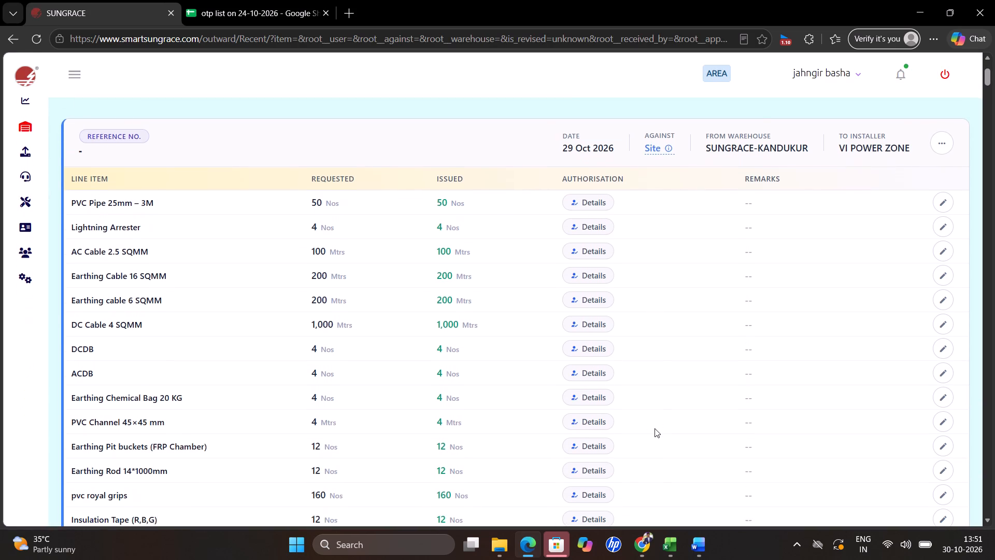
{"action": "scroll", "coordinate": [655, 428], "scroll_direction": "up", "scroll_amount": 2}
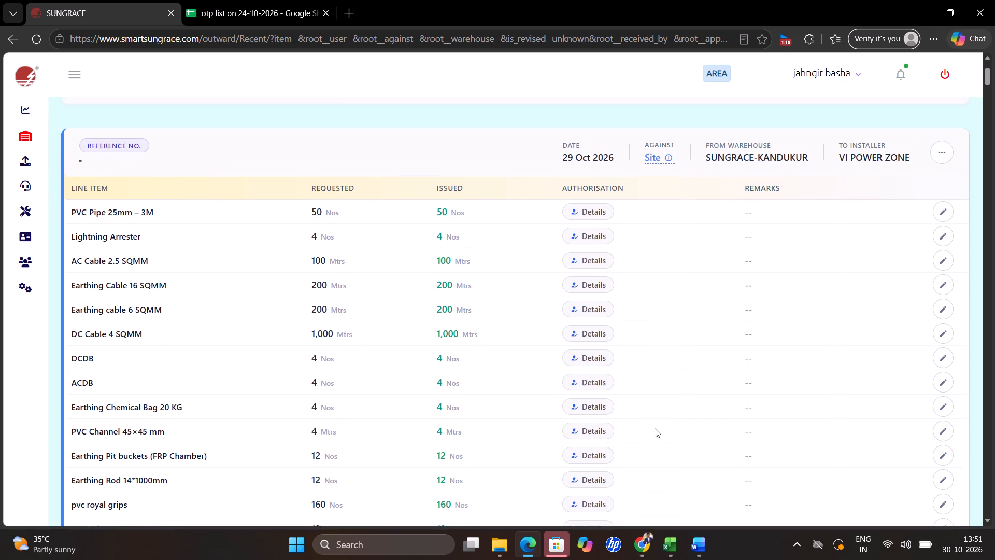
{"action": "scroll", "coordinate": [655, 428], "scroll_direction": "up", "scroll_amount": 1}
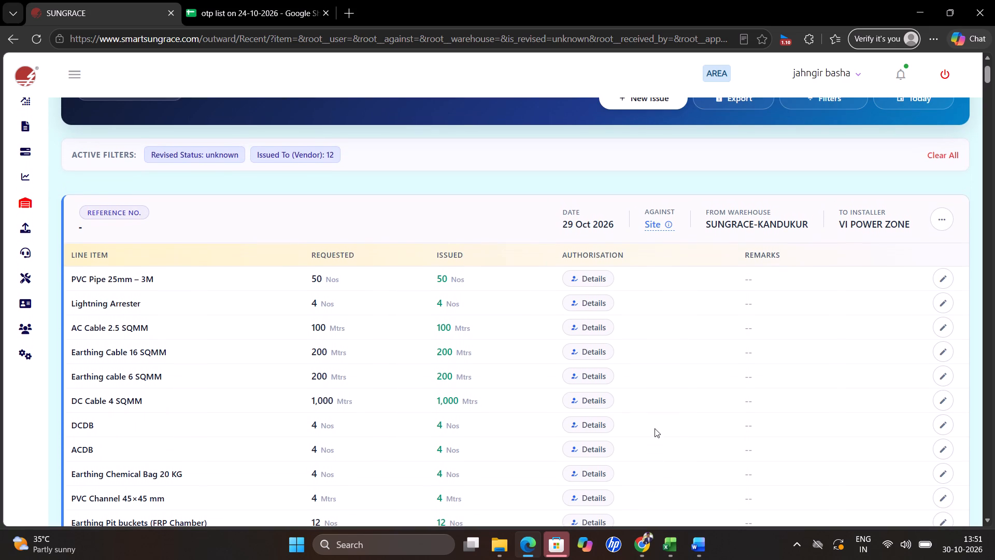
Start a new outward issue against Site/Vendor (Installations).
{"action": "scroll", "coordinate": [655, 428], "scroll_direction": "up", "scroll_amount": 3}
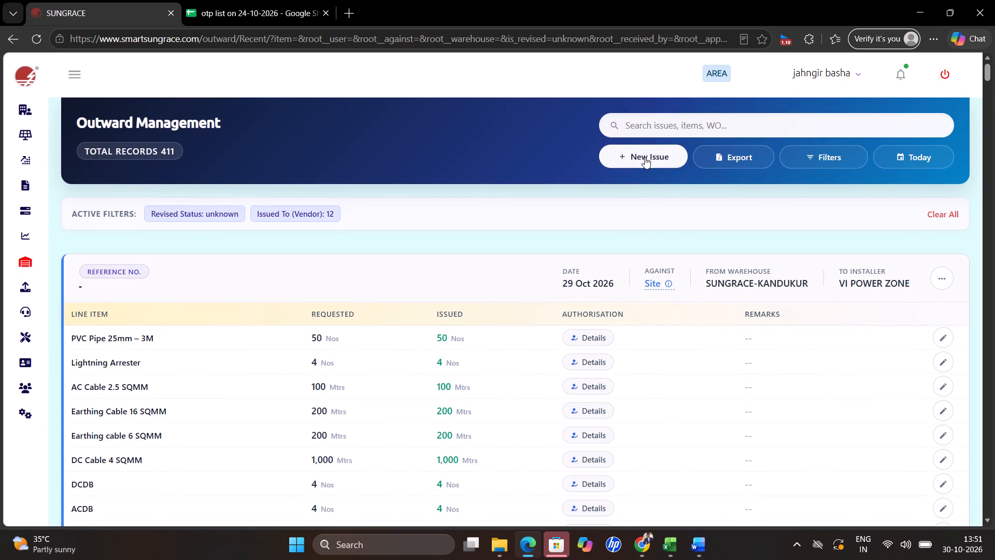
{"action": "left_click", "coordinate": [645, 157]}
{"action": "left_click", "coordinate": [594, 291]}
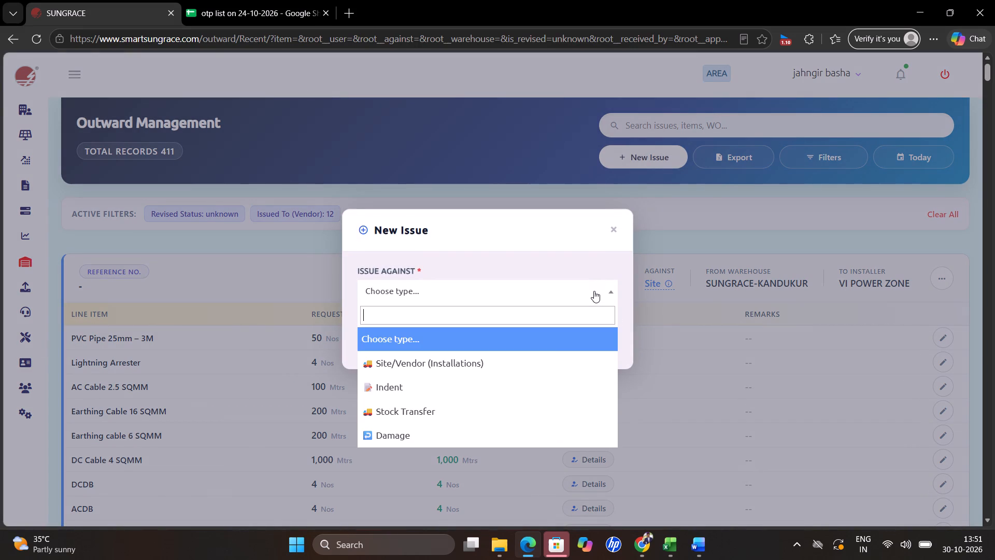
{"action": "left_click", "coordinate": [544, 360]}
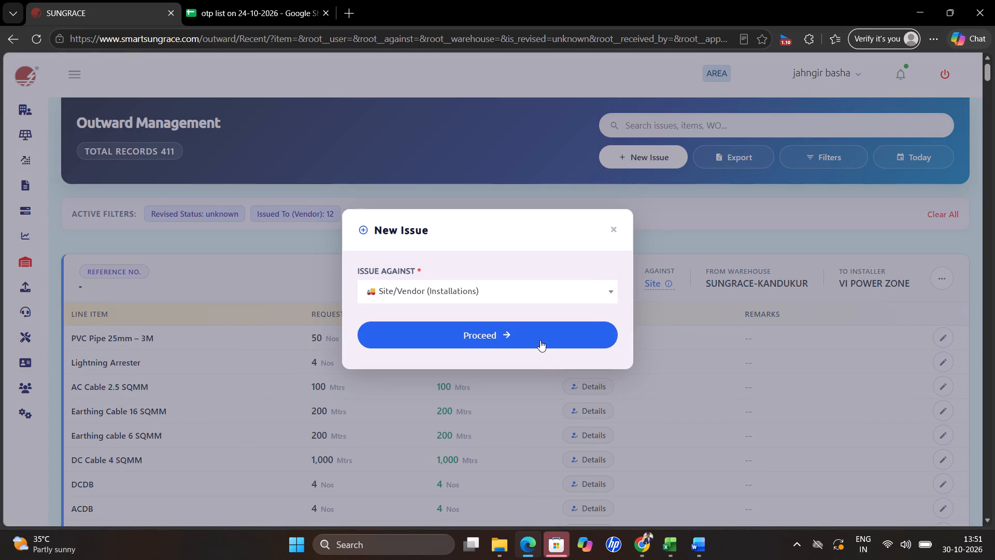
{"action": "left_click", "coordinate": [540, 339]}
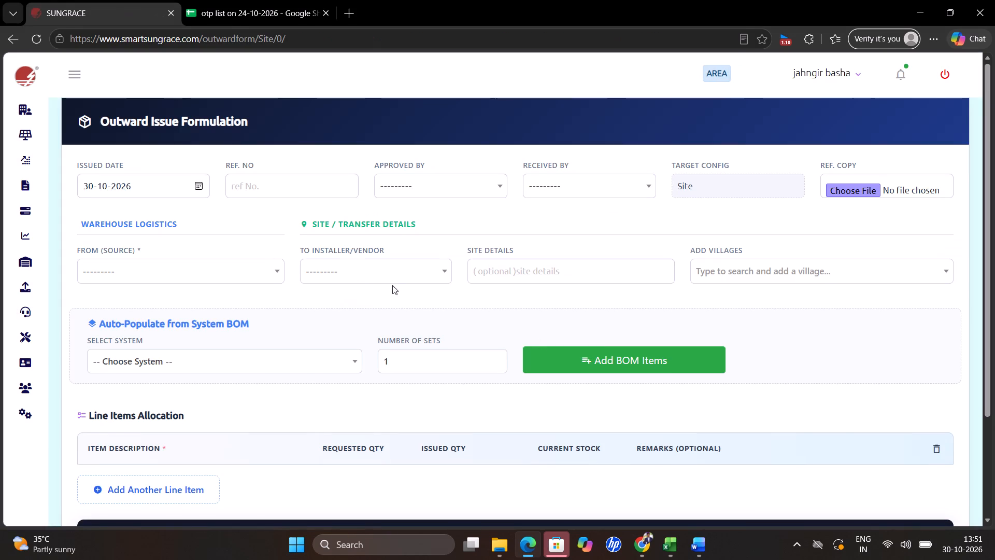
Set the signed-in user as the approver and RAVIKIRAN as the receiver of the outward issue.
{"action": "left_click", "coordinate": [421, 195]}
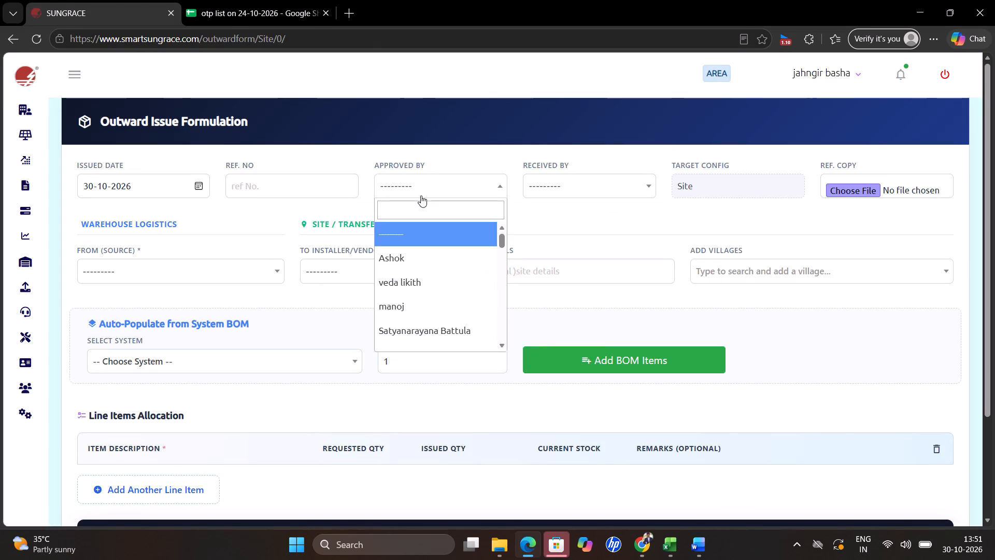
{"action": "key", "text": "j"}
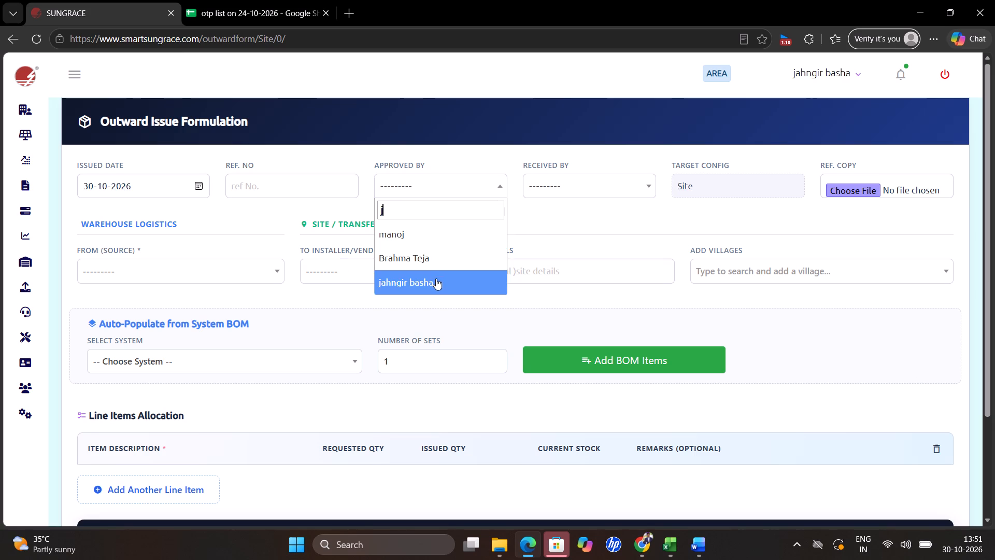
{"action": "left_click", "coordinate": [436, 278]}
{"action": "left_click", "coordinate": [584, 177]}
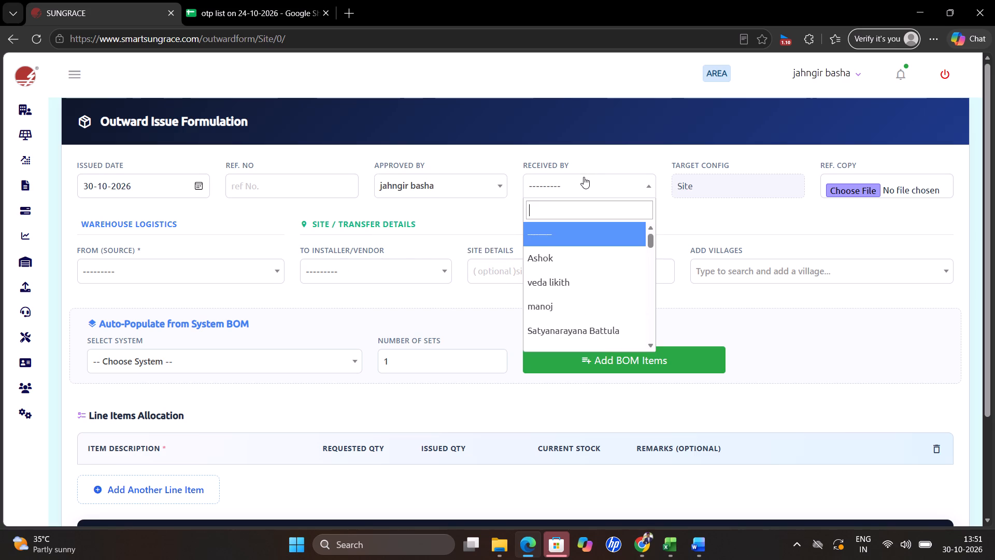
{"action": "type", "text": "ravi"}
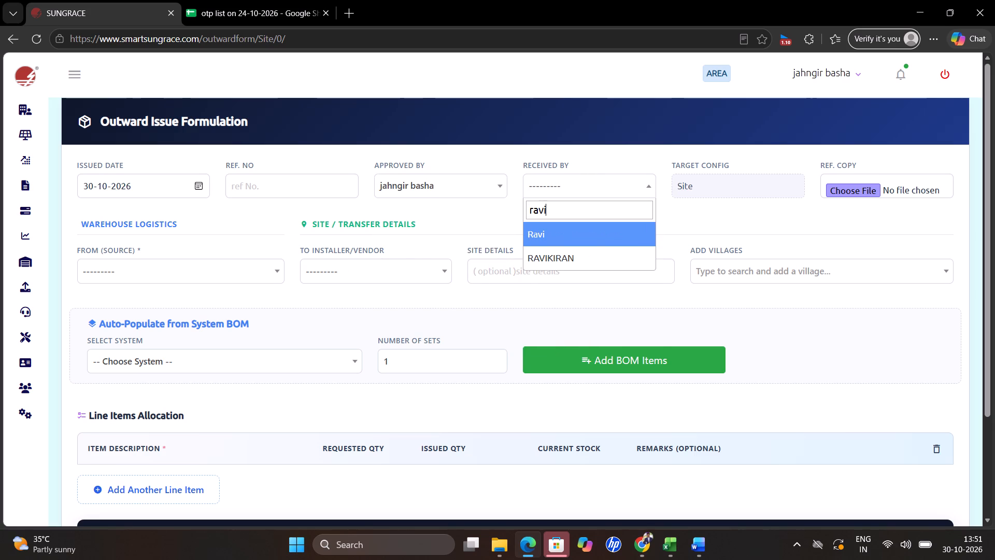
{"action": "left_click", "coordinate": [585, 253]}
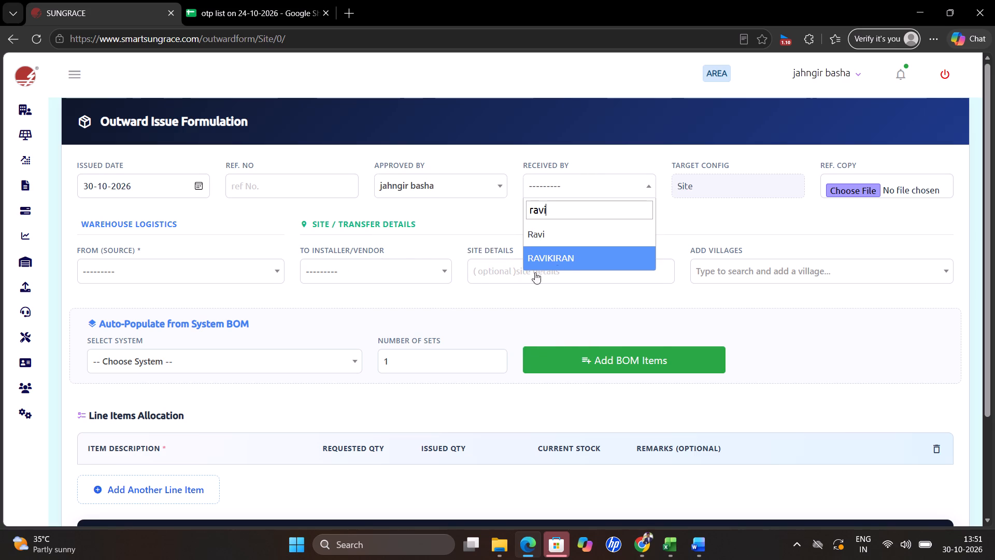
{"action": "left_click", "coordinate": [572, 260]}
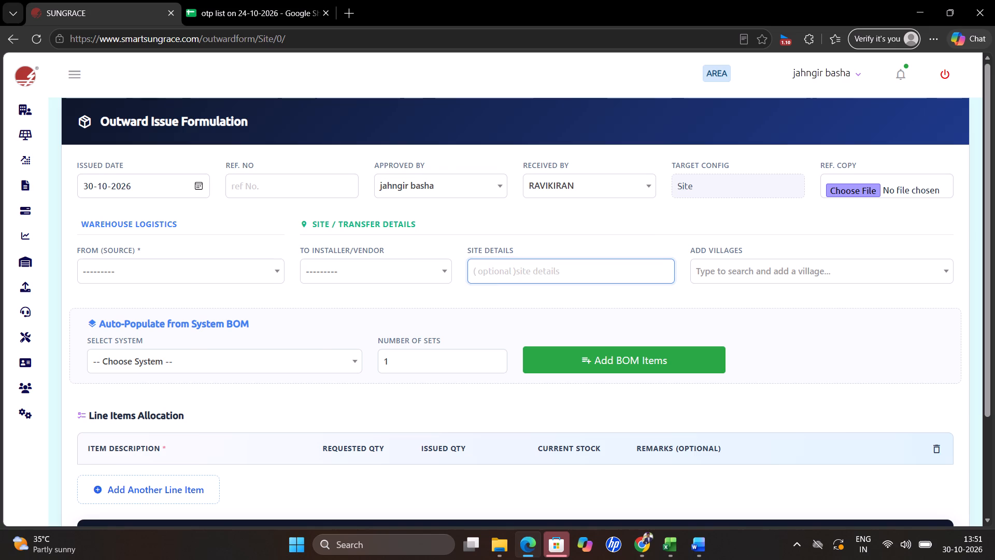
Set the source warehouse to SUNGRACE-KANDUKUR and the installer/vendor to VI POWER ZONE-V011.
{"action": "left_click", "coordinate": [205, 281]}
{"action": "left_click", "coordinate": [200, 366]}
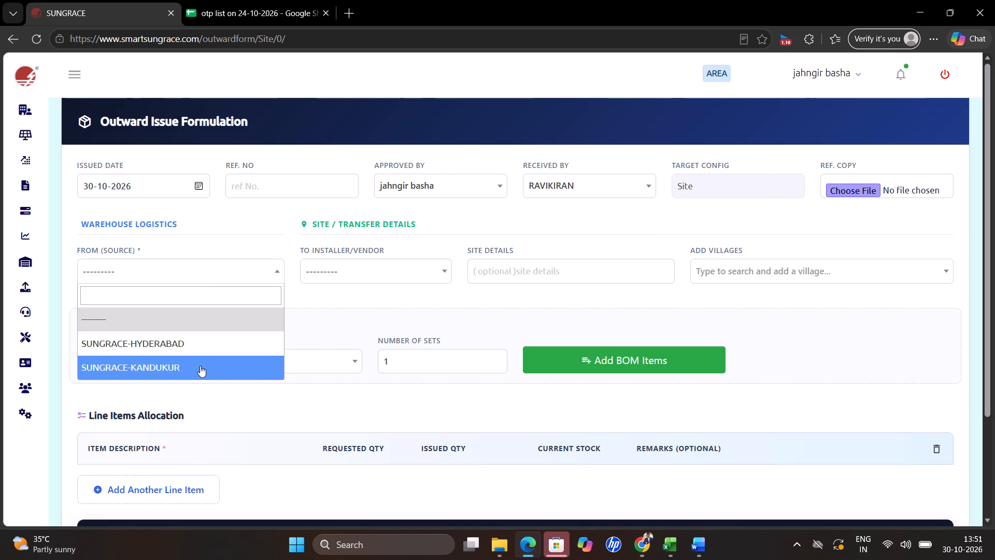
{"action": "left_click", "coordinate": [339, 276]}
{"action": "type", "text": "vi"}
{"action": "left_click", "coordinate": [366, 320]}
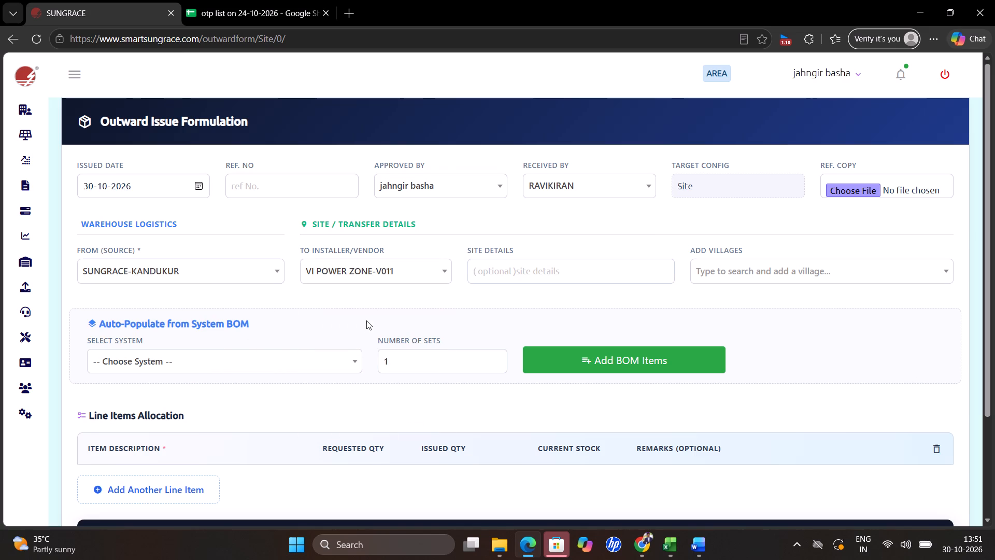
Open the choice of system for auto-populating the issue's line items from a BOM.
{"action": "left_click", "coordinate": [322, 369]}
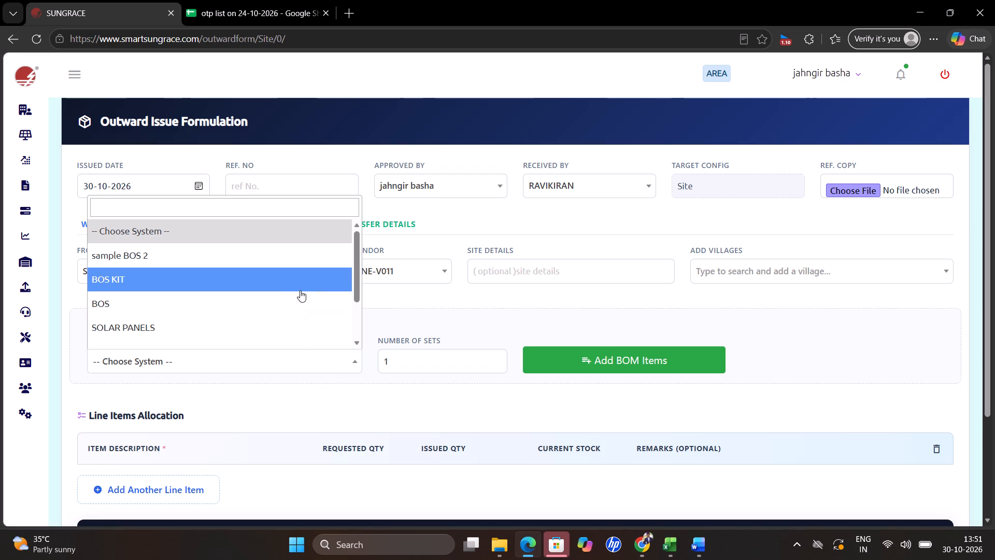
Populate the VI POWER ZONE outward issue's line items from the BOS KIT system BOM for 25 sets.
{"action": "left_click", "coordinate": [300, 289]}
{"action": "left_click", "coordinate": [399, 360]}
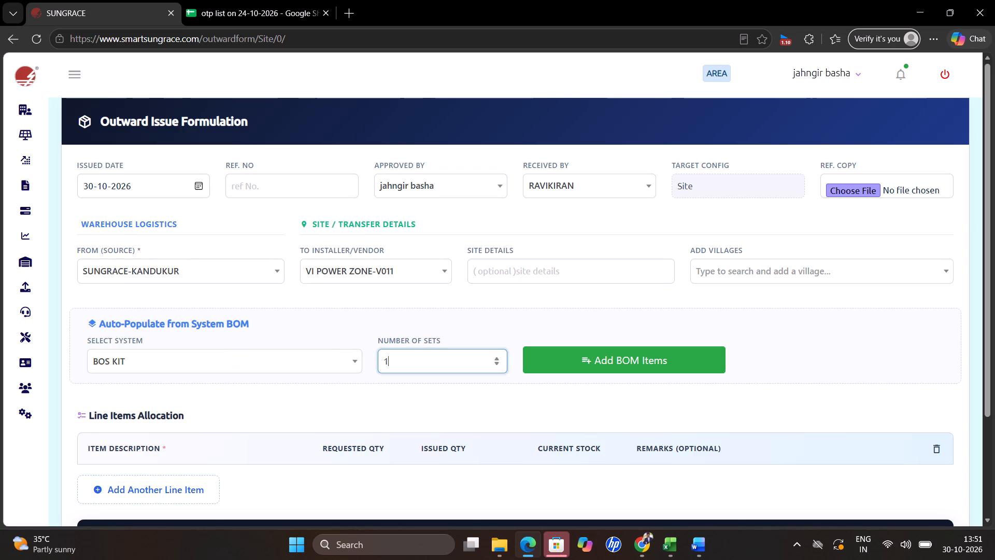
{"action": "key", "text": "BackSpace"}
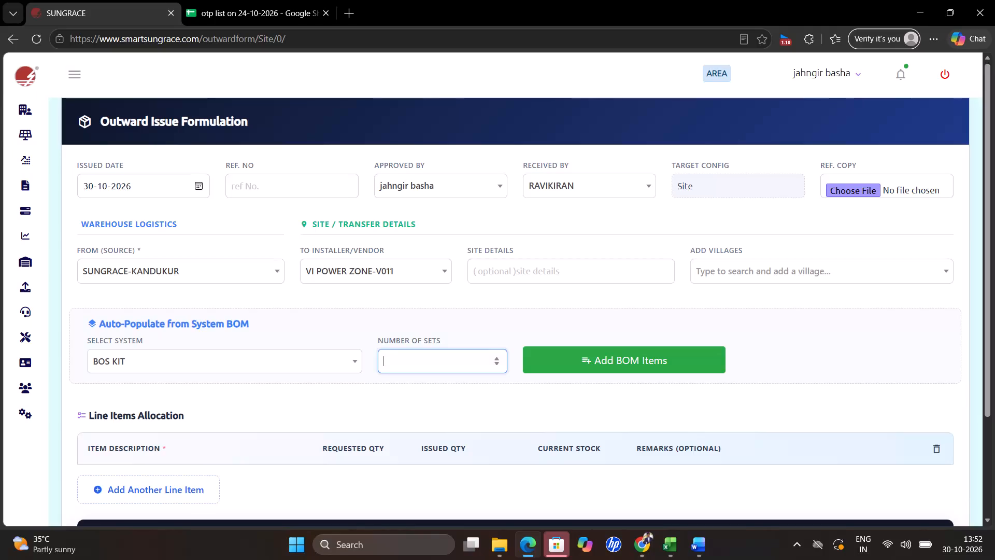
{"action": "type", "text": "25"}
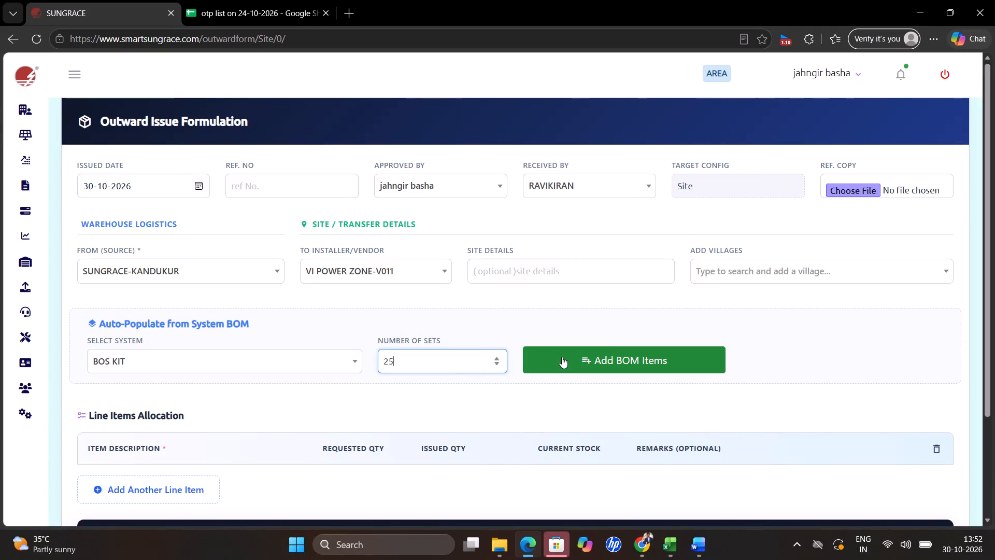
{"action": "left_click", "coordinate": [562, 357]}
{"action": "scroll", "coordinate": [562, 357], "scroll_direction": "down", "scroll_amount": 4}
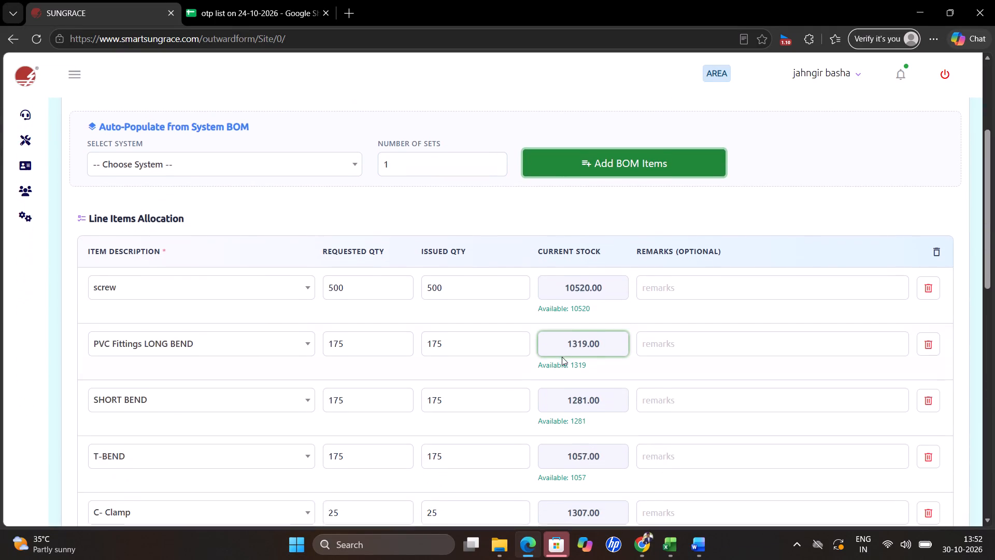
Replace the Bombay Nails line item with LIGHTING AREESTER ROD 5 FEET and set its requested quantity to 25.
{"action": "scroll", "coordinate": [562, 357], "scroll_direction": "down", "scroll_amount": 4}
{"action": "scroll", "coordinate": [562, 357], "scroll_direction": "up", "scroll_amount": 3}
{"action": "left_click", "coordinate": [308, 311]}
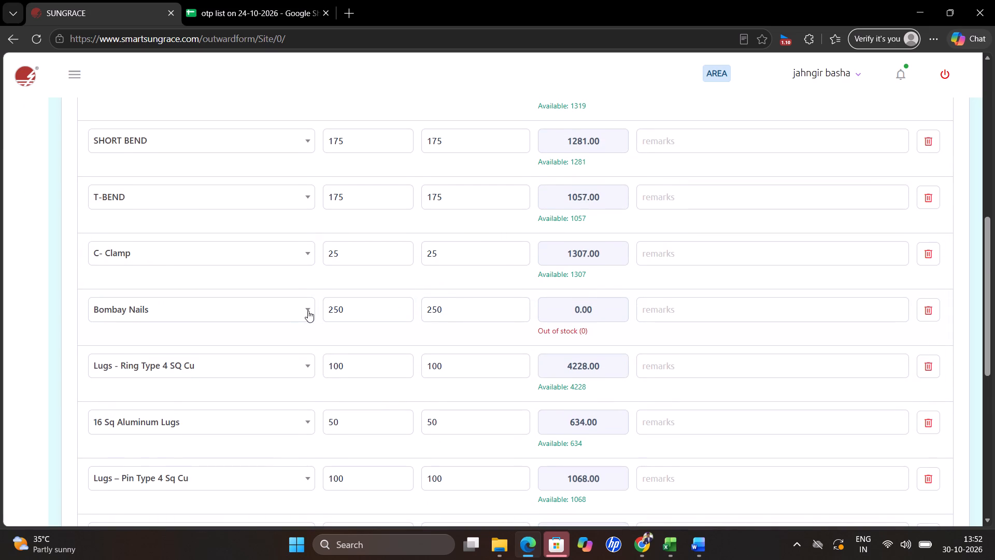
{"action": "key", "text": "5"}
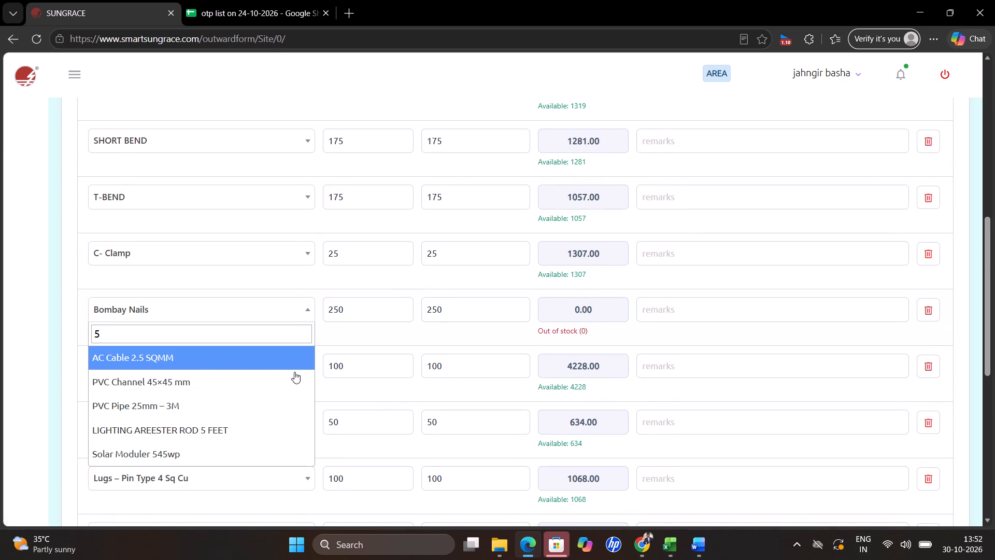
{"action": "left_click", "coordinate": [279, 421]}
{"action": "left_click", "coordinate": [361, 314]}
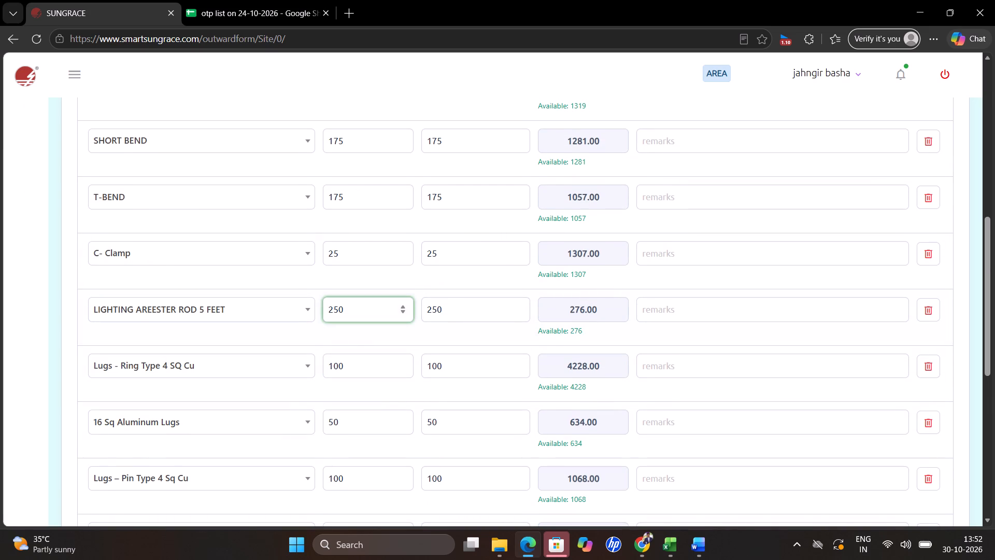
{"action": "key", "text": "BackSpace"}
{"action": "key", "text": "BackSpace"}
{"action": "key", "text": "BackSpace"}
{"action": "key", "text": "BackSpace"}
{"action": "key", "text": "BackSpace"}
{"action": "key", "text": "BackSpace"}
{"action": "key", "text": "BackSpace"}
{"action": "key", "text": "BackSpace"}
{"action": "type", "text": "25"}
Add a line item for Solar Moduler 545wp with a requested quantity of 80.
{"action": "scroll", "coordinate": [285, 352], "scroll_direction": "down", "scroll_amount": 2}
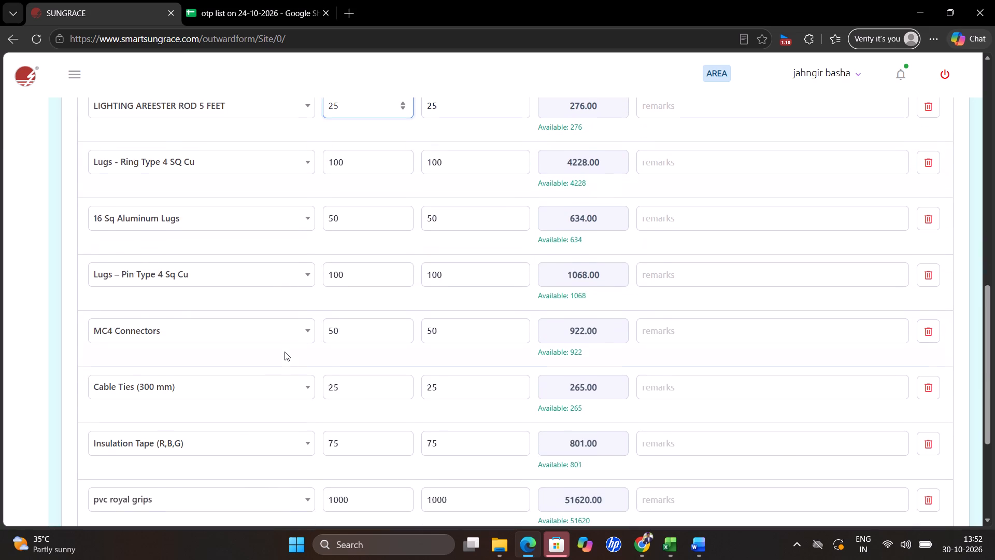
{"action": "scroll", "coordinate": [285, 352], "scroll_direction": "down", "scroll_amount": 2}
{"action": "left_click", "coordinate": [194, 454]}
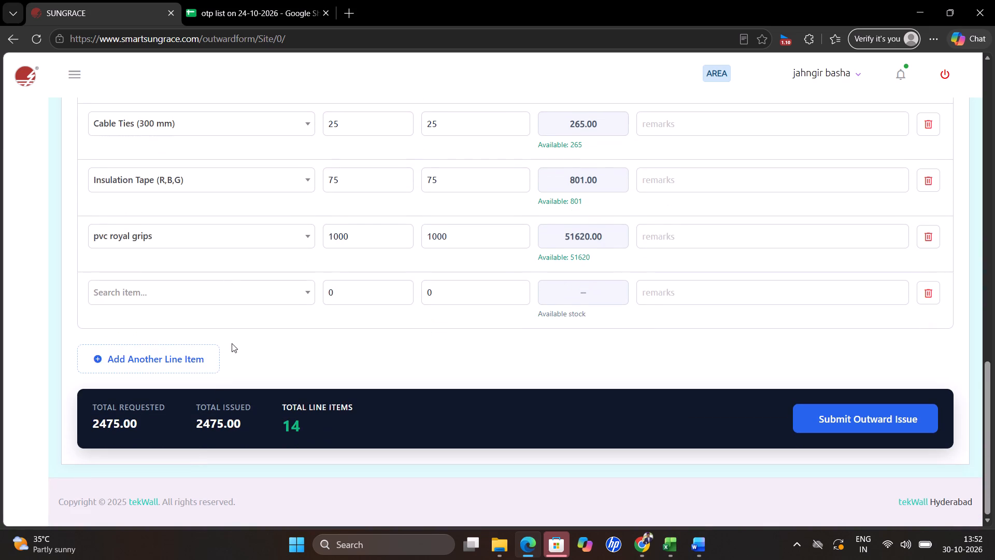
{"action": "left_click", "coordinate": [226, 298]}
{"action": "type", "text": "545"}
{"action": "left_click", "coordinate": [232, 341]}
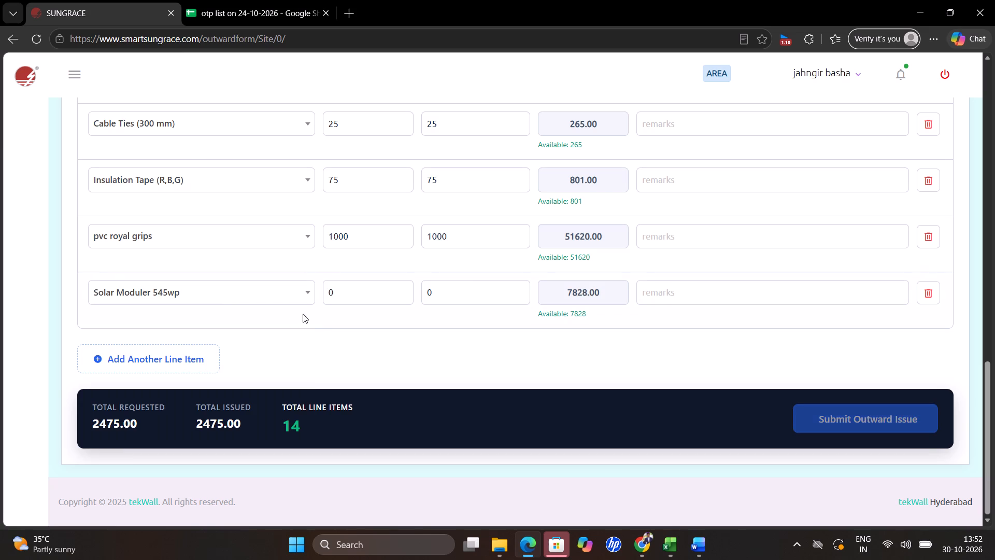
{"action": "left_click", "coordinate": [346, 297]}
{"action": "key", "text": "BackSpace"}
{"action": "type", "text": "80"}
Add a line item for STRUCTURE-2KW 4MMS 1*4 with a requested quantity of 25.
{"action": "left_click", "coordinate": [178, 351]}
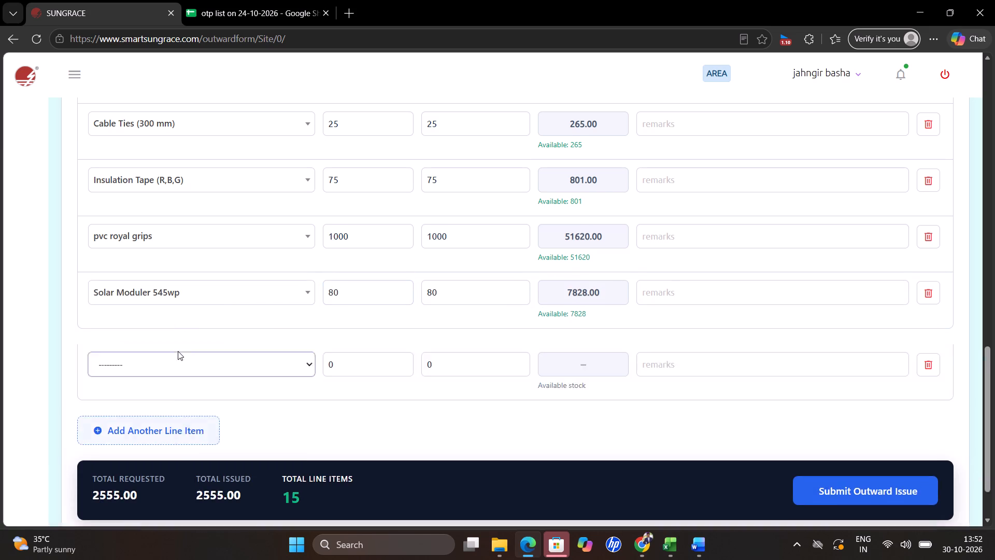
{"action": "left_click", "coordinate": [153, 292]}
{"action": "key", "text": "1"}
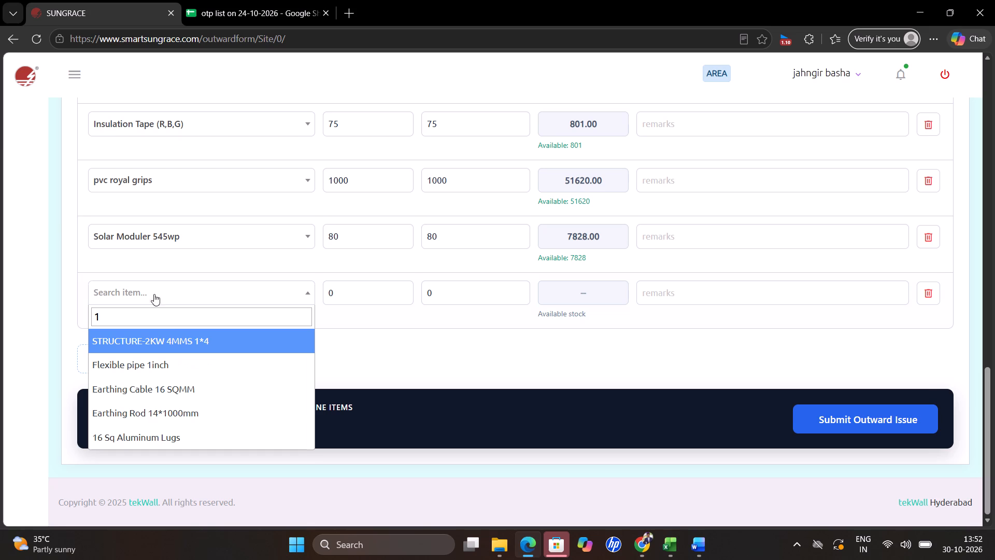
{"action": "left_click", "coordinate": [182, 341]}
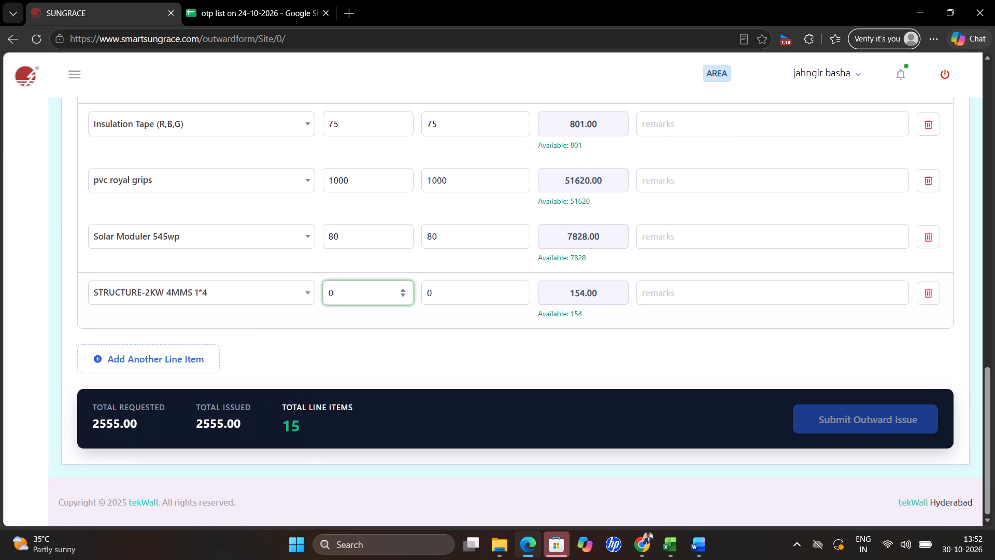
{"action": "left_click", "coordinate": [339, 292]}
{"action": "key", "text": "BackSpace"}
{"action": "type", "text": "25"}
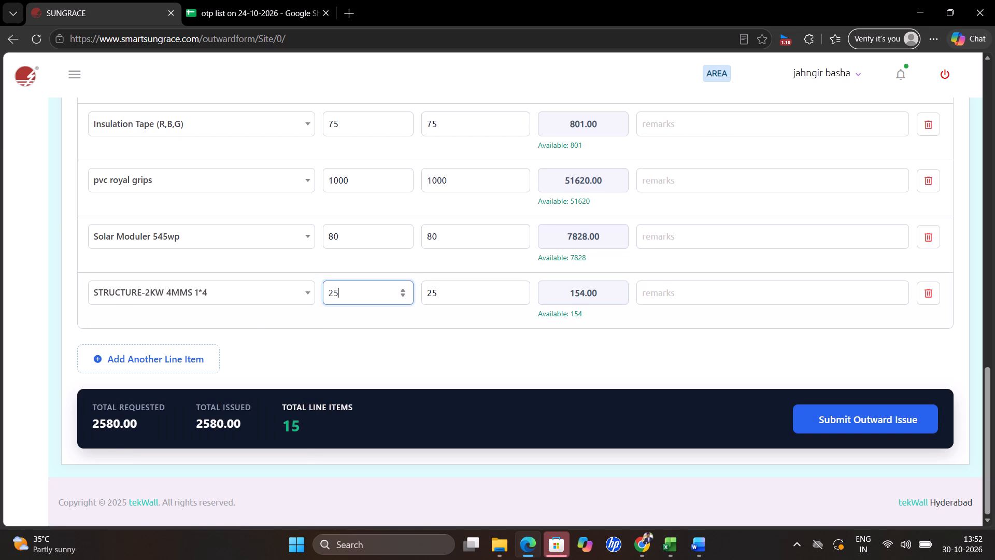
Add a line item for SOLAR 2KV INVERTER with a requested quantity of 25.
{"action": "left_click", "coordinate": [192, 362]}
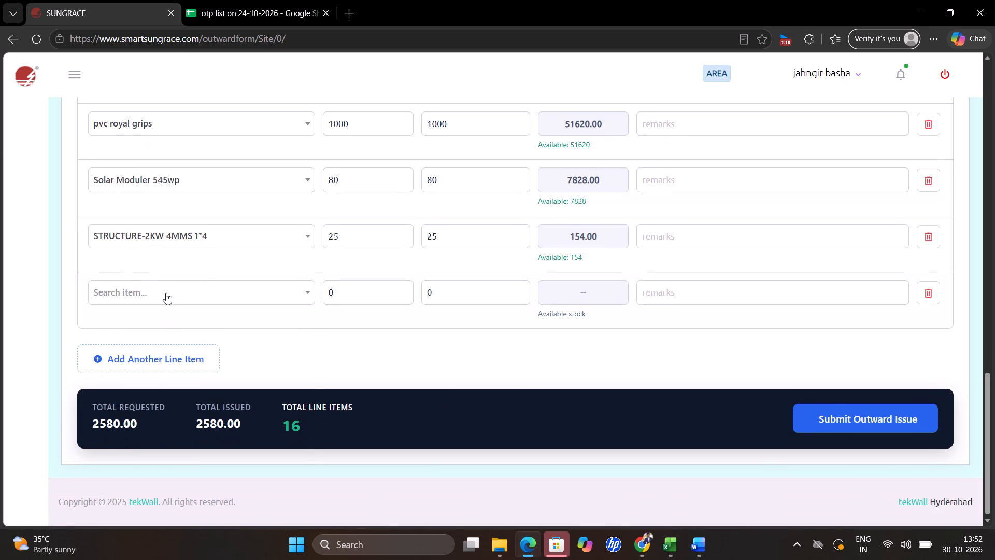
{"action": "left_click", "coordinate": [166, 293]}
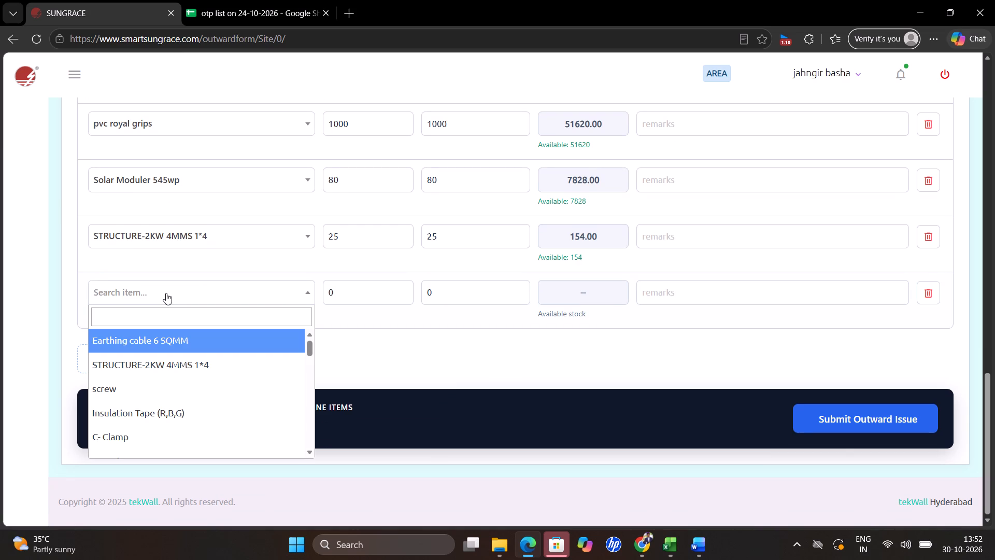
{"action": "type", "text": "inbv"}
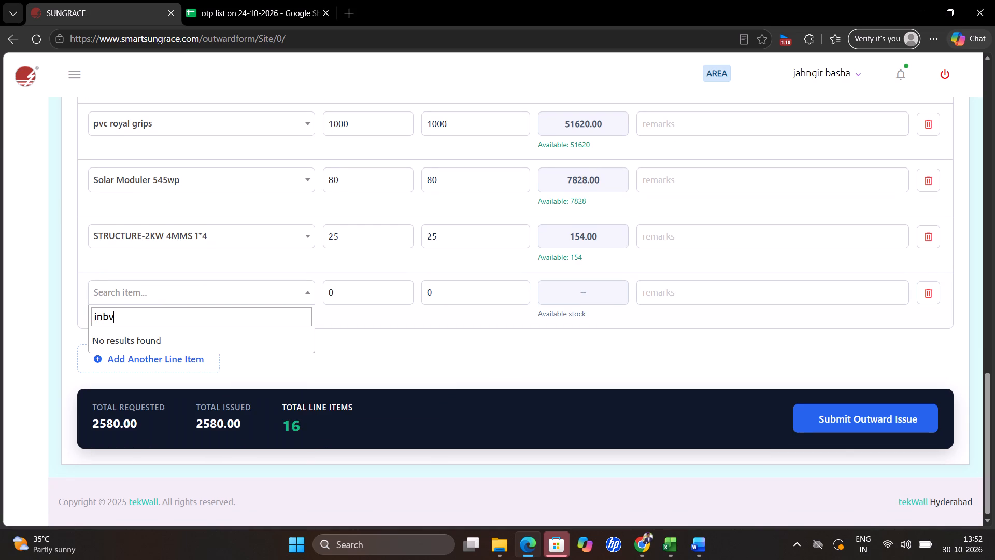
{"action": "key", "text": "BackSpace"}
{"action": "key", "text": "BackSpace"}
{"action": "key", "text": "v"}
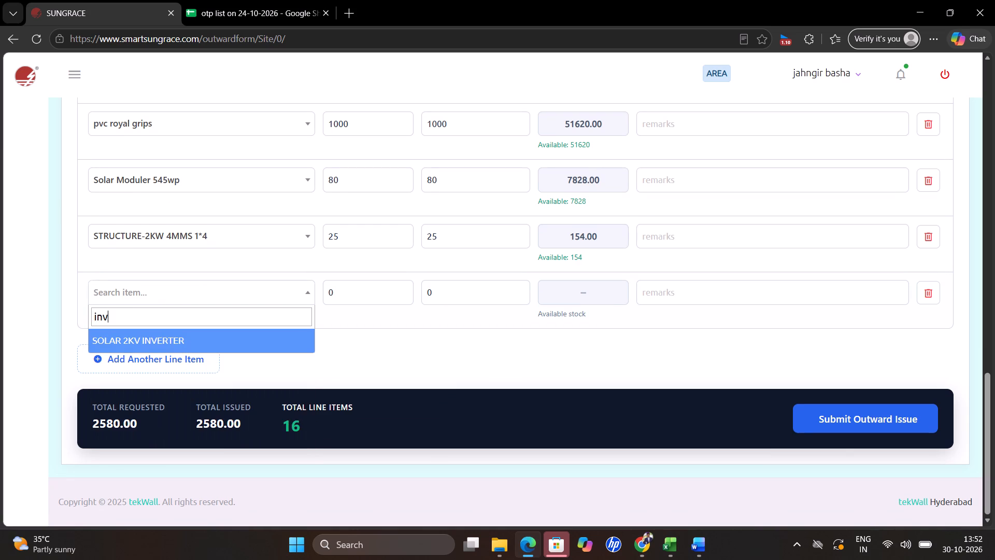
{"action": "left_click", "coordinate": [200, 339]}
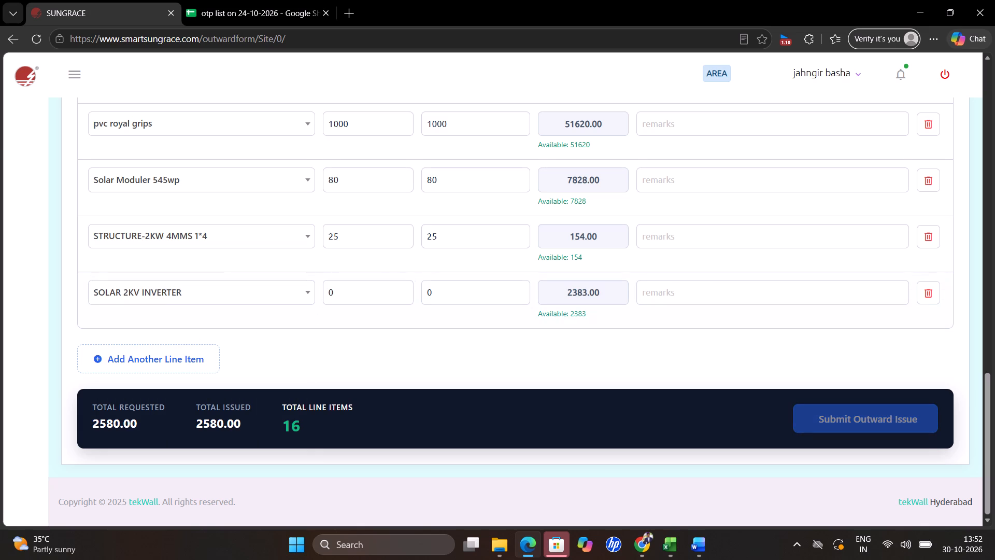
{"action": "left_click", "coordinate": [345, 303]}
{"action": "key", "text": "BackSpace"}
{"action": "type", "text": "25"}
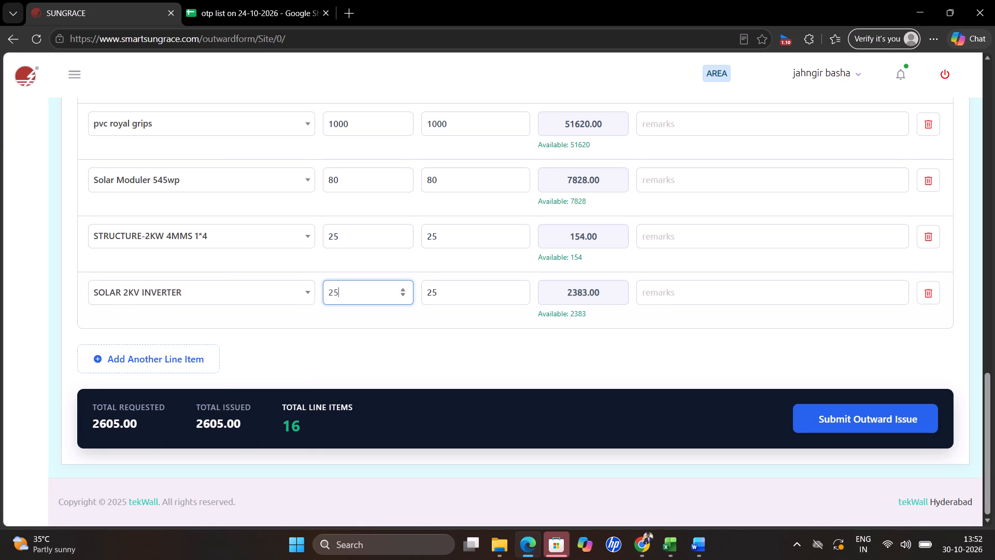
Add a line item for ACDB with a requested quantity of 25.
{"action": "left_click", "coordinate": [181, 362]}
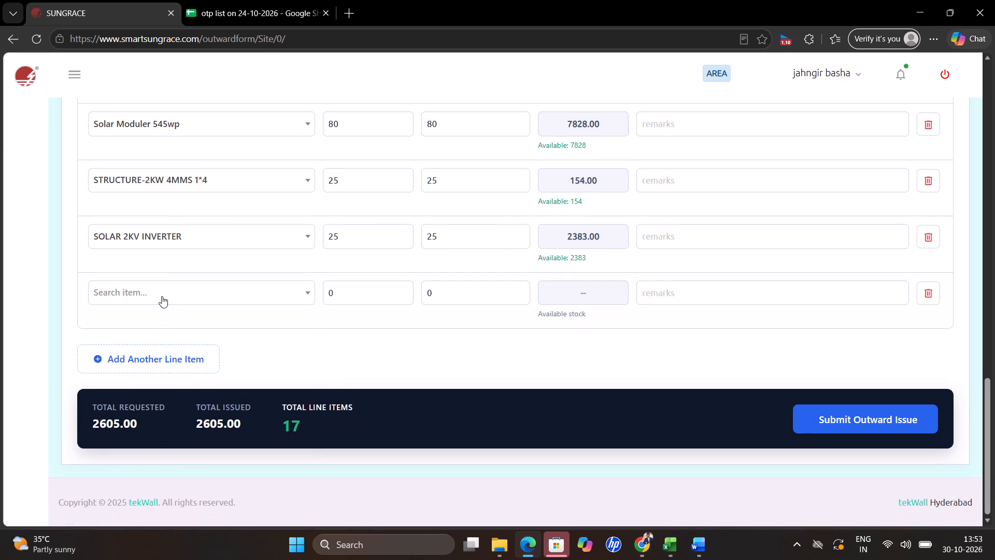
{"action": "left_click", "coordinate": [161, 293]}
{"action": "type", "text": "ac"}
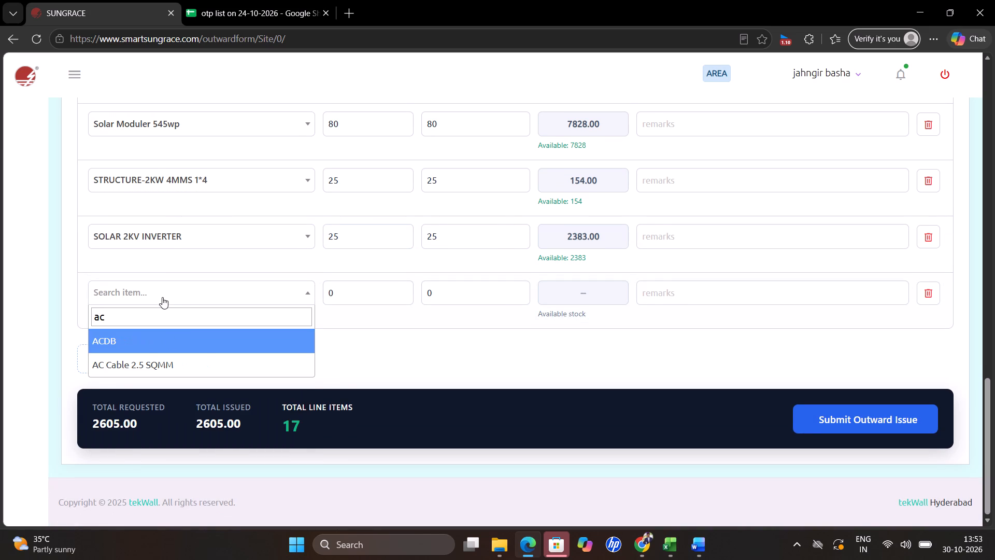
{"action": "left_click", "coordinate": [201, 342]}
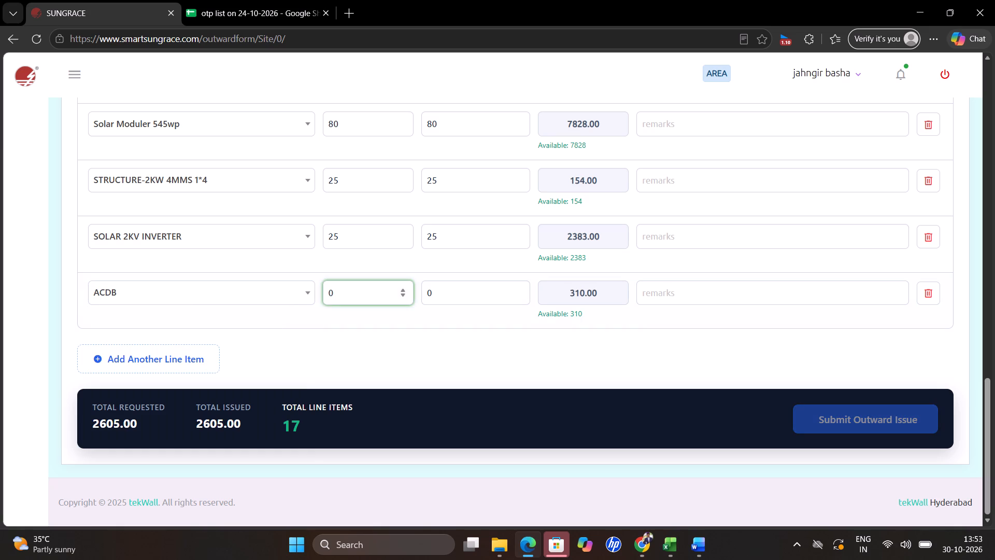
{"action": "left_click", "coordinate": [343, 295]}
{"action": "key", "text": "equal"}
{"action": "key", "text": "BackSpace"}
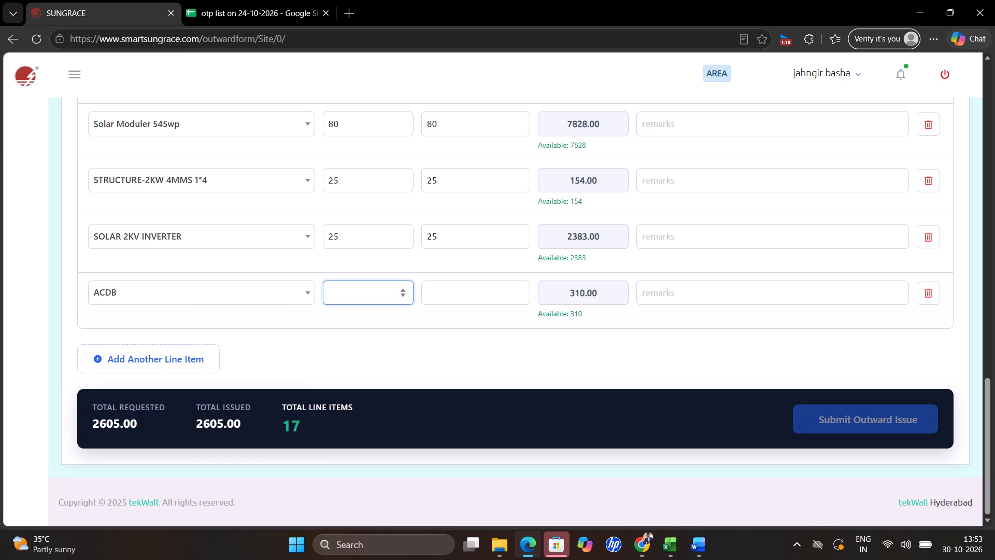
{"action": "type", "text": "25"}
Add a line item for DCDB with a requested quantity of 25.
{"action": "left_click", "coordinate": [201, 351]}
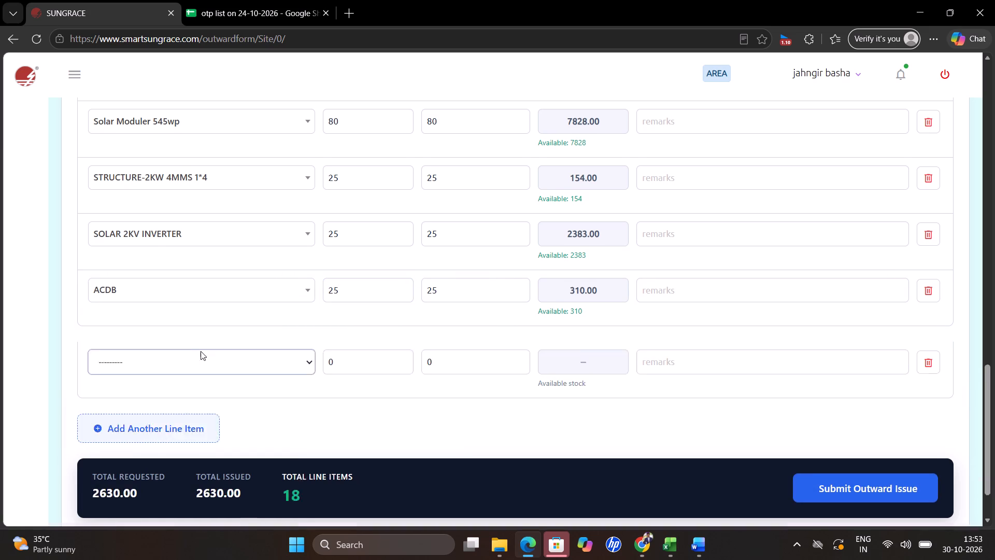
{"action": "left_click", "coordinate": [164, 296]}
{"action": "type", "text": "dc"}
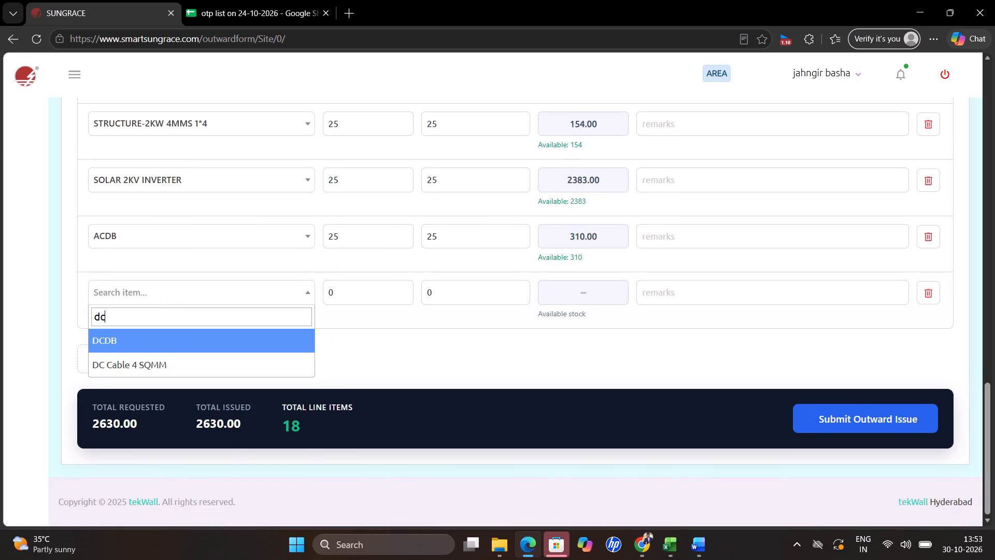
{"action": "left_click", "coordinate": [183, 338]}
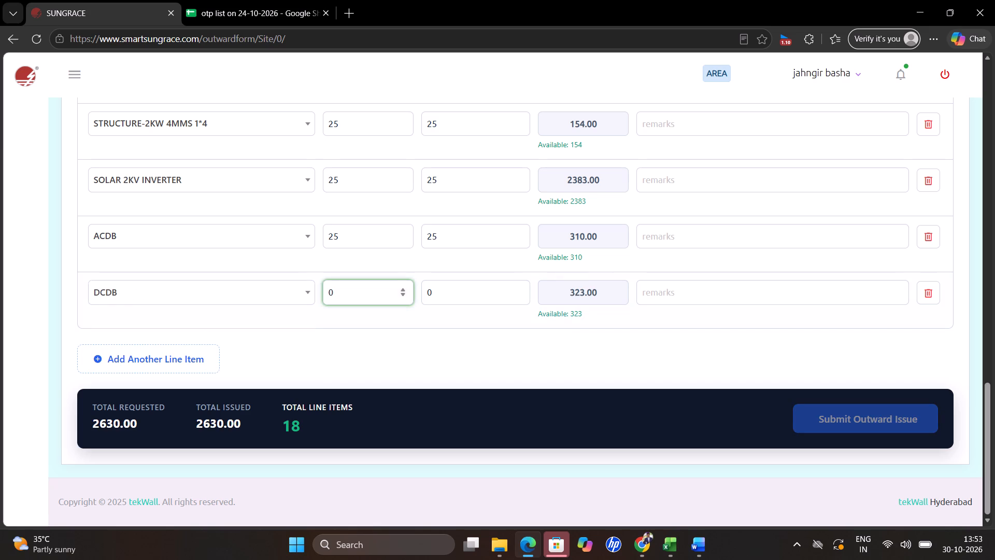
{"action": "left_click", "coordinate": [354, 296]}
{"action": "key", "text": "BackSpace"}
{"action": "type", "text": "25"}
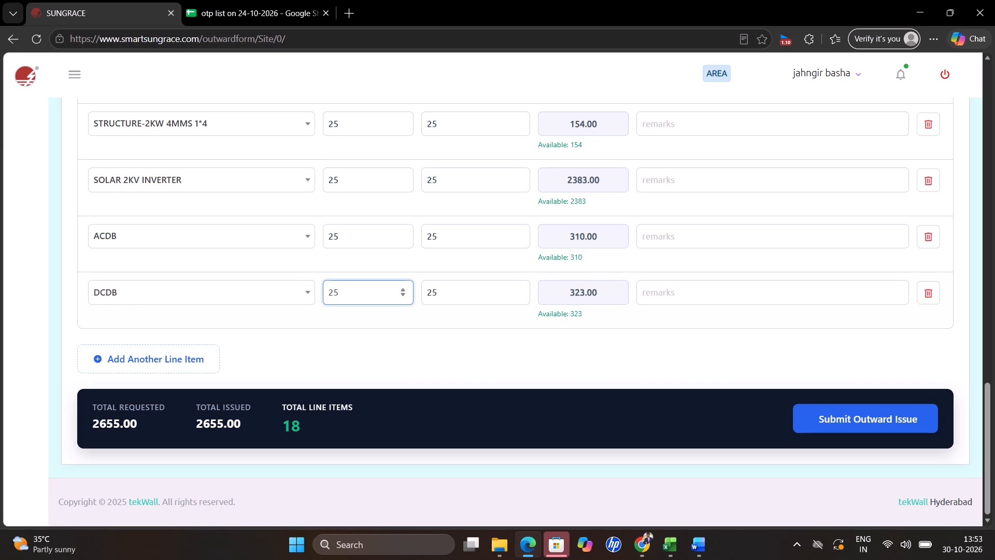
Add a line item for Lightning Arrester with a requested quantity of 25.
{"action": "left_click", "coordinate": [200, 349]}
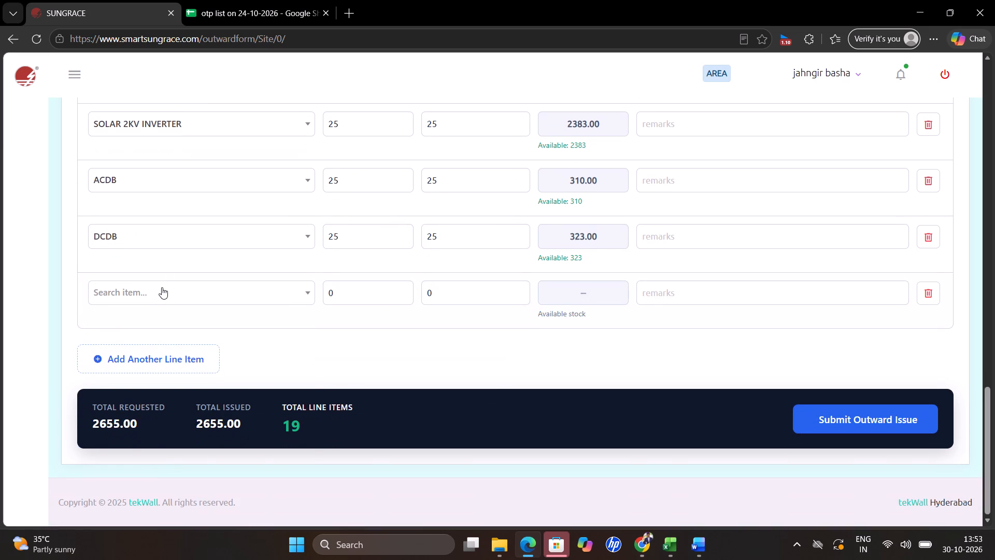
{"action": "left_click", "coordinate": [162, 287]}
{"action": "key", "text": "w"}
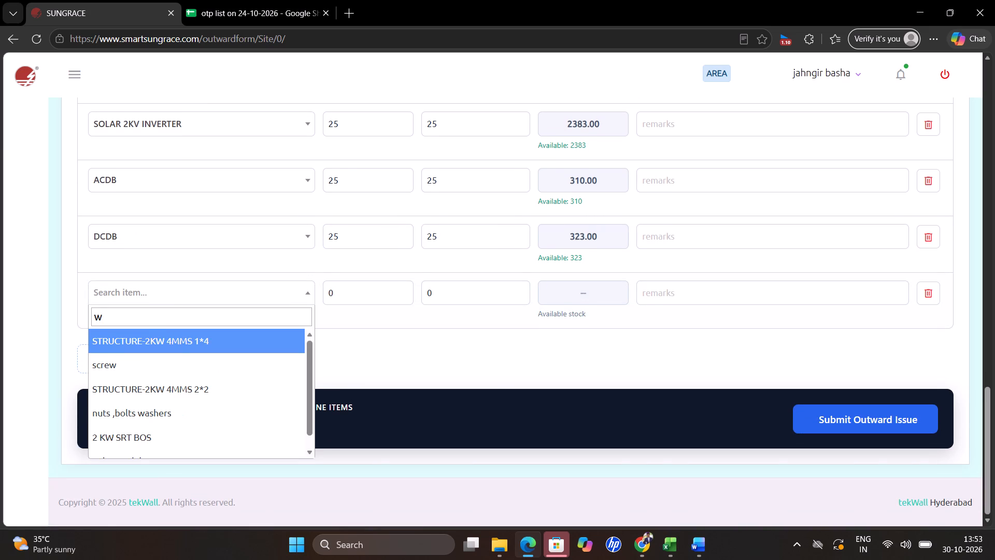
{"action": "key", "text": "BackSpace"}
{"action": "type", "text": "ligh"}
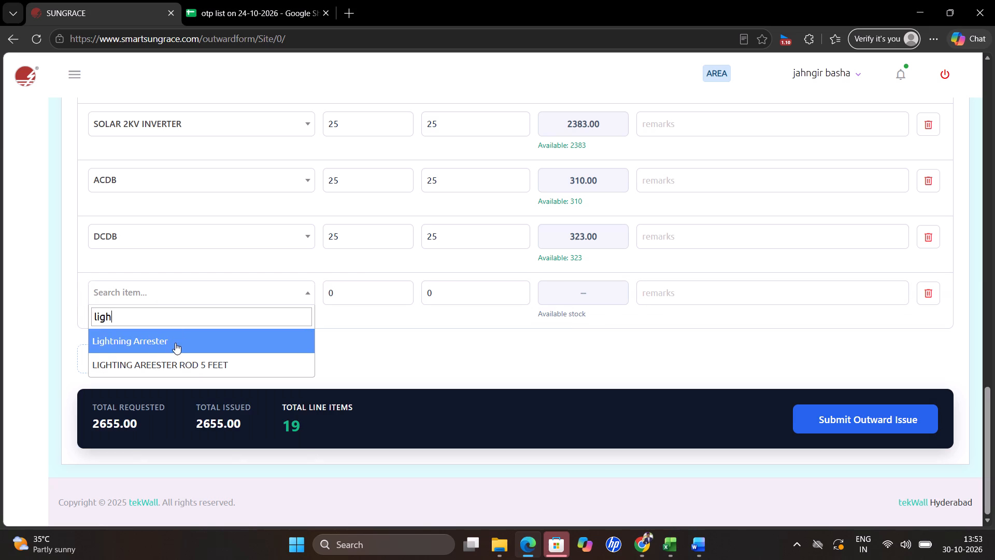
{"action": "left_click", "coordinate": [175, 343]}
{"action": "left_click", "coordinate": [346, 303]}
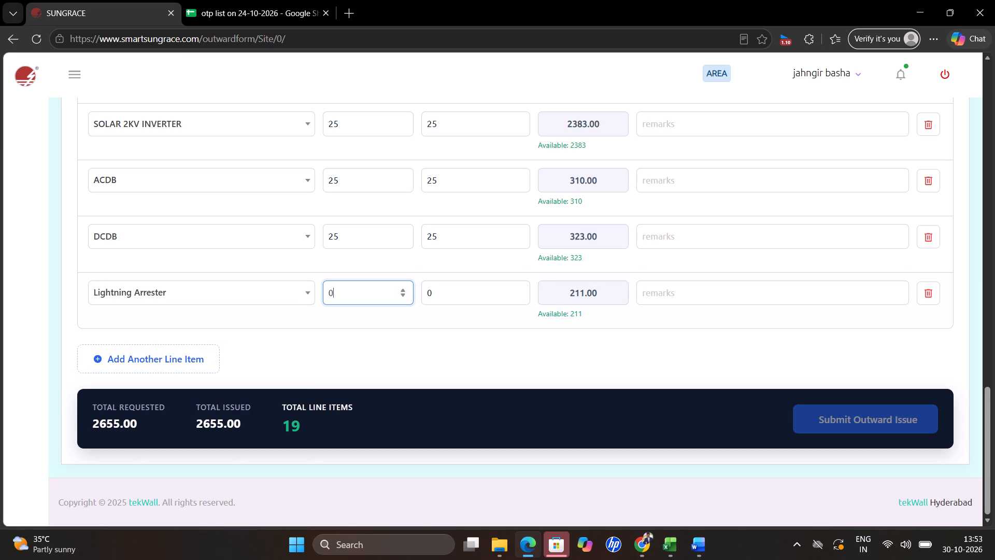
{"action": "key", "text": "BackSpace"}
{"action": "type", "text": "25"}
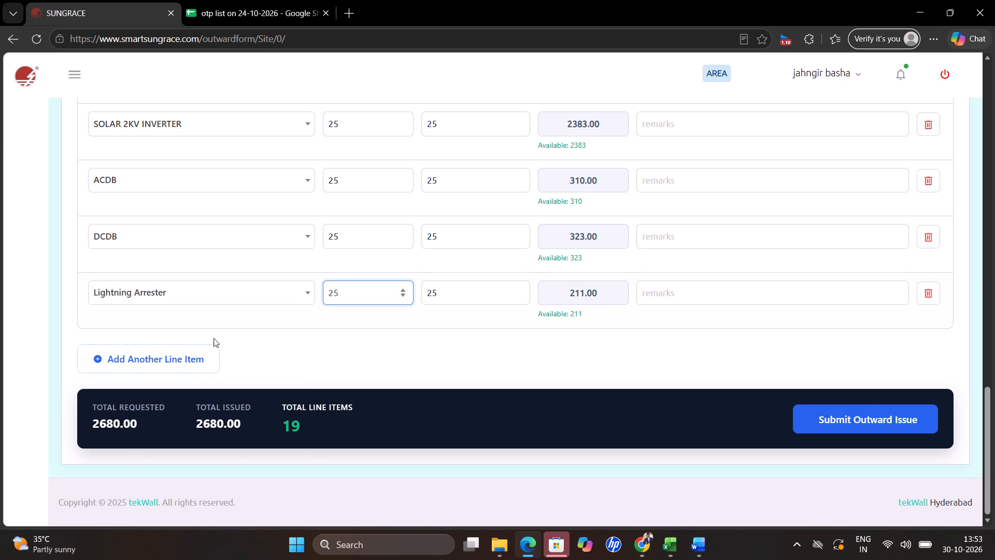
Add a line item for Earthing Rod 14*1000mm with a requested quantity of 75.
{"action": "left_click", "coordinate": [193, 343]}
{"action": "left_click", "coordinate": [181, 354]}
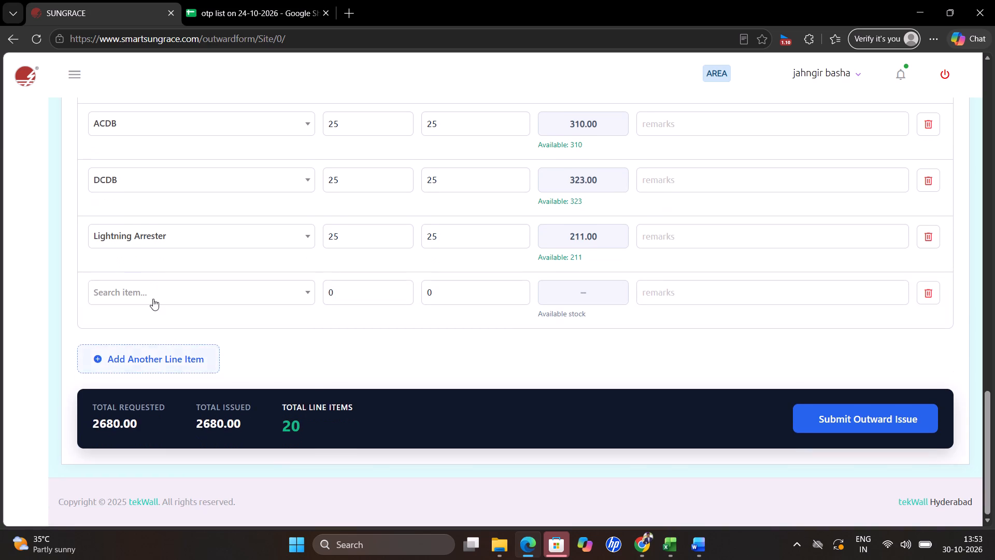
{"action": "left_click", "coordinate": [152, 285]}
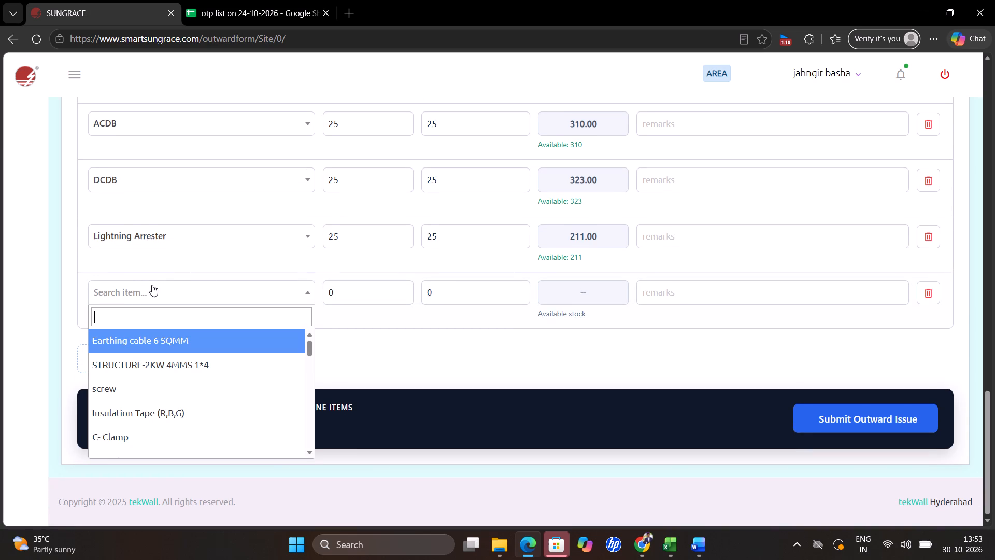
{"action": "type", "text": "eart"}
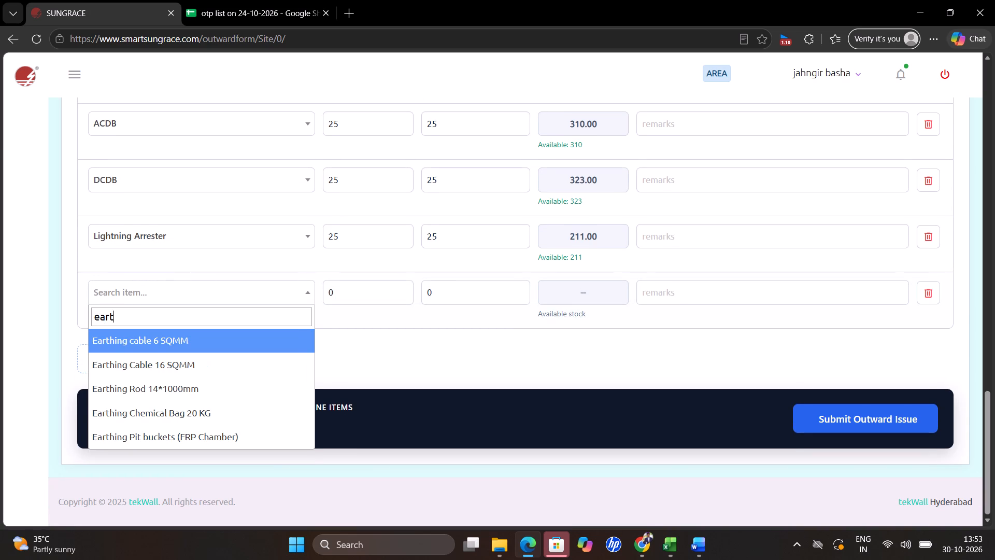
{"action": "left_click", "coordinate": [166, 390]}
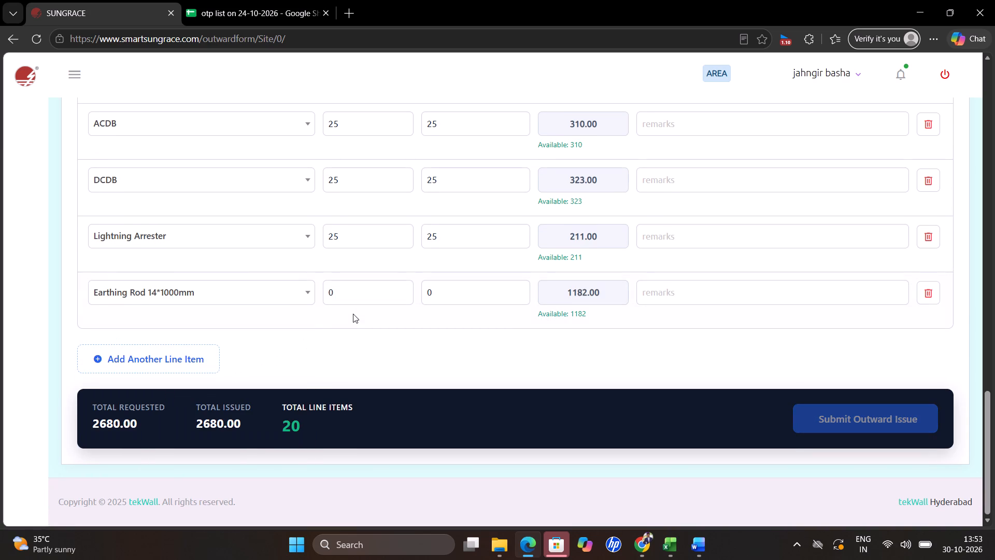
{"action": "left_click", "coordinate": [354, 302]}
{"action": "key", "text": "BackSpace"}
{"action": "type", "text": "75"}
Add a line item for Earthing Pit buckets (FRP Chamber) with a requested quantity of 25.
{"action": "left_click", "coordinate": [194, 358]}
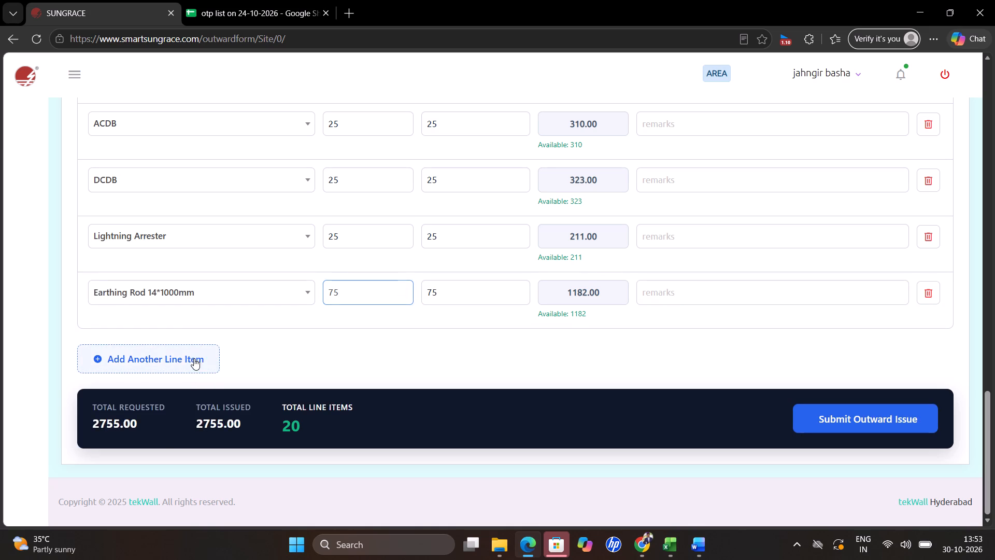
{"action": "left_click", "coordinate": [188, 292]}
{"action": "type", "text": "pit"}
{"action": "left_click", "coordinate": [207, 343]}
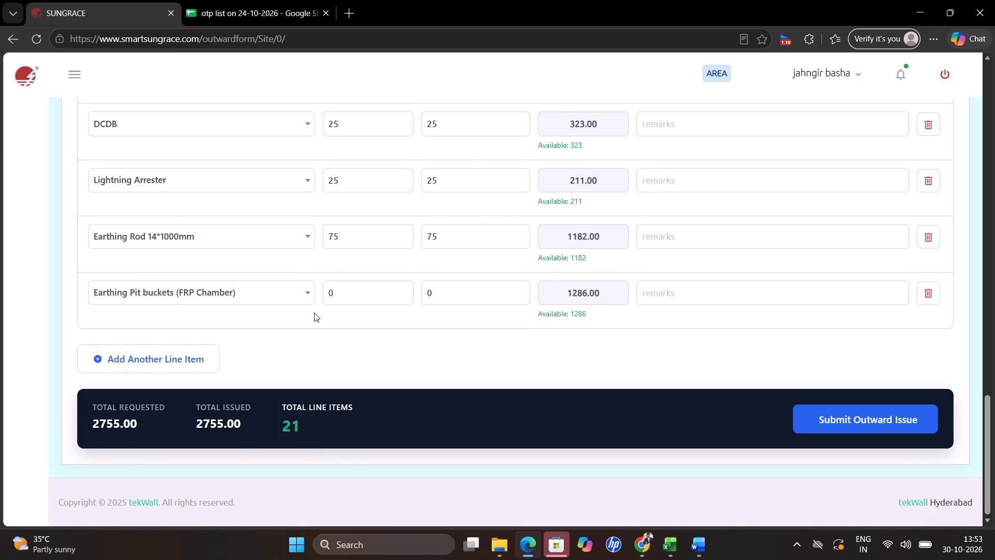
{"action": "left_click", "coordinate": [369, 297]}
{"action": "key", "text": "BackSpace"}
{"action": "type", "text": "25"}
Add a line item for PVC Channel 45×45 mm with a requested quantity of 25.
{"action": "left_click", "coordinate": [196, 351]}
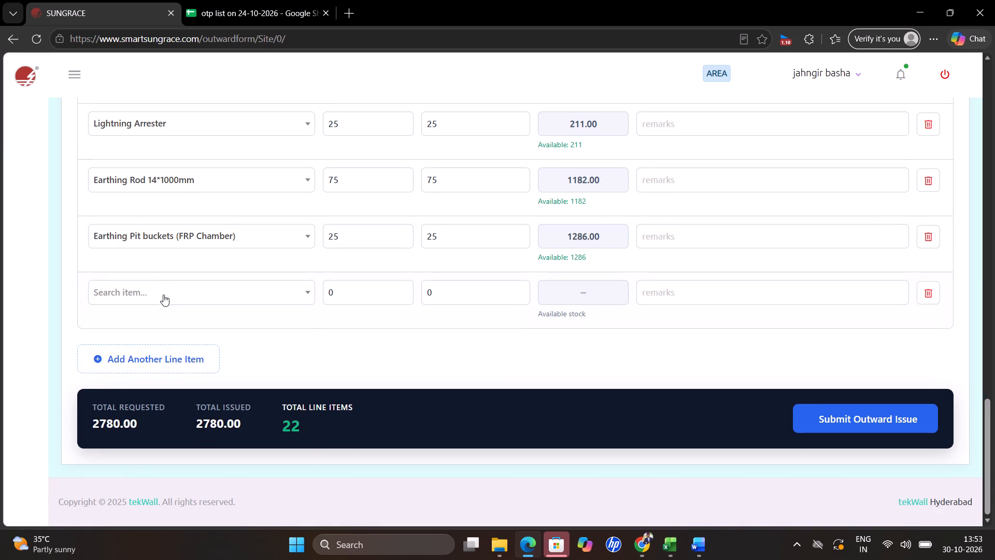
{"action": "left_click", "coordinate": [163, 292]}
{"action": "type", "text": "ch"}
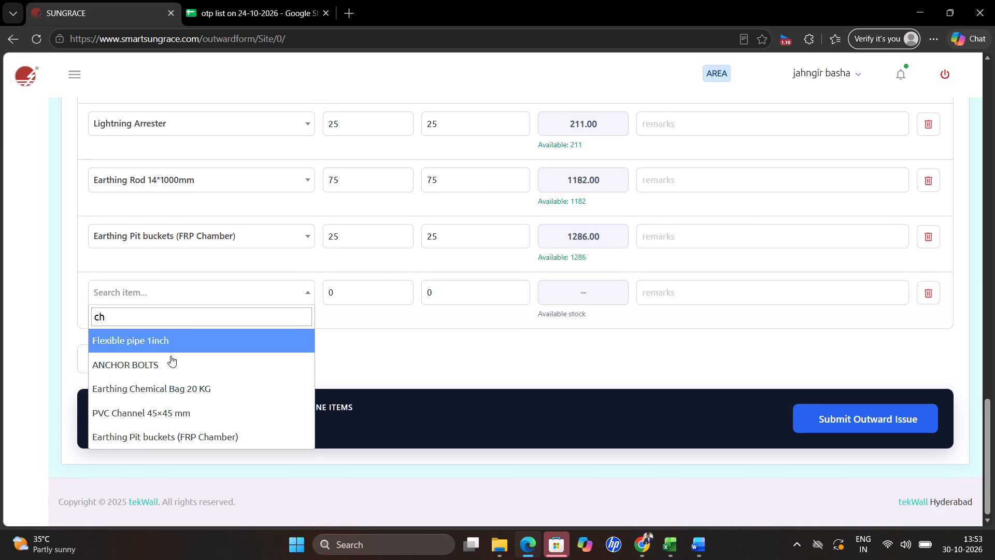
{"action": "left_click", "coordinate": [181, 412]}
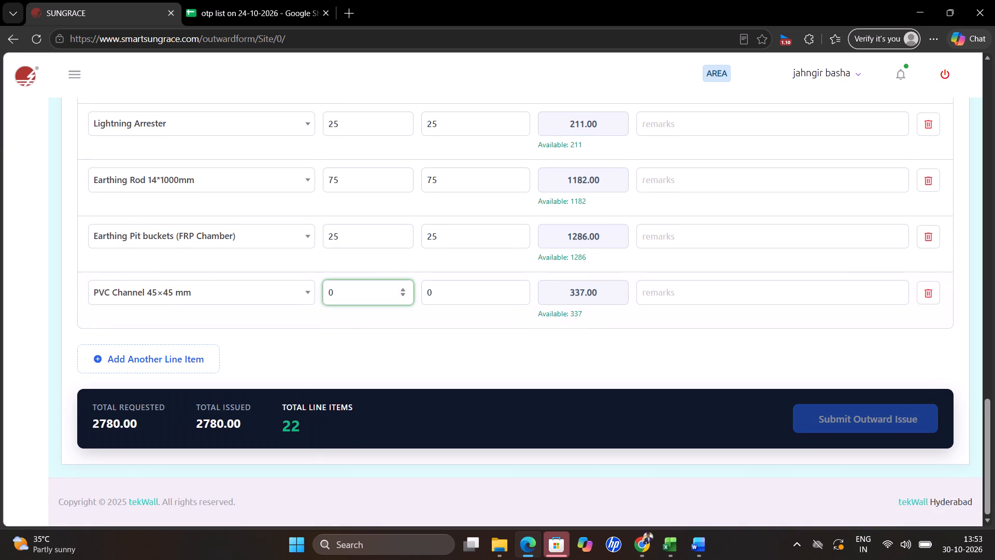
{"action": "left_click", "coordinate": [363, 293]}
{"action": "key", "text": "BackSpace"}
{"action": "type", "text": "25"}
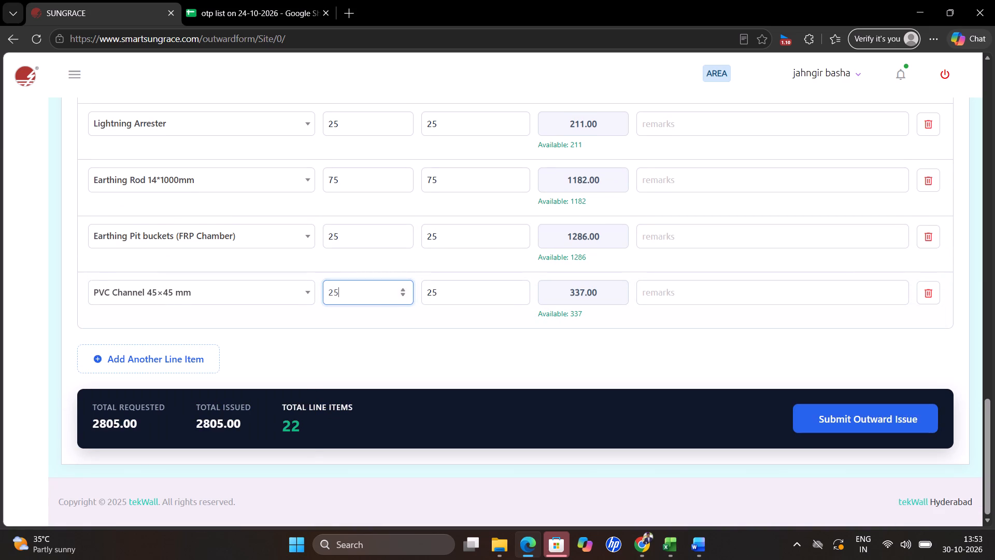
Add a line item for Earthing Chemical Bag 20 KG with a requested quantity of 25.
{"action": "left_click", "coordinate": [153, 359]}
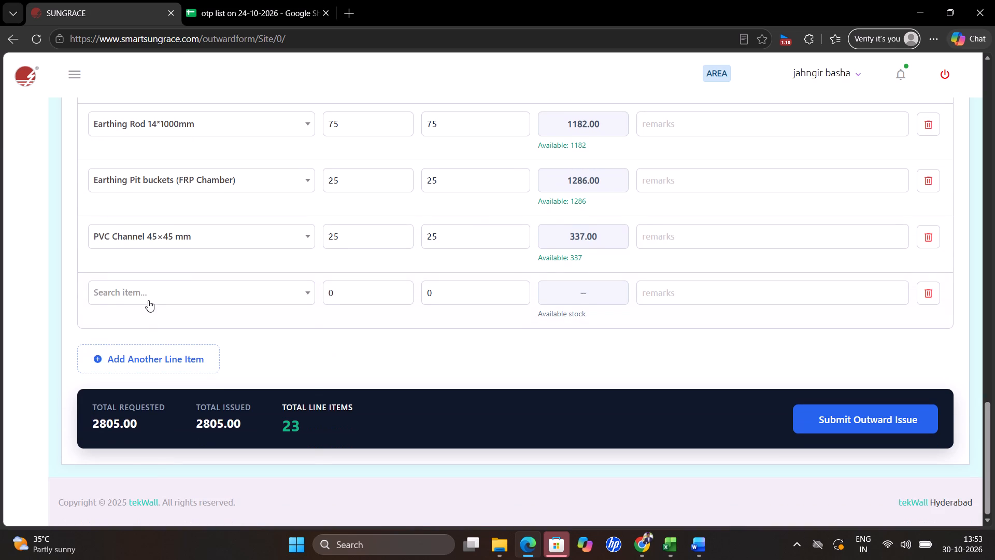
{"action": "left_click", "coordinate": [147, 296]}
{"action": "type", "text": "chj"}
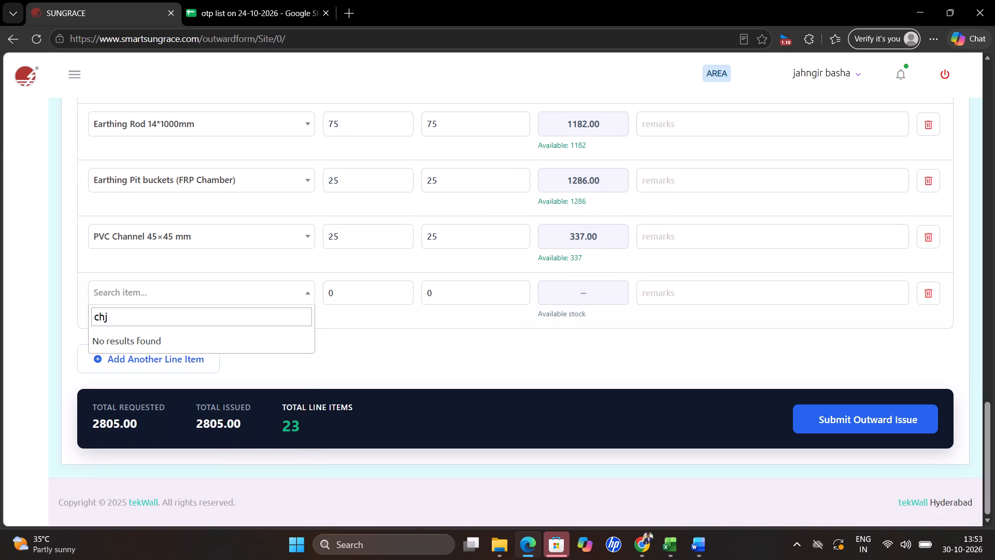
{"action": "key", "text": "BackSpace"}
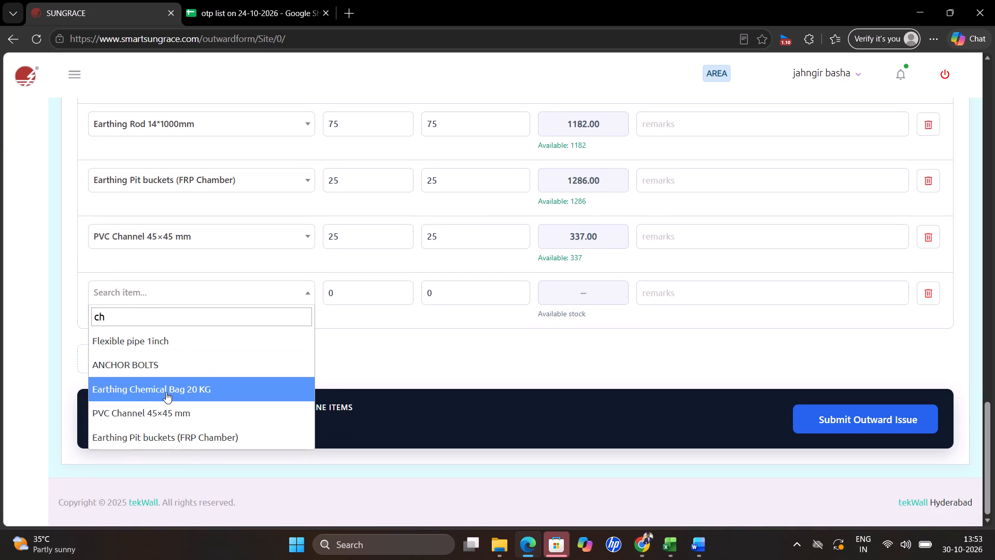
{"action": "left_click", "coordinate": [166, 392]}
{"action": "left_click", "coordinate": [369, 296]}
{"action": "key", "text": "BackSpace"}
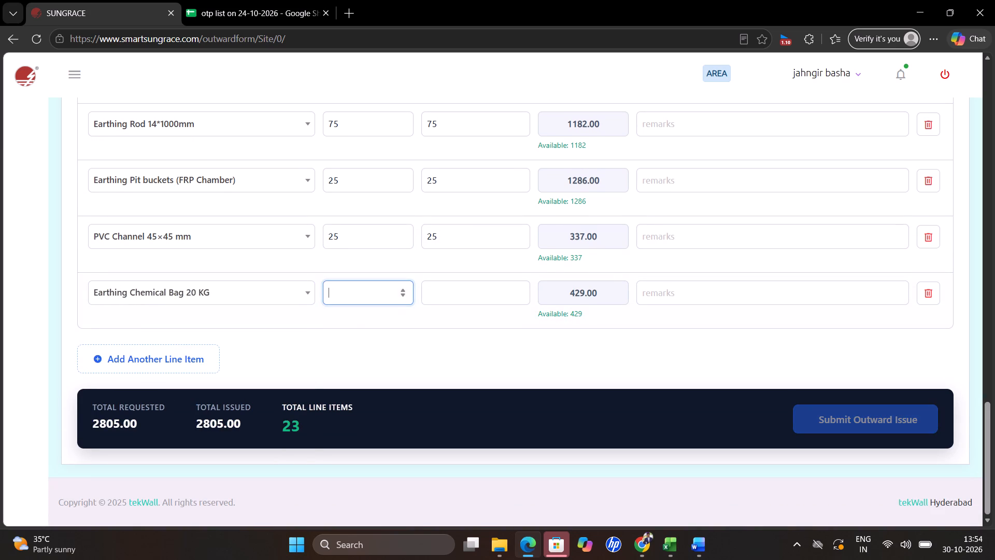
{"action": "type", "text": "25"}
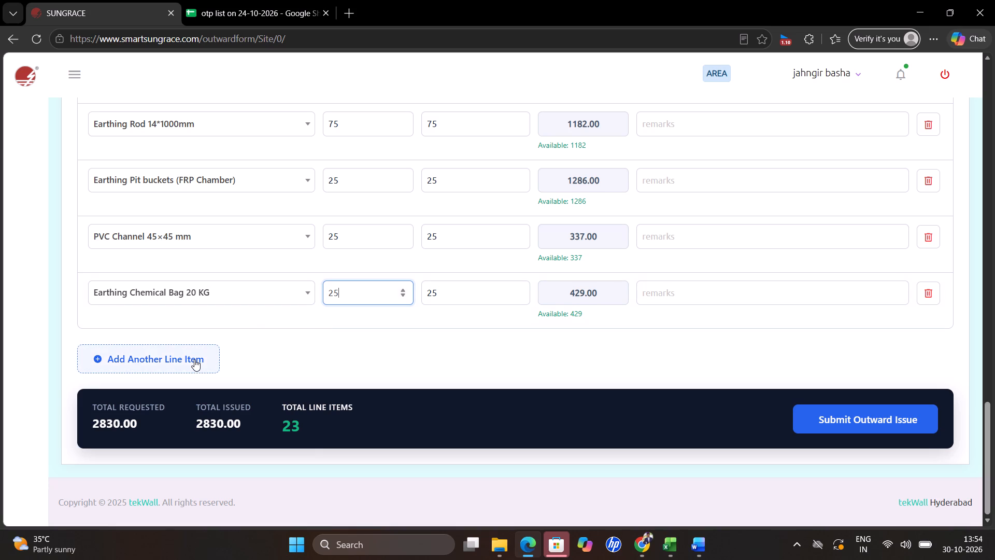
Submit the outward issue without any blank line item, dispatching the materials from the SUNGRACE-KANDUKUR warehouse.
{"action": "left_click", "coordinate": [194, 359]}
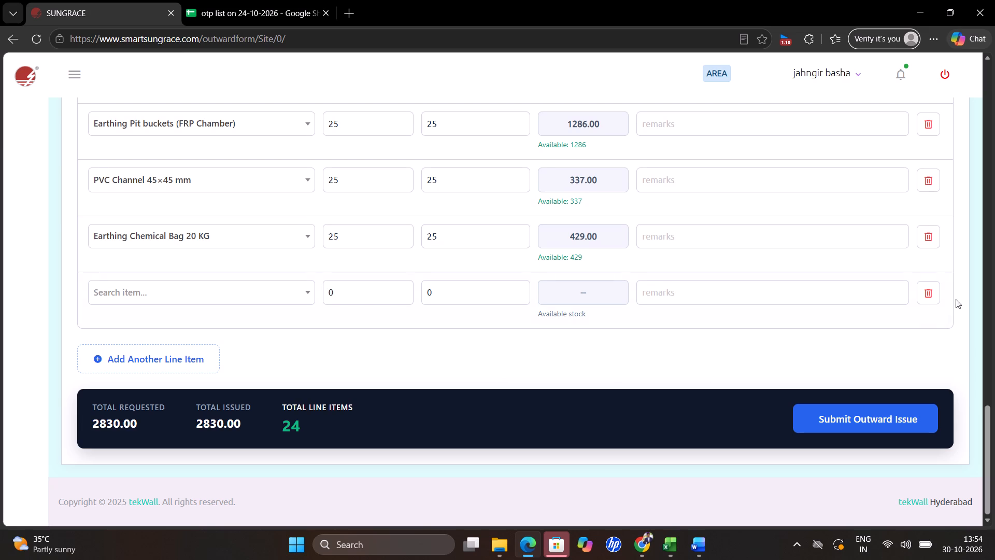
{"action": "left_click", "coordinate": [936, 296]}
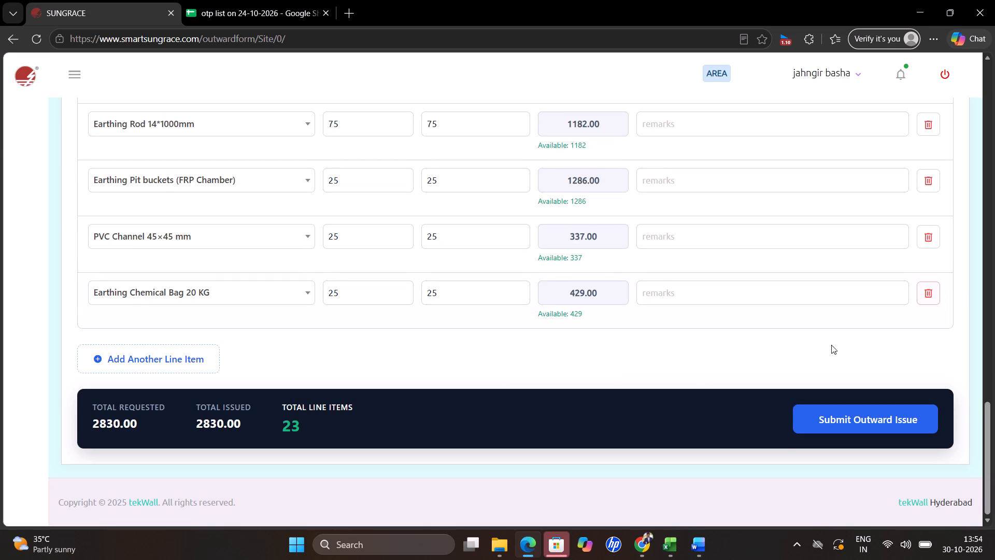
{"action": "left_click", "coordinate": [862, 415]}
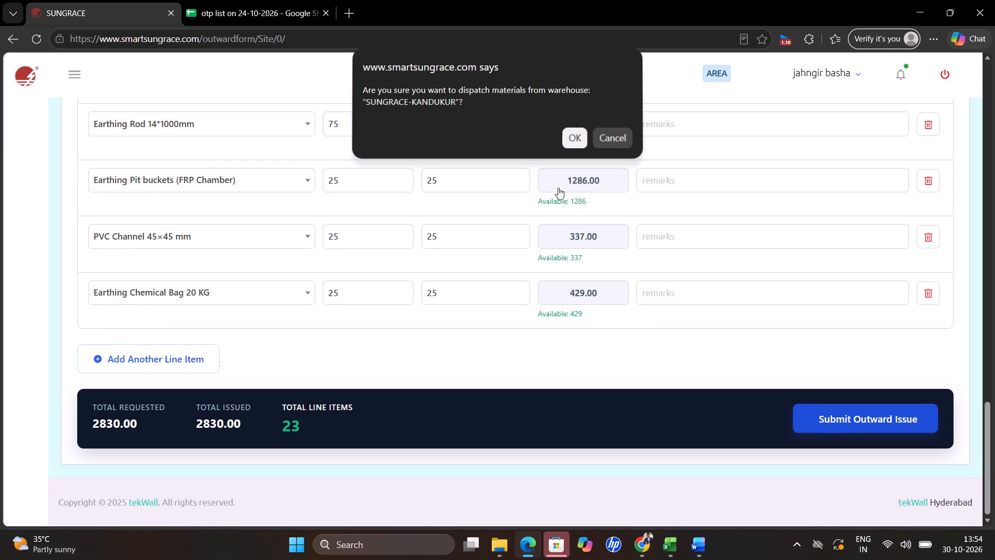
{"action": "left_click", "coordinate": [577, 135]}
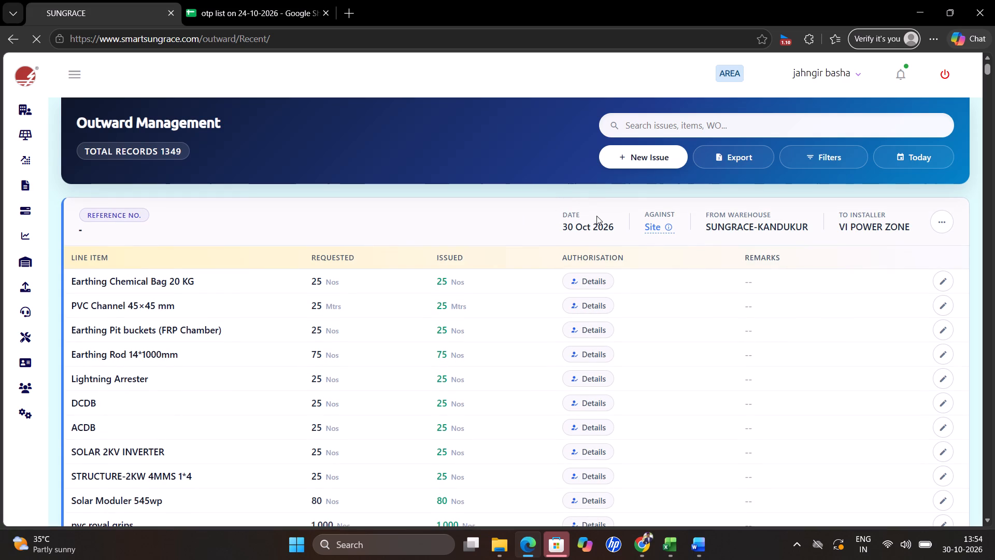
Dismiss the submission notice and start a new outward issue against Site/Vendor (Installations).
{"action": "left_click", "coordinate": [615, 117]}
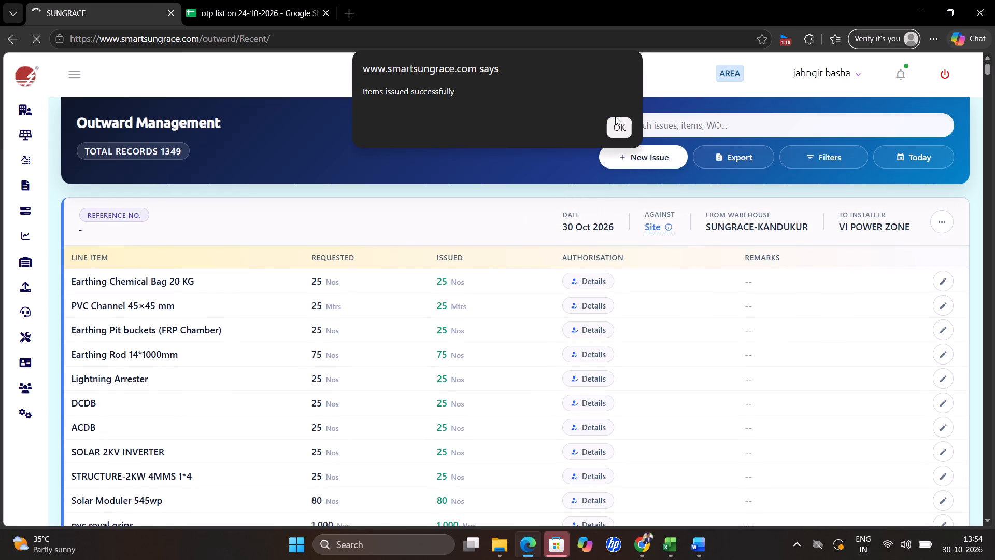
{"action": "left_click", "coordinate": [617, 127]}
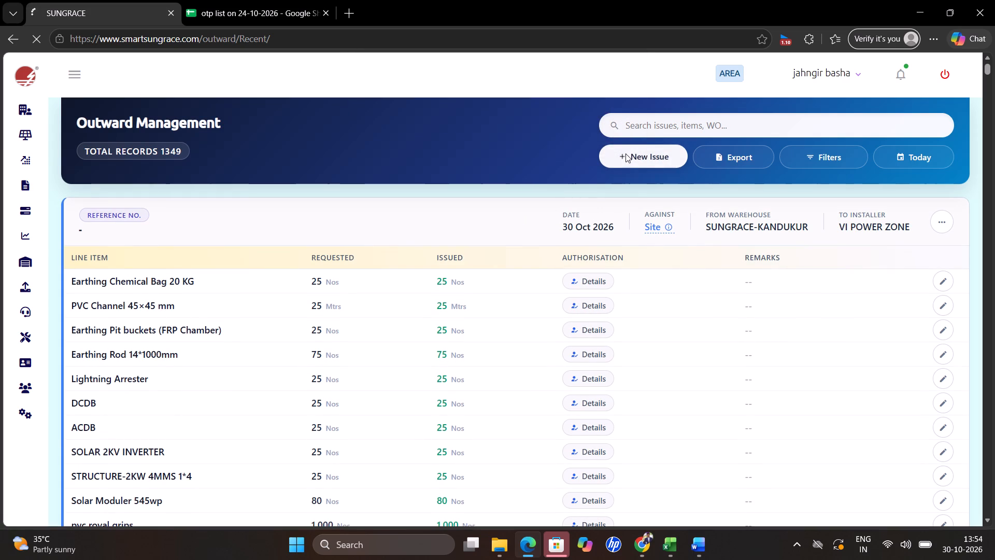
{"action": "left_click", "coordinate": [626, 154]}
{"action": "left_click_drag", "start_coordinate": [456, 295], "coordinate": [450, 361]}
{"action": "left_click", "coordinate": [450, 361]}
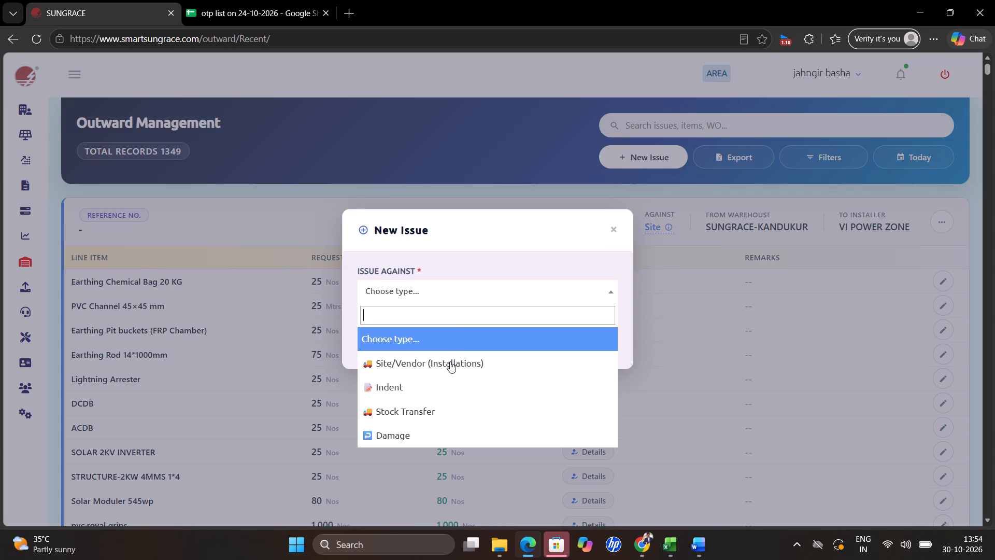
{"action": "left_click", "coordinate": [450, 361]}
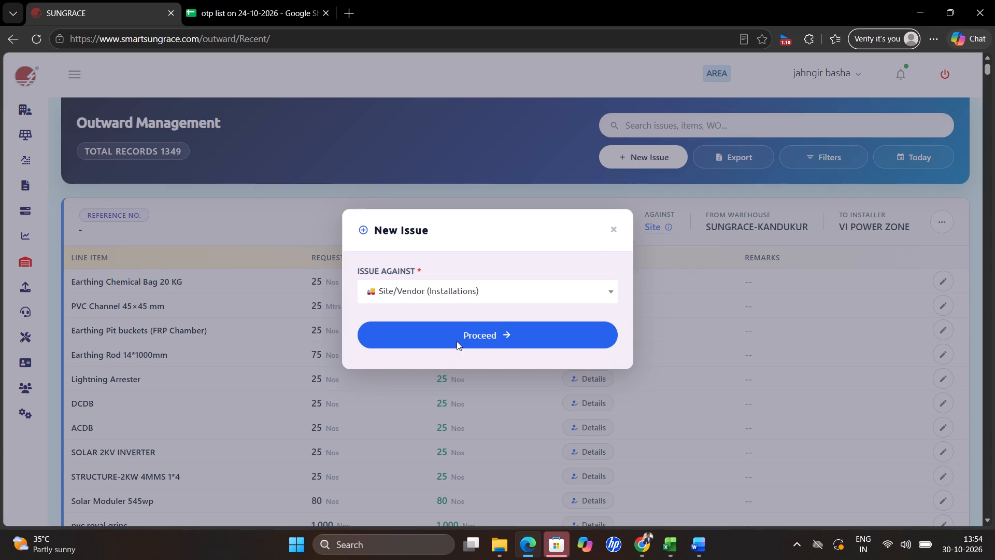
{"action": "left_click", "coordinate": [457, 340]}
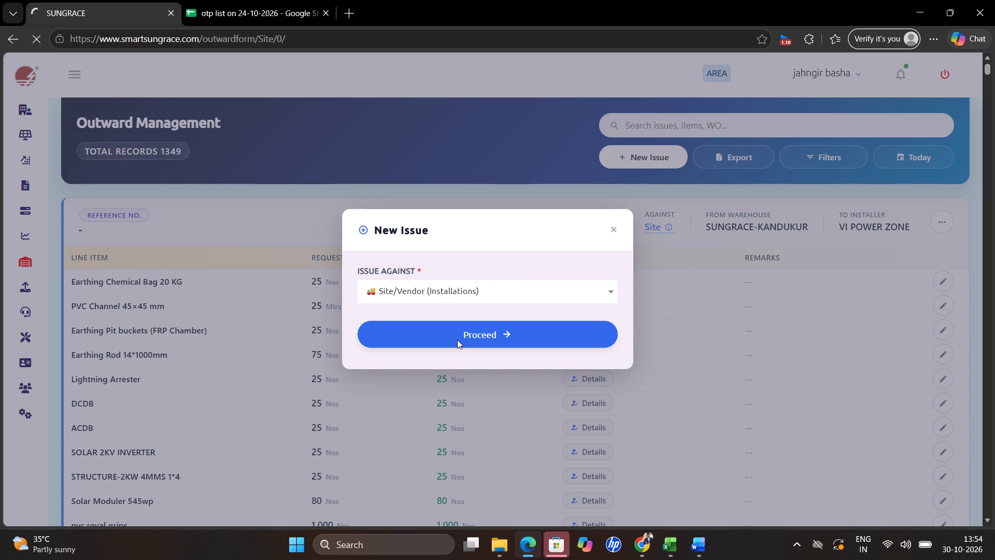
Set the signed-in account holder as approver and RAVIKIRAN as receiver of the outward issue.
{"action": "left_click", "coordinate": [437, 181]}
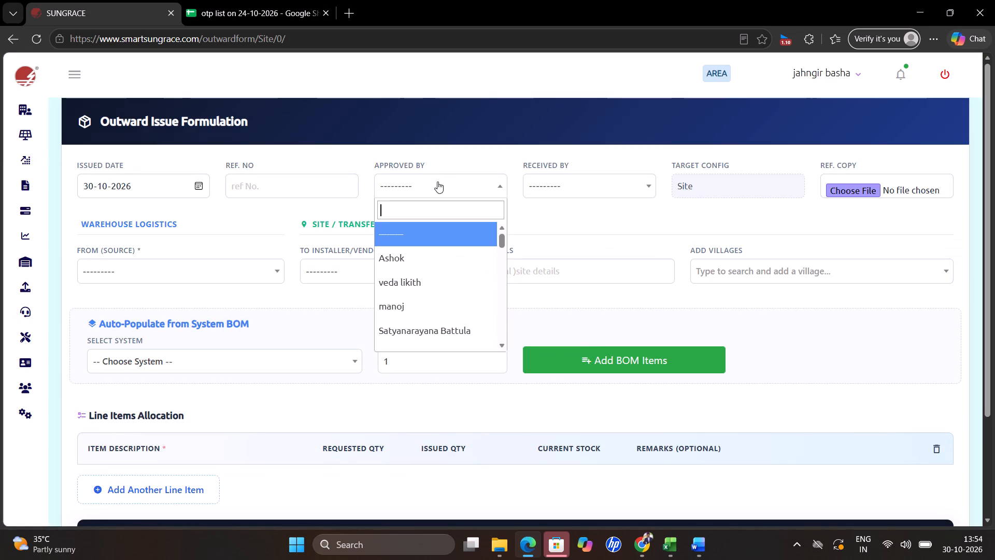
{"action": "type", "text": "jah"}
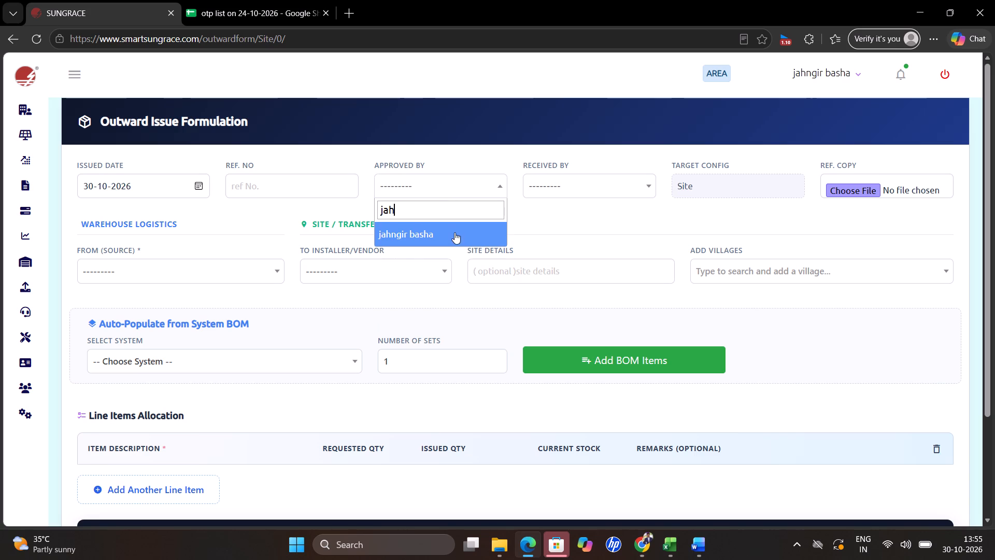
{"action": "left_click", "coordinate": [454, 233]}
{"action": "left_click", "coordinate": [561, 184]}
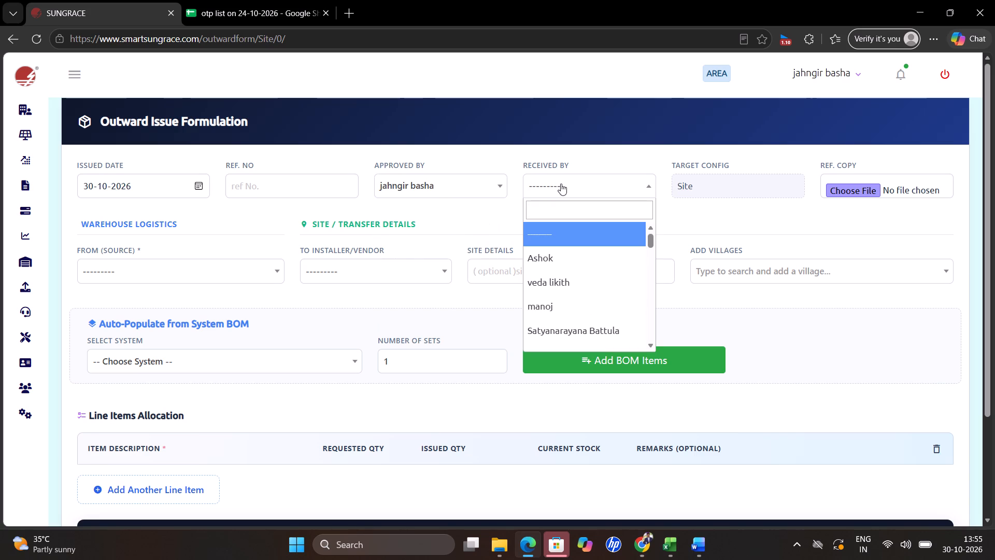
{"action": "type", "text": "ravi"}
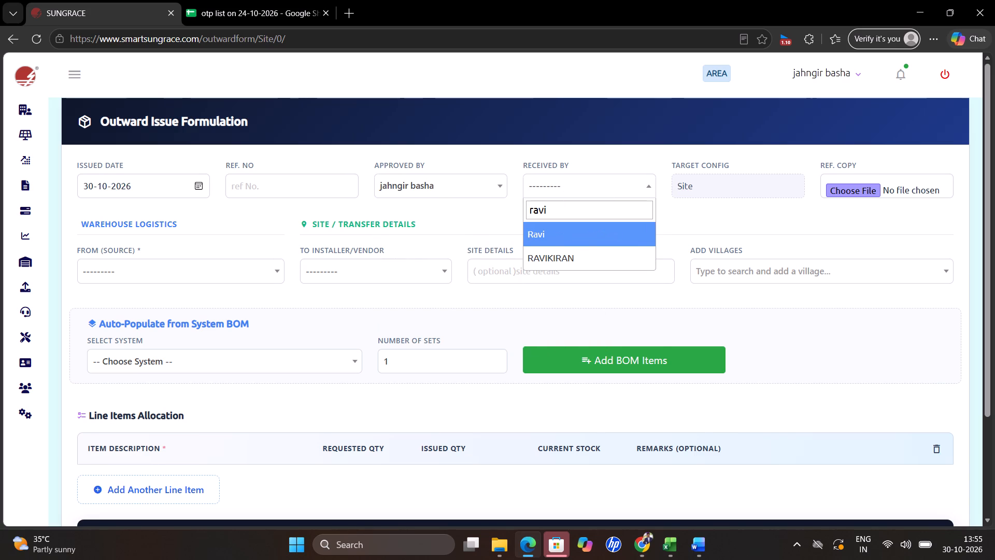
{"action": "left_click", "coordinate": [573, 251]}
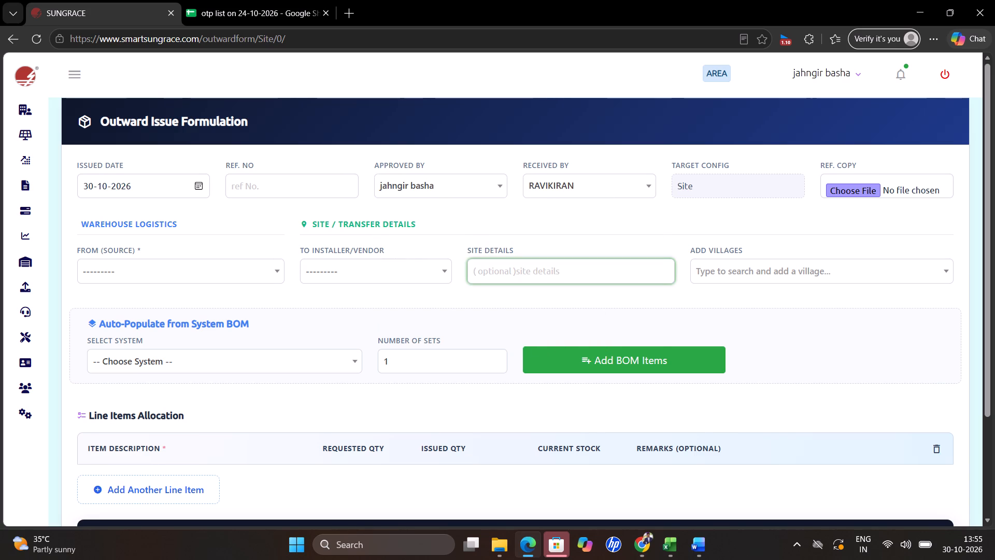
Set SUNGRACE-KANDUKUR as the source warehouse and VI POWER ZONE-V011 as the receiving installer/vendor.
{"action": "left_click", "coordinate": [254, 267]}
{"action": "left_click", "coordinate": [279, 271]}
{"action": "left_click", "coordinate": [279, 271]}
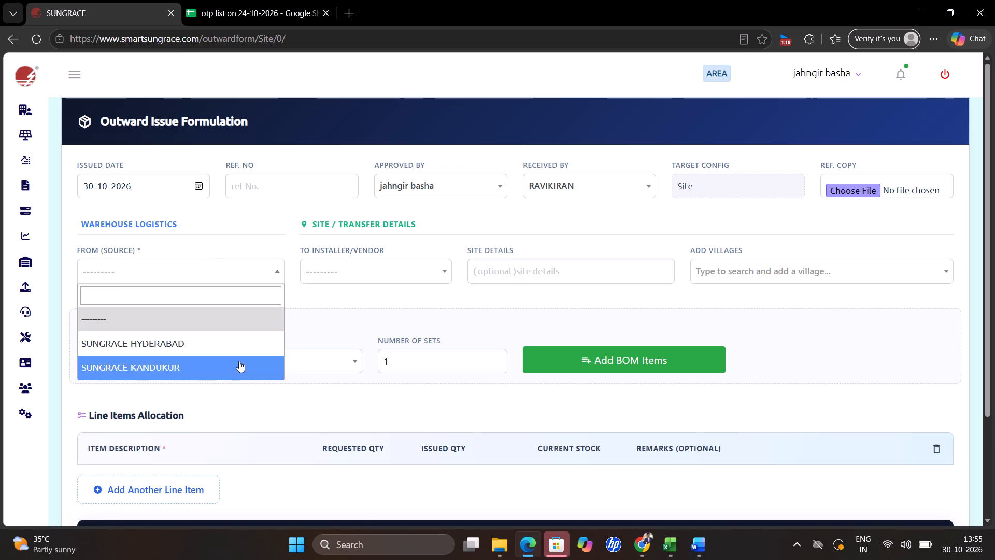
{"action": "left_click", "coordinate": [238, 365]}
{"action": "left_click", "coordinate": [339, 276]}
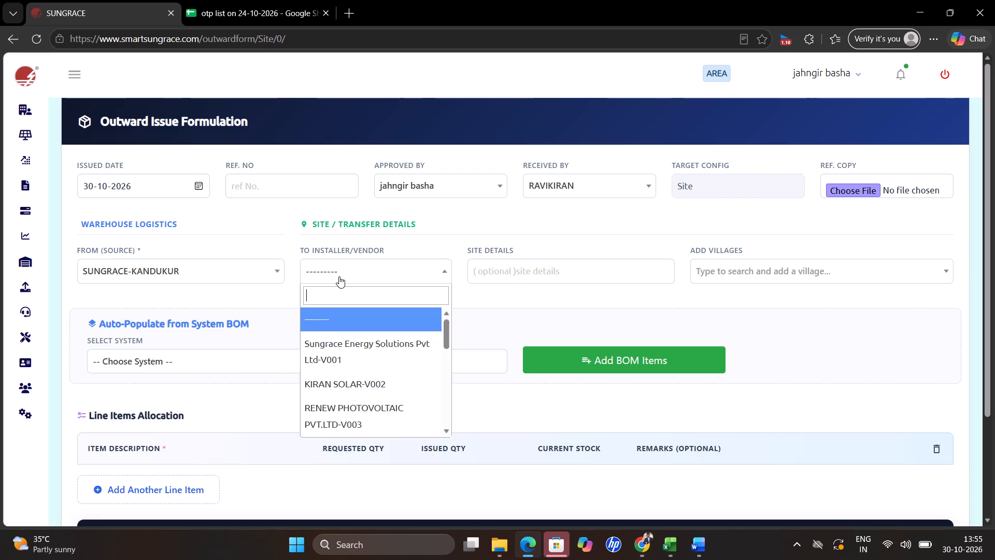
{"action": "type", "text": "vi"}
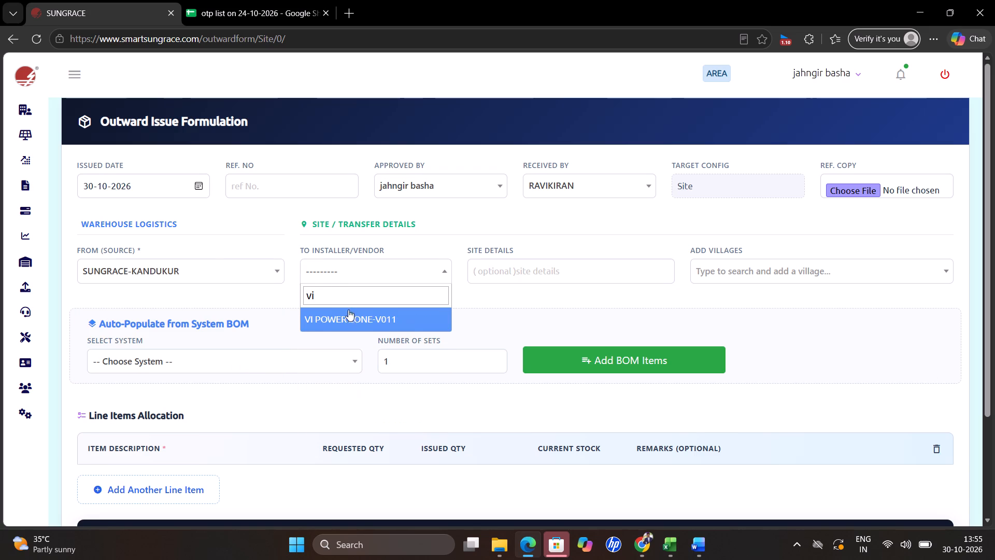
{"action": "left_click", "coordinate": [350, 323]}
Choose BOS KIT as the system for auto-populating the line items from the BOM.
{"action": "left_click_drag", "start_coordinate": [328, 362], "coordinate": [318, 378]}
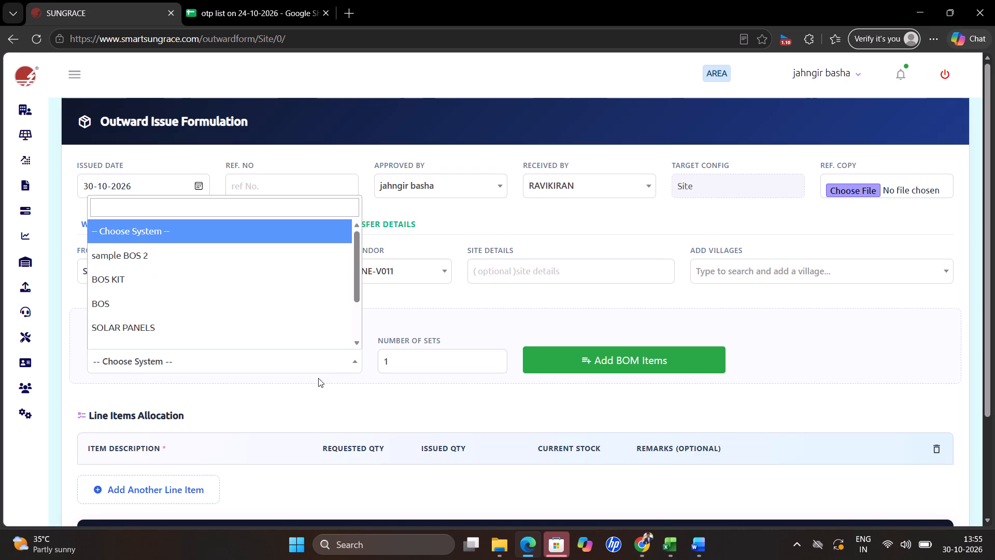
{"action": "left_click_drag", "start_coordinate": [318, 378], "coordinate": [311, 281]}
{"action": "left_click", "coordinate": [311, 281]}
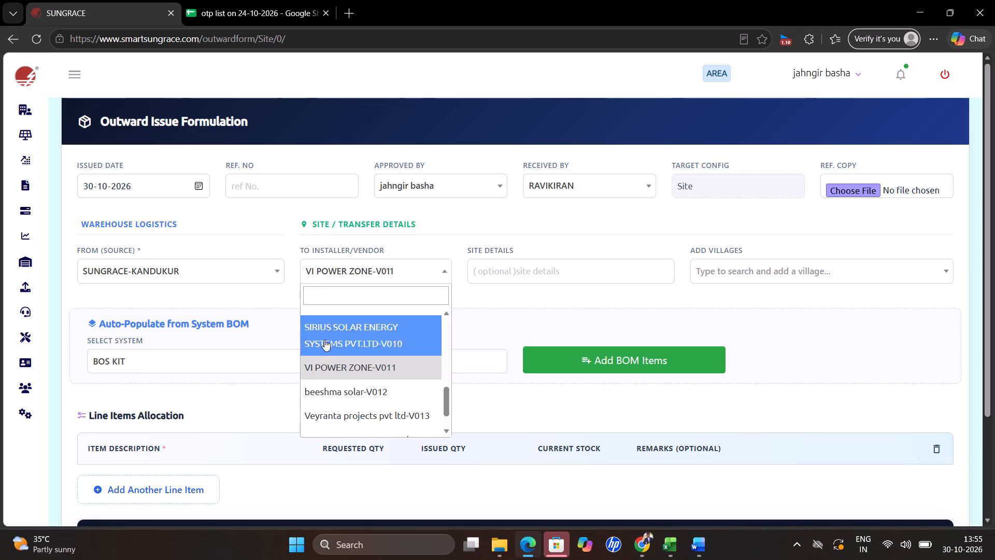
Populate the line items of the VI POWER ZONE-V011 issue with the BOM for 8 sets of BOS KIT.
{"action": "left_click", "coordinate": [468, 365]}
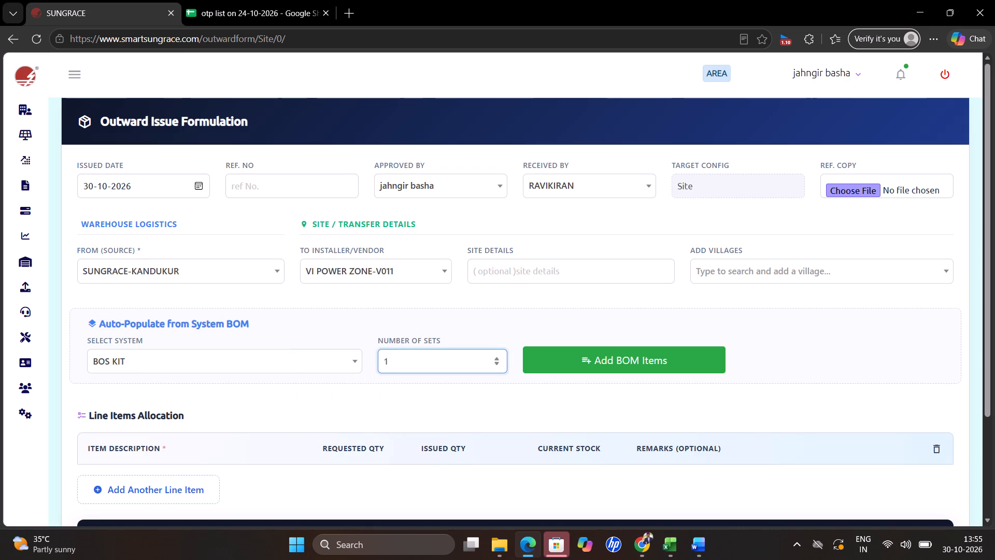
{"action": "key", "text": "BackSpace"}
{"action": "key", "text": "8"}
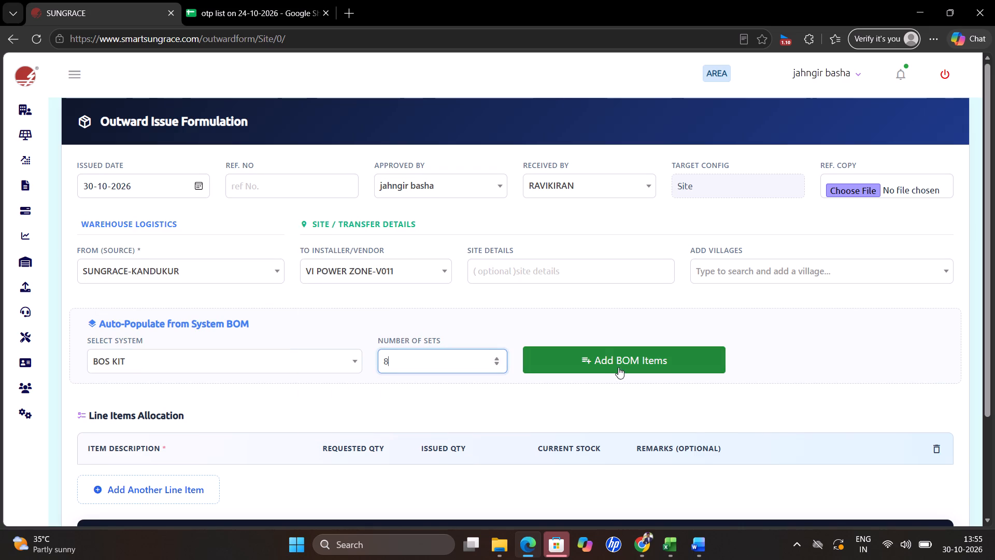
{"action": "left_click", "coordinate": [623, 356]}
Replace the Bombay Nails line item with LIGHTING AREESTER ROD 5 FEET and set its requested quantity to 5.
{"action": "scroll", "coordinate": [623, 356], "scroll_direction": "down", "scroll_amount": 4}
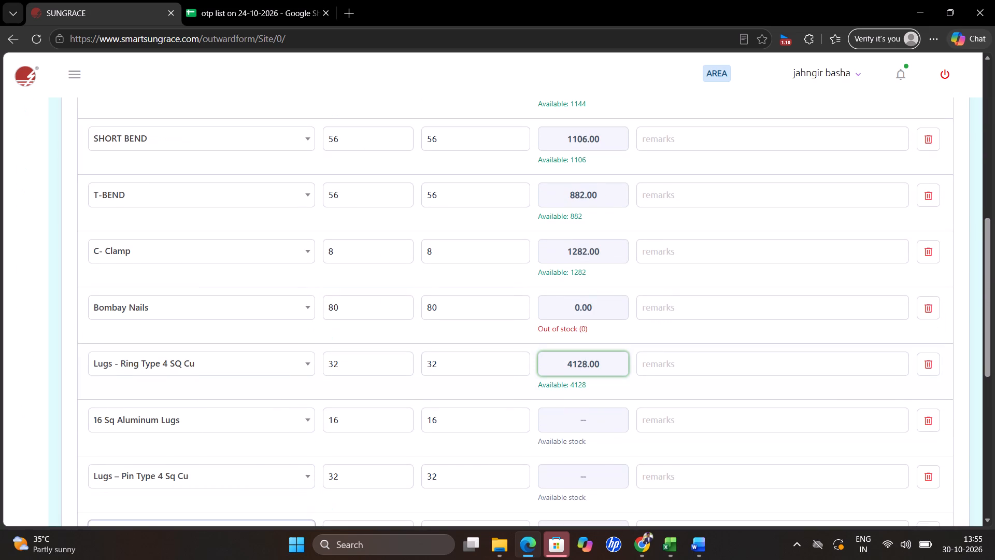
{"action": "left_click", "coordinate": [295, 312]}
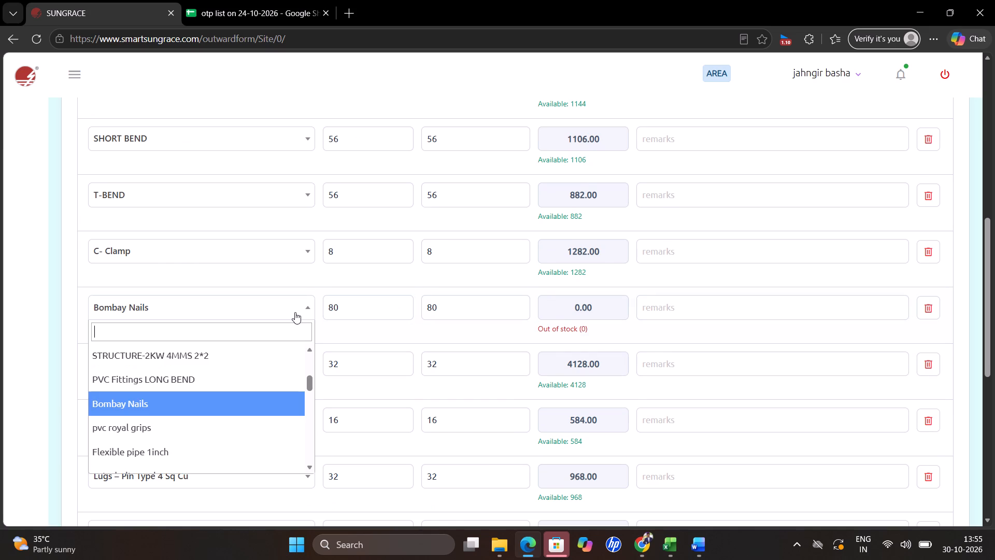
{"action": "key", "text": "5"}
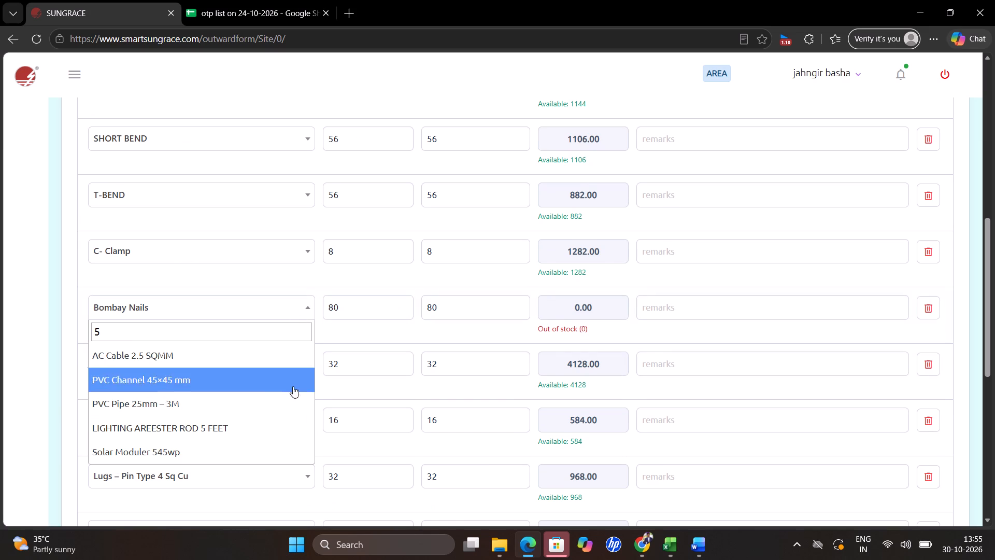
{"action": "left_click", "coordinate": [282, 425]}
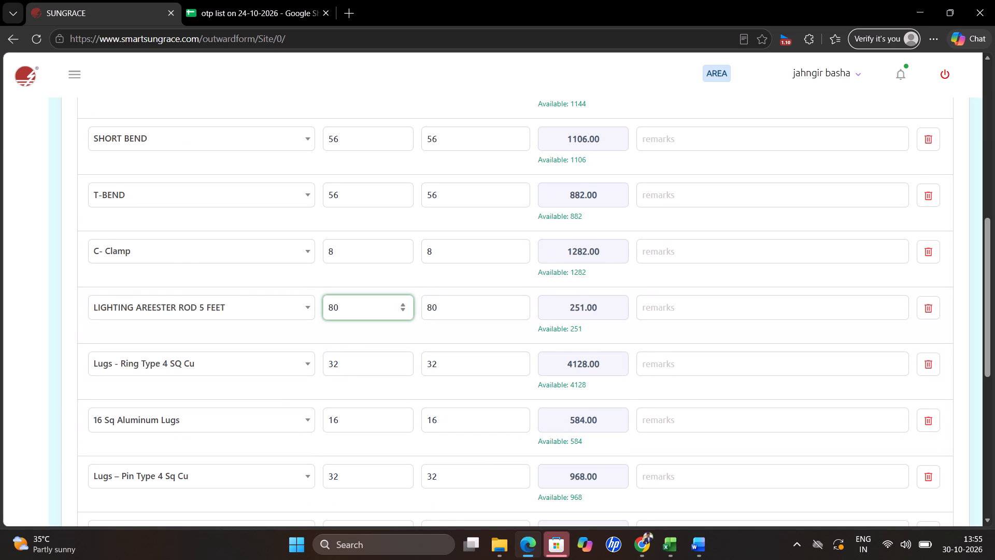
{"action": "left_click", "coordinate": [355, 312]}
{"action": "key", "text": "BackSpace"}
{"action": "key", "text": "BackSpace"}
{"action": "key", "text": "5"}
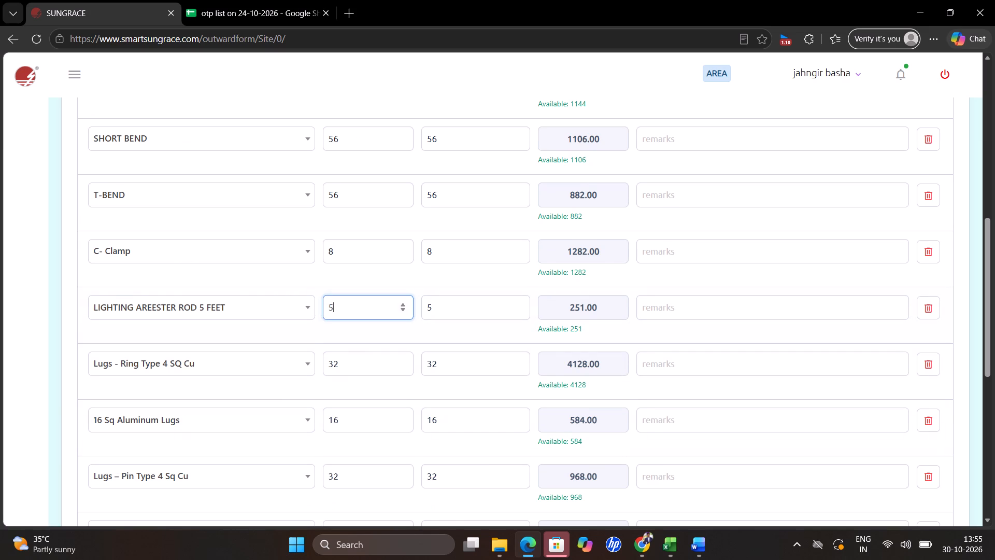
Add a line item for SOLAR 2KV INVERTER with a requested quantity of 8.
{"action": "scroll", "coordinate": [343, 352], "scroll_direction": "down", "scroll_amount": 5}
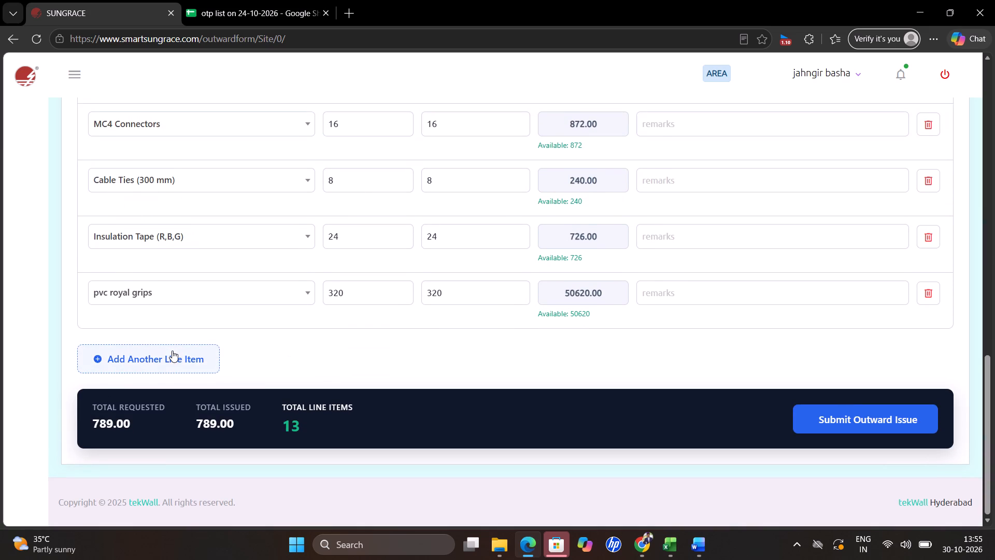
{"action": "left_click", "coordinate": [172, 351]}
{"action": "left_click", "coordinate": [182, 297]}
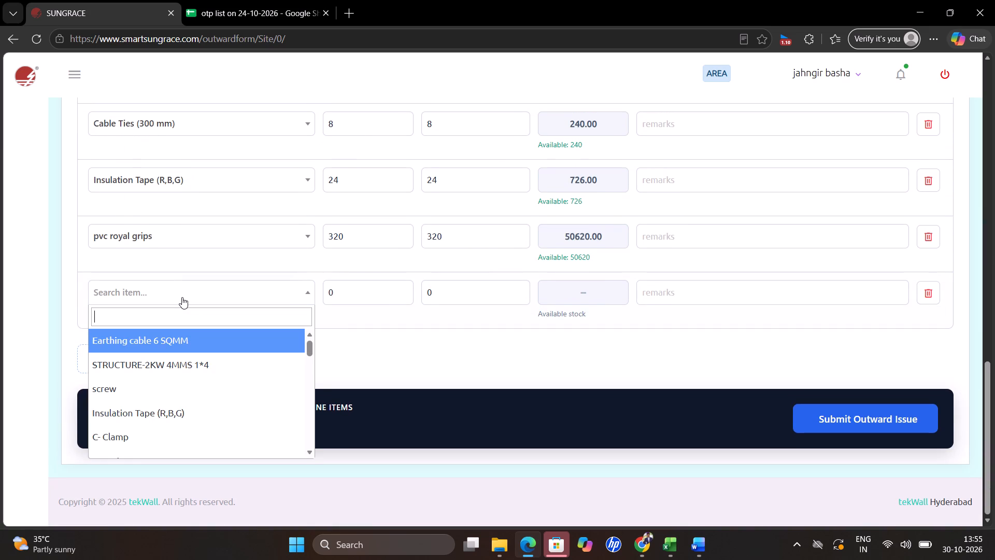
{"action": "type", "text": "inv"}
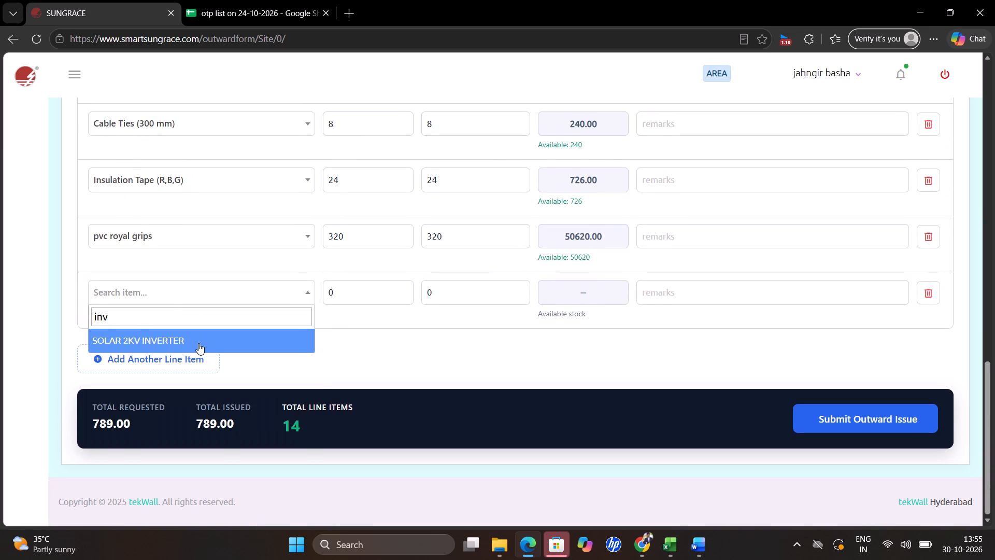
{"action": "left_click", "coordinate": [198, 343]}
{"action": "left_click", "coordinate": [340, 289]}
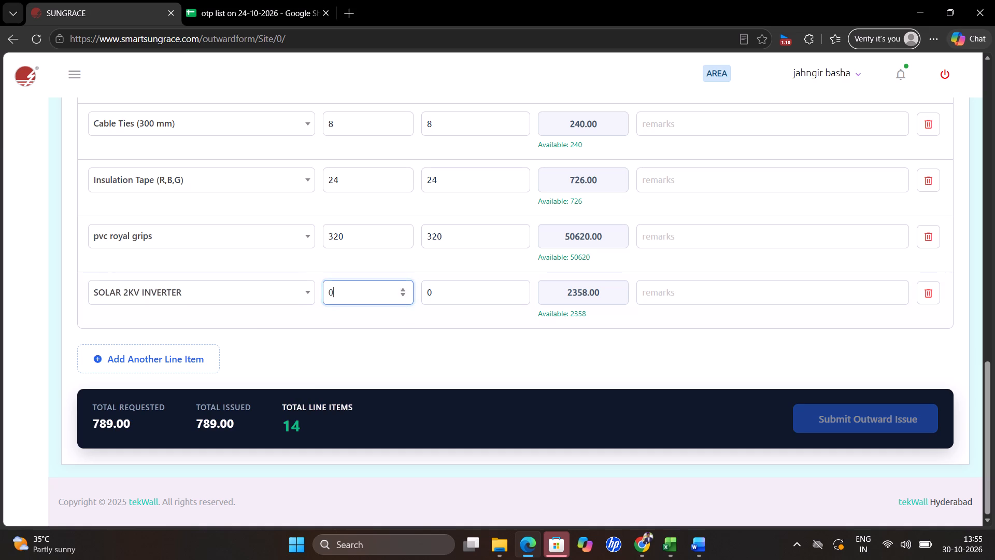
{"action": "key", "text": "BackSpace"}
{"action": "key", "text": "8"}
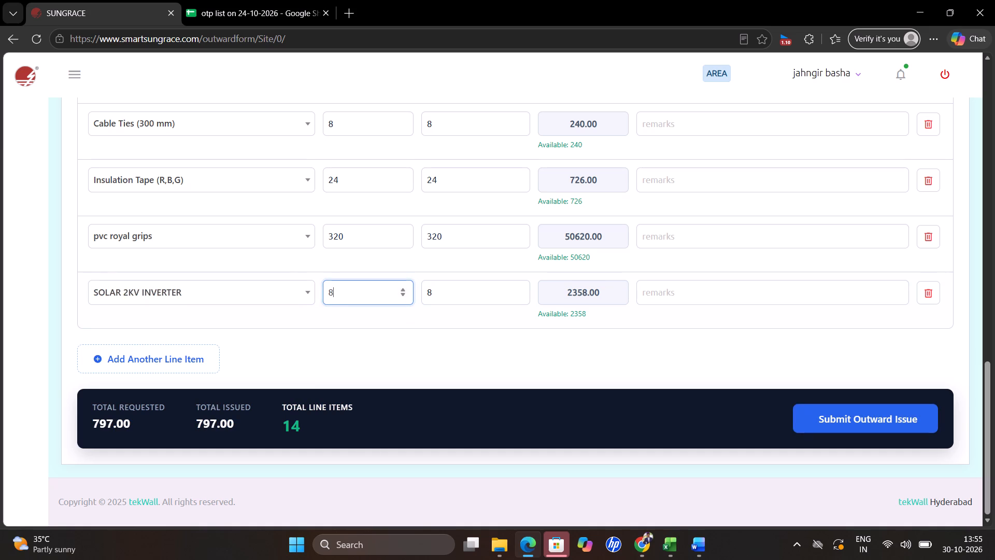
Add a line item for ACDB with a requested quantity of 8.
{"action": "left_click", "coordinate": [194, 362]}
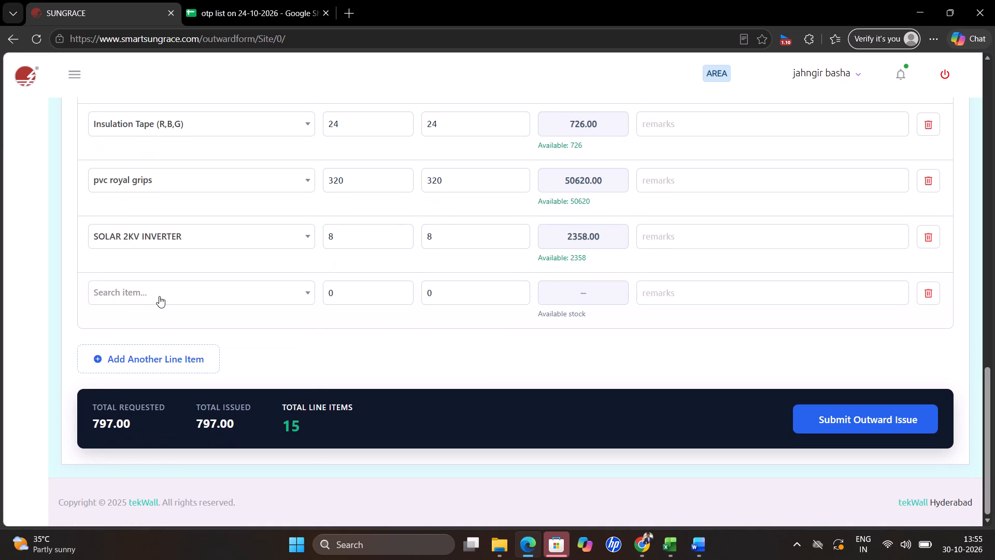
{"action": "left_click", "coordinate": [159, 296]}
{"action": "type", "text": "ac"}
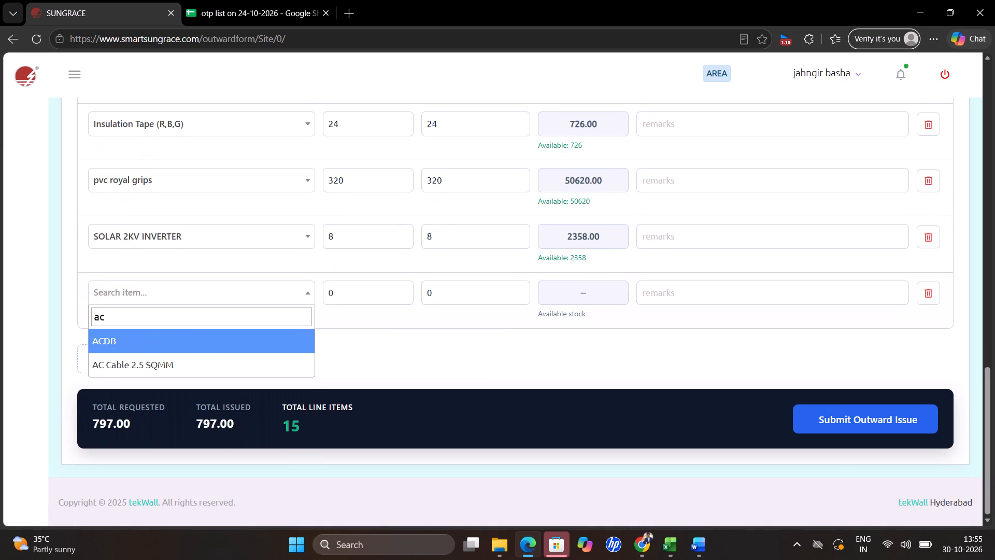
{"action": "left_click", "coordinate": [175, 344]}
{"action": "left_click", "coordinate": [350, 290]}
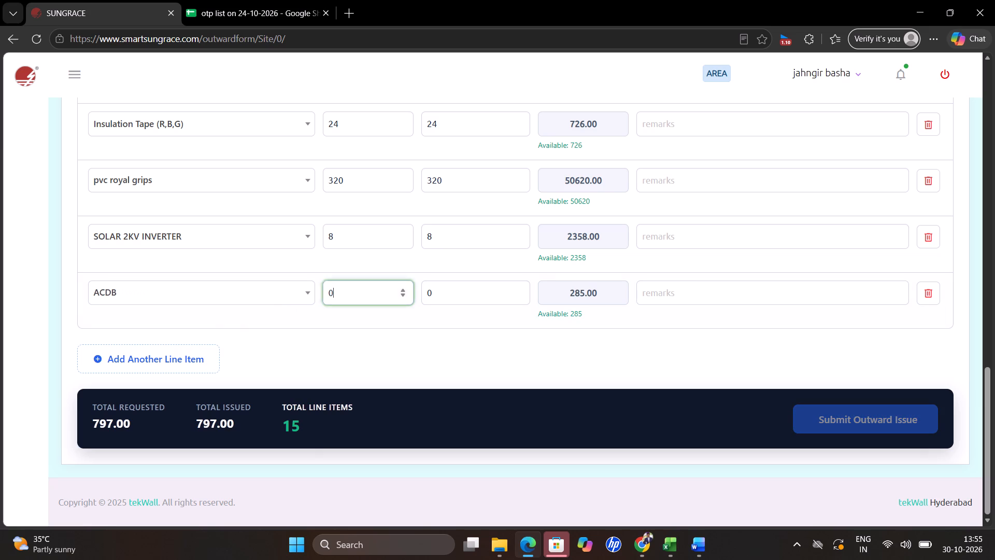
{"action": "key", "text": "BackSpace"}
{"action": "key", "text": "8"}
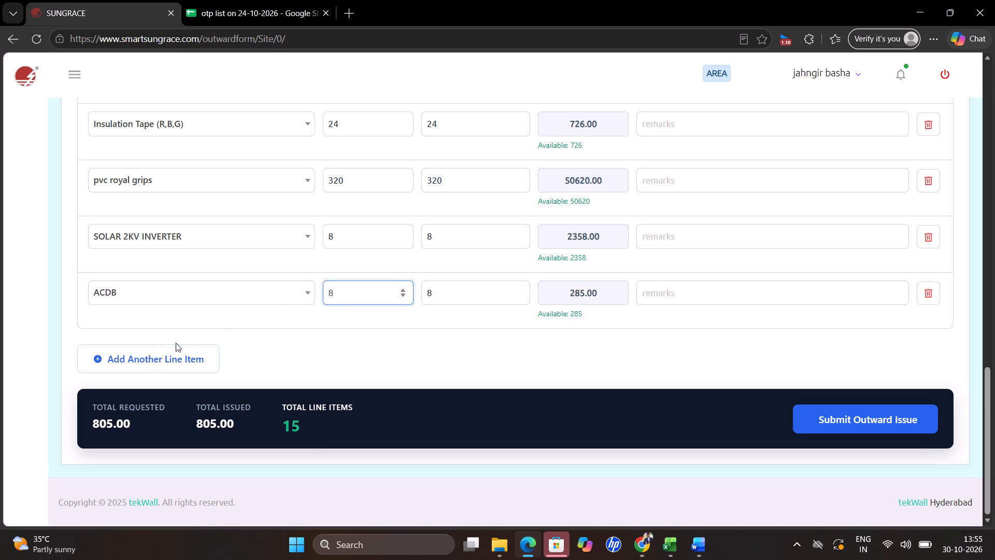
Add a line item for DCDB with a requested quantity of 8.
{"action": "left_click", "coordinate": [169, 356]}
{"action": "left_click", "coordinate": [132, 298]}
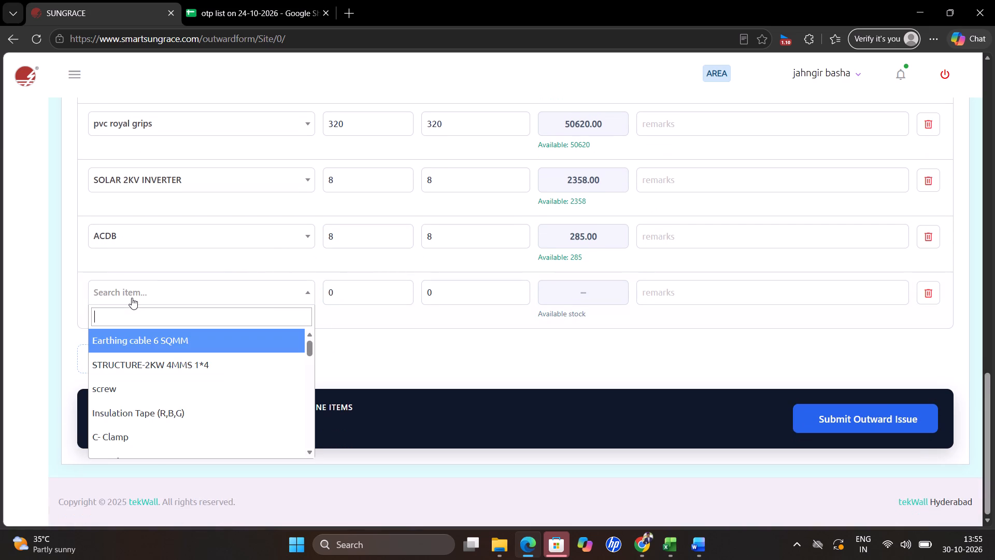
{"action": "type", "text": "dc"}
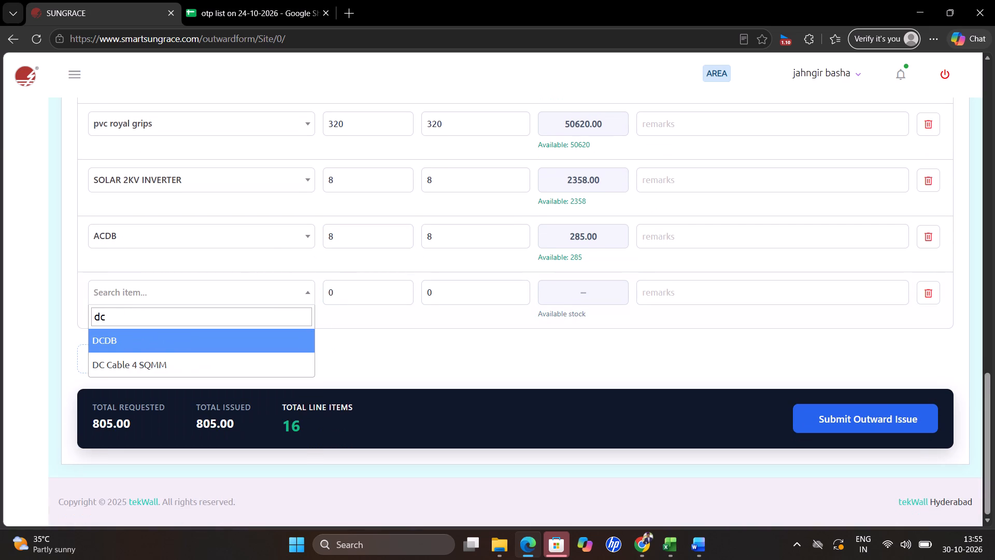
{"action": "left_click", "coordinate": [161, 340]}
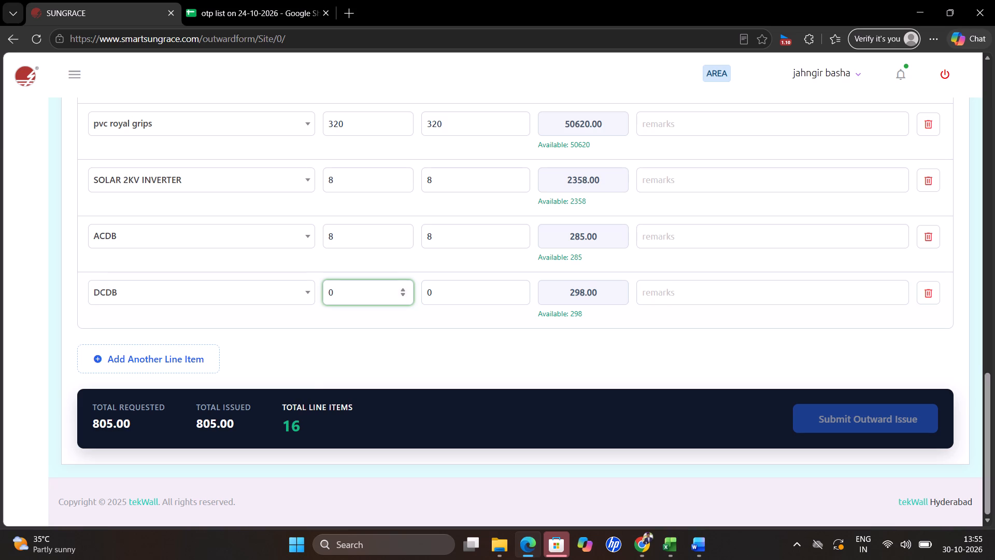
{"action": "left_click", "coordinate": [343, 296]}
{"action": "key", "text": "BackSpace"}
{"action": "key", "text": "8"}
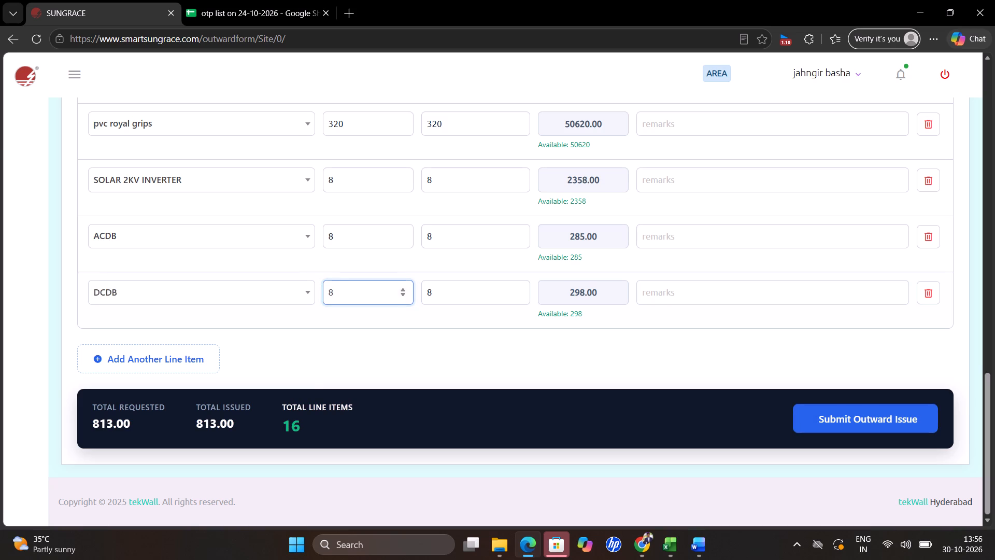
Add a line item for Earthing Rod 14*1000mm with a requested quantity of 24.
{"action": "left_click", "coordinate": [179, 355]}
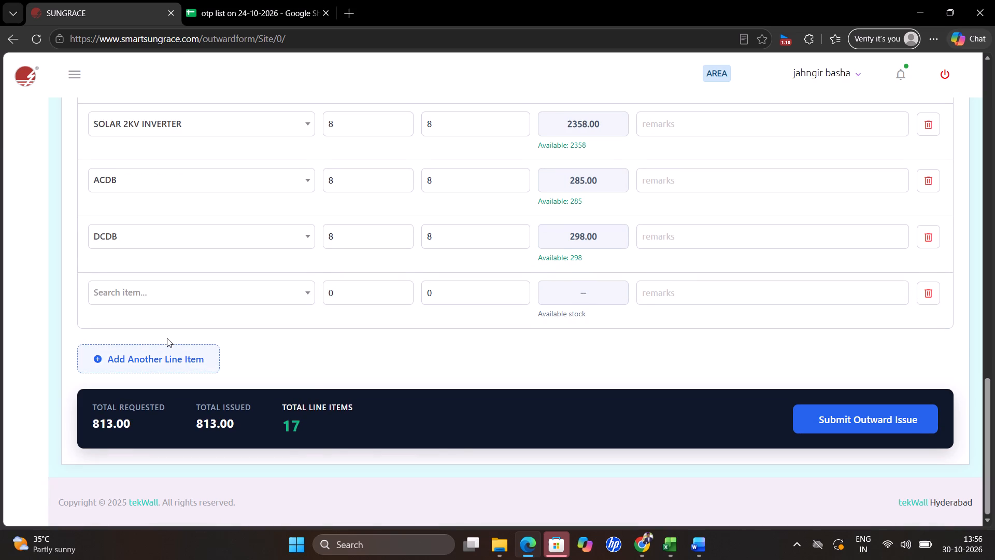
{"action": "left_click", "coordinate": [164, 300]}
{"action": "type", "text": "eart"}
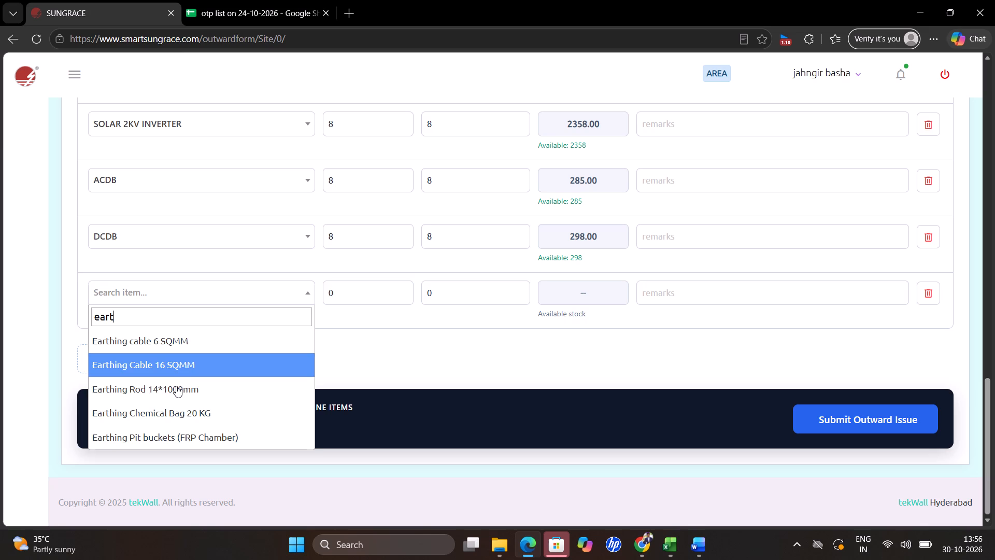
{"action": "left_click", "coordinate": [176, 386]}
{"action": "left_click", "coordinate": [339, 296]}
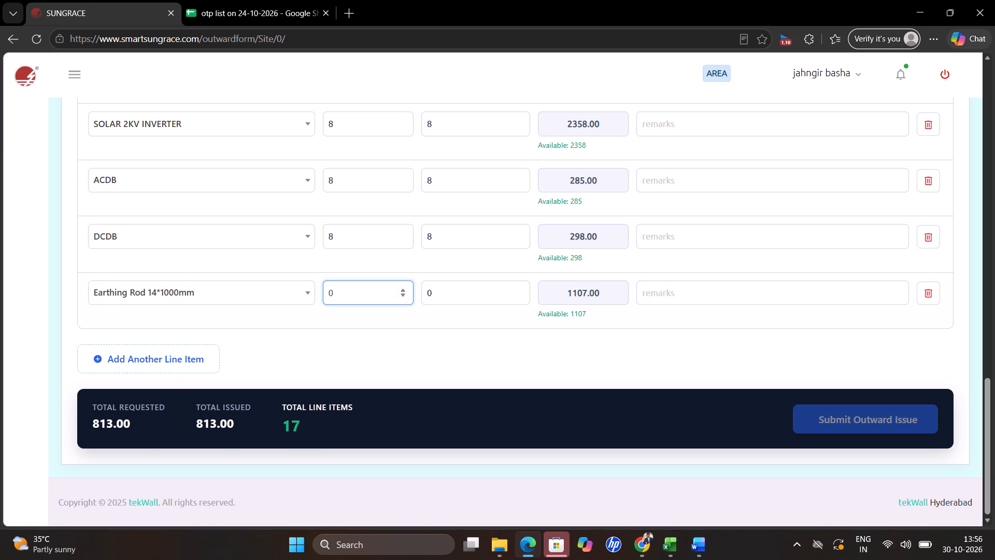
{"action": "key", "text": "BackSpace"}
{"action": "type", "text": "24"}
Add a line item for Lightning Arrester with a requested quantity of 8.
{"action": "left_click", "coordinate": [143, 359]}
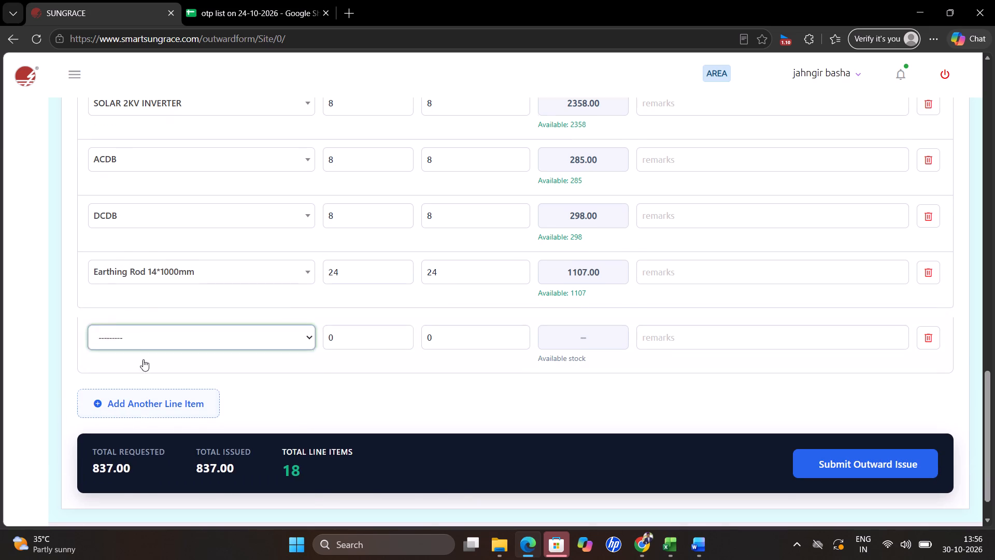
{"action": "left_click", "coordinate": [130, 295]}
{"action": "type", "text": "lih"}
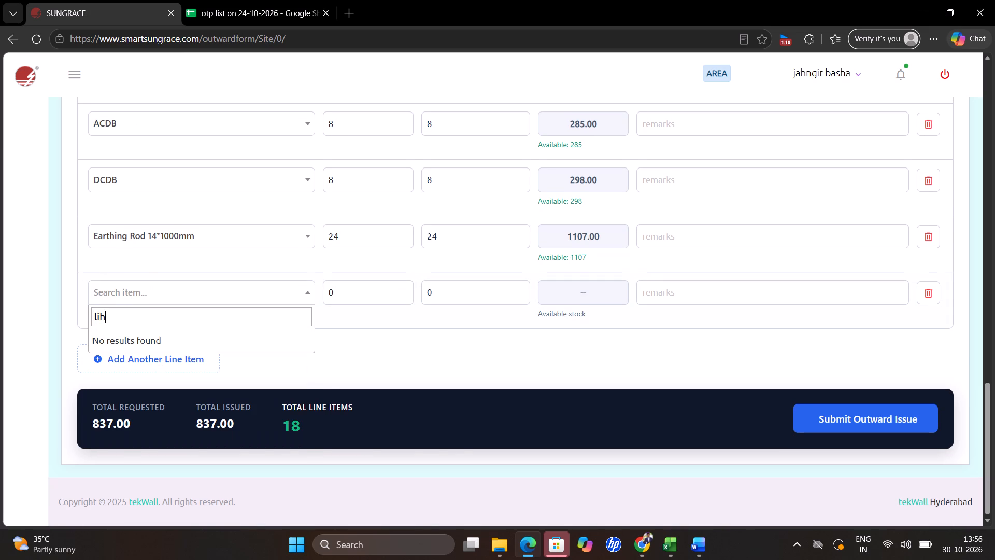
{"action": "key", "text": "BackSpace"}
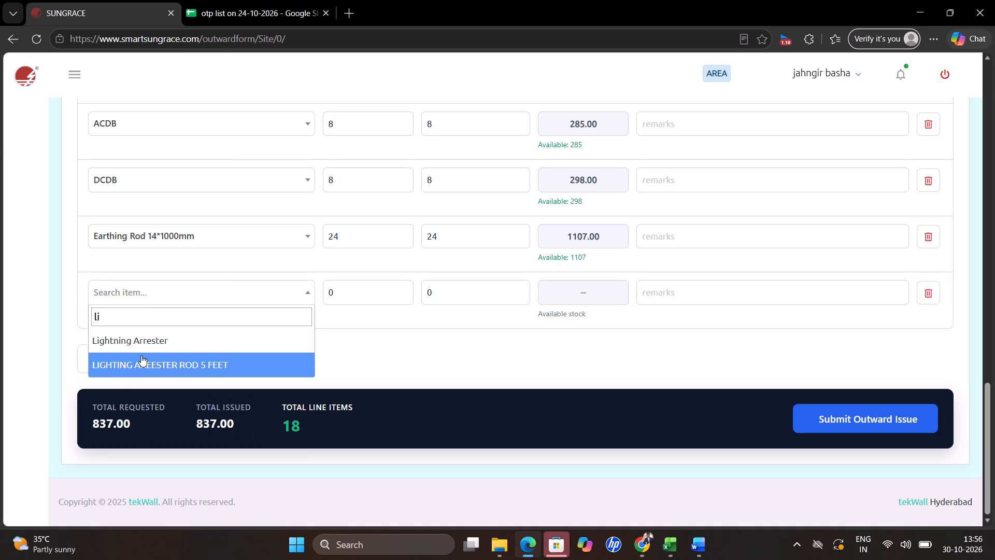
{"action": "left_click", "coordinate": [165, 338]}
{"action": "left_click", "coordinate": [343, 293]}
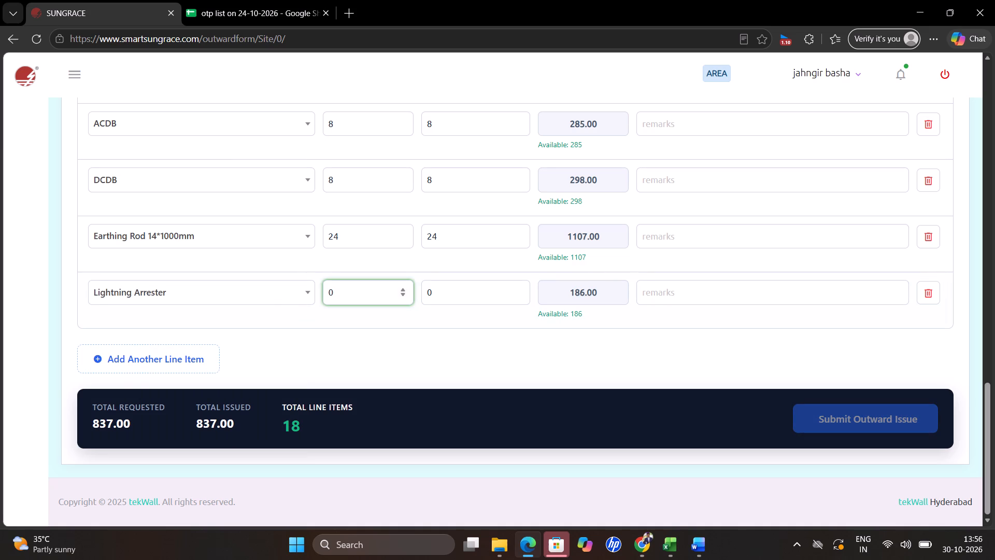
{"action": "key", "text": "BackSpace"}
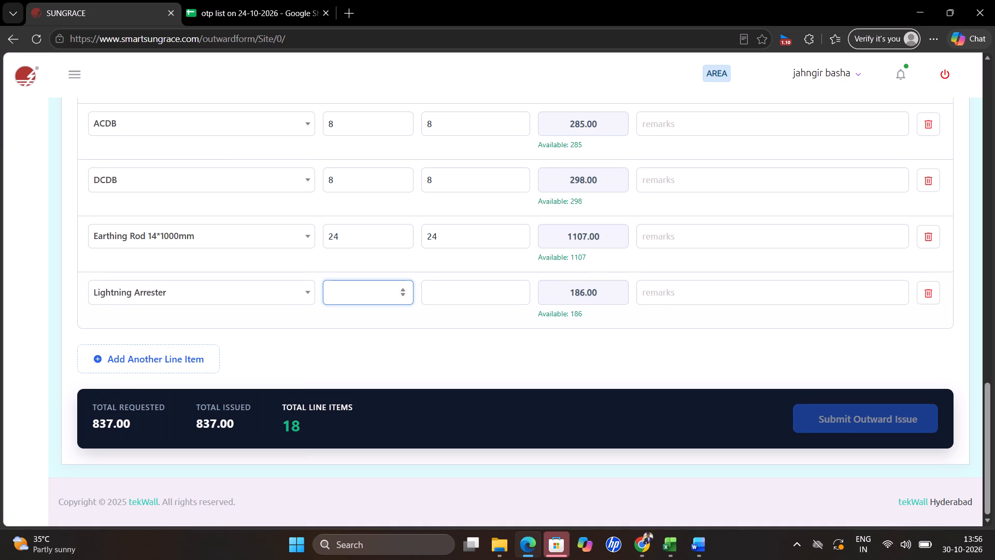
{"action": "key", "text": "8"}
Add a line item for PVC Channel 45×45 mm with a requested quantity of 8.
{"action": "left_click", "coordinate": [197, 358]}
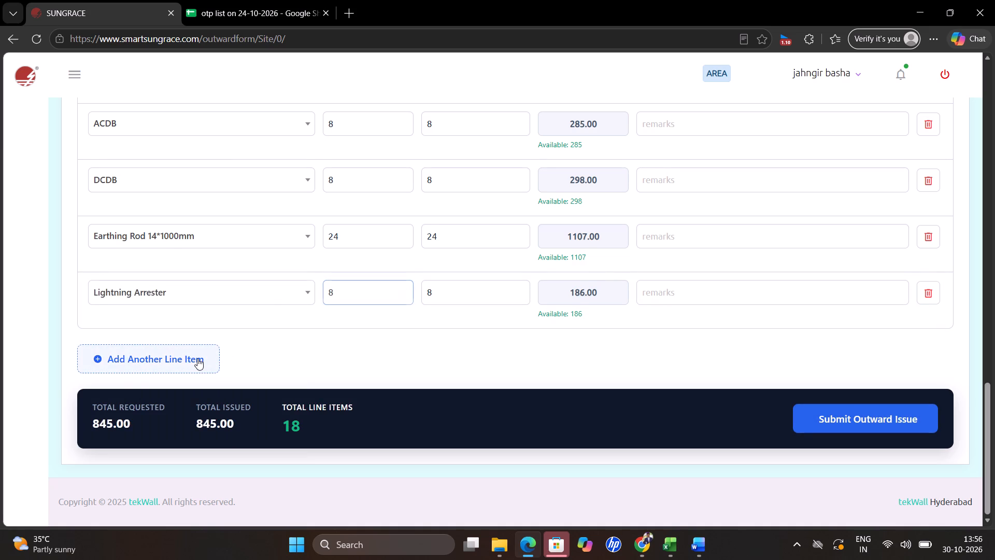
{"action": "left_click", "coordinate": [202, 300]}
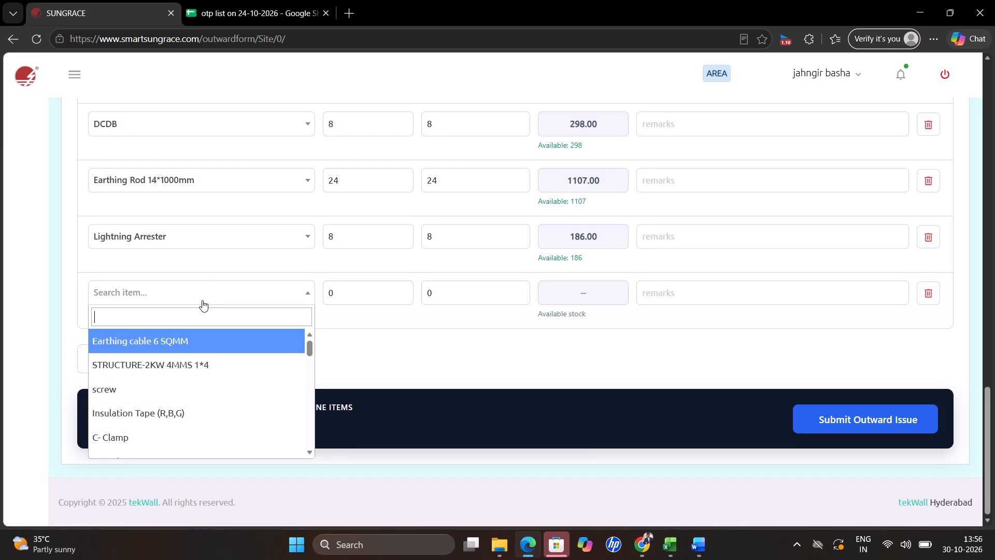
{"action": "type", "text": "ch"}
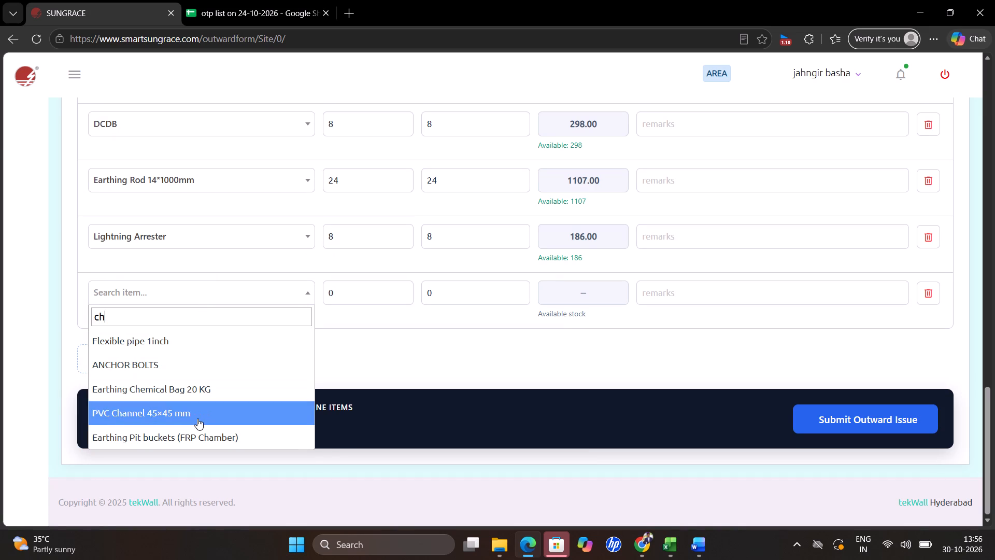
{"action": "left_click", "coordinate": [197, 418]}
{"action": "left_click", "coordinate": [355, 295]}
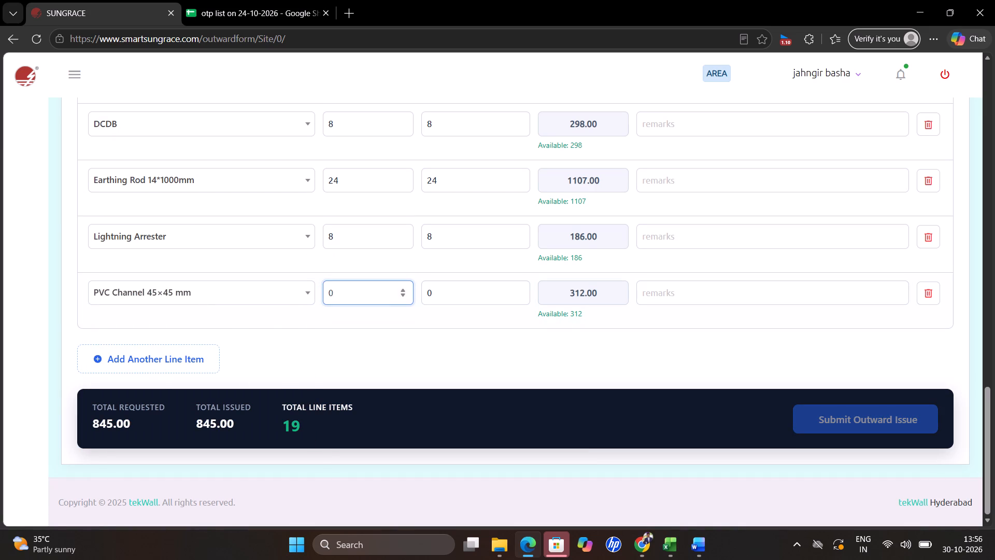
{"action": "key", "text": "BackSpace"}
{"action": "key", "text": "8"}
Add a line item for PVC Pipe 25mm – 3M with a requested quantity of 50.
{"action": "left_click", "coordinate": [183, 364]}
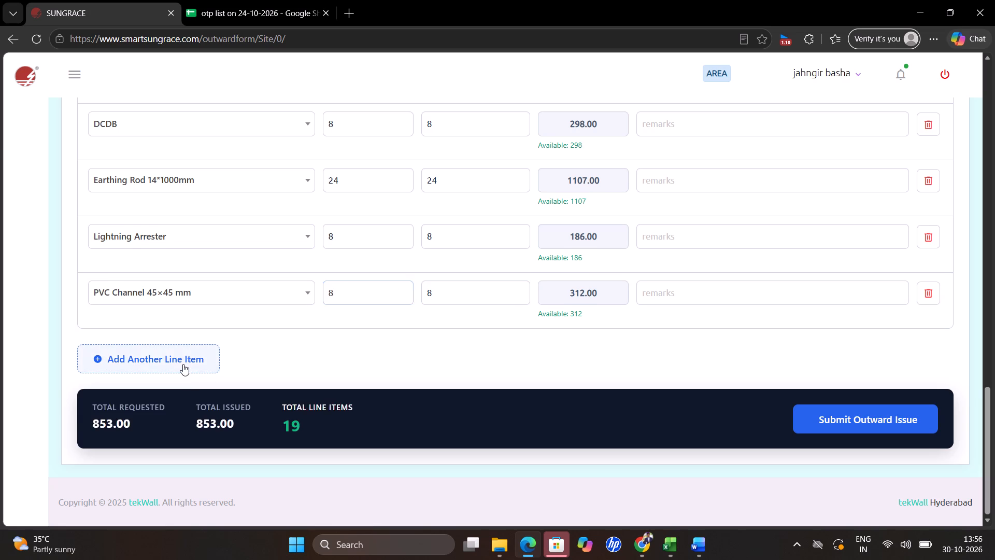
{"action": "left_click", "coordinate": [179, 303]}
{"action": "type", "text": "25"}
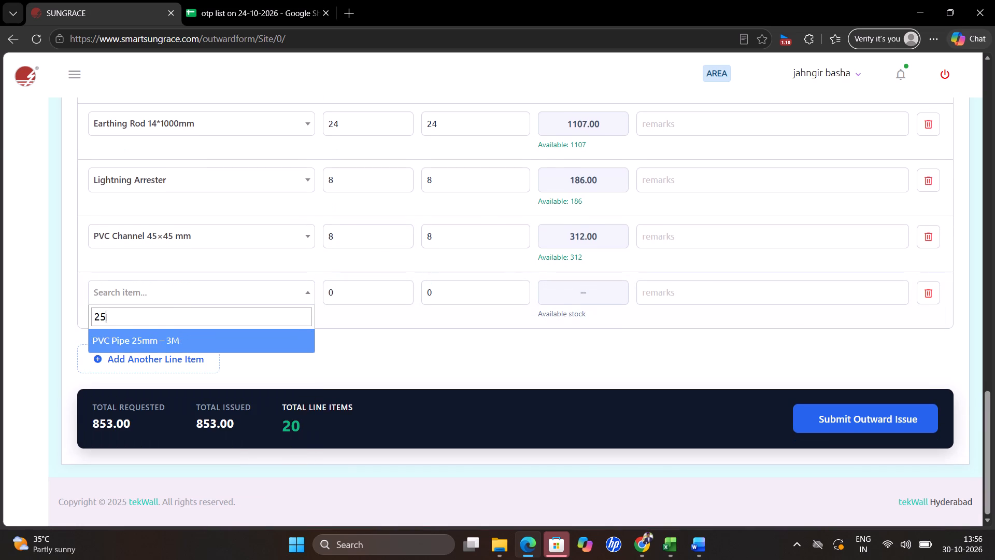
{"action": "left_click", "coordinate": [201, 333]}
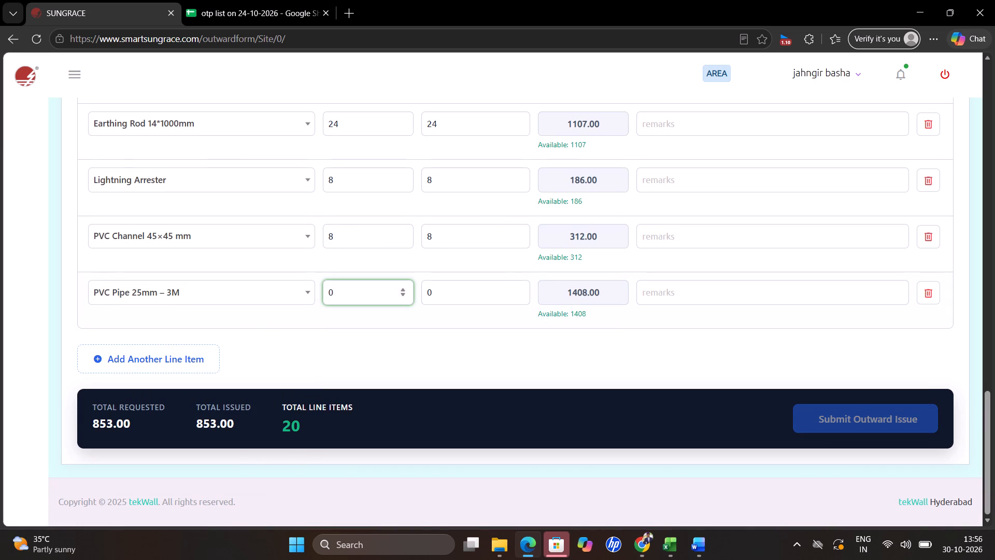
{"action": "left_click", "coordinate": [343, 293]}
{"action": "key", "text": "BackSpace"}
{"action": "type", "text": "50"}
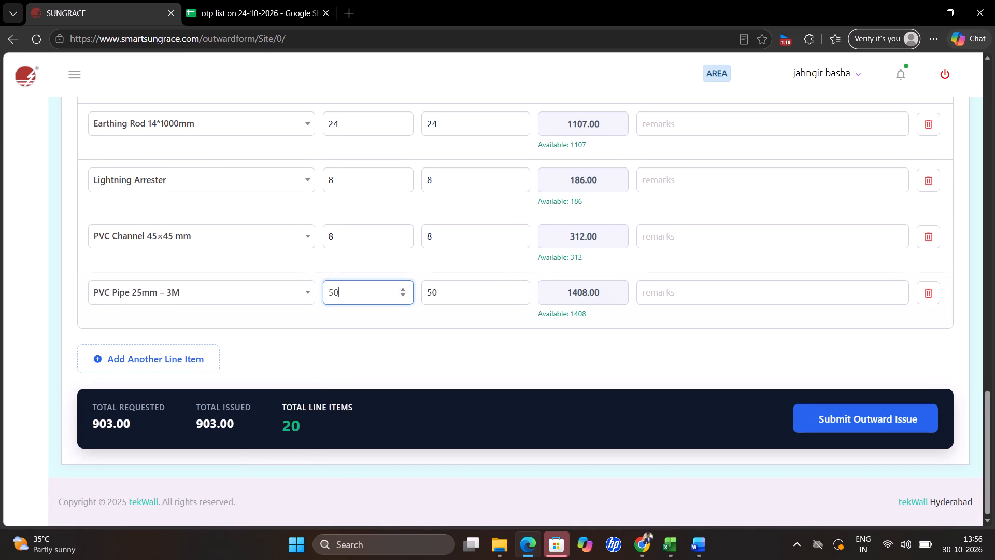
Add a line item for Earthing Pit buckets (FRP Chamber) with a requested quantity of 24.
{"action": "left_click", "coordinate": [198, 350]}
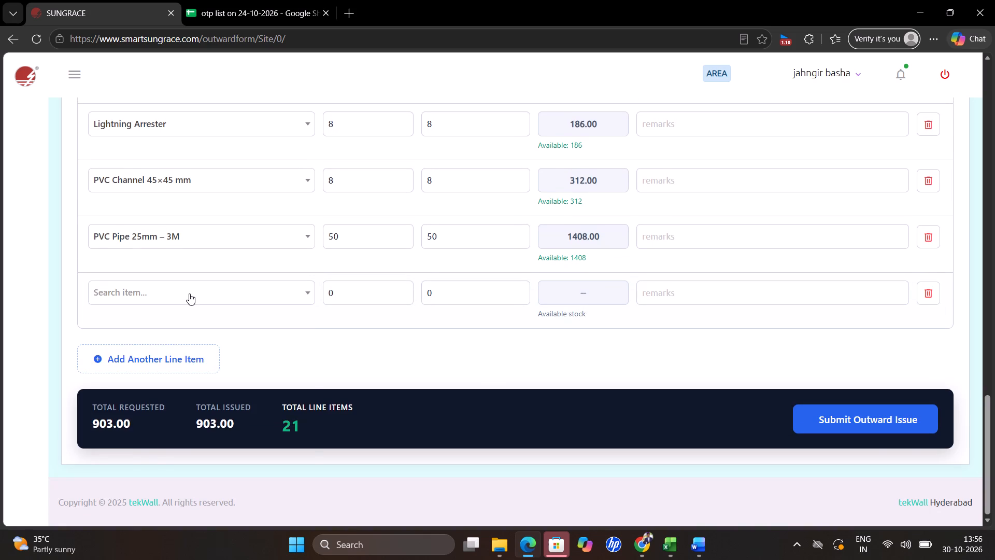
{"action": "left_click", "coordinate": [189, 293]}
{"action": "type", "text": "pit"}
{"action": "left_click", "coordinate": [209, 340]}
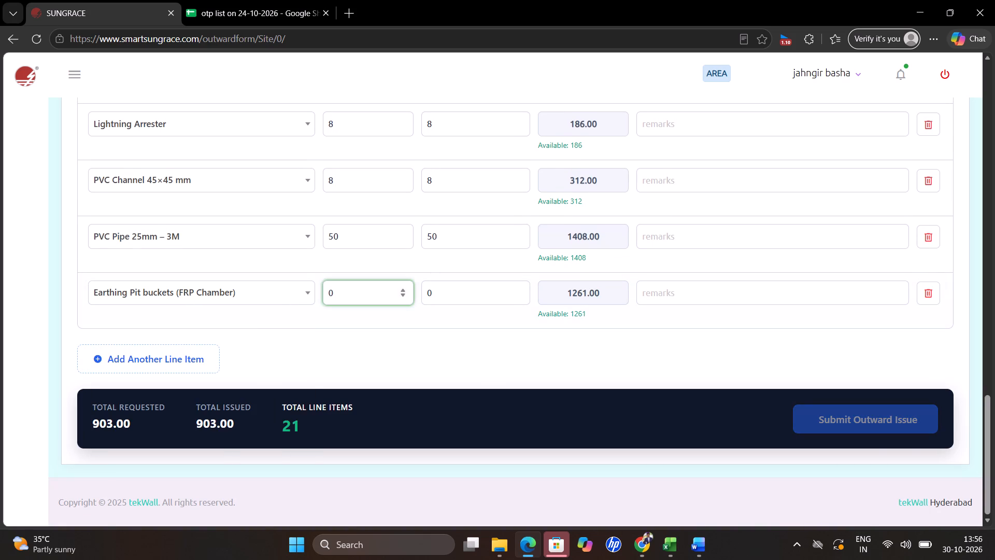
{"action": "left_click", "coordinate": [341, 291]}
{"action": "key", "text": "BackSpace"}
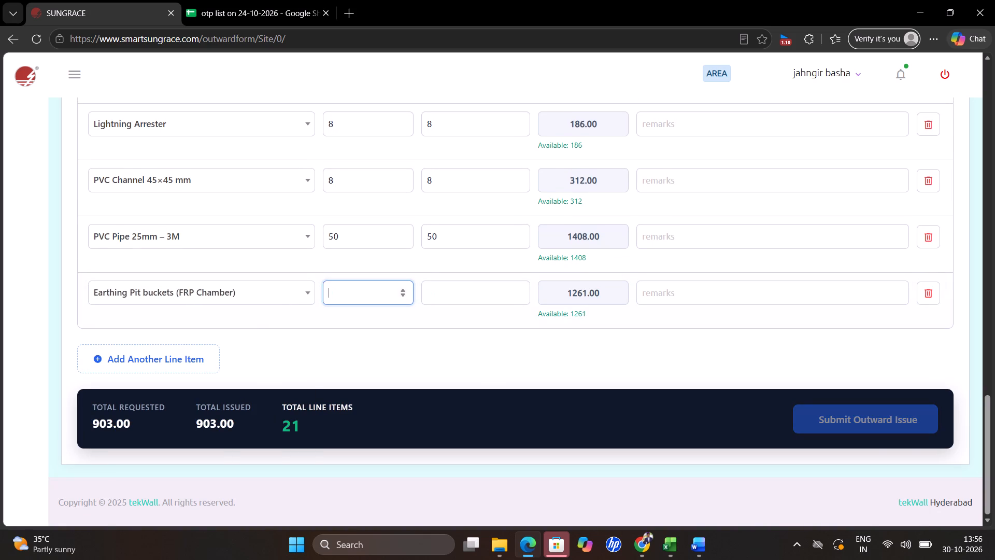
{"action": "type", "text": "24"}
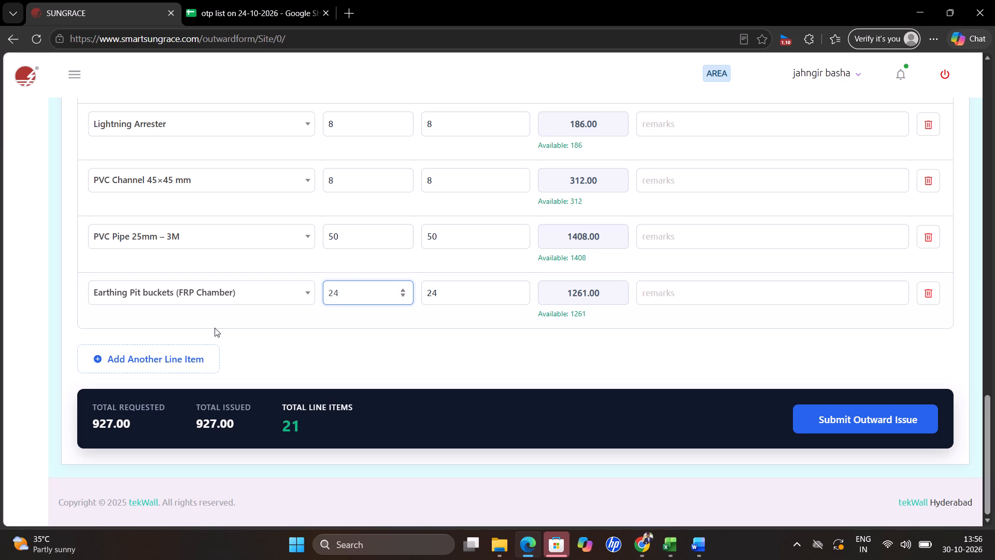
Add a line item for Flexible pipe 1inch with a requested quantity of 1.
{"action": "left_click", "coordinate": [188, 361]}
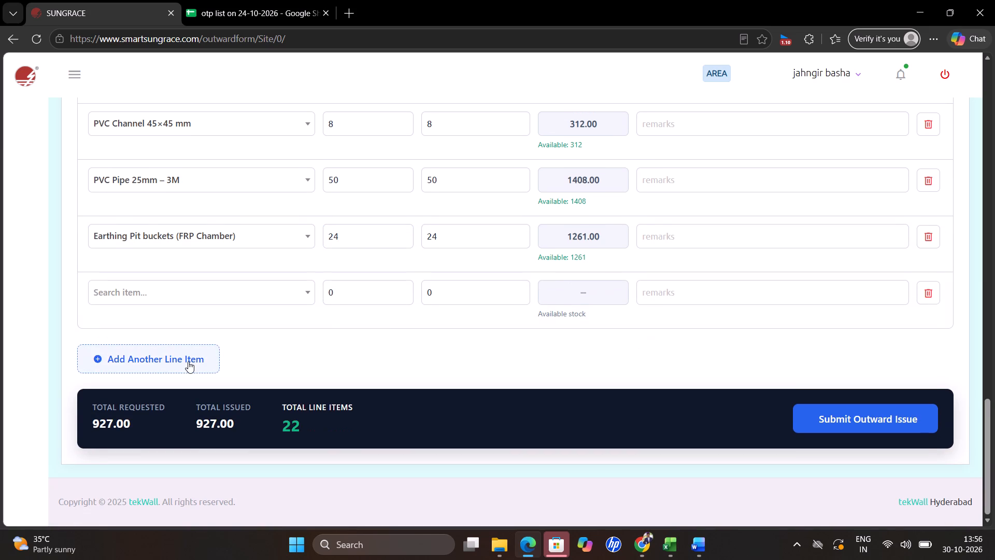
{"action": "left_click", "coordinate": [166, 296]}
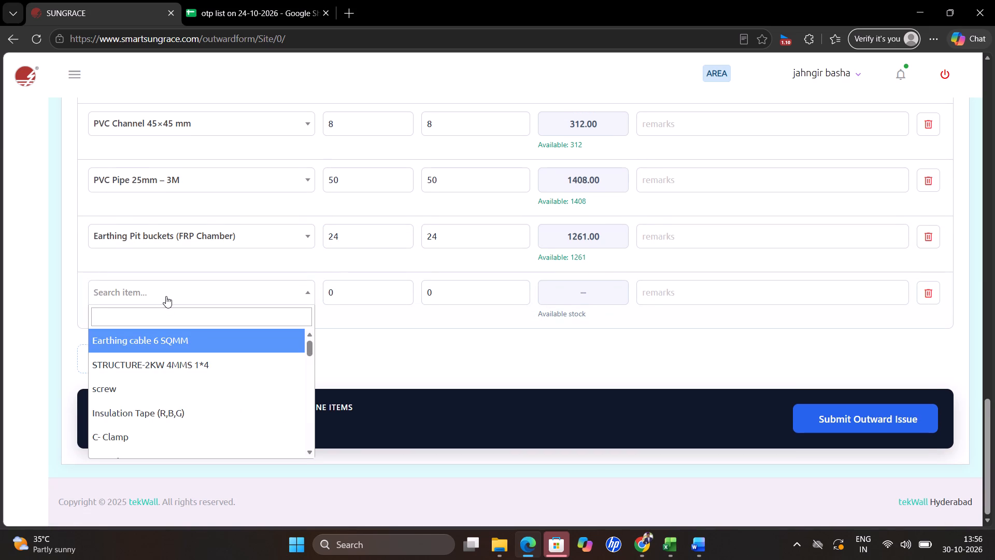
{"action": "type", "text": "fl"}
{"action": "left_click", "coordinate": [212, 340]}
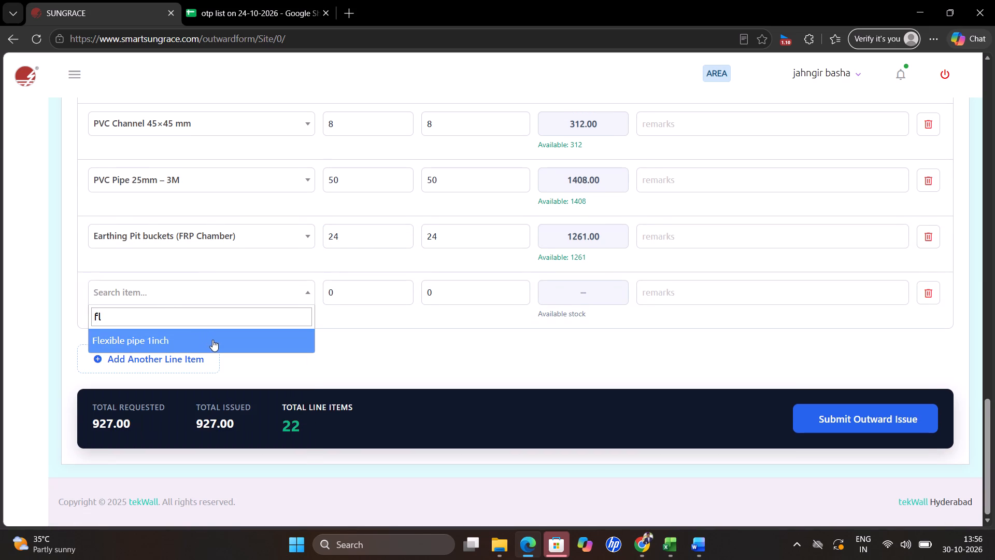
{"action": "left_click", "coordinate": [343, 293]}
{"action": "key", "text": "BackSpace"}
{"action": "key", "text": "1"}
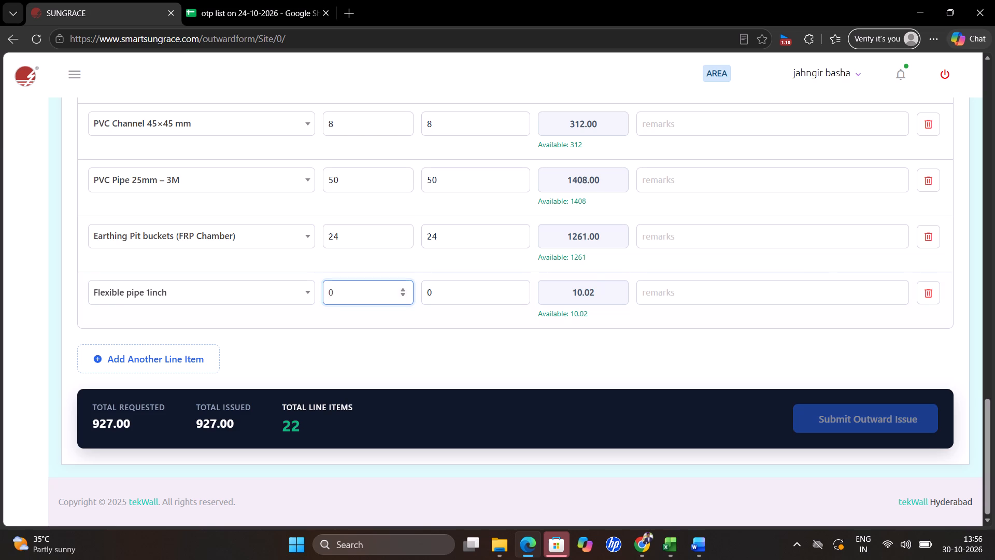
Add another line item and try to choose PVC Fittings LONG BEND for it.
{"action": "left_click", "coordinate": [154, 358]}
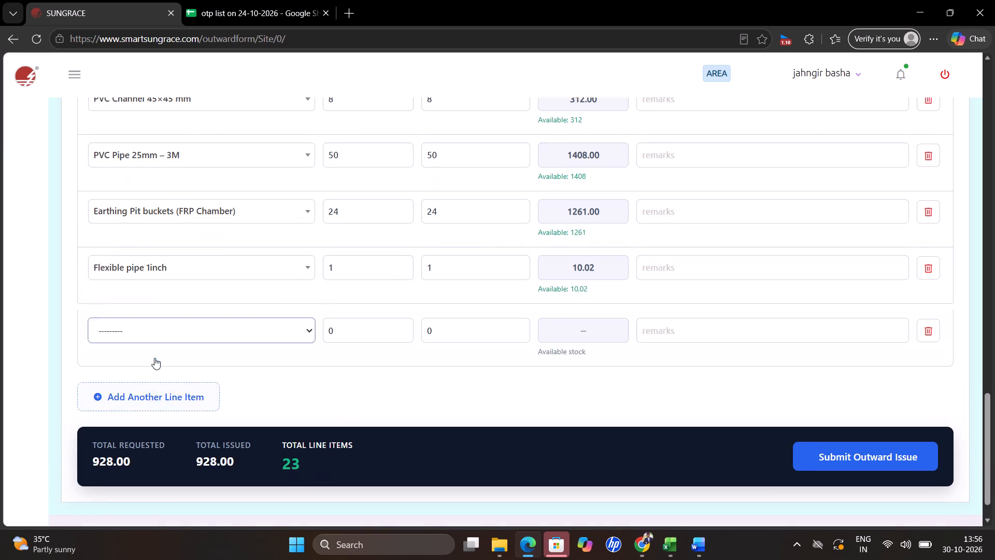
{"action": "left_click", "coordinate": [143, 290]}
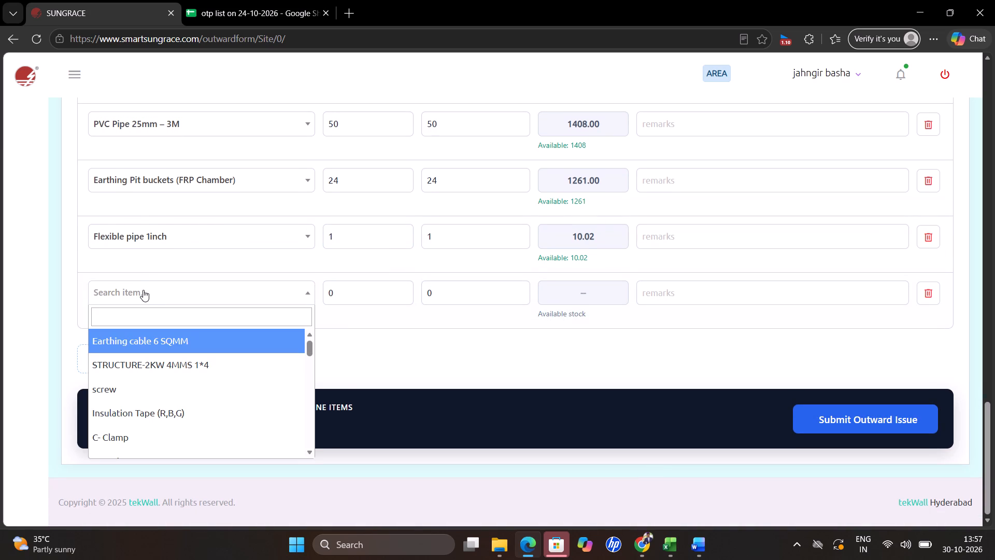
{"action": "type", "text": "long"}
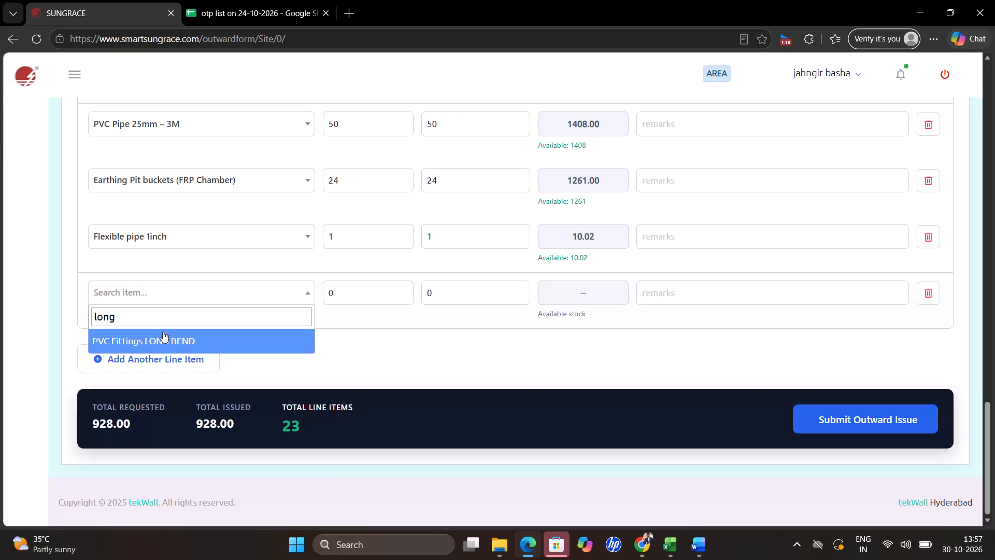
{"action": "left_click", "coordinate": [182, 338]}
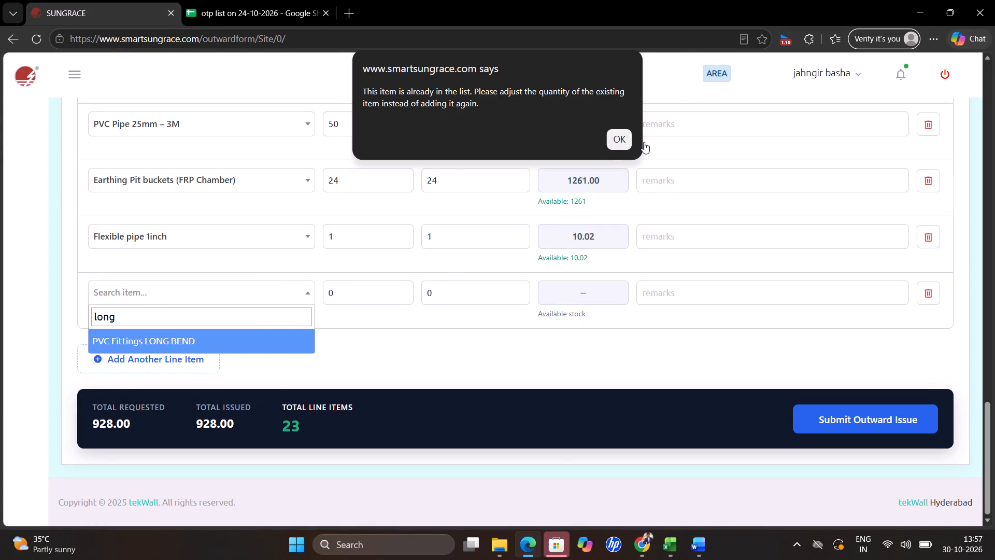
{"action": "left_click", "coordinate": [619, 150]}
{"action": "left_click", "coordinate": [618, 145]}
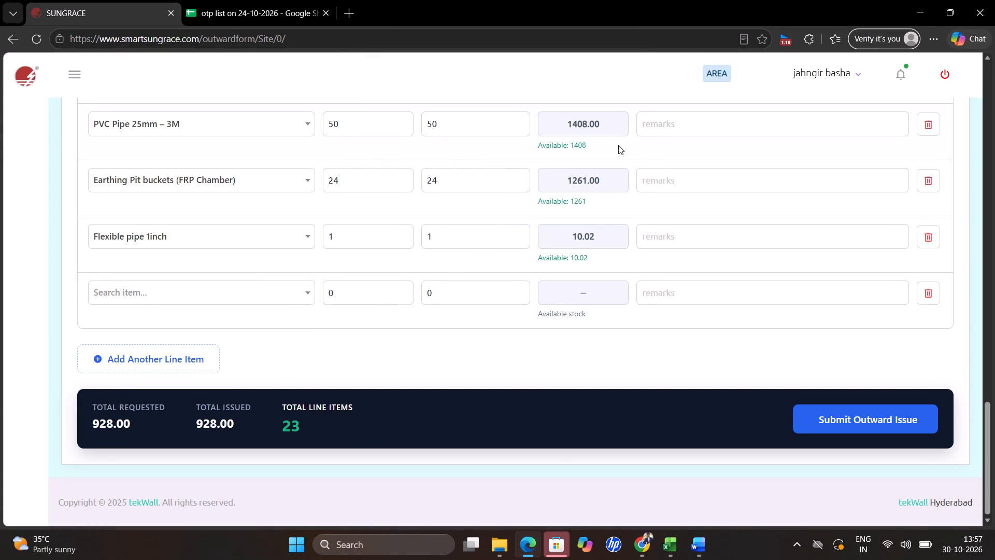
Choose DC Cable 4 SQMM for the empty line item and set its requested quantity to 500.
{"action": "left_click", "coordinate": [277, 295]}
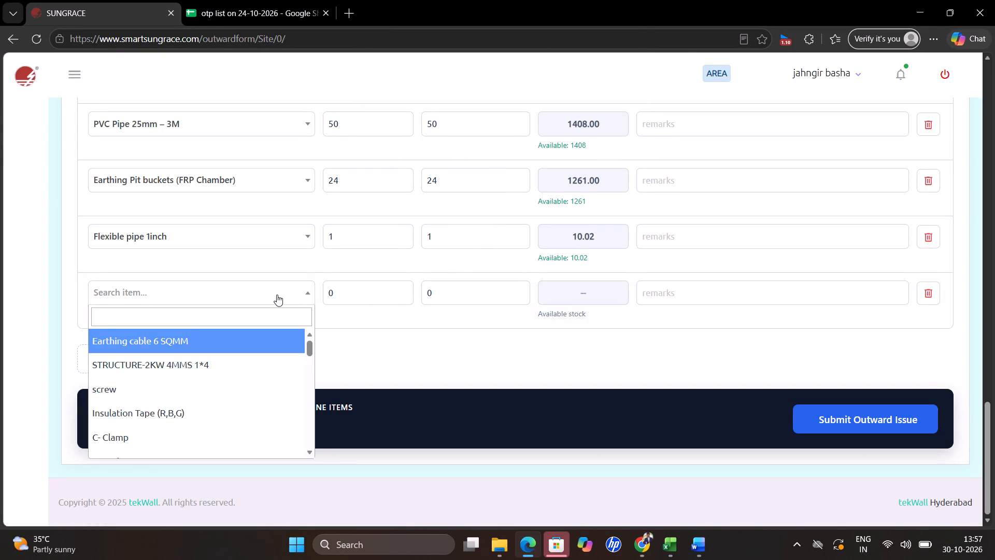
{"action": "type", "text": "dc"}
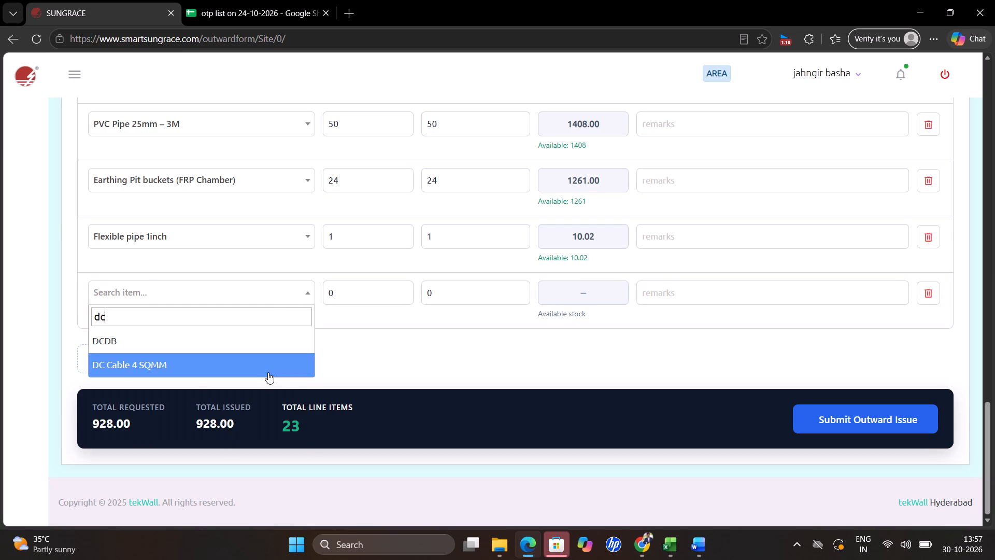
{"action": "left_click", "coordinate": [268, 372]}
{"action": "left_click", "coordinate": [358, 296]}
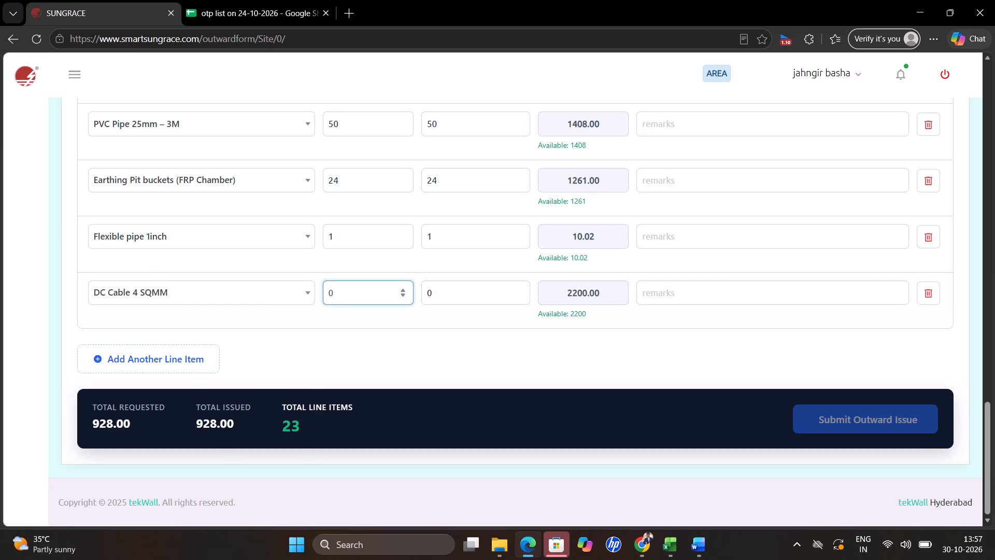
{"action": "key", "text": "BackSpace"}
{"action": "key", "text": "1"}
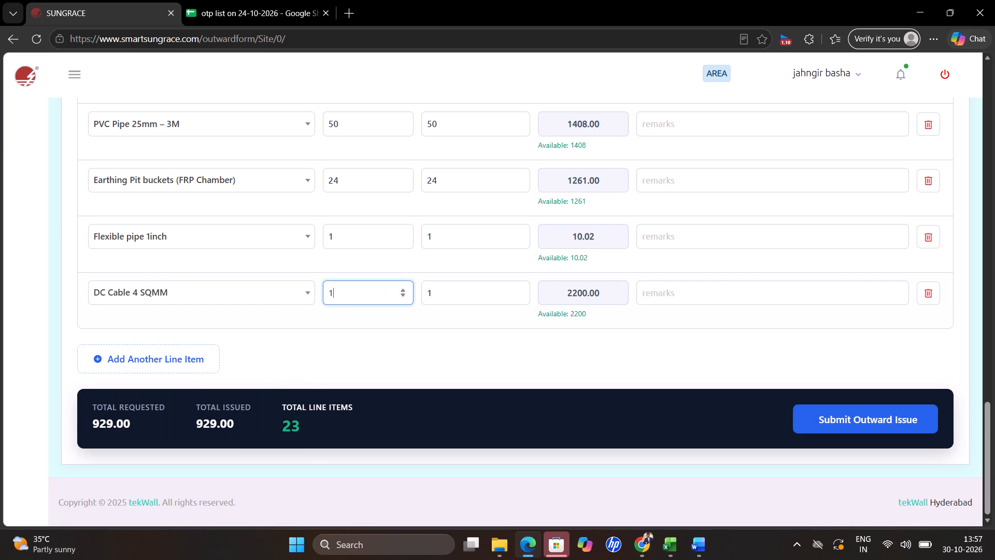
{"action": "key", "text": "BackSpace"}
{"action": "type", "text": "500"}
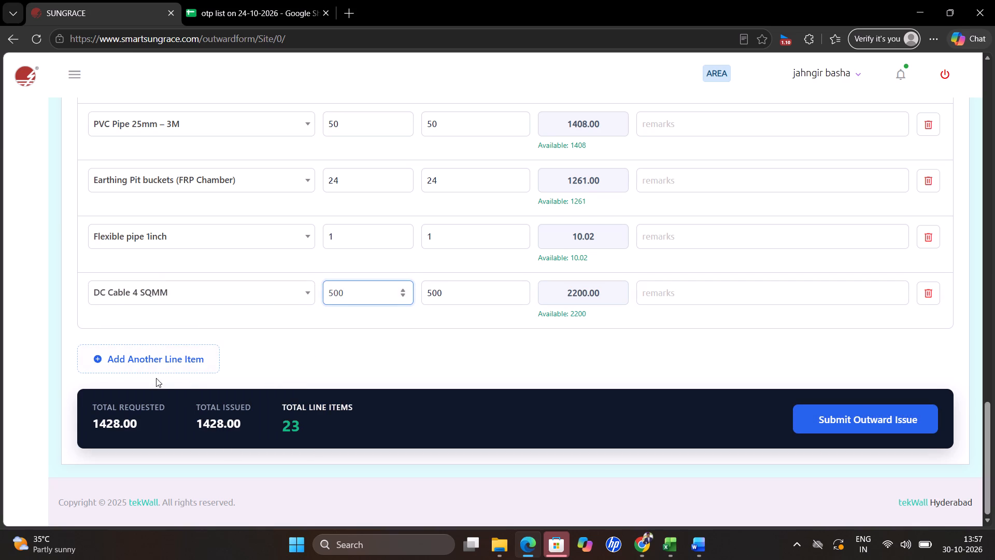
Add a line item for Earthing cable 6 SQMM with a requested quantity of 400.
{"action": "left_click", "coordinate": [163, 358]}
{"action": "left_click", "coordinate": [126, 291]}
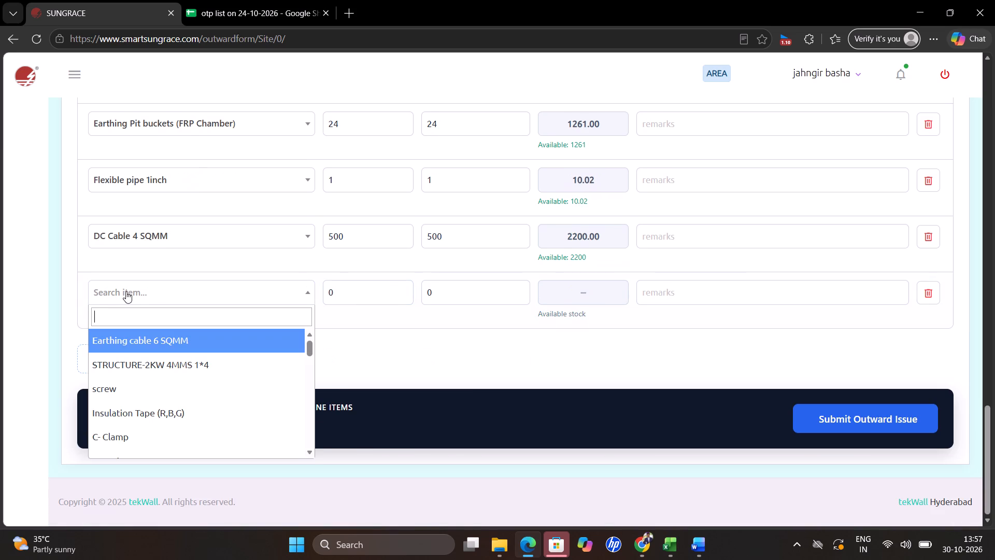
{"action": "key", "text": "6"}
{"action": "left_click", "coordinate": [160, 342]}
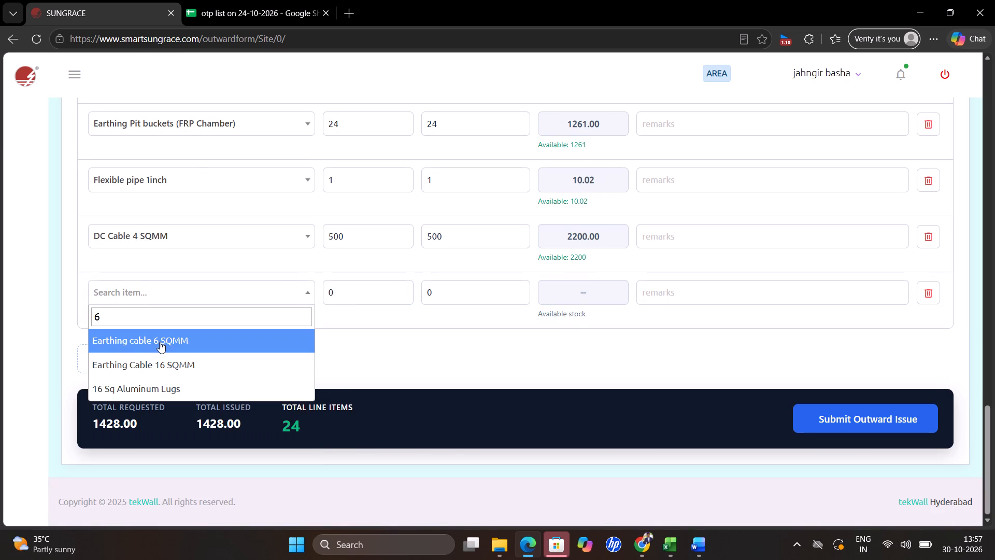
{"action": "left_click", "coordinate": [343, 298]}
{"action": "key", "text": "BackSpace"}
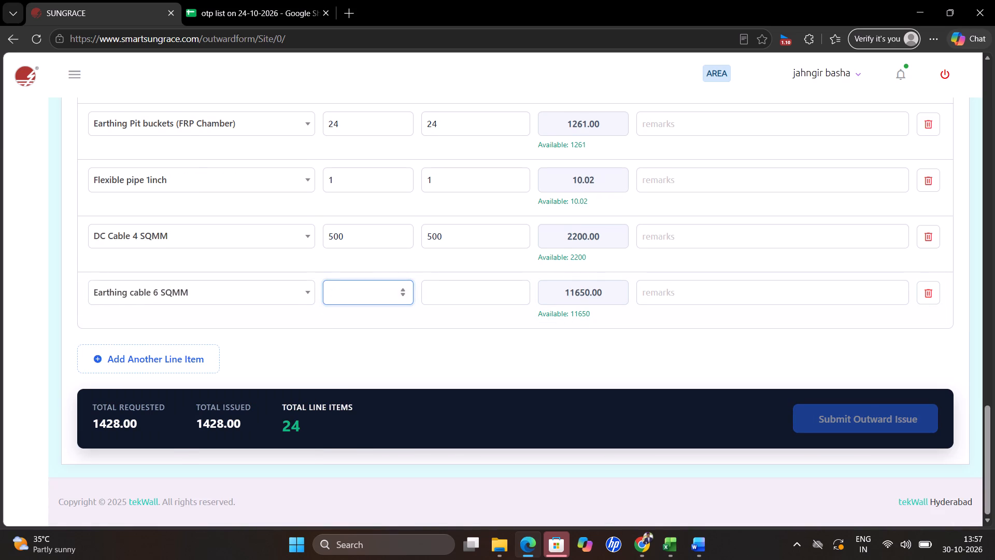
{"action": "type", "text": "400"}
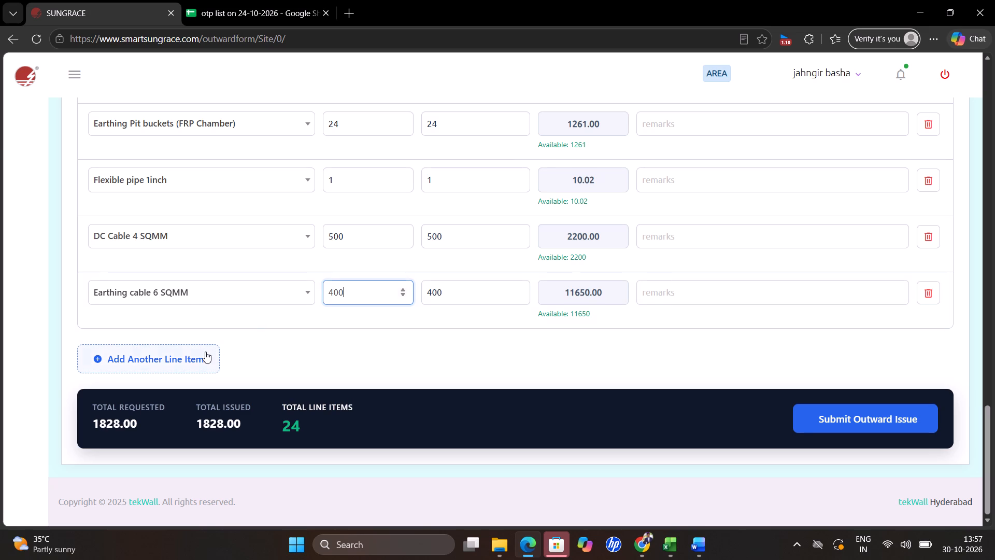
Add a line item for Earthing Cable 16 SQMM with a requested quantity of 200.
{"action": "left_click", "coordinate": [205, 352]}
{"action": "left_click", "coordinate": [161, 289]}
{"action": "type", "text": "16"}
{"action": "left_click", "coordinate": [179, 340]}
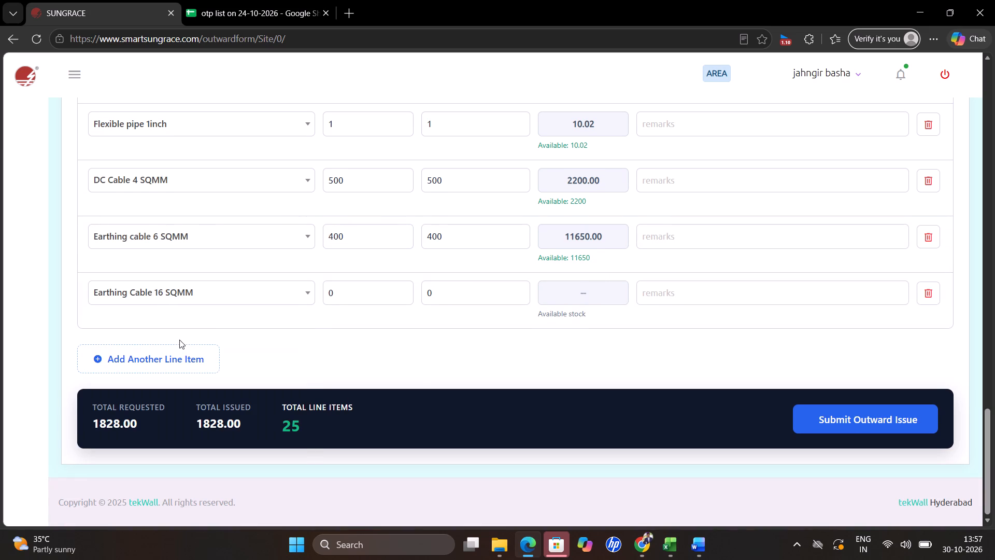
{"action": "left_click", "coordinate": [354, 295]}
{"action": "key", "text": "BackSpace"}
{"action": "type", "text": "200"}
Add a line item for AC Cable 2.5 SQMM with a requested quantity of 100.
{"action": "left_click", "coordinate": [189, 355]}
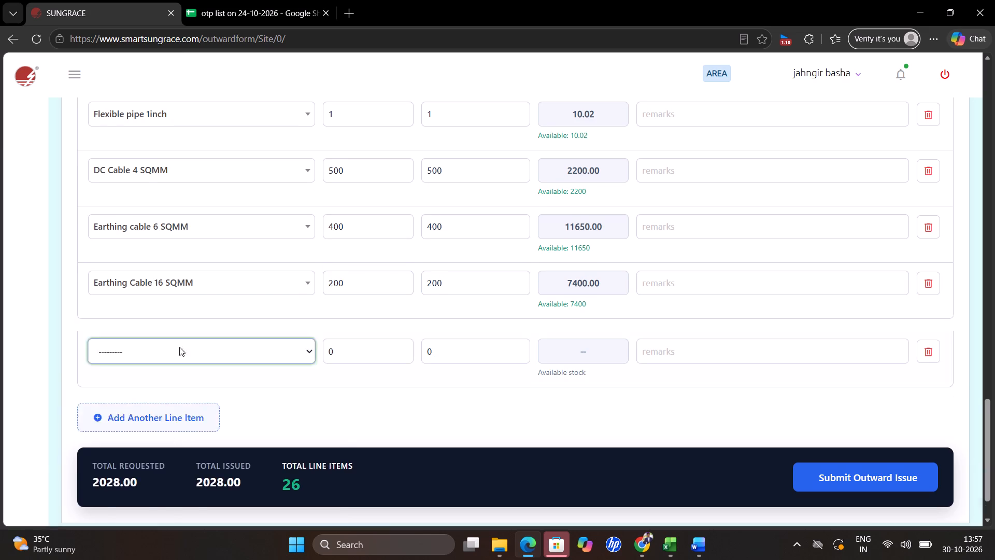
{"action": "left_click", "coordinate": [153, 288]}
{"action": "type", "text": "ac"}
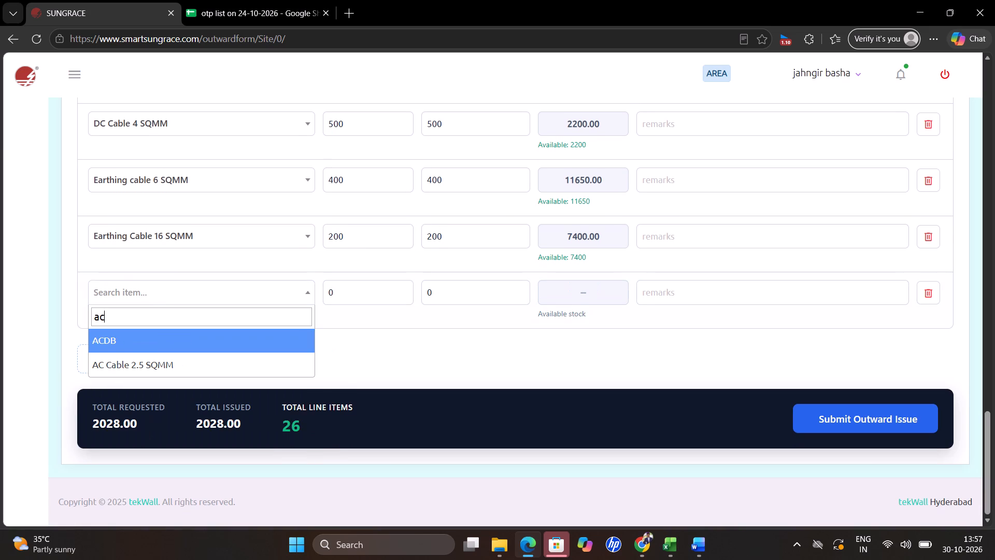
{"action": "left_click", "coordinate": [190, 359]}
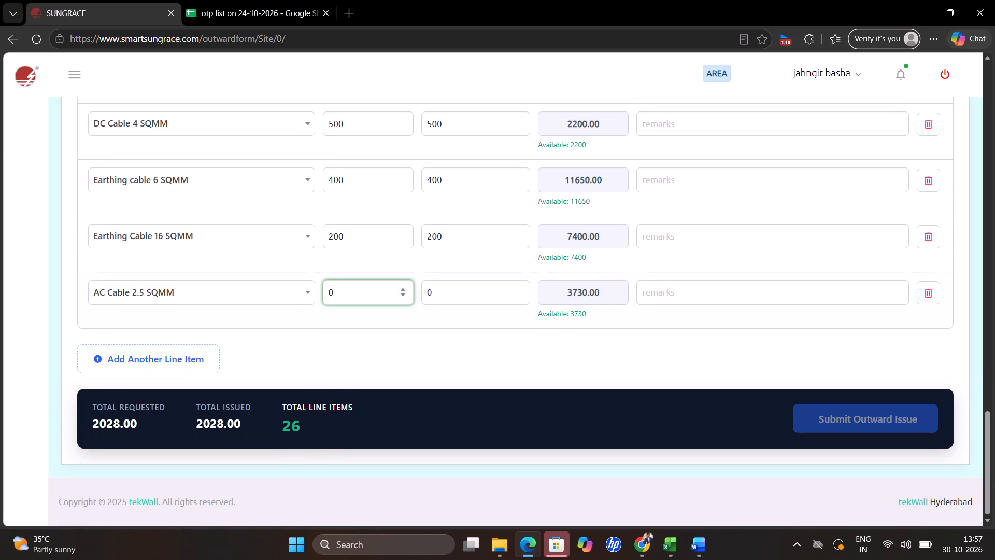
{"action": "left_click", "coordinate": [339, 295]}
{"action": "key", "text": "BackSpace"}
{"action": "type", "text": "100"}
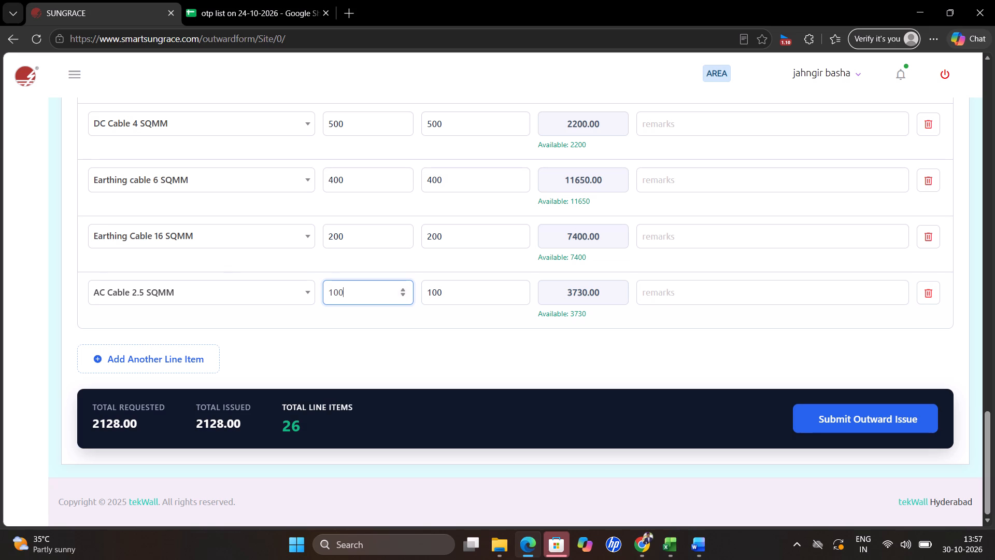
Add a line item for Earthing Chemical Bag 20 KG with a requested quantity of 8.
{"action": "left_click", "coordinate": [189, 345]}
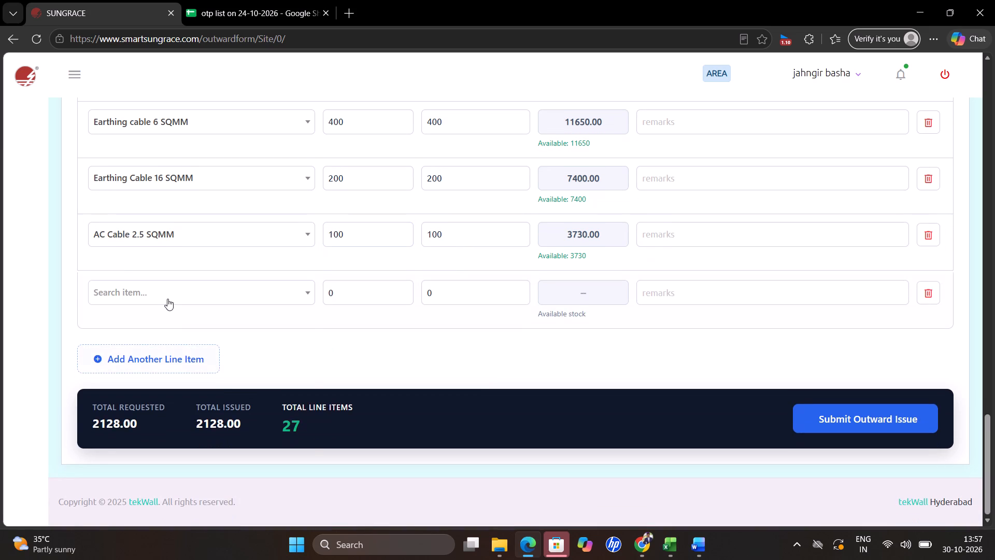
{"action": "left_click", "coordinate": [166, 297]}
{"action": "type", "text": "ch"}
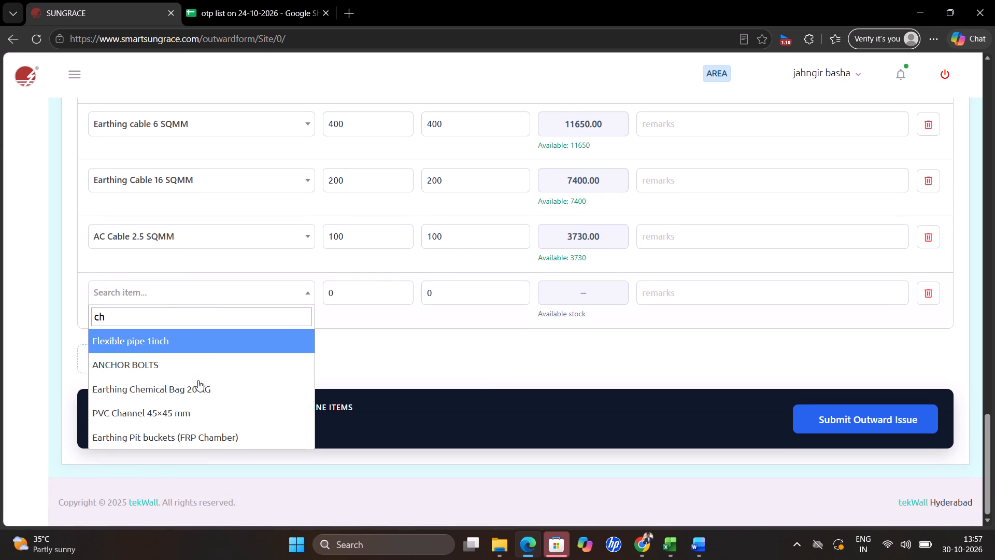
{"action": "left_click", "coordinate": [205, 388]}
{"action": "left_click", "coordinate": [357, 288]}
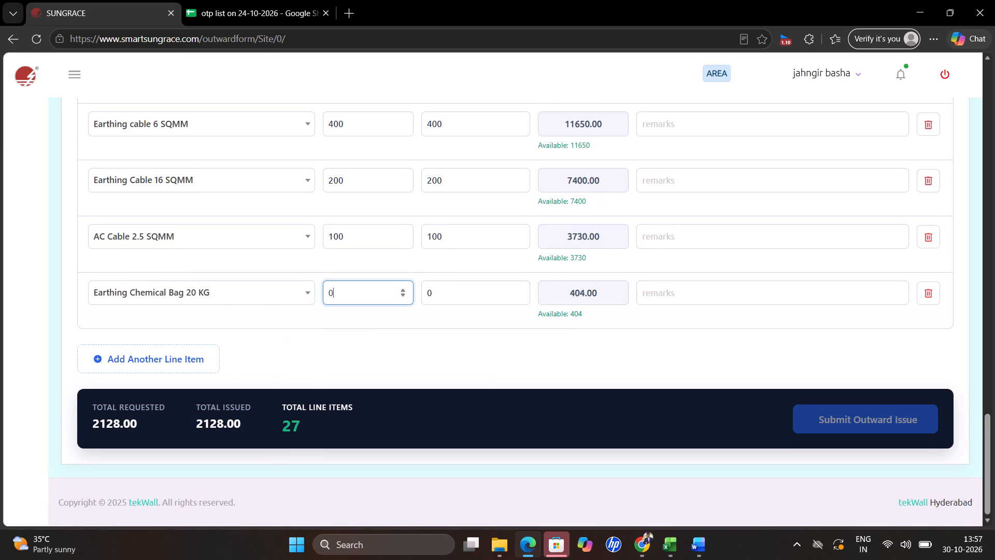
{"action": "key", "text": "BackSpace"}
{"action": "key", "text": "8"}
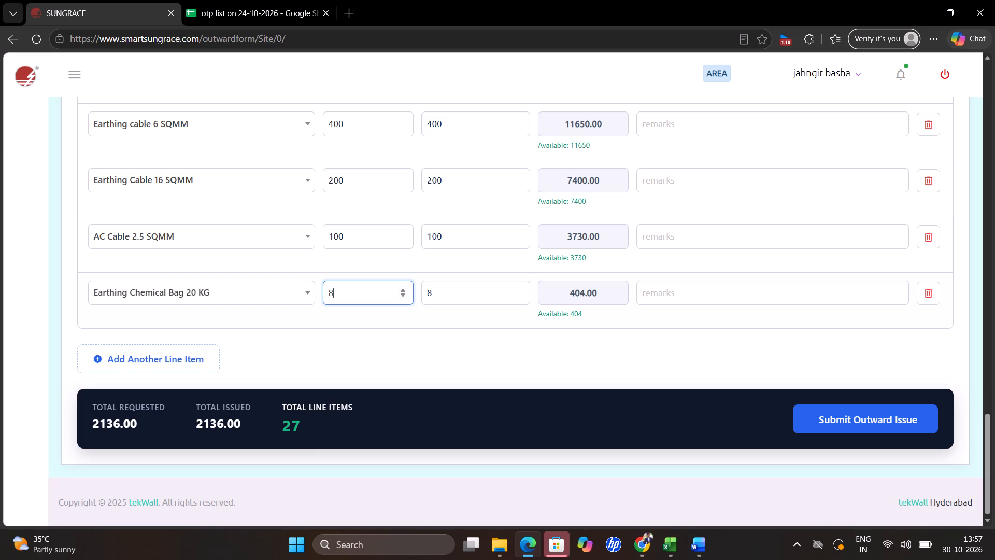
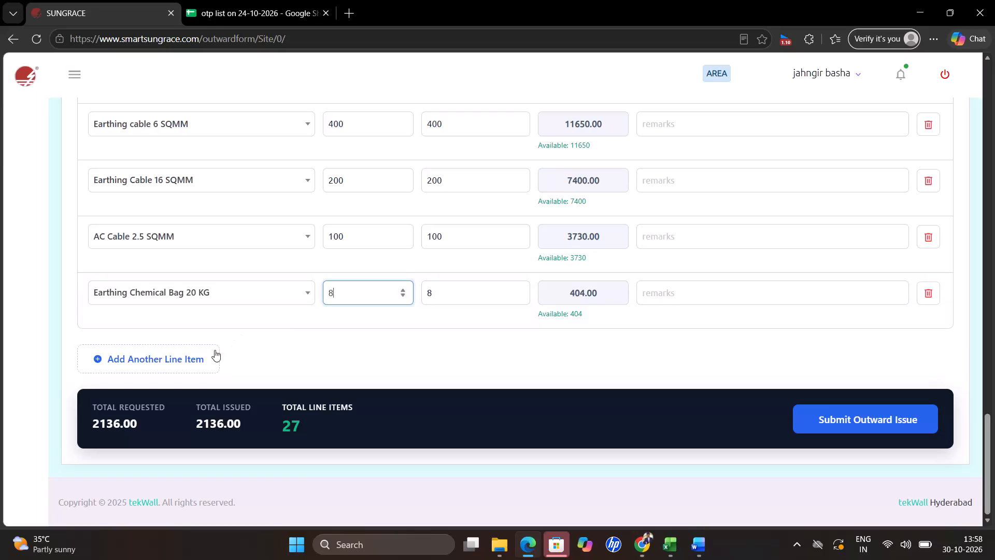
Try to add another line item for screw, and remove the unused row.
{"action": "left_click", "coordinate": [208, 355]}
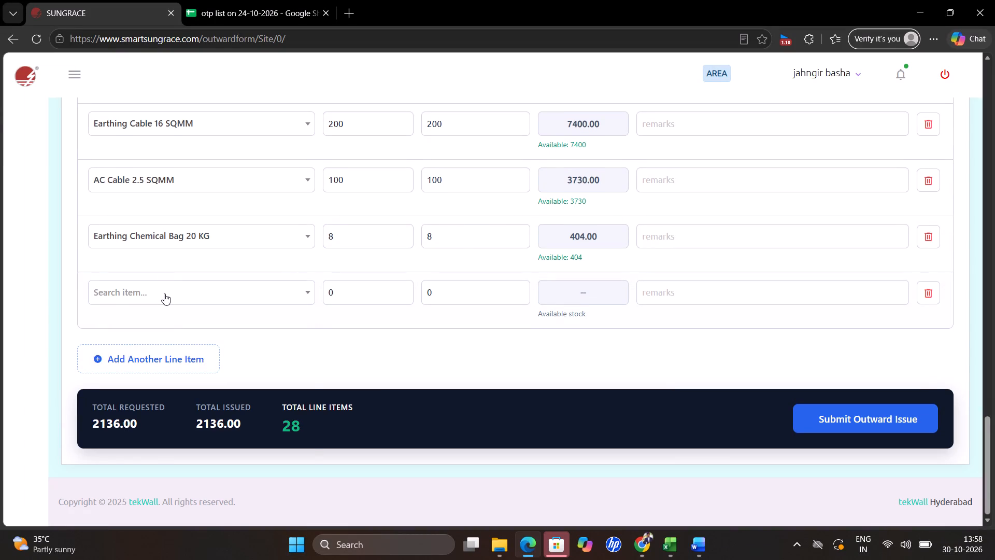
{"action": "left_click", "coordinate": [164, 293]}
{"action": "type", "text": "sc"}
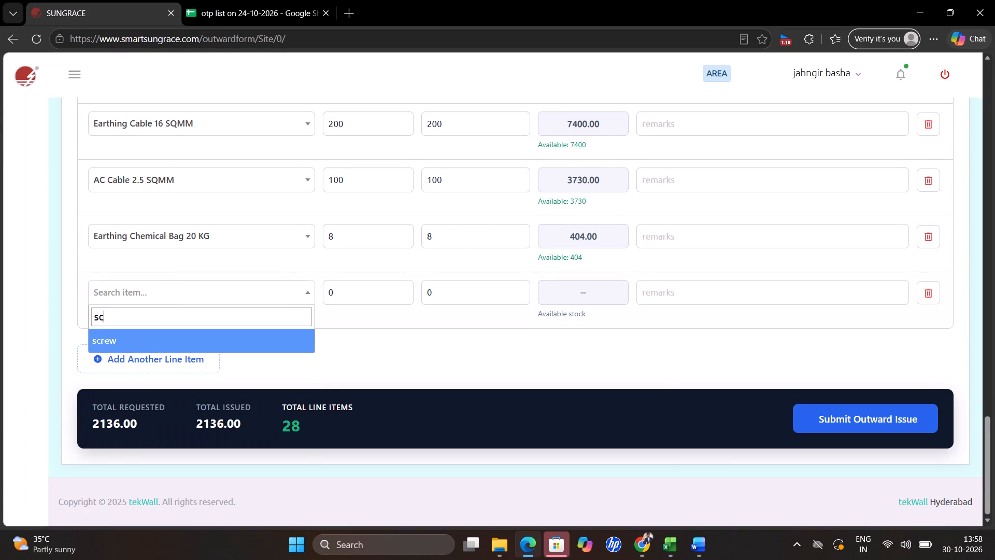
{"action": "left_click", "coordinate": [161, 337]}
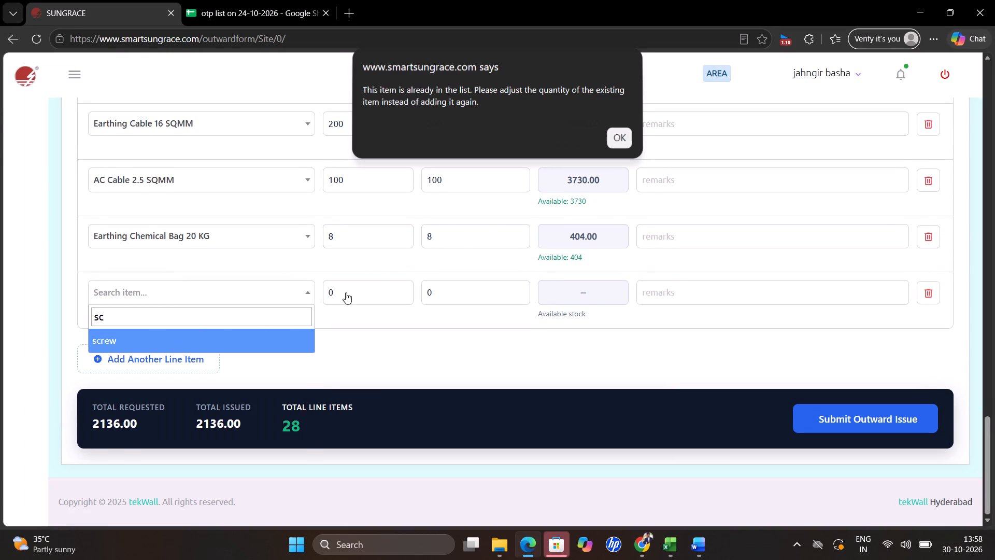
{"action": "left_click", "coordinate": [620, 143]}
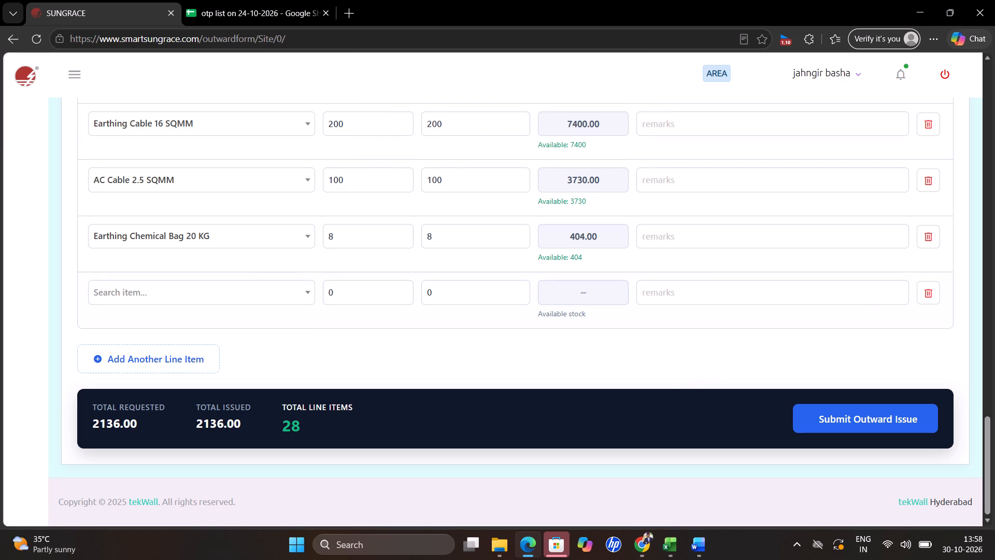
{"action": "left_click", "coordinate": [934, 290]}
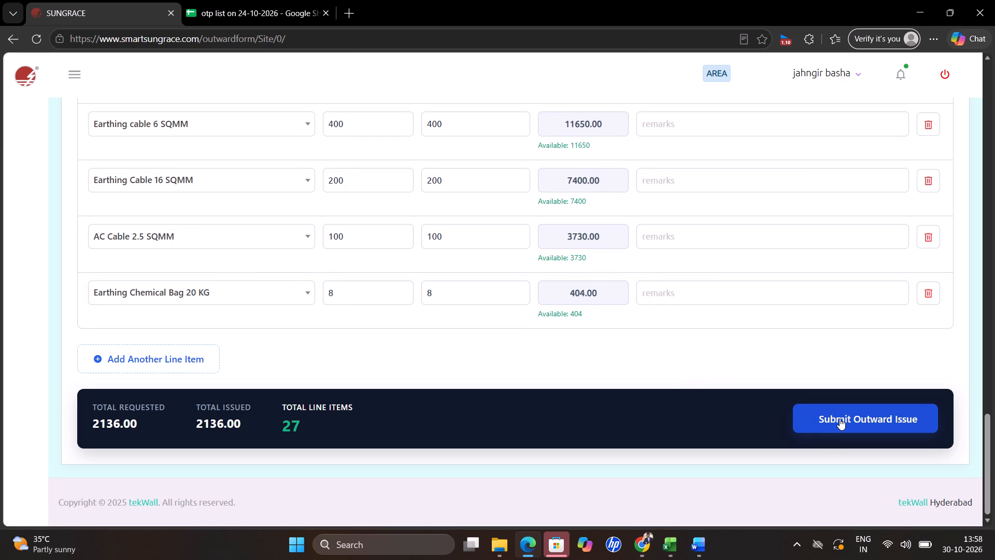
Submit the outward issue and approve dispatching the materials from warehouse SUNGRACE-KANDUKUR.
{"action": "left_click", "coordinate": [840, 417]}
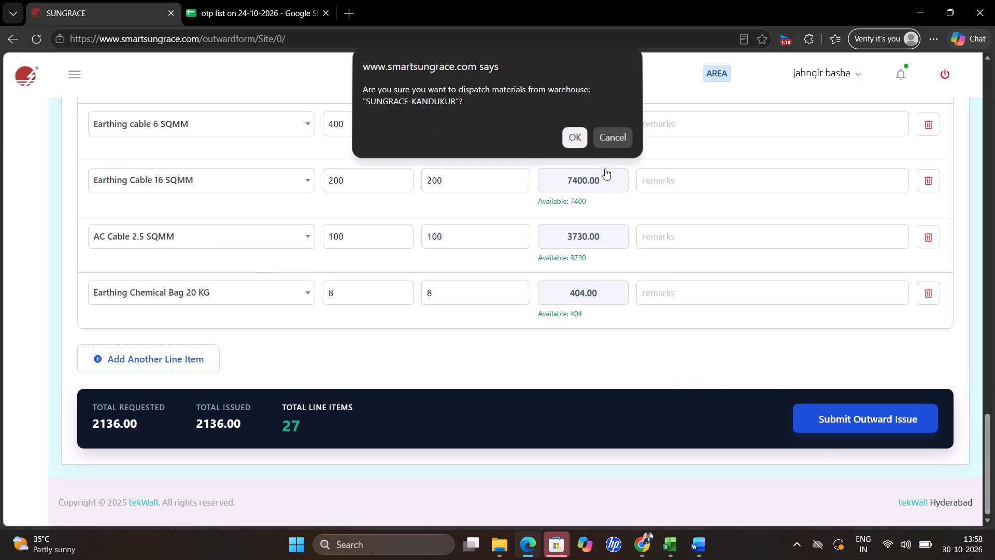
{"action": "left_click", "coordinate": [577, 146]}
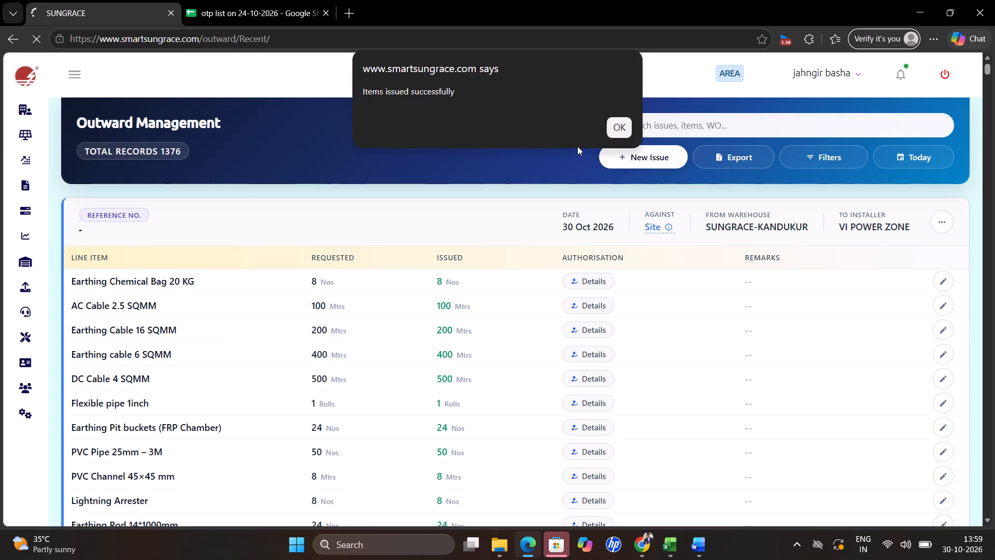
{"action": "left_click", "coordinate": [619, 124]}
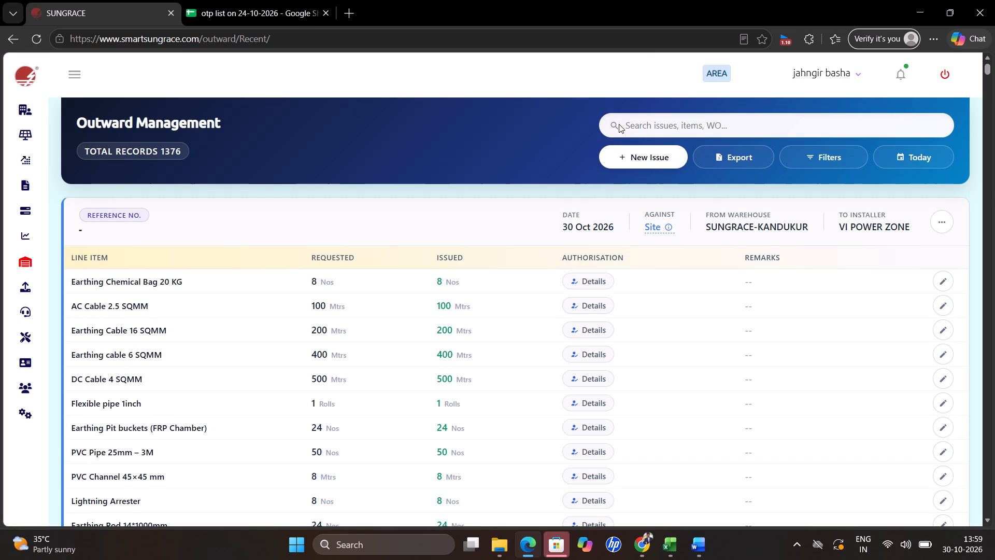
{"action": "left_click", "coordinate": [619, 124]}
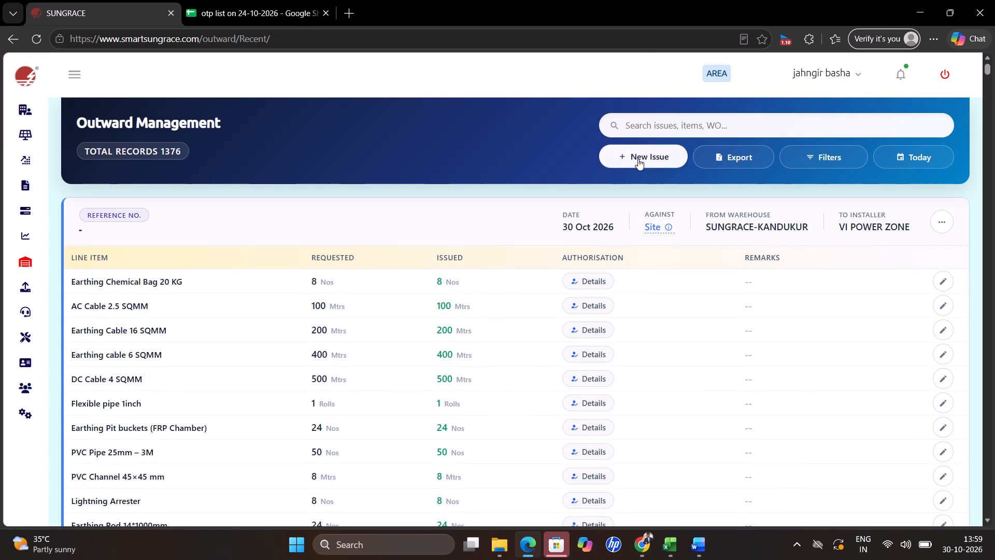
Start a new outward issue against Site/Vendor (Installations).
{"action": "left_click", "coordinate": [638, 159]}
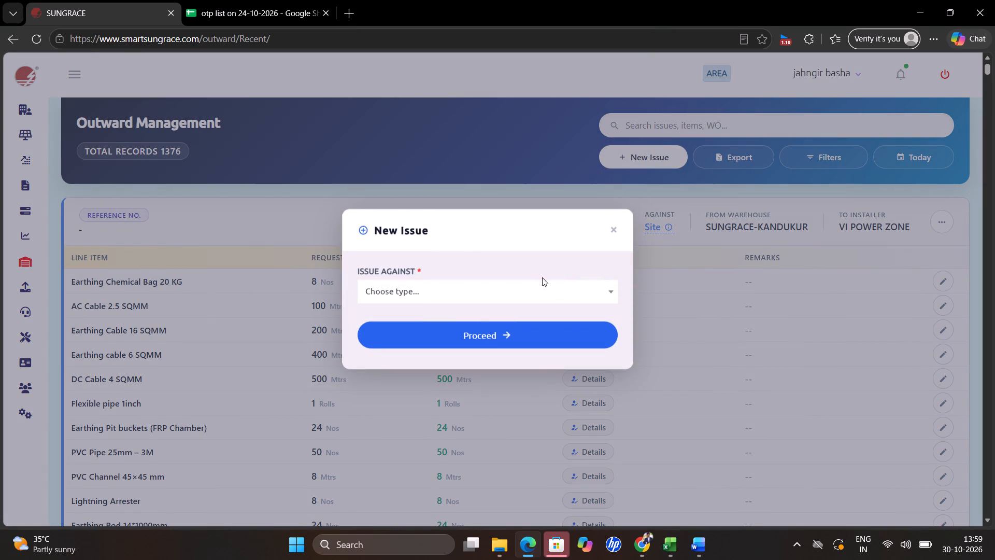
{"action": "left_click", "coordinate": [527, 299]}
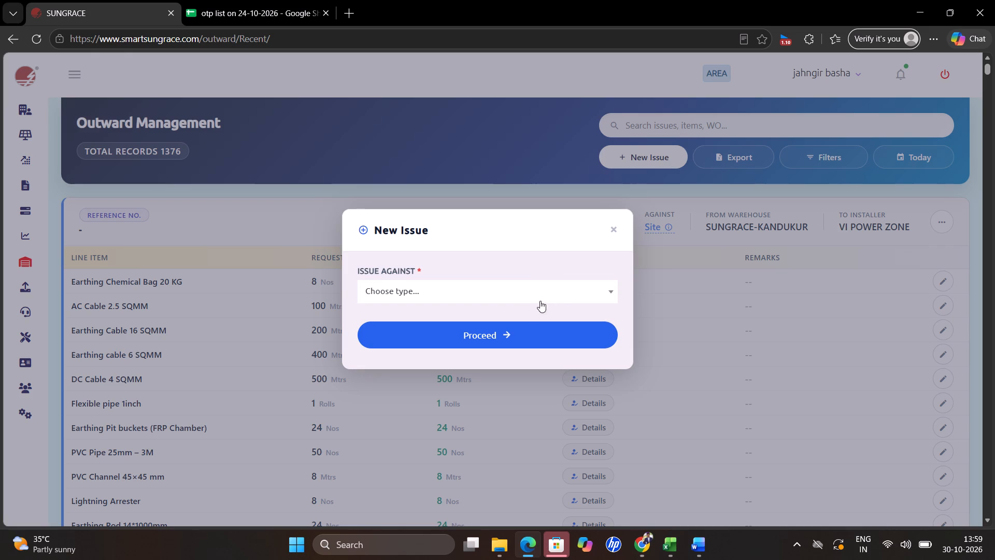
{"action": "left_click", "coordinate": [558, 297]}
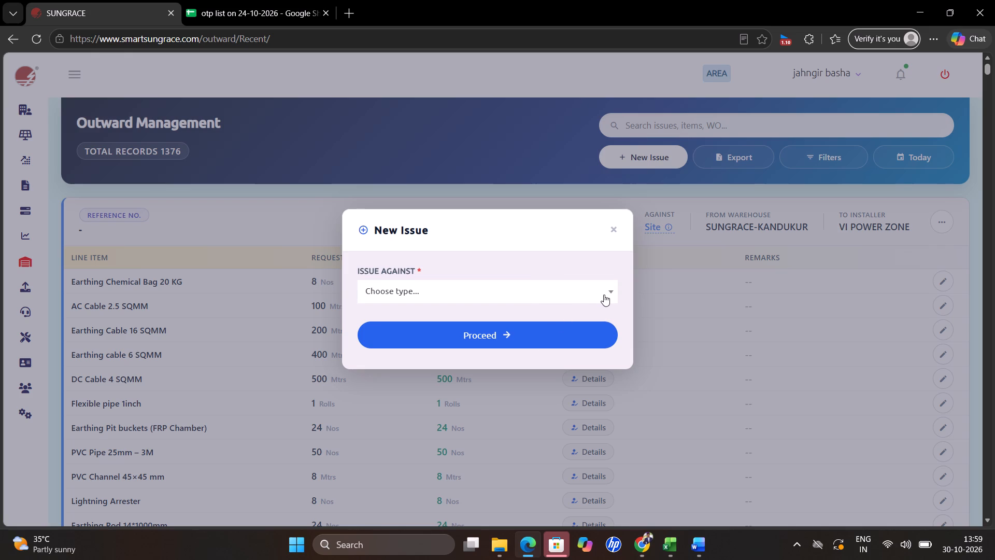
{"action": "left_click", "coordinate": [604, 295]}
{"action": "left_click", "coordinate": [555, 362]}
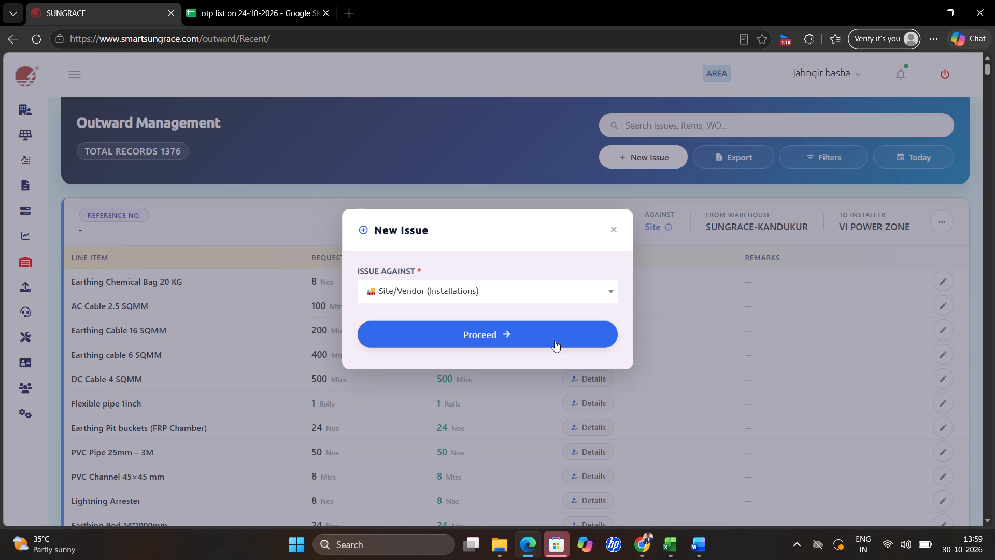
{"action": "left_click", "coordinate": [555, 341]}
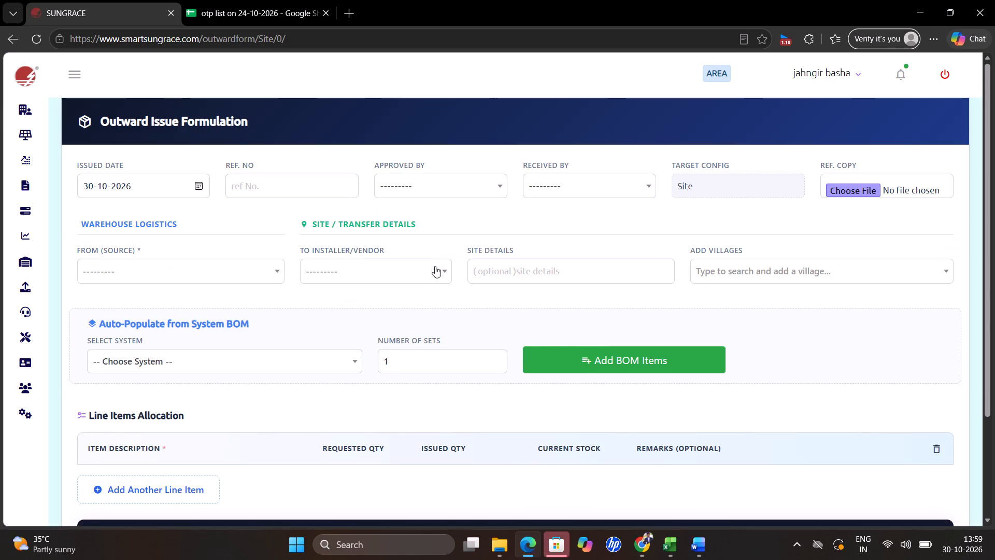
Set the signed-in account holder as approver and RAVIKIRAN as receiver of the new issue.
{"action": "left_click", "coordinate": [420, 183]}
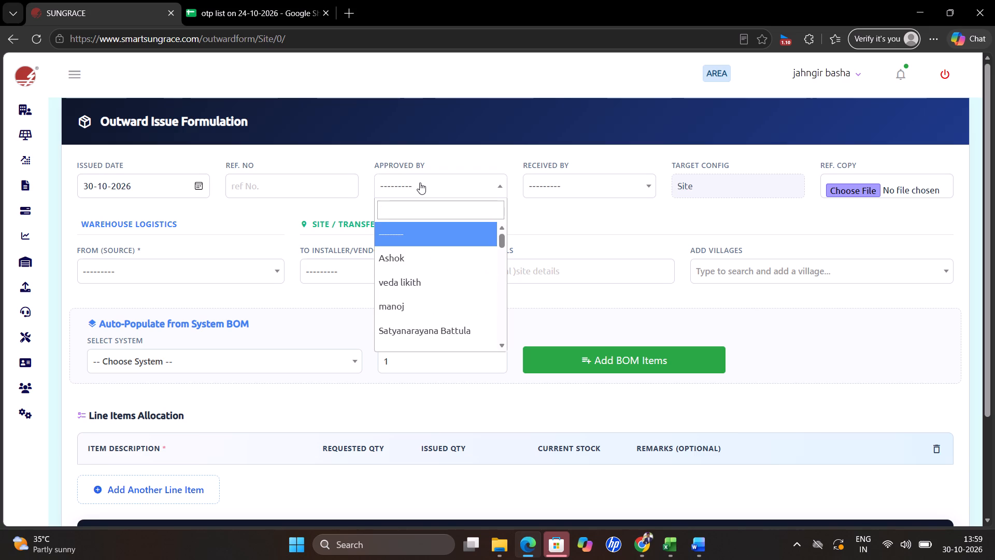
{"action": "key", "text": "j"}
{"action": "left_click", "coordinate": [423, 277]}
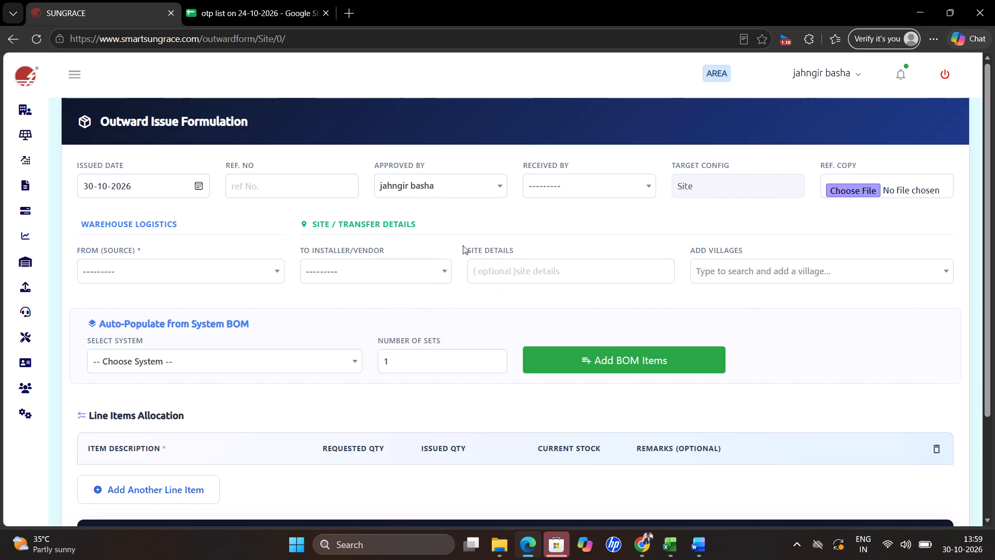
{"action": "left_click", "coordinate": [546, 187]}
{"action": "type", "text": "ravi"}
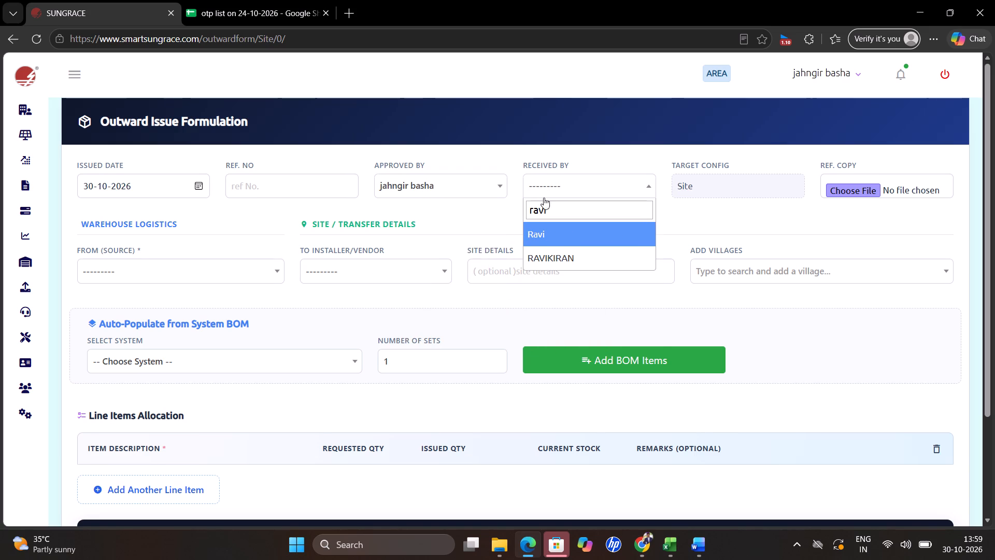
{"action": "left_click", "coordinate": [553, 255]}
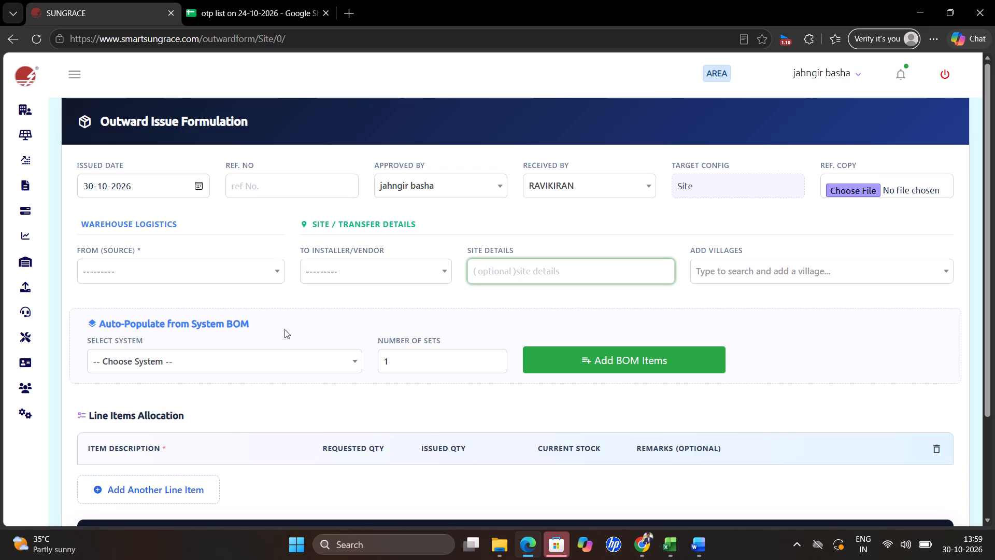
Set the source warehouse to SUNGRACE-KANDUKUR and the installer/vendor to VI POWER ZONE-V011.
{"action": "left_click_drag", "start_coordinate": [260, 277], "coordinate": [248, 273]}
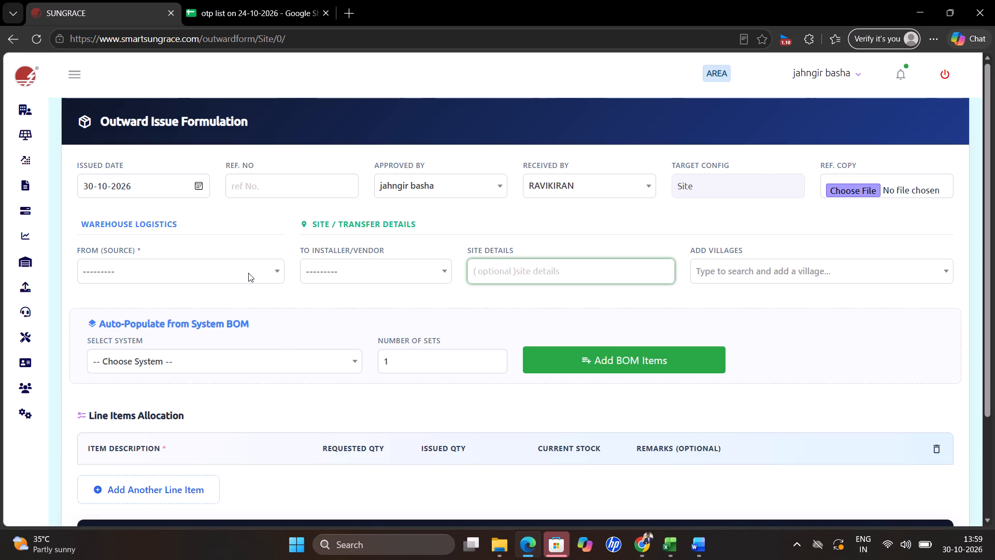
{"action": "left_click", "coordinate": [248, 273]}
{"action": "left_click", "coordinate": [248, 273]}
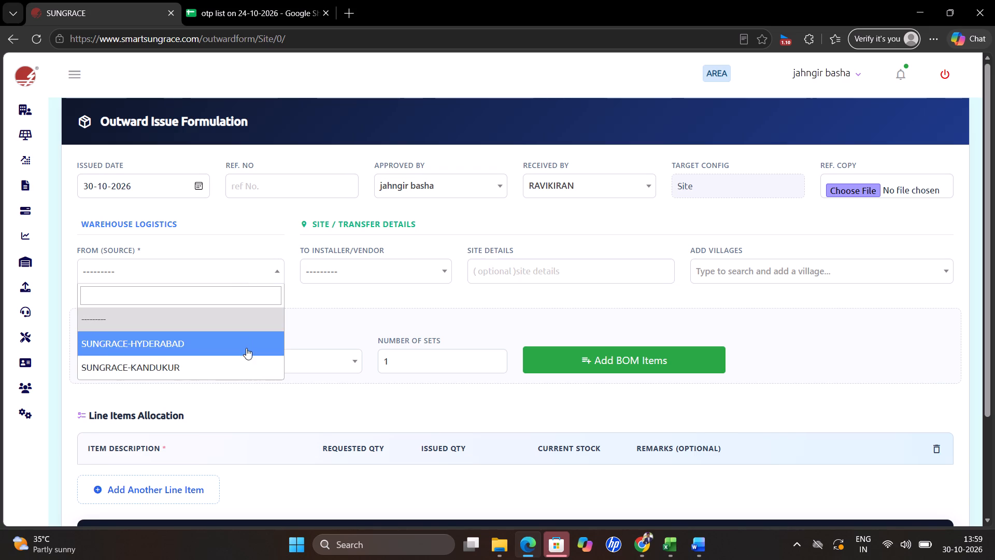
{"action": "left_click", "coordinate": [245, 359]}
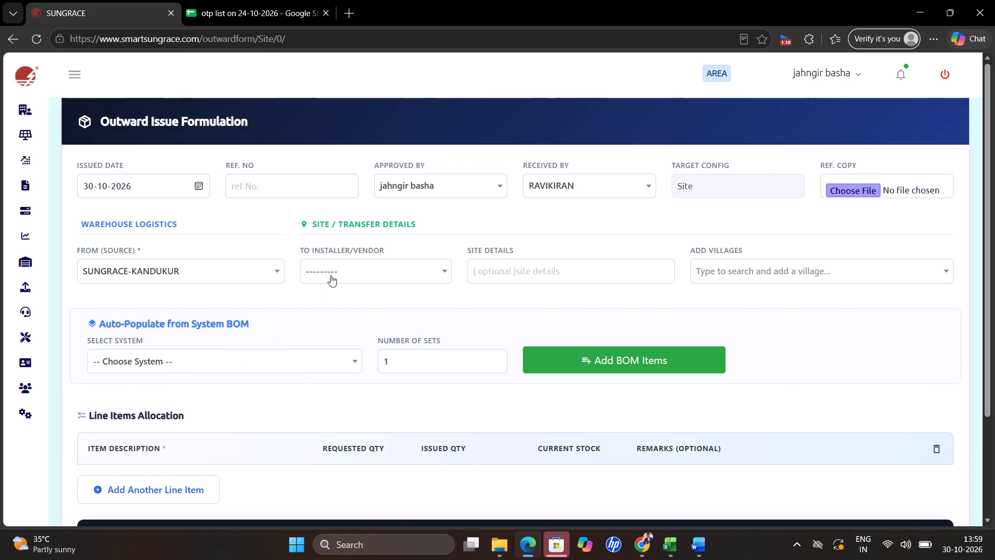
{"action": "key", "text": "v"}
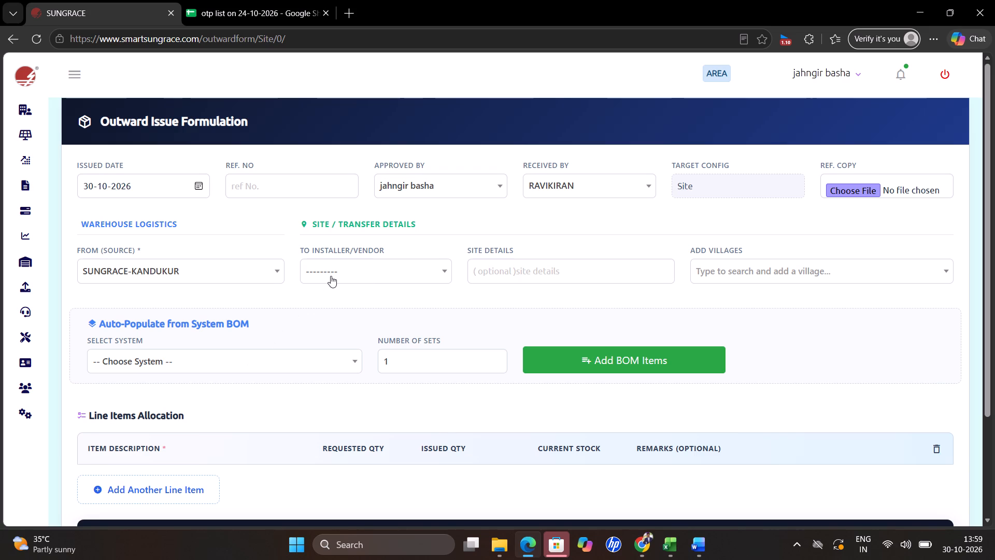
{"action": "left_click", "coordinate": [331, 276]}
{"action": "type", "text": "vi"}
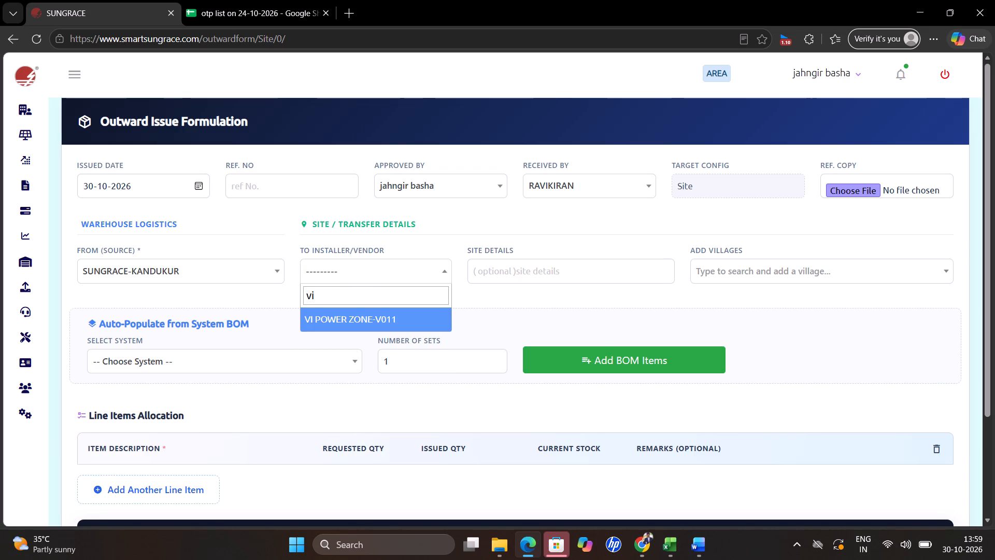
{"action": "left_click", "coordinate": [363, 319]}
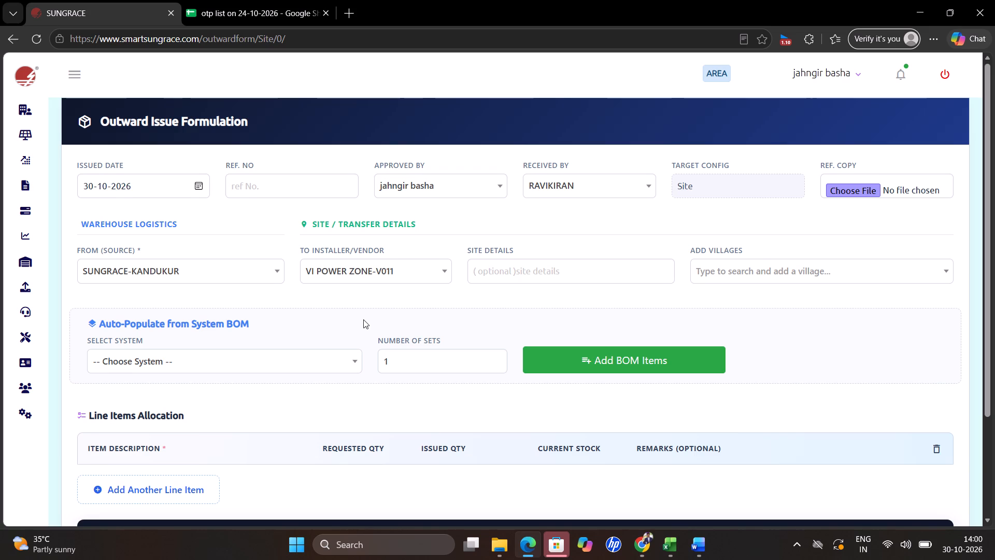
Populate the line items from the BOS KIT system BOM for 15 sets.
{"action": "scroll", "coordinate": [363, 319], "scroll_direction": "down", "scroll_amount": 1}
{"action": "double_click", "coordinate": [343, 304]}
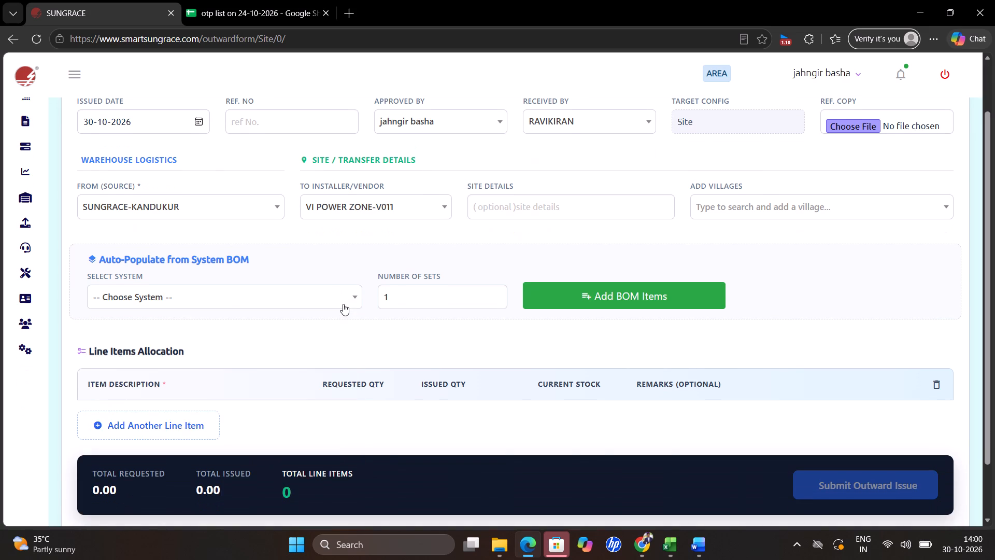
{"action": "left_click", "coordinate": [343, 304]}
{"action": "left_click", "coordinate": [308, 393]}
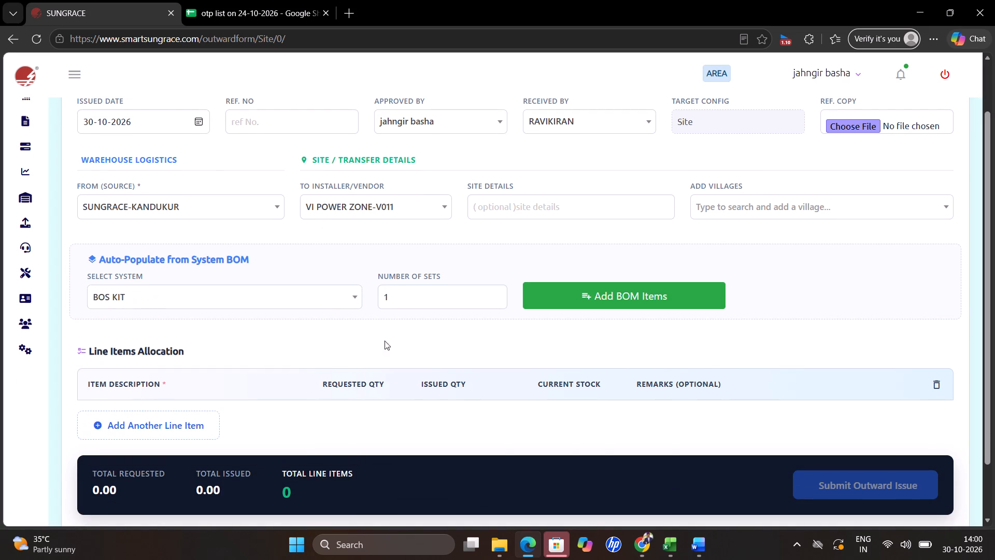
{"action": "left_click", "coordinate": [402, 307]}
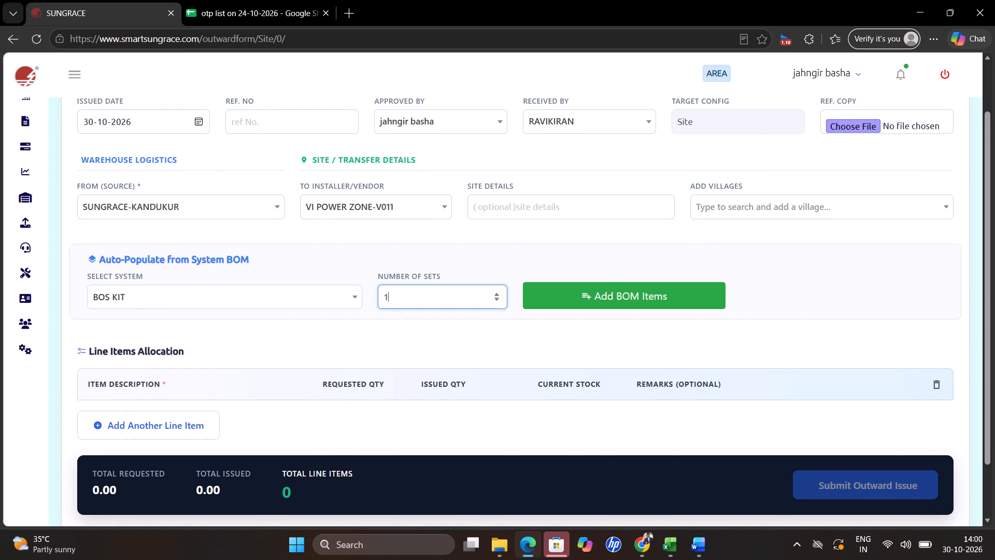
{"action": "key", "text": "5"}
{"action": "left_click", "coordinate": [561, 293]}
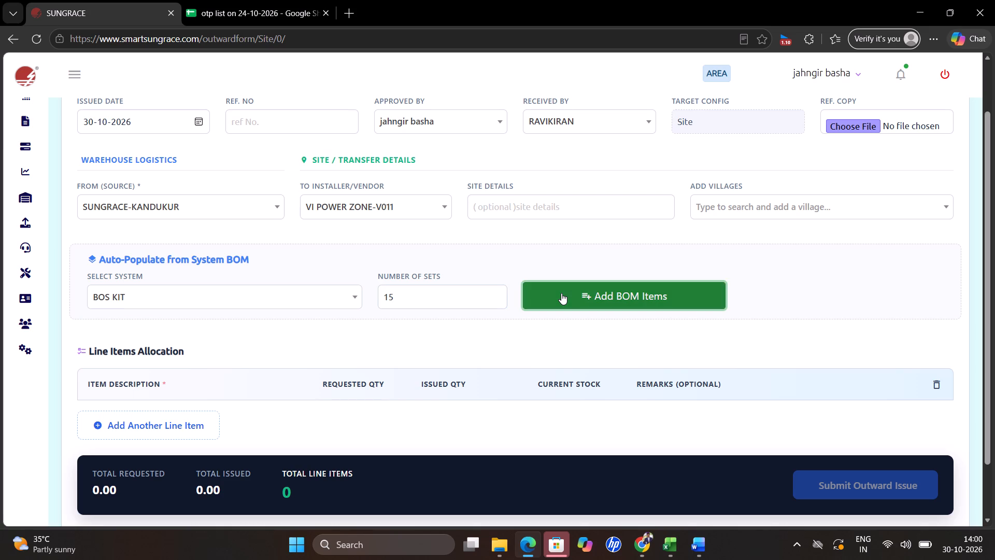
Replace the Bombay Nails line item with LIGHTING AREESTER ROD 5 FEET and set its requested quantity to 15.
{"action": "scroll", "coordinate": [561, 293], "scroll_direction": "down", "scroll_amount": 4}
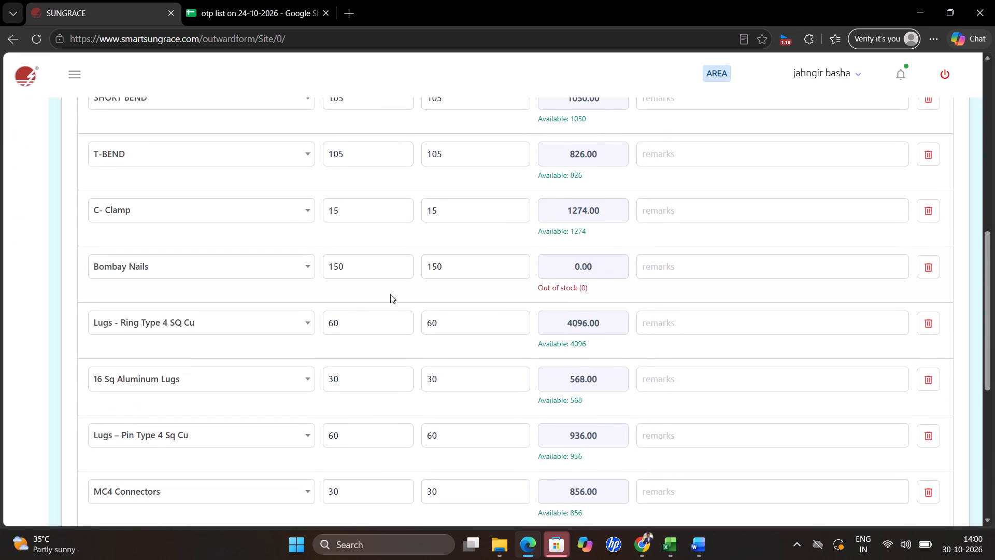
{"action": "left_click", "coordinate": [297, 267]}
{"action": "type", "text": "ligh"}
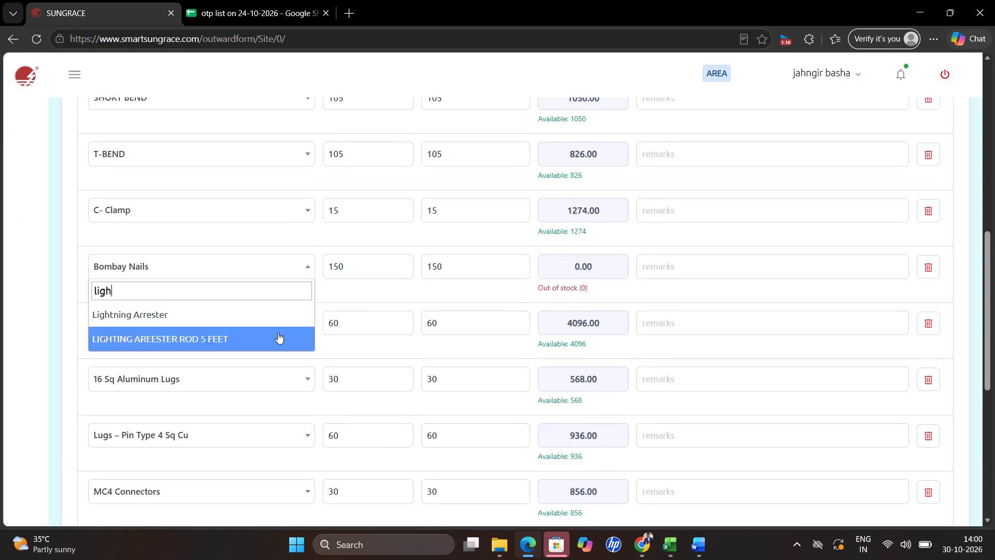
{"action": "left_click", "coordinate": [278, 332]}
{"action": "left_click", "coordinate": [360, 275]}
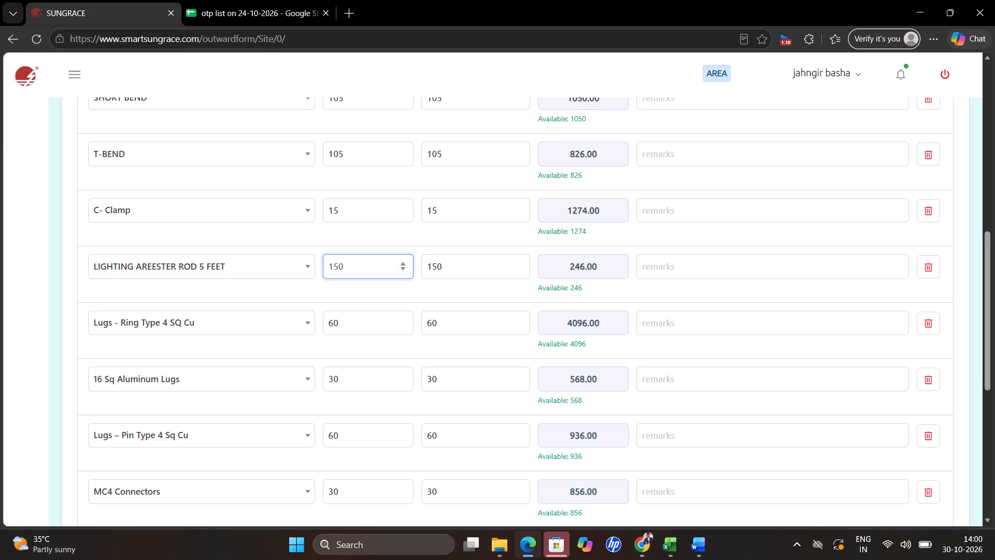
{"action": "key", "text": "BackSpace"}
{"action": "scroll", "coordinate": [360, 275], "scroll_direction": "down", "scroll_amount": 2}
{"action": "key", "text": "BackSpace"}
{"action": "key", "text": "BackSpace"}
{"action": "key", "text": "BackSpace"}
{"action": "left_click", "coordinate": [360, 300]}
{"action": "scroll", "coordinate": [360, 300], "scroll_direction": "down", "scroll_amount": 6}
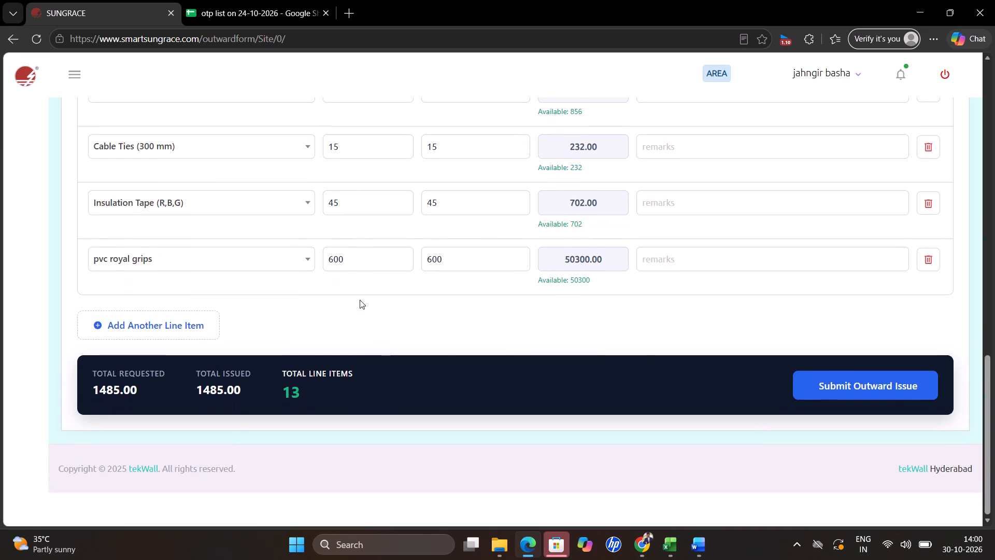
Add a line item for Solar Moduler 545wp with a requested quantity of 60.
{"action": "scroll", "coordinate": [360, 300], "scroll_direction": "down", "scroll_amount": 1}
{"action": "left_click", "coordinate": [182, 367]}
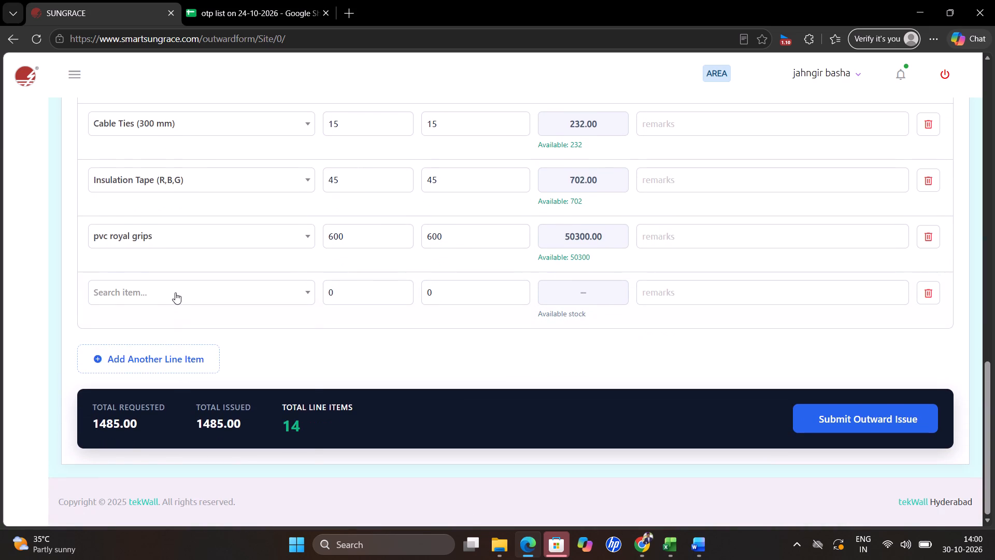
{"action": "left_click", "coordinate": [175, 292]}
{"action": "type", "text": "545"}
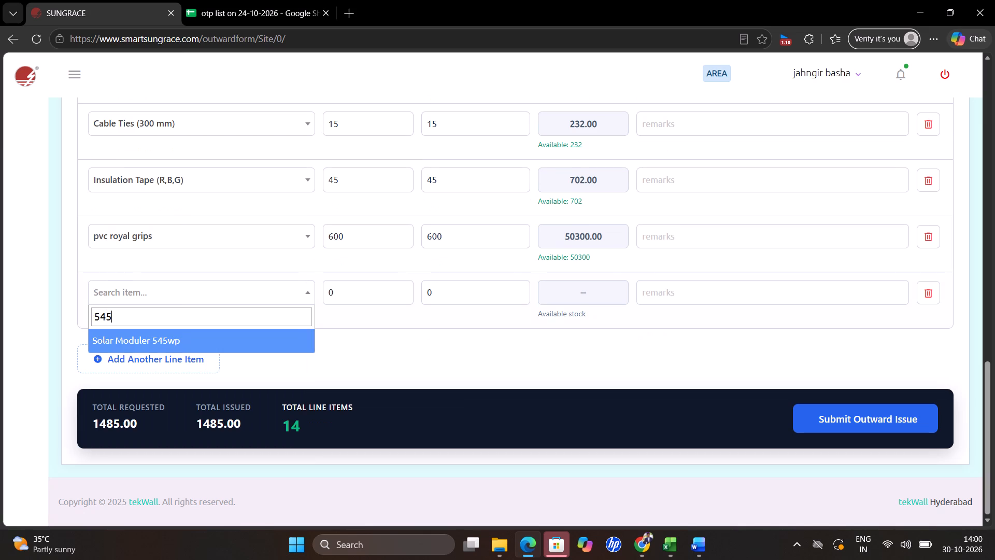
{"action": "left_click", "coordinate": [183, 339]}
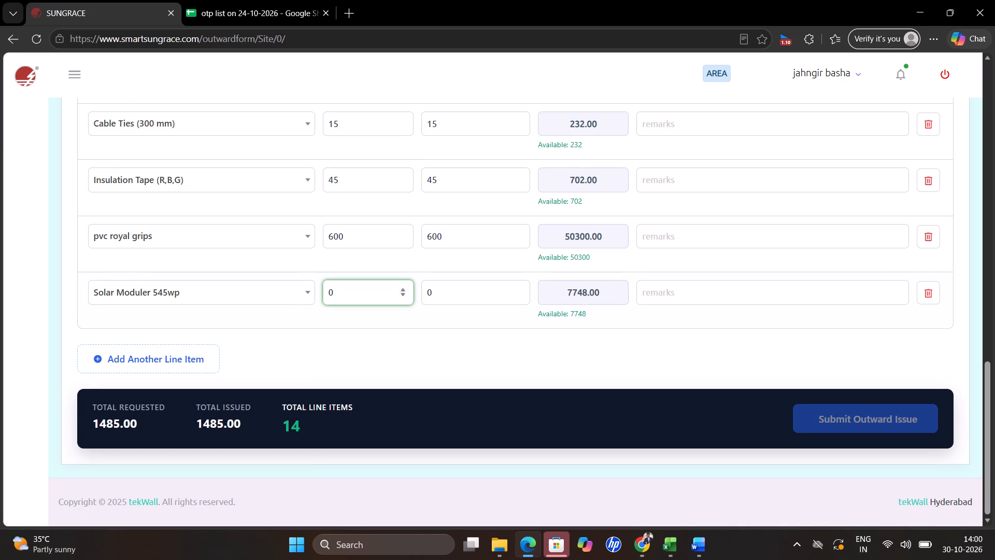
{"action": "left_click", "coordinate": [342, 294]}
{"action": "key", "text": "BackSpace"}
{"action": "type", "text": "60"}
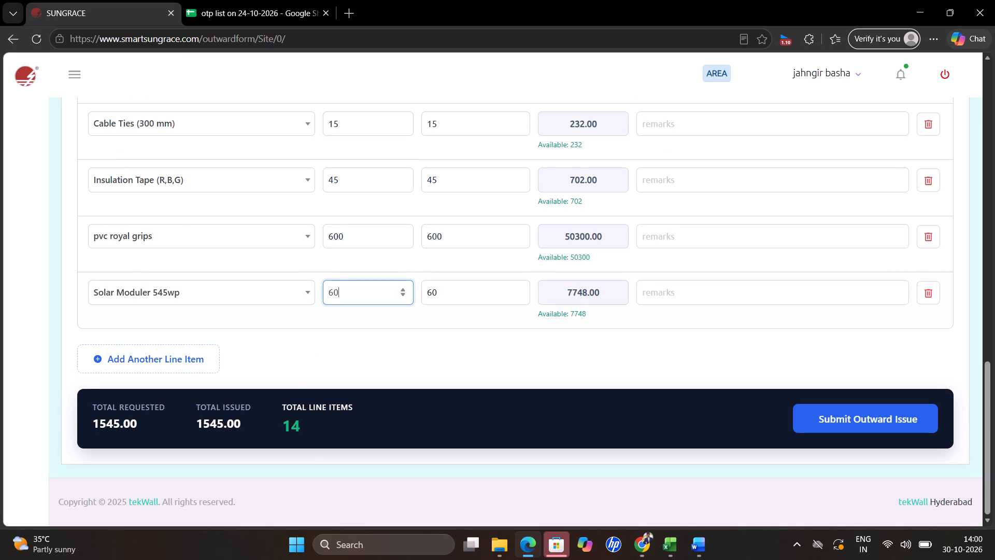
Add a line item for STRUCTURE-2KW 4MMS 1*4 with a requested quantity of 15.
{"action": "left_click", "coordinate": [196, 348]}
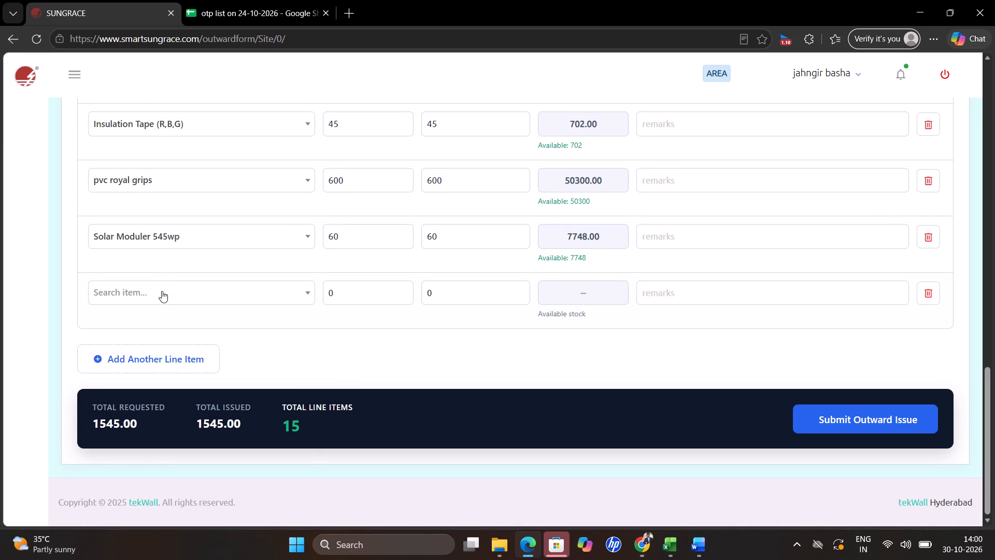
{"action": "left_click", "coordinate": [162, 290]}
{"action": "key", "text": "1"}
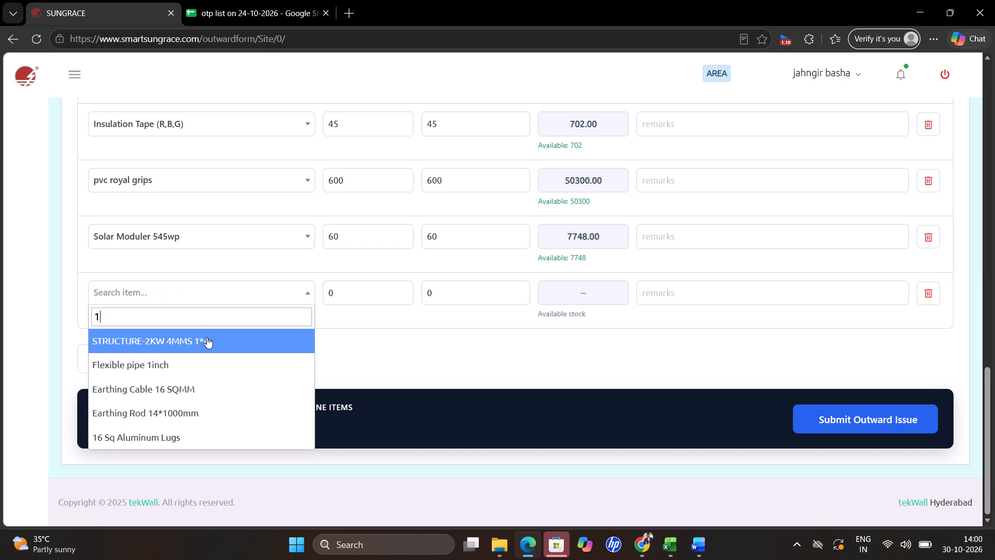
{"action": "left_click", "coordinate": [207, 337]}
{"action": "left_click", "coordinate": [354, 288]}
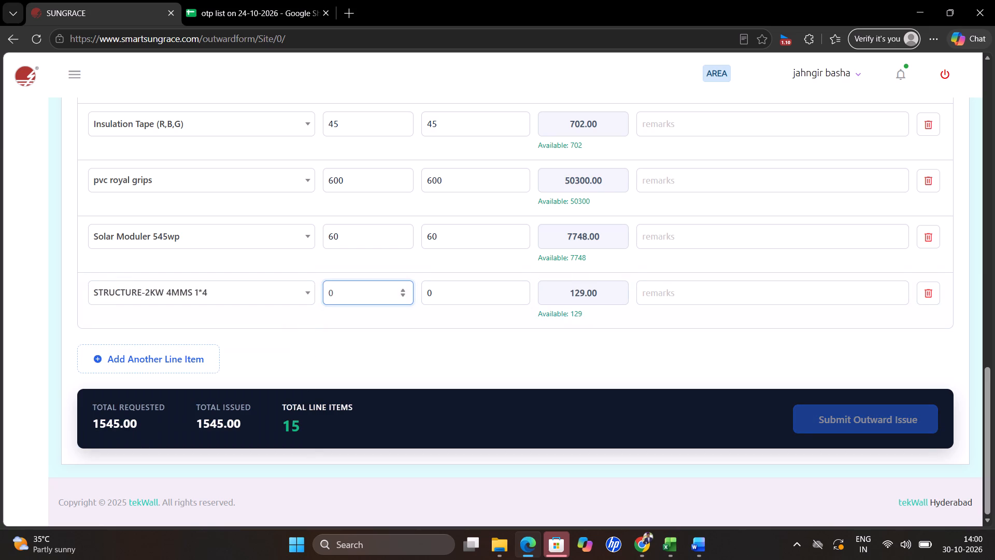
{"action": "key", "text": "BackSpace"}
{"action": "type", "text": "15"}
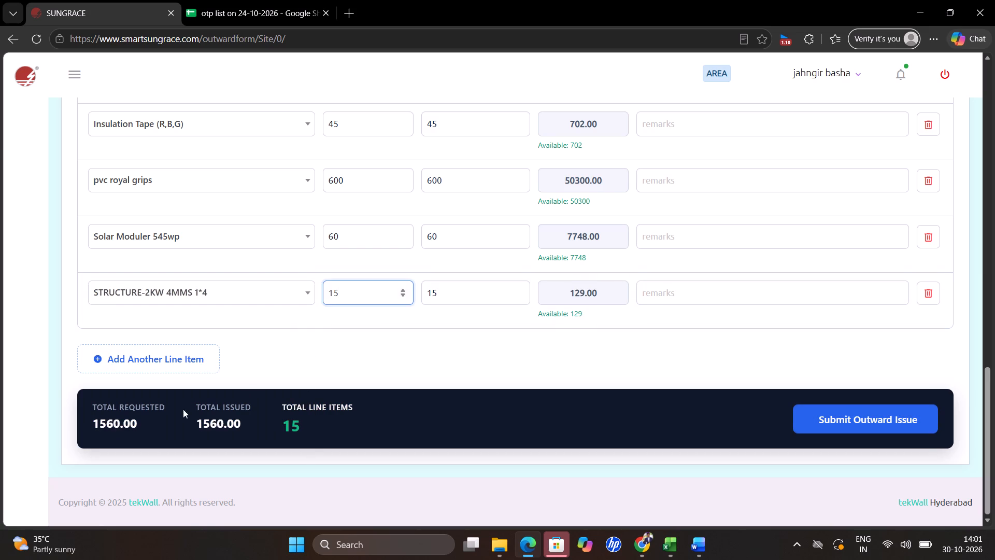
Add a line item for SOLAR 2KV INVERTER with a requested quantity of 15.
{"action": "left_click", "coordinate": [174, 365]}
{"action": "left_click", "coordinate": [162, 294]}
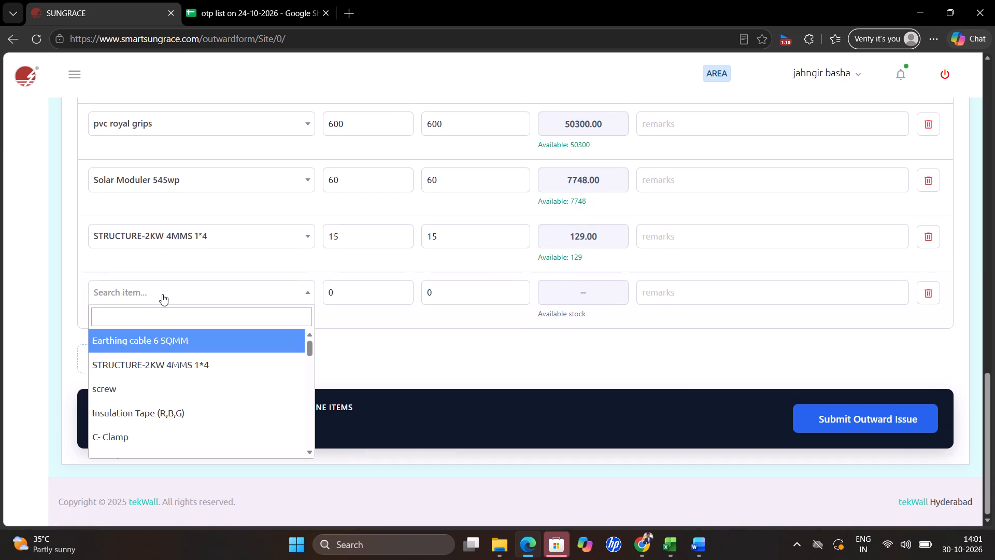
{"action": "type", "text": "inv"}
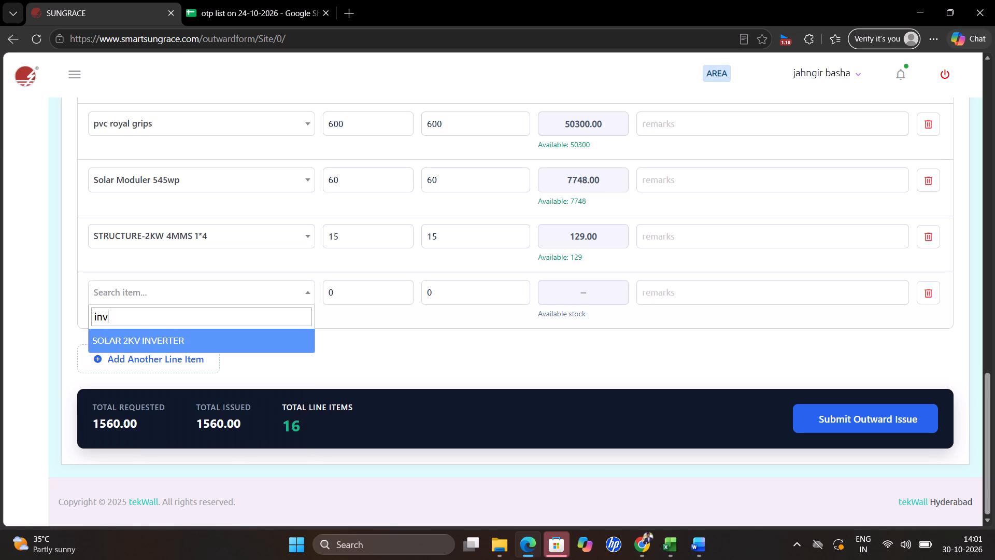
{"action": "left_click", "coordinate": [184, 345]}
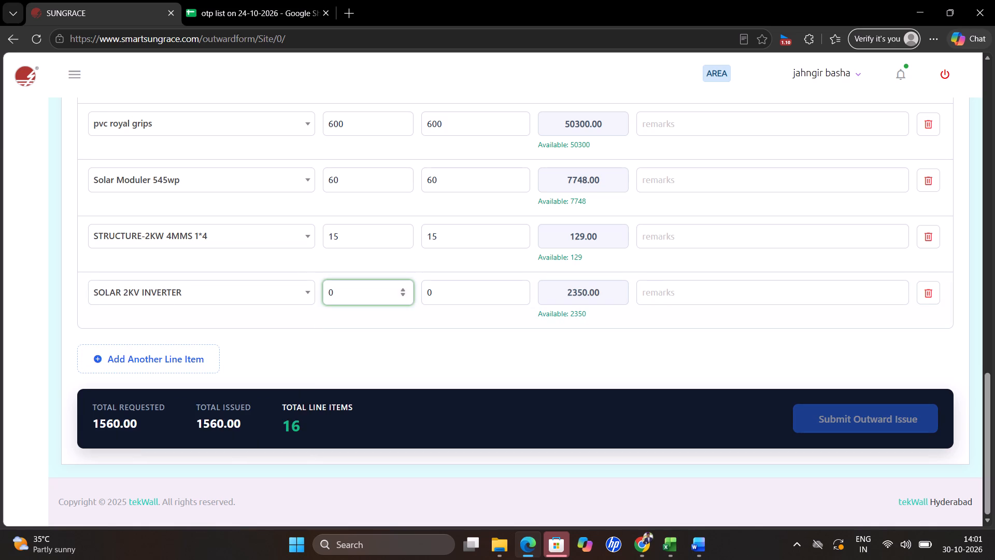
{"action": "left_click", "coordinate": [346, 295]}
{"action": "key", "text": "BackSpace"}
{"action": "type", "text": "15"}
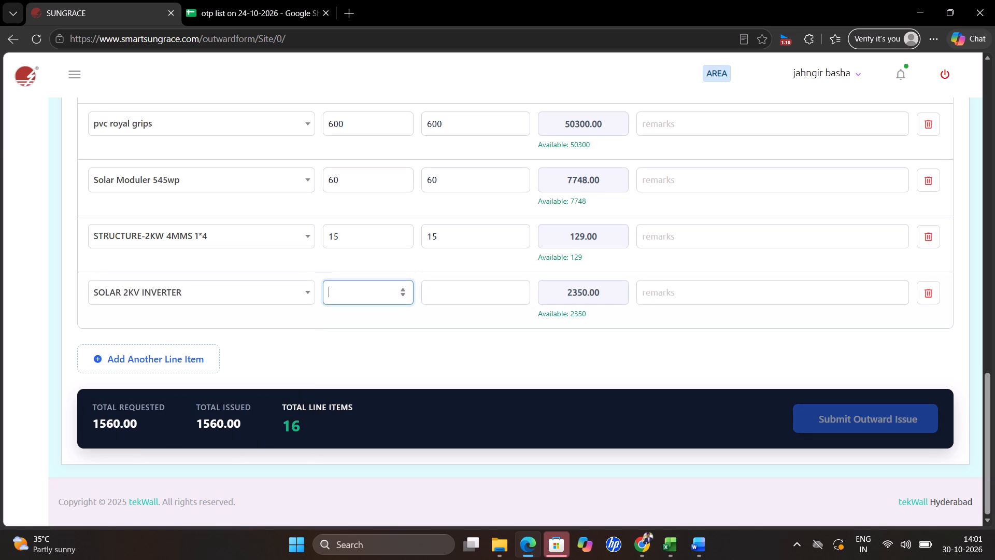
Add a line item for ACDB with a requested quantity of 15.
{"action": "left_click", "coordinate": [203, 361]}
{"action": "left_click", "coordinate": [181, 296]}
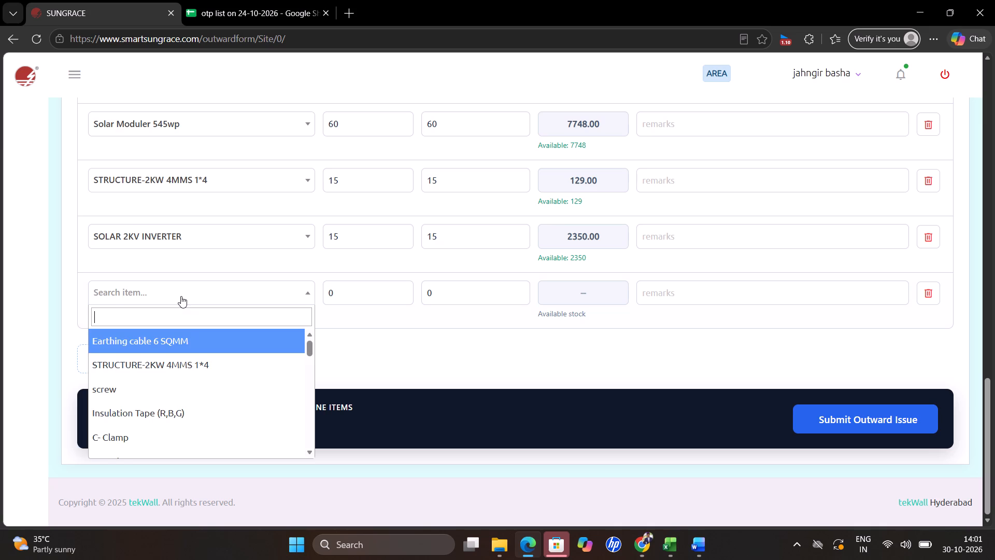
{"action": "type", "text": "ac"}
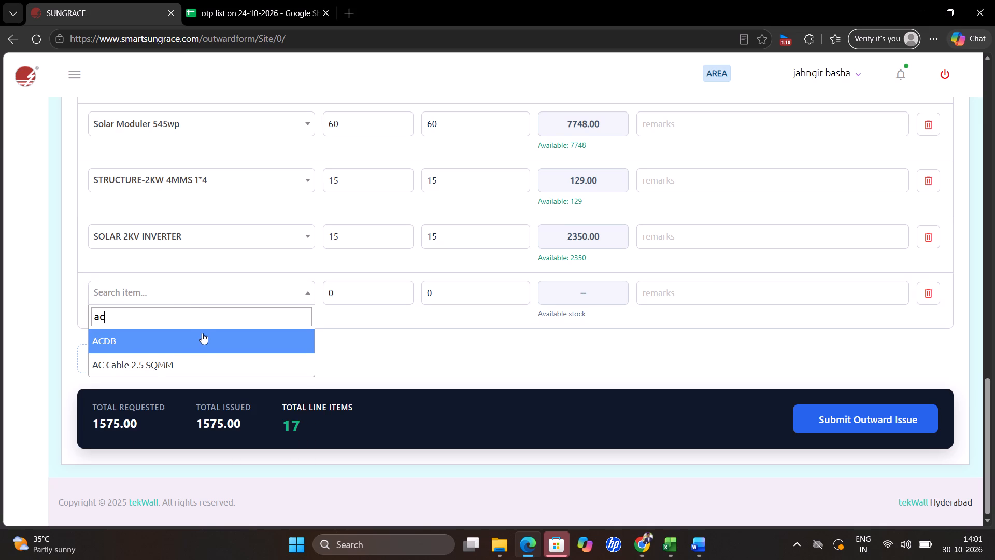
{"action": "left_click", "coordinate": [202, 333]}
{"action": "left_click", "coordinate": [352, 299]}
{"action": "key", "text": "BackSpace"}
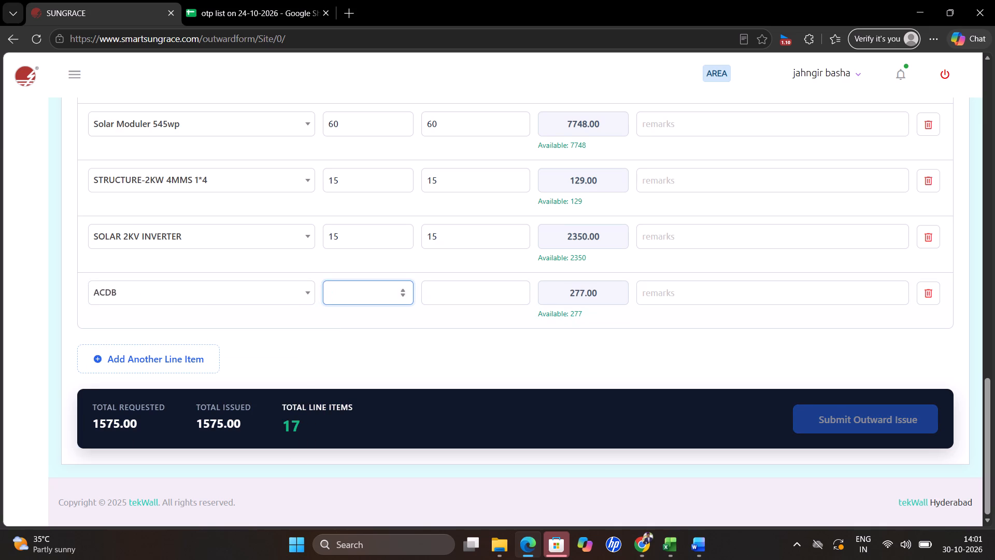
{"action": "type", "text": "15"}
Add a line item for DCDB with a requested quantity of 15.
{"action": "left_click", "coordinate": [174, 352]}
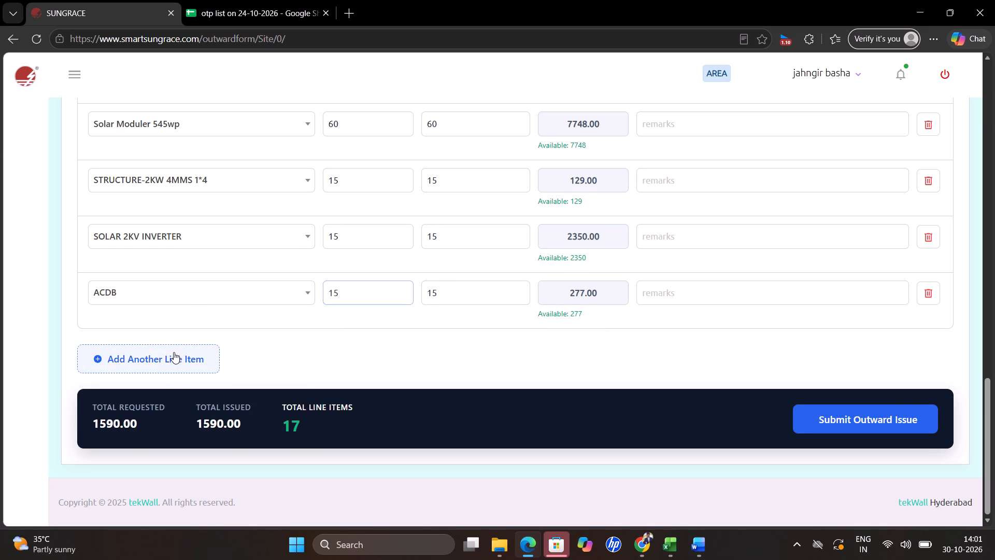
{"action": "left_click", "coordinate": [140, 295]}
{"action": "type", "text": "dc"}
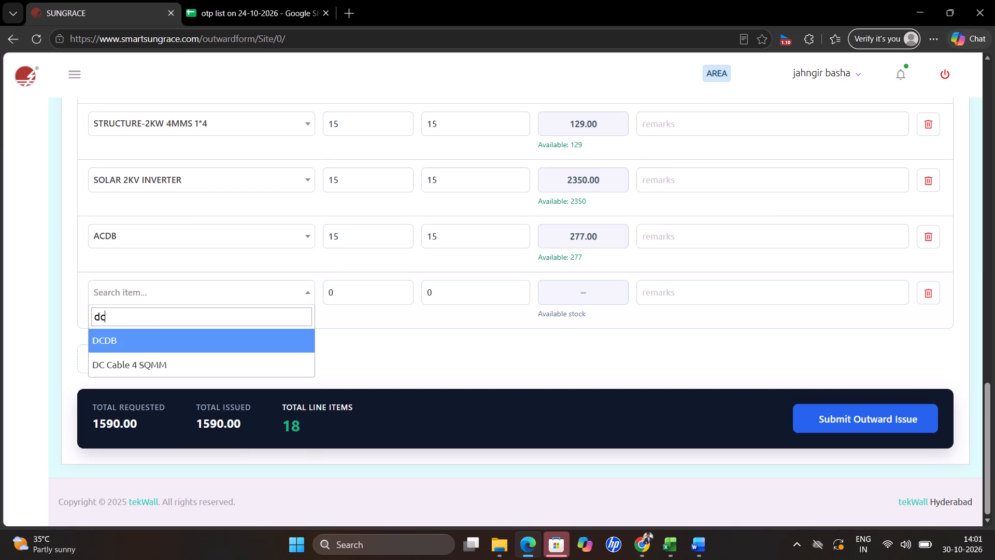
{"action": "left_click", "coordinate": [167, 341]}
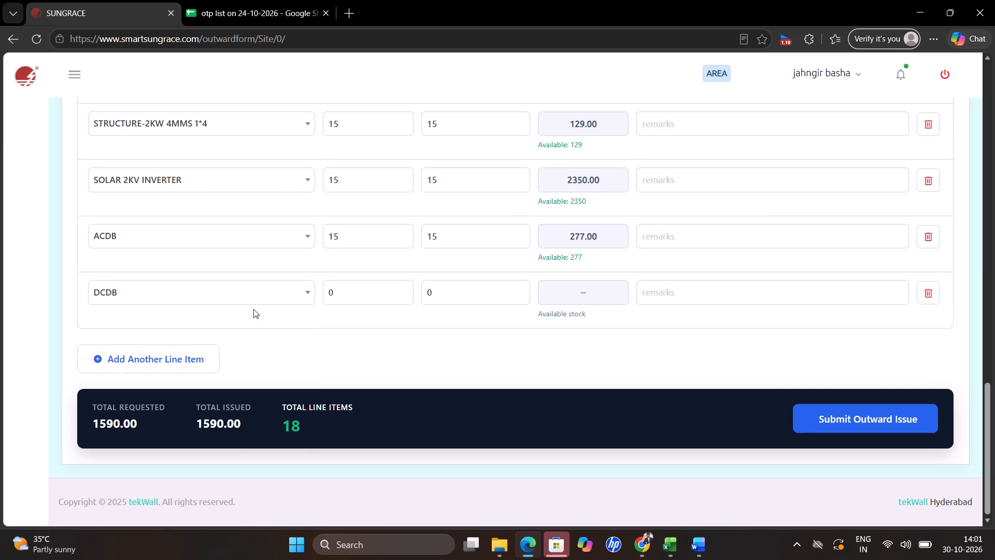
{"action": "left_click", "coordinate": [353, 291]}
{"action": "key", "text": "BackSpace"}
{"action": "type", "text": "15"}
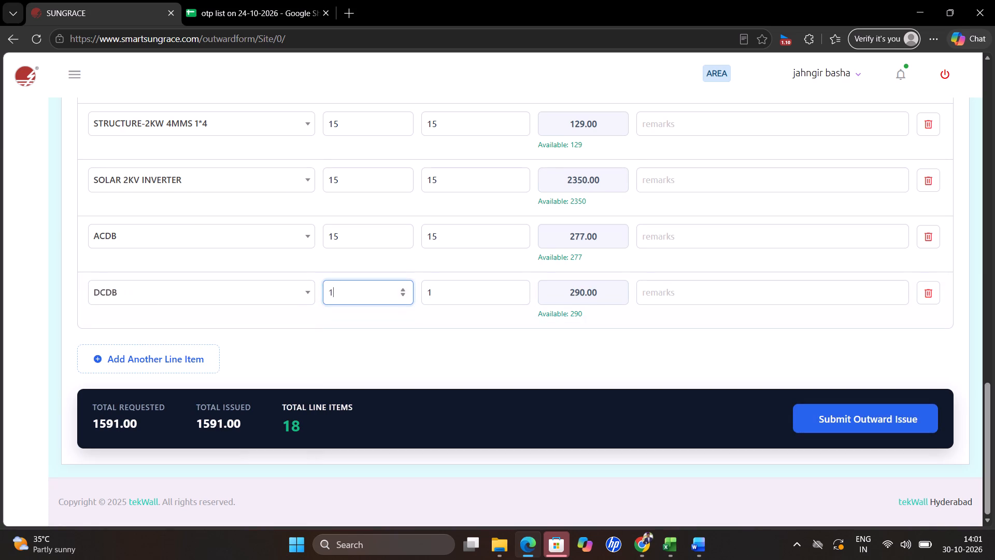
Add a line item for PVC Channel 45×45 mm with a requested quantity of 15.
{"action": "left_click", "coordinate": [156, 357]}
{"action": "left_click", "coordinate": [145, 282]}
{"action": "type", "text": "cj"}
{"action": "key", "text": "BackSpace"}
{"action": "key", "text": "h"}
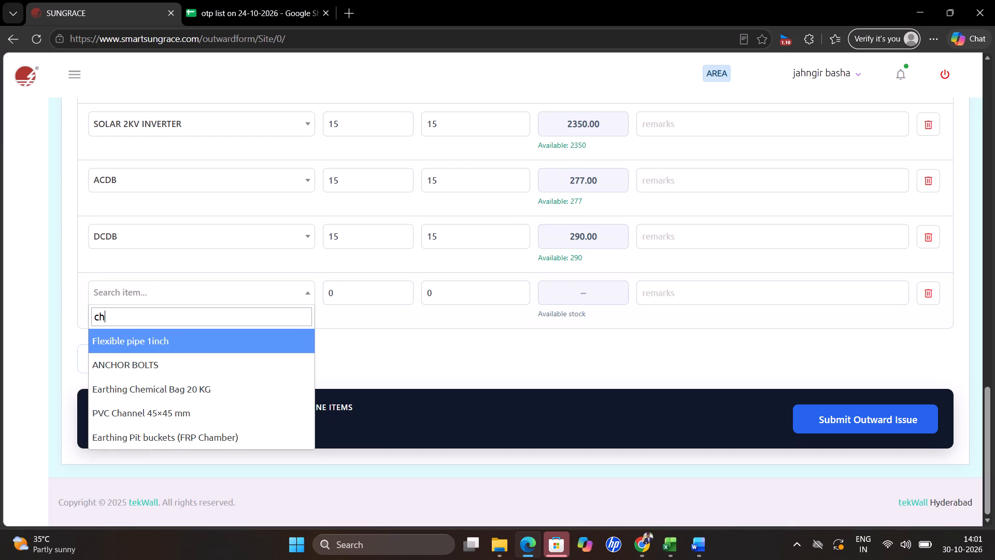
{"action": "left_click", "coordinate": [161, 409]}
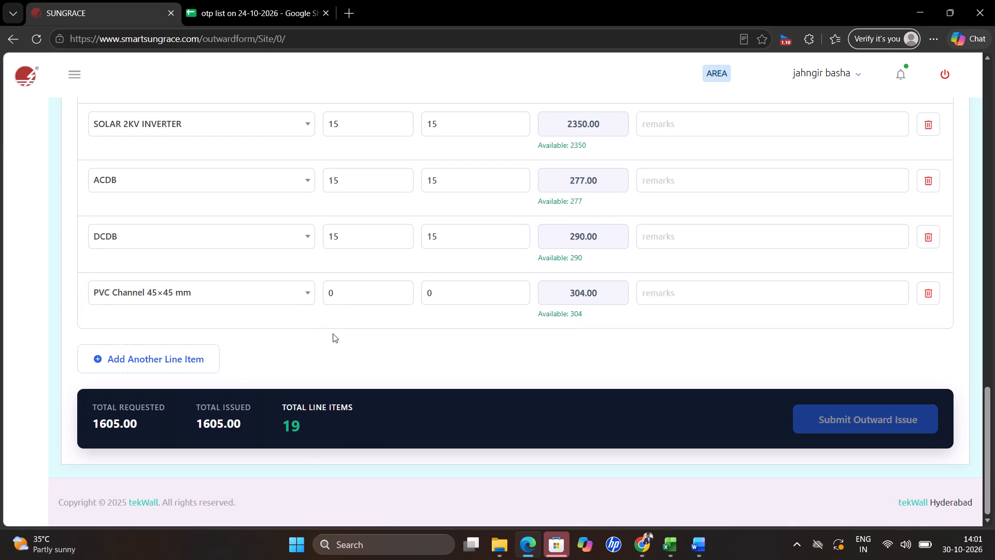
{"action": "left_click", "coordinate": [352, 302]}
{"action": "key", "text": "BackSpace"}
{"action": "type", "text": "15"}
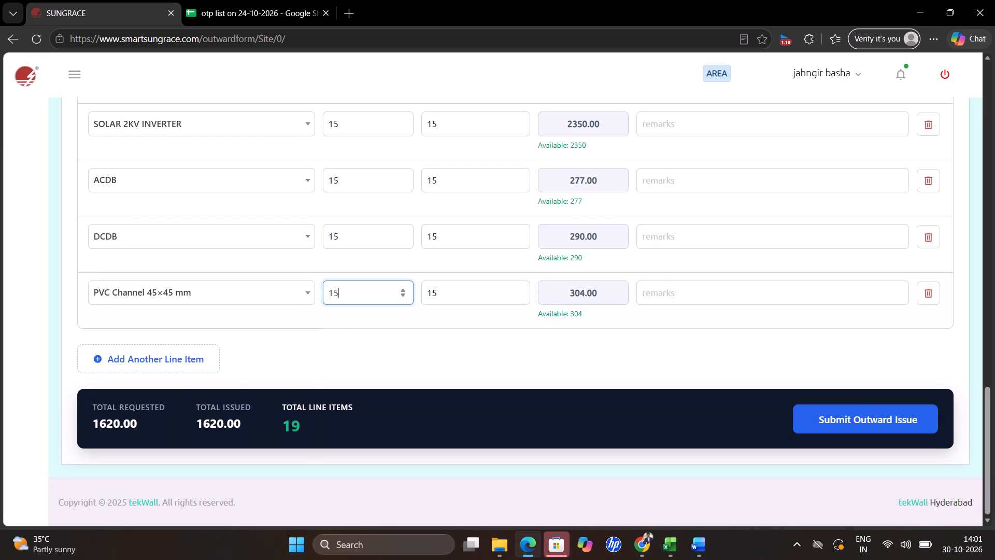
Add a line item for Lightning Arrester with a requested quantity of 15.
{"action": "left_click", "coordinate": [193, 353]}
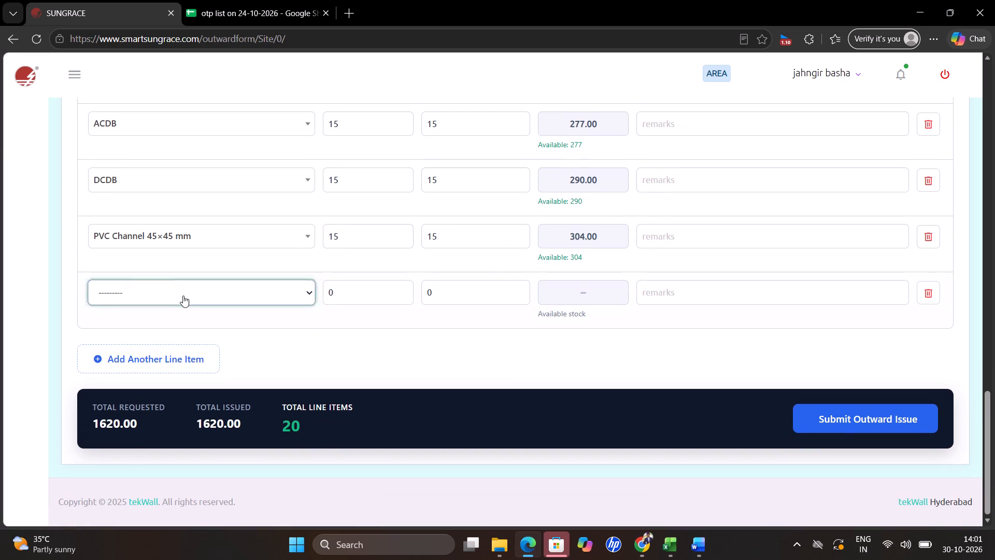
{"action": "left_click", "coordinate": [183, 295]}
{"action": "type", "text": "lioght"}
{"action": "key", "text": "BackSpace"}
{"action": "key", "text": "BackSpace"}
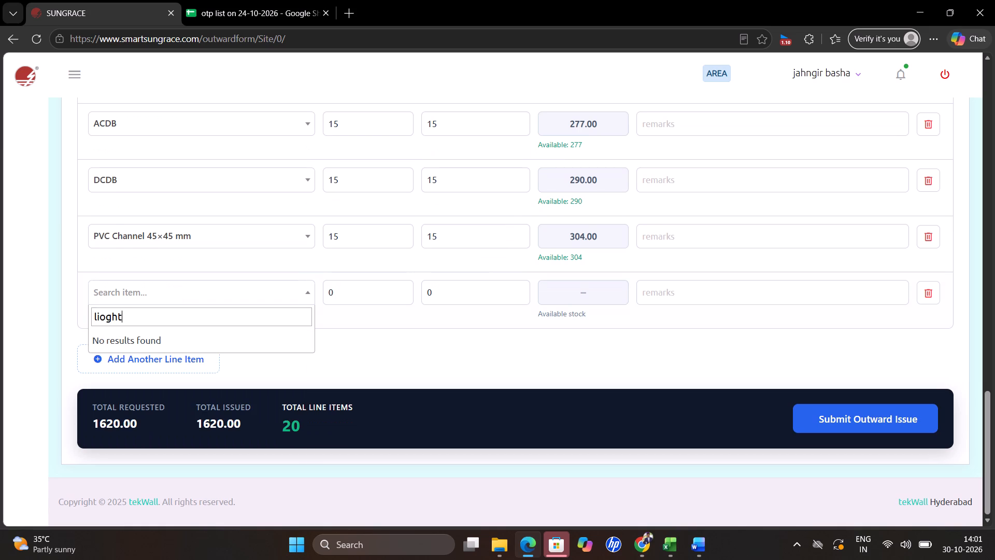
{"action": "key", "text": "BackSpace"}
{"action": "key", "text": "BackSpace"}
{"action": "left_click", "coordinate": [183, 331]}
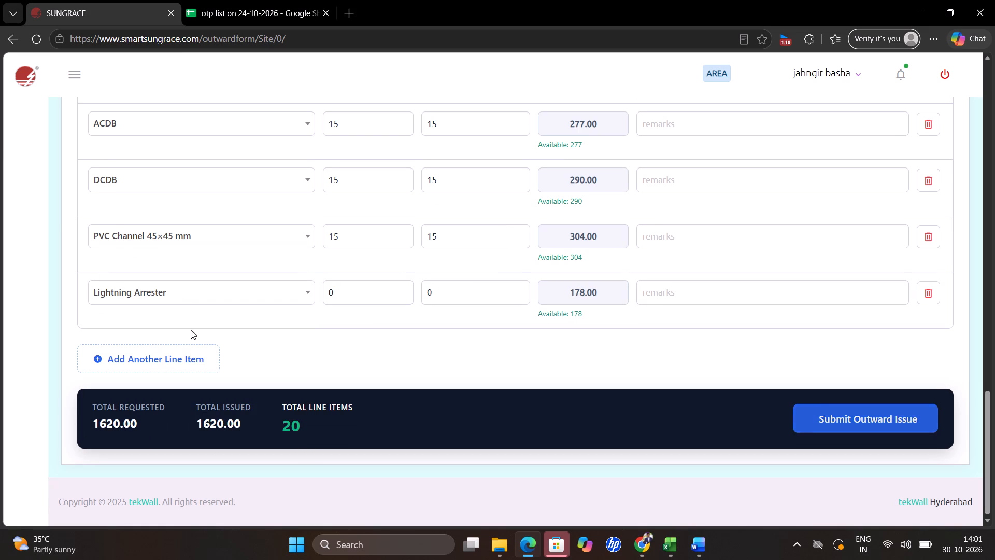
{"action": "left_click", "coordinate": [342, 290]}
{"action": "key", "text": "BackSpace"}
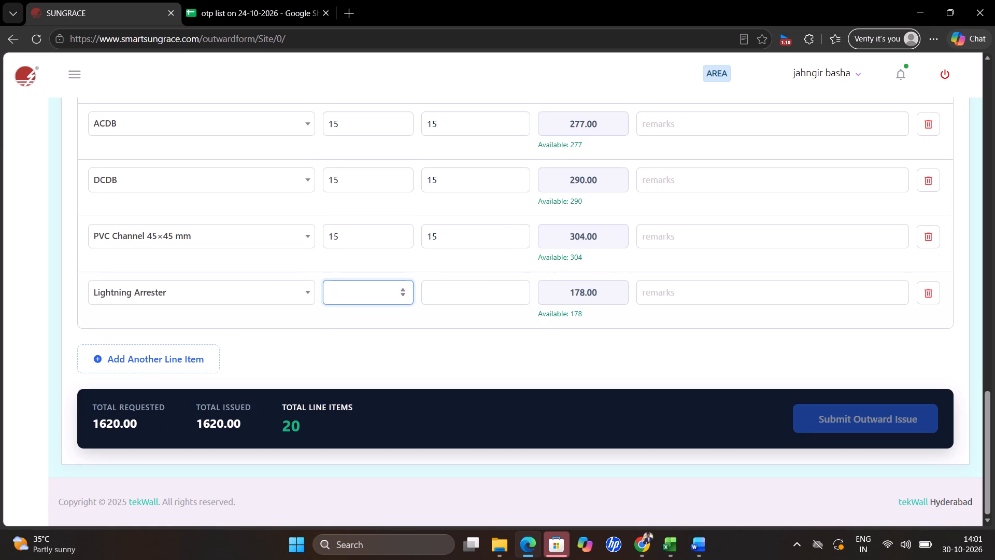
{"action": "type", "text": "15"}
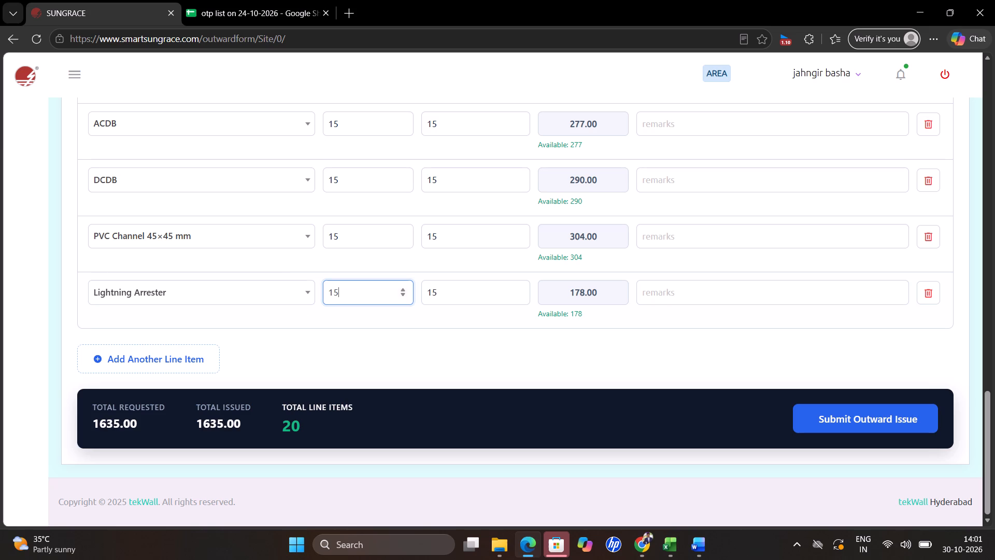
Add a line item for Earthing Rod 14*1000mm with a requested quantity of 45.
{"action": "left_click", "coordinate": [196, 356]}
{"action": "left_click", "coordinate": [187, 295]}
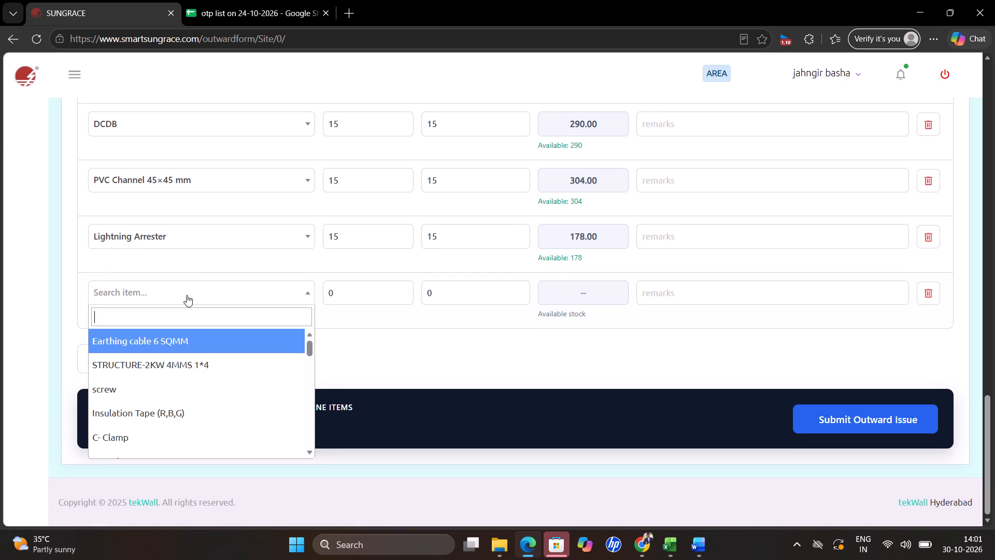
{"action": "type", "text": "eart"}
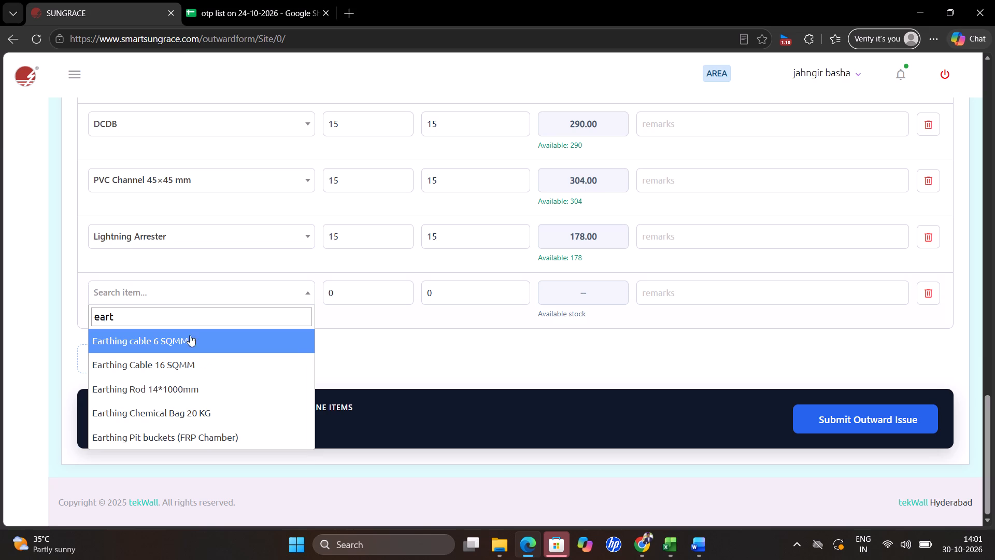
{"action": "left_click", "coordinate": [198, 393]}
{"action": "left_click", "coordinate": [353, 297]}
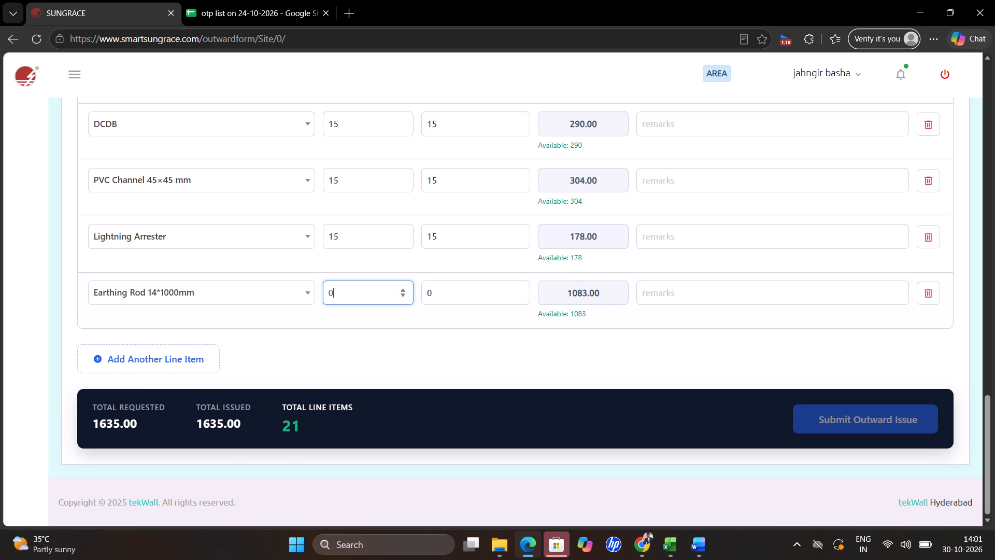
{"action": "key", "text": "BackSpace"}
{"action": "type", "text": "45"}
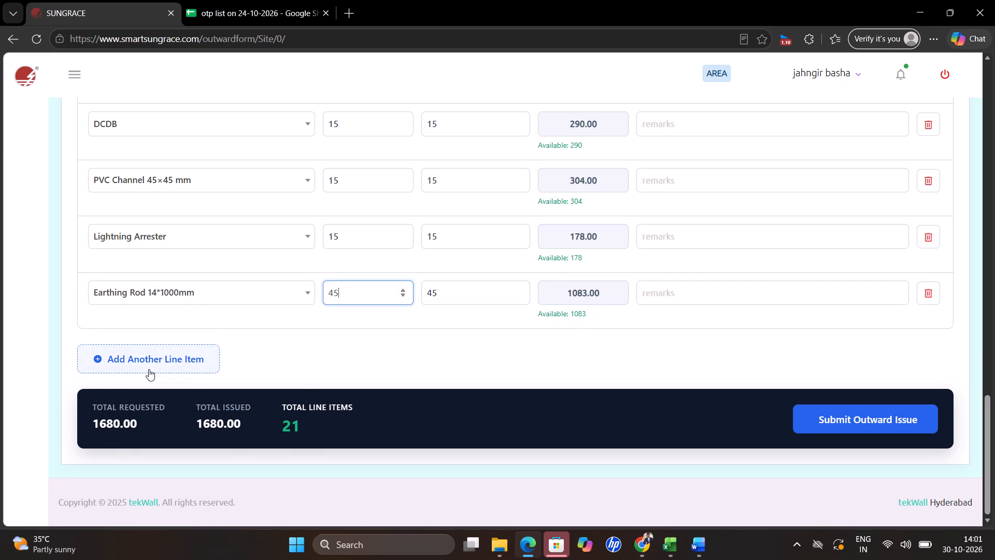
Add a line item for Earthing Pit buckets (FRP Chamber) with a requested quantity of 45.
{"action": "left_click", "coordinate": [149, 369]}
{"action": "left_click", "coordinate": [143, 296]}
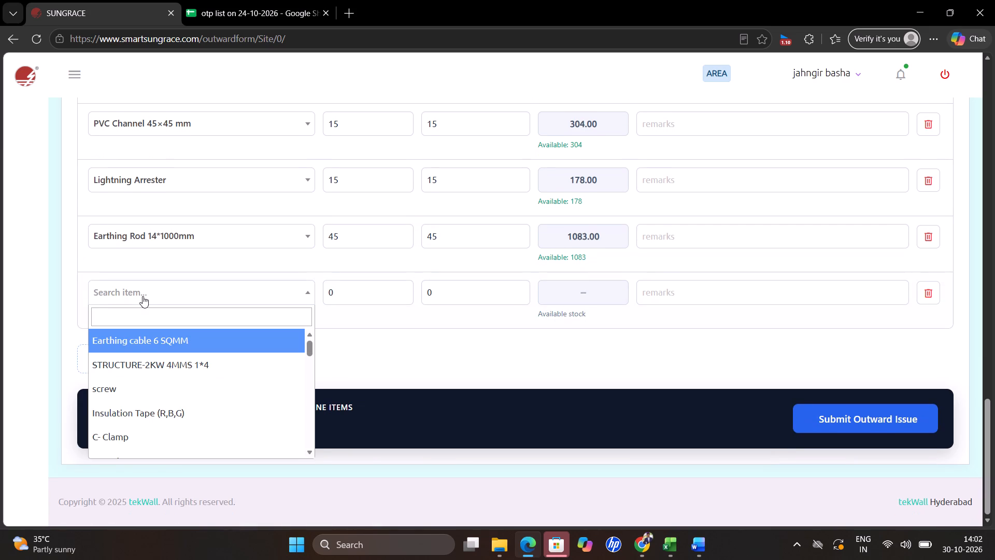
{"action": "type", "text": "pit"}
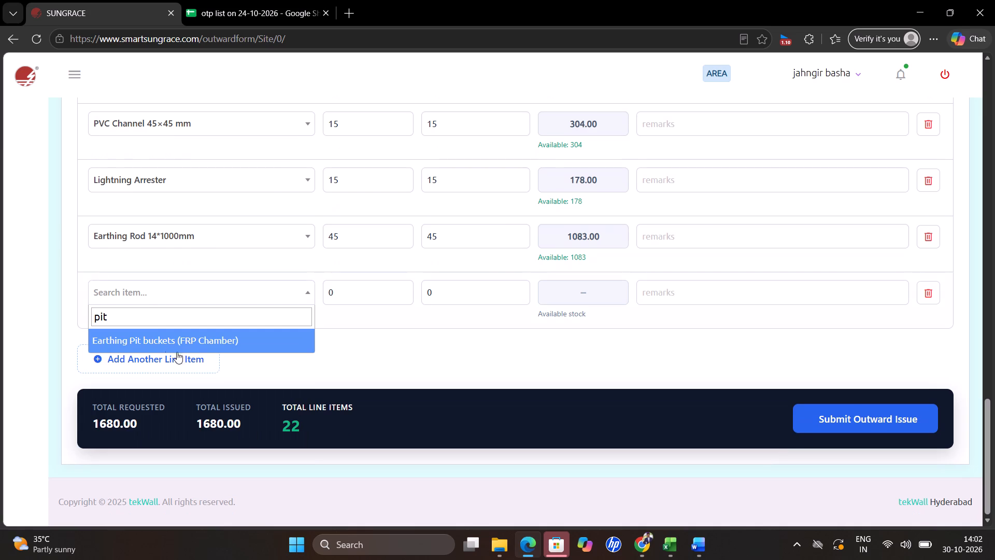
{"action": "left_click", "coordinate": [203, 336]}
{"action": "left_click", "coordinate": [341, 297]}
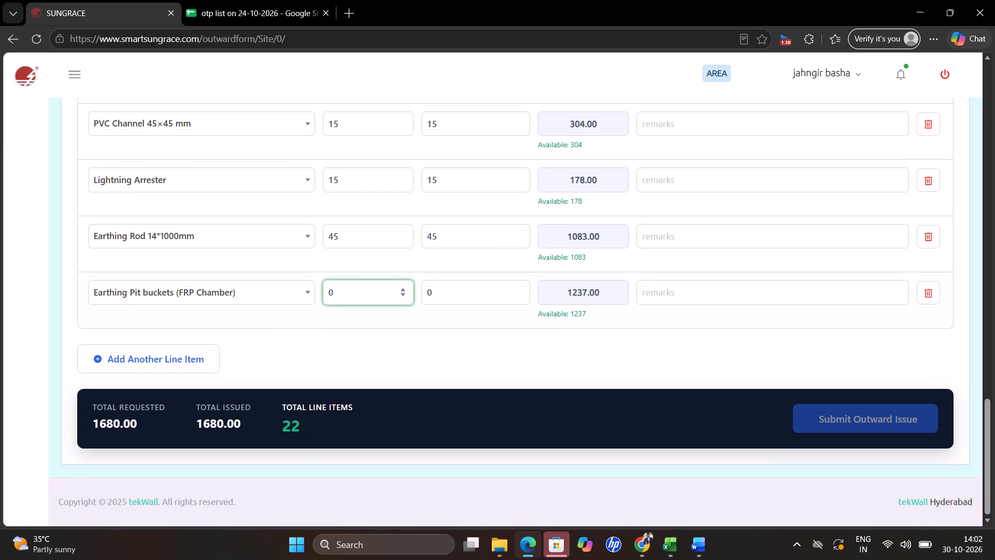
{"action": "key", "text": "BackSpace"}
{"action": "type", "text": "45"}
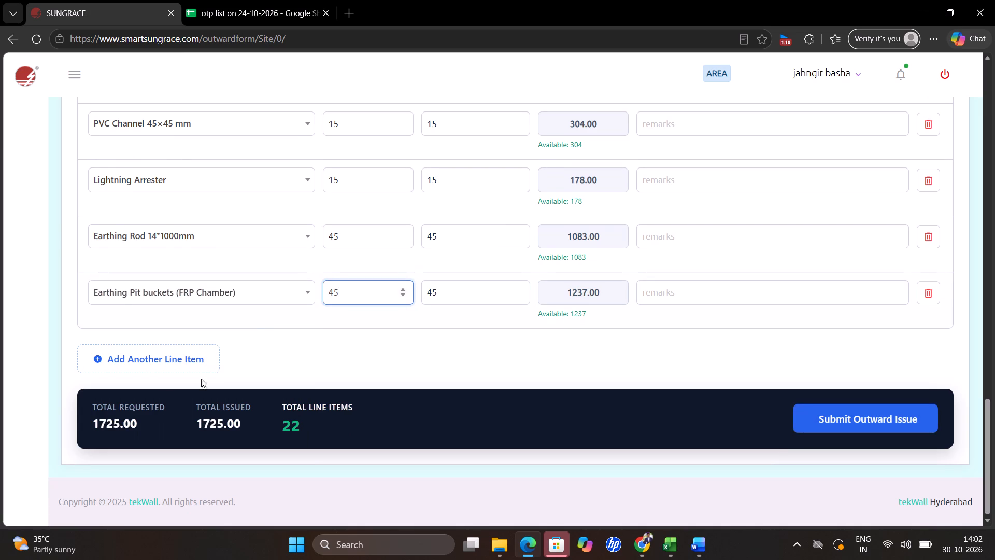
Add a line item for Earthing Chemical Bag 20 KG with a requested quantity of 15.
{"action": "left_click", "coordinate": [151, 360]}
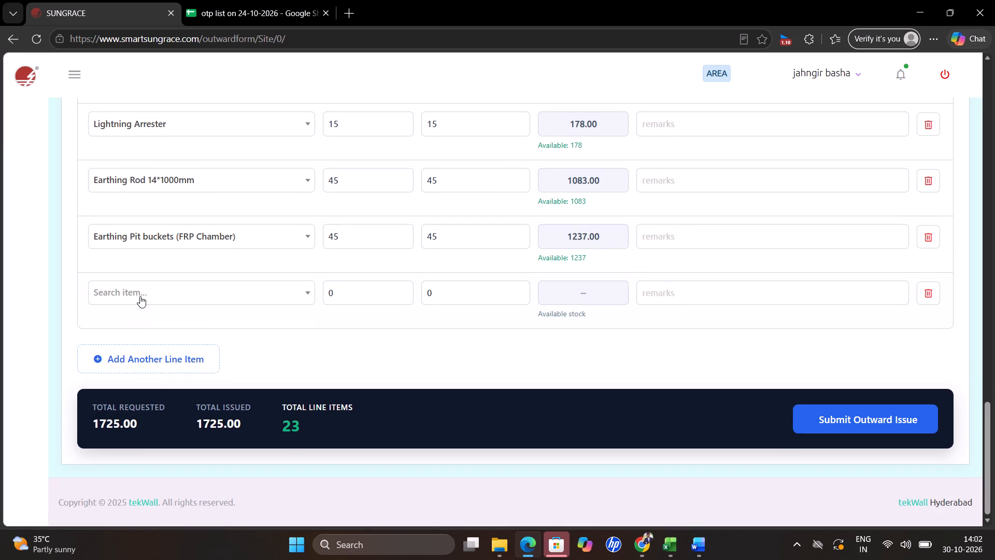
{"action": "left_click", "coordinate": [142, 279]}
{"action": "left_click", "coordinate": [144, 290]}
{"action": "type", "text": "ch"}
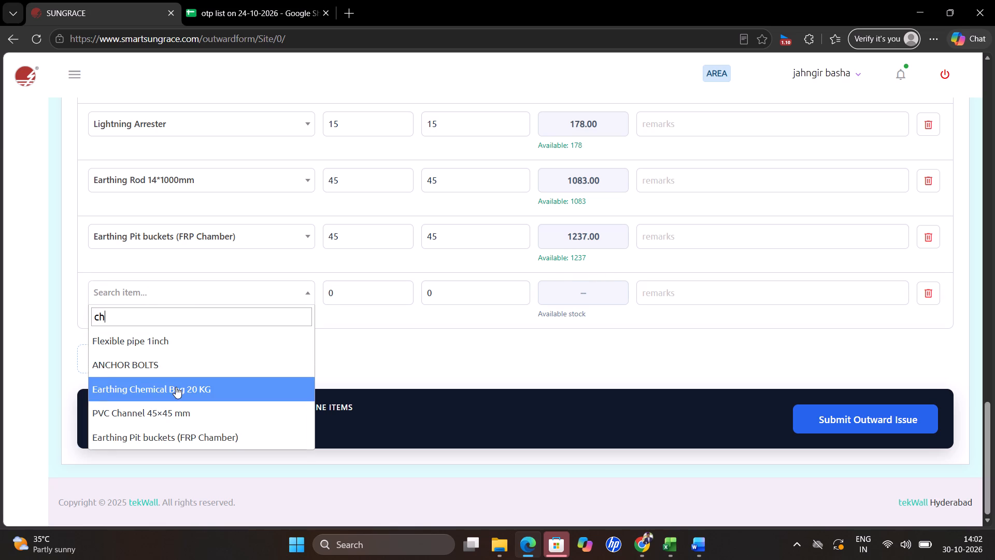
{"action": "left_click", "coordinate": [176, 387]}
{"action": "left_click", "coordinate": [353, 298]}
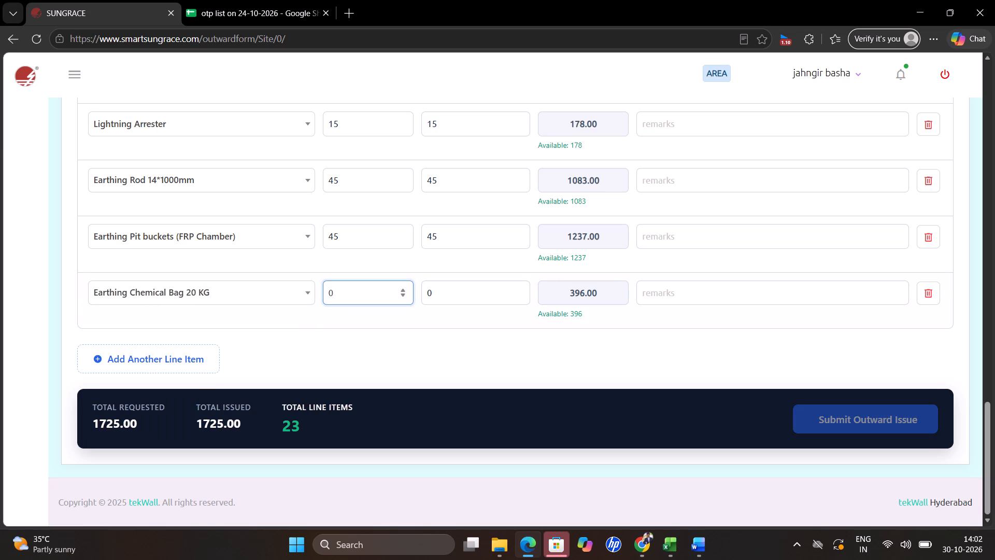
{"action": "key", "text": "BackSpace"}
{"action": "type", "text": "15"}
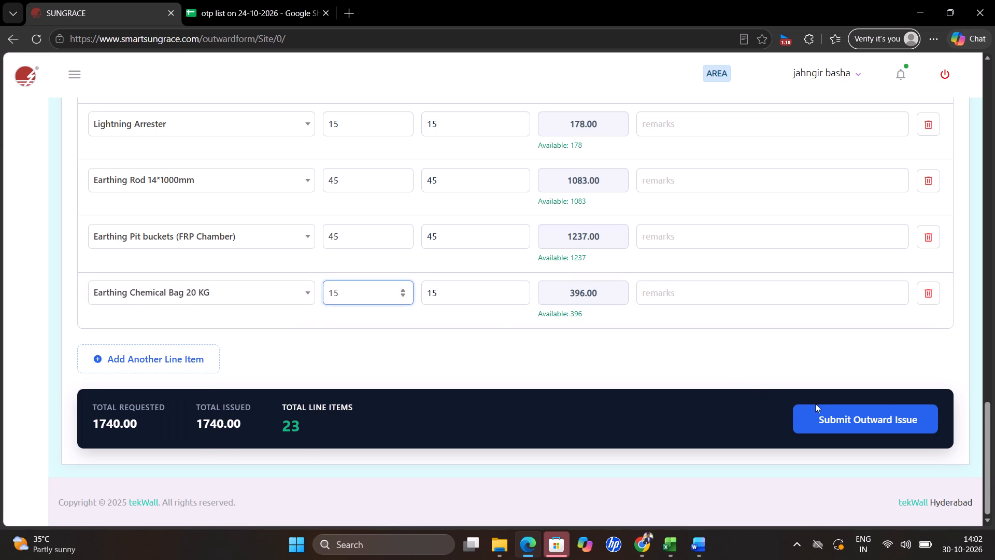
Submit the completed outward issue of solar equipment and materials for VI POWER ZONE.
{"action": "left_click", "coordinate": [831, 415]}
{"action": "left_click", "coordinate": [579, 148]}
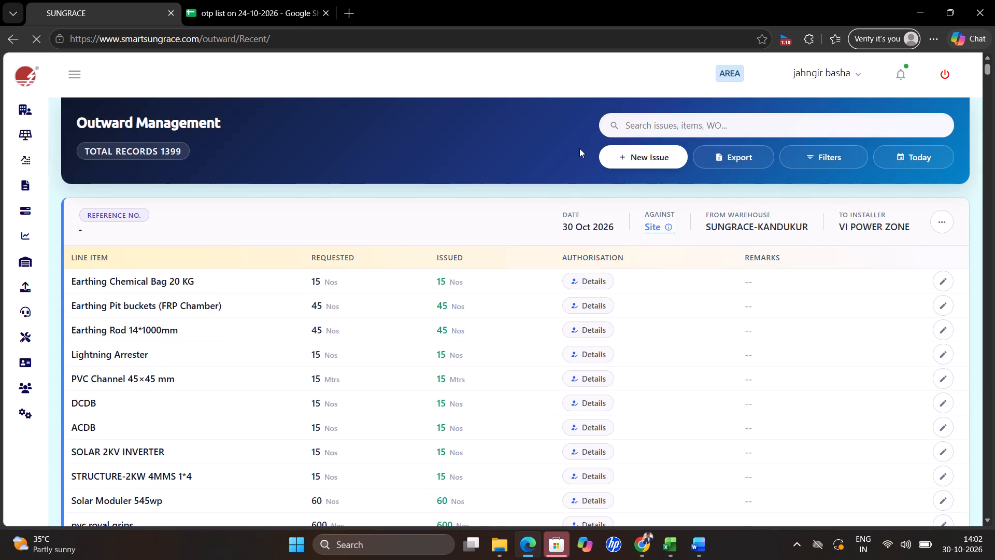
{"action": "left_click", "coordinate": [616, 128]}
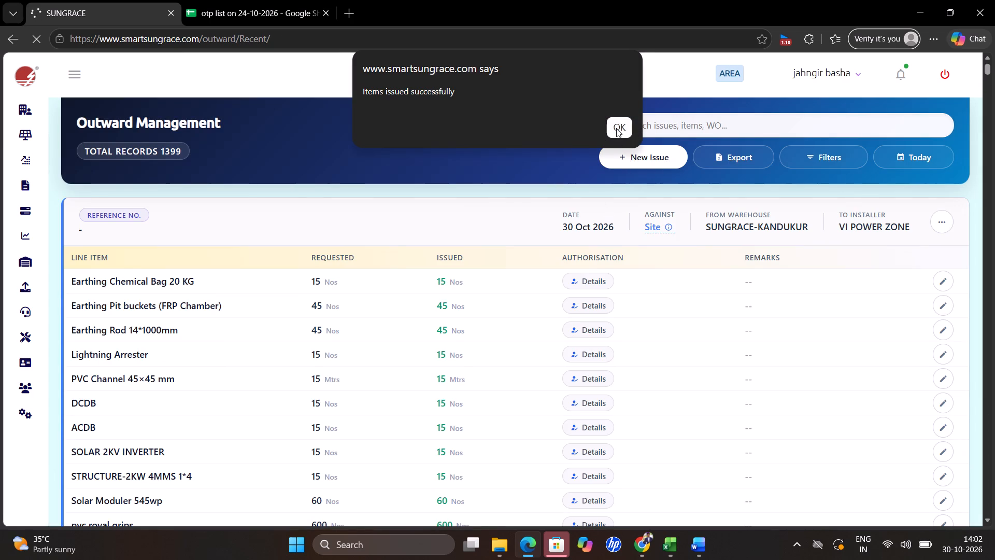
Filter the outward records by issued-to vendor Veyranta projects pvt ltd-V013 and look through that vendor's dispatches.
{"action": "left_click", "coordinate": [803, 162]}
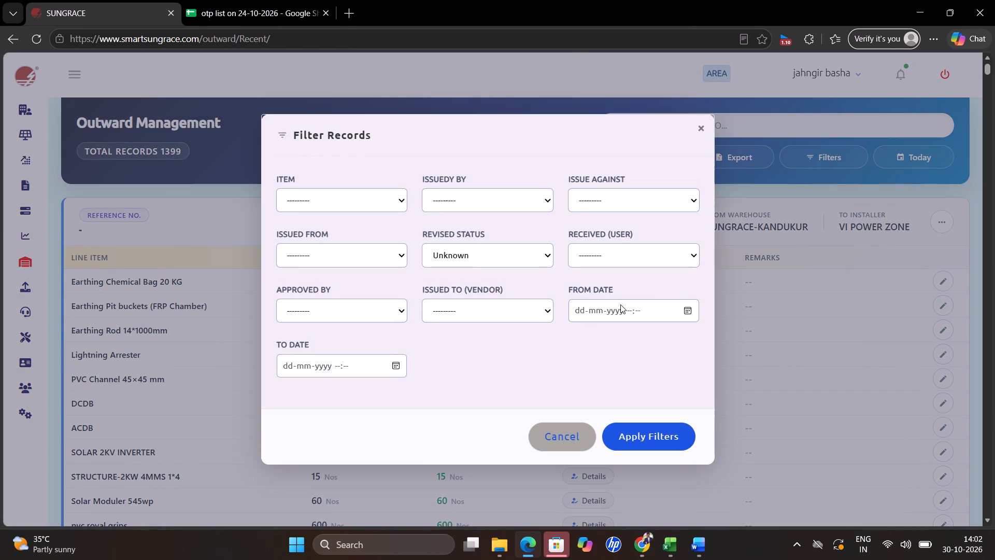
{"action": "left_click", "coordinate": [544, 317]}
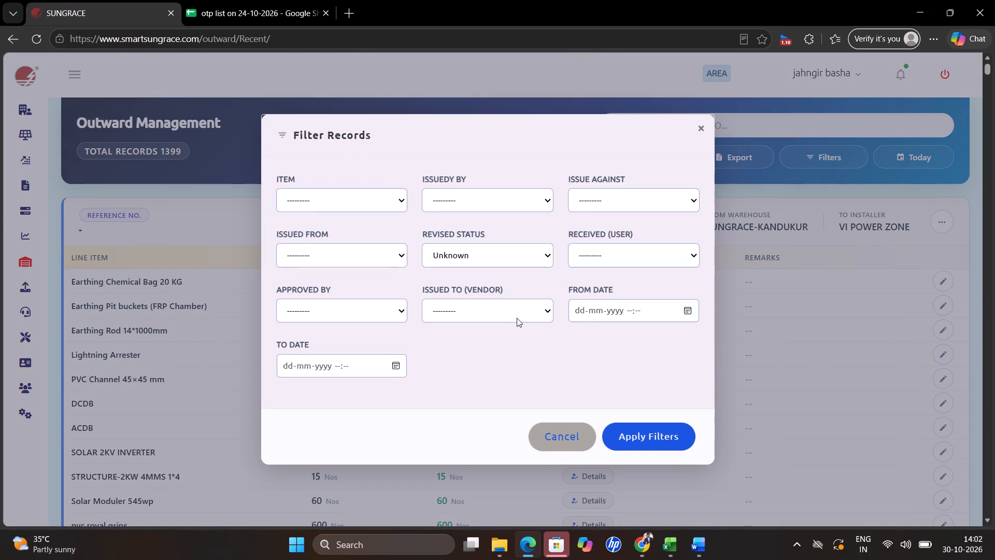
{"action": "left_click", "coordinate": [517, 318]}
{"action": "left_click", "coordinate": [514, 311]}
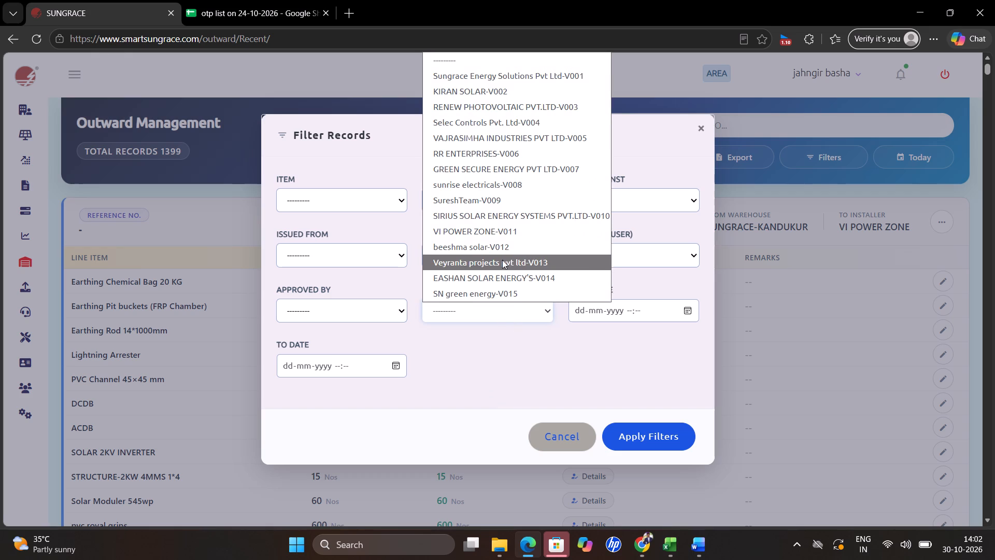
{"action": "left_click", "coordinate": [502, 261]}
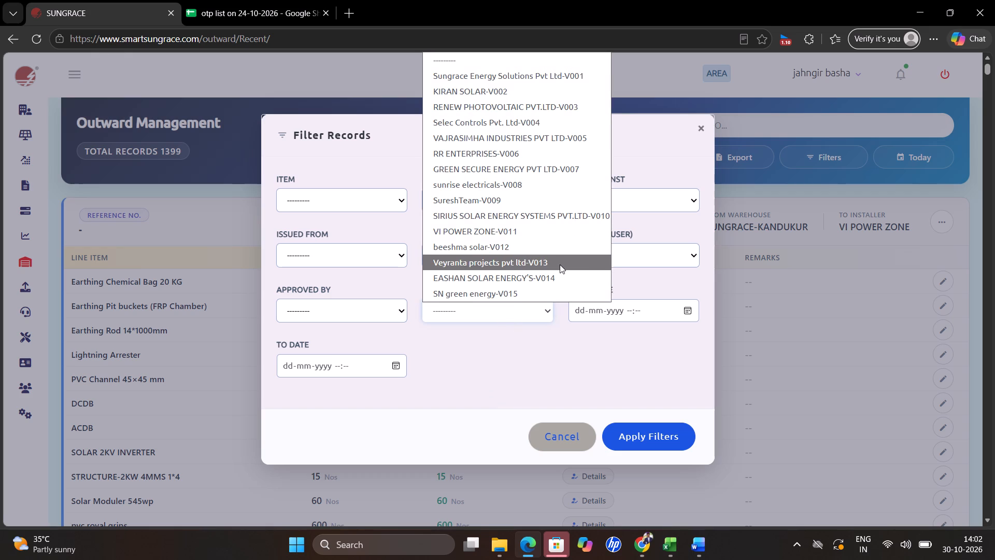
{"action": "left_click", "coordinate": [560, 264]}
{"action": "left_click", "coordinate": [637, 437]}
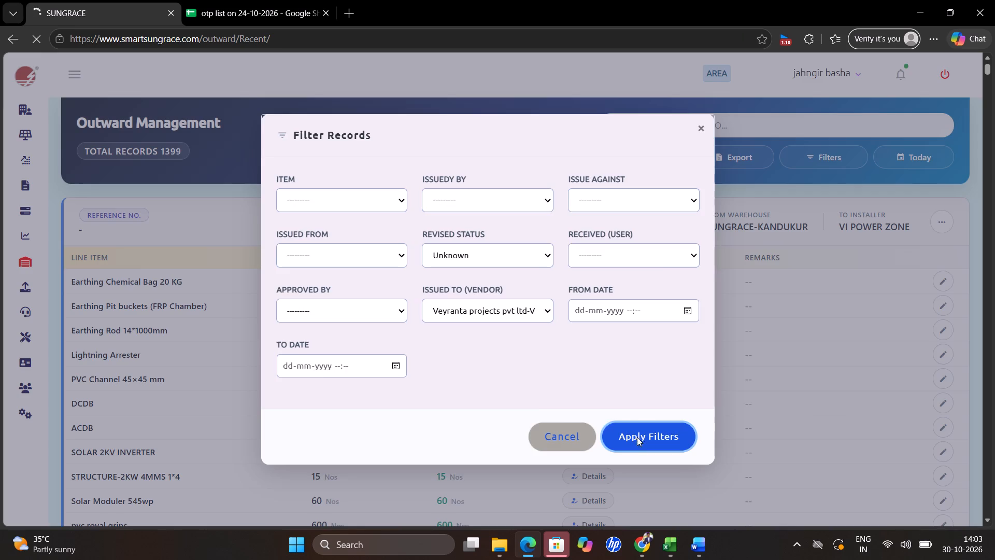
{"action": "scroll", "coordinate": [637, 450], "scroll_direction": "down", "scroll_amount": 1}
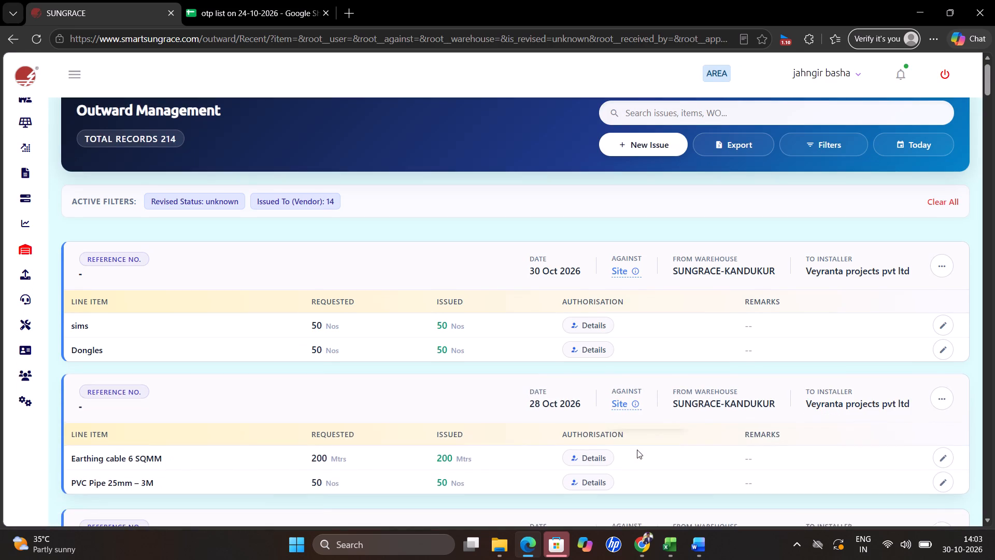
{"action": "scroll", "coordinate": [637, 450], "scroll_direction": "down", "scroll_amount": 2}
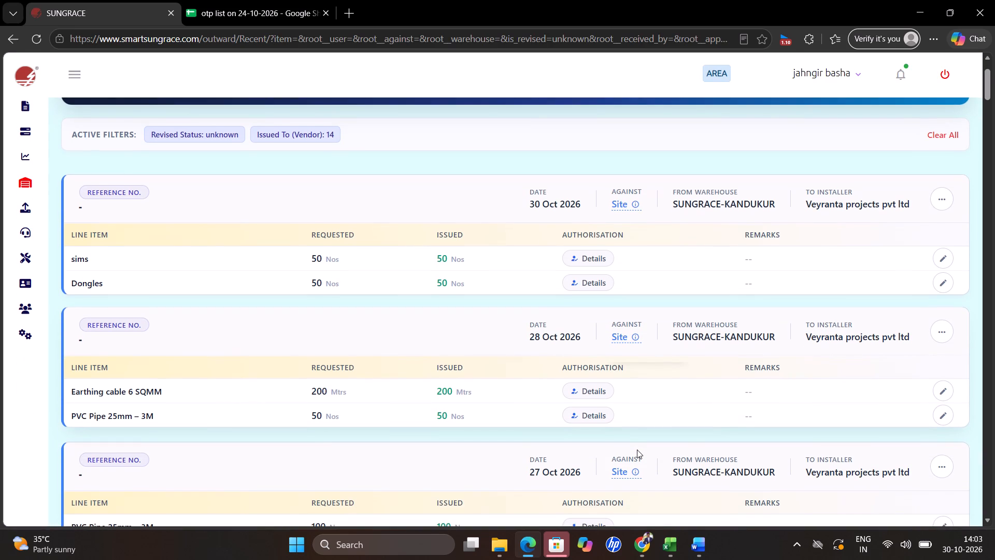
{"action": "scroll", "coordinate": [637, 450], "scroll_direction": "down", "scroll_amount": 1}
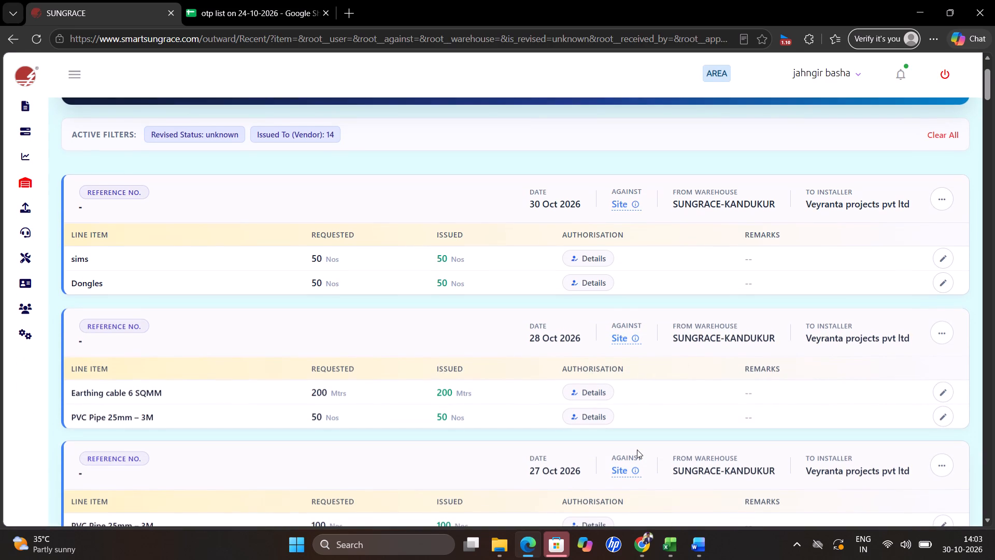
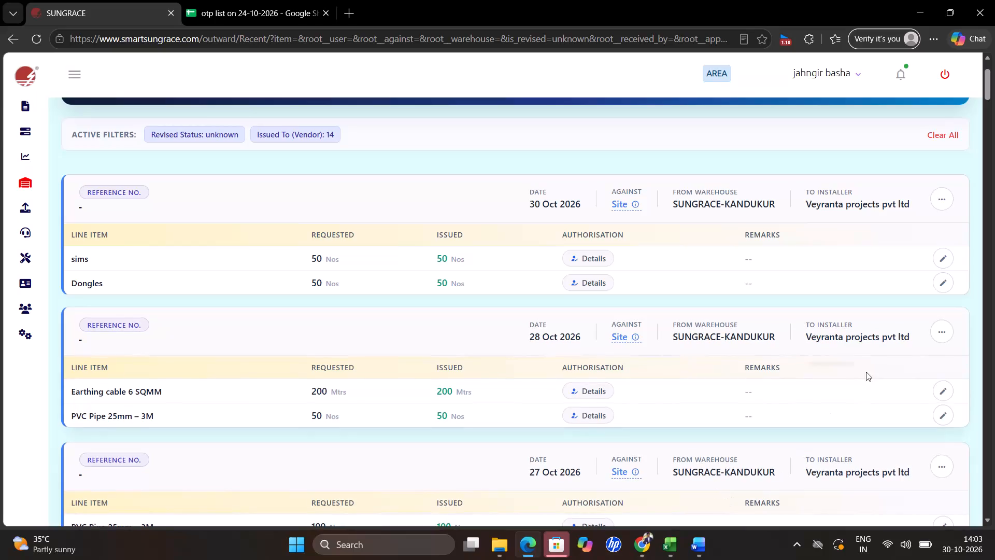
Change the issued-to vendor filter on the outward records to SN green energy-V015 and apply it.
{"action": "scroll", "coordinate": [825, 277], "scroll_direction": "up", "scroll_amount": 4}
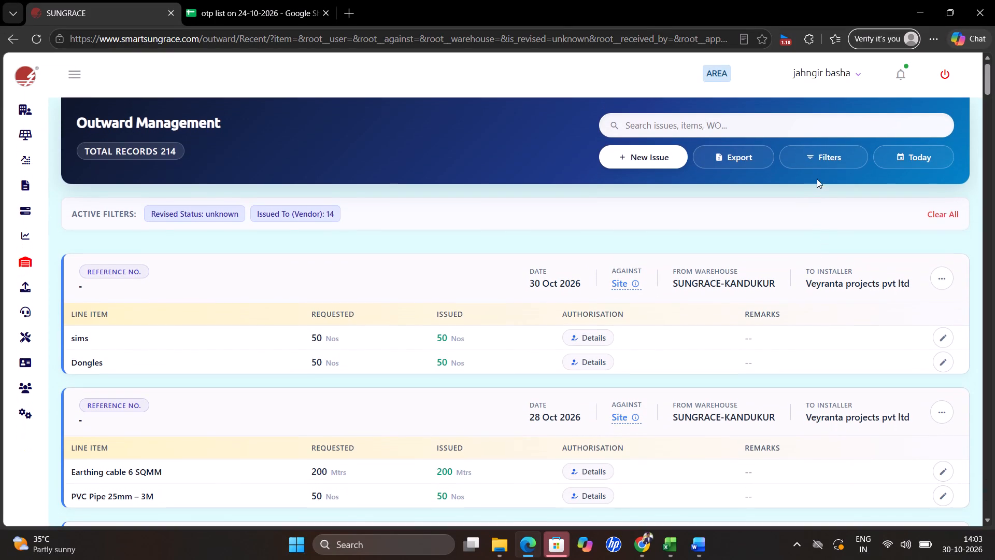
{"action": "left_click", "coordinate": [818, 153]}
{"action": "left_click", "coordinate": [538, 311]}
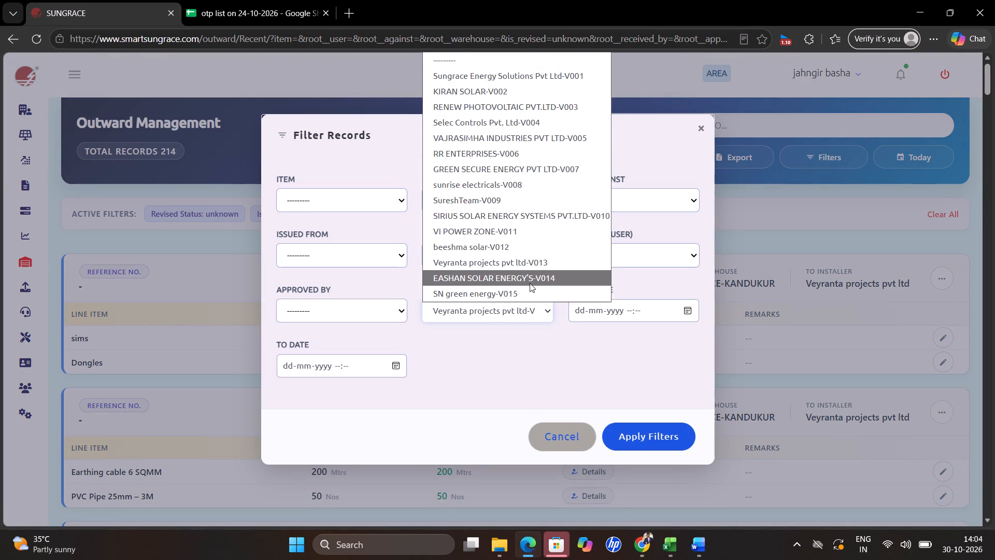
{"action": "left_click", "coordinate": [530, 292]}
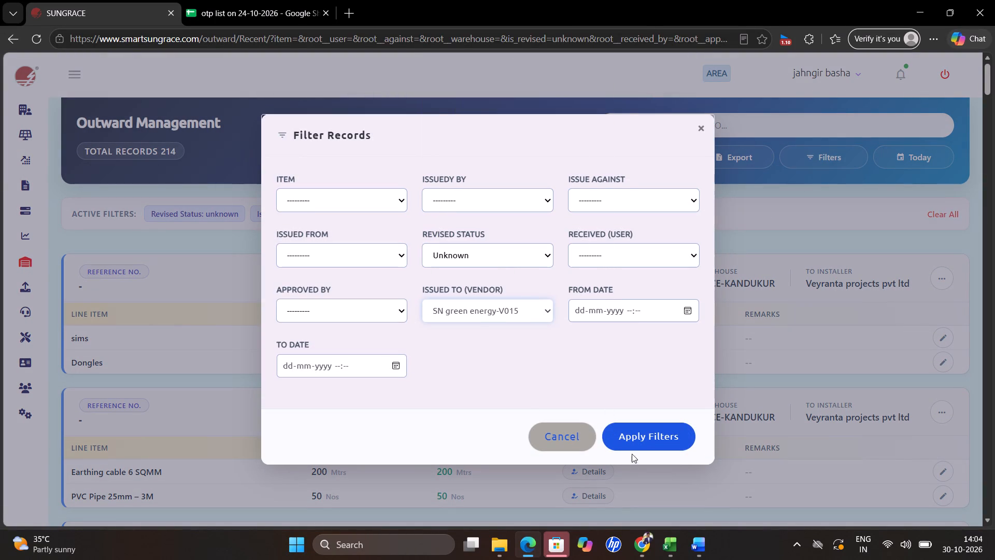
{"action": "left_click", "coordinate": [628, 427]}
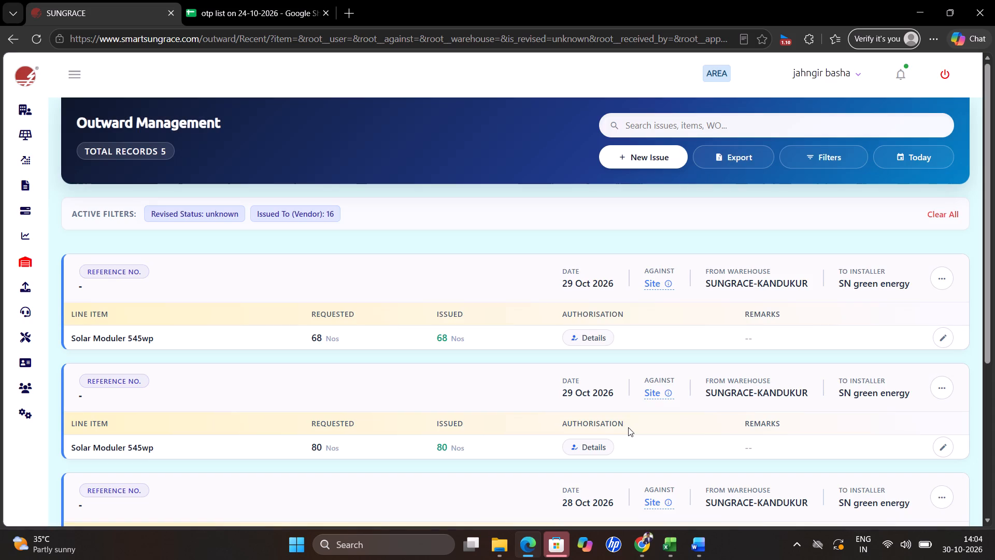
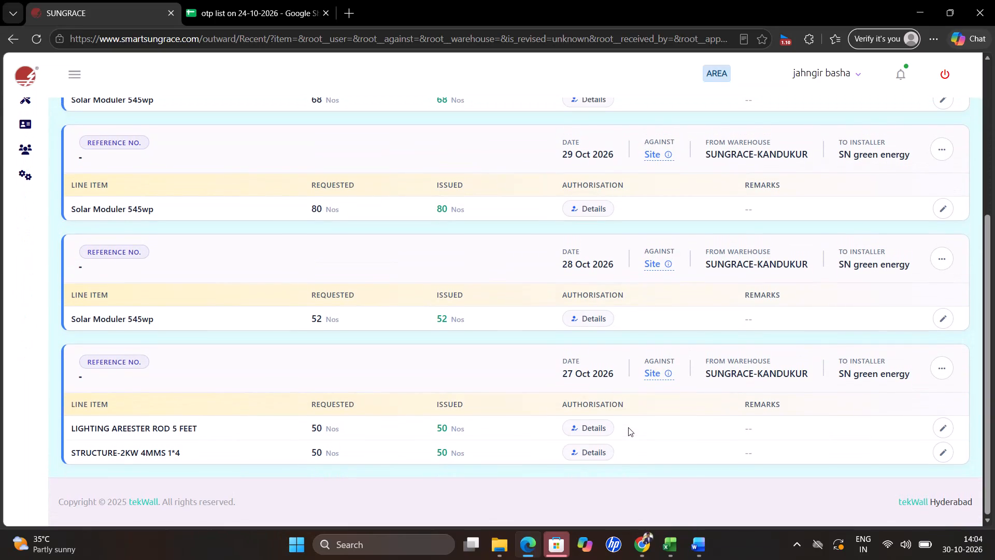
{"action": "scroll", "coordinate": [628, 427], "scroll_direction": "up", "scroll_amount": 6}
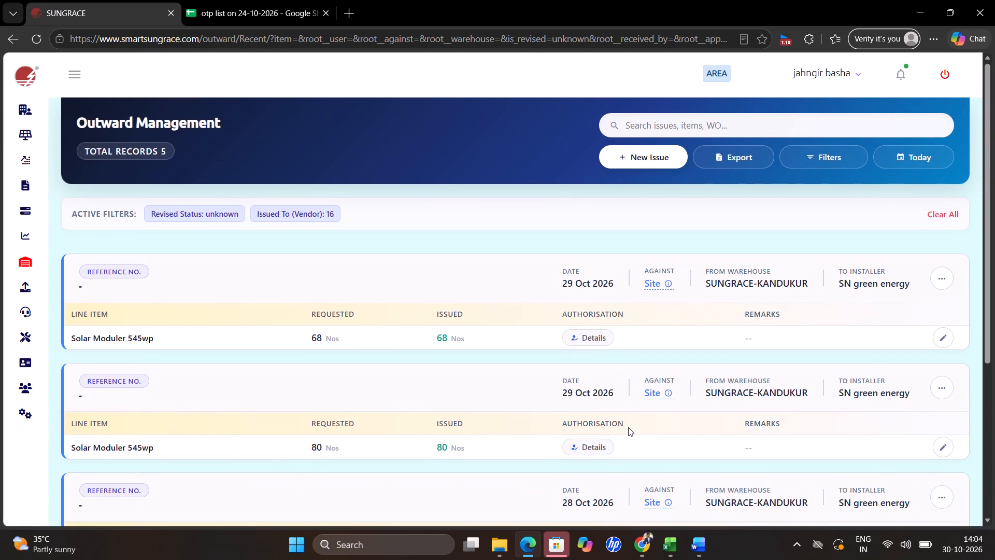
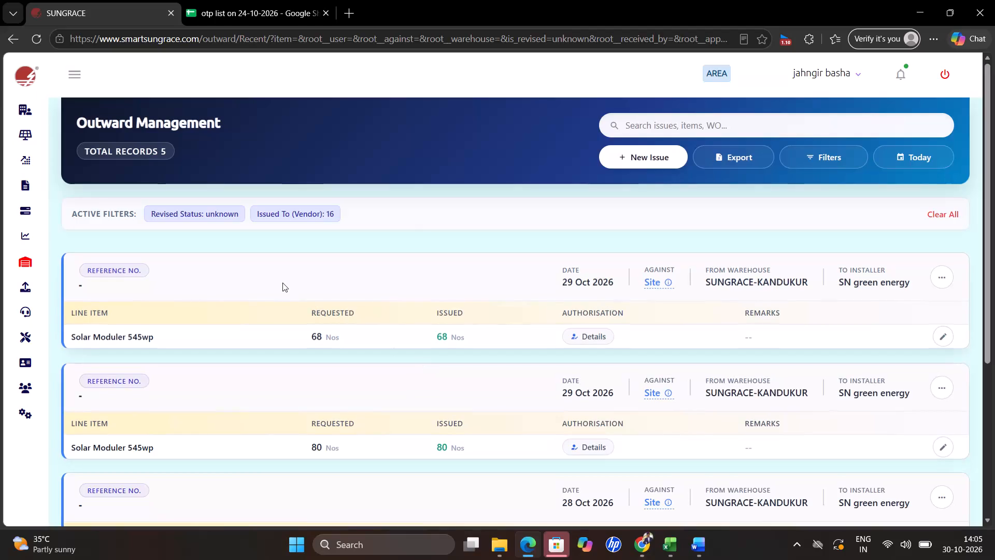
Generate a Material Utilisation report in Total Summary + All Installers mode for warehouse SUNGRACE-KANDUKUR and target system full system kitt.
{"action": "left_click", "coordinate": [25, 76]}
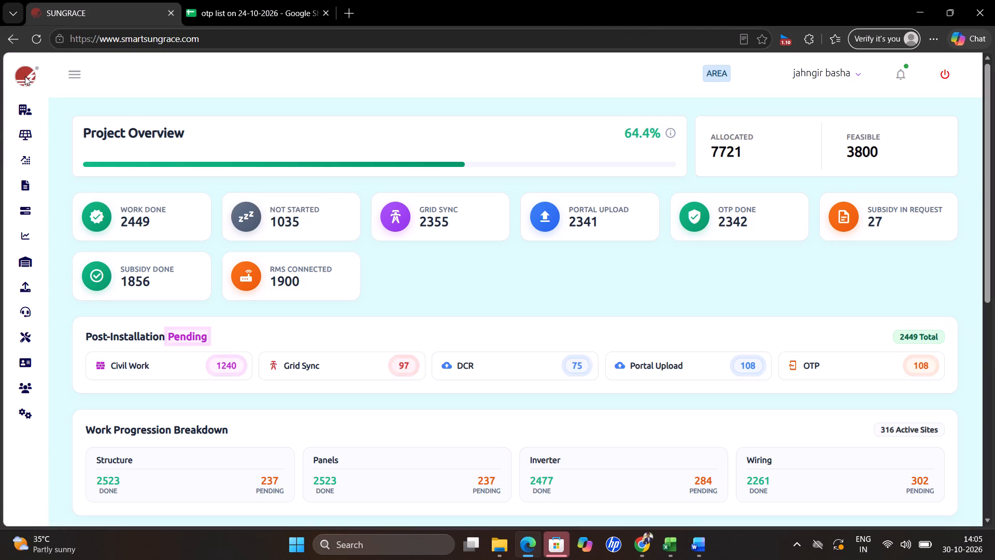
{"action": "left_click", "coordinate": [75, 78]}
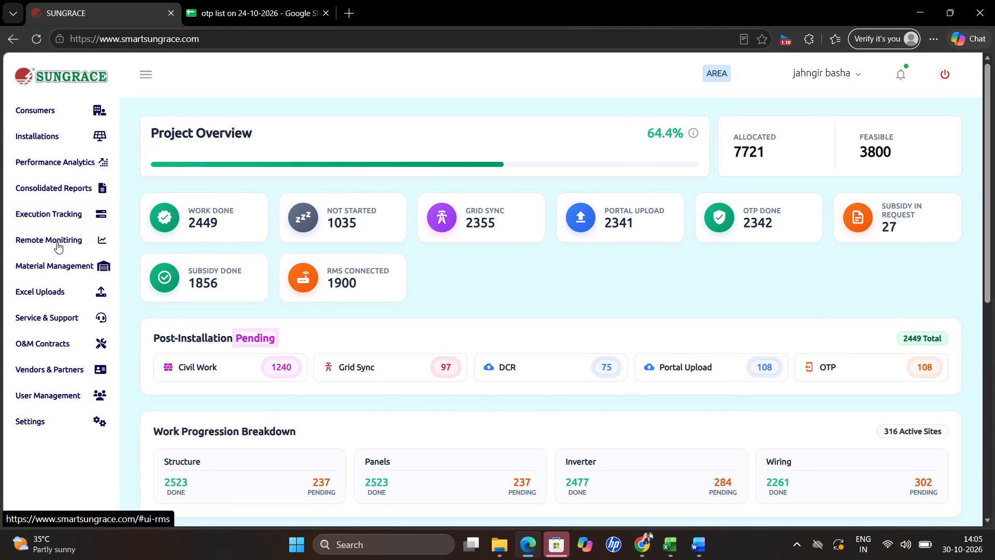
{"action": "left_click", "coordinate": [54, 269]}
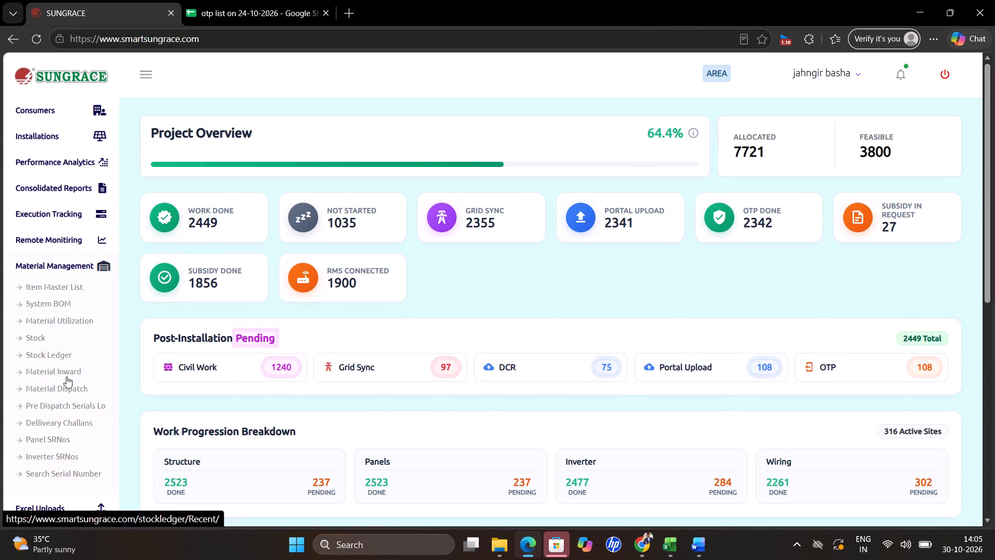
{"action": "left_click", "coordinate": [54, 321]}
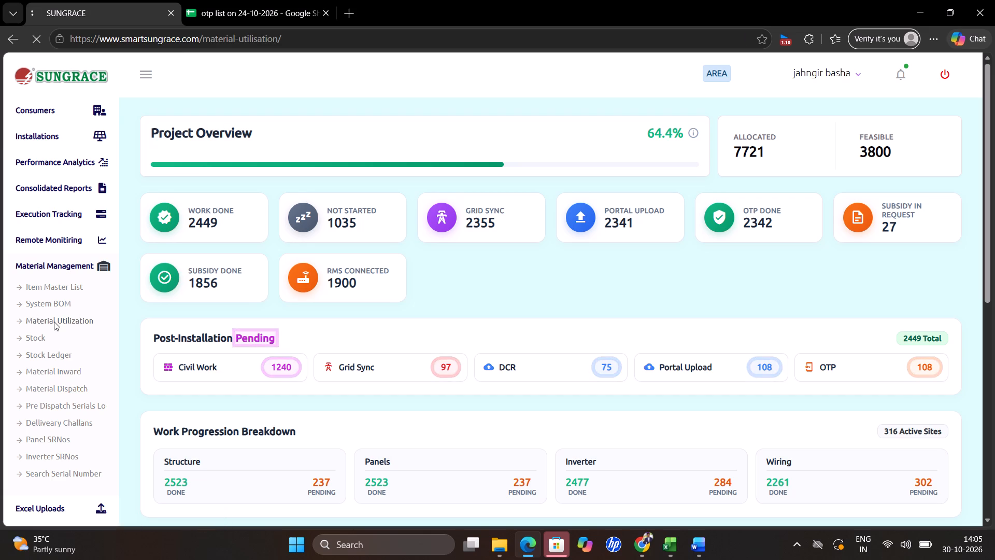
{"action": "left_click", "coordinate": [396, 269]}
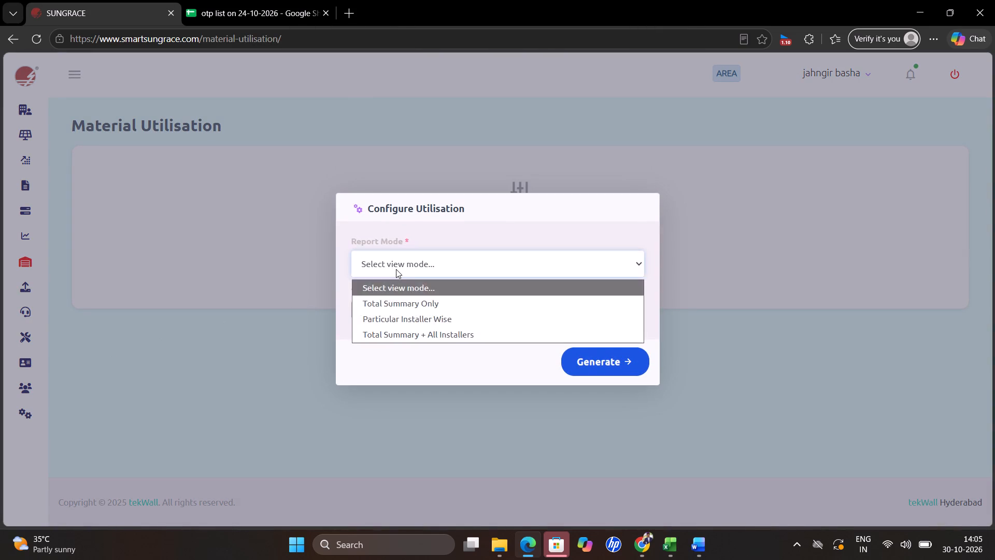
{"action": "left_click", "coordinate": [416, 332]}
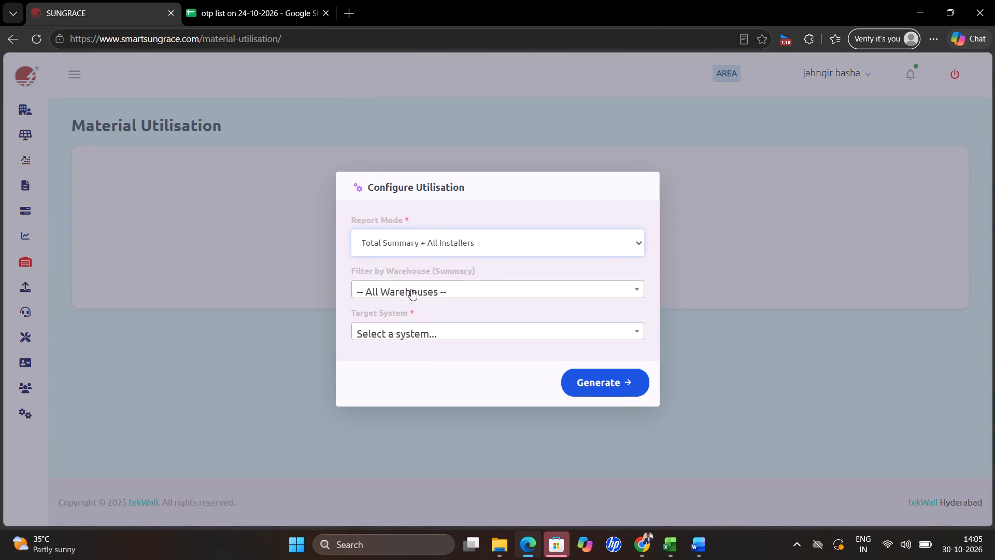
{"action": "left_click", "coordinate": [414, 287]}
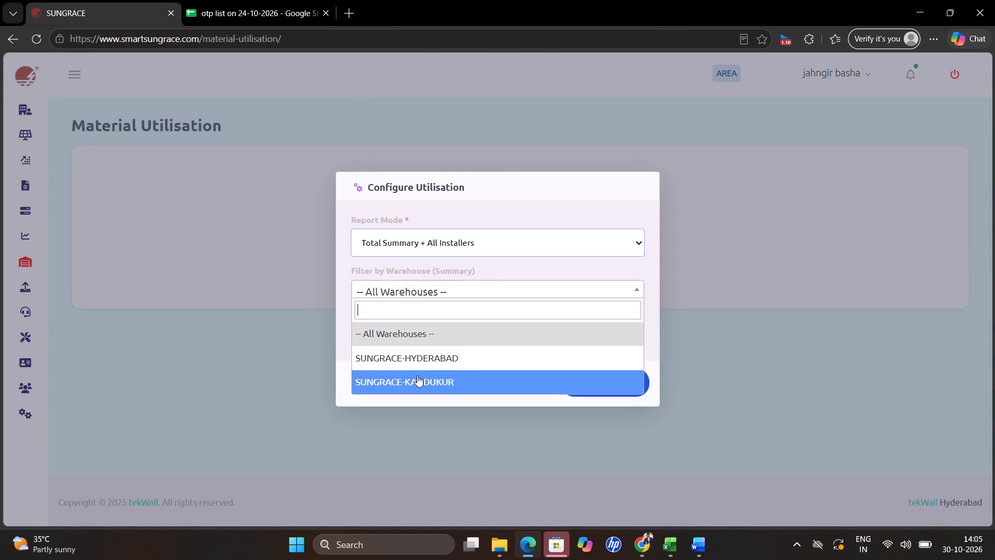
{"action": "left_click", "coordinate": [417, 375]}
{"action": "left_click", "coordinate": [413, 331]}
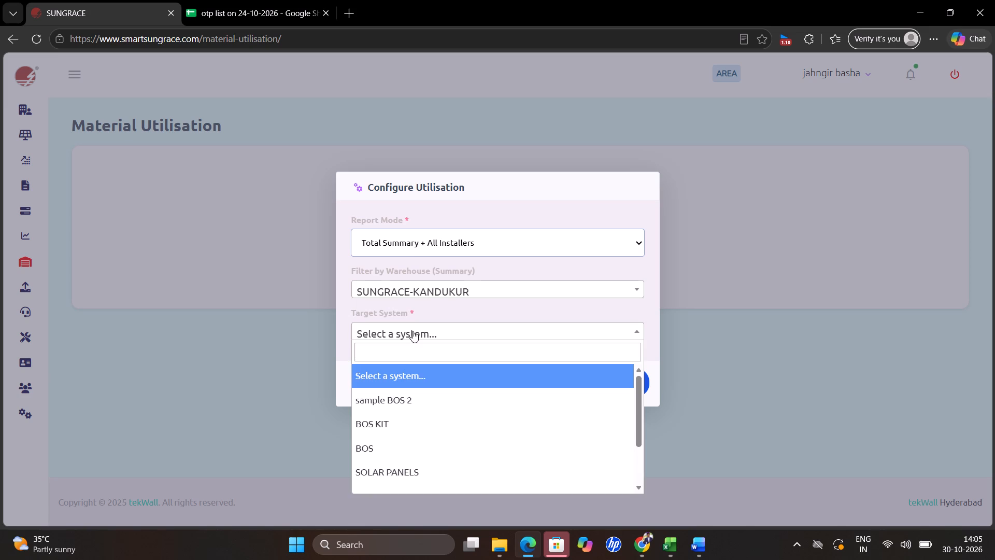
{"action": "scroll", "coordinate": [427, 409], "scroll_direction": "down", "scroll_amount": 1}
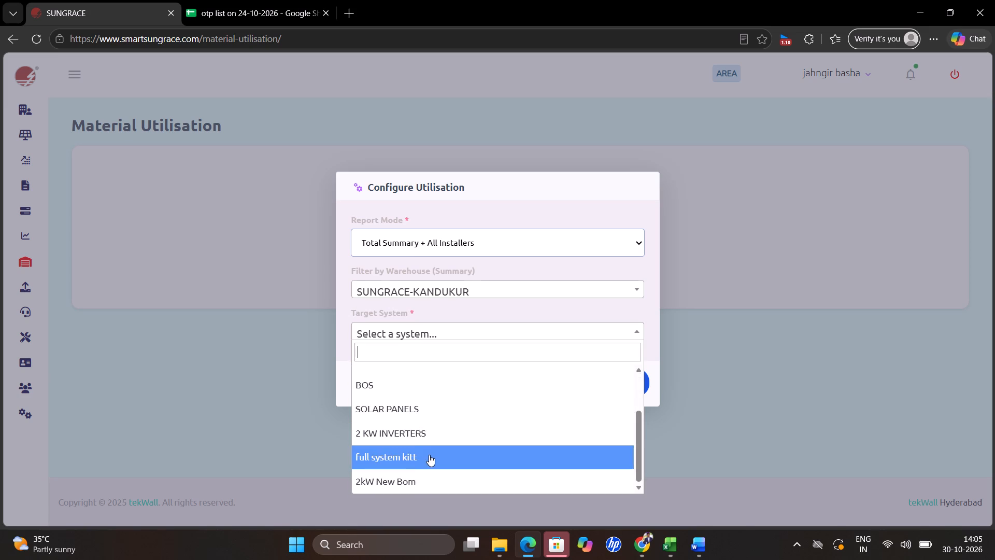
{"action": "left_click", "coordinate": [429, 455]}
{"action": "left_click", "coordinate": [584, 381]}
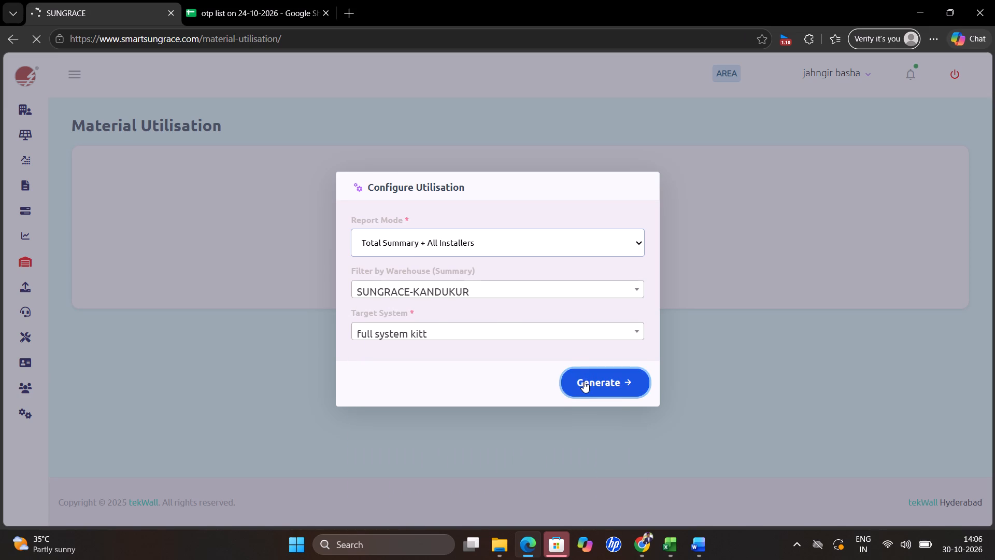
Examine the inward, outward, stock and set quantities of each material in the Total Material Summary.
{"action": "scroll", "coordinate": [584, 381], "scroll_direction": "down", "scroll_amount": 3}
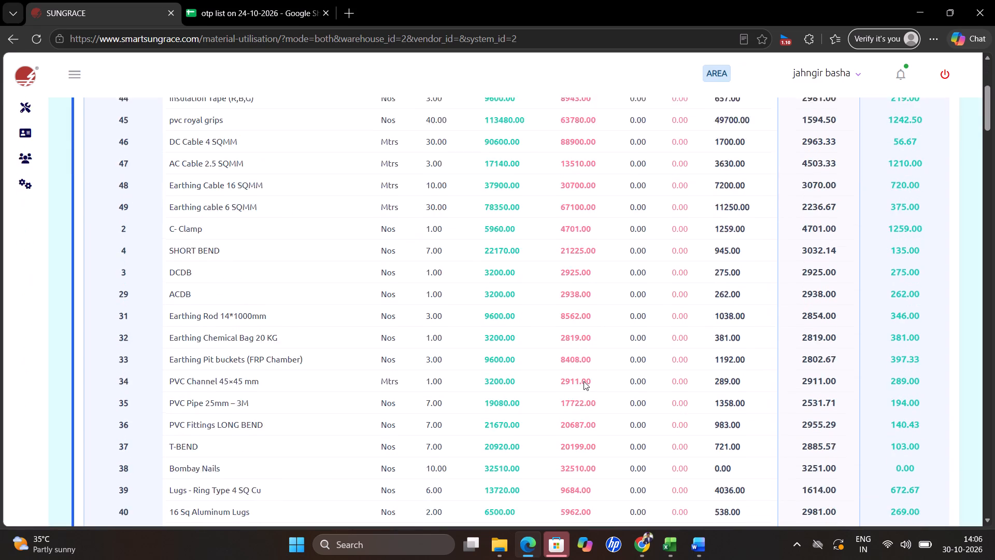
{"action": "scroll", "coordinate": [584, 381], "scroll_direction": "down", "scroll_amount": 2}
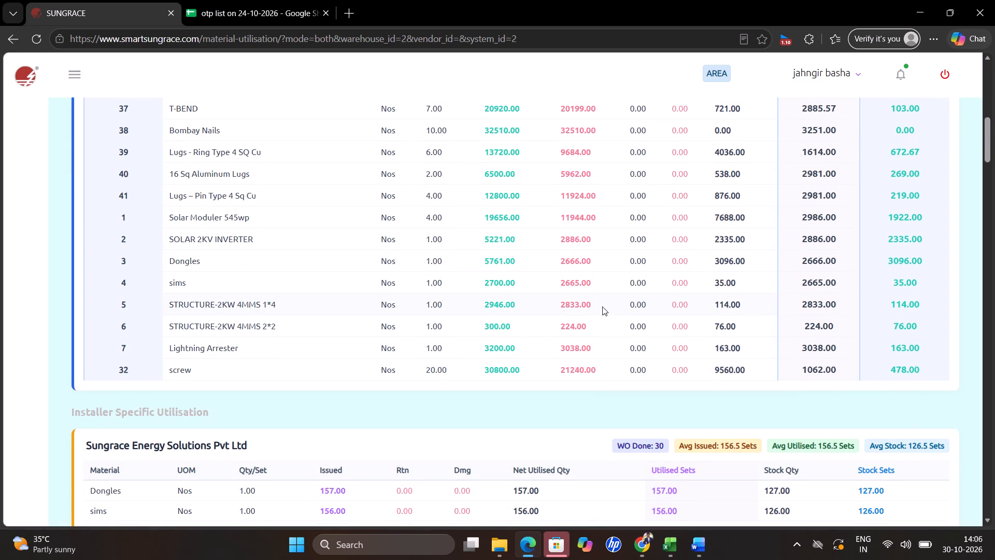
{"action": "scroll", "coordinate": [713, 305], "scroll_direction": "up", "scroll_amount": 1}
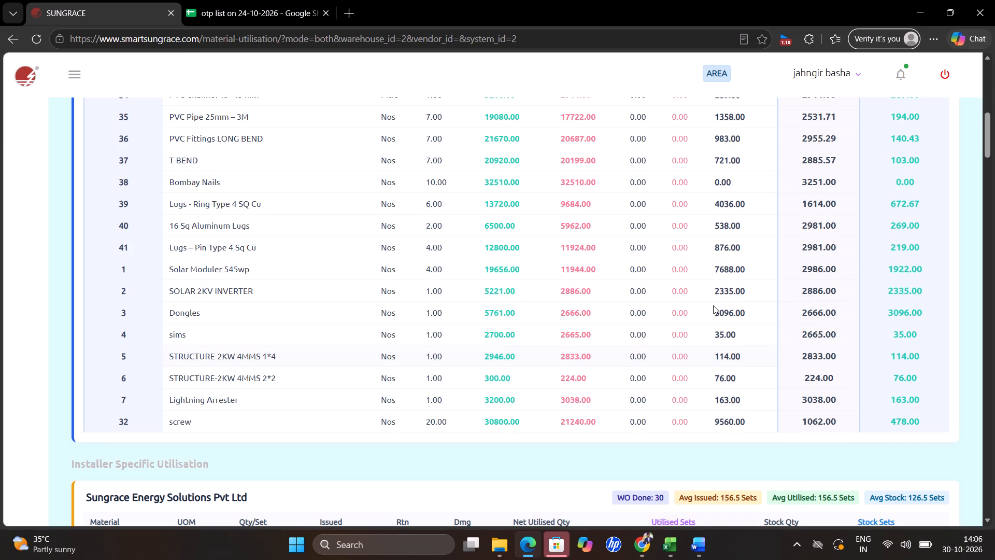
{"action": "scroll", "coordinate": [713, 305], "scroll_direction": "up", "scroll_amount": 1}
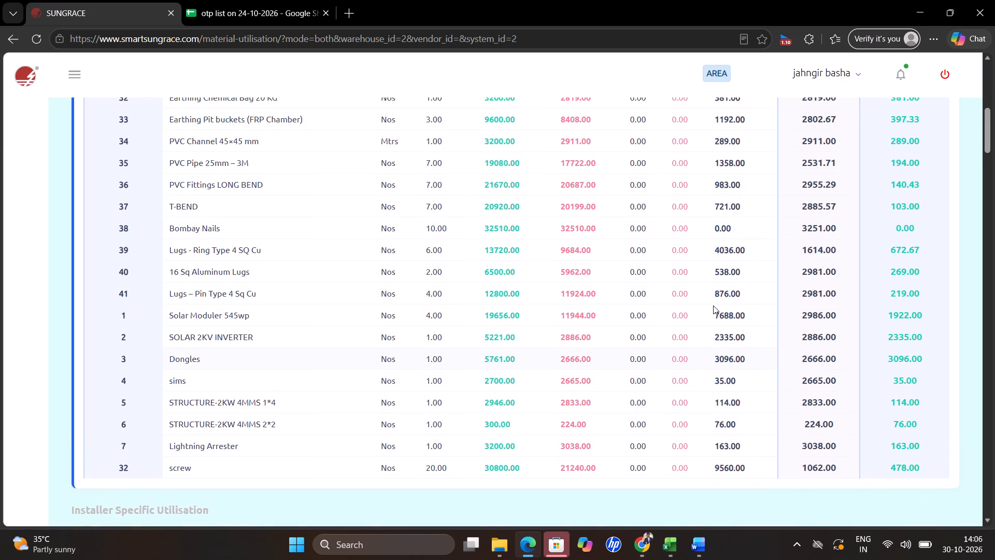
{"action": "scroll", "coordinate": [713, 305], "scroll_direction": "up", "scroll_amount": 3}
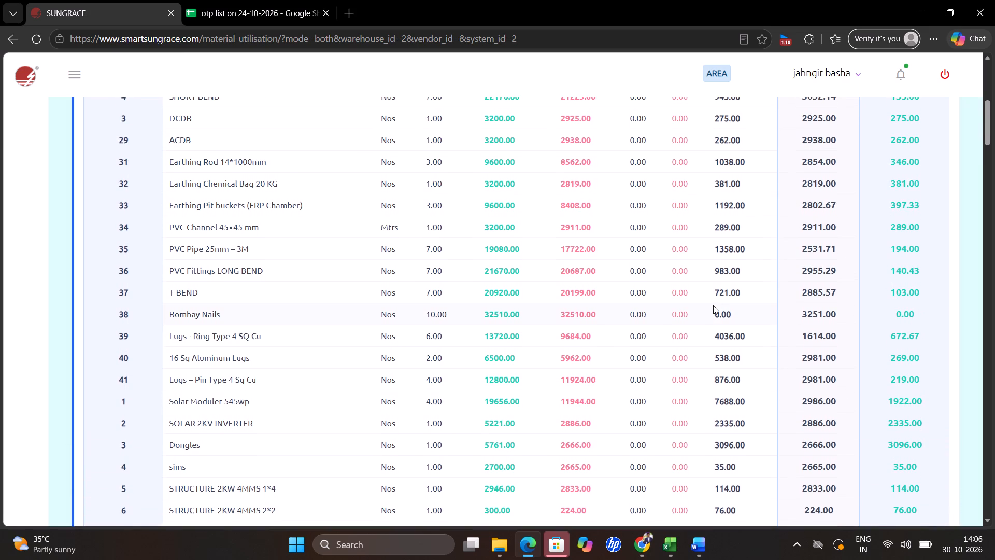
{"action": "scroll", "coordinate": [713, 305], "scroll_direction": "up", "scroll_amount": 7}
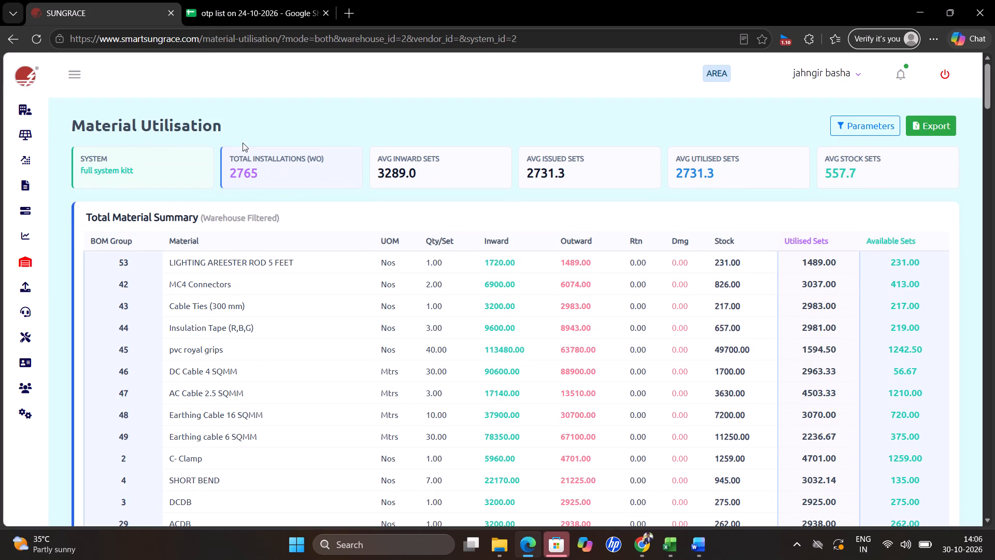
Open the total installations list and filter it by vendor SN green energy-V015.
{"action": "left_click", "coordinate": [76, 72]}
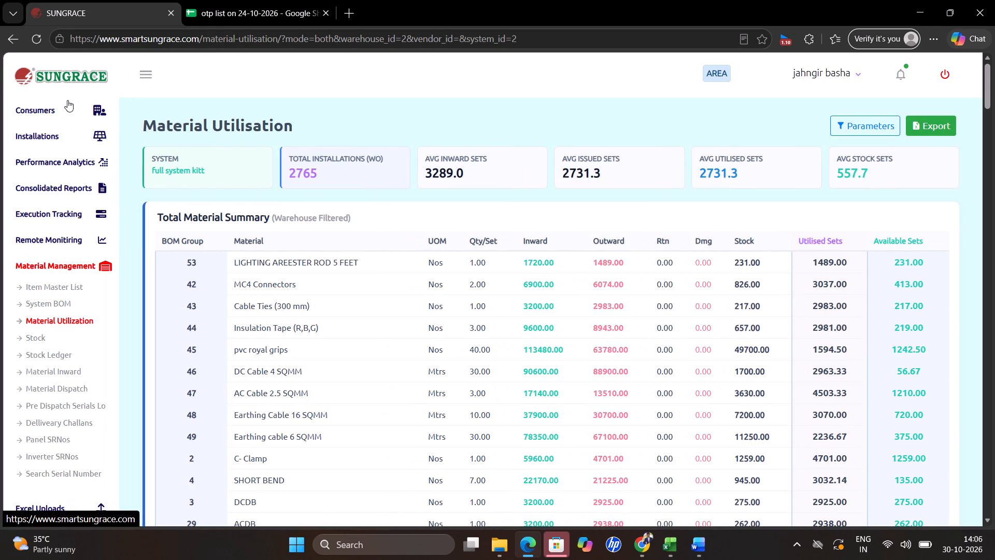
{"action": "left_click", "coordinate": [52, 131]}
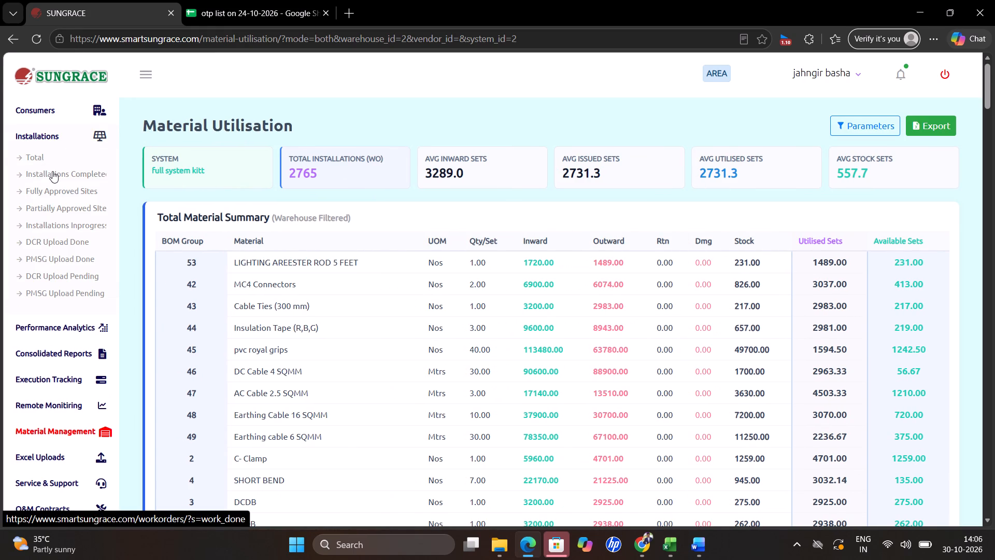
{"action": "left_click", "coordinate": [31, 158]}
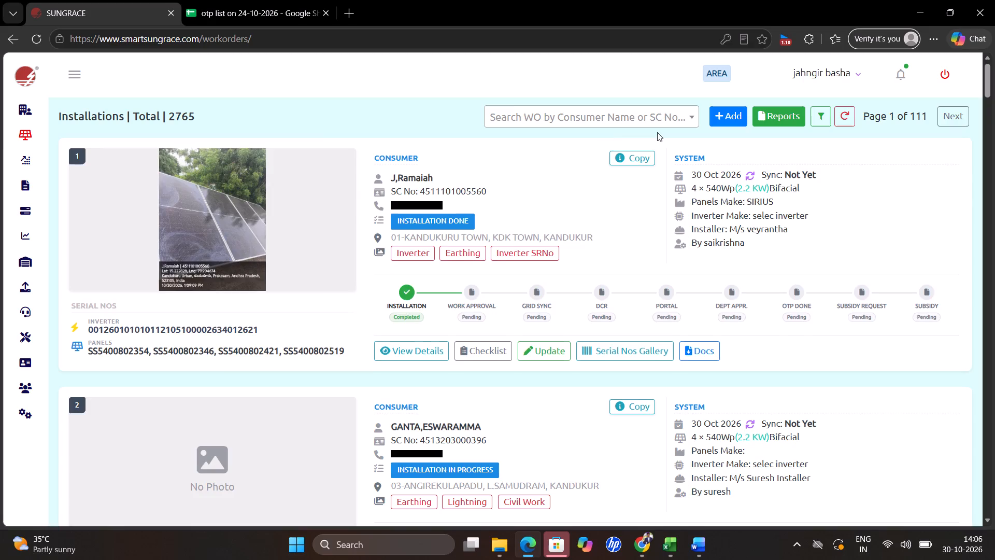
{"action": "left_click", "coordinate": [823, 119]}
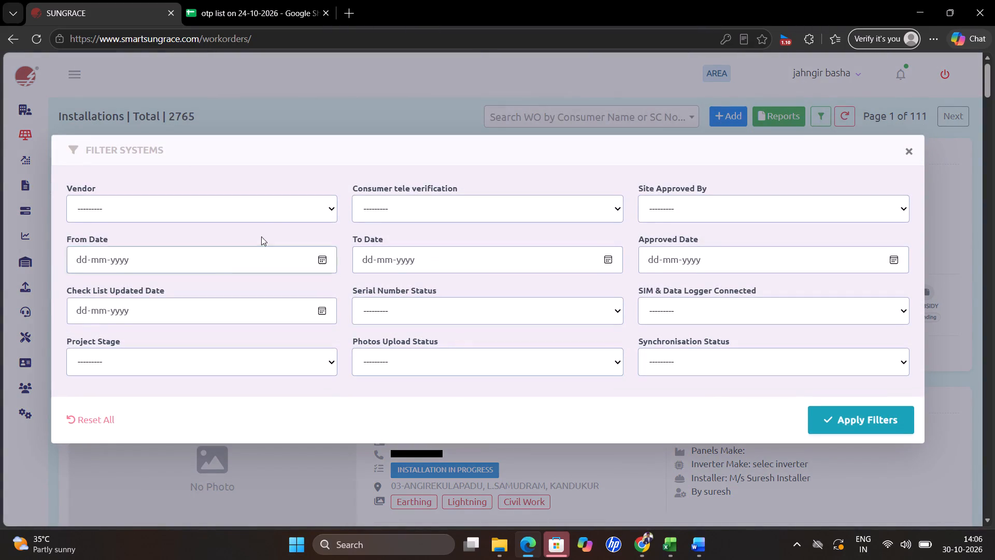
{"action": "left_click", "coordinate": [280, 215]}
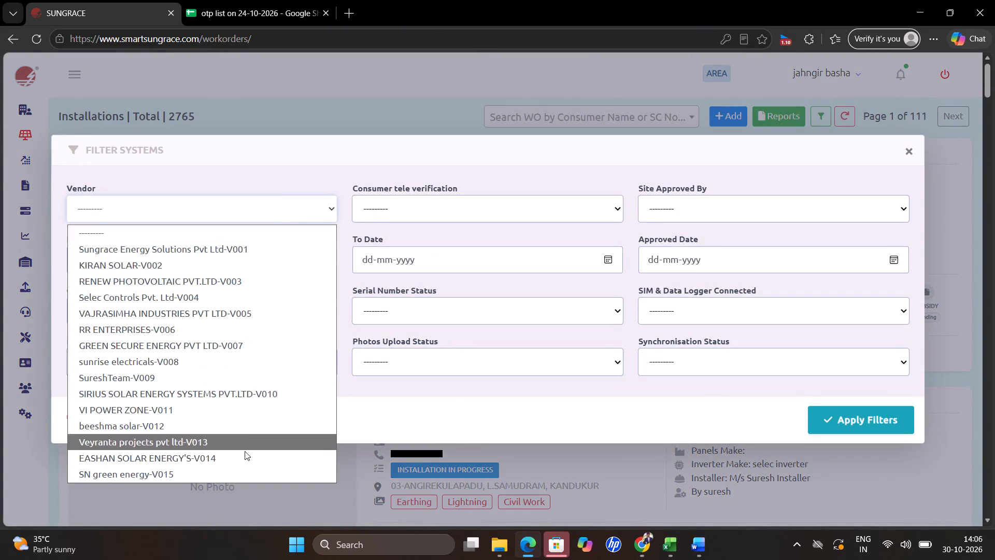
{"action": "left_click", "coordinate": [246, 469]}
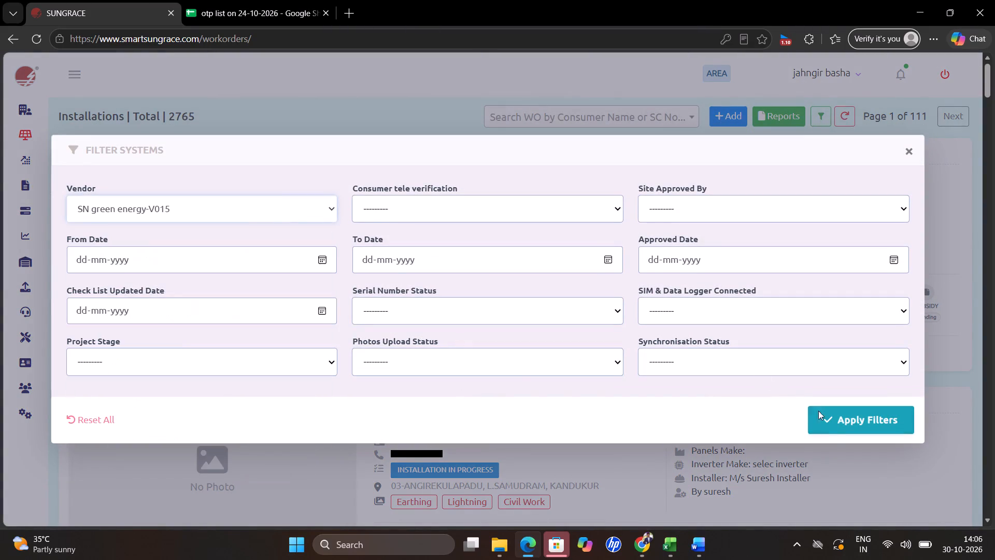
{"action": "left_click", "coordinate": [849, 414]}
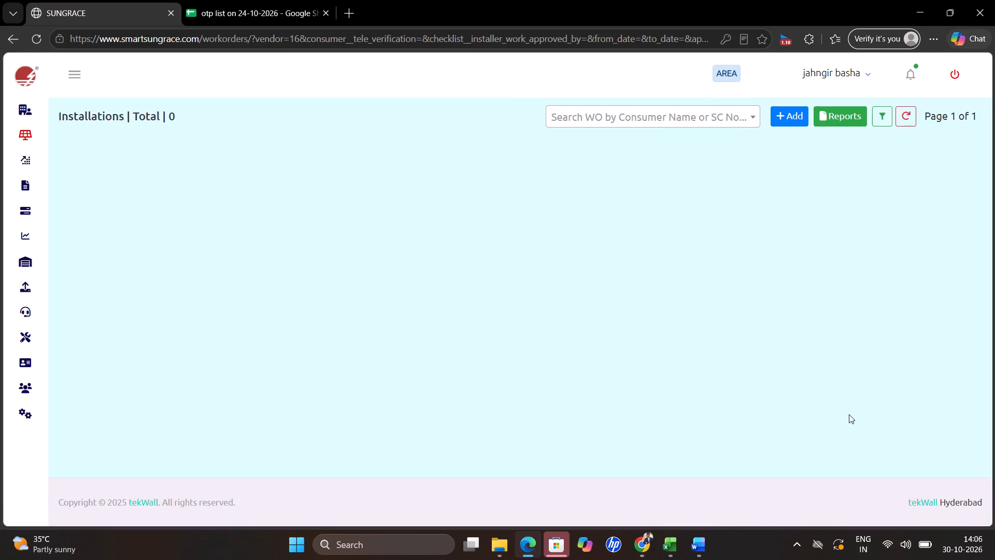
Change the installations list's vendor filter to beeshma solar-V012.
{"action": "left_click", "coordinate": [883, 116]}
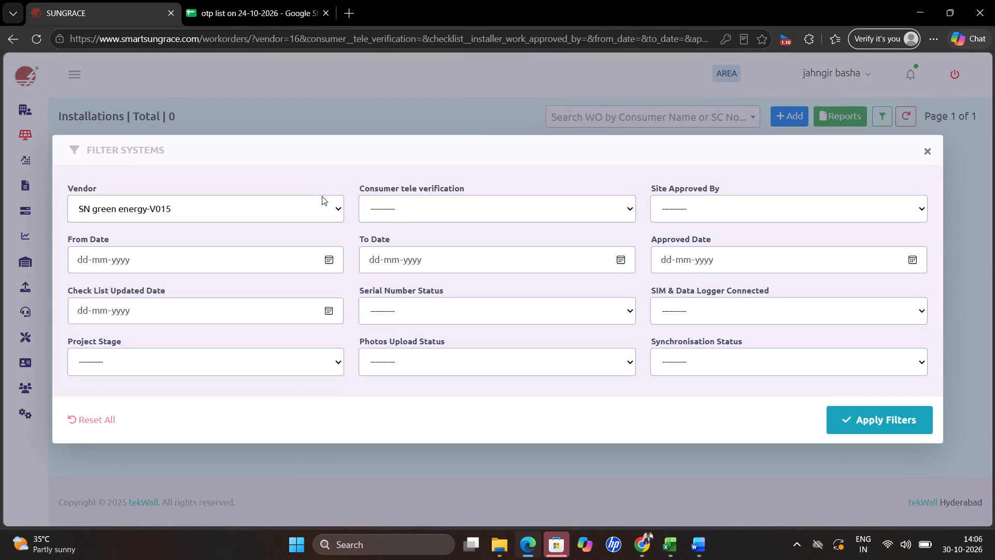
{"action": "left_click", "coordinate": [323, 201]}
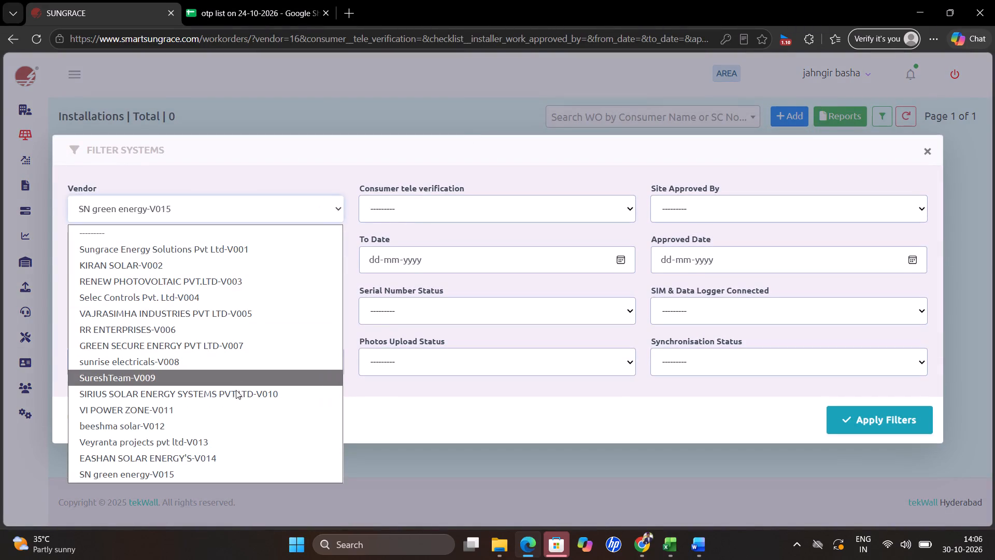
{"action": "left_click", "coordinate": [234, 422]}
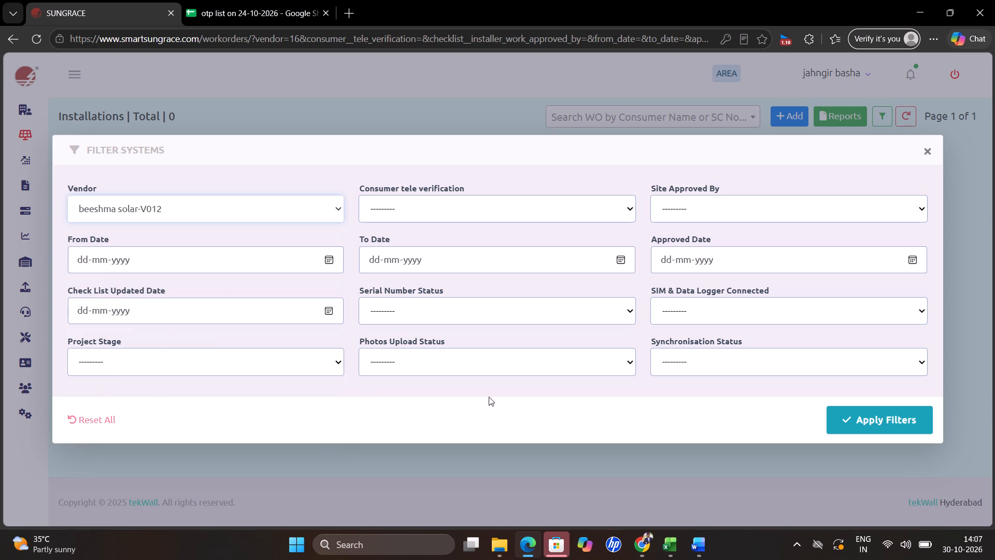
{"action": "left_click", "coordinate": [838, 426]}
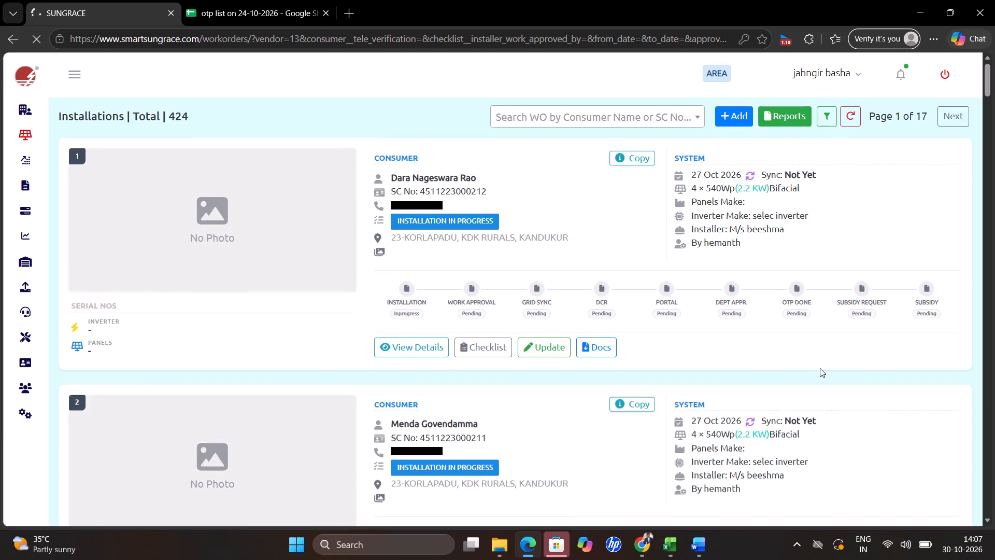
Filter the beeshma solar installations by serial number status Panels and Inverter Fully Assigned.
{"action": "left_click", "coordinate": [823, 123]}
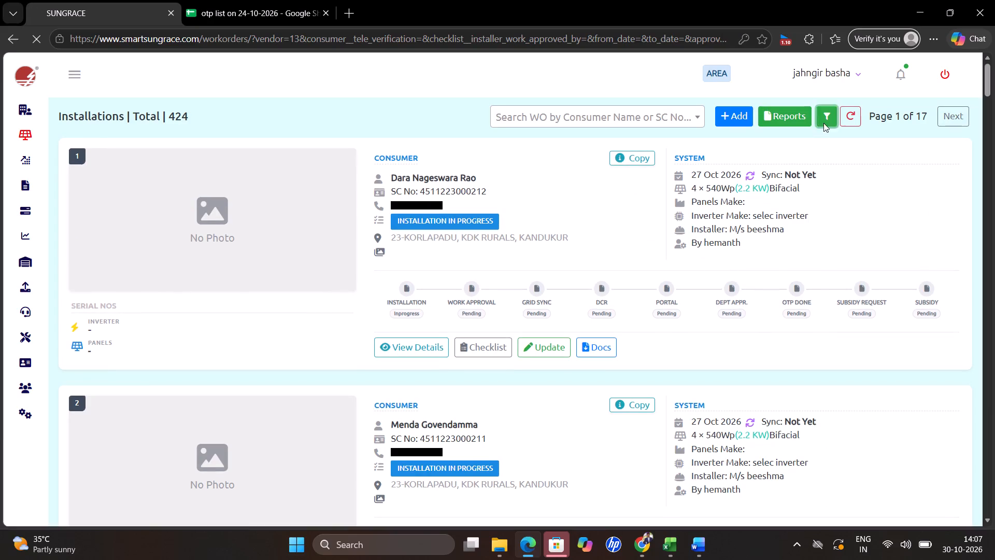
{"action": "left_click", "coordinate": [491, 310]}
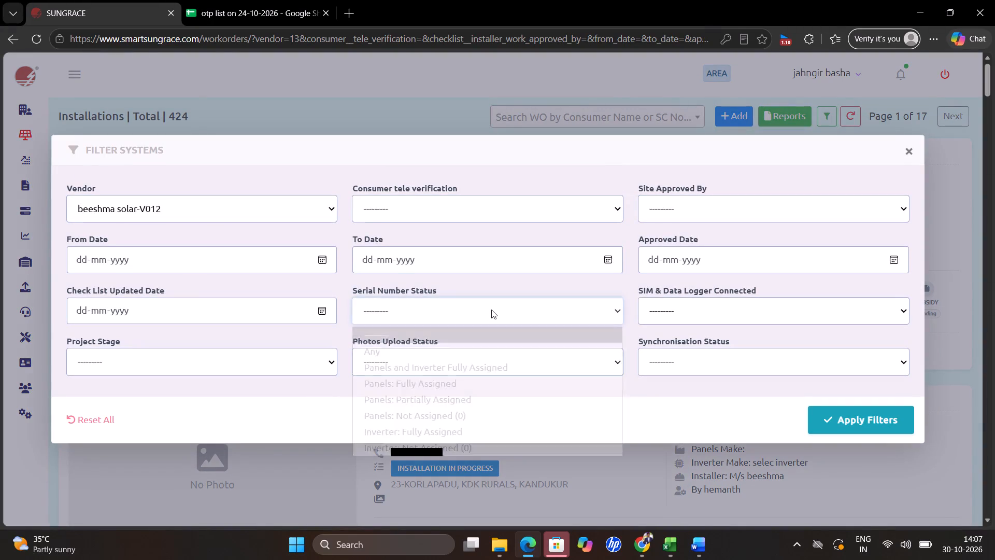
{"action": "left_click", "coordinate": [482, 365]}
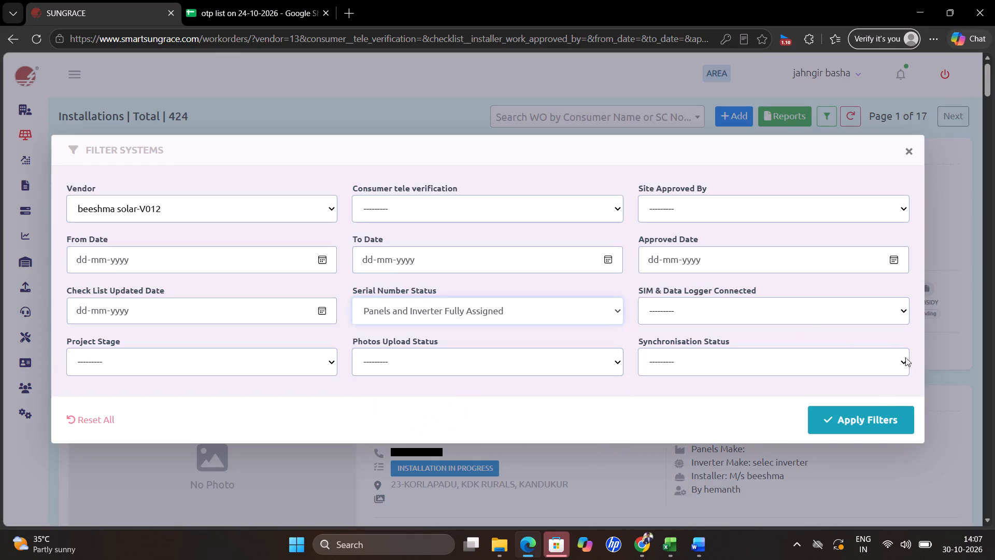
{"action": "left_click", "coordinate": [868, 415]}
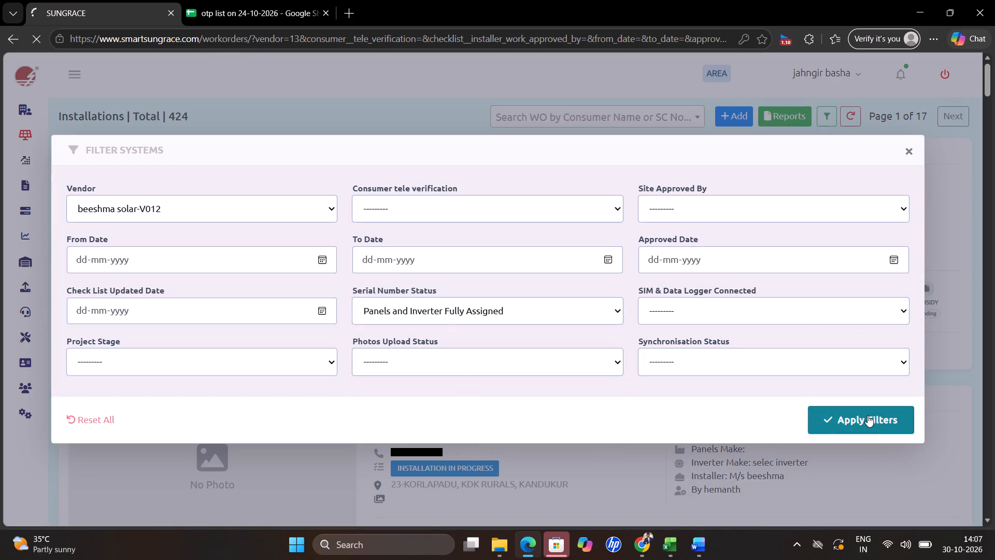